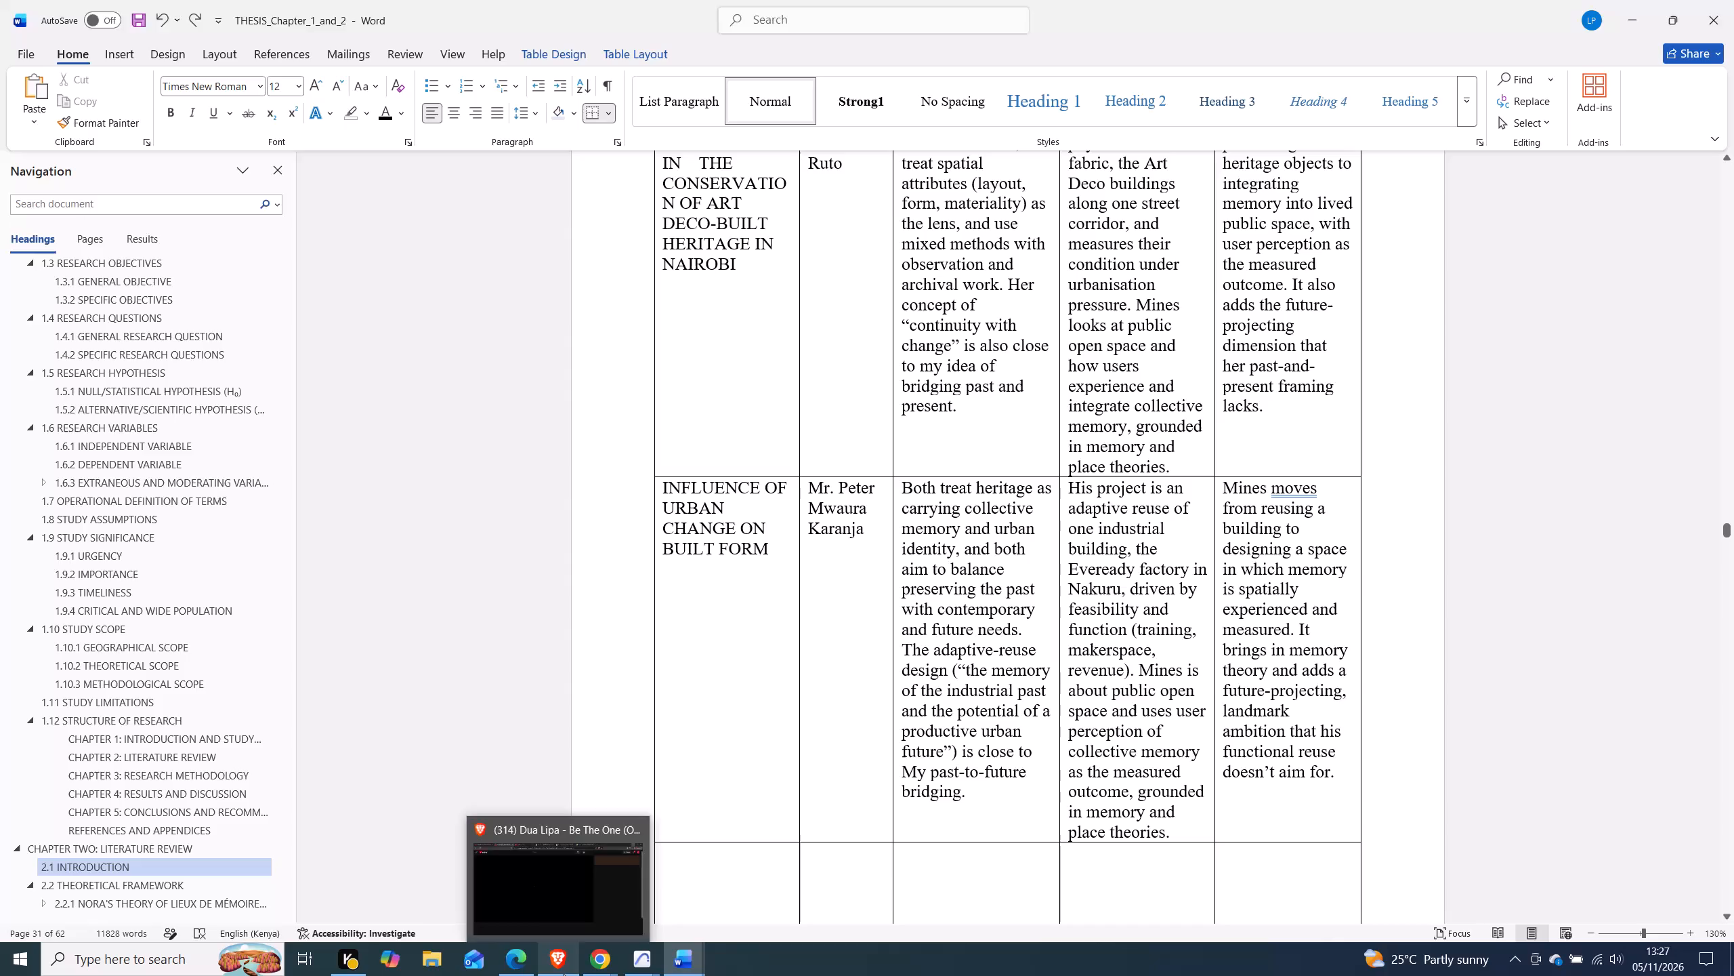
# Switch to Brave and examine the article list of the SABS journal's Policy Briefs January-March 2026 issue for studies relevant to the thesis.
pyautogui.click(564, 974)
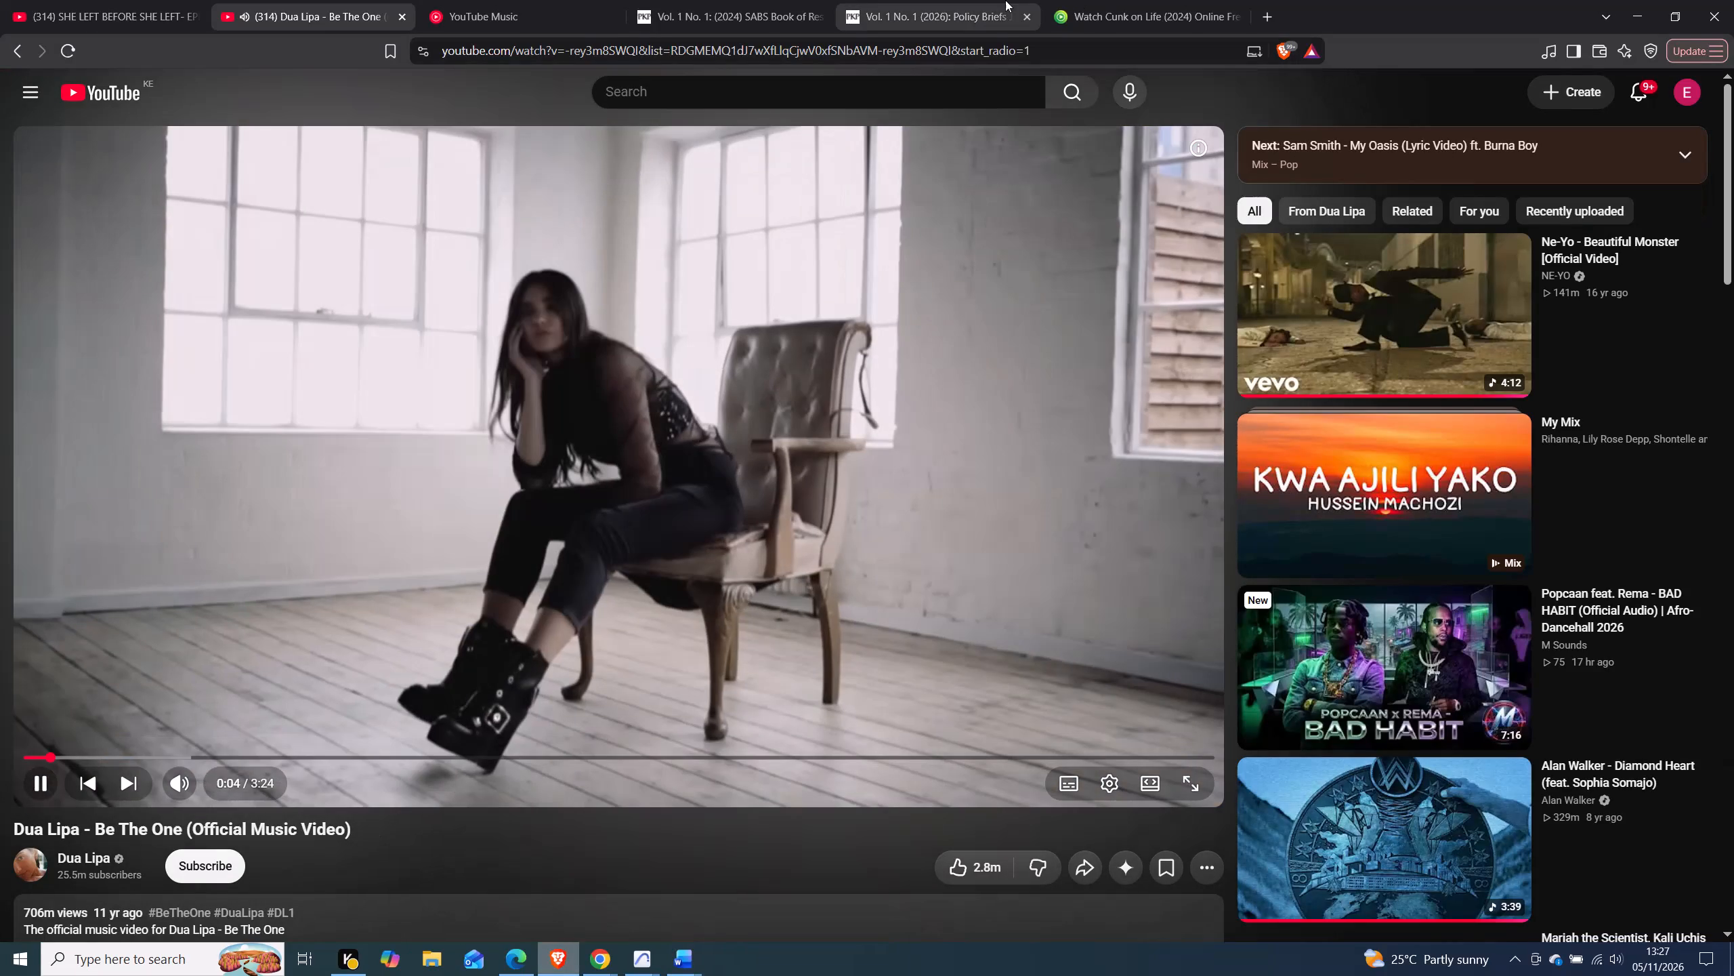
pyautogui.click(958, 8)
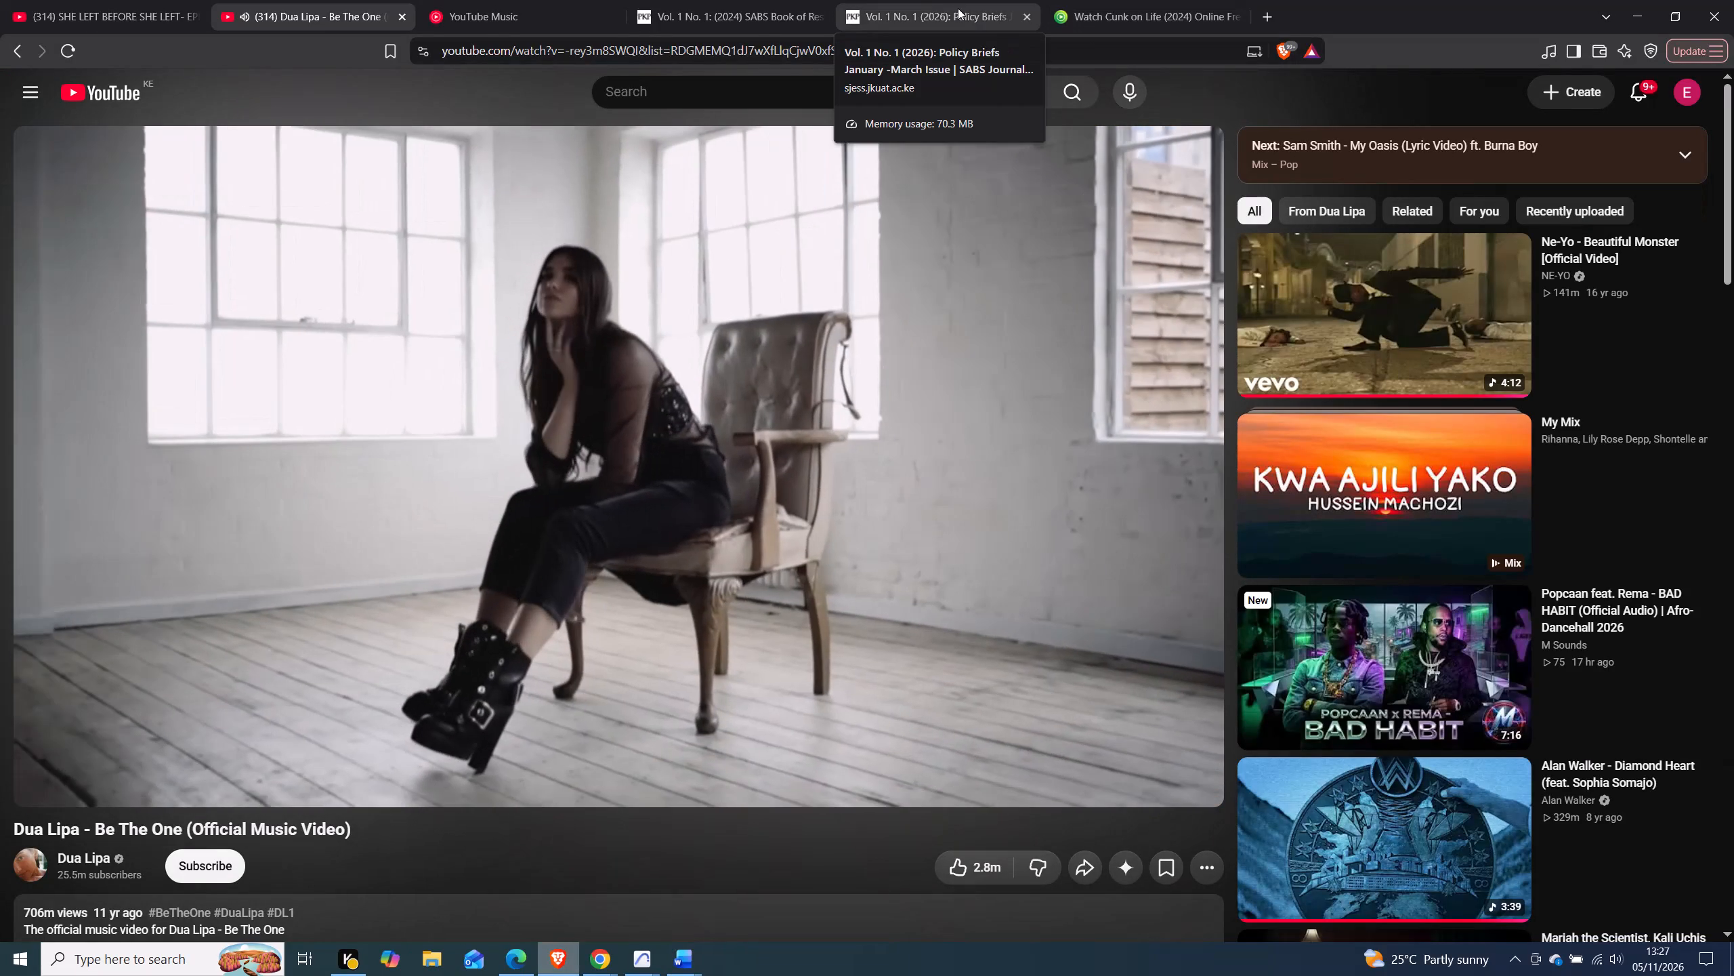
pyautogui.scroll(-3, 682, 387)
pyautogui.scroll(2, 682, 387)
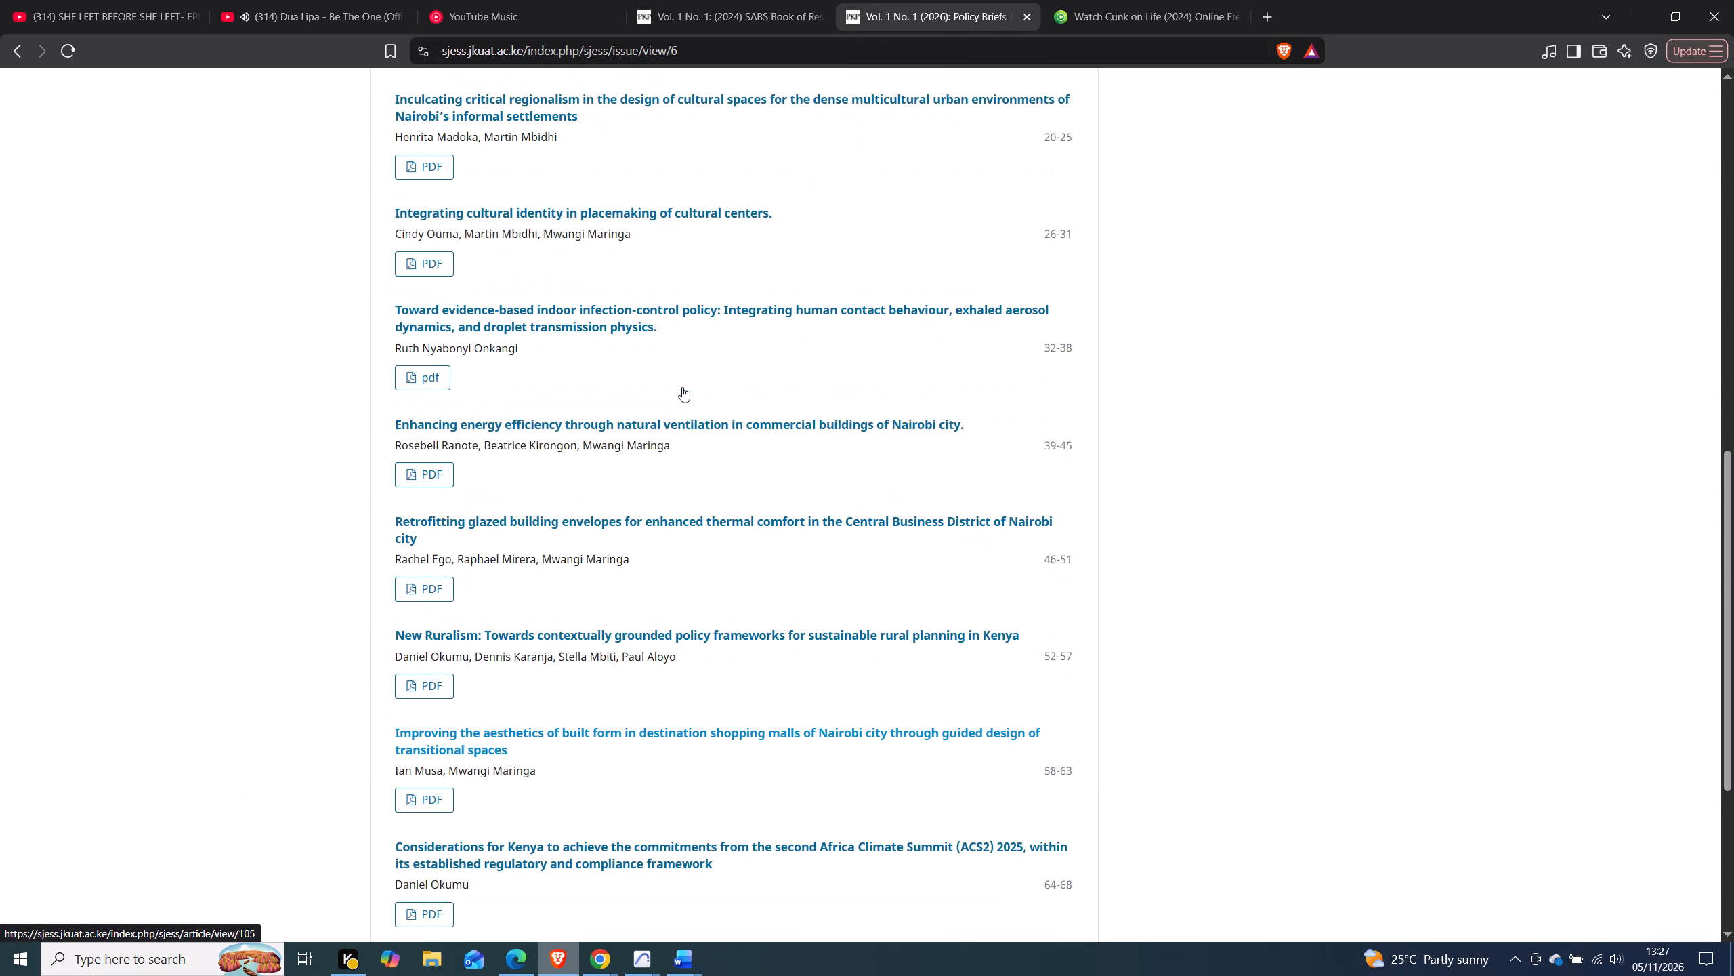
pyautogui.scroll(1, 682, 387)
pyautogui.scroll(-7, 682, 387)
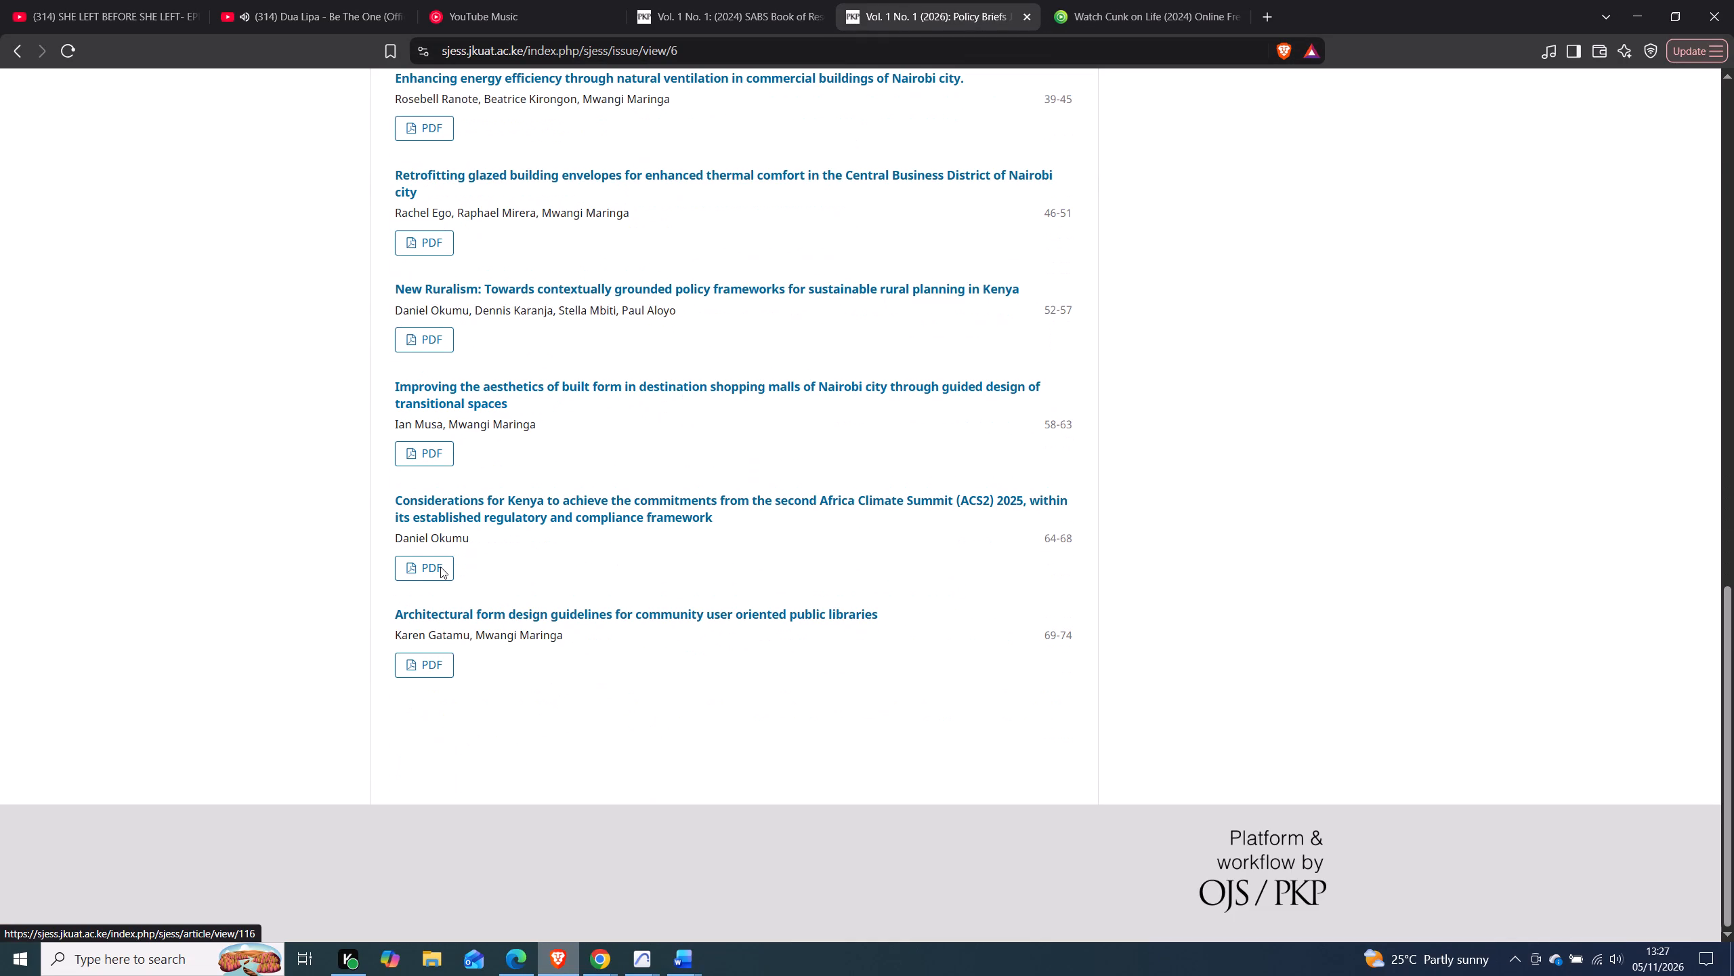
pyautogui.scroll(1, 538, 446)
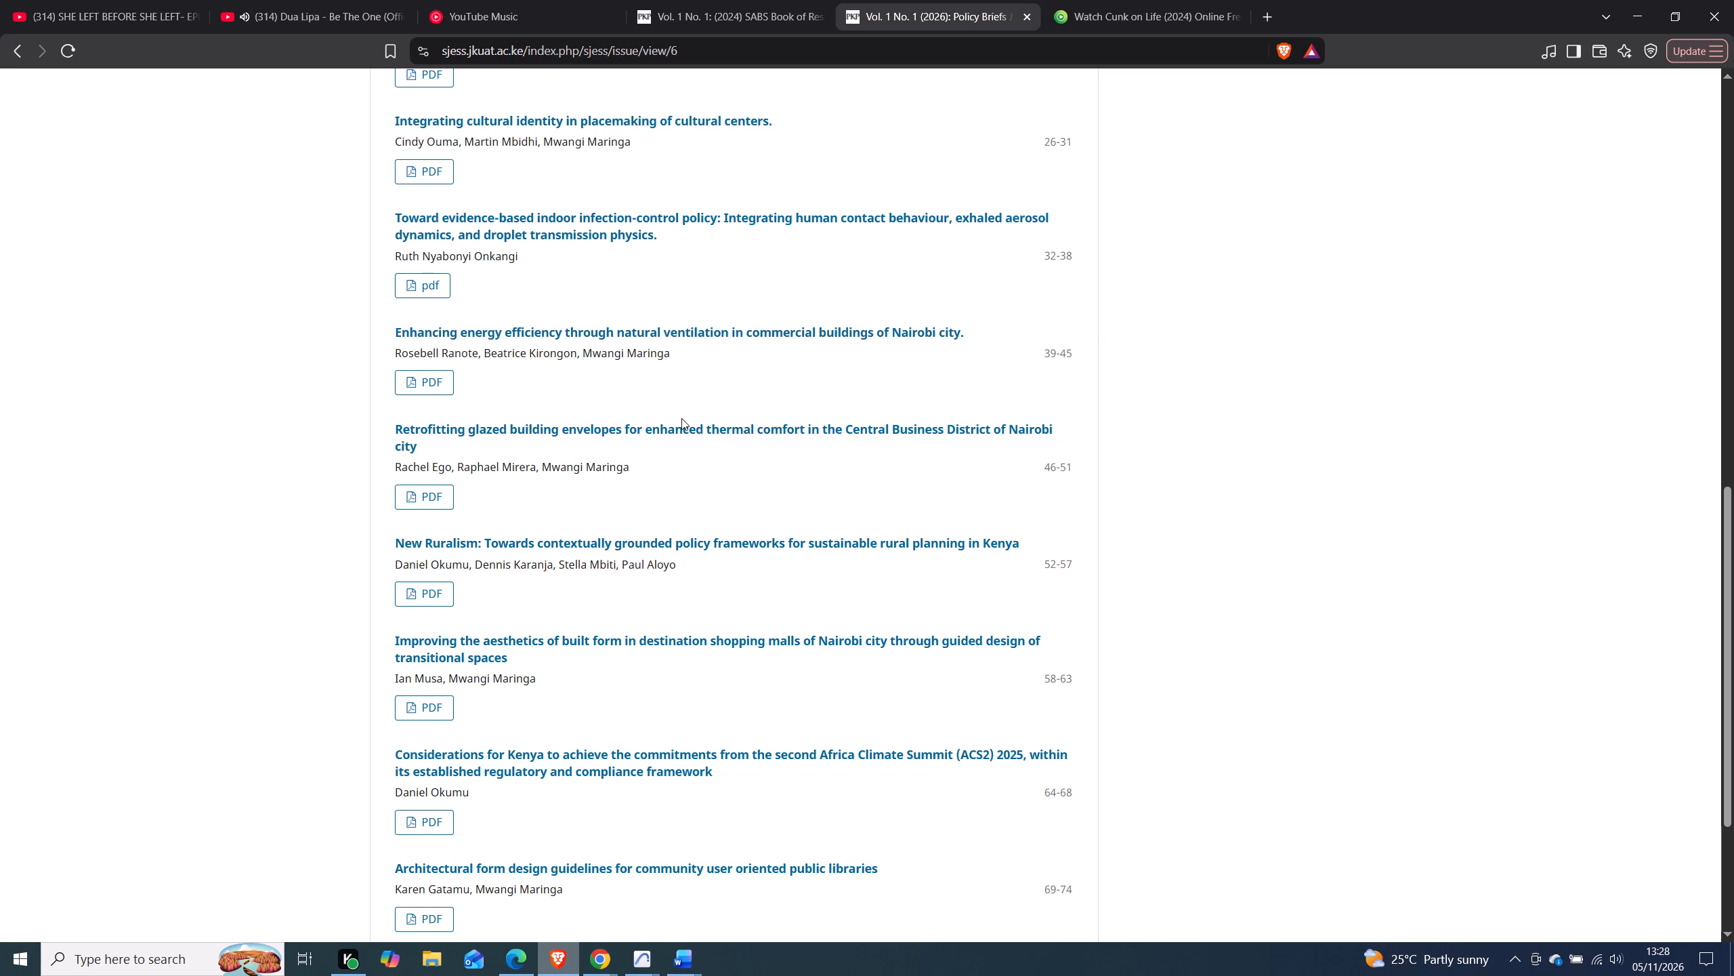
pyautogui.scroll(-1, 677, 437)
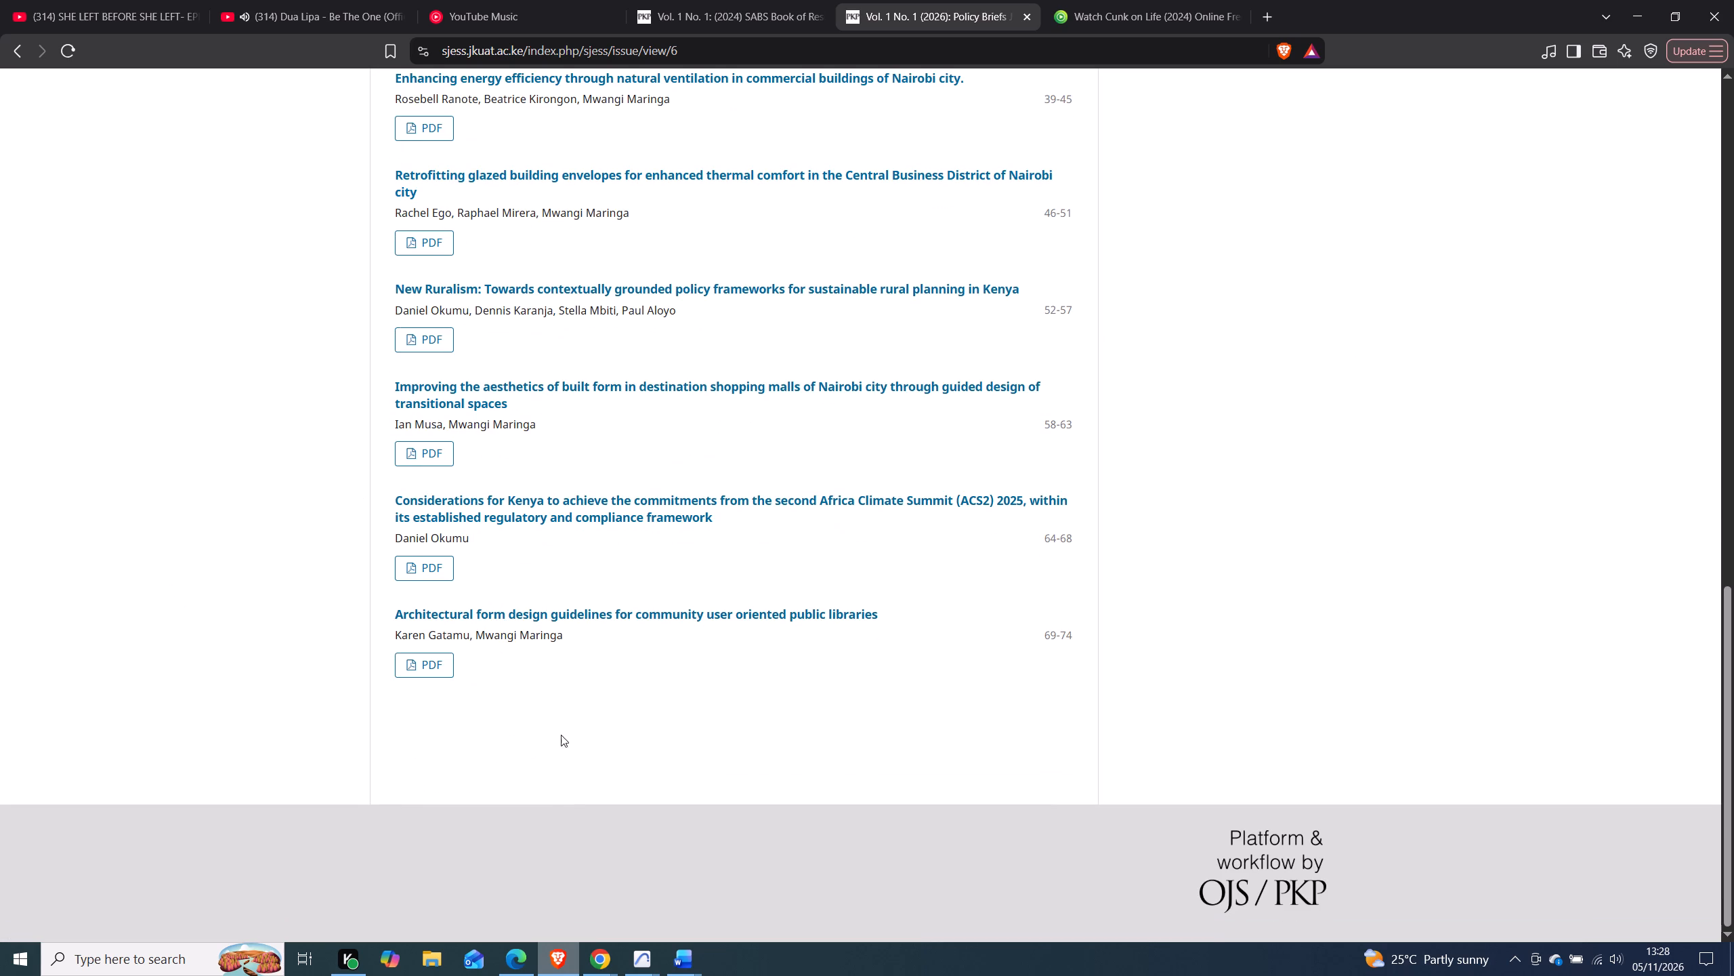
pyautogui.scroll(10, 591, 735)
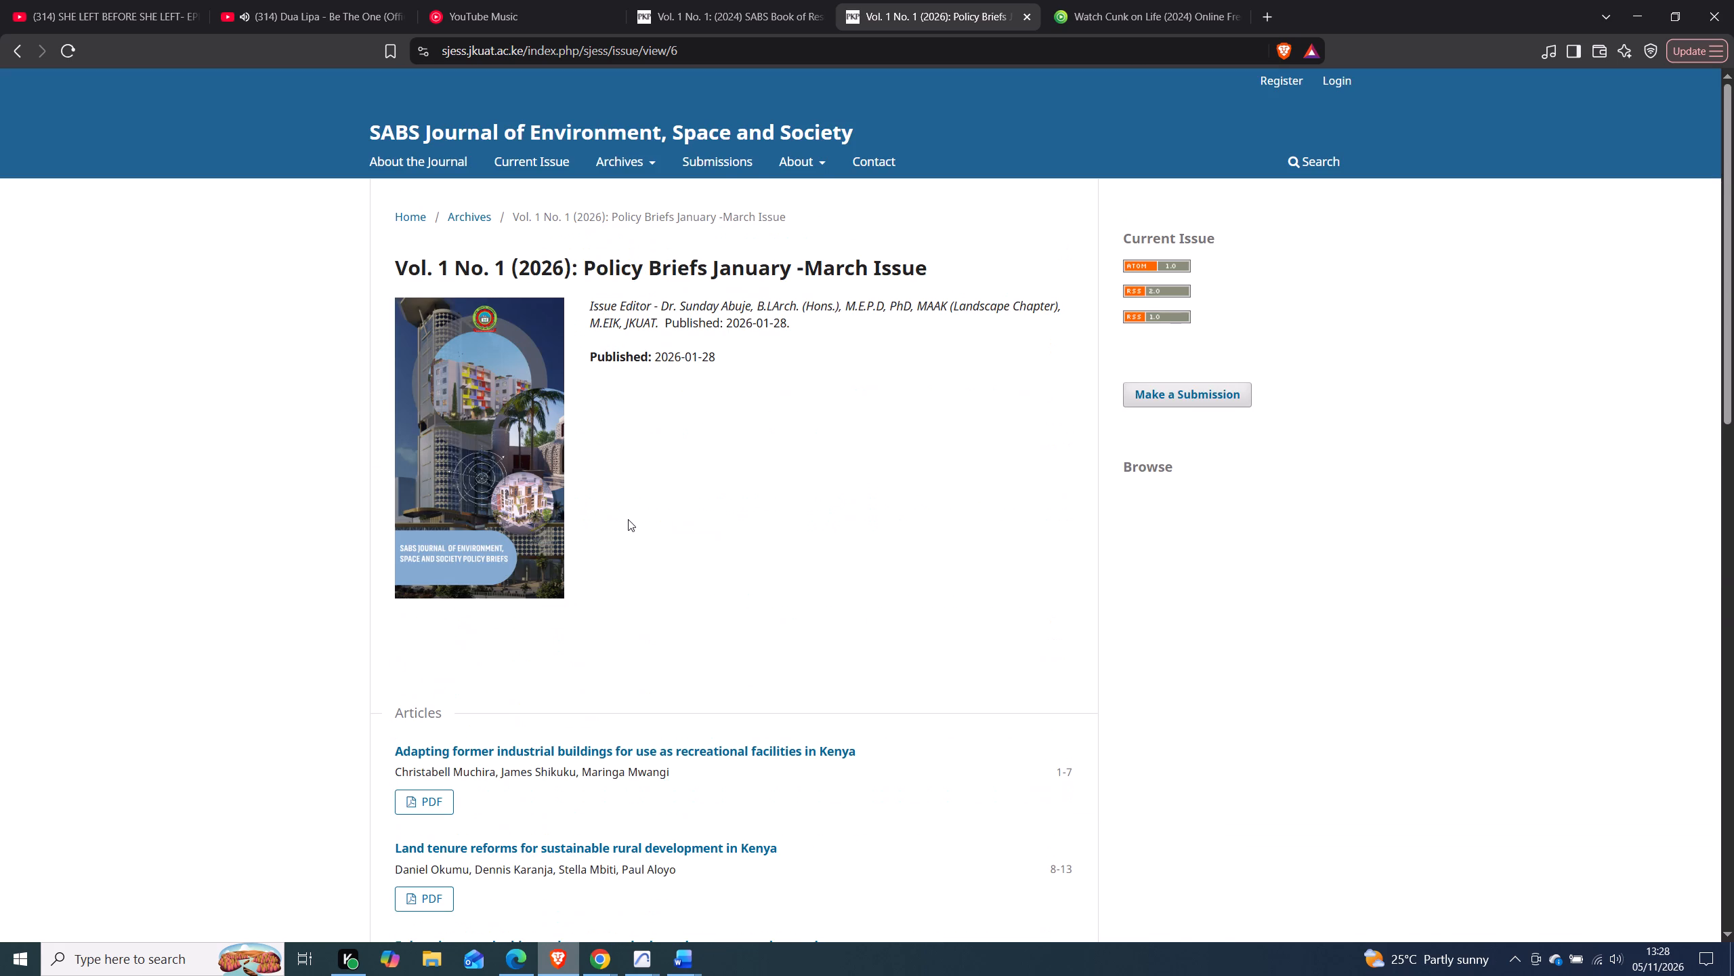
pyautogui.scroll(-11, 627, 519)
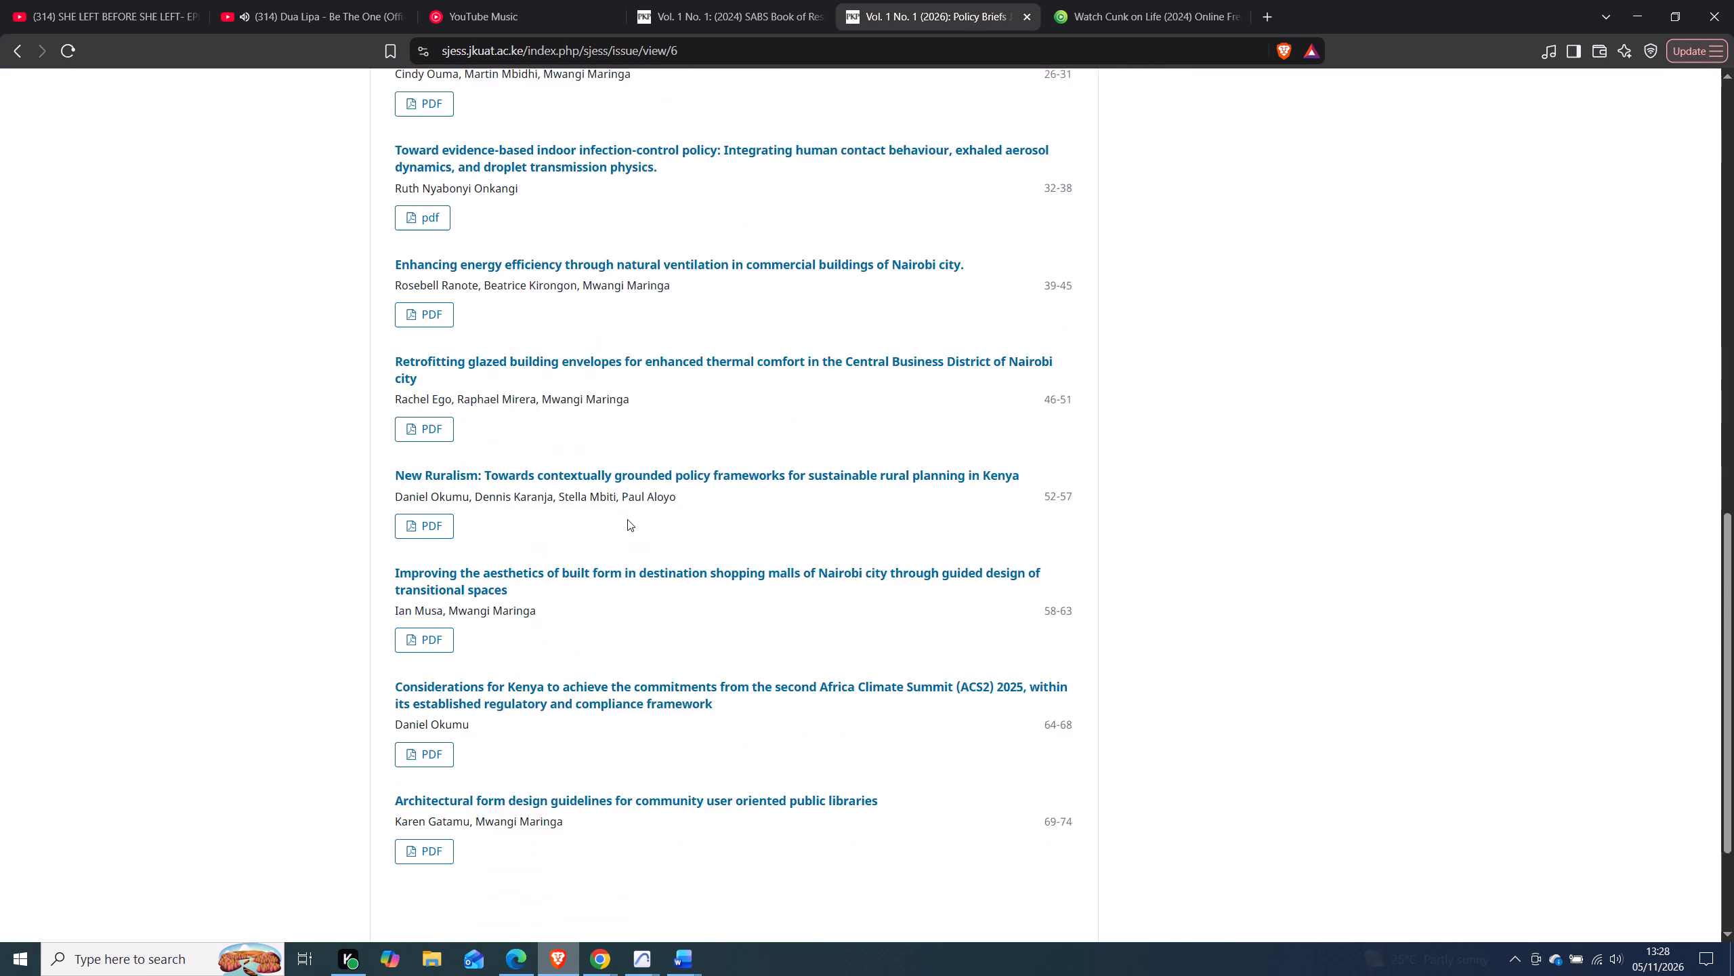
pyautogui.scroll(-4, 627, 519)
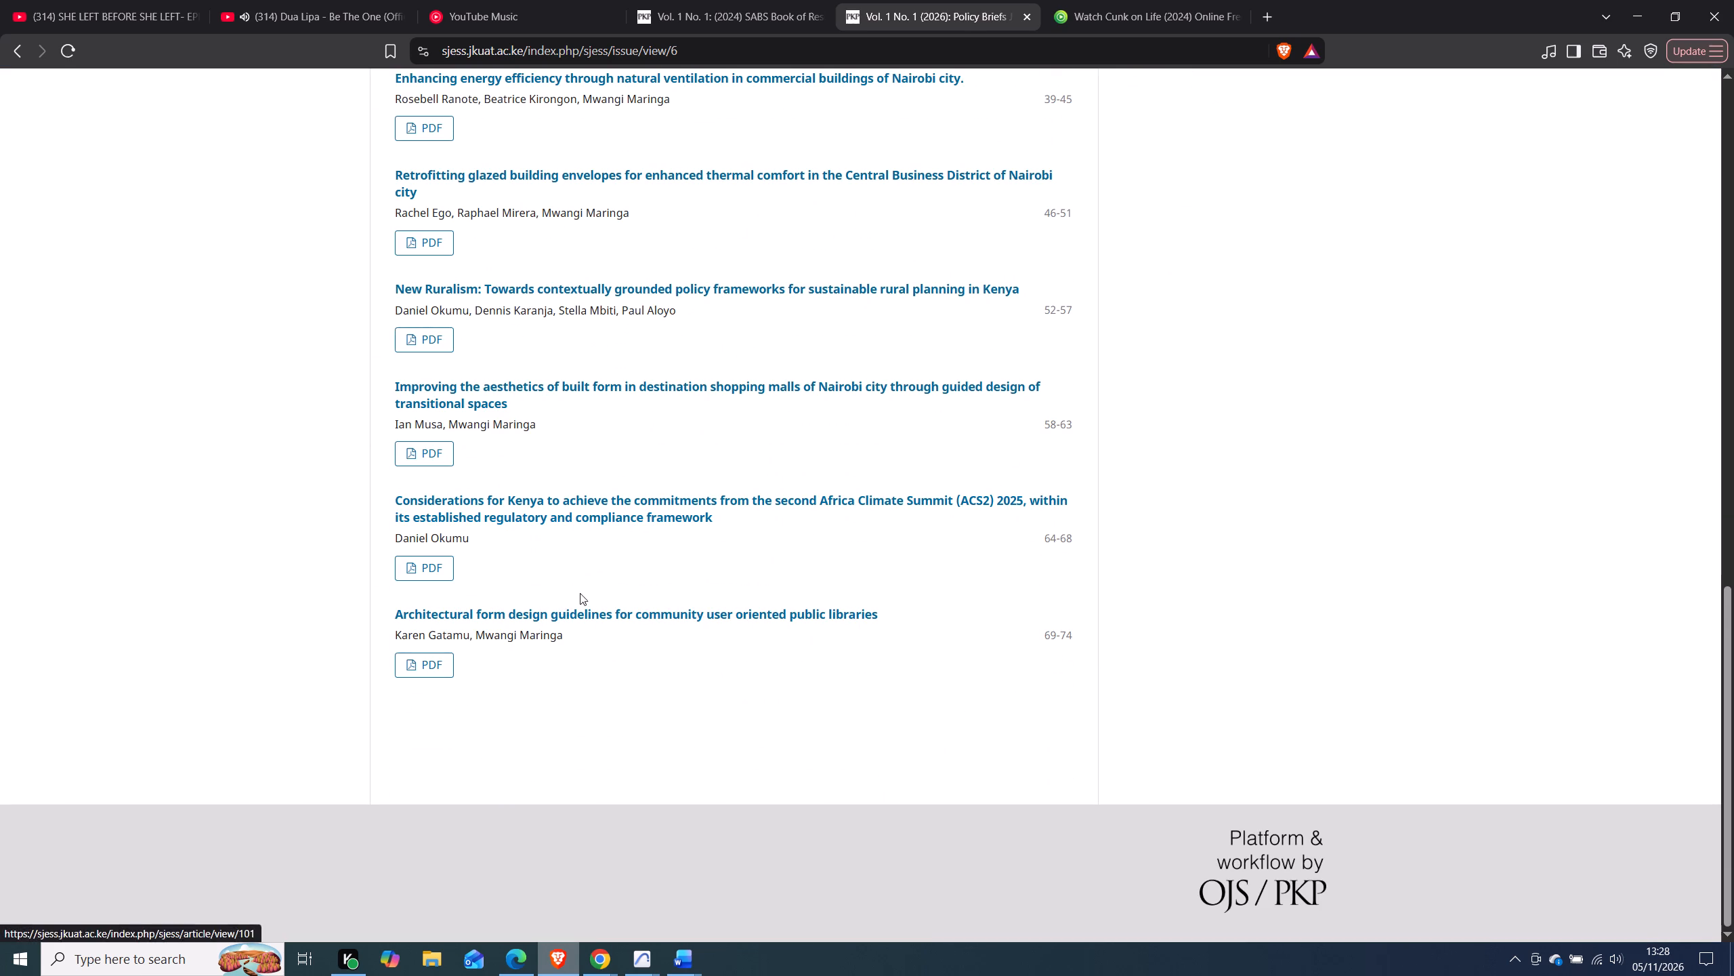
pyautogui.scroll(1, 536, 549)
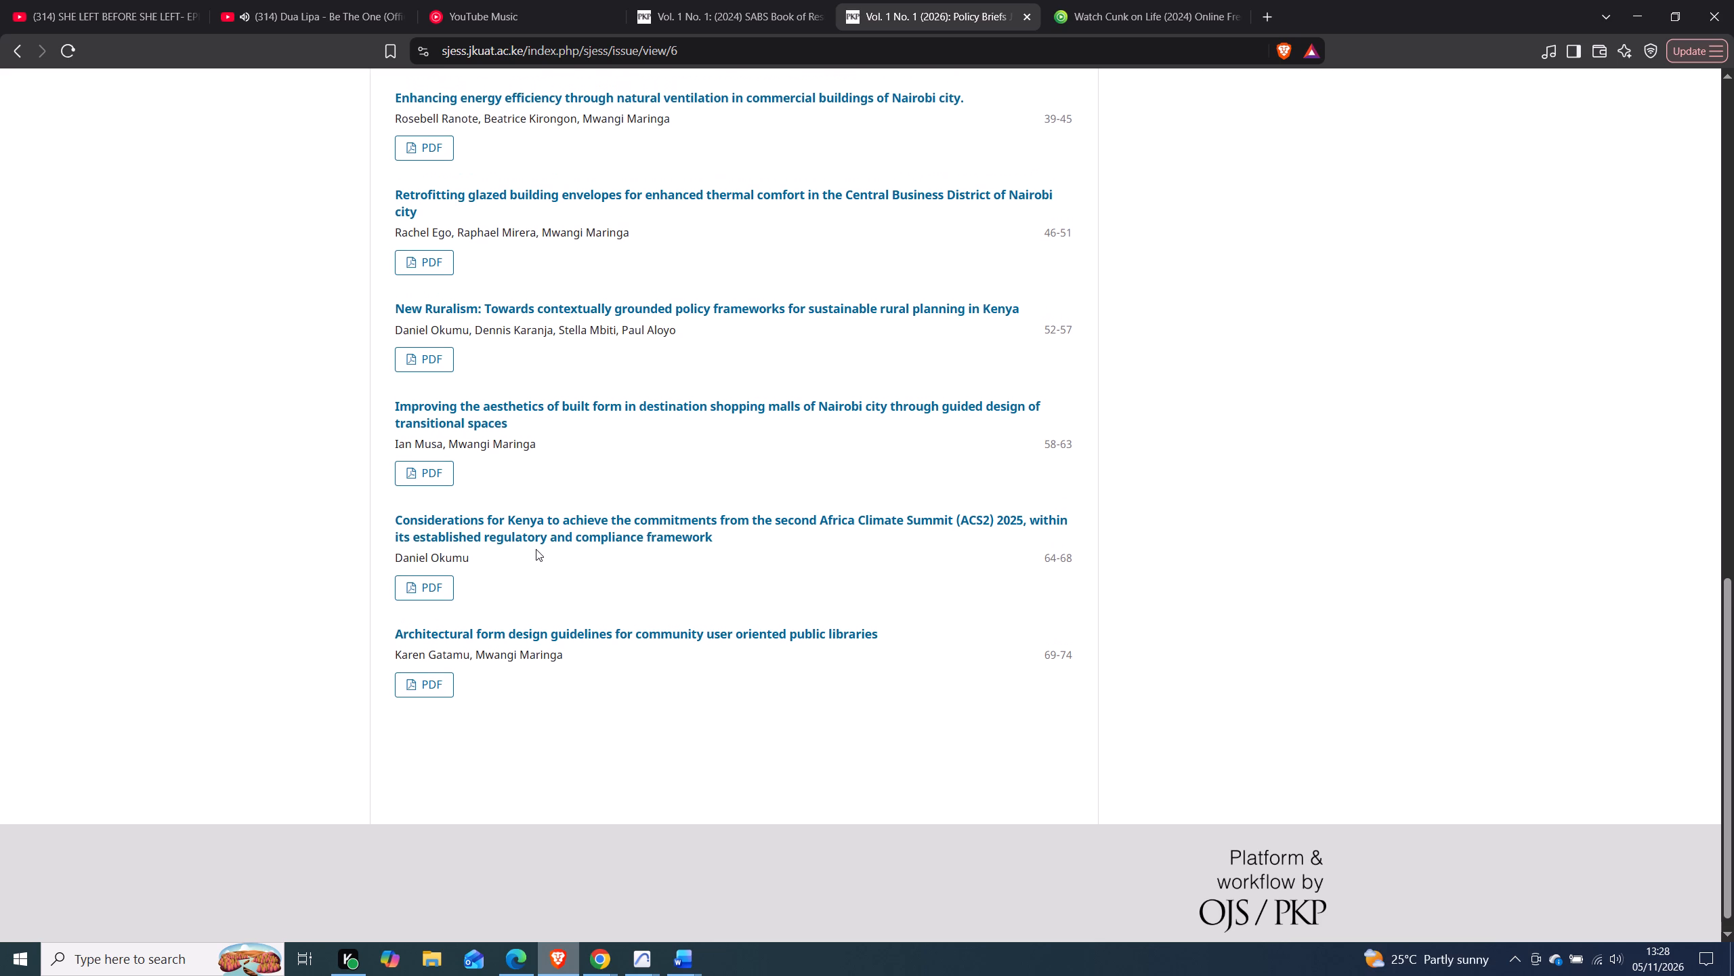
pyautogui.scroll(3, 536, 549)
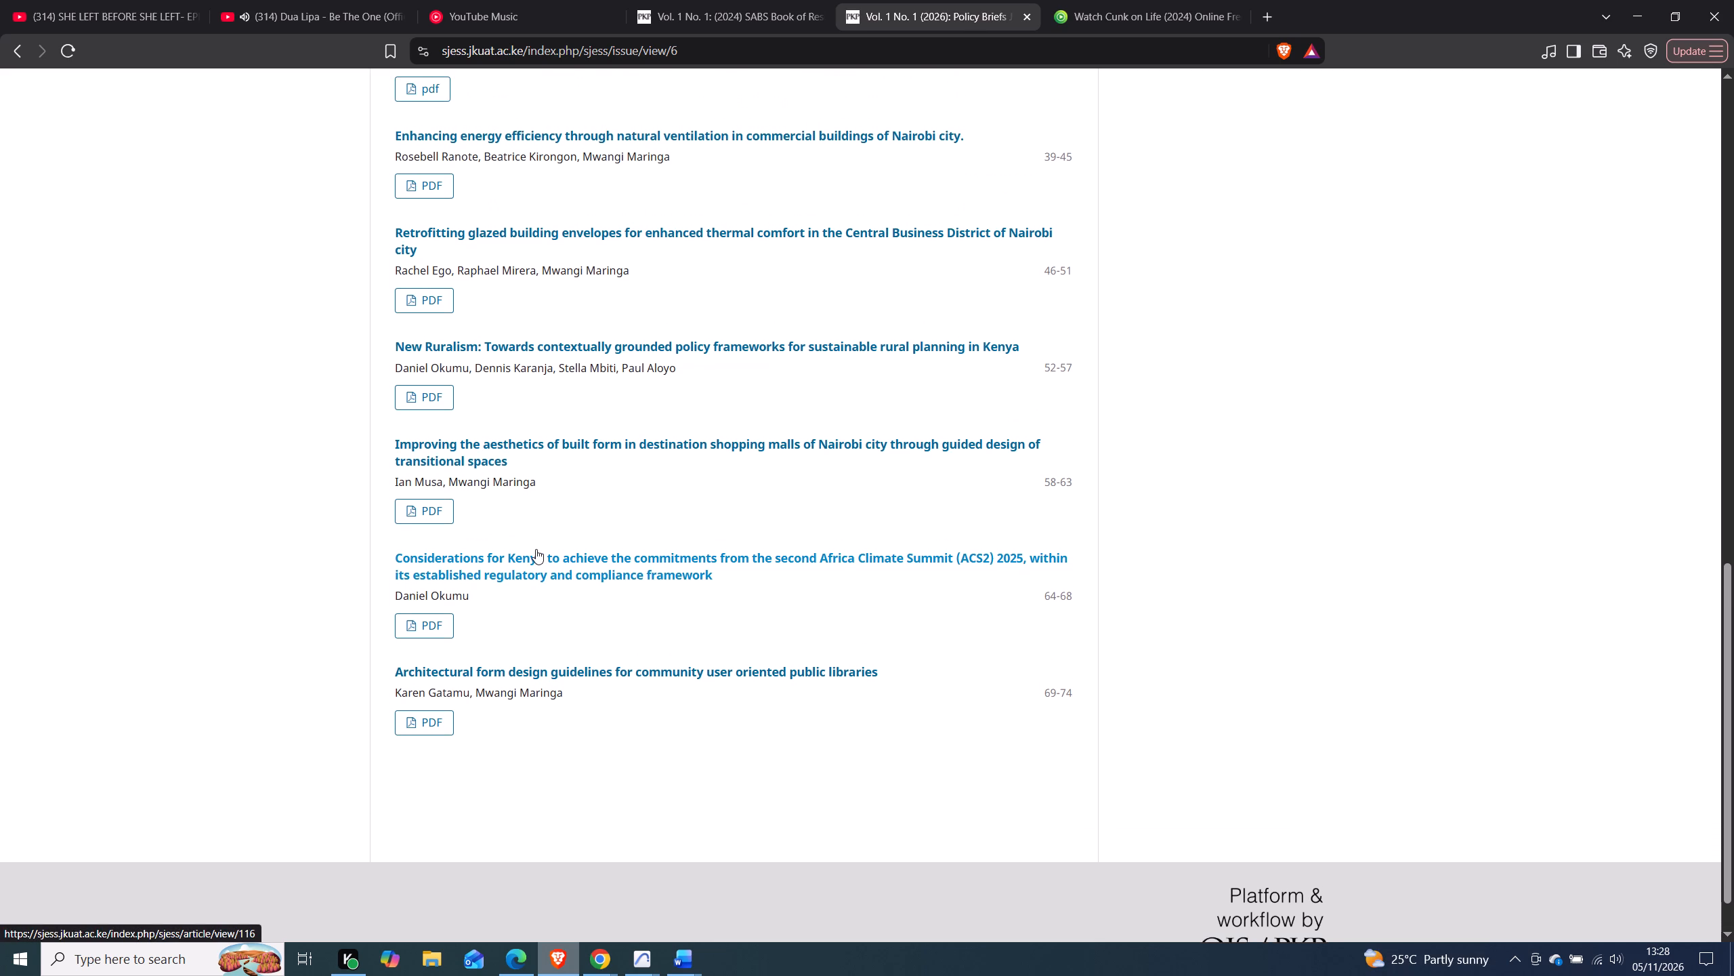
pyautogui.scroll(2, 536, 549)
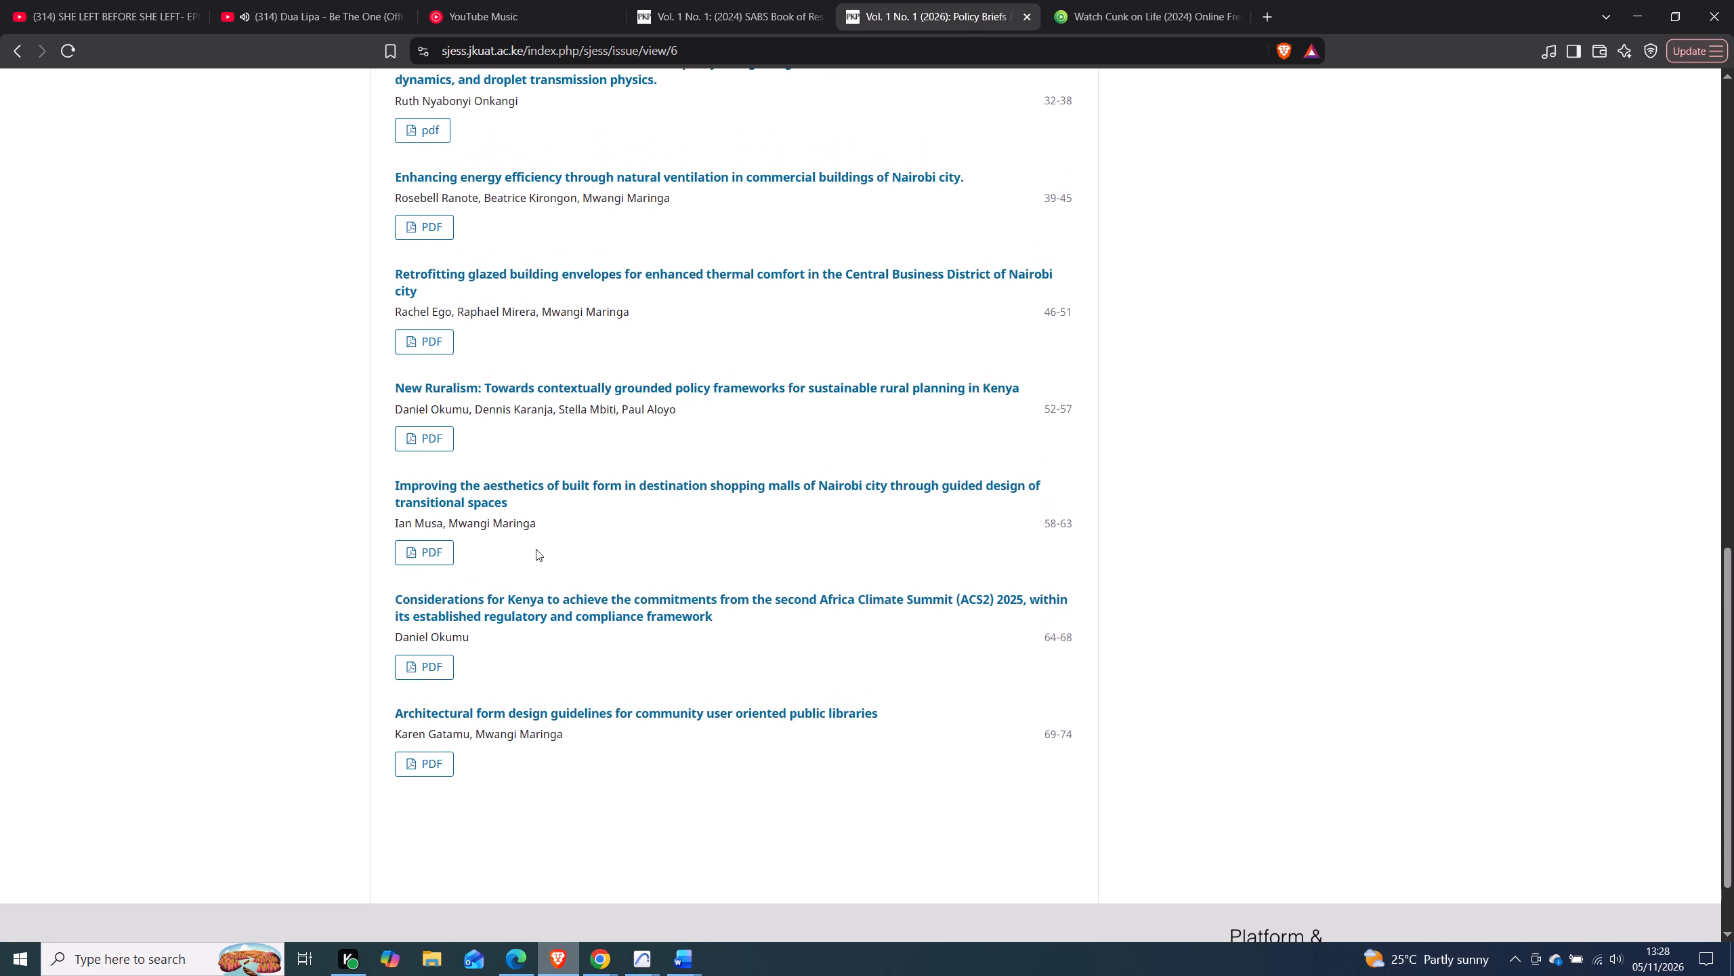
pyautogui.scroll(2, 536, 549)
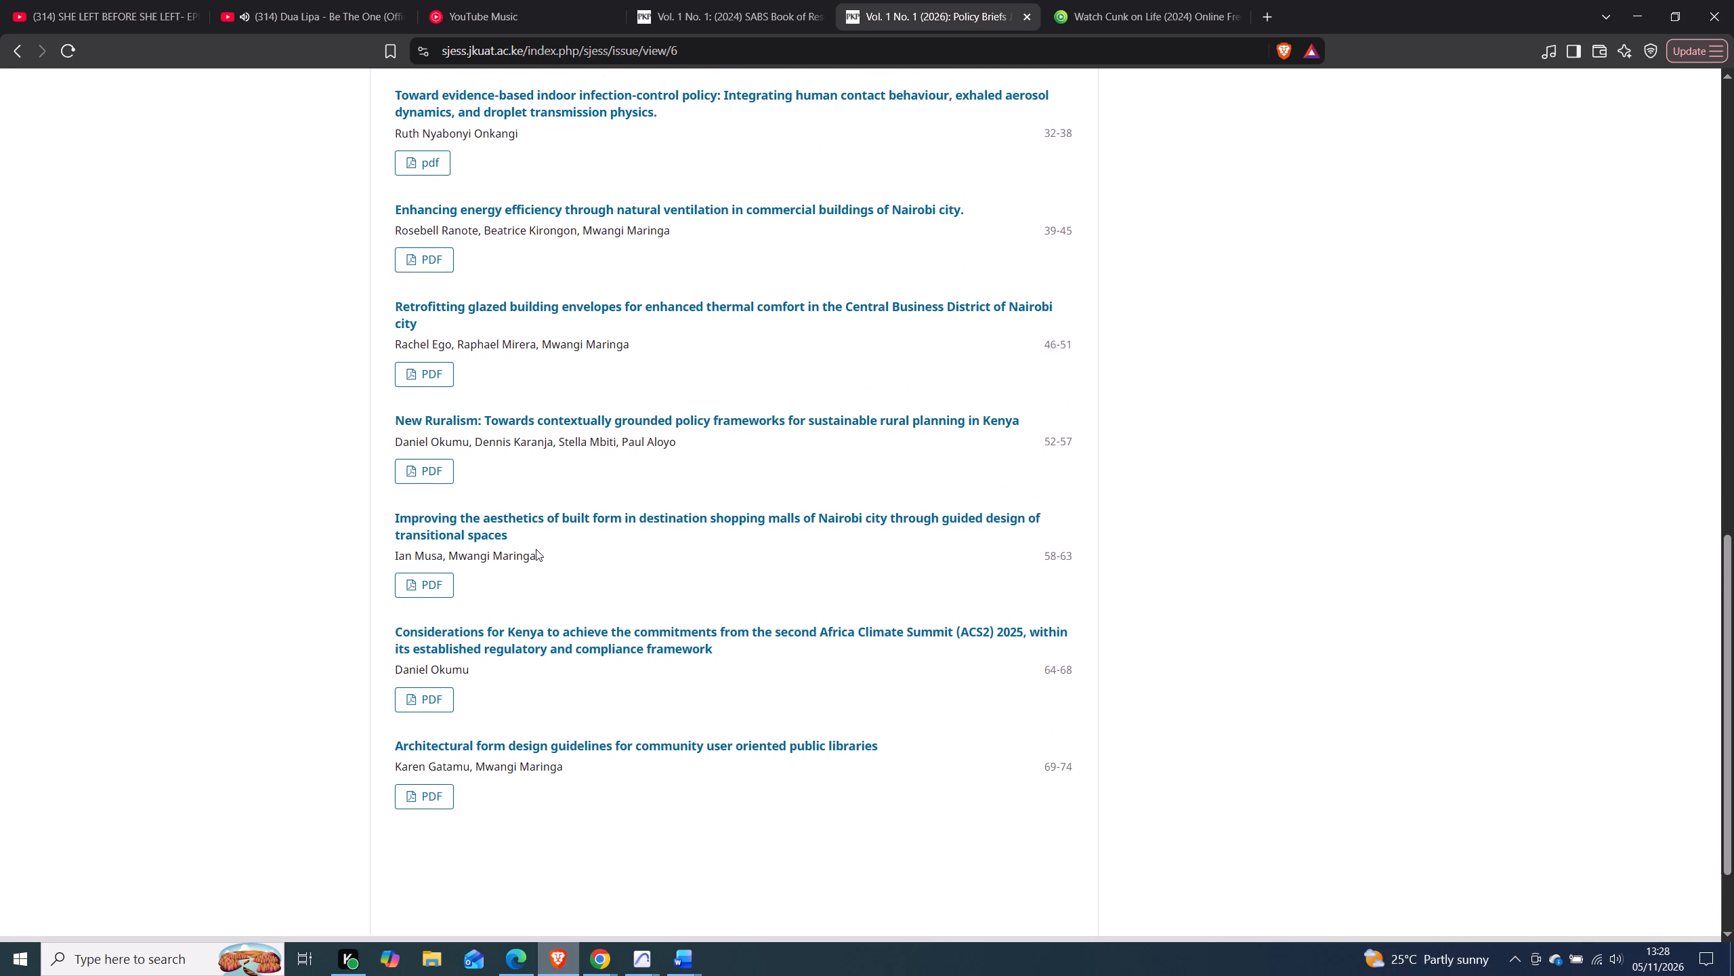
pyautogui.scroll(2, 536, 549)
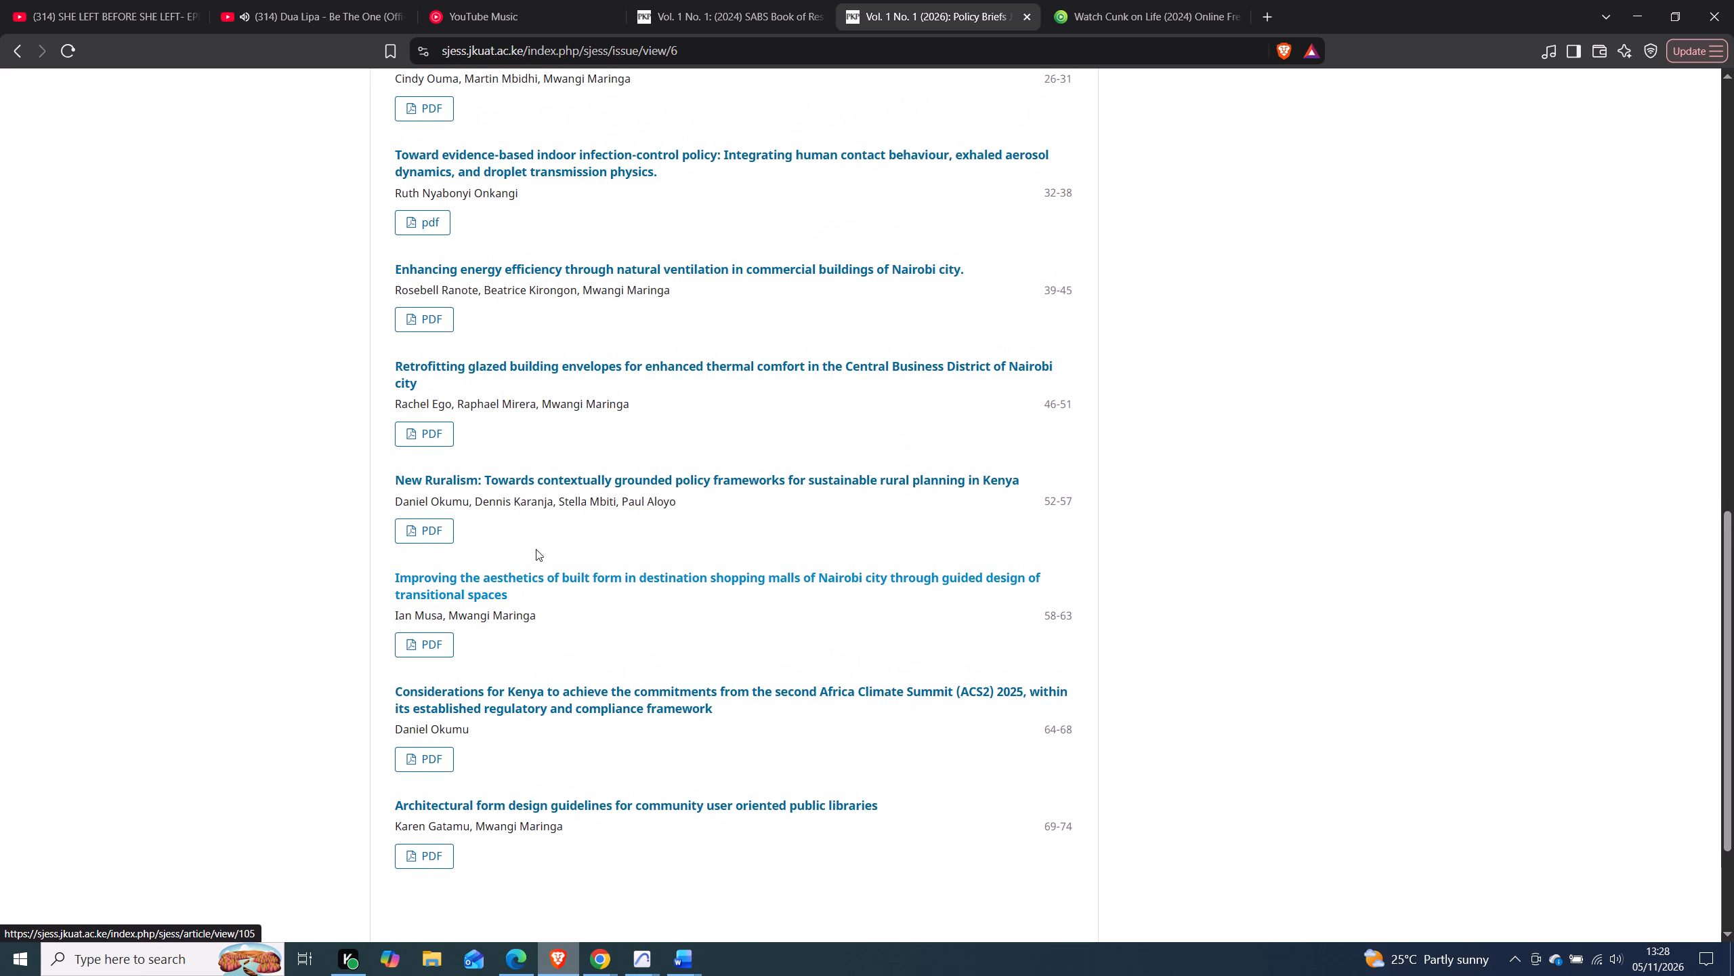
pyautogui.scroll(1, 534, 549)
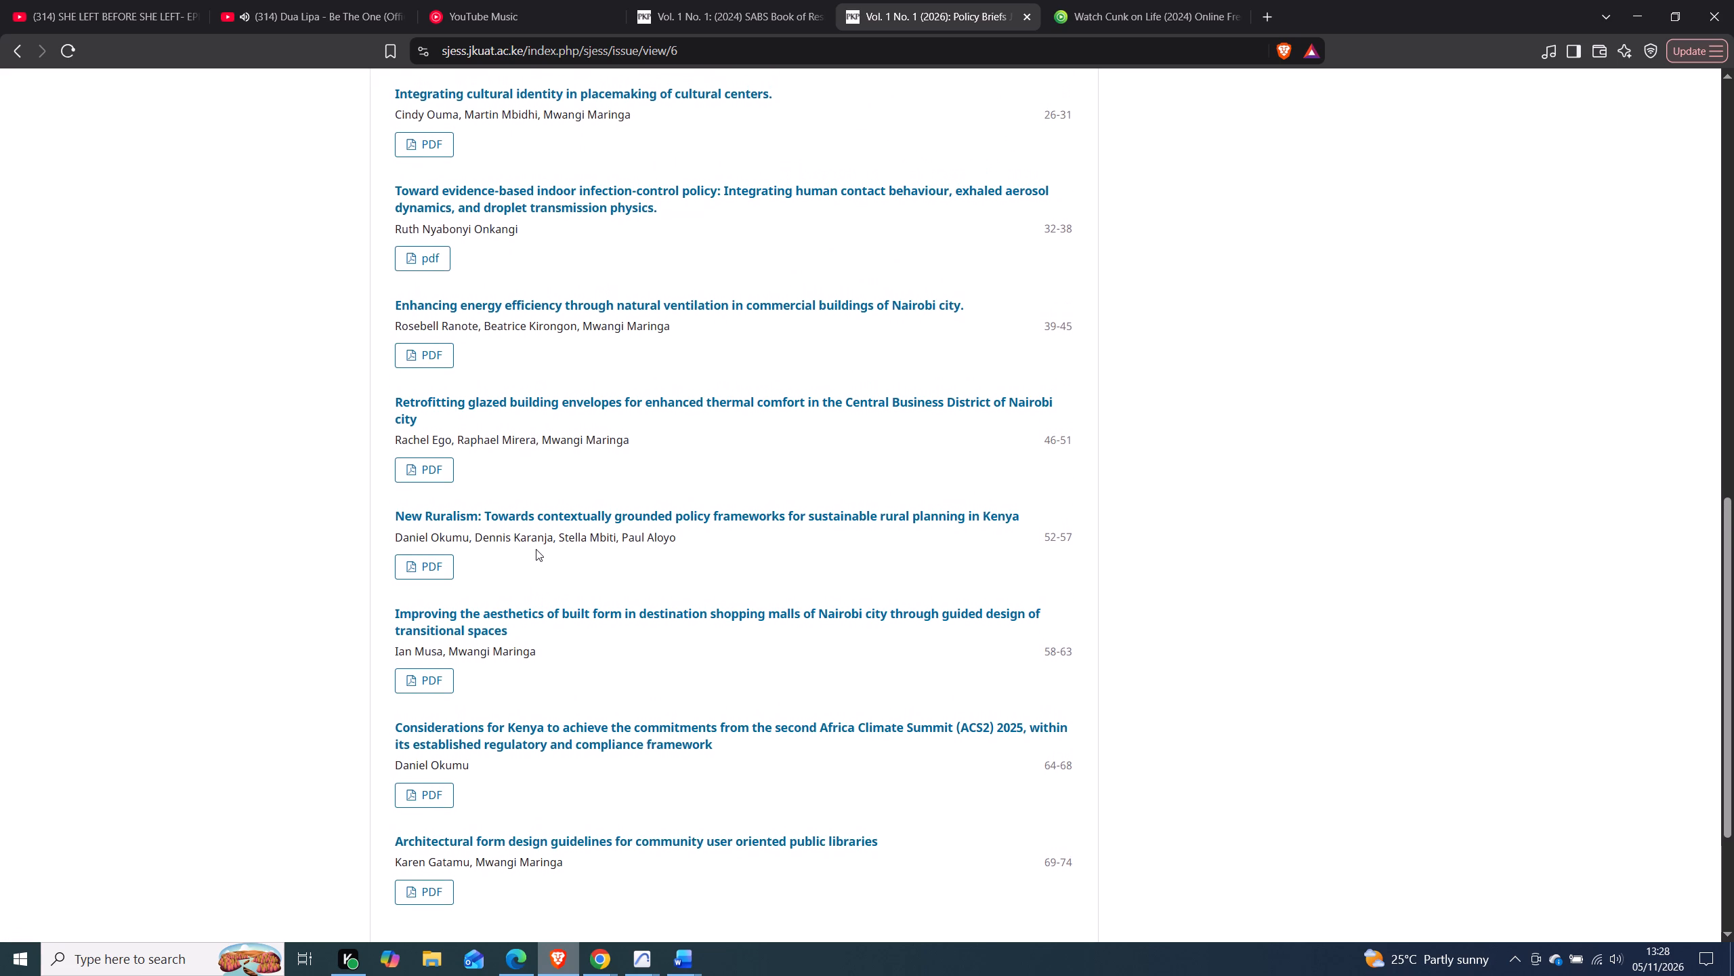
pyautogui.scroll(3, 534, 549)
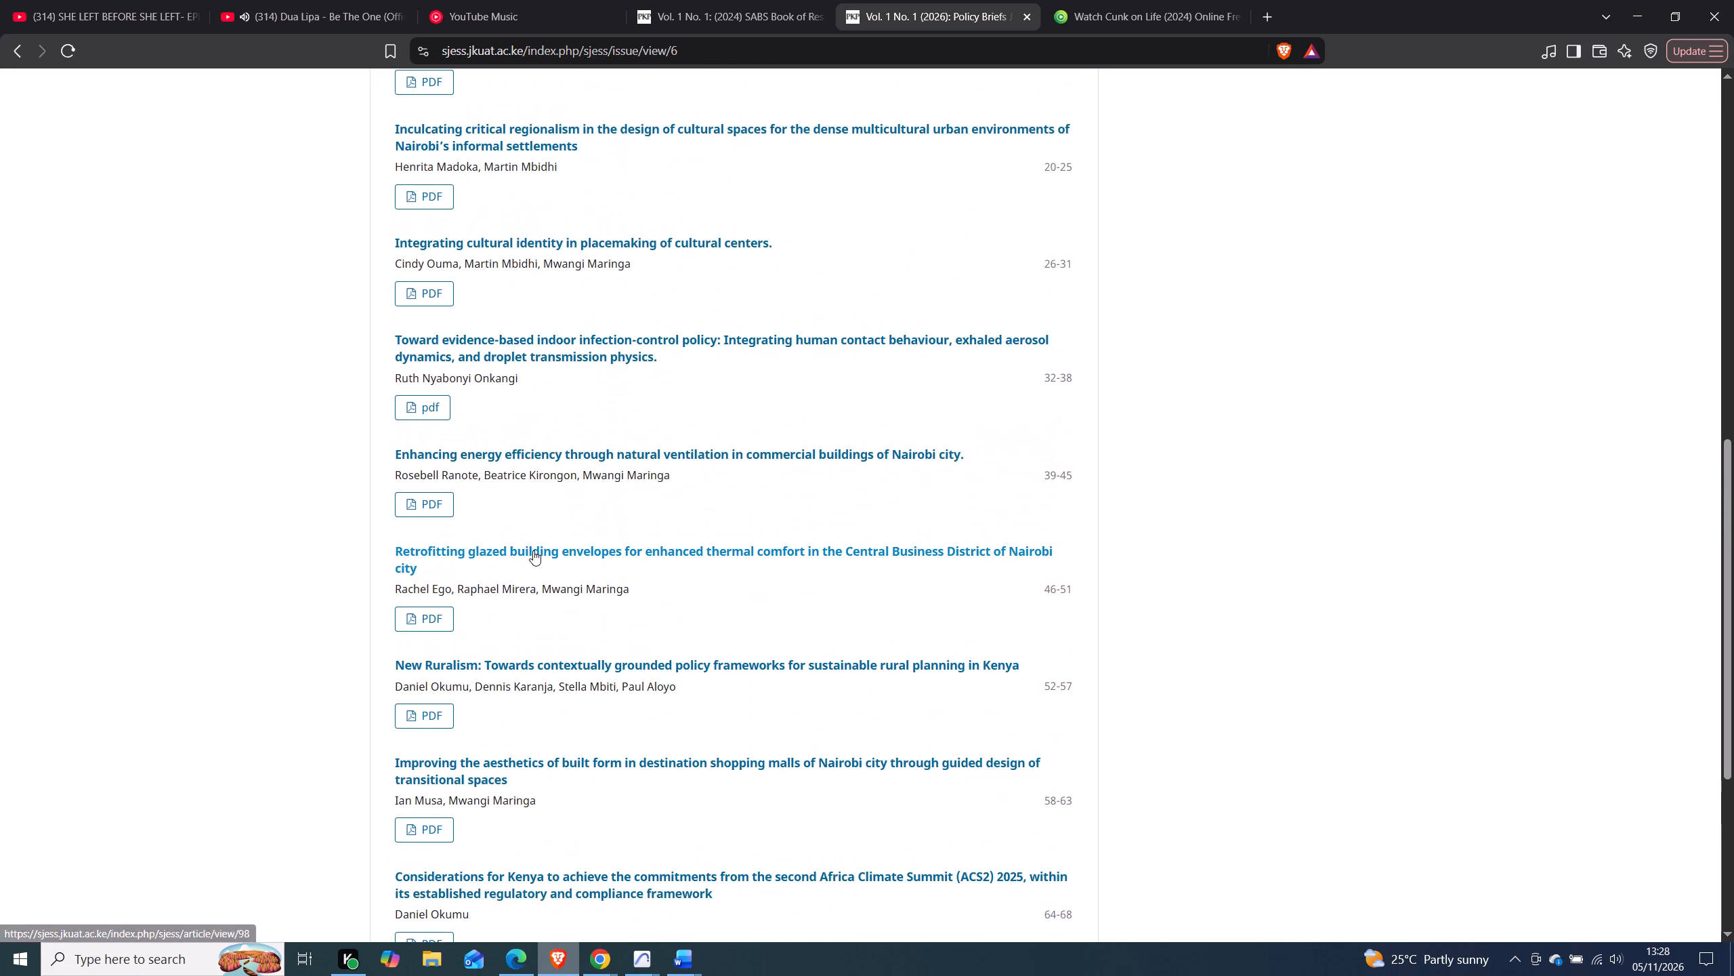
pyautogui.scroll(3, 533, 550)
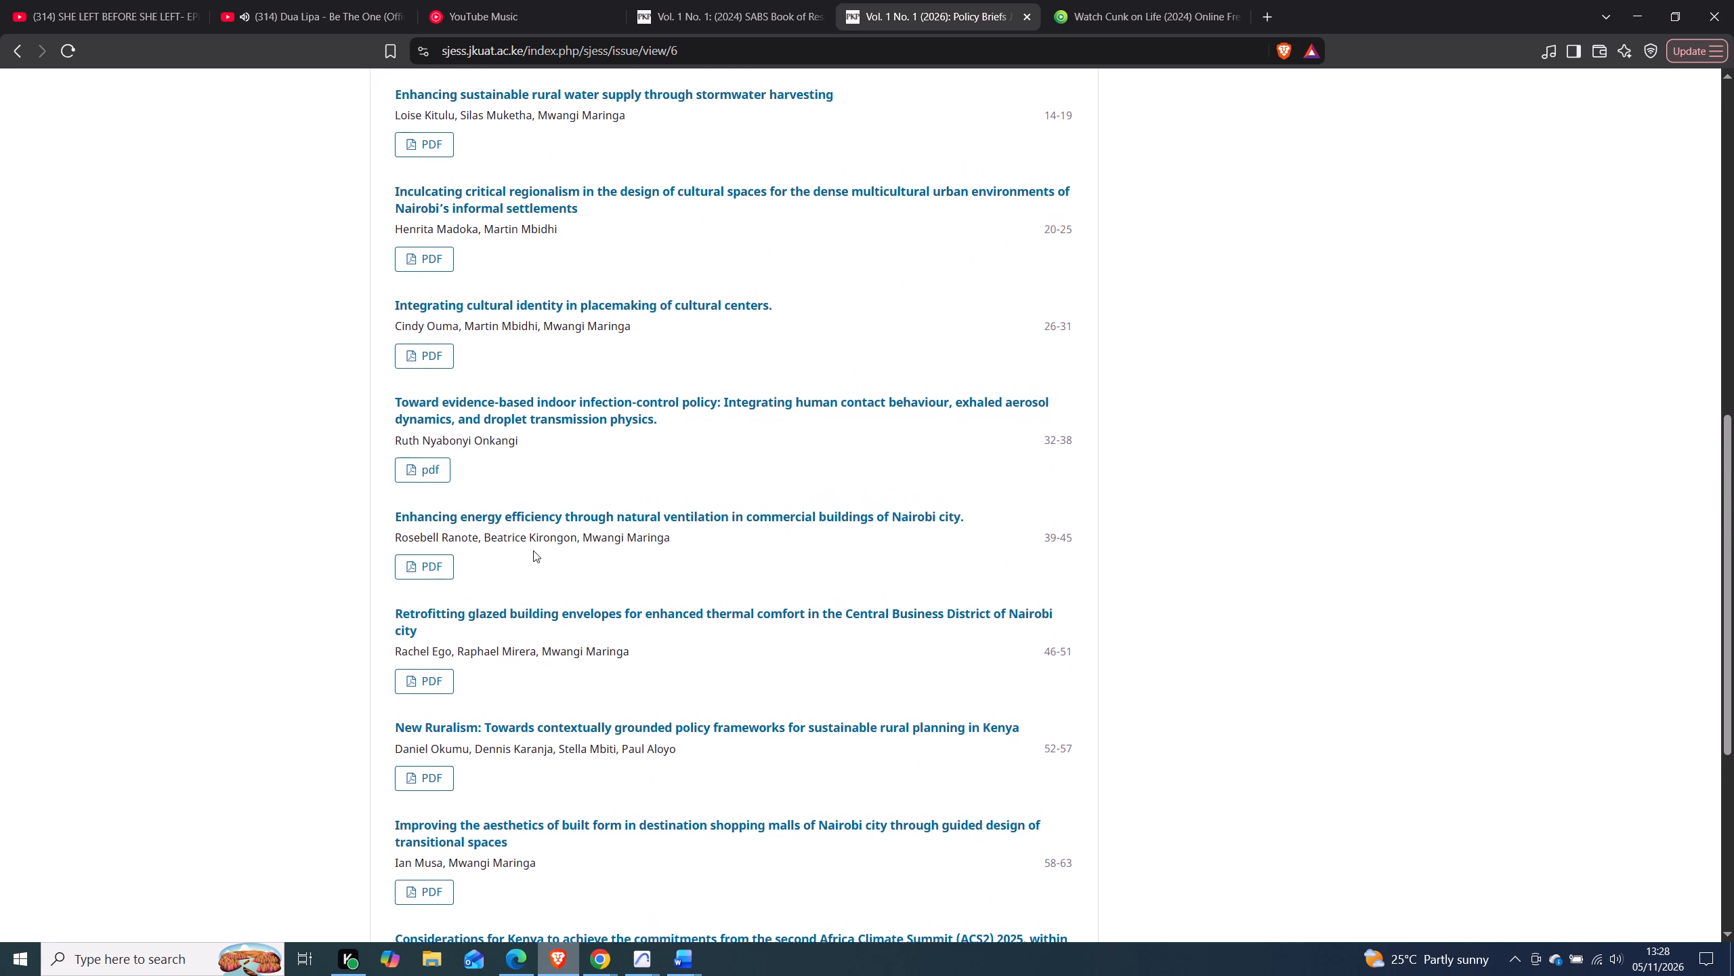
pyautogui.scroll(1, 533, 550)
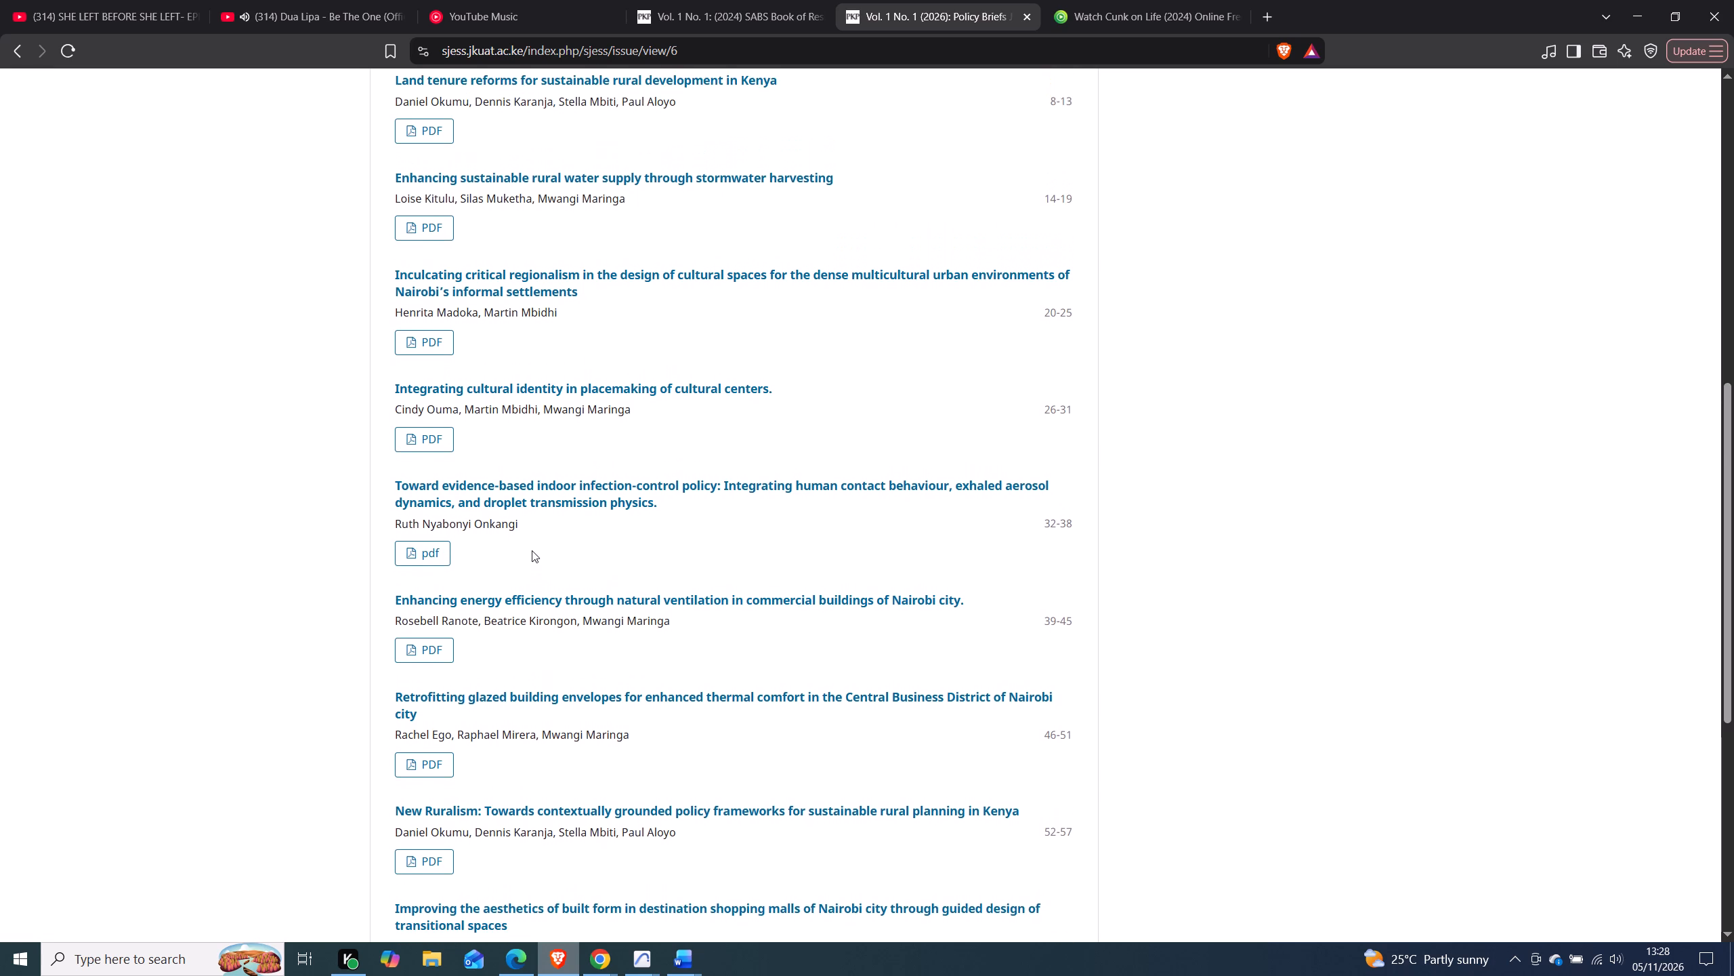
pyautogui.scroll(1, 532, 550)
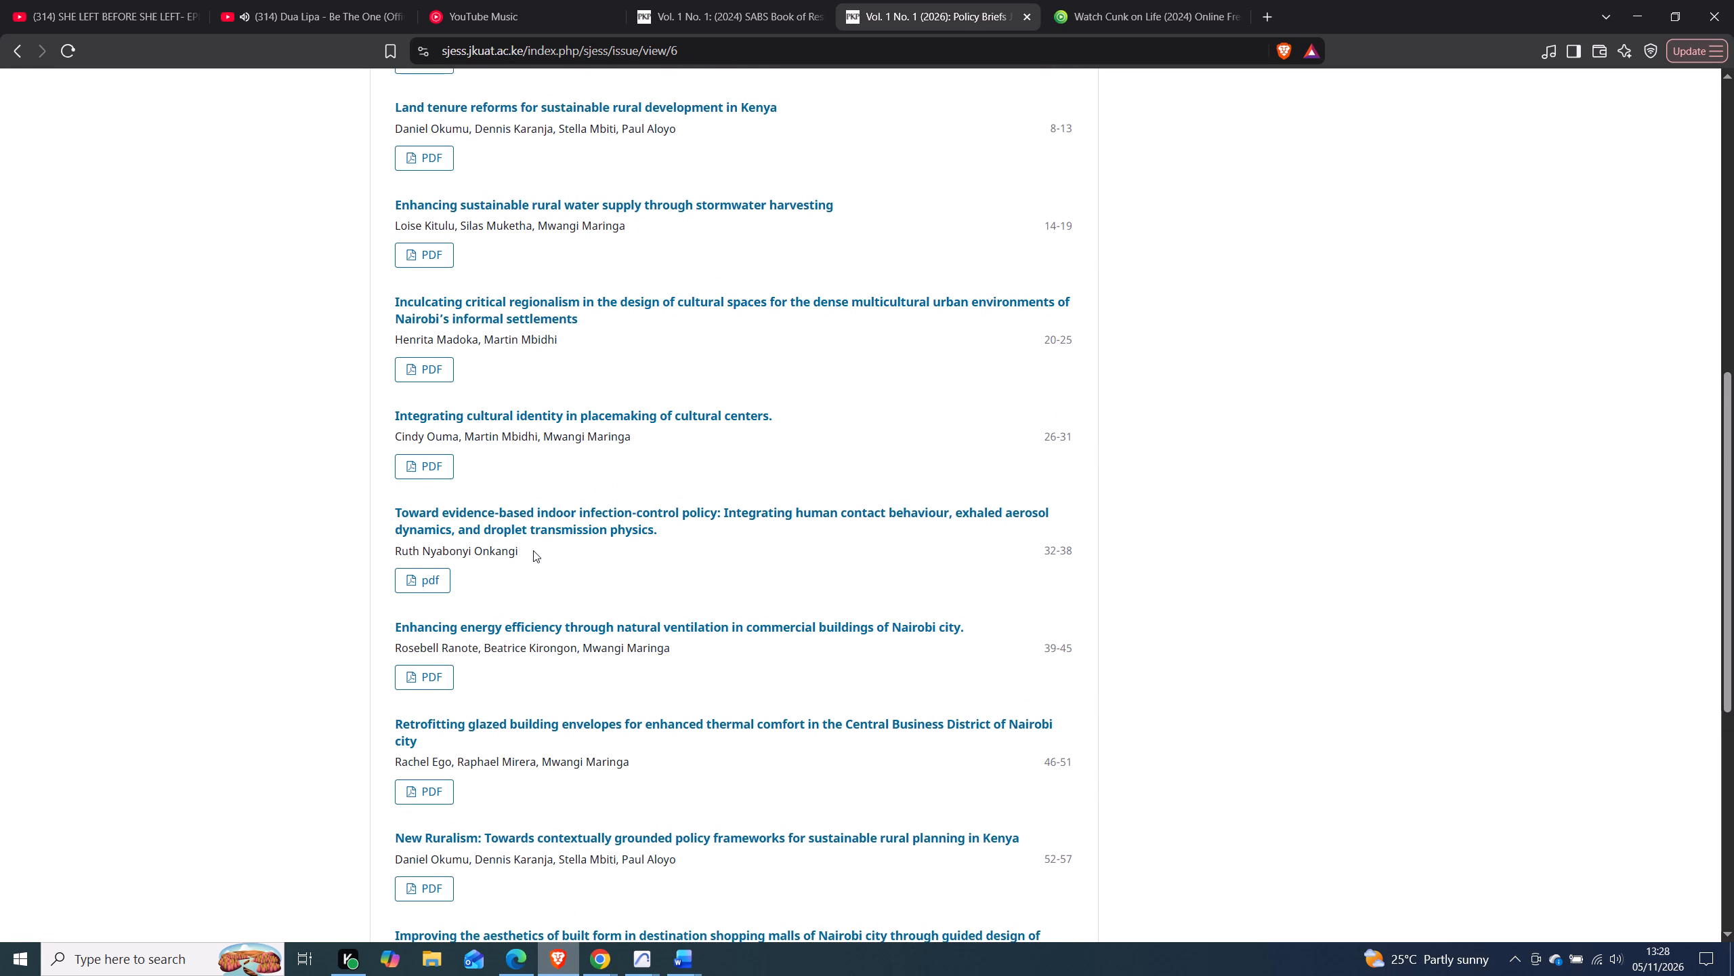
pyautogui.scroll(2, 533, 550)
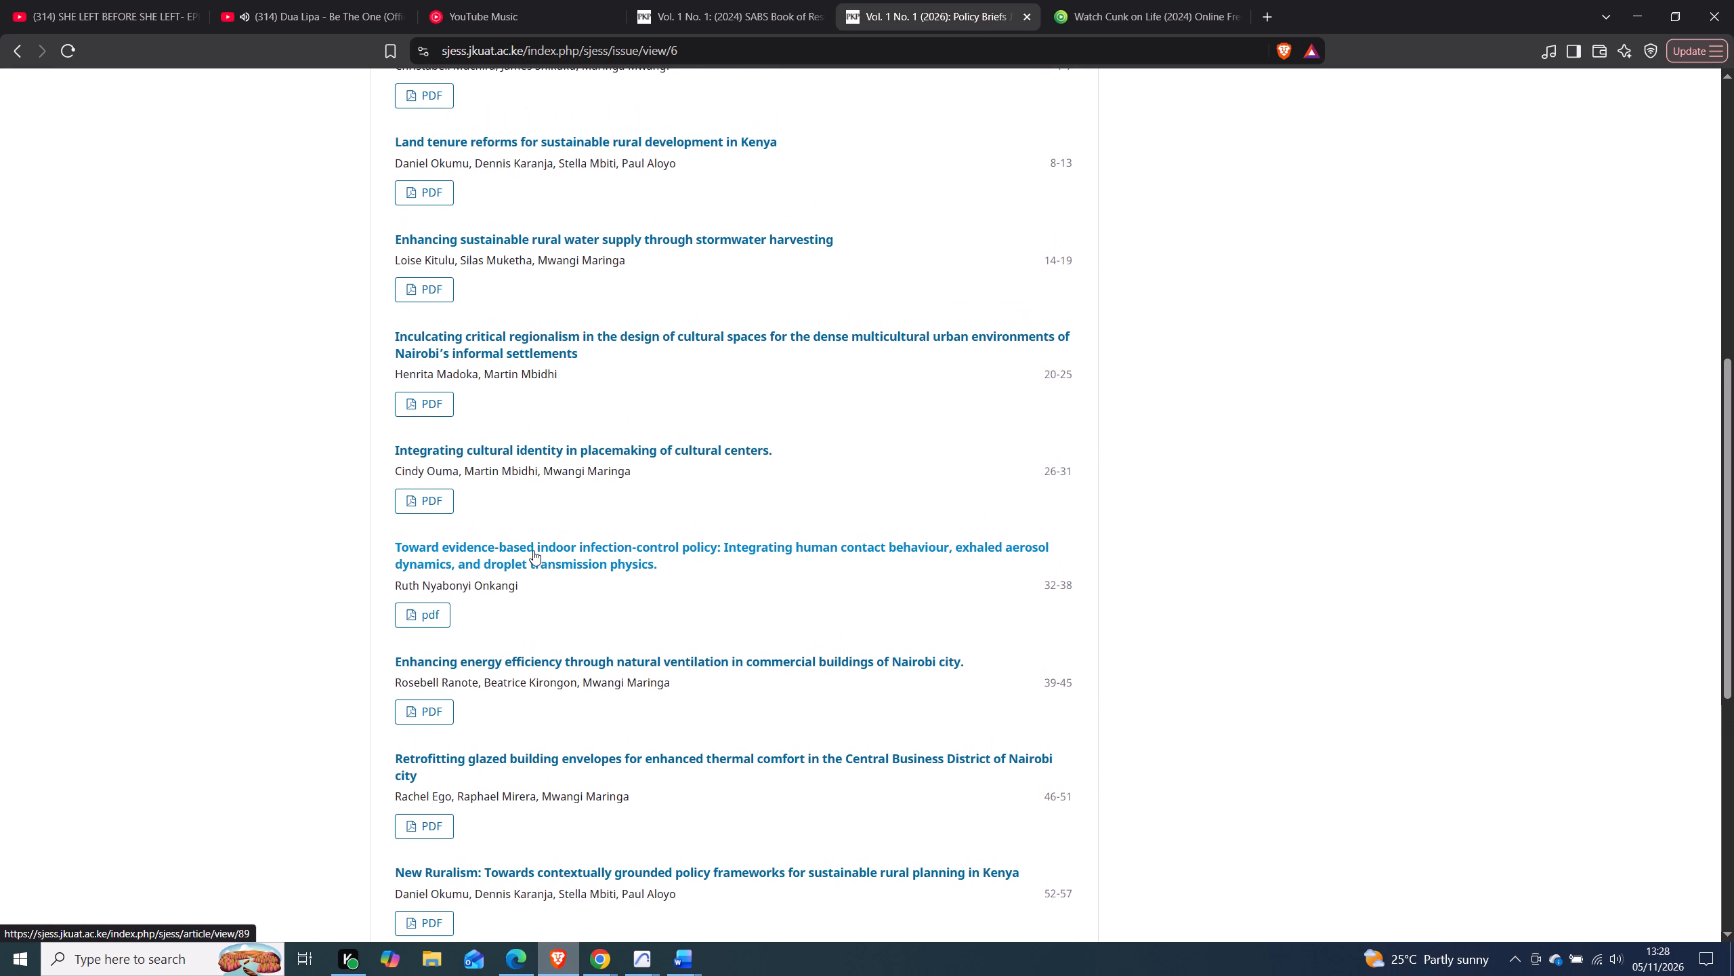
pyautogui.scroll(1, 533, 550)
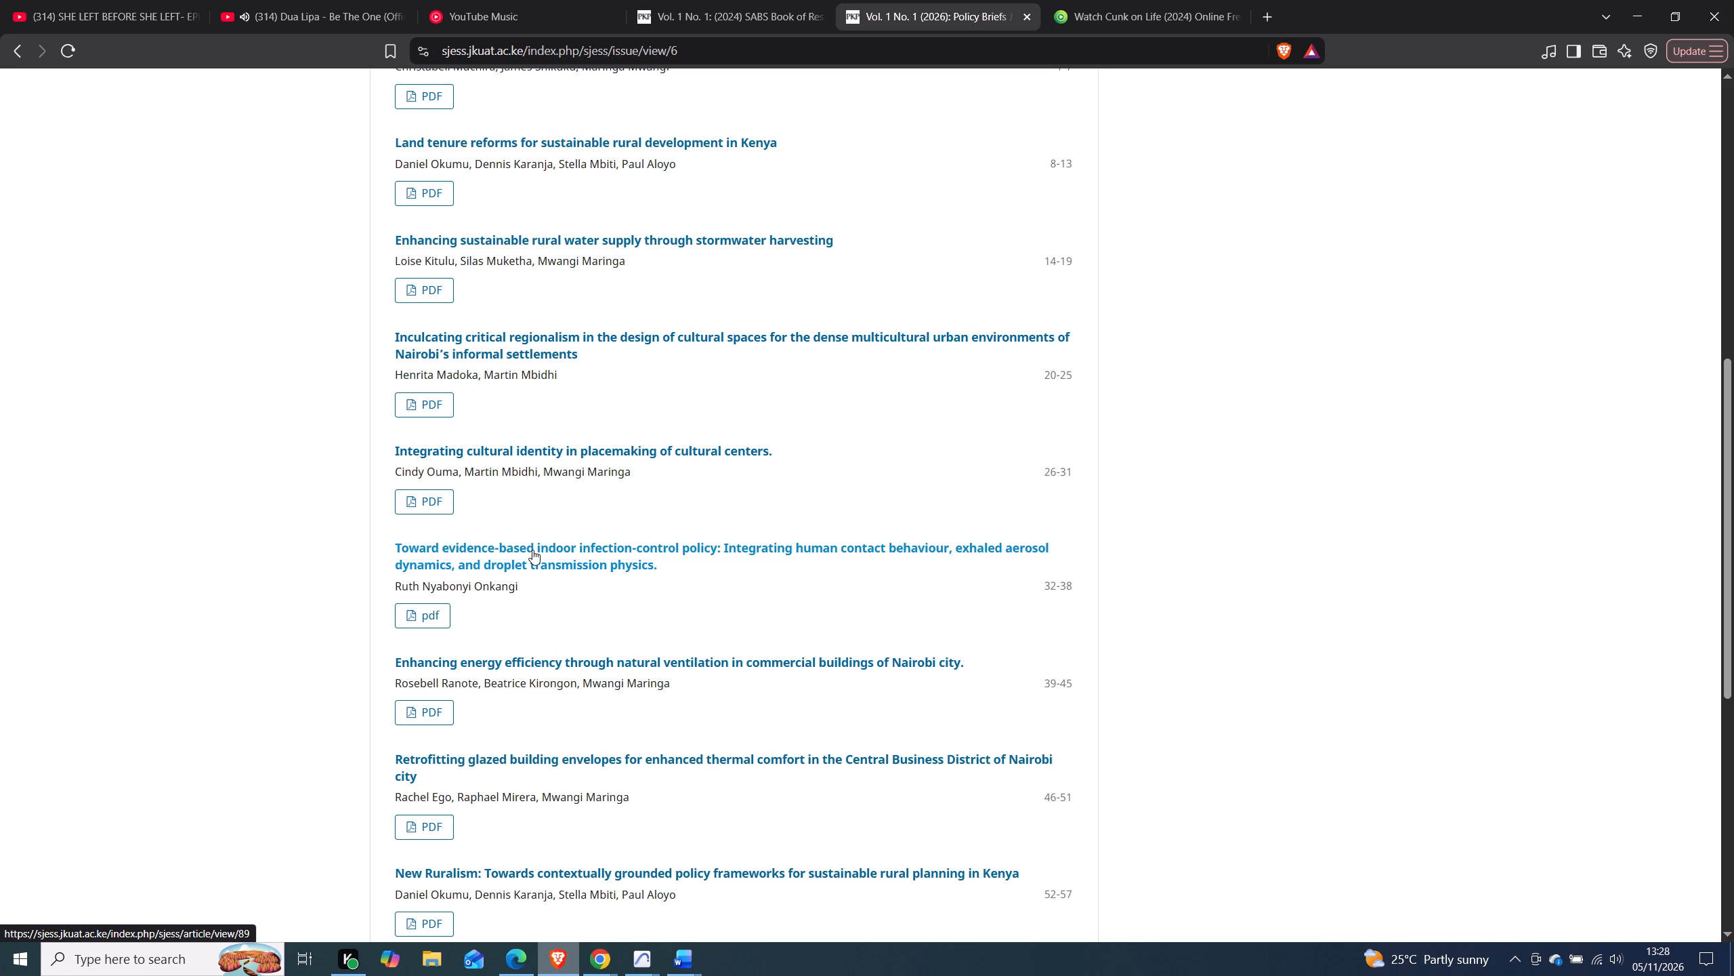
# Open the PDF of the policy brief "Integrating cultural identity in placemaking of cultural centers" and read through its framework, methodology, findings and conclusions.
pyautogui.click(407, 502)
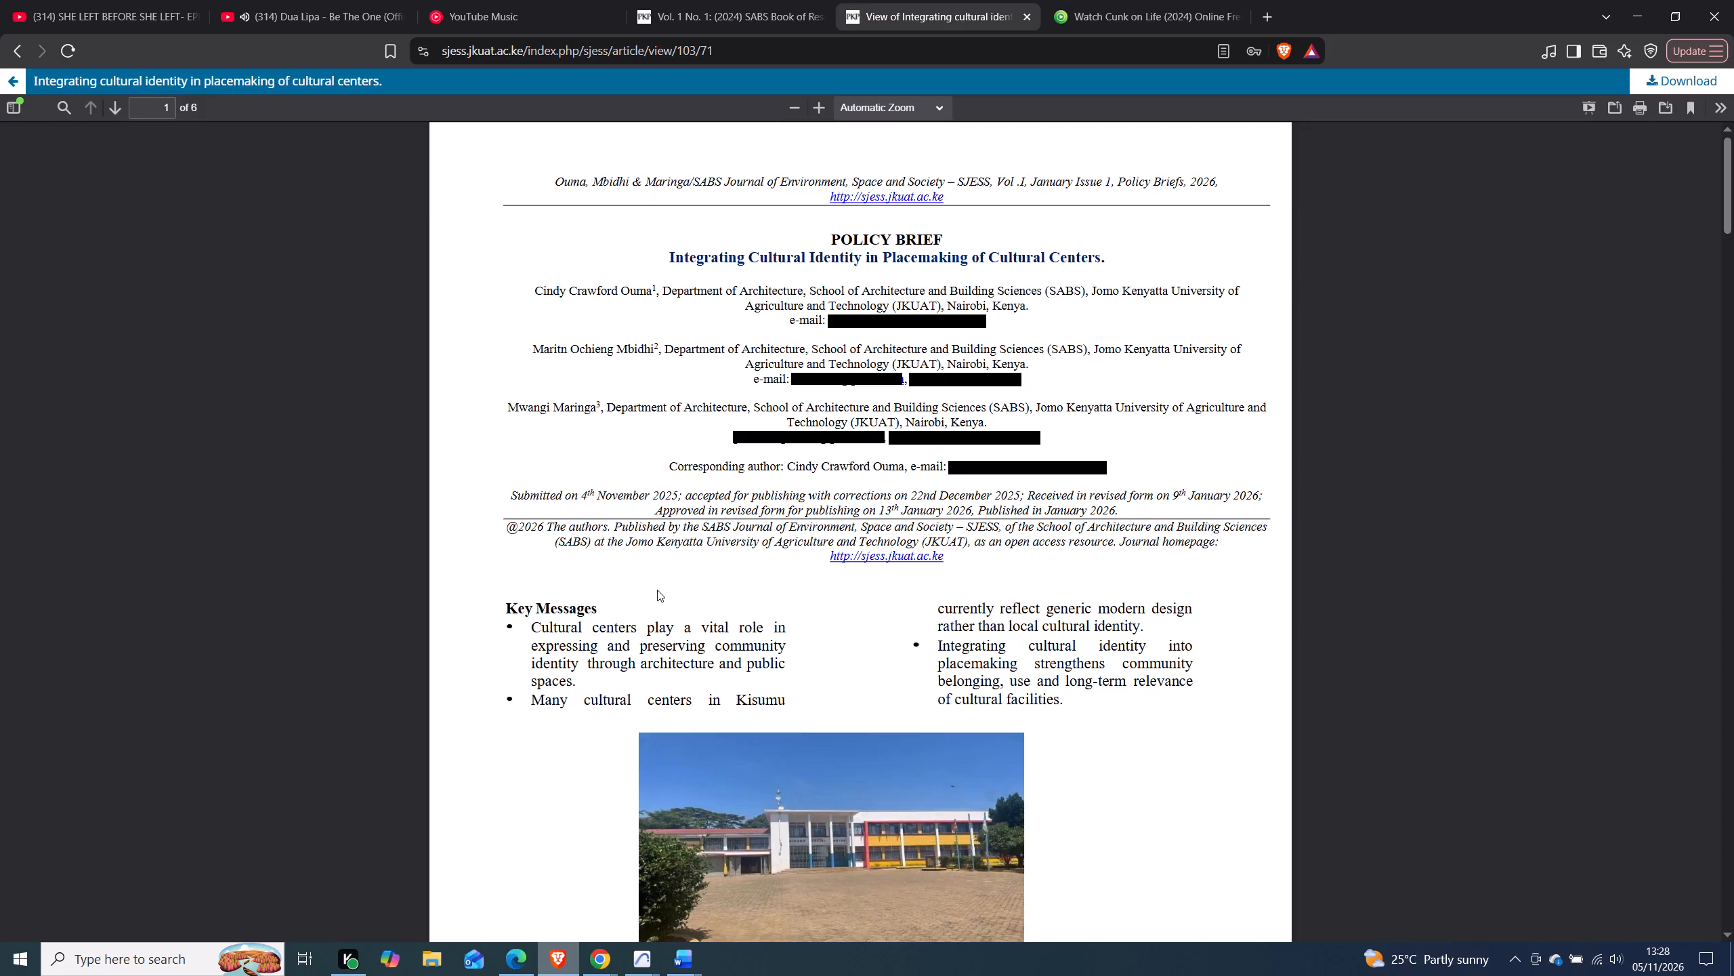
pyautogui.scroll(-1, 657, 590)
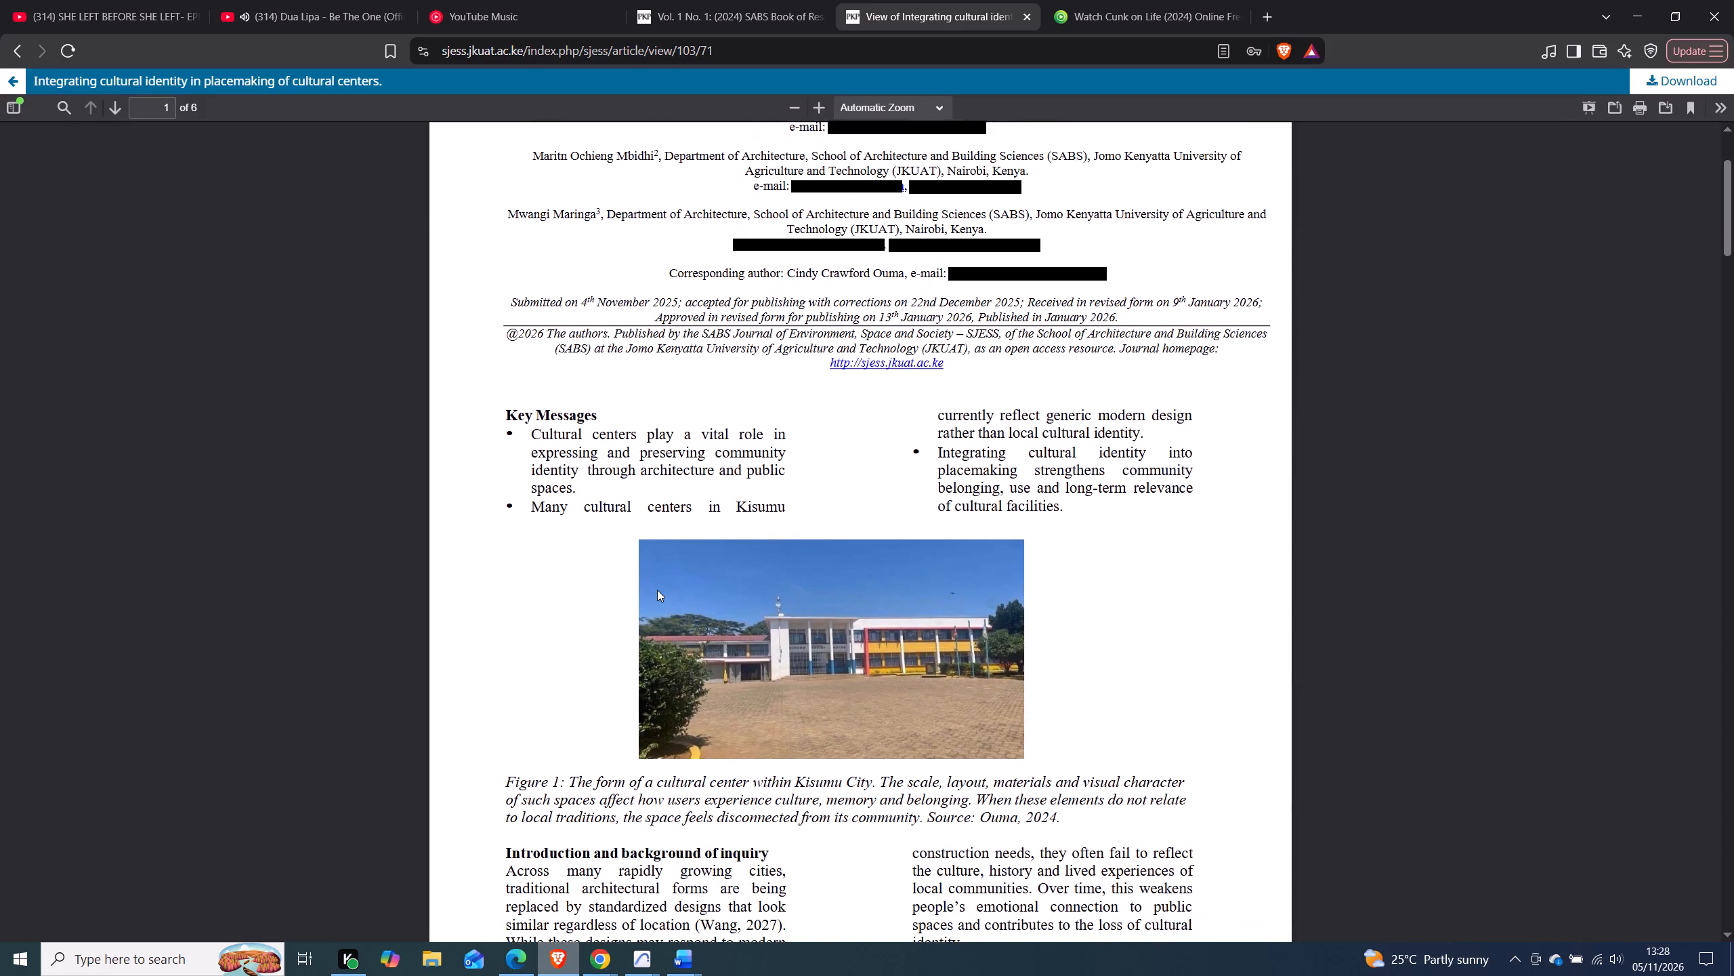
pyautogui.scroll(-4, 657, 590)
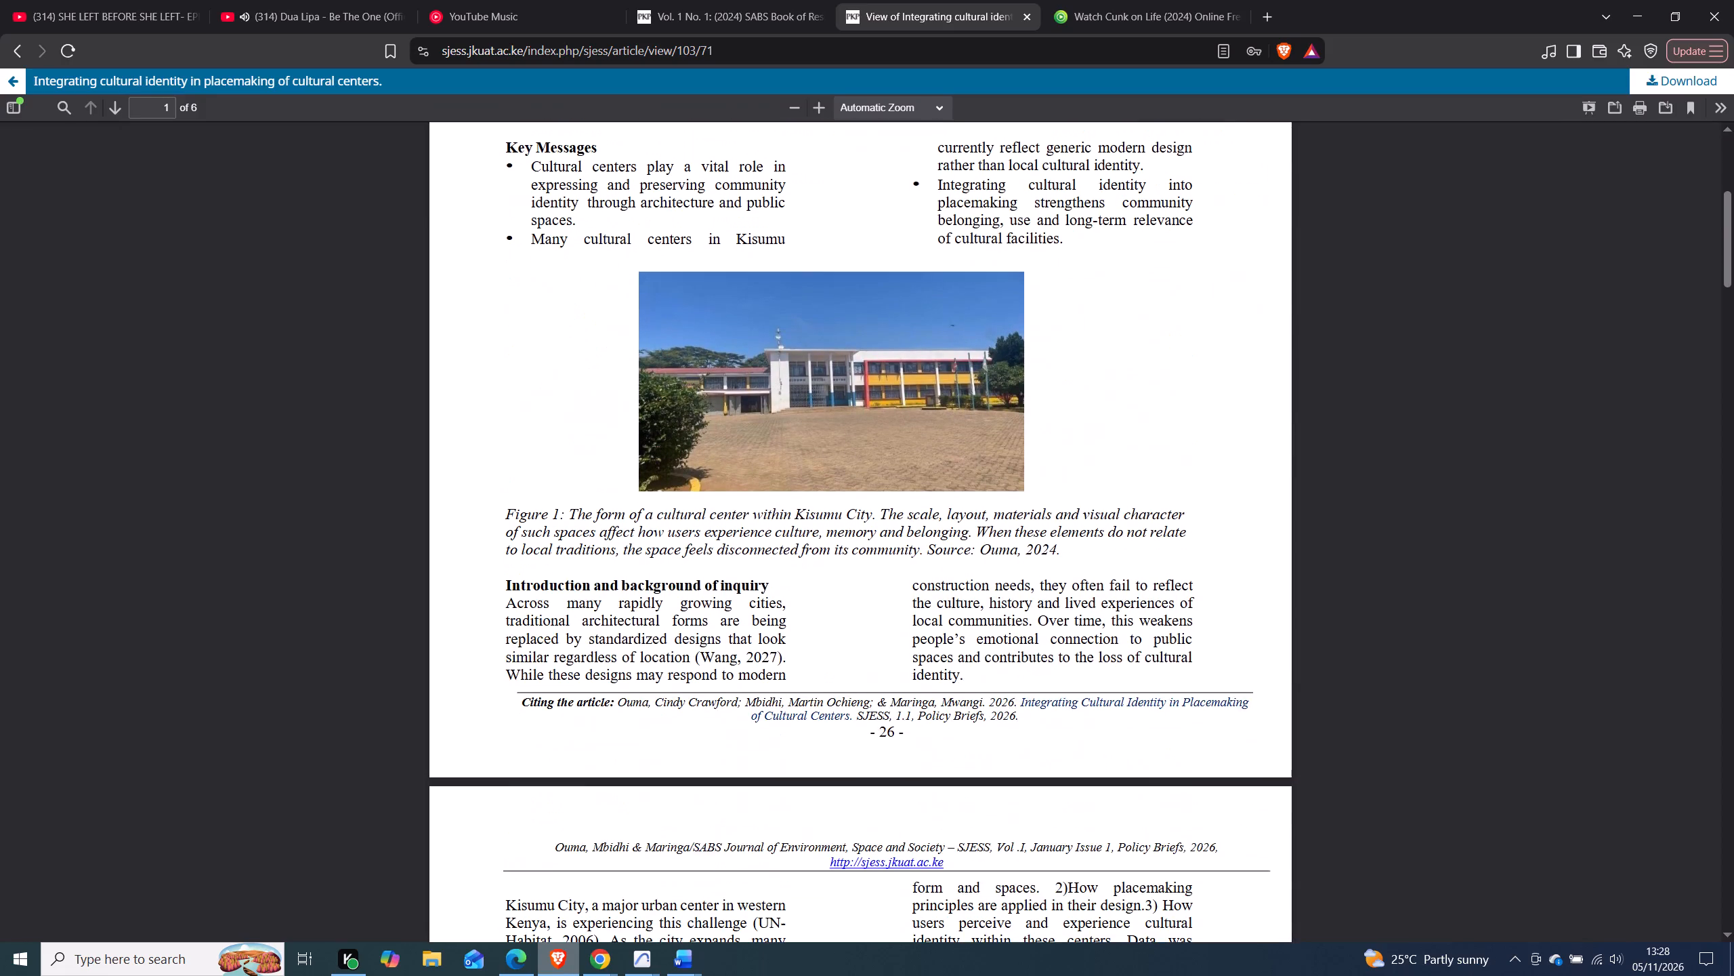
pyautogui.scroll(-3, 657, 590)
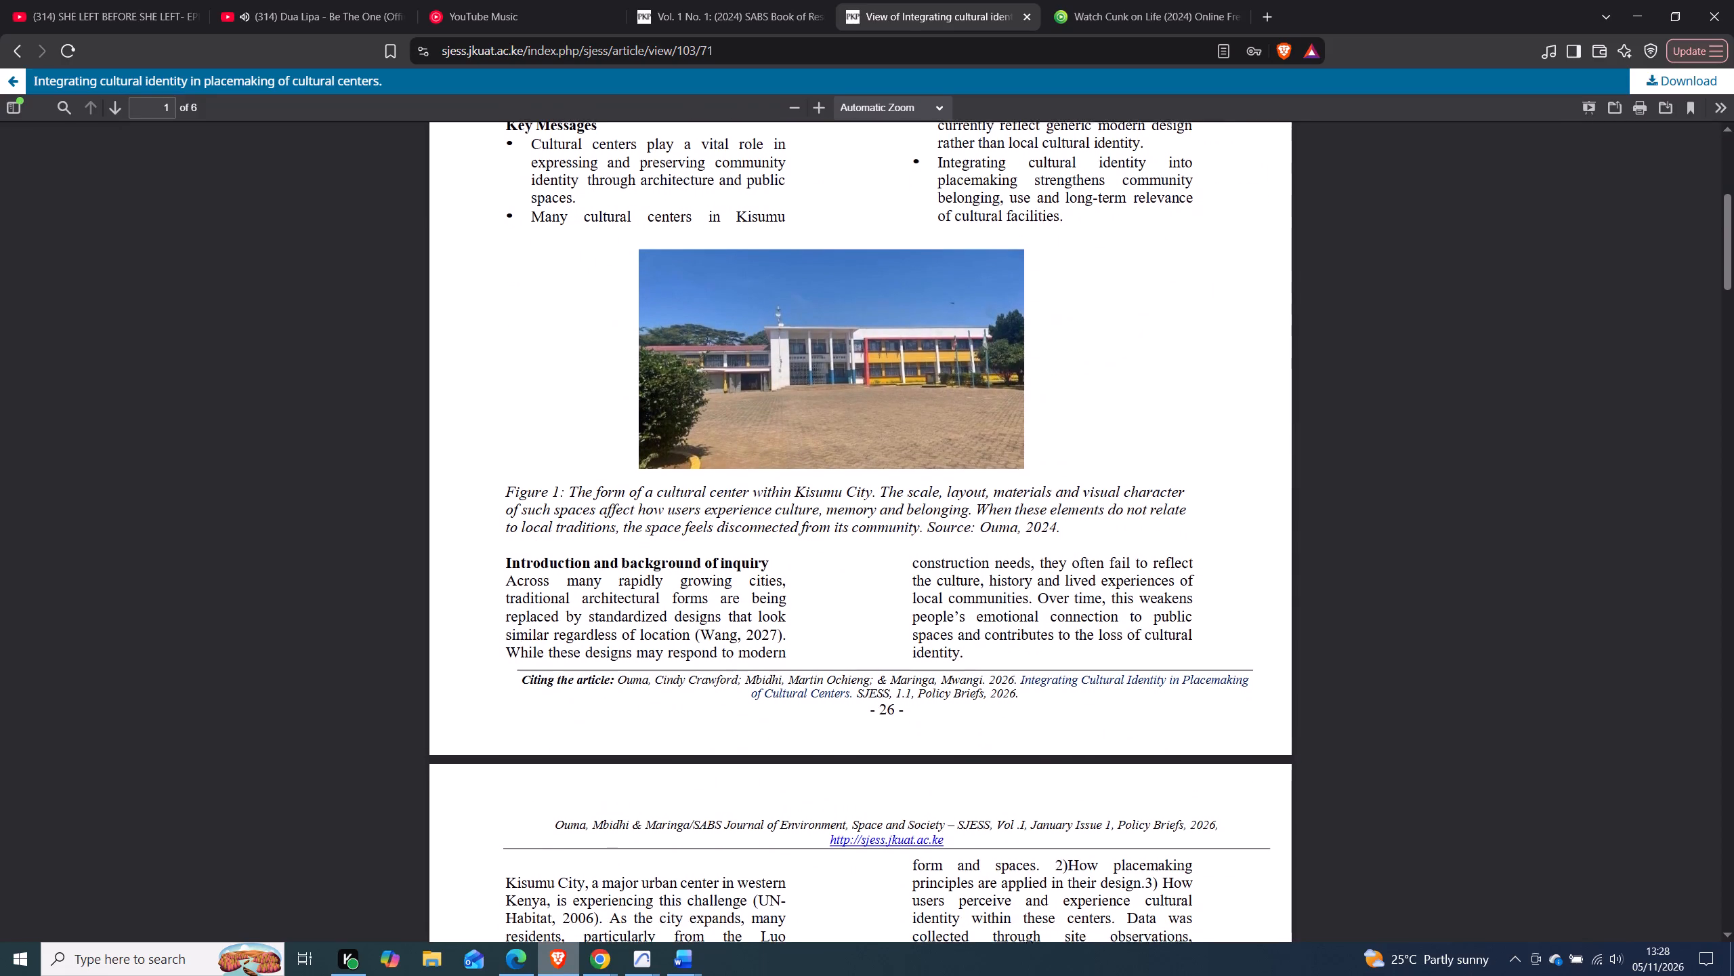
pyautogui.scroll(-5, 657, 590)
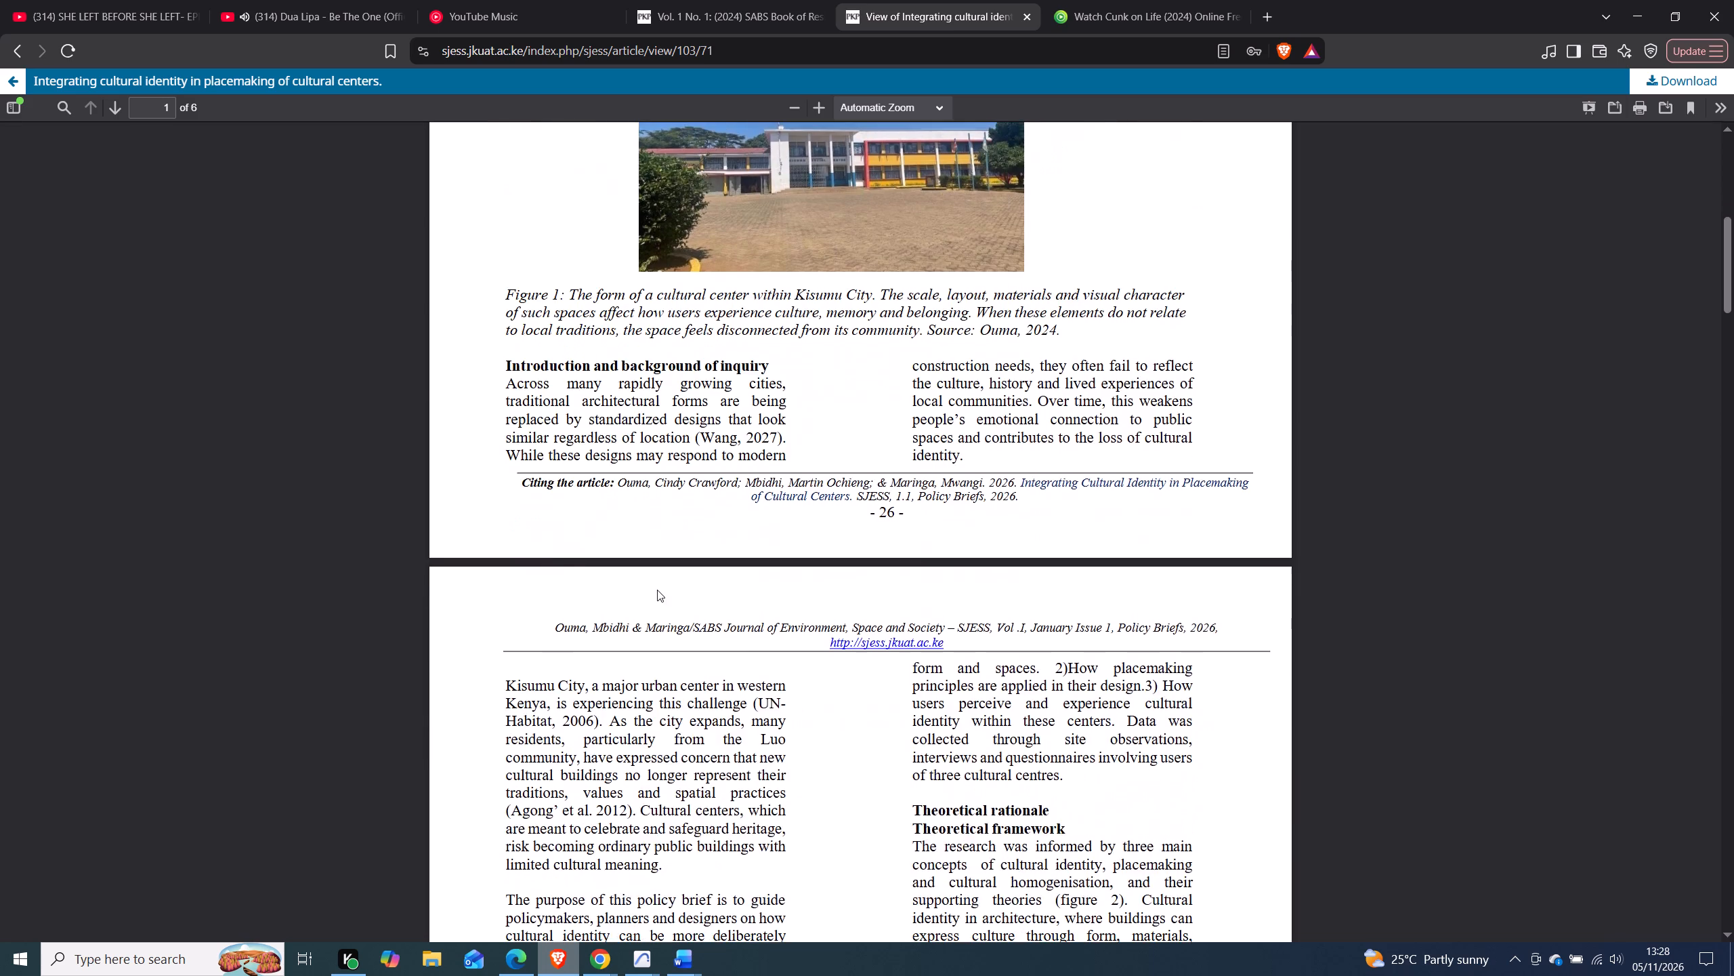
pyautogui.scroll(-9, 657, 590)
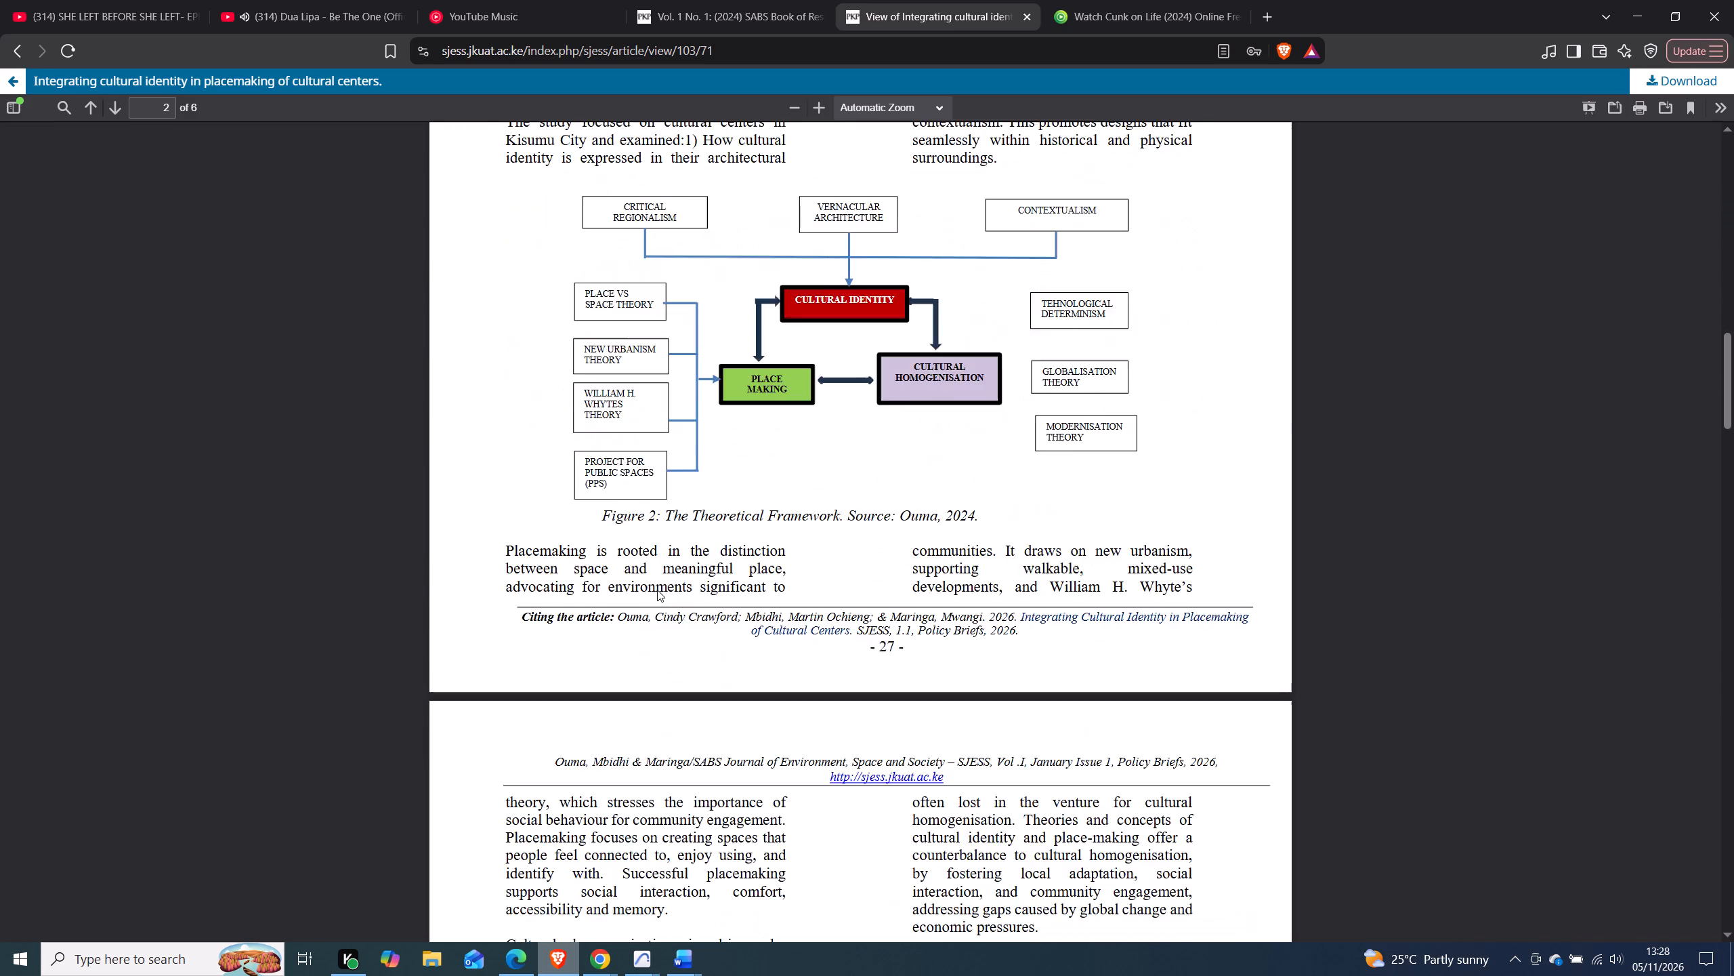
pyautogui.scroll(-8, 657, 590)
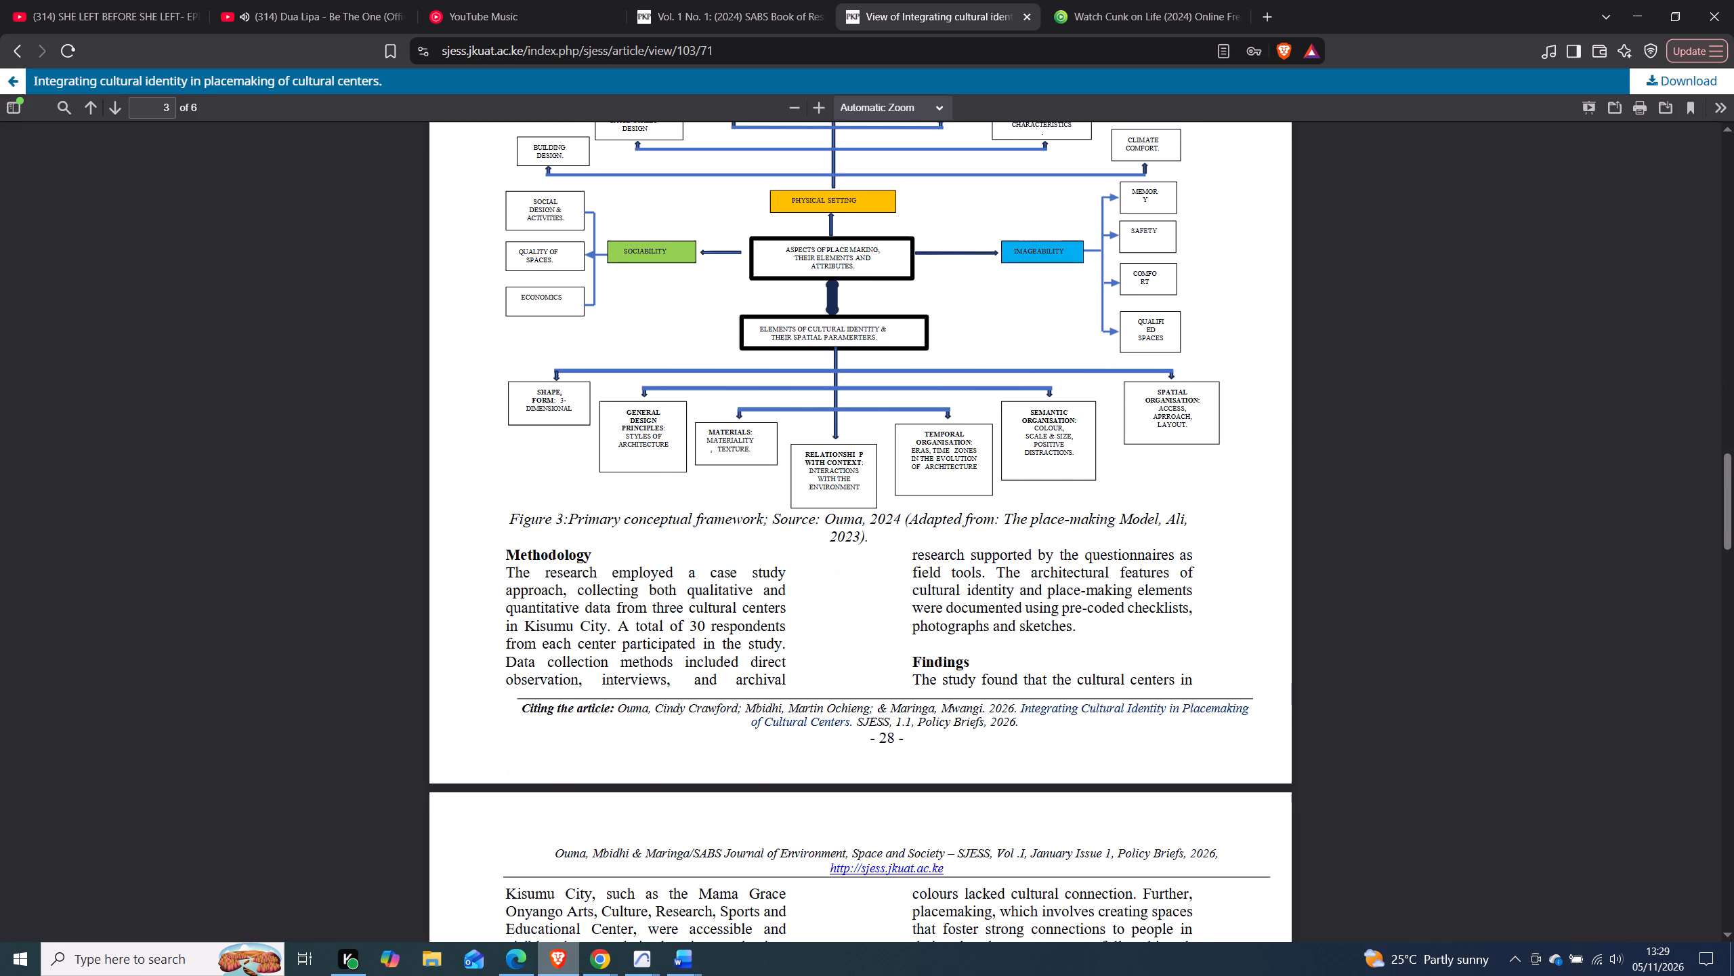
pyautogui.scroll(-9, 657, 590)
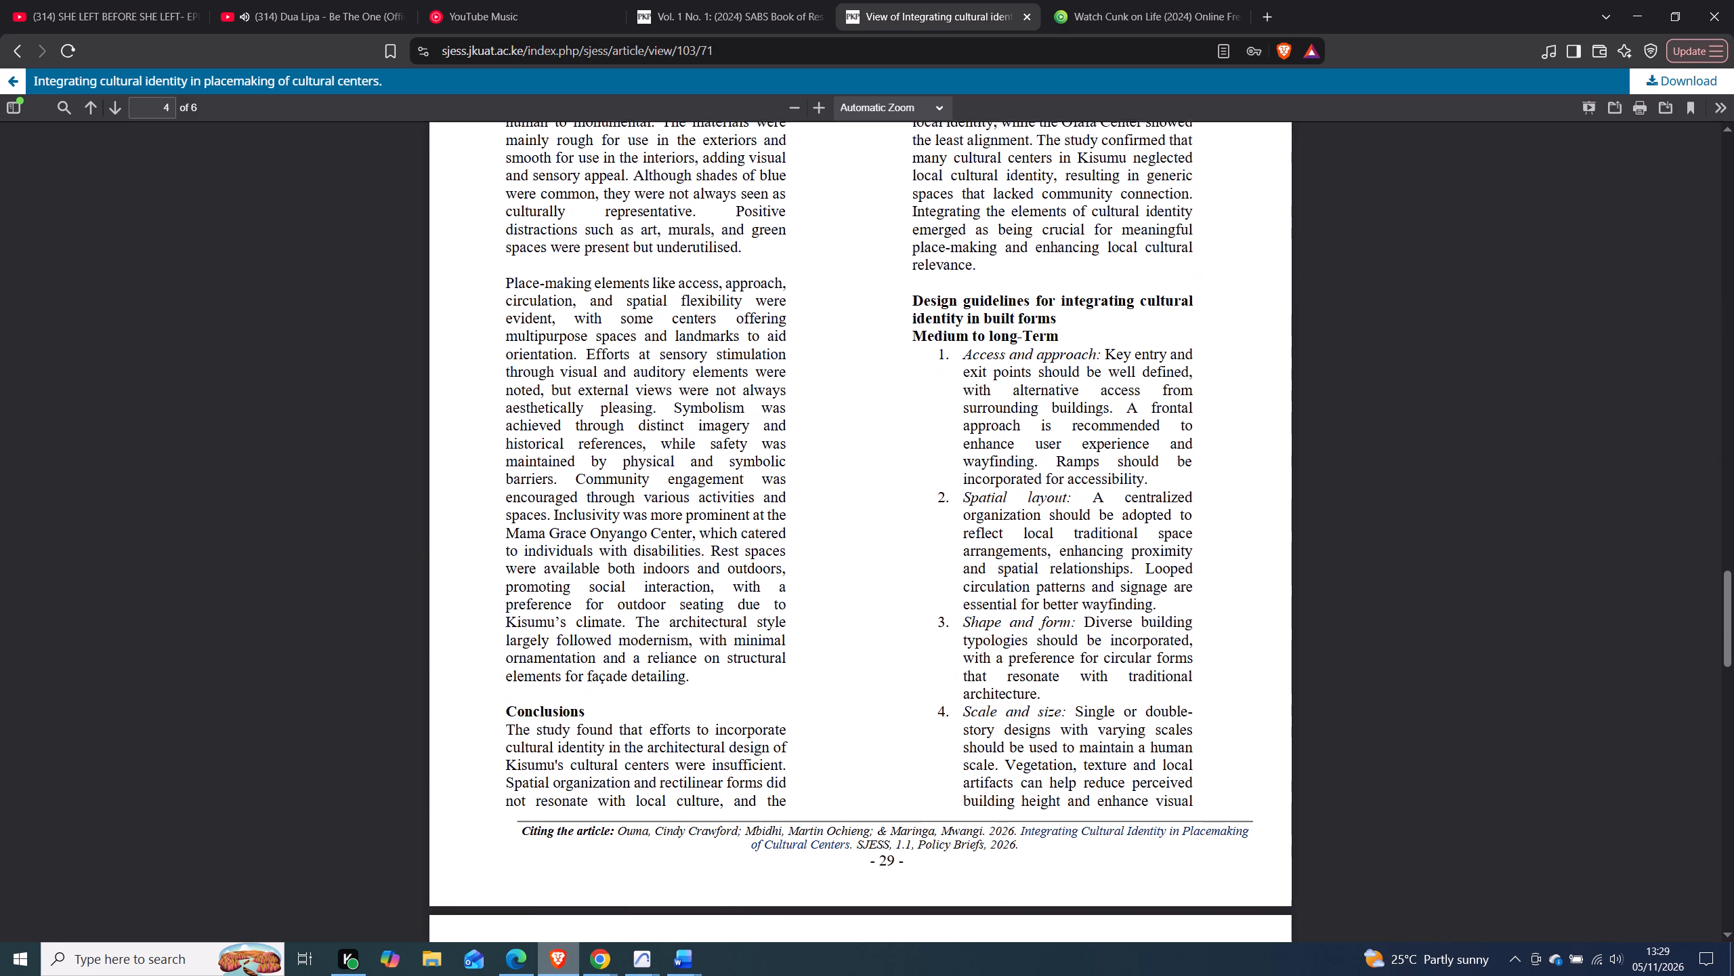
pyautogui.scroll(-4, 657, 590)
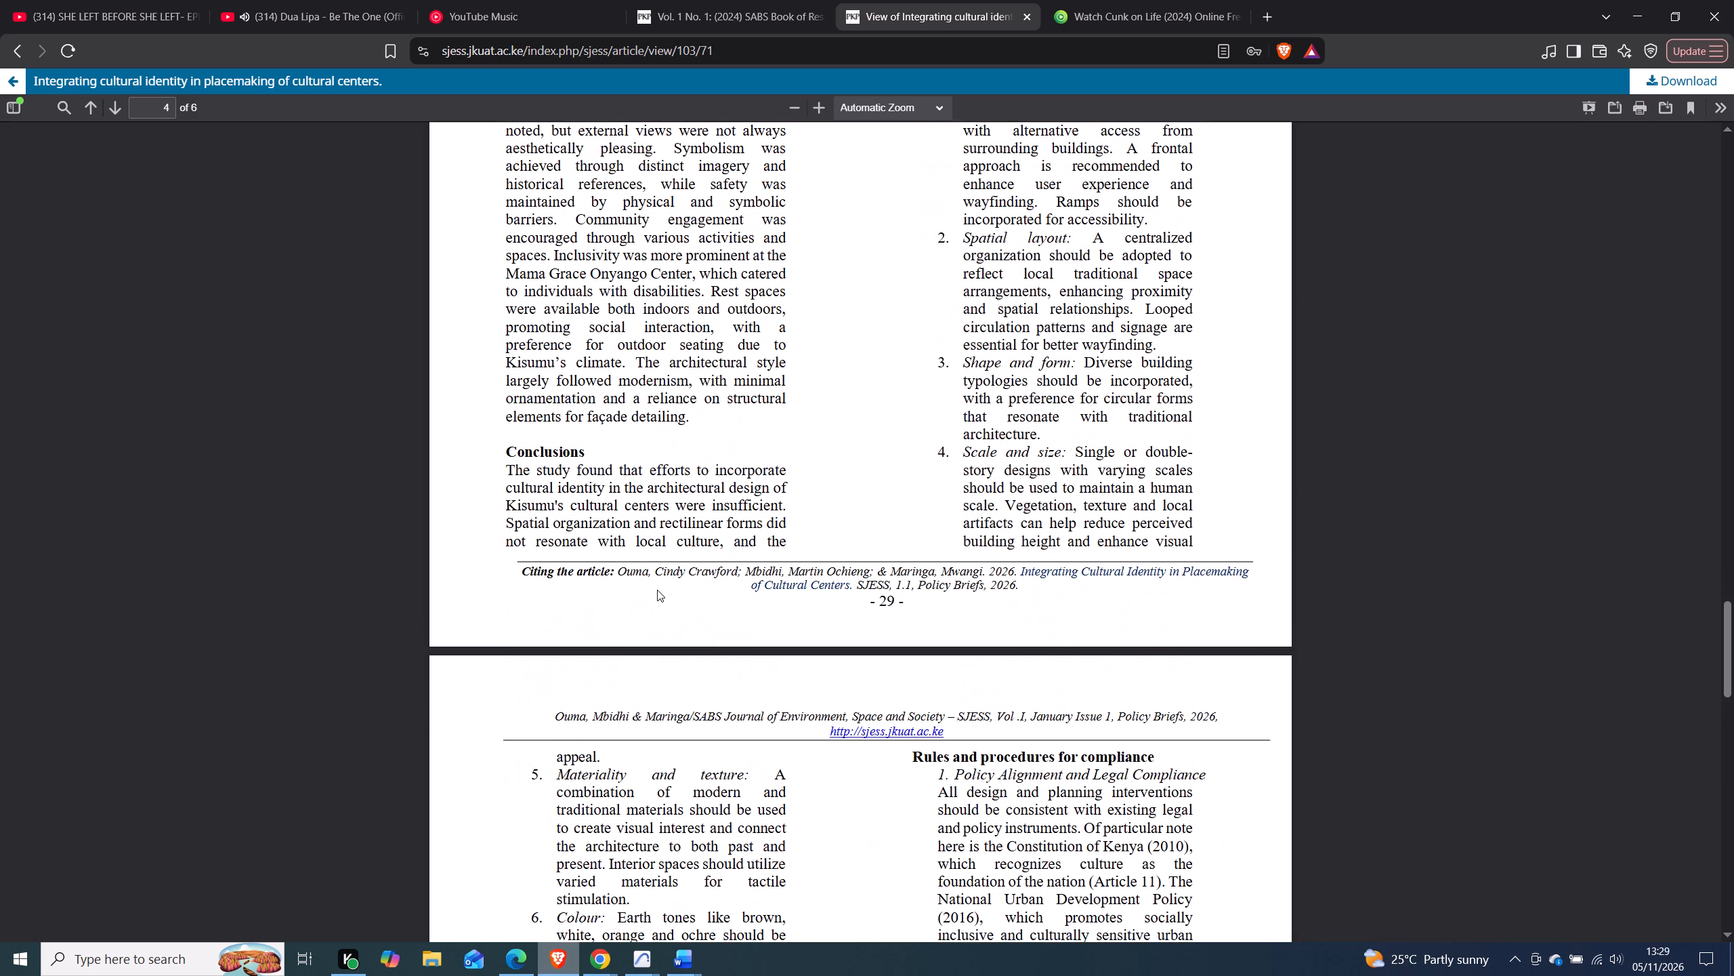
pyautogui.scroll(-7, 657, 590)
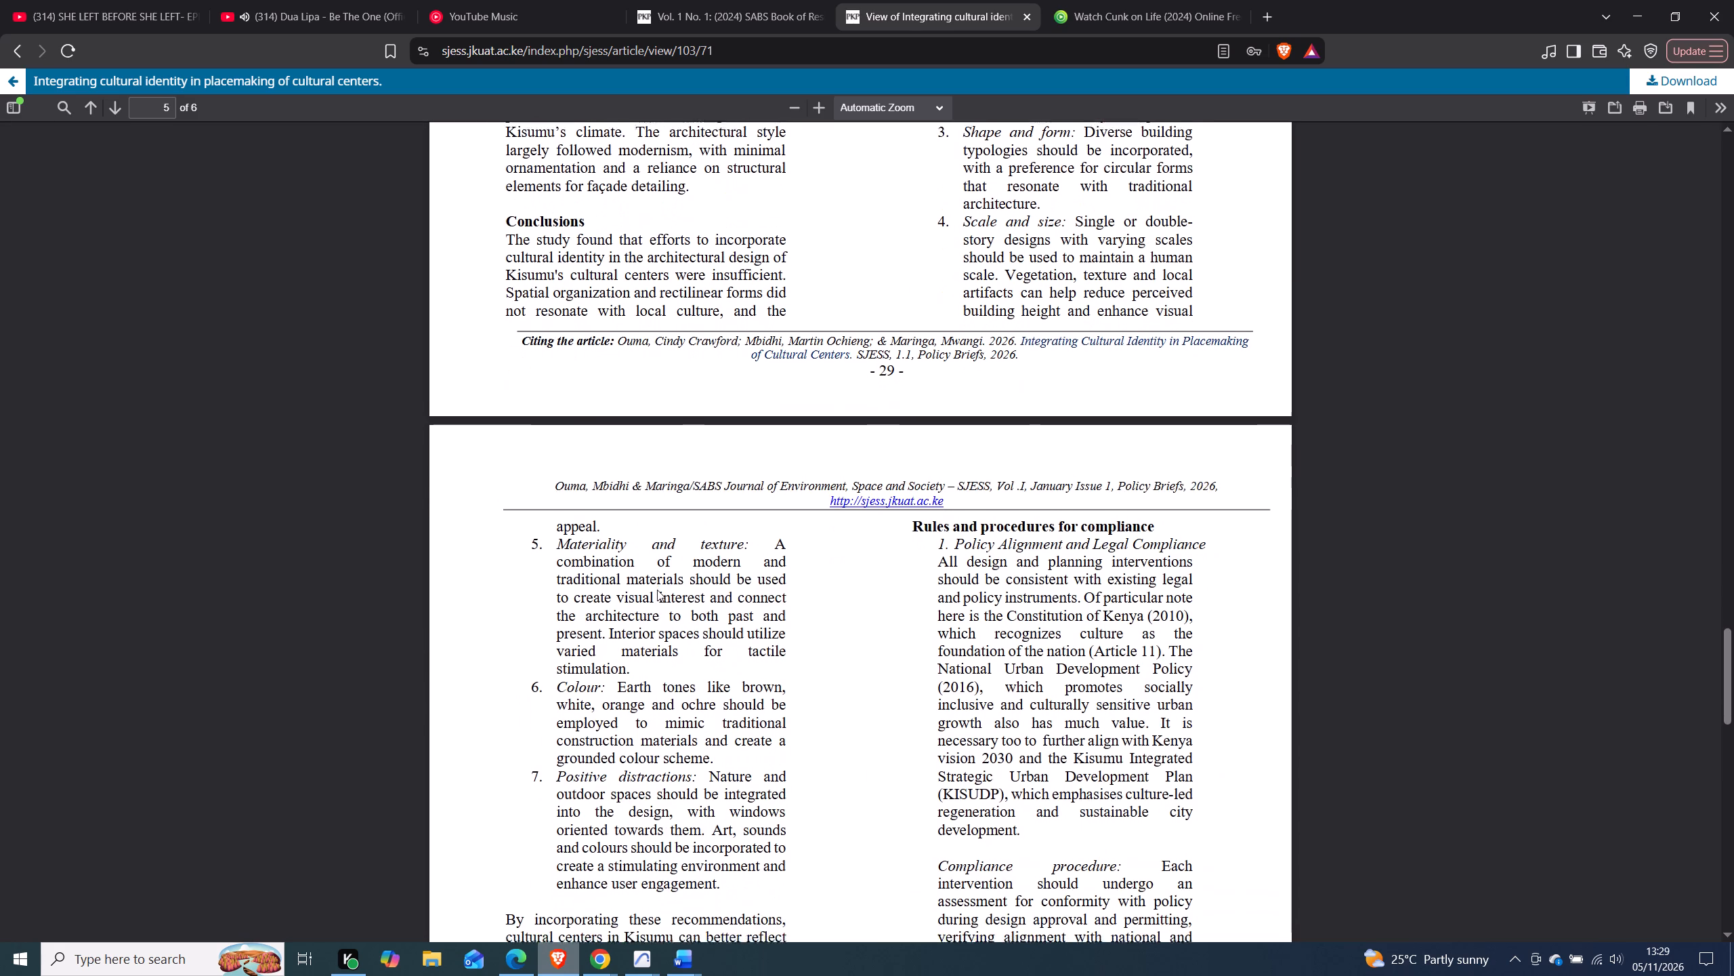
pyautogui.scroll(-7, 657, 590)
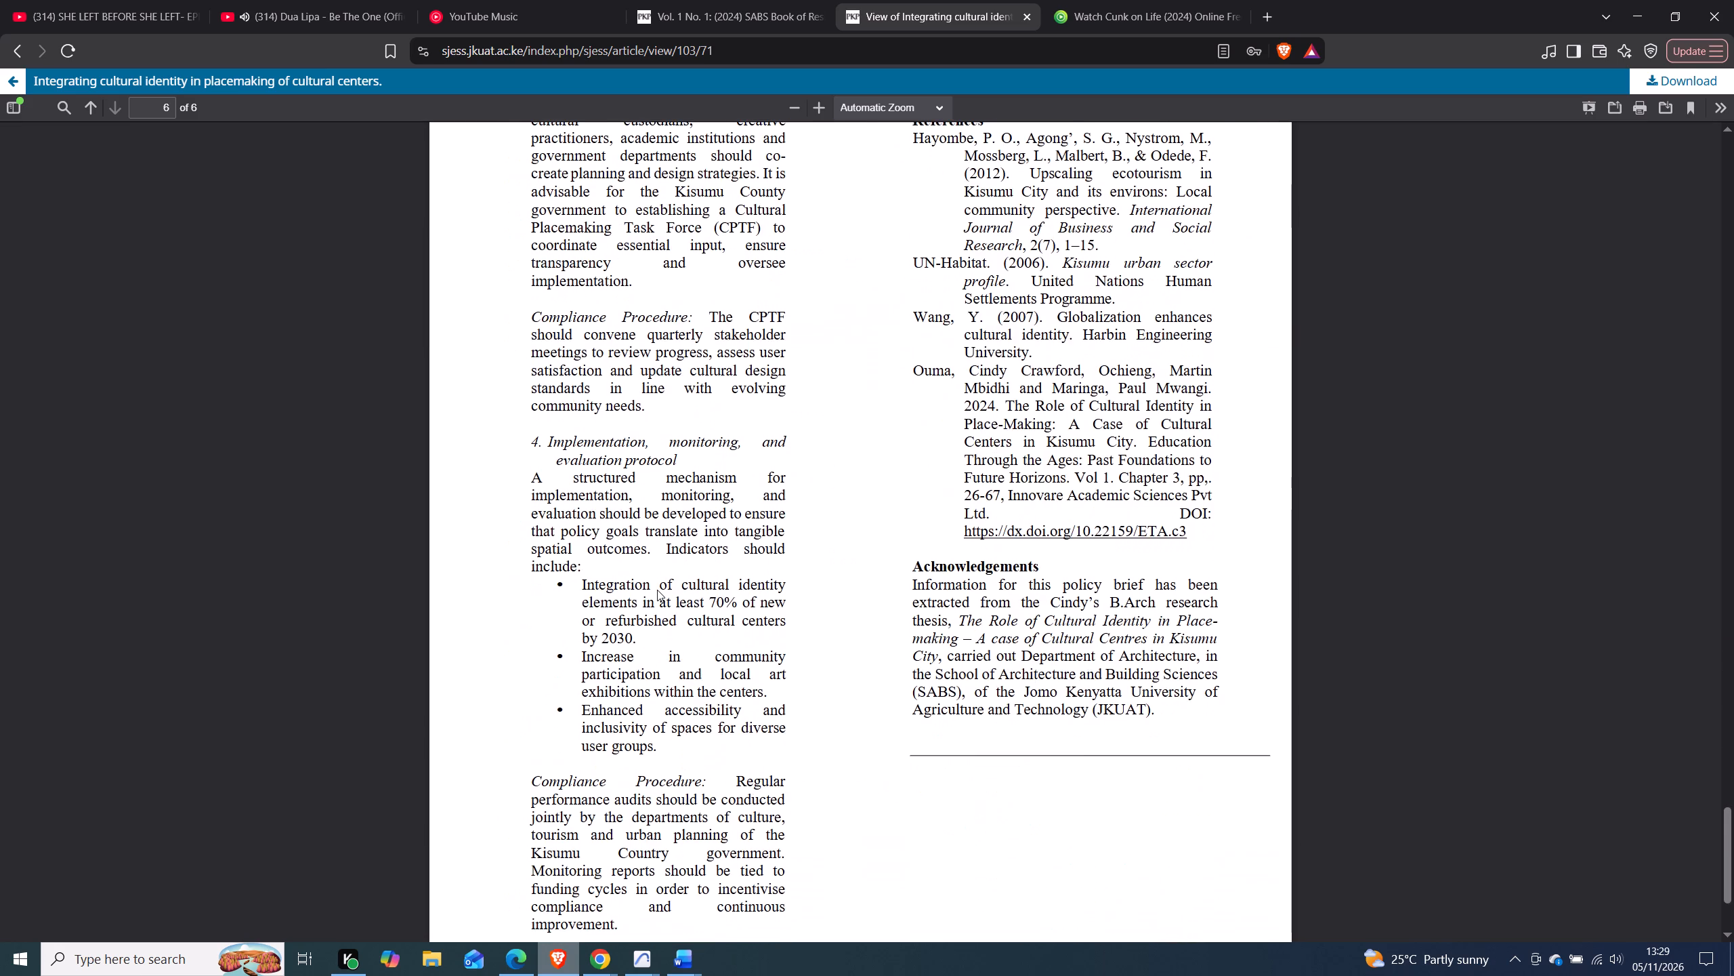
pyautogui.scroll(-2, 657, 590)
pyautogui.scroll(1, 657, 590)
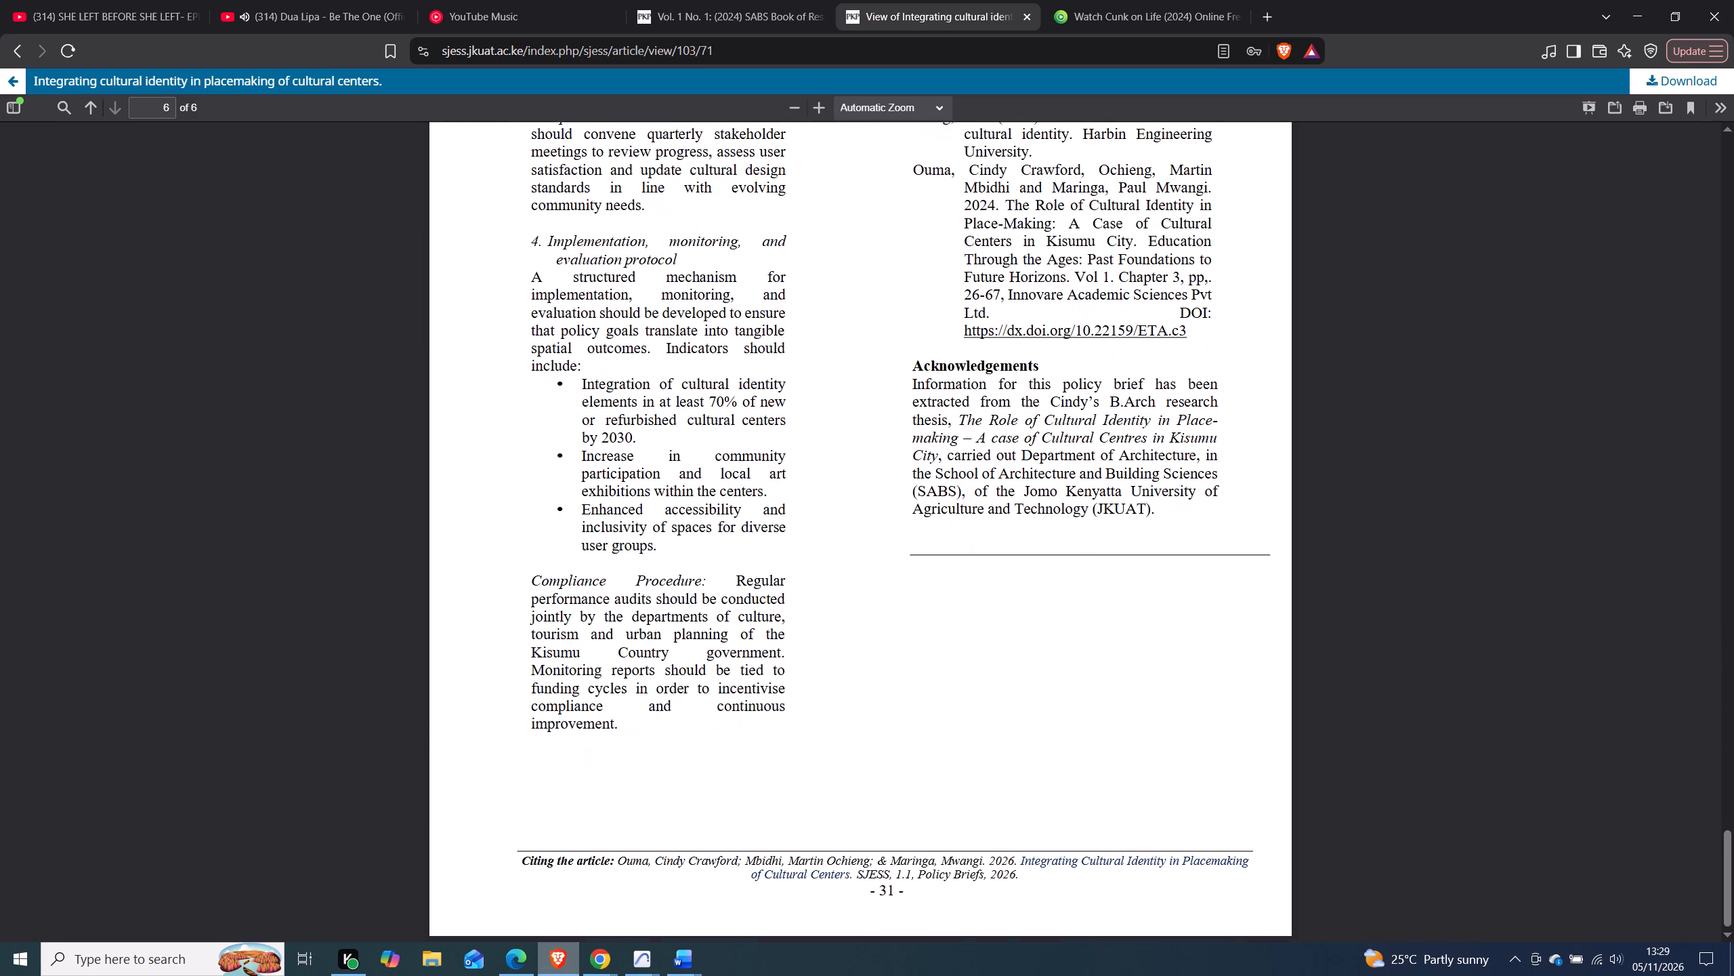
pyautogui.scroll(12, 657, 590)
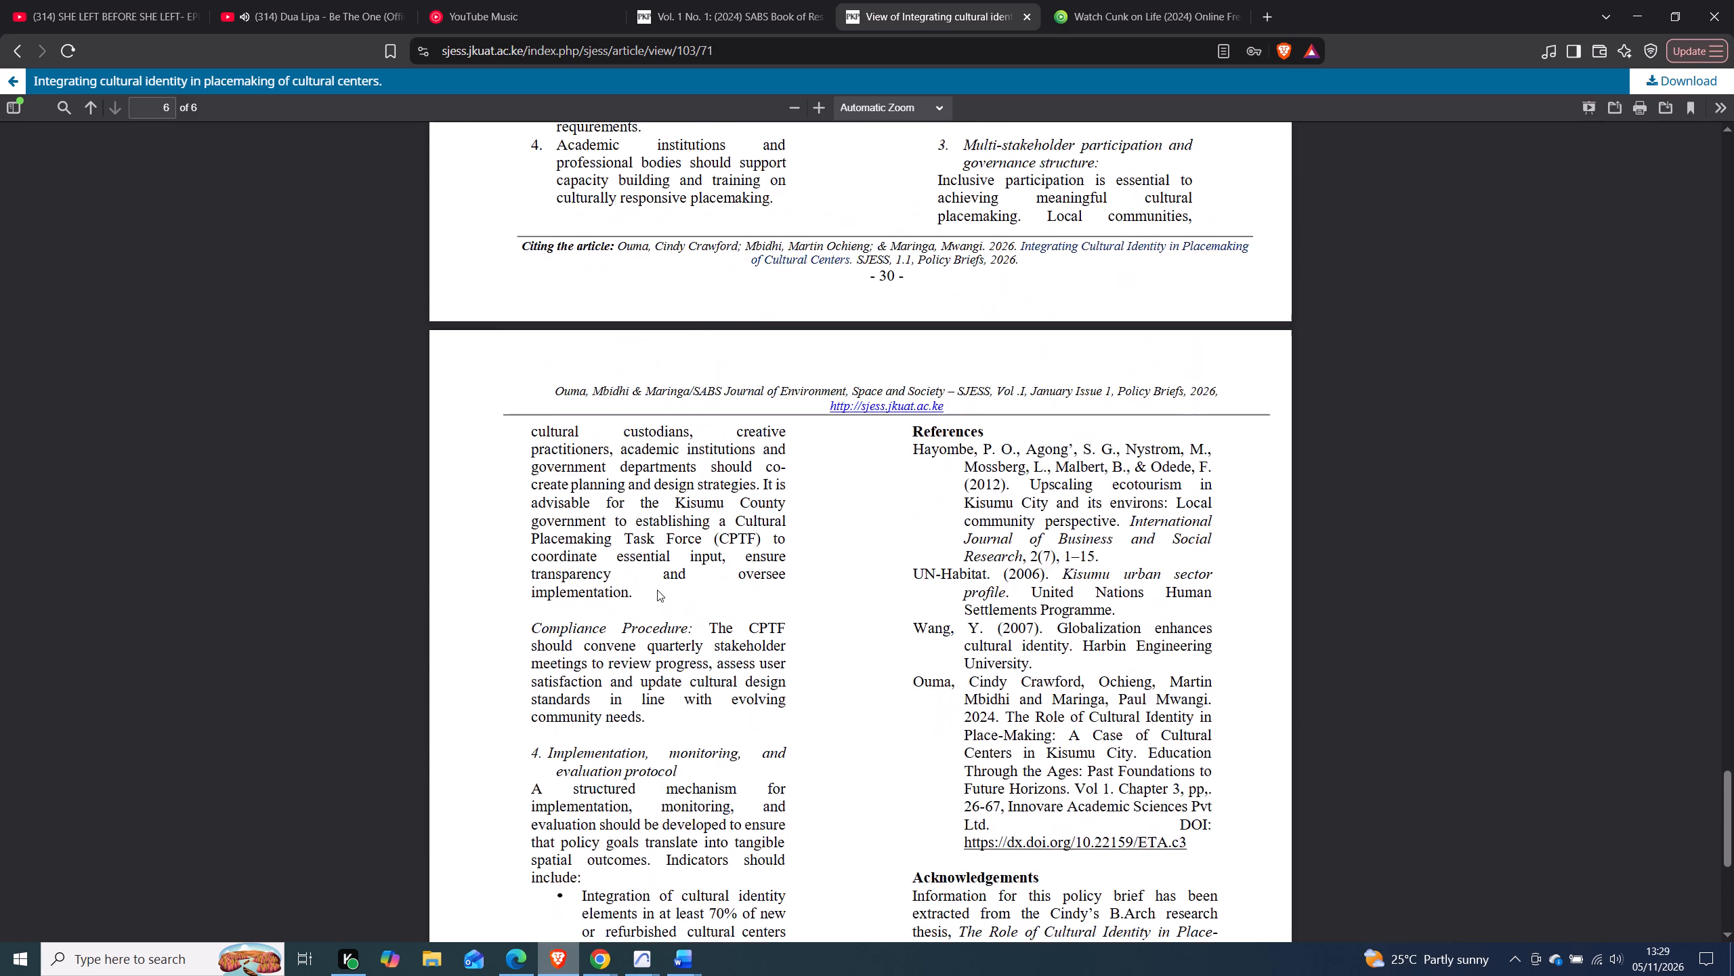
pyautogui.scroll(12, 657, 590)
pyautogui.scroll(12, 657, 590)
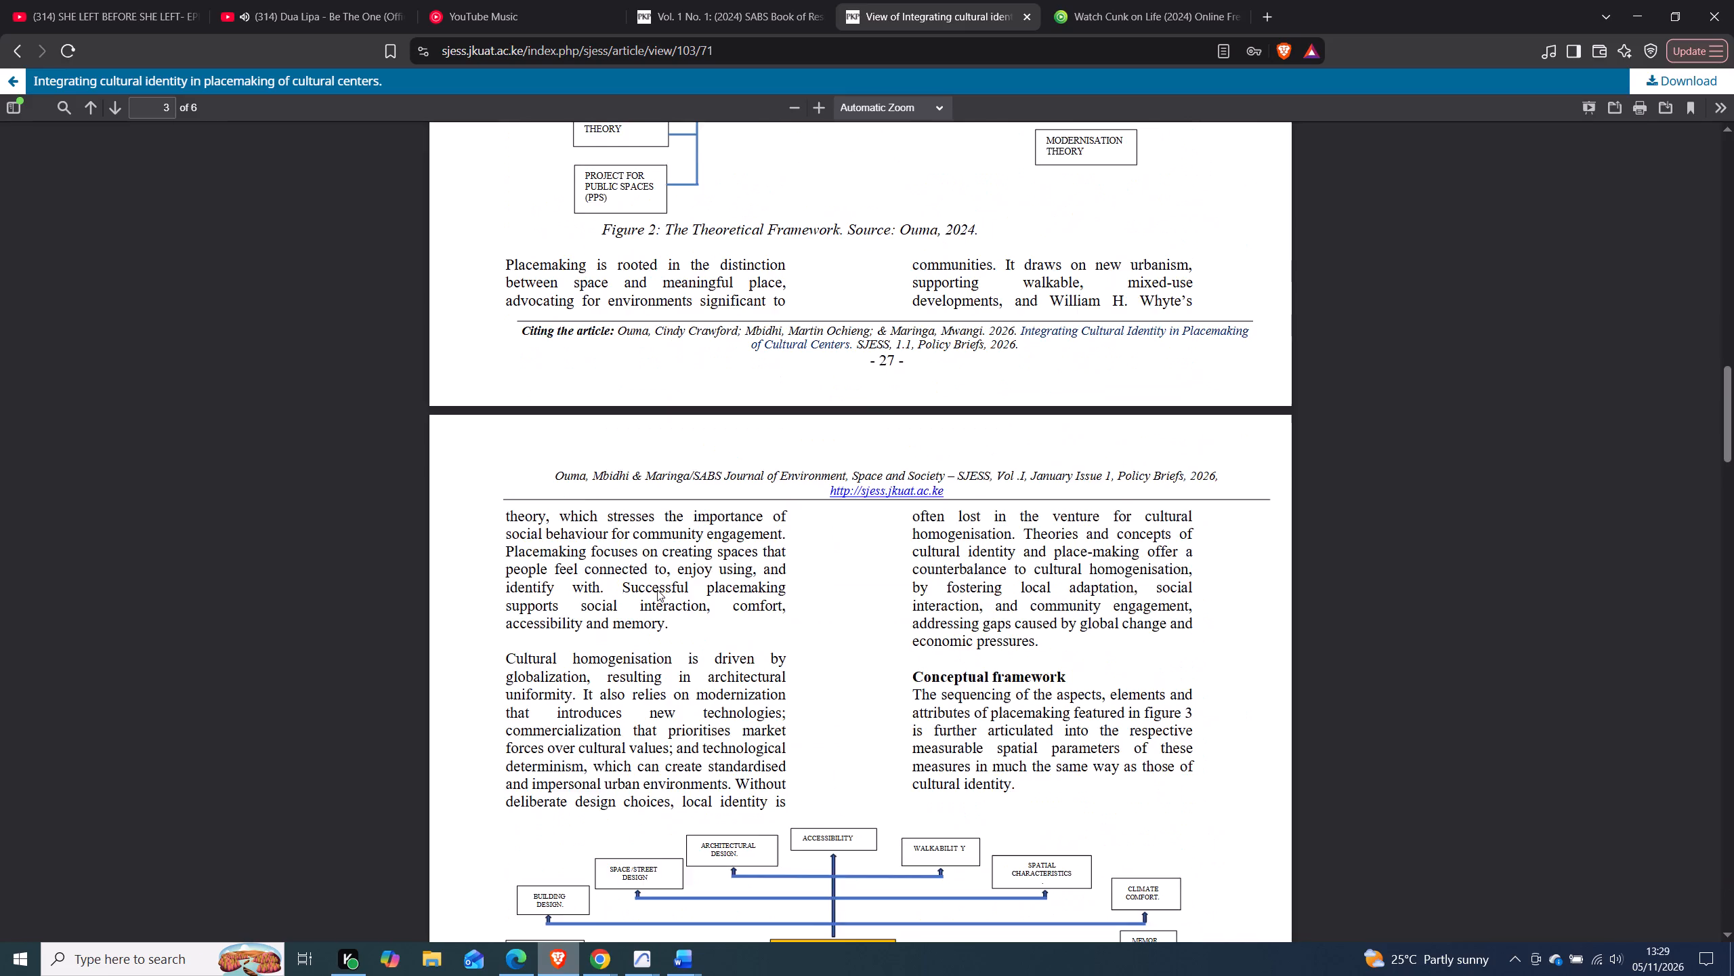
pyautogui.scroll(16, 657, 590)
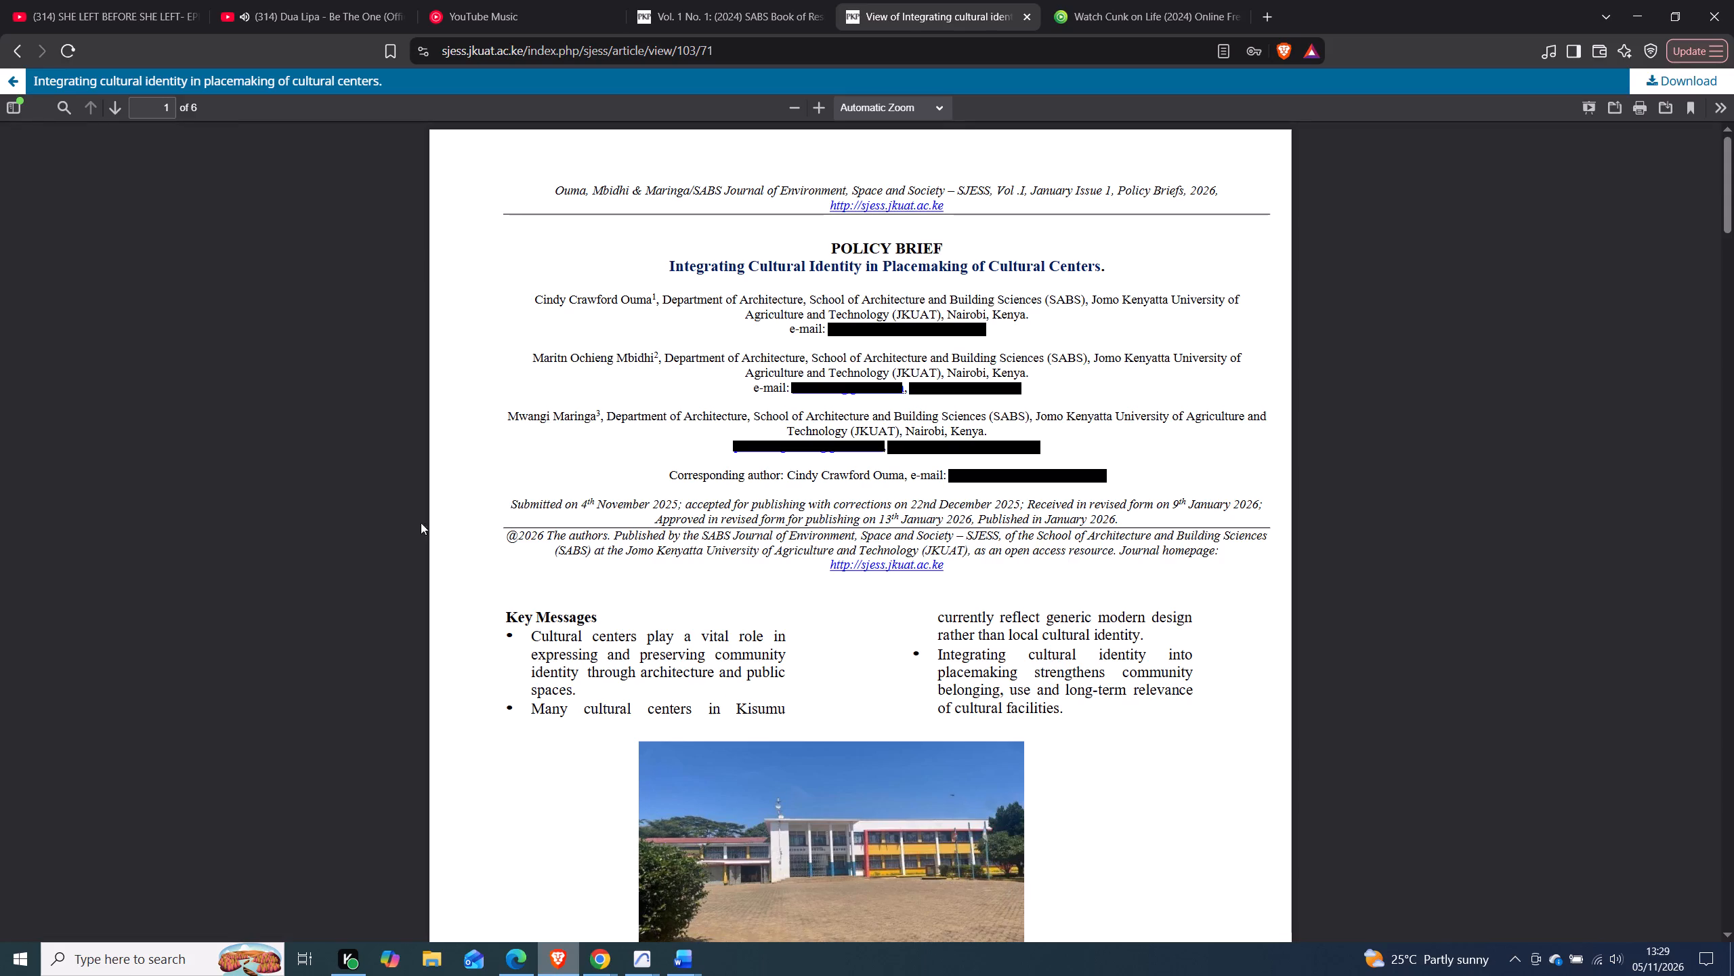
# Return to the journal archives and open the 2026 issue "SABS Book of Research Abstracts & Summaries of Design Projects - Architecture".
pyautogui.click(29, 52)
pyautogui.click(9, 56)
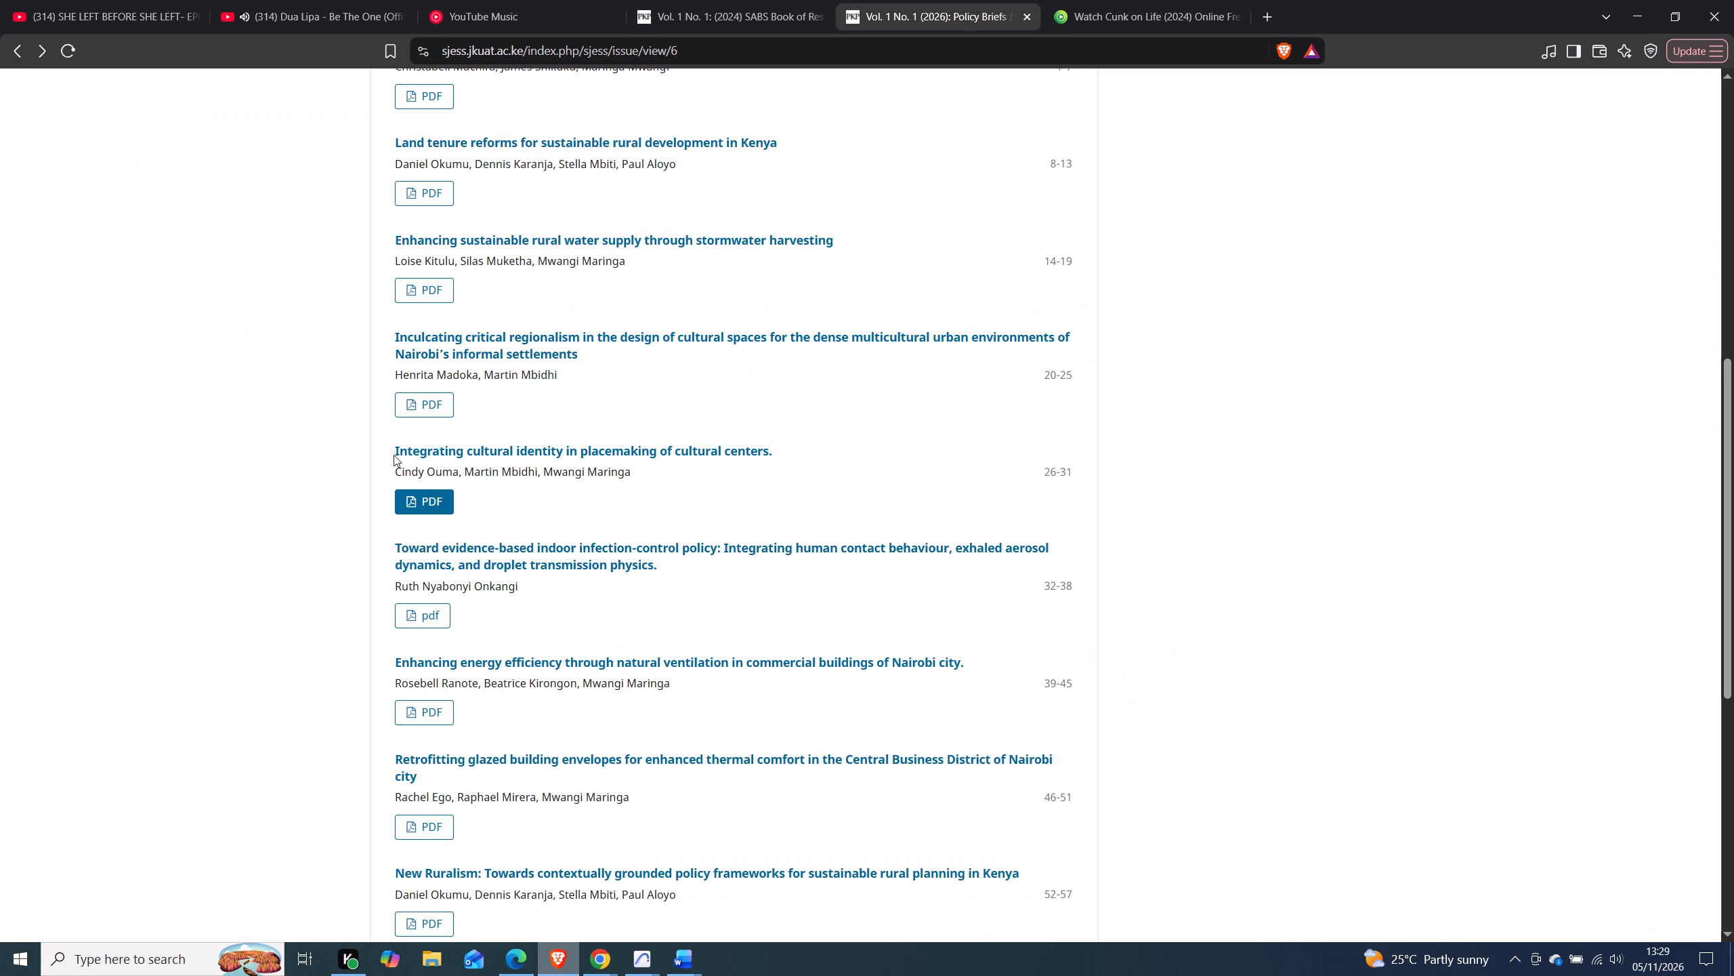
pyautogui.scroll(7, 504, 506)
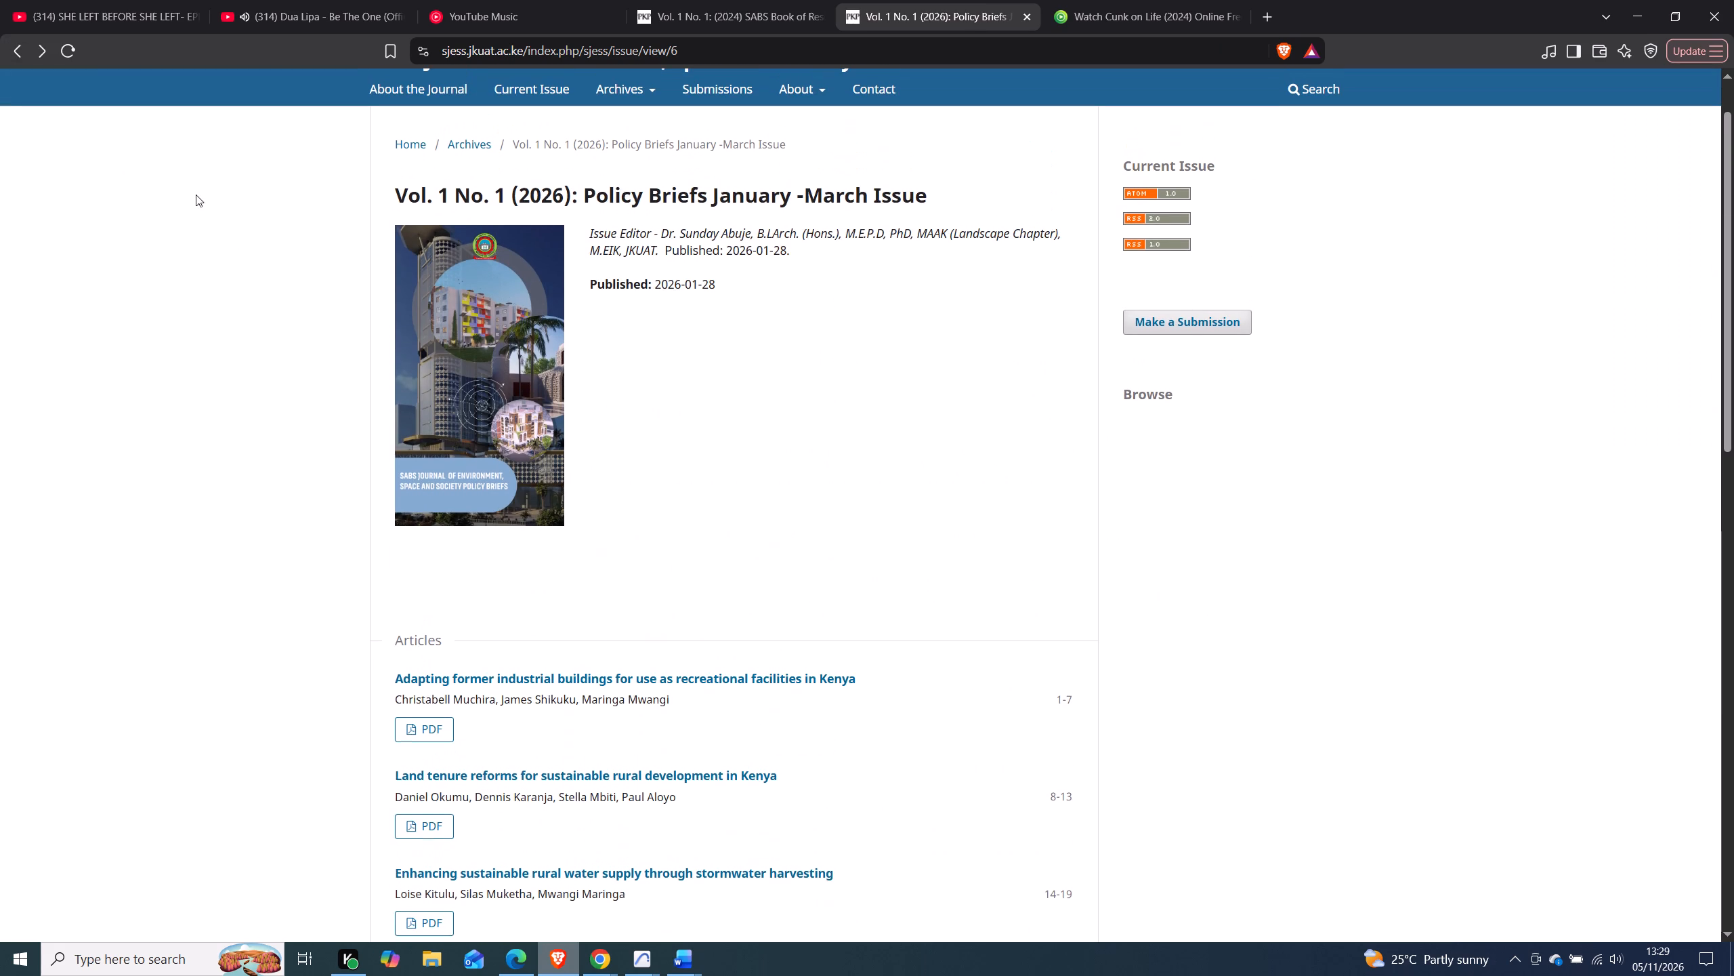
pyautogui.click(24, 48)
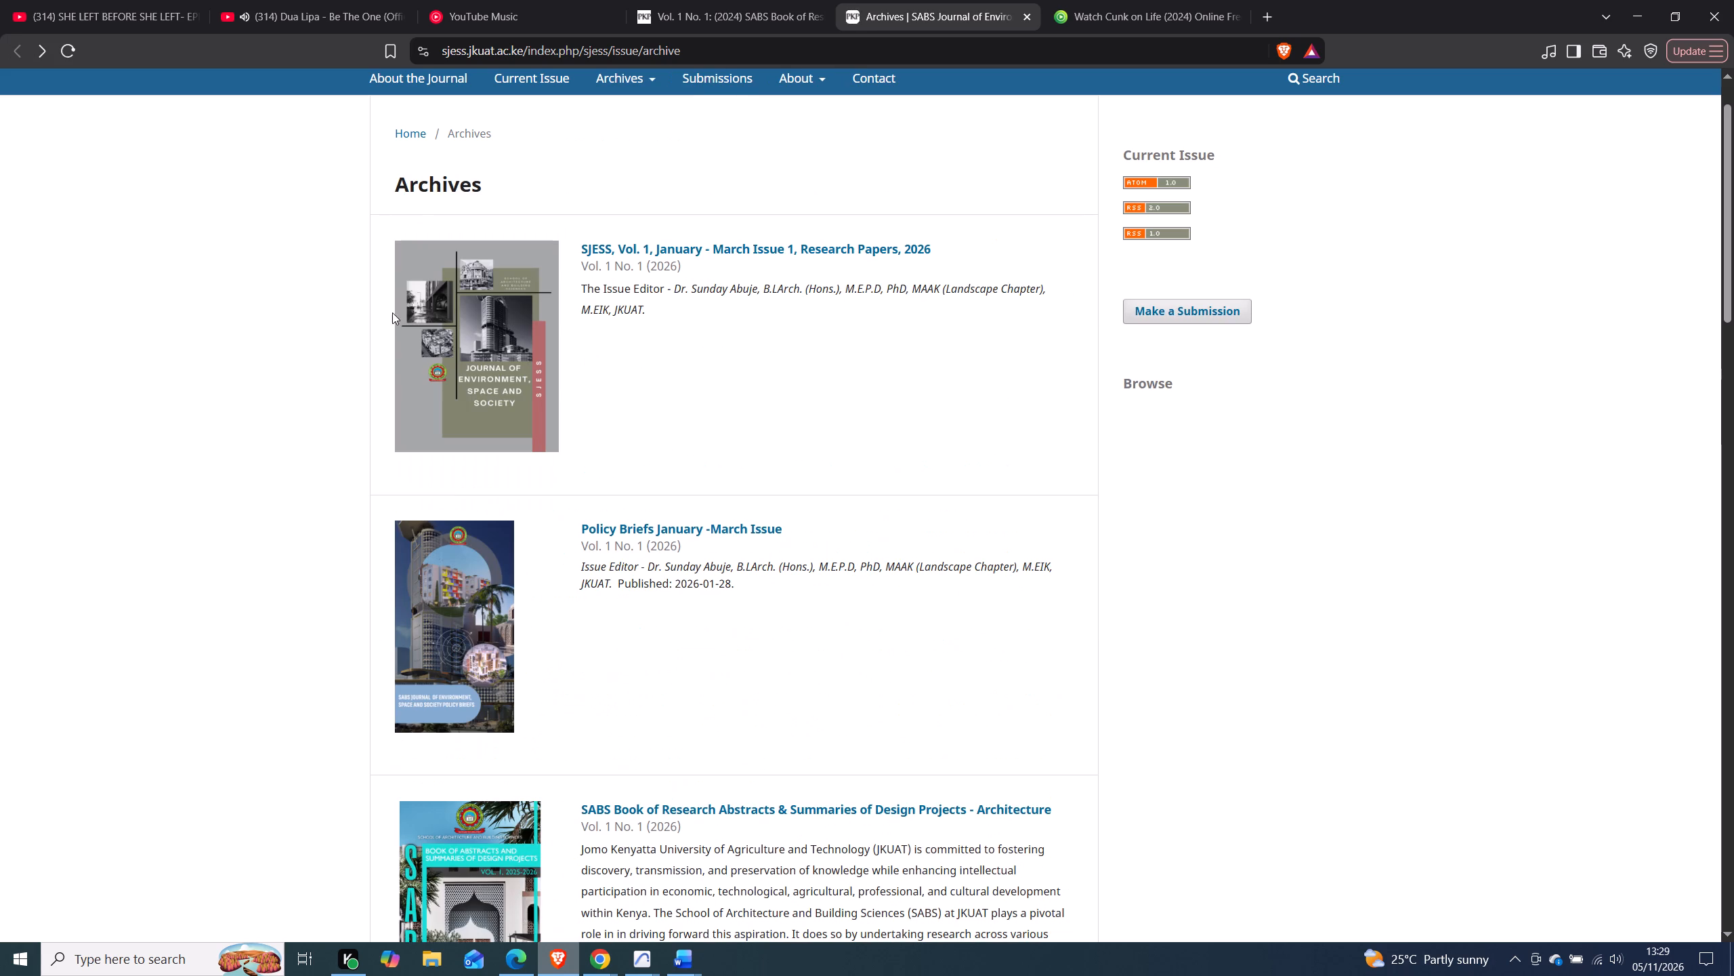
pyautogui.scroll(-5, 641, 398)
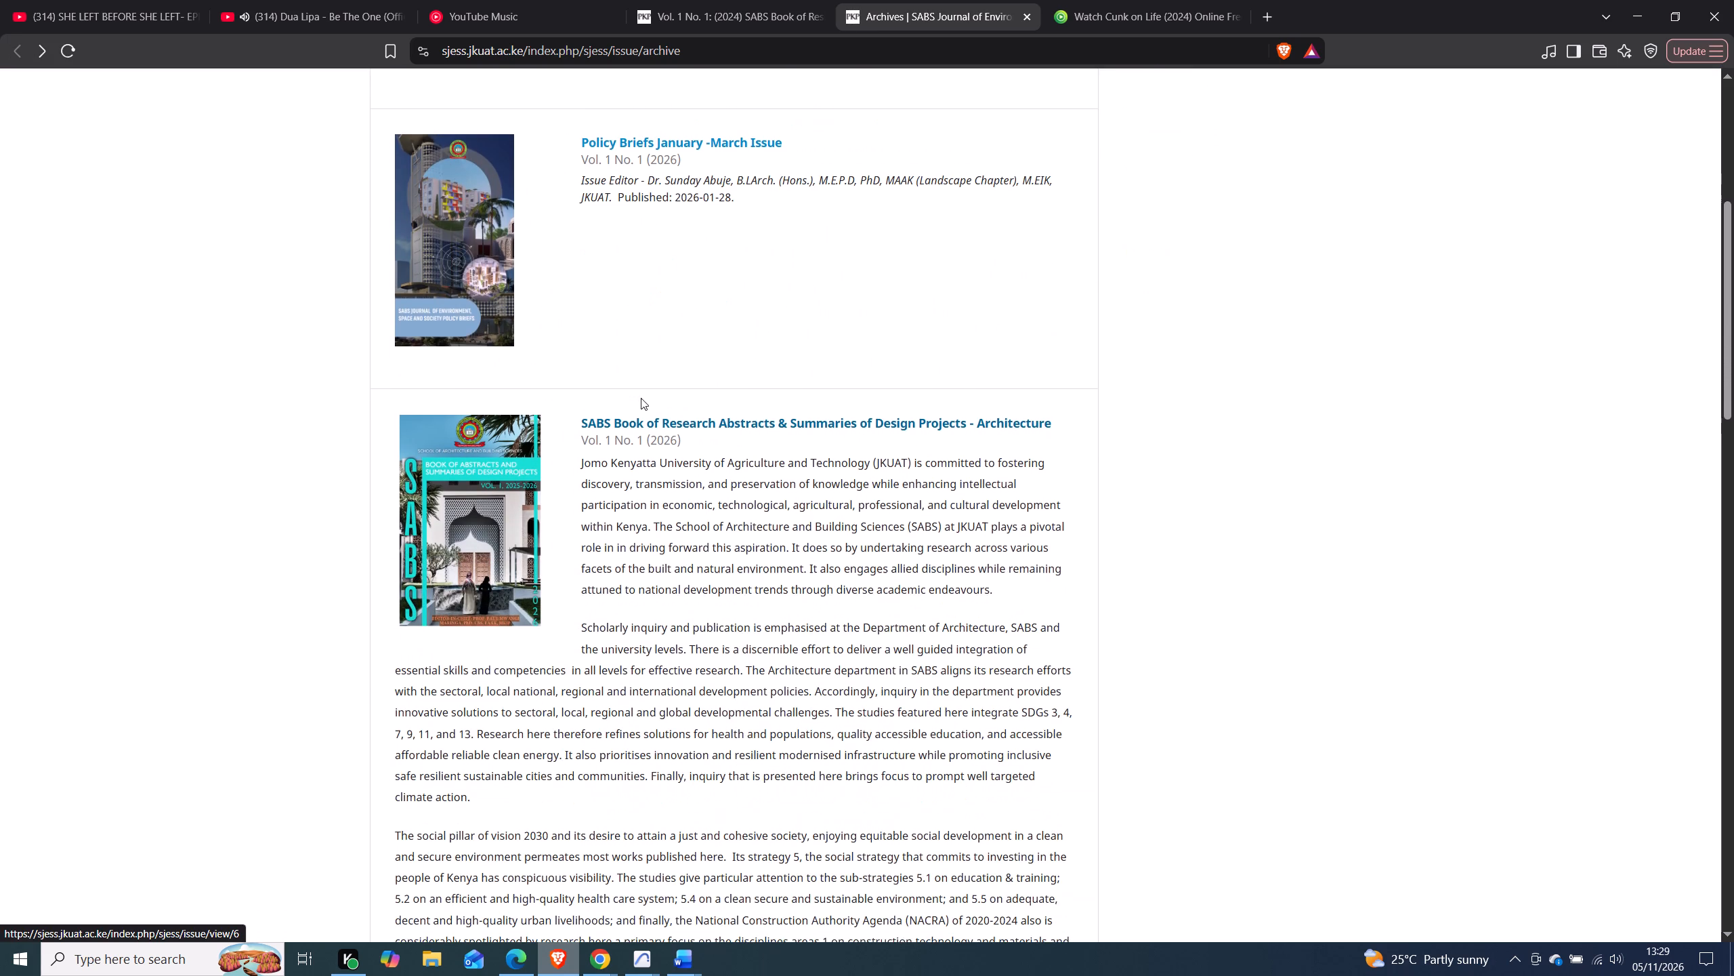
pyautogui.click(734, 428)
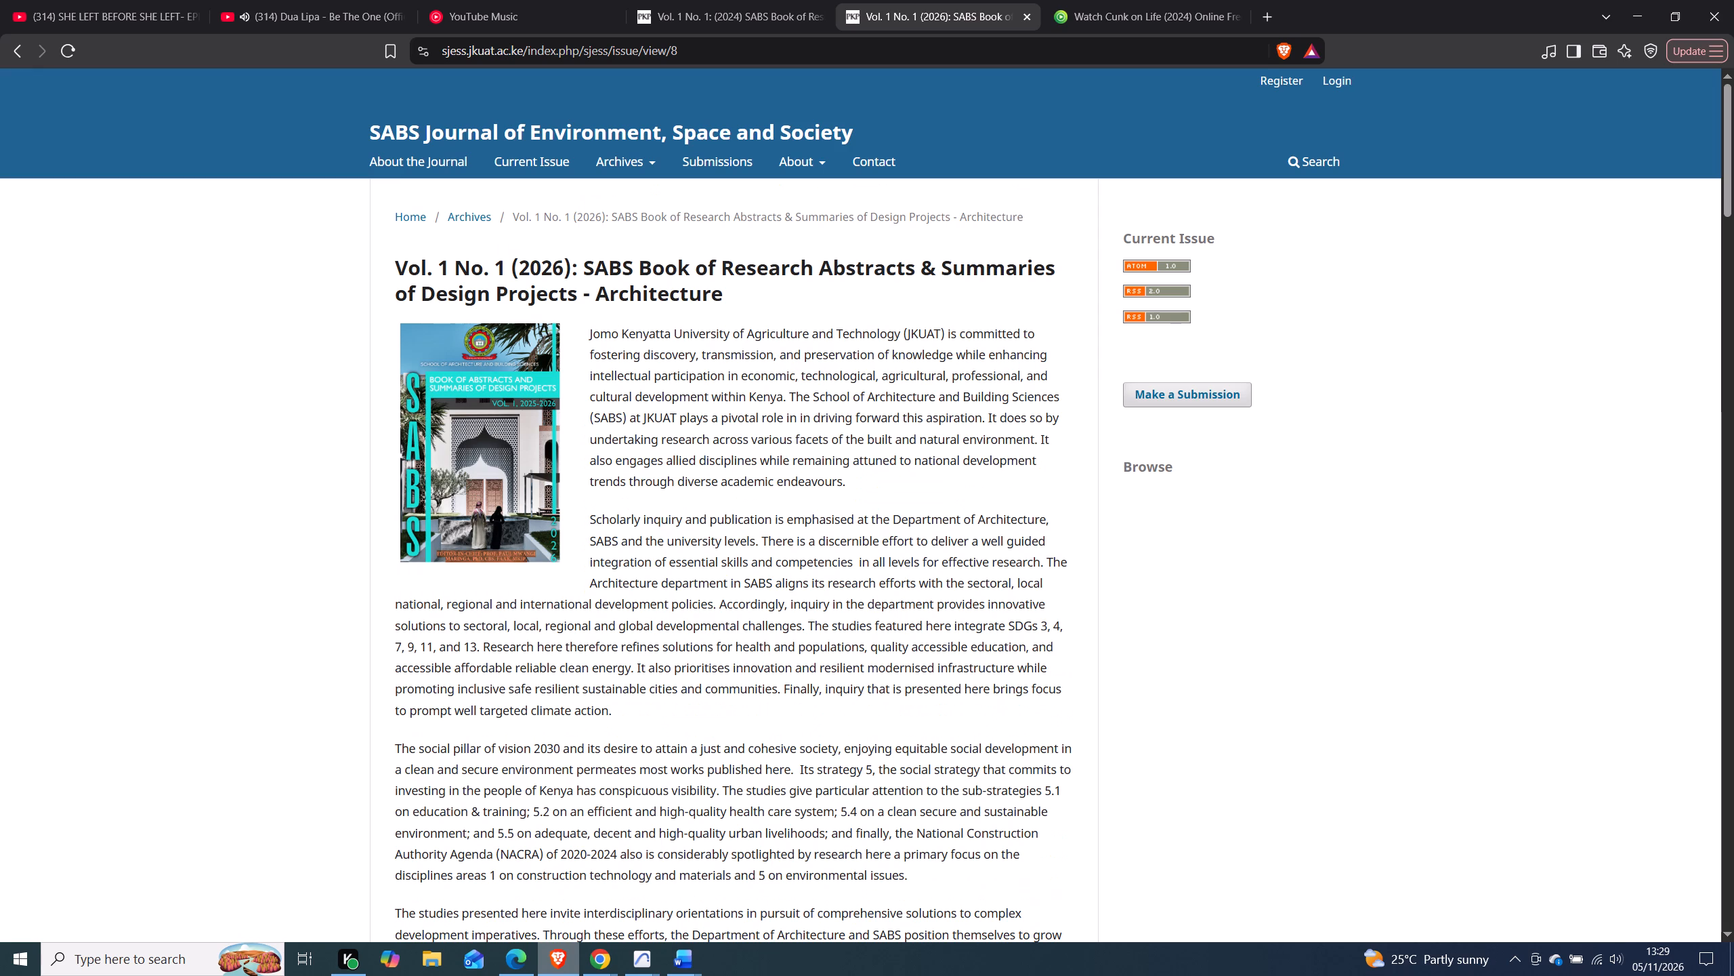
# Switch to the YouTube music video page and play "Londonbeat - I've Been Thinking About You (Video)" from the suggested videos.
pyautogui.click(332, 0)
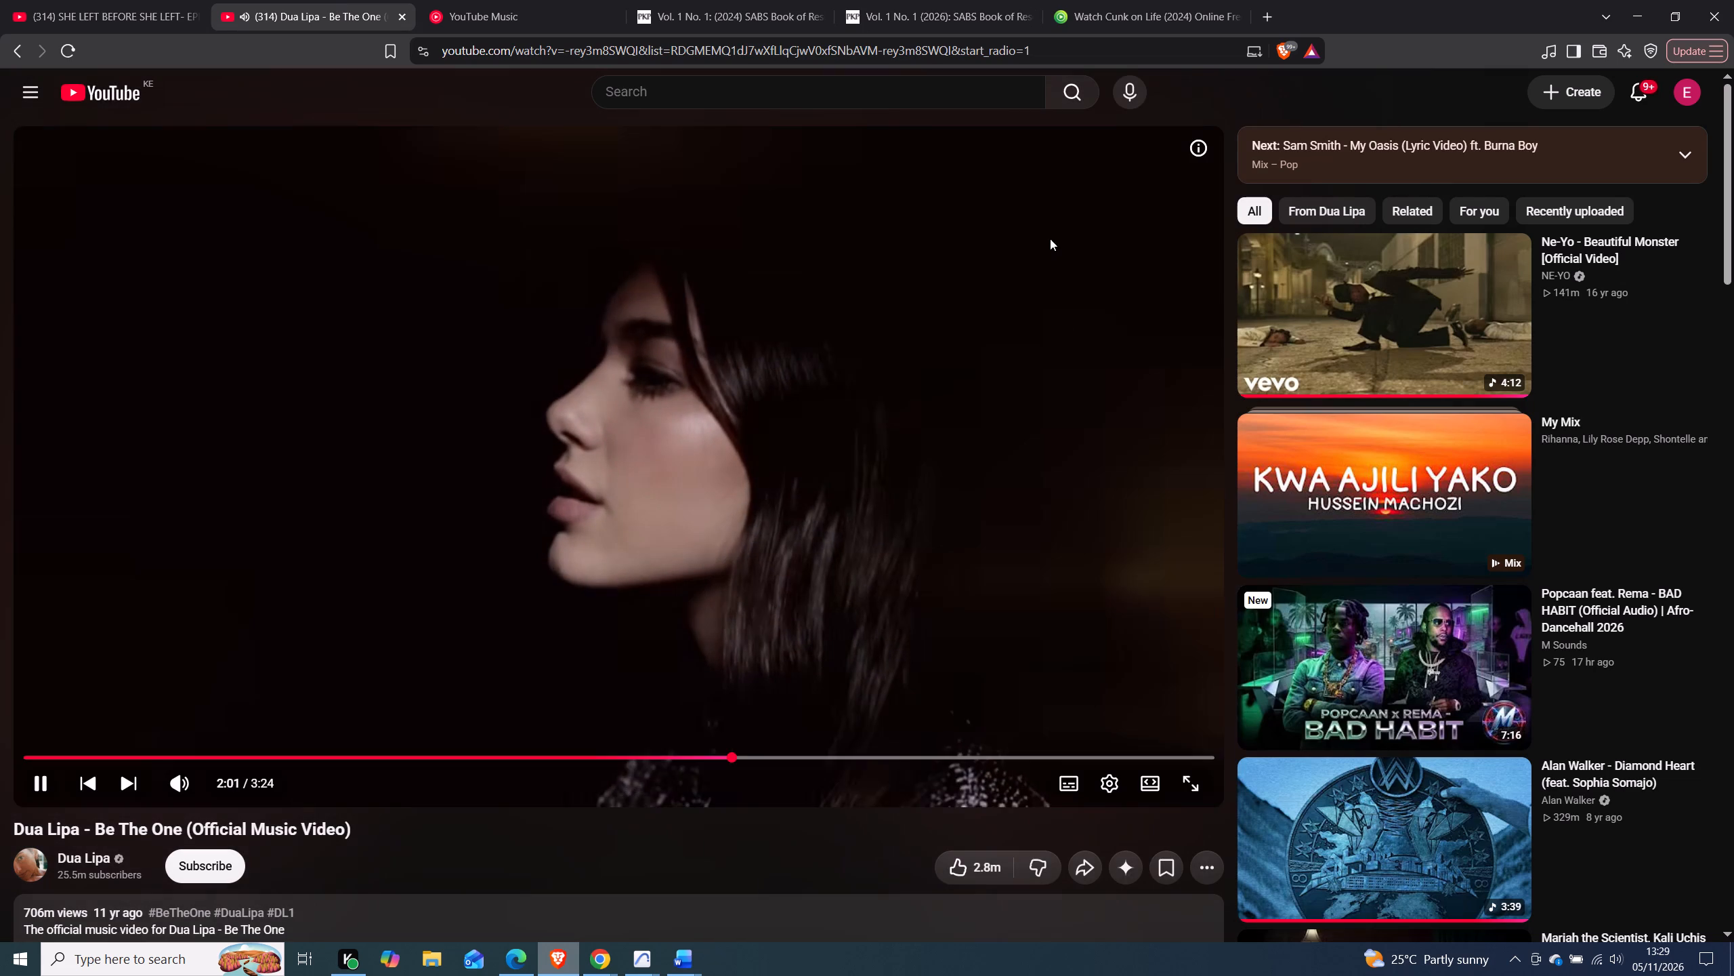
pyautogui.scroll(-5, 1134, 501)
pyautogui.scroll(-3, 1261, 591)
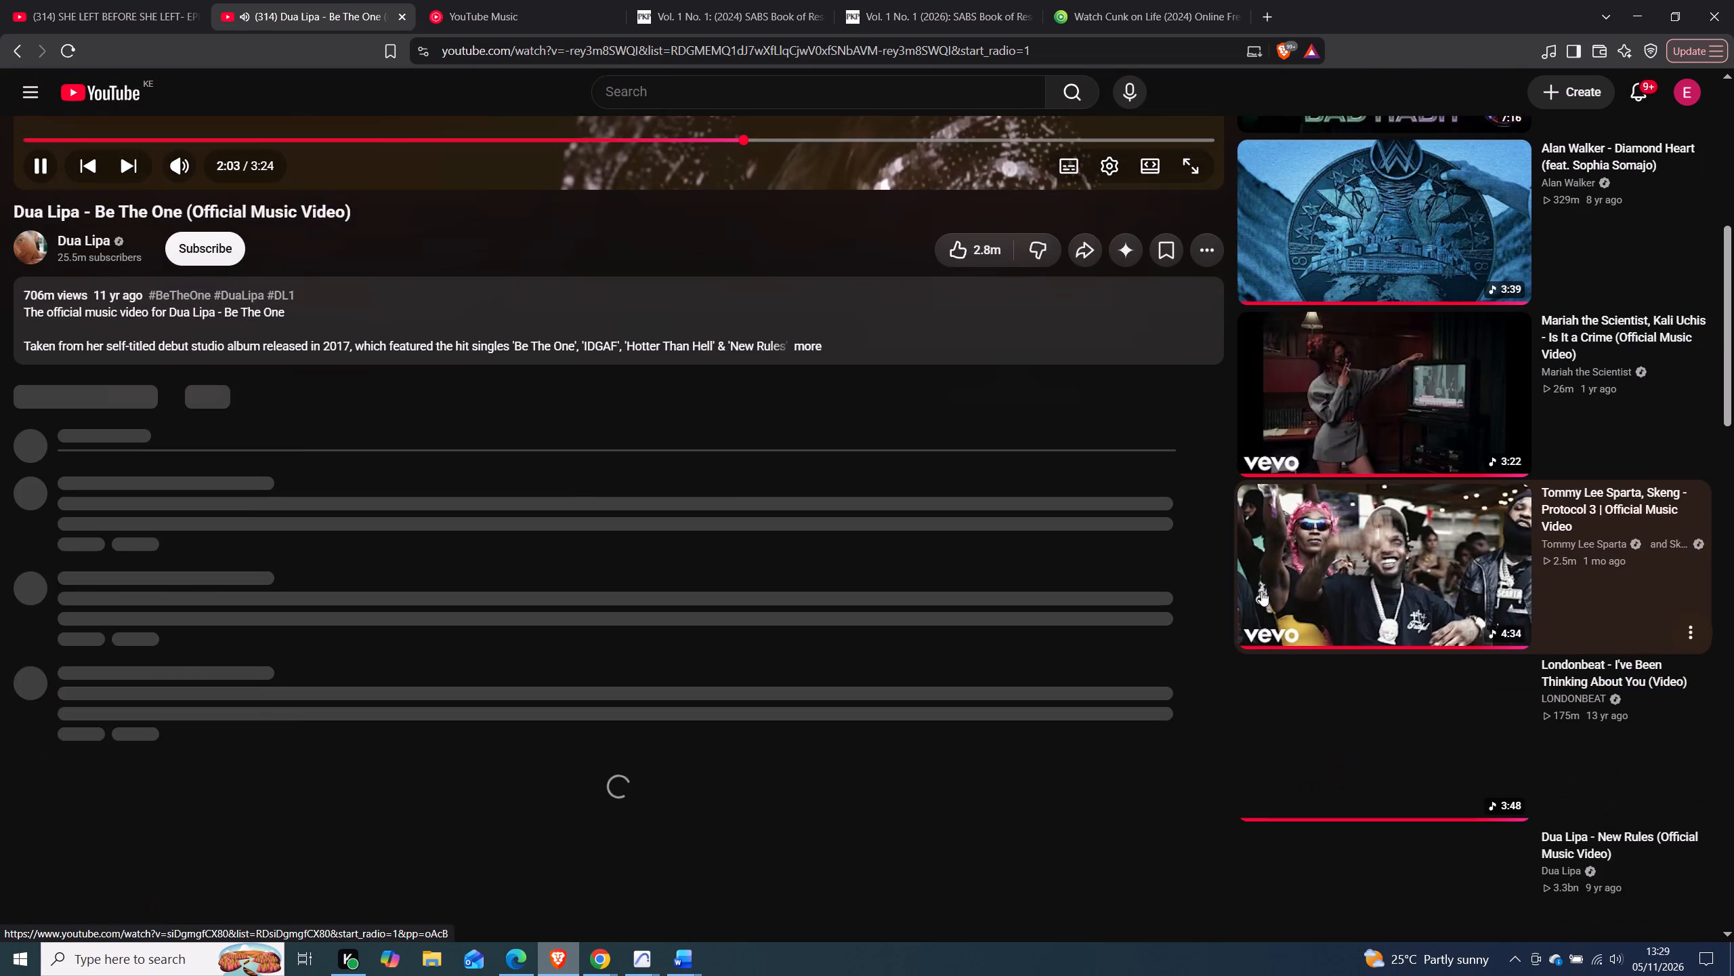
pyautogui.scroll(-2, 1261, 591)
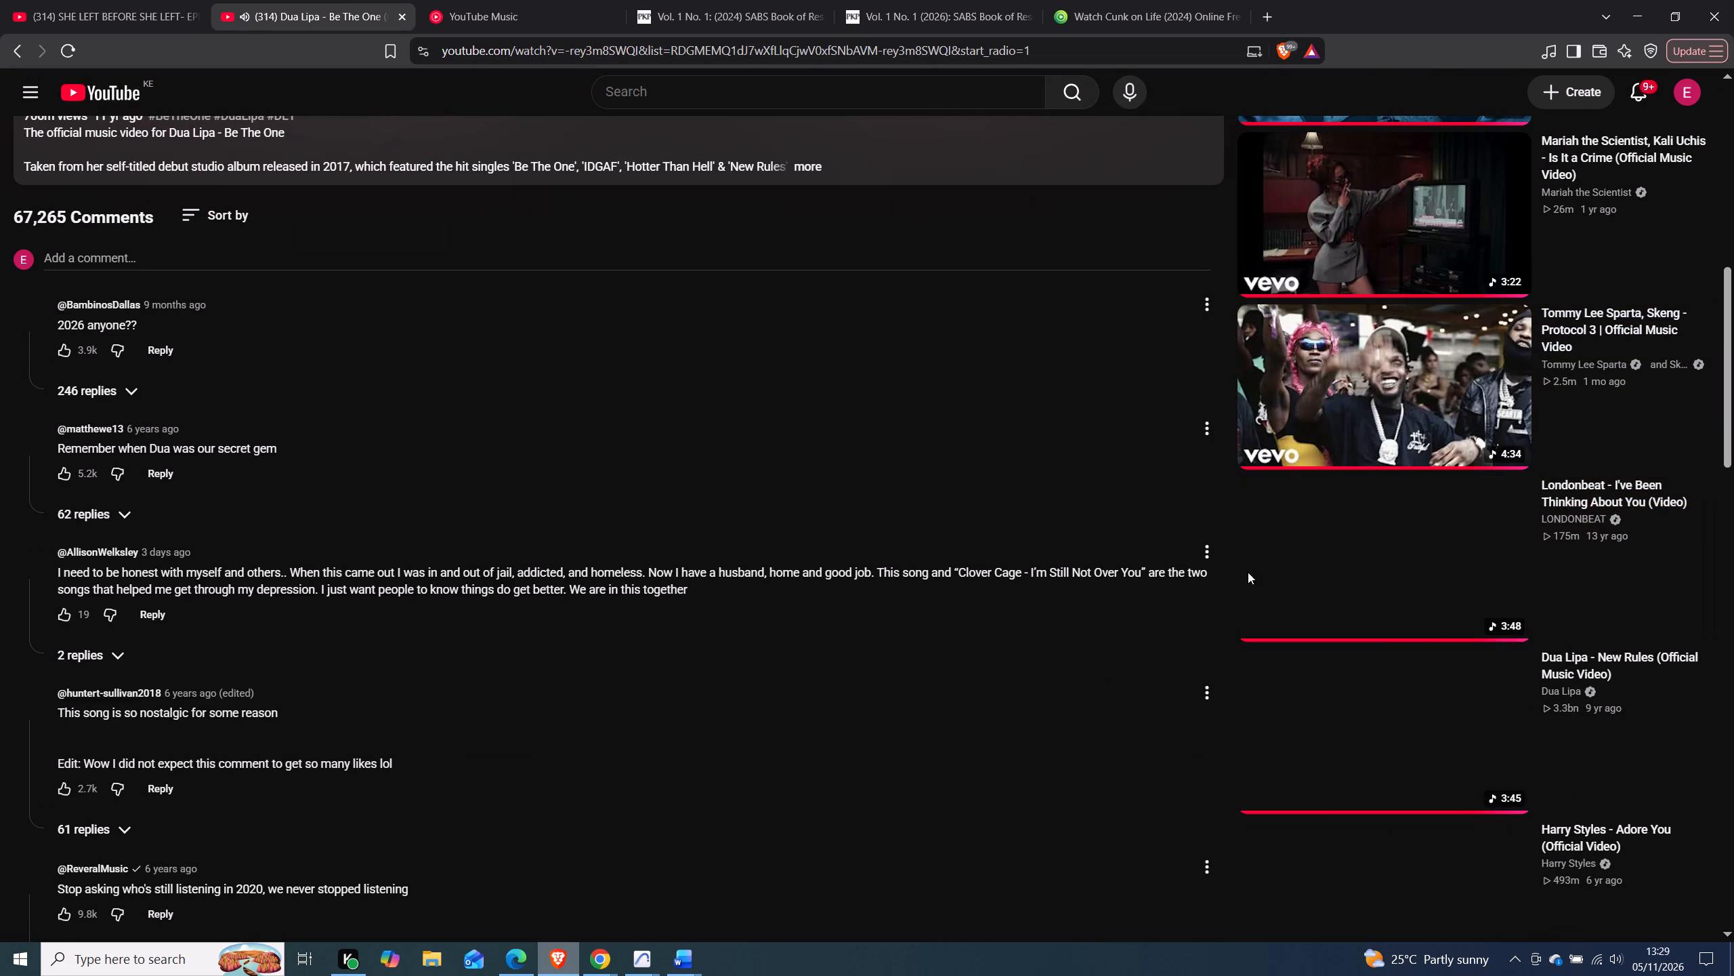
pyautogui.click(1248, 572)
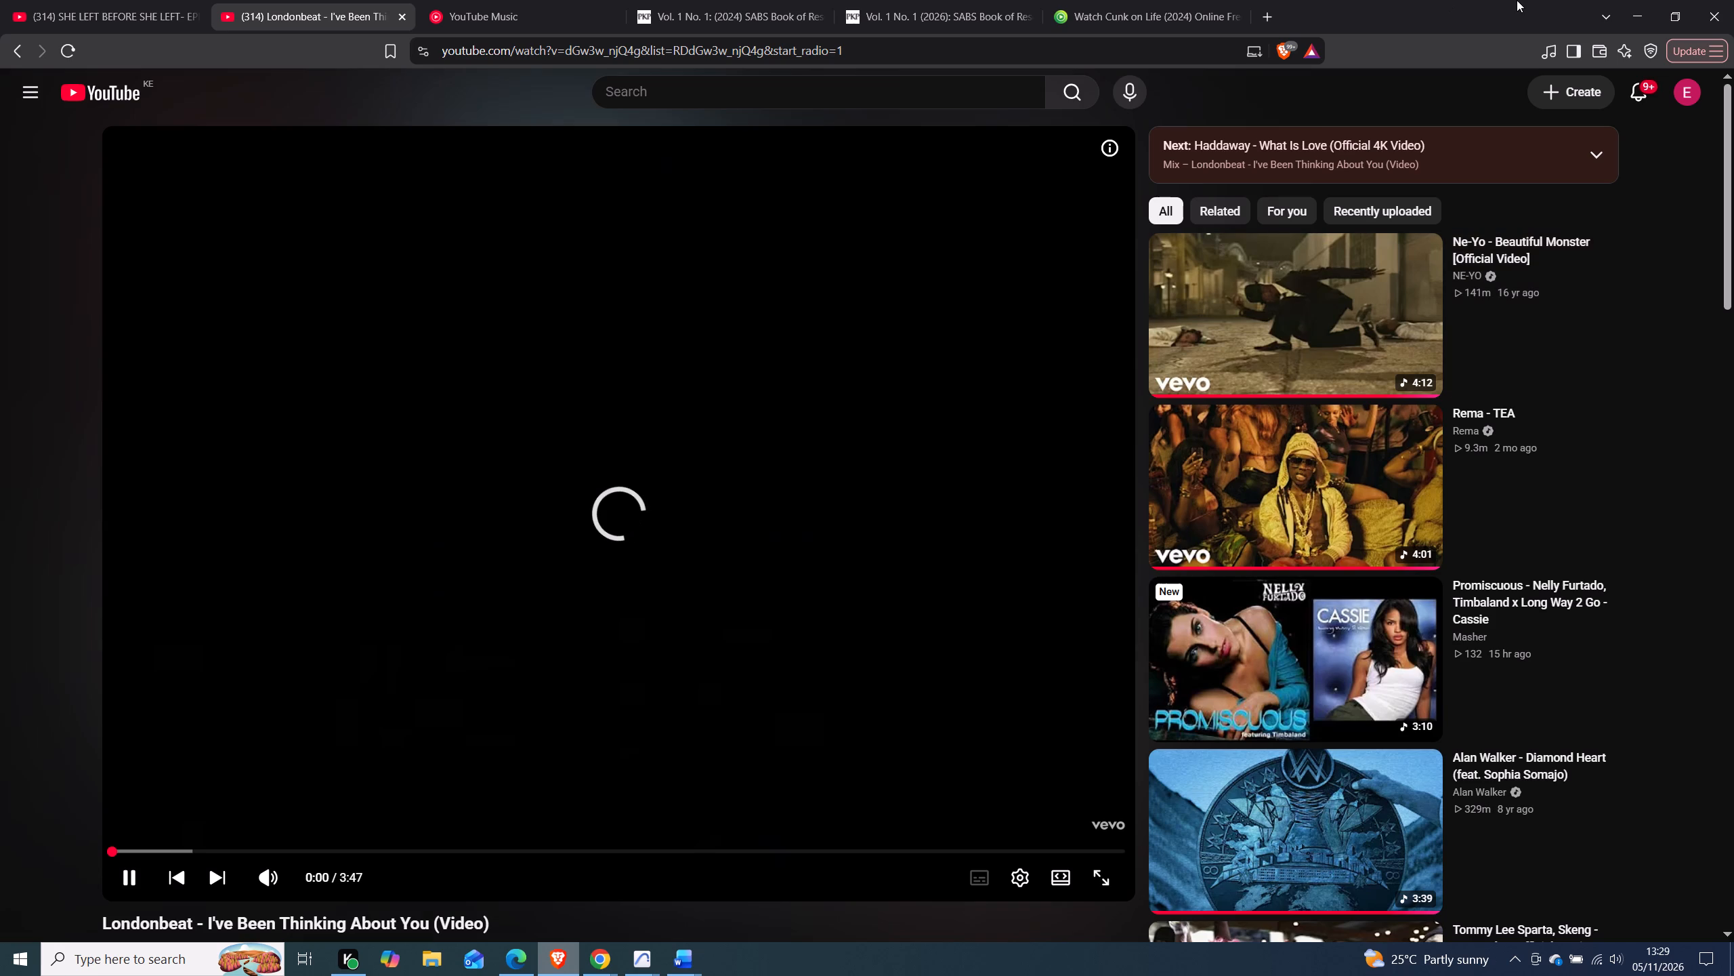
# Check the thesis comparison table in Word and the 2024 SABS Book of Research Abstracts issue page in Brave.
pyautogui.click(1644, 22)
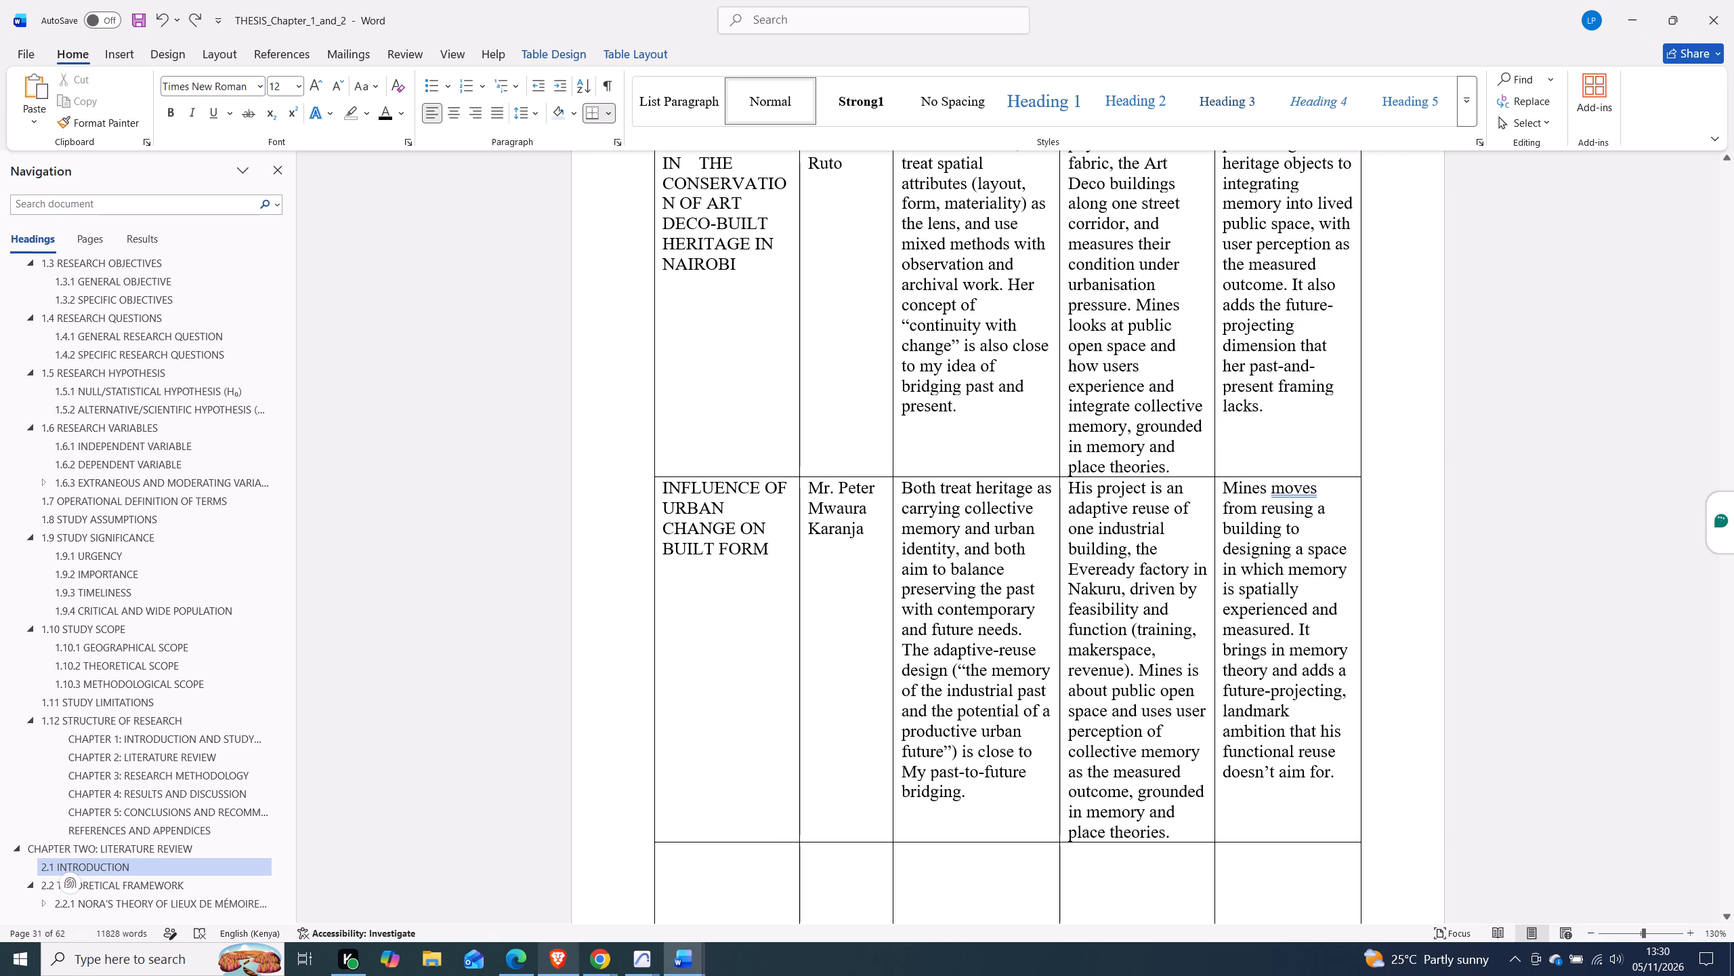
pyautogui.click(564, 956)
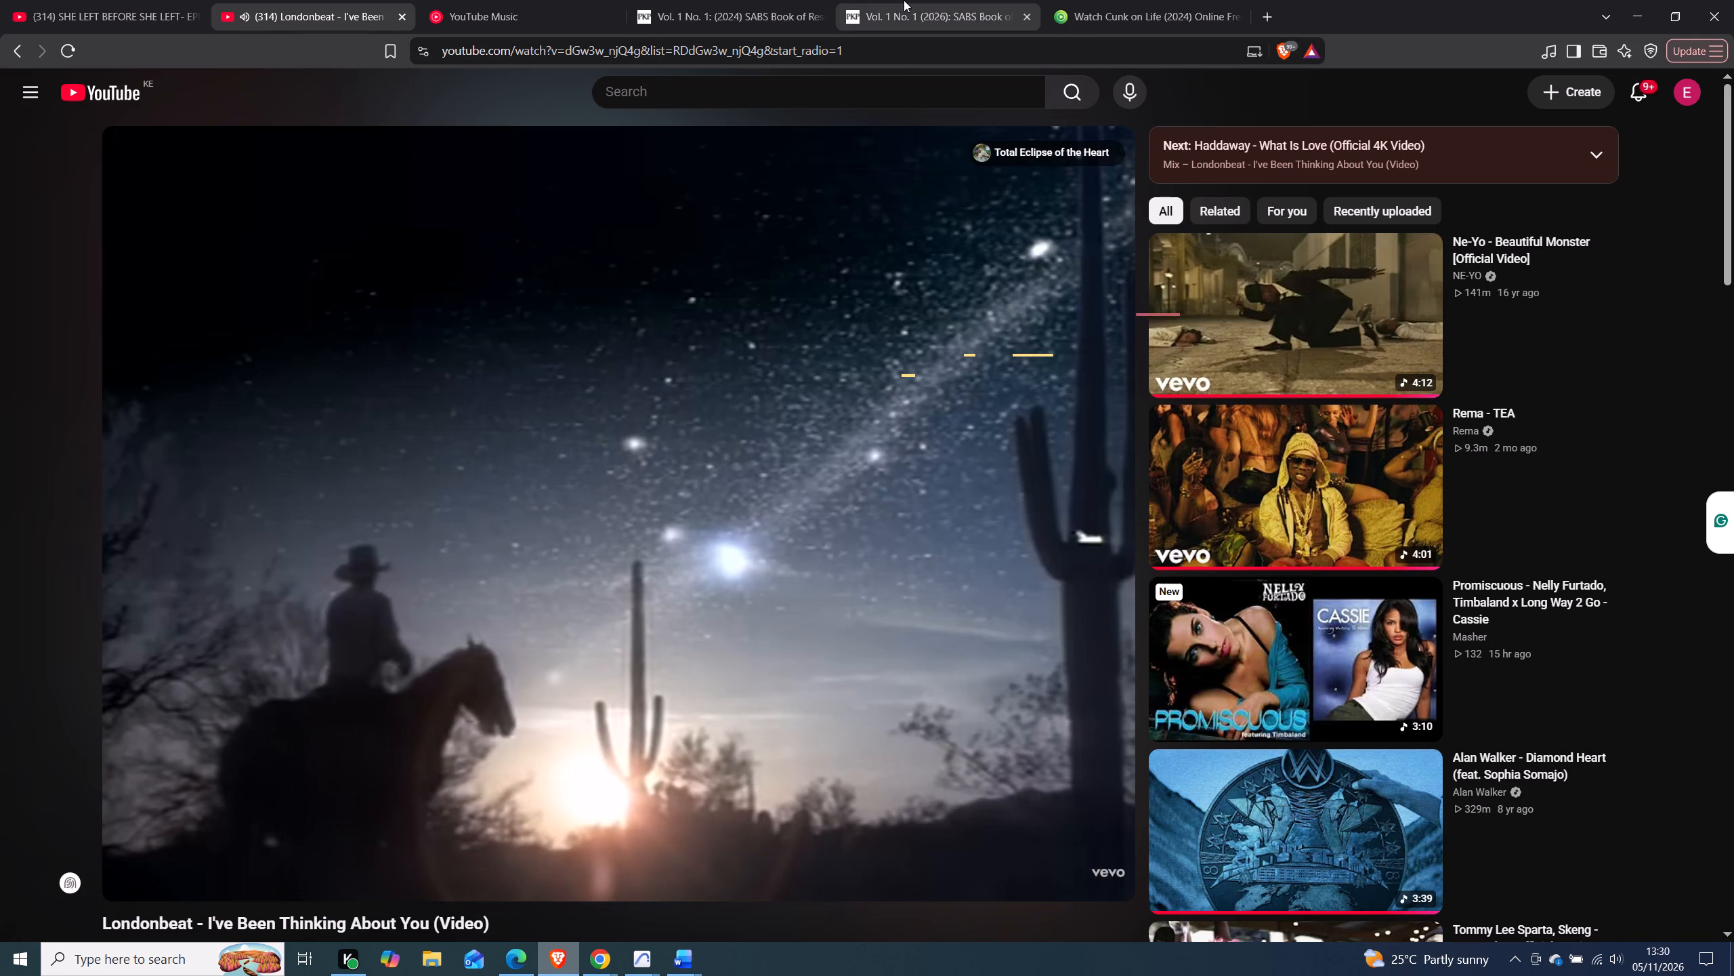
pyautogui.click(904, 0)
pyautogui.click(763, 0)
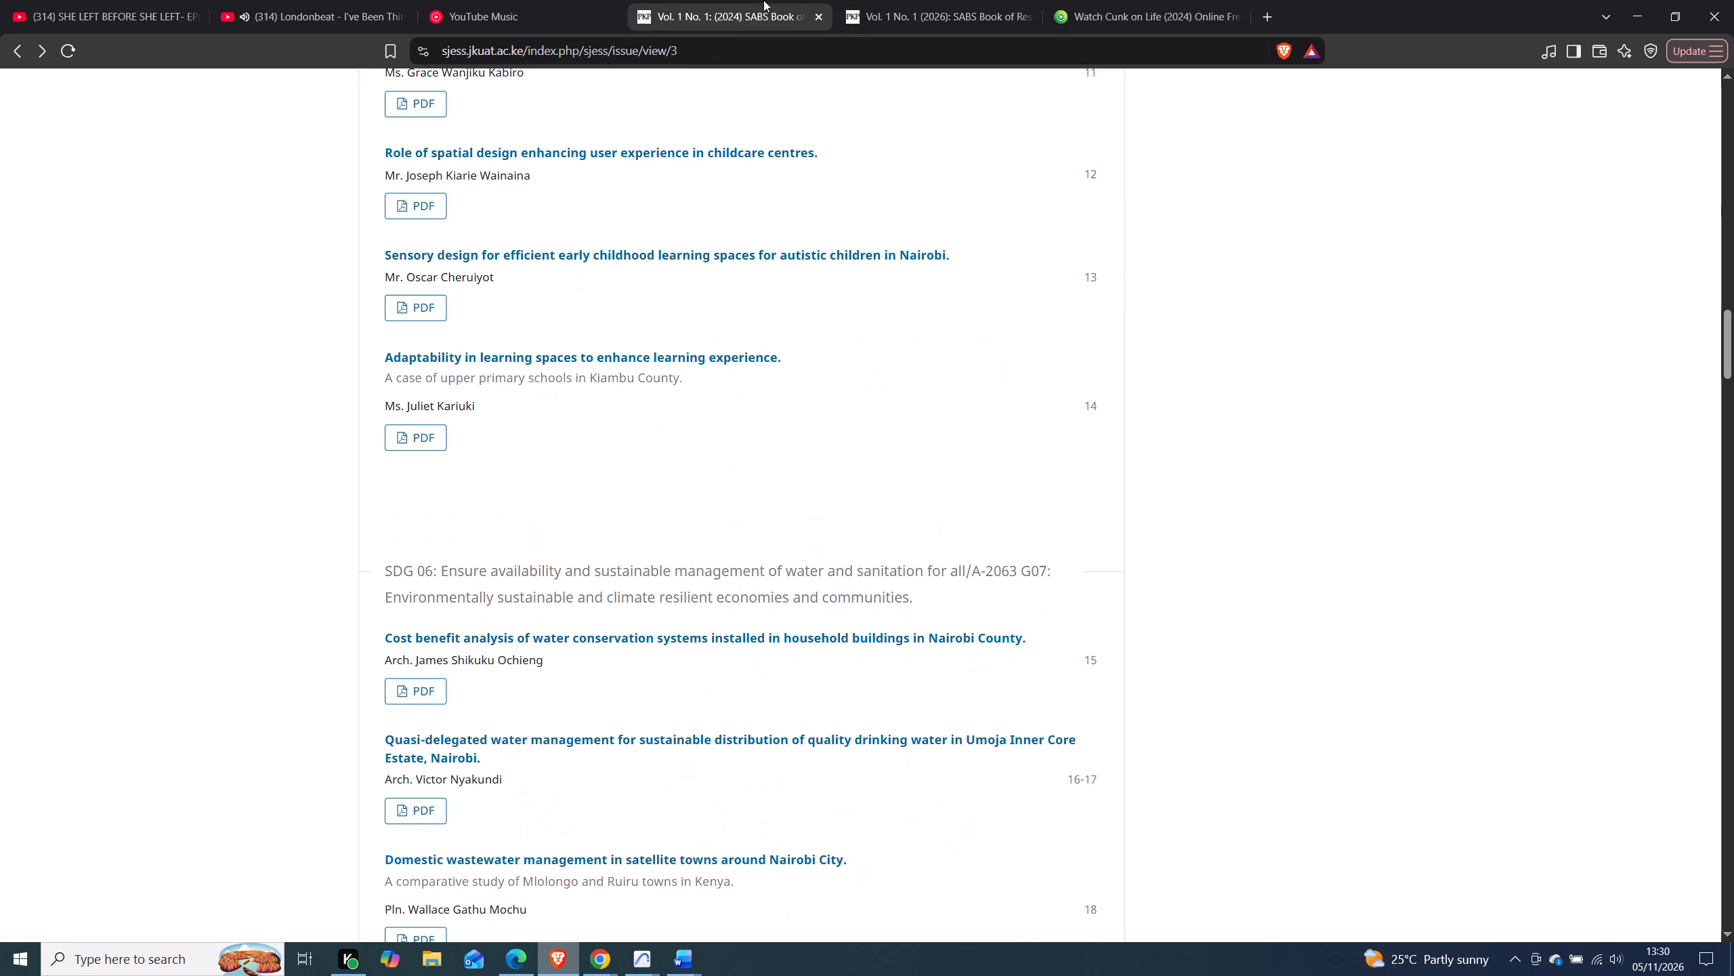
pyautogui.scroll(3, 767, 270)
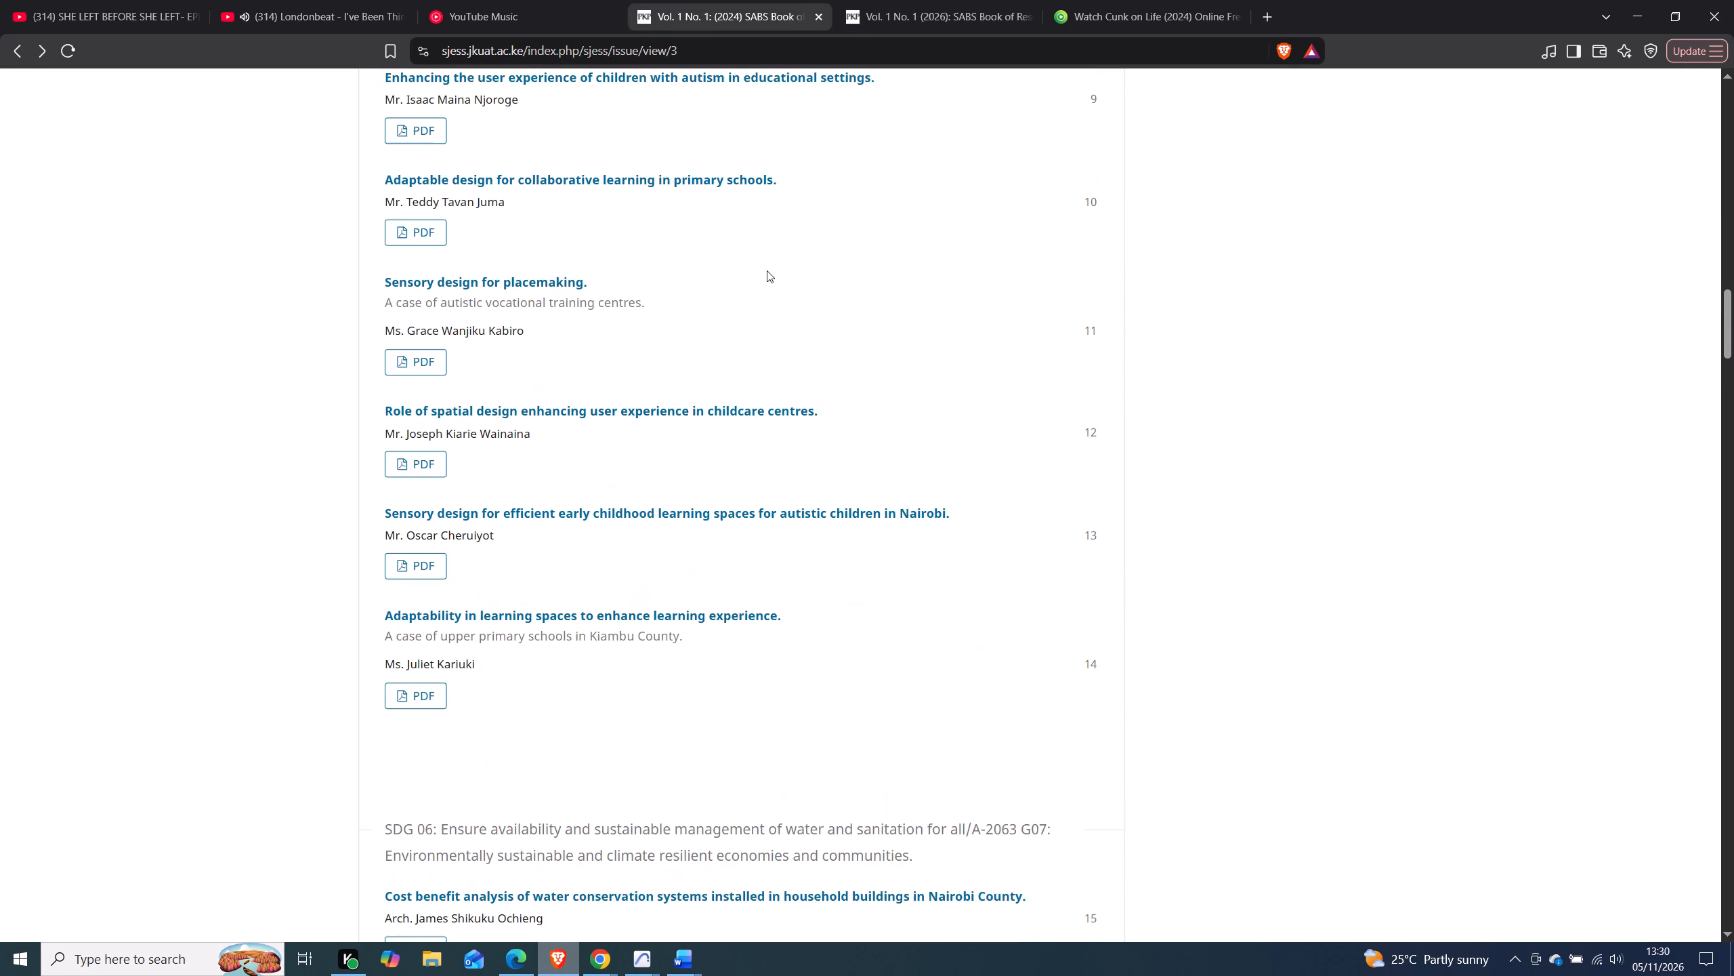
pyautogui.scroll(15, 767, 270)
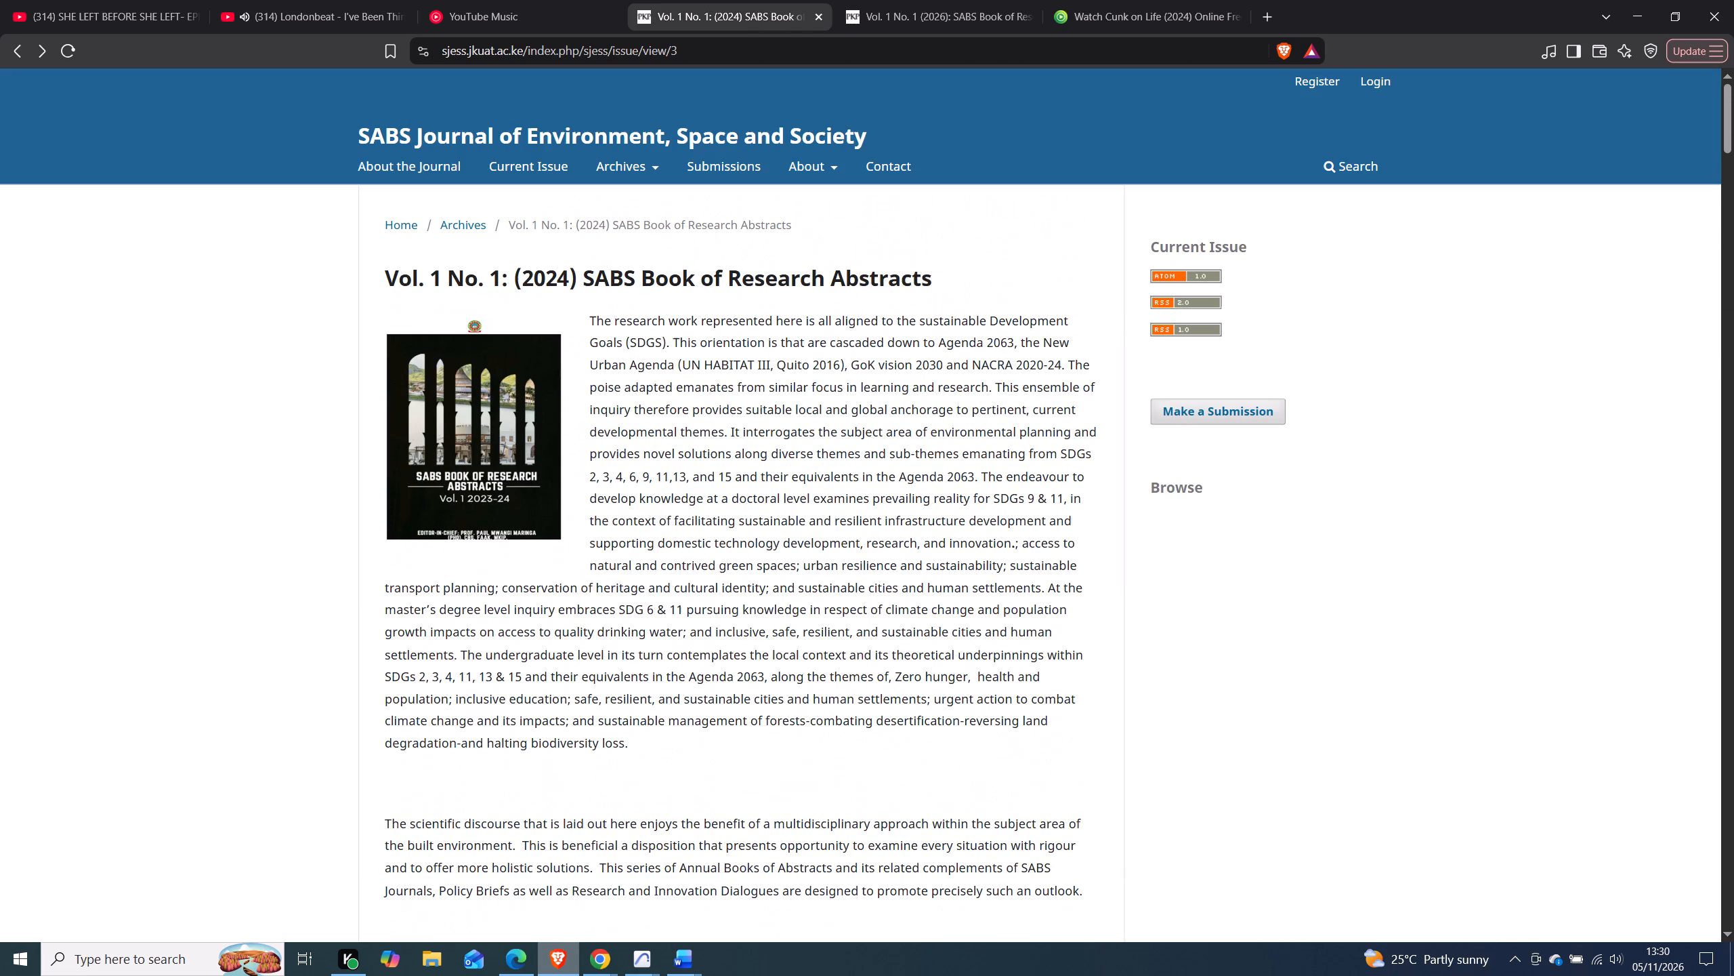
# Browse the article list of the 2026 SABS Book of Research Abstracts issue, from SDG 03 through SDG 11, for a study related to the thesis.
pyautogui.click(883, 0)
pyautogui.scroll(-3, 744, 505)
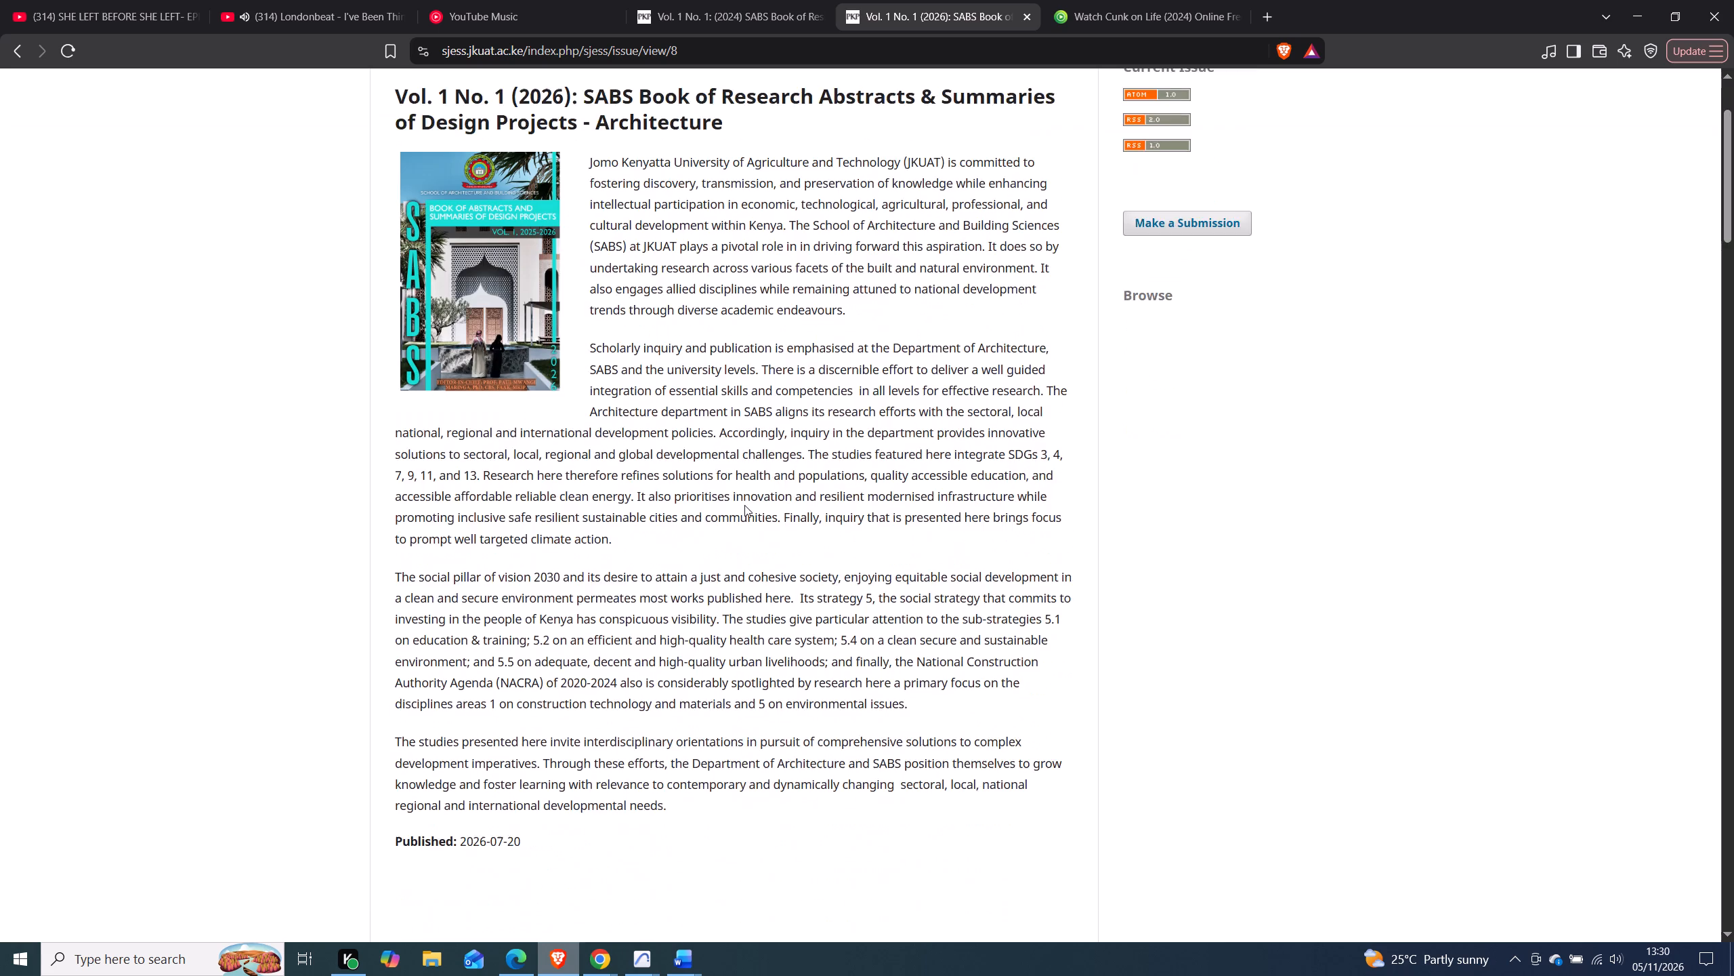
pyautogui.scroll(-5, 744, 505)
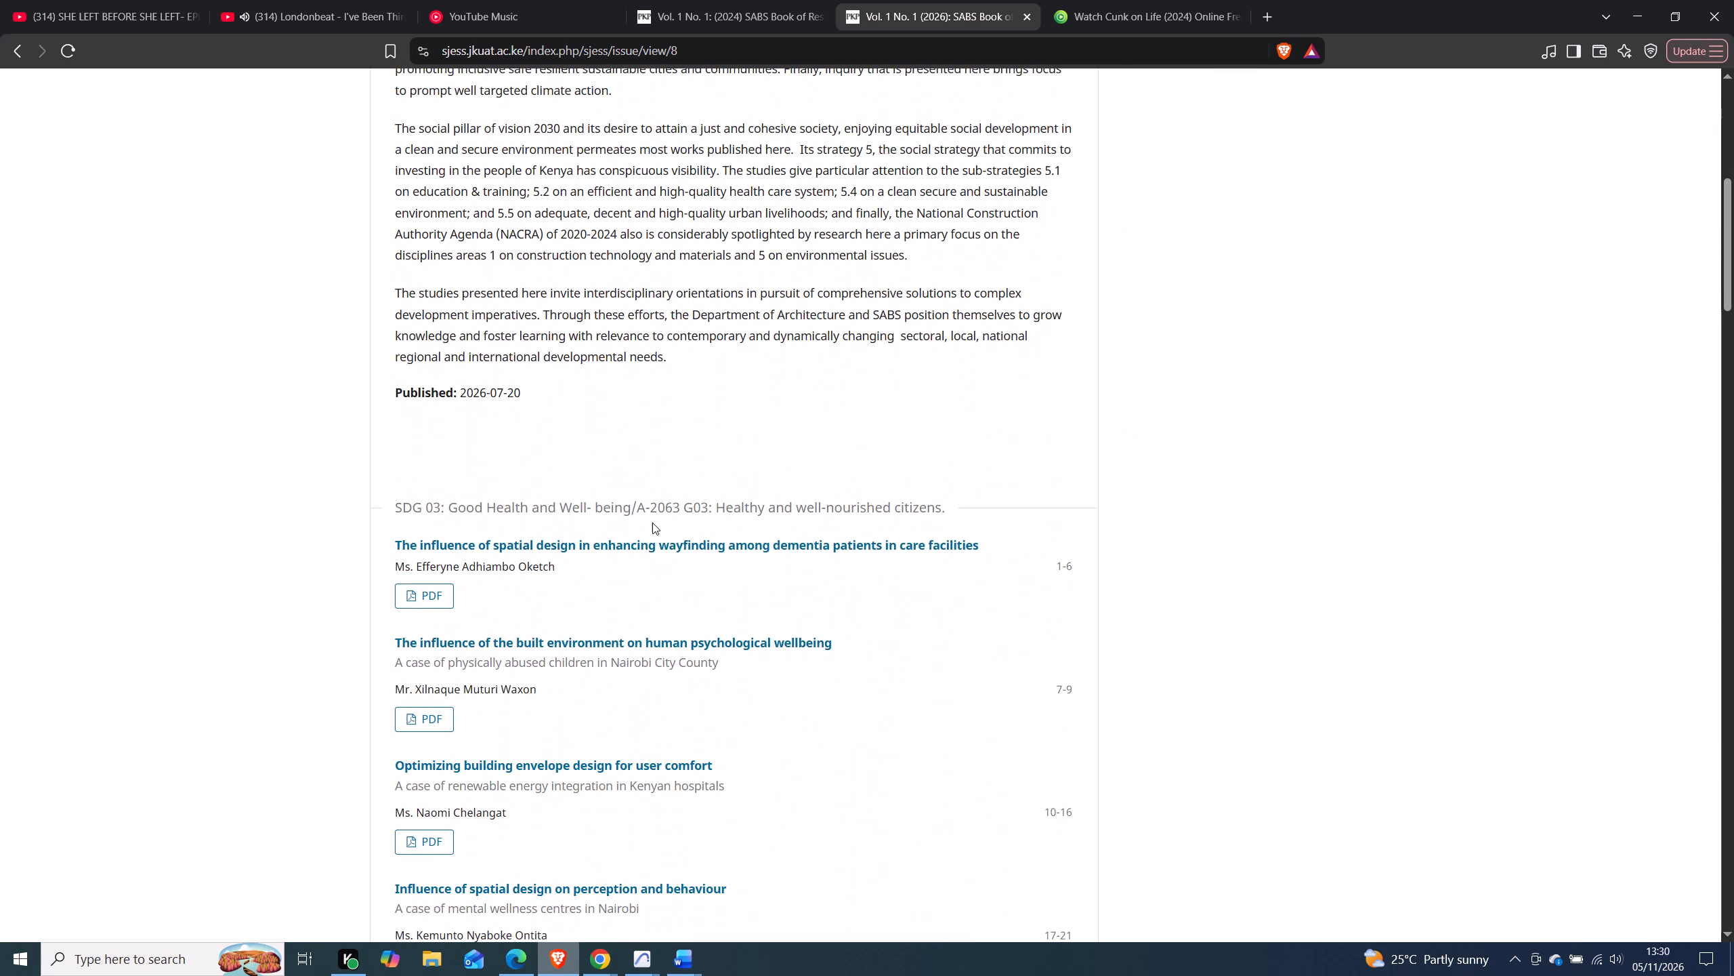
pyautogui.scroll(-1, 652, 523)
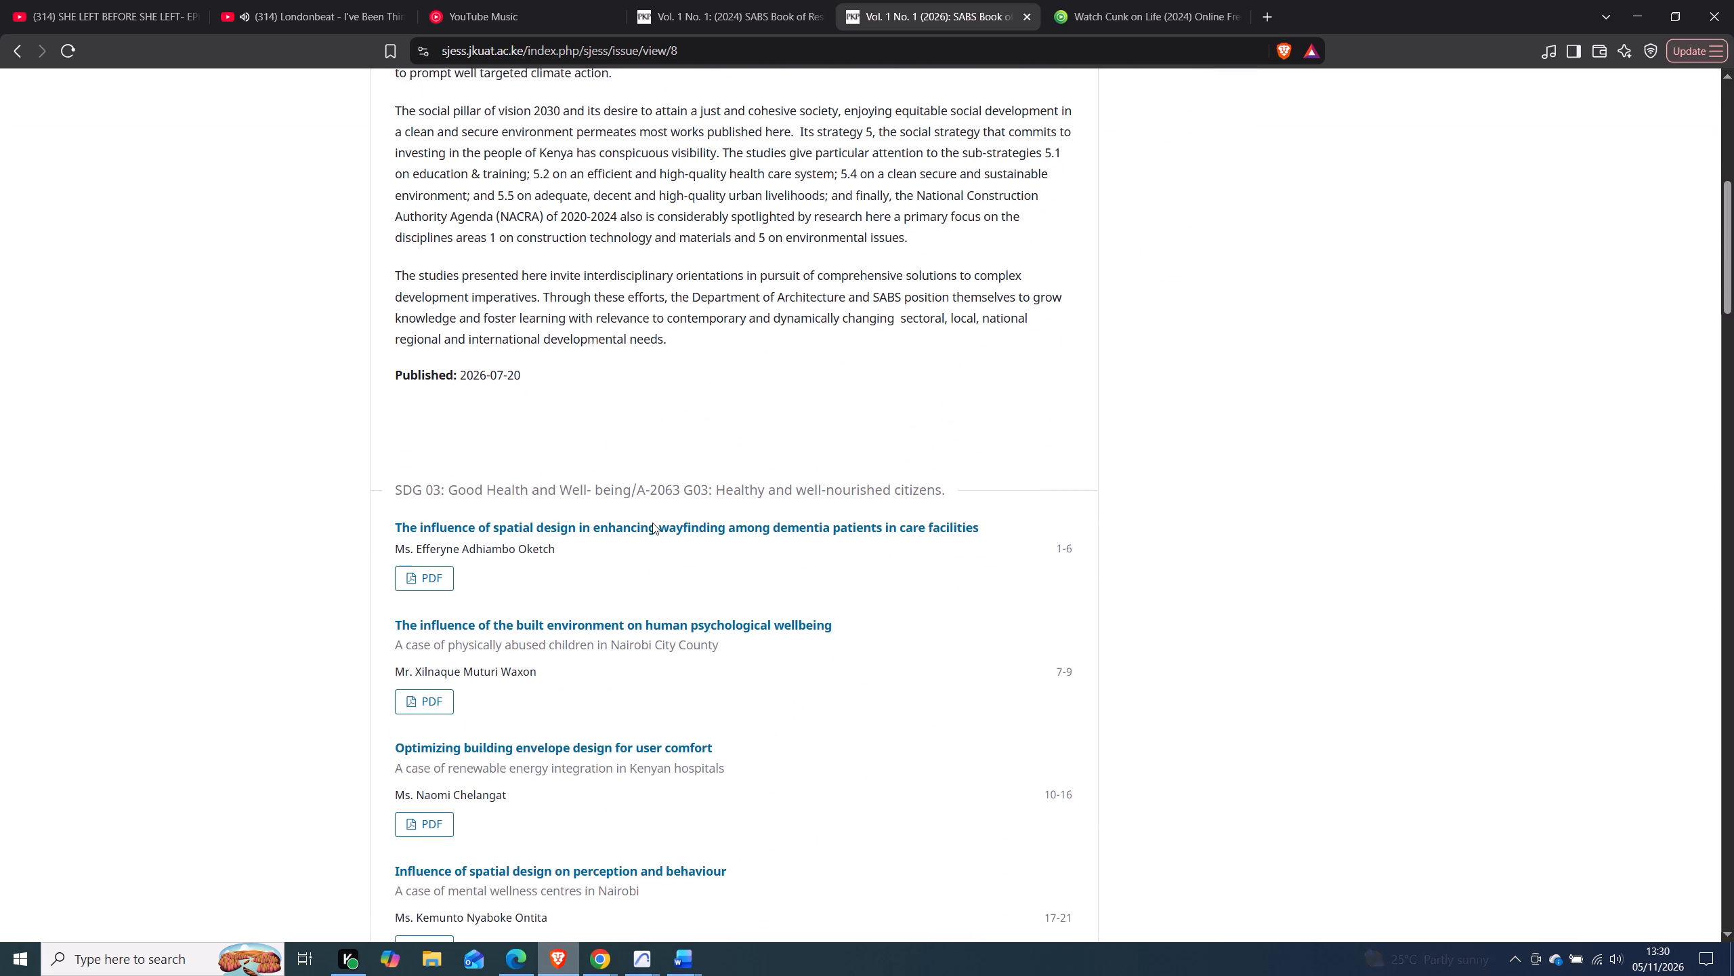
pyautogui.scroll(-3, 652, 523)
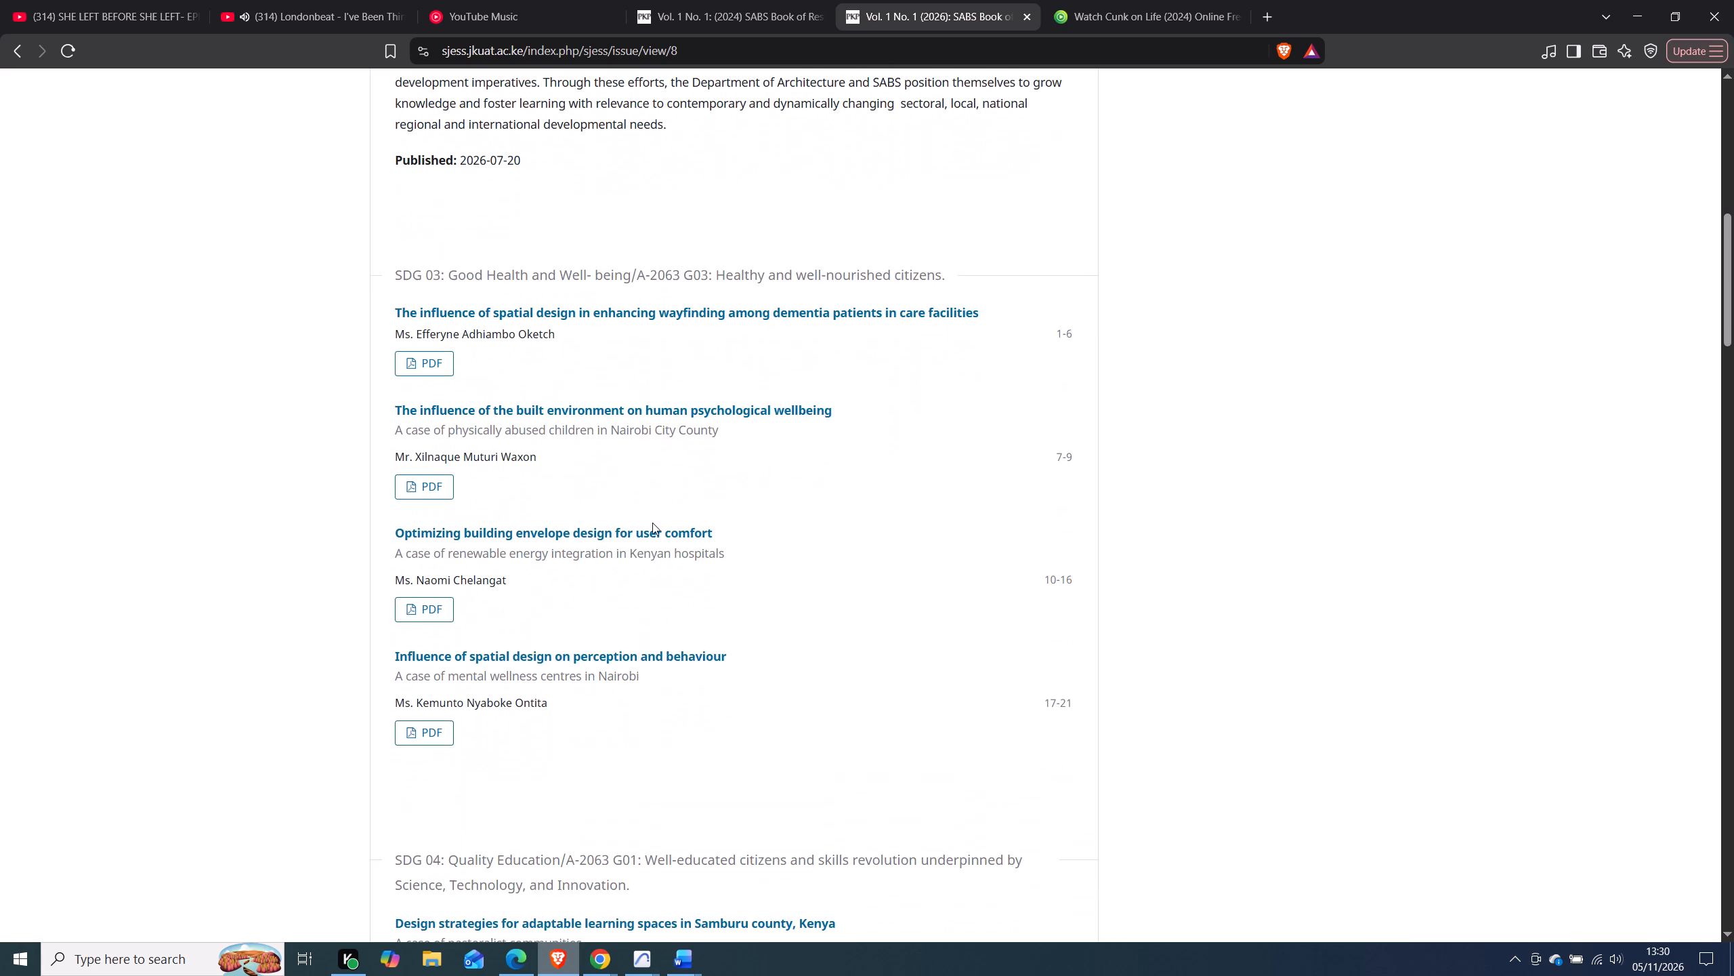
pyautogui.scroll(-3, 652, 523)
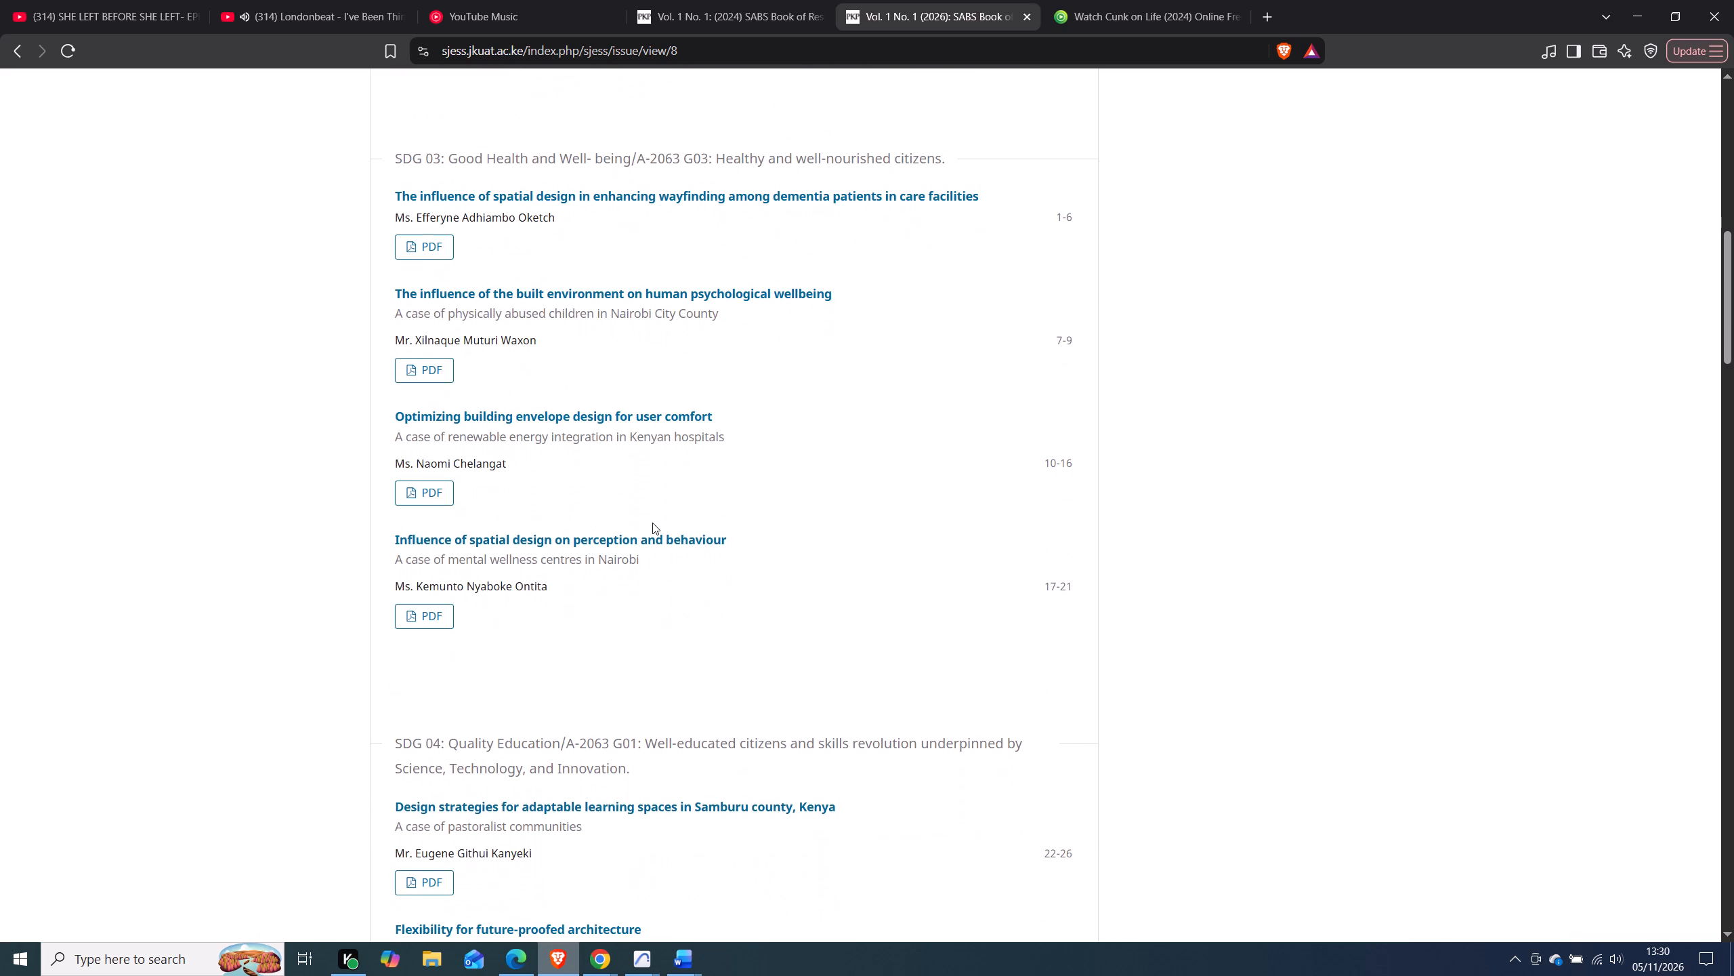
pyautogui.scroll(-5, 652, 523)
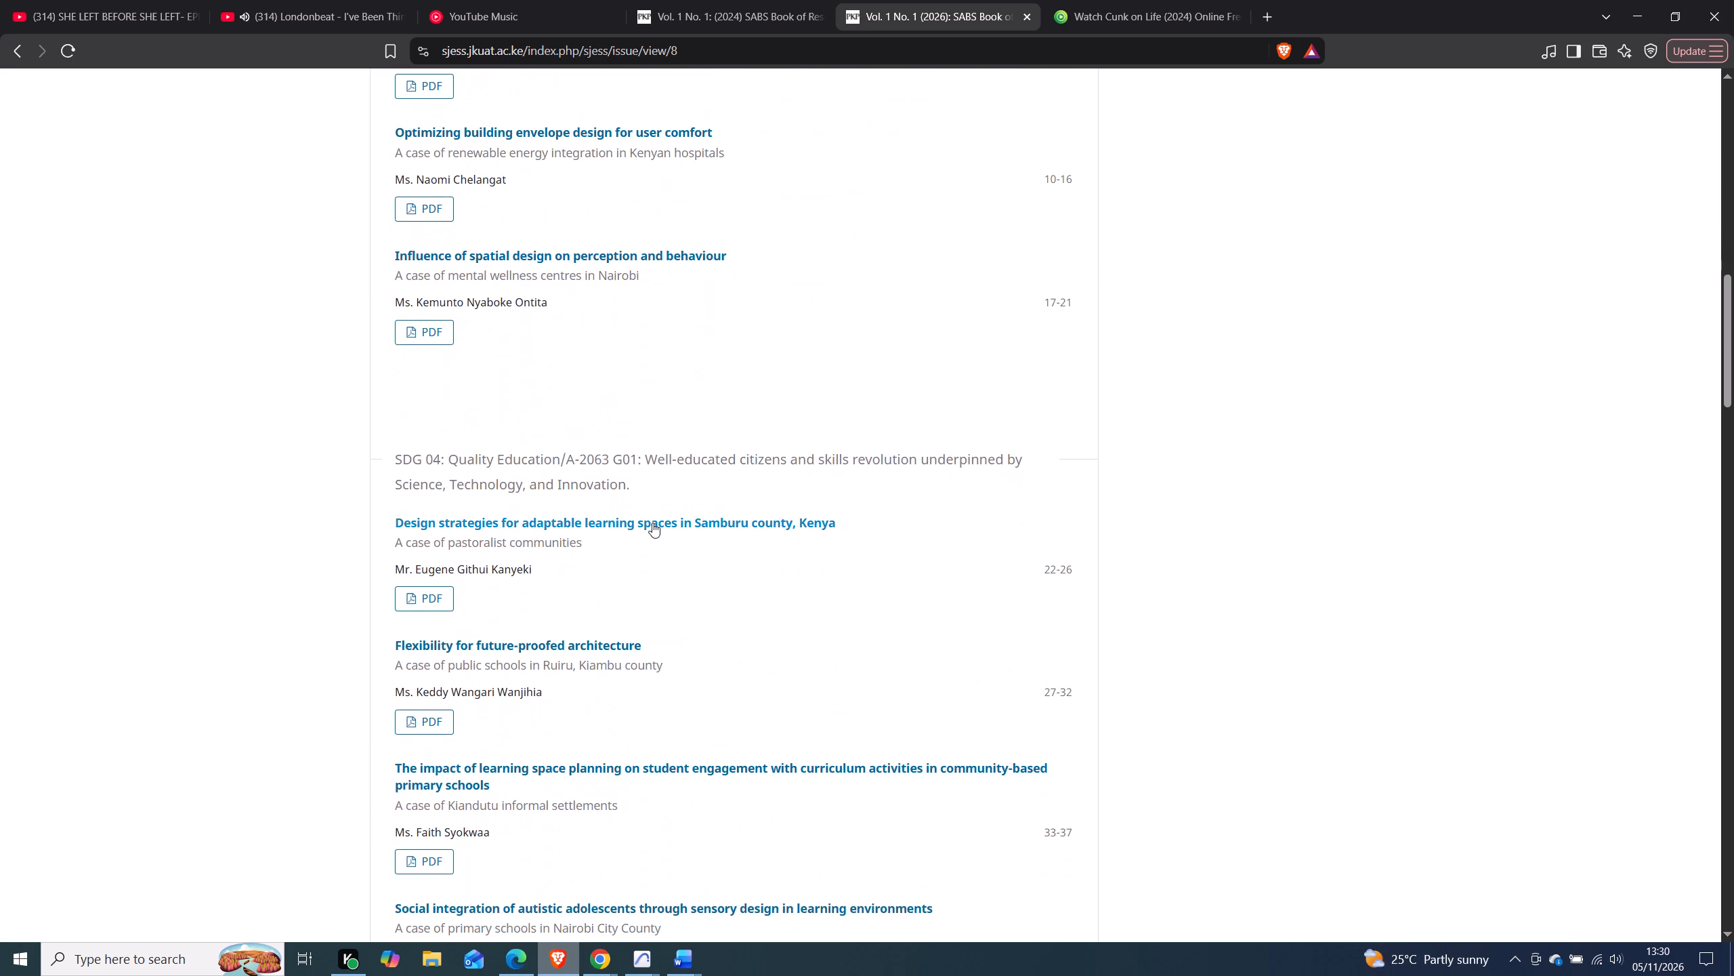
pyautogui.scroll(-2, 652, 523)
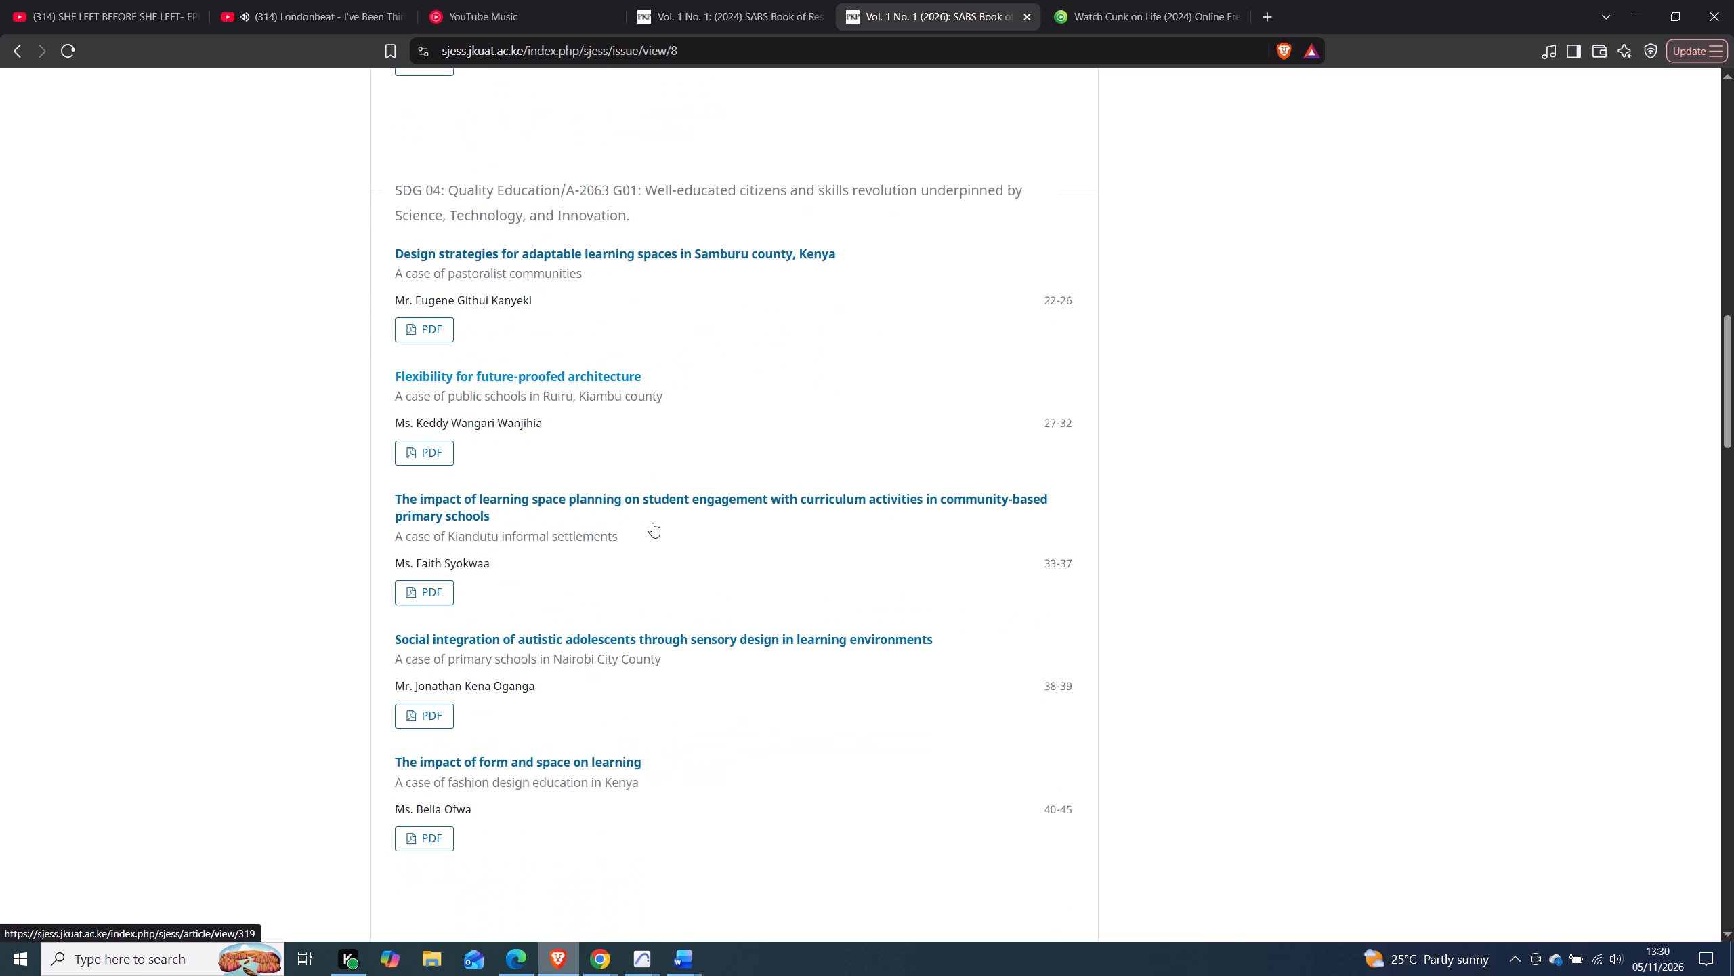
pyautogui.scroll(-2, 652, 523)
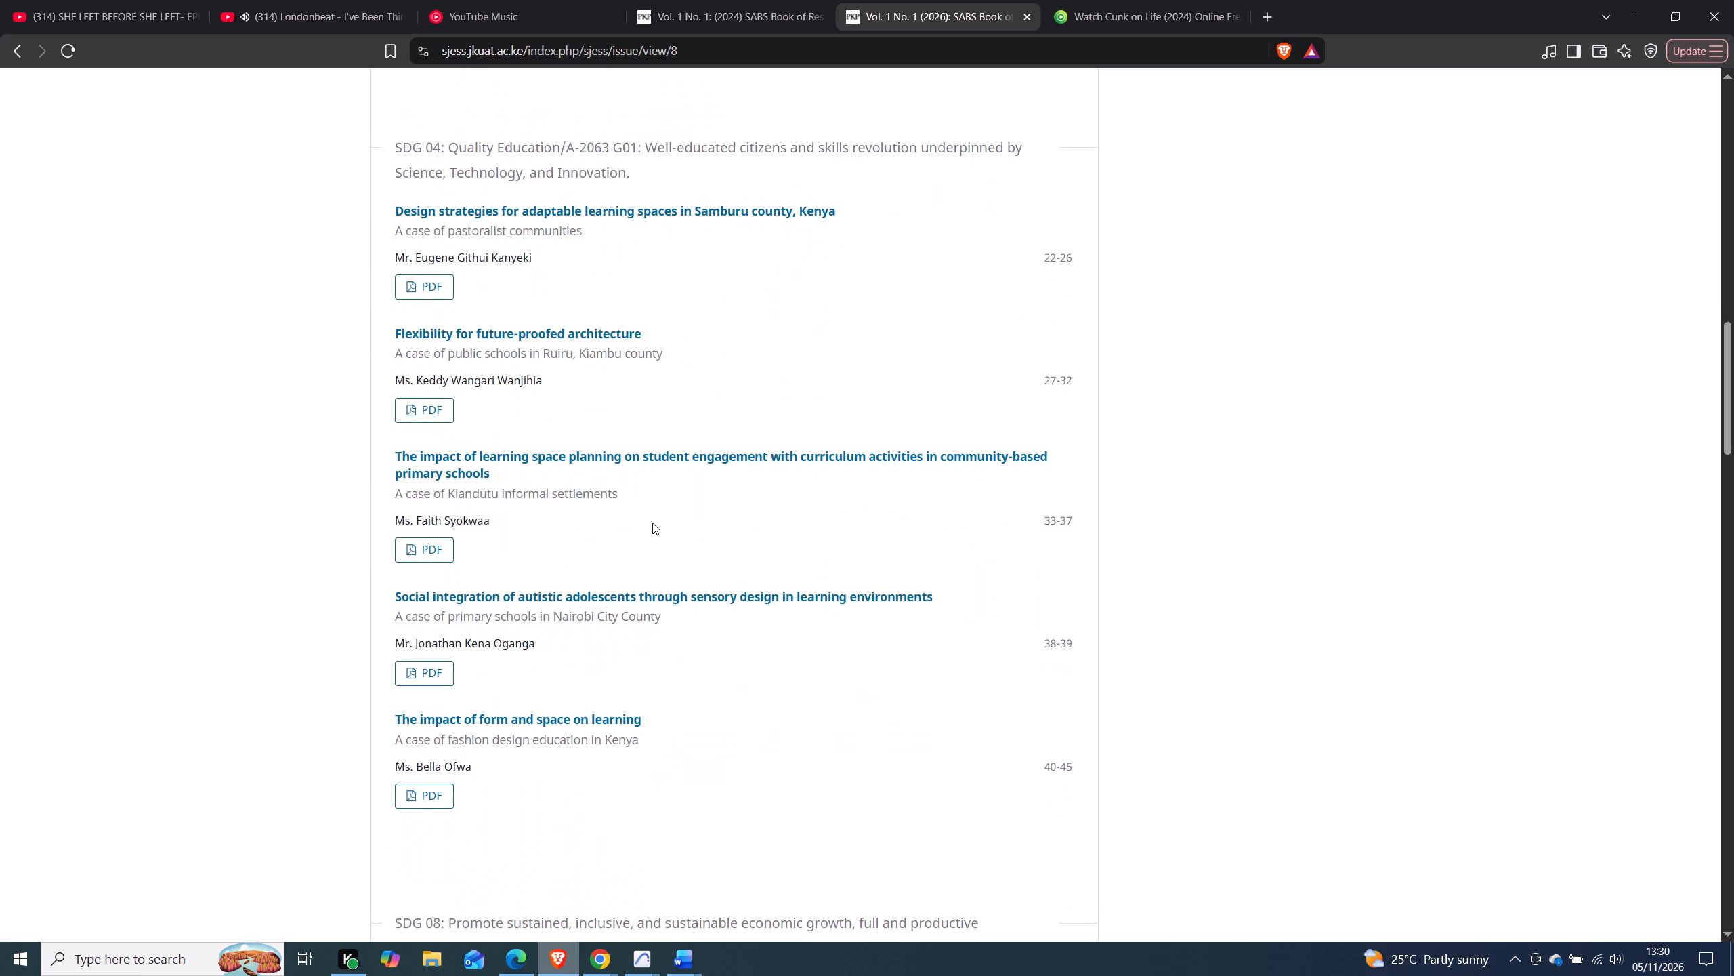
pyautogui.scroll(-3, 652, 523)
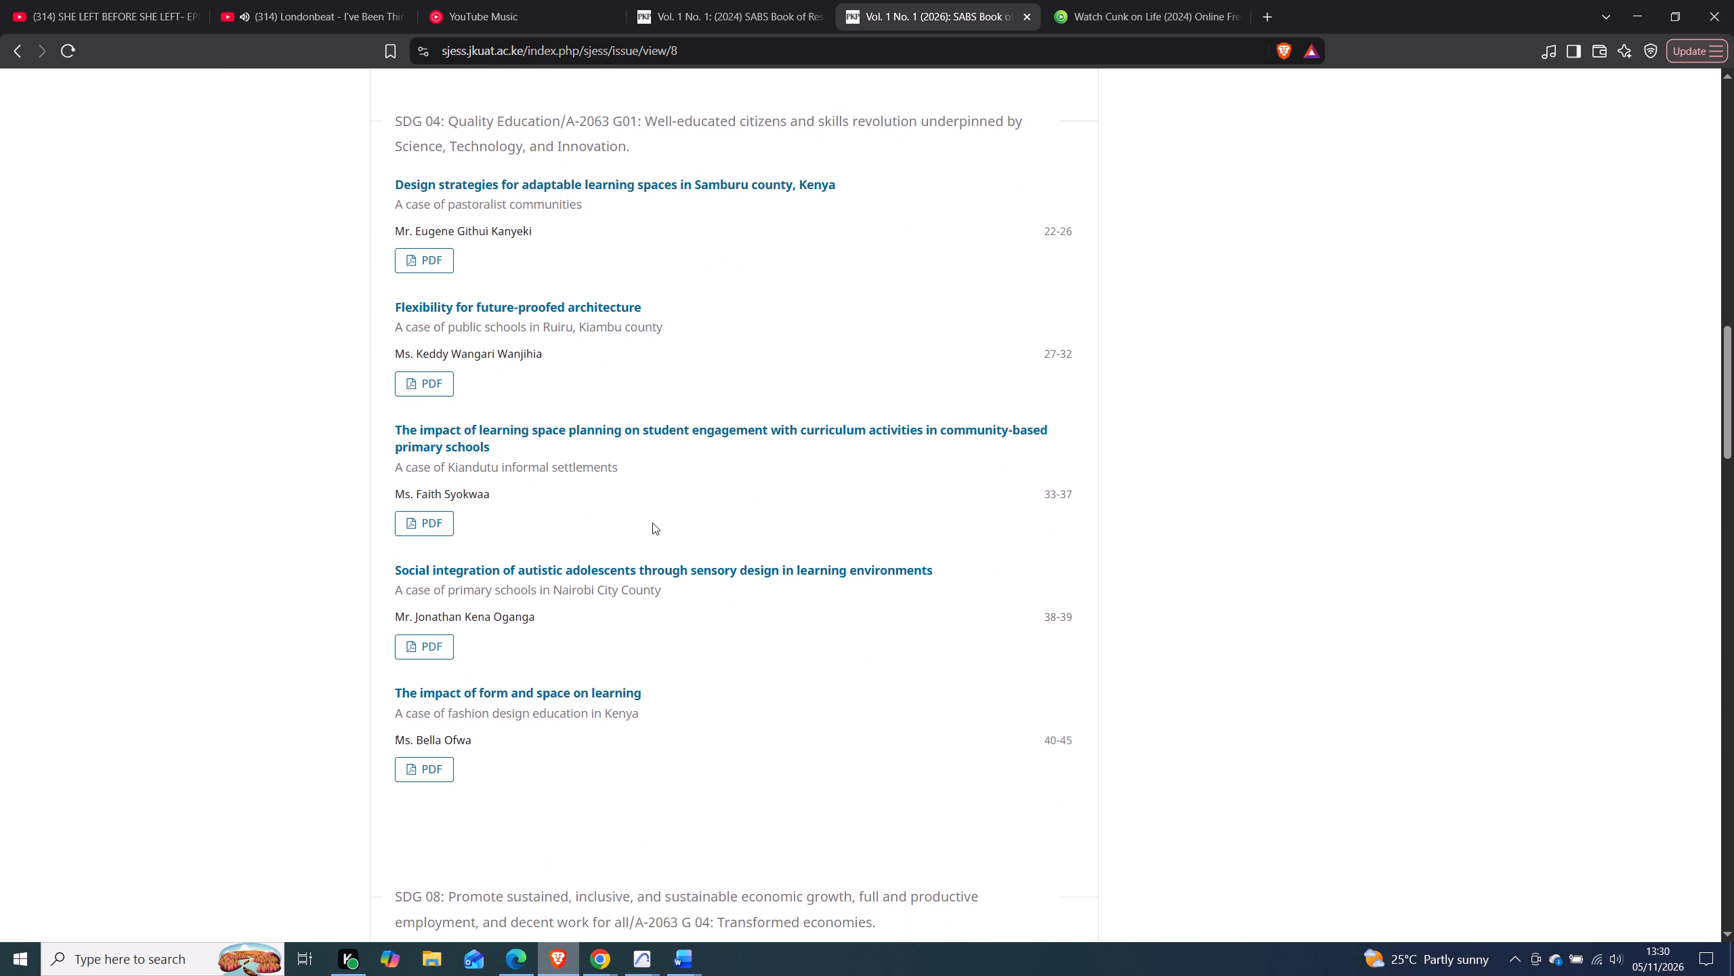
pyautogui.scroll(-1, 652, 523)
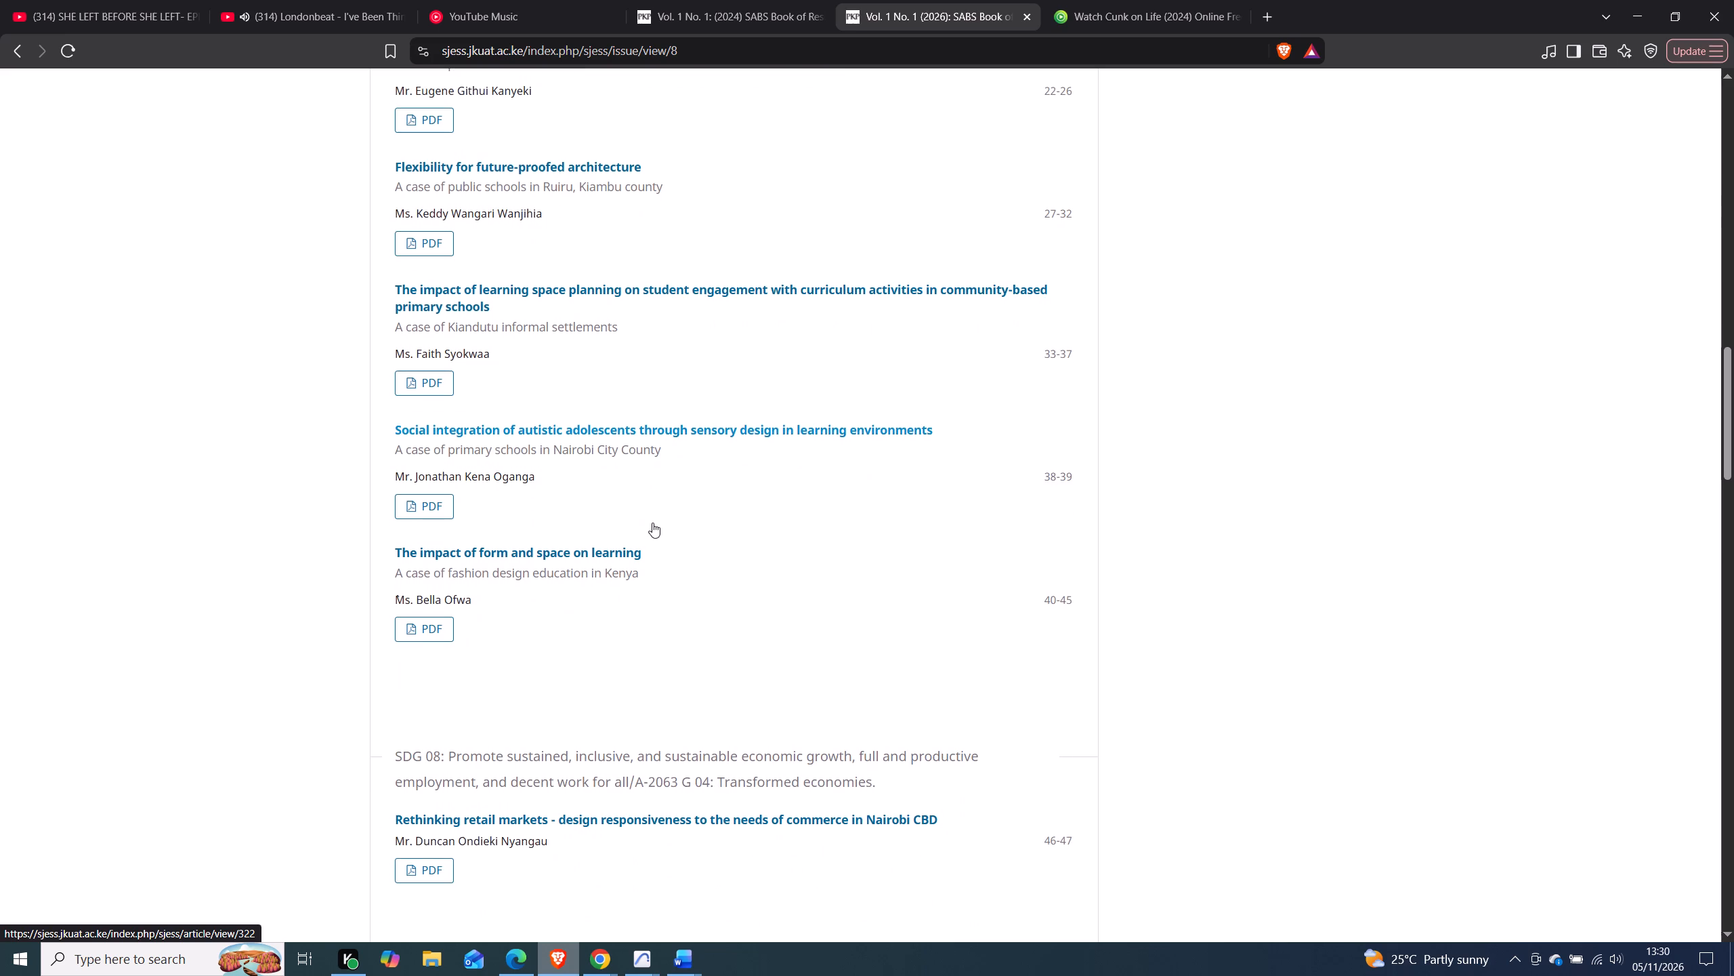
pyautogui.scroll(-2, 652, 523)
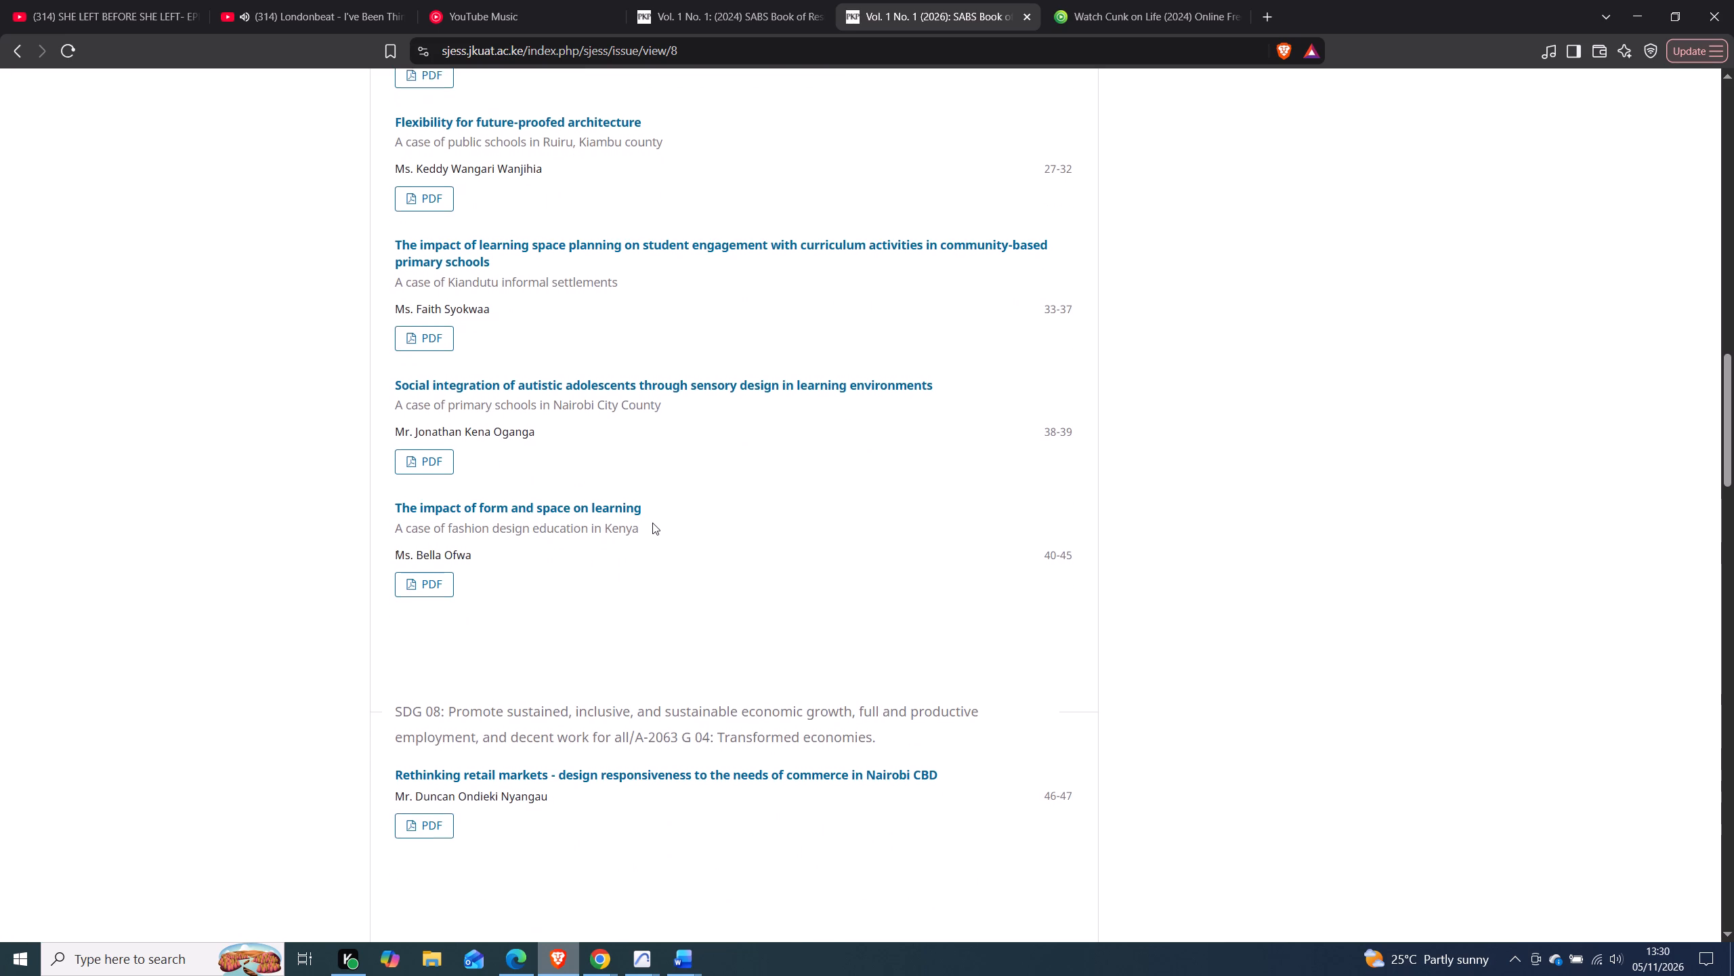
pyautogui.scroll(-2, 652, 523)
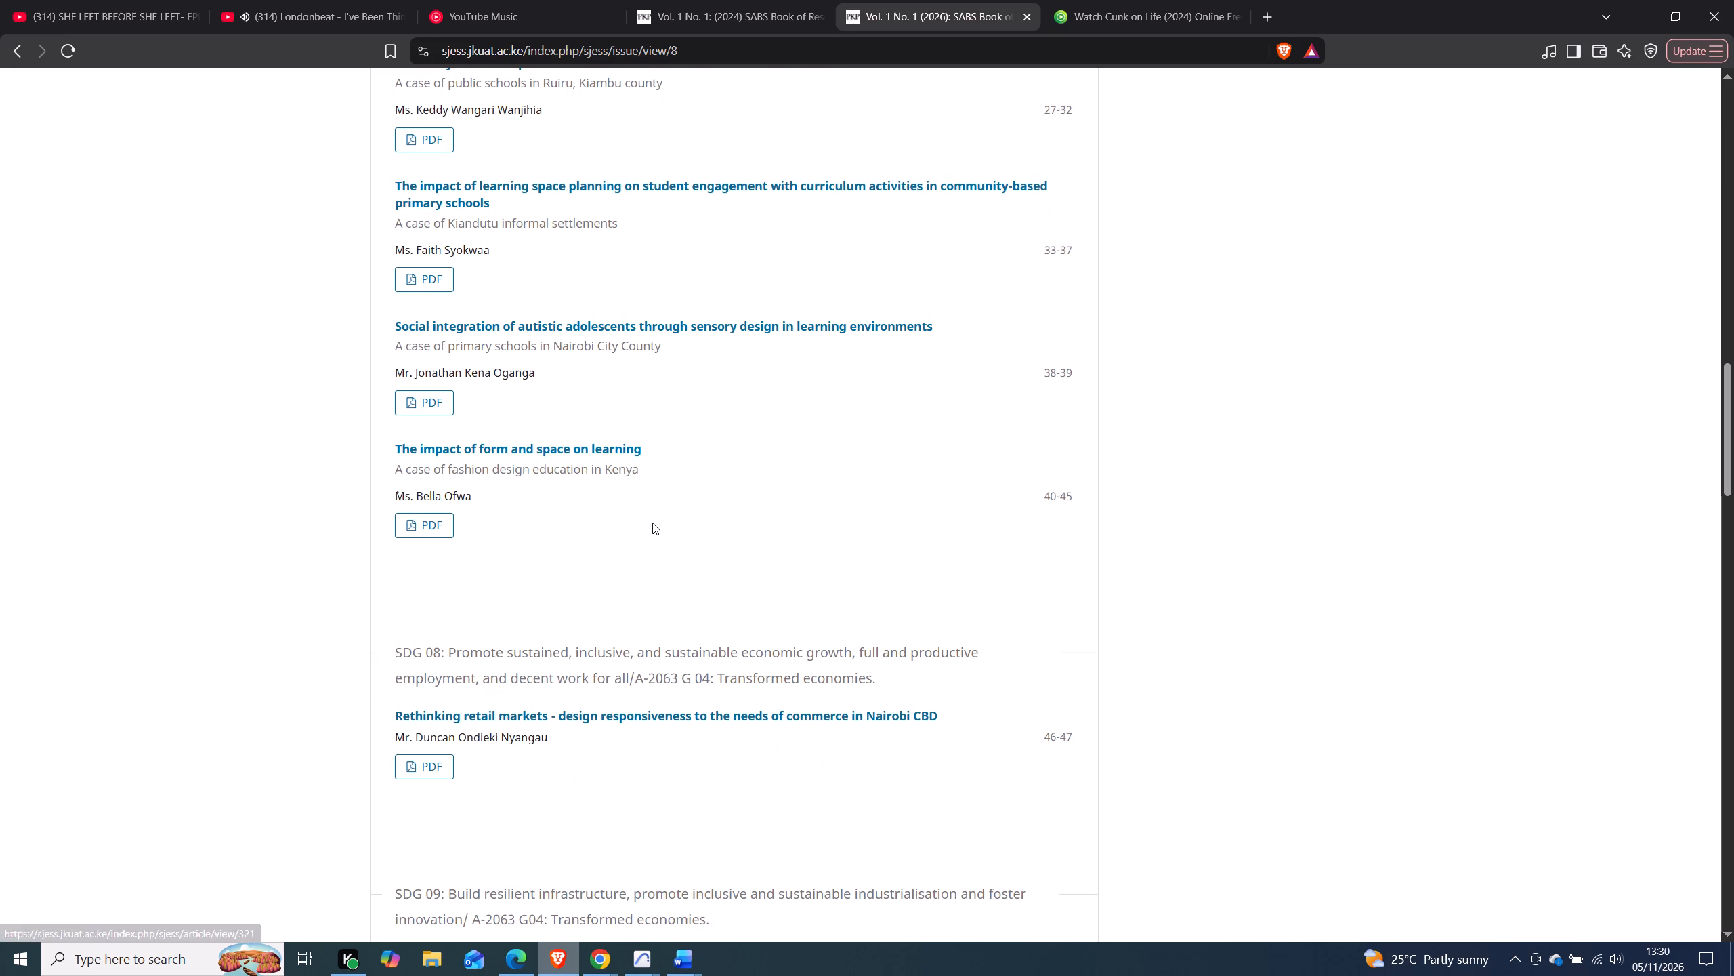
pyautogui.scroll(-1, 652, 523)
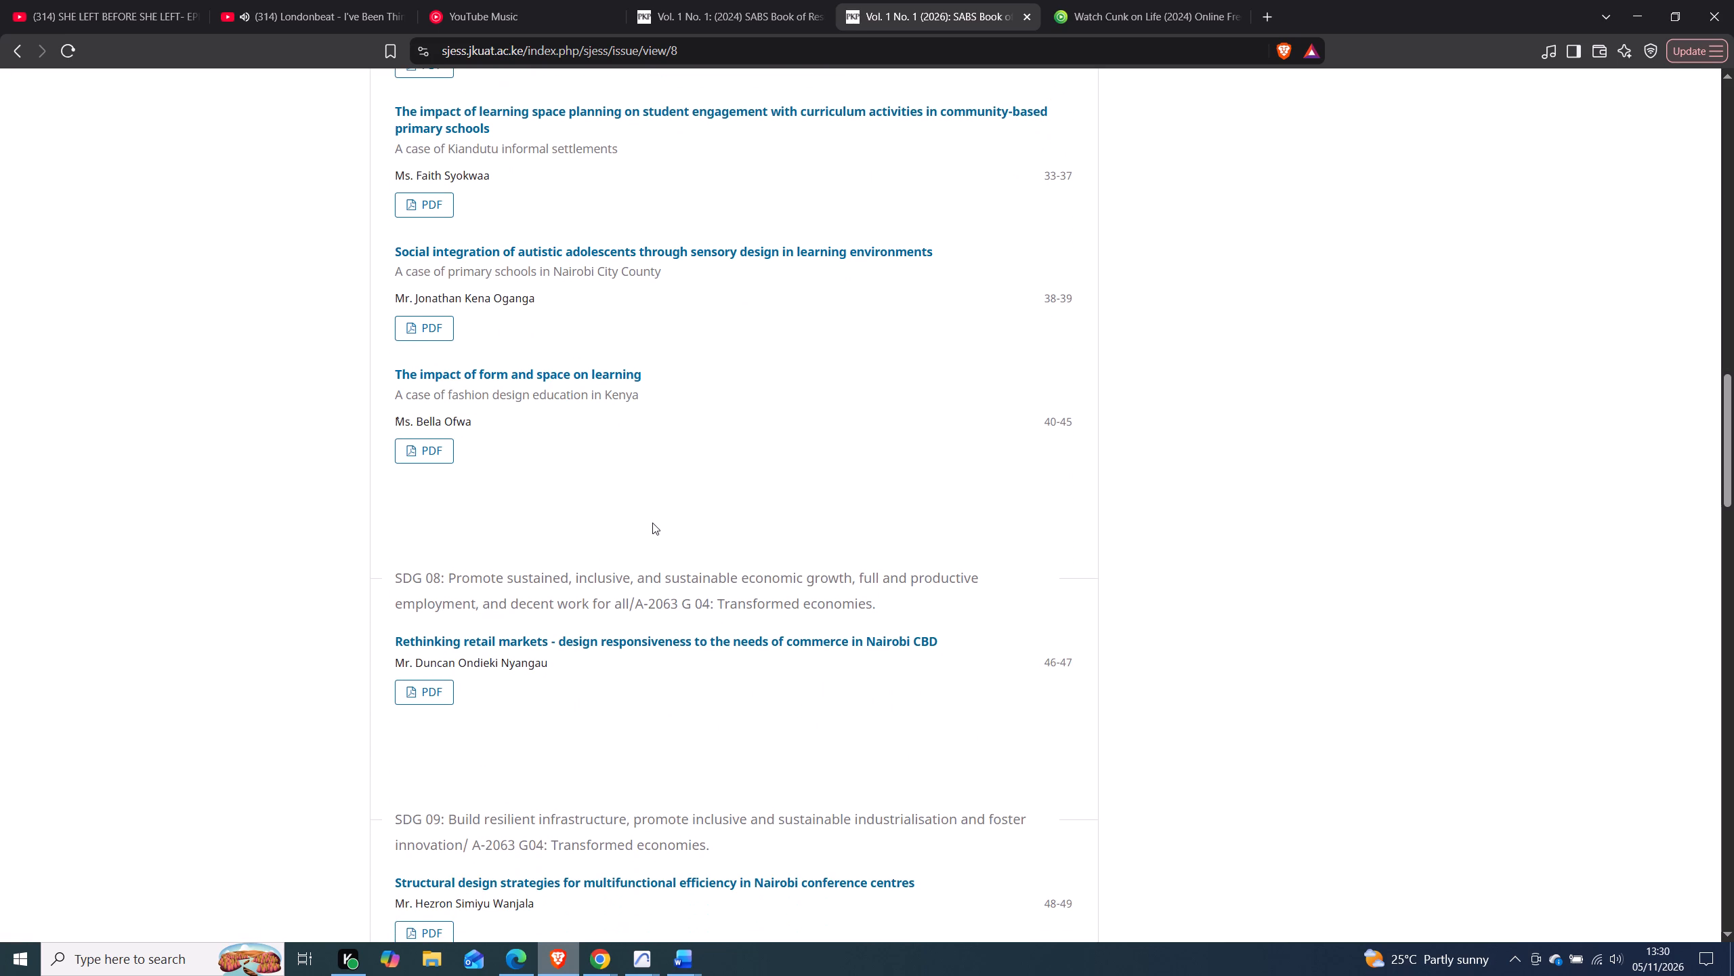
pyautogui.scroll(-1, 652, 523)
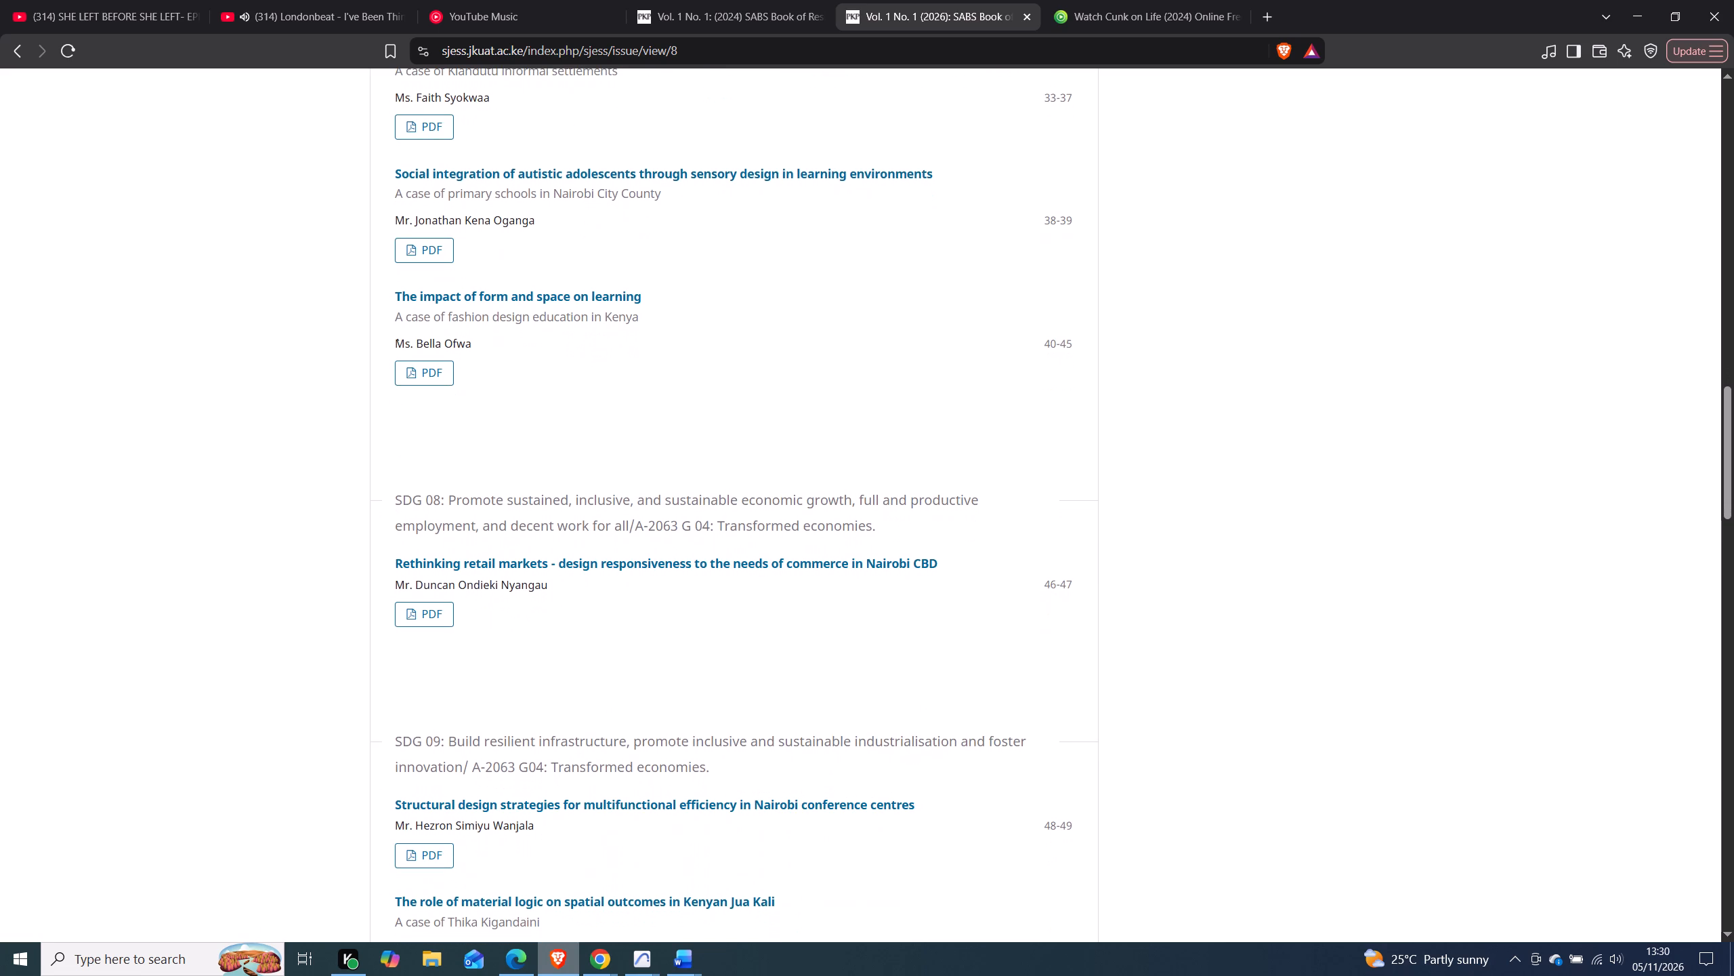
pyautogui.scroll(-2, 652, 523)
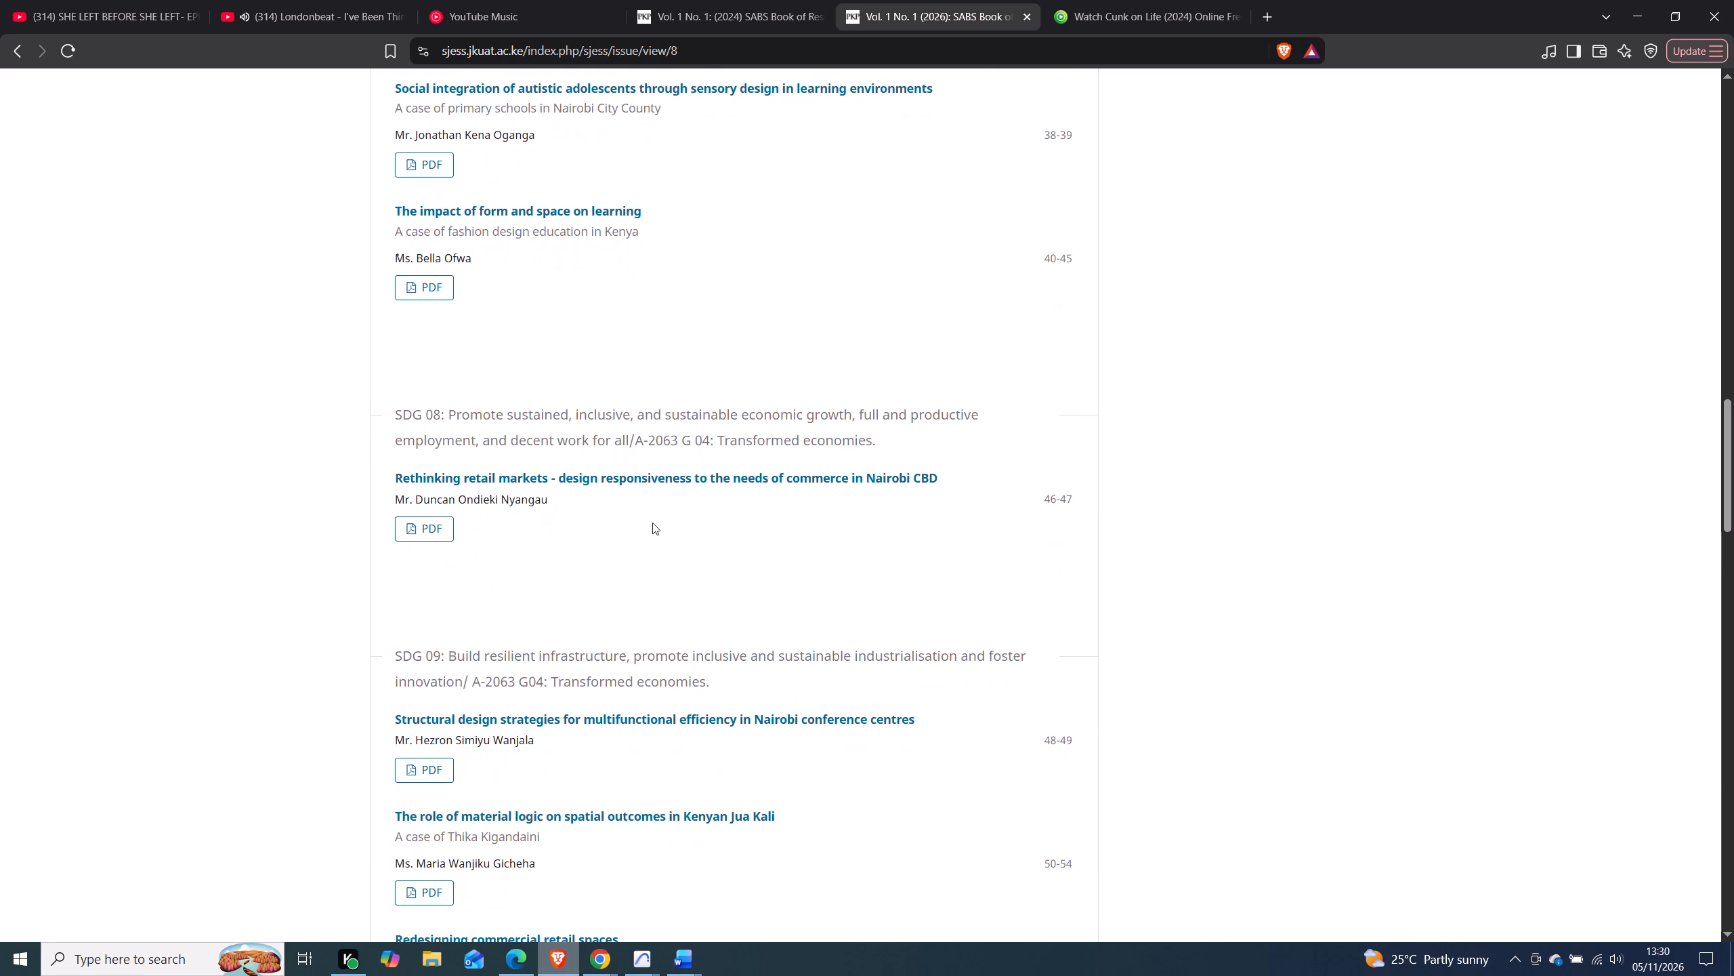
pyautogui.scroll(-2, 652, 523)
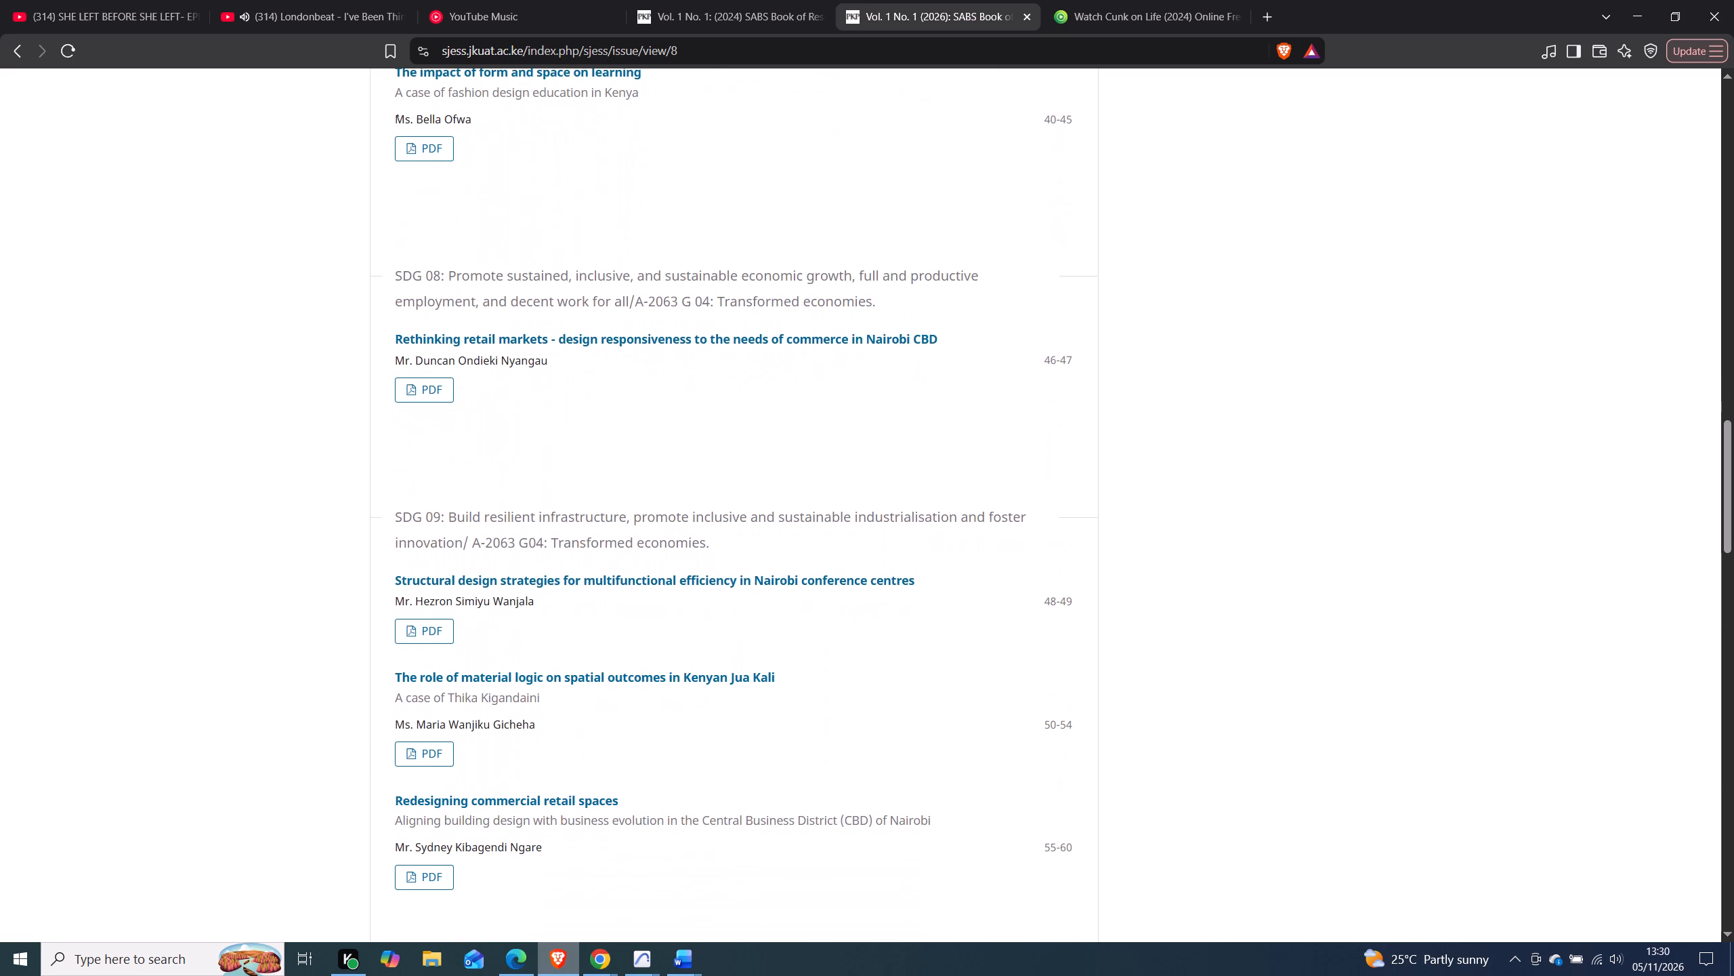
pyautogui.scroll(-2, 652, 523)
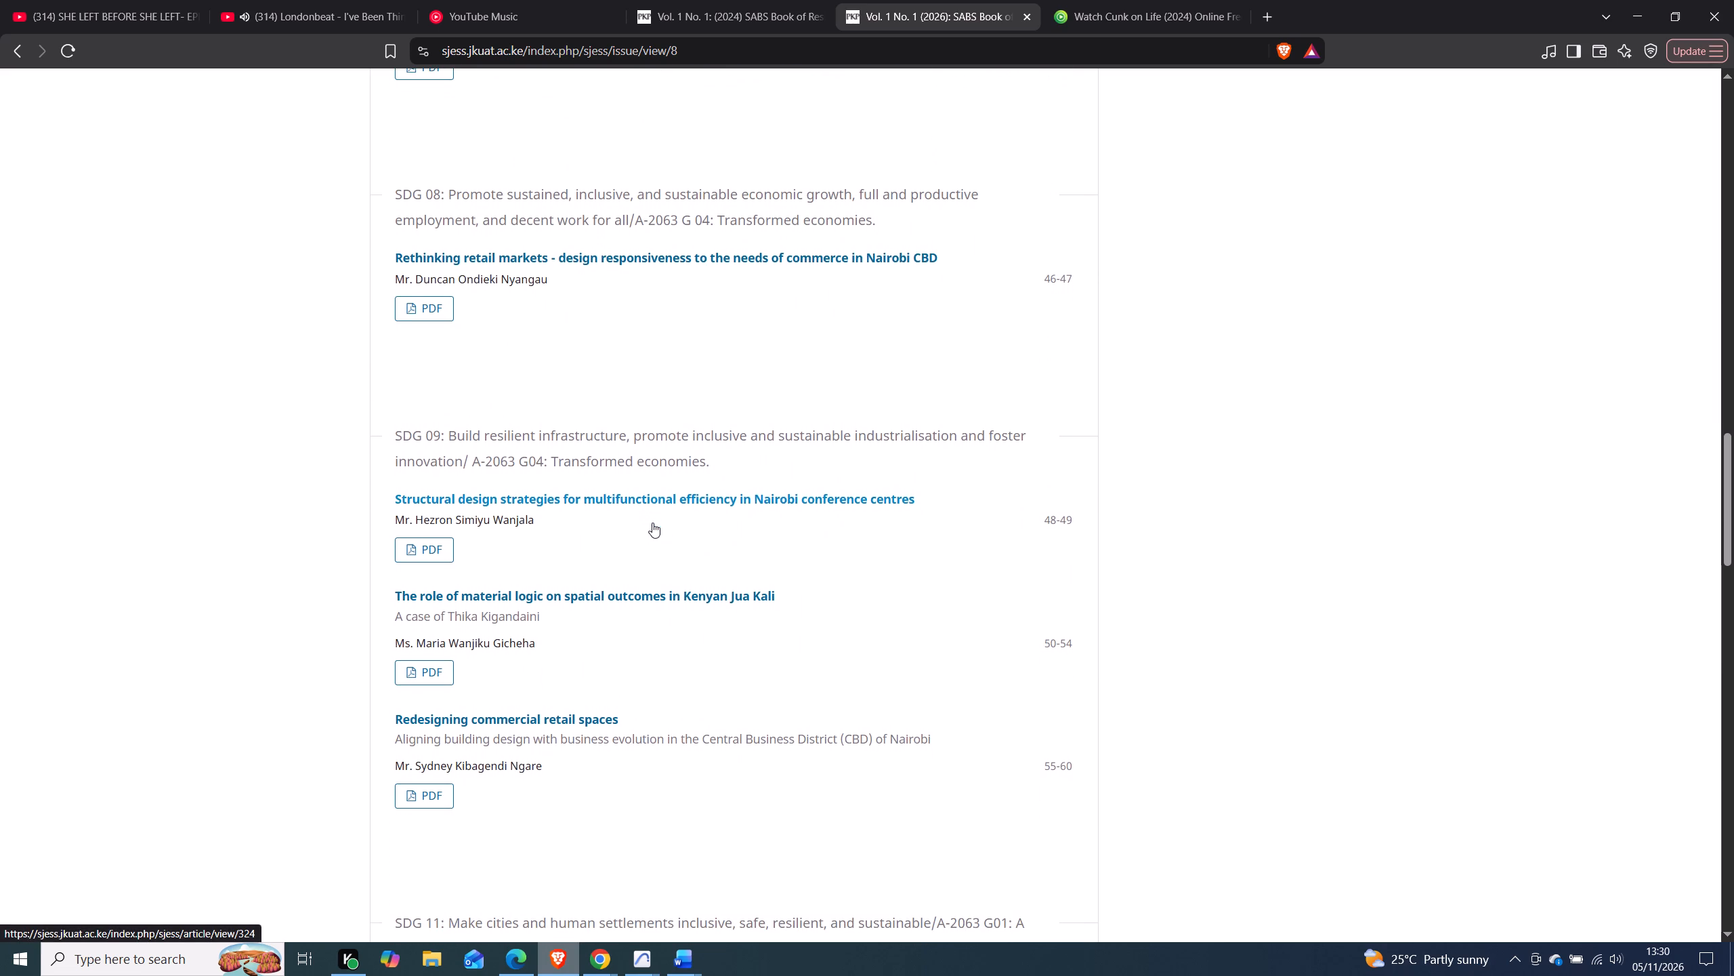
pyautogui.scroll(-3, 652, 523)
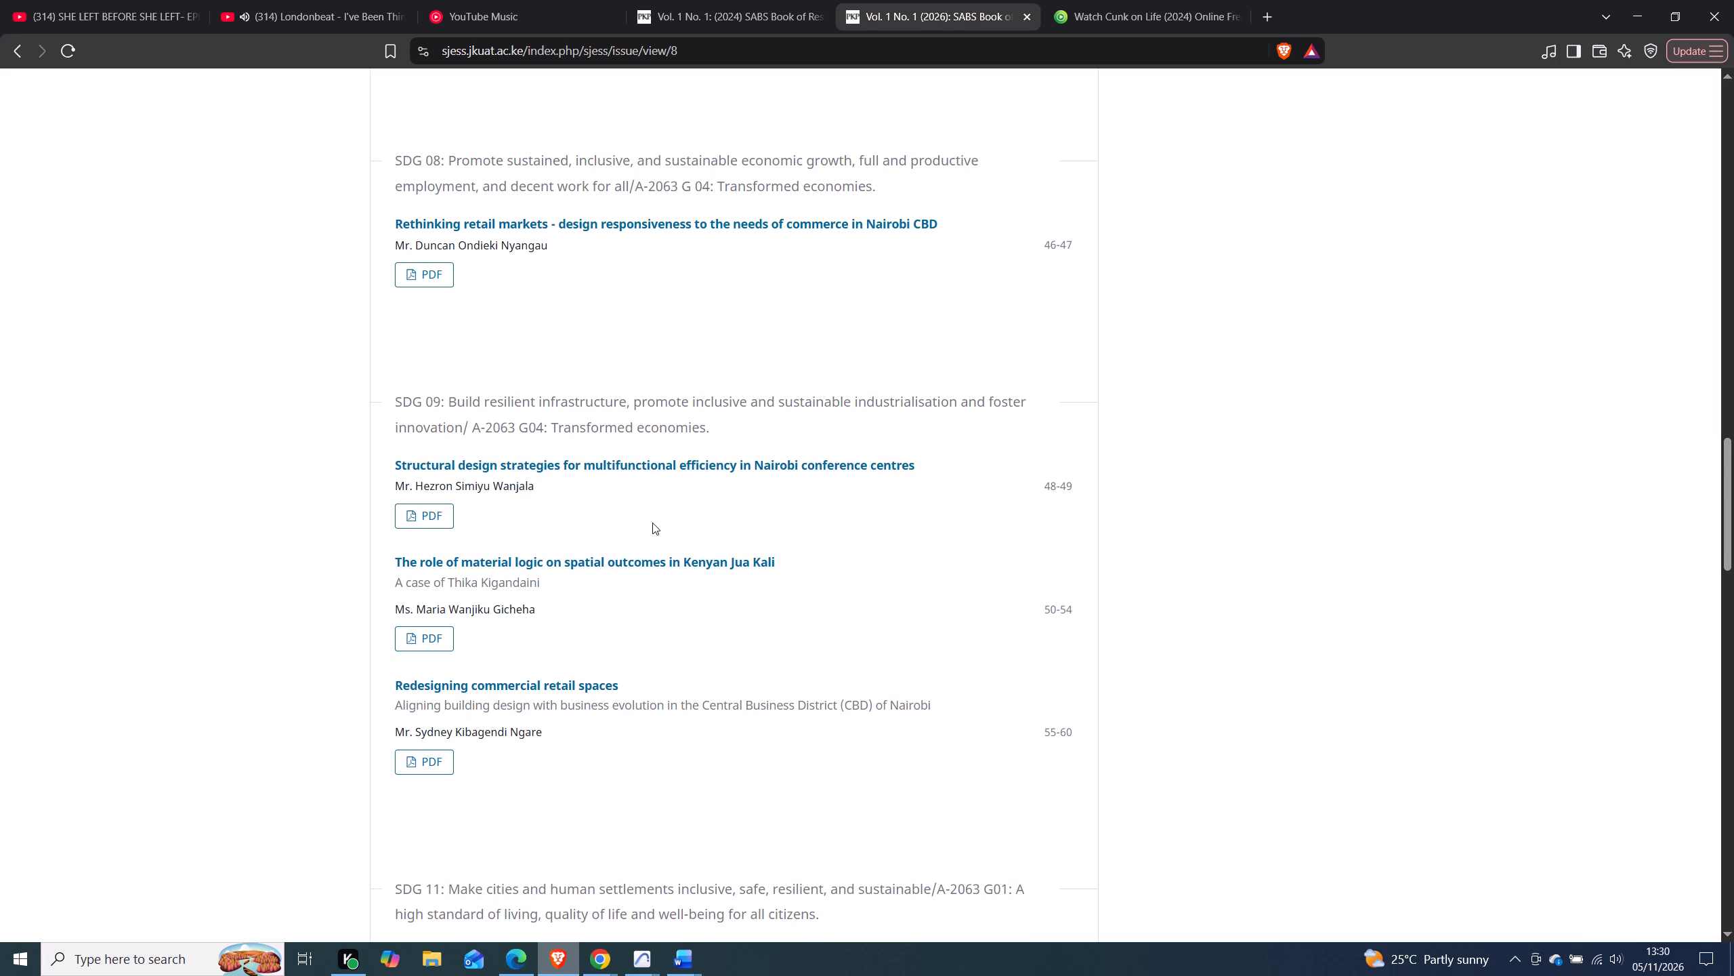
pyautogui.scroll(-2, 652, 523)
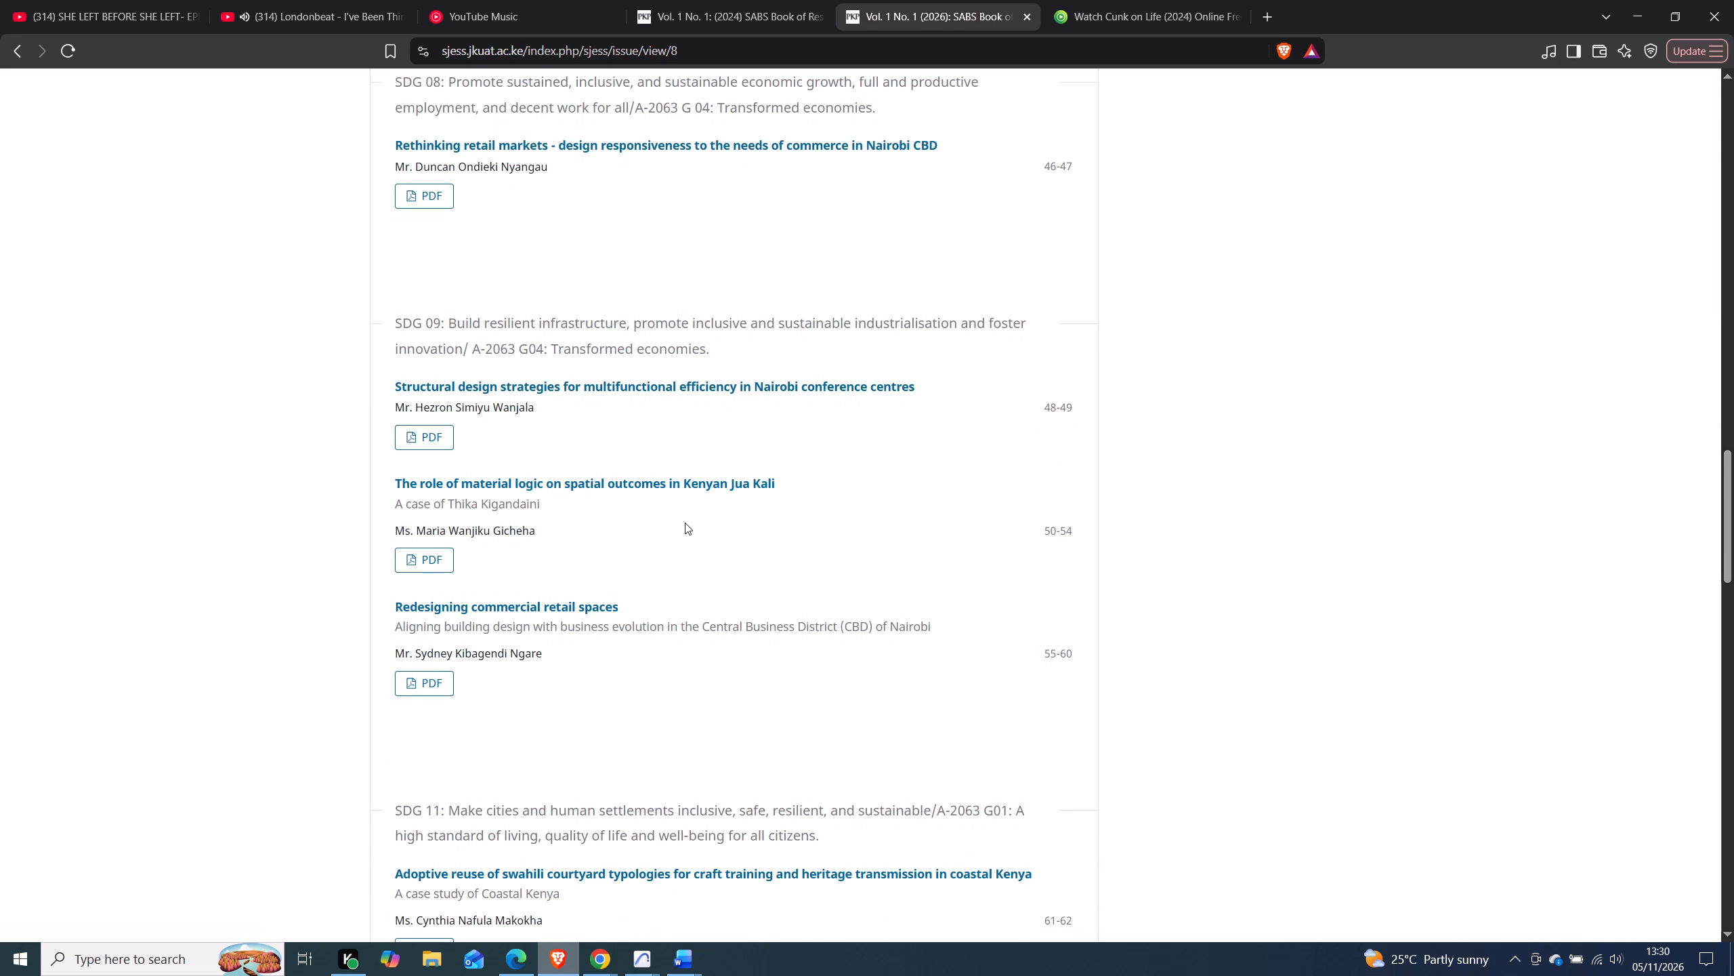
pyautogui.scroll(-2, 685, 523)
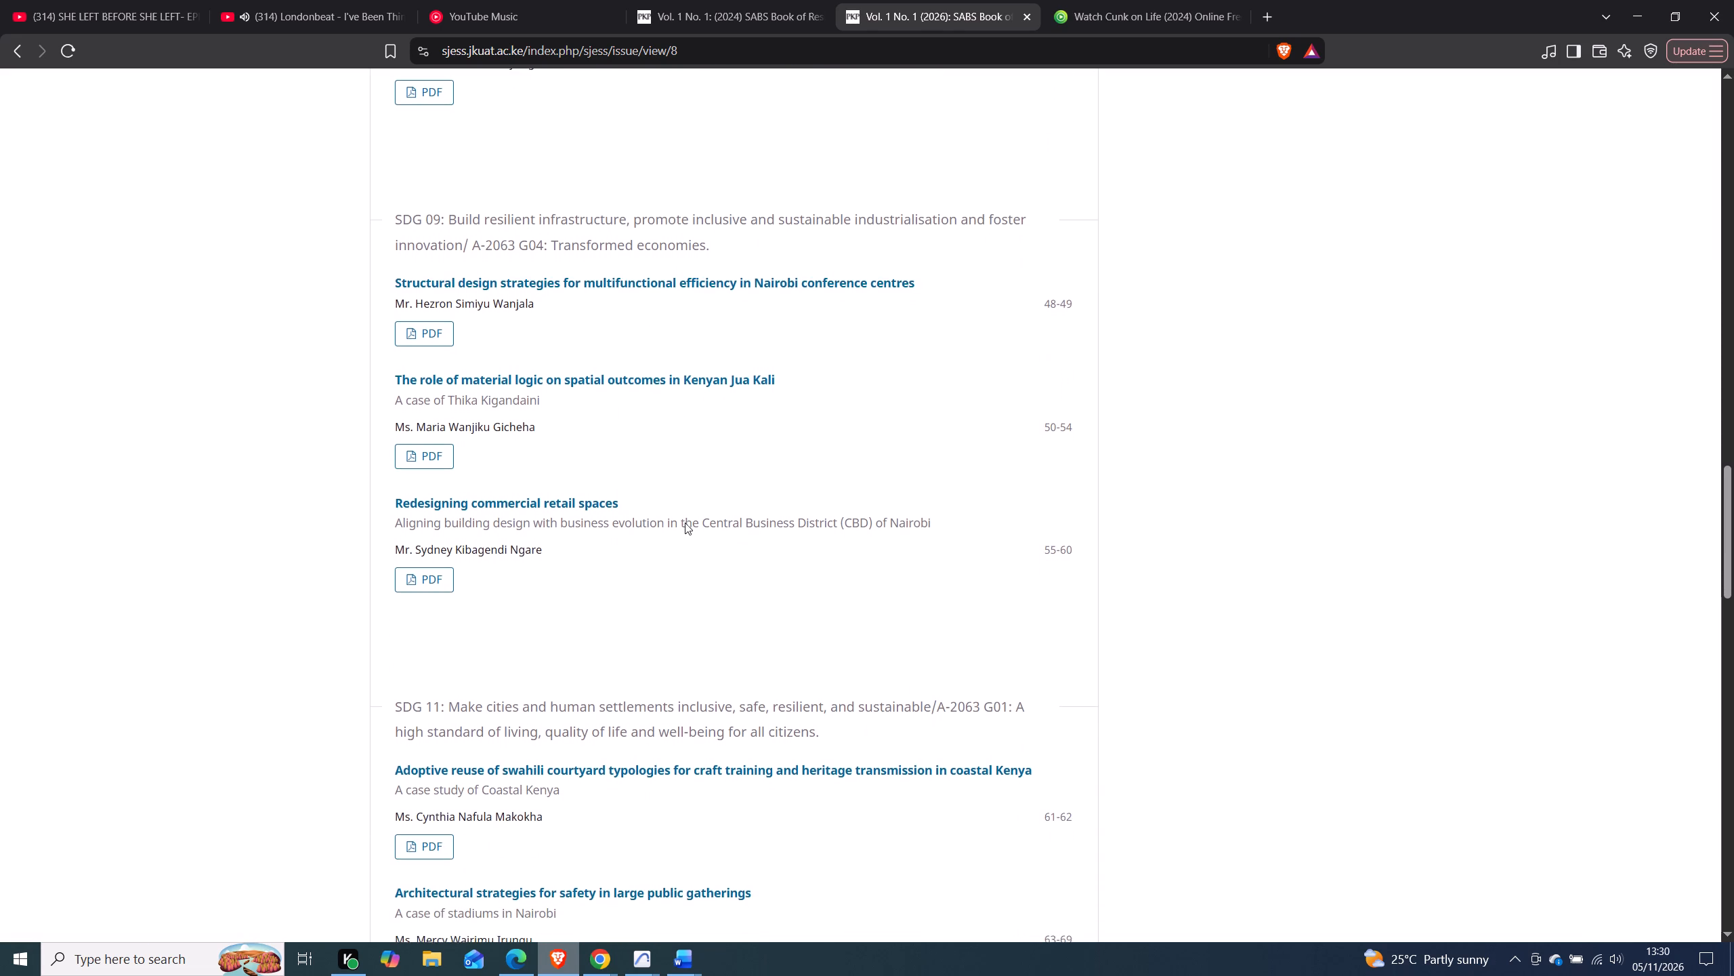
pyautogui.scroll(-5, 685, 523)
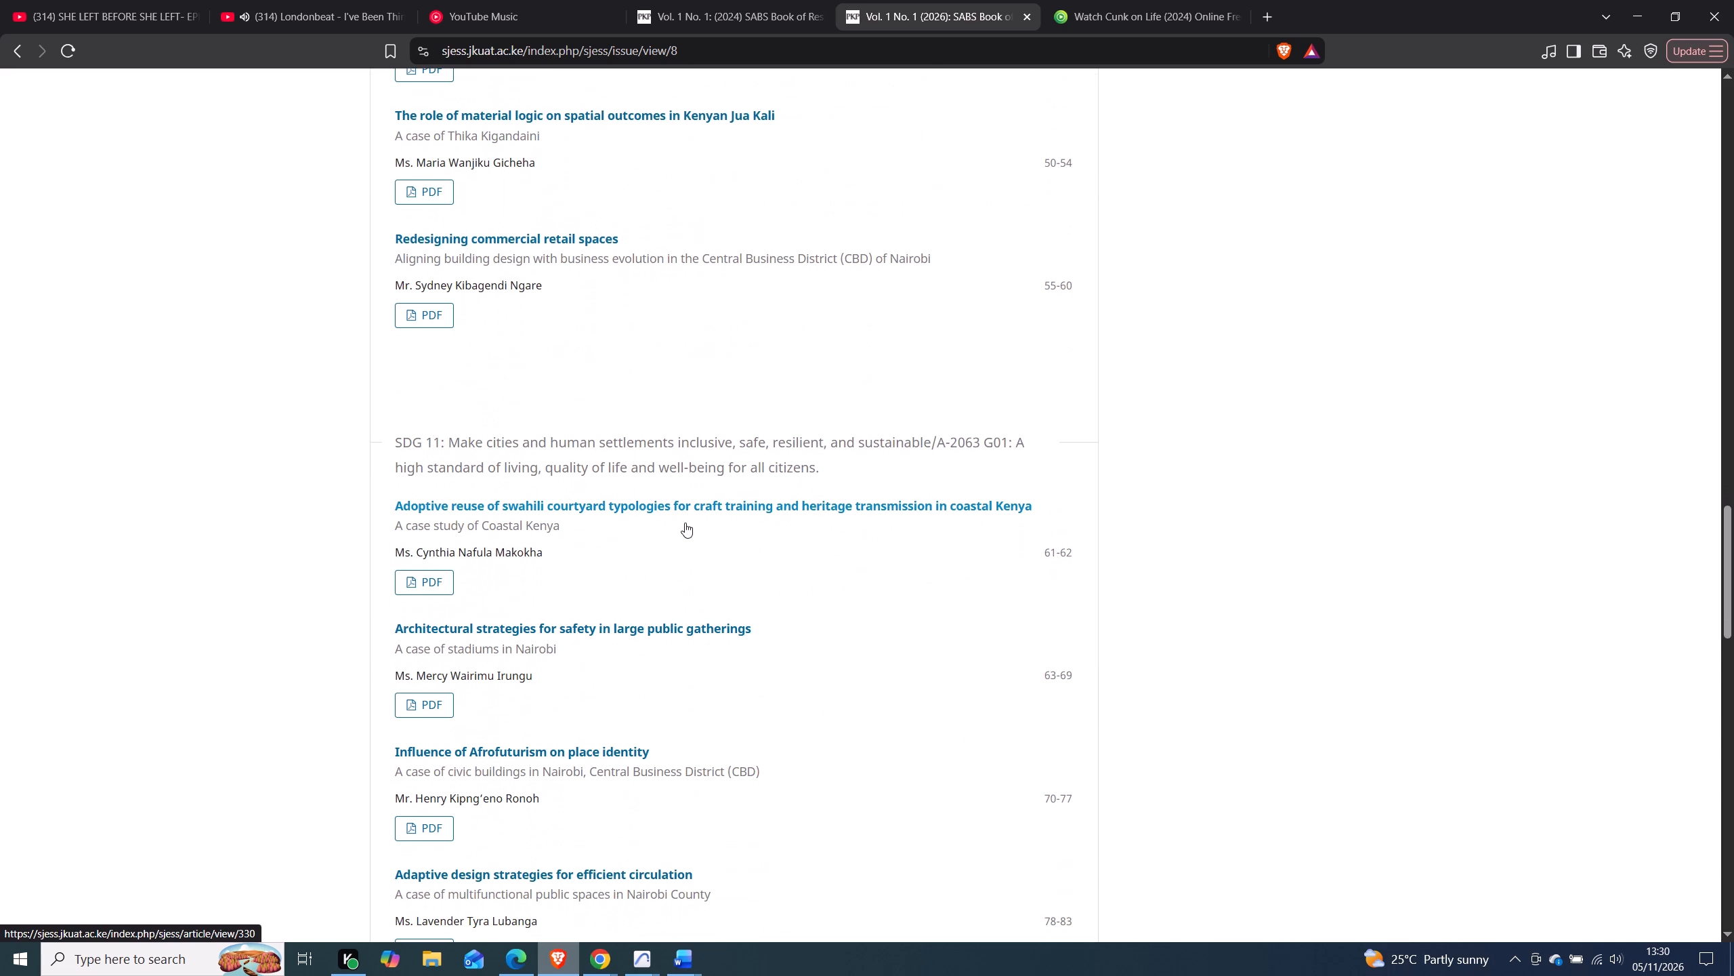
pyautogui.scroll(-1, 685, 523)
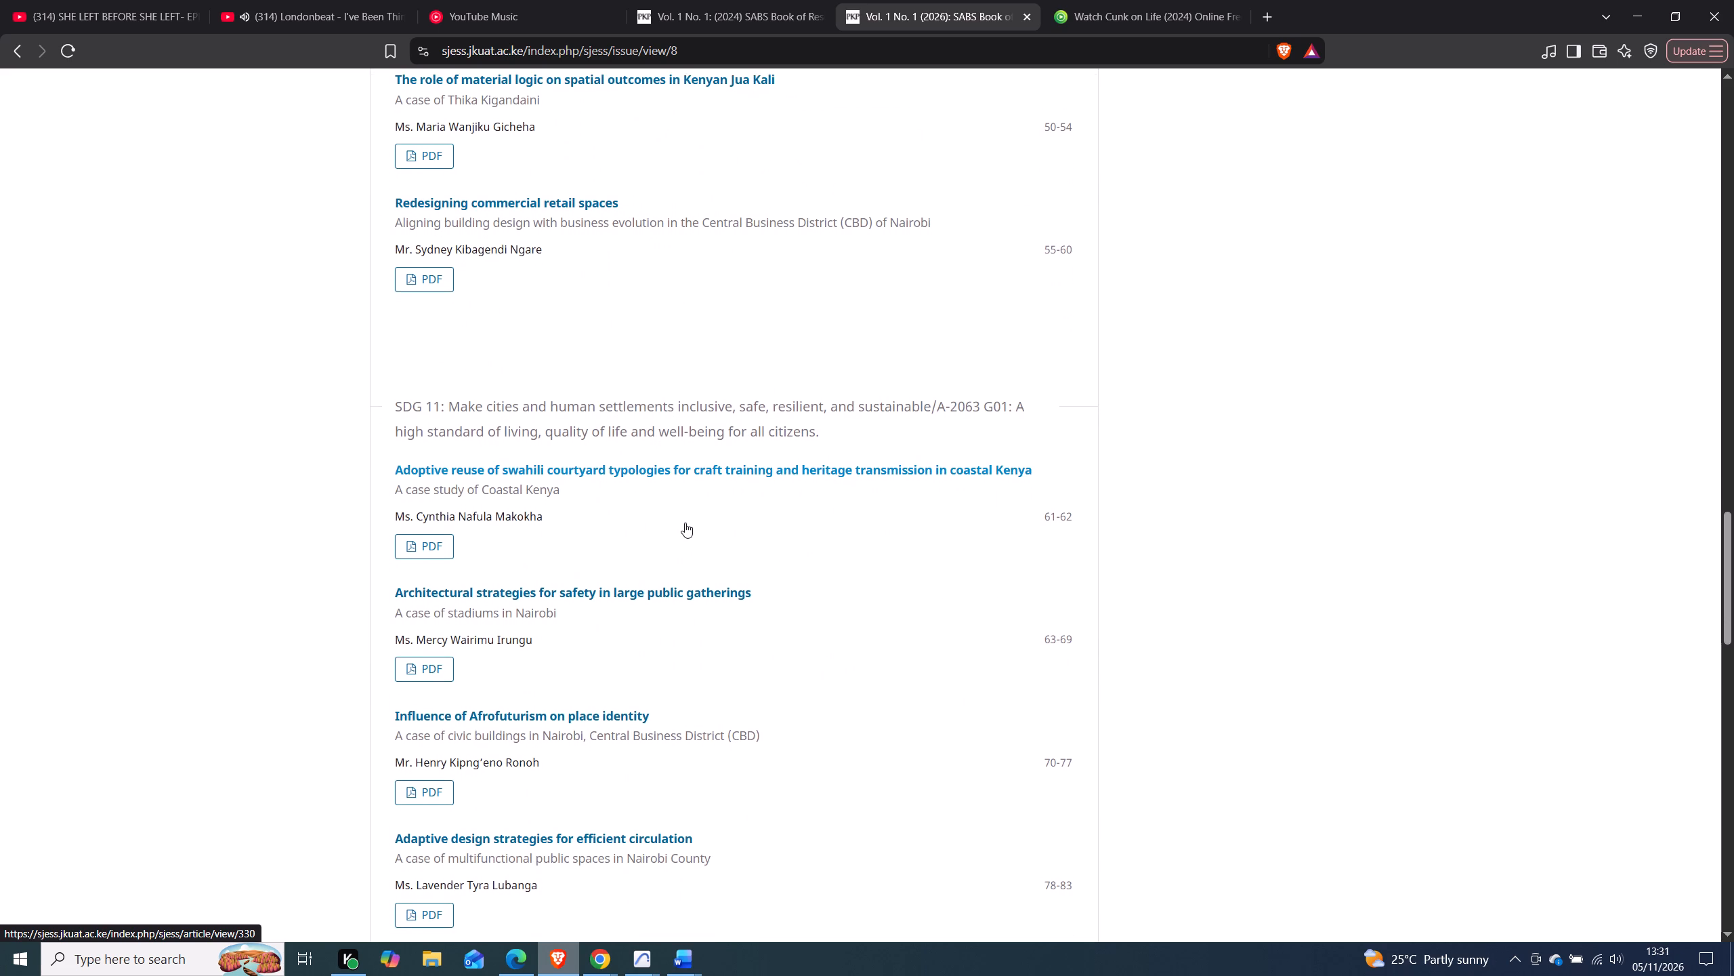
pyautogui.scroll(-3, 685, 523)
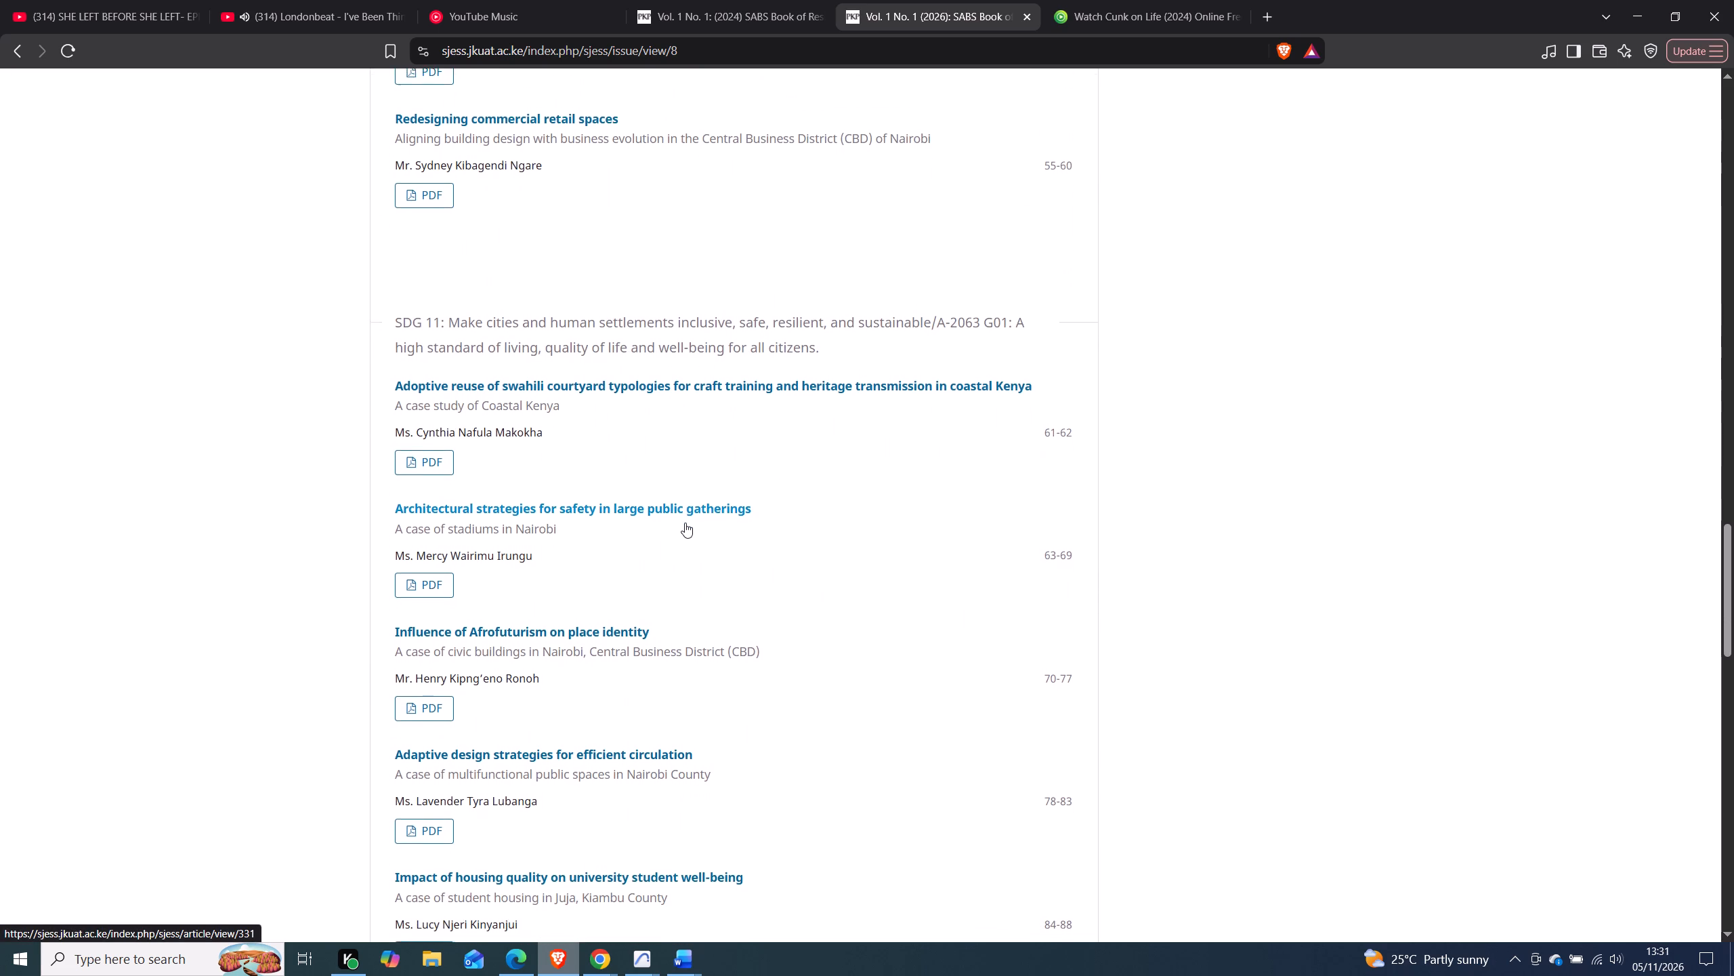
pyautogui.scroll(-1, 685, 523)
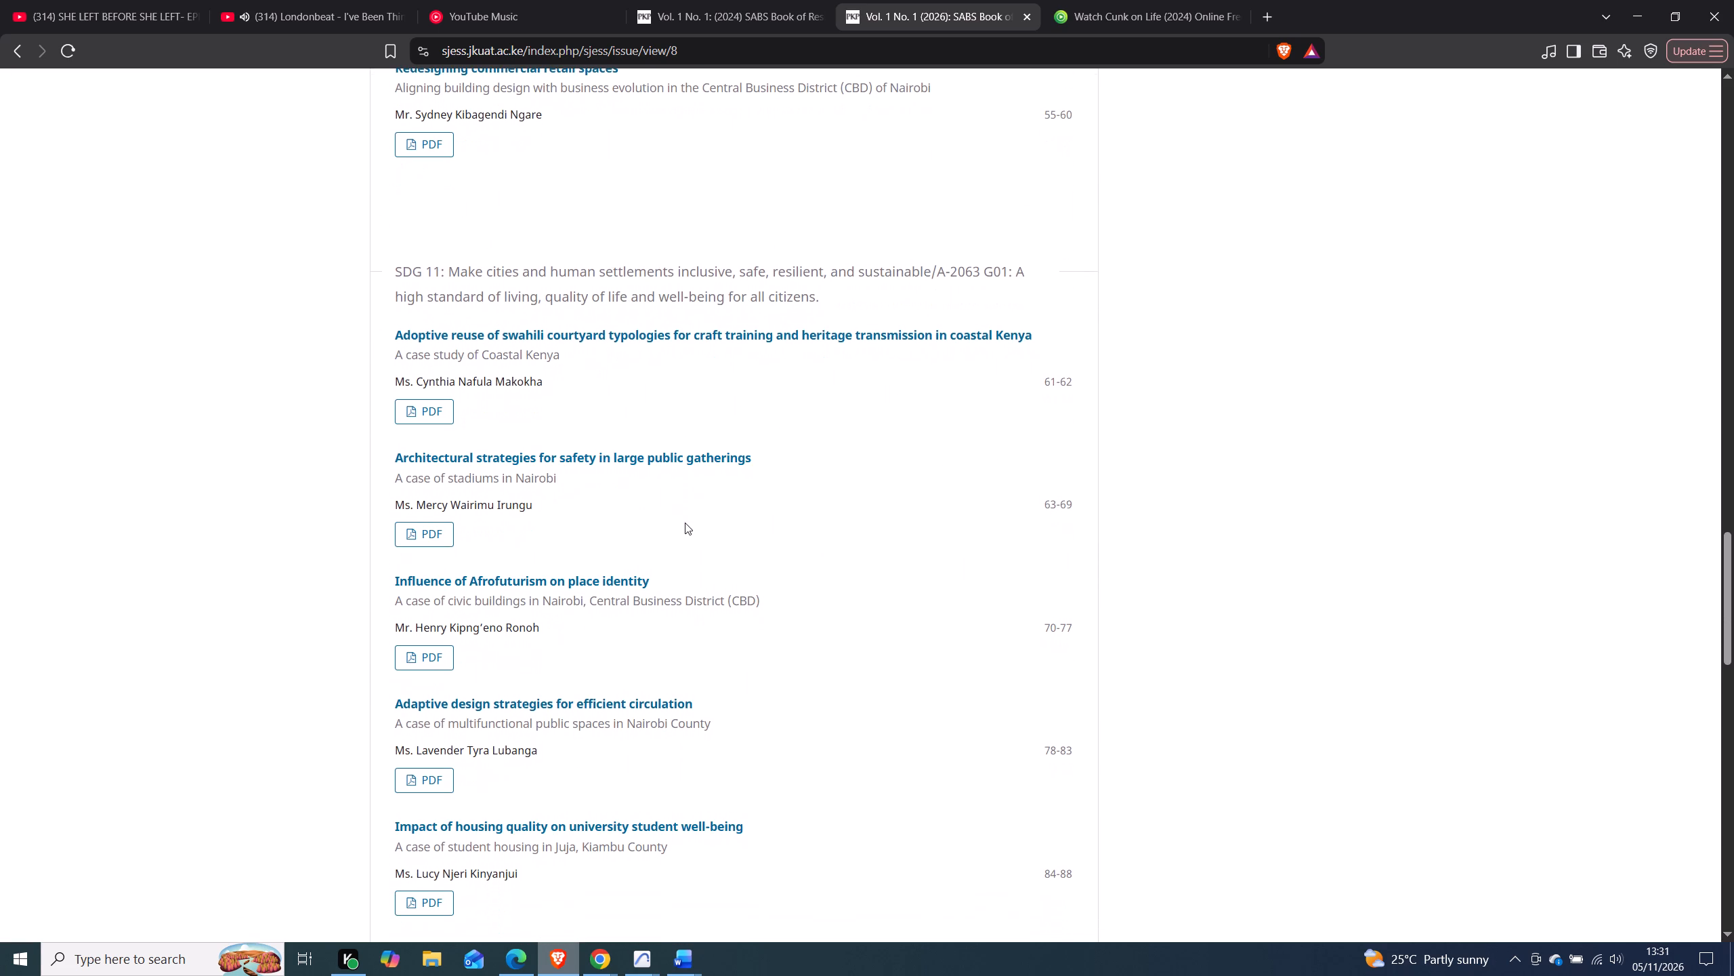
pyautogui.scroll(-1, 685, 523)
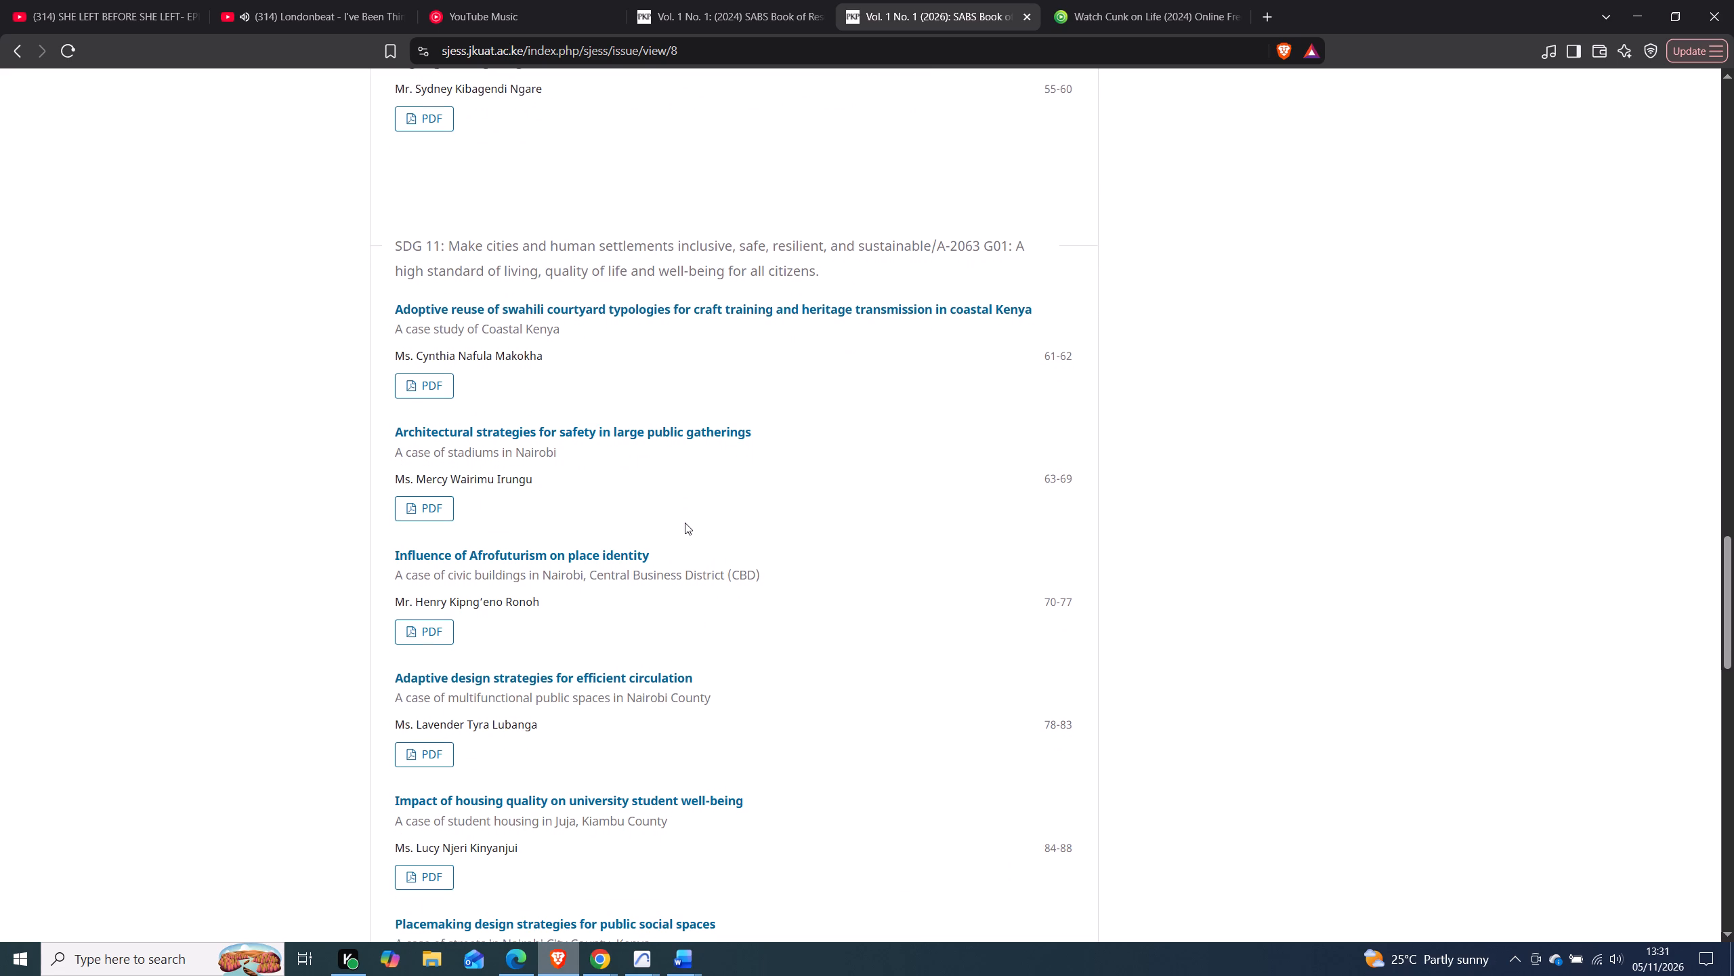
pyautogui.scroll(-1, 685, 523)
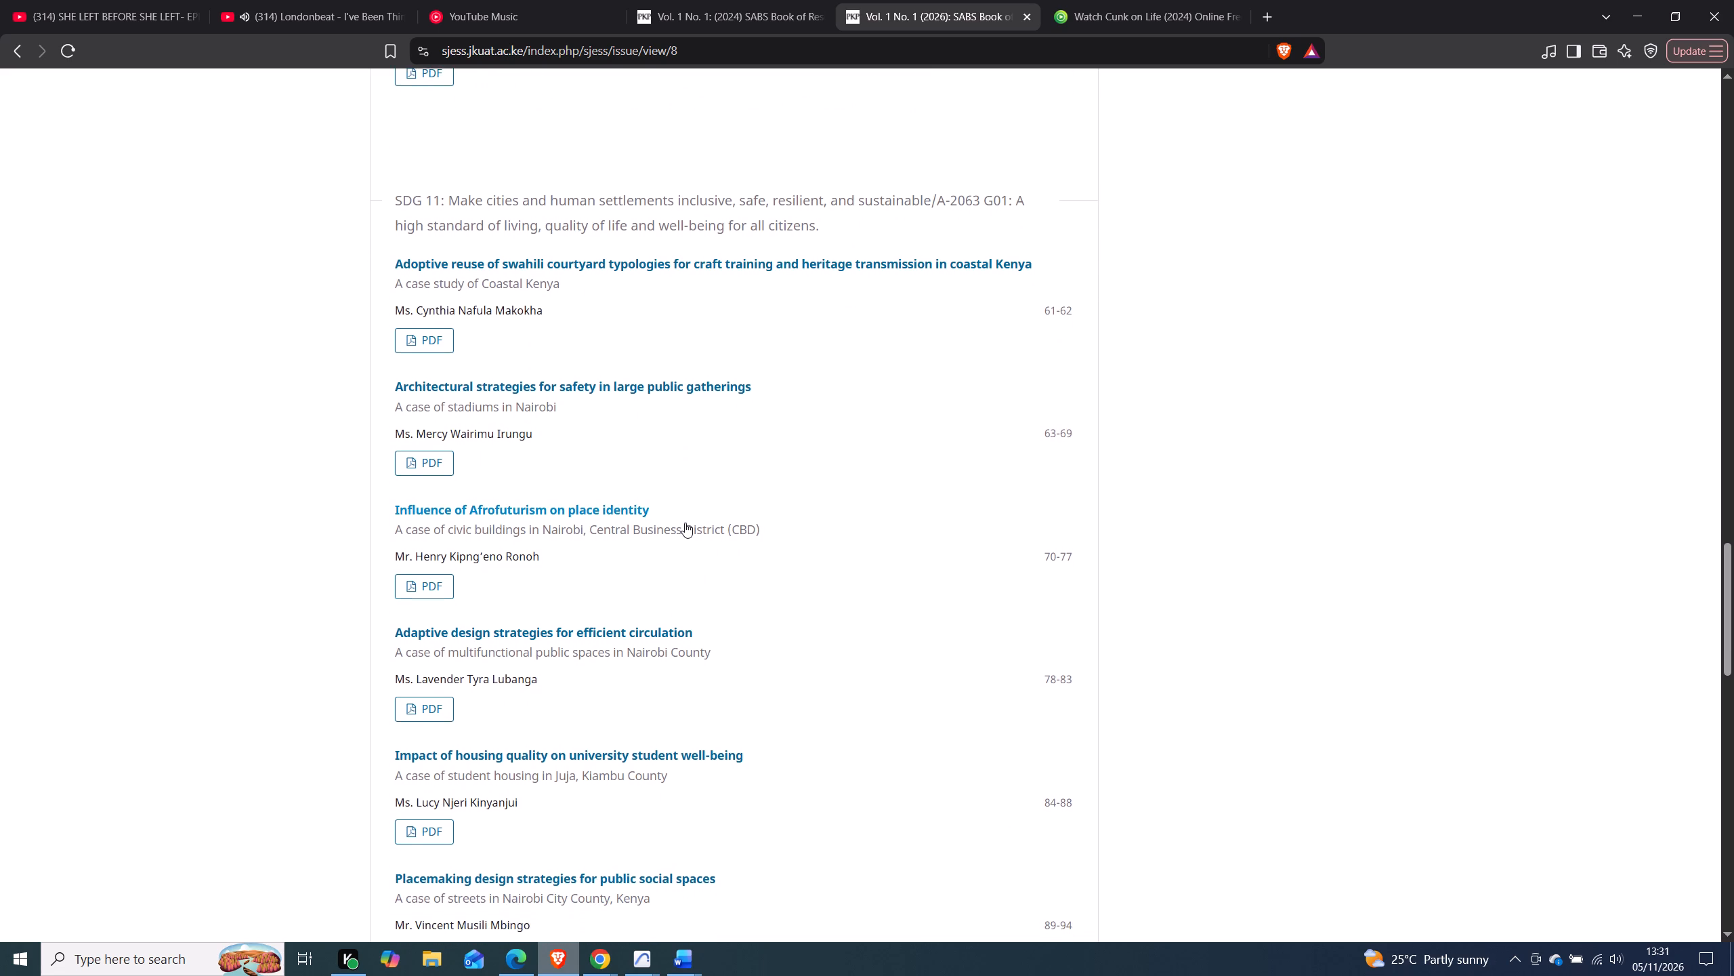
pyautogui.scroll(-1, 685, 523)
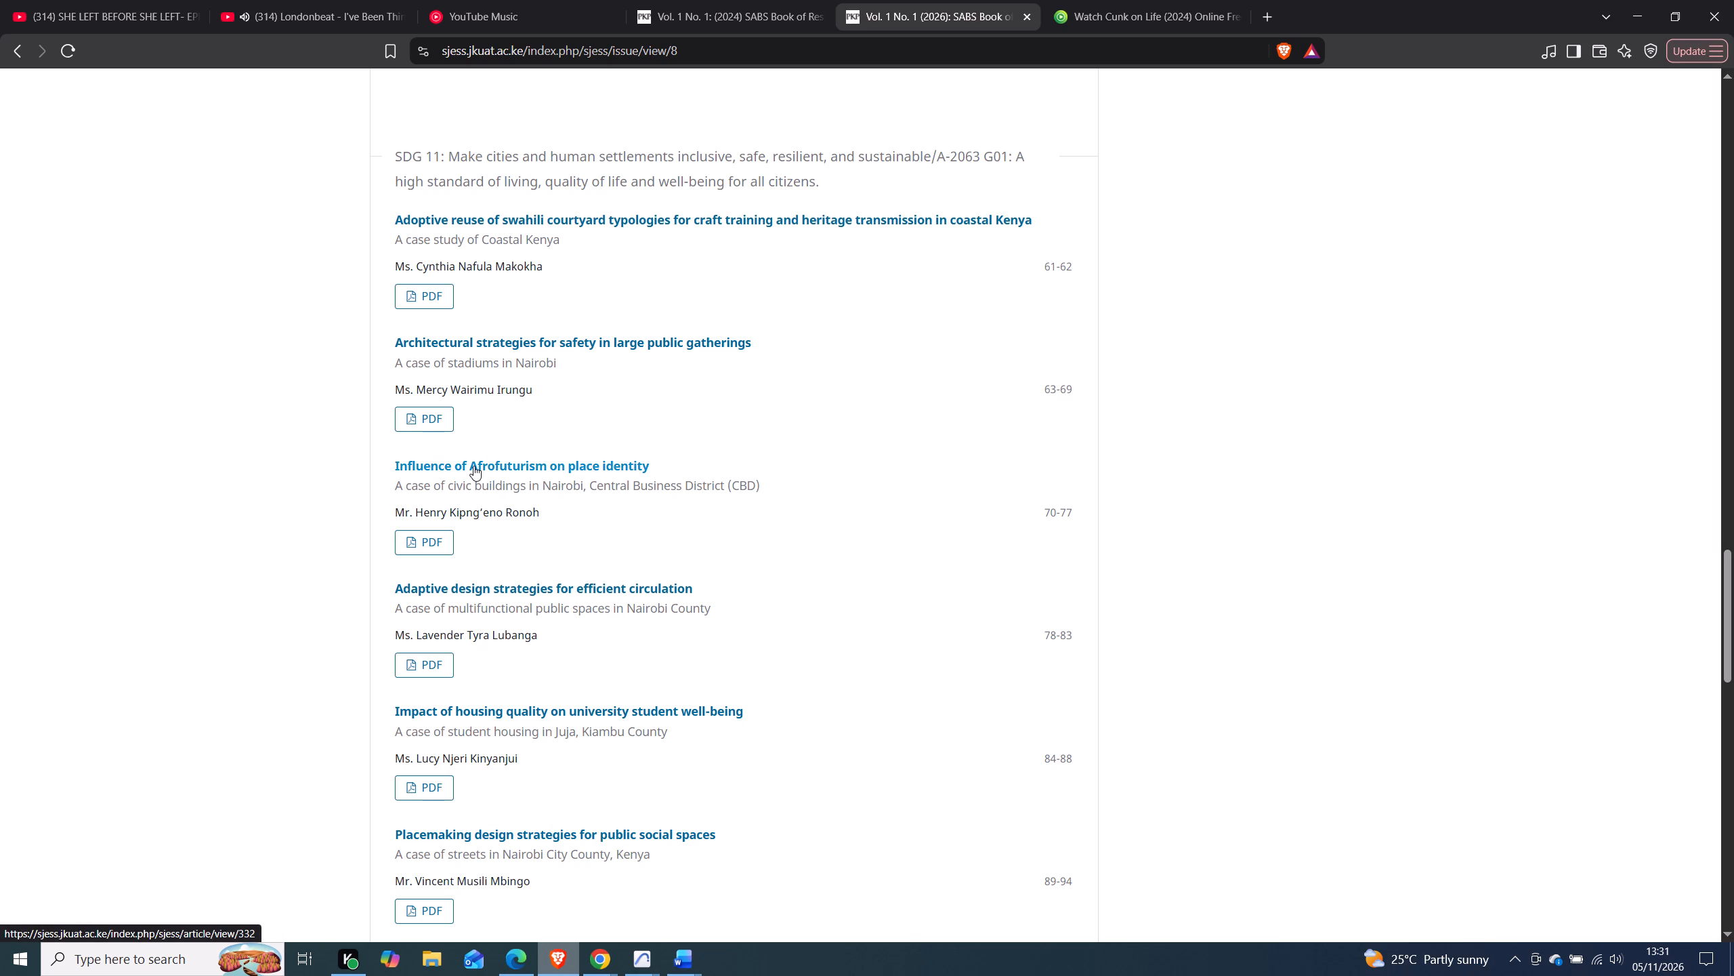
# Copy the article title "Influence of Afrofuturism on place identity" into the first cell of the empty last row of the comparison table in Word's THESIS_Chapter_1_and_2.
pyautogui.moveTo(658, 469); pyautogui.dragTo(637, 468)
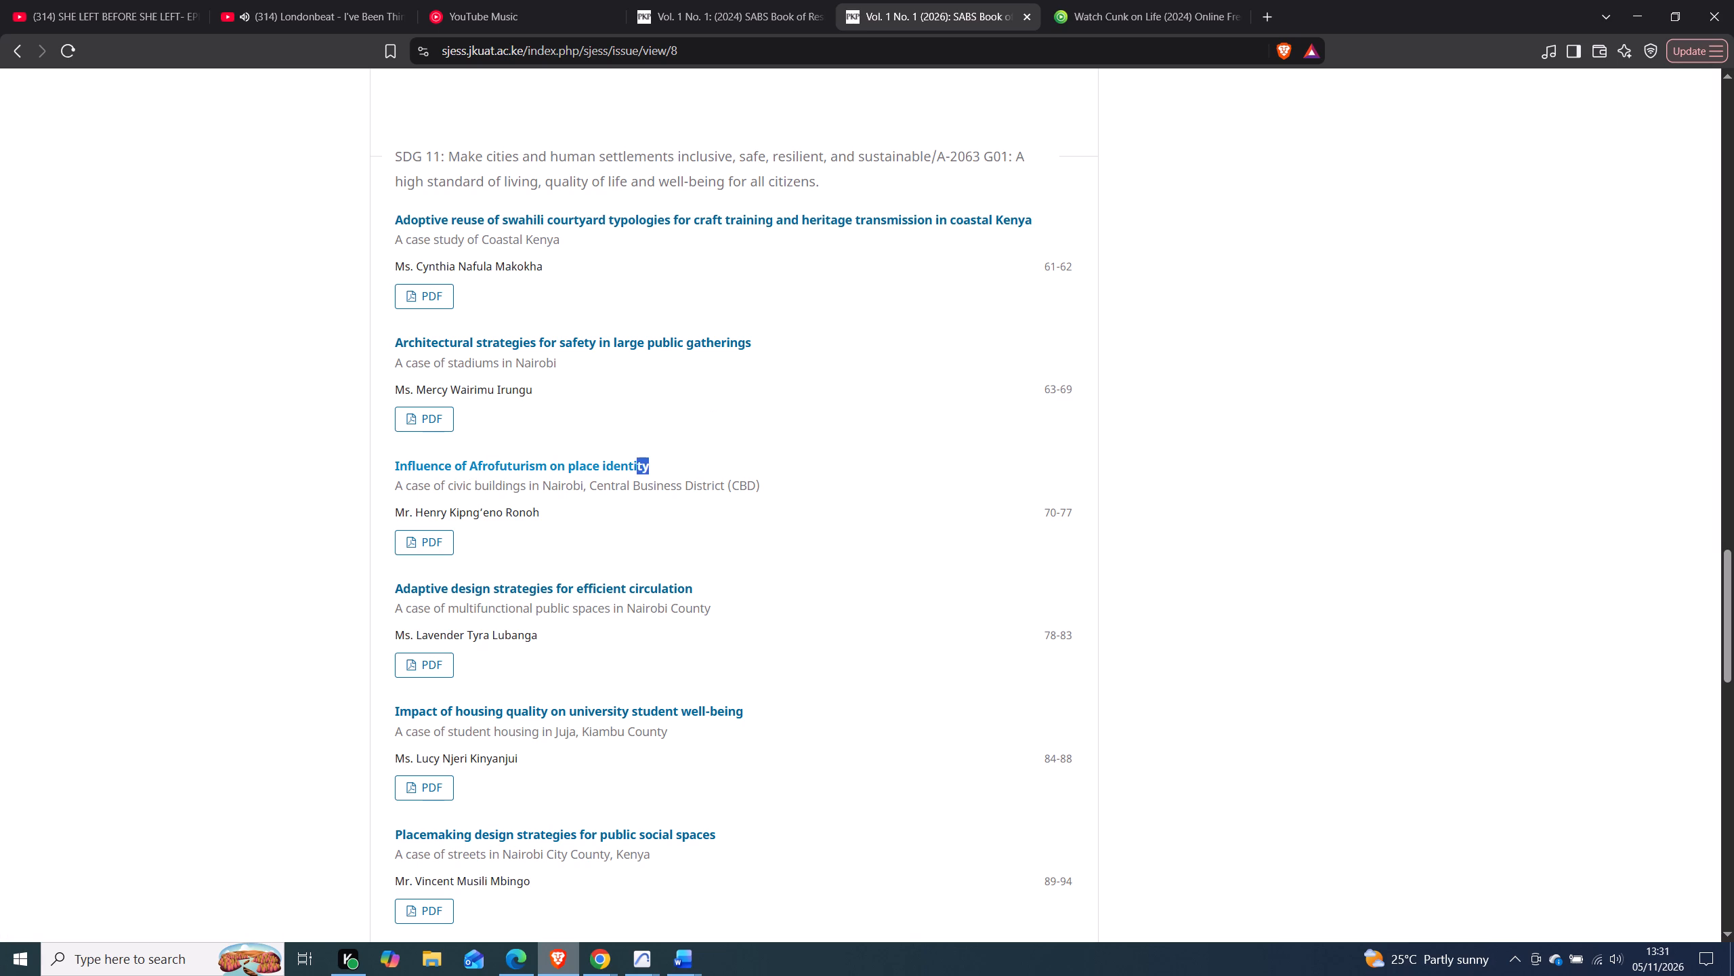
pyautogui.moveTo(637, 468); pyautogui.dragTo(394, 469)
pyautogui.rightClick(400, 468)
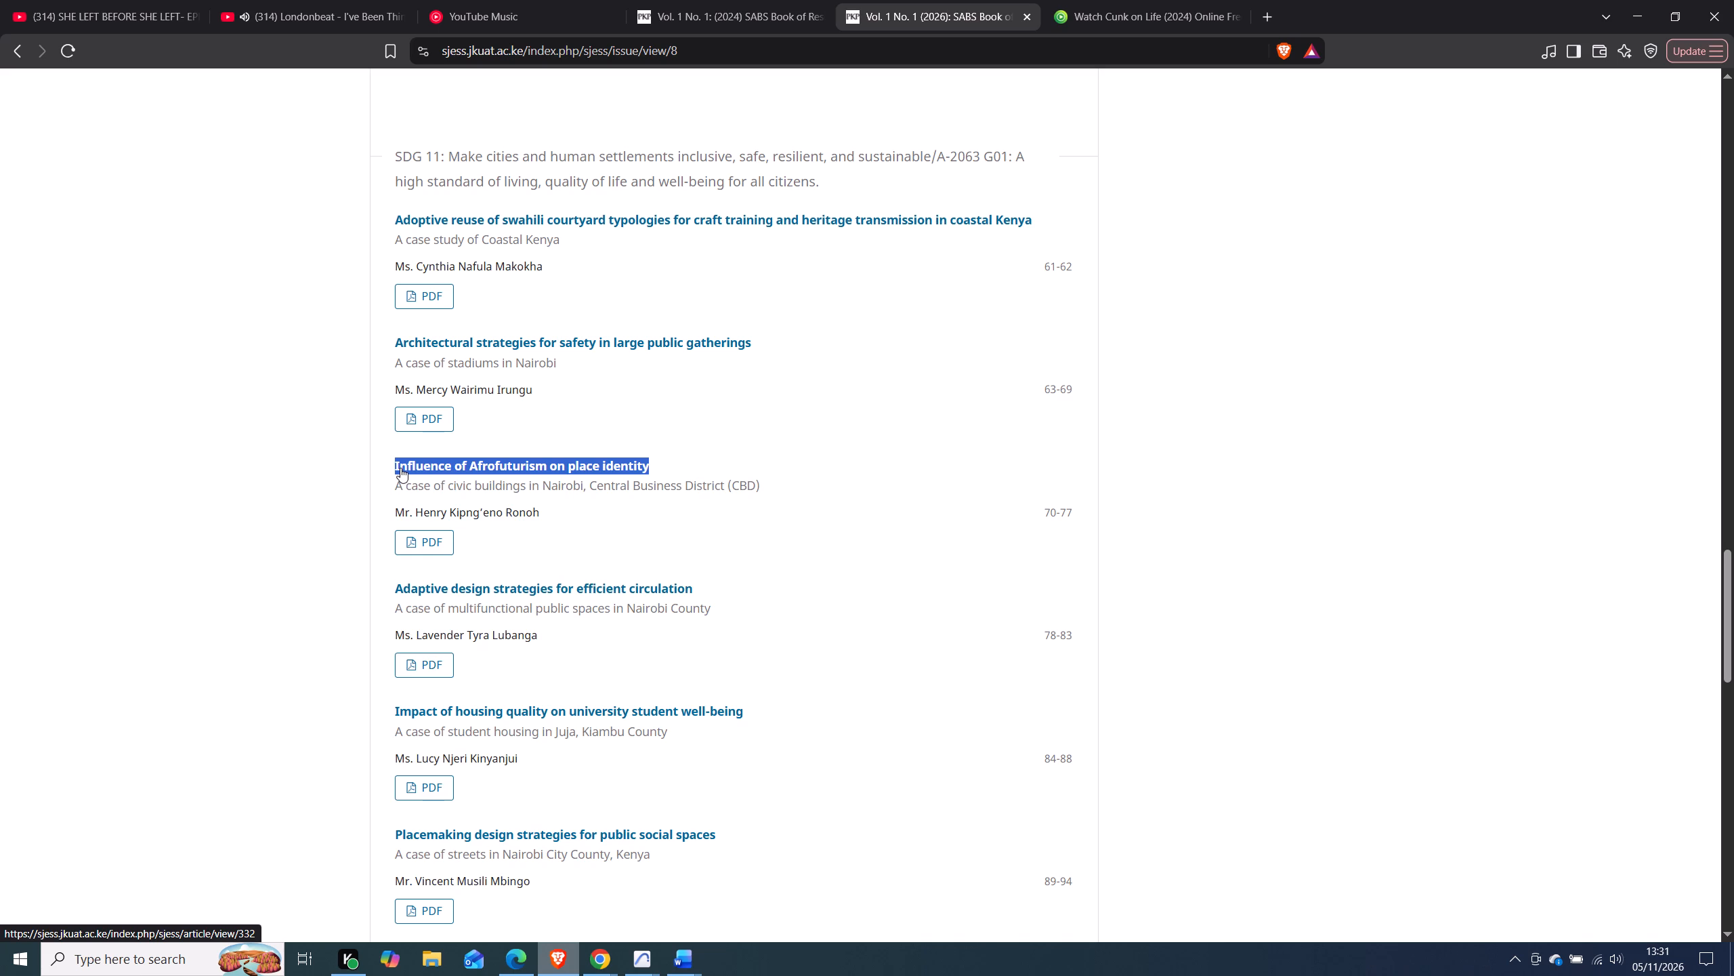
pyautogui.click(467, 698)
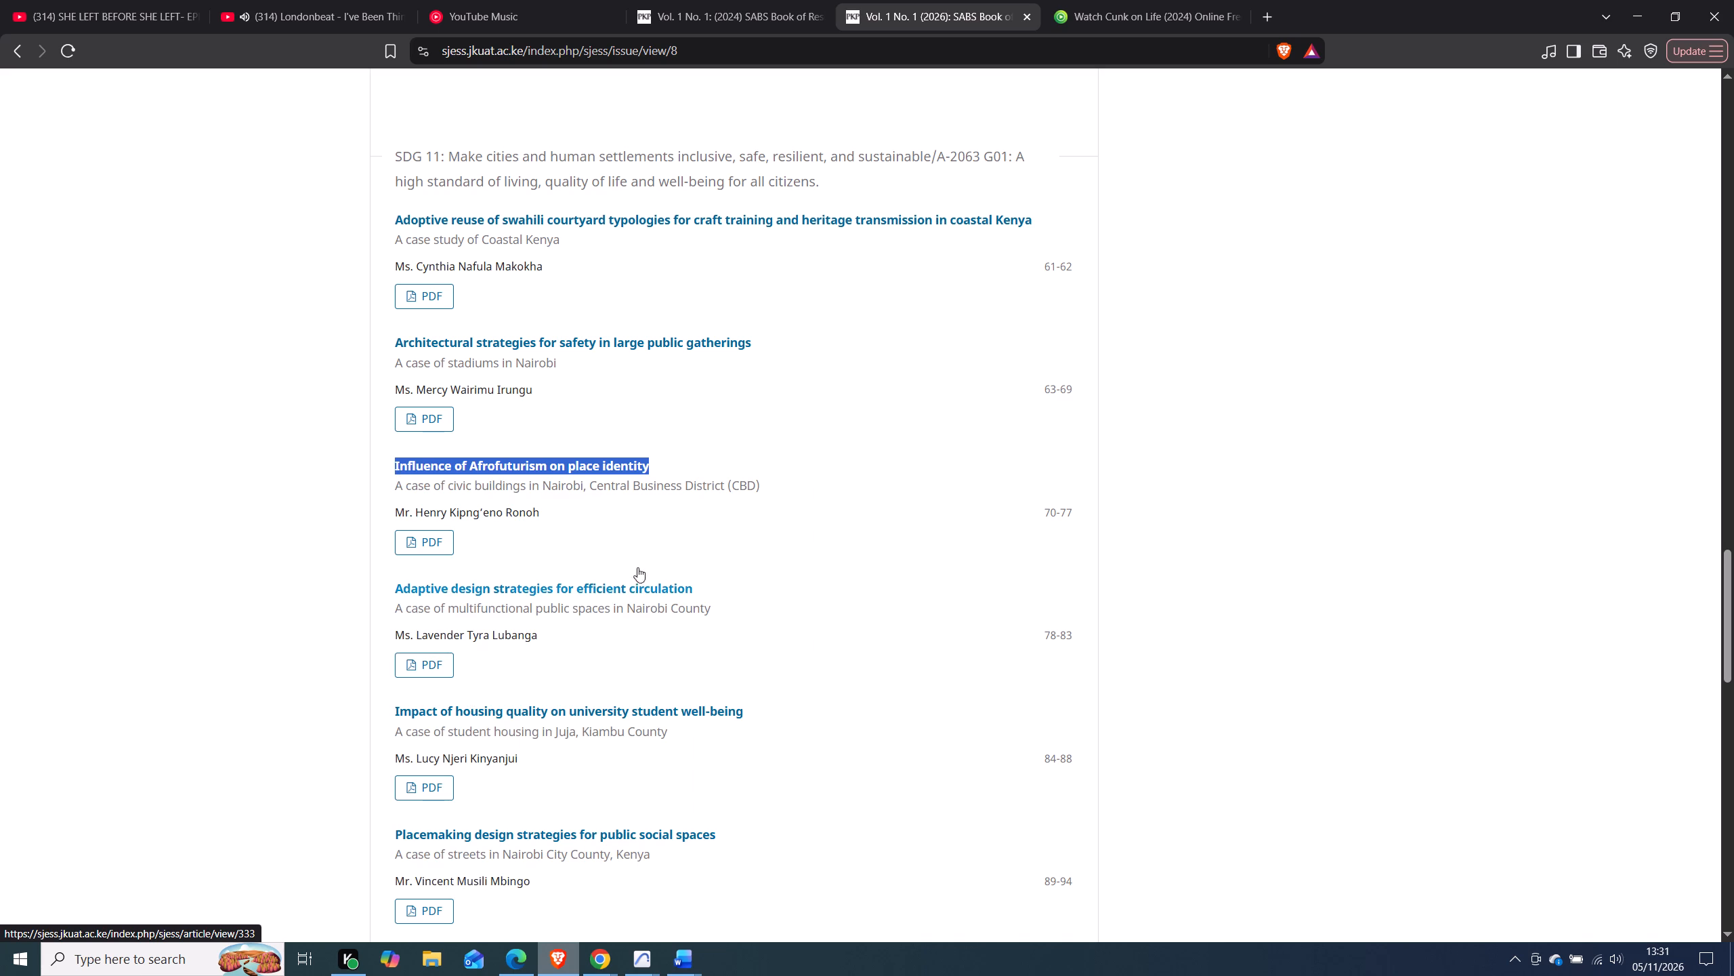
pyautogui.click(678, 956)
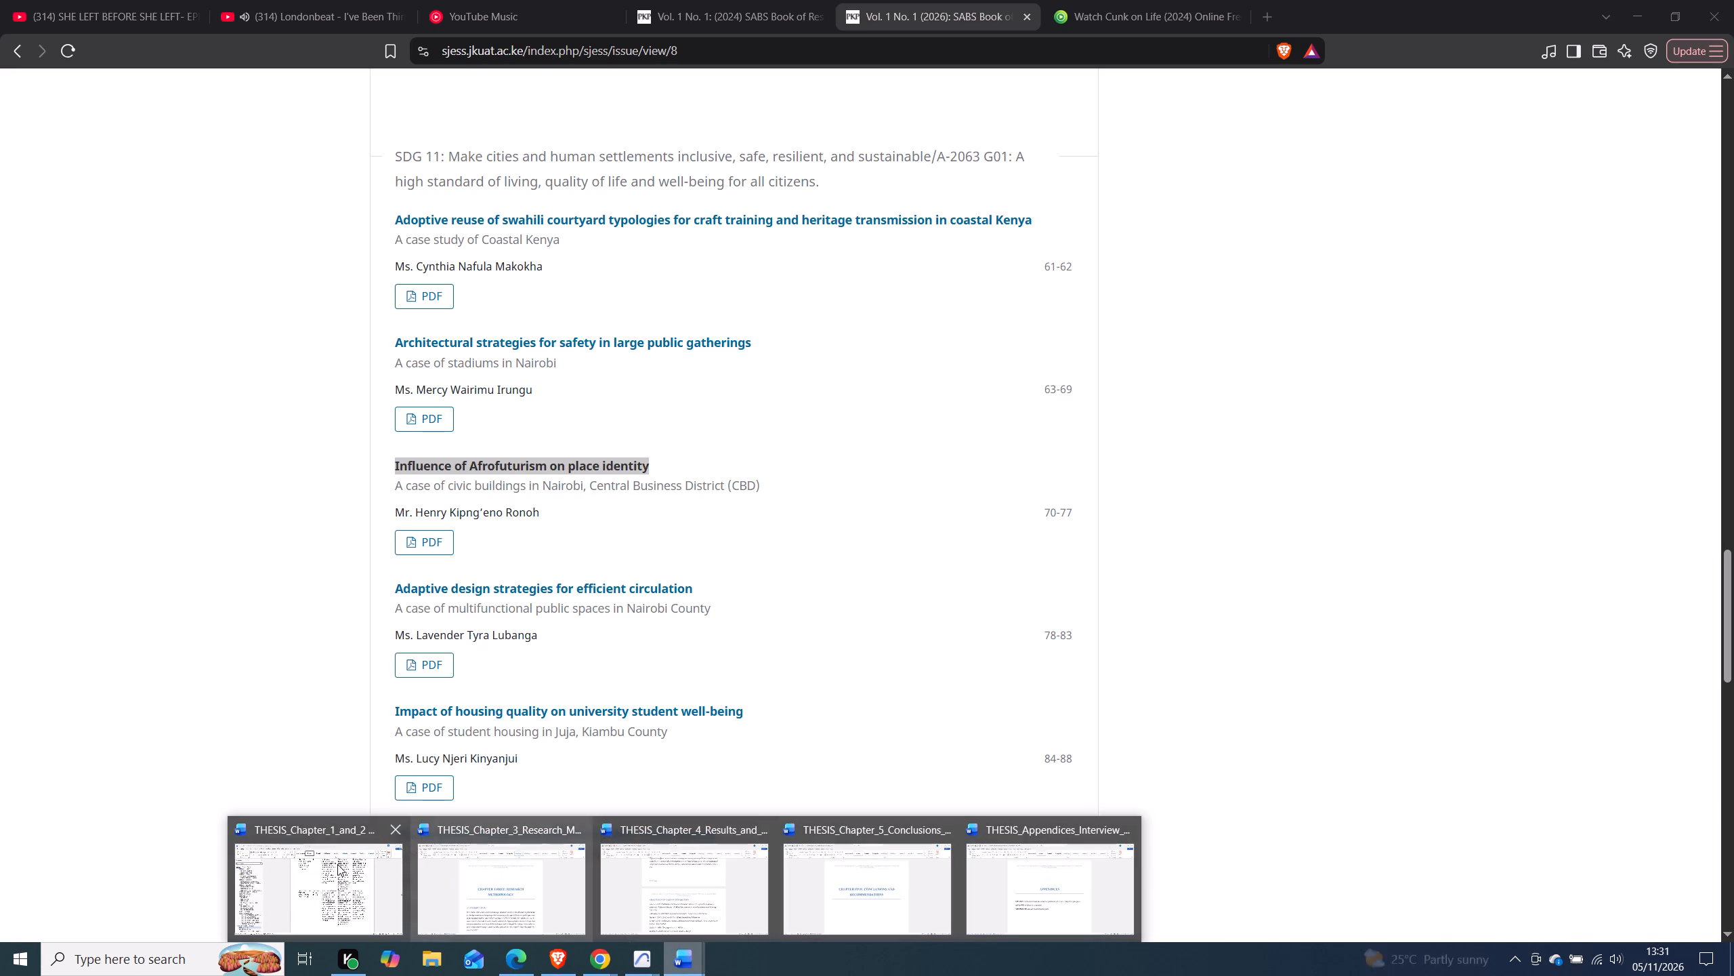
pyautogui.click(337, 864)
pyautogui.scroll(-2, 1120, 507)
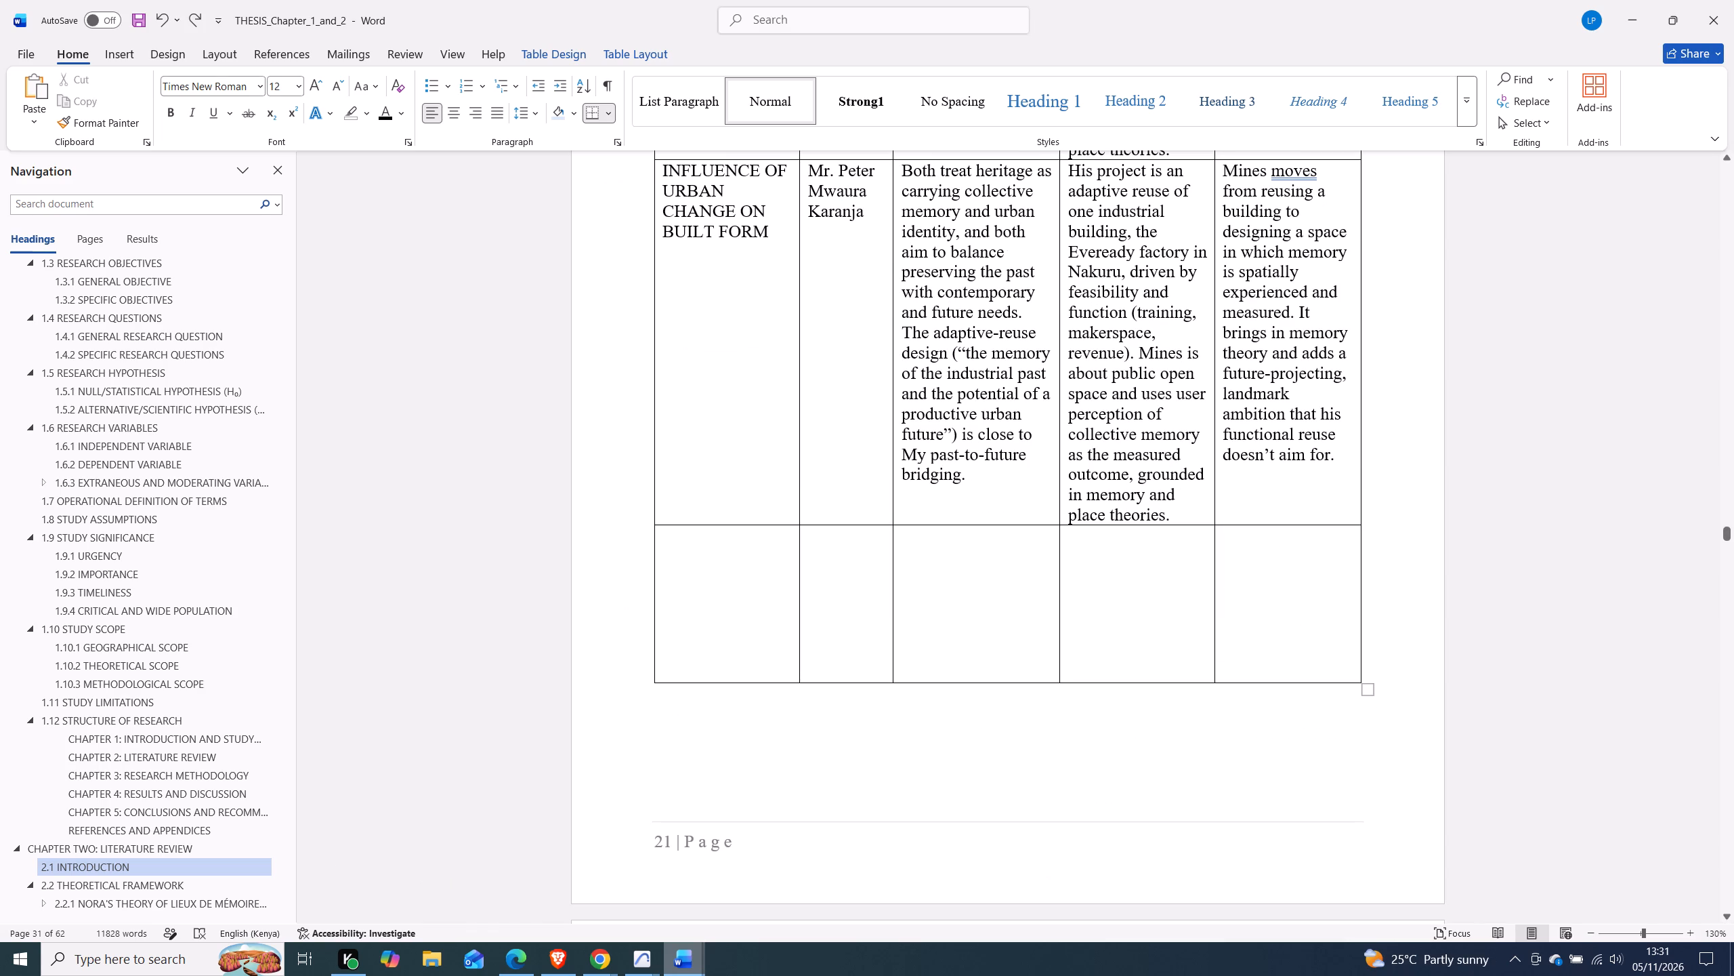
pyautogui.click(666, 542)
pyautogui.rightClick(663, 539)
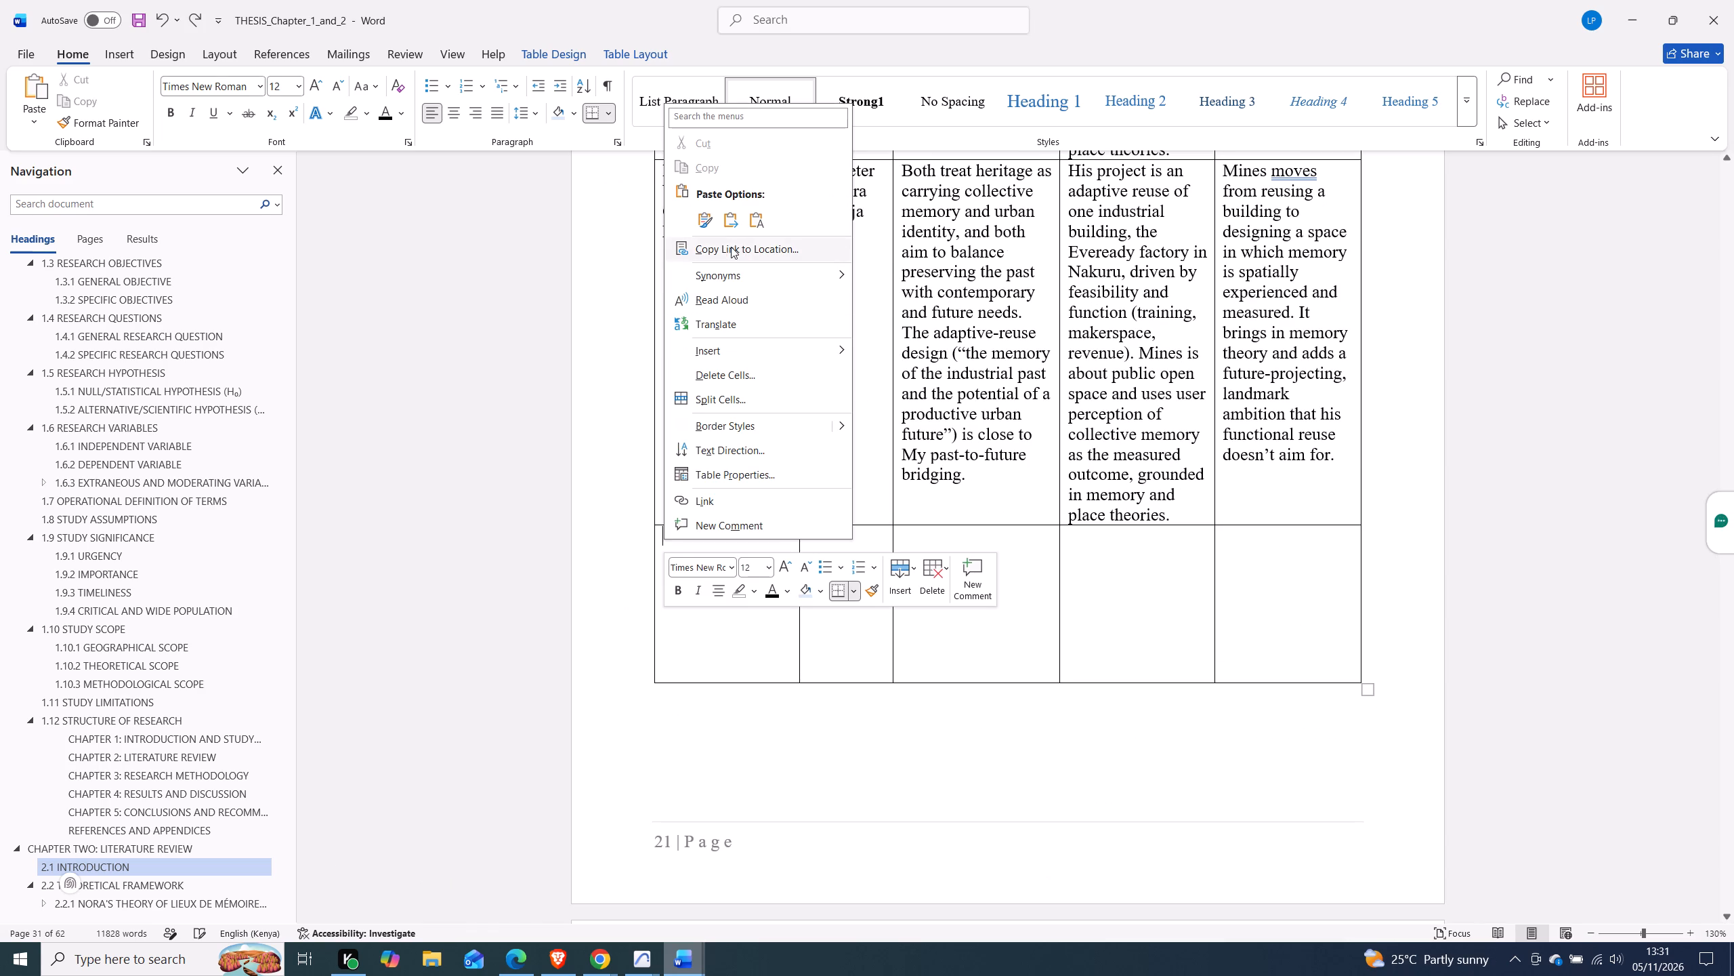
pyautogui.click(733, 218)
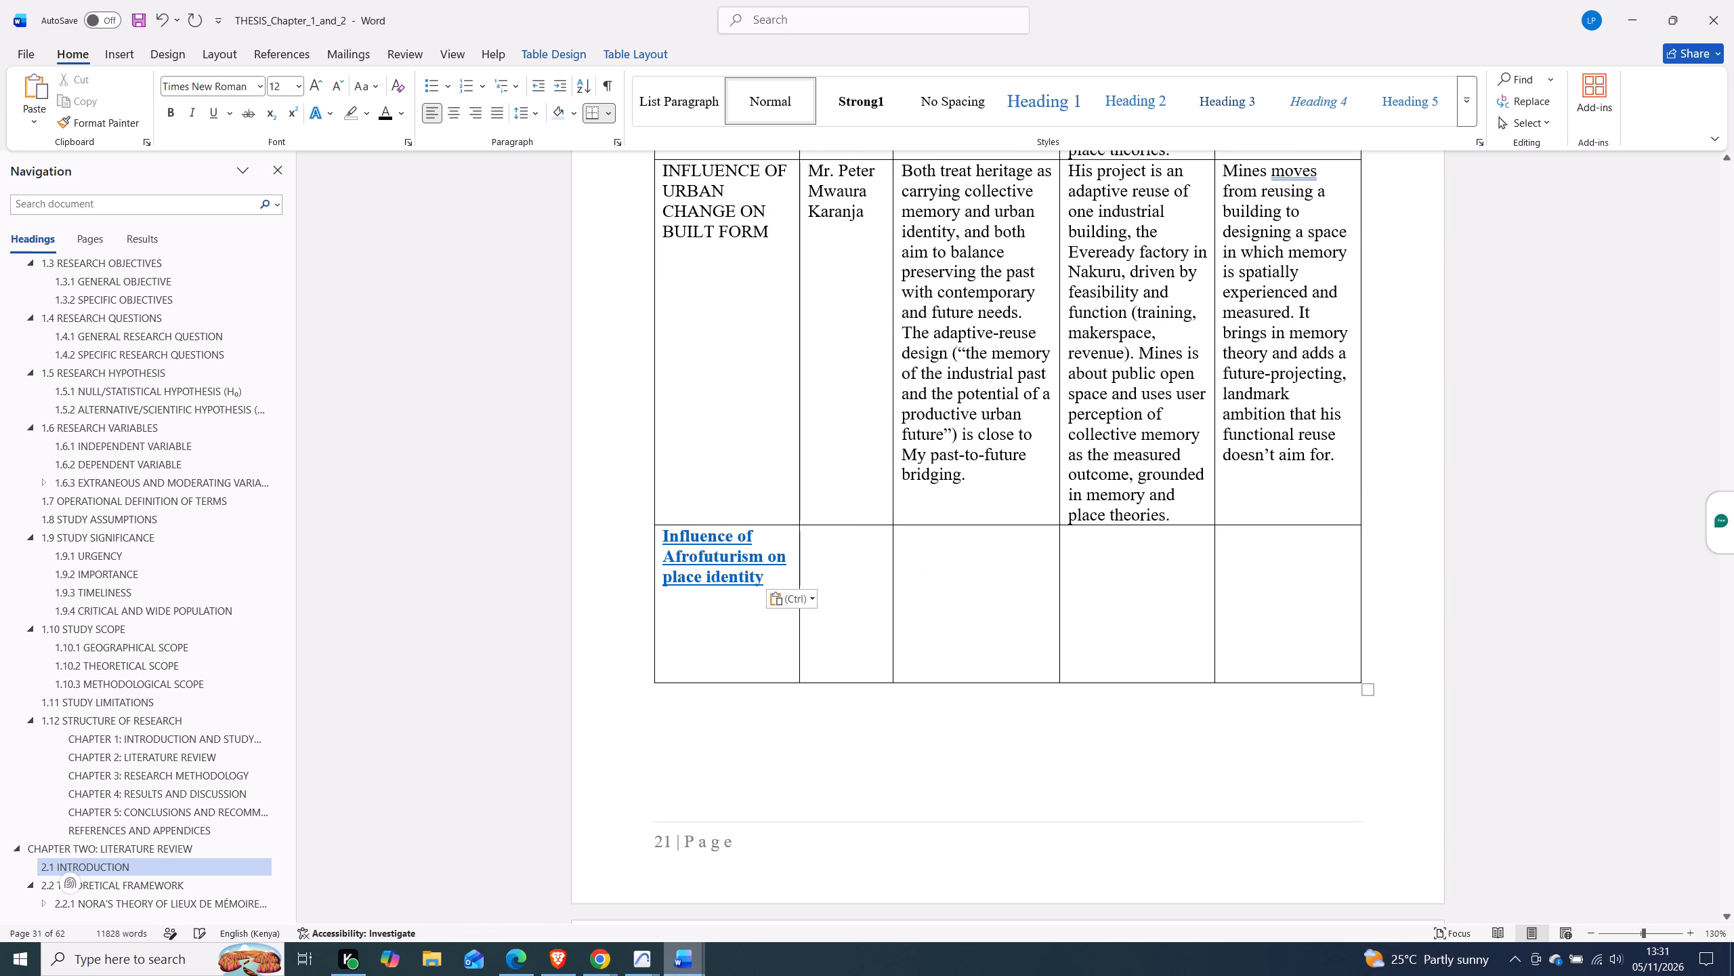
# Format the pasted Afrofuturism title in the table's last row as plain black text without bold or underline, aligned left.
pyautogui.moveTo(770, 576); pyautogui.dragTo(659, 524)
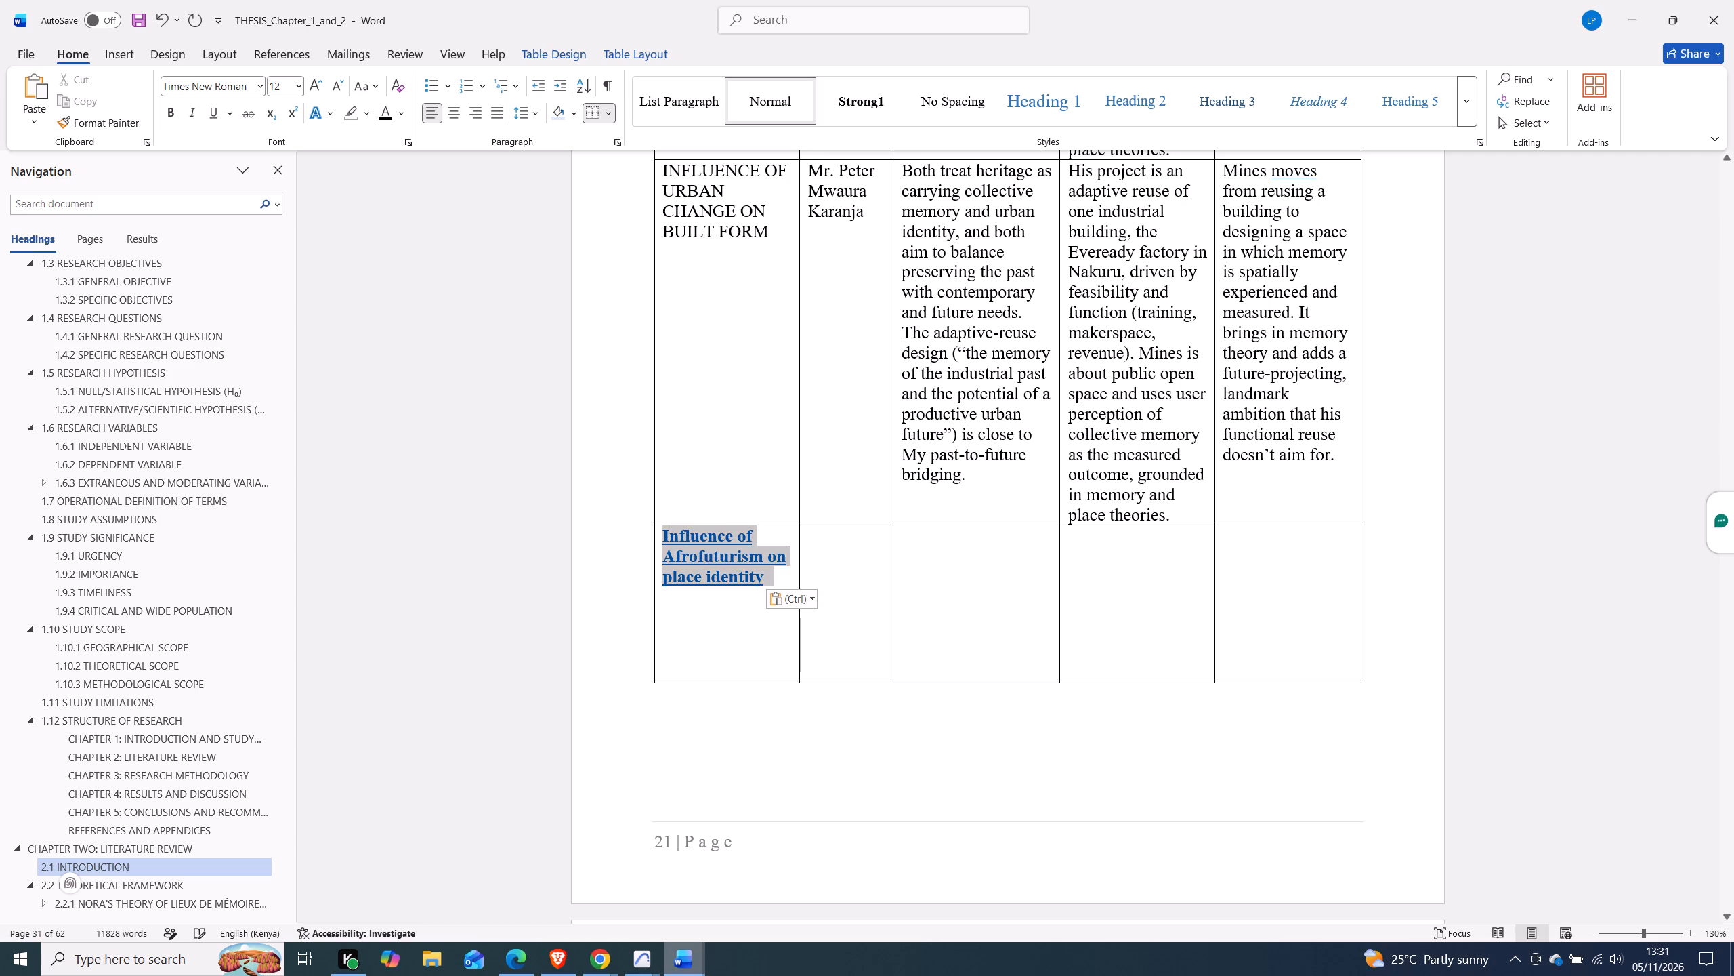
pyautogui.click(673, 492)
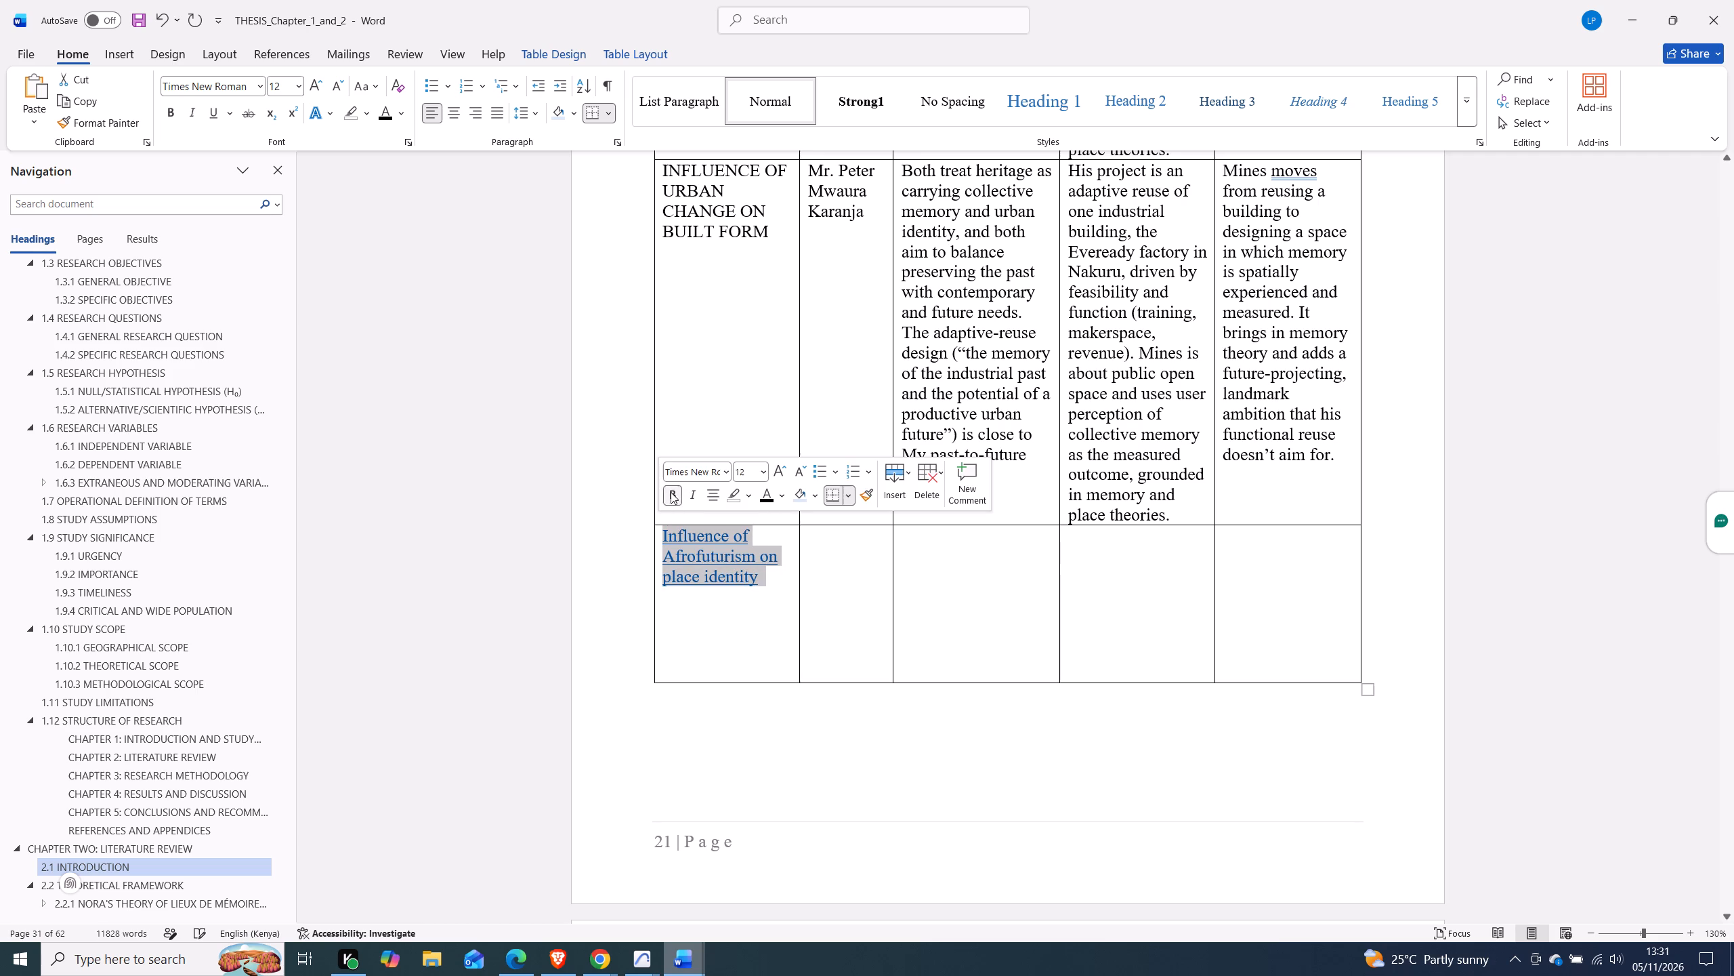
pyautogui.click(762, 493)
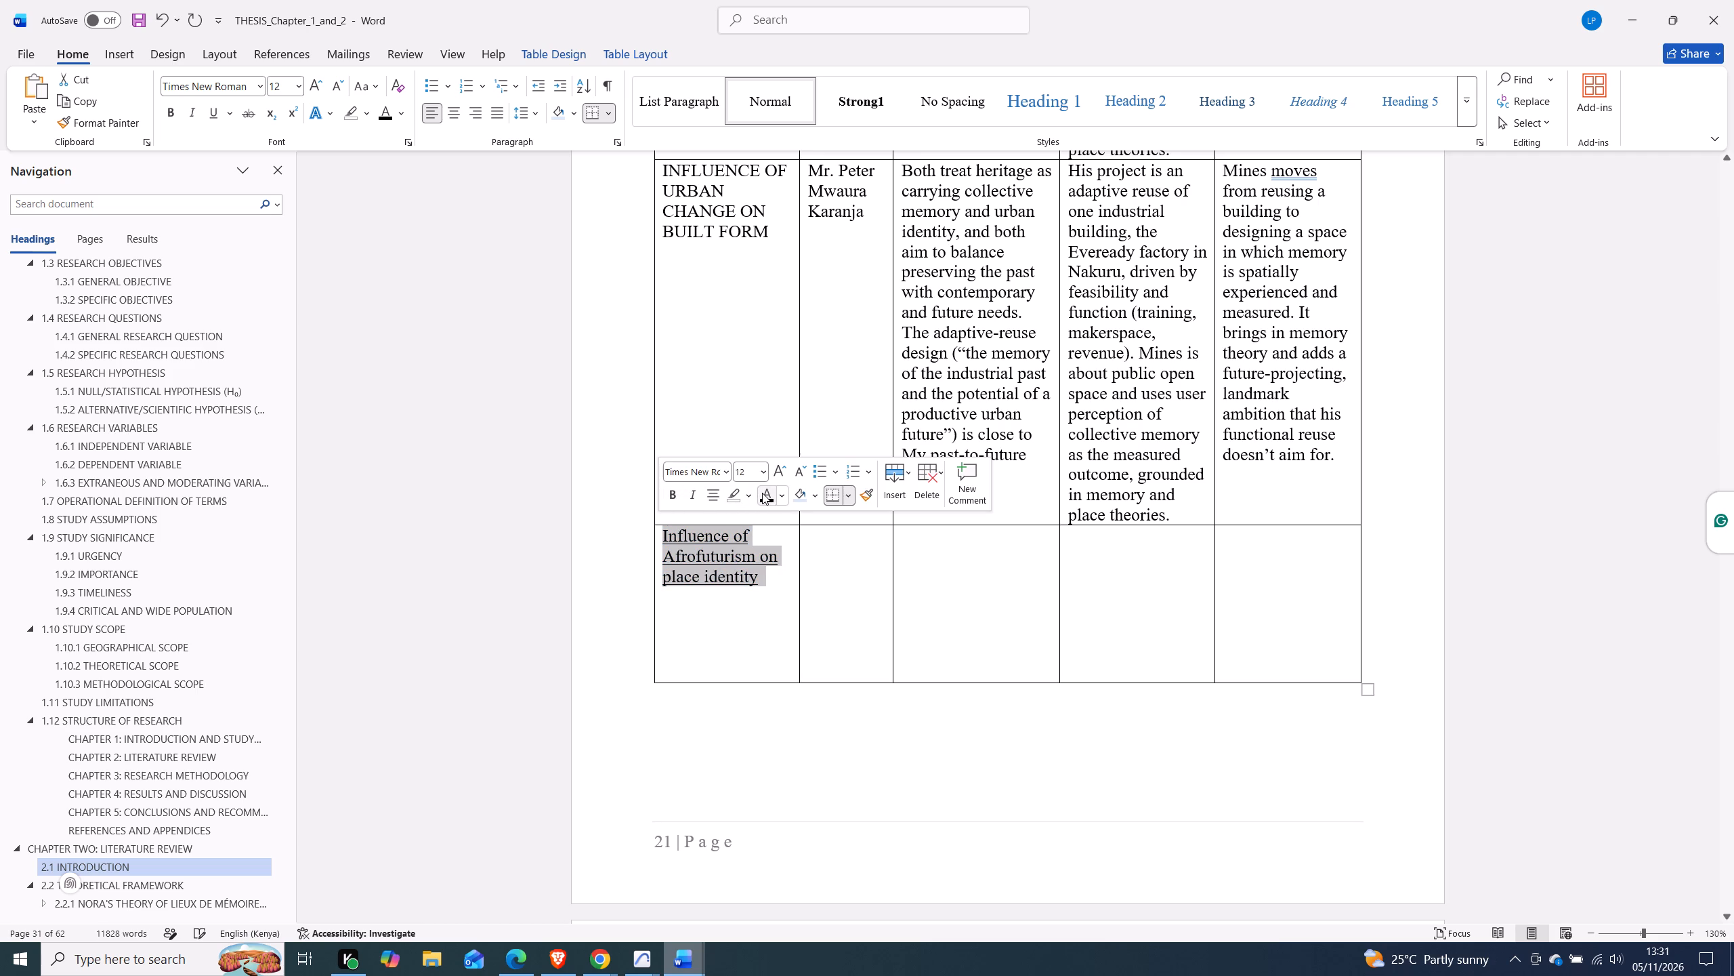
pyautogui.click(212, 112)
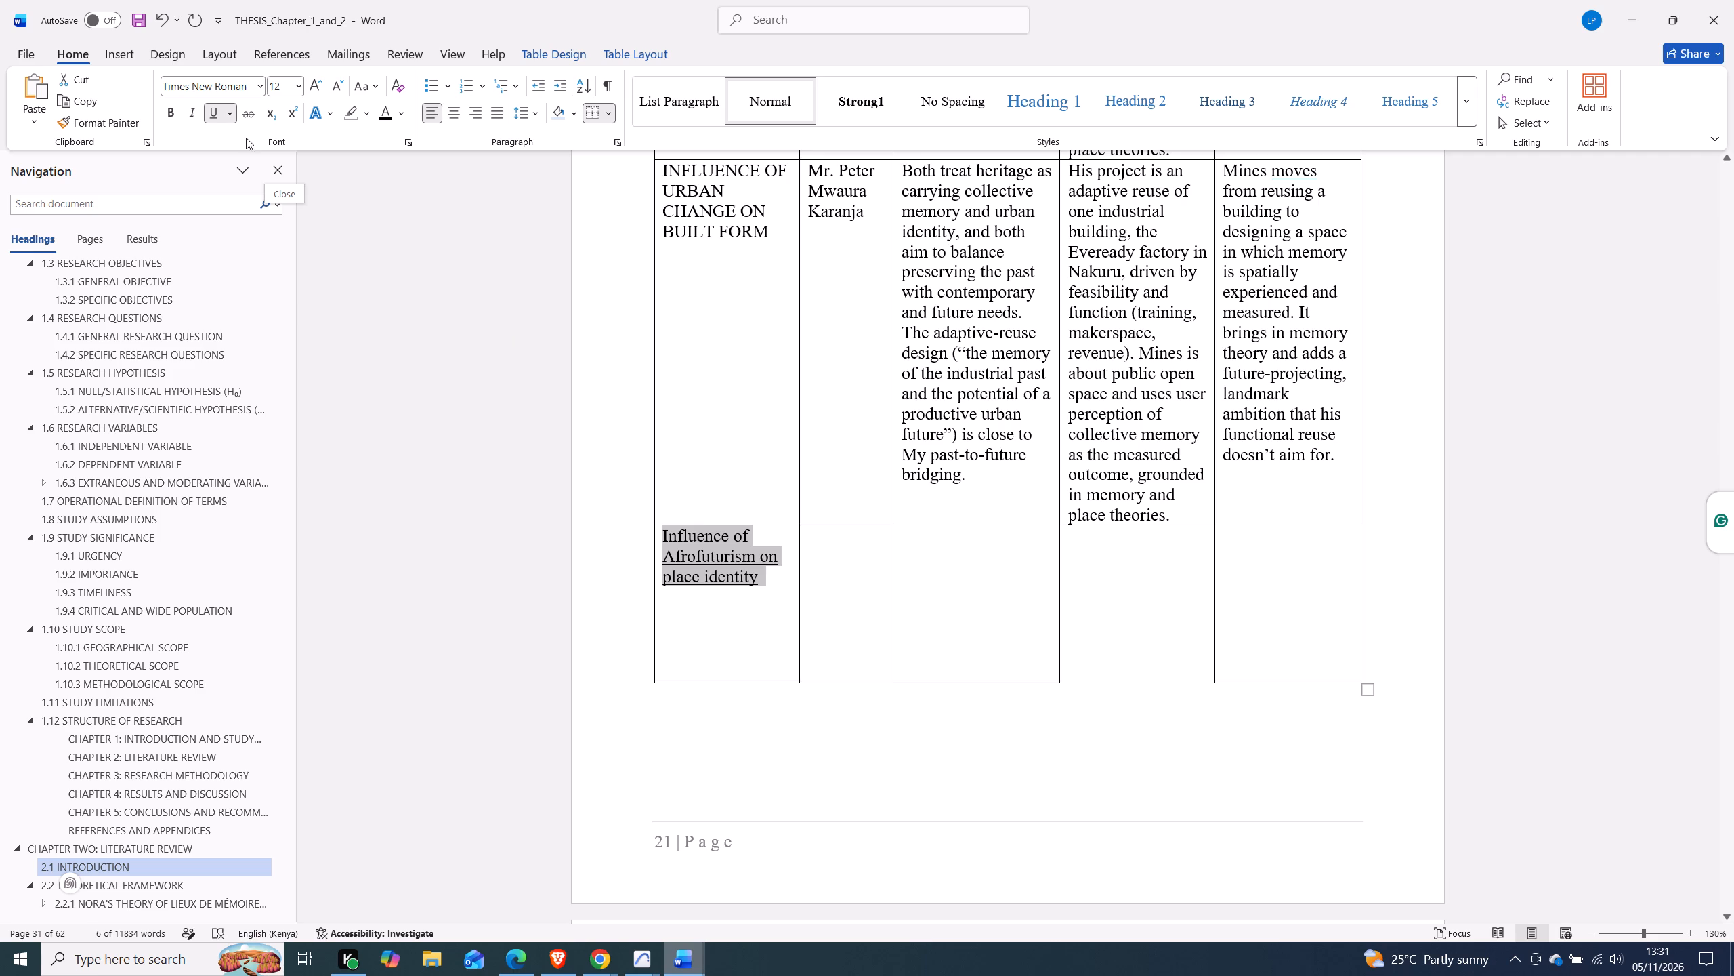
pyautogui.click(212, 115)
pyautogui.click(499, 115)
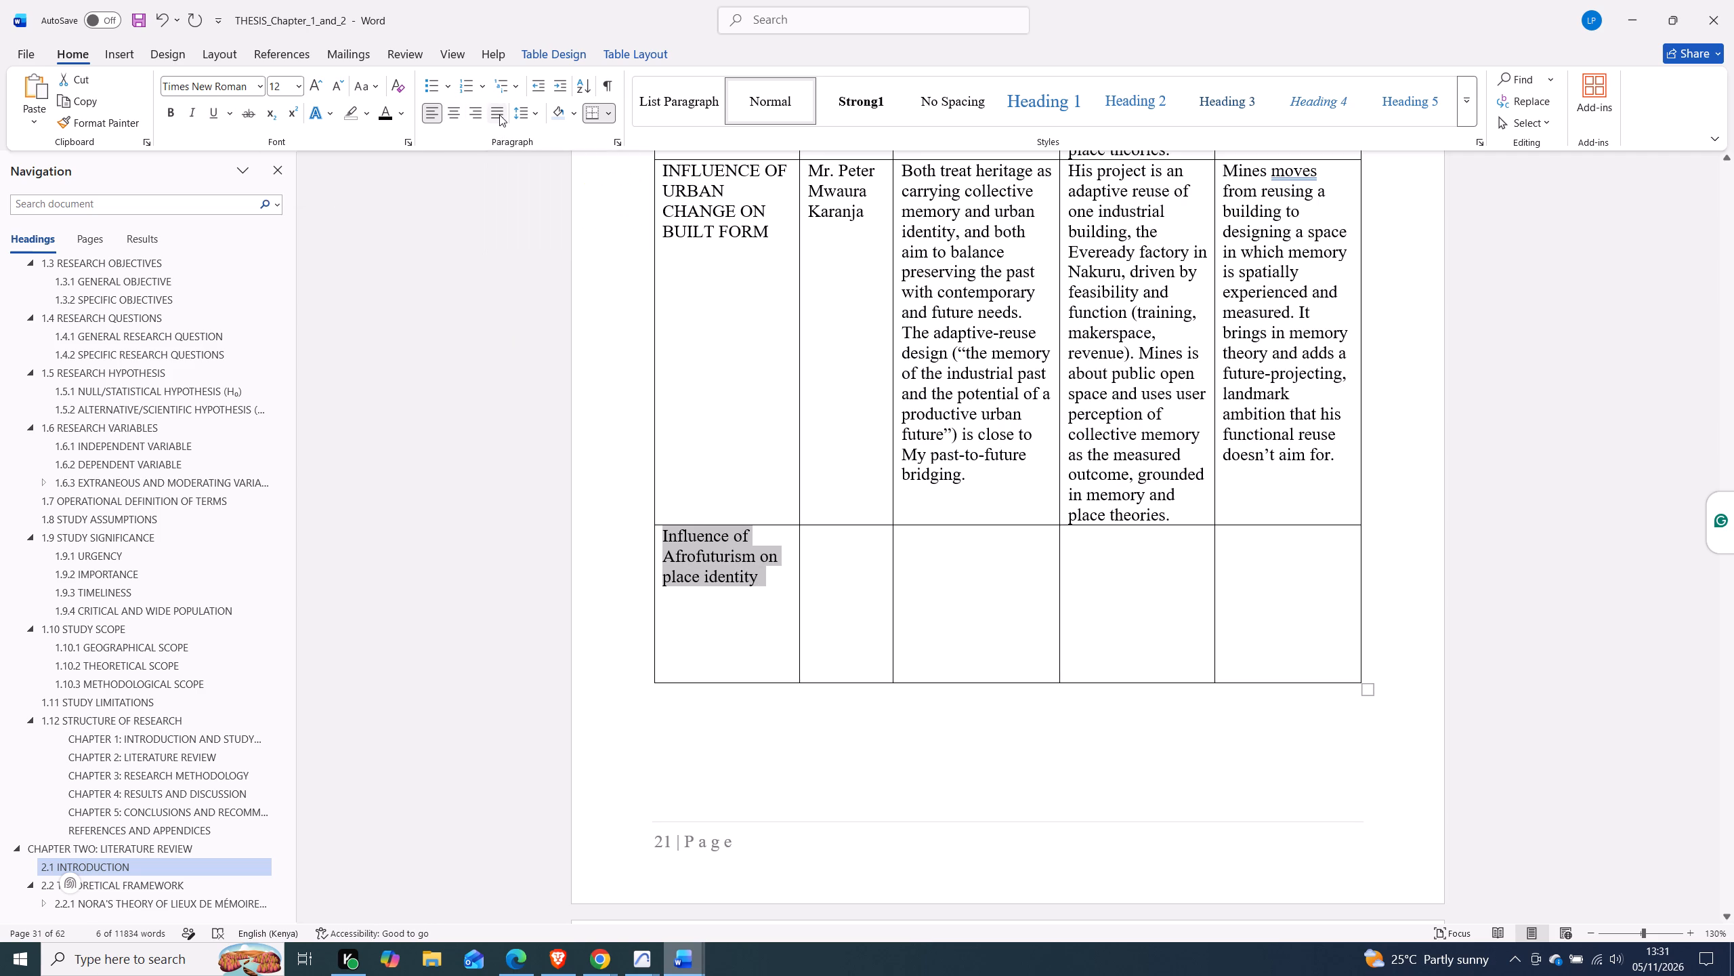
pyautogui.click(433, 112)
pyautogui.click(847, 617)
pyautogui.scroll(2, 768, 498)
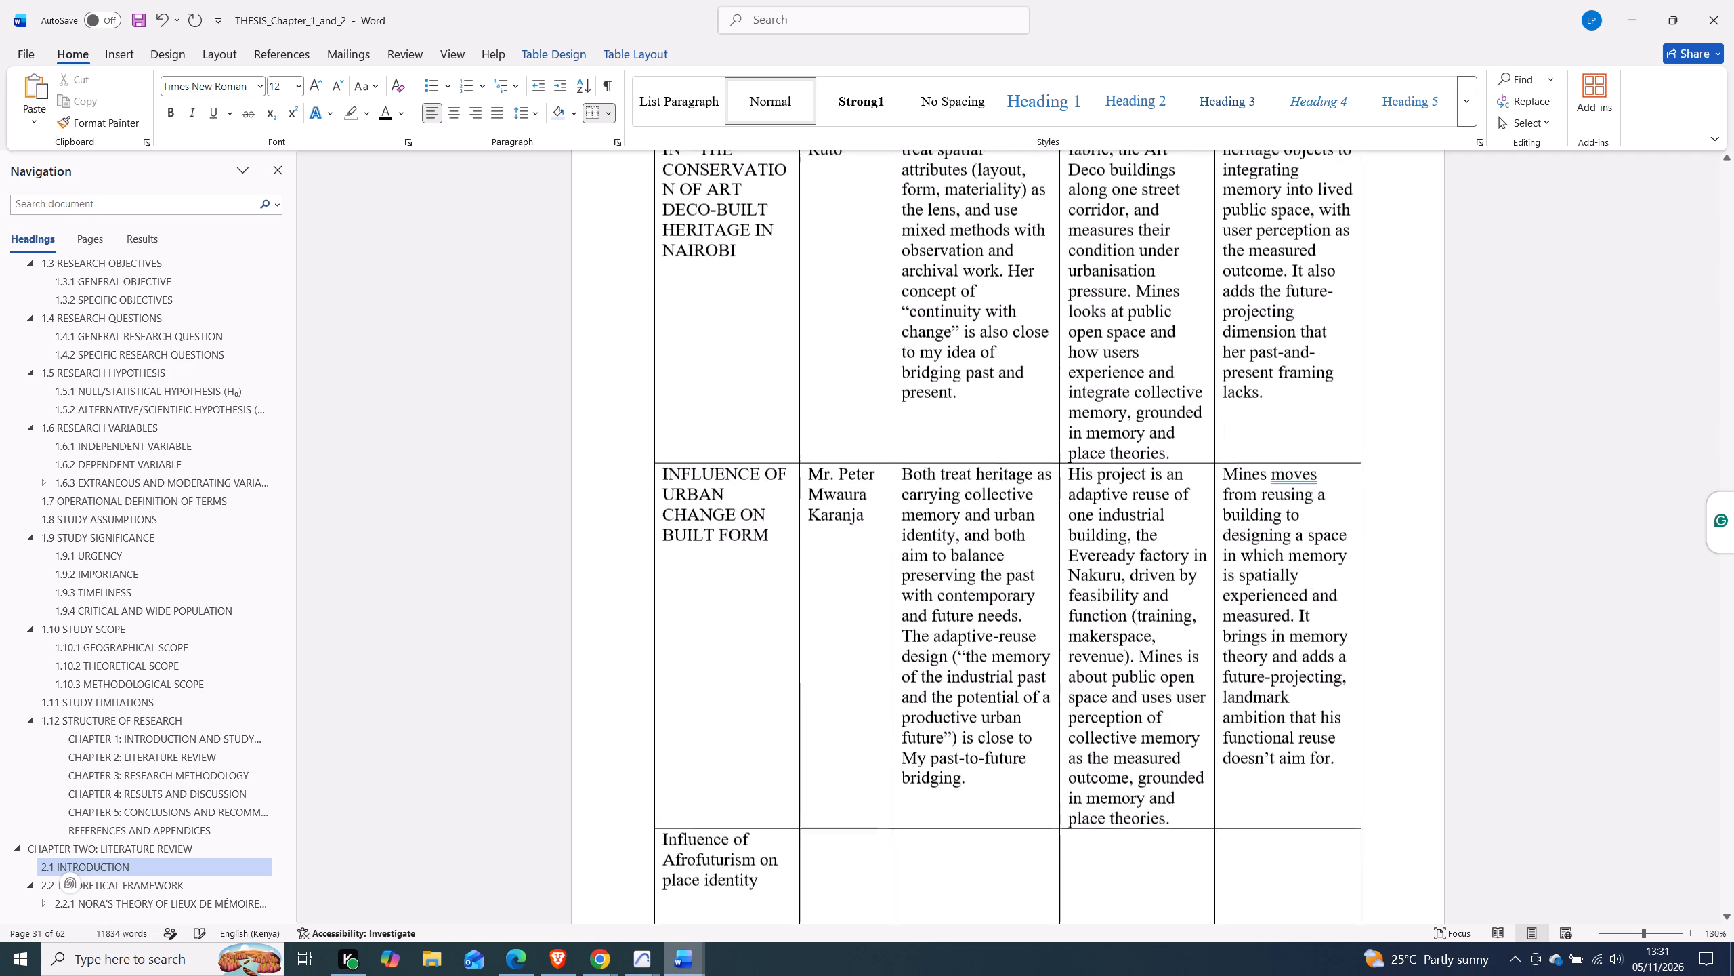
pyautogui.scroll(-4, 768, 494)
pyautogui.scroll(3, 768, 487)
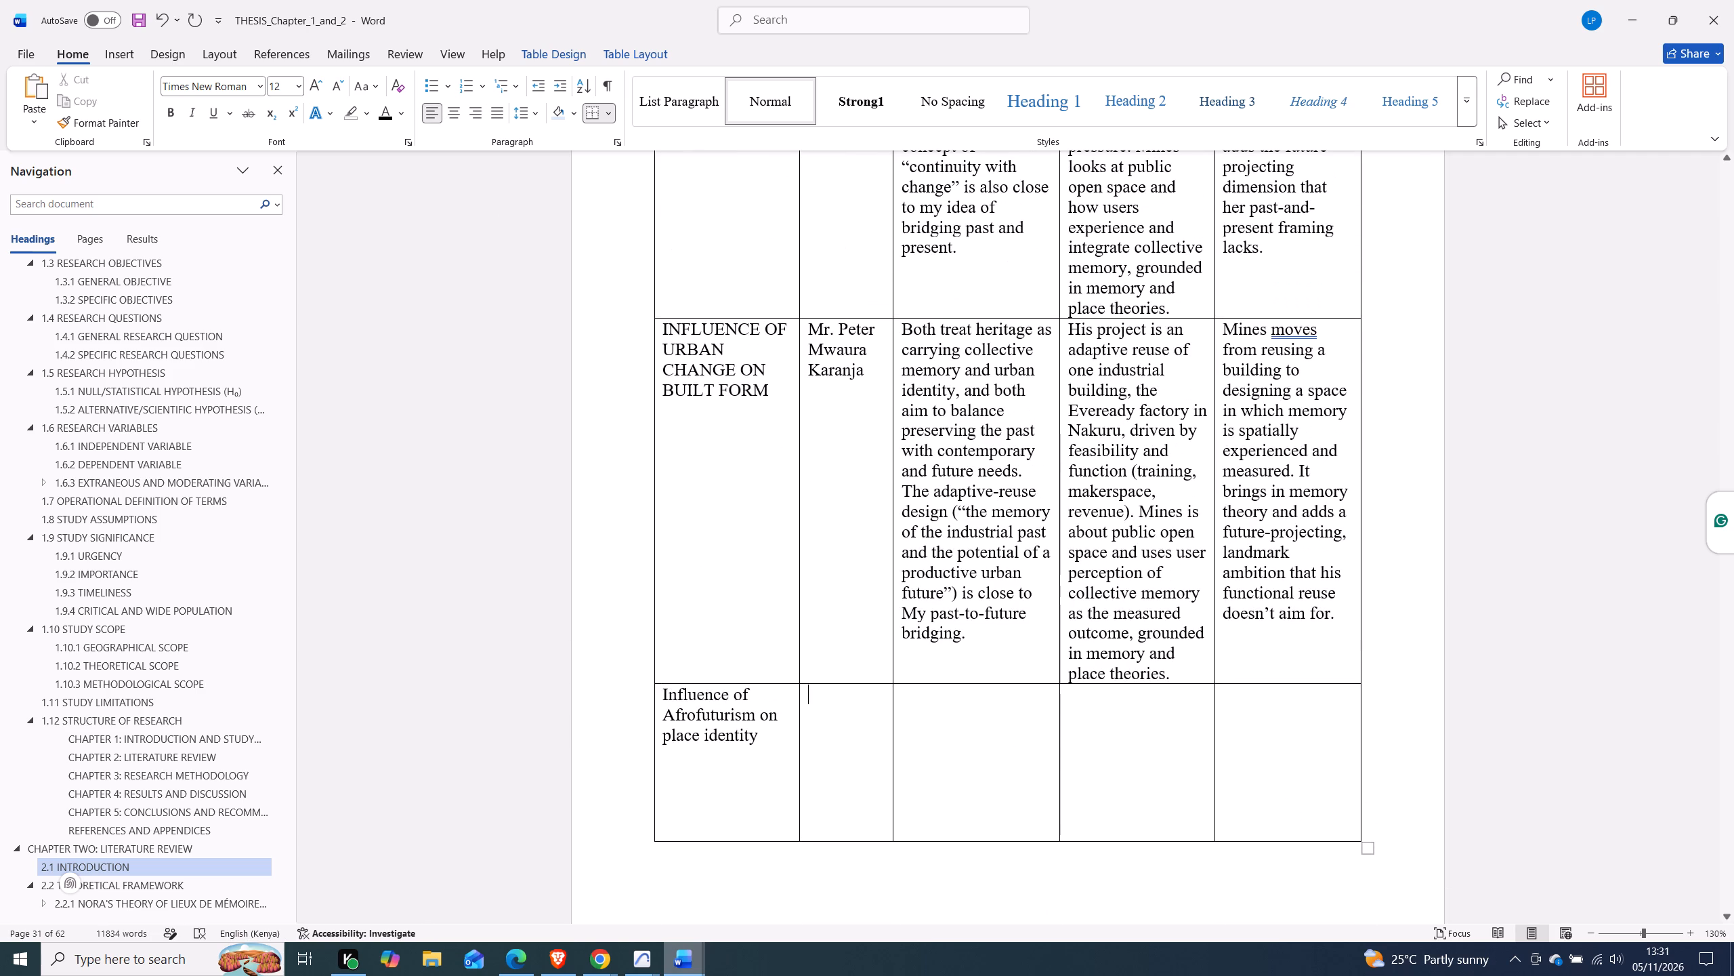
pyautogui.scroll(-1, 768, 487)
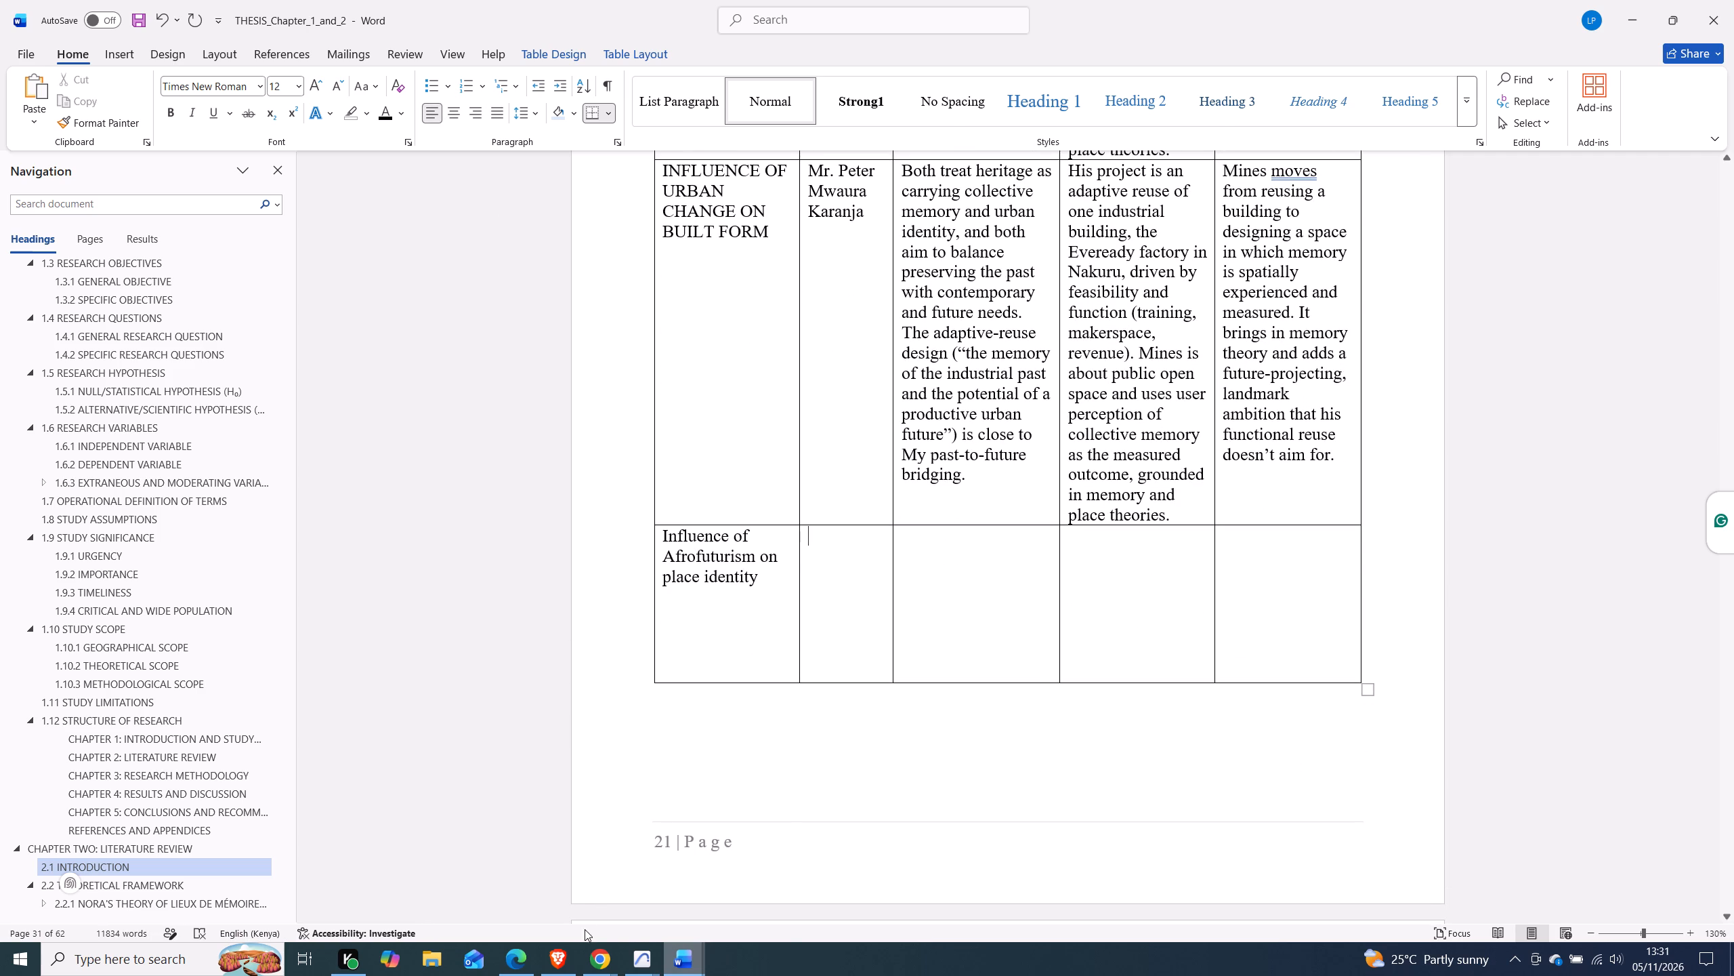
# Switch to Brave, open the PDF of "Influence of Afrofuturism on place identity" and skim its opening pages.
pyautogui.click(565, 956)
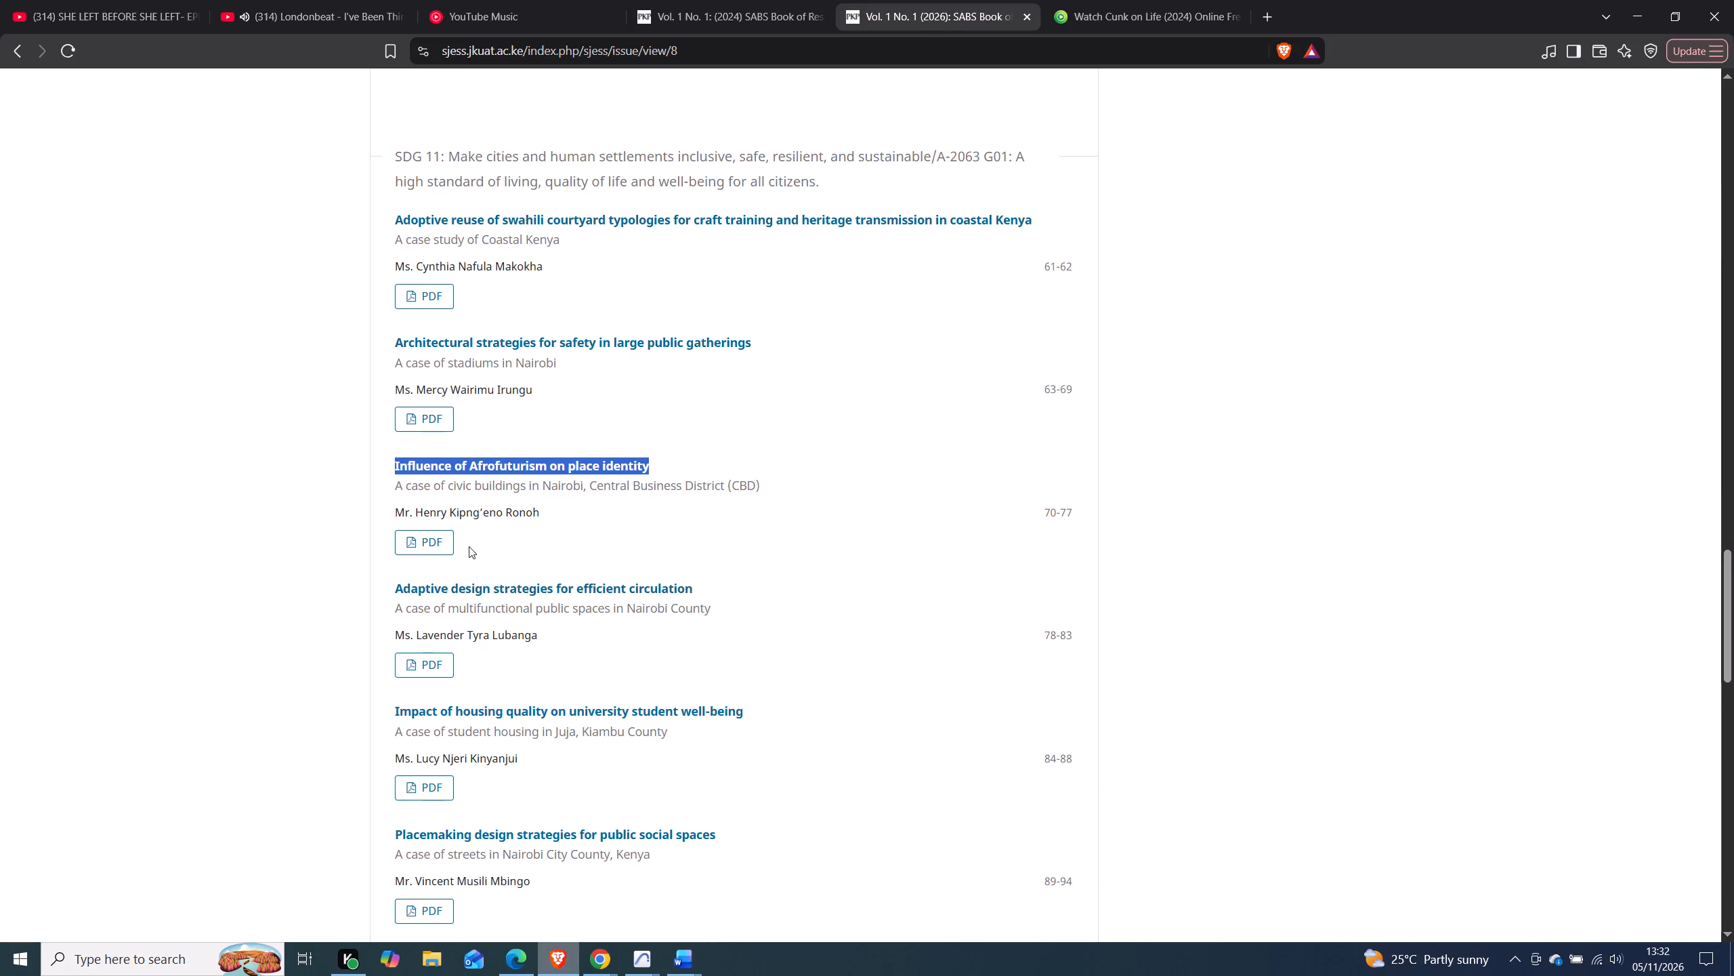
pyautogui.click(440, 542)
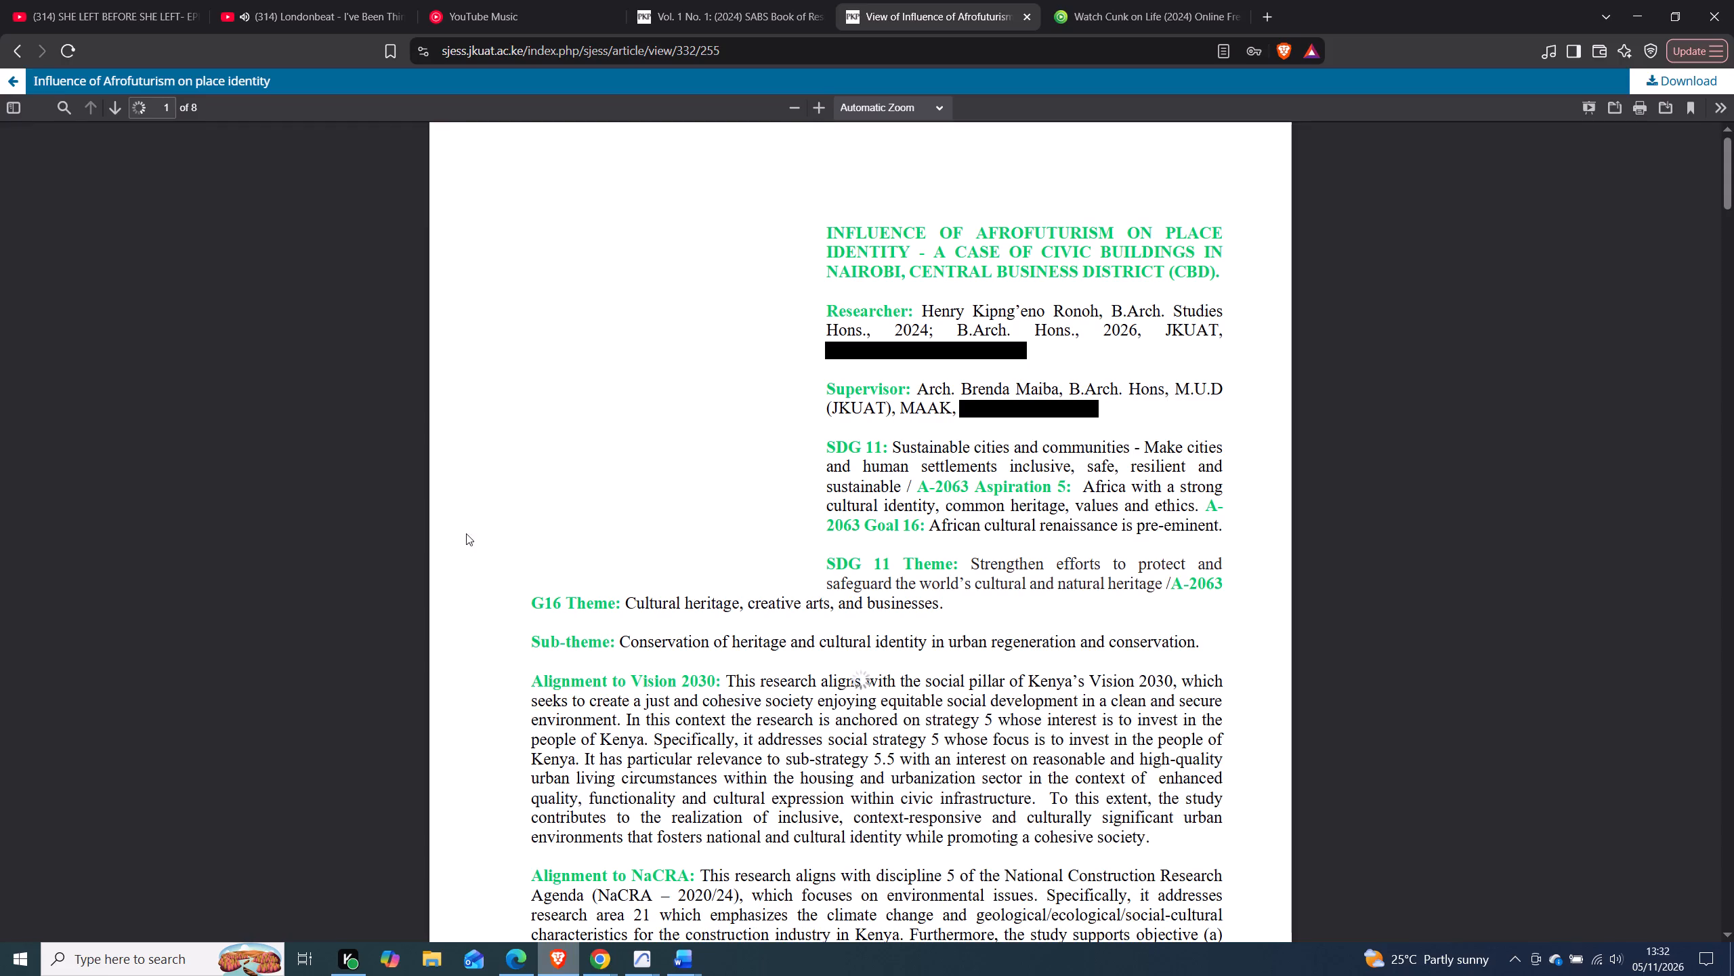
pyautogui.scroll(-2, 796, 329)
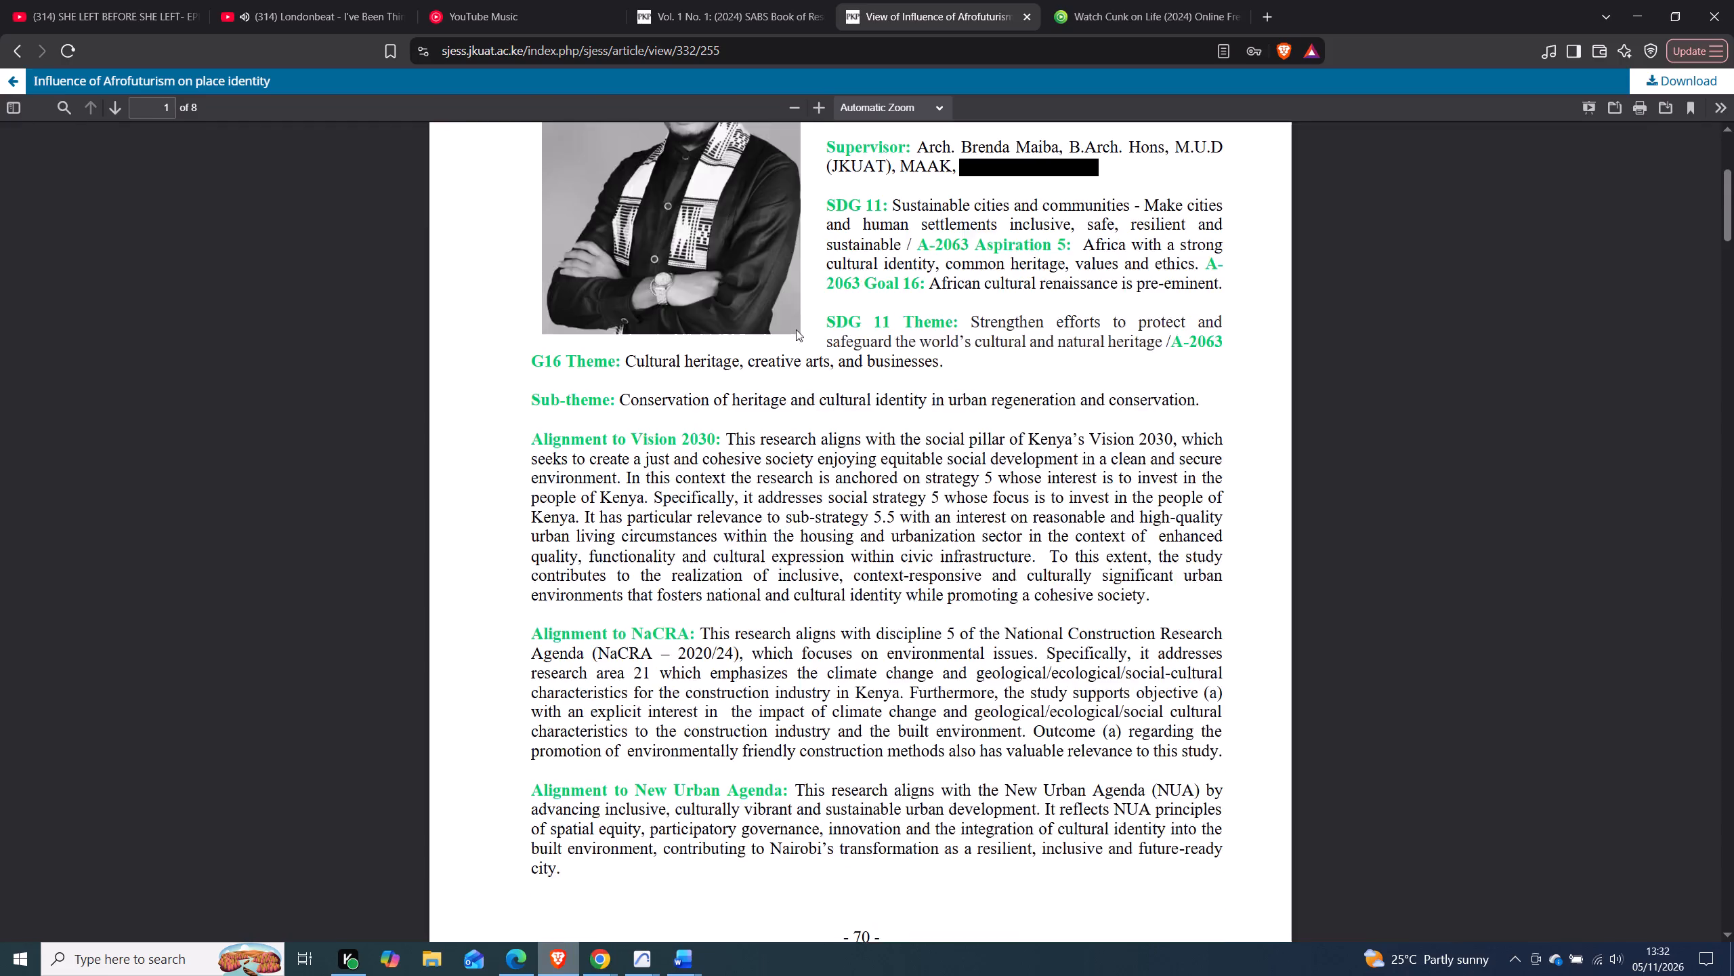
pyautogui.scroll(-2, 796, 329)
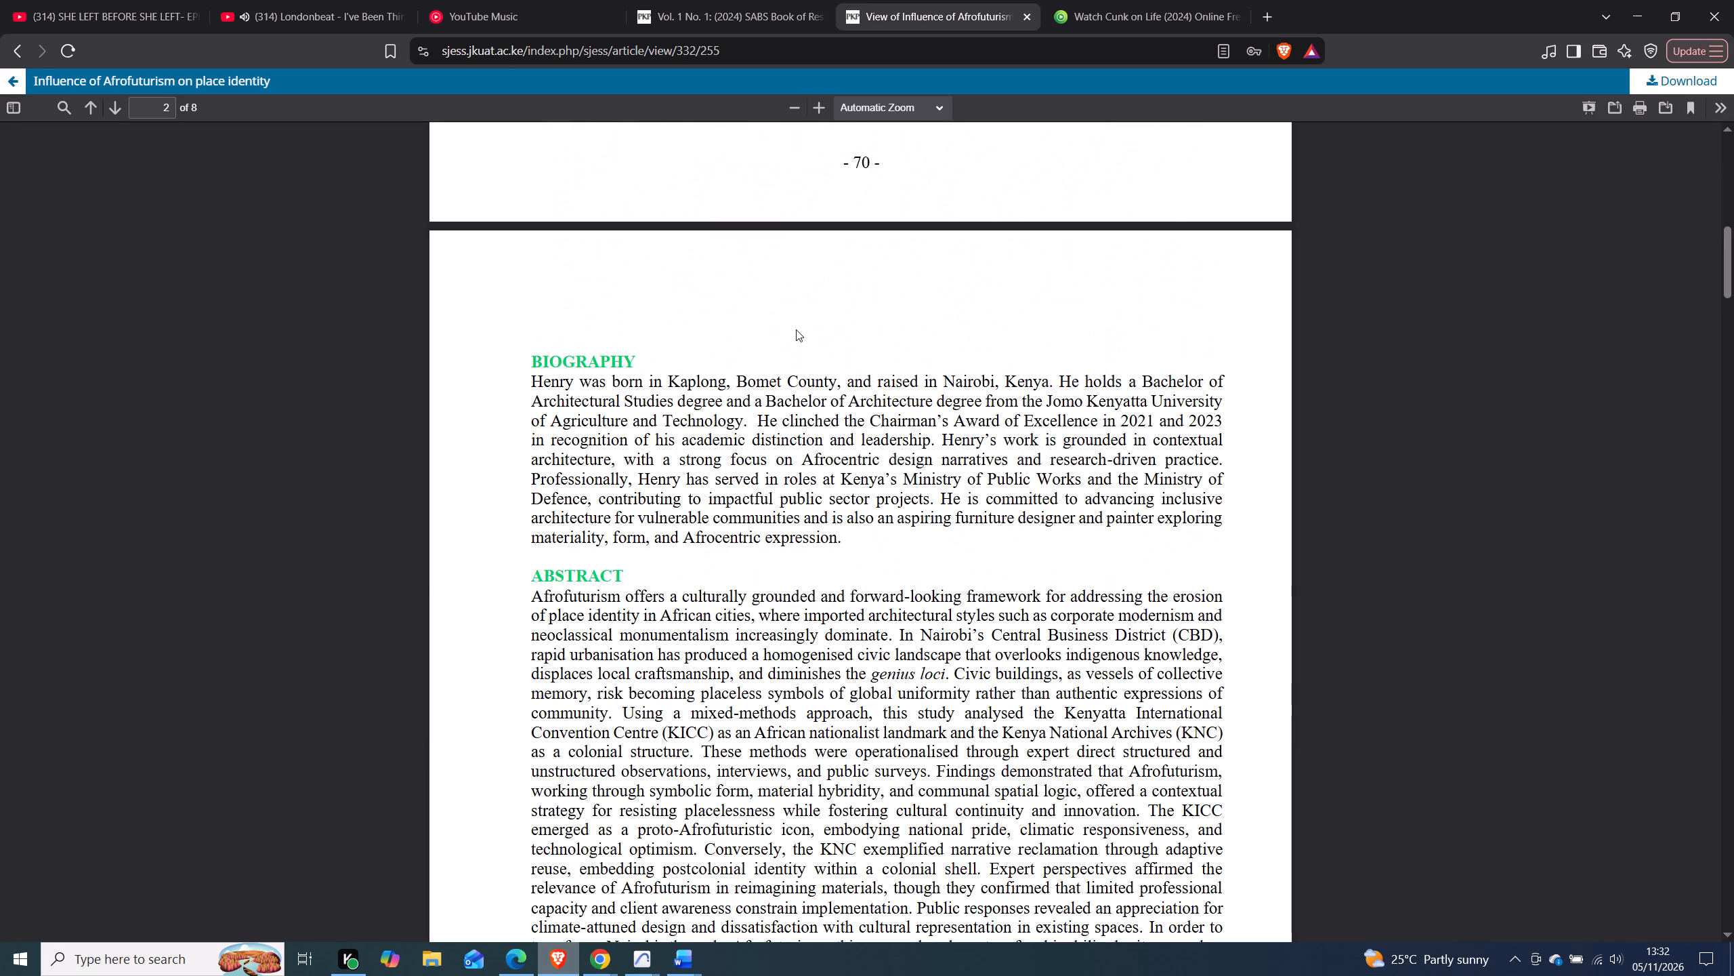
pyautogui.scroll(6, 796, 329)
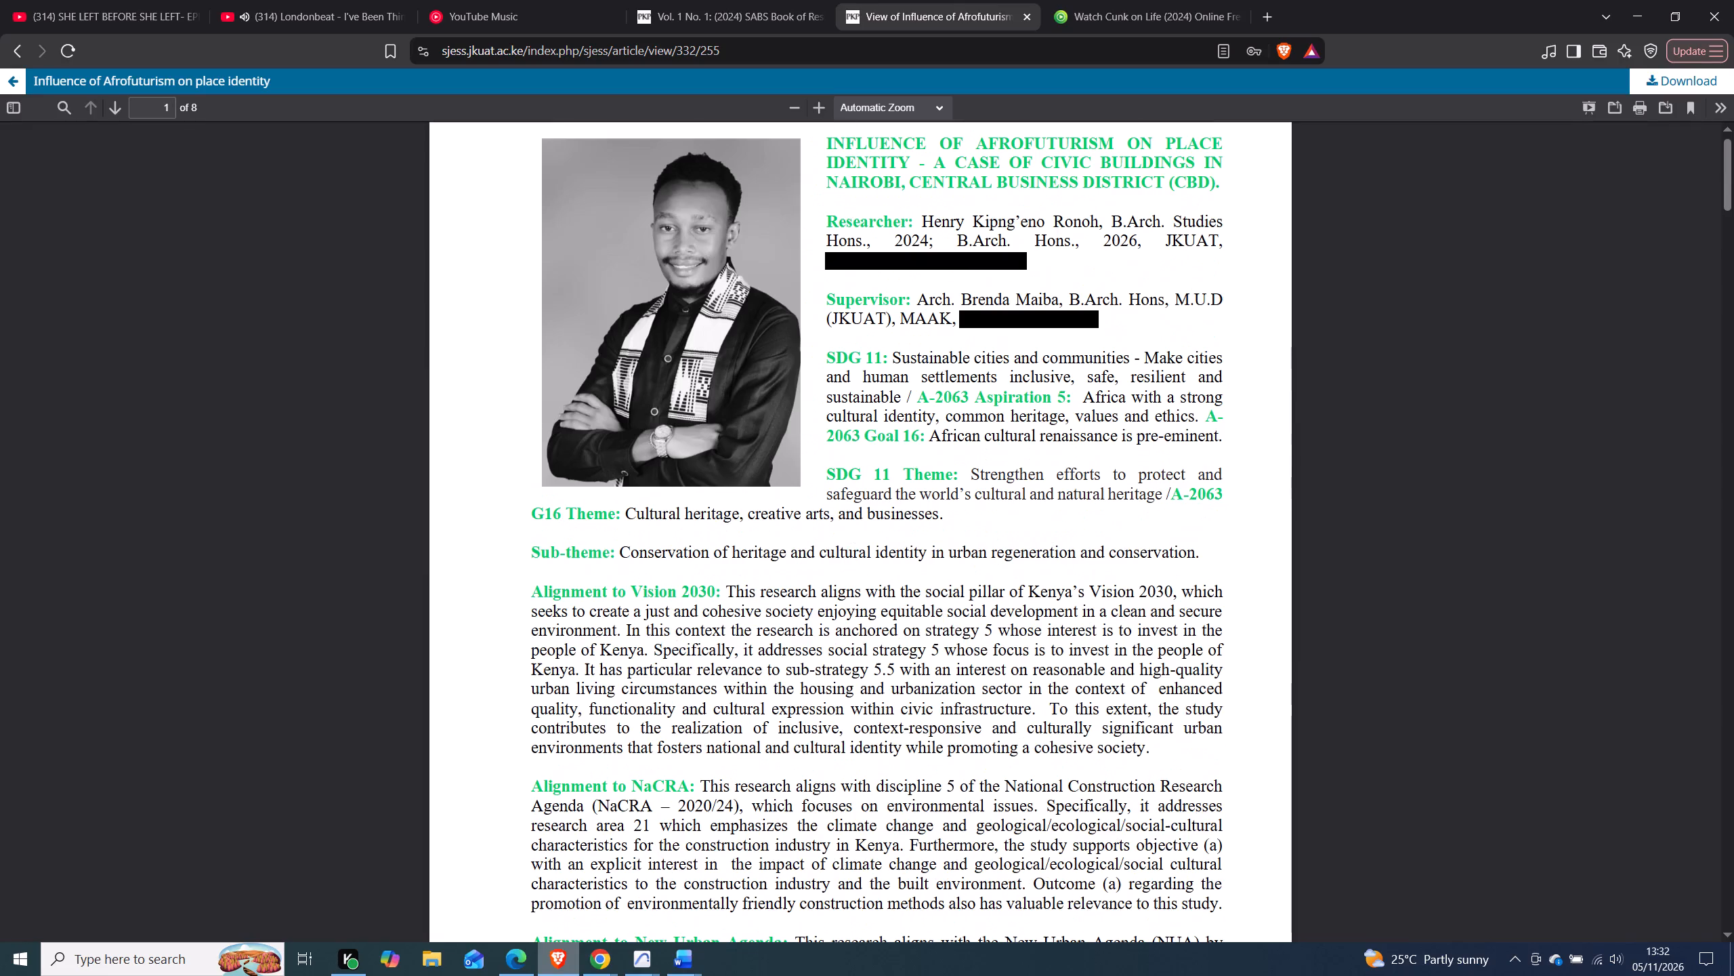
pyautogui.scroll(4, 796, 329)
# Copy the full text of the Afrofuturism article, from its title through the Figure 14 caption on the last page.
pyautogui.moveTo(813, 236); pyautogui.dragTo(876, 279)
pyautogui.moveTo(826, 237); pyautogui.dragTo(899, 317)
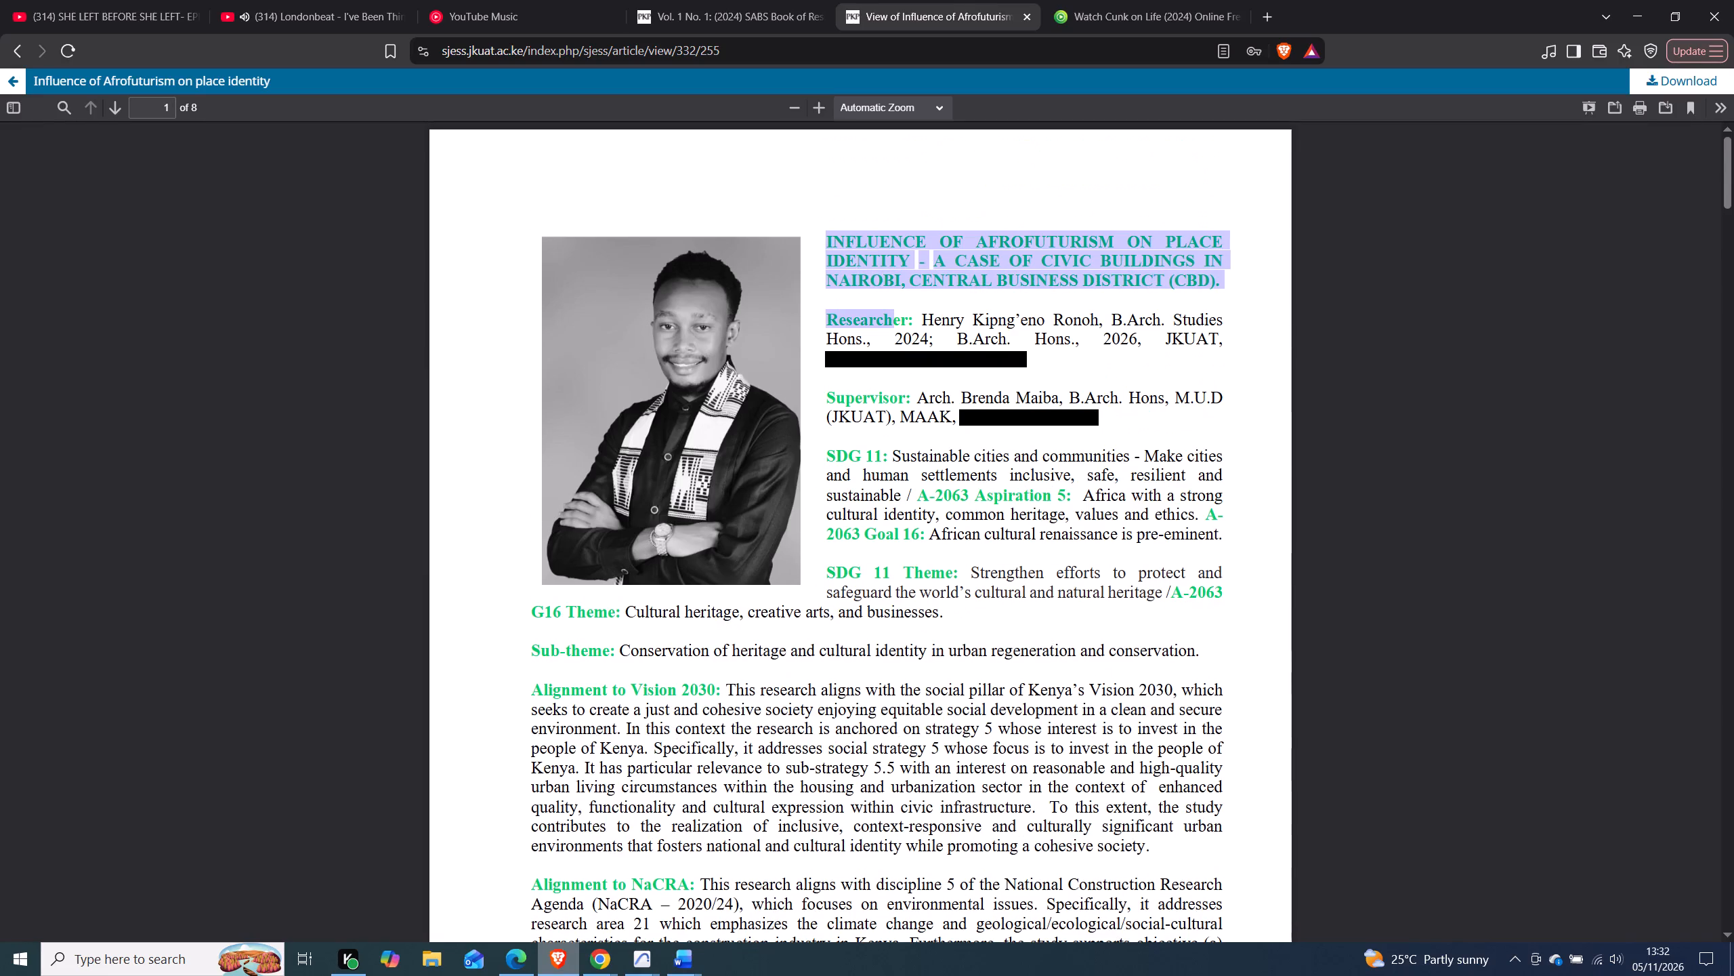
pyautogui.moveTo(899, 317); pyautogui.dragTo(992, 385)
pyautogui.scroll(-15, 954, 362)
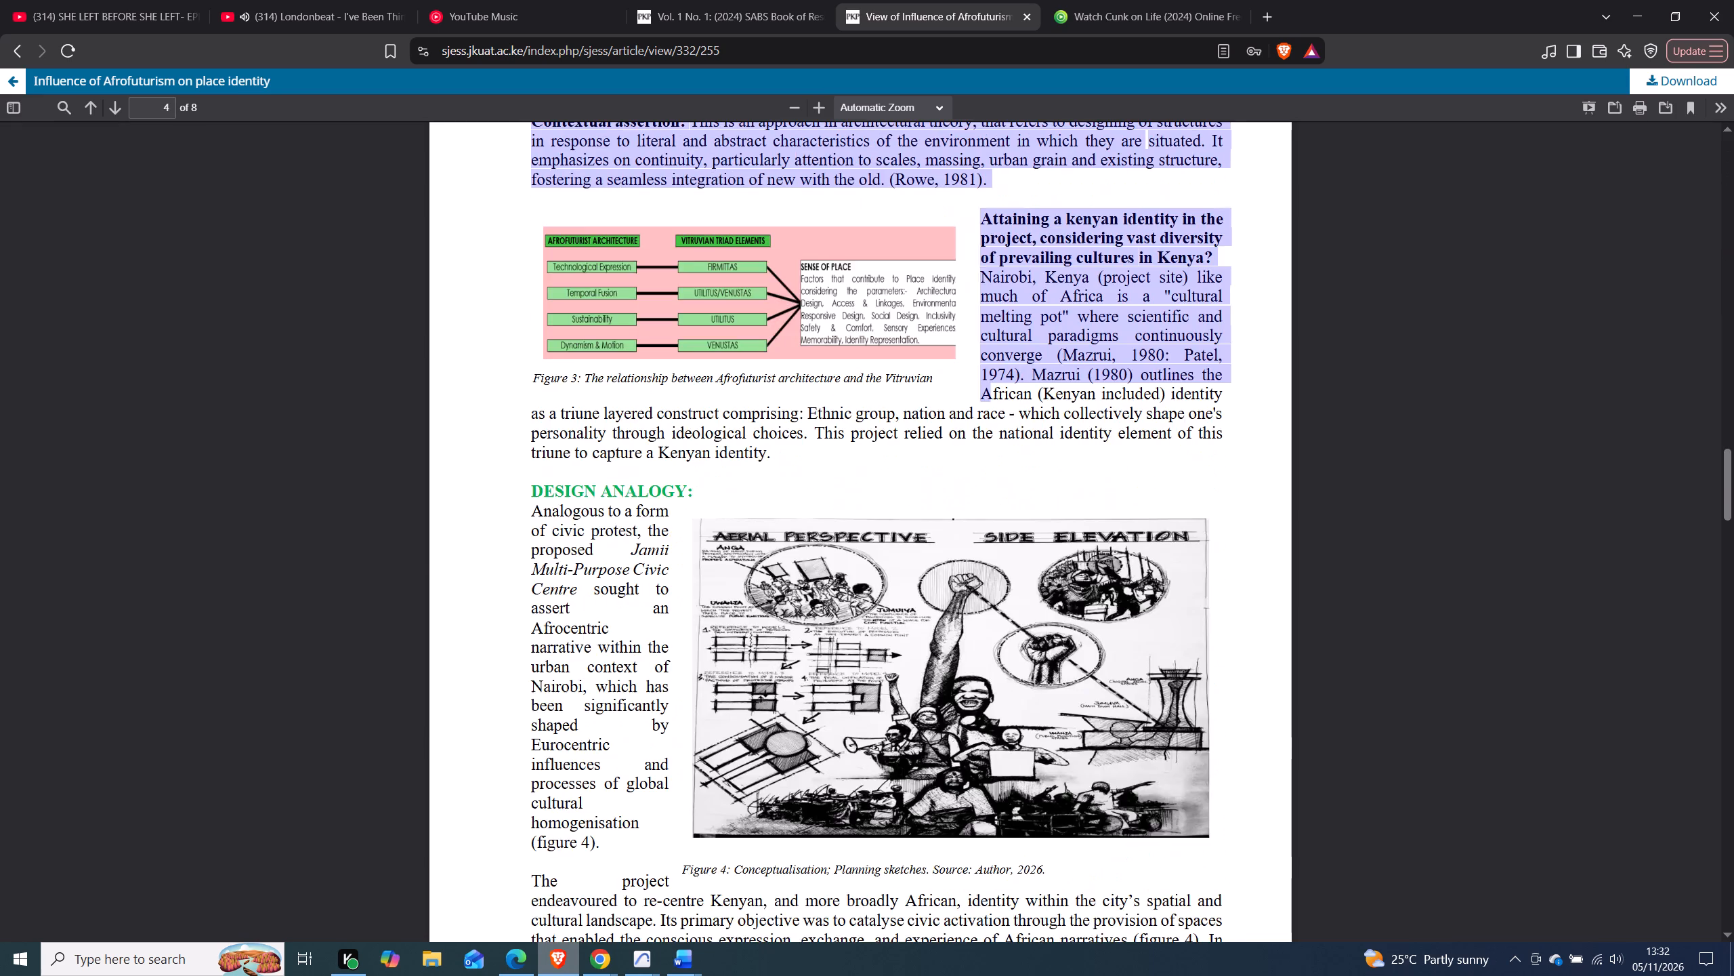
pyautogui.scroll(-1, 992, 385)
pyautogui.moveTo(992, 385); pyautogui.dragTo(992, 407)
pyautogui.scroll(-10, 988, 390)
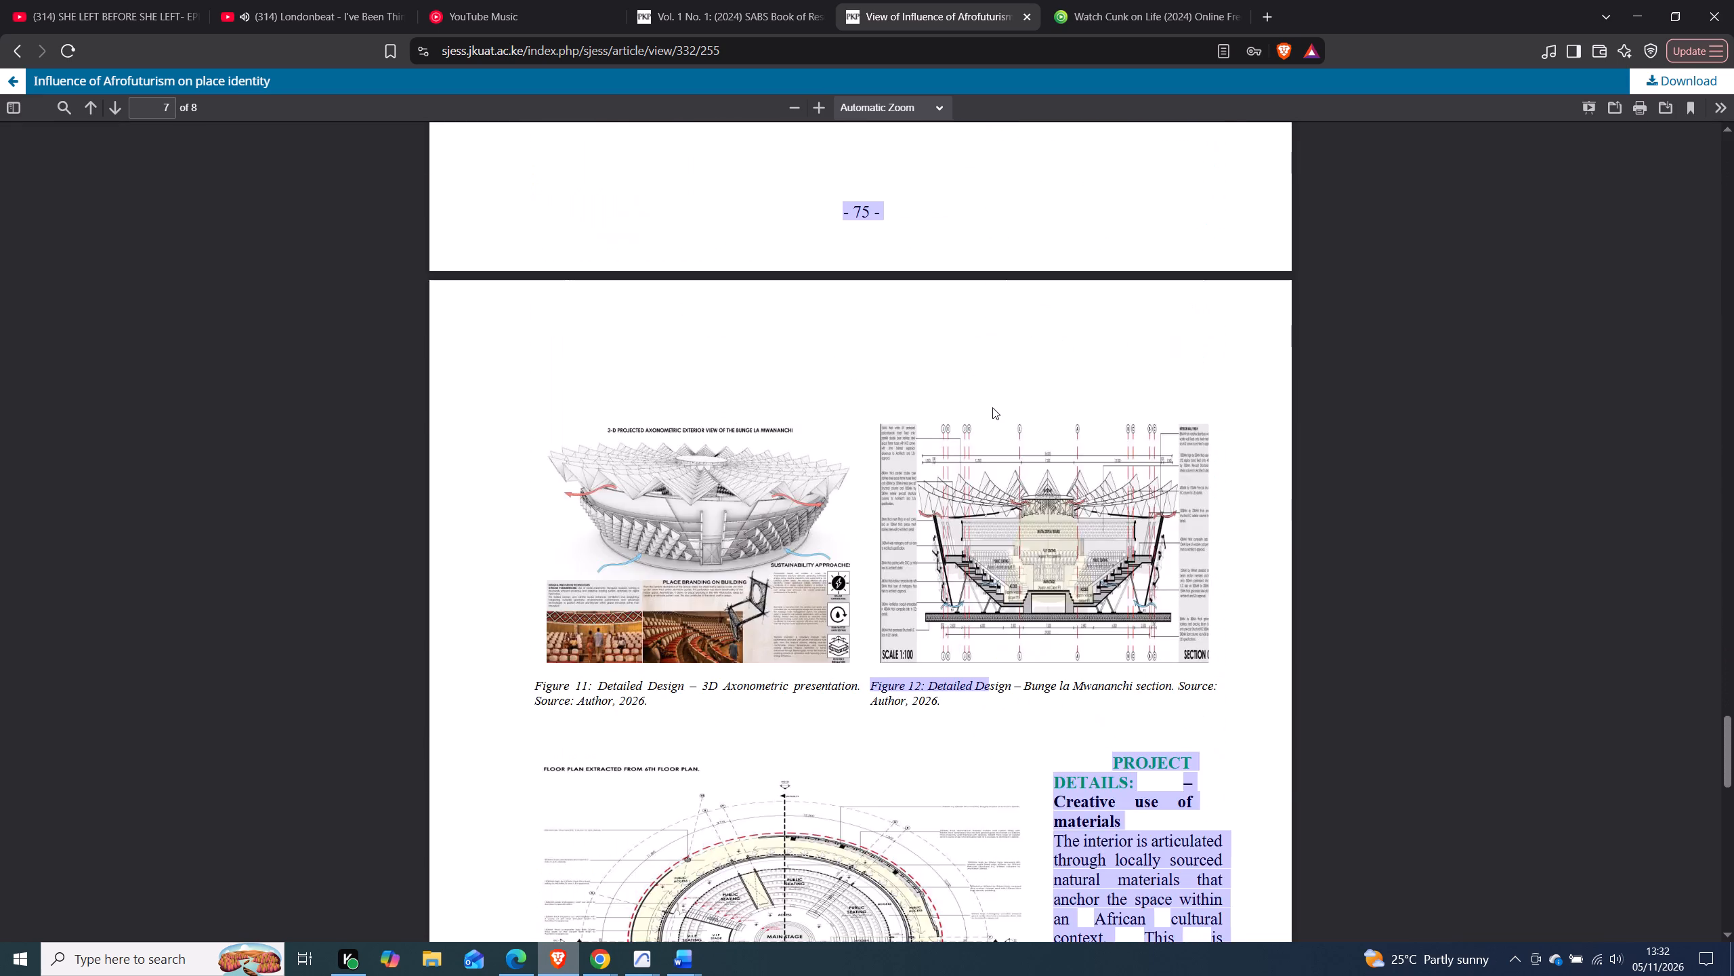
pyautogui.moveTo(992, 407); pyautogui.dragTo(827, 582)
pyautogui.scroll(-10, 992, 407)
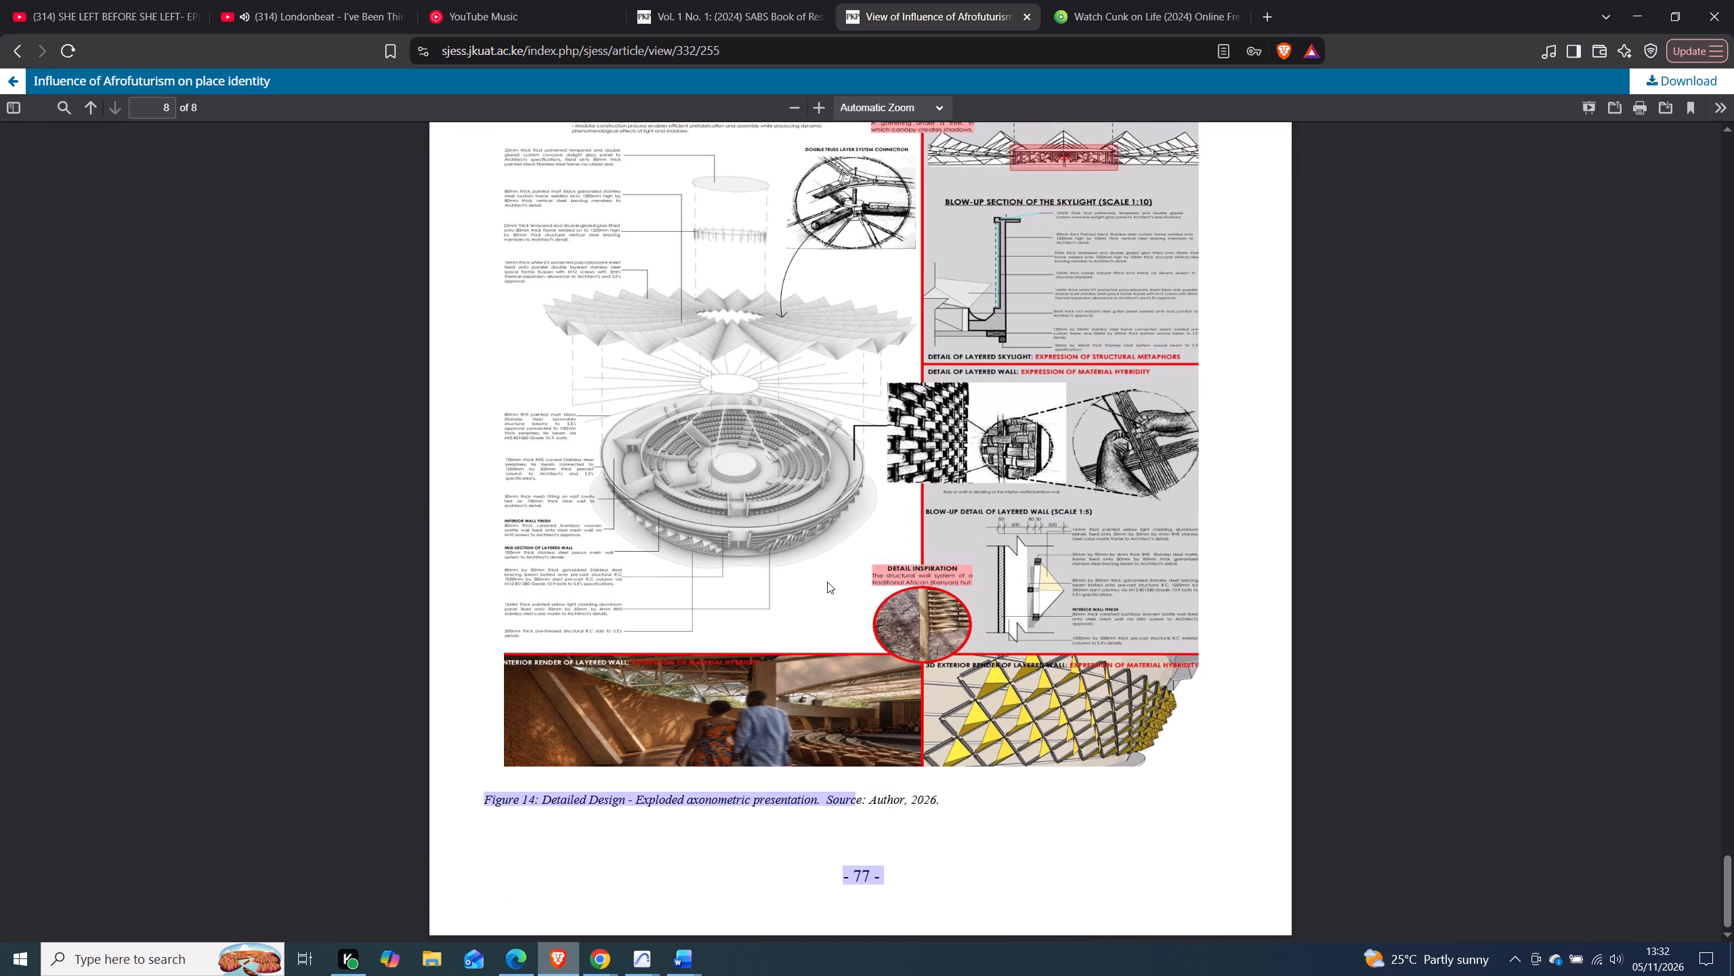
pyautogui.moveTo(827, 582); pyautogui.dragTo(949, 725)
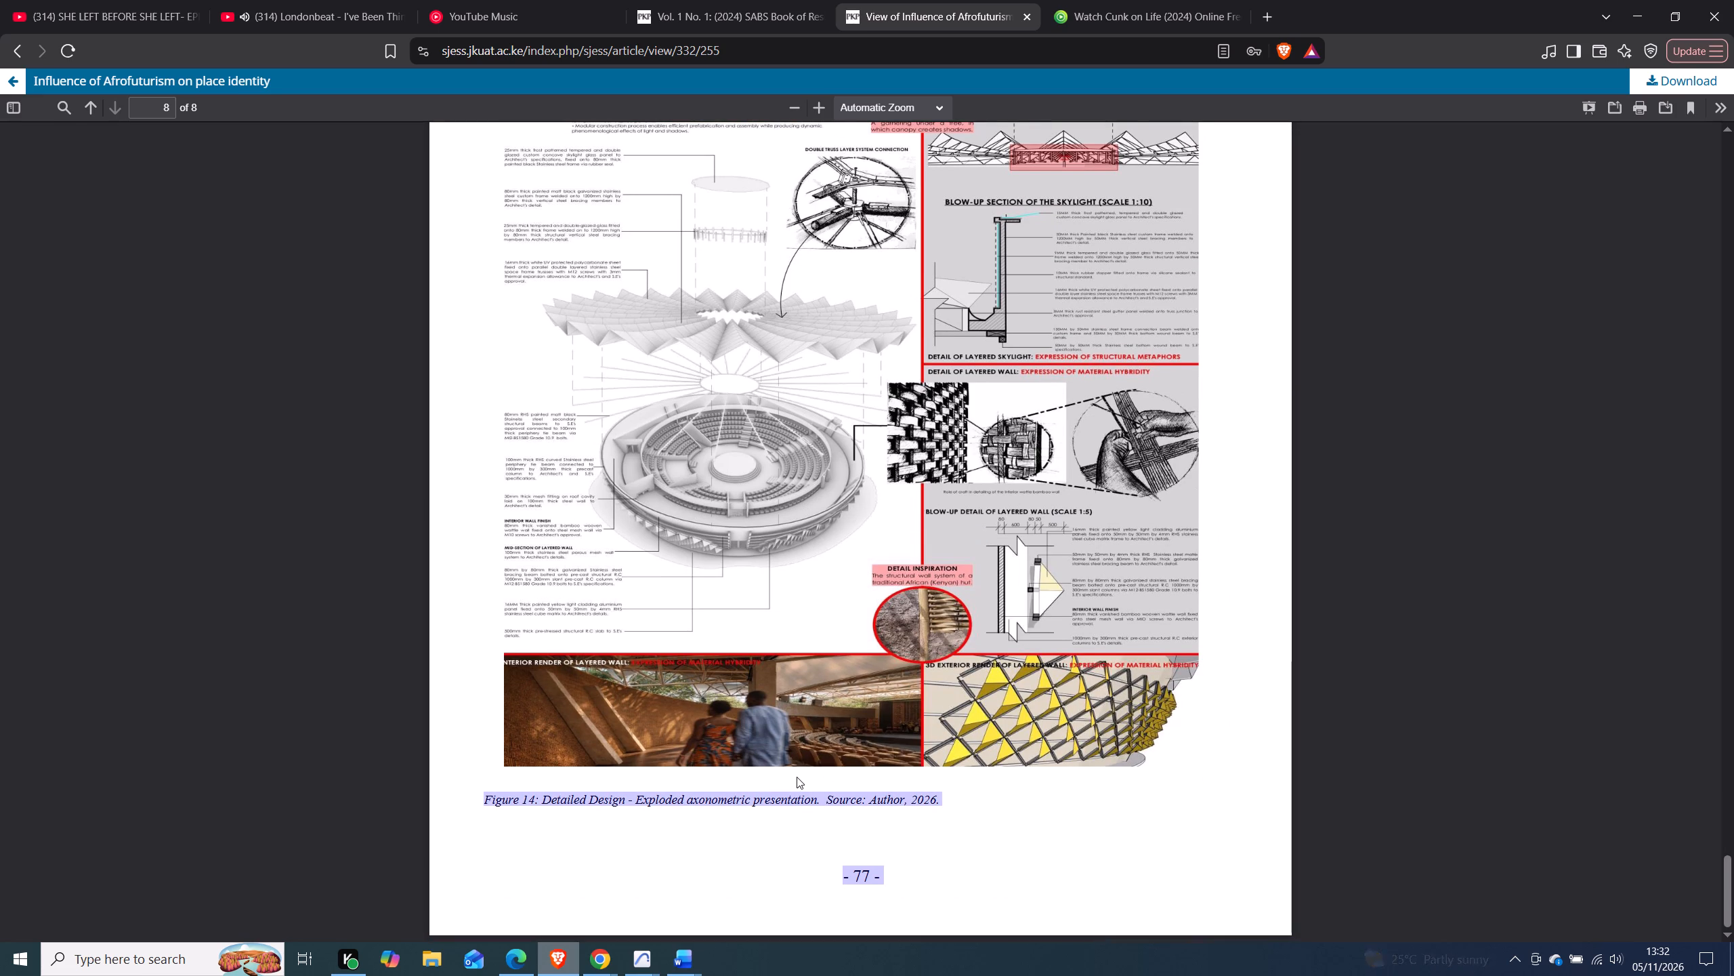
pyautogui.rightClick(782, 801)
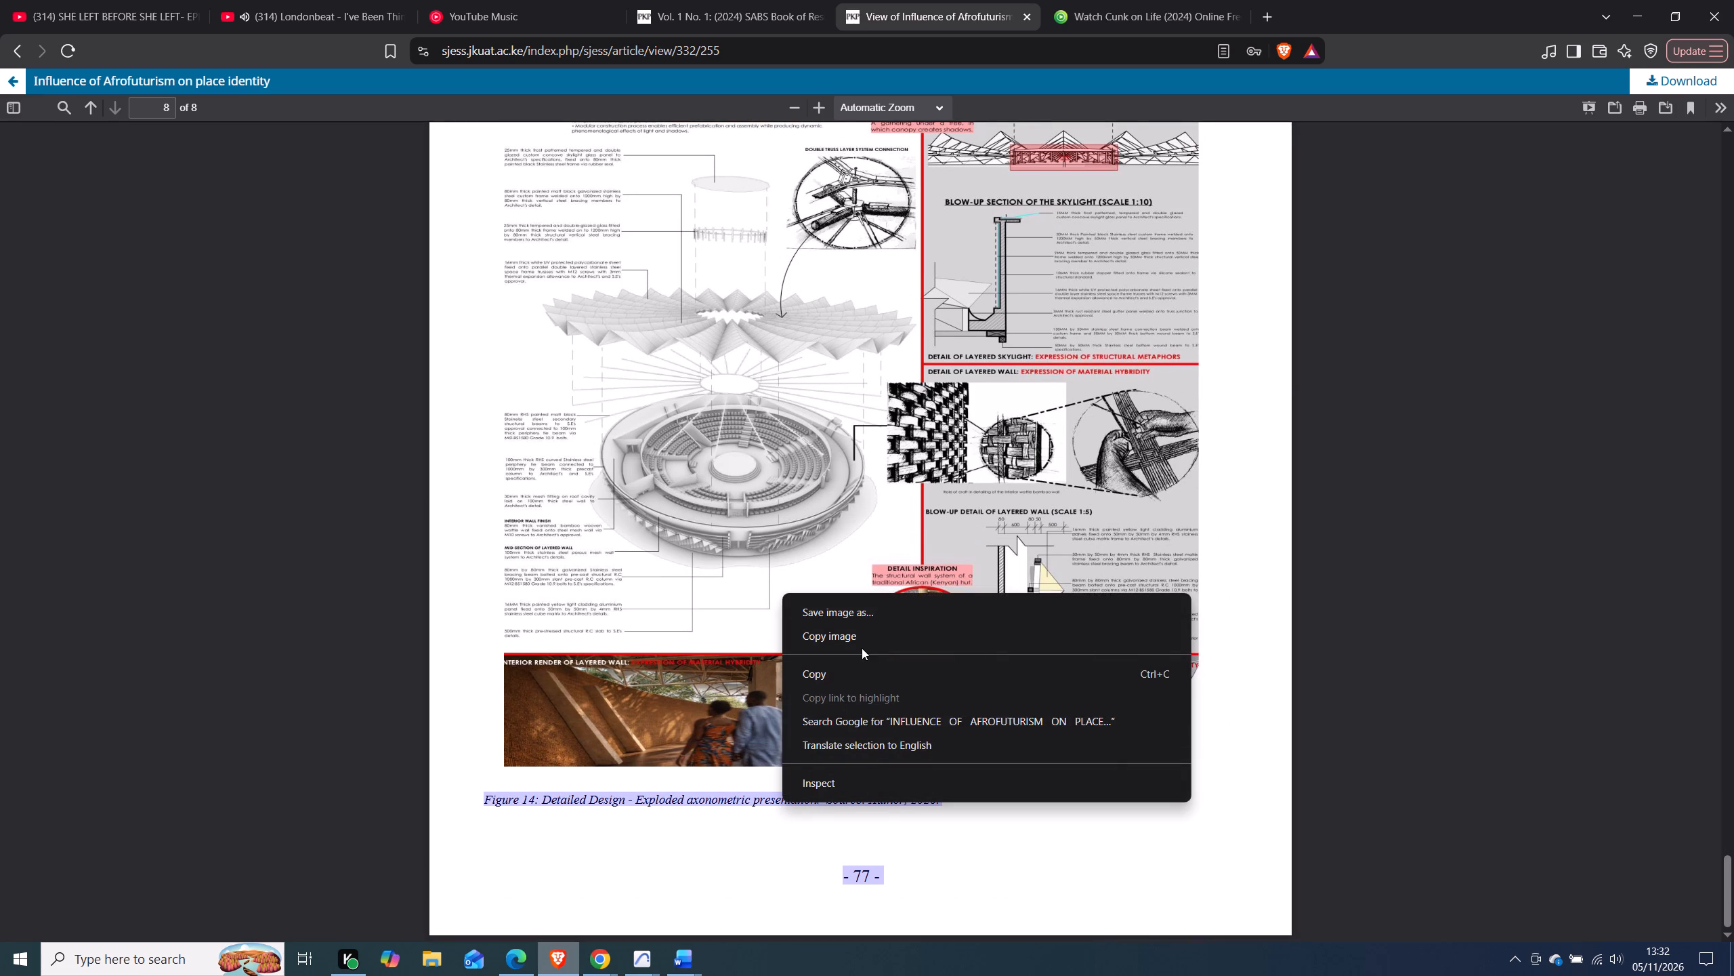
pyautogui.moveTo(860, 637); pyautogui.dragTo(1317, 399)
pyautogui.click(839, 674)
# Look back through the Afrofuturism article's contextual assertion, design analogy, form development and design sections.
pyautogui.scroll(7, 819, 529)
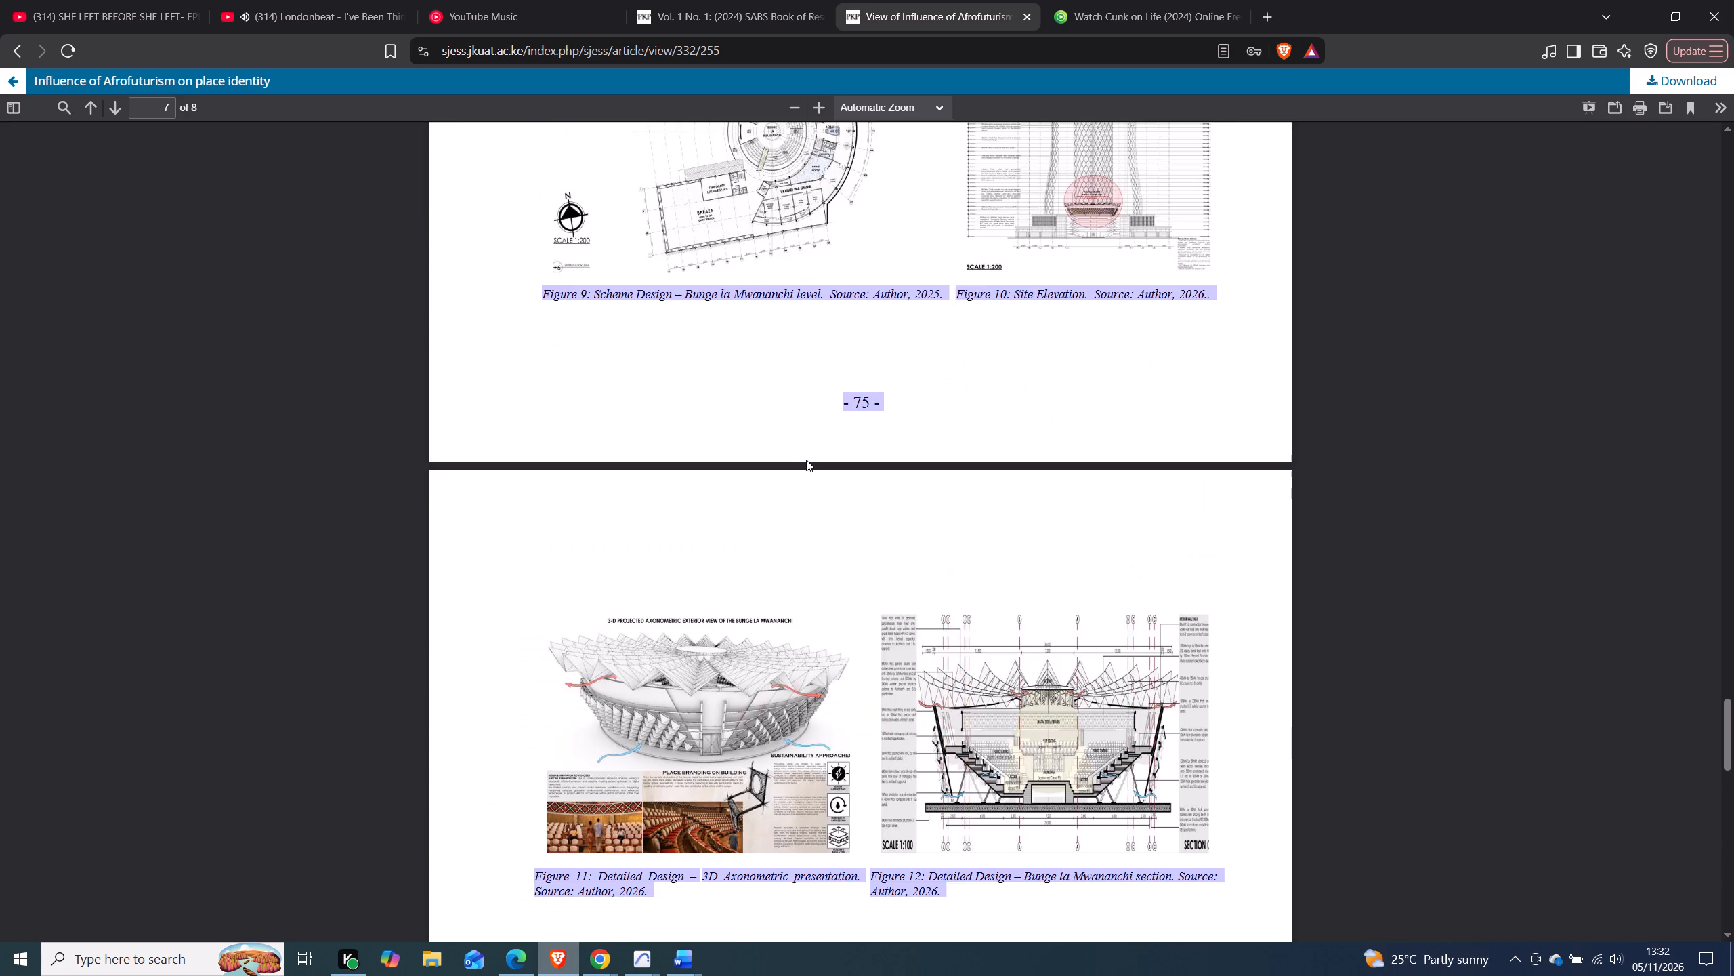
pyautogui.scroll(4, 797, 438)
pyautogui.scroll(5, 788, 374)
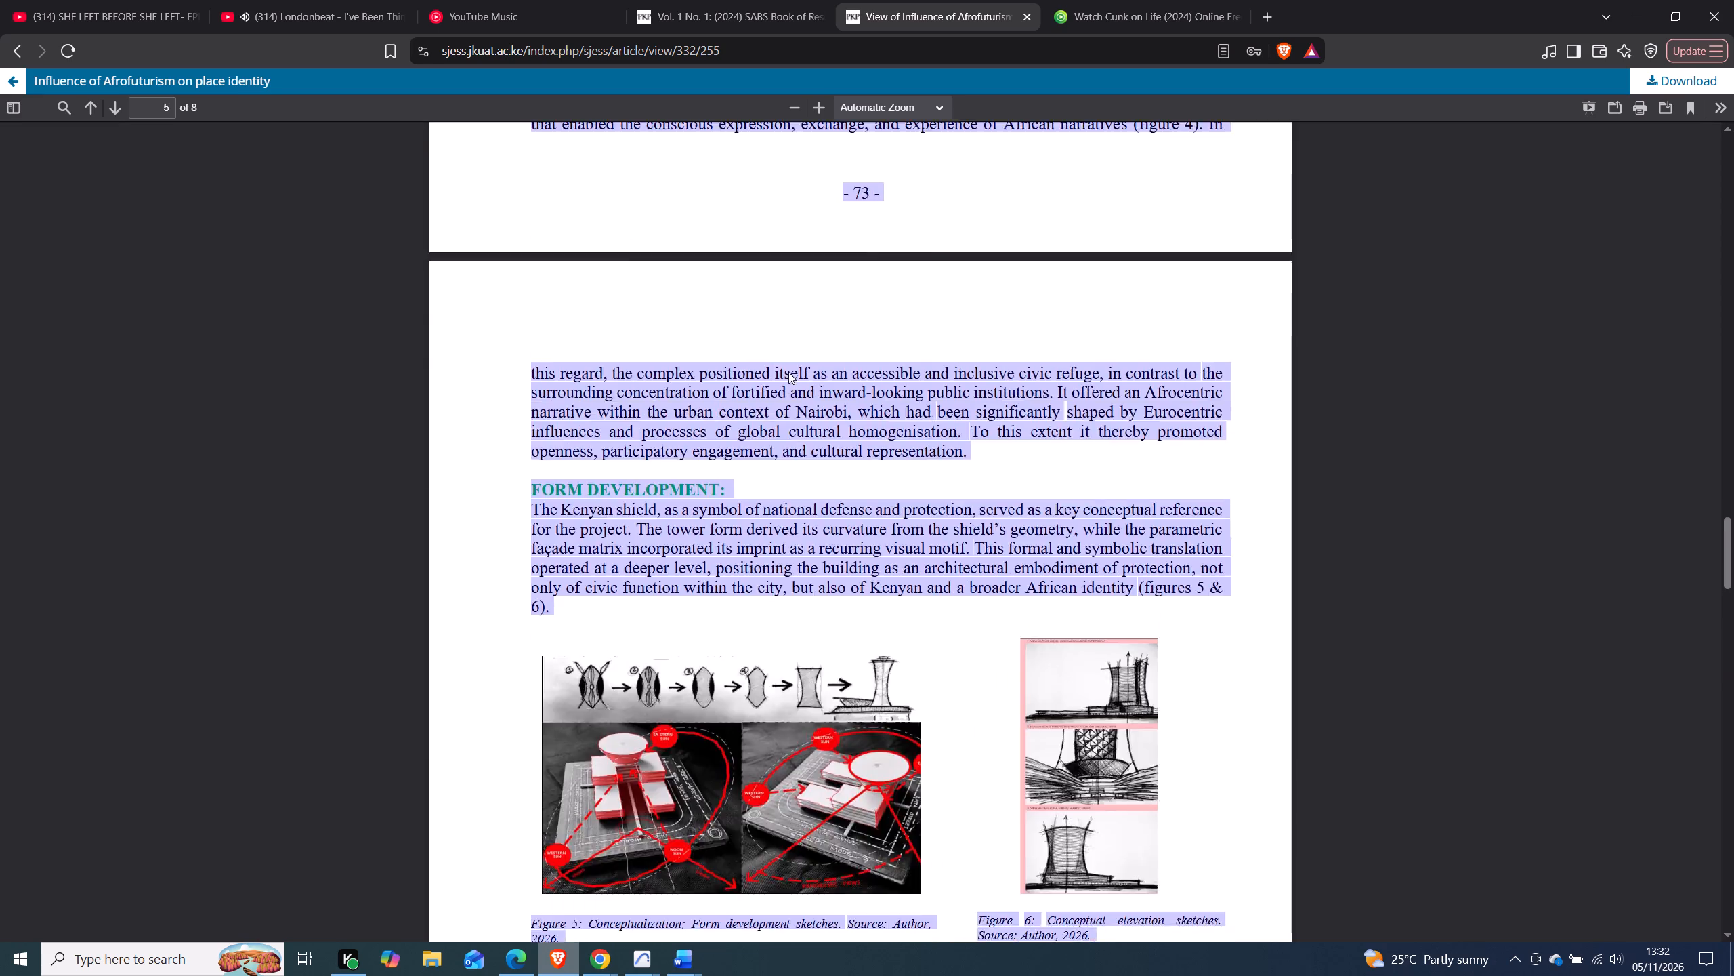
pyautogui.scroll(4, 788, 372)
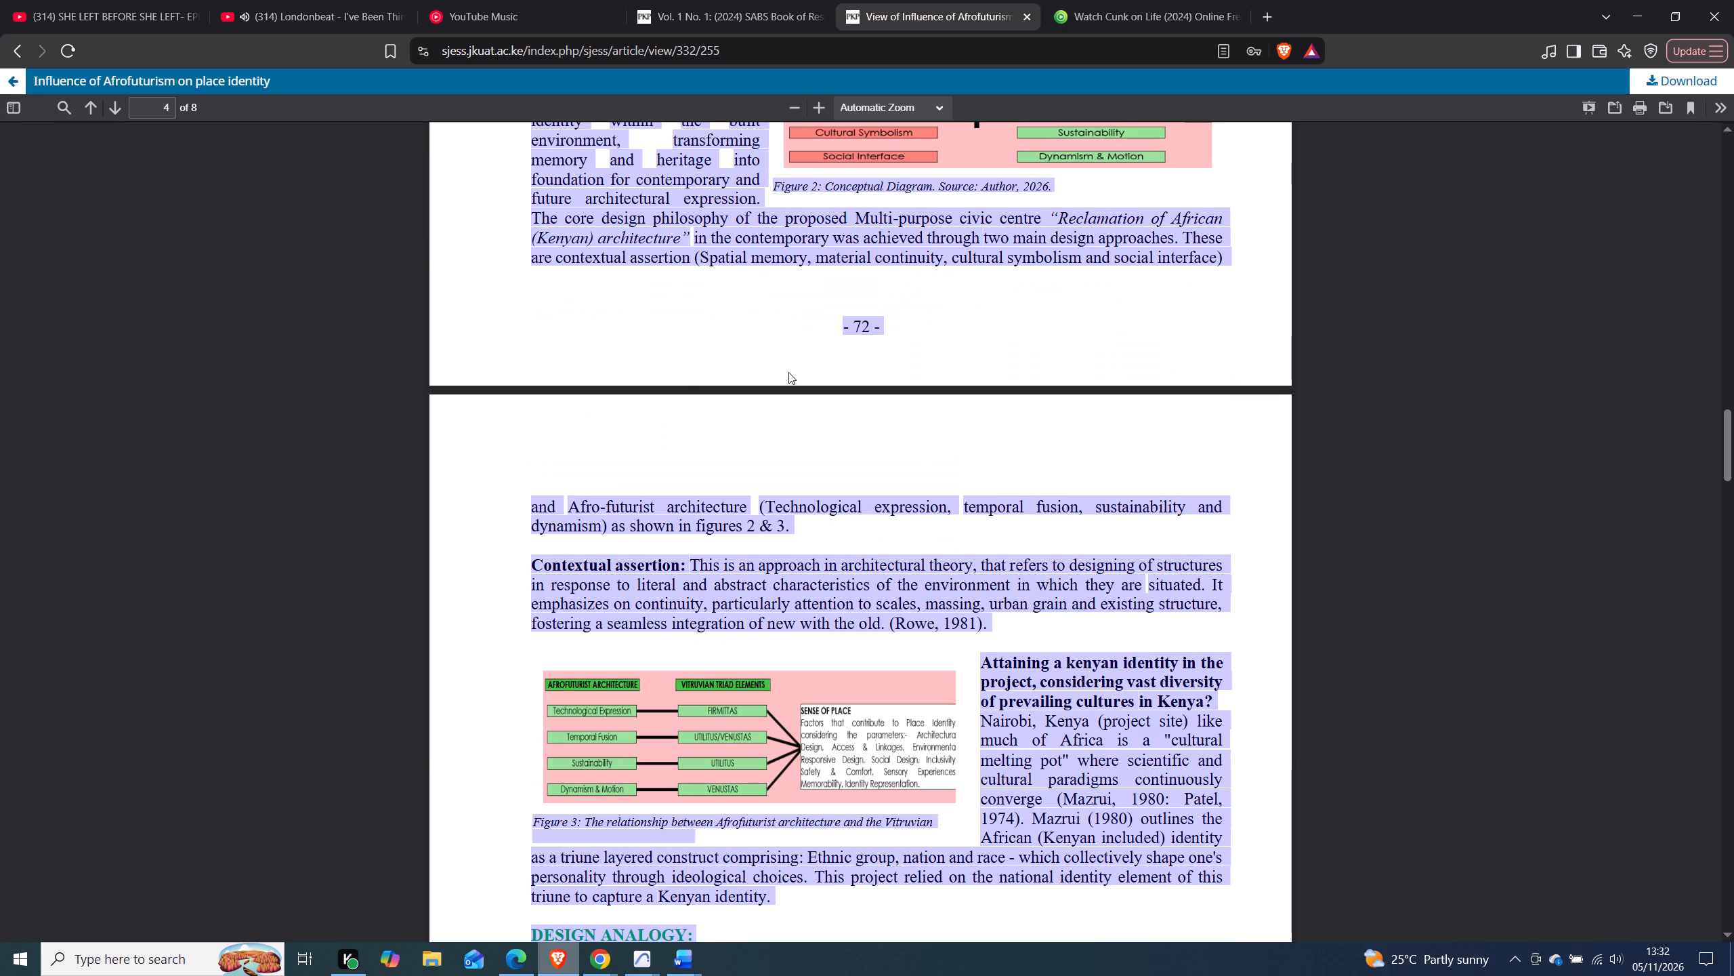
pyautogui.scroll(-7, 788, 372)
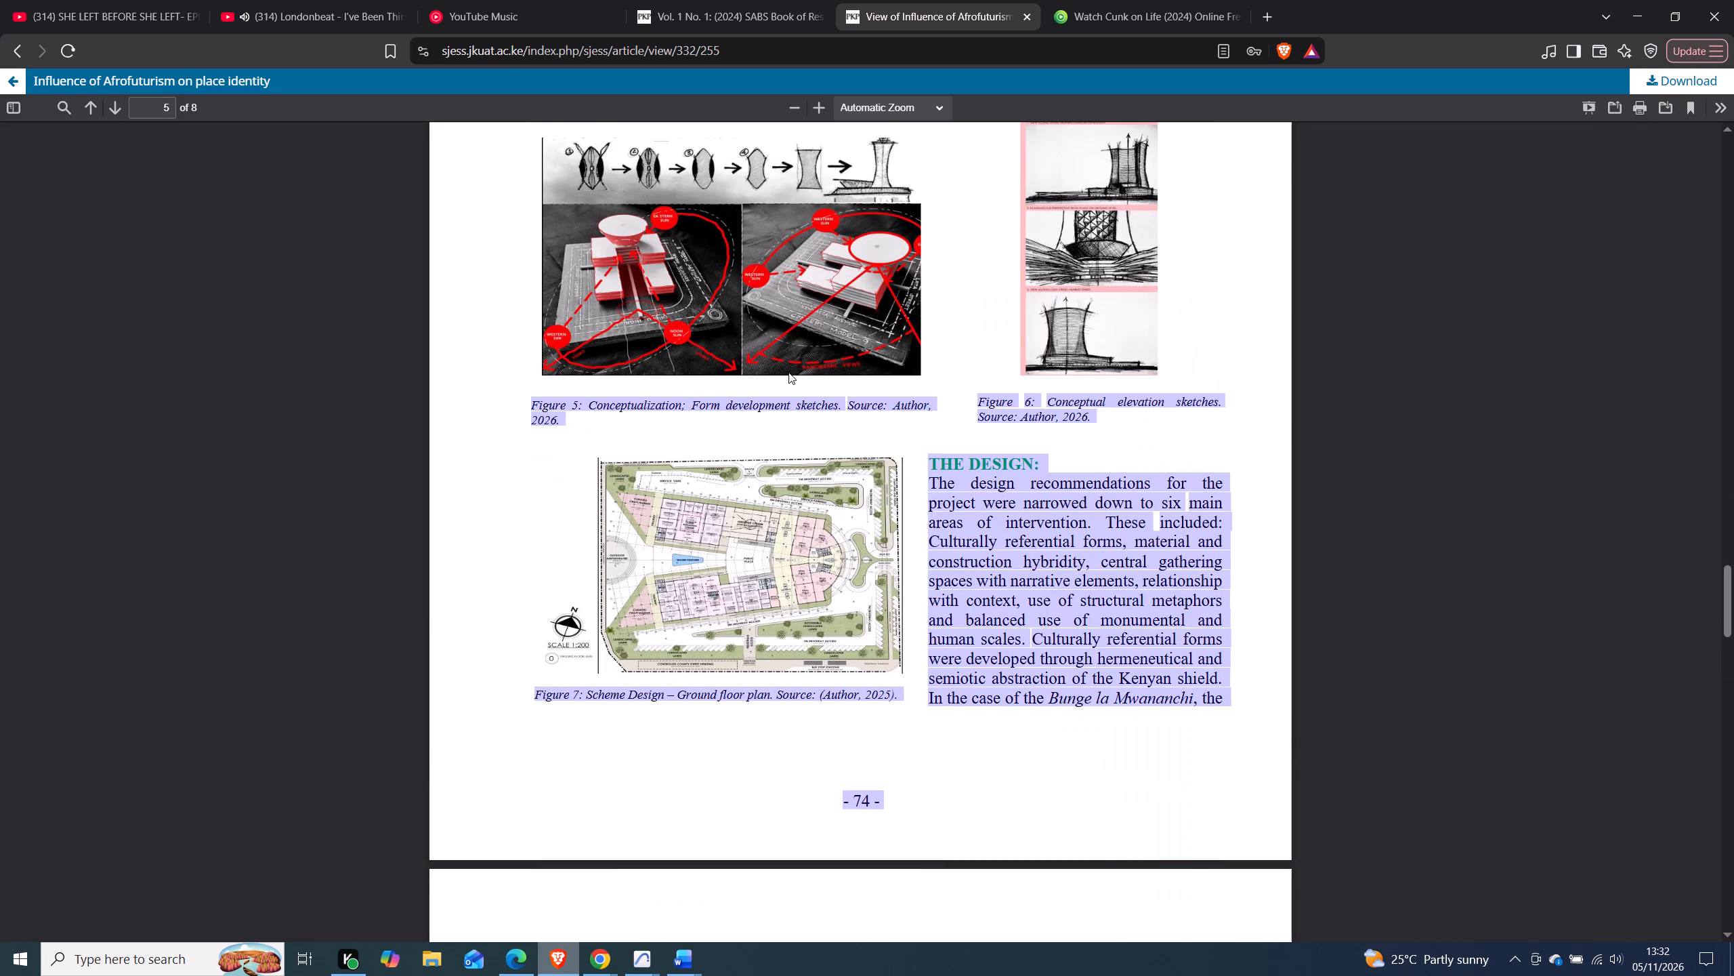
pyautogui.scroll(-2, 788, 372)
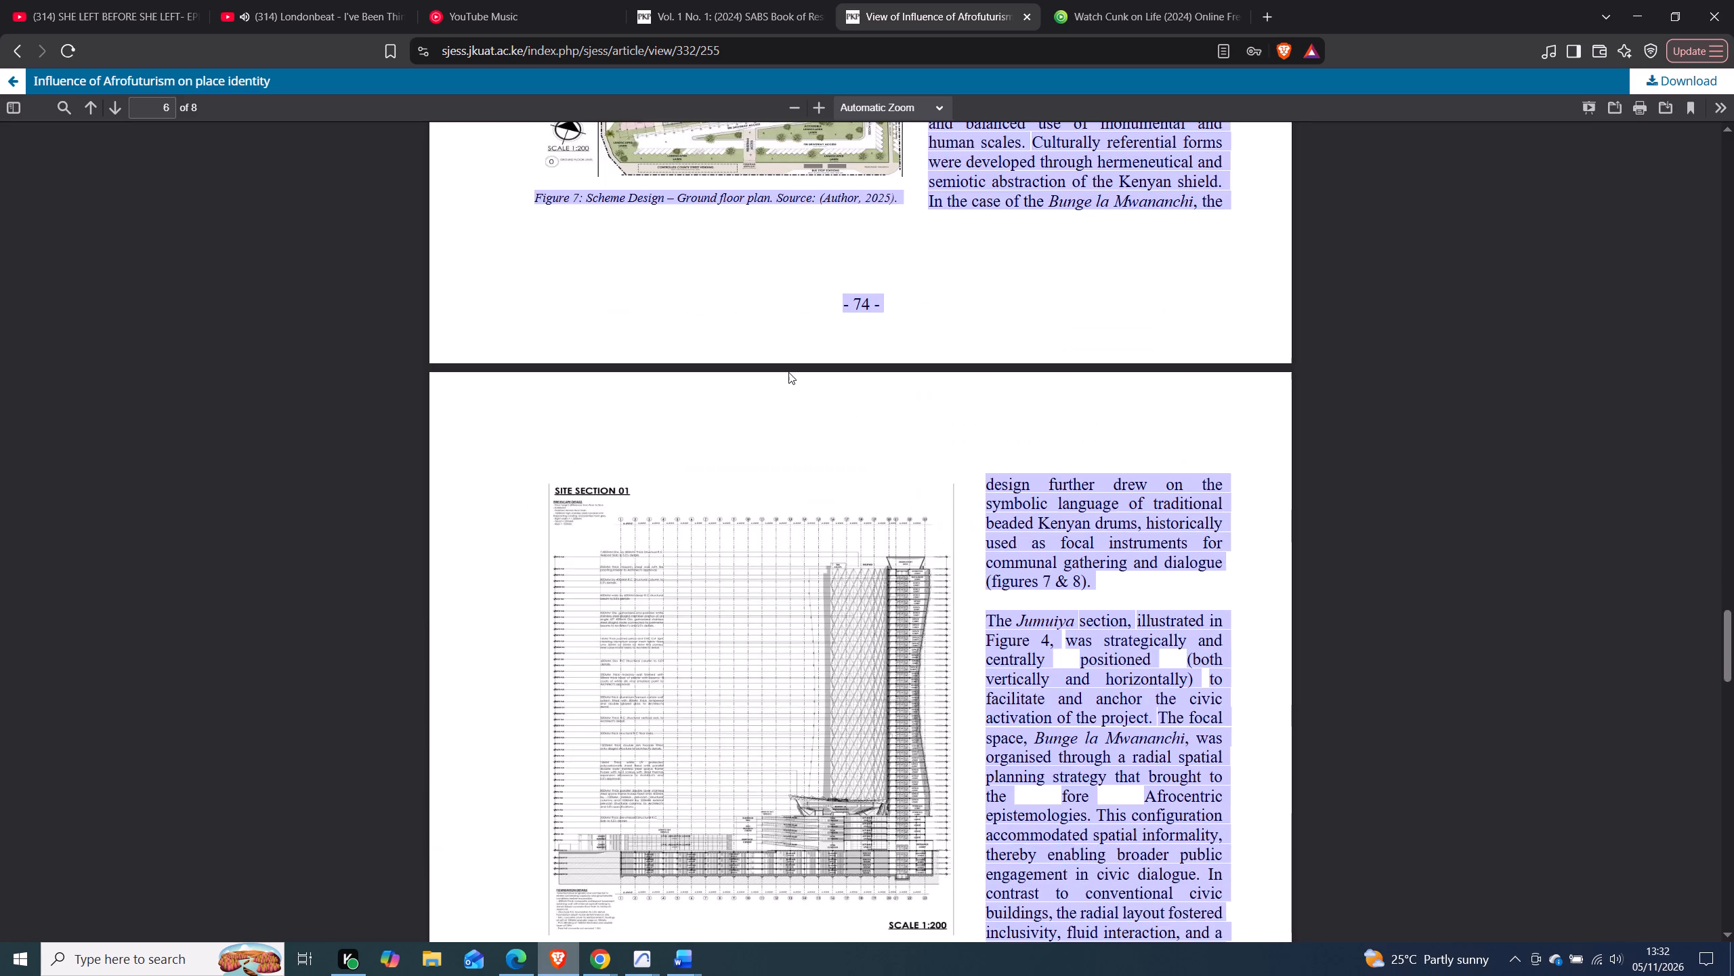
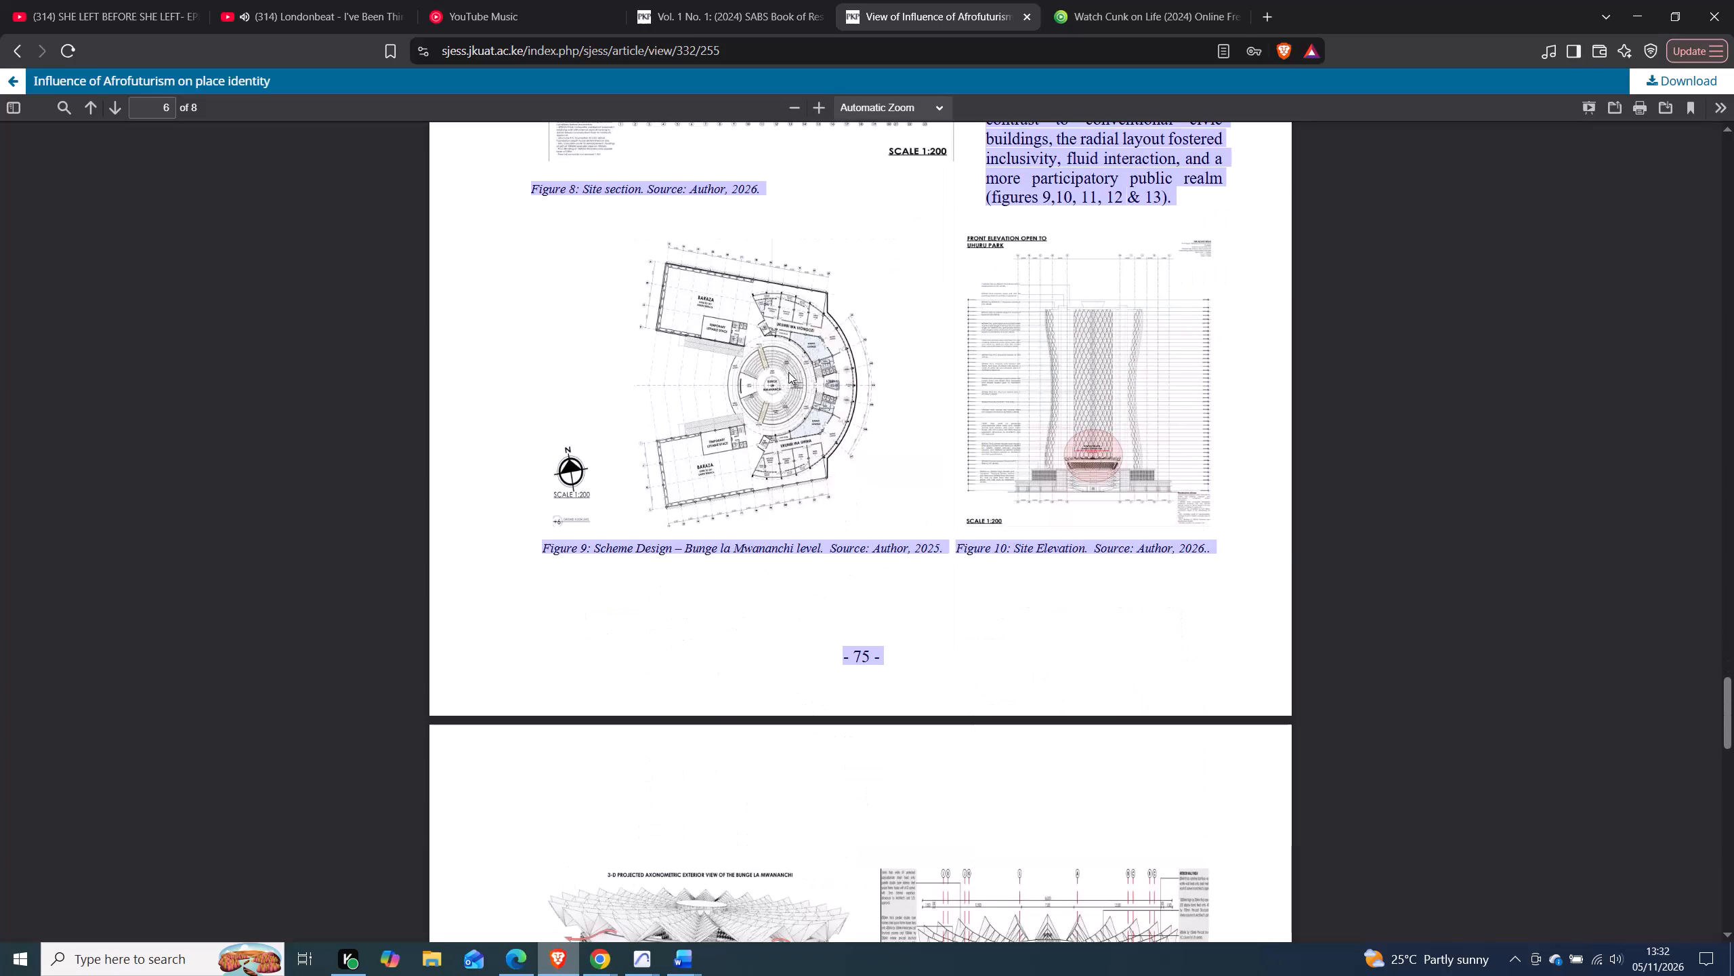
# Look through the Afrofuturism article's closing pages, including the exploded axonometric presentation in Figure 14.
pyautogui.scroll(-7, 788, 372)
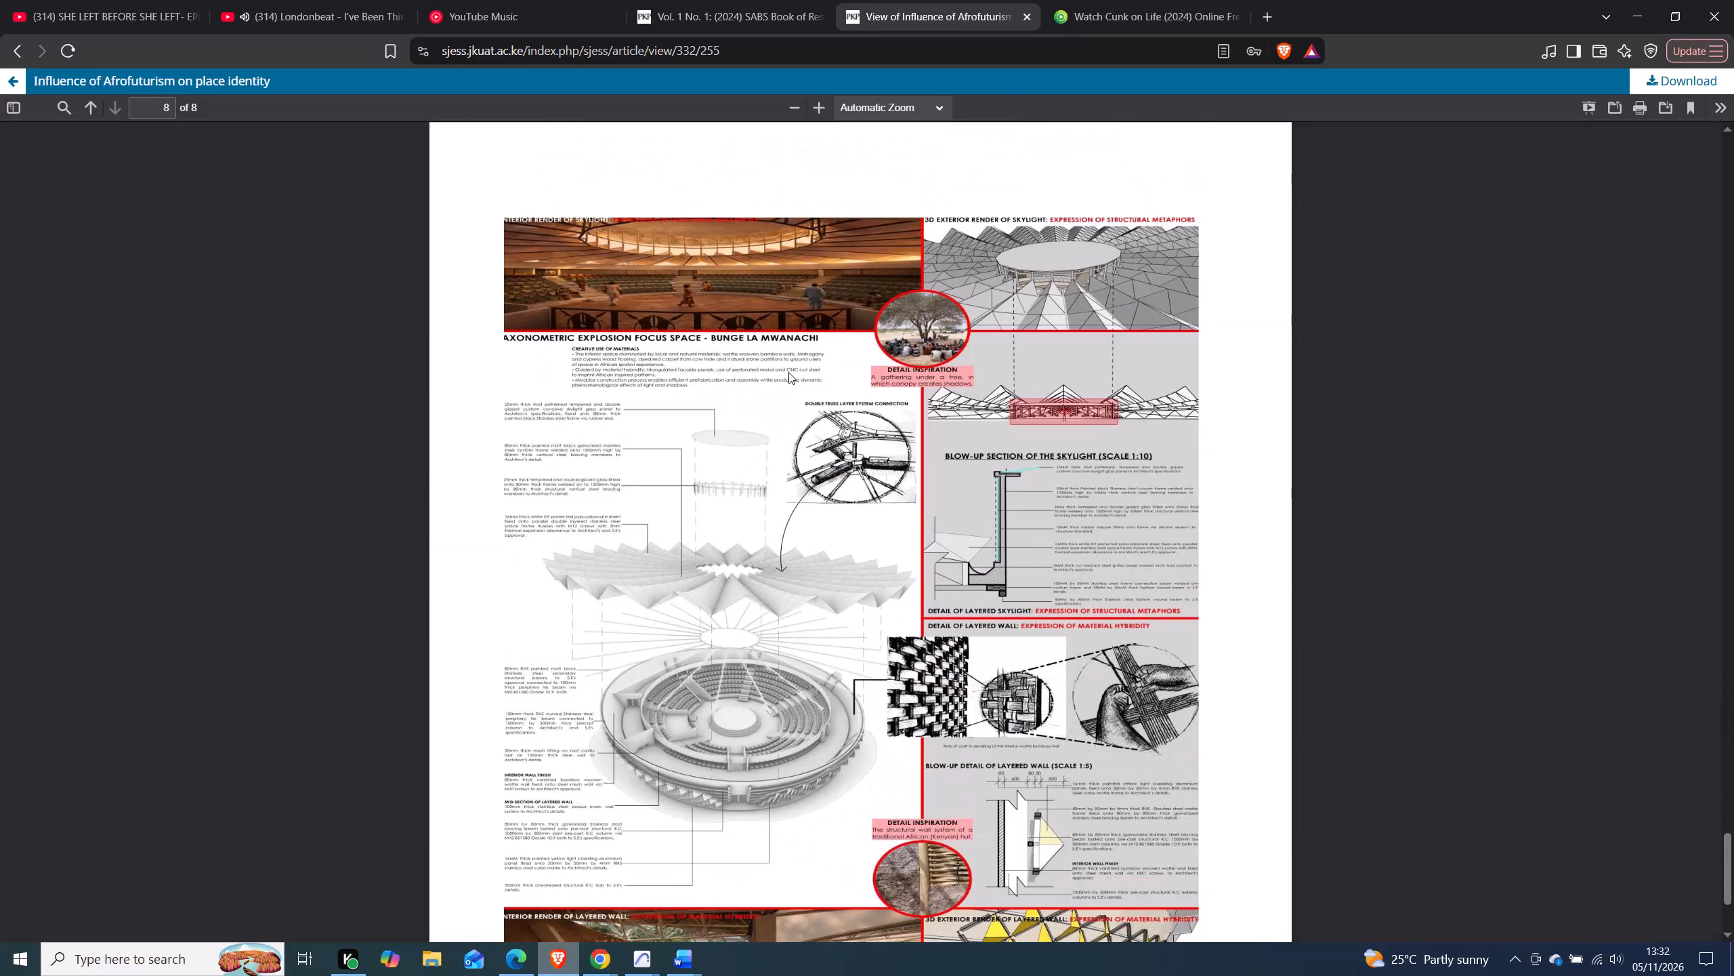
pyautogui.scroll(-2, 788, 372)
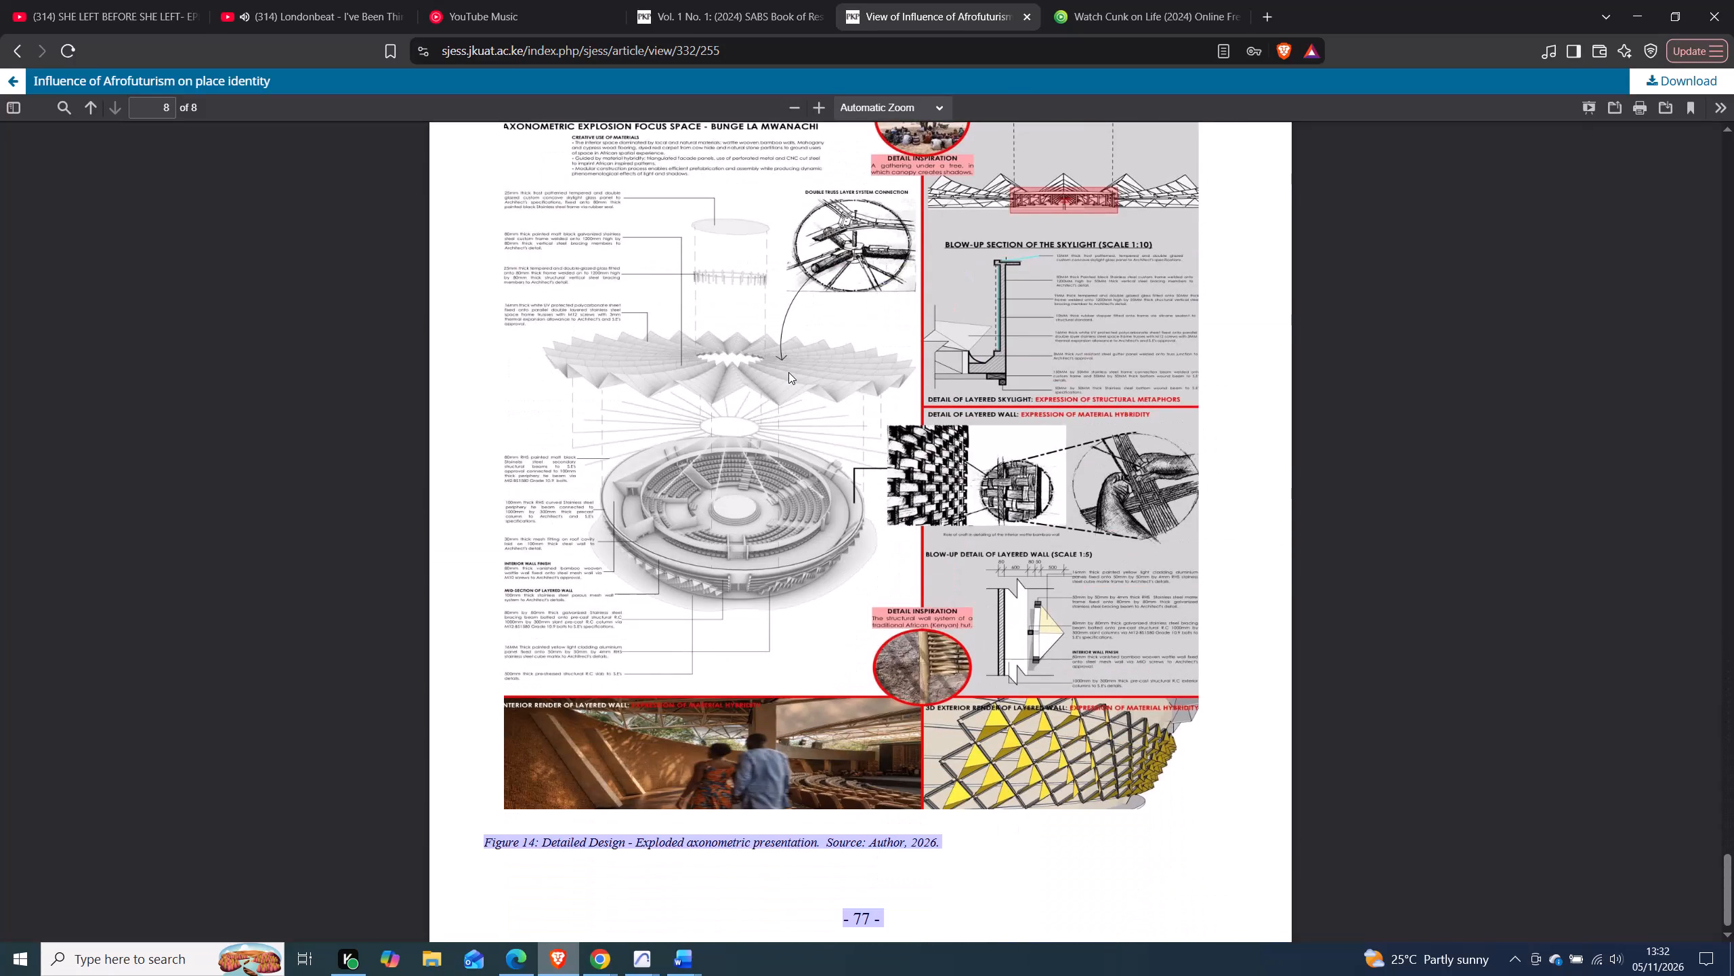
pyautogui.scroll(-6, 774, 375)
pyautogui.scroll(4, 774, 369)
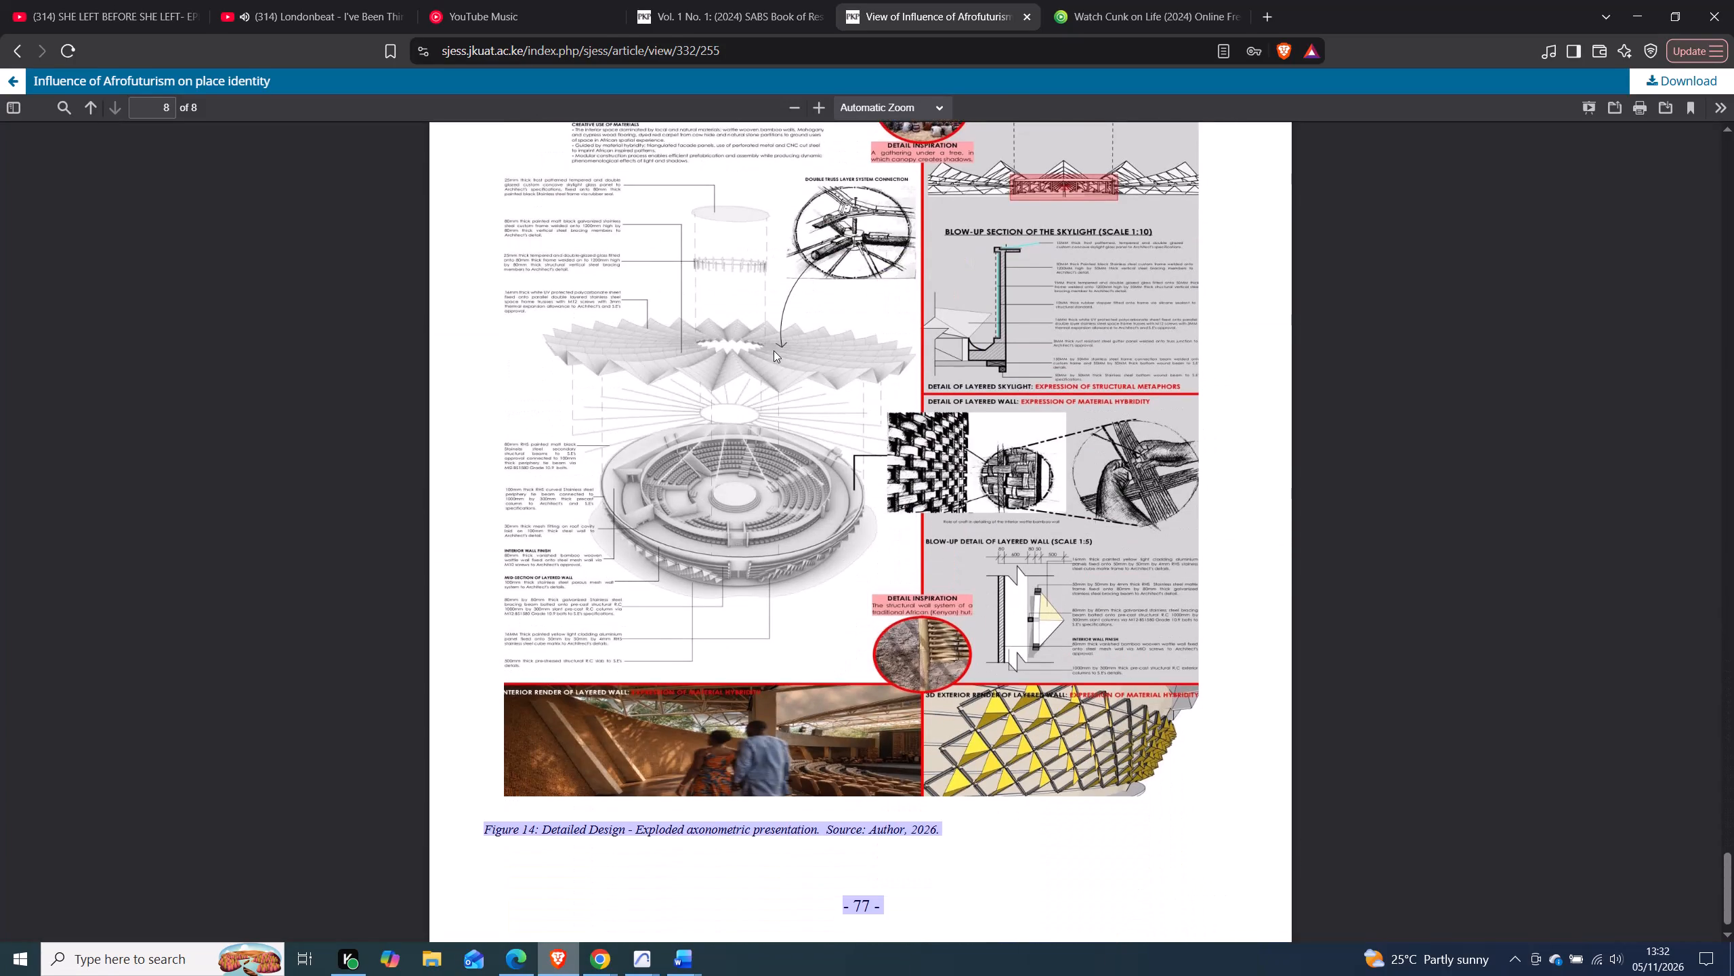
pyautogui.scroll(14, 774, 350)
pyautogui.scroll(8, 763, 255)
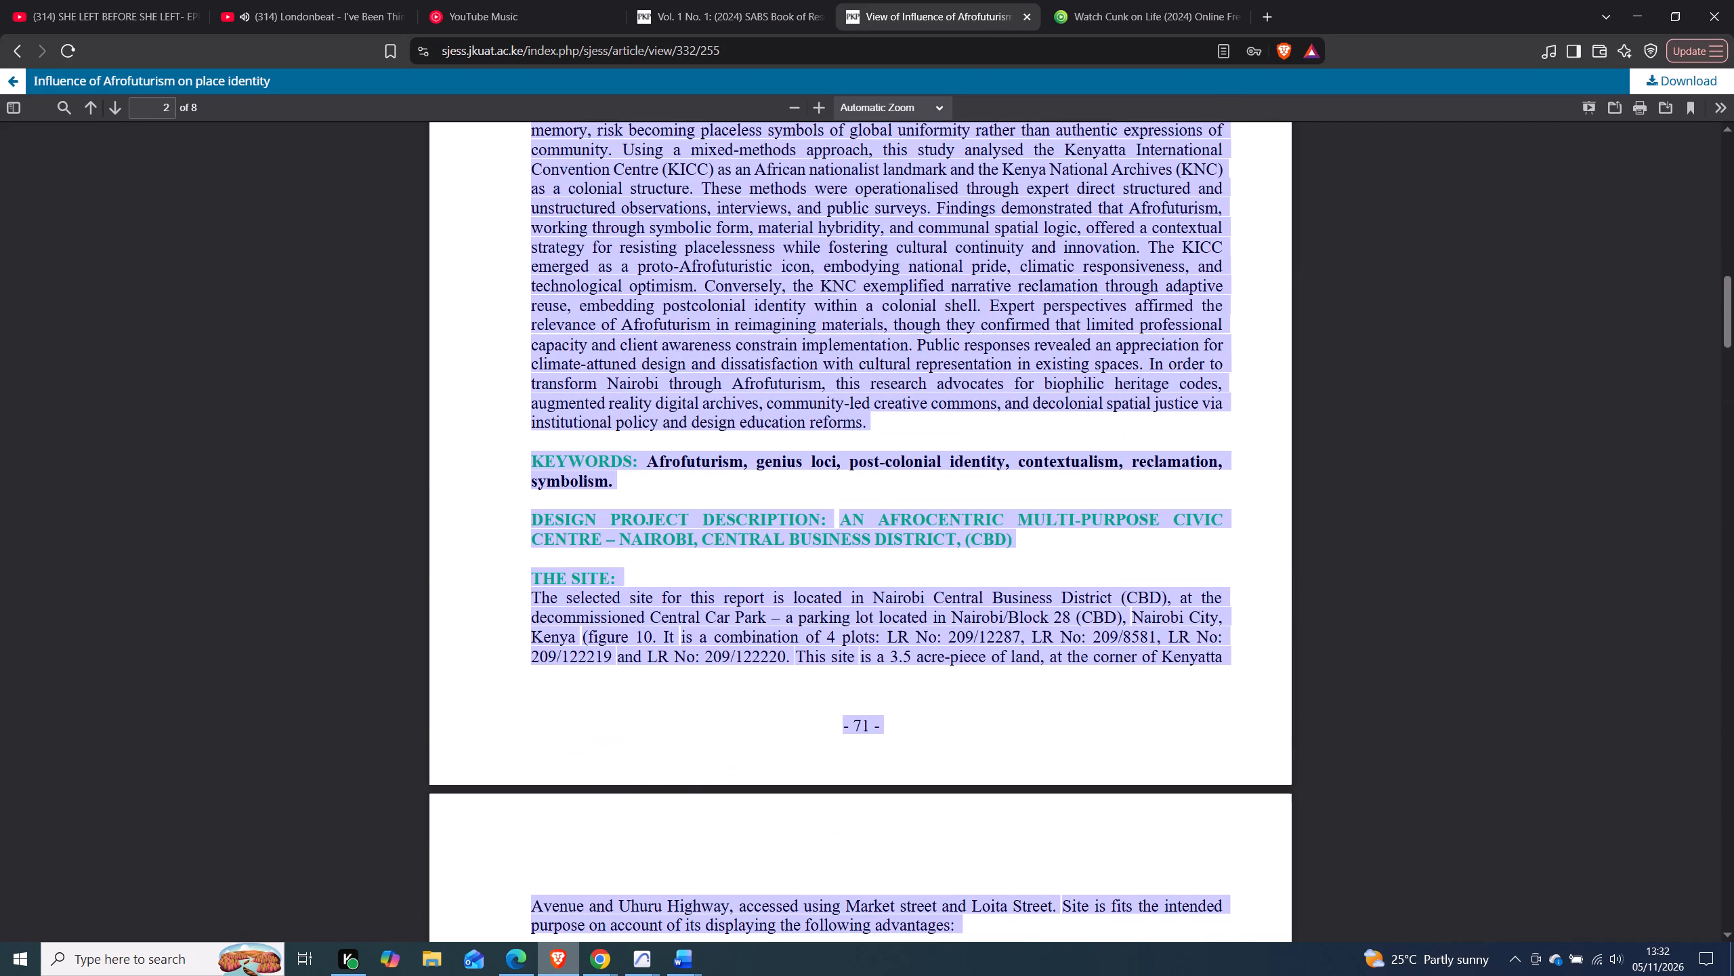
# Review the Afrofuturism article again from the site, brief and concept sections through form development, design and project details.
pyautogui.scroll(-3, 763, 255)
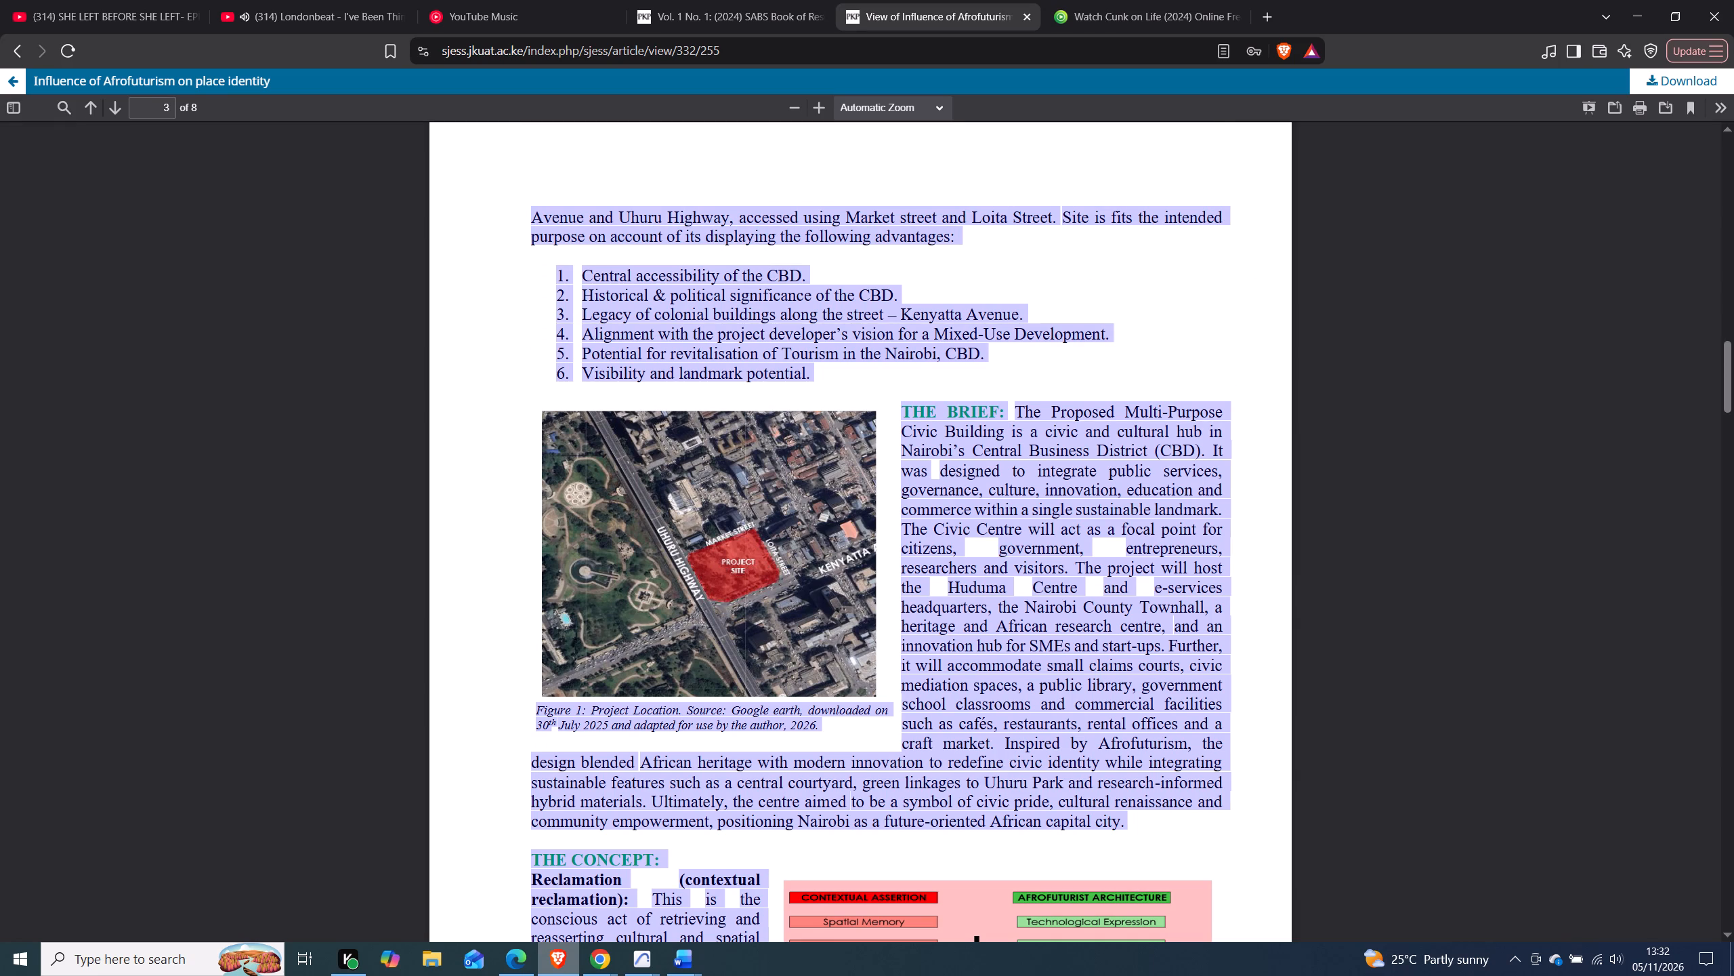
pyautogui.scroll(-3, 688, 292)
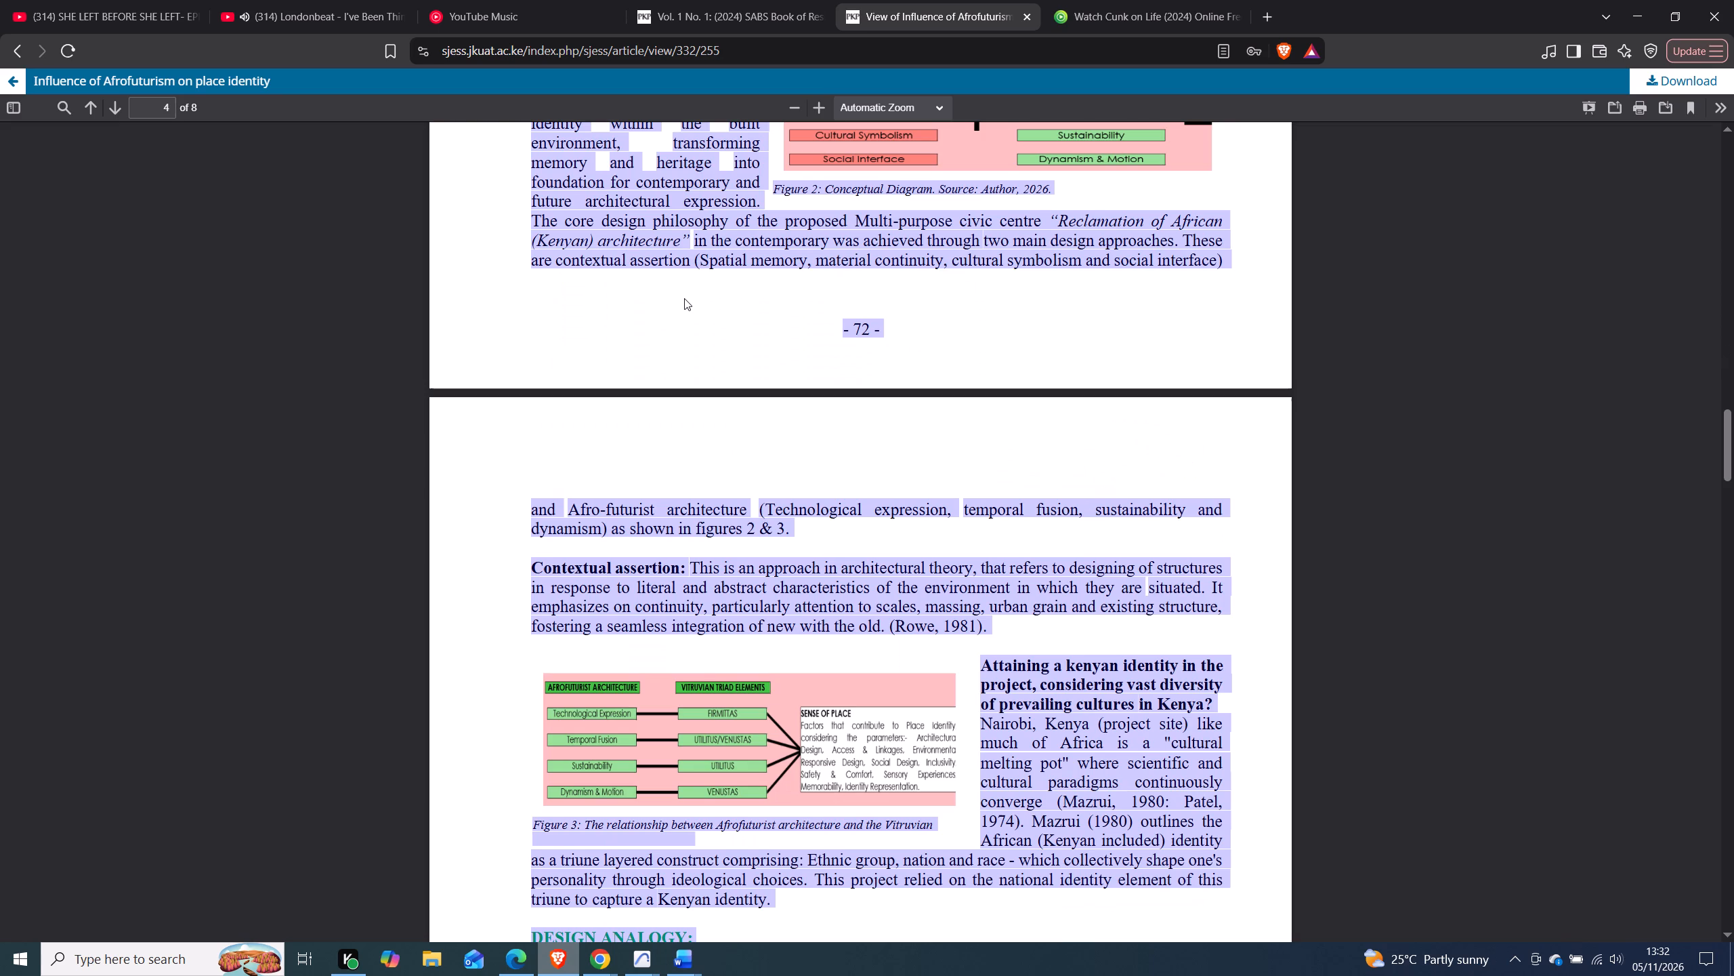
pyautogui.scroll(-2, 684, 298)
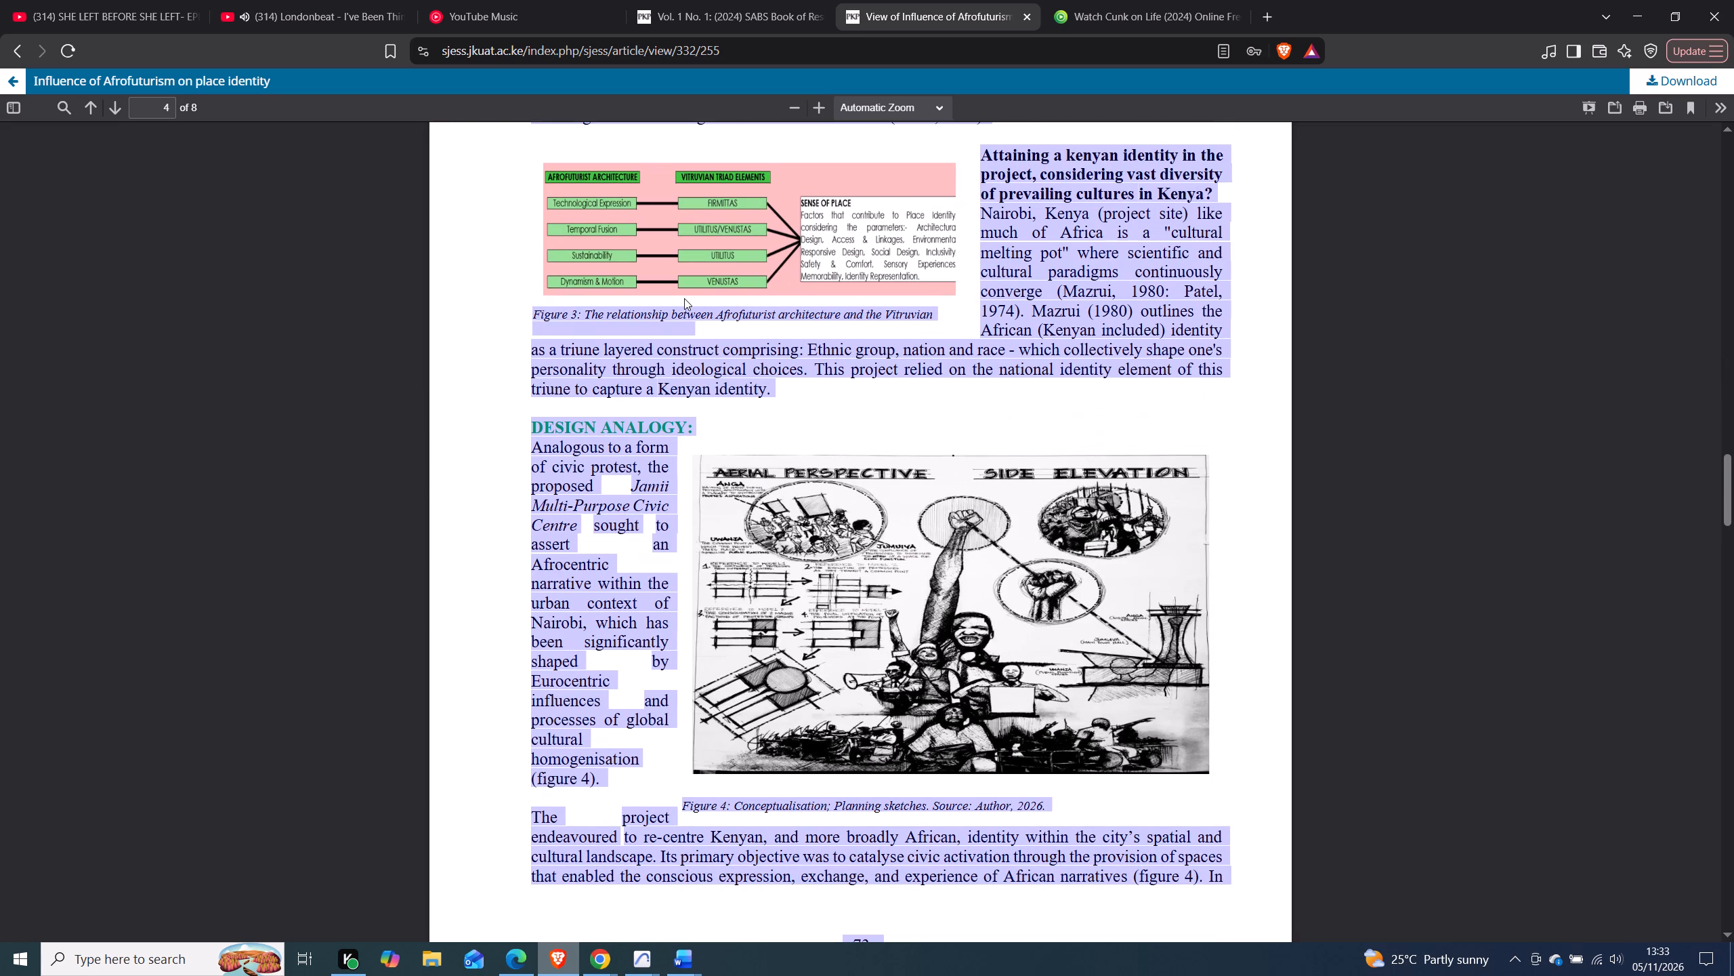
pyautogui.scroll(-2, 684, 298)
pyautogui.scroll(2, 684, 298)
pyautogui.scroll(-3, 684, 298)
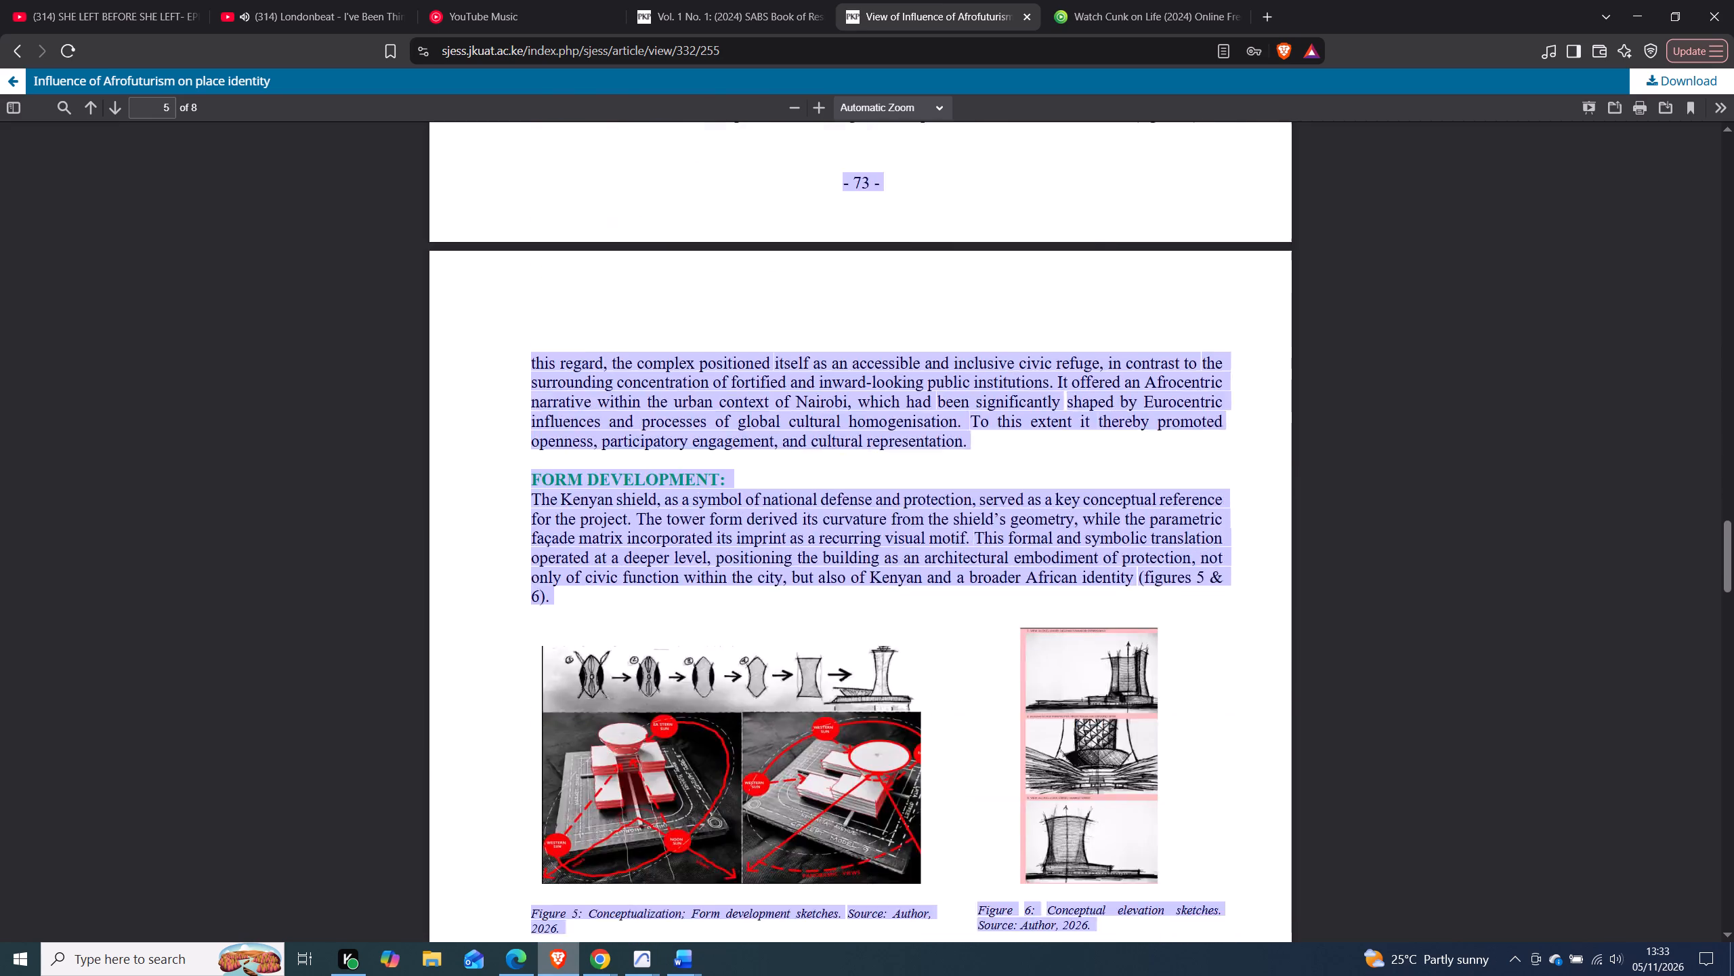
pyautogui.scroll(2, 684, 298)
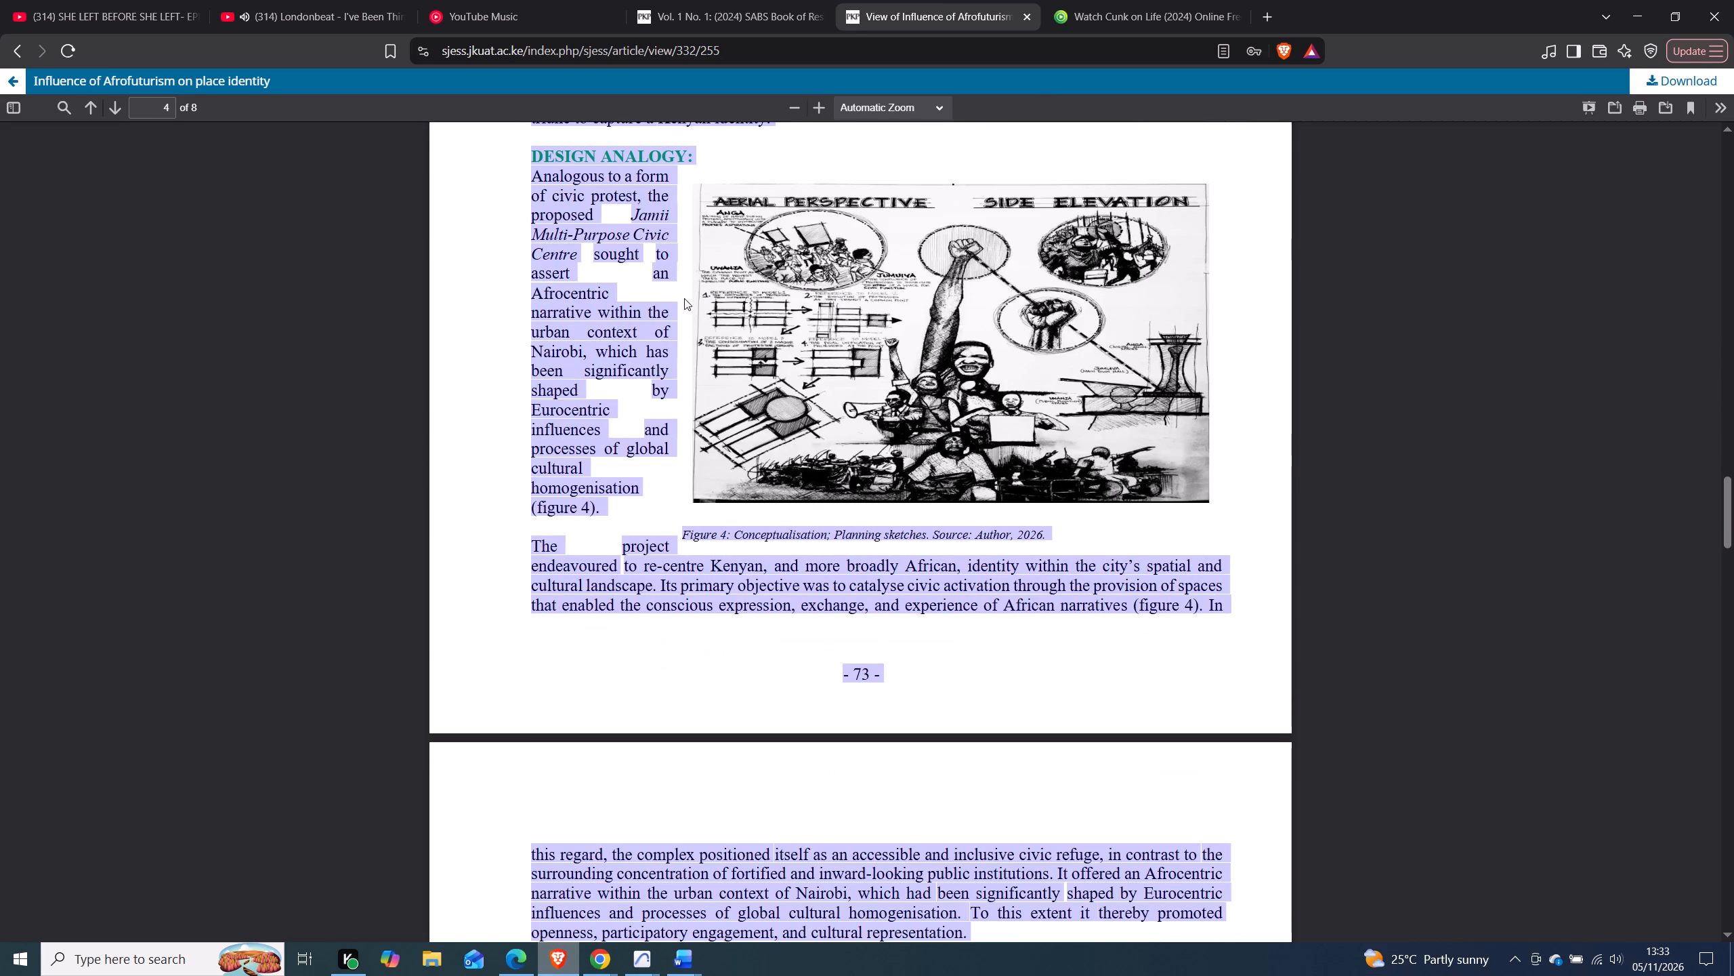
pyautogui.scroll(2, 684, 298)
pyautogui.scroll(-11, 684, 298)
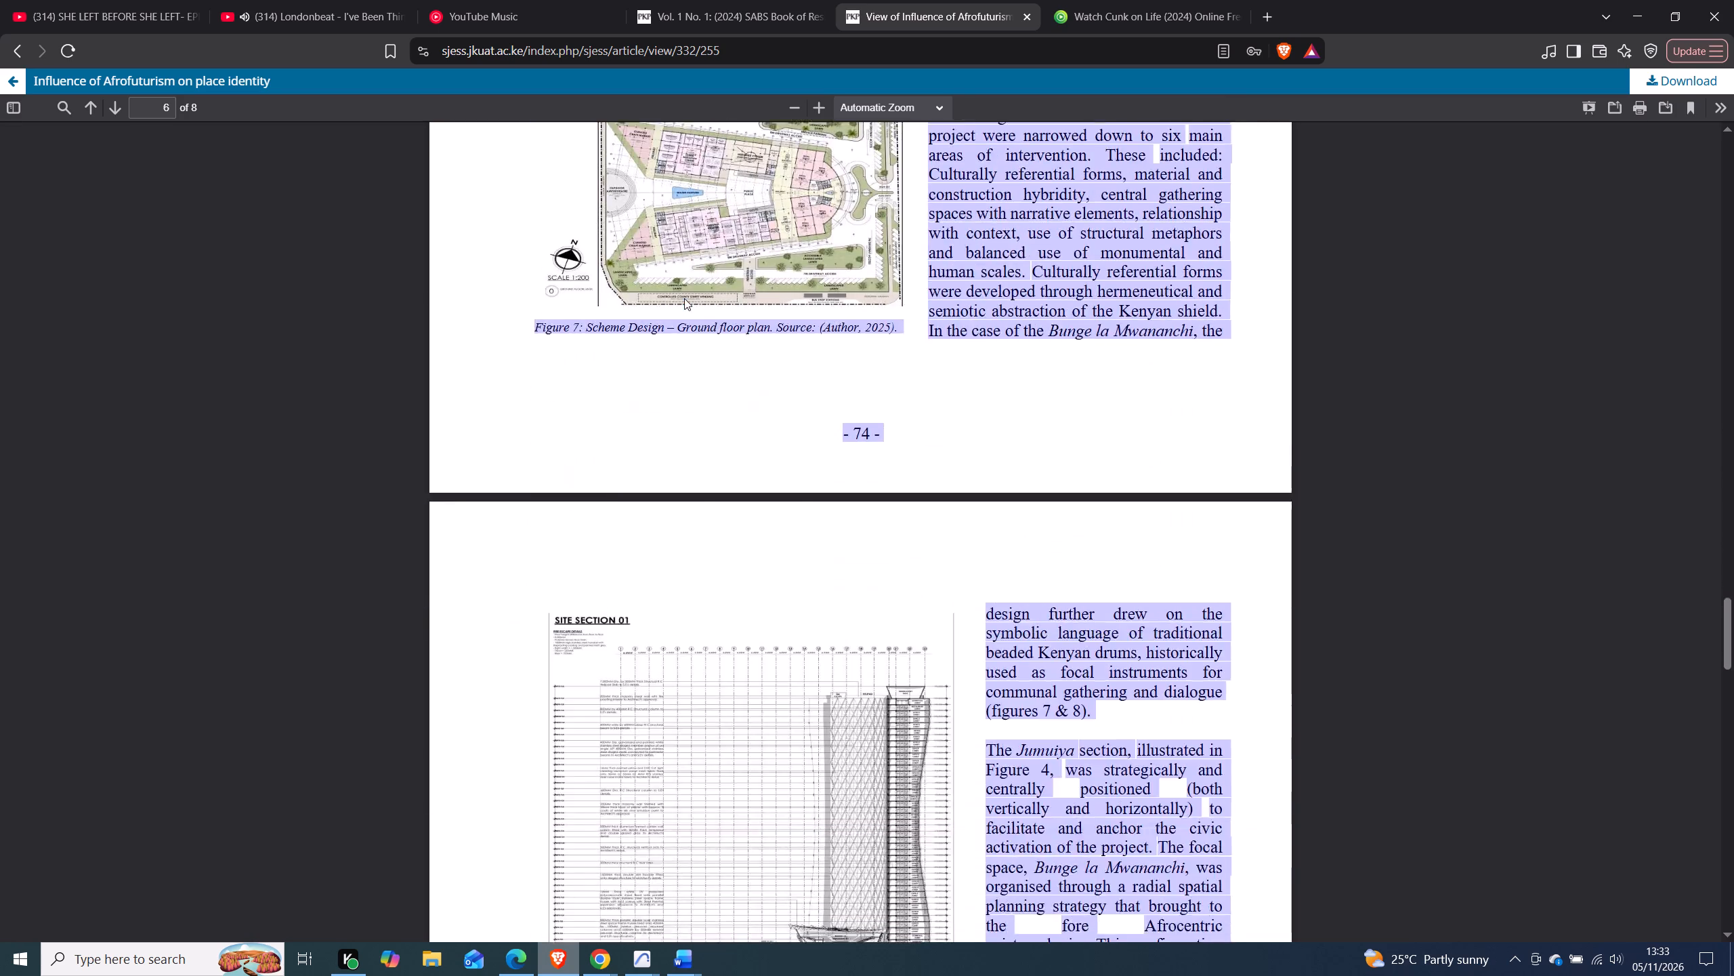
pyautogui.scroll(-3, 684, 300)
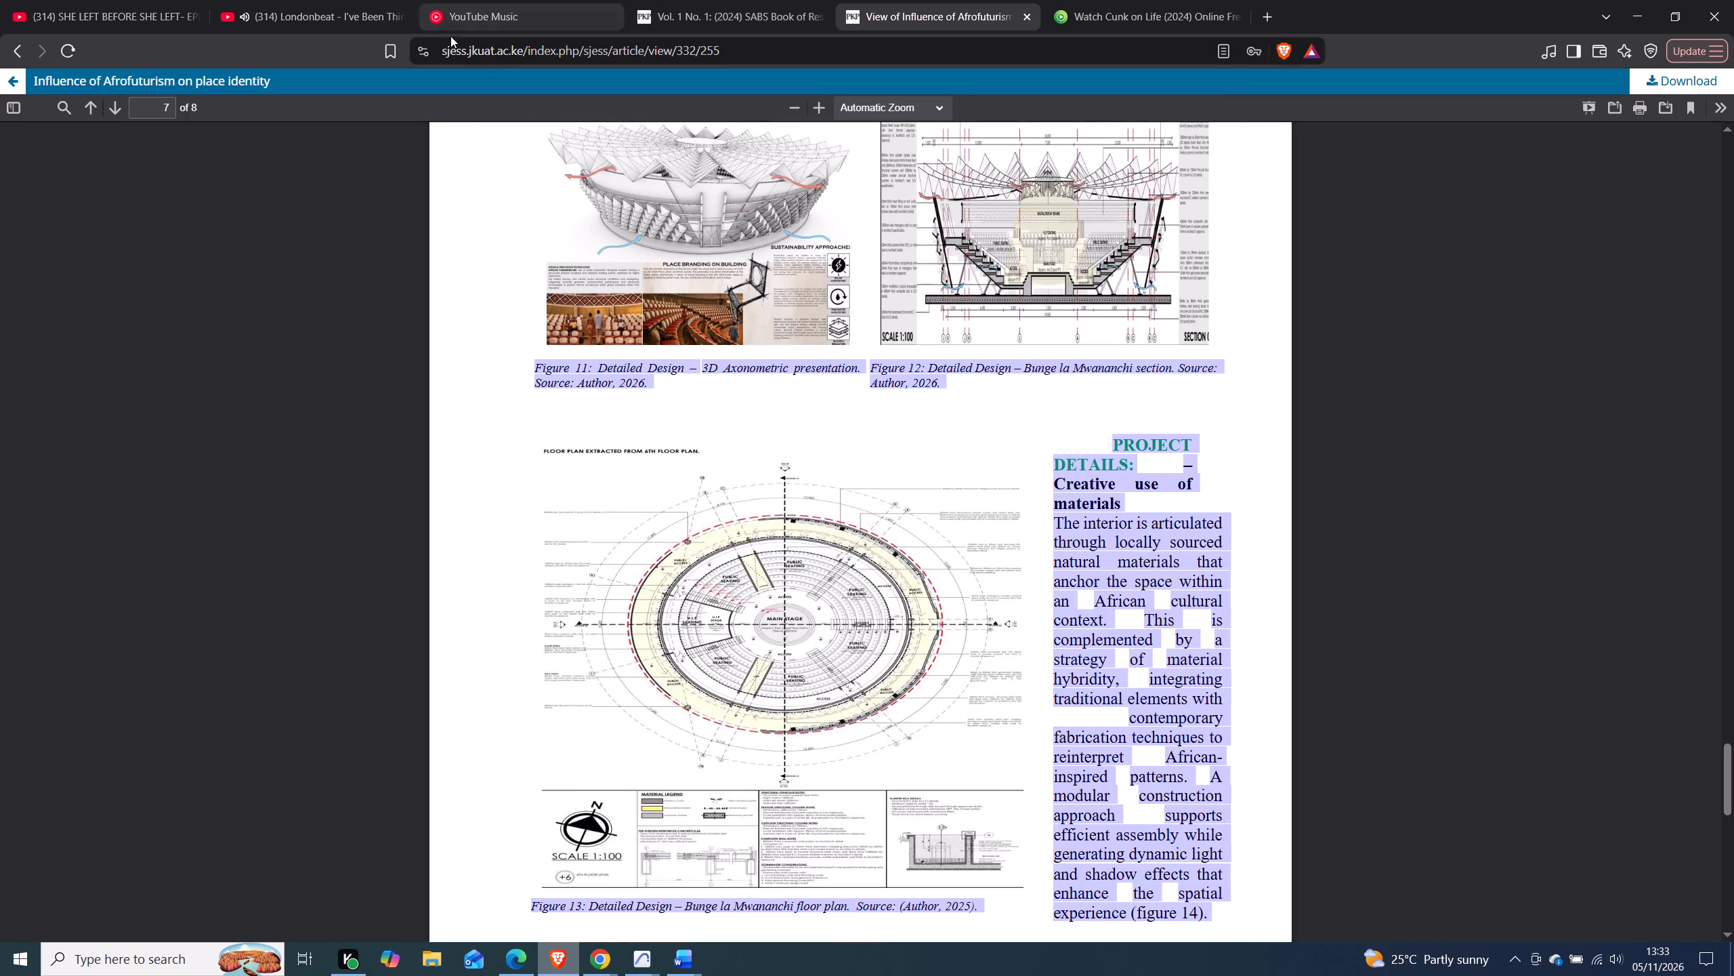
# Switch to the YouTube music mix, skip through its tracks and play the recommended video "Rema - TEA".
pyautogui.click(341, 0)
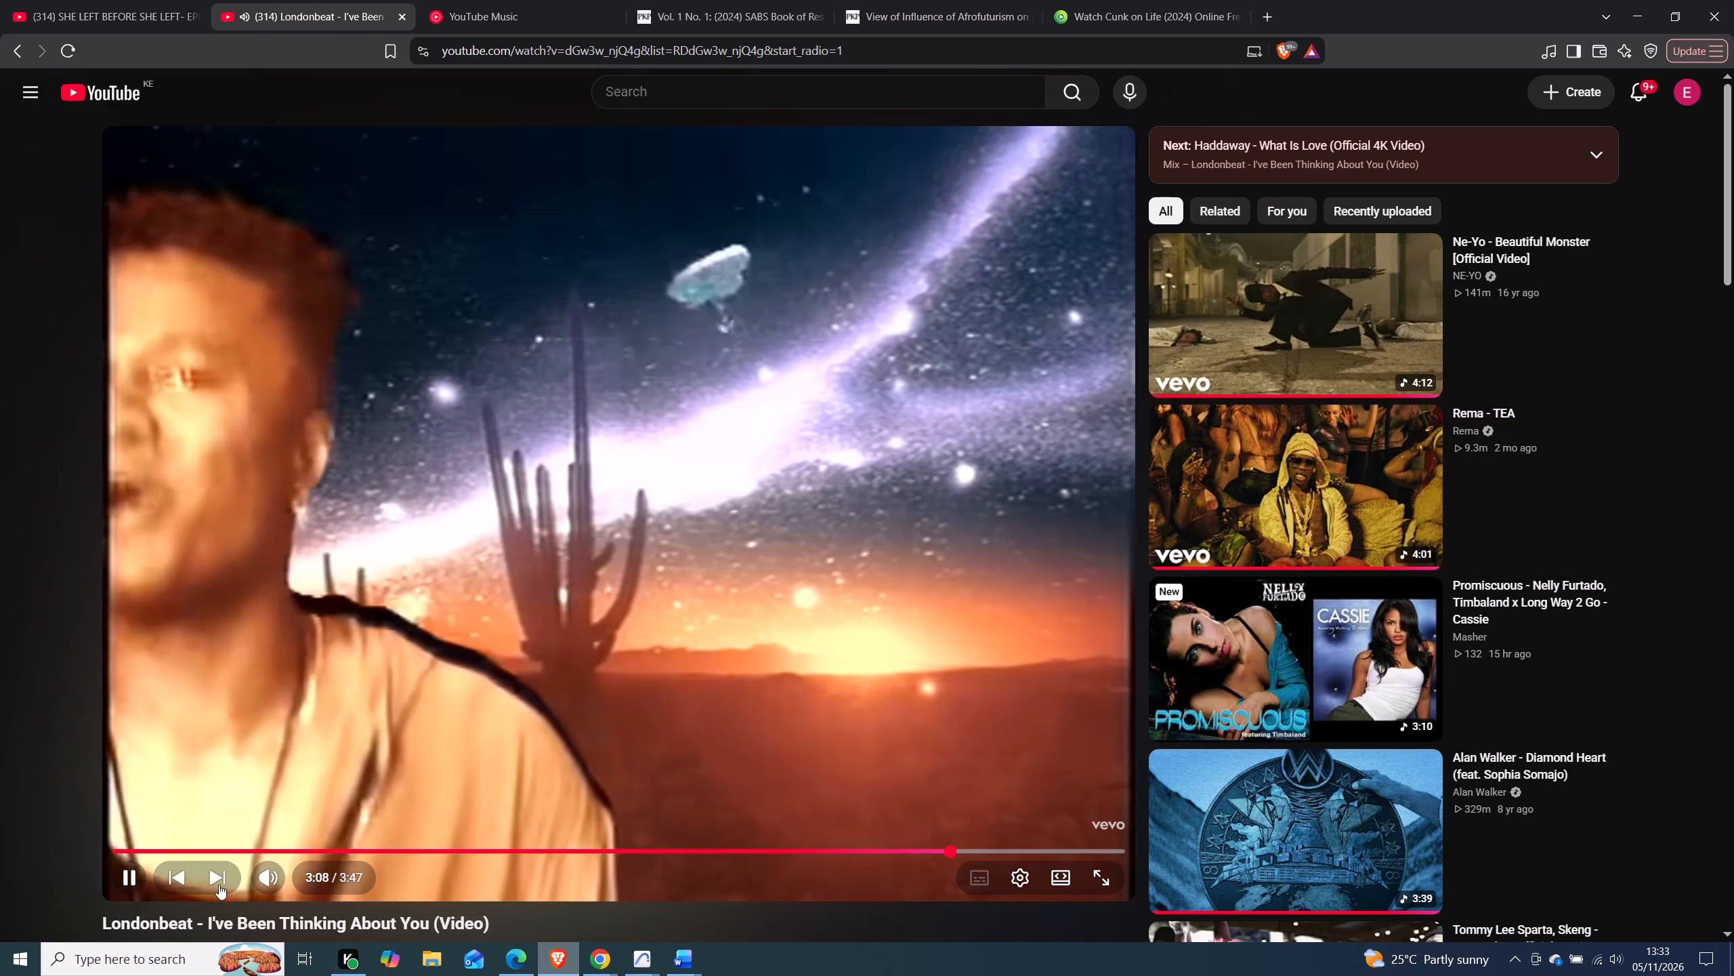
pyautogui.click(211, 878)
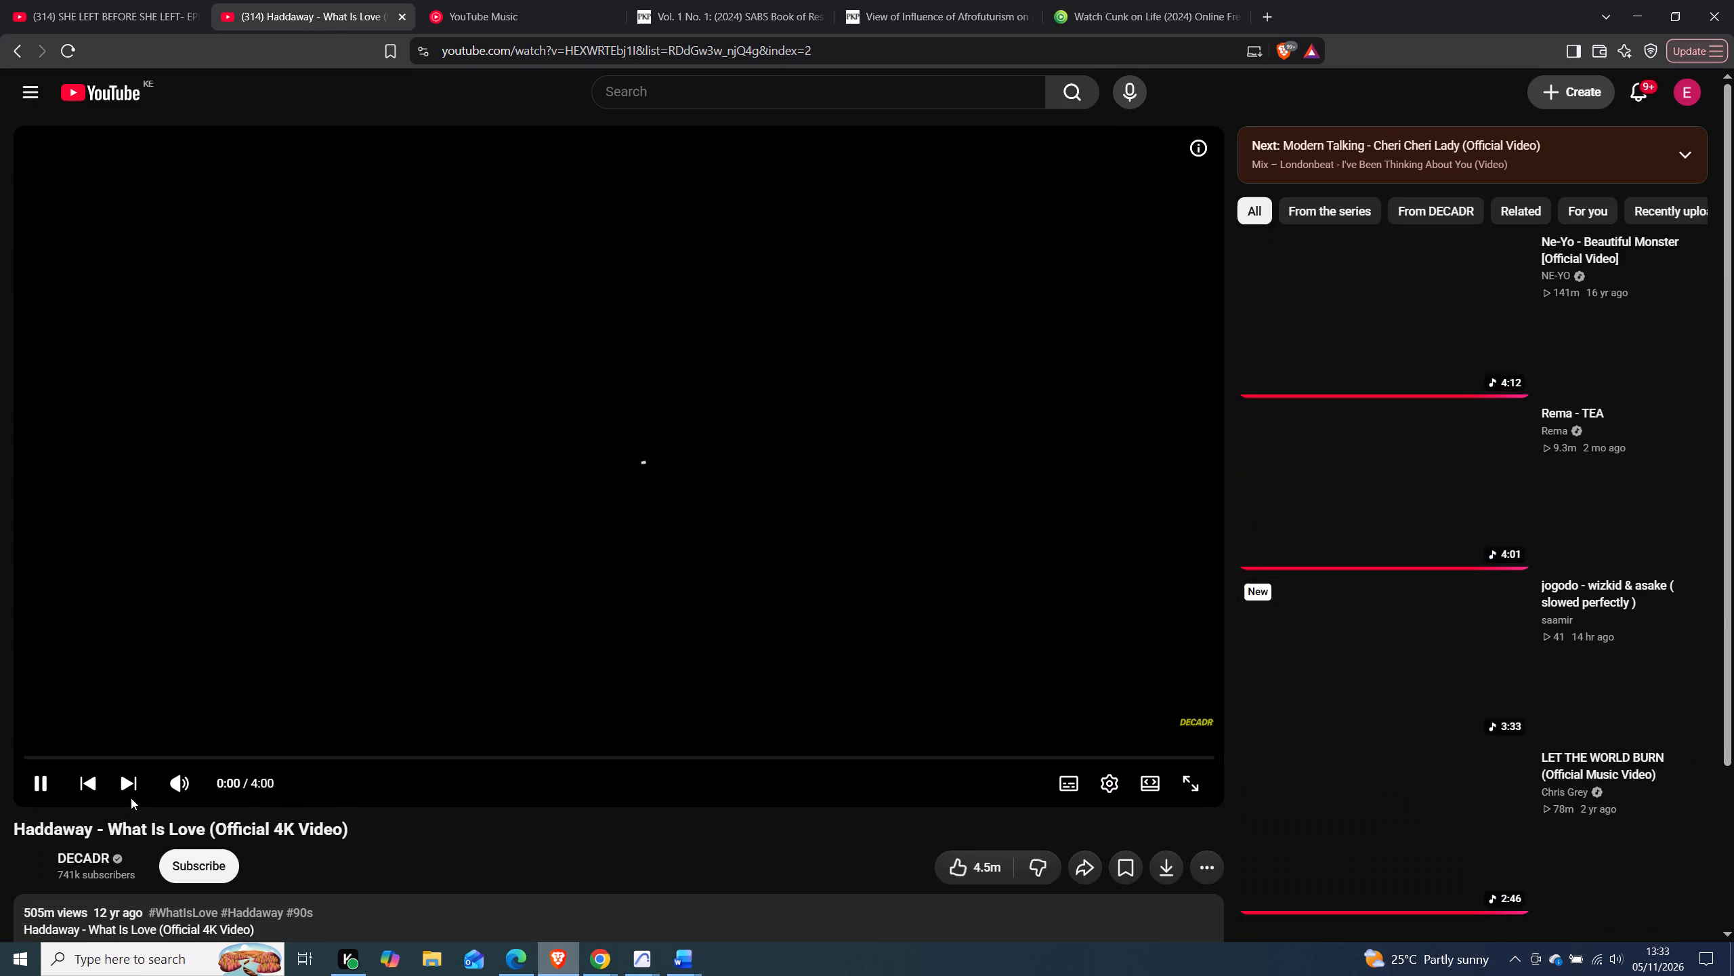
pyautogui.click(131, 789)
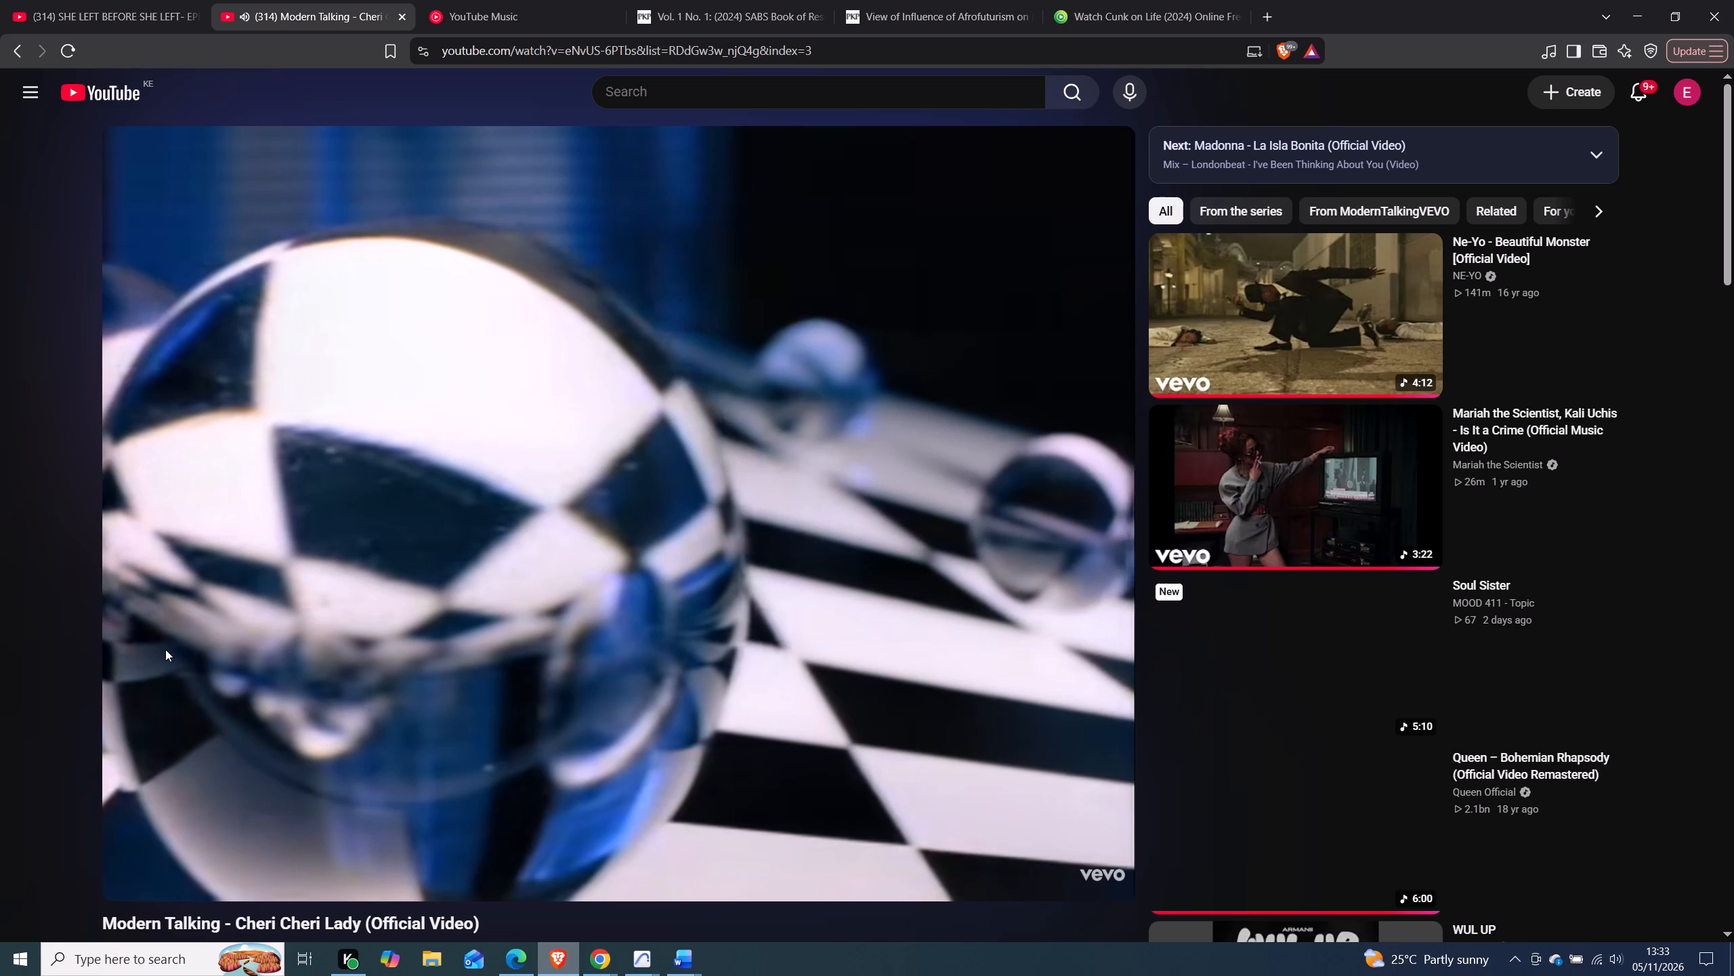
pyautogui.click(207, 873)
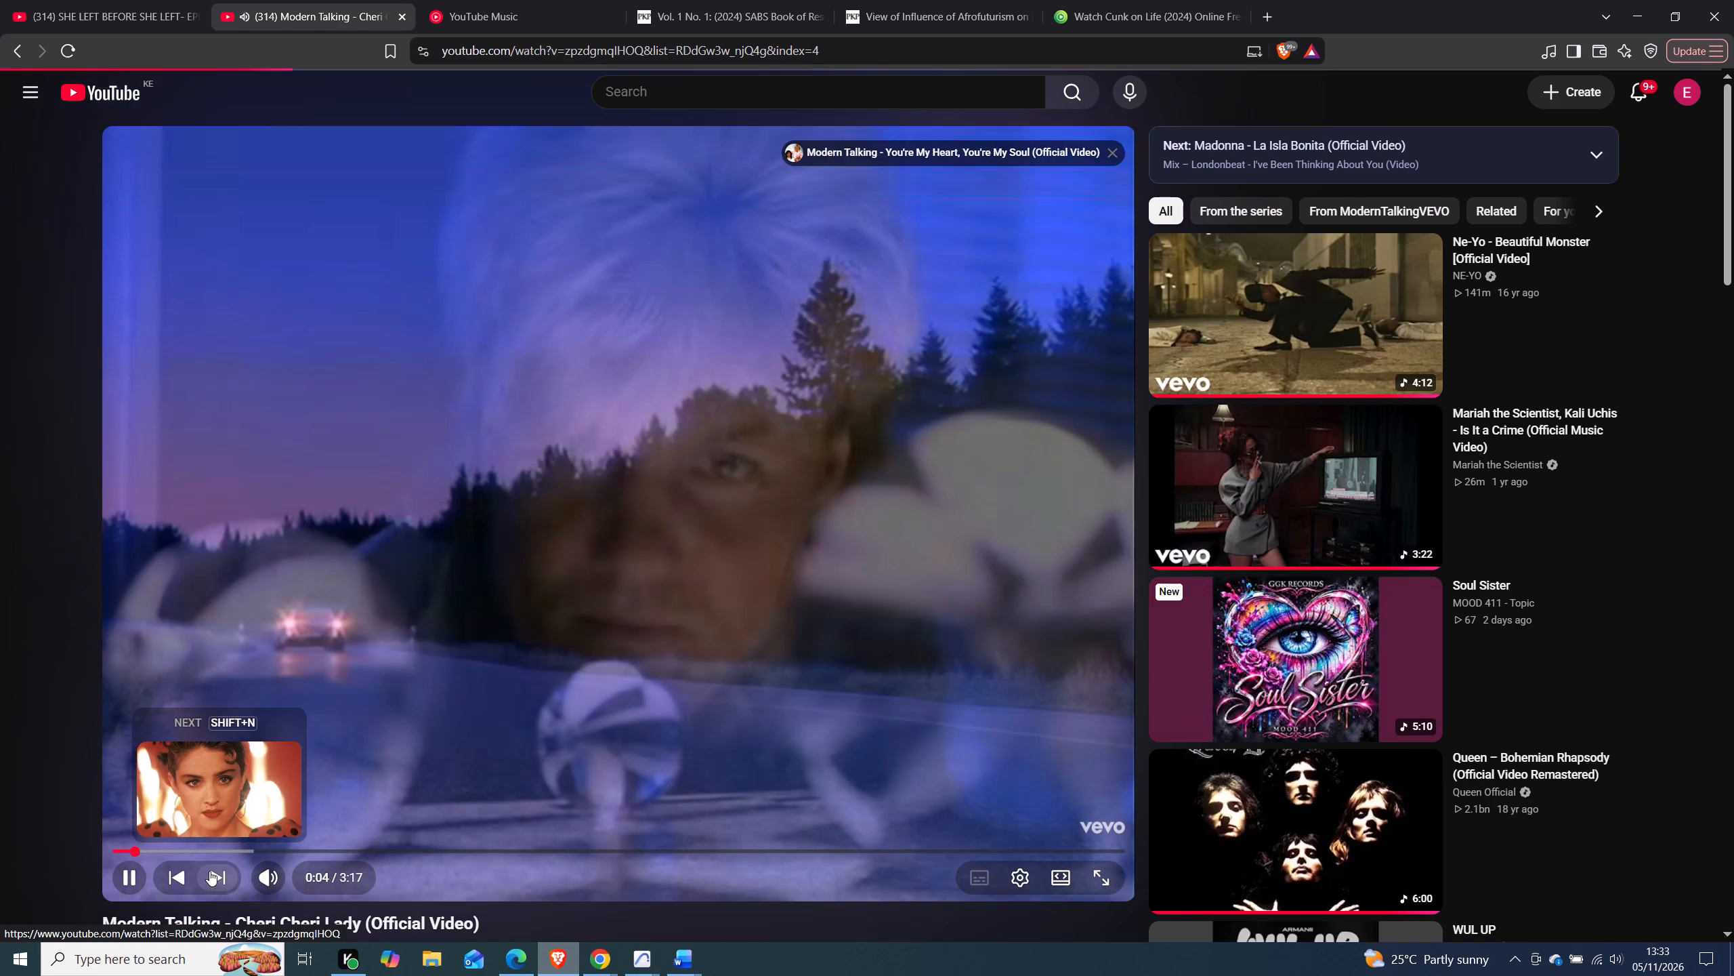
pyautogui.scroll(-2, 1370, 496)
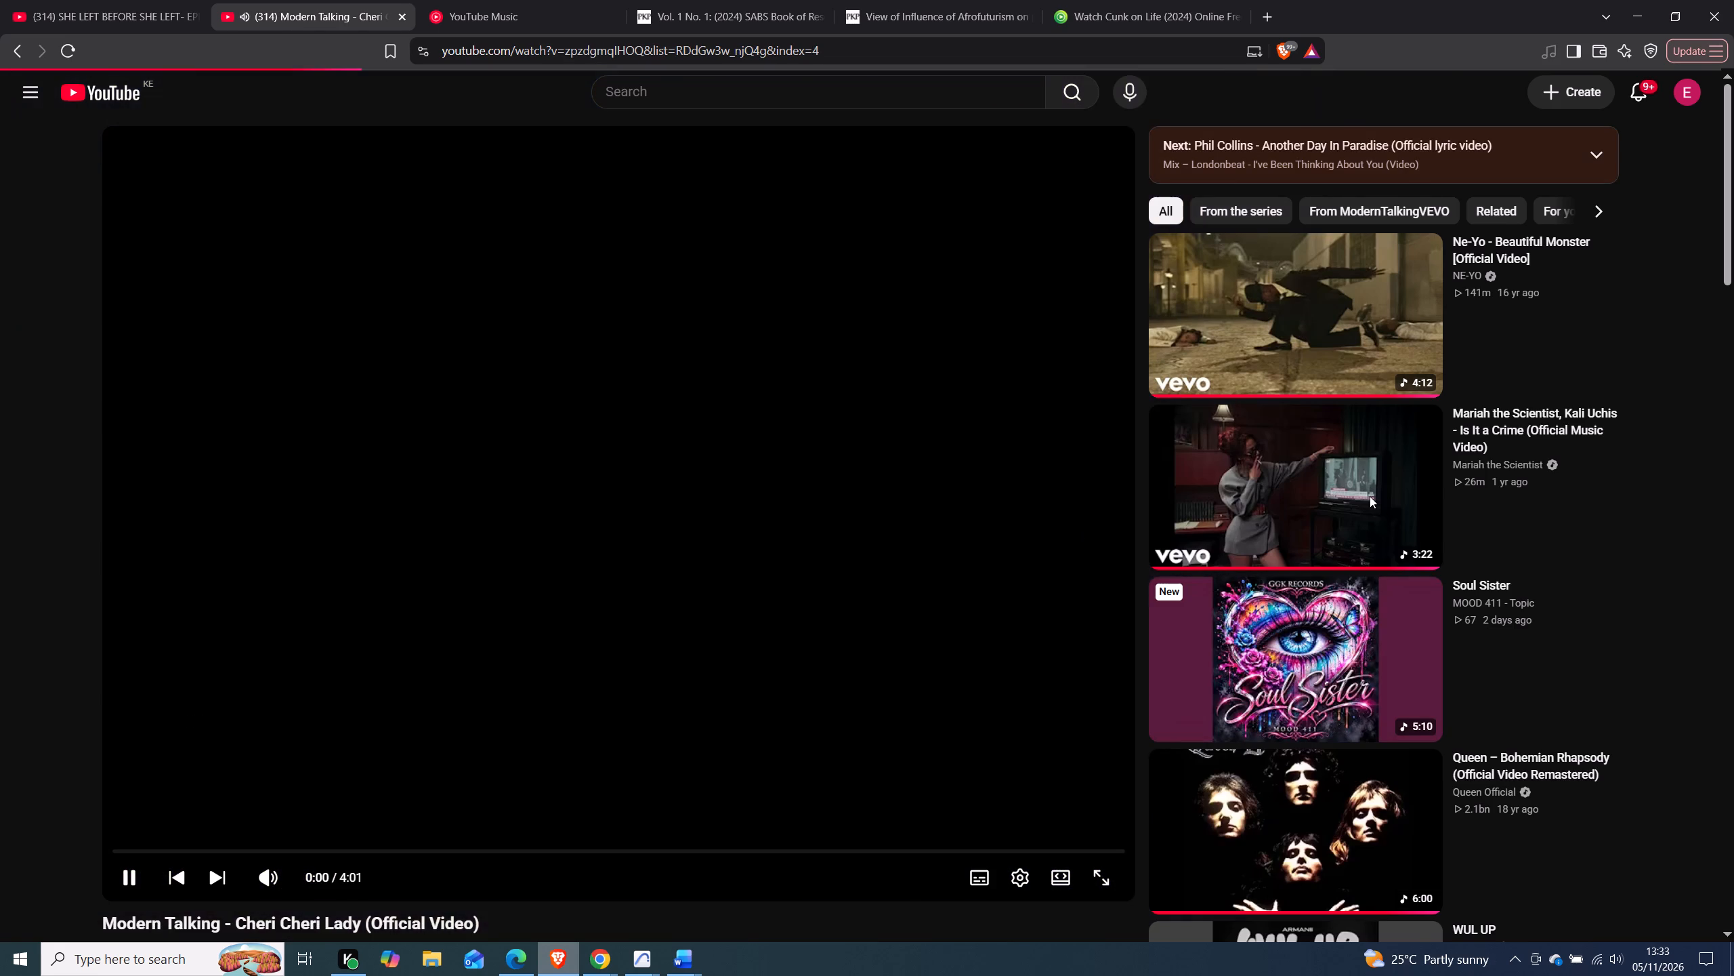
pyautogui.scroll(1, 1359, 485)
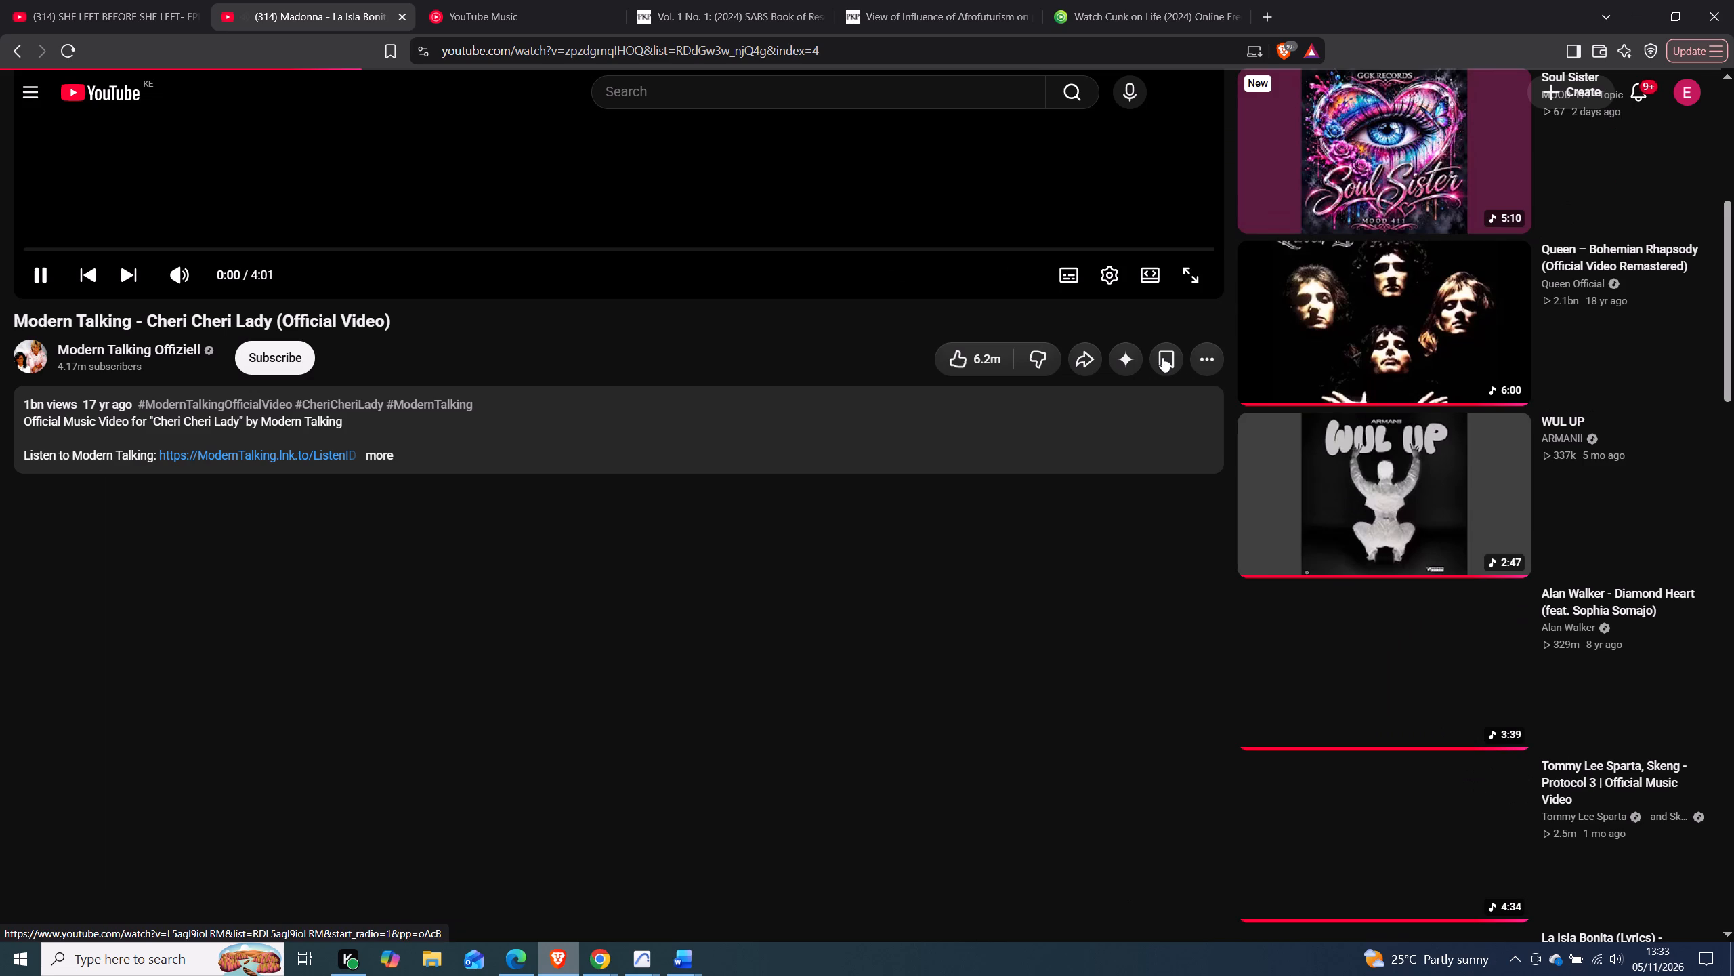
pyautogui.scroll(1, 1162, 357)
pyautogui.scroll(1, 1295, 384)
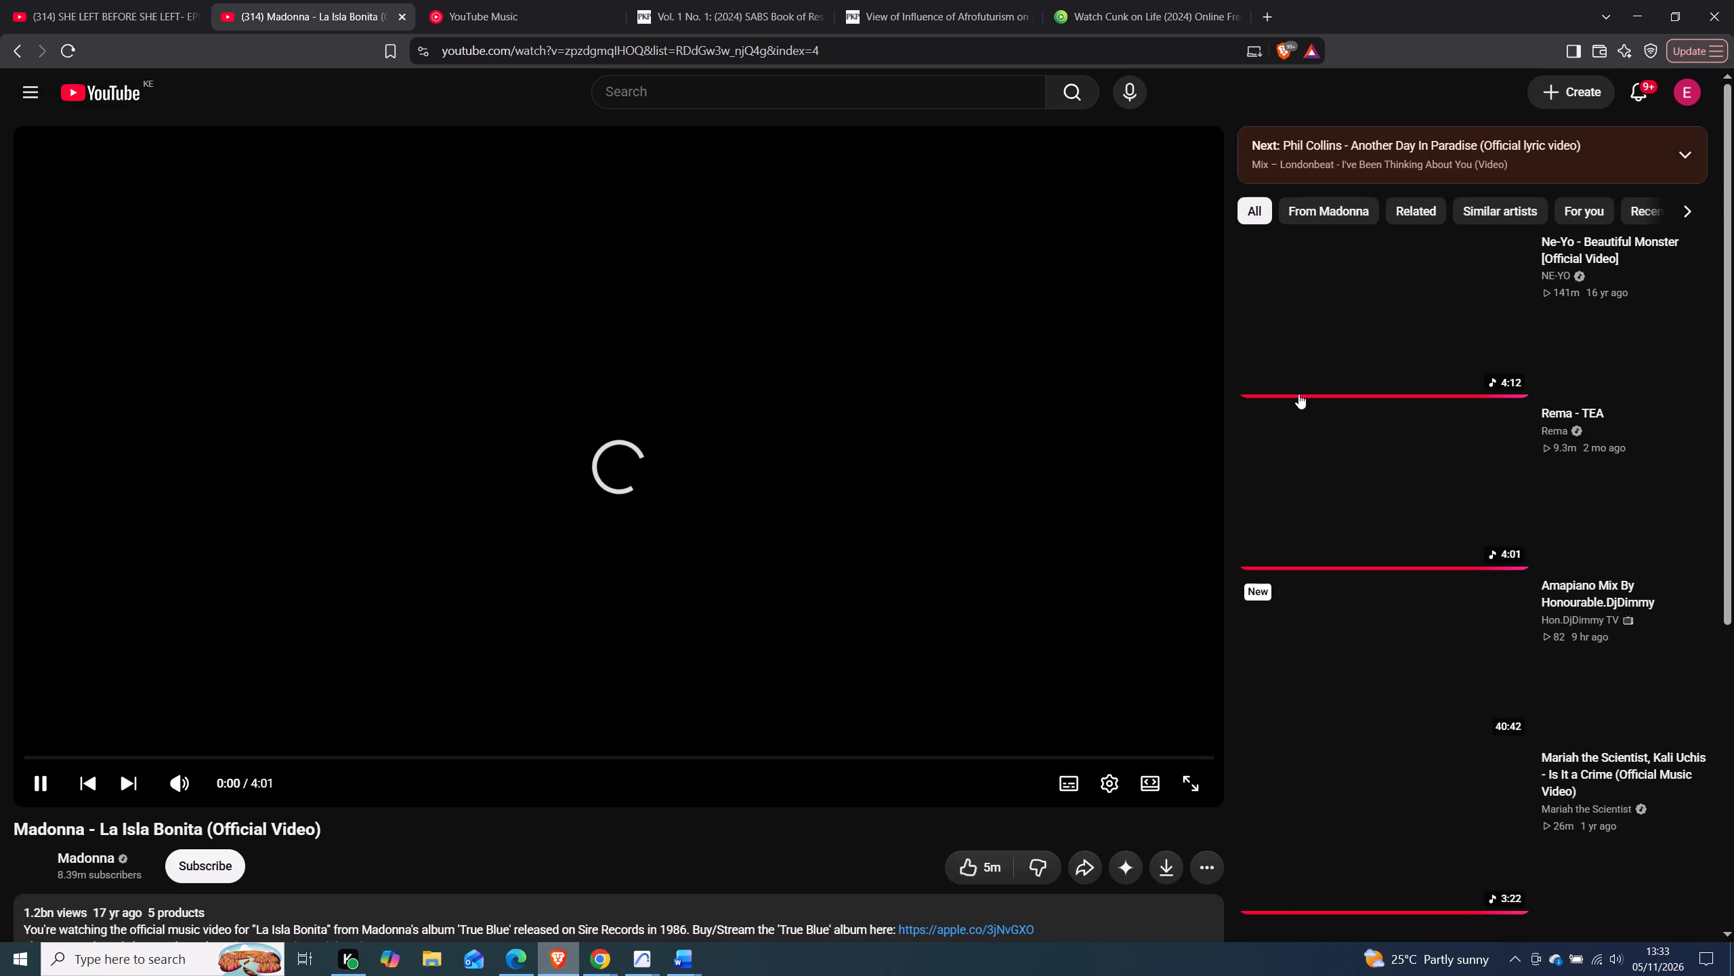
pyautogui.click(1354, 544)
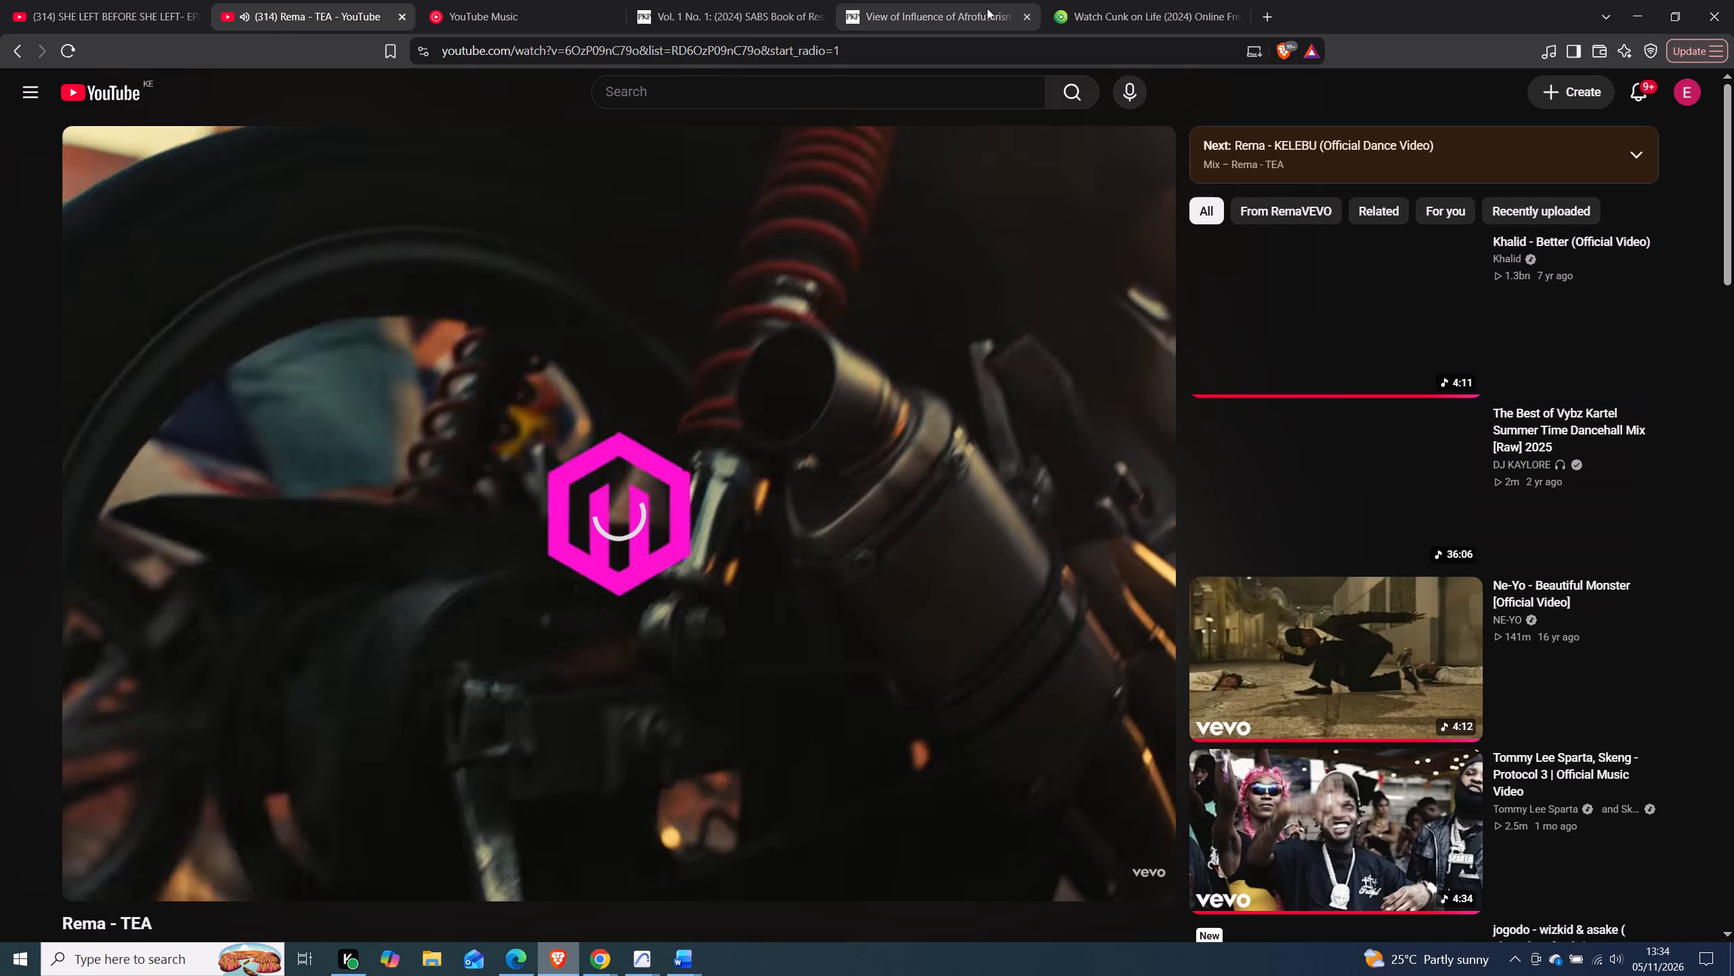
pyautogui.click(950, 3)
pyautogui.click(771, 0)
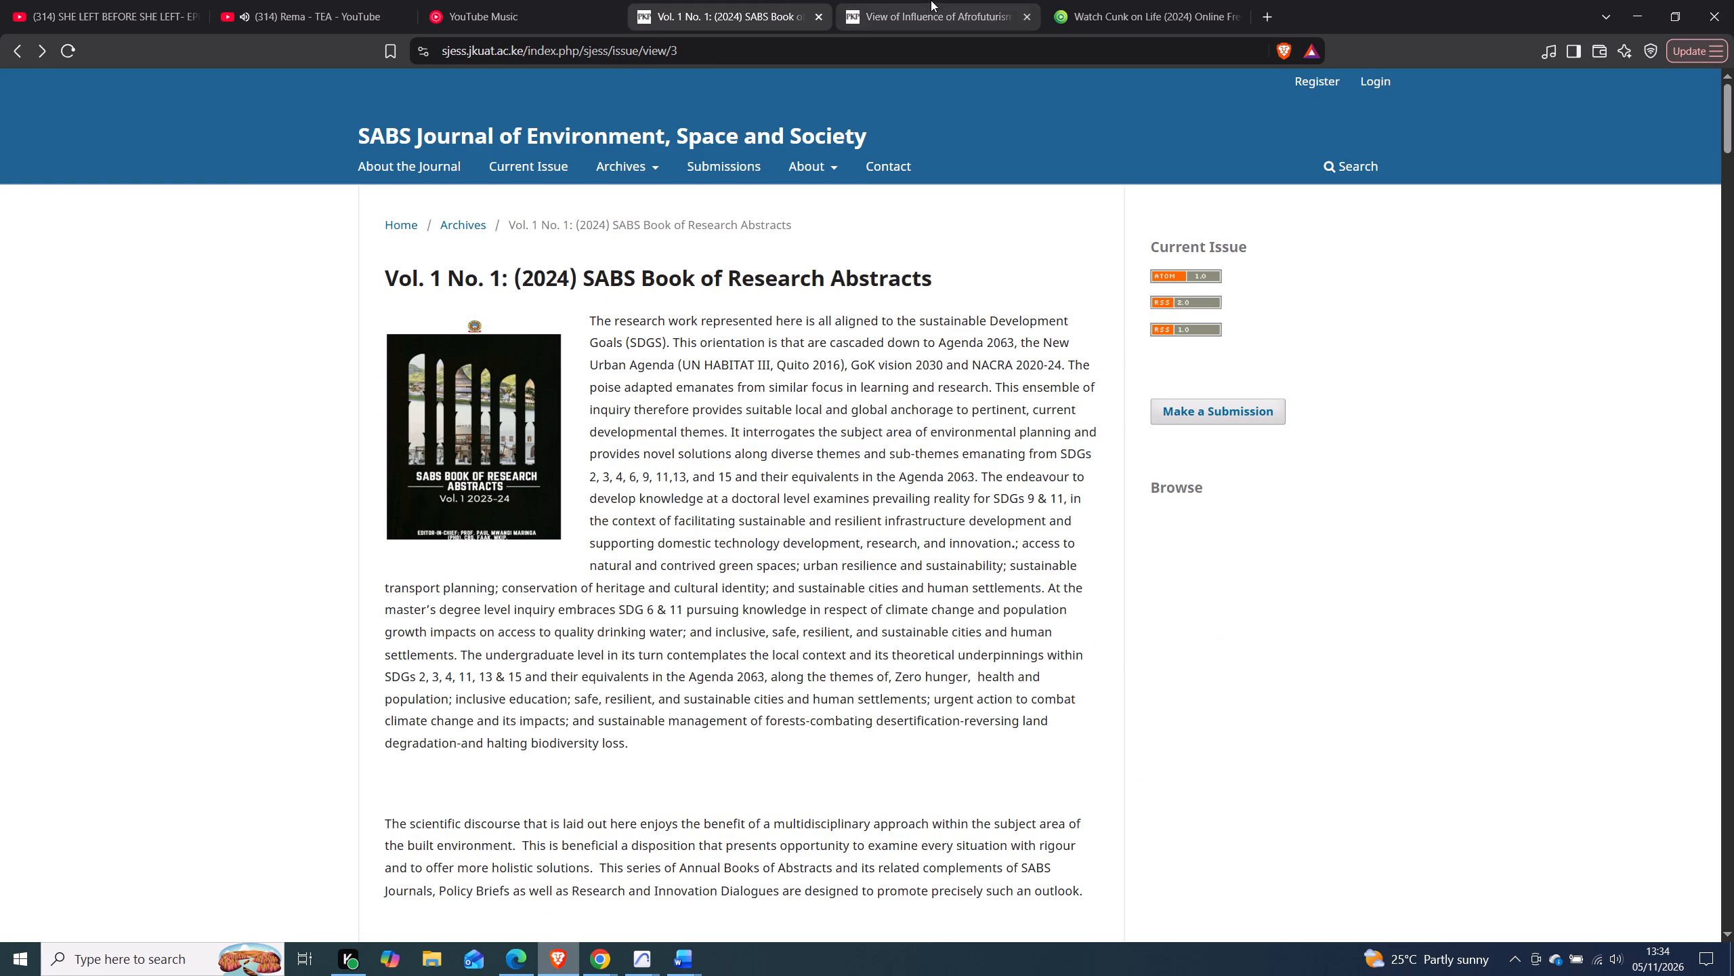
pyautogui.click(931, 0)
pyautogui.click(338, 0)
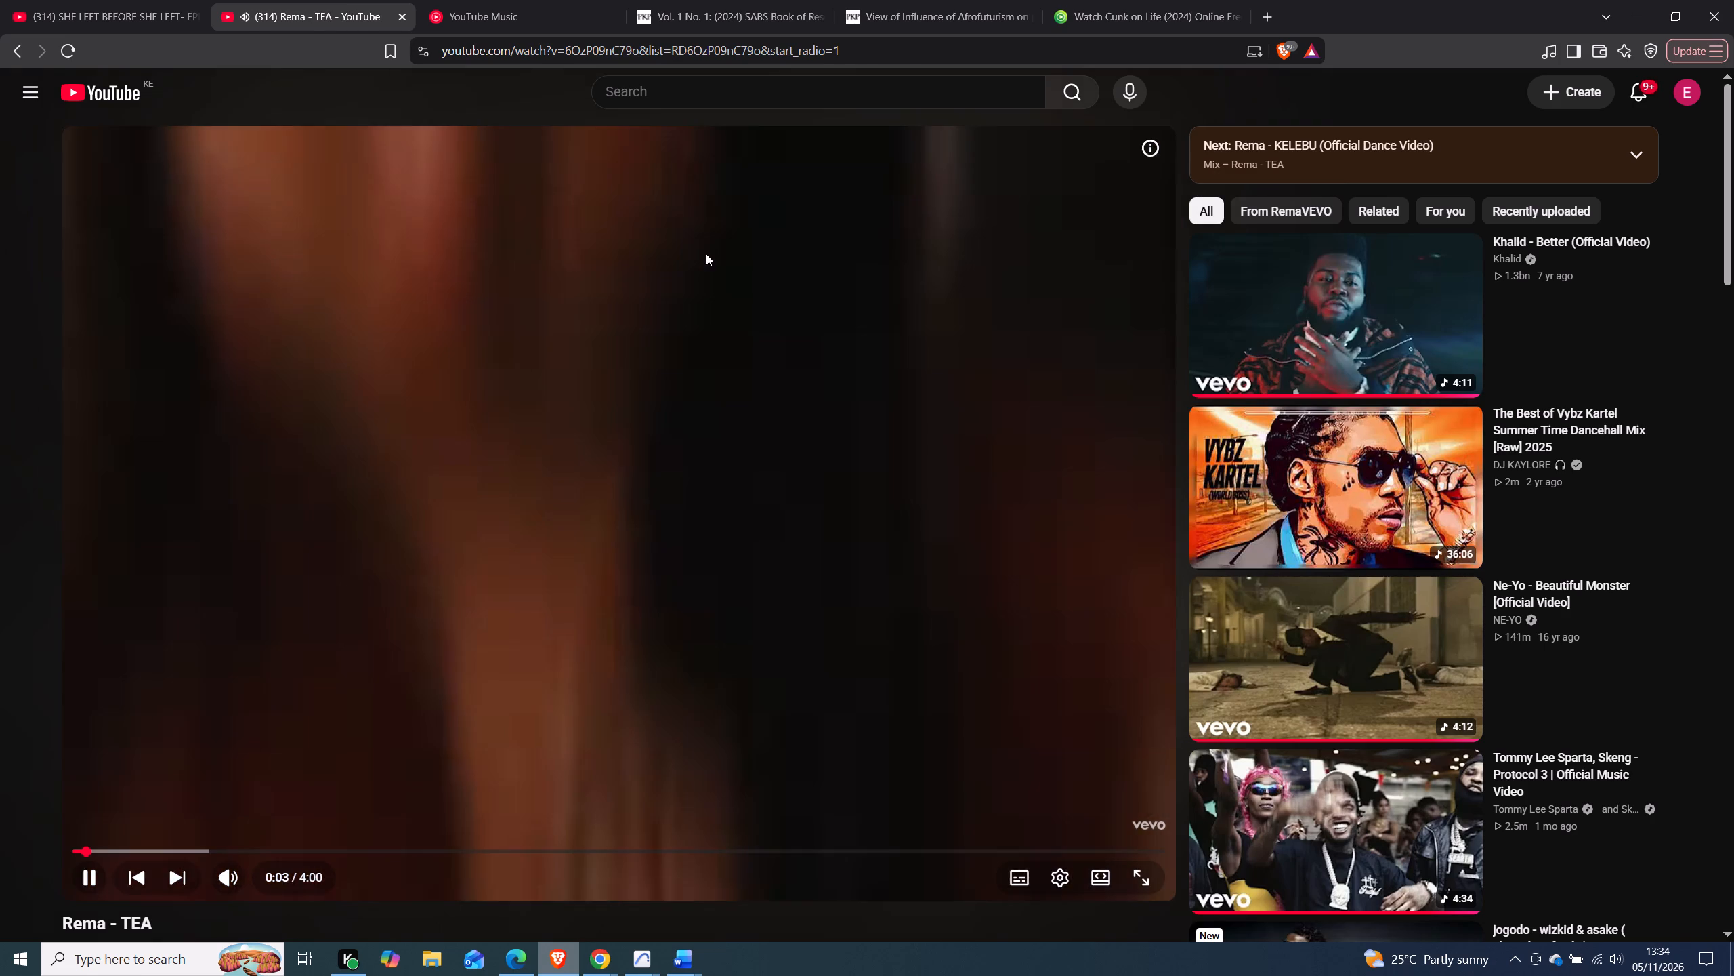
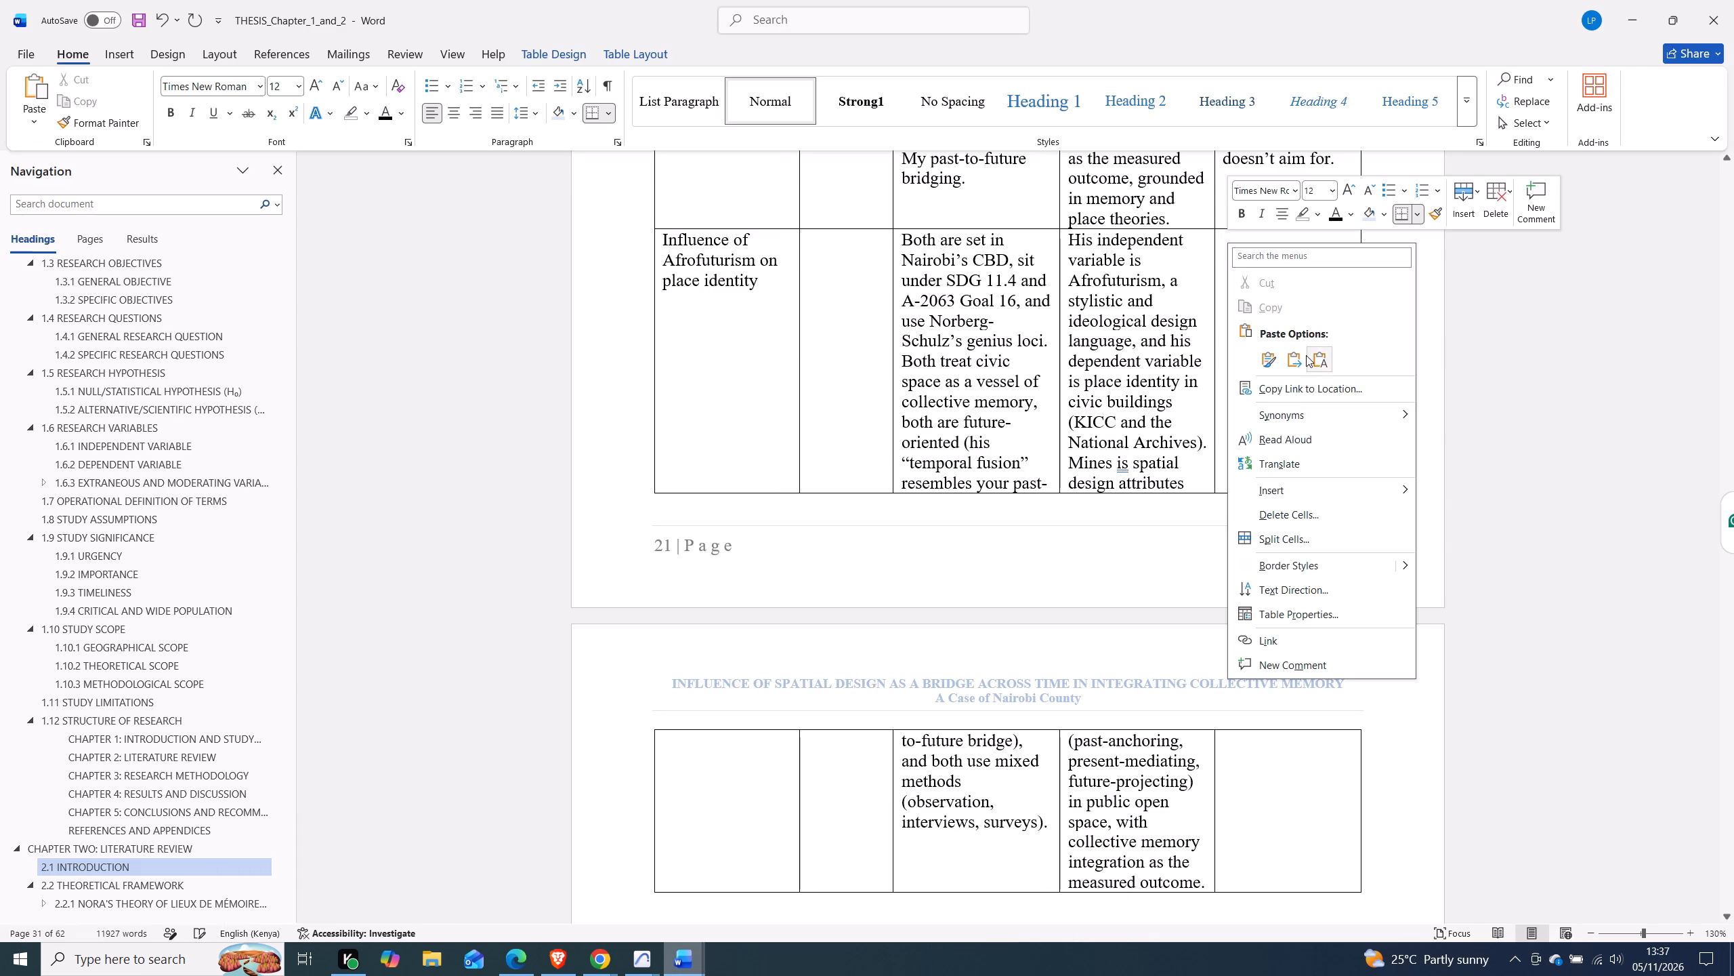
pyautogui.click(1306, 355)
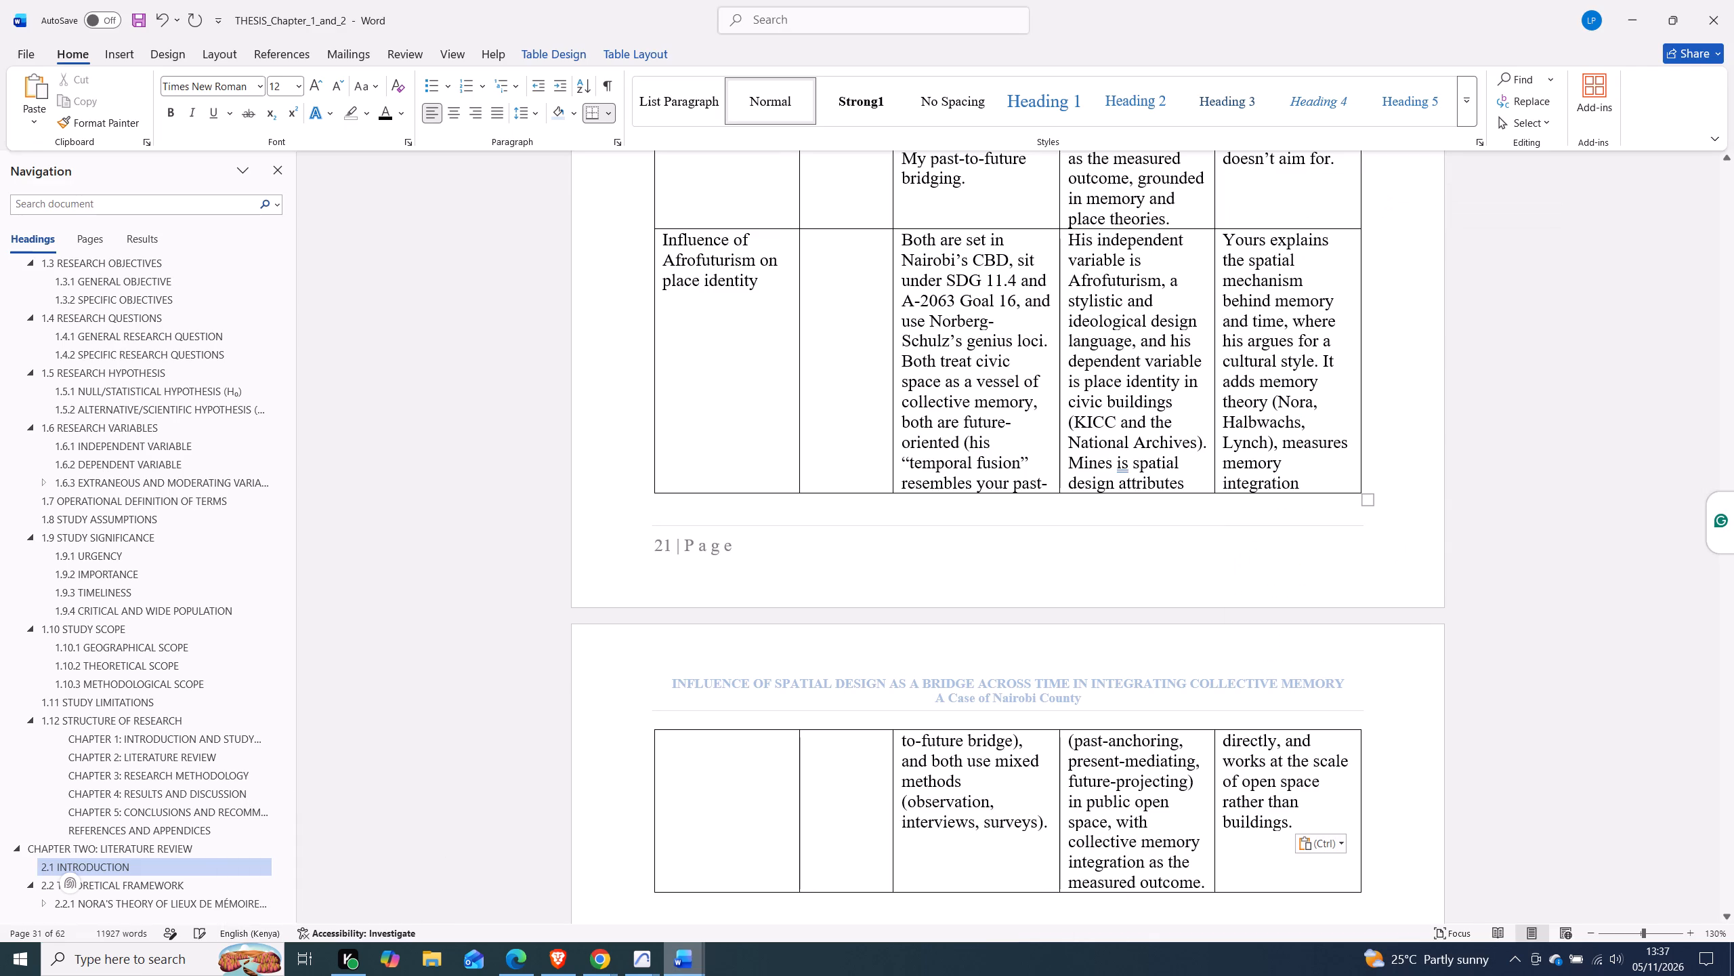
# Replace "Yours" with "Mine" at the start of the Afrofuturism row's new contribution text.
pyautogui.moveTo(1267, 239); pyautogui.dragTo(1213, 240)
pyautogui.click(1250, 264)
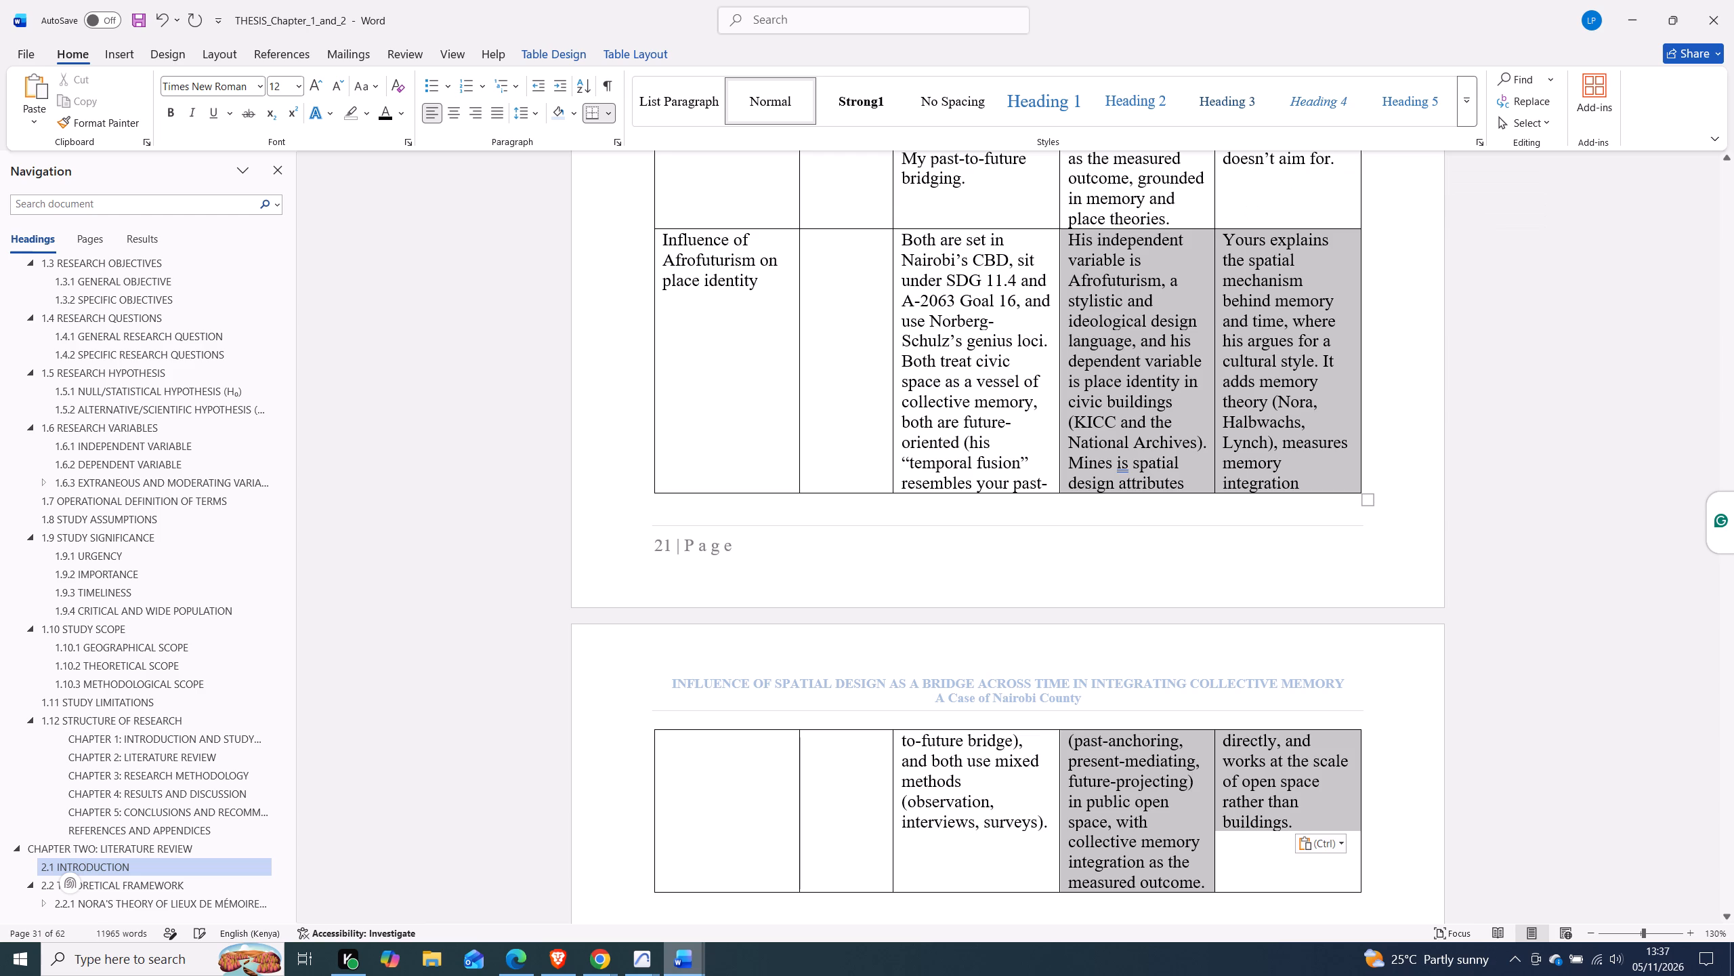
pyautogui.moveTo(1265, 241); pyautogui.dragTo(1223, 241)
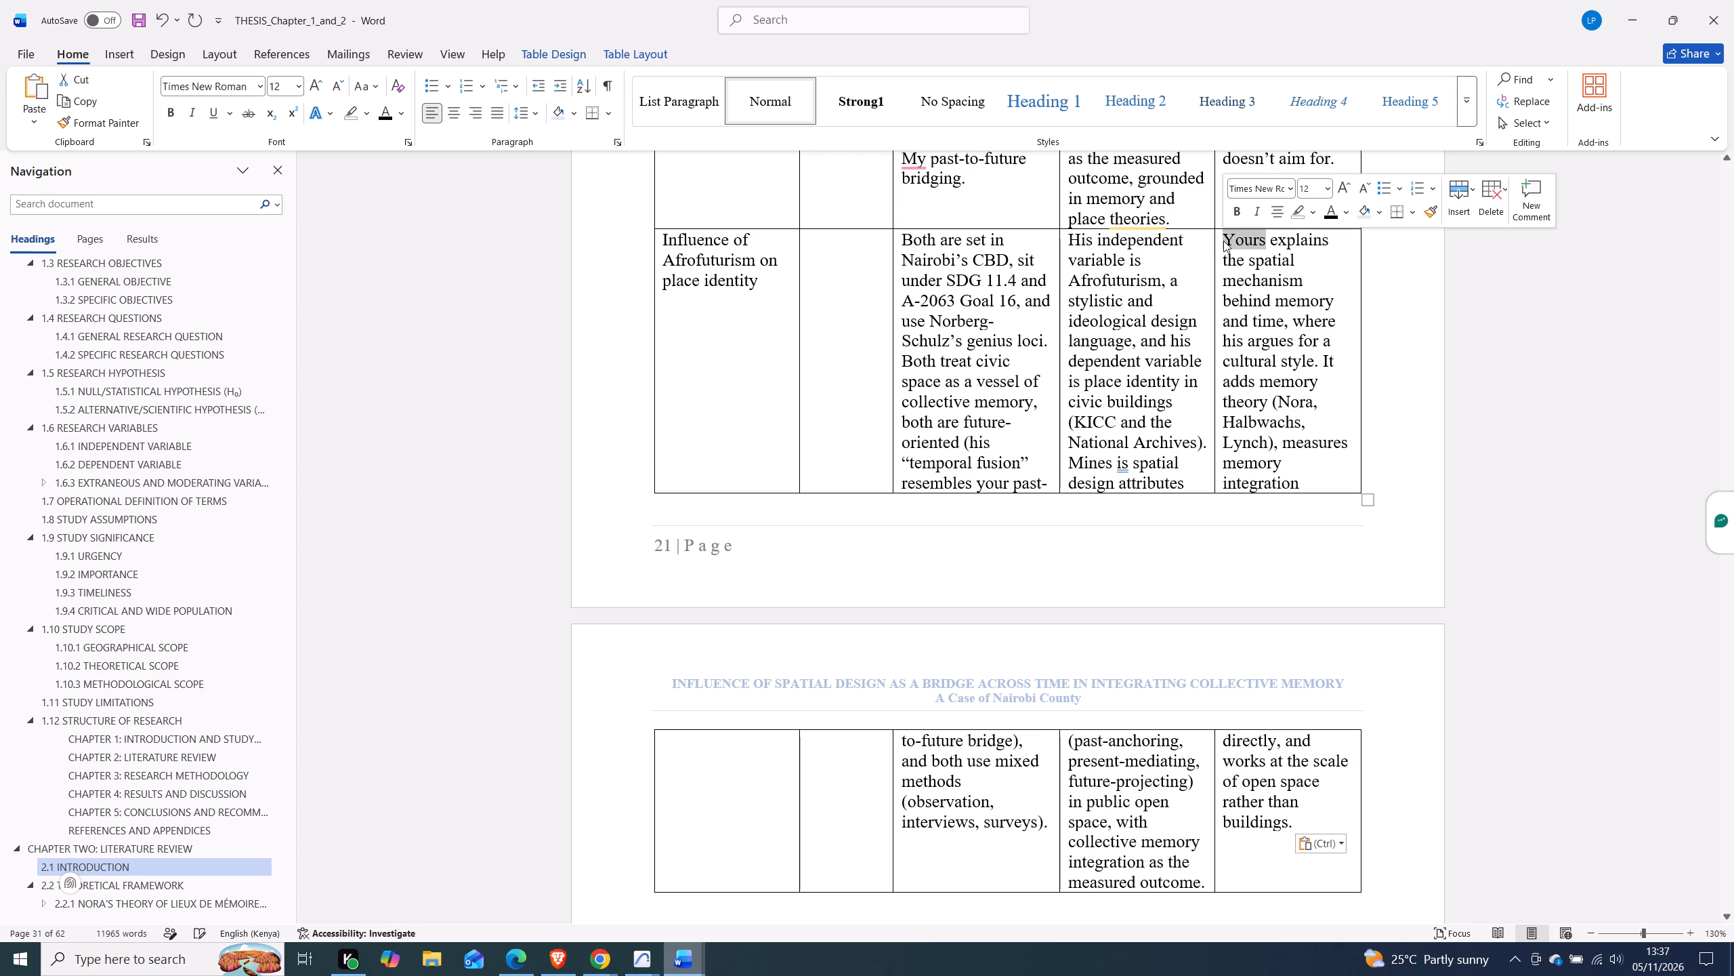
pyautogui.write('Mine')
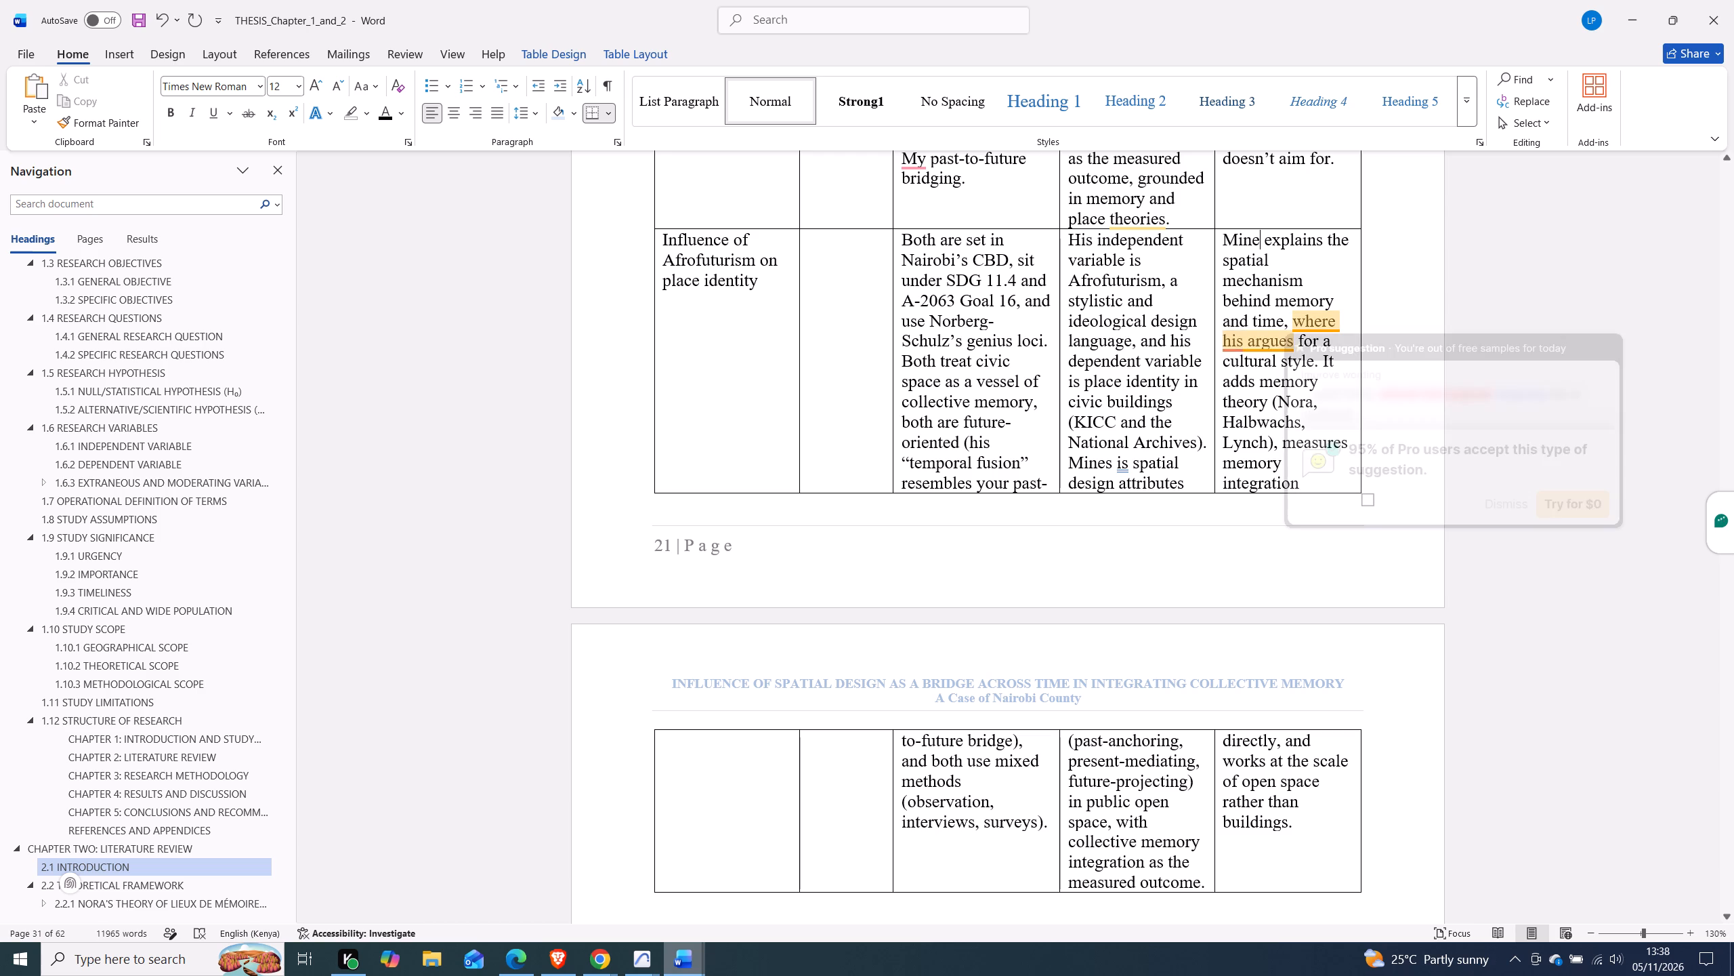
pyautogui.click(1099, 303)
pyautogui.click(1242, 342)
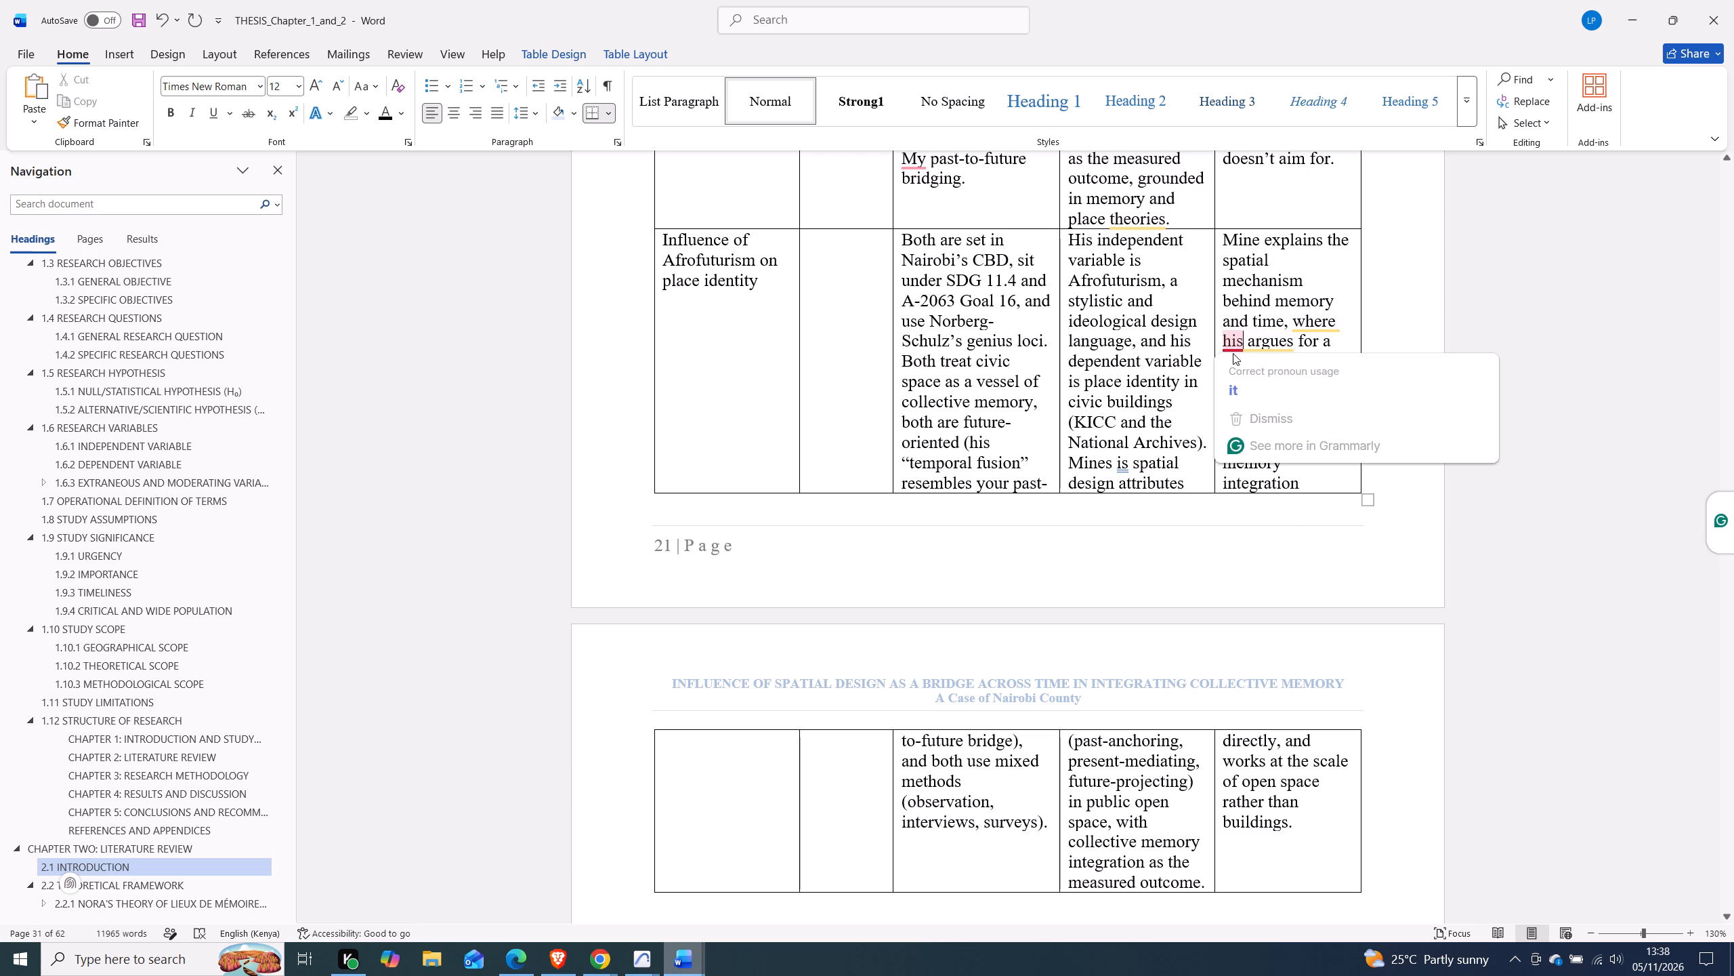
pyautogui.click(1269, 270)
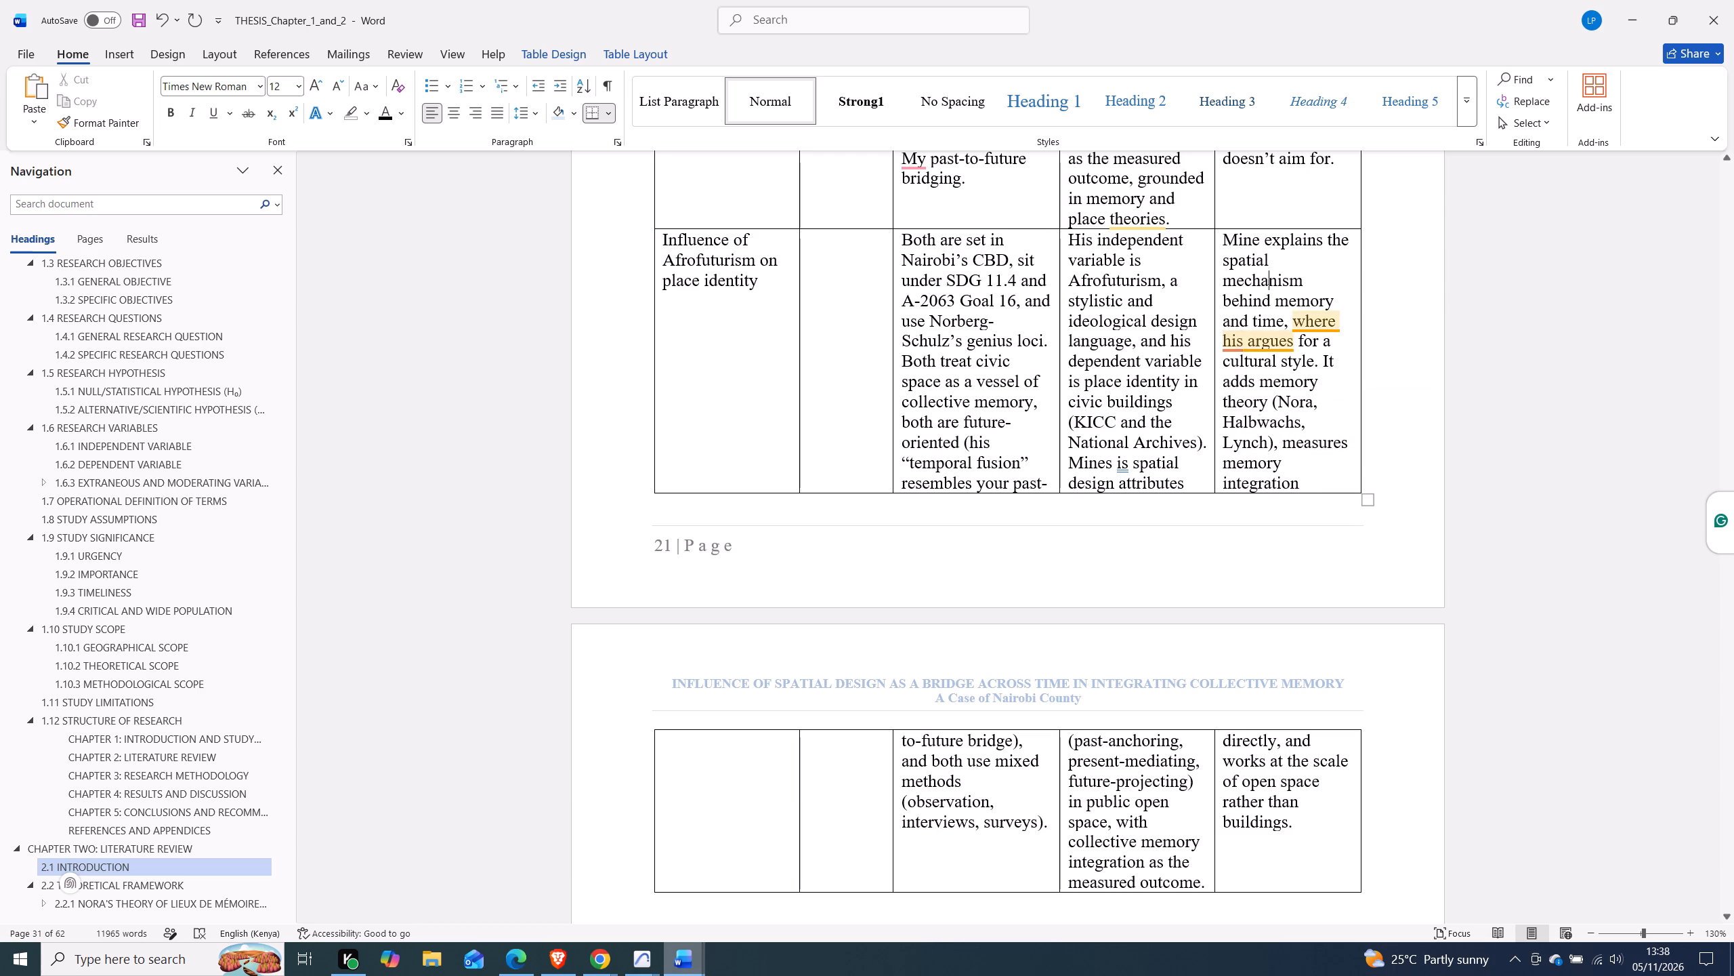
pyautogui.click(1100, 325)
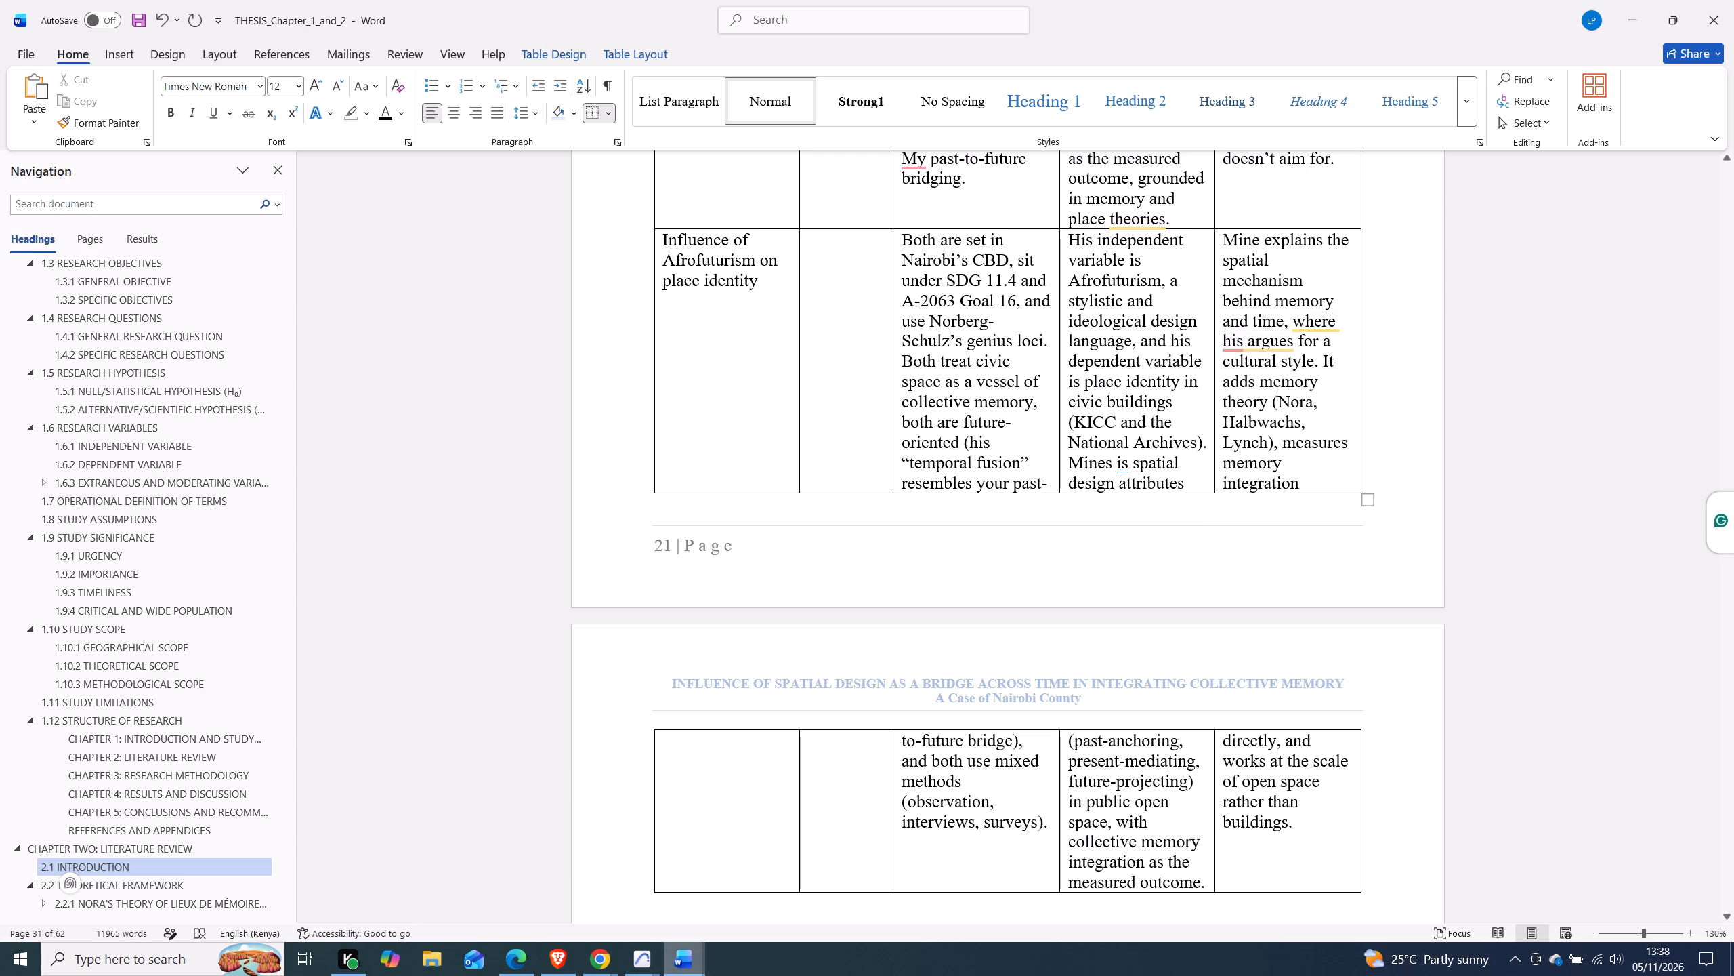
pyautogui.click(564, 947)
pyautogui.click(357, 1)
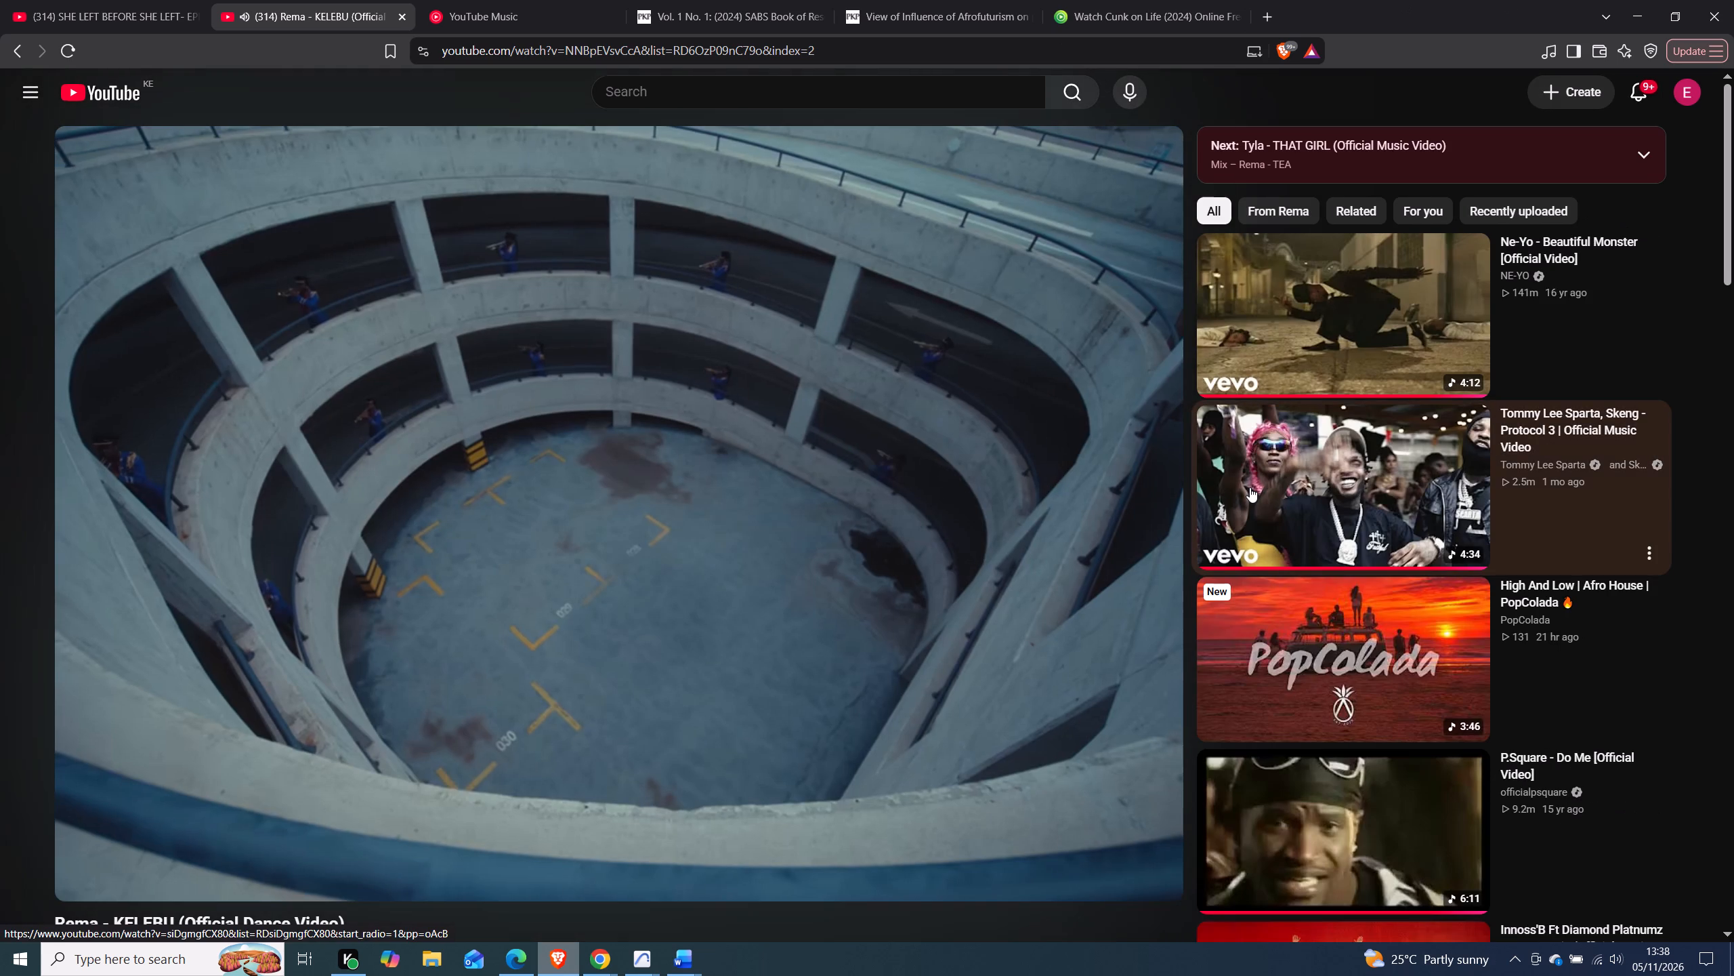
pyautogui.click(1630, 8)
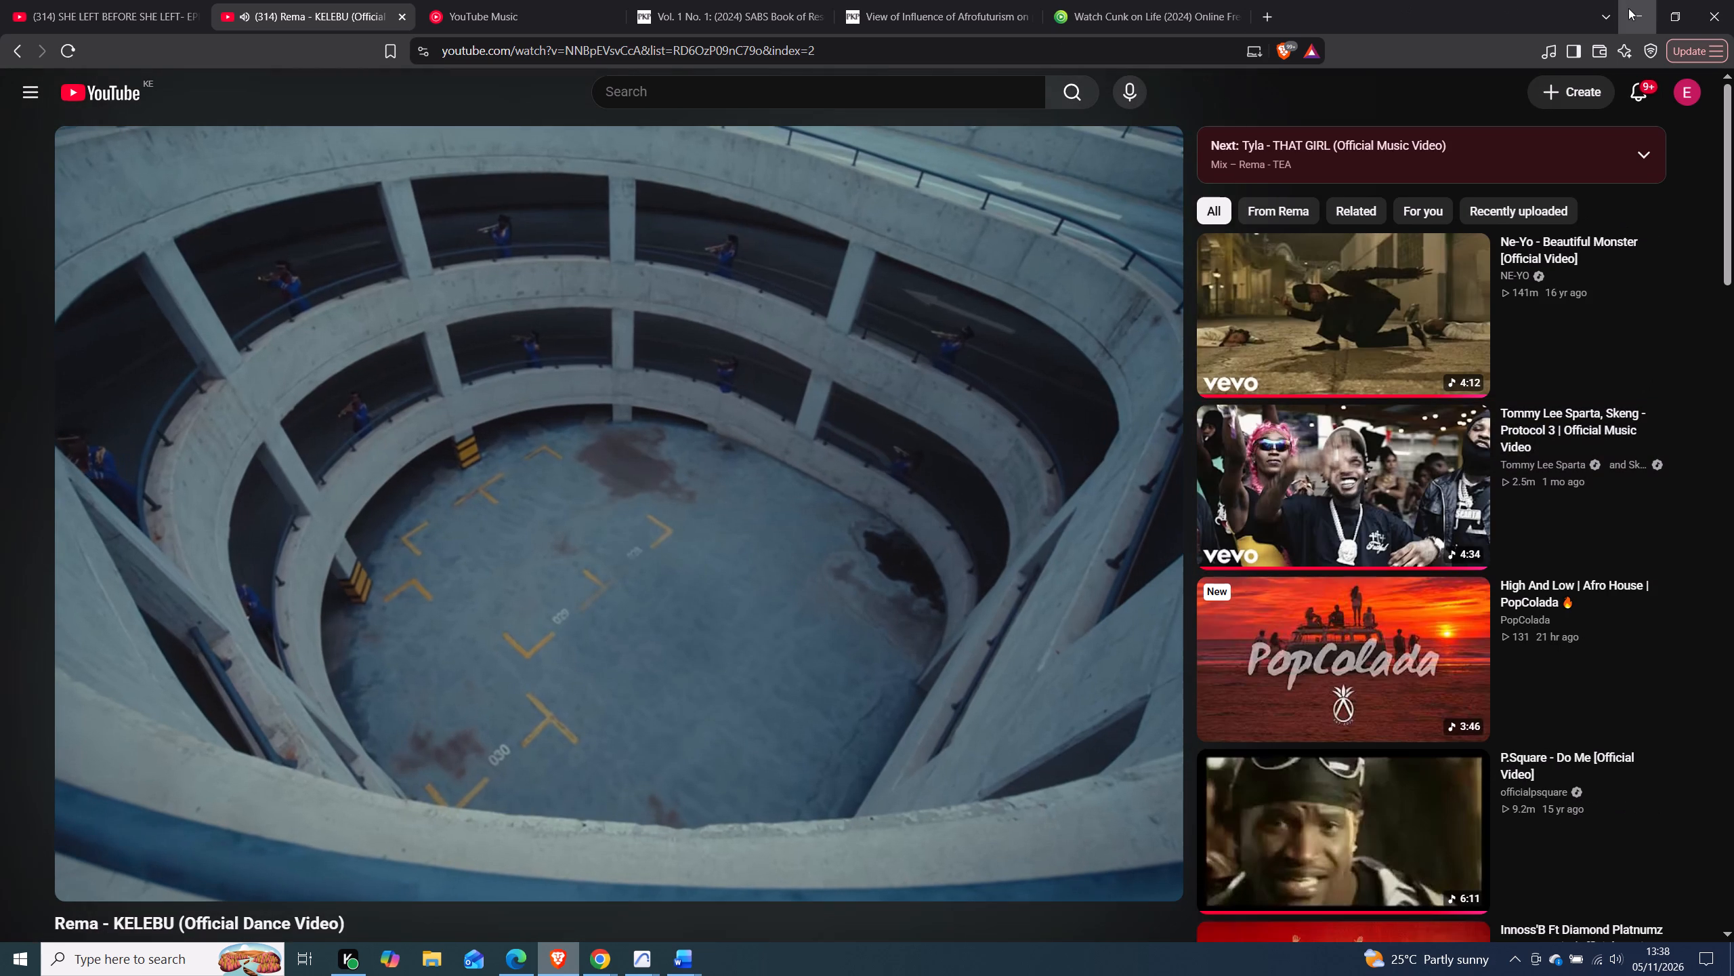
# Review the Afrofuturism row across the page break and compare it with the urban change row above it.
pyautogui.scroll(-1, 1059, 539)
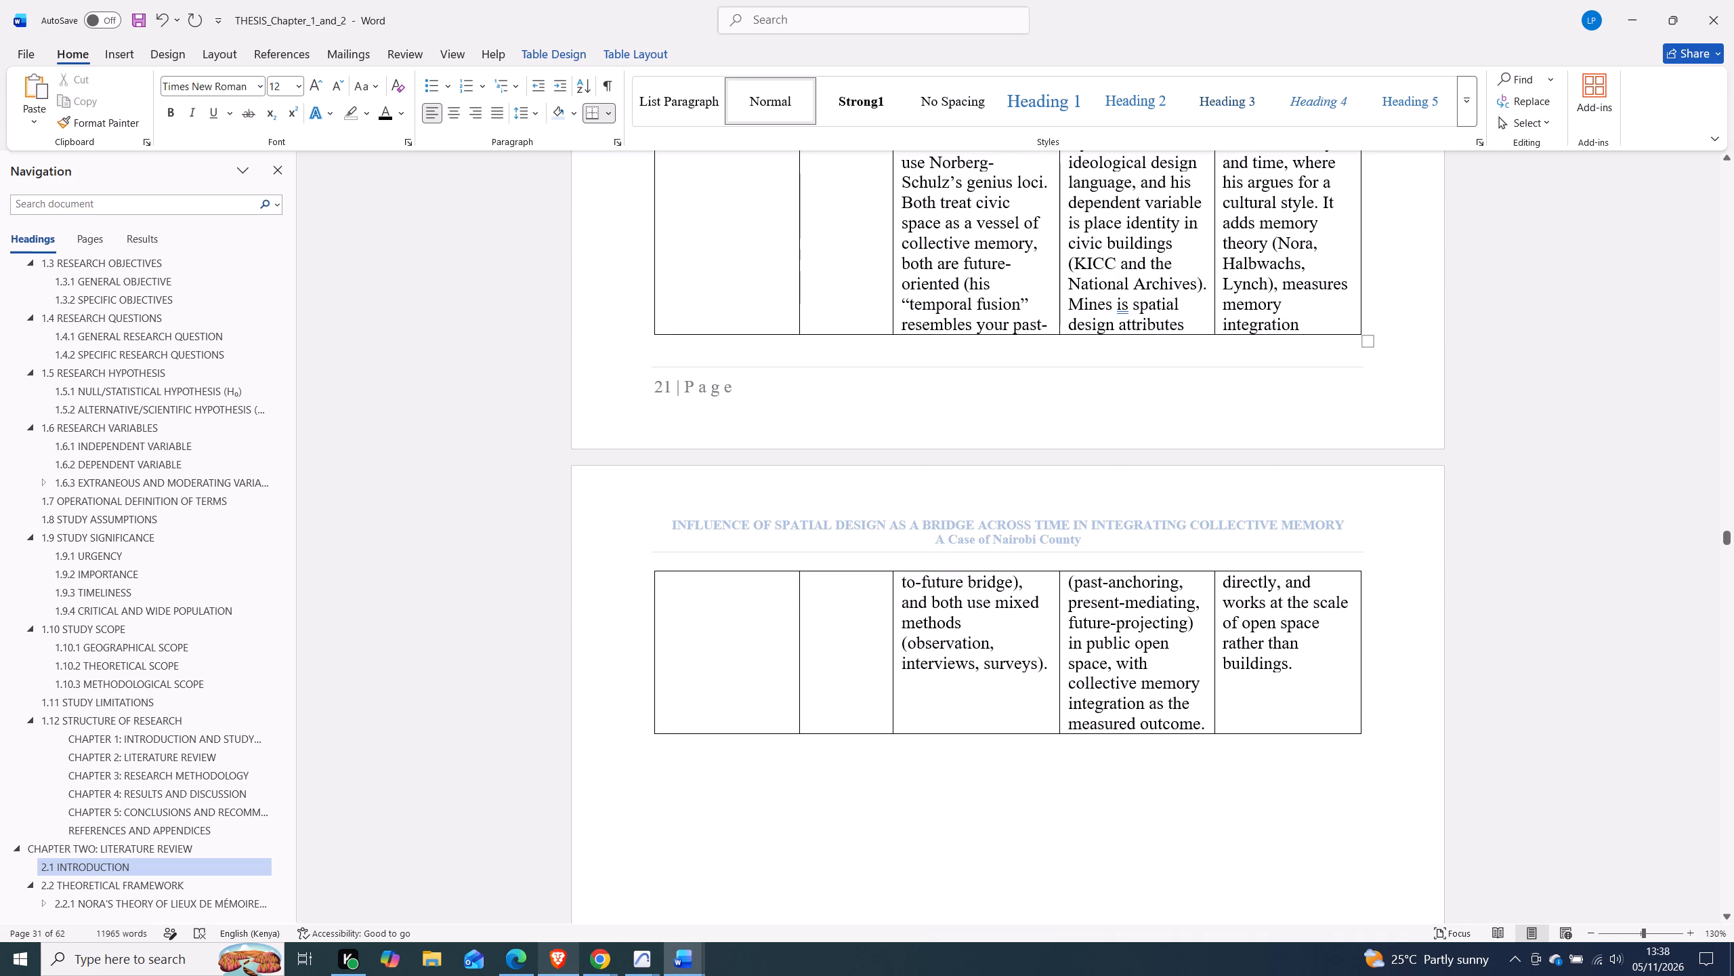
pyautogui.scroll(1, 1378, 432)
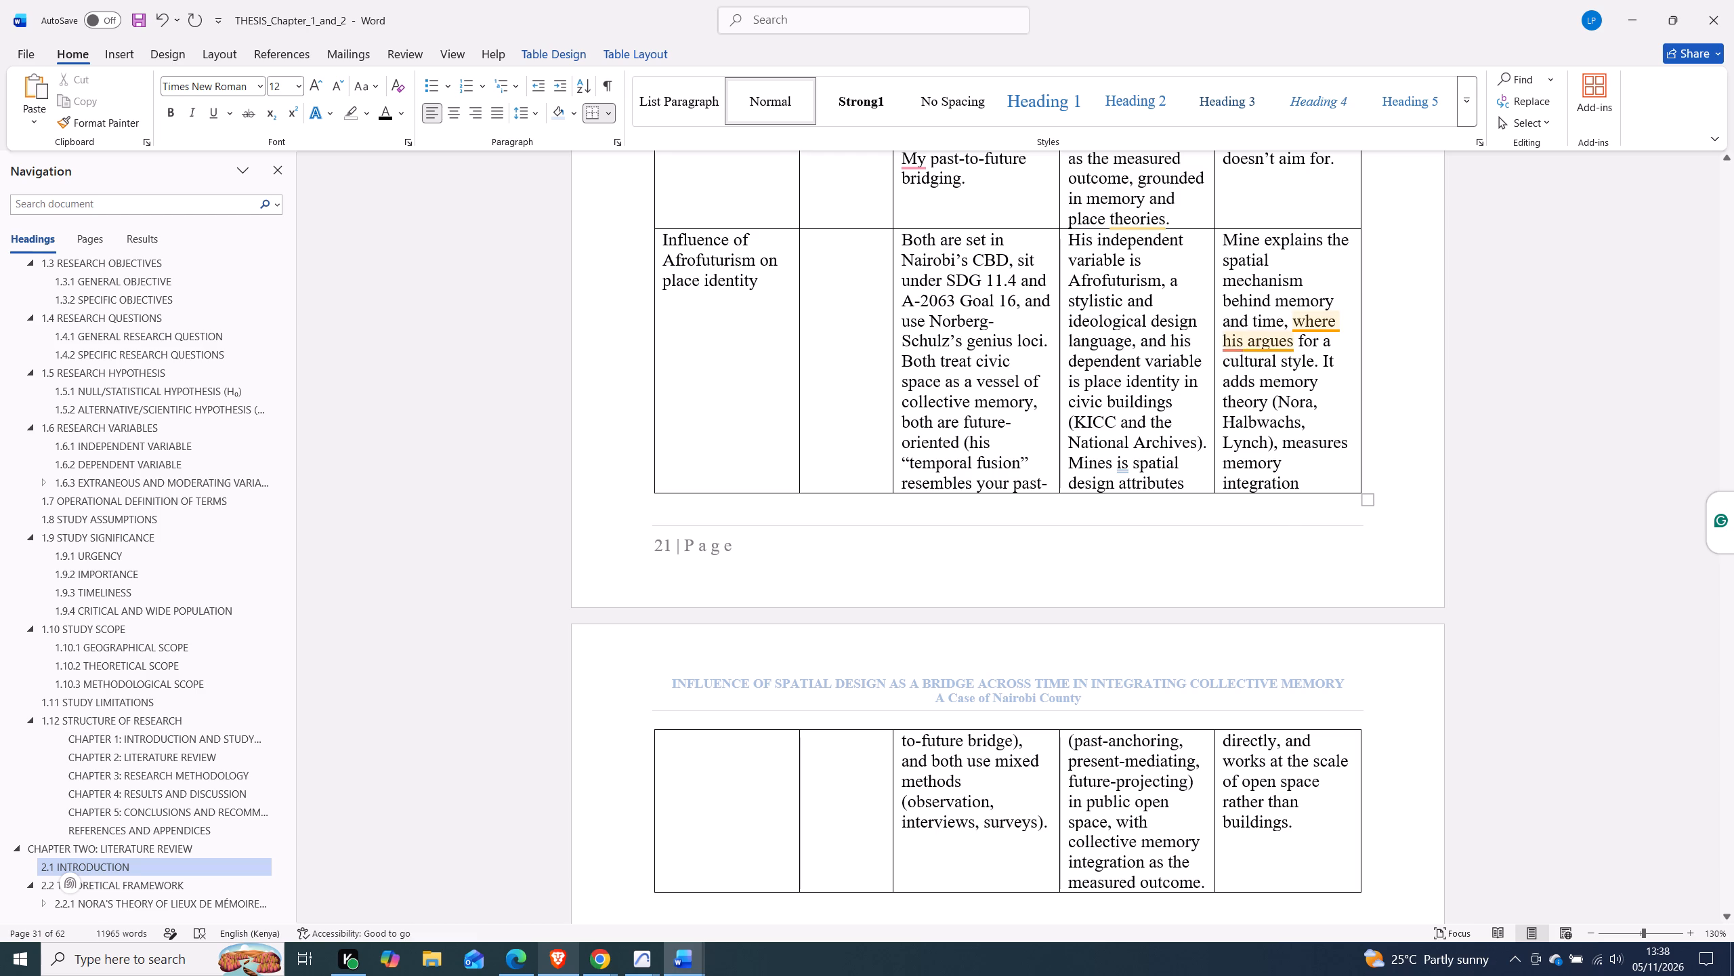
pyautogui.click(1063, 382)
pyautogui.scroll(2, 1081, 396)
pyautogui.click(868, 331)
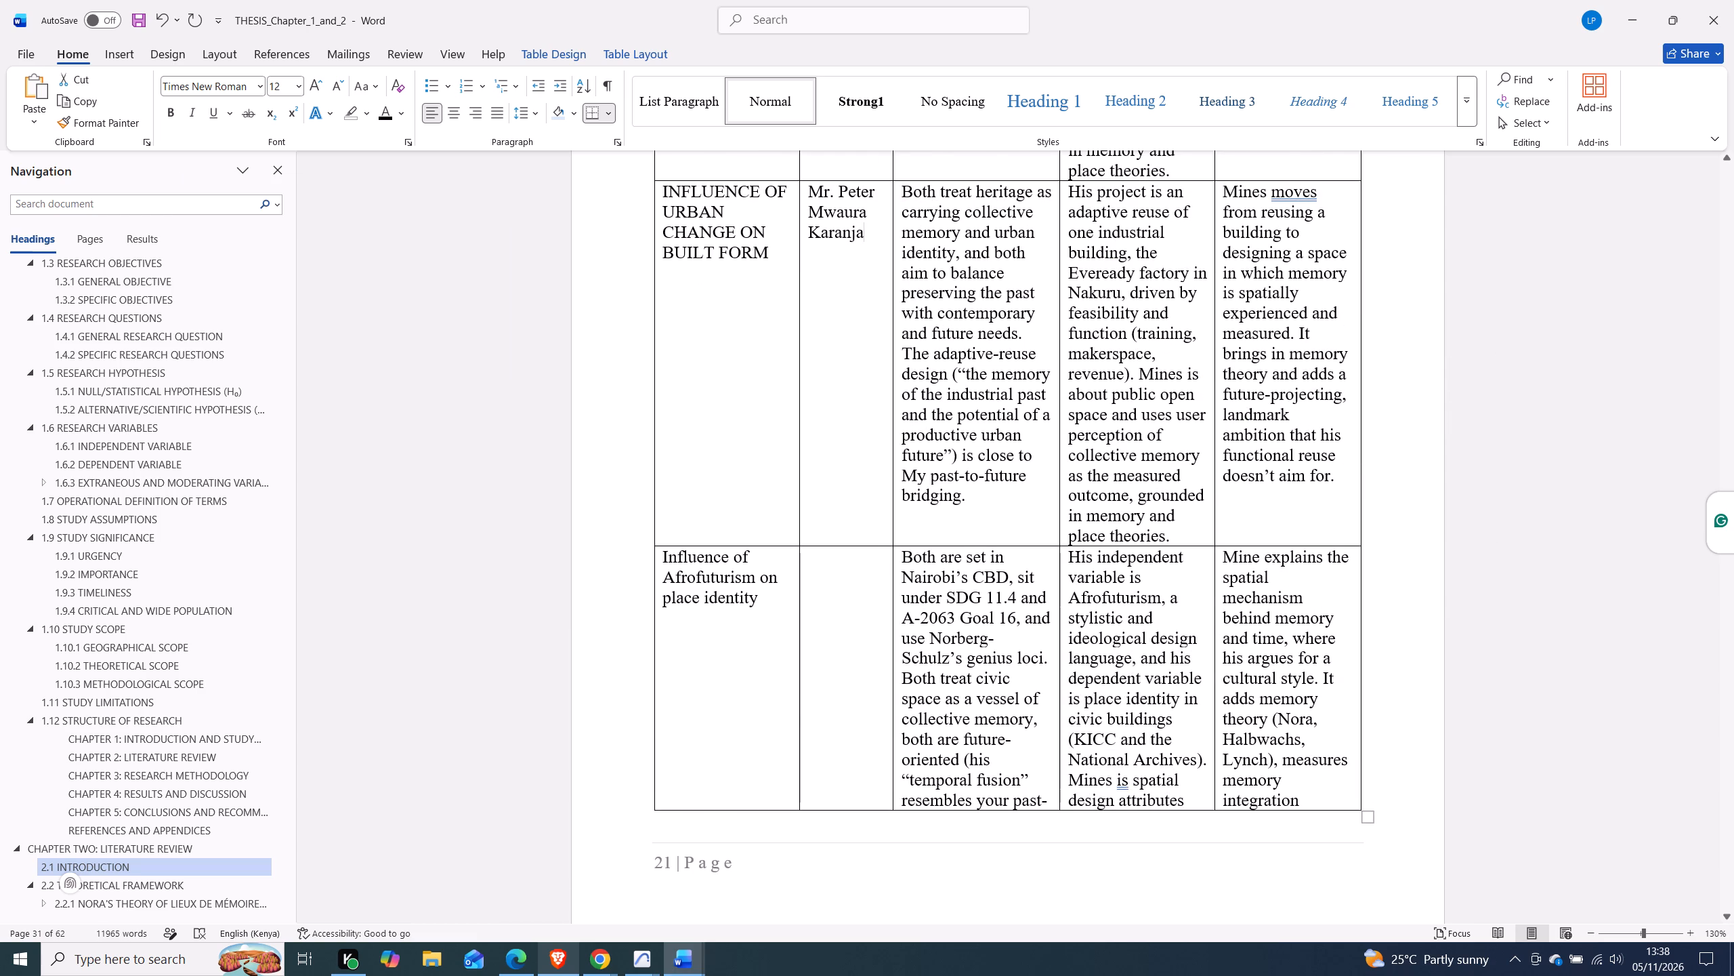
pyautogui.scroll(2, 868, 331)
pyautogui.scroll(-2, 868, 331)
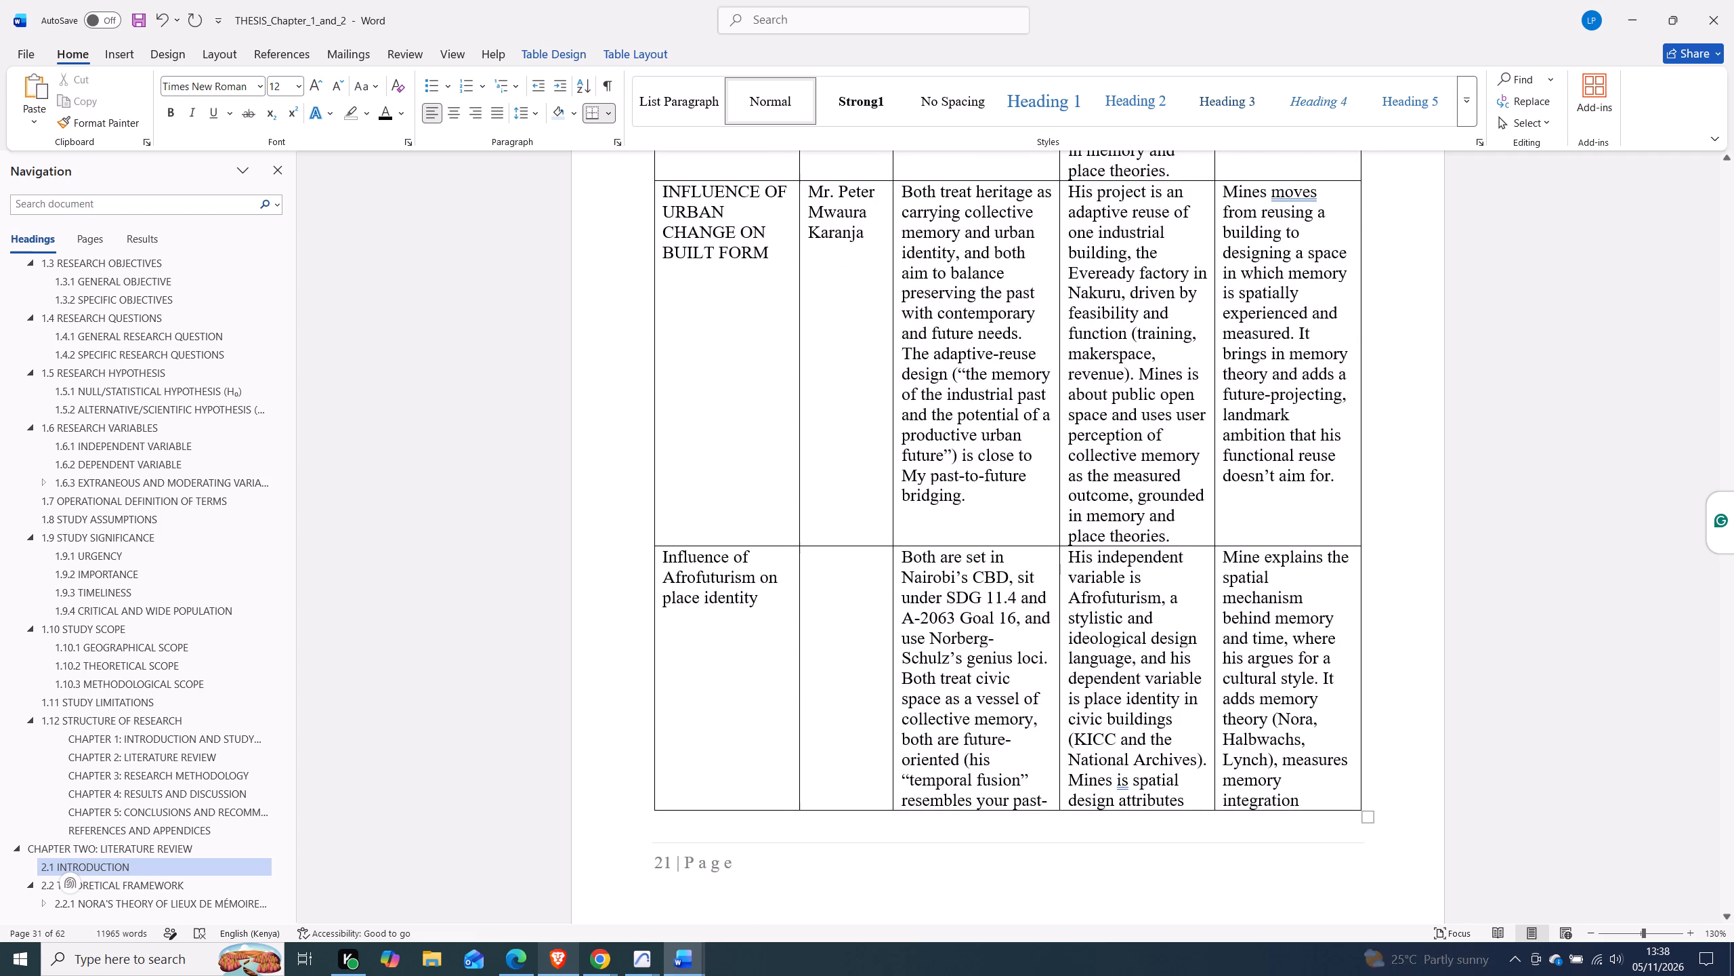
pyautogui.scroll(-1, 868, 331)
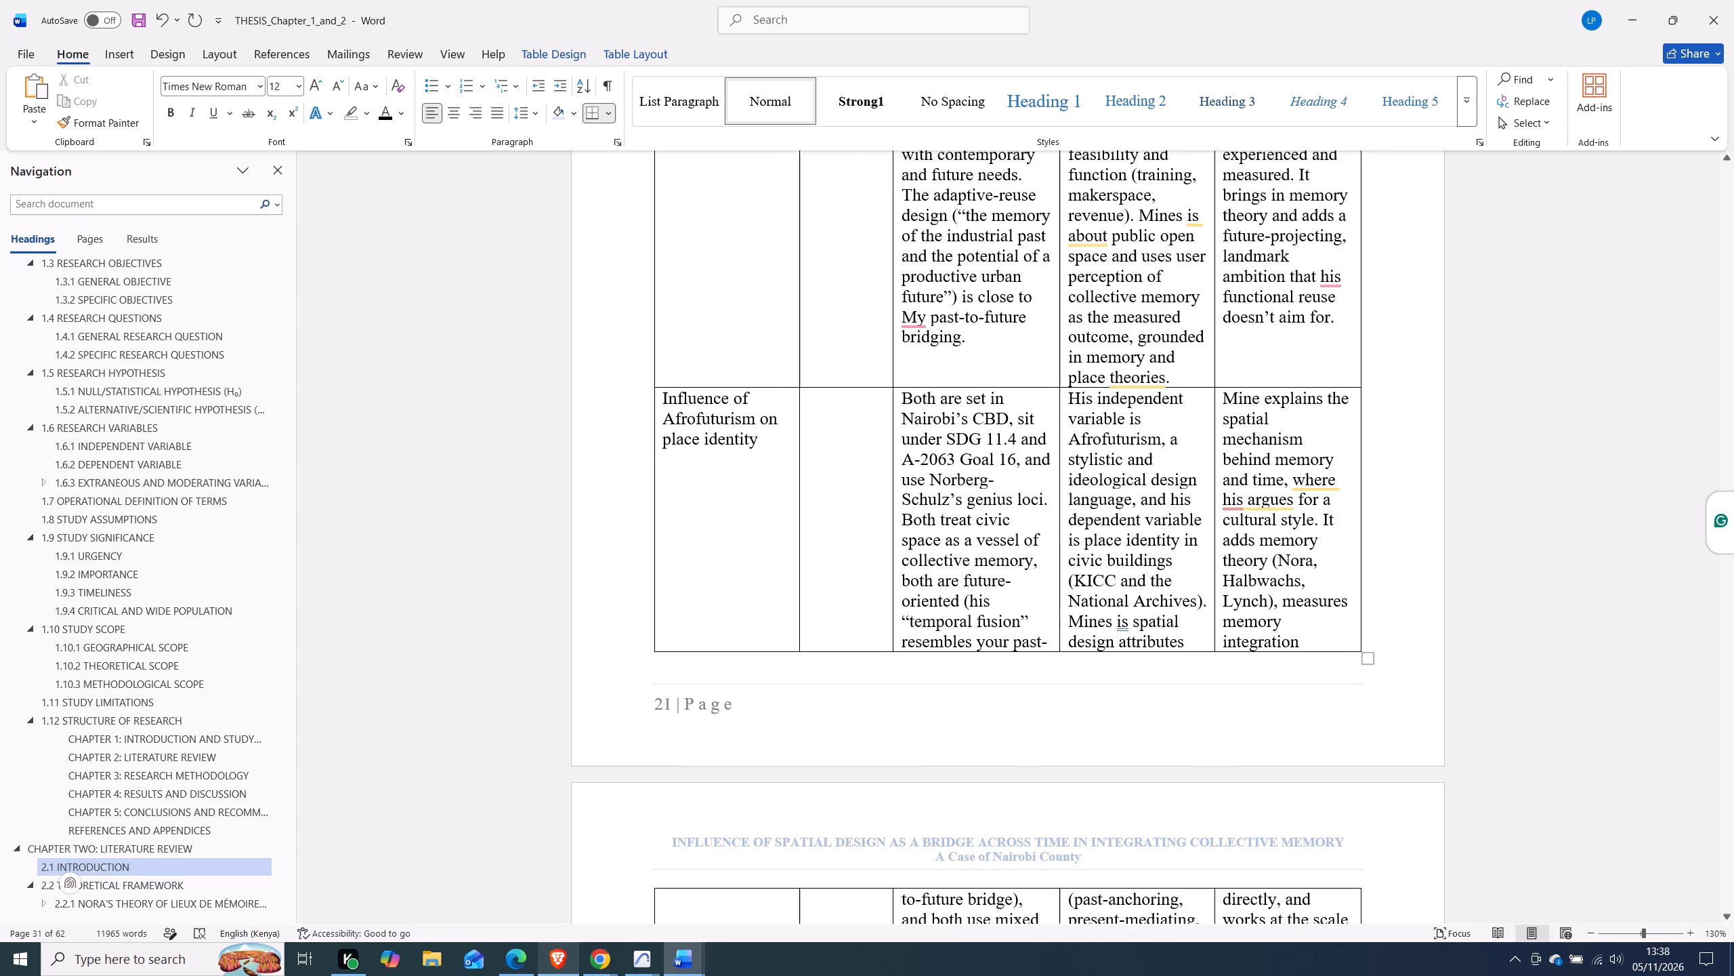
pyautogui.scroll(2, 868, 359)
pyautogui.scroll(-3, 870, 359)
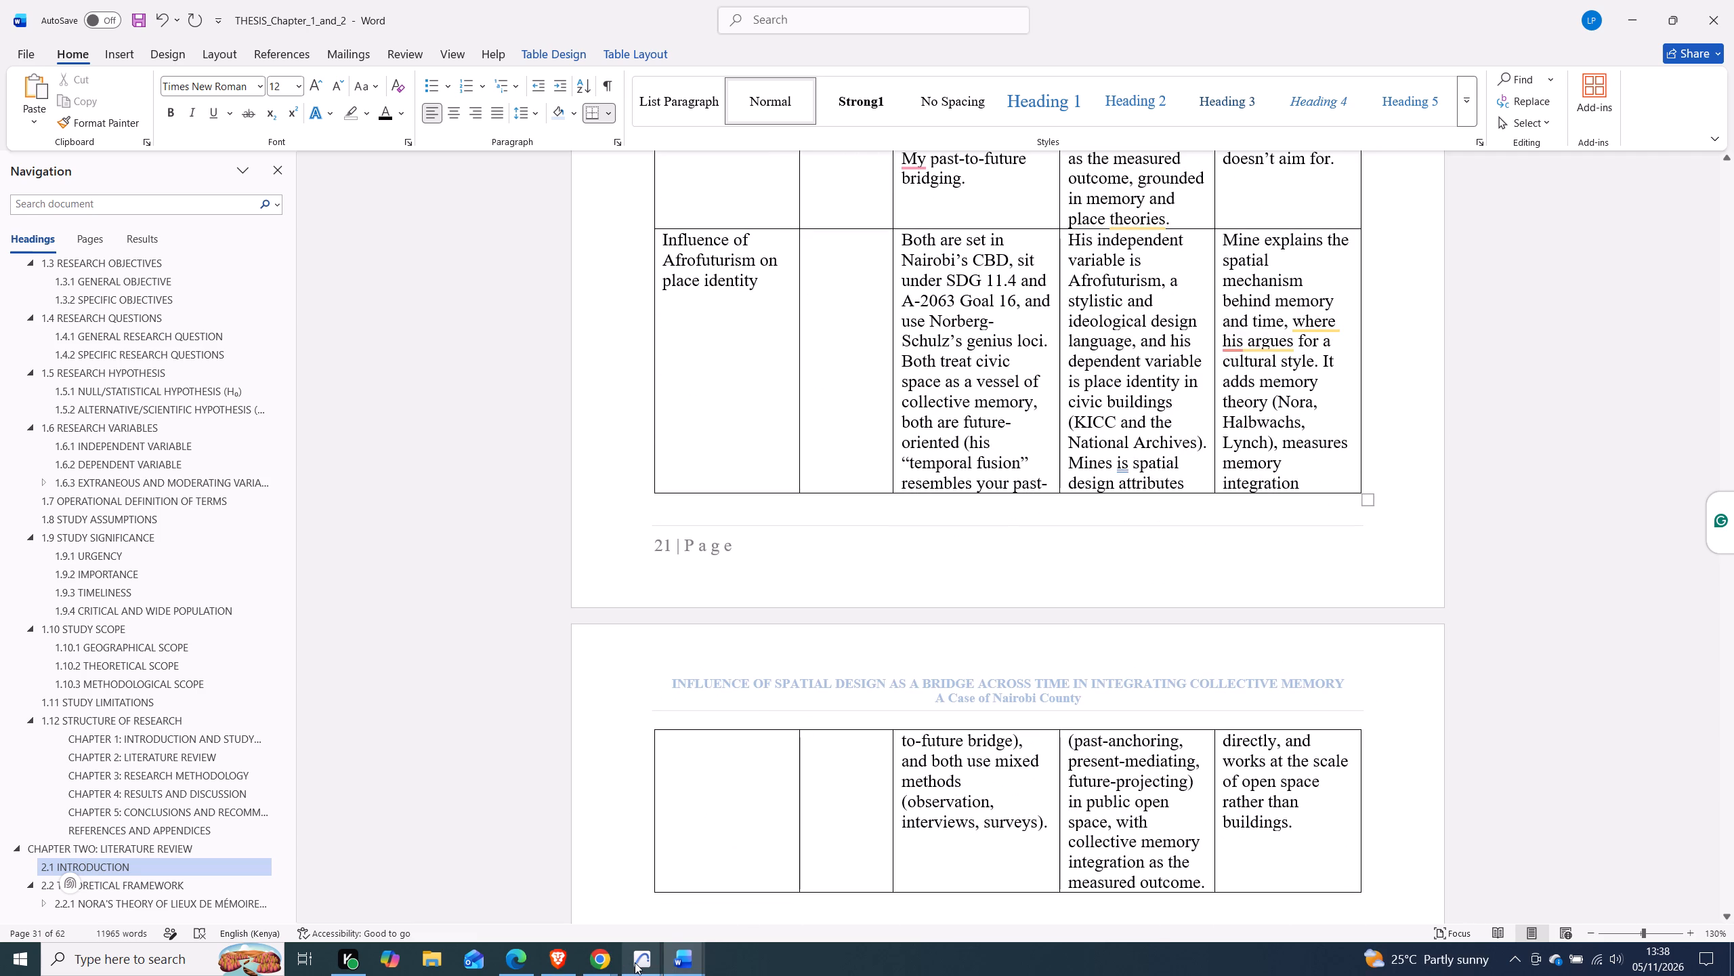
# Switch to Brave and return from the Afrofuturism article to the SABS journal's 2026 issue listing.
pyautogui.click(558, 967)
pyautogui.click(558, 967)
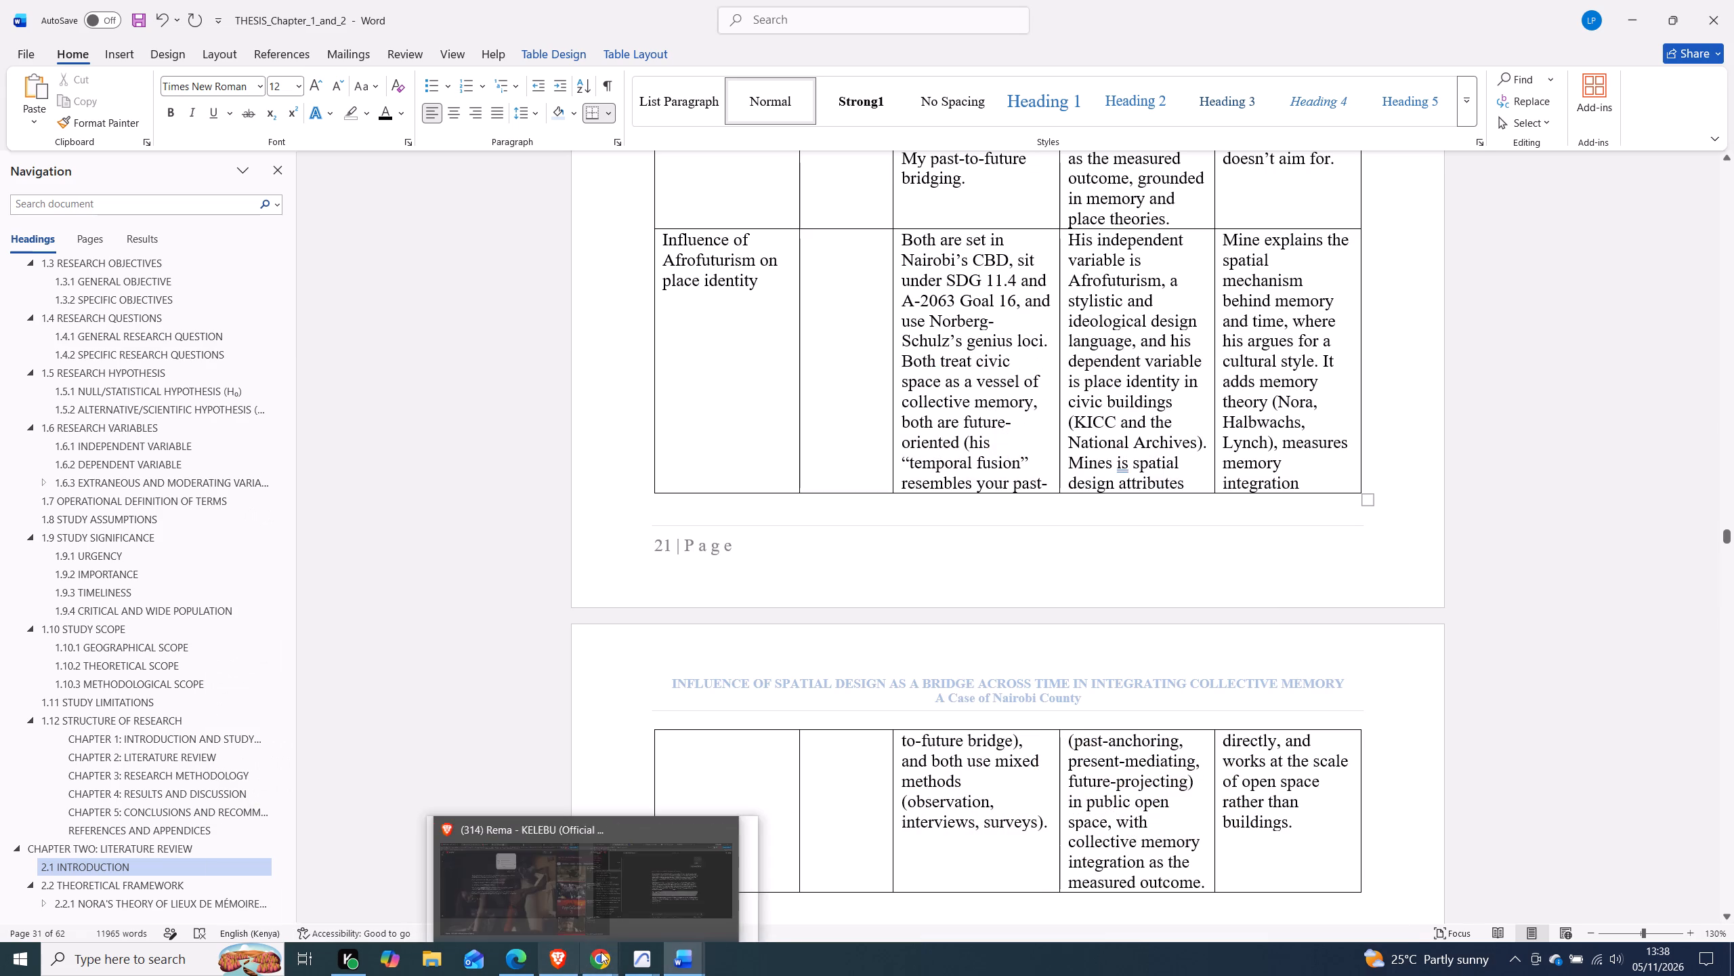
pyautogui.click(559, 963)
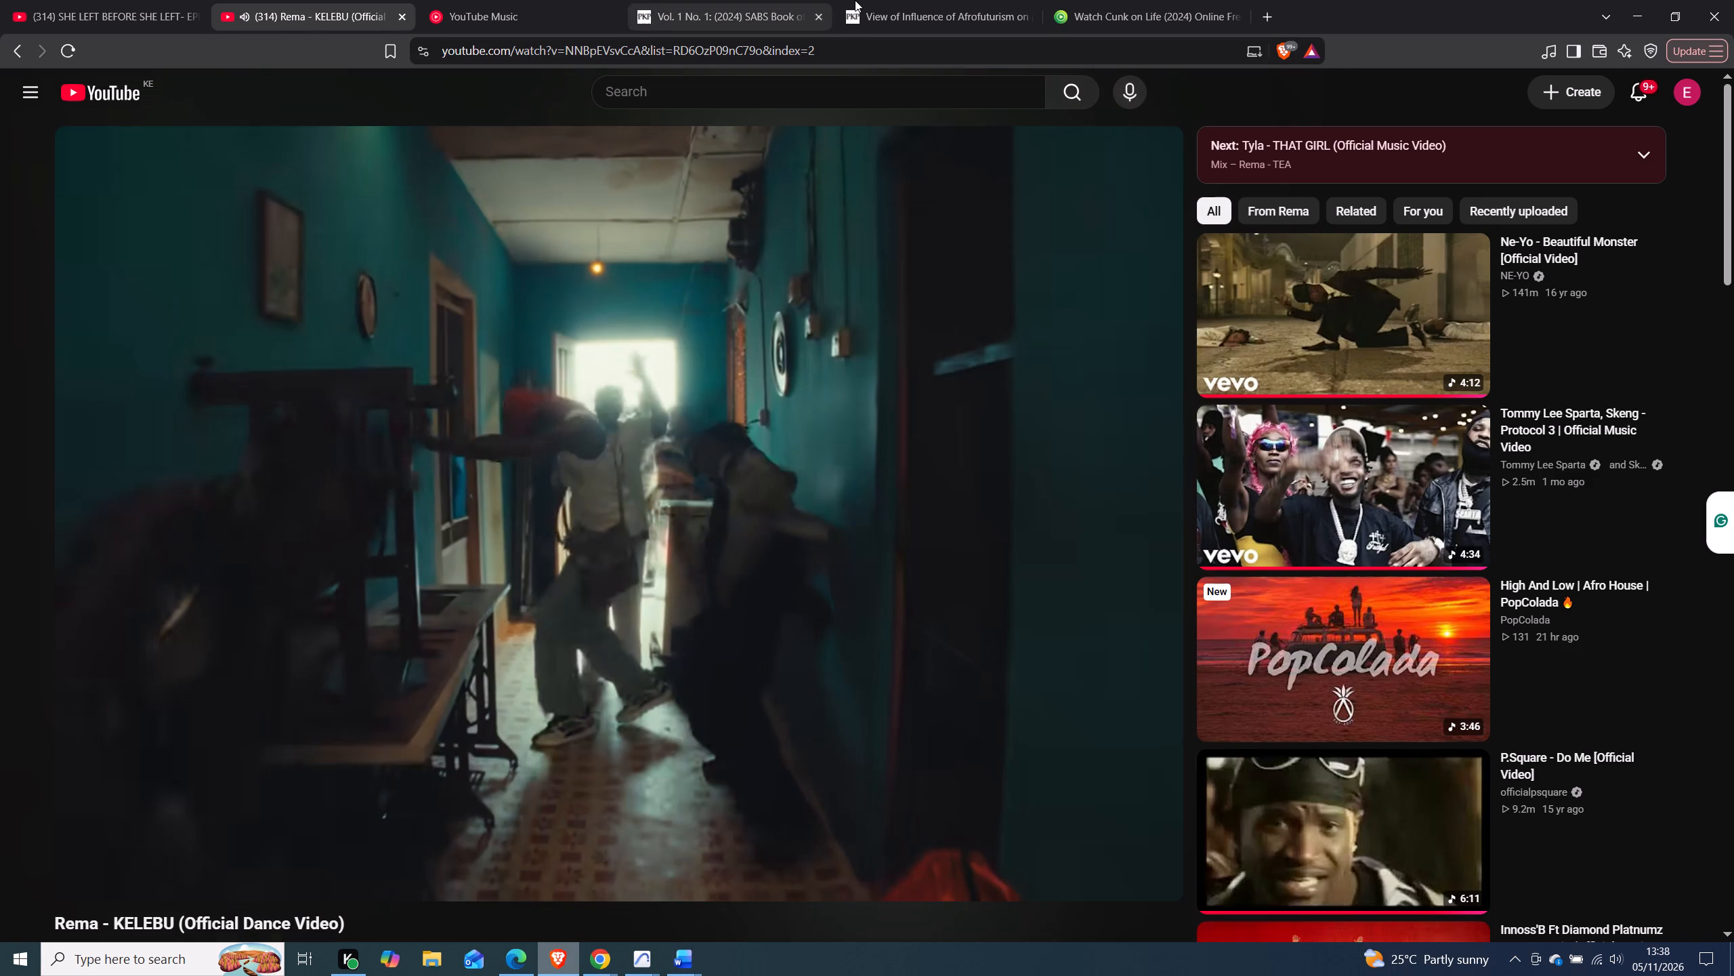
pyautogui.click(963, 0)
pyautogui.click(785, 0)
pyautogui.click(888, 8)
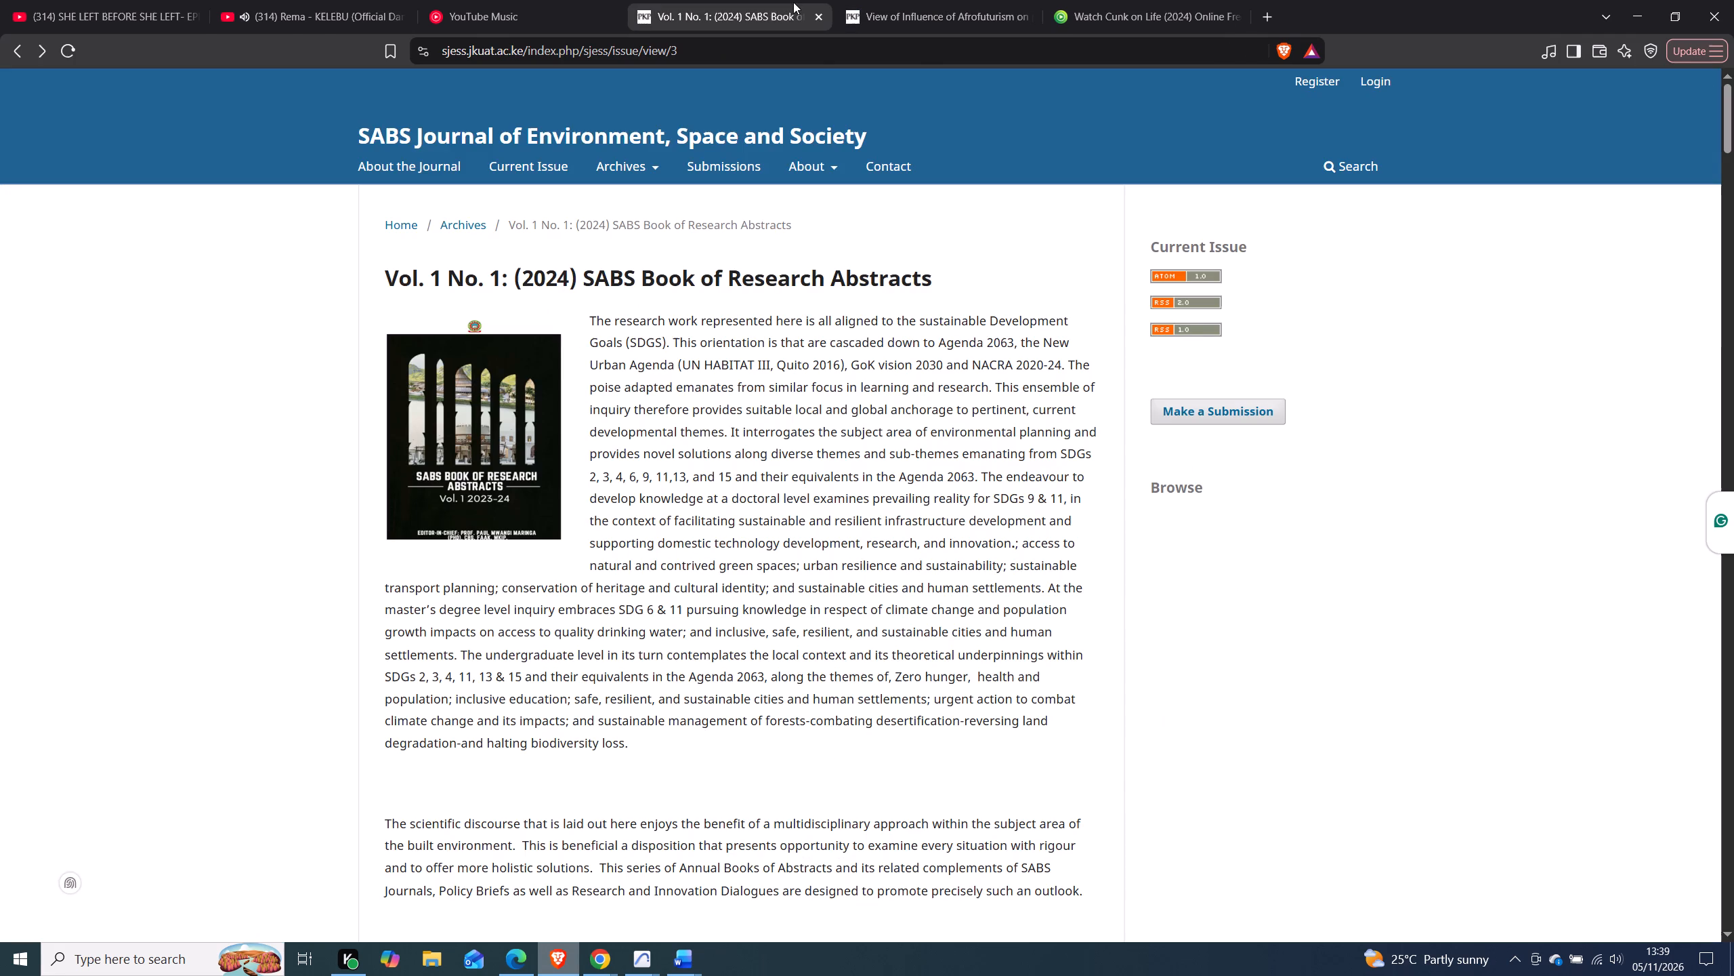
pyautogui.click(12, 49)
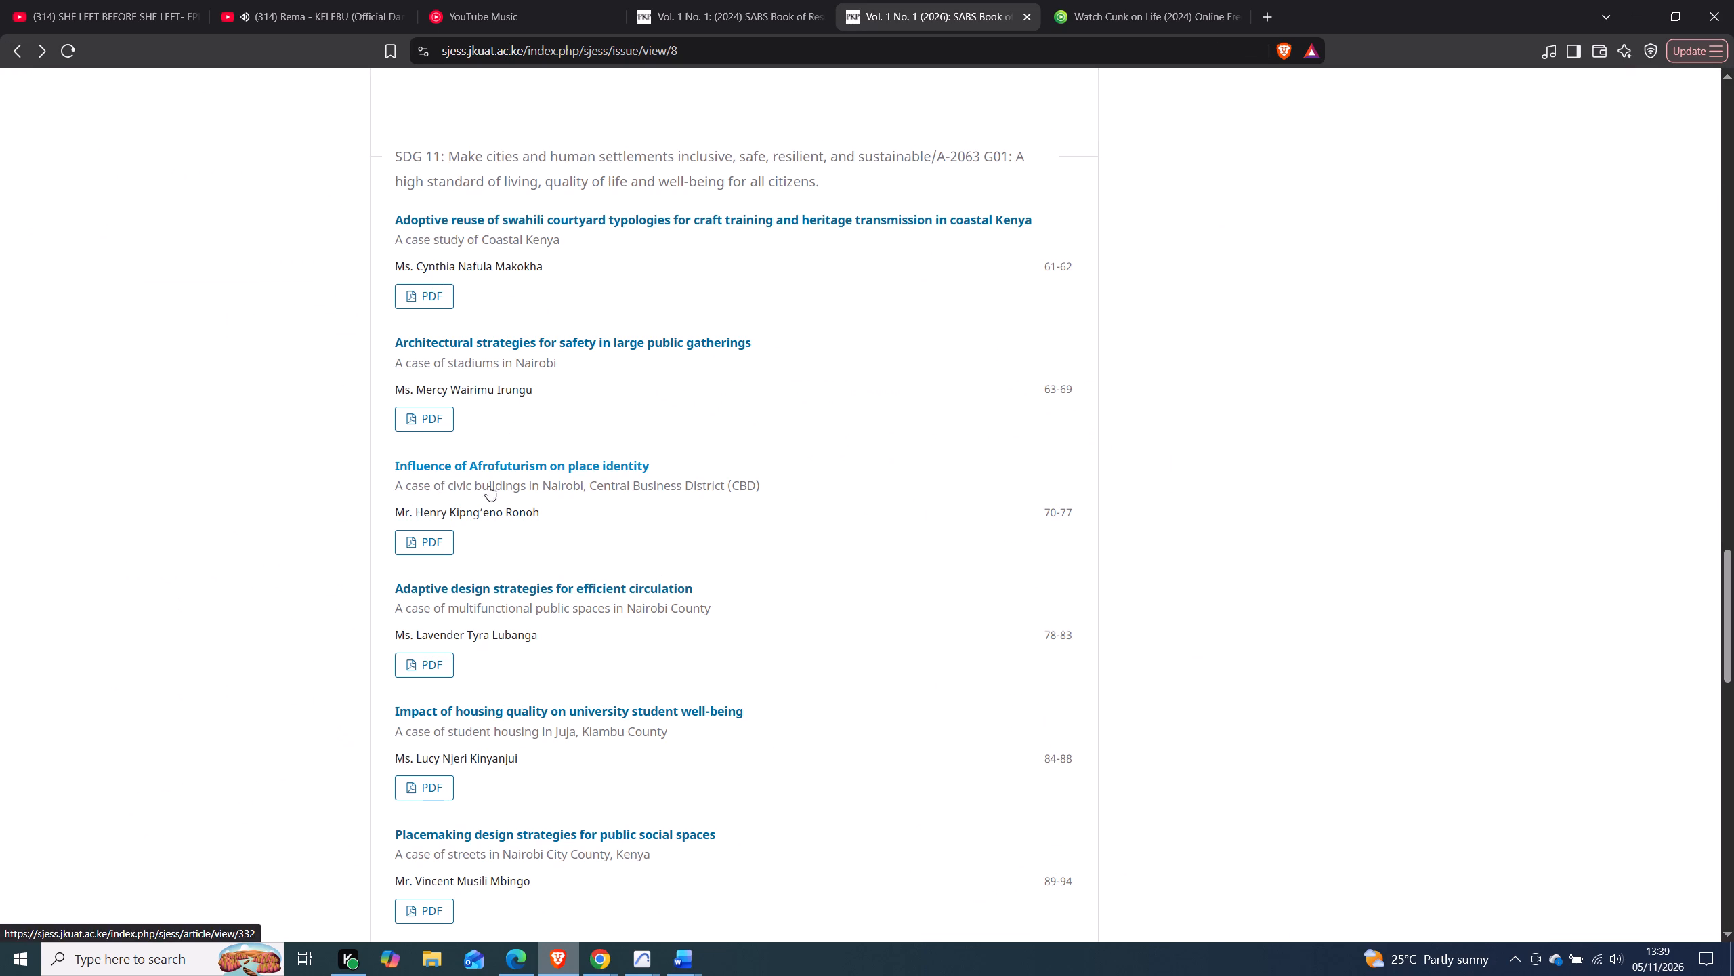
# Copy the Afrofuturism article's author name from the issue listing into that row's researcher's name cell in the Word thesis, merging formatting.
pyautogui.moveTo(537, 511); pyautogui.dragTo(536, 511)
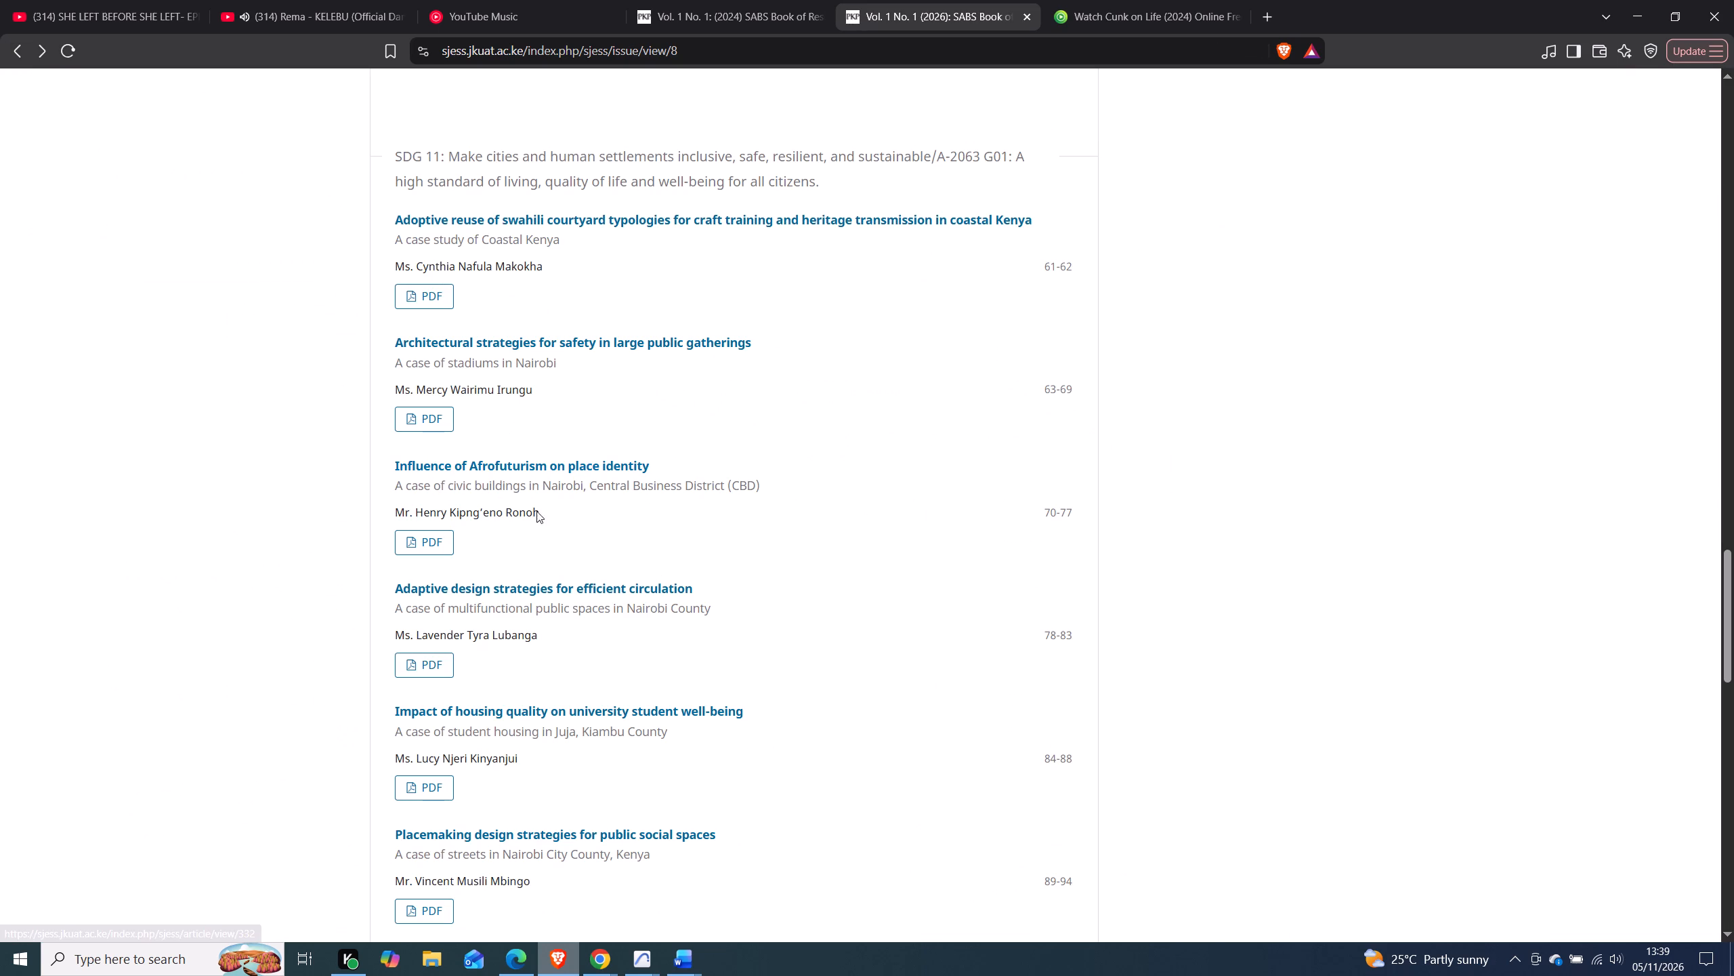
pyautogui.moveTo(536, 511); pyautogui.dragTo(399, 503)
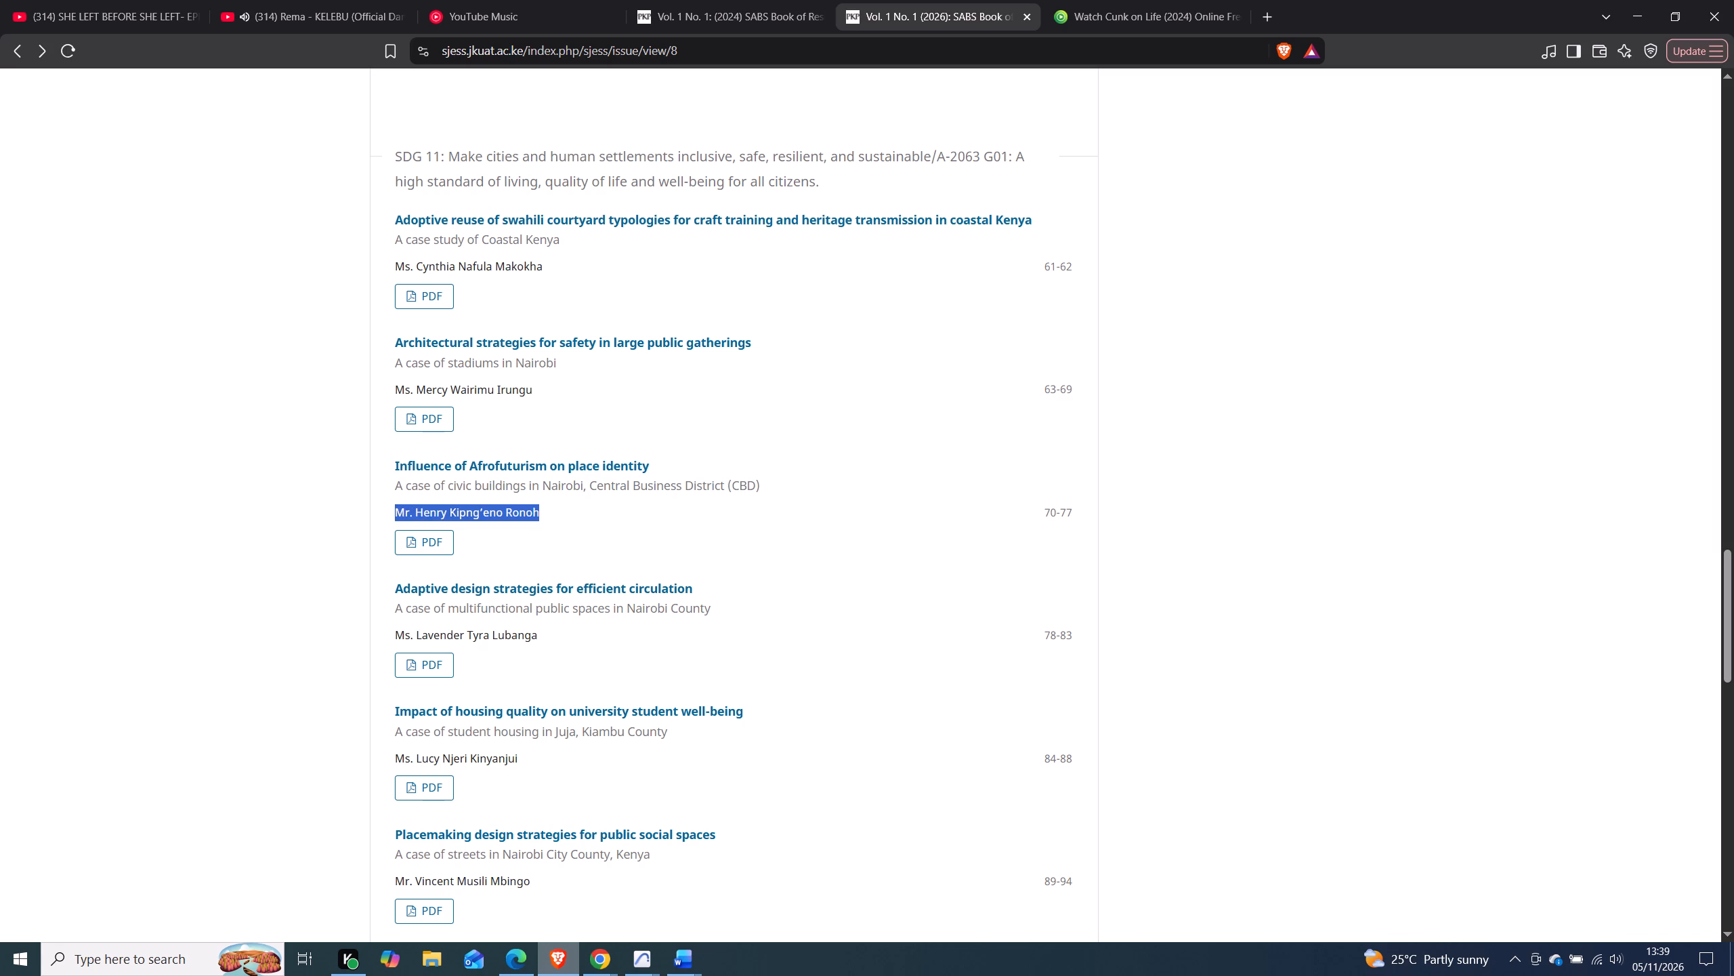
pyautogui.rightClick(411, 509)
pyautogui.click(442, 524)
pyautogui.click(680, 959)
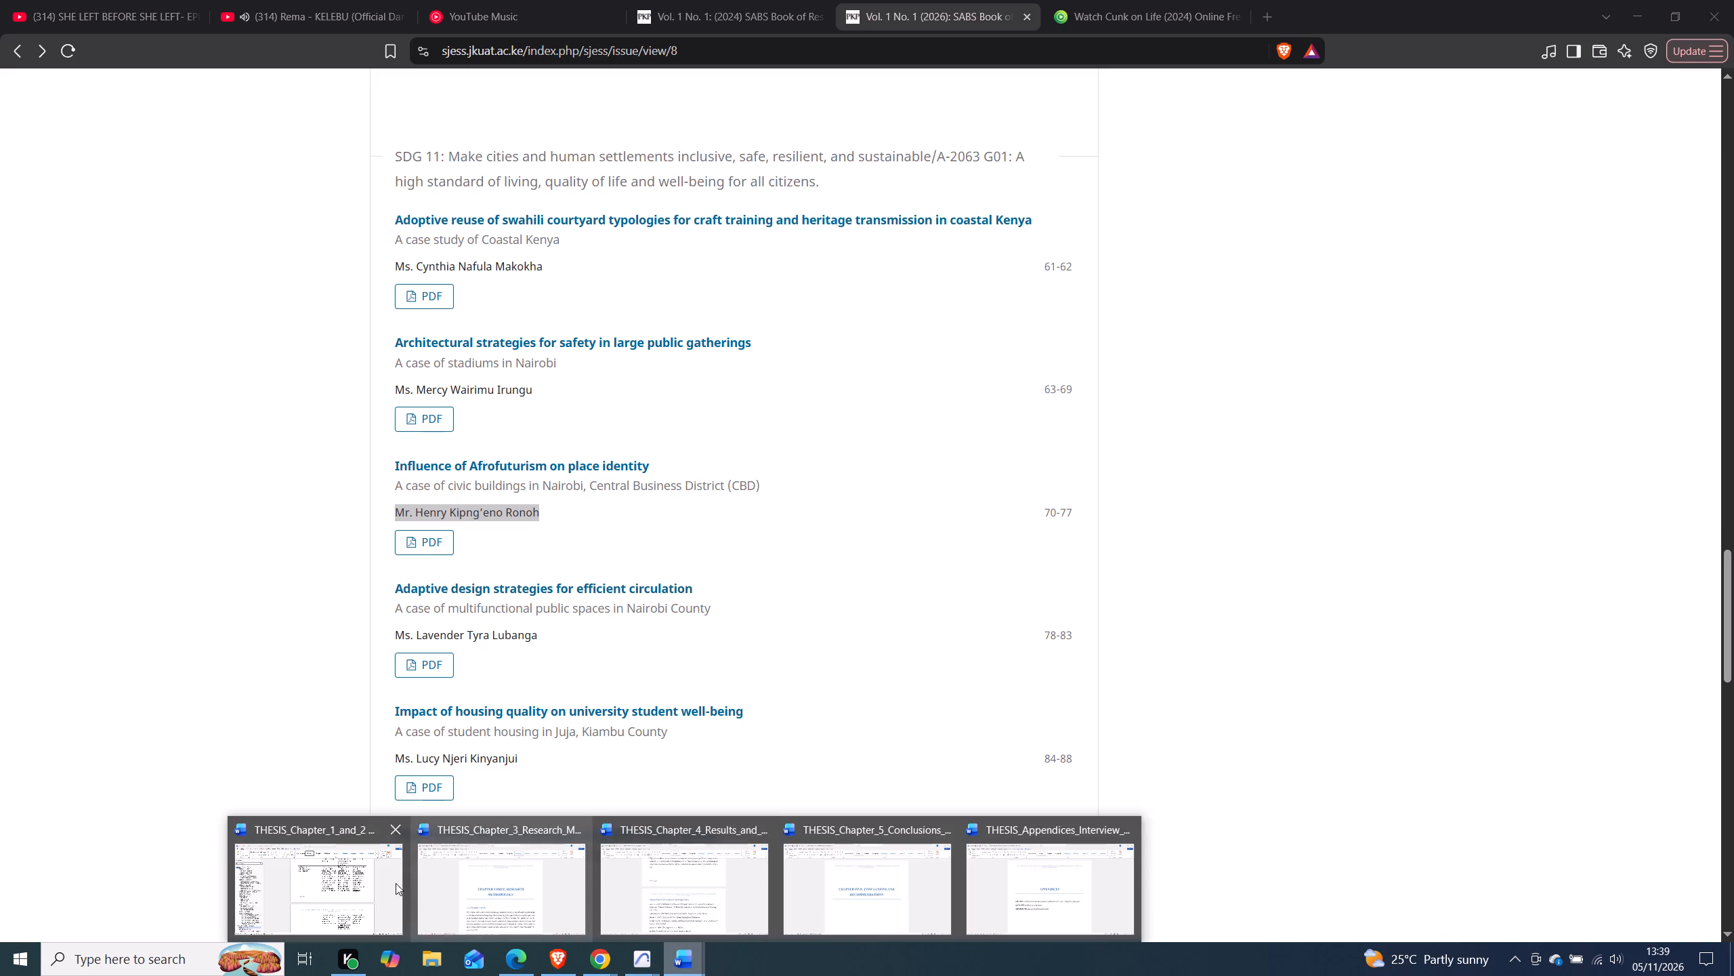
pyautogui.click(349, 893)
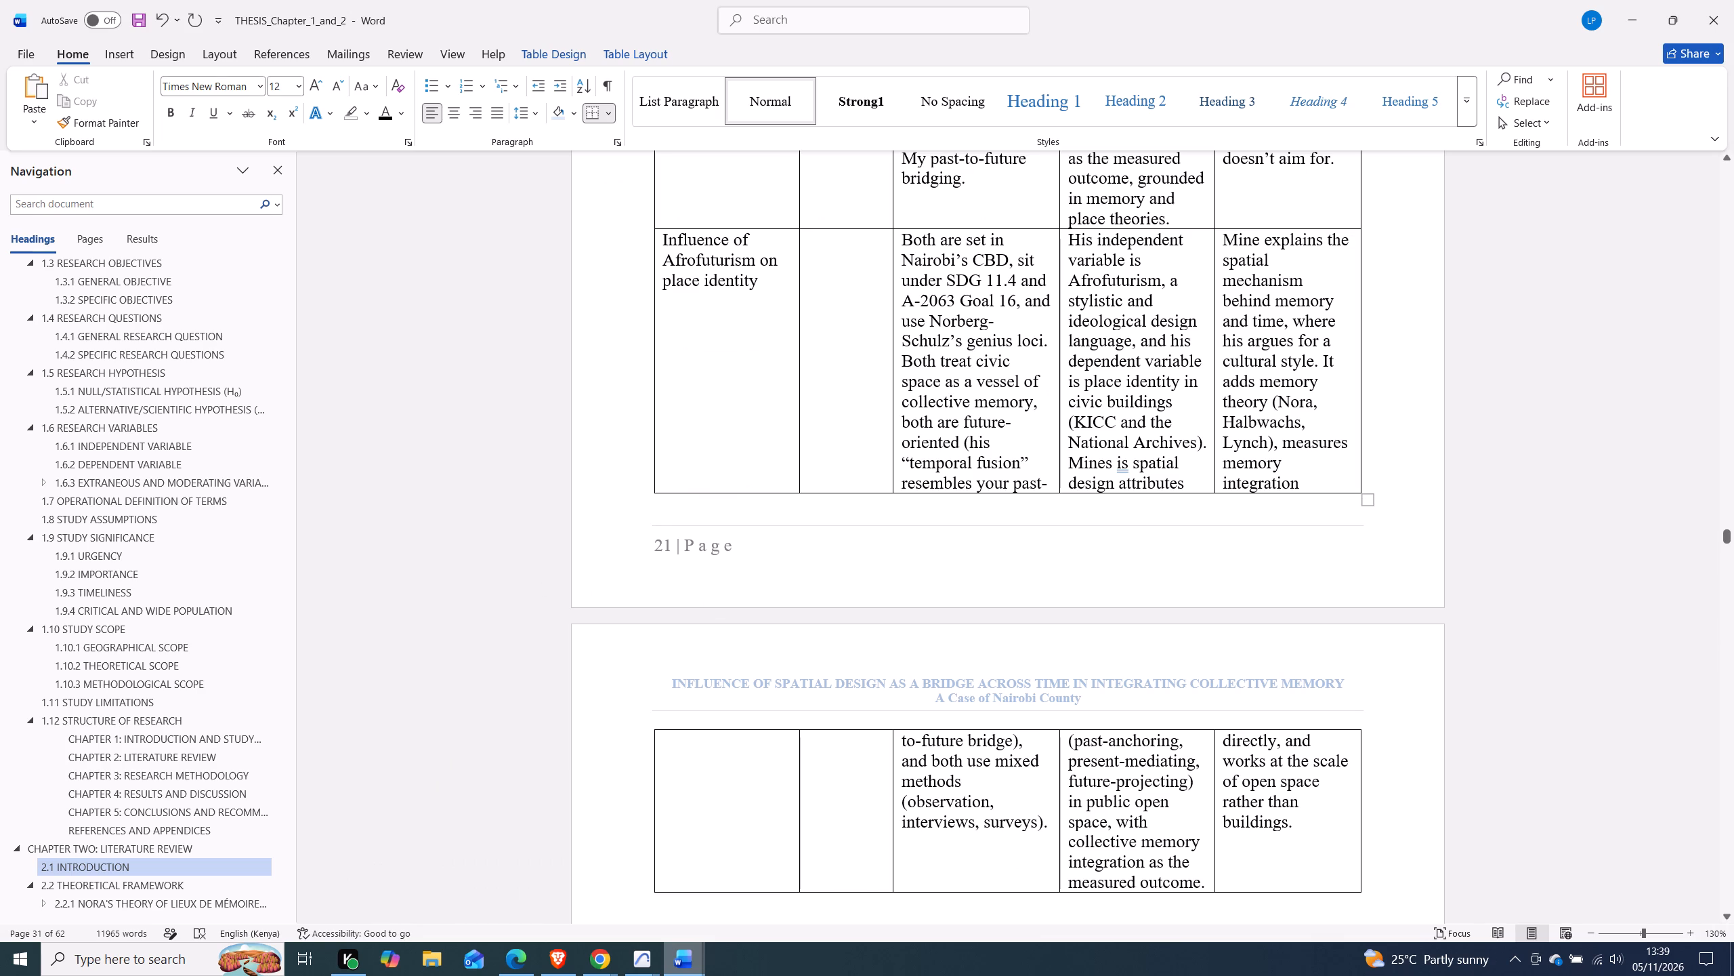
pyautogui.click(807, 243)
pyautogui.click(811, 259)
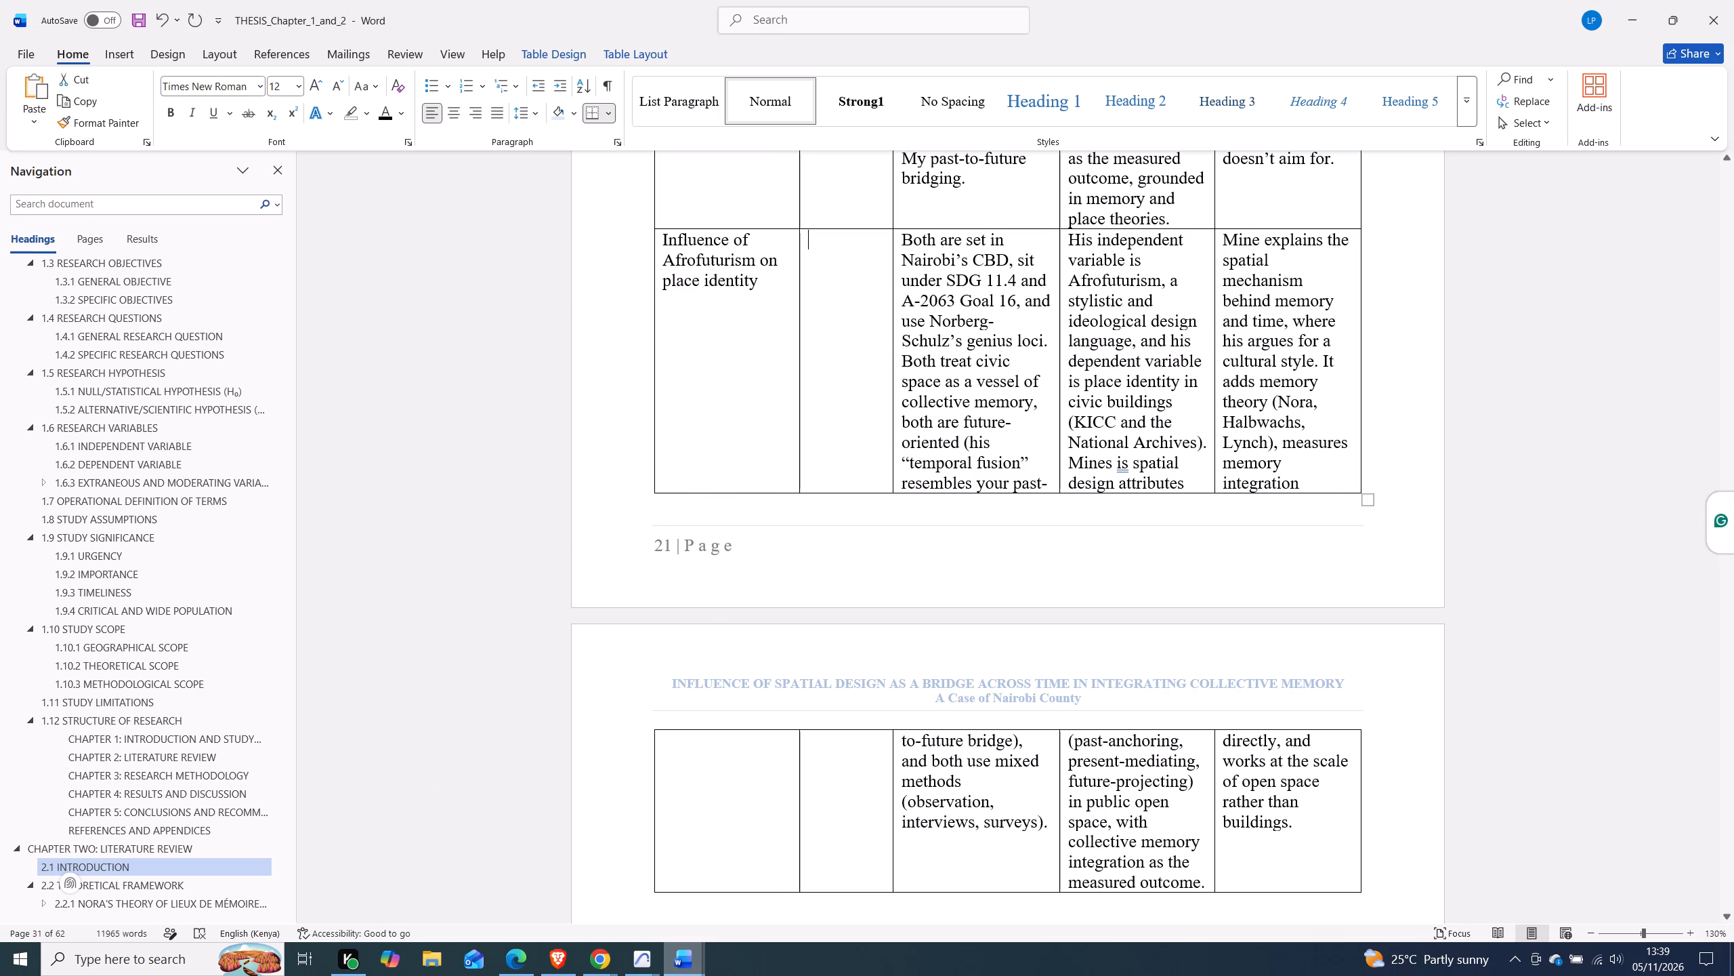
pyautogui.rightClick(811, 247)
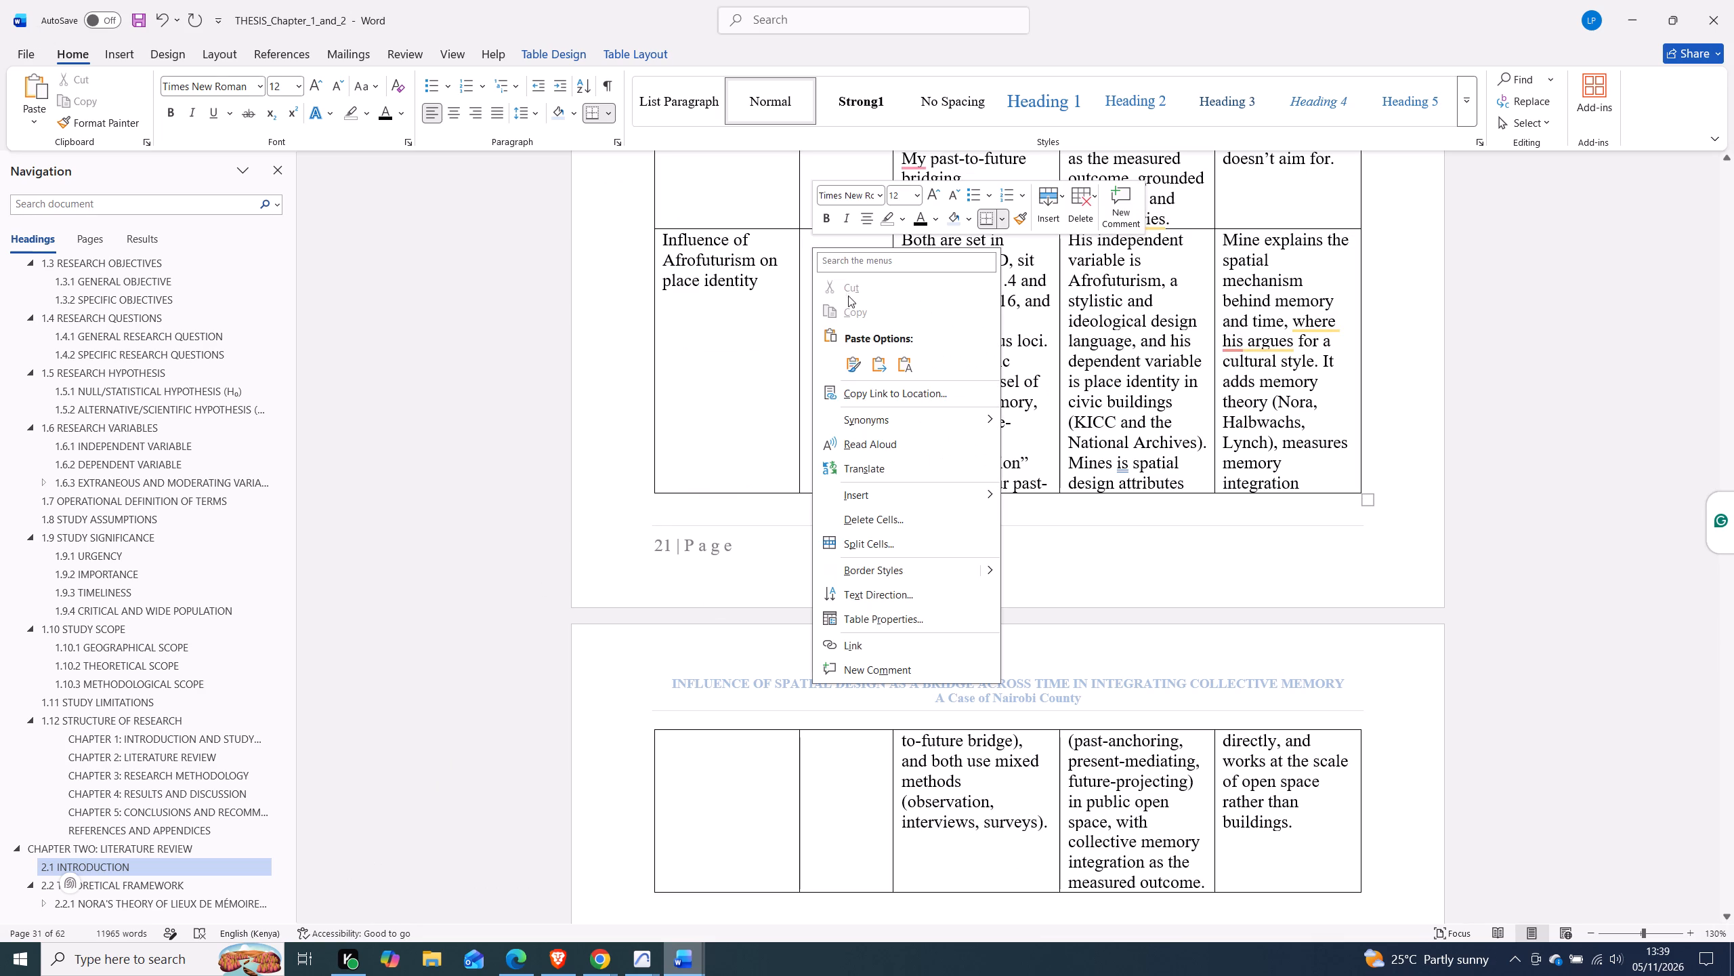
pyautogui.click(876, 361)
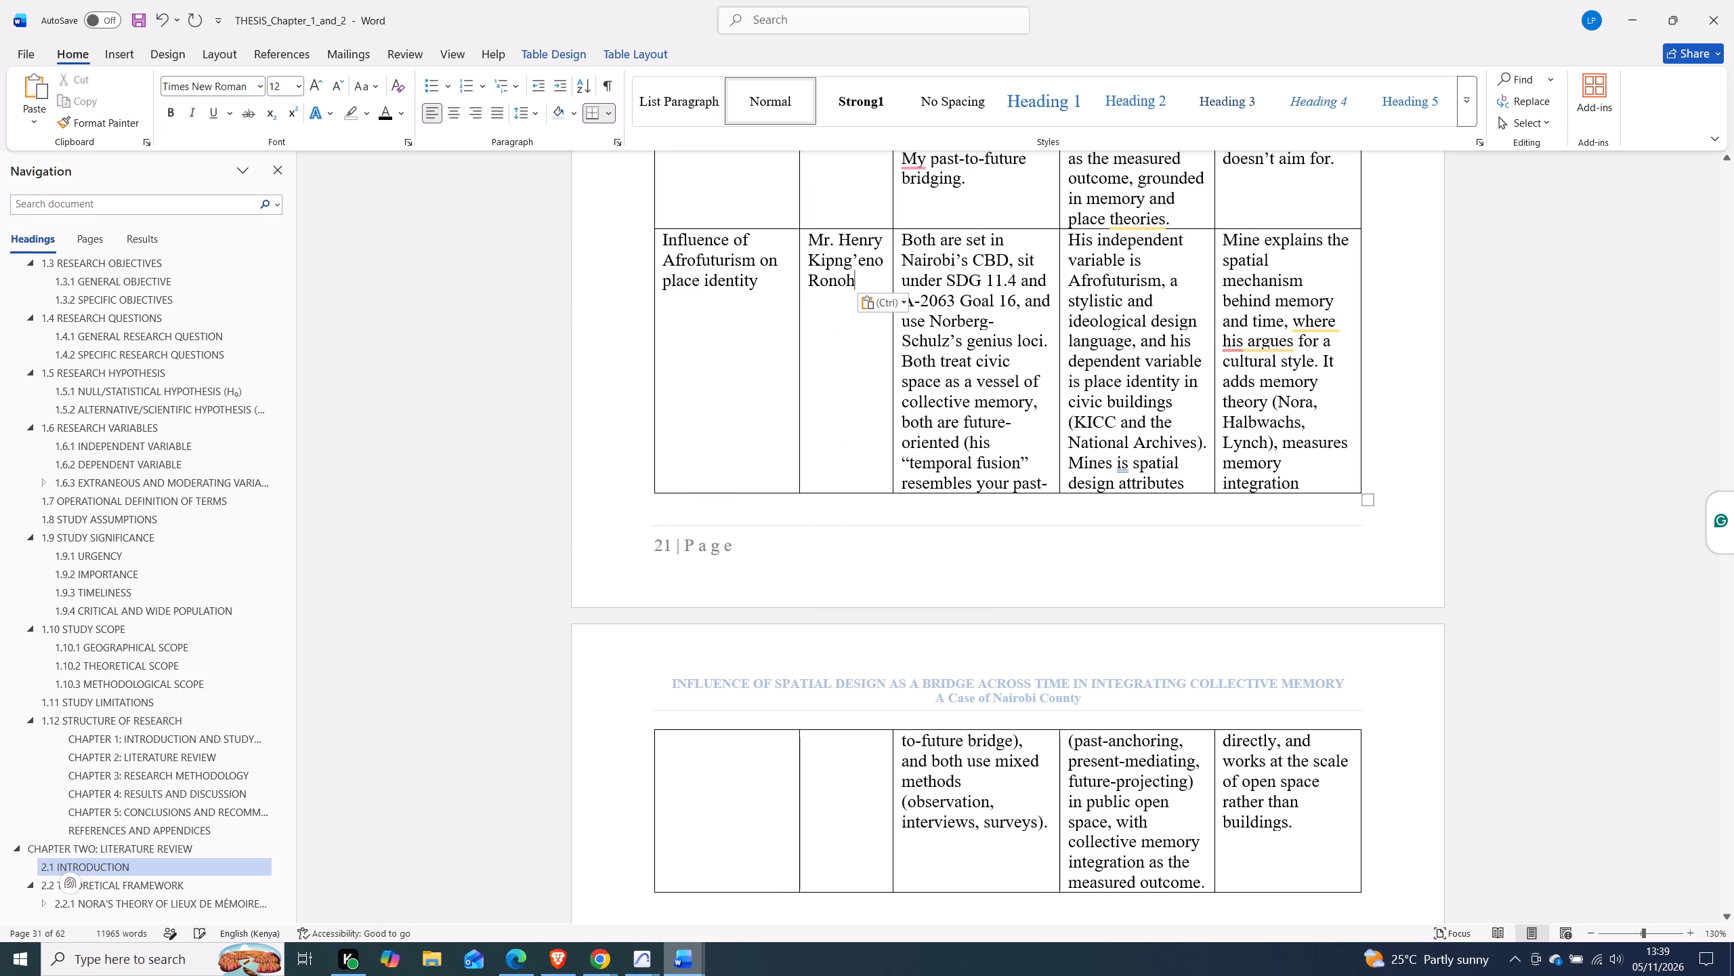
# Set the font size of the "NEW CONTRIBUTION FROM MY THESIS" header in Table 4 to 11.
pyautogui.scroll(2, 823, 415)
pyautogui.scroll(3, 780, 342)
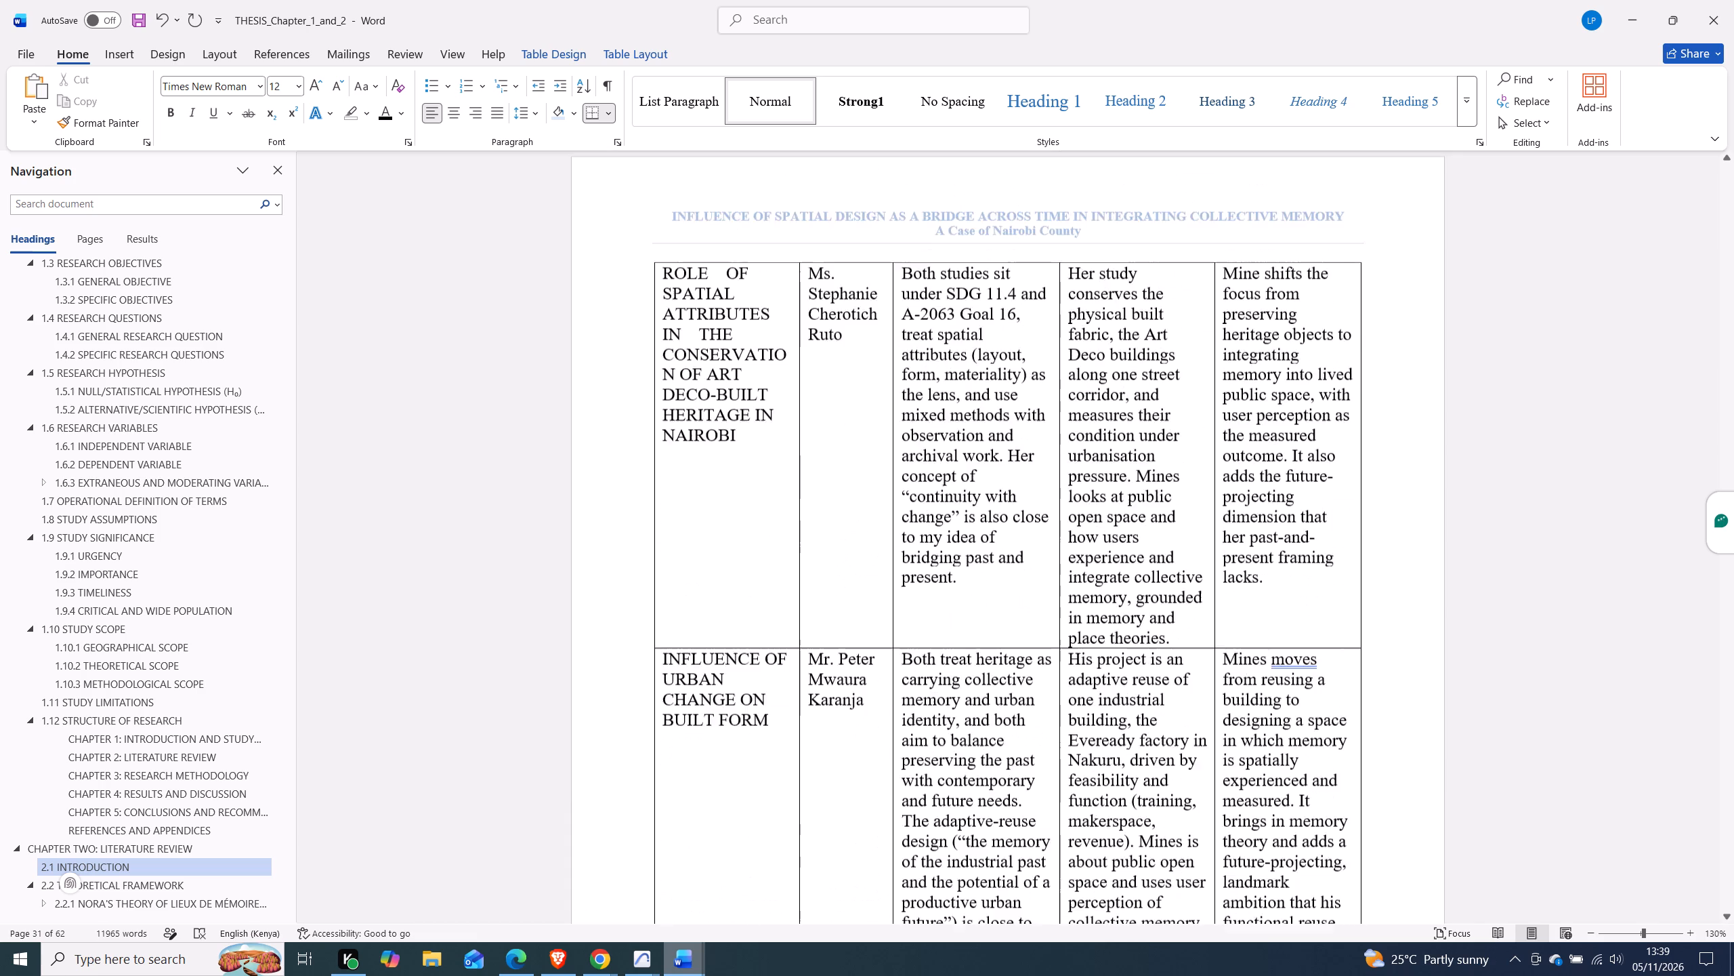
pyautogui.scroll(10, 782, 337)
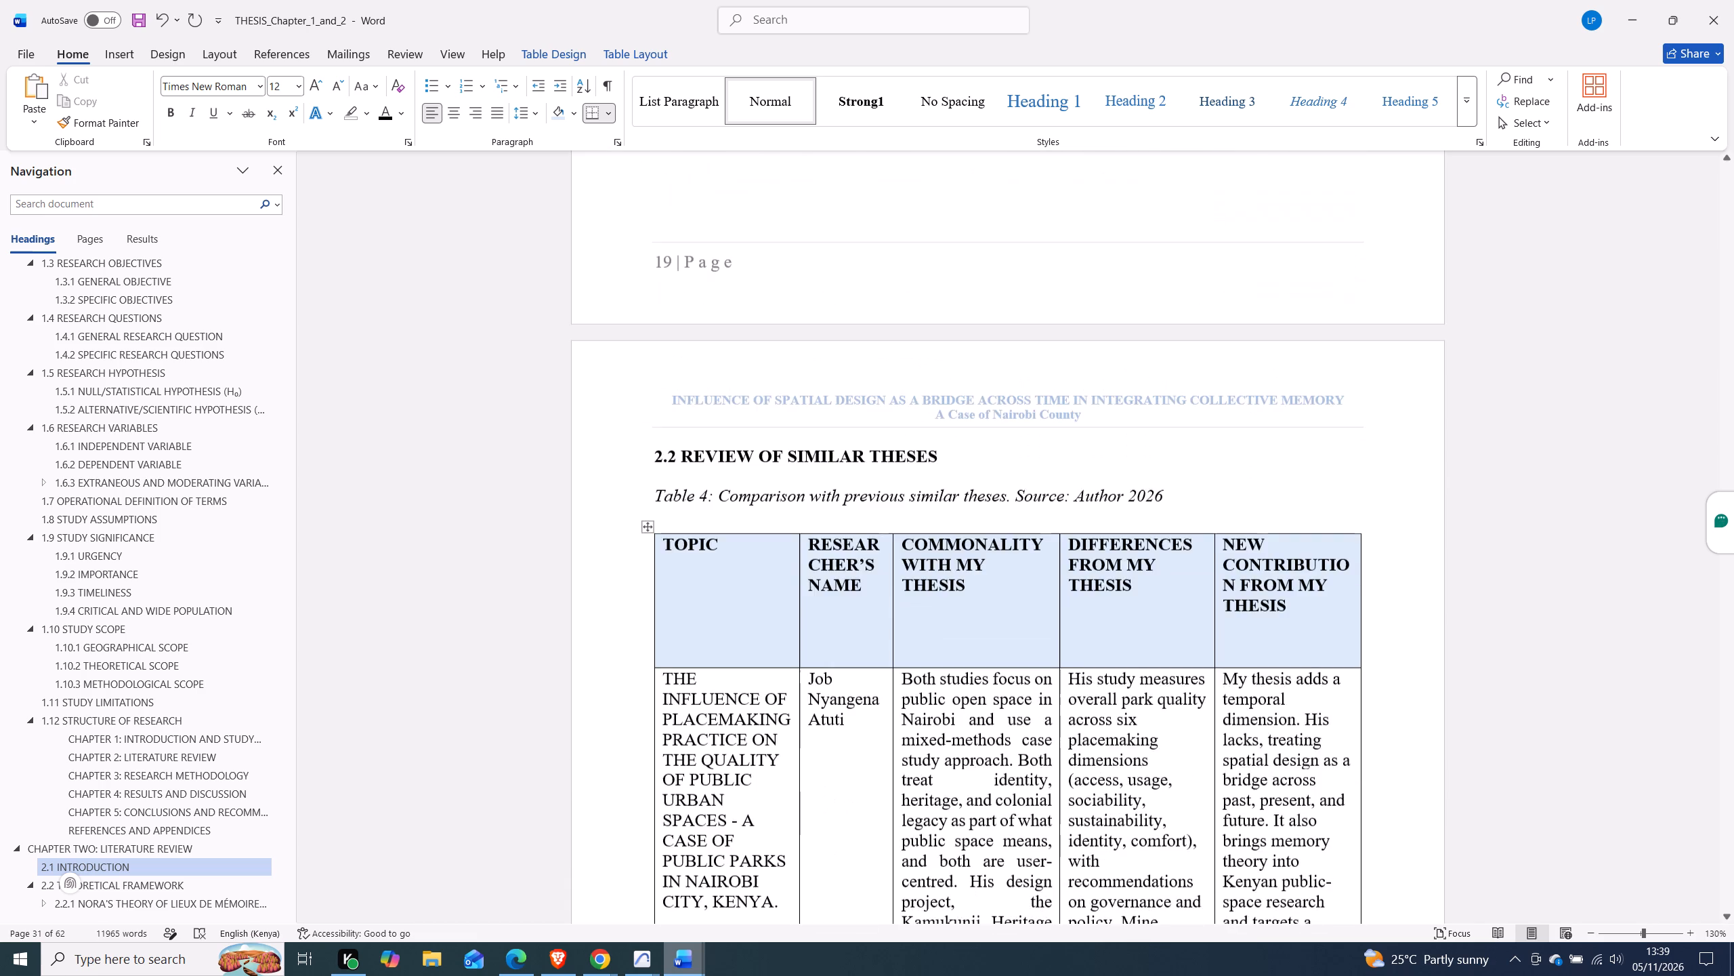
pyautogui.scroll(-1, 782, 331)
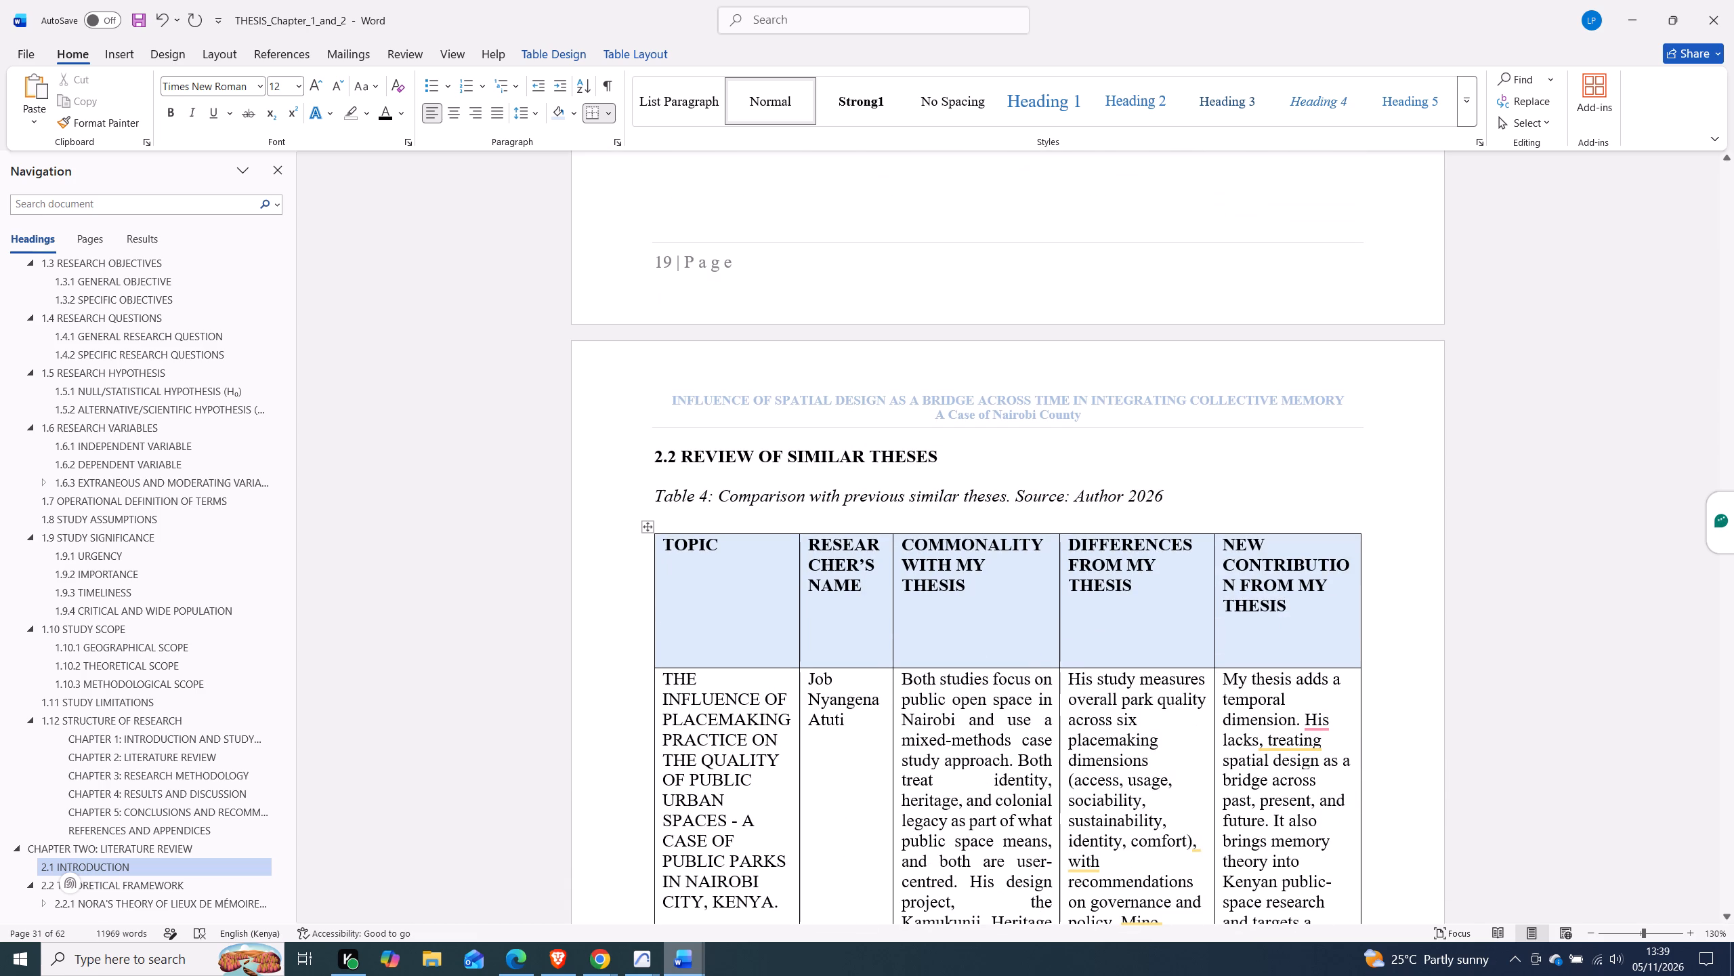
pyautogui.moveTo(1292, 610); pyautogui.dragTo(1232, 548)
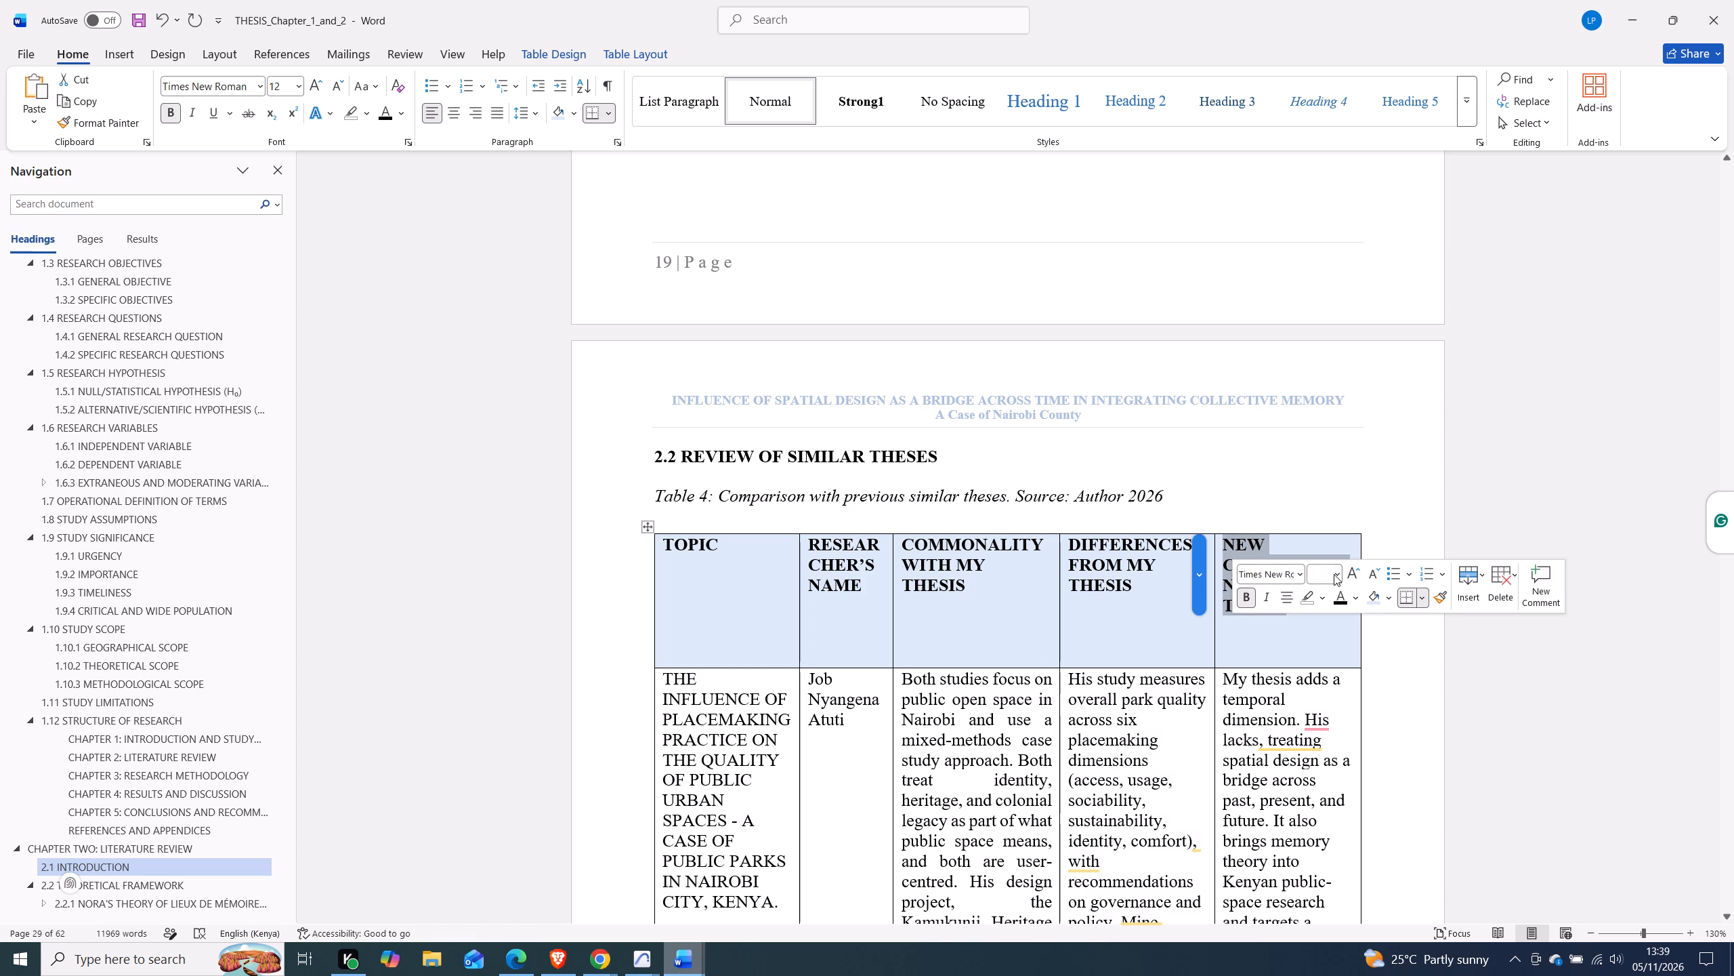
pyautogui.click(1338, 572)
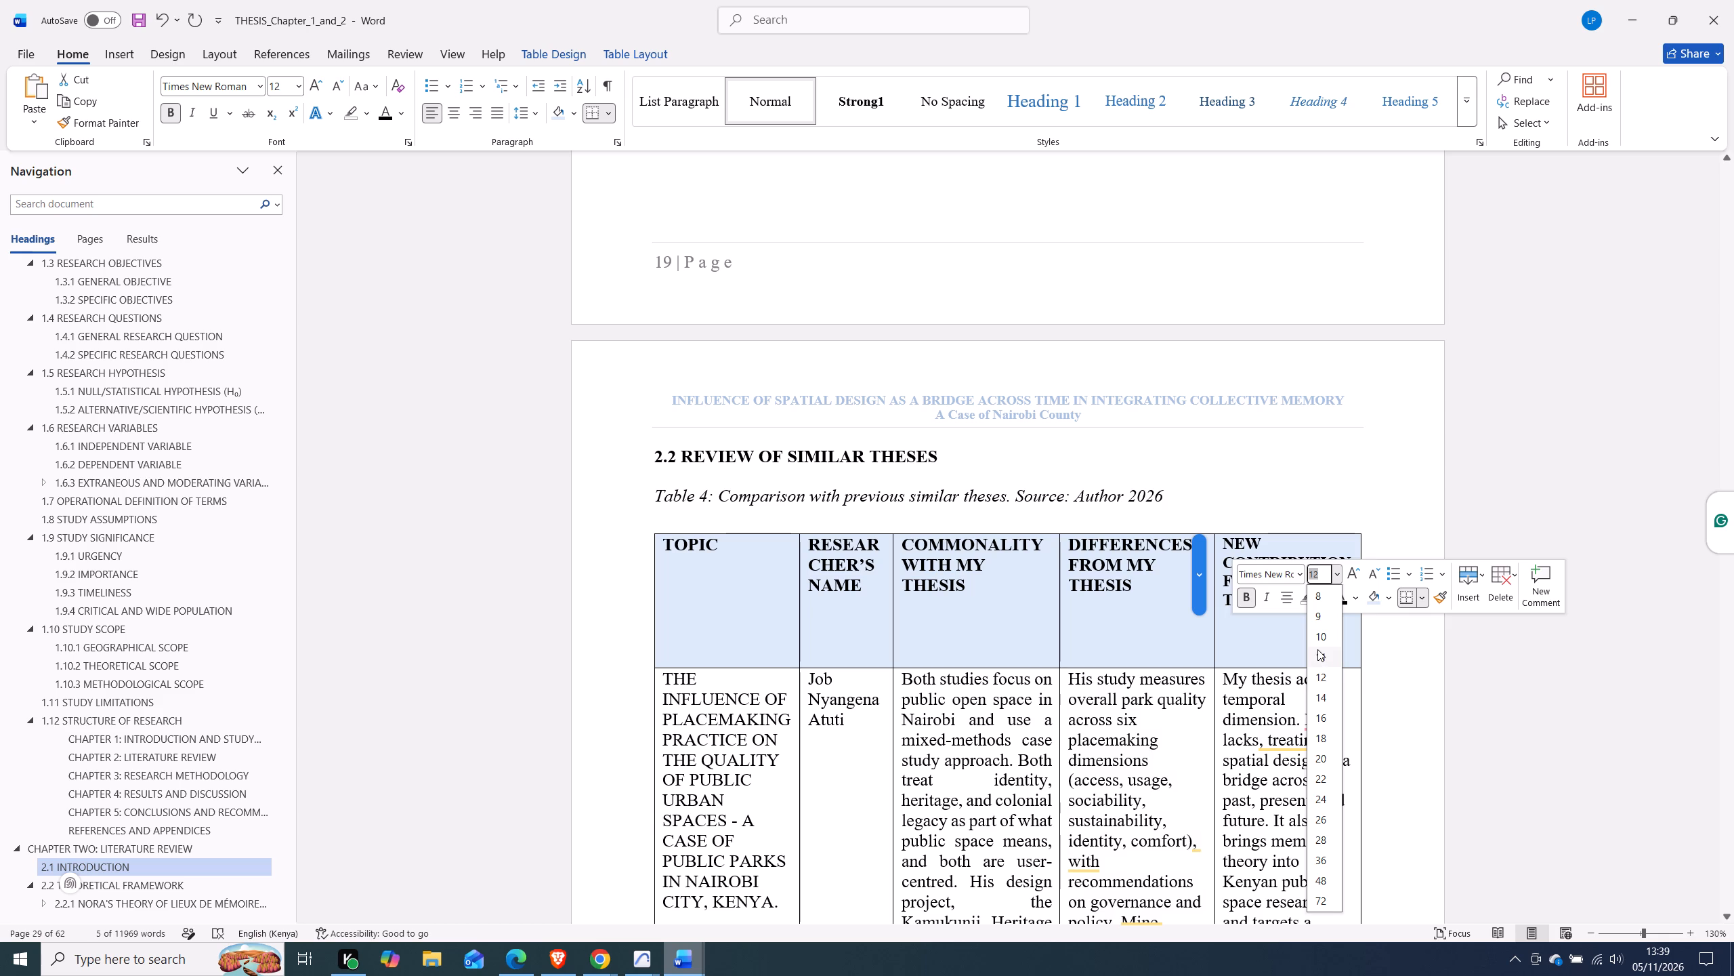
pyautogui.click(1315, 656)
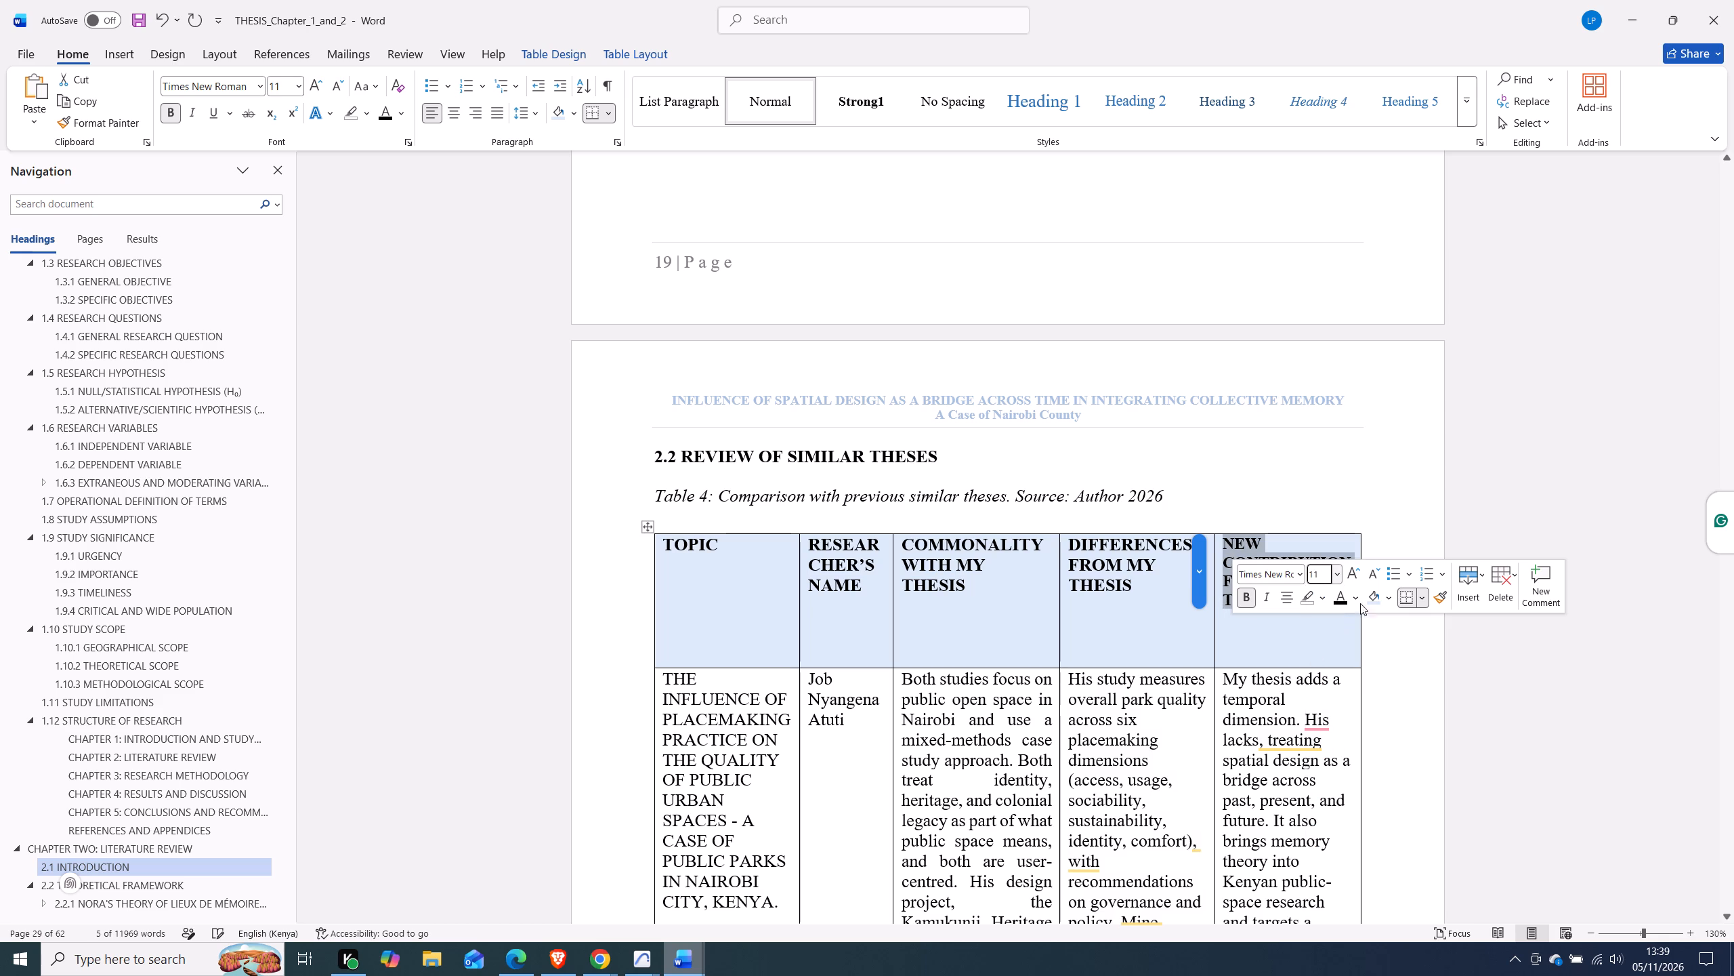
pyautogui.click(1505, 431)
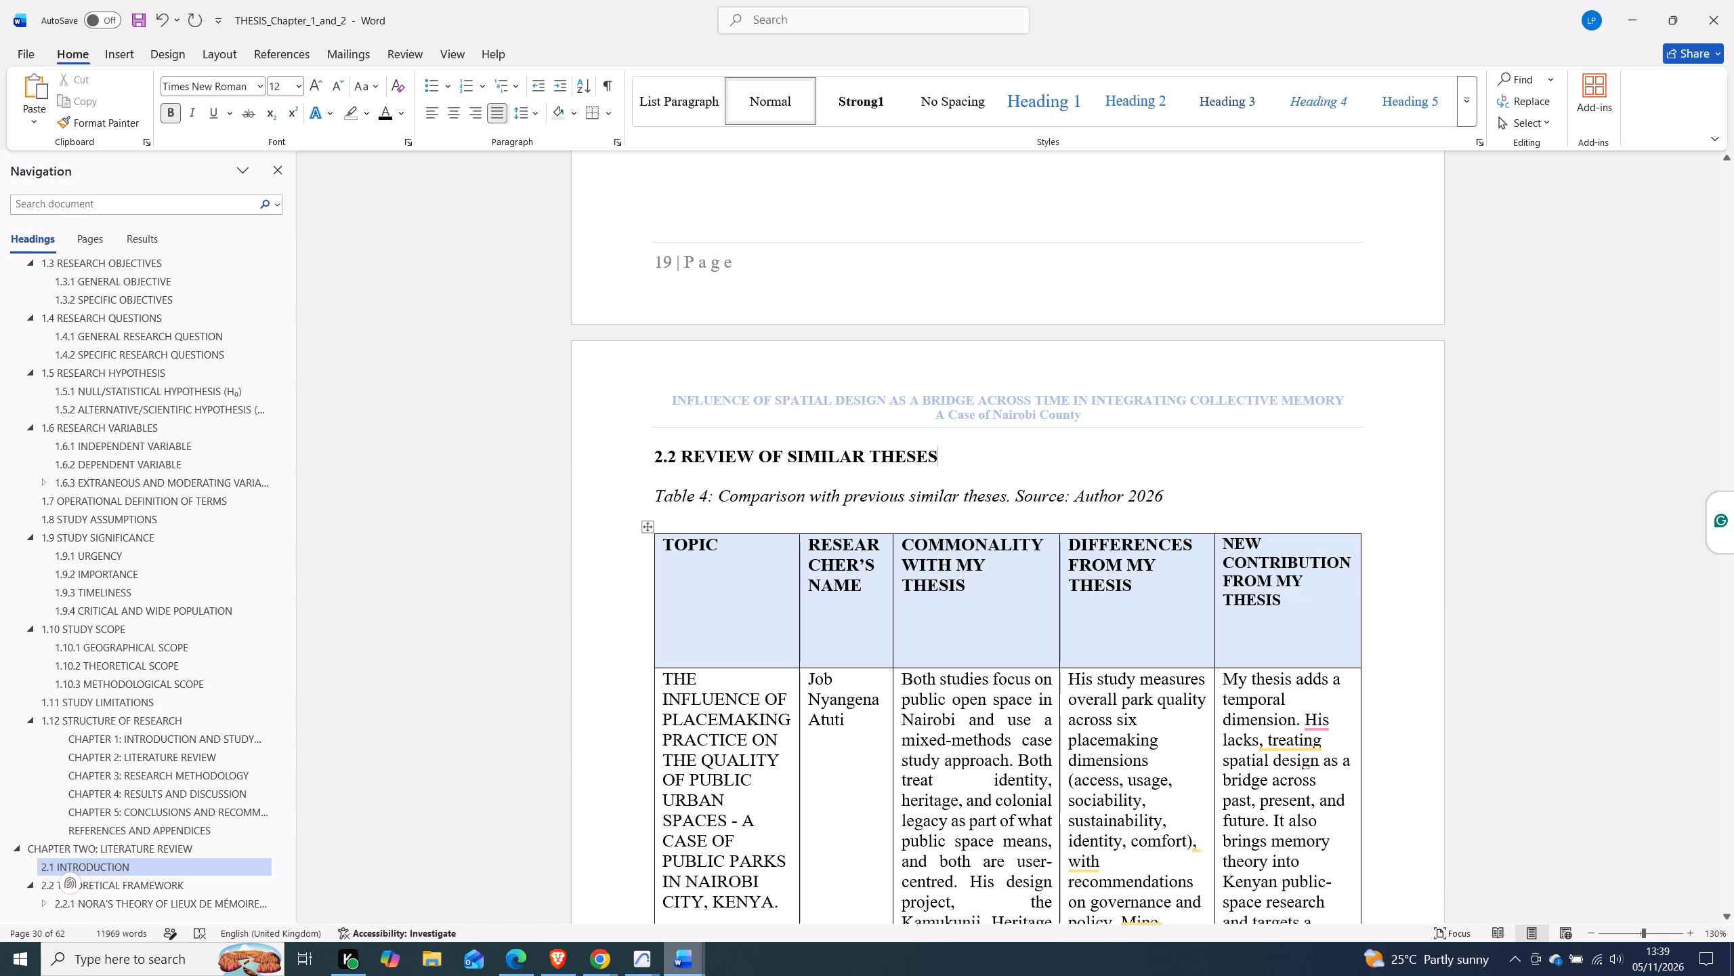
# Review the rows of the similar theses comparison table from its header through the Afrofuturism row.
pyautogui.scroll(-1, 1088, 367)
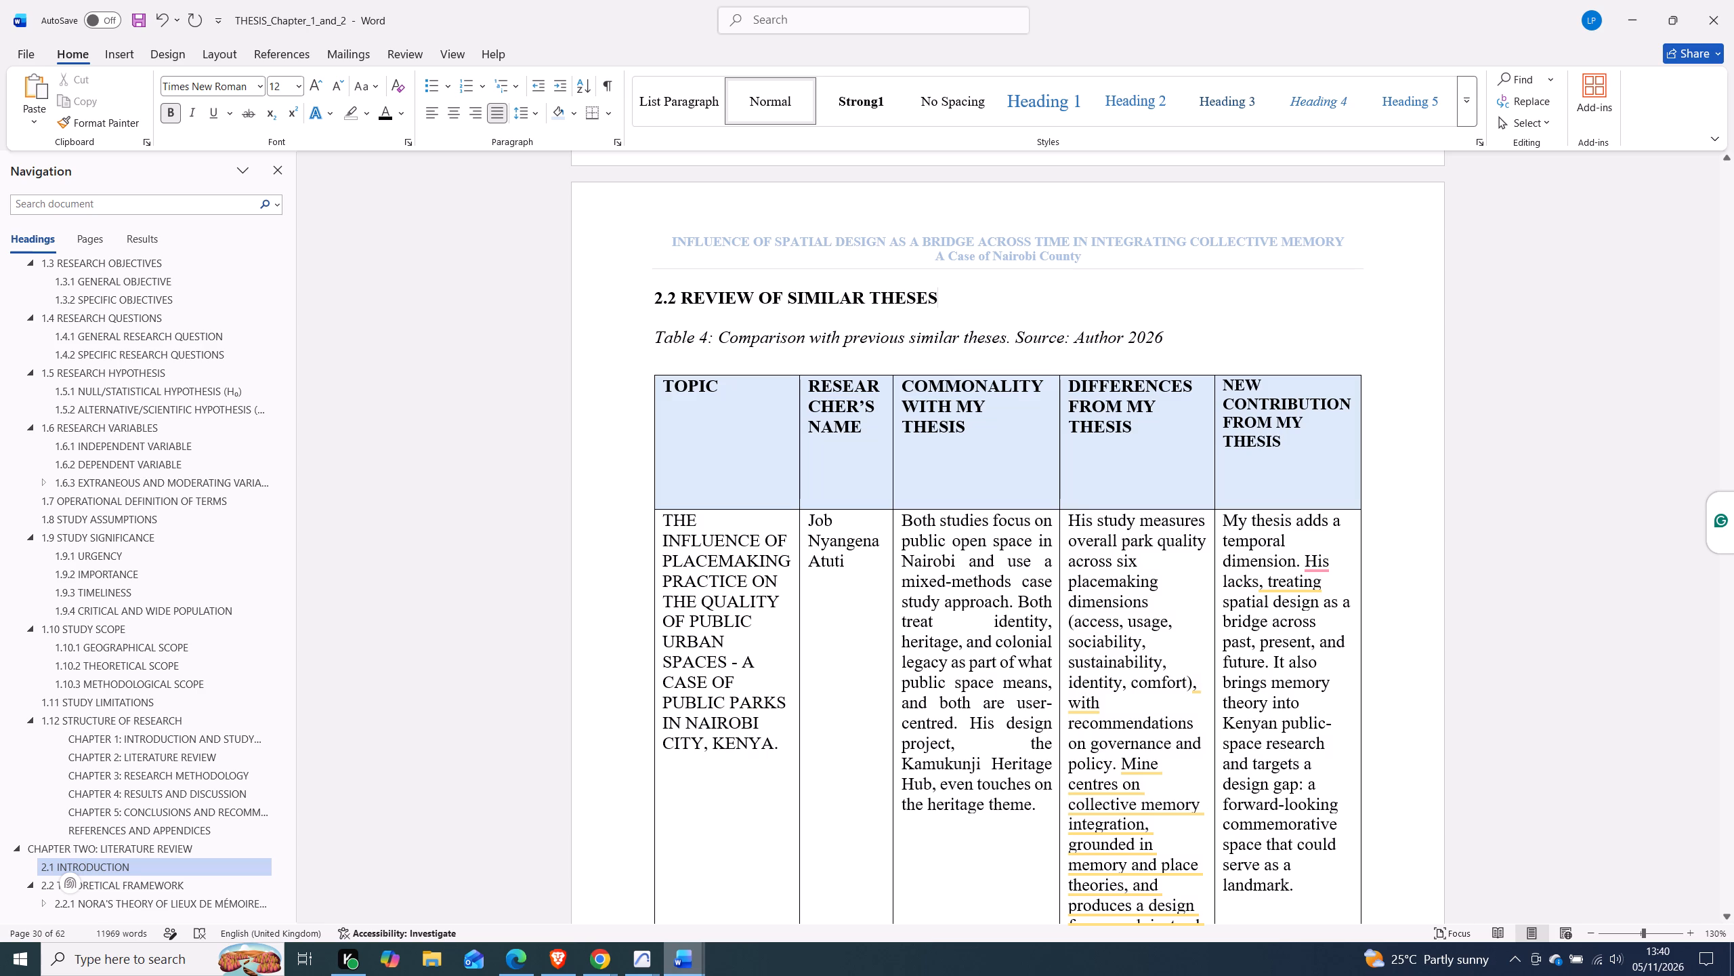
pyautogui.scroll(-4, 1078, 316)
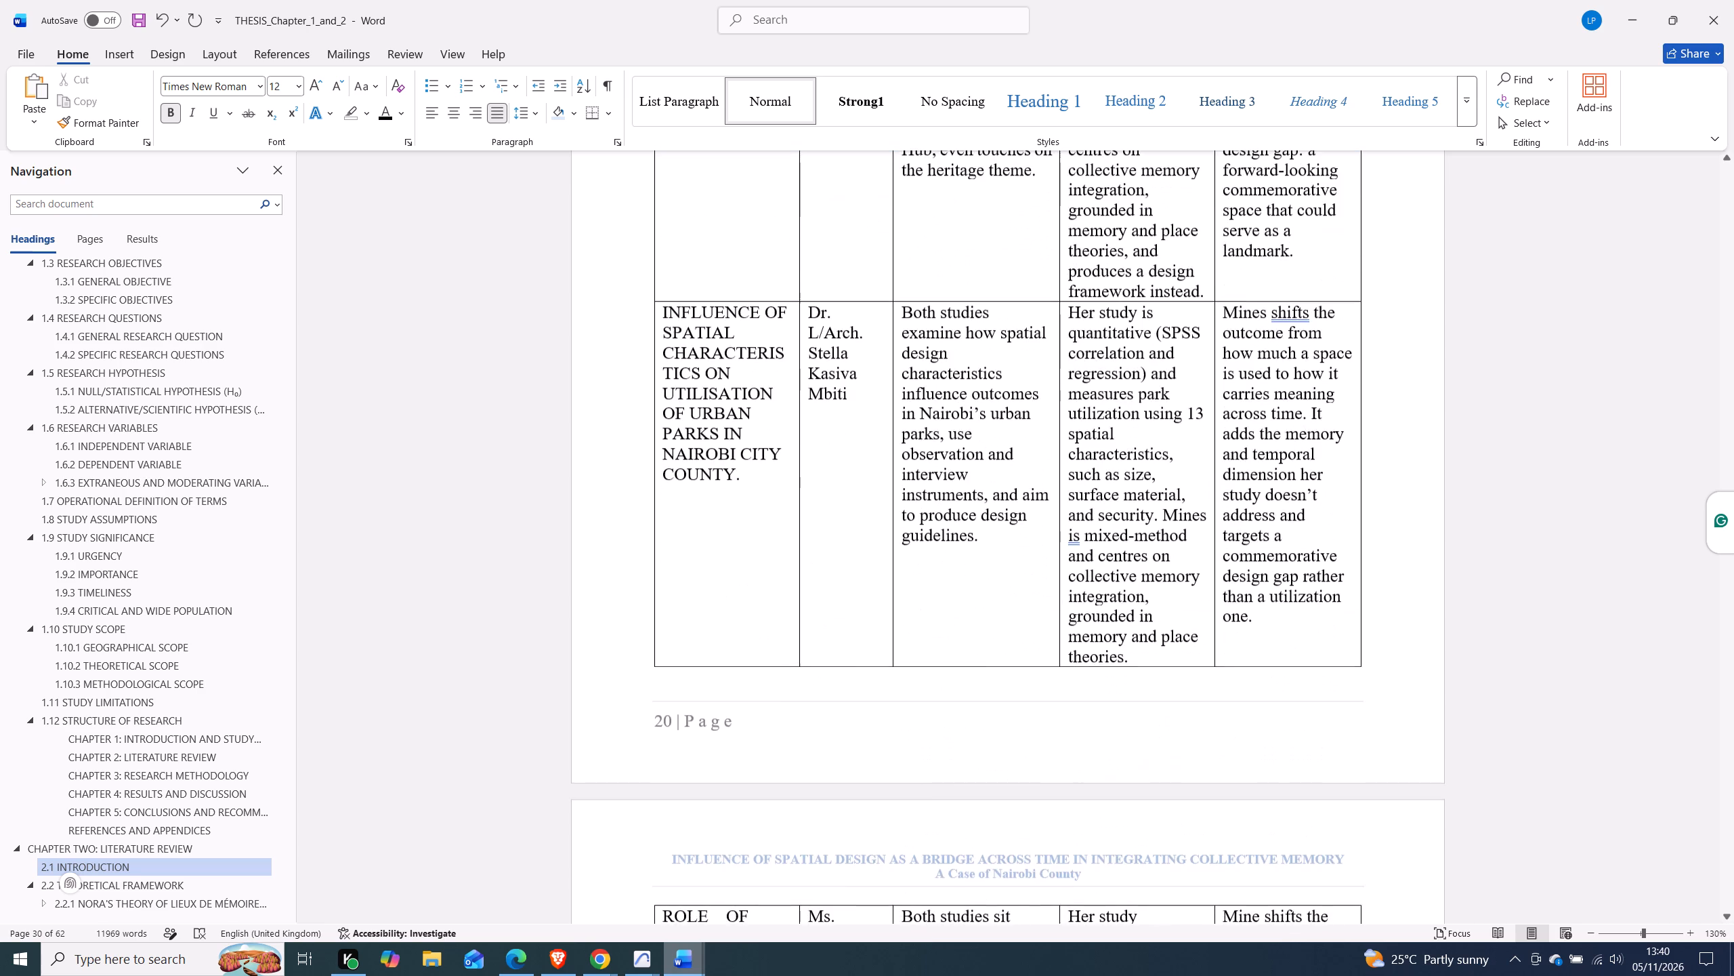
pyautogui.scroll(-12, 1041, 340)
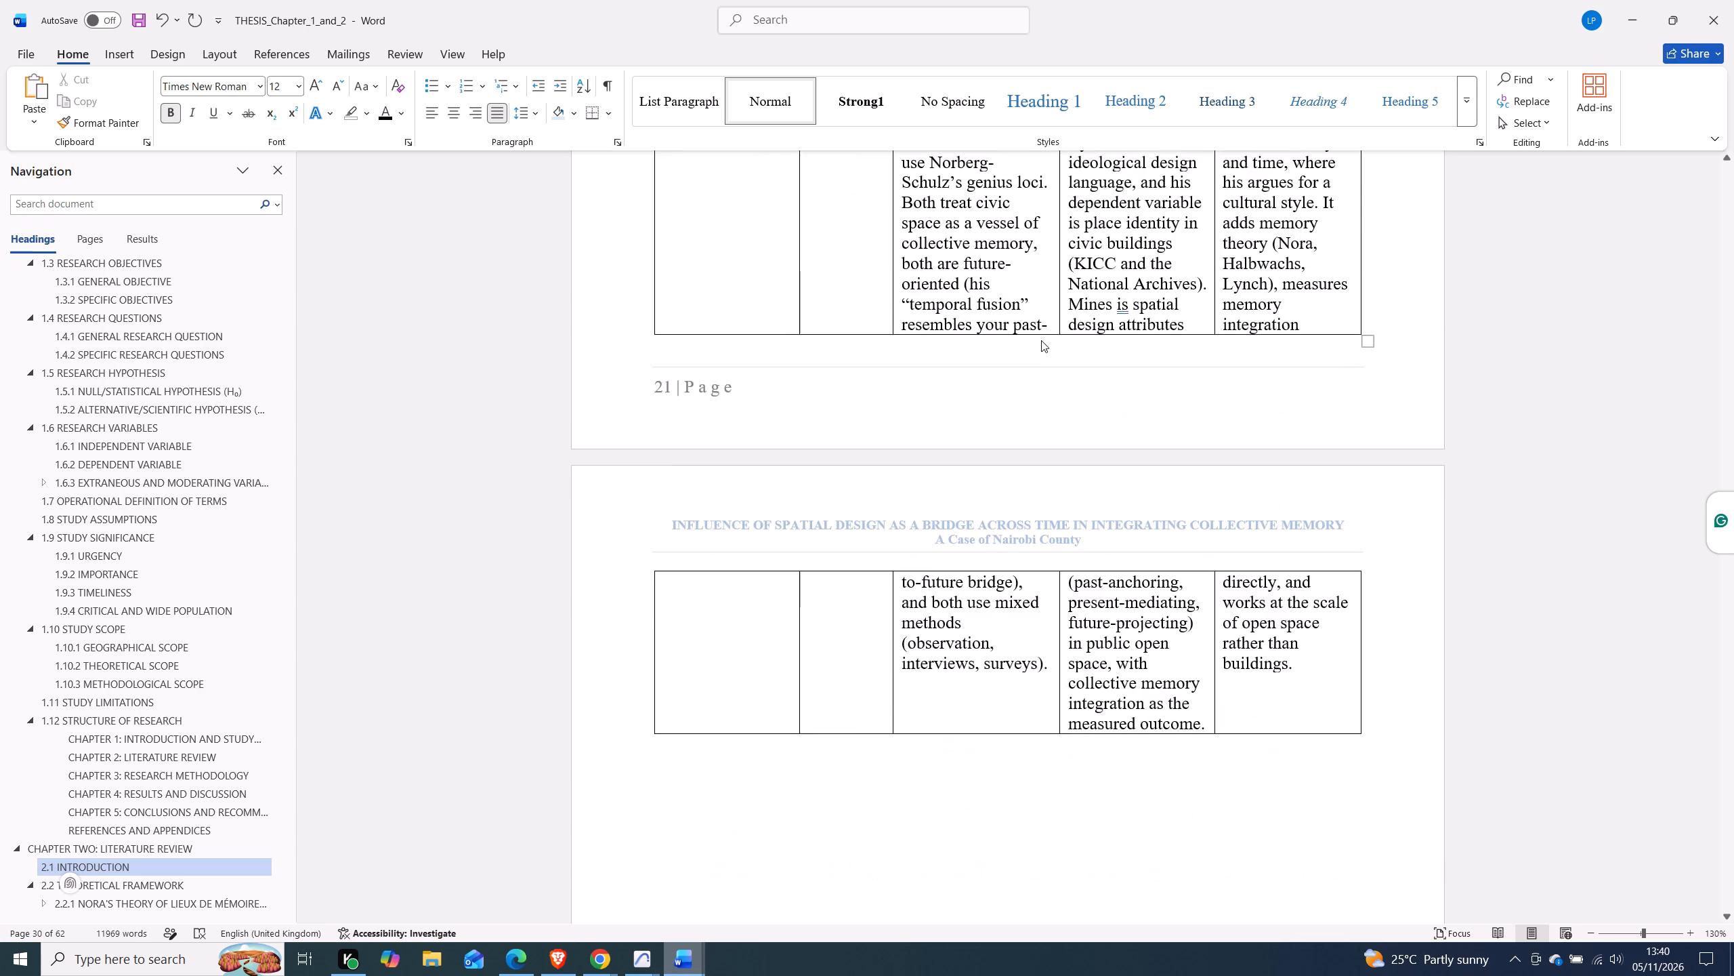
pyautogui.scroll(-7, 1041, 340)
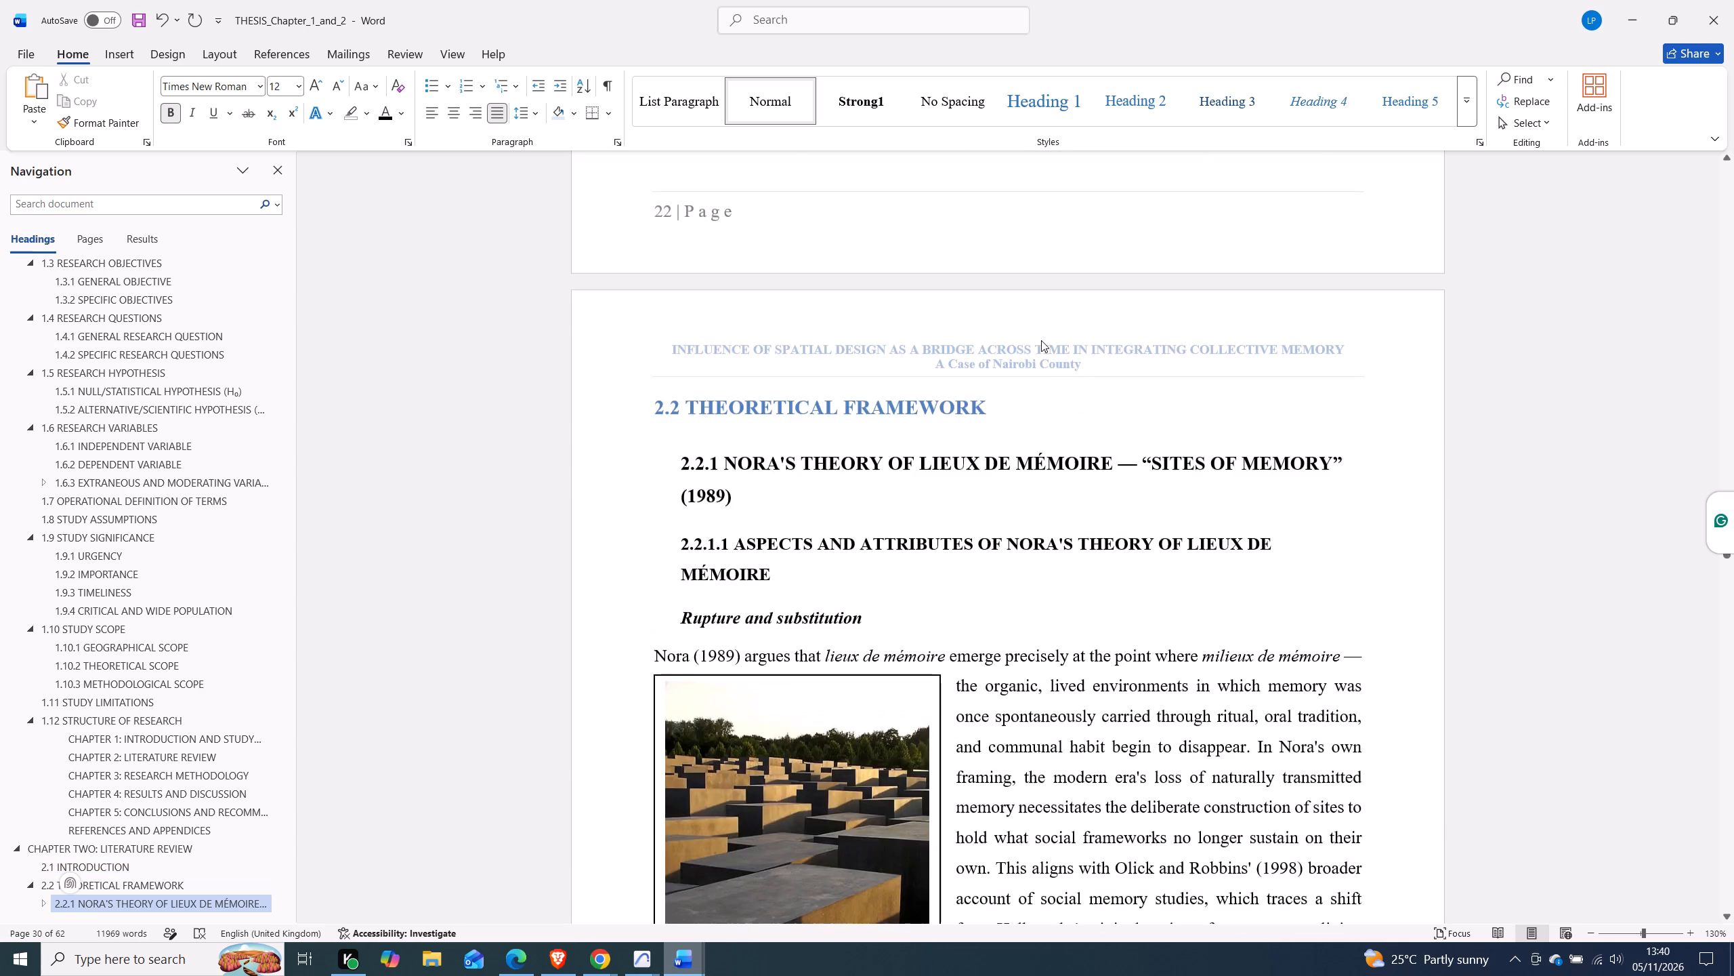
pyautogui.scroll(16, 1041, 340)
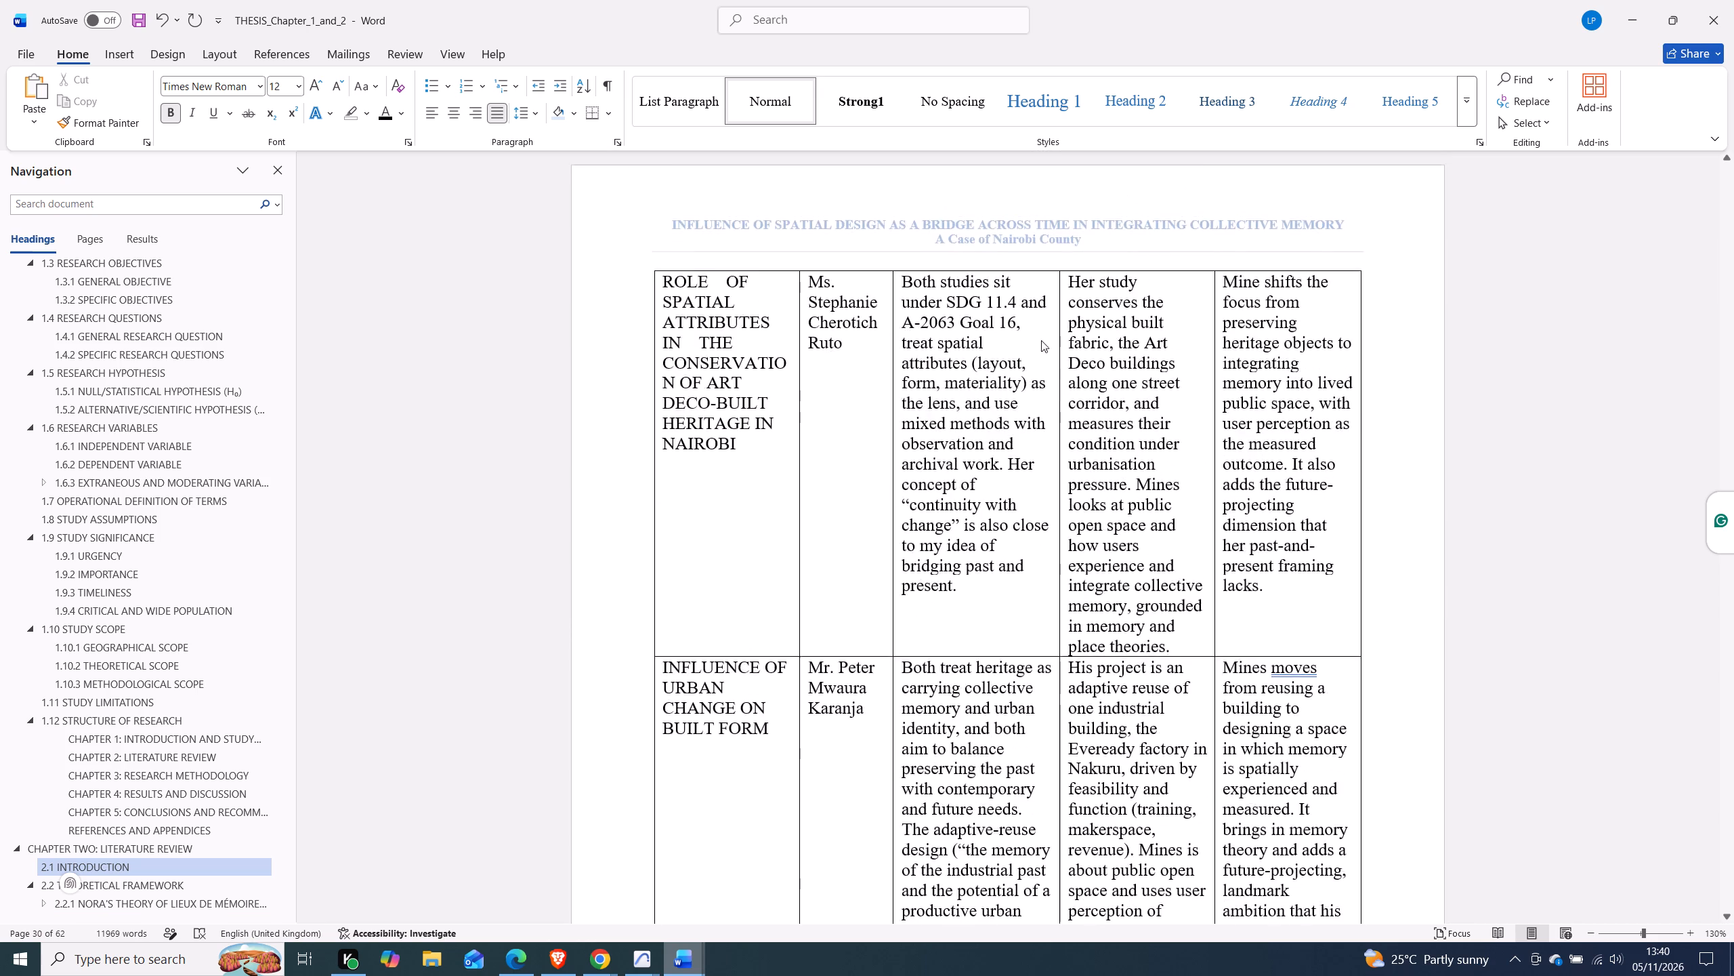
pyautogui.scroll(7, 1041, 340)
pyautogui.scroll(-2, 893, 424)
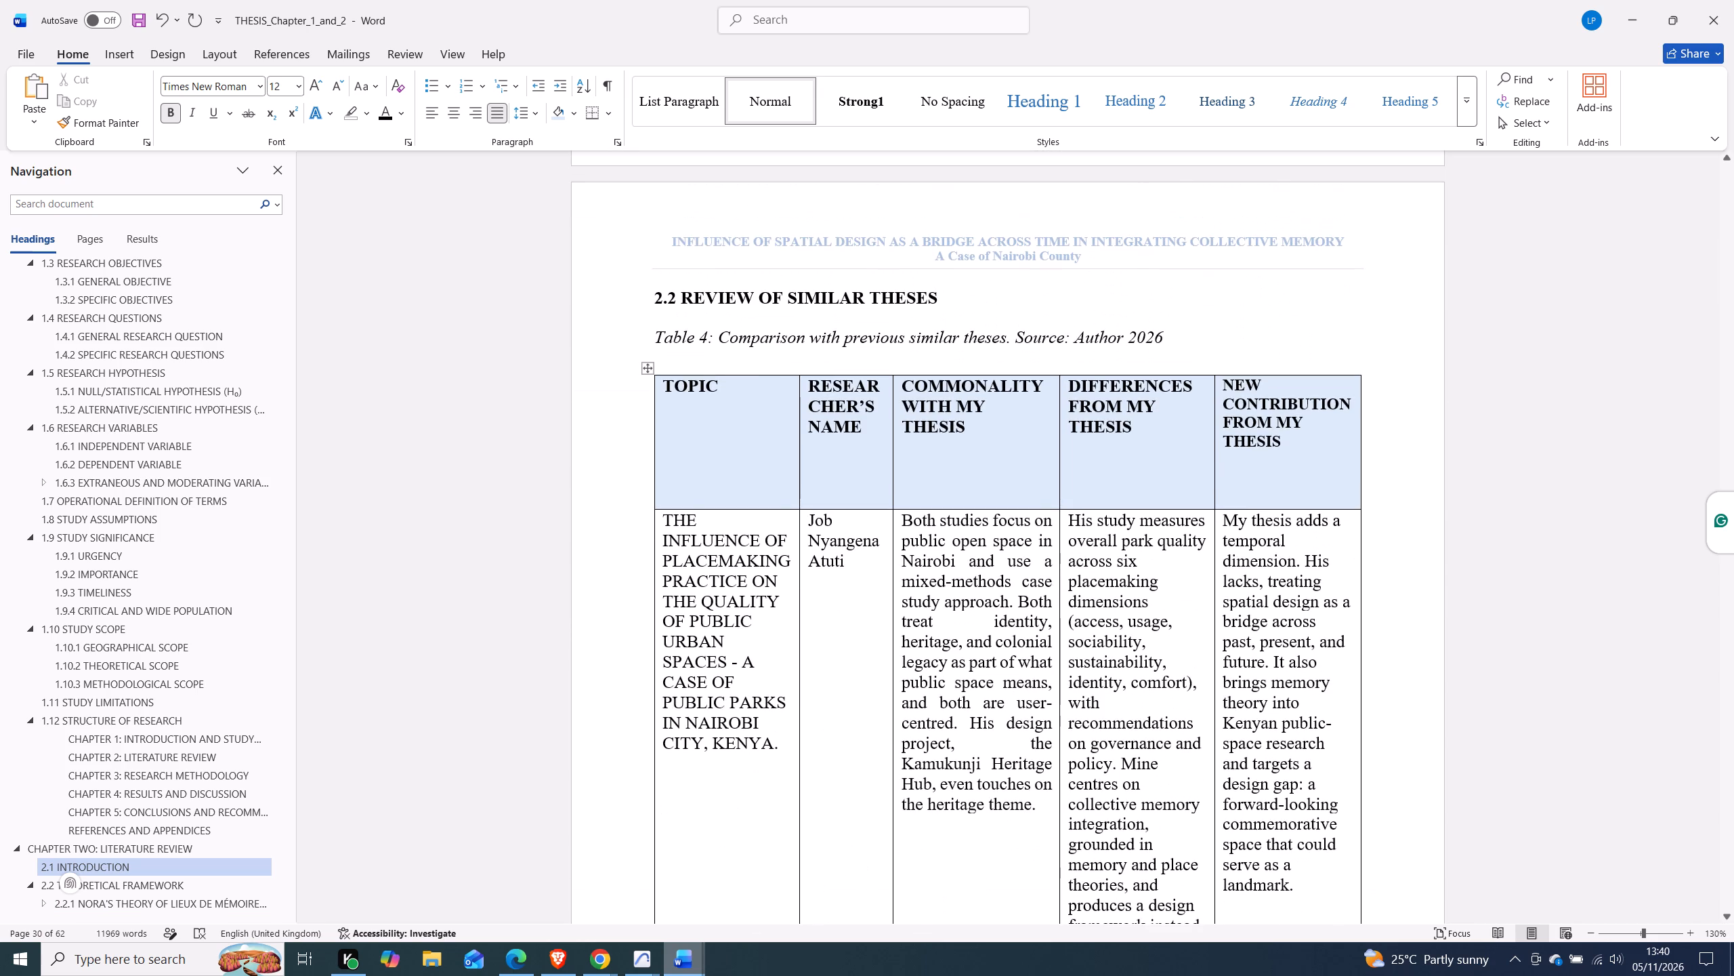
pyautogui.scroll(-4, 876, 365)
pyautogui.scroll(2, 864, 359)
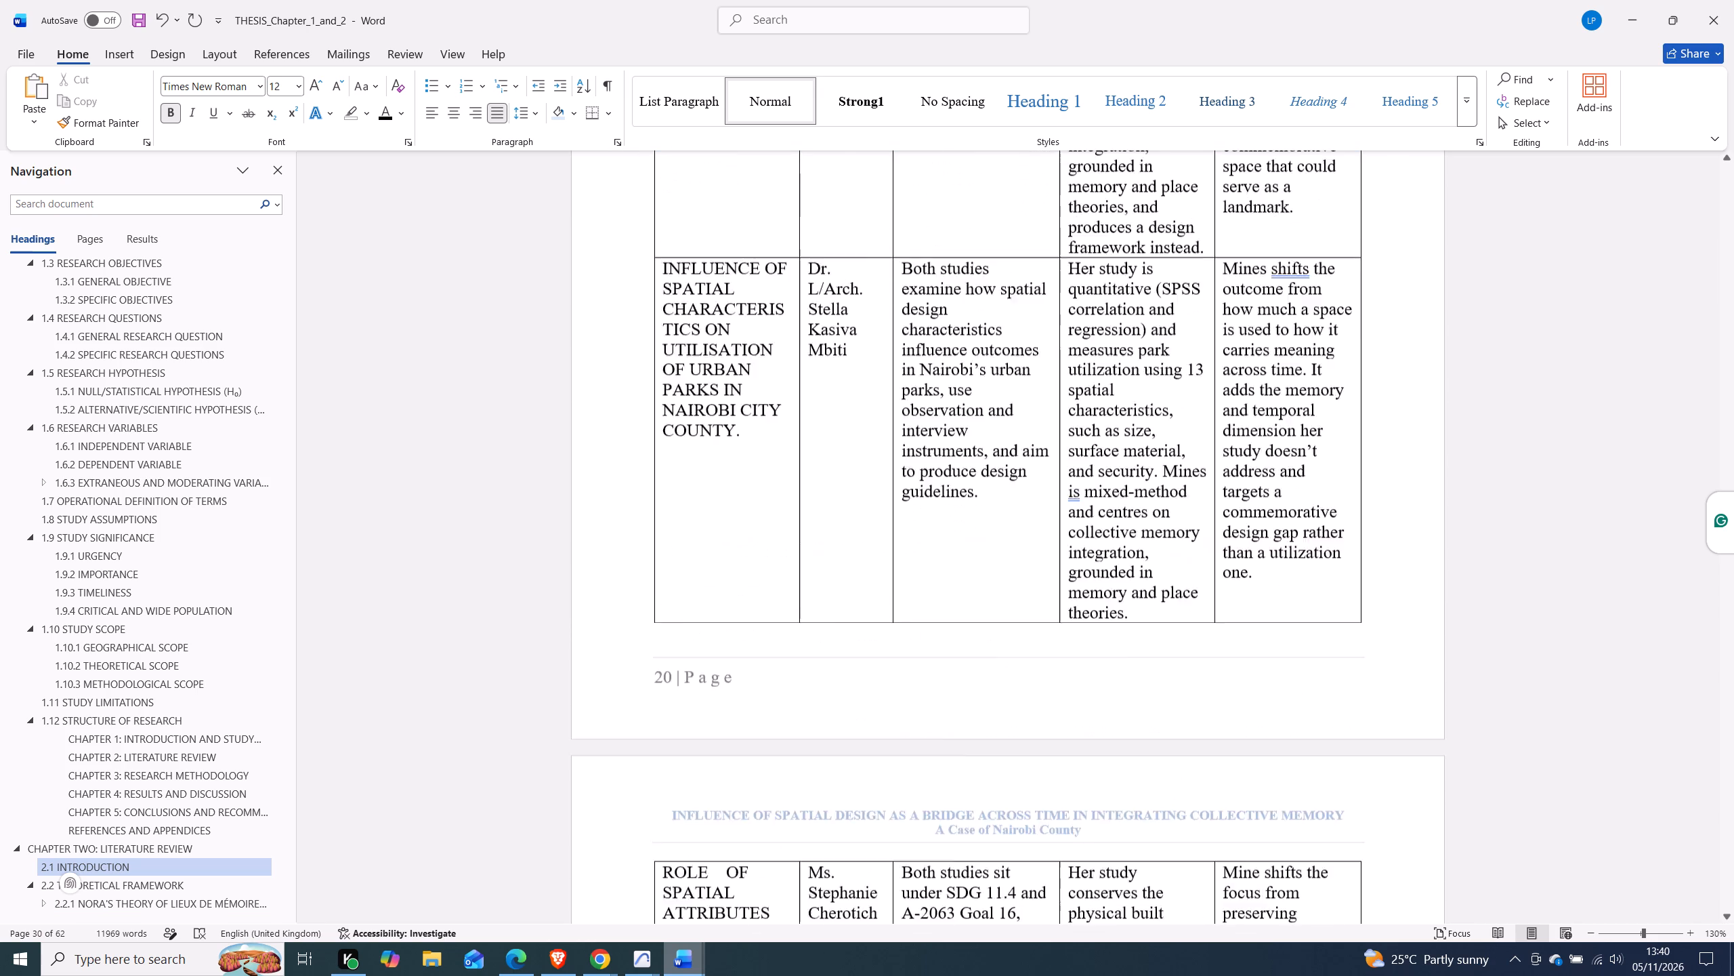
pyautogui.scroll(3, 864, 359)
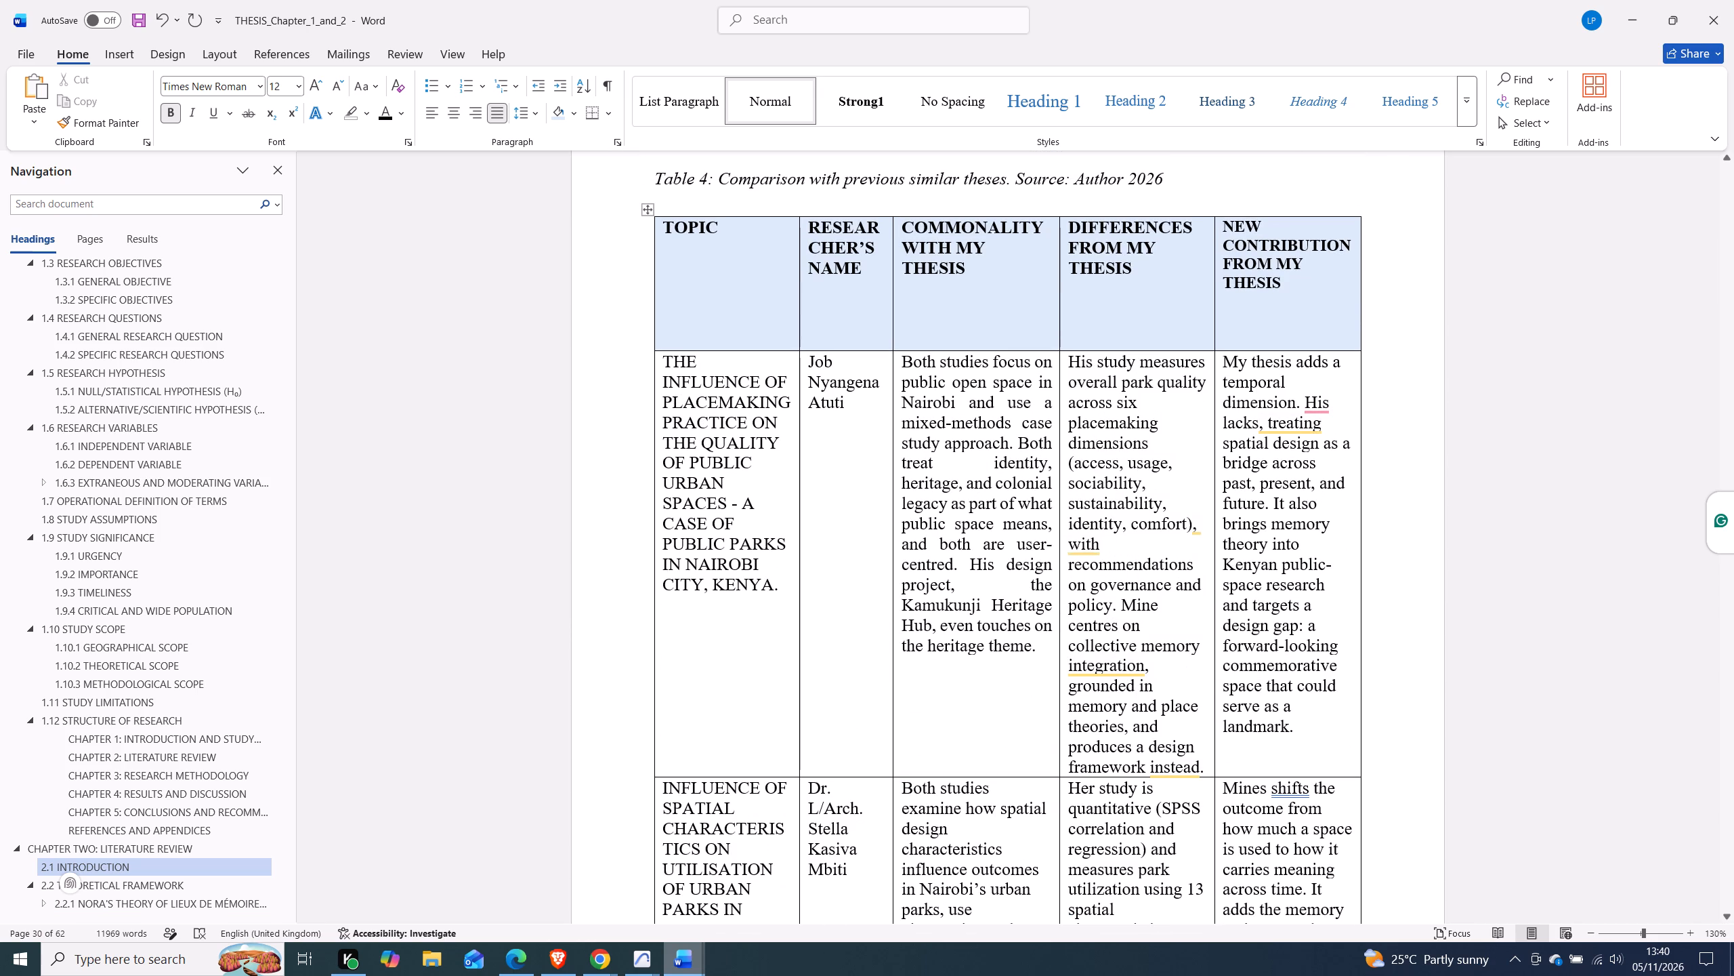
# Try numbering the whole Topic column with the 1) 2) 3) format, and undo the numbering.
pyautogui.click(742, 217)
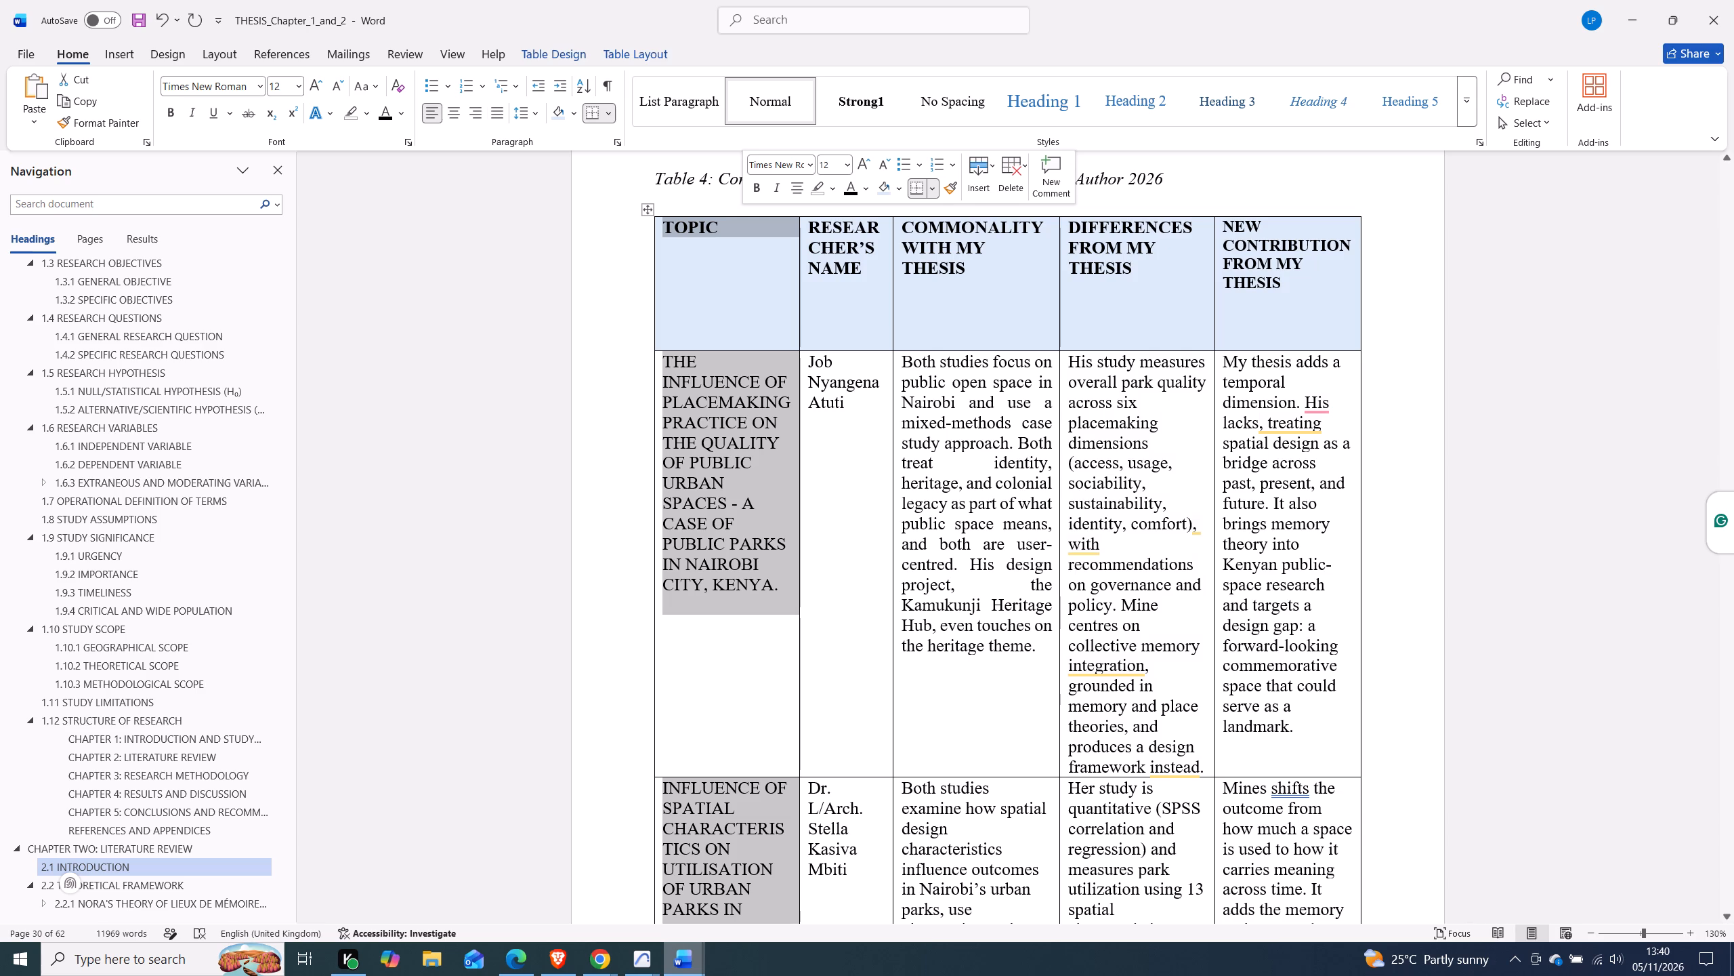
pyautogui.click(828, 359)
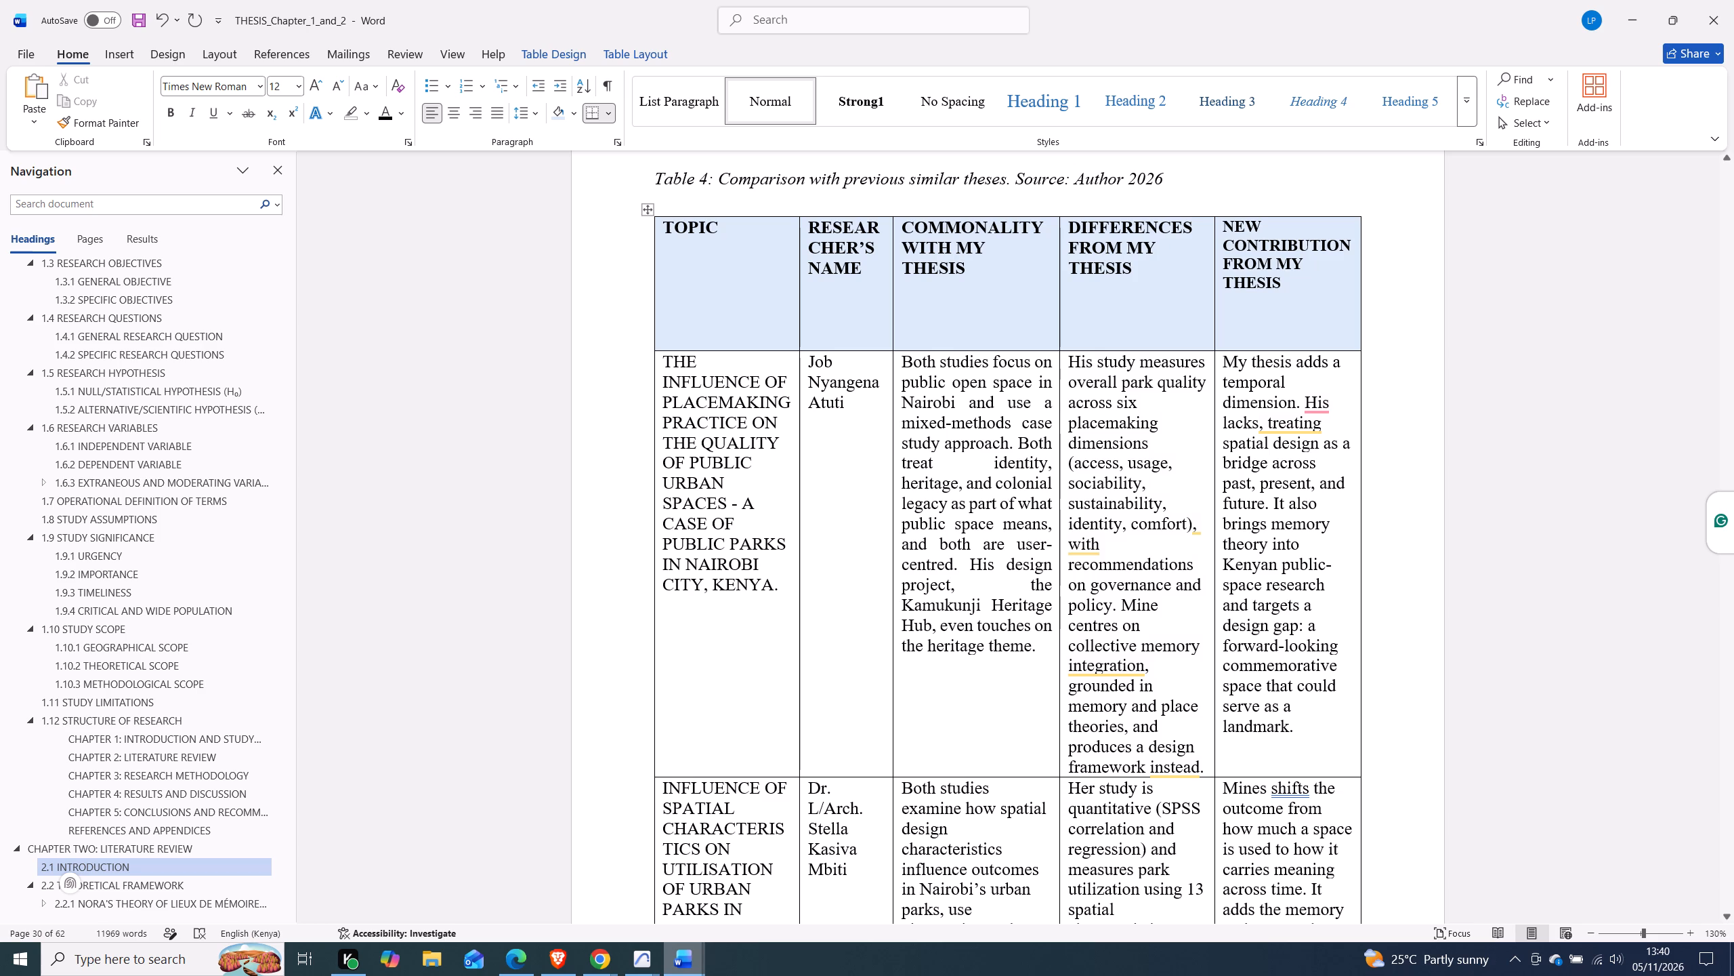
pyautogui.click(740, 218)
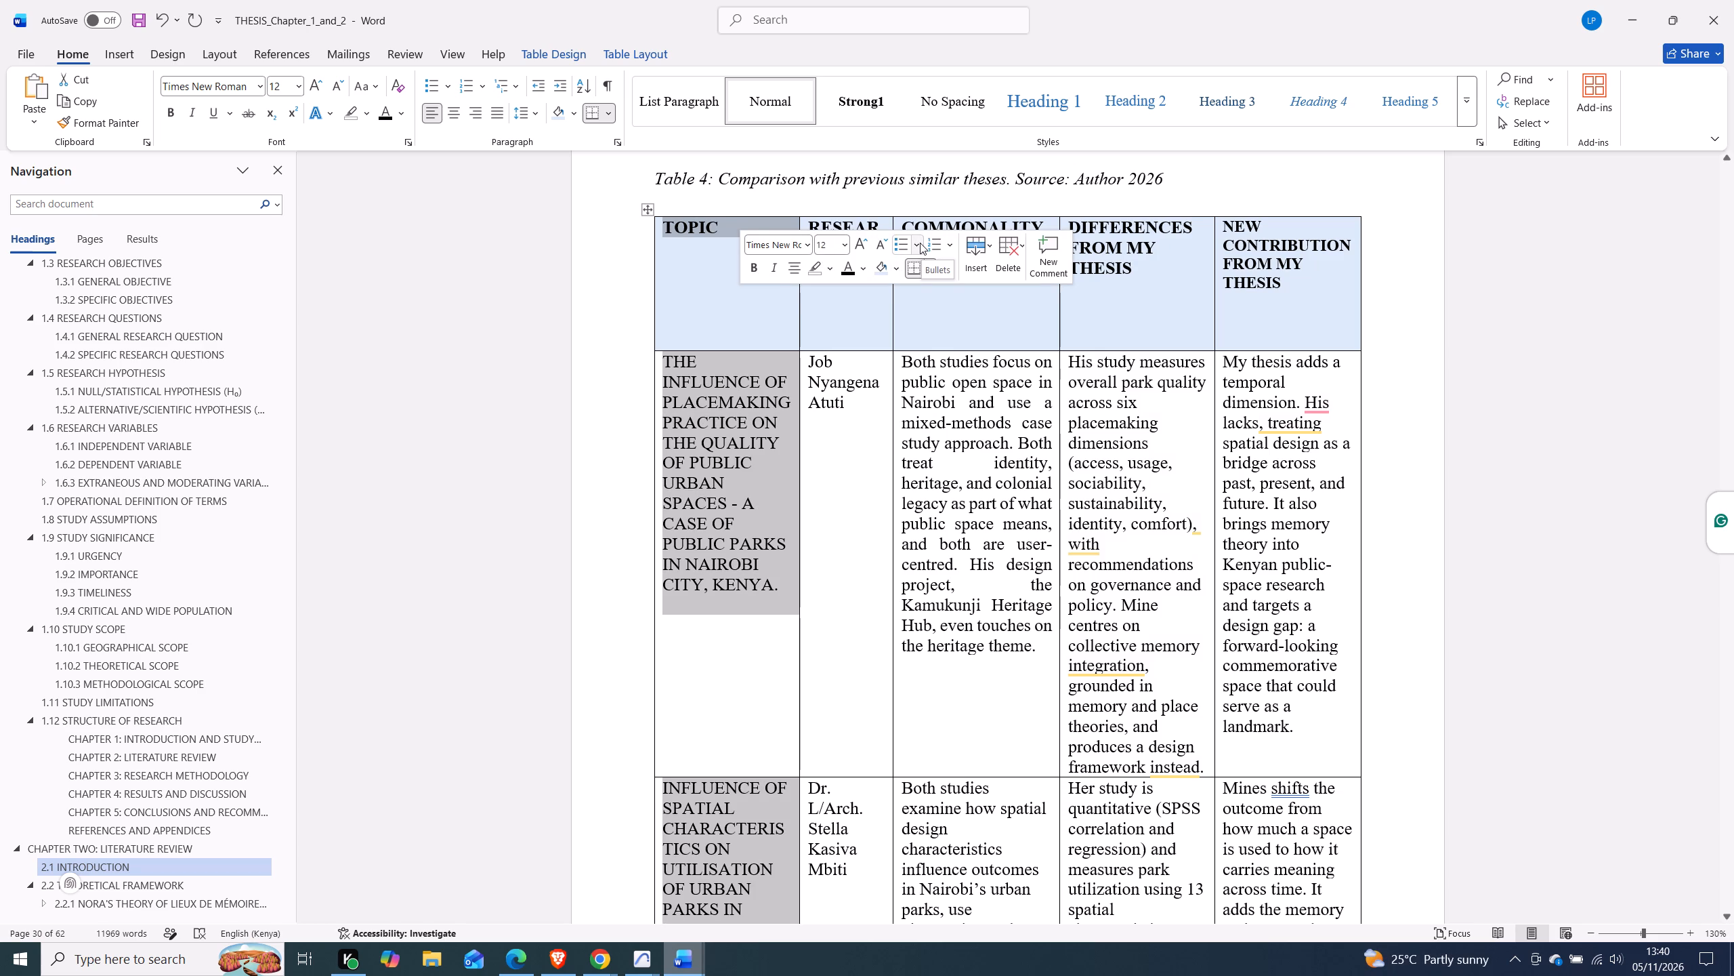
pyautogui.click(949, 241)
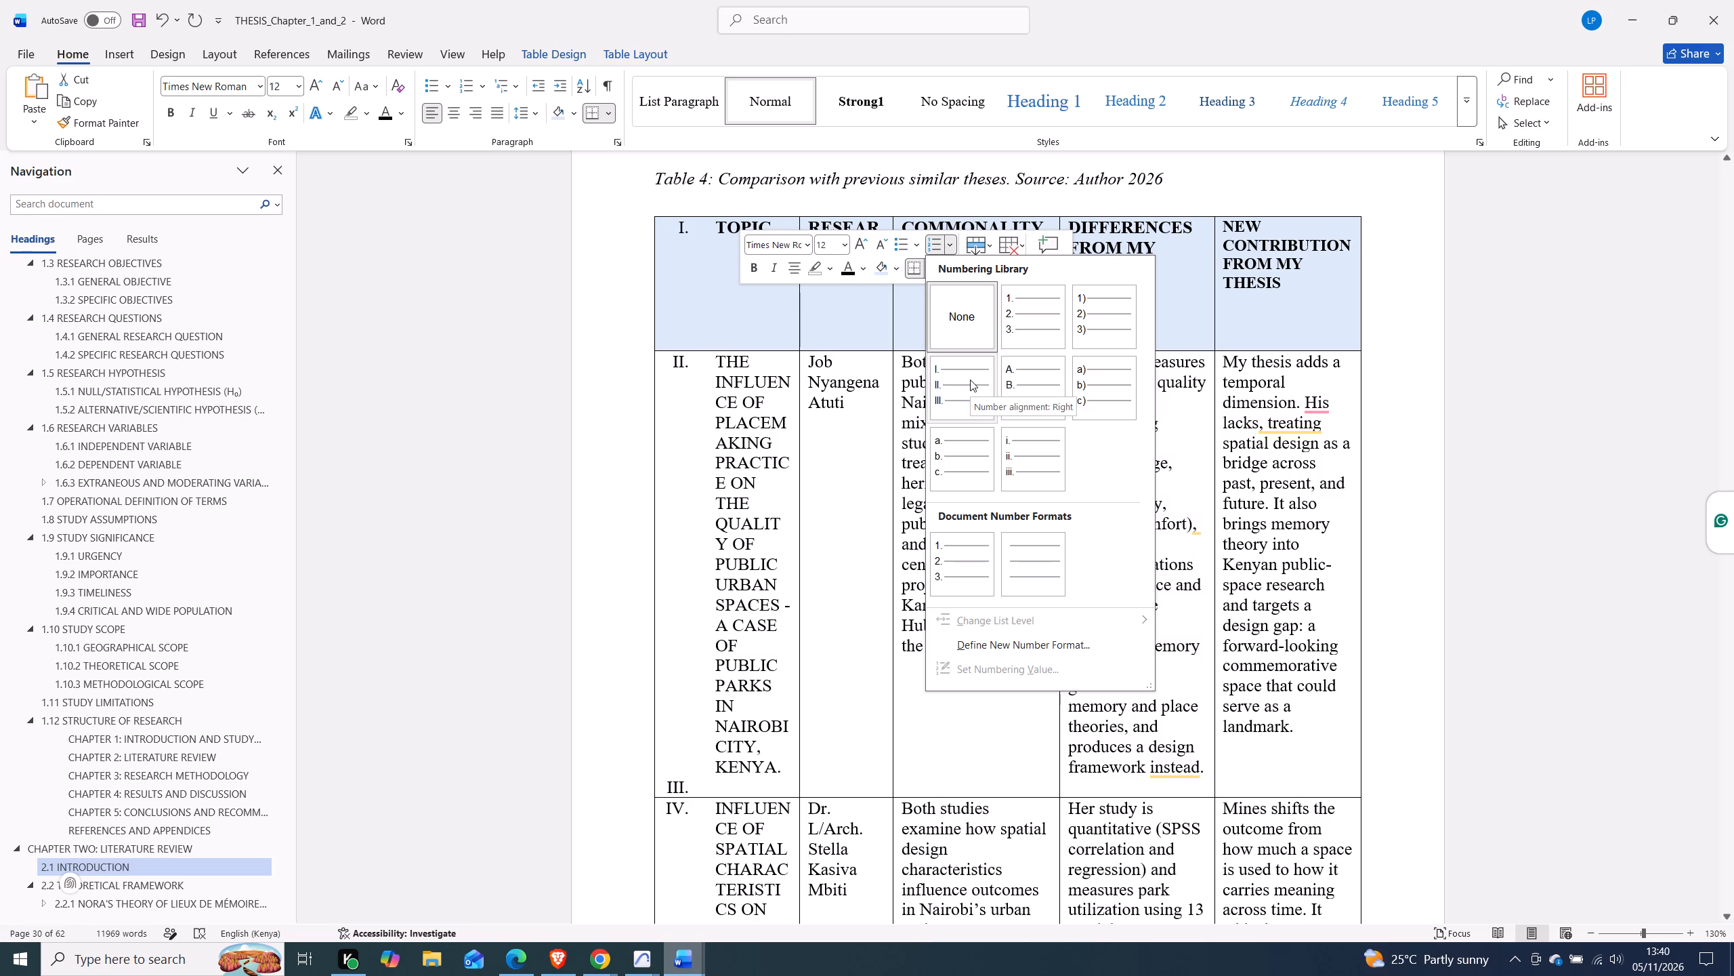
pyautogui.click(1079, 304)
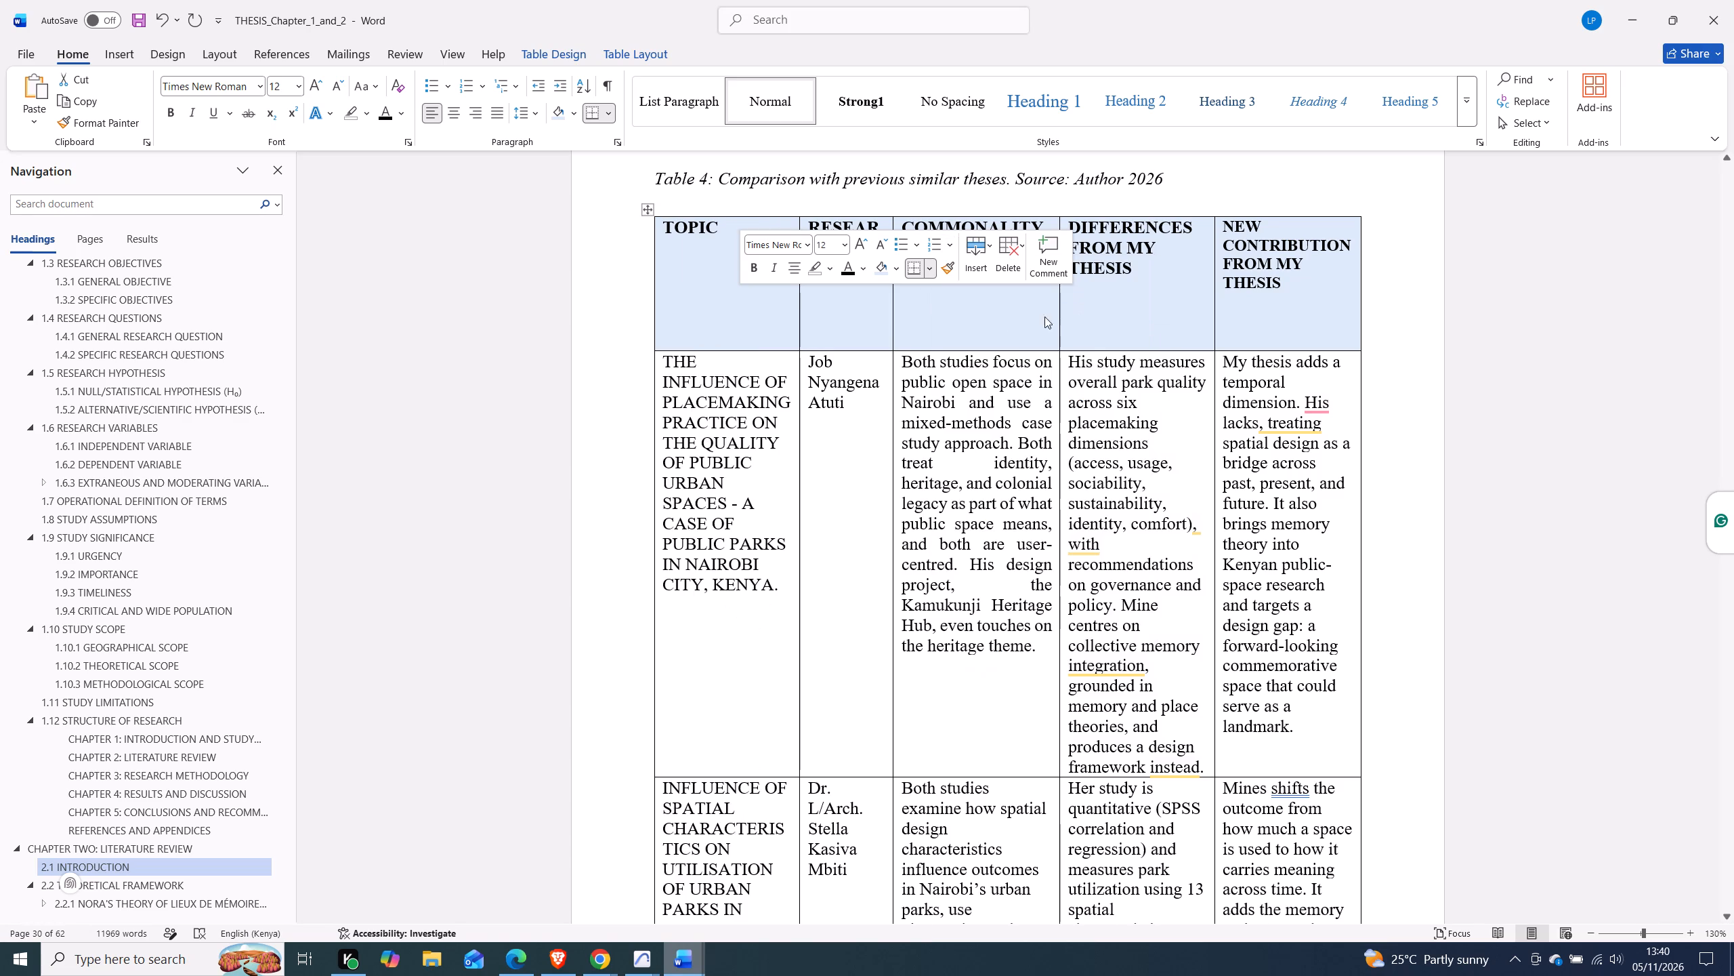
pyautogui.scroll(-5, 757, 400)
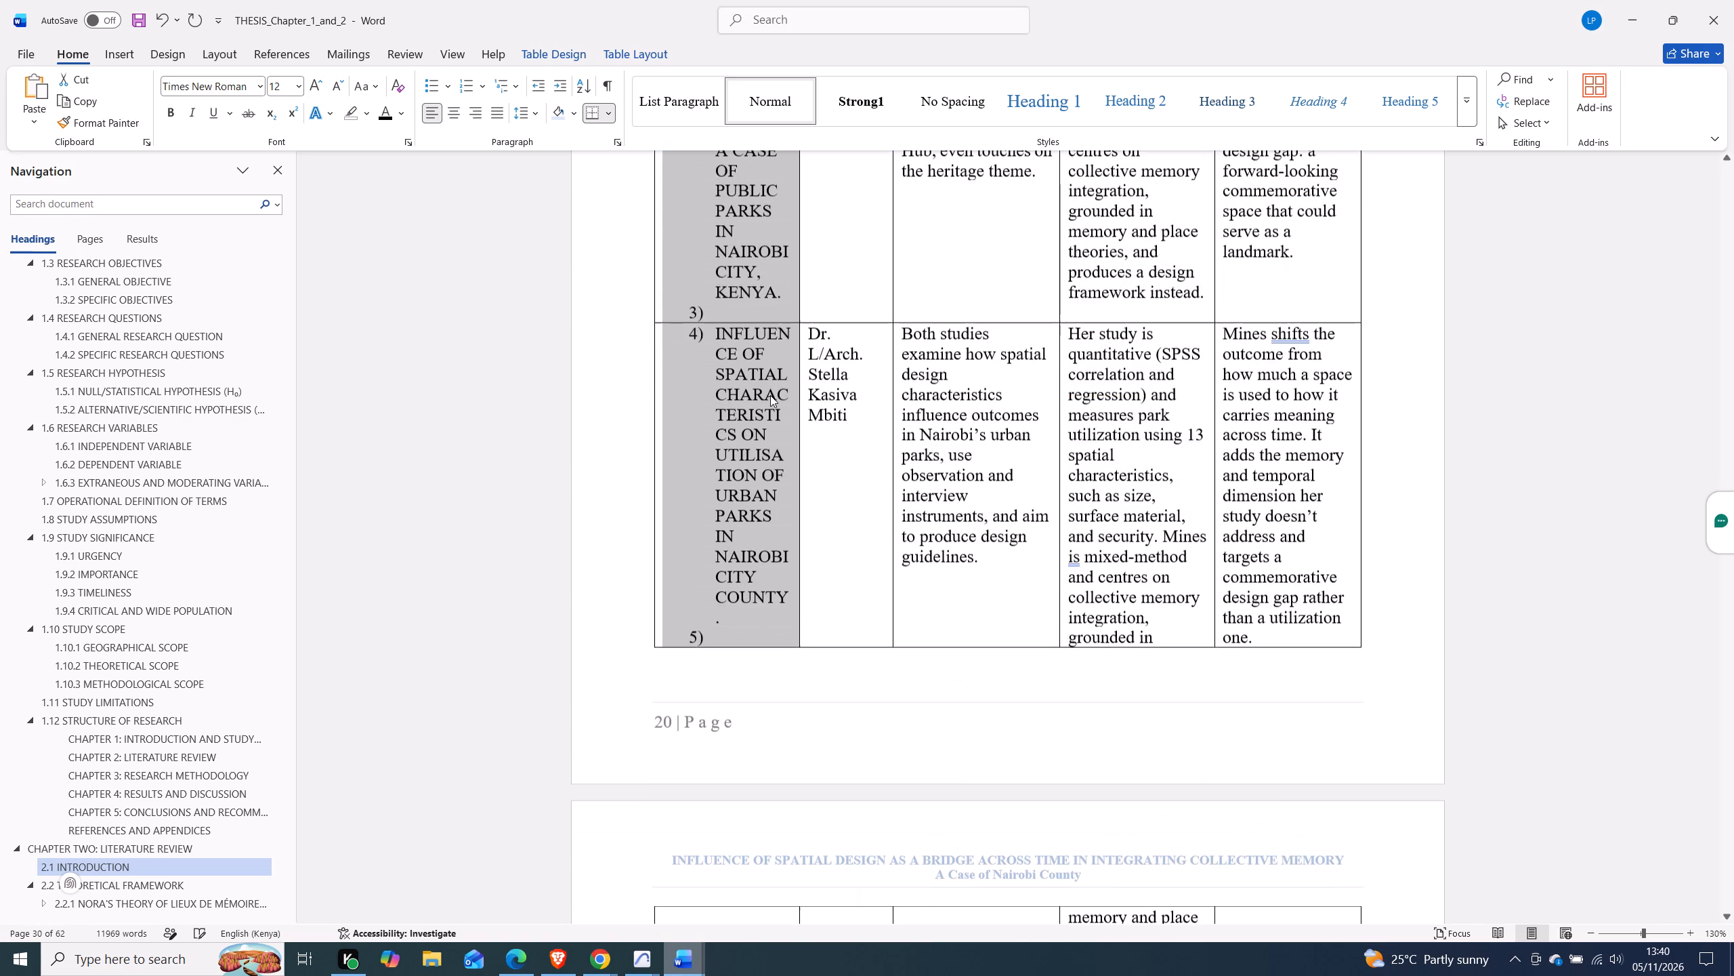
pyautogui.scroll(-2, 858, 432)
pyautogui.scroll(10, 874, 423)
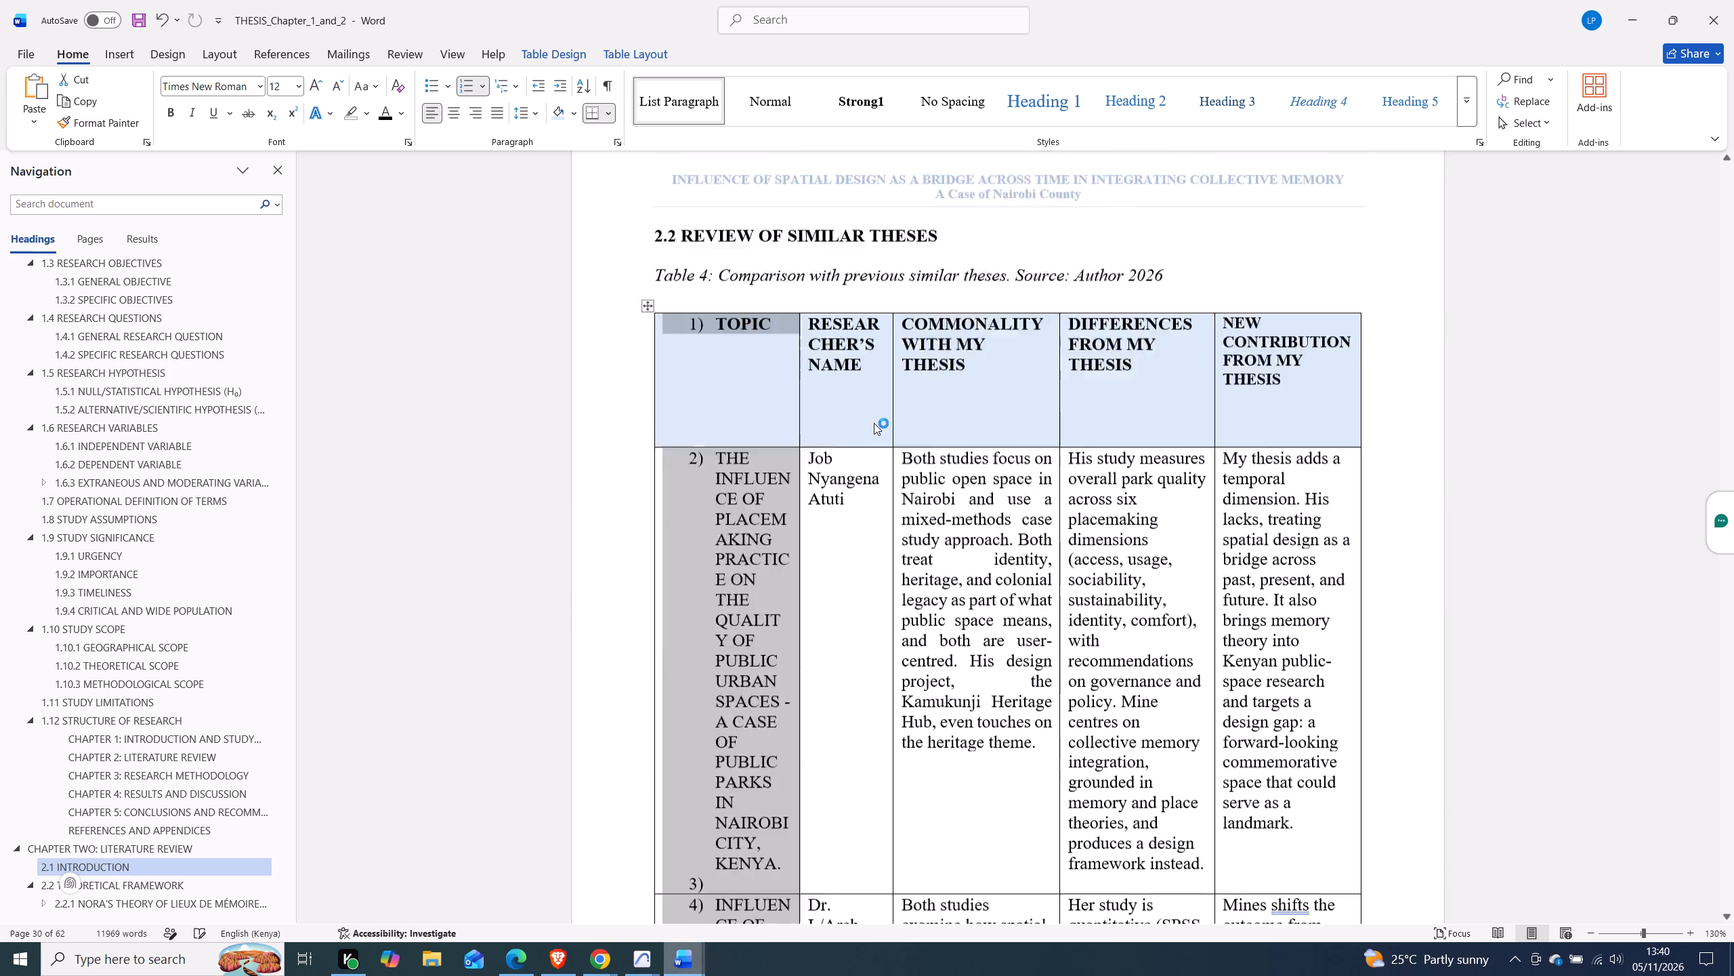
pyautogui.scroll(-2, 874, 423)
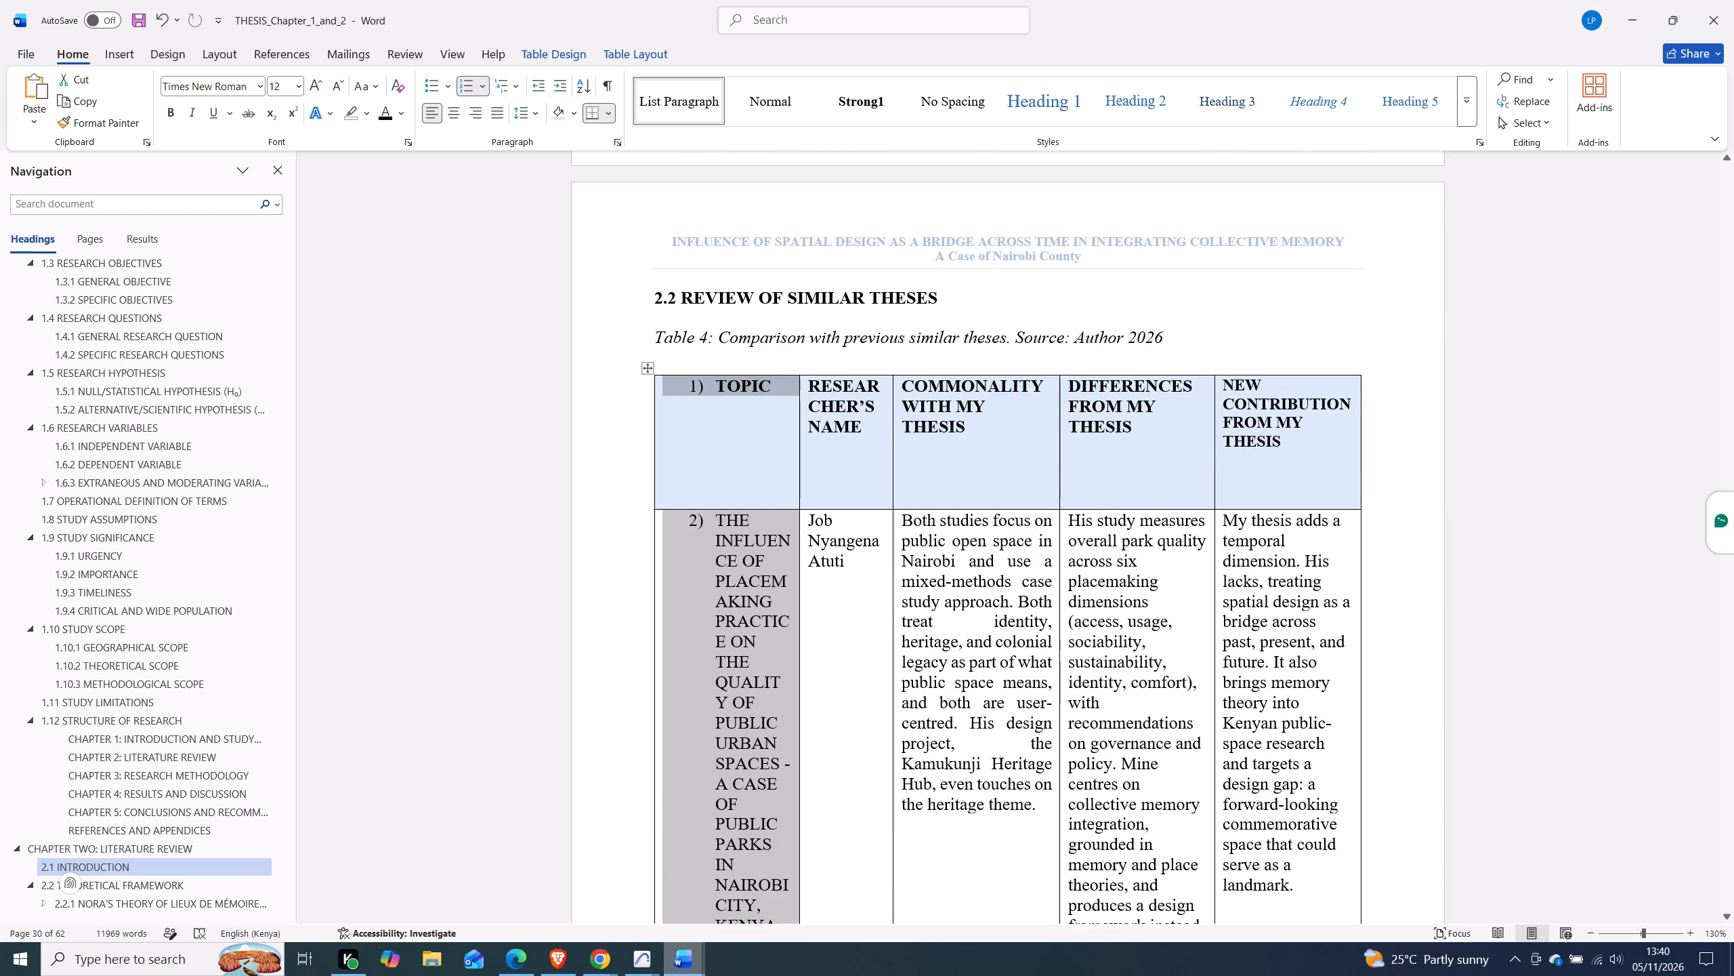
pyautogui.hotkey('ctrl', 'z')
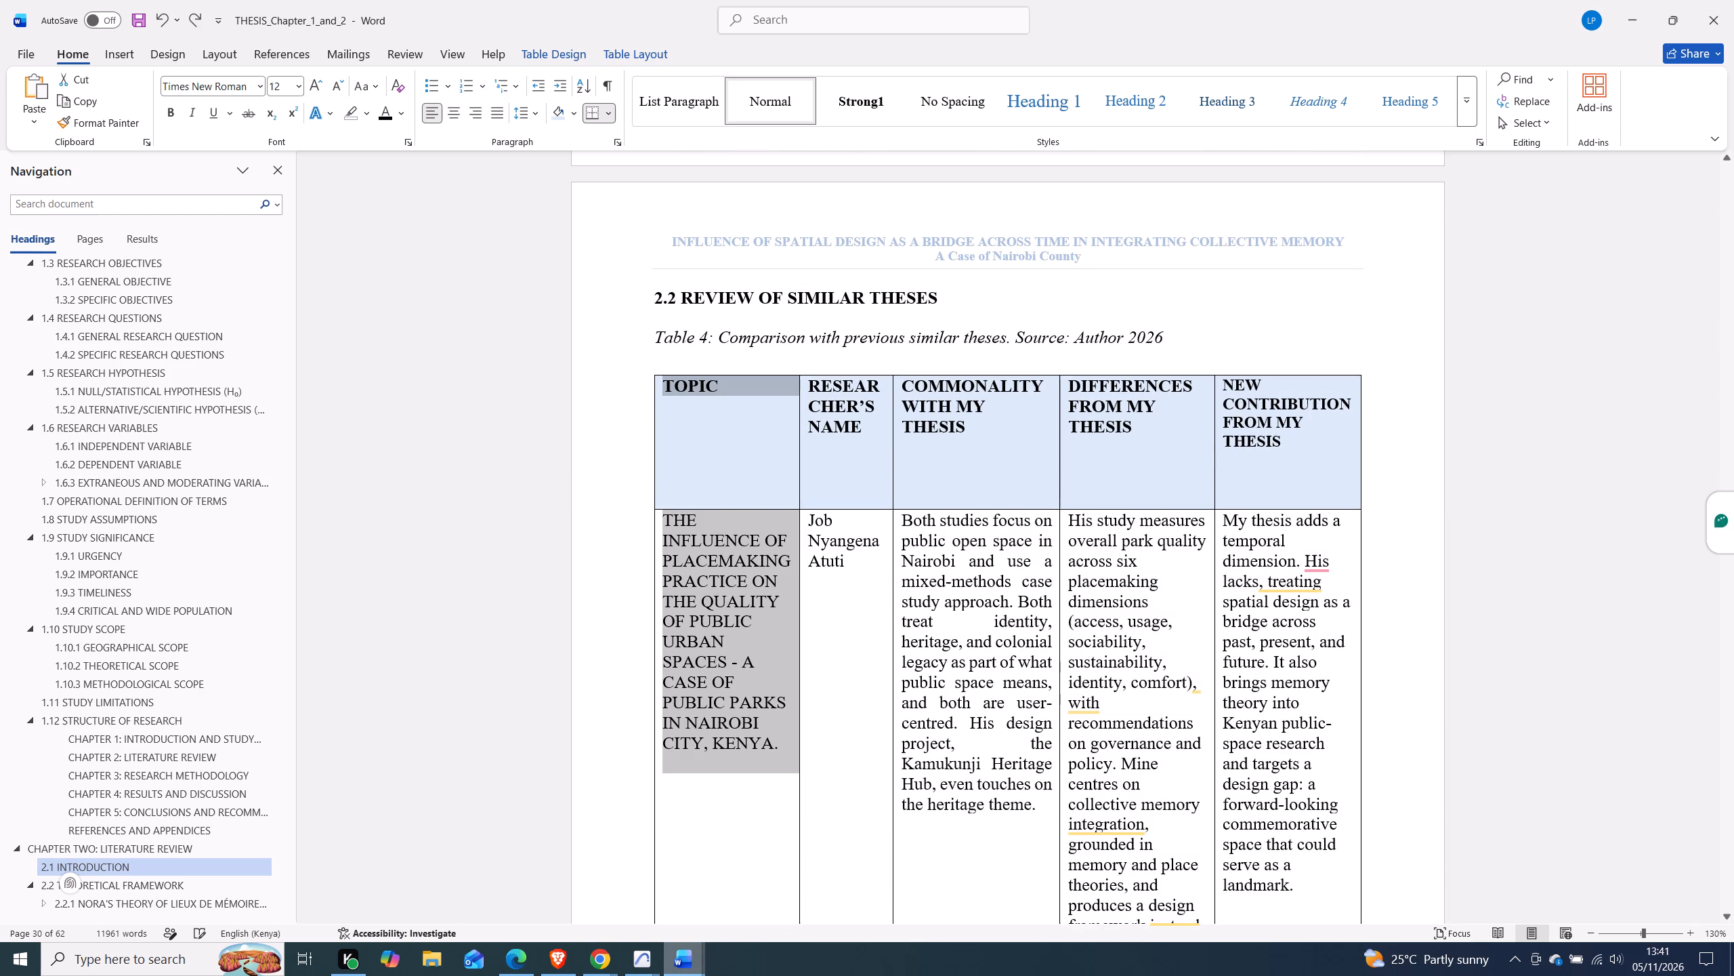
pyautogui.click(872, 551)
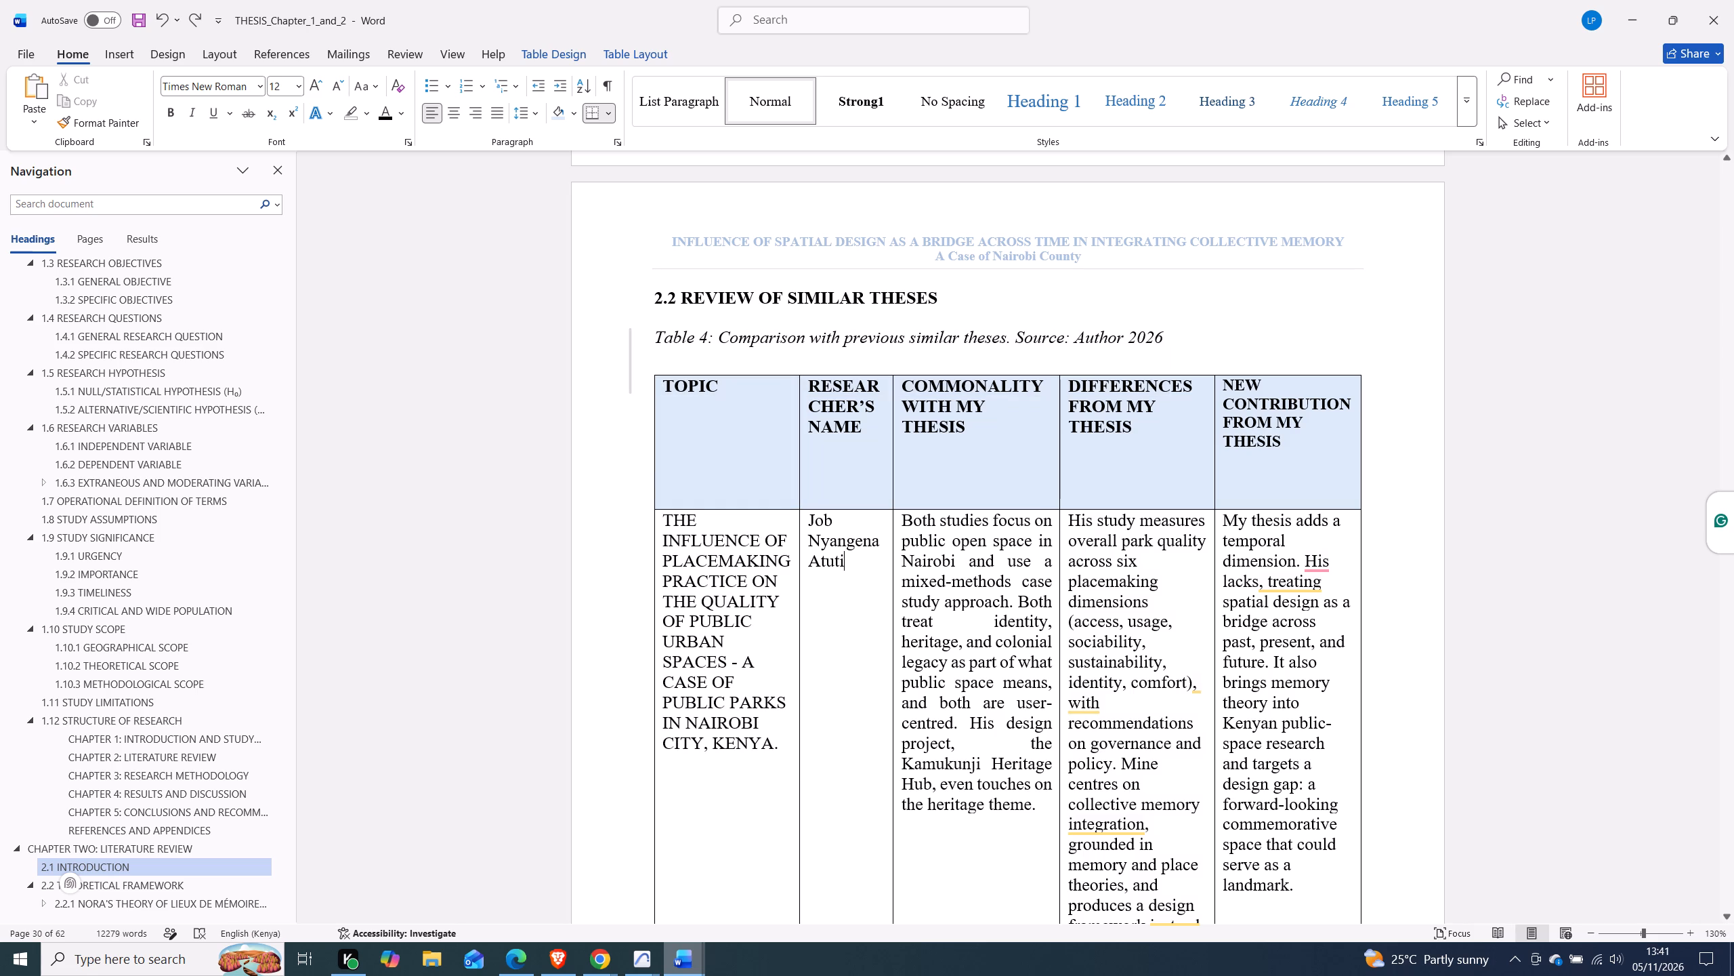
# Insert a blank column before the Topic column and narrow it to a thin strip.
pyautogui.click(744, 377)
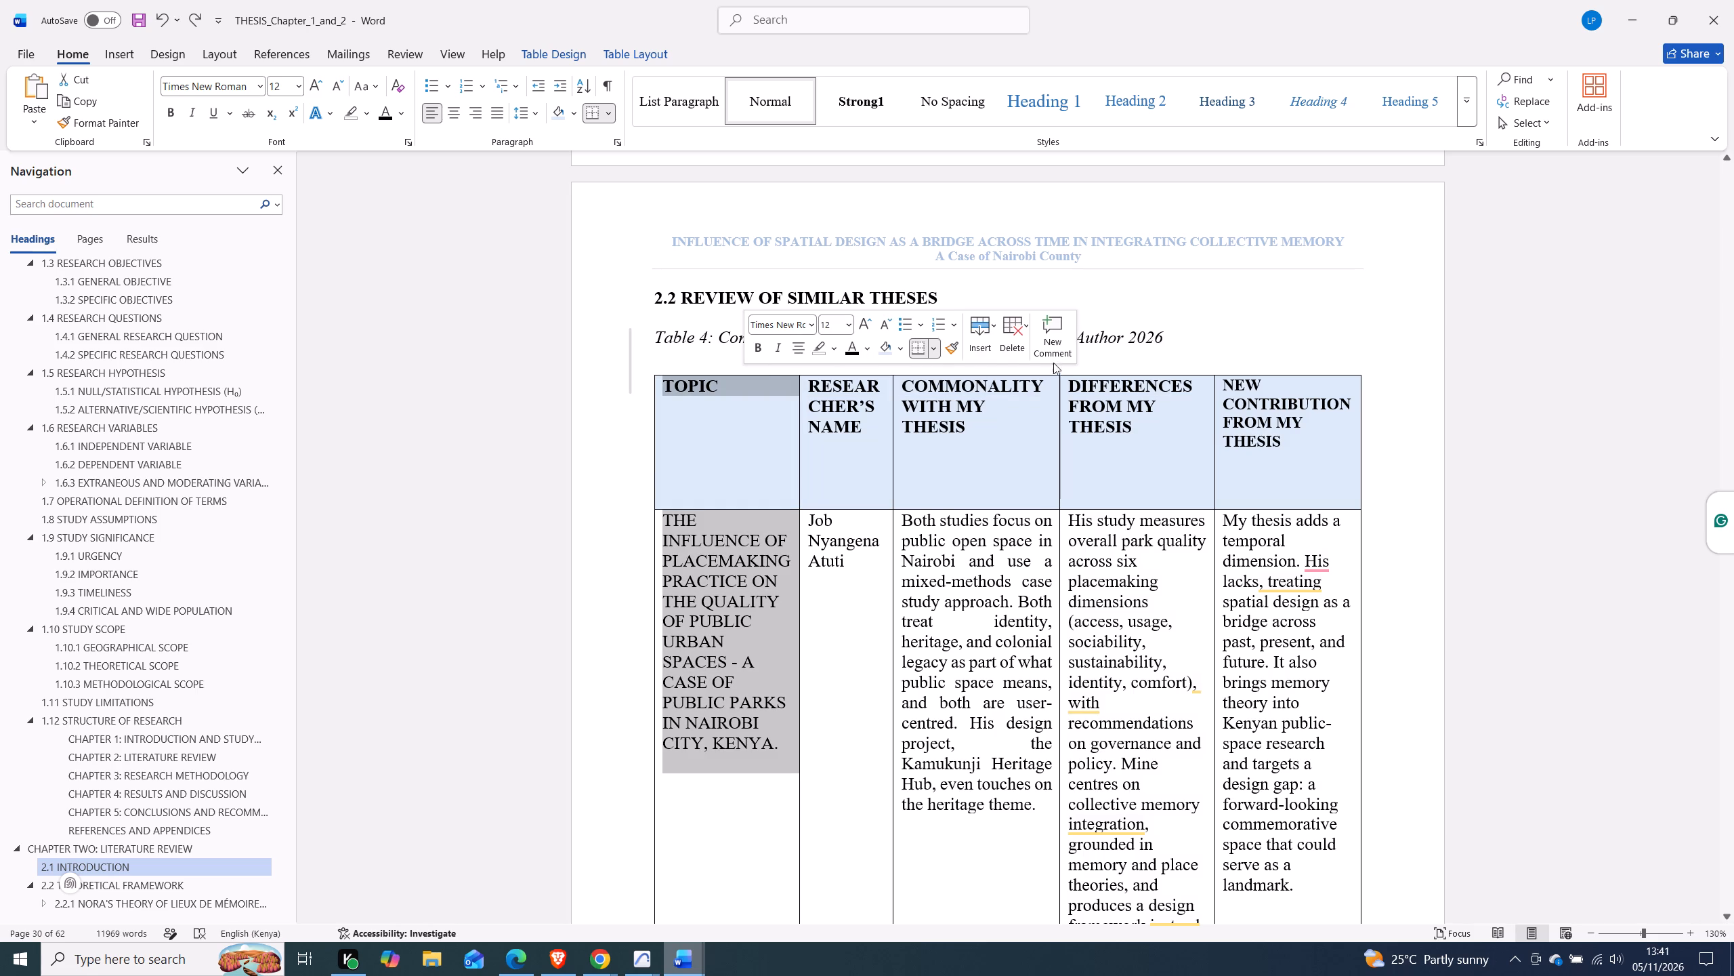
pyautogui.click(982, 335)
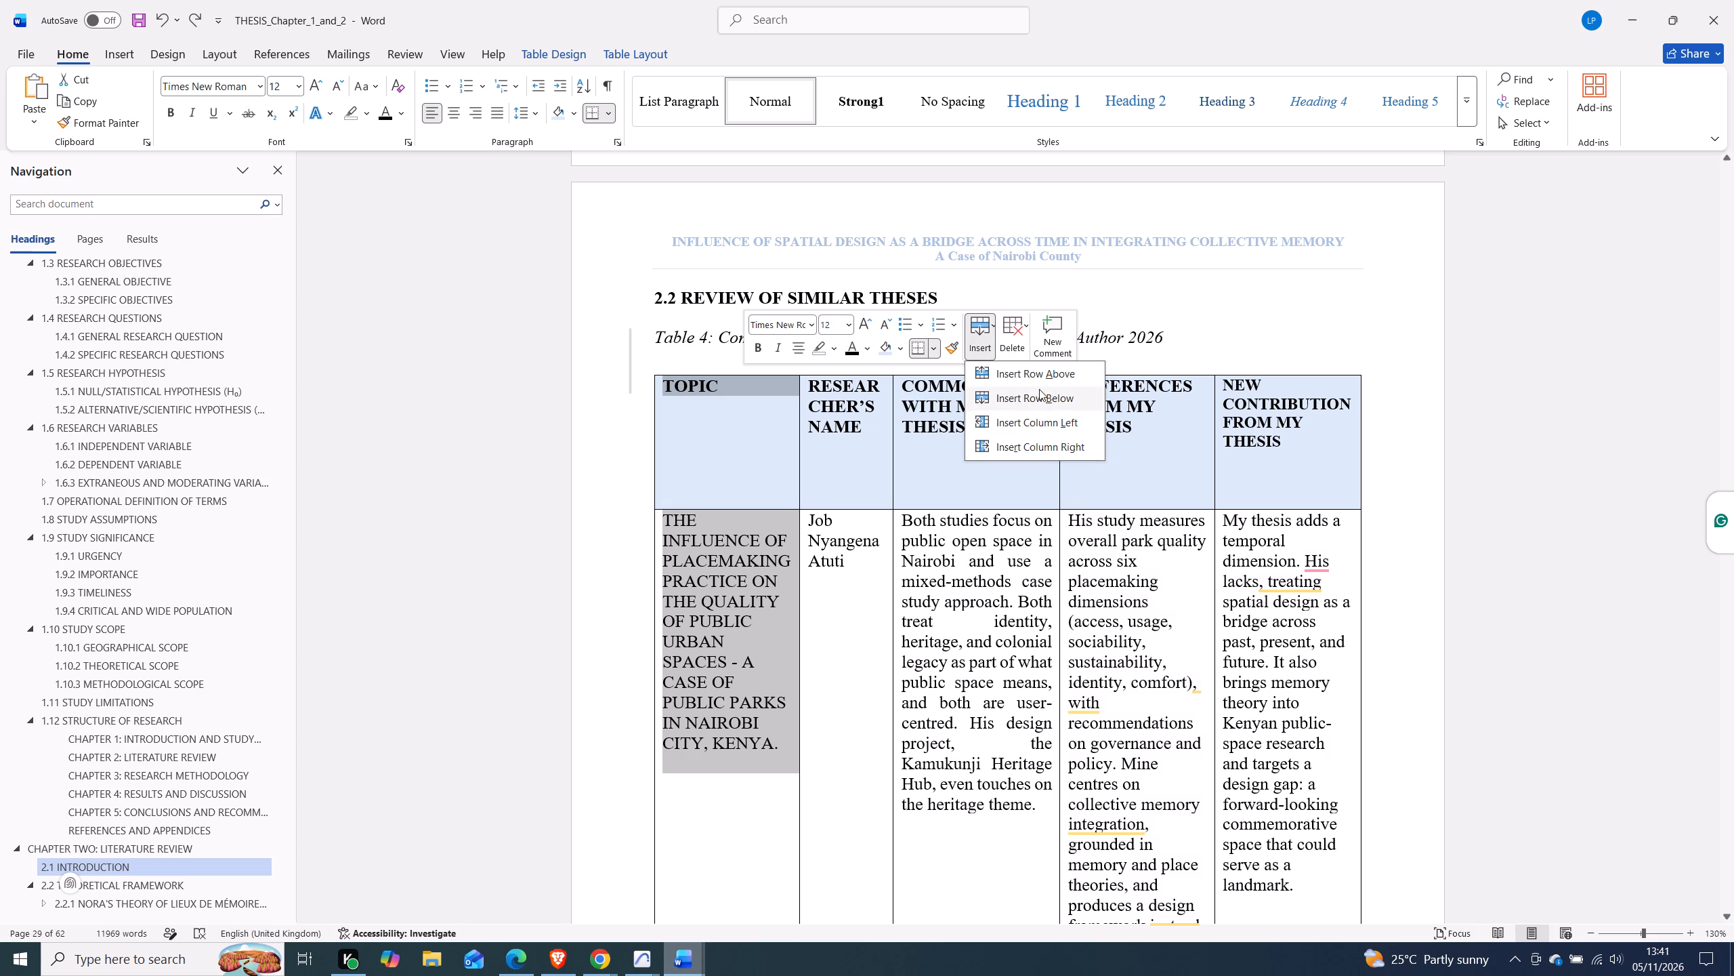
pyautogui.click(1061, 426)
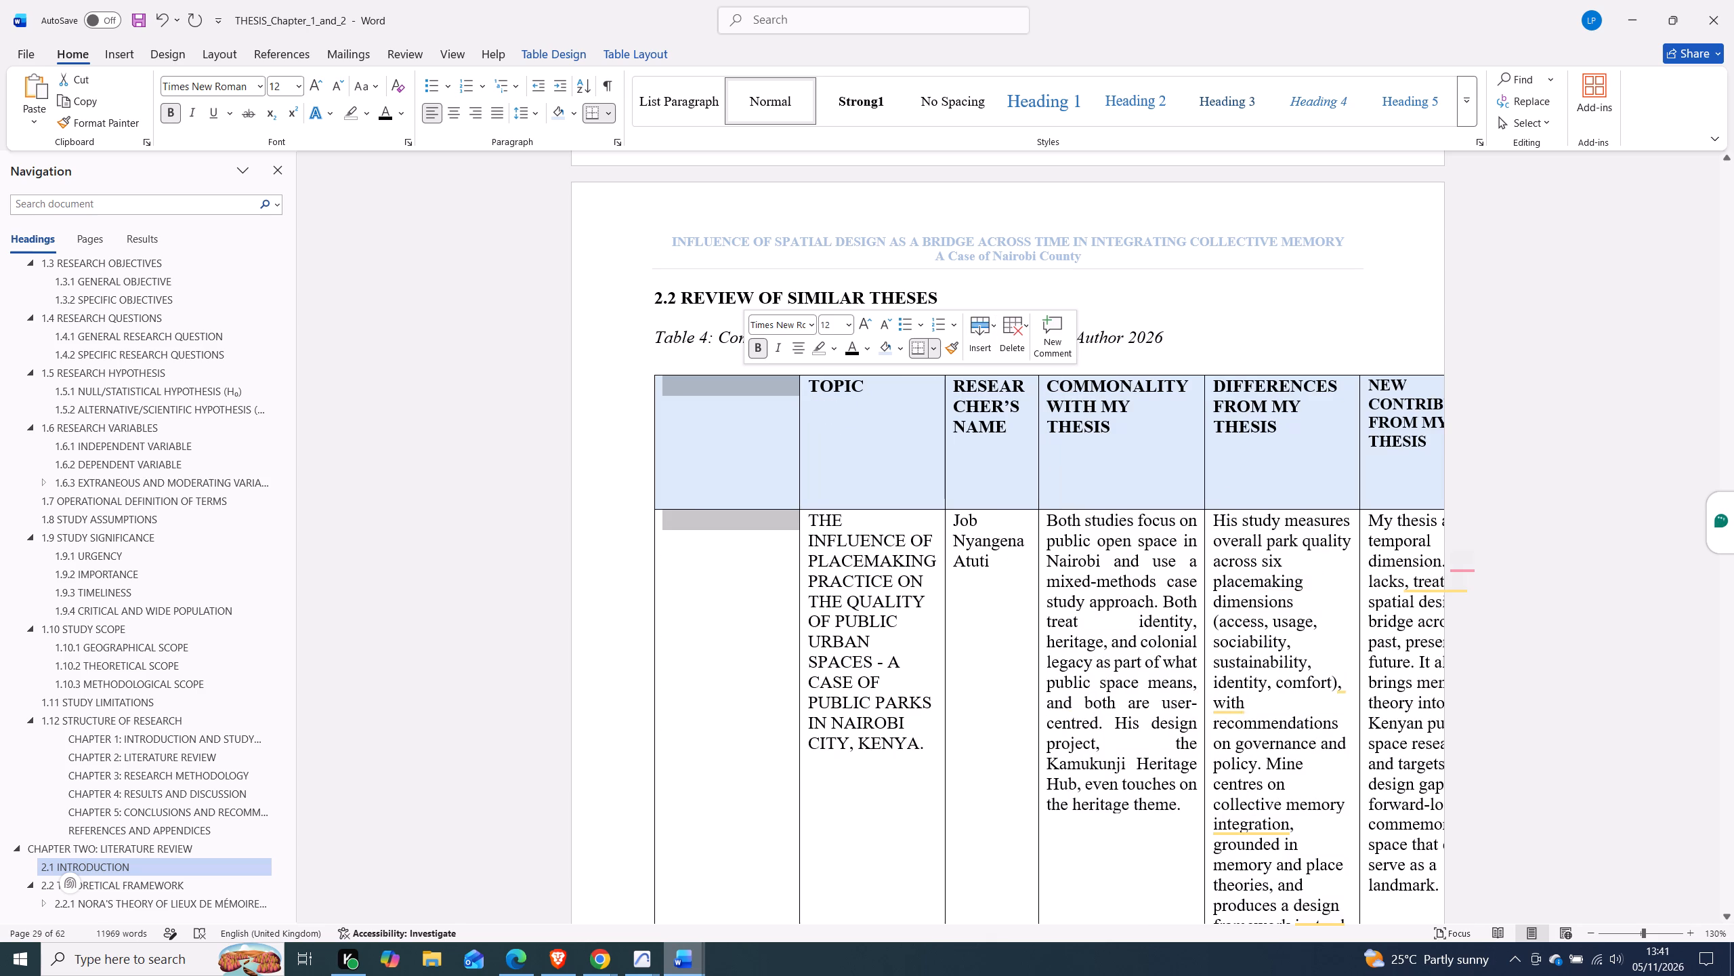
pyautogui.moveTo(799, 434); pyautogui.dragTo(668, 439)
# Narrow the Topic column by moving its boundary with the Researcher's Name column toward the new blank column.
pyautogui.scroll(-2, 1034, 485)
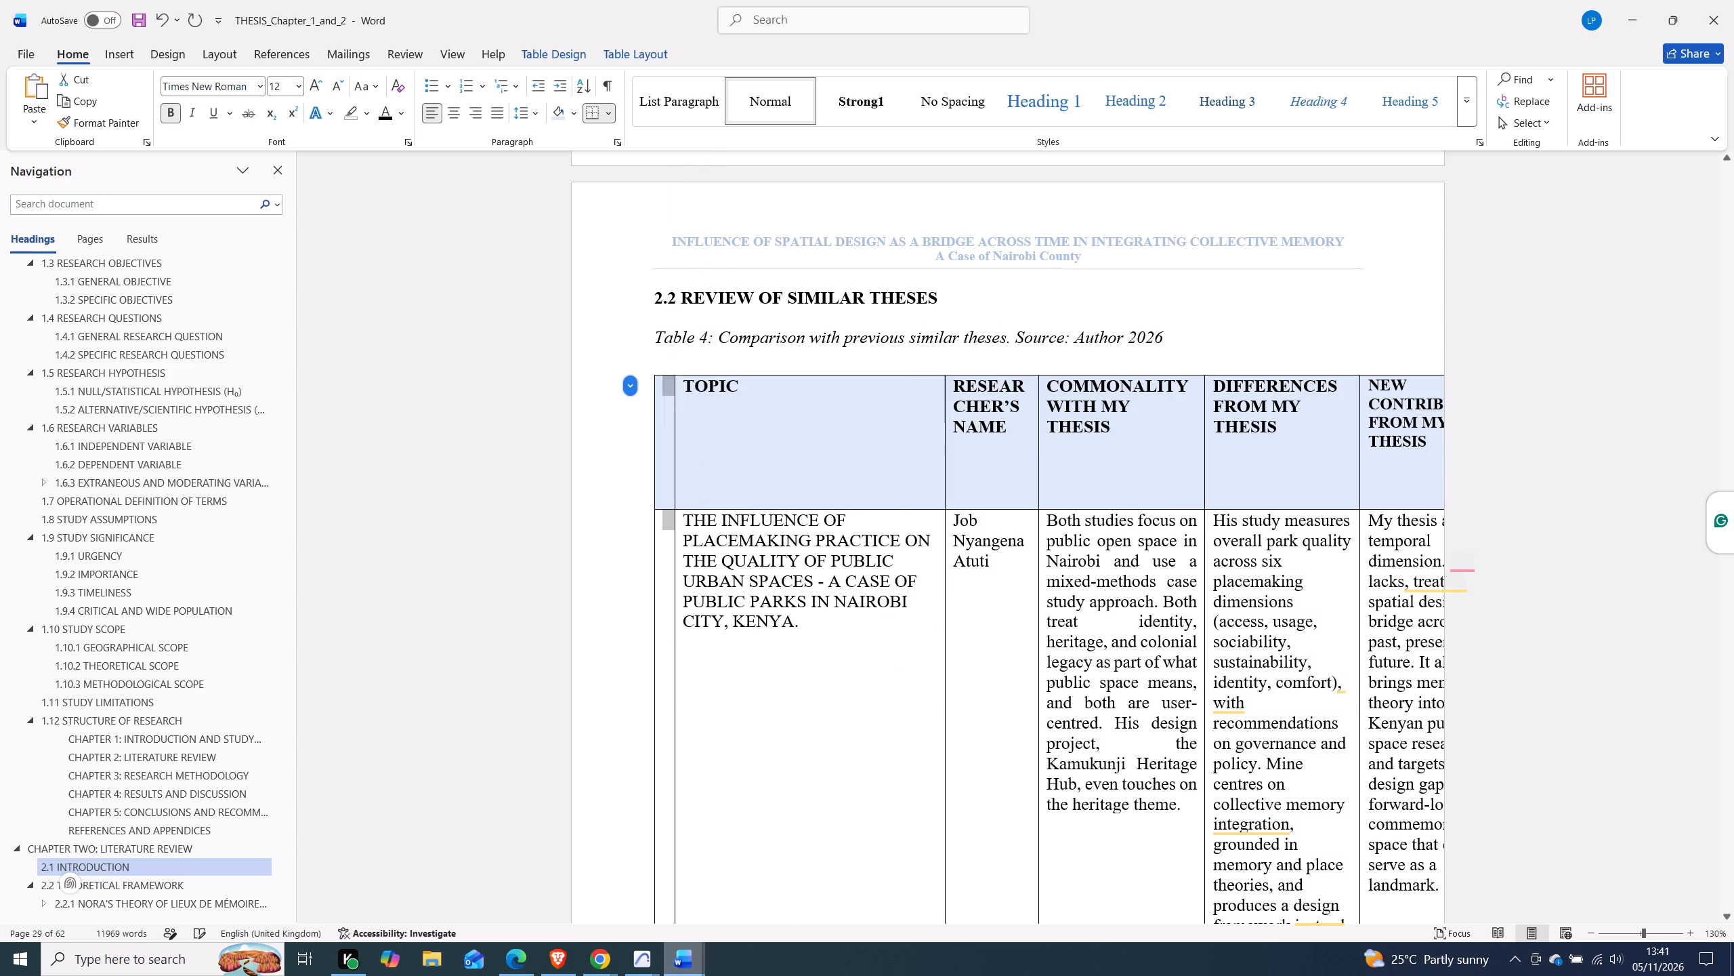
pyautogui.scroll(4, 1447, 488)
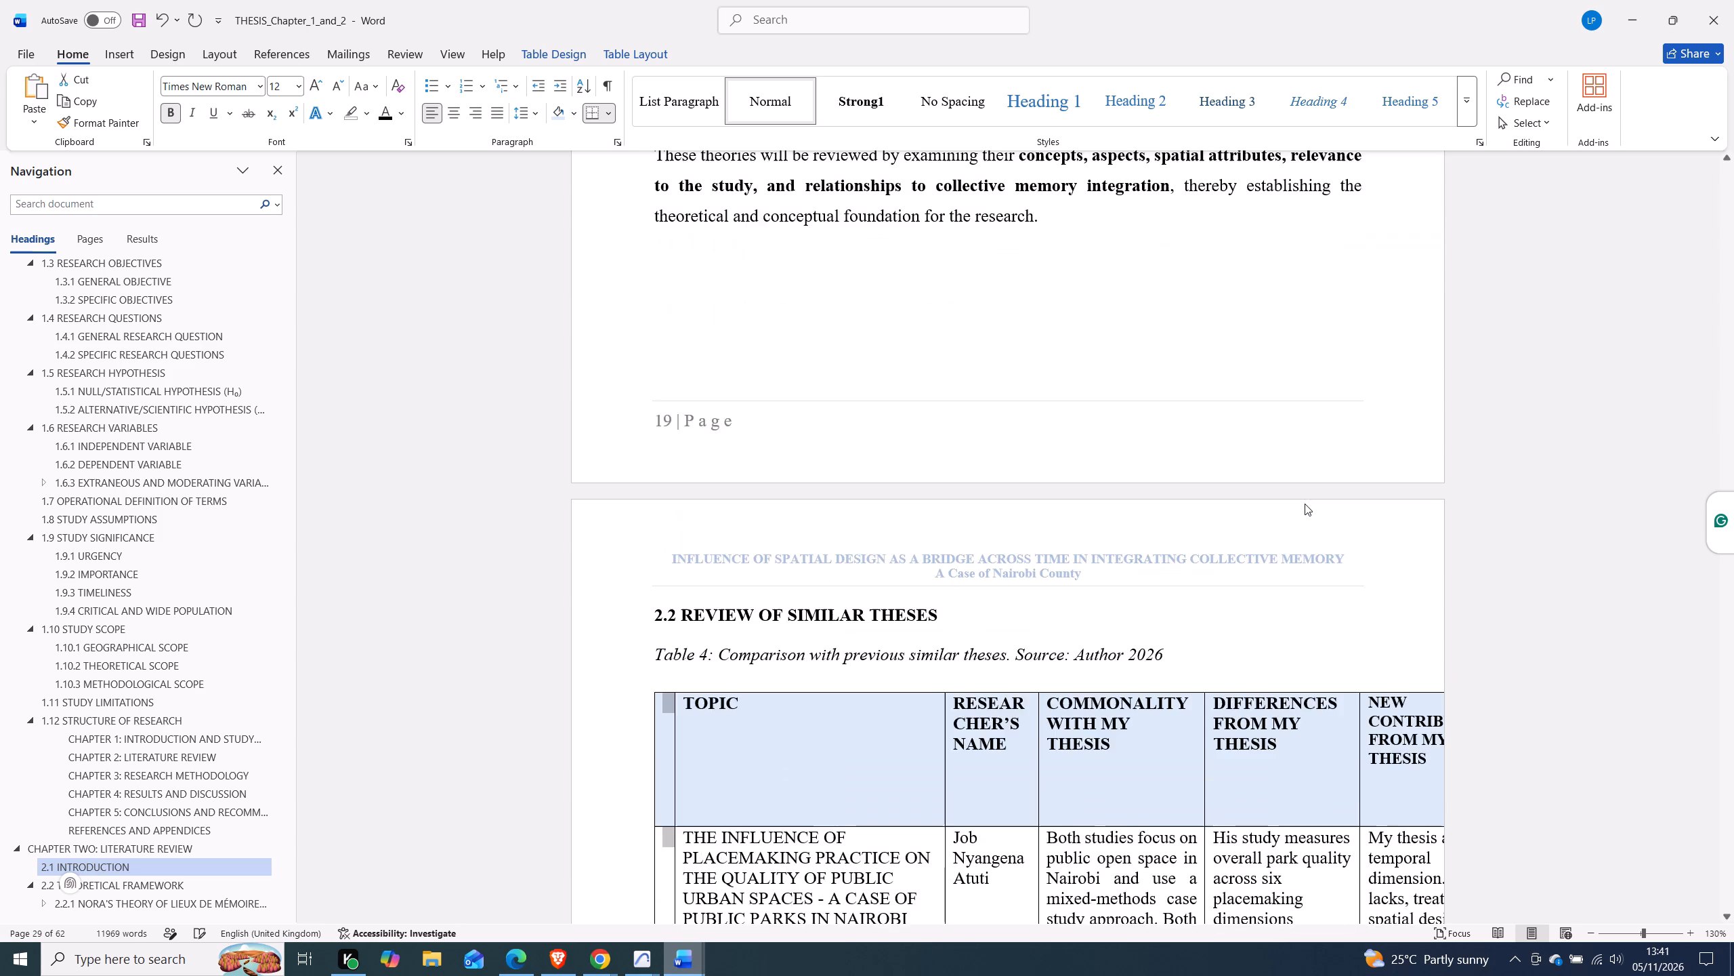
pyautogui.scroll(5, 1305, 504)
pyautogui.scroll(-9, 1305, 504)
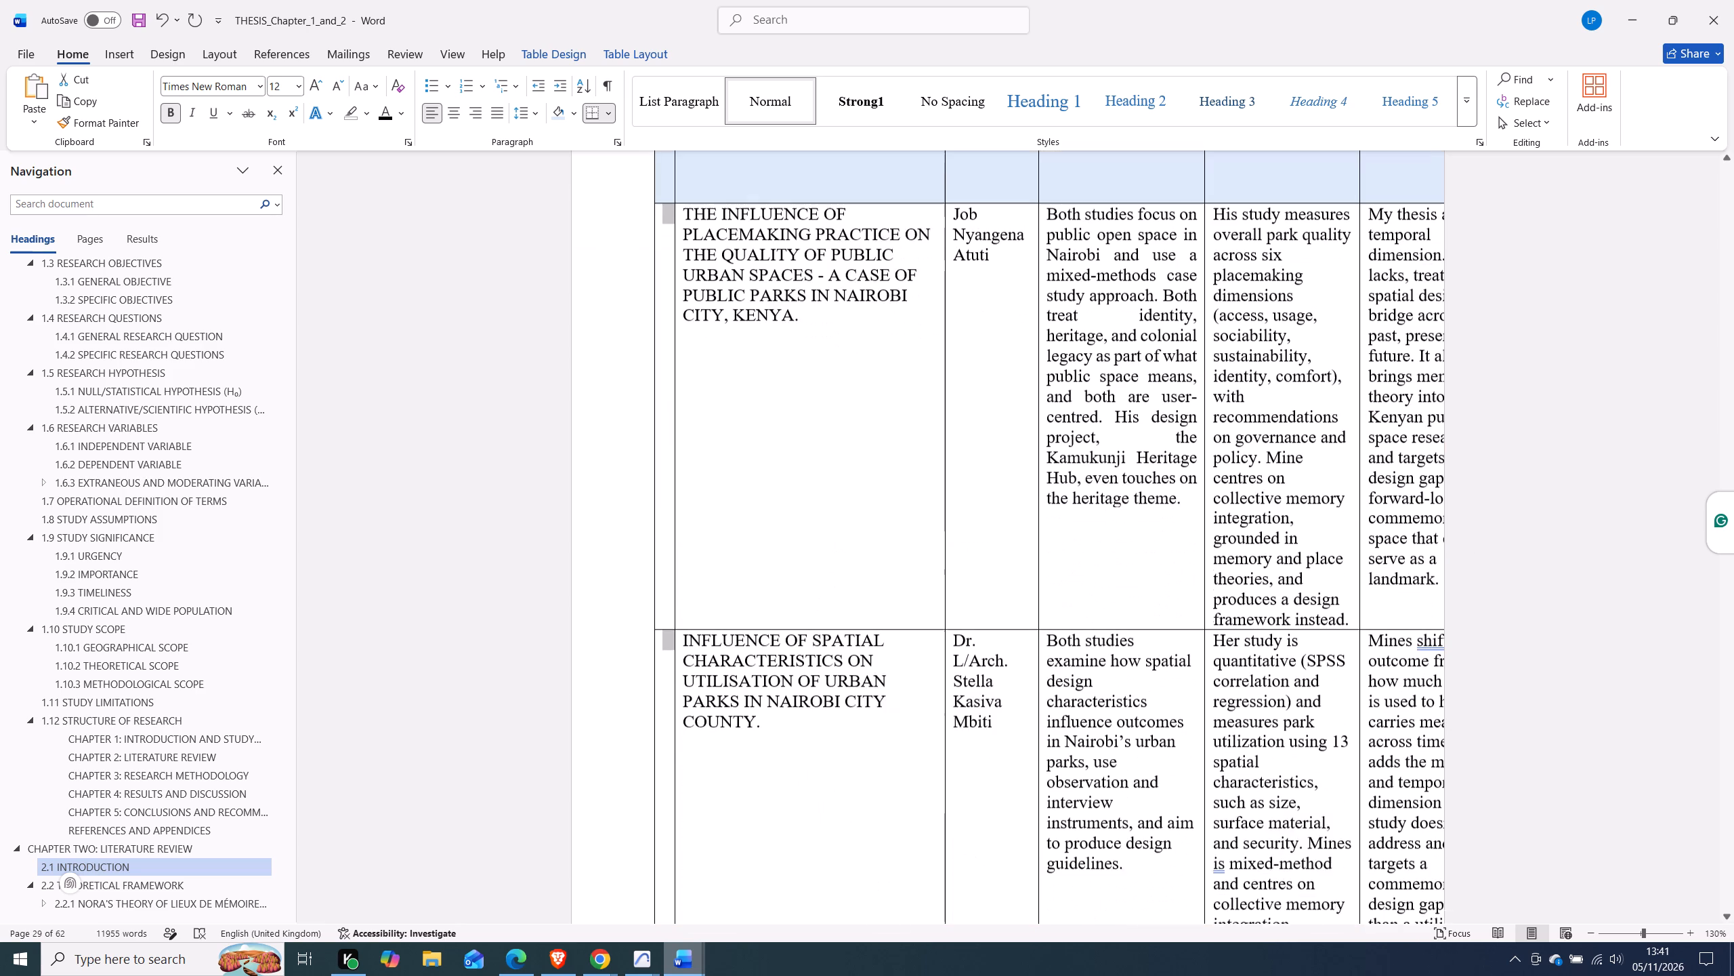
pyautogui.scroll(-1, 1303, 504)
pyautogui.scroll(4, 1303, 504)
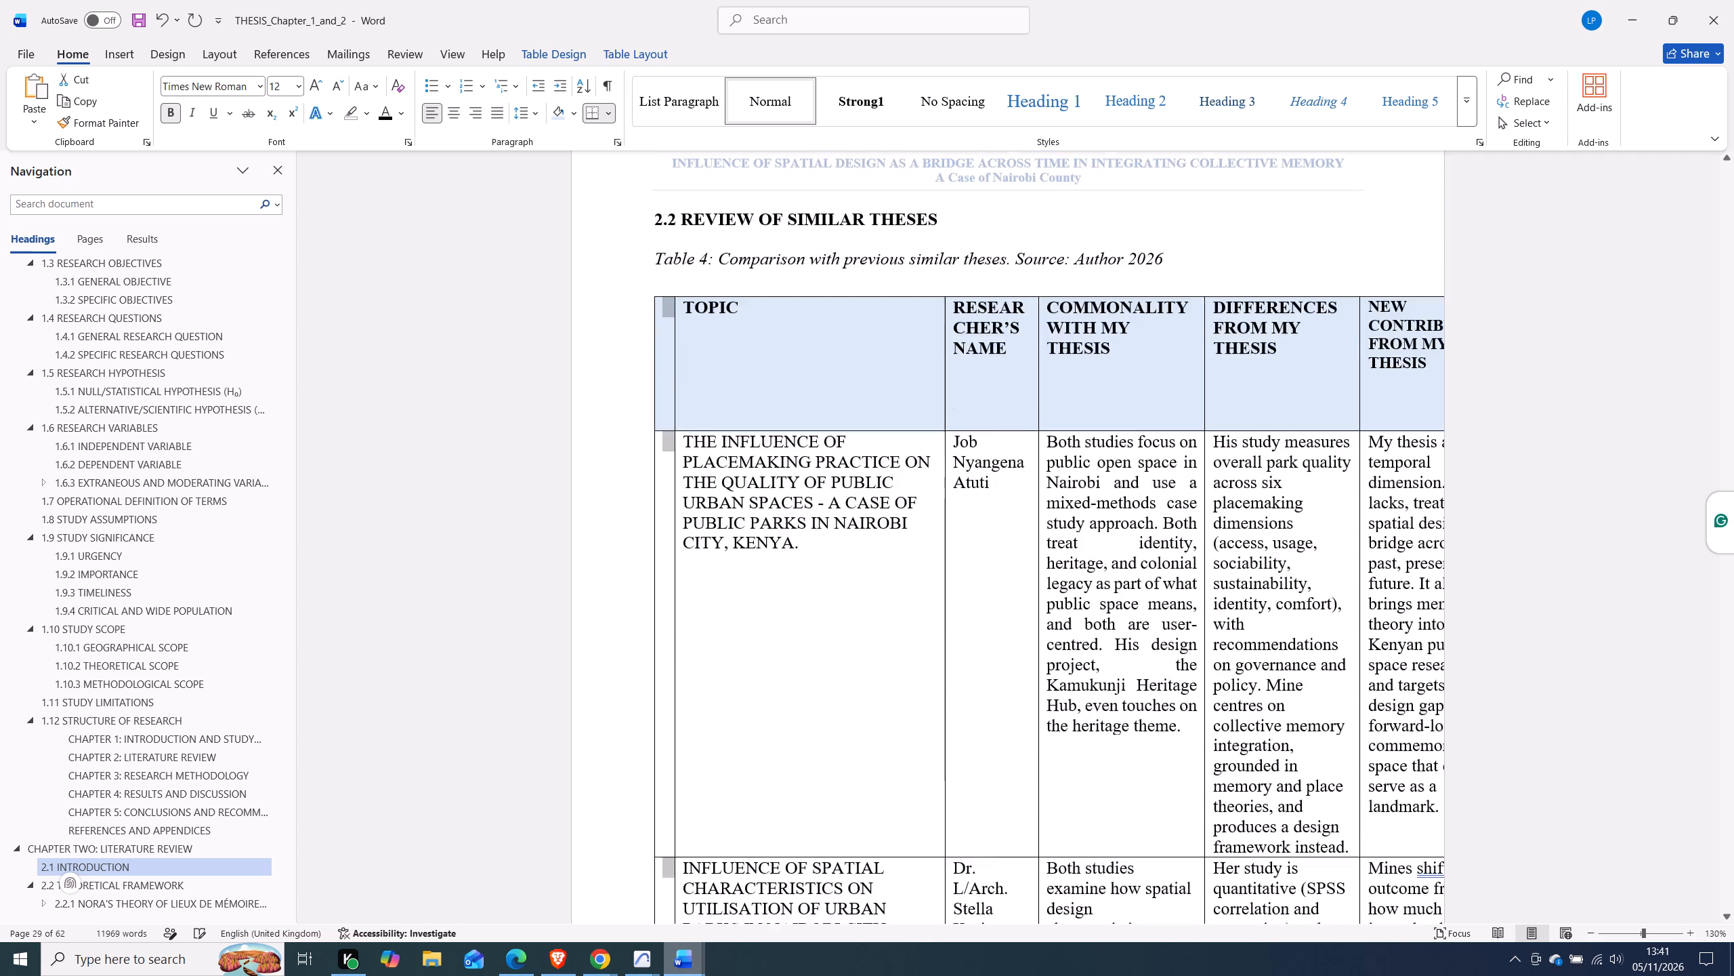
pyautogui.moveTo(944, 603); pyautogui.dragTo(858, 607)
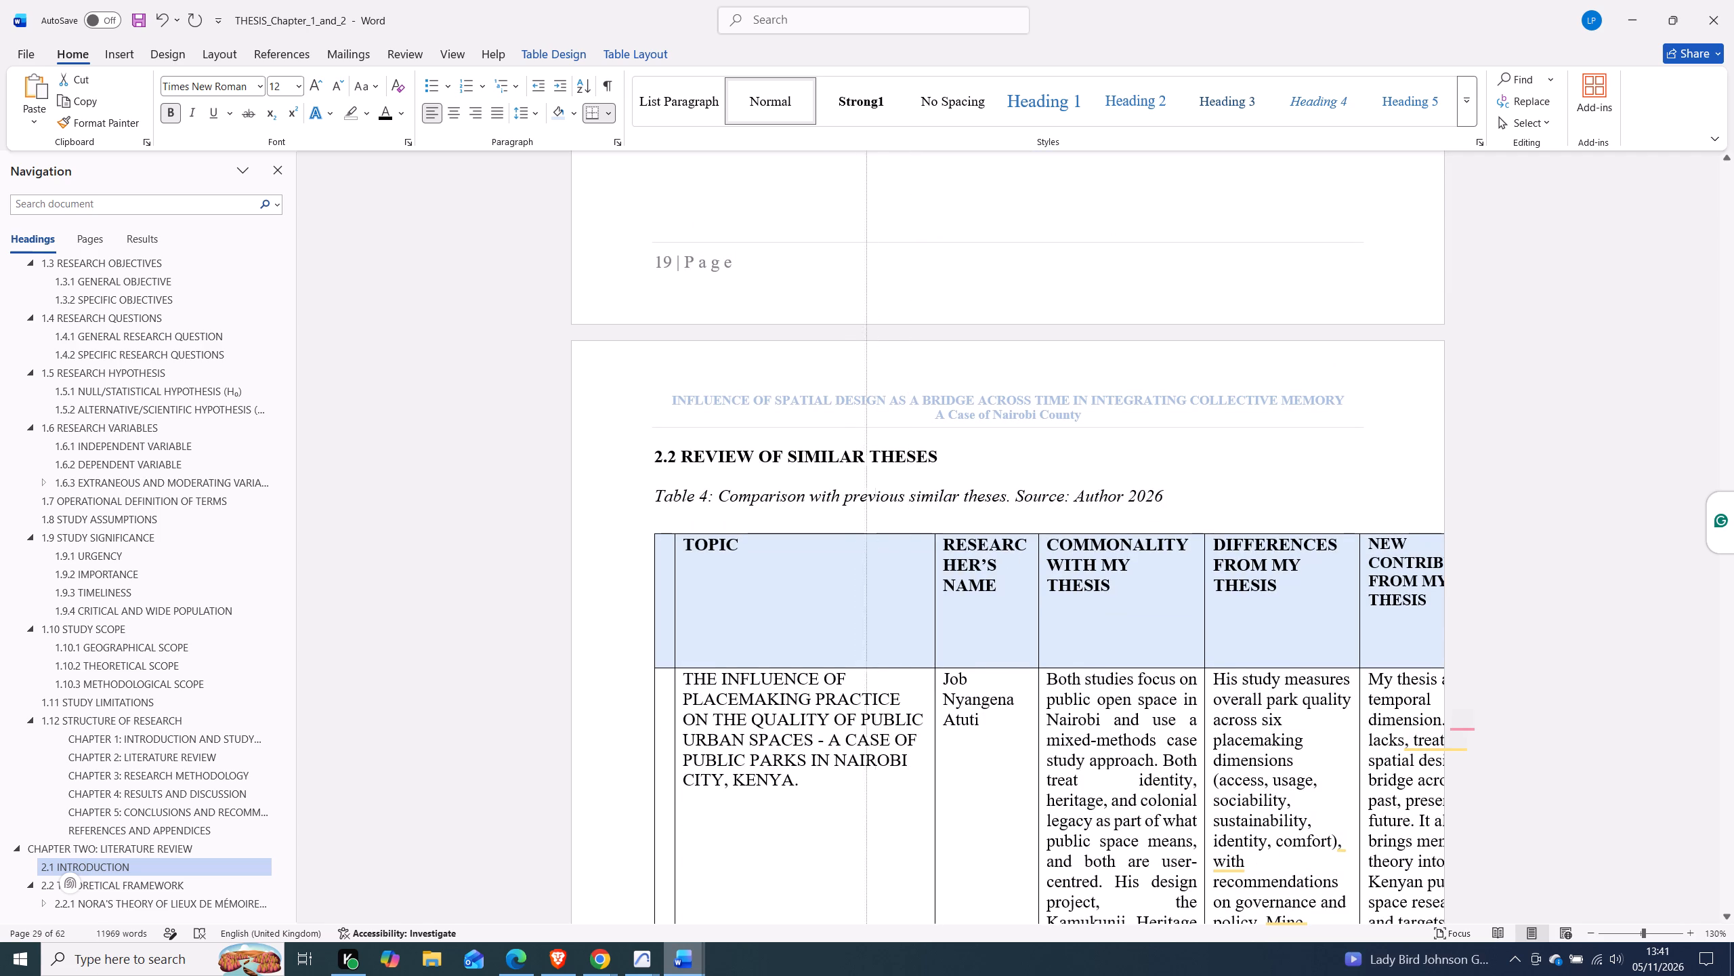
pyautogui.moveTo(858, 607); pyautogui.dragTo(778, 609)
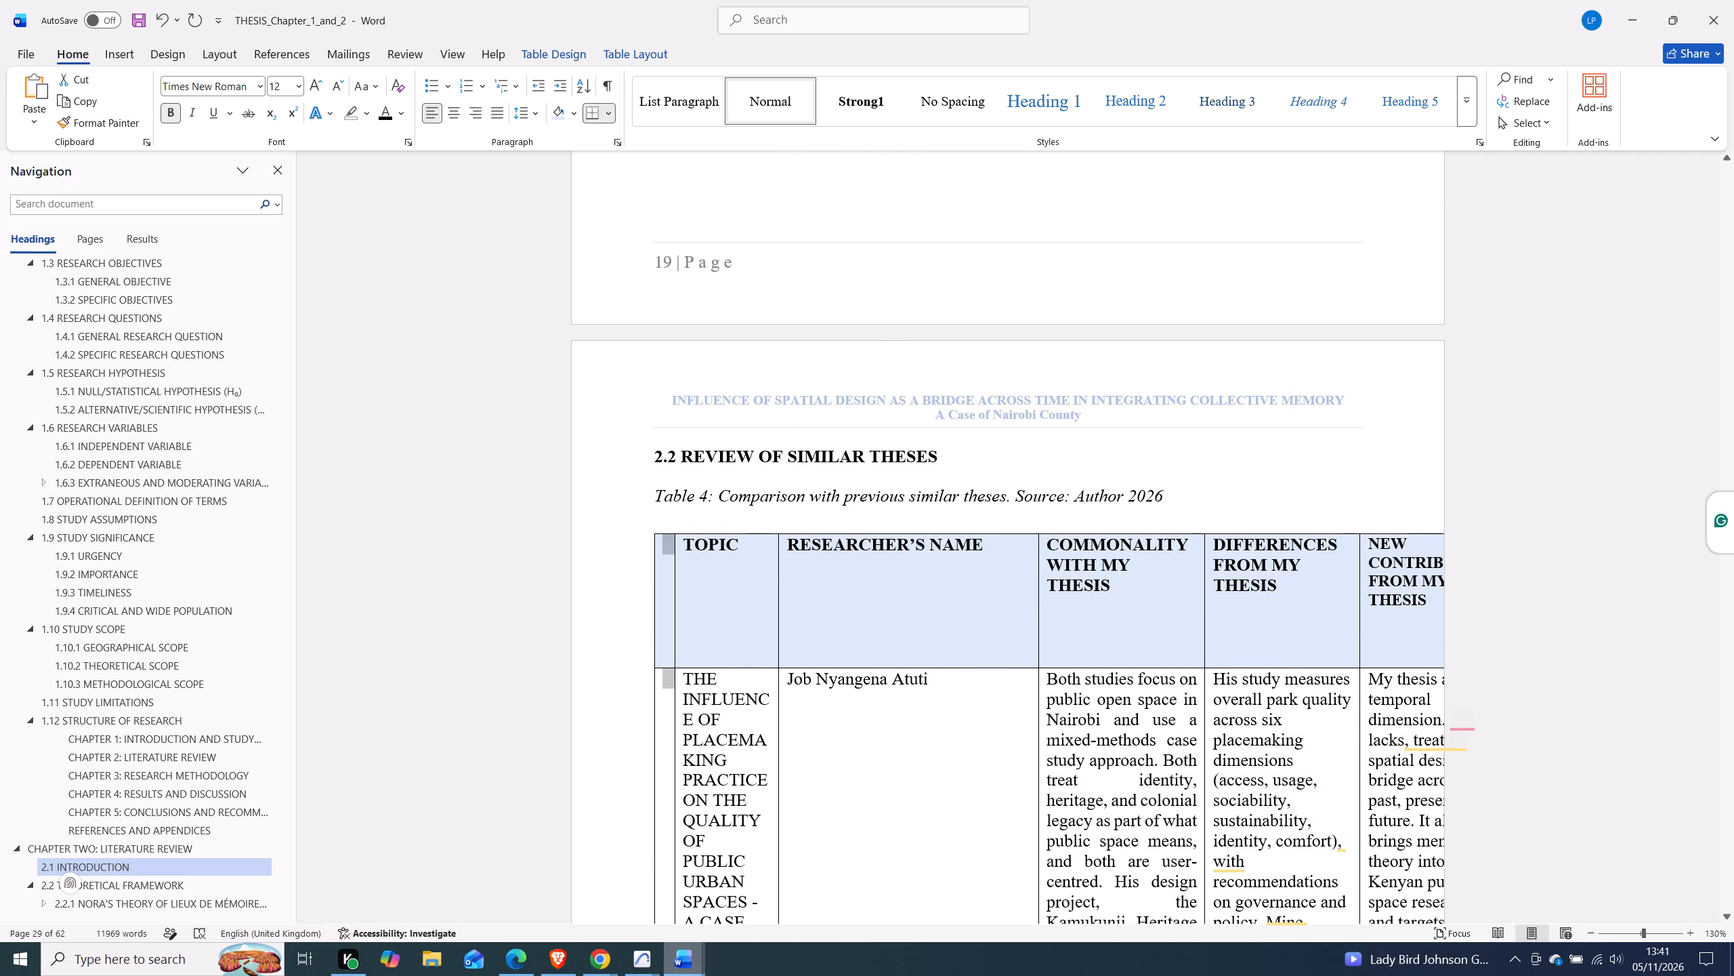
pyautogui.scroll(-2, 883, 518)
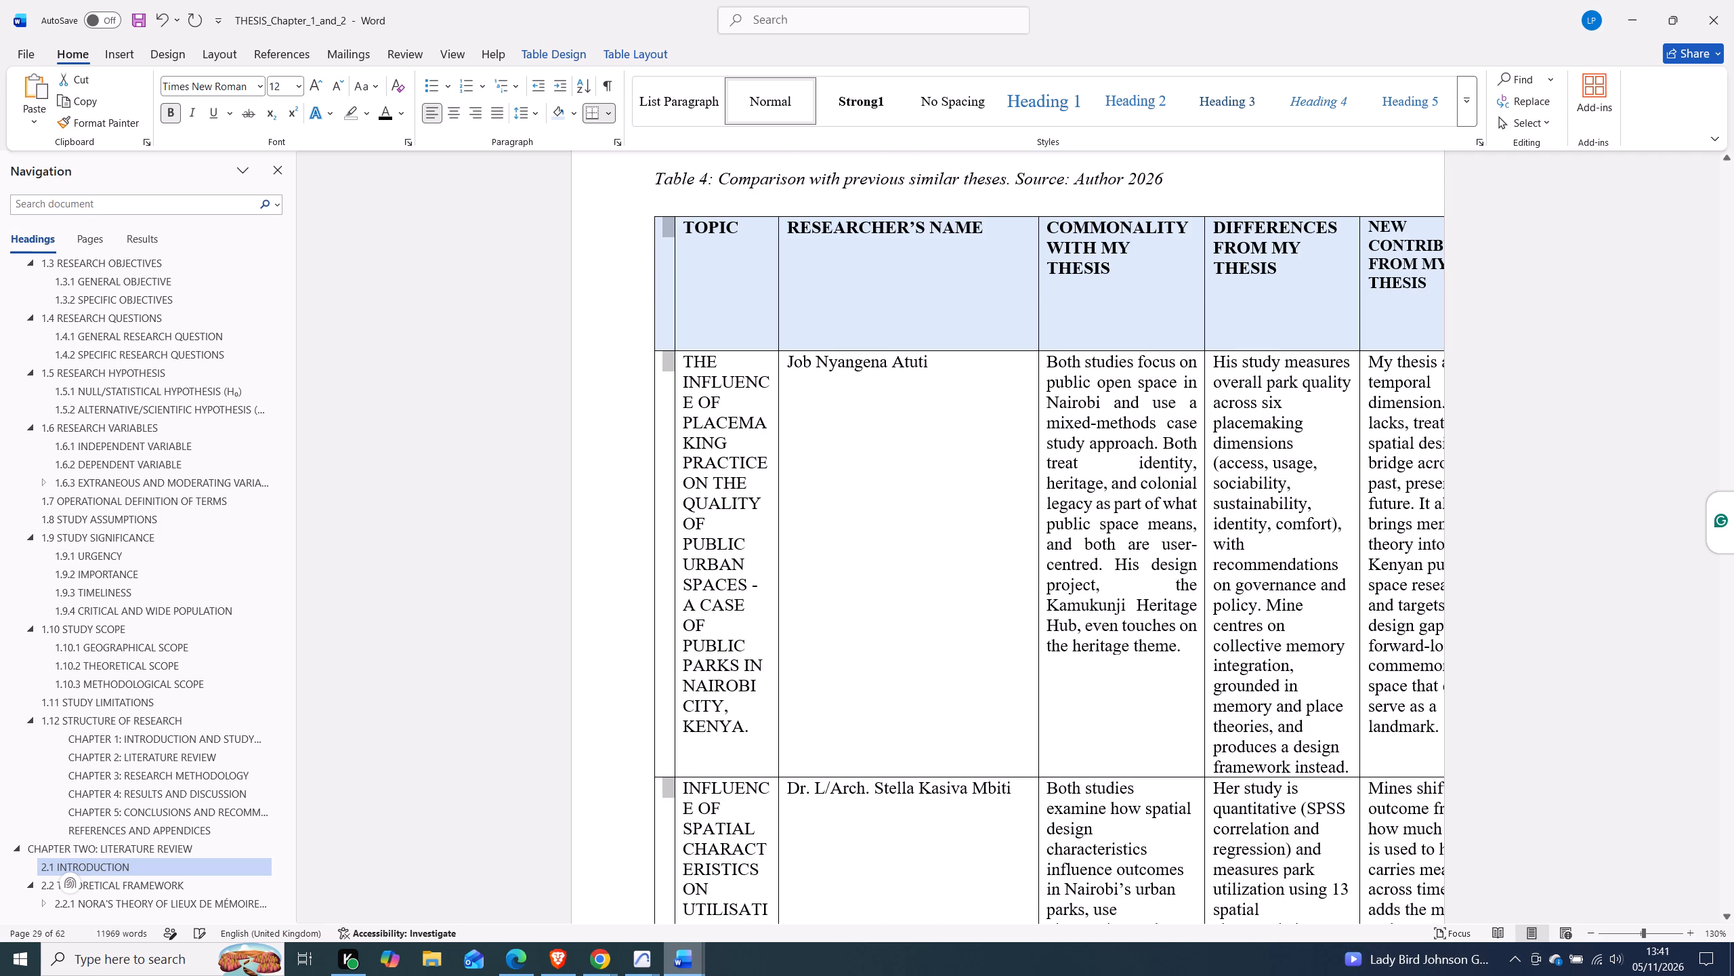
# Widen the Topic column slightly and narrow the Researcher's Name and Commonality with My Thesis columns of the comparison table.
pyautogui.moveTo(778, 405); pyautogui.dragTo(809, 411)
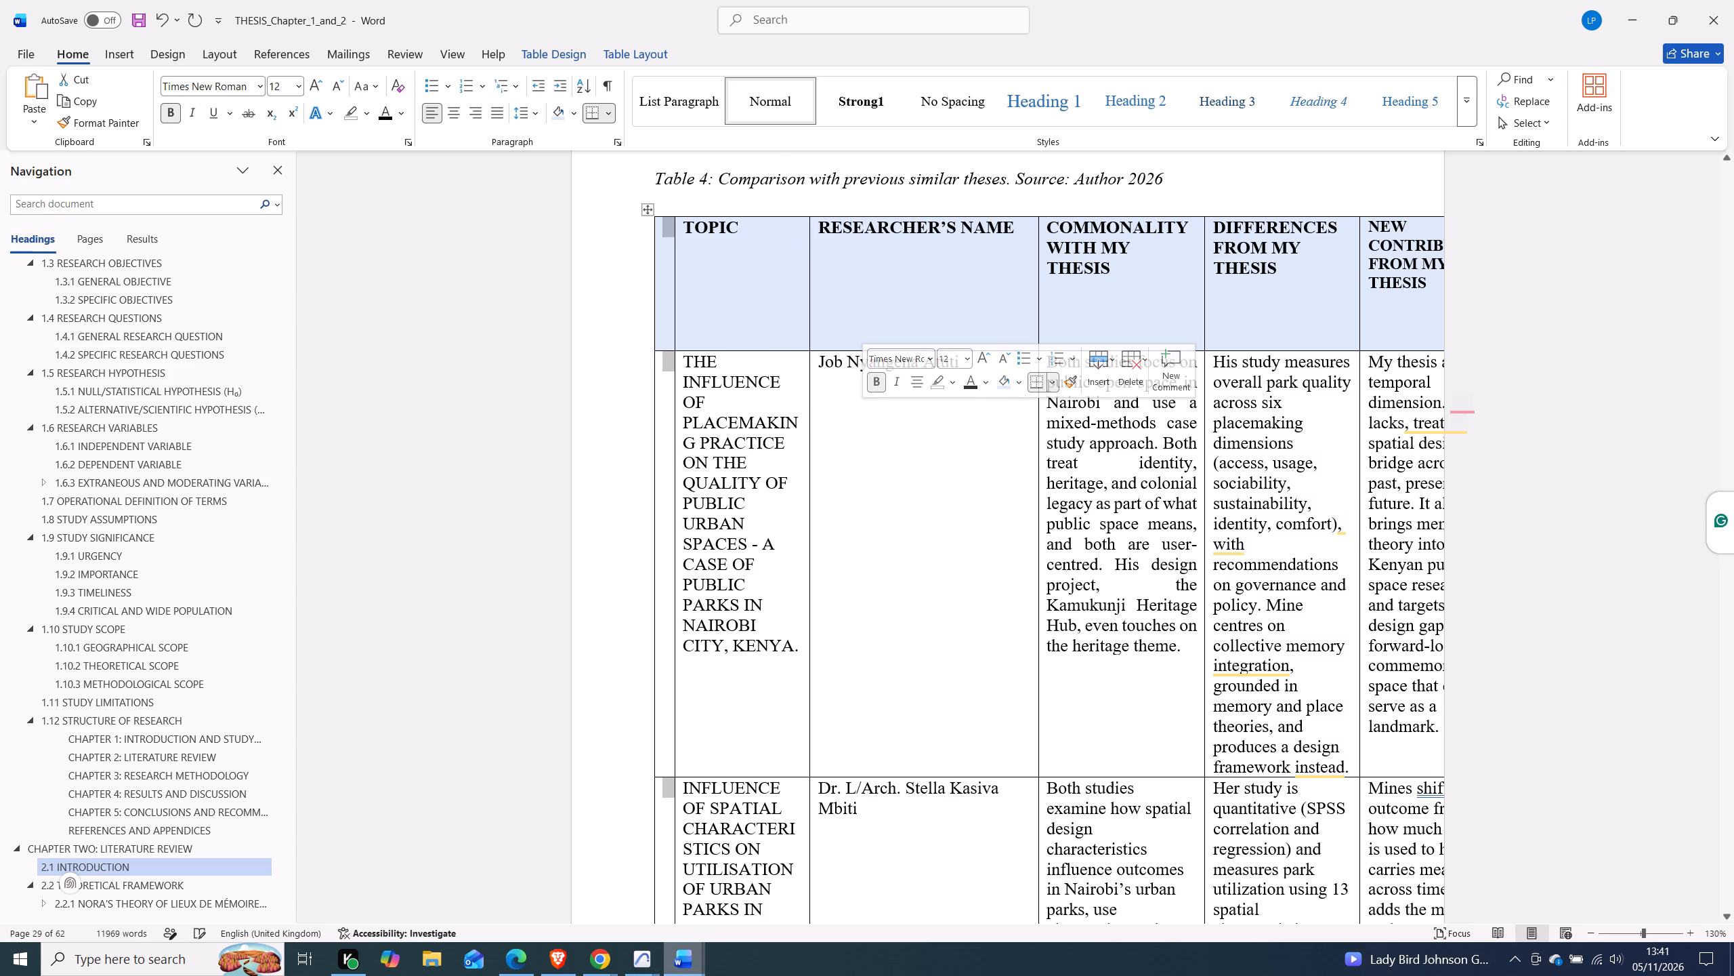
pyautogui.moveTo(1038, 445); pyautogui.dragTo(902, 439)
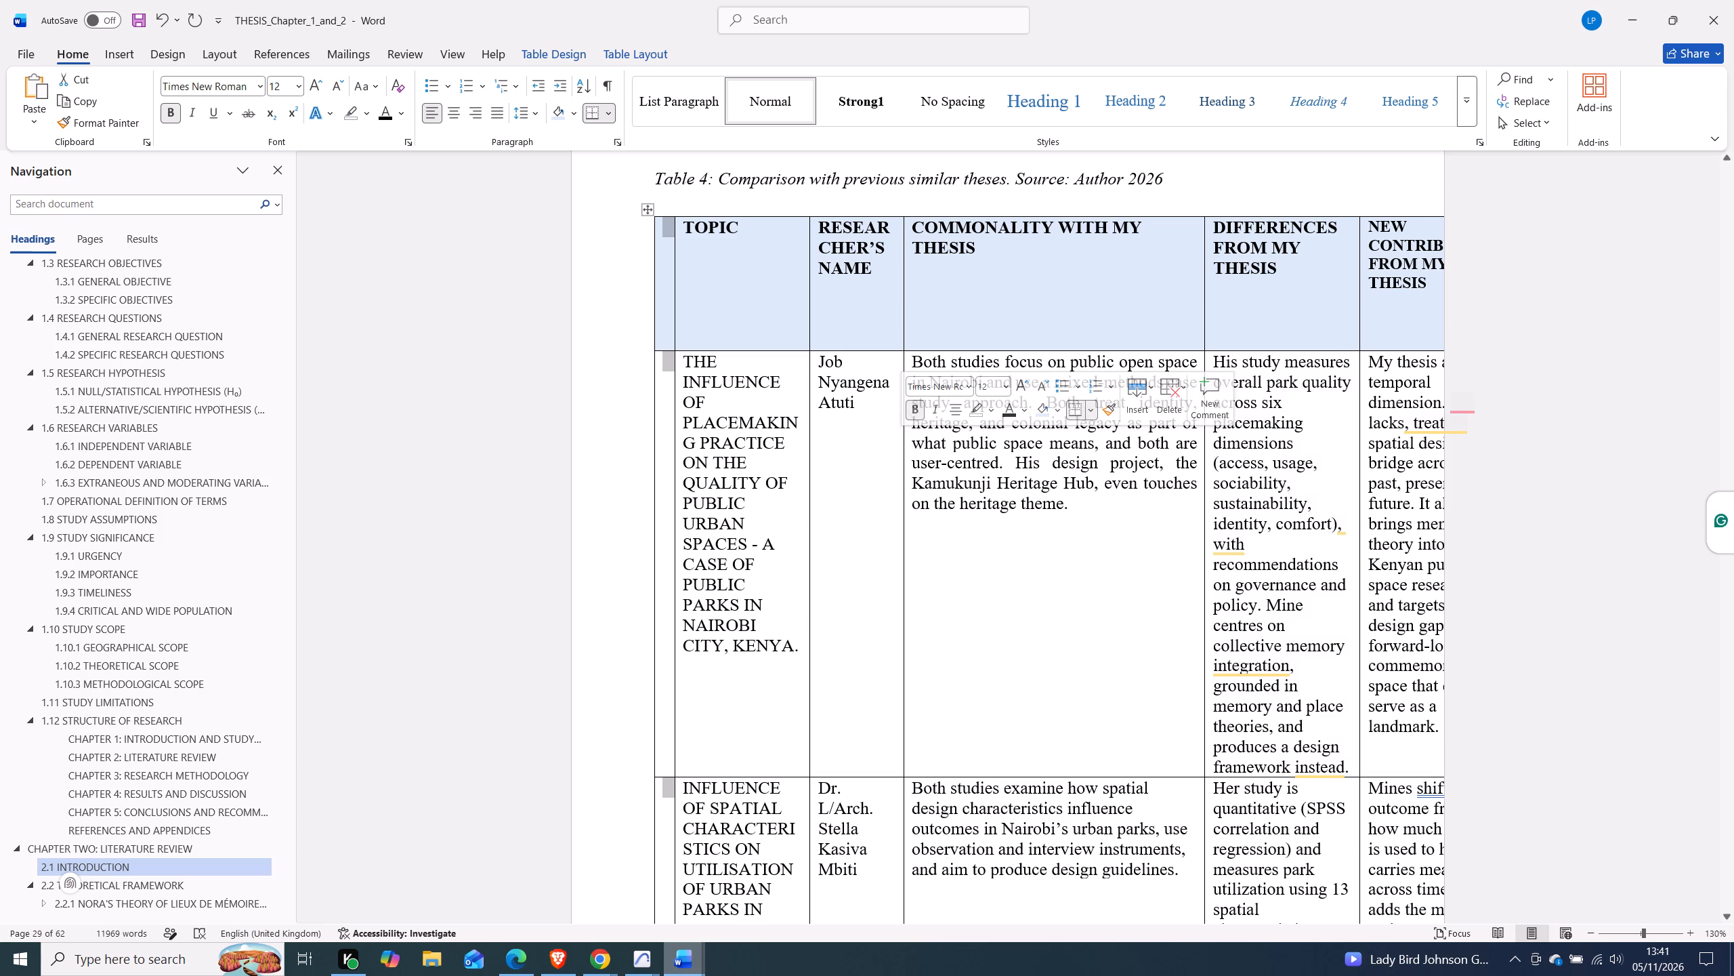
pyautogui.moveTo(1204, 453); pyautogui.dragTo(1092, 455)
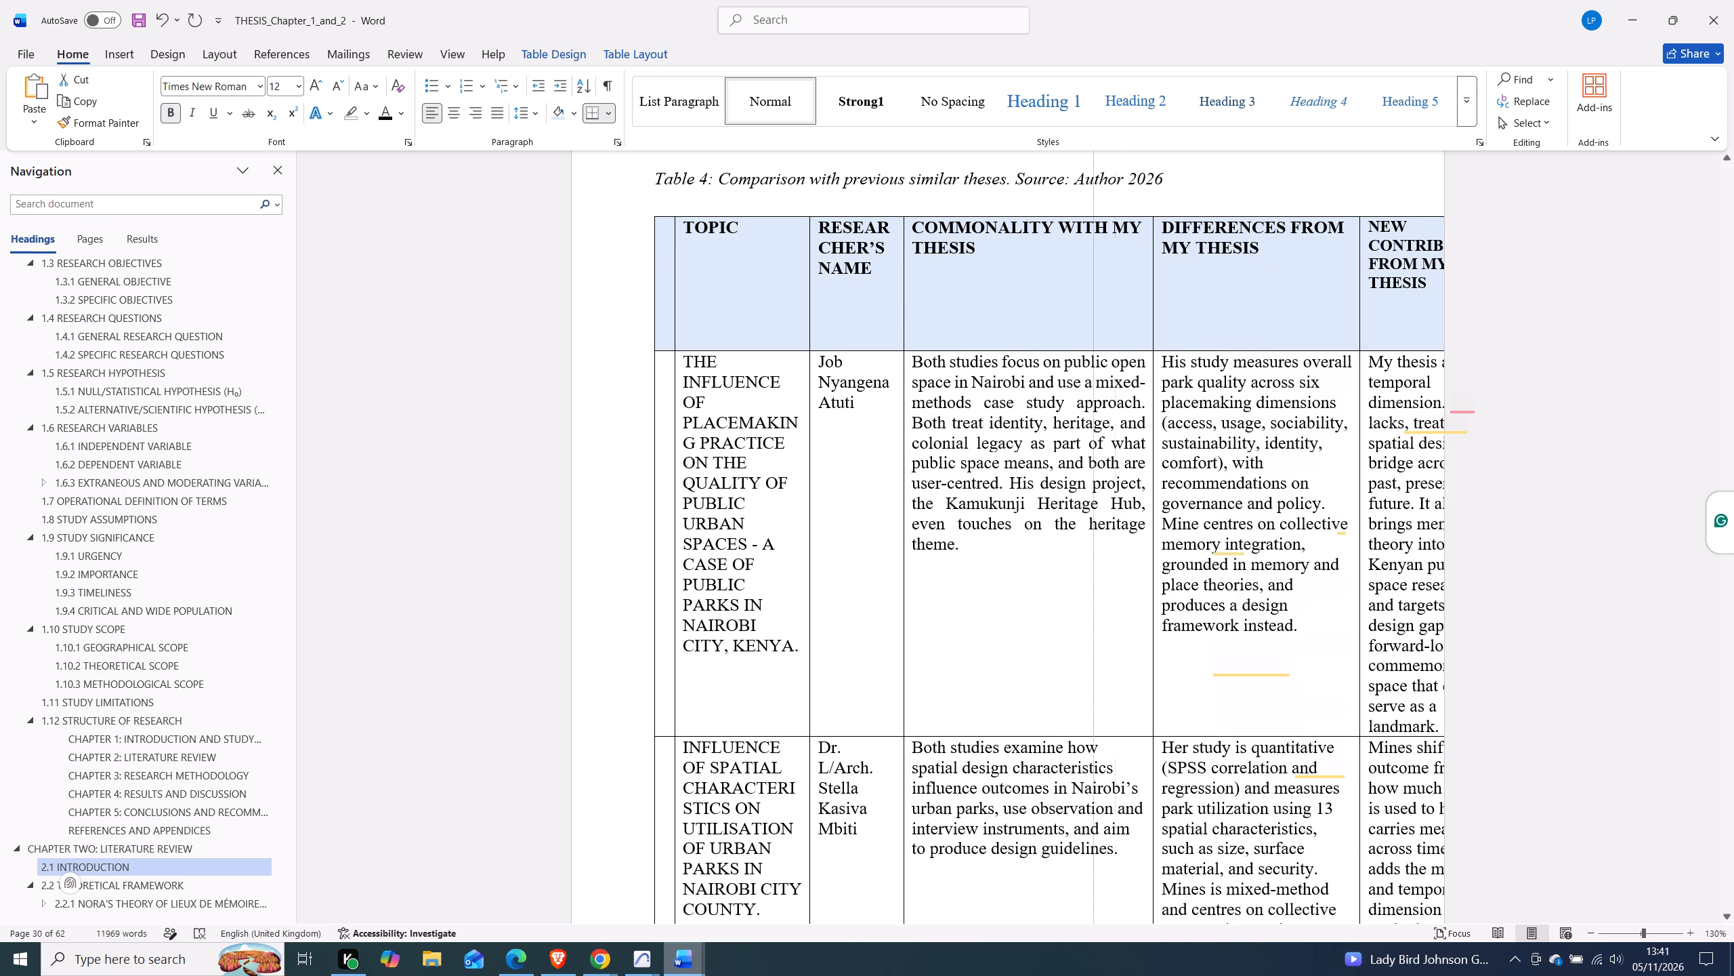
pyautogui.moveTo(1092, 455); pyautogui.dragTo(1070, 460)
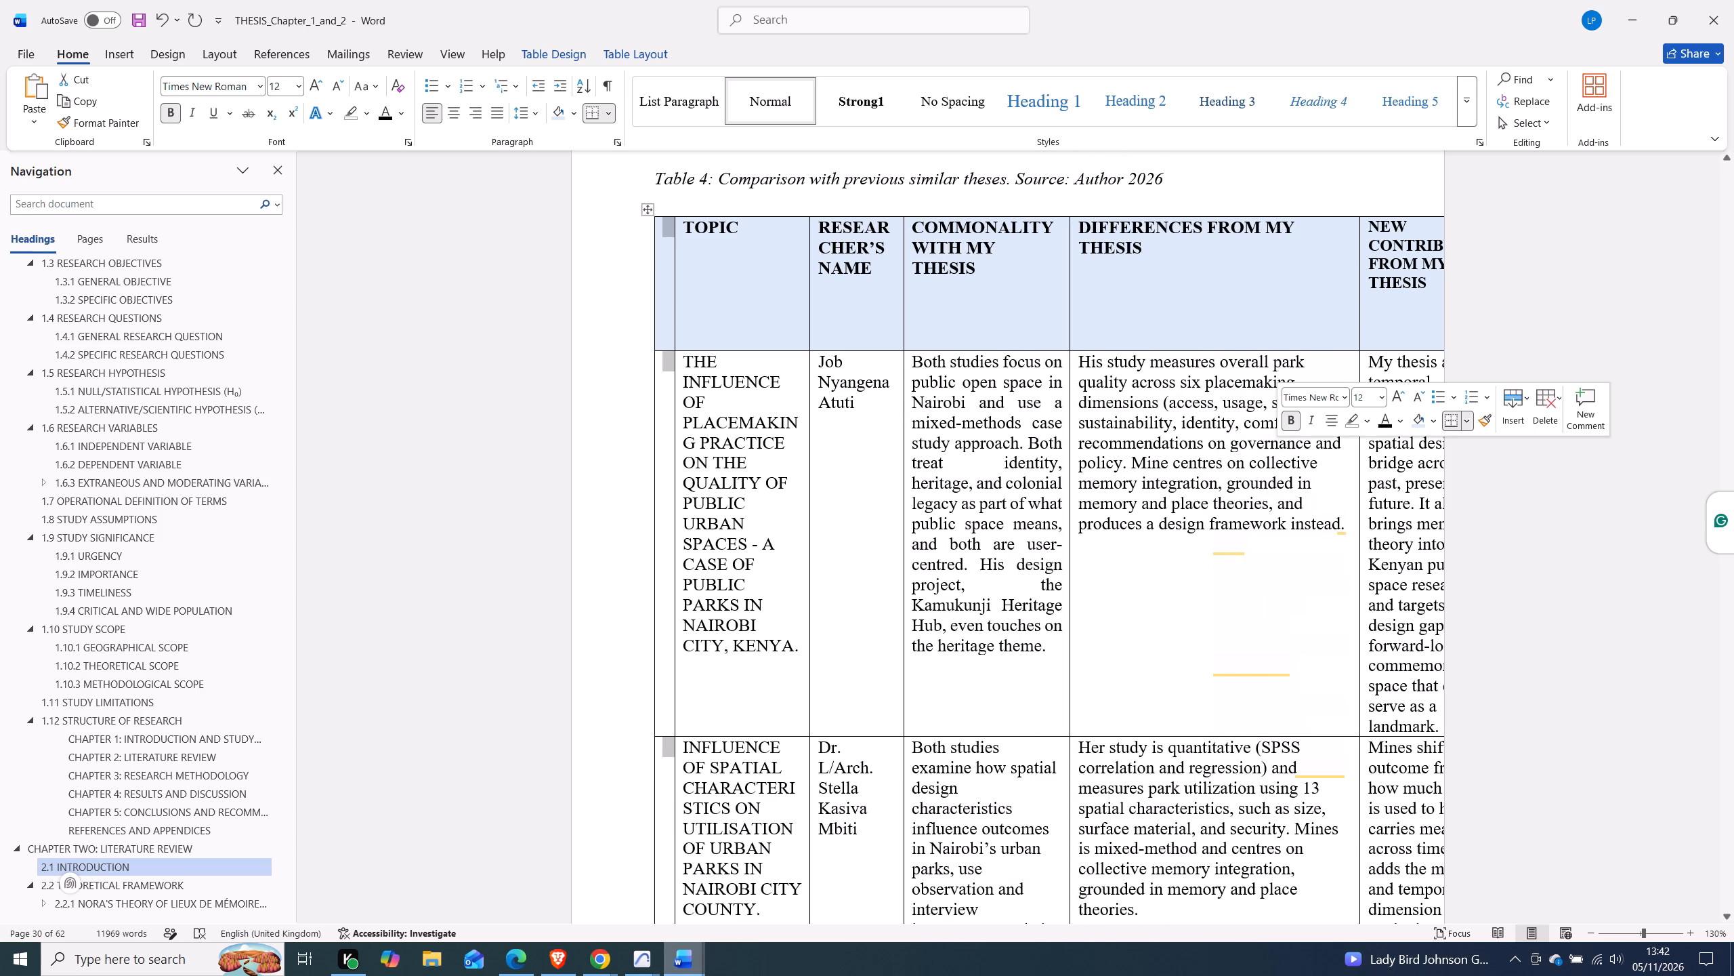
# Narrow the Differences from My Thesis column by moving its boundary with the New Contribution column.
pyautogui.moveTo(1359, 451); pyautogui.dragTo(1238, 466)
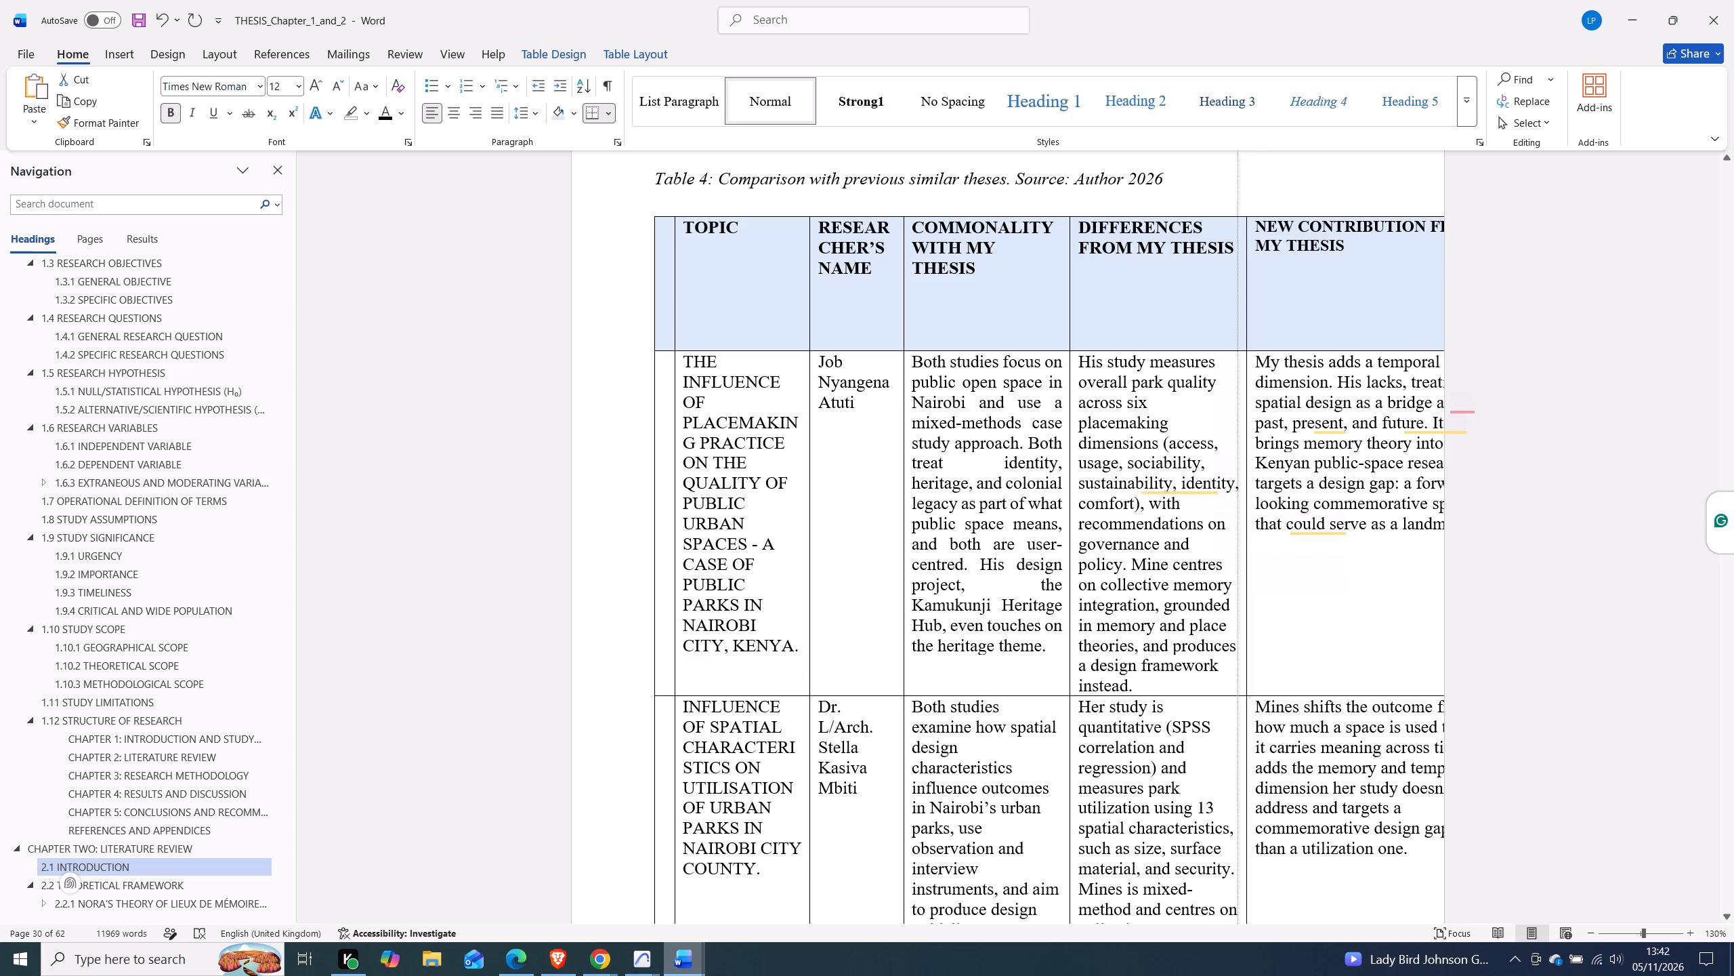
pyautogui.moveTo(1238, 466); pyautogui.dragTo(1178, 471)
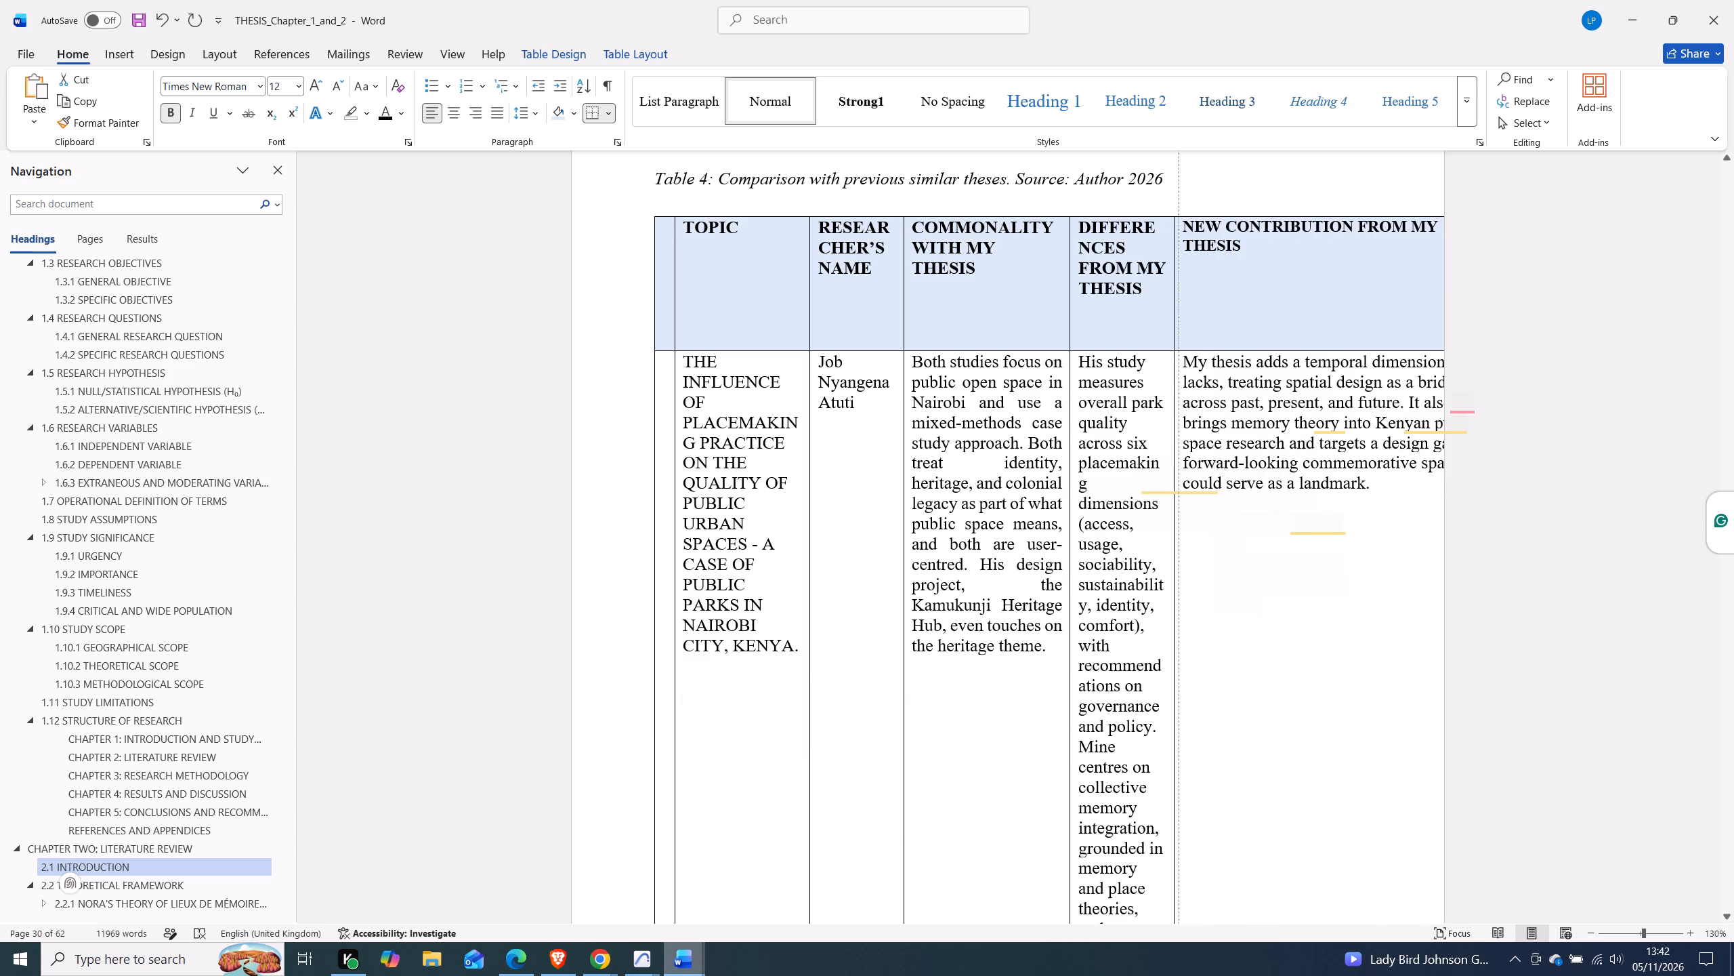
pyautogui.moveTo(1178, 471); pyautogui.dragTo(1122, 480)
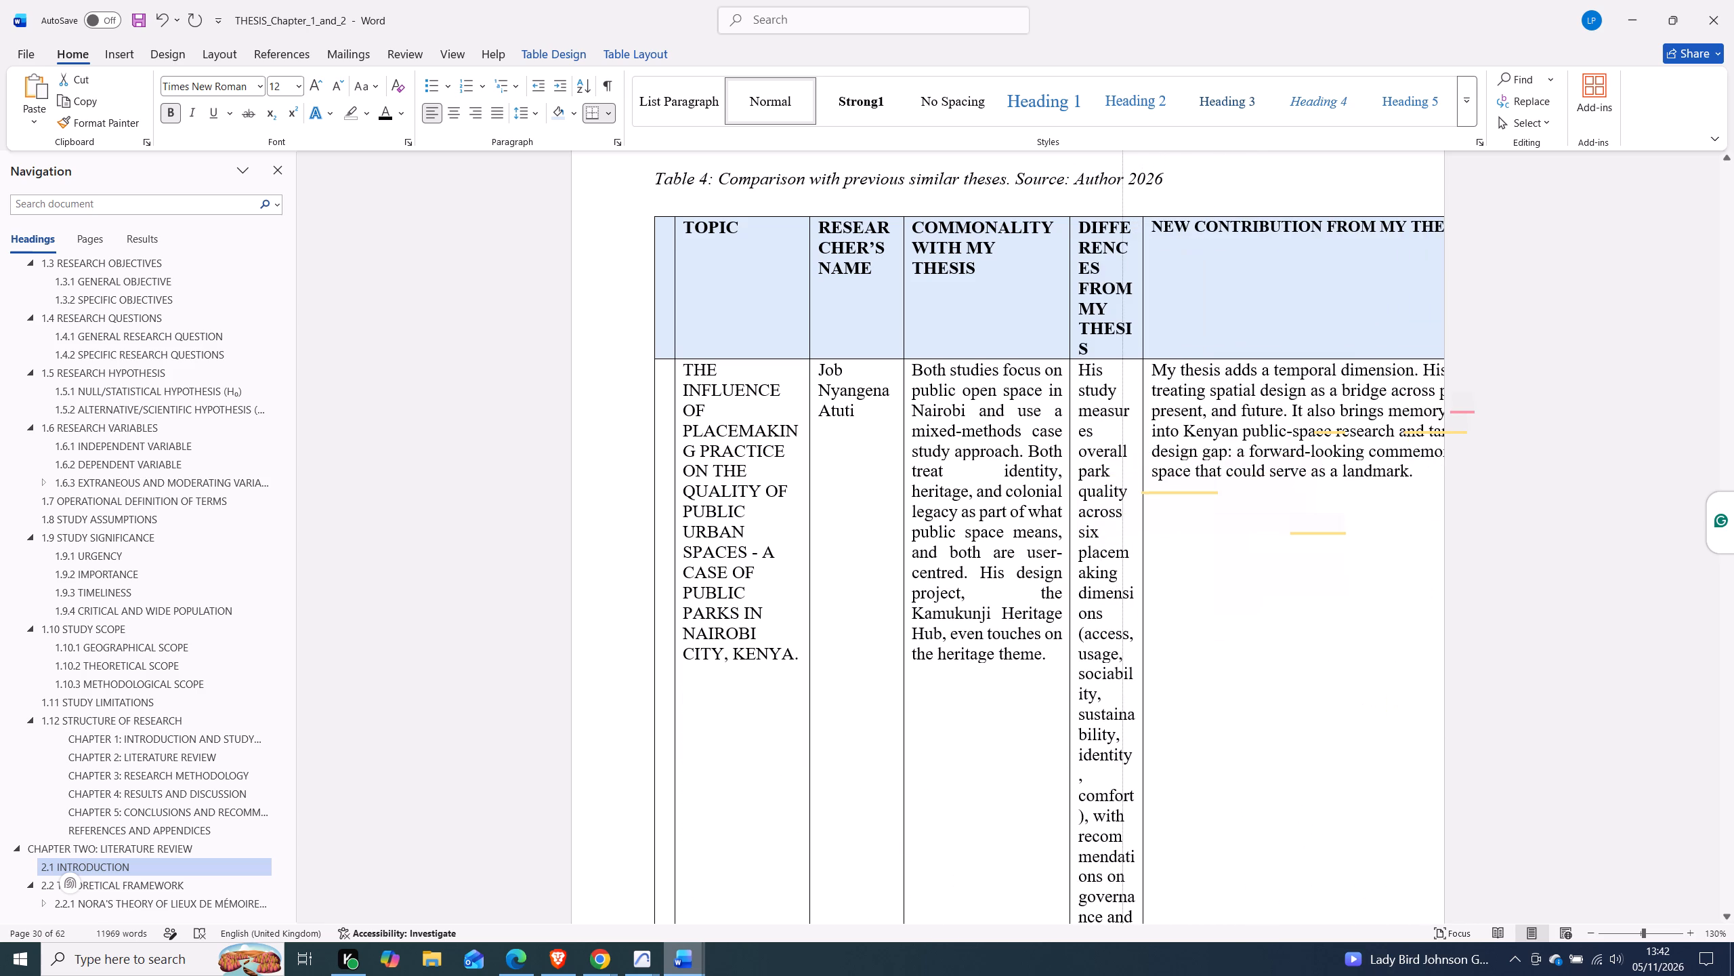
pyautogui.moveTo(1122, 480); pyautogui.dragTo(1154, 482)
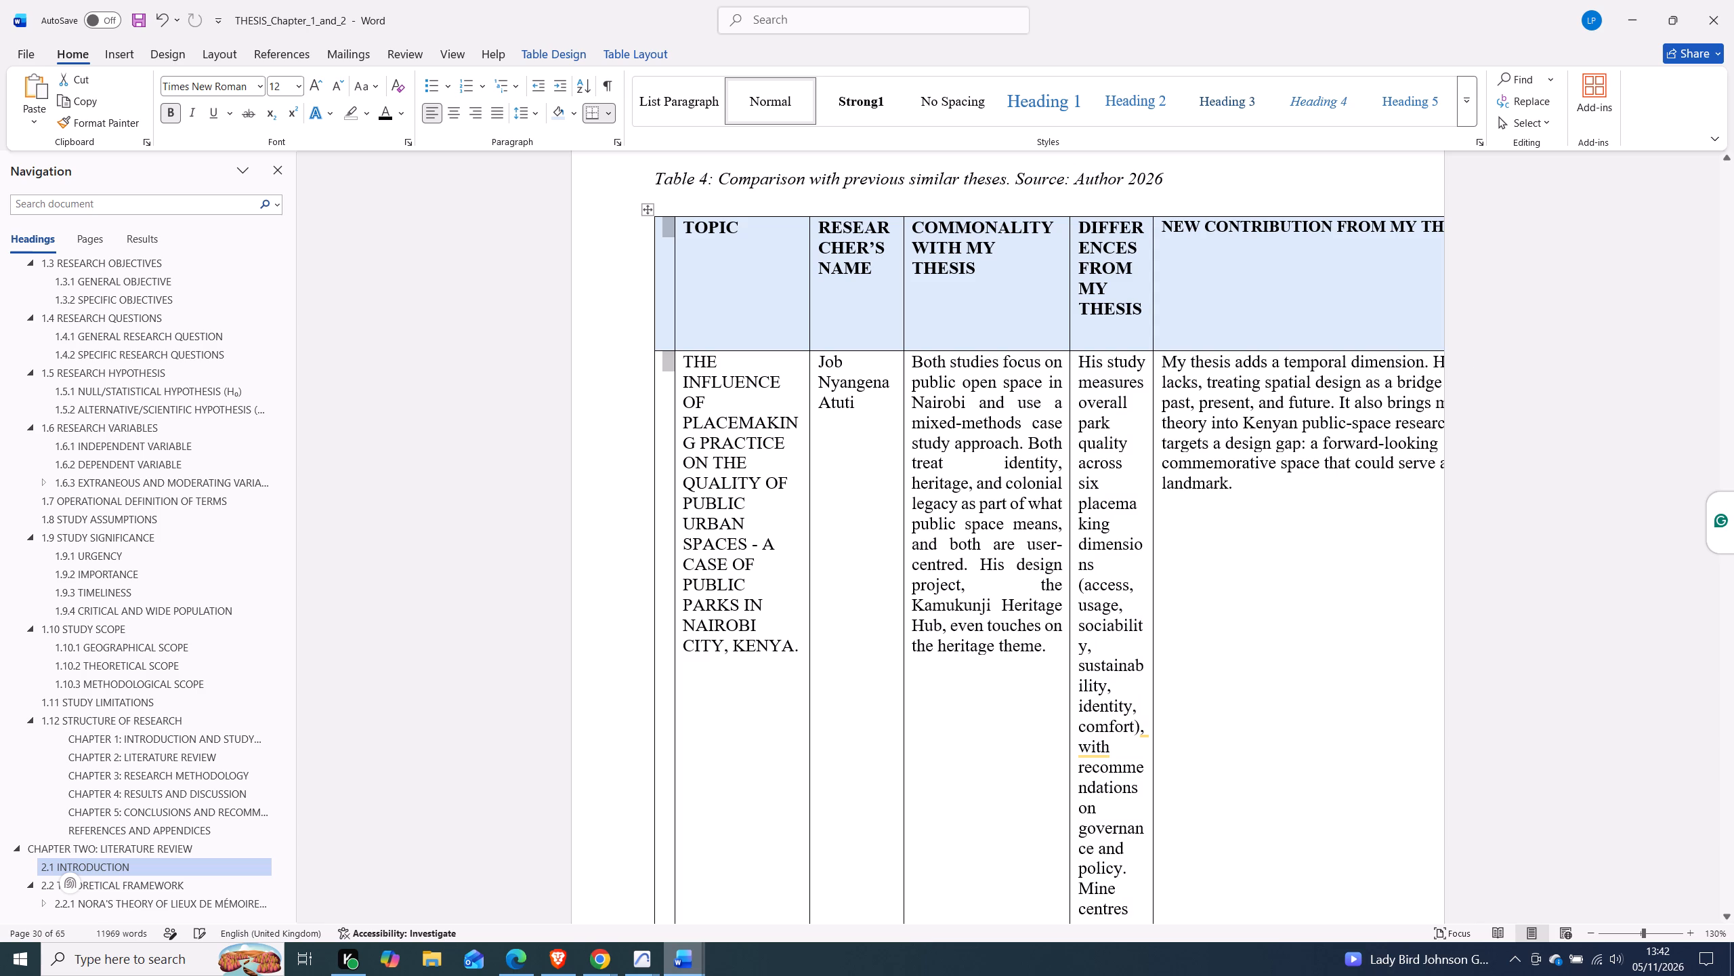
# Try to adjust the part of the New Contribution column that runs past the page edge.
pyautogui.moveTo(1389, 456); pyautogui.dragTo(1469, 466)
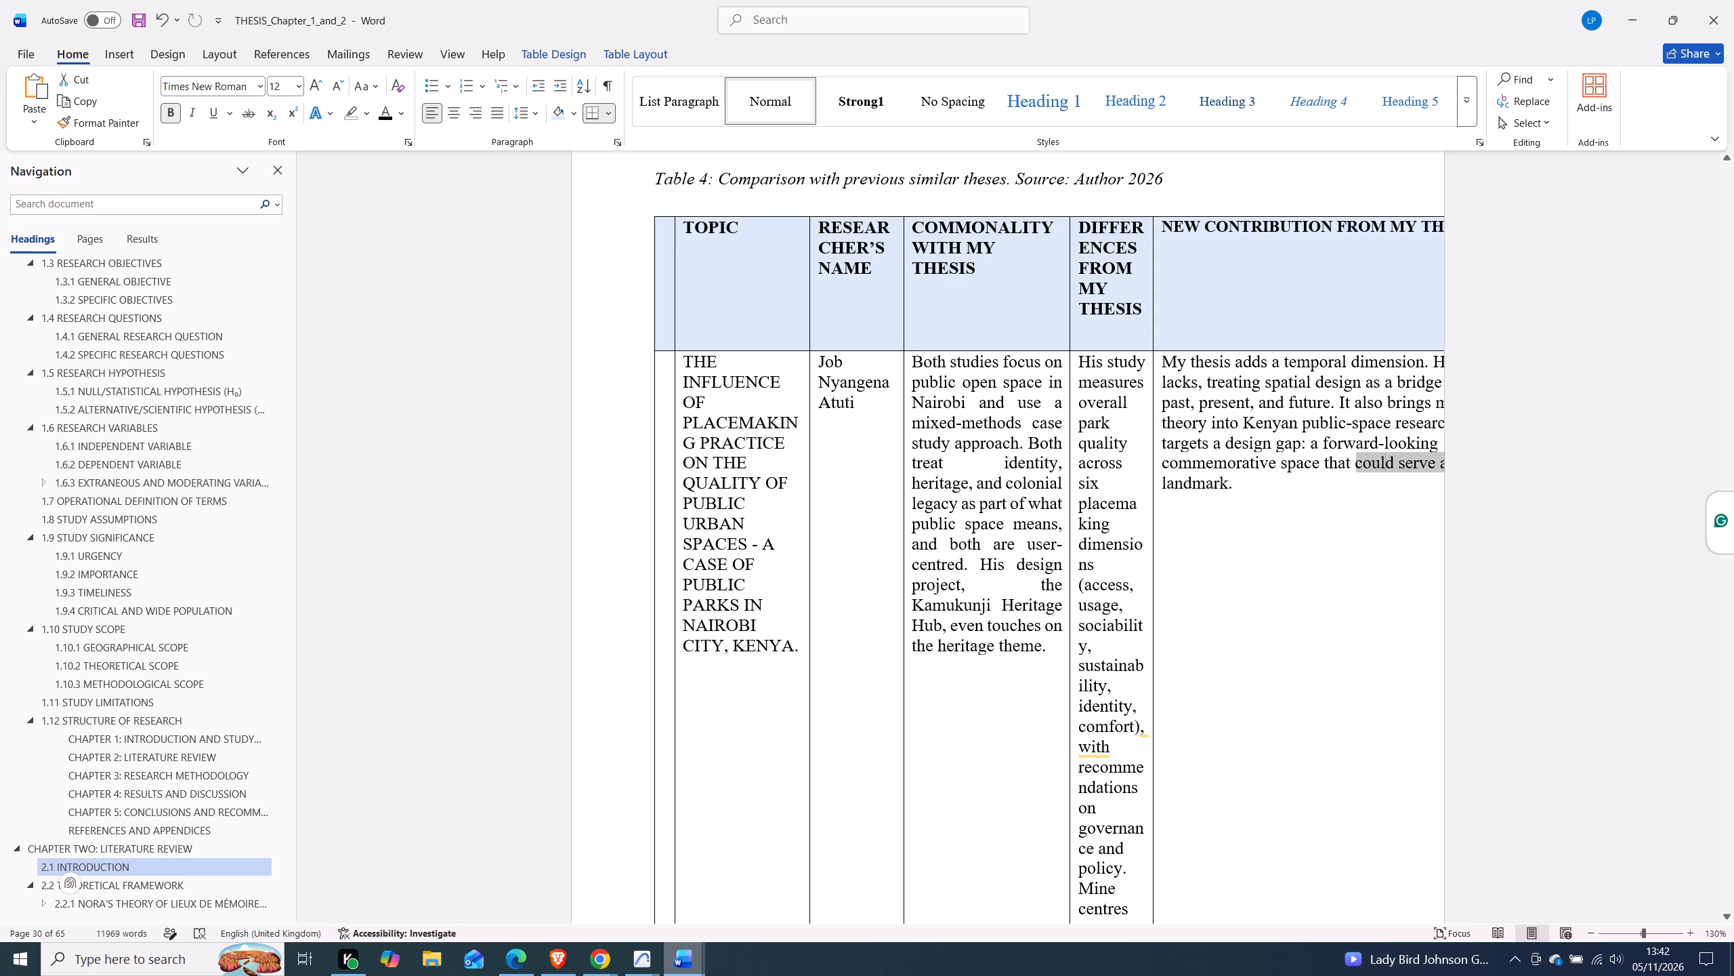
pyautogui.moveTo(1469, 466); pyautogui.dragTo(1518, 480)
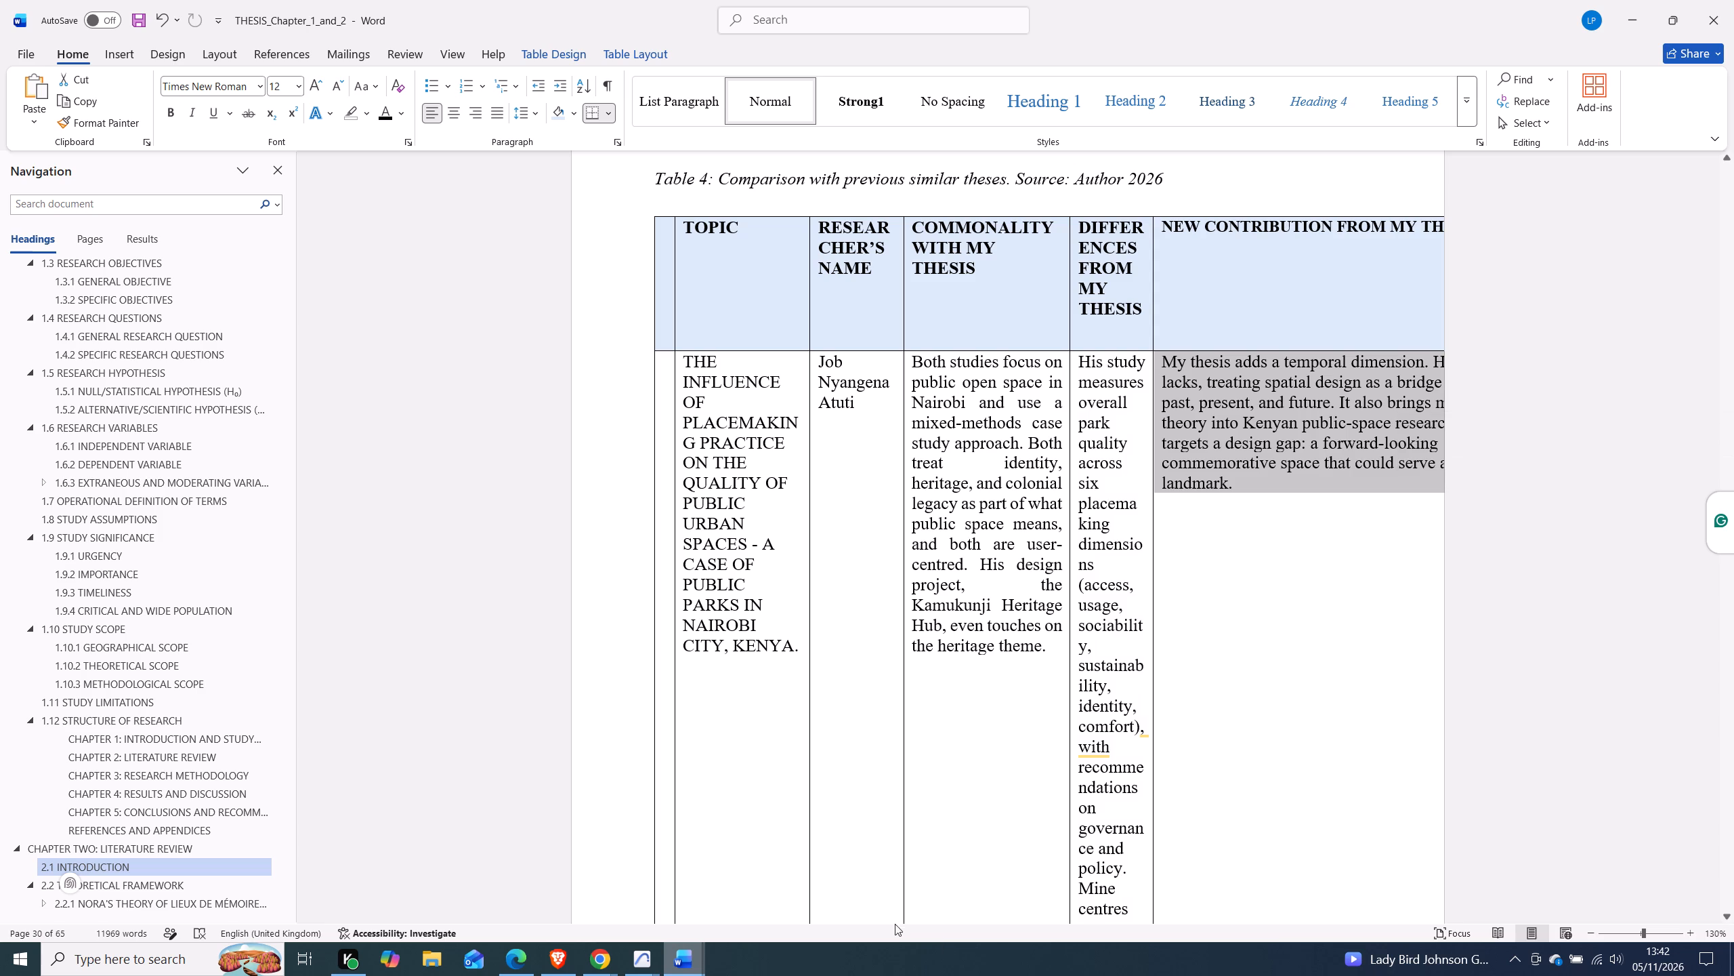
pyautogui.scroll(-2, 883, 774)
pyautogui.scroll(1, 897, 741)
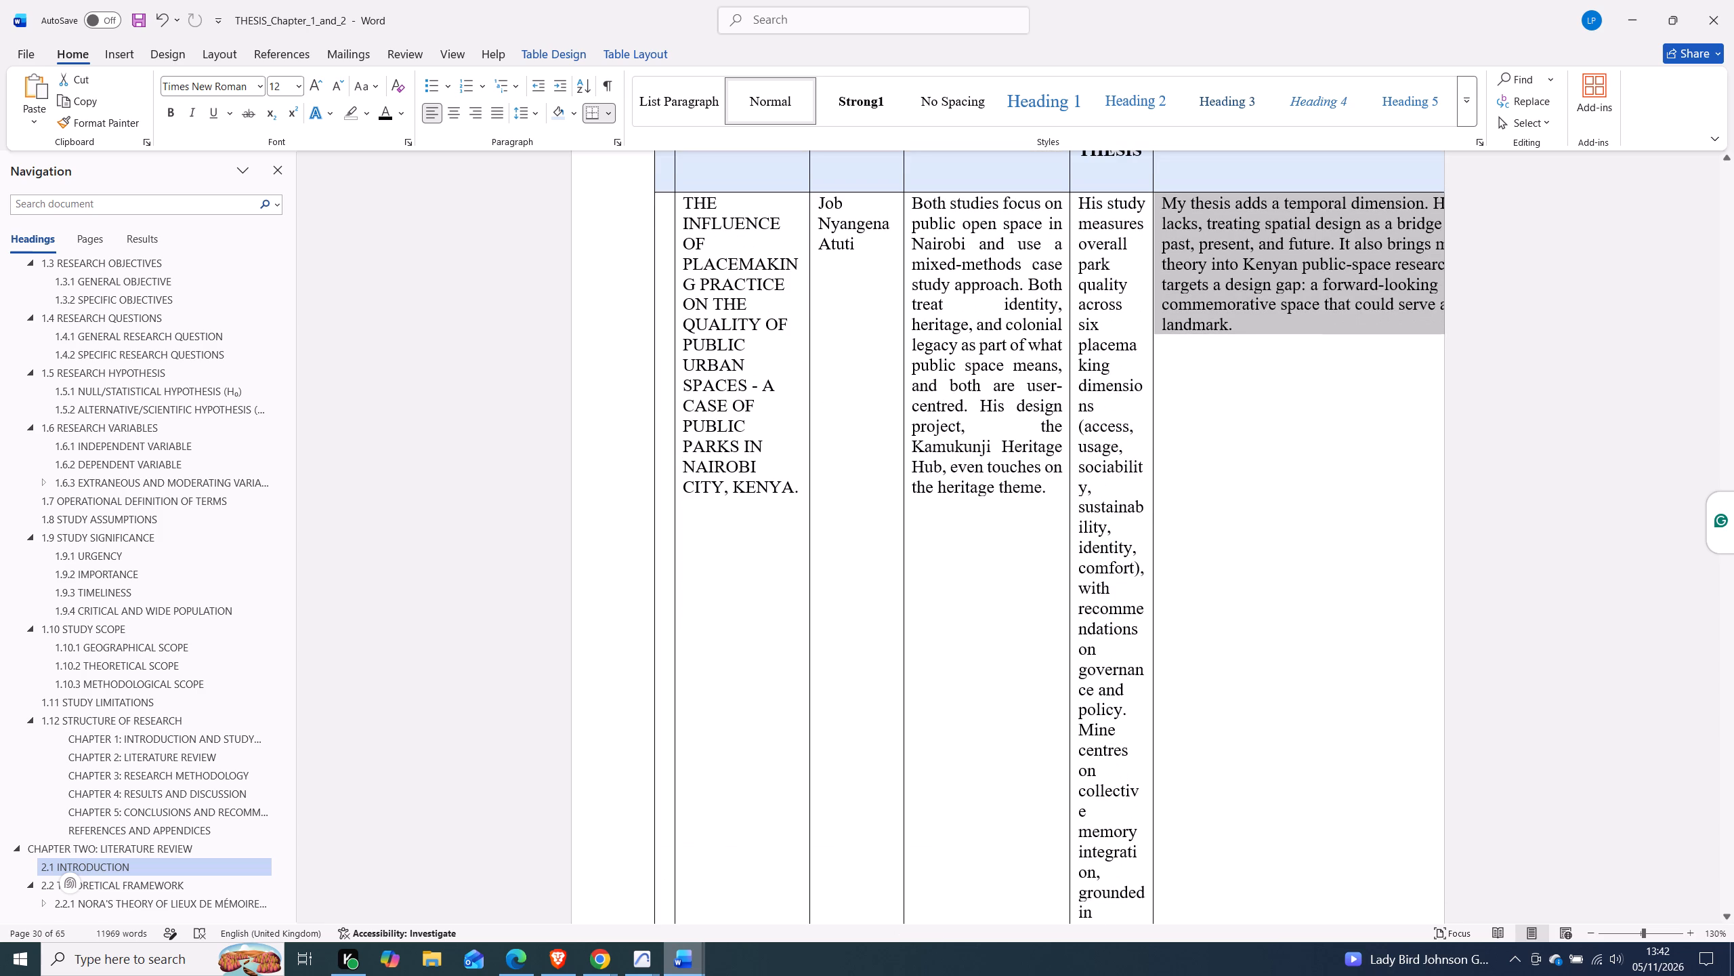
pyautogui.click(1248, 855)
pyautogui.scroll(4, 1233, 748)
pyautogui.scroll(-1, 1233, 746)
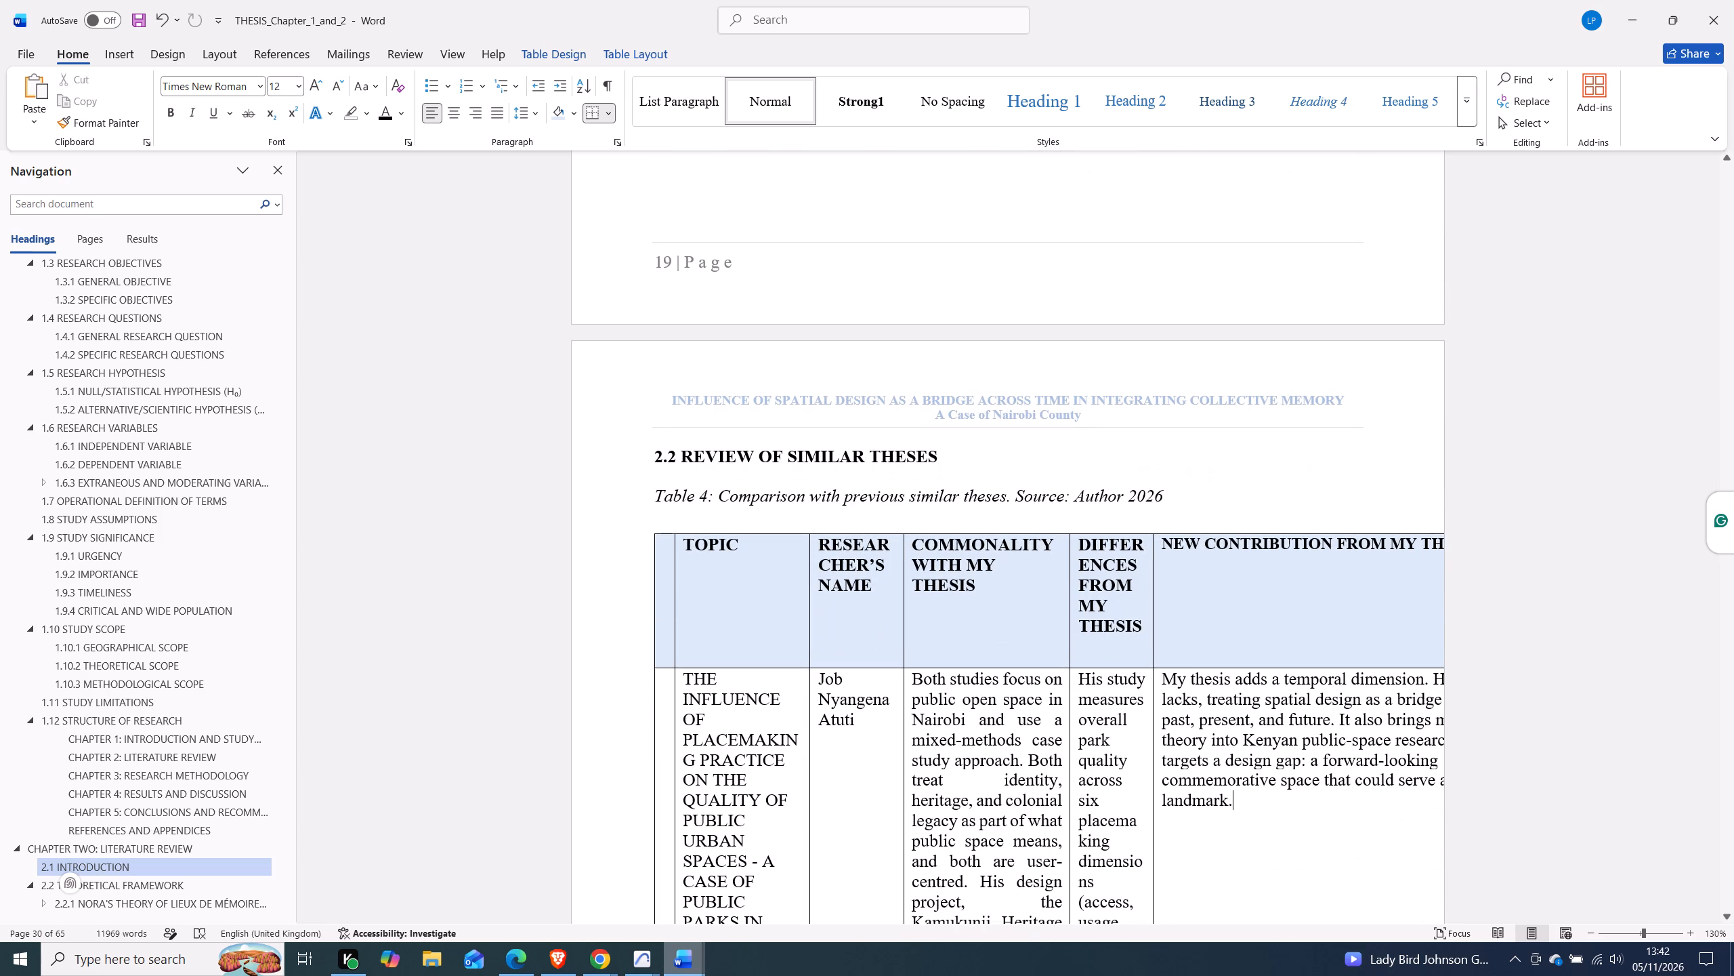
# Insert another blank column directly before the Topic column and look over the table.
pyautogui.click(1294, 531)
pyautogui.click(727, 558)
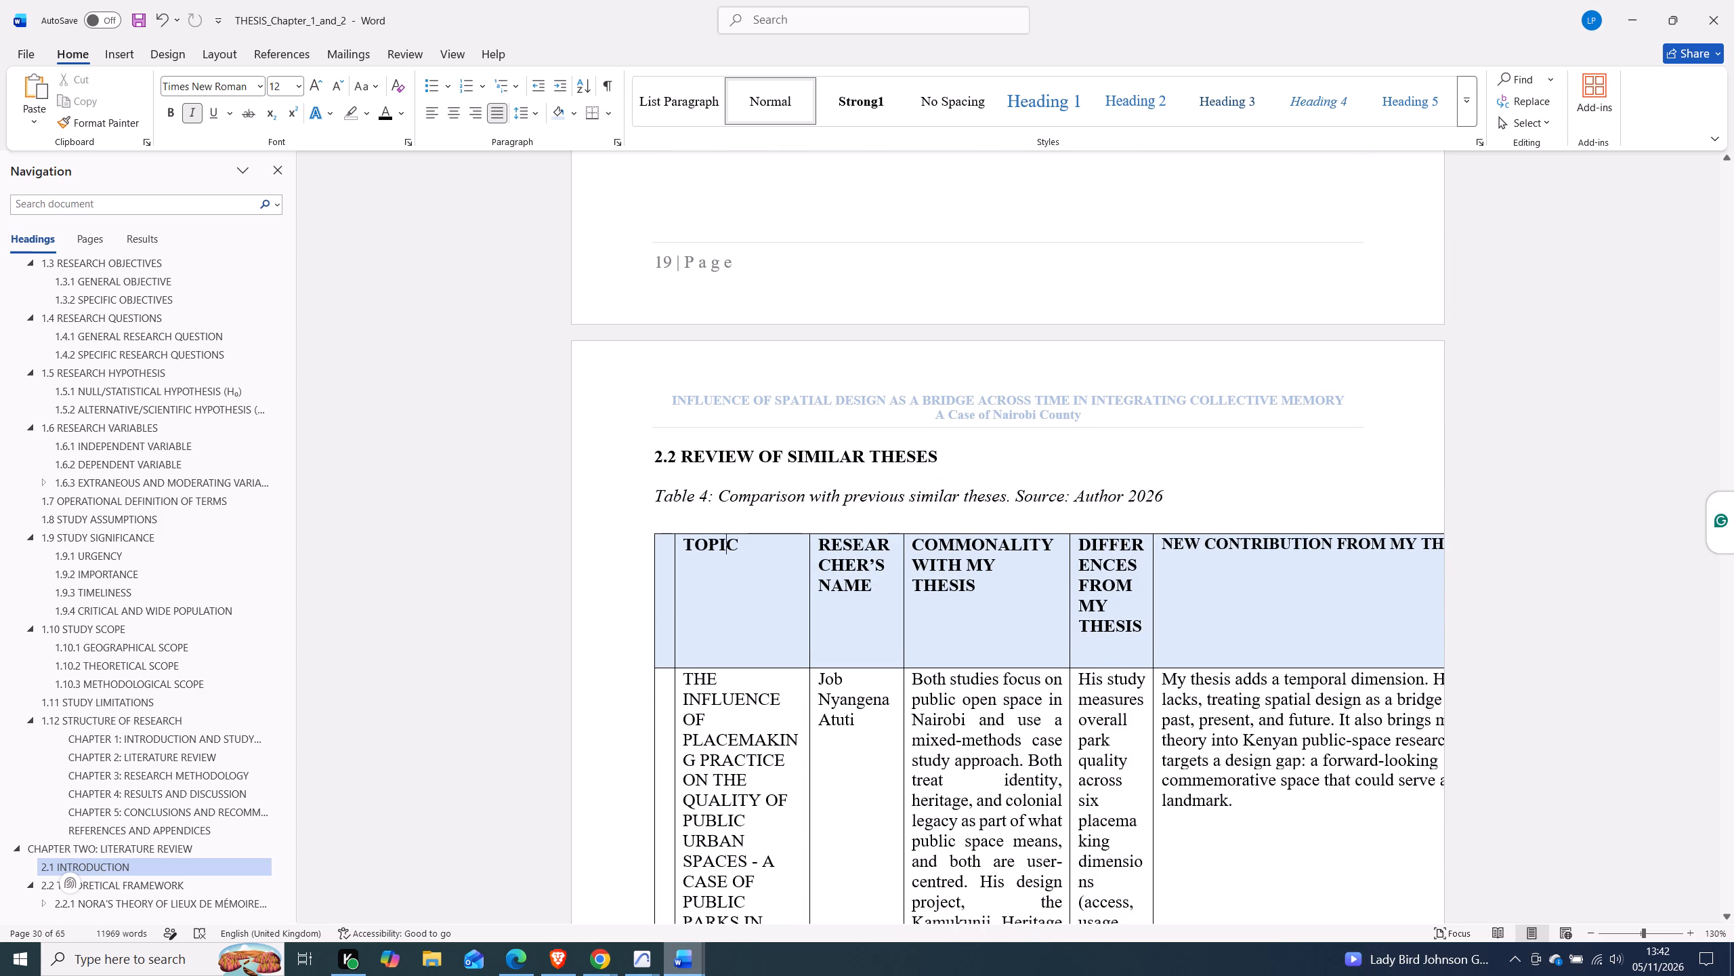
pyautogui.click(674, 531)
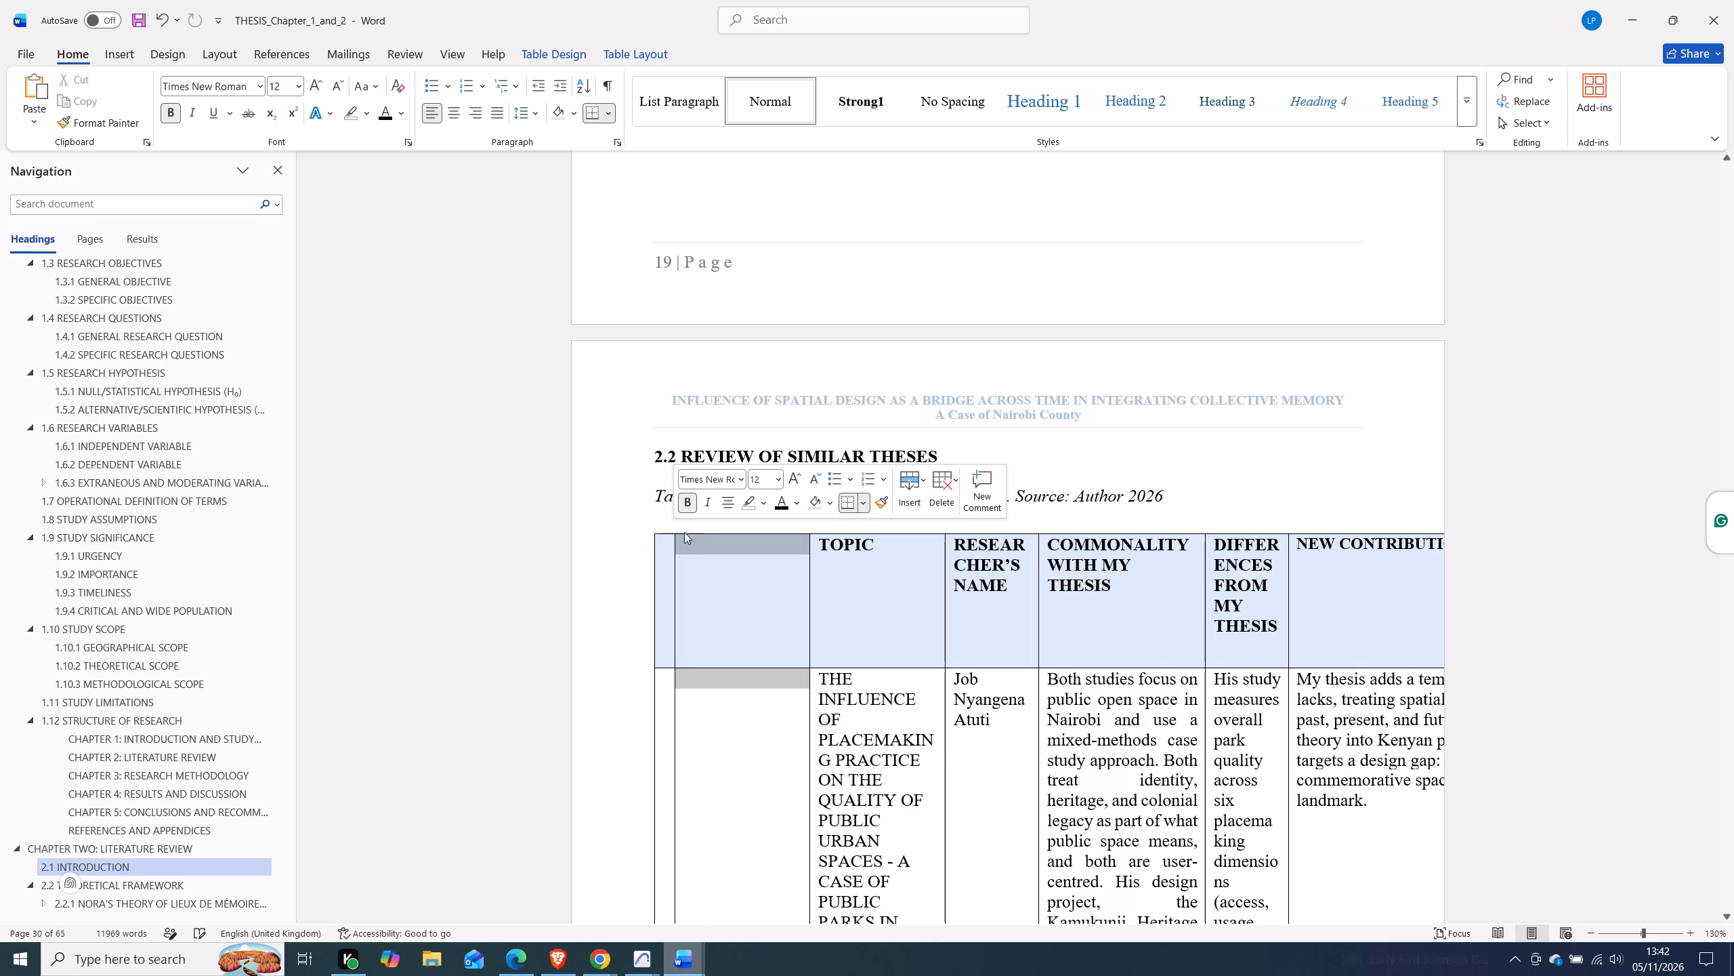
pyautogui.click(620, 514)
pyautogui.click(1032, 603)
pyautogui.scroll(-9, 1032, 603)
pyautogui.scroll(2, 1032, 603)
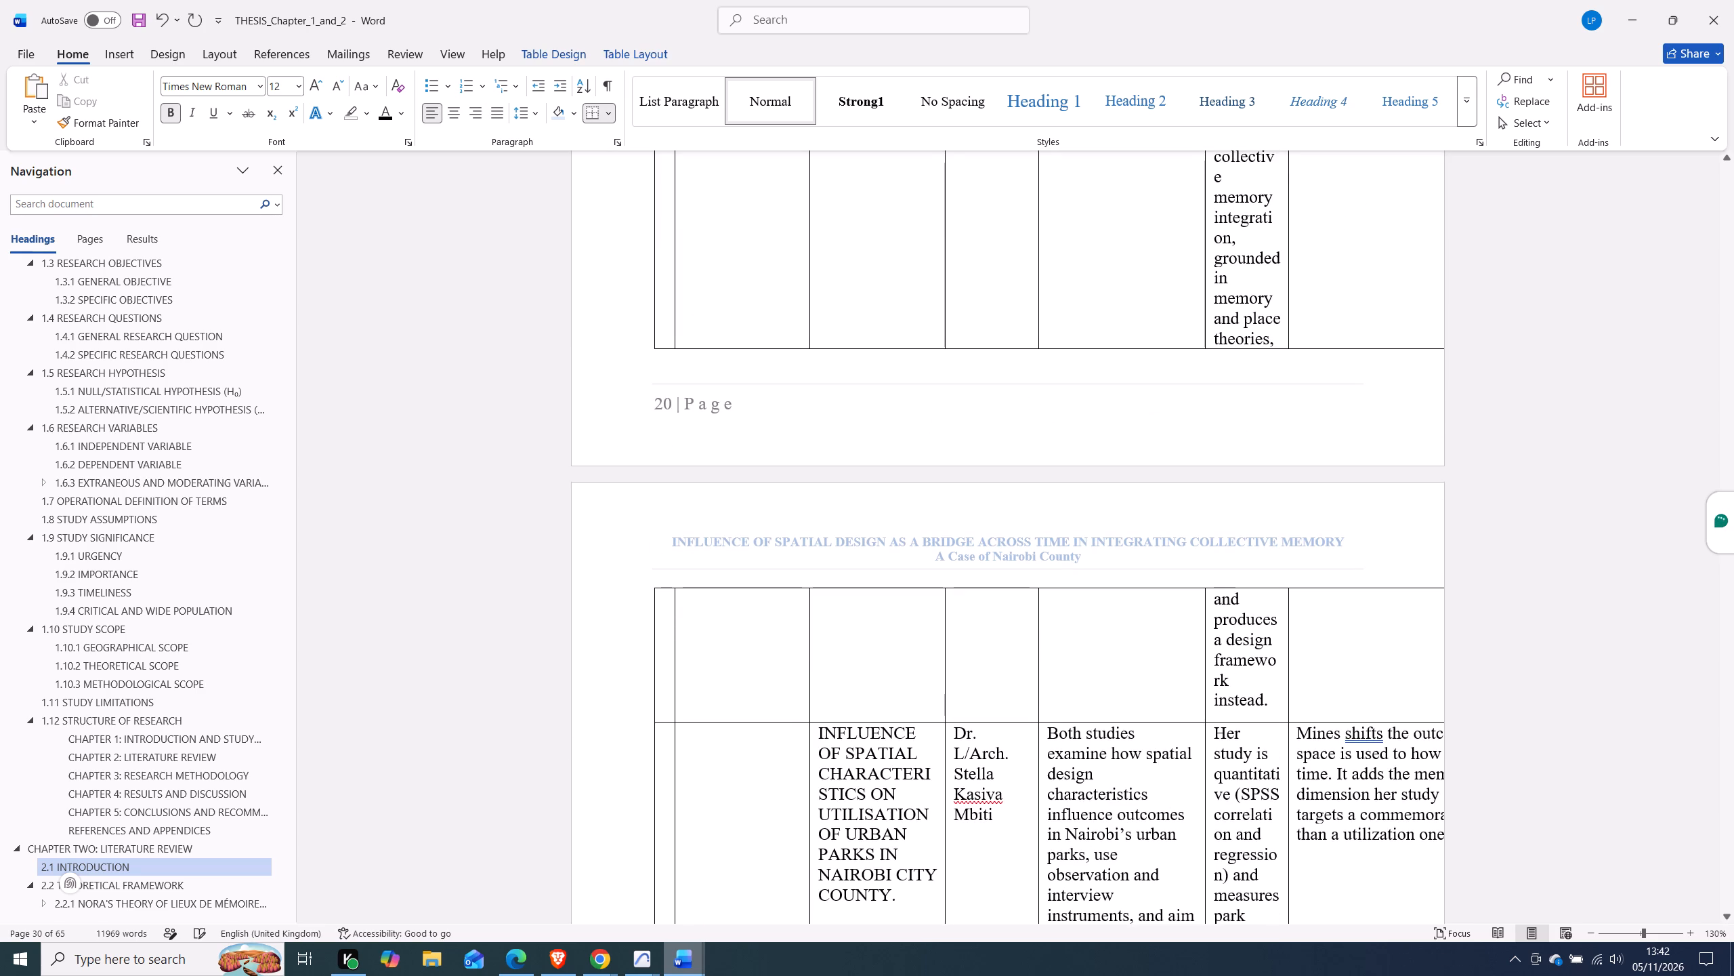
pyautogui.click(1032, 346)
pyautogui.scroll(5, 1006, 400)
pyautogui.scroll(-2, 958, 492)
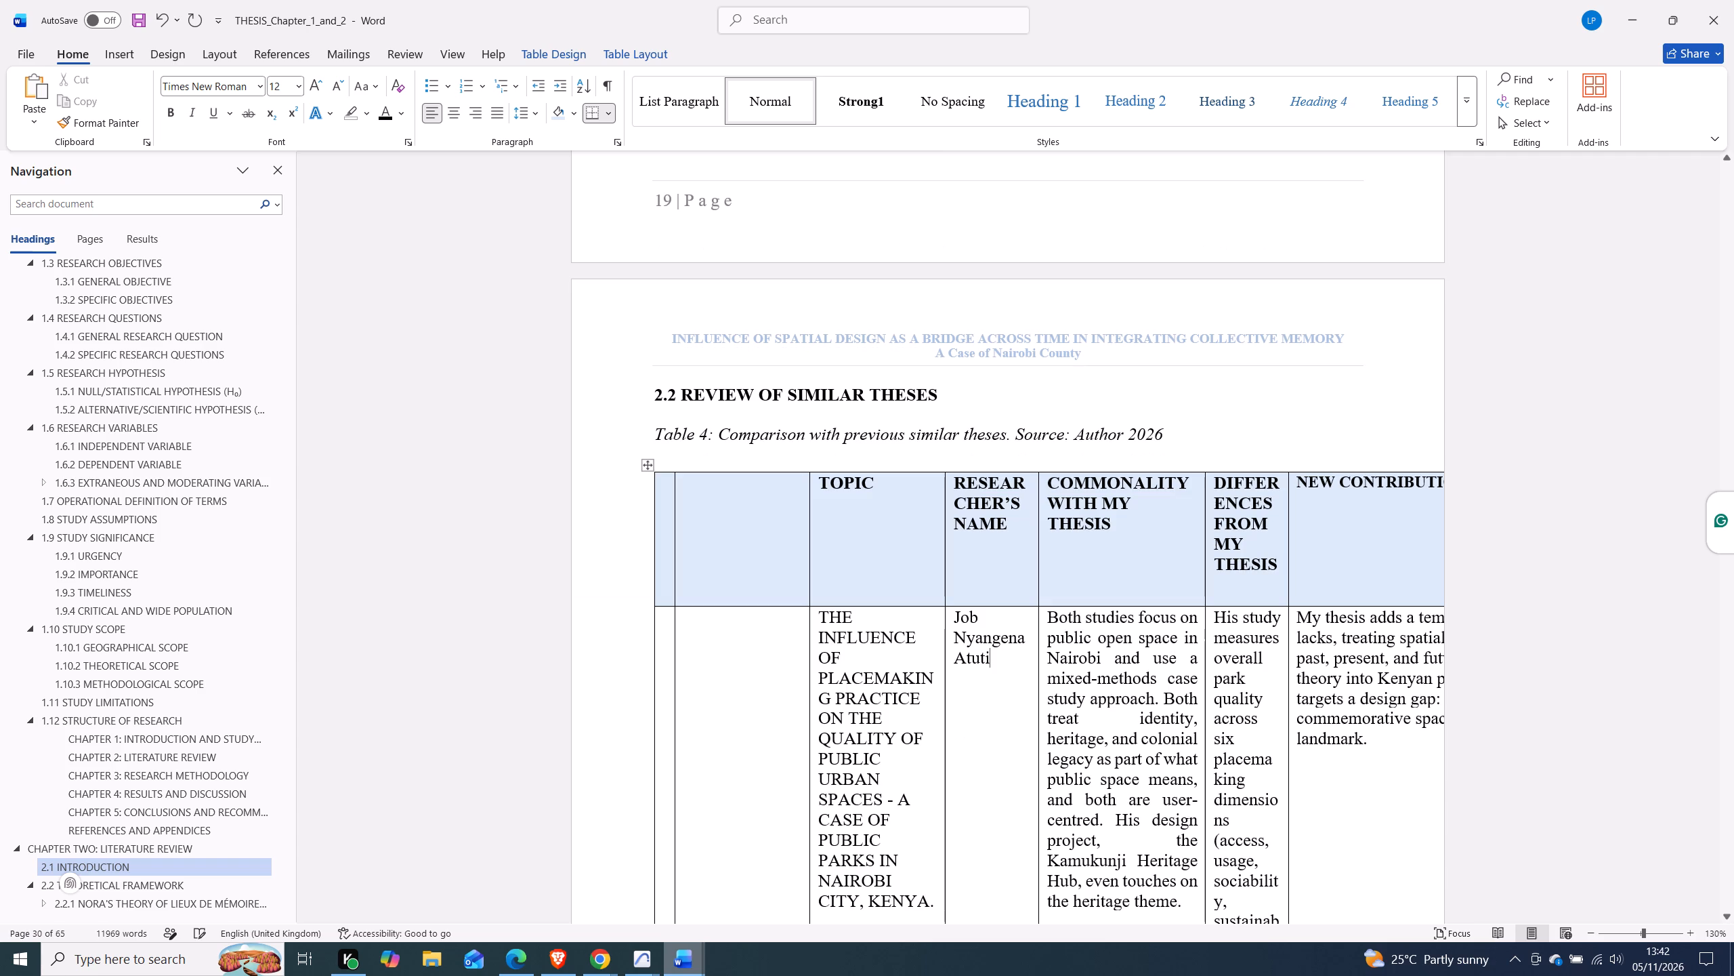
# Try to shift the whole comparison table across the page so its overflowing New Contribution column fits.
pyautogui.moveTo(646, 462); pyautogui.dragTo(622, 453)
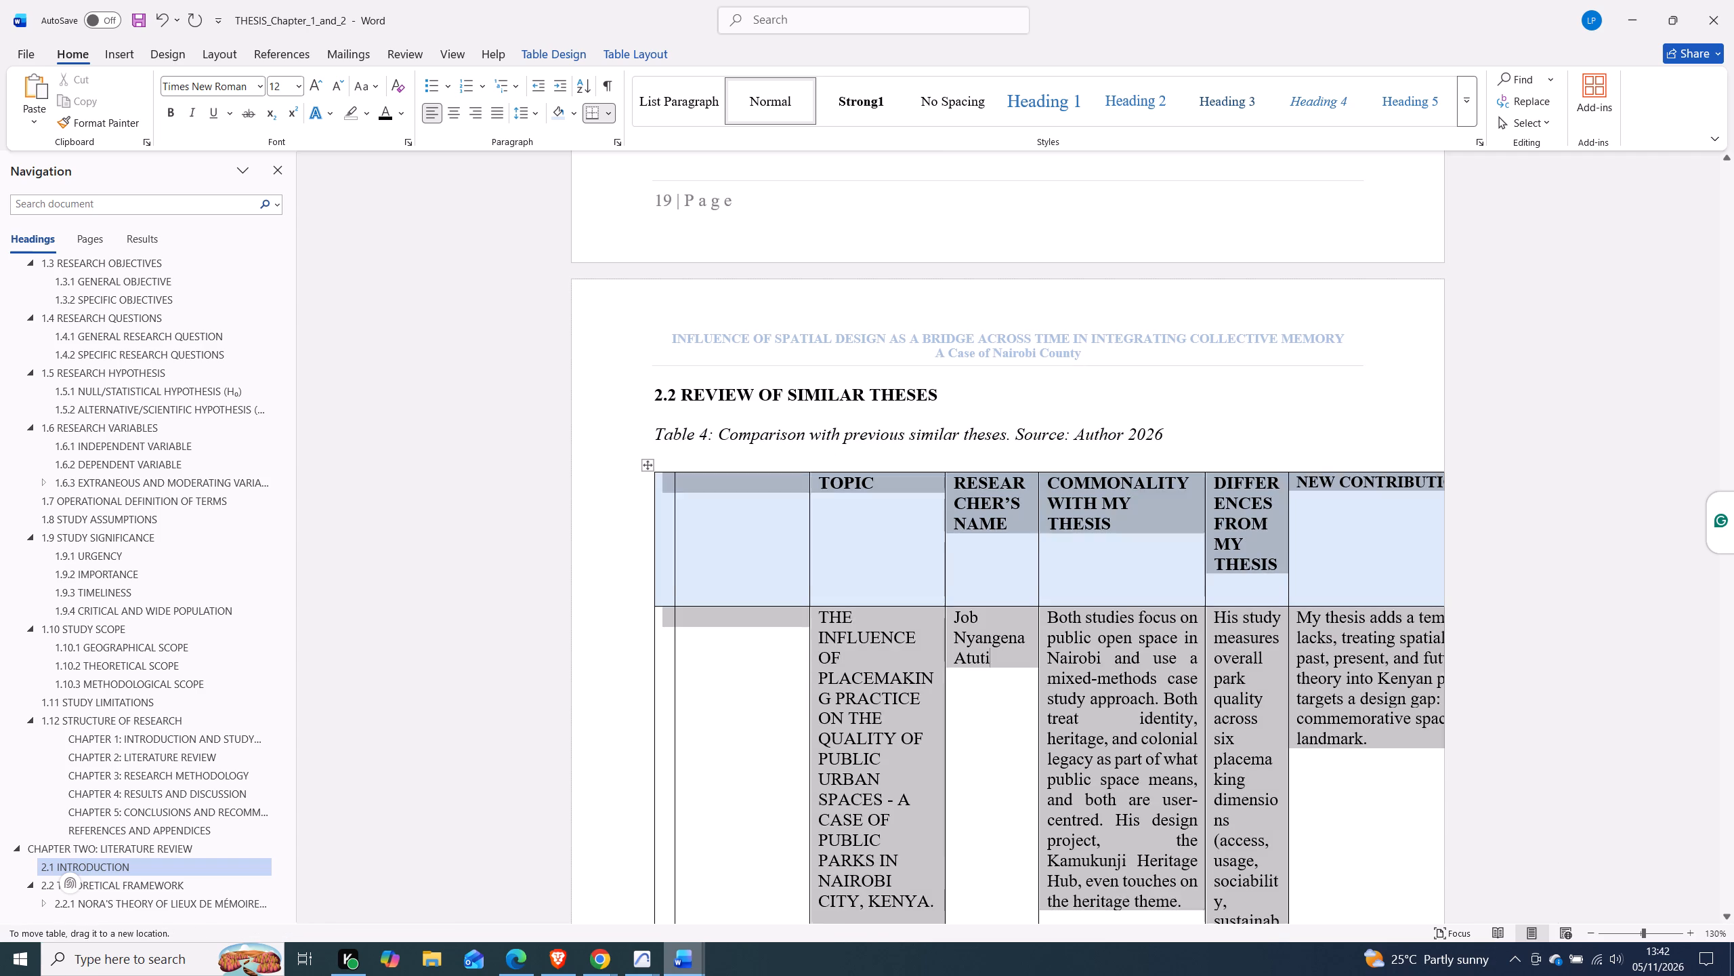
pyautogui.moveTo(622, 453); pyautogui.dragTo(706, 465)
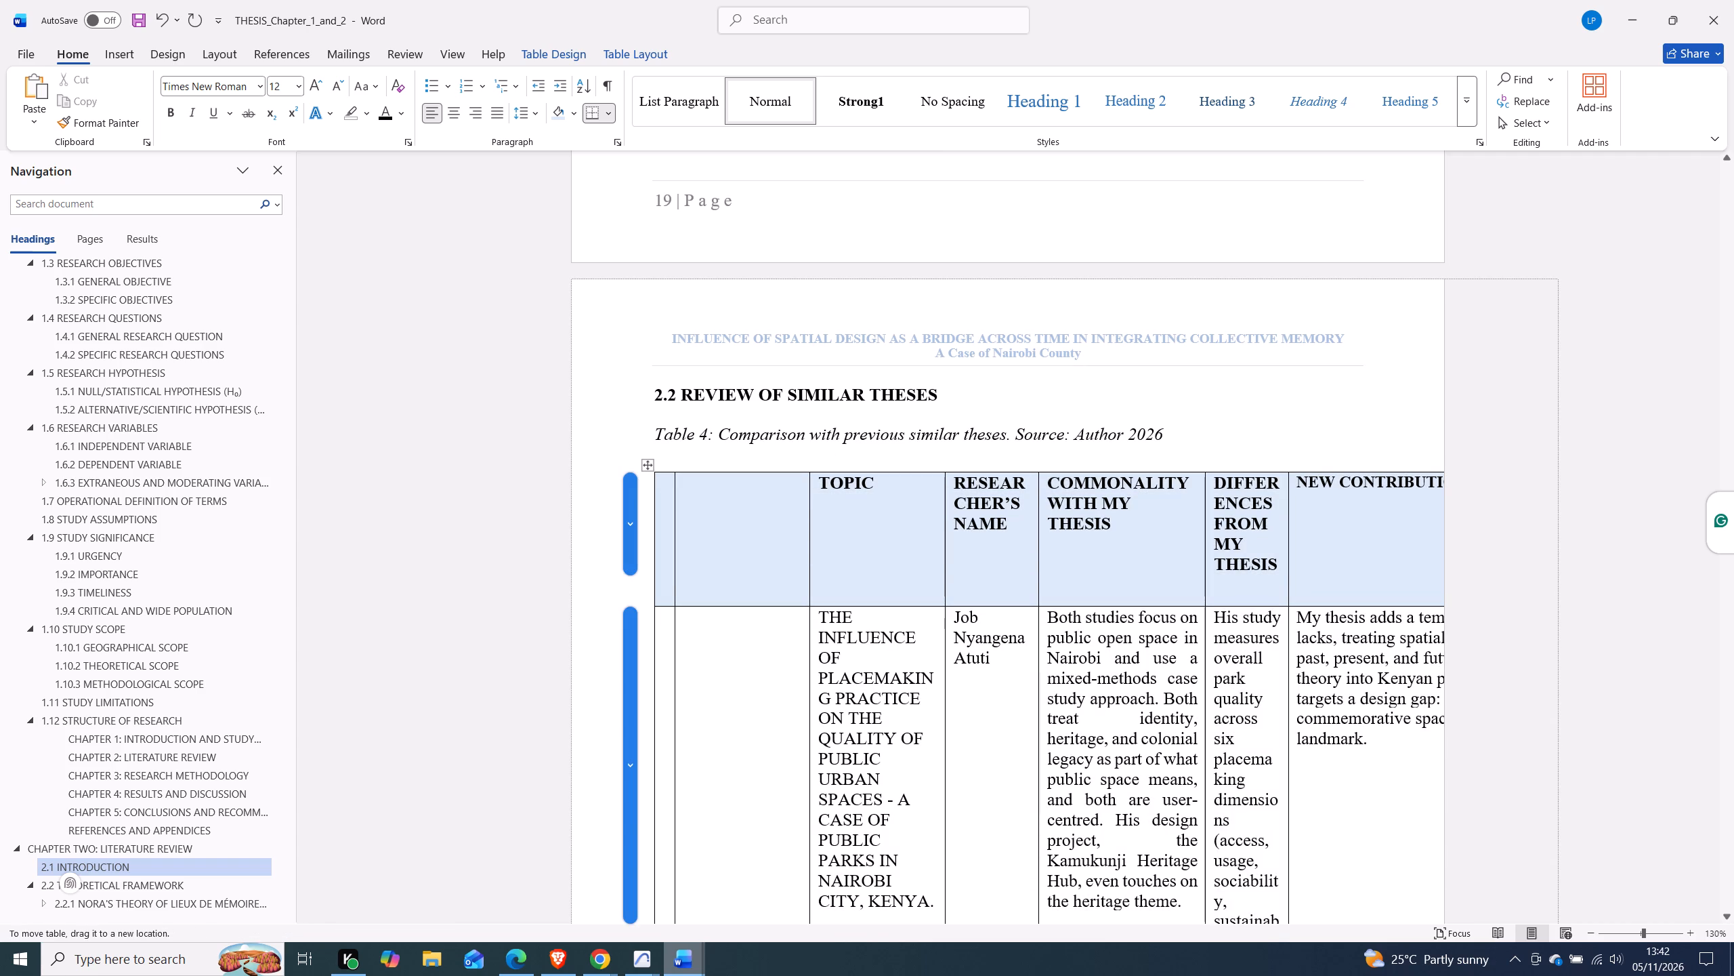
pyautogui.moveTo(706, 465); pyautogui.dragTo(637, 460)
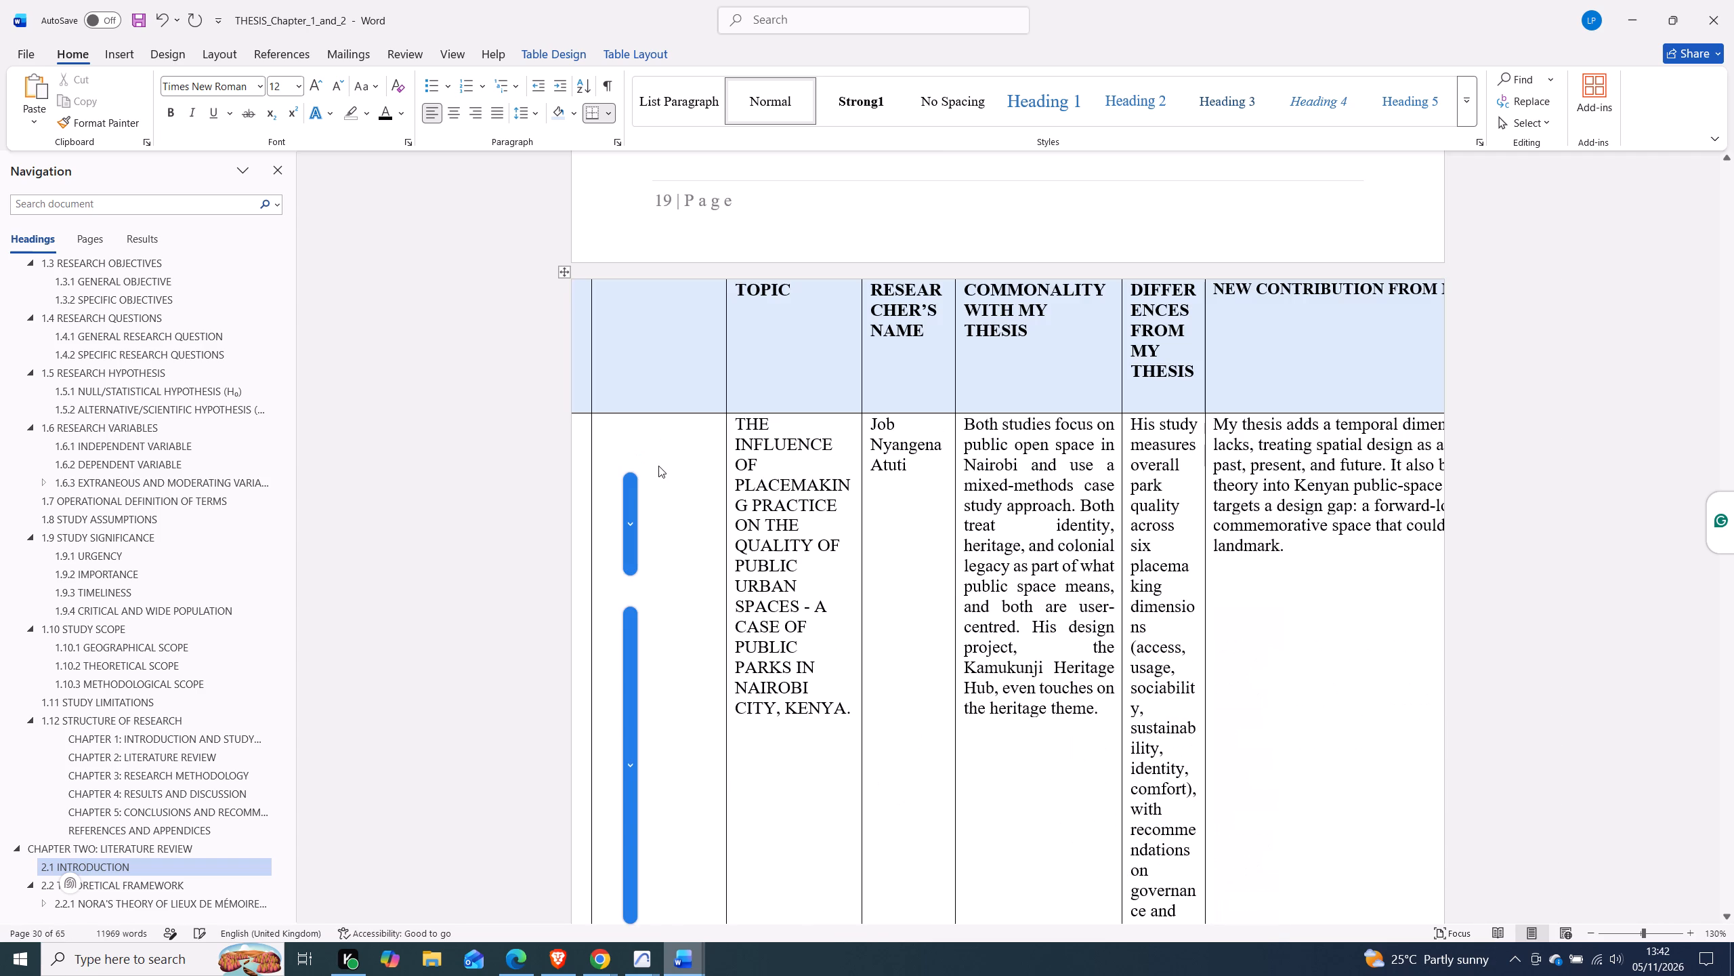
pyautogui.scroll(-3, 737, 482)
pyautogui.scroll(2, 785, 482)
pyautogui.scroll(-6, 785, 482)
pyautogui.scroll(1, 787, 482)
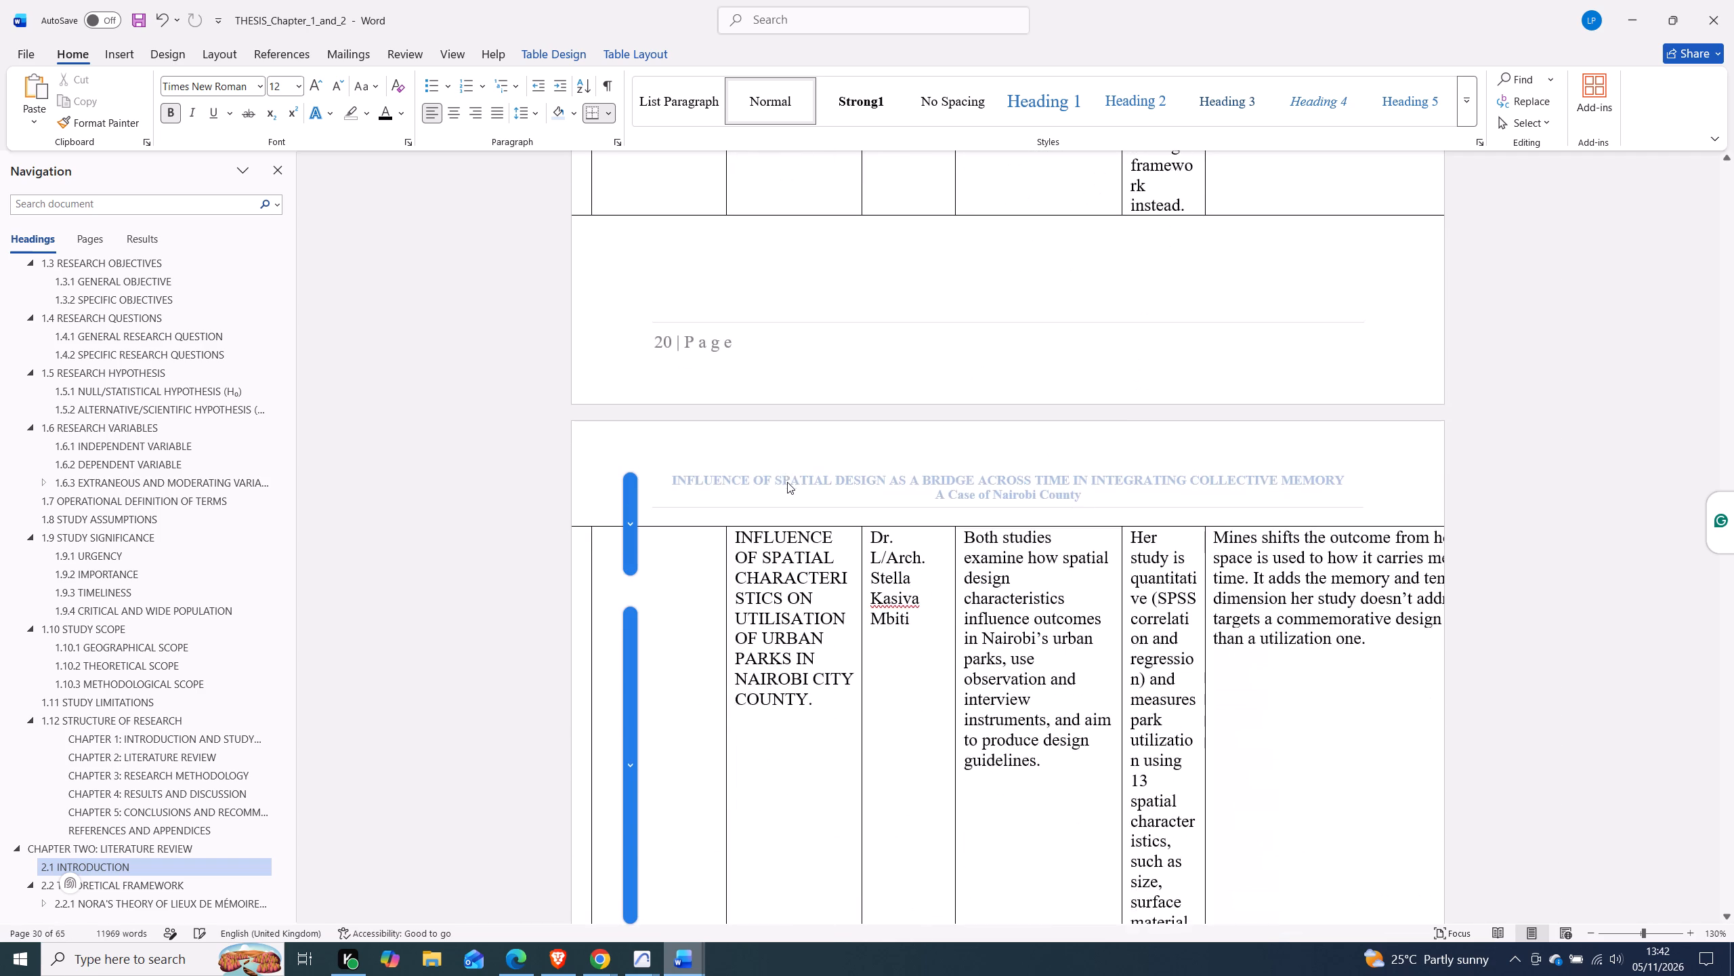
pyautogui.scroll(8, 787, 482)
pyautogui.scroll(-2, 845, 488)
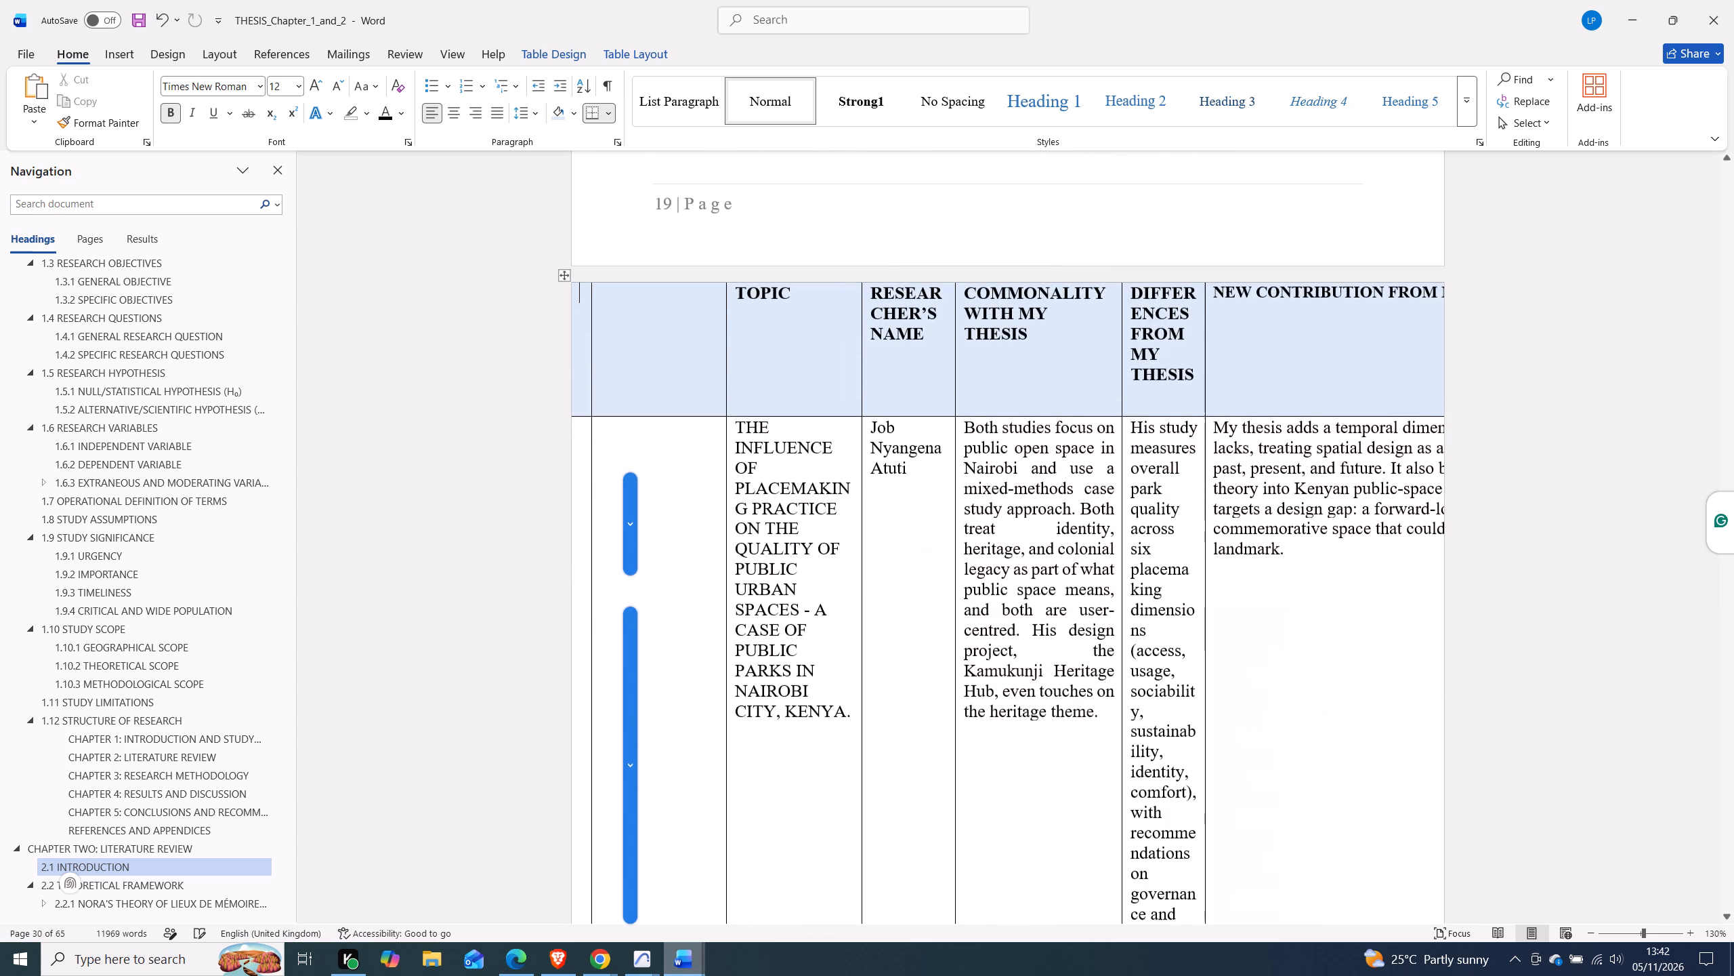
# Undo the table move, column width changes and blank column insertions back to the five-column table starting with Topic.
pyautogui.hotkey('ctrl', 'z')
pyautogui.hotkey('ctrl', 'z')
pyautogui.hotkey('ctrl', 'z')
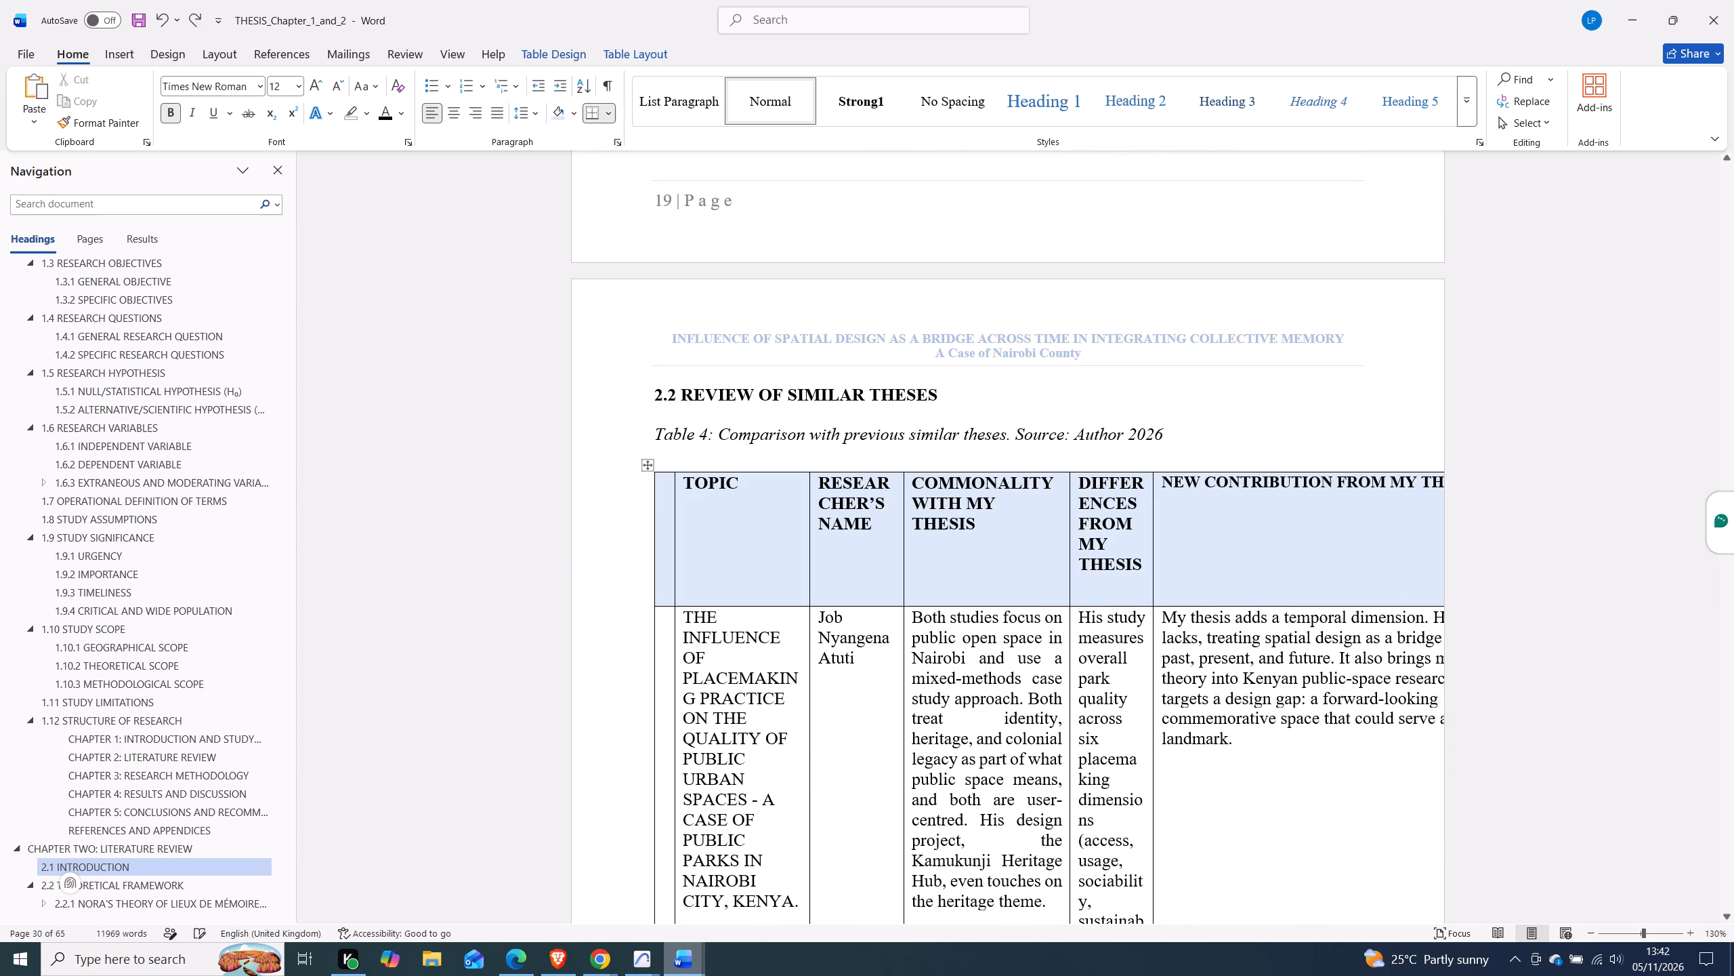
pyautogui.hotkey('ctrl', 'z')
pyautogui.hotkey('ctrl', 'z')
pyautogui.hotkey('ctrl', 'z')
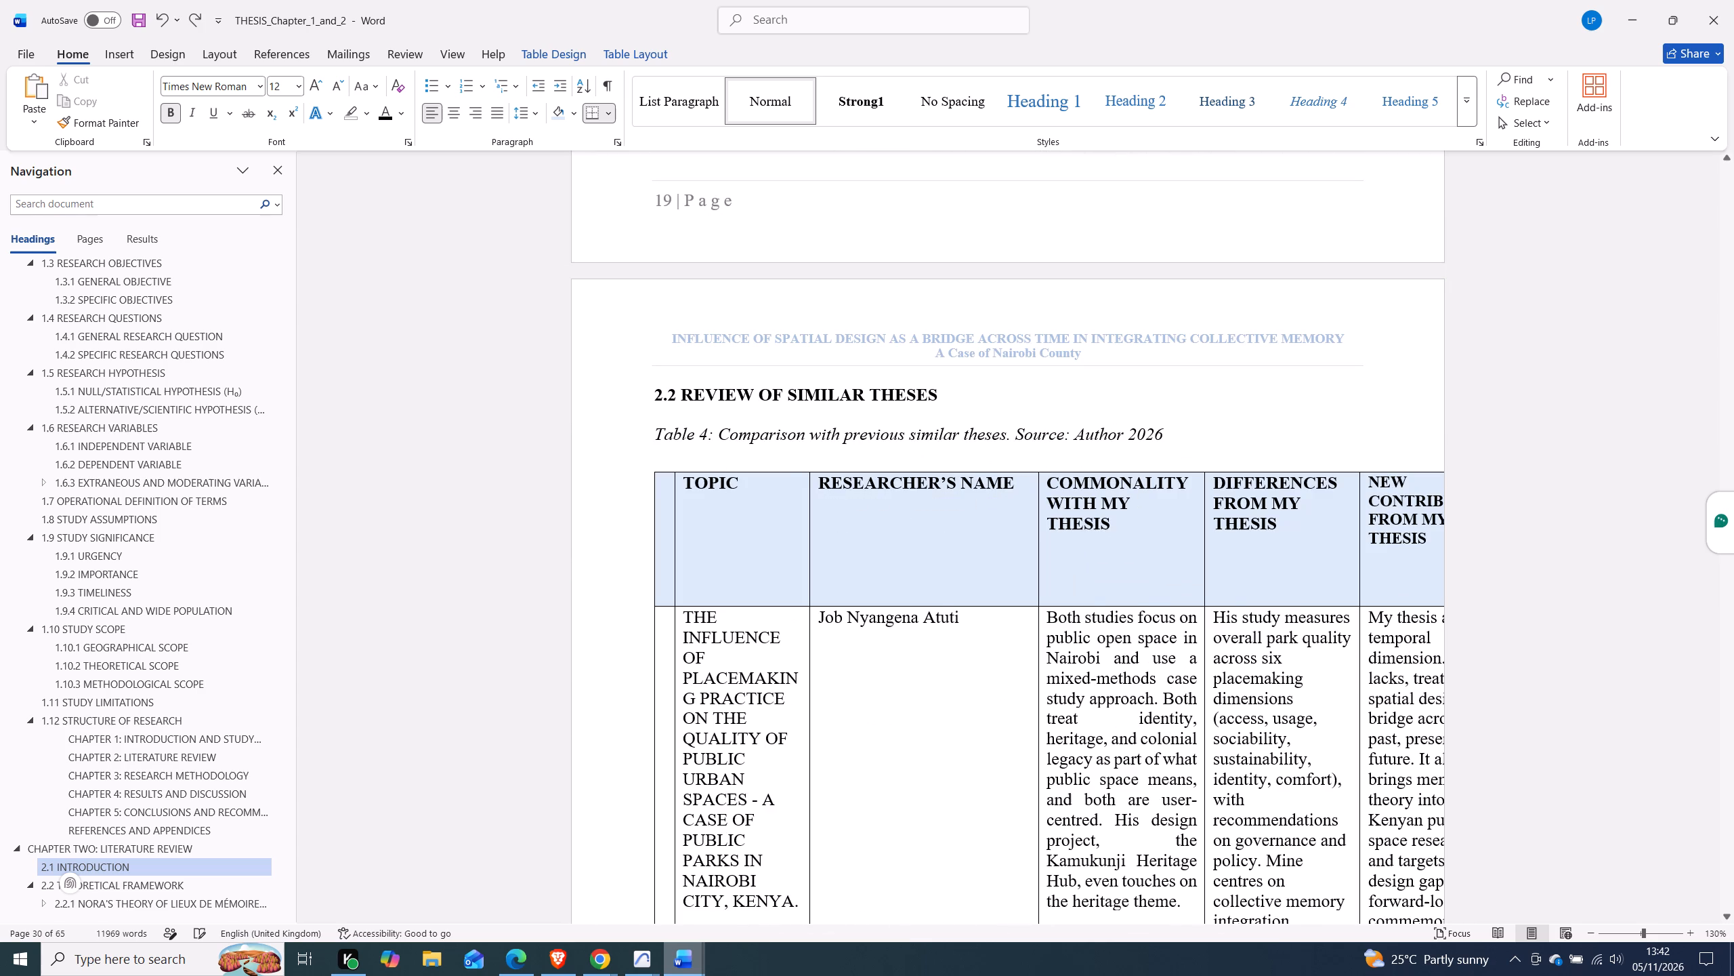
pyautogui.hotkey('ctrl', 'z')
pyautogui.hotkey('ctrl', 'z')
pyautogui.hotkey('ctrl', 'z')
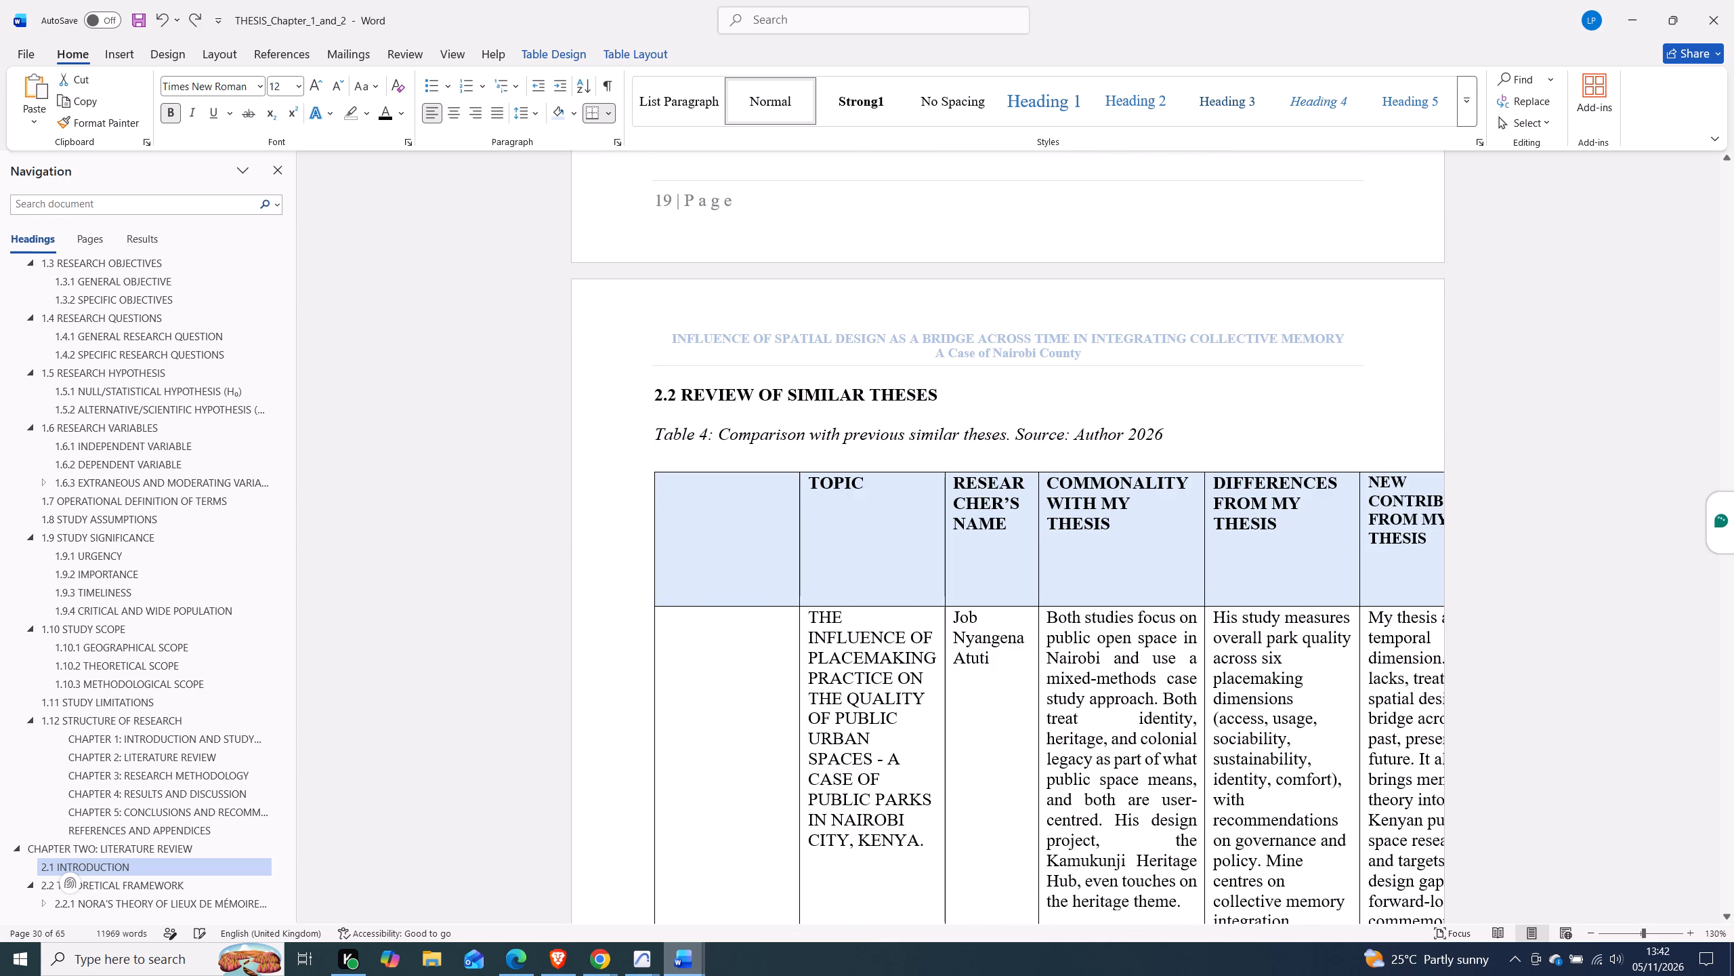
# Check the rows and page fit of the comparison table and the 2.1 Introduction text before it.
pyautogui.scroll(-1, 983, 529)
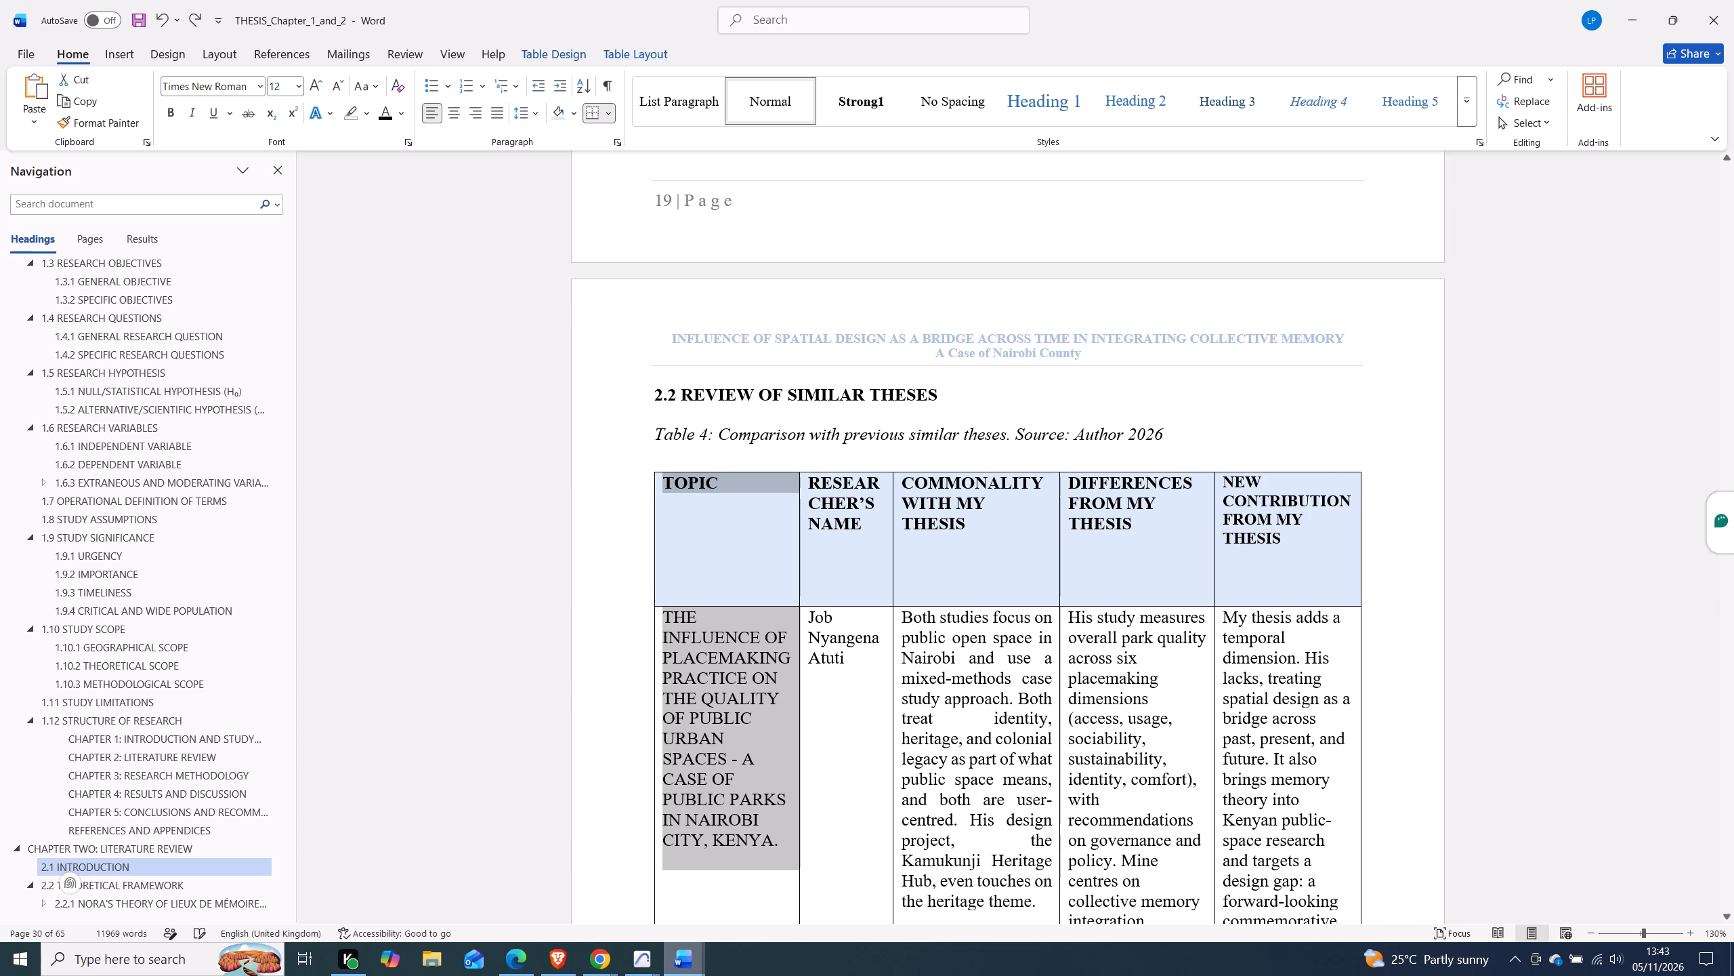
pyautogui.scroll(-3, 1038, 539)
pyautogui.scroll(1, 1038, 539)
pyautogui.scroll(-5, 1038, 539)
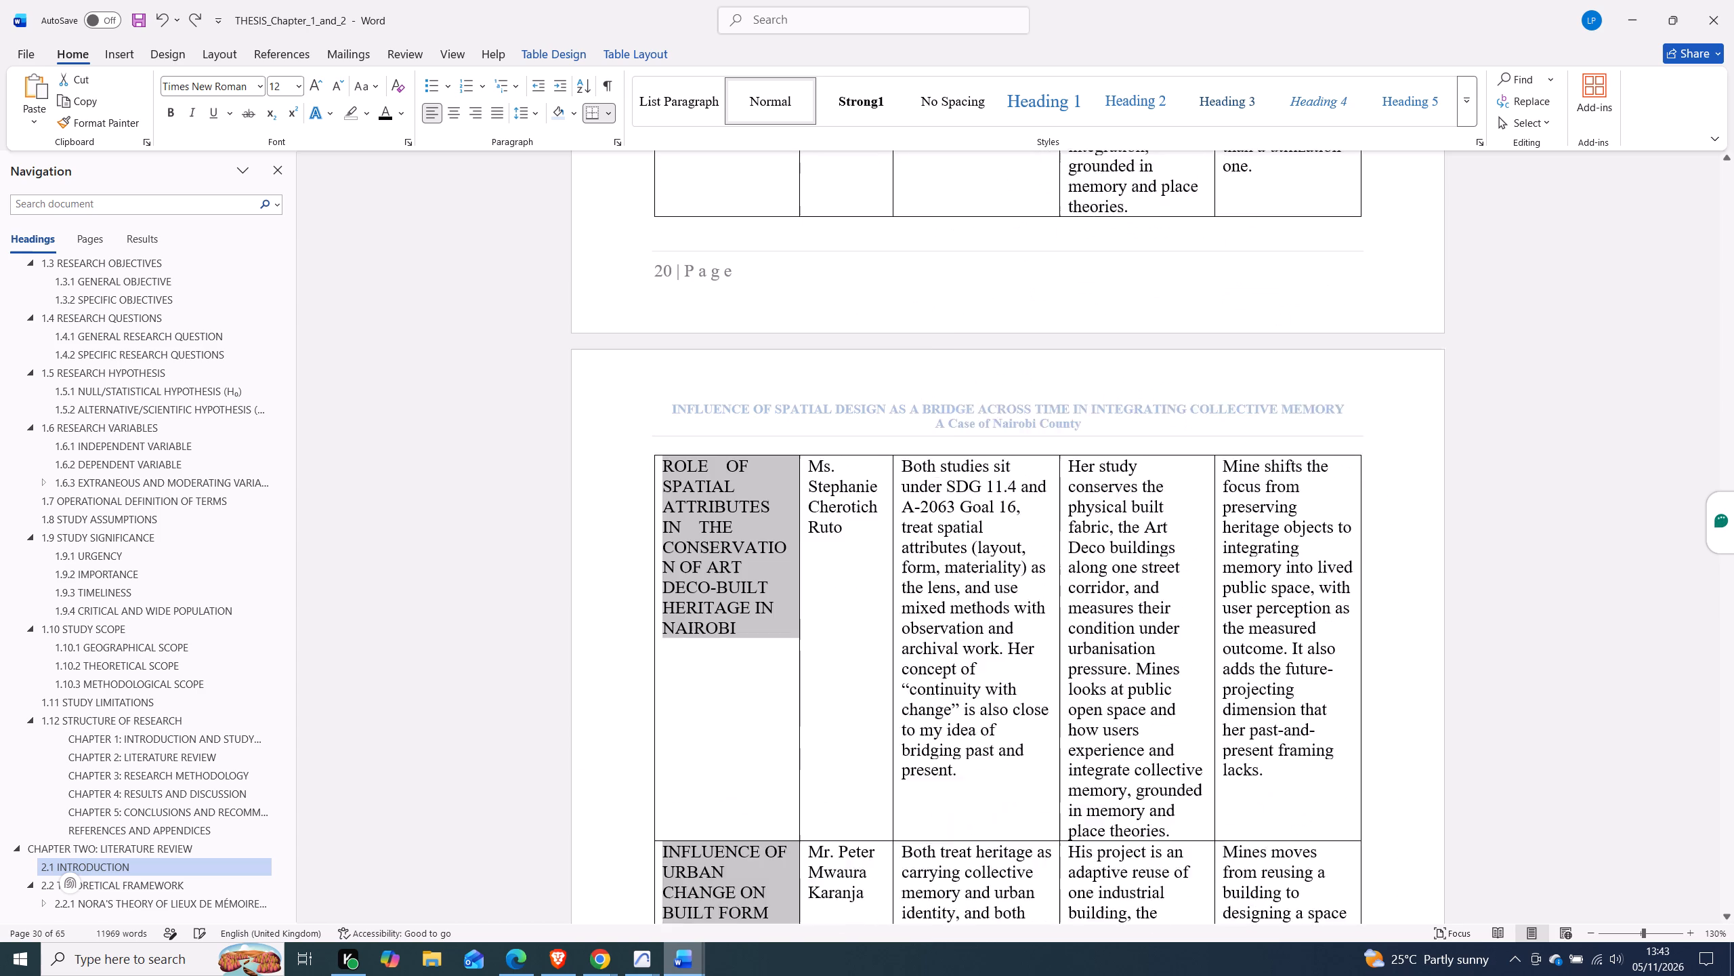
pyautogui.click(1049, 535)
pyautogui.scroll(6, 938, 556)
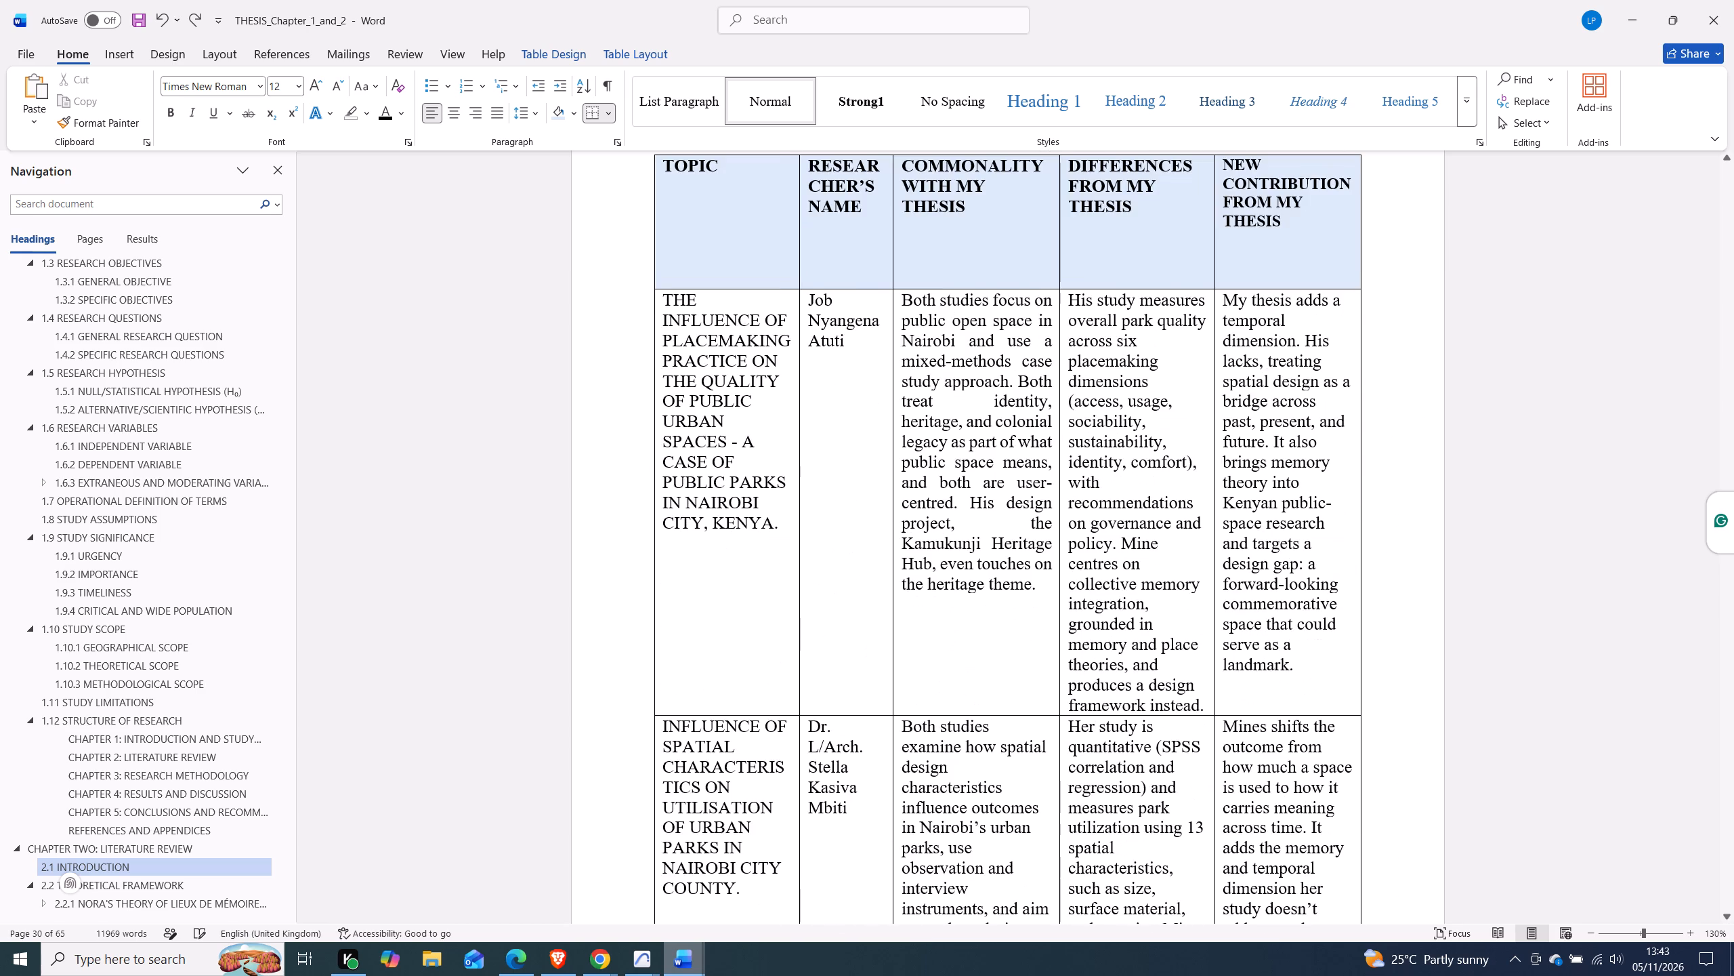
pyautogui.scroll(3, 939, 553)
pyautogui.scroll(5, 847, 551)
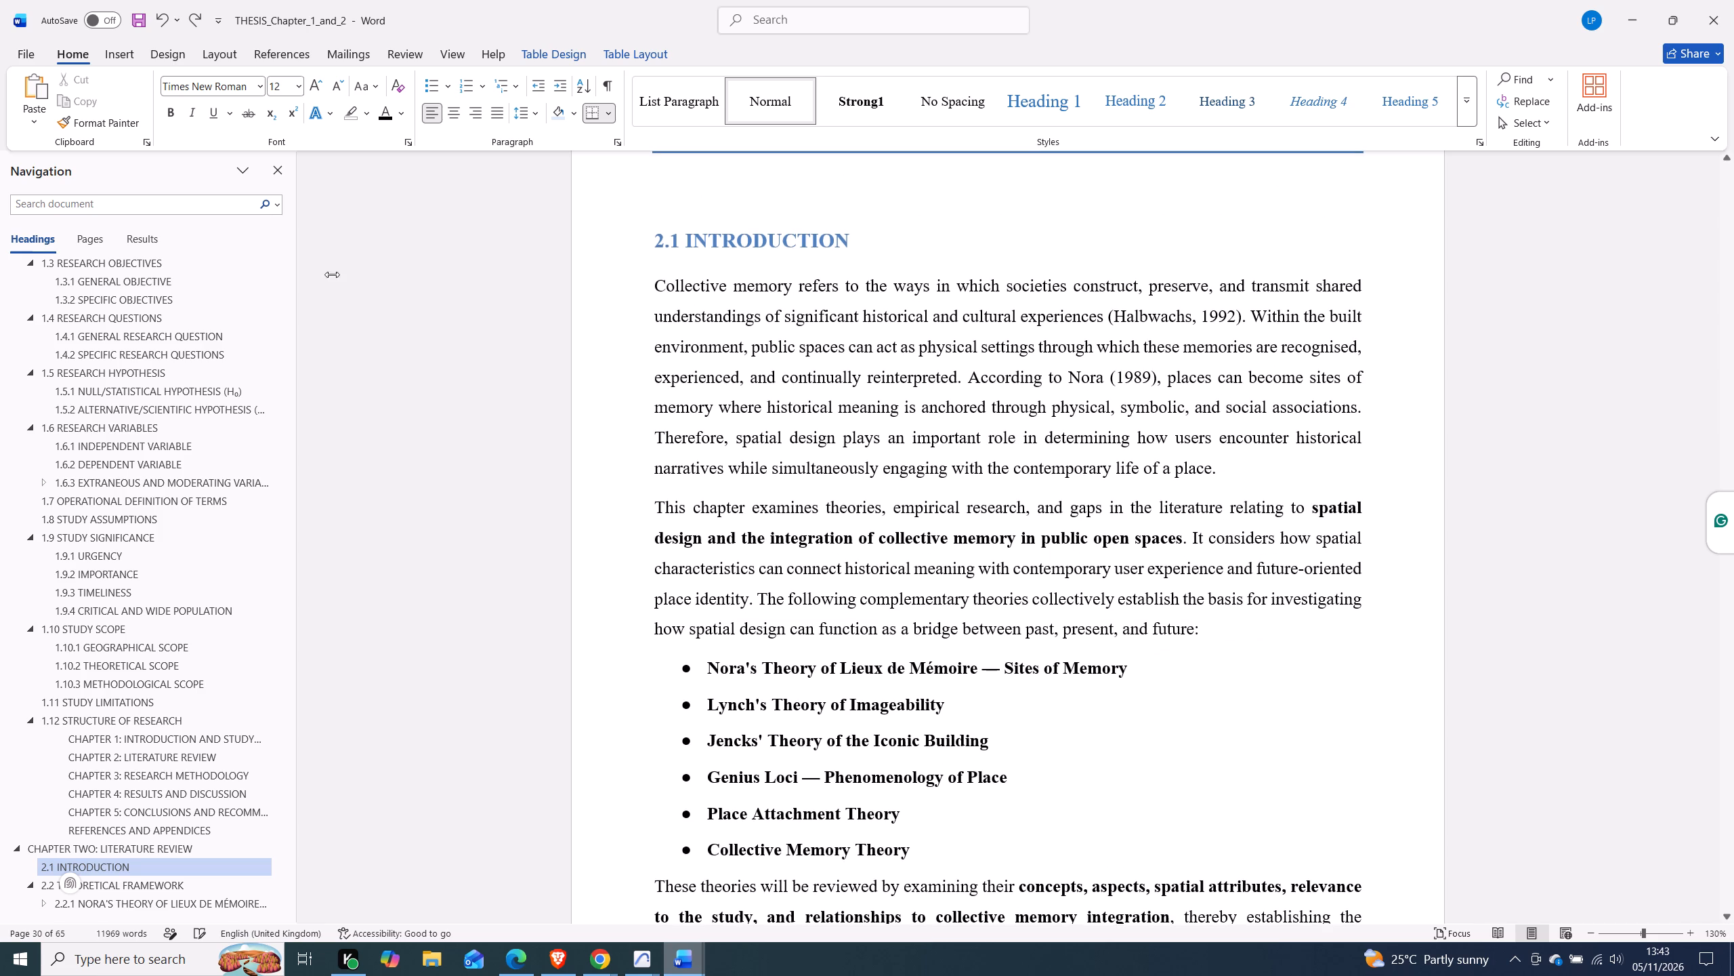
# Save the thesis document.
pyautogui.click(35, 52)
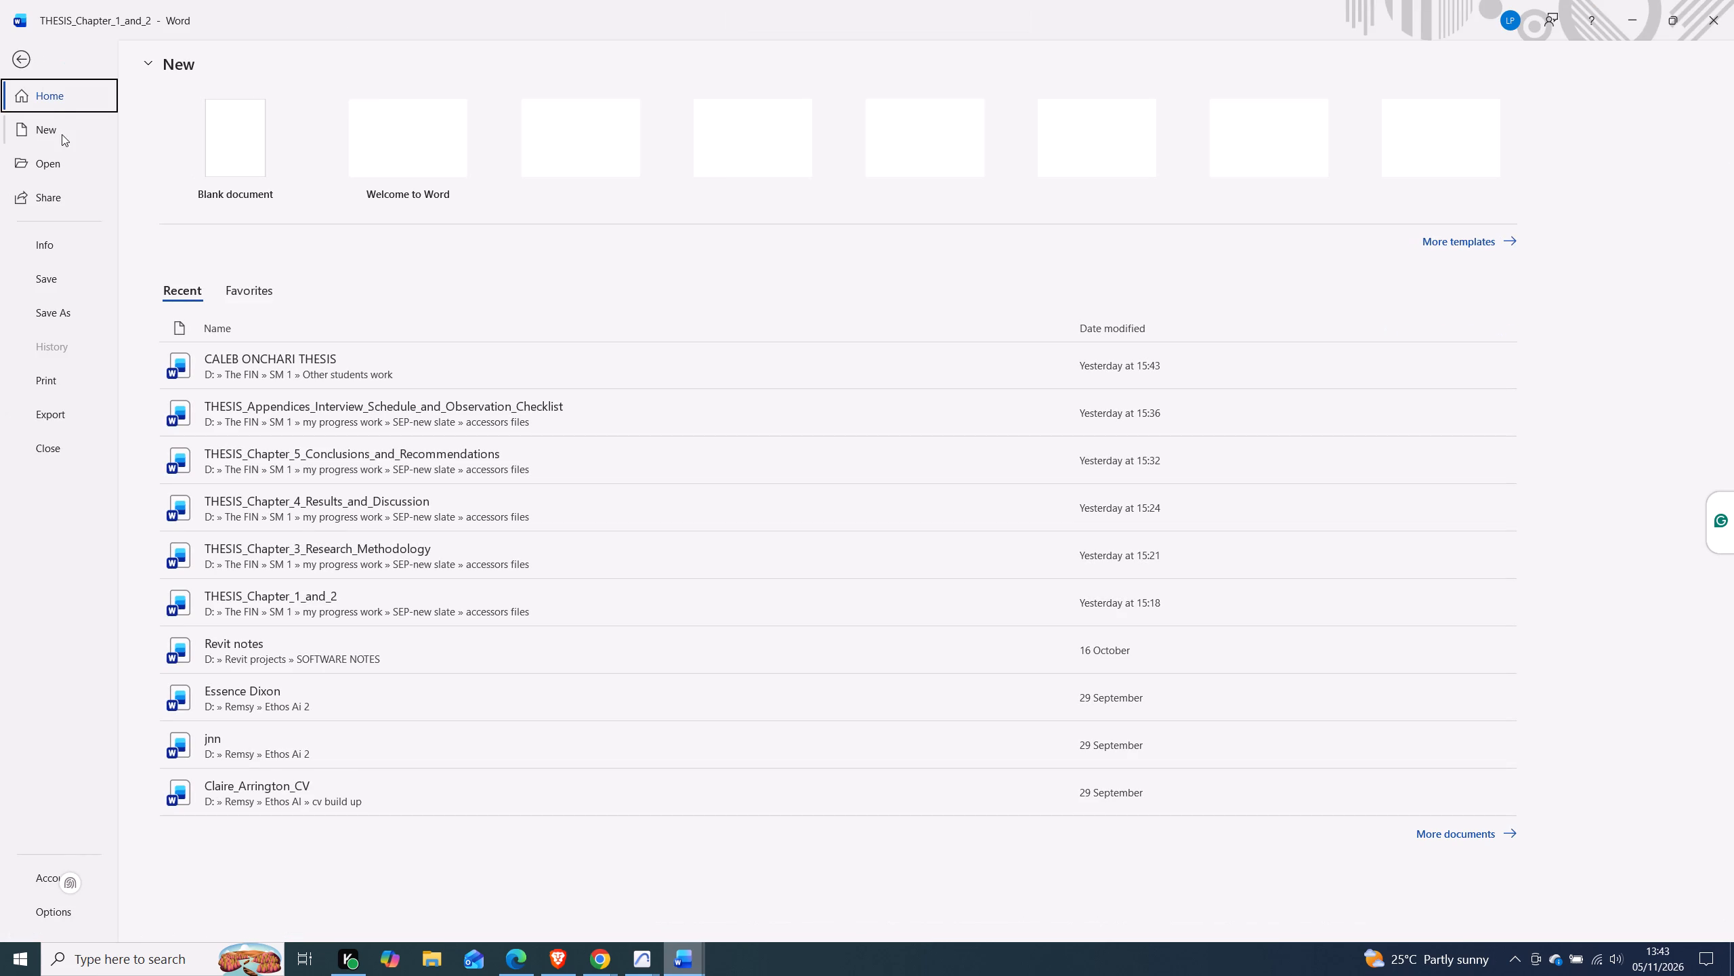
pyautogui.click(54, 277)
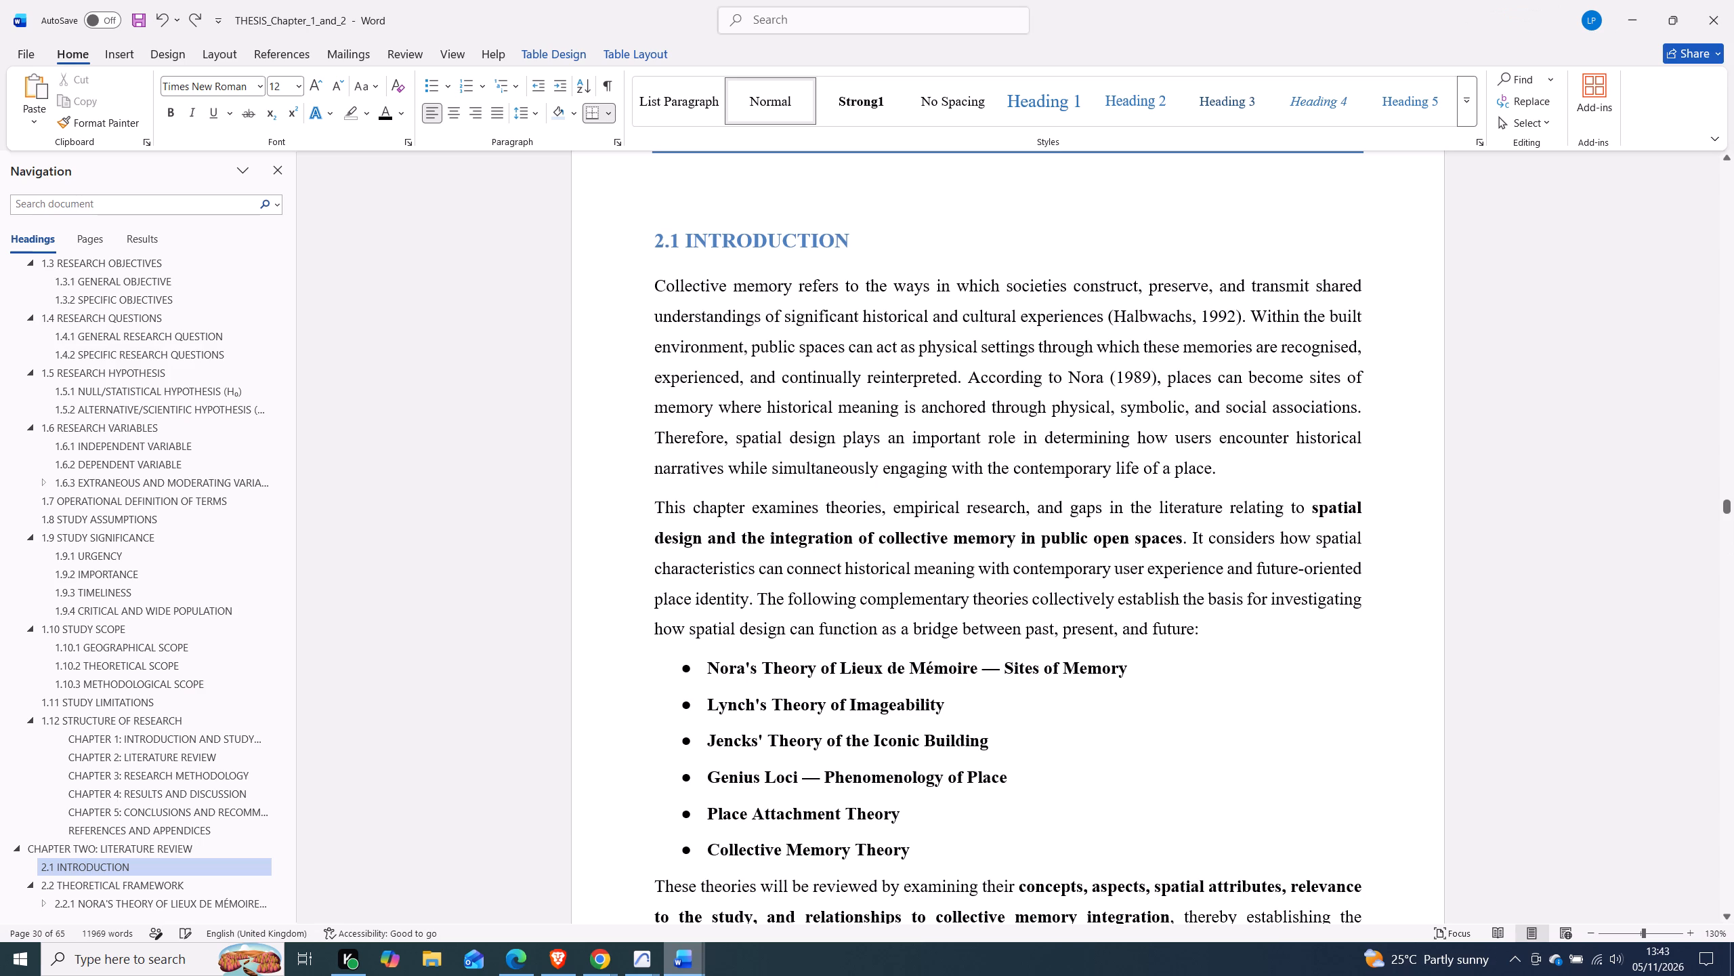
# Review the similar theses comparison table from its header through the Afrofuturism row and back to section 2.2.
pyautogui.scroll(-5, 731, 328)
pyautogui.scroll(3, 731, 328)
pyautogui.scroll(-5, 731, 328)
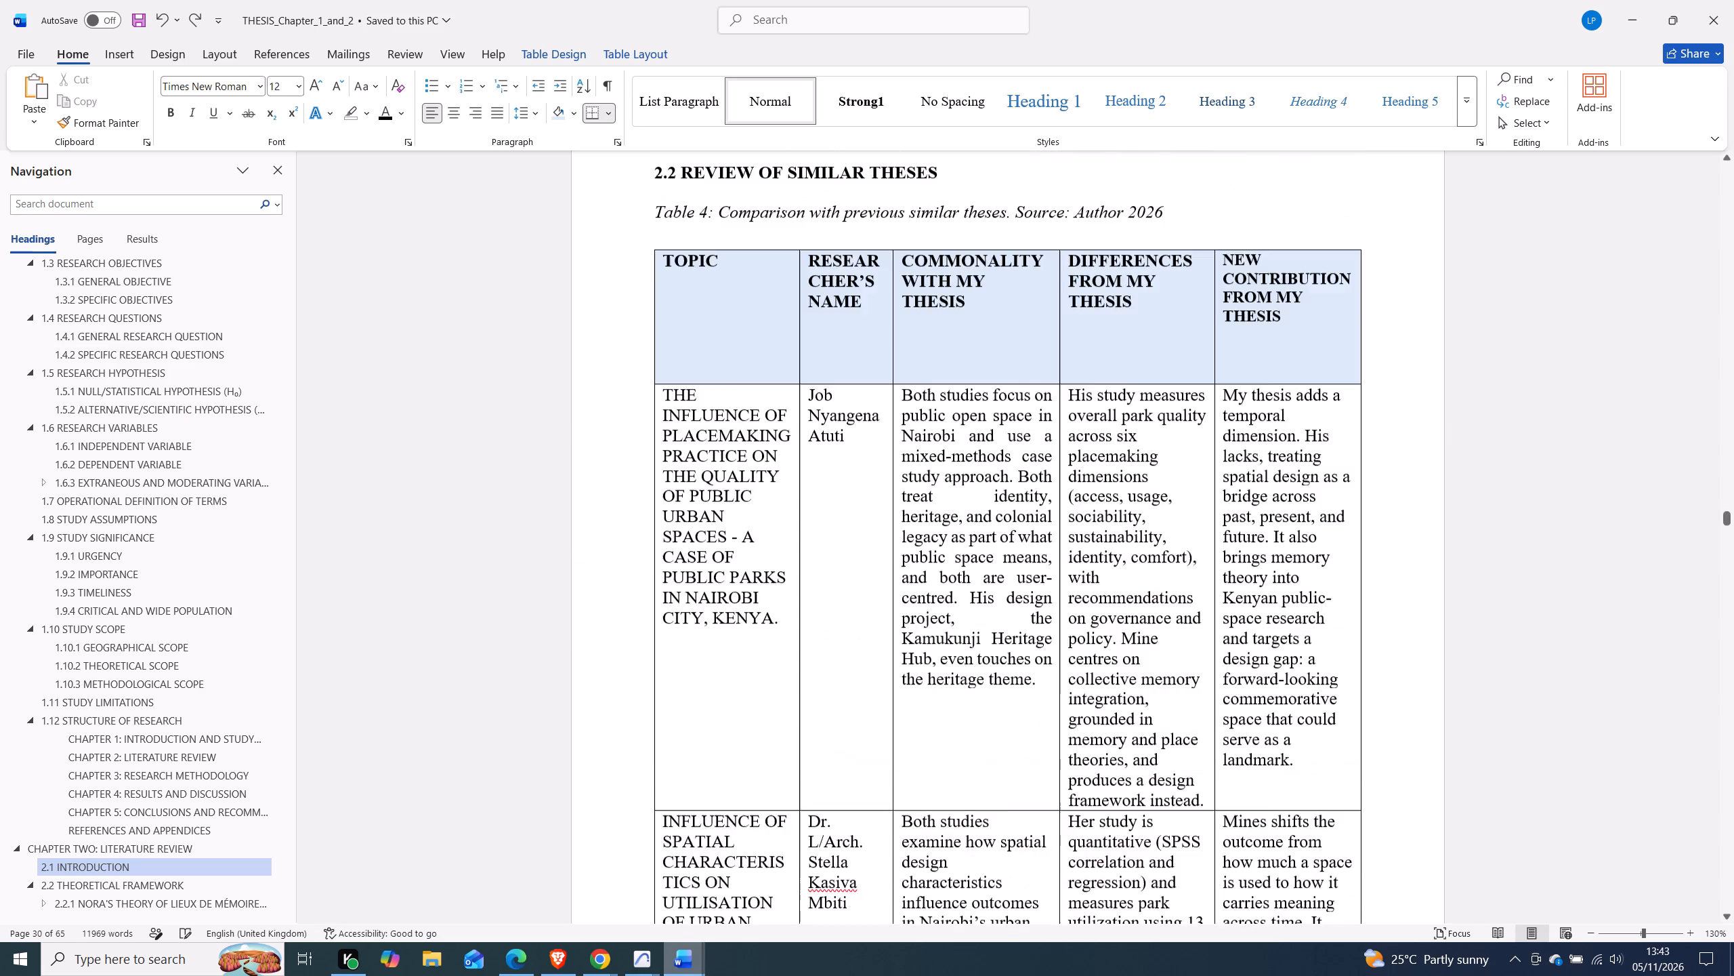
pyautogui.scroll(-14, 731, 328)
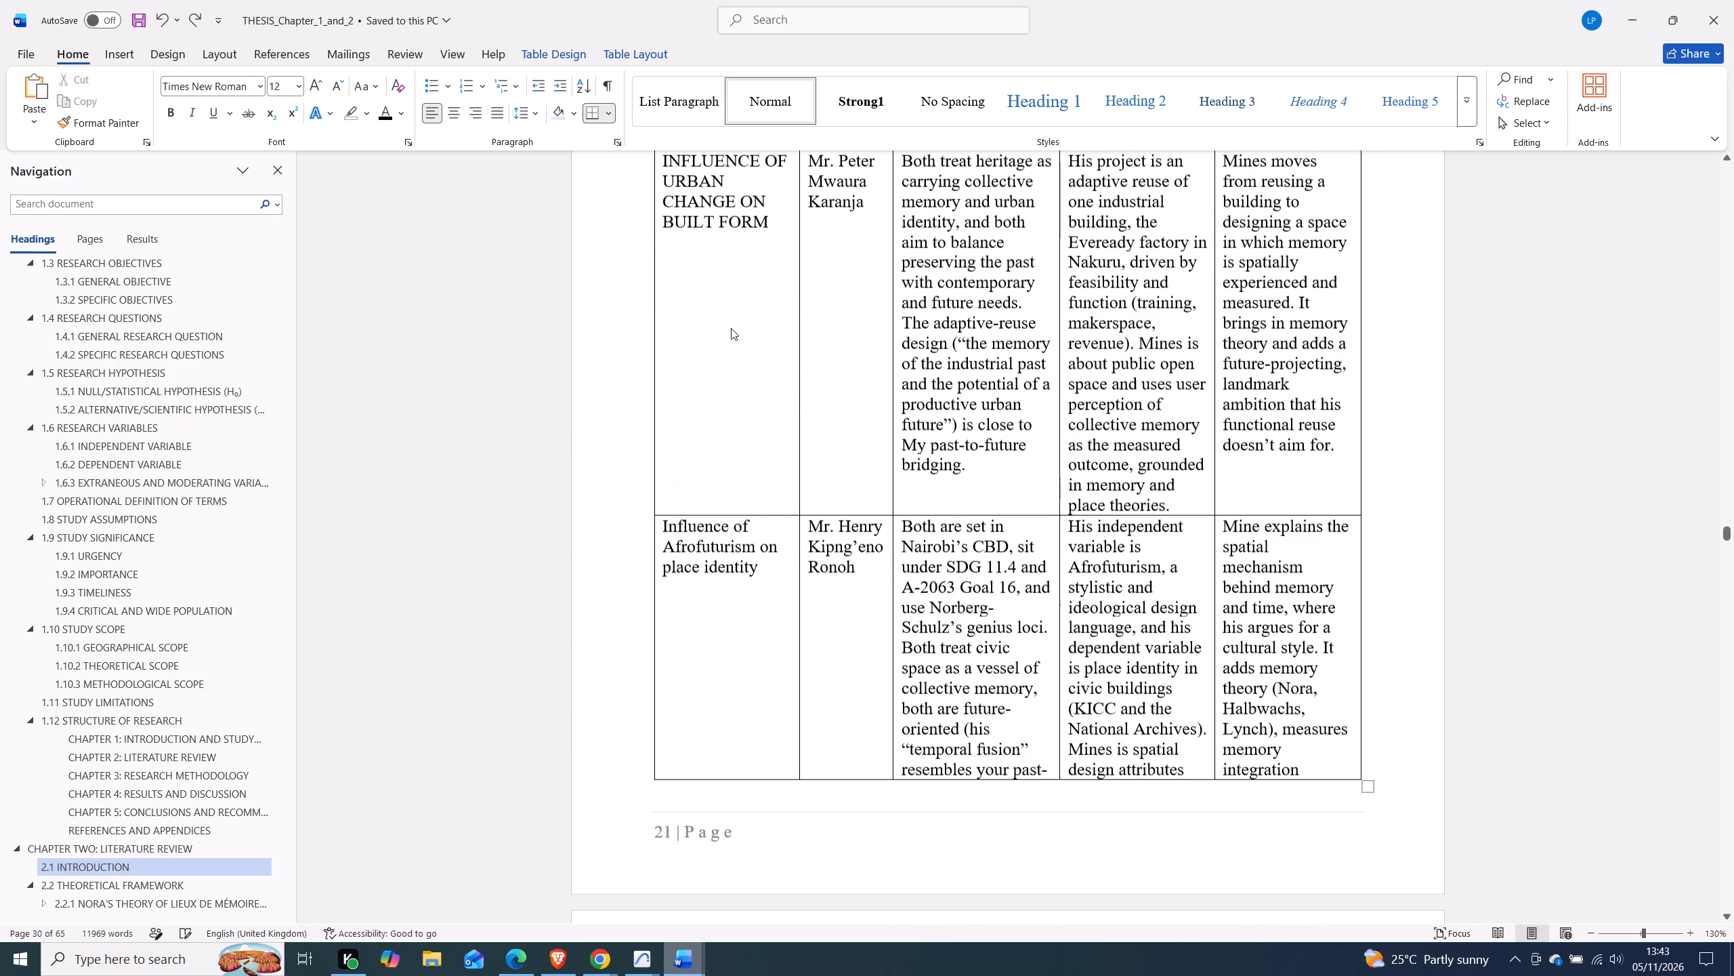
pyautogui.scroll(-2, 726, 344)
pyautogui.scroll(11, 724, 344)
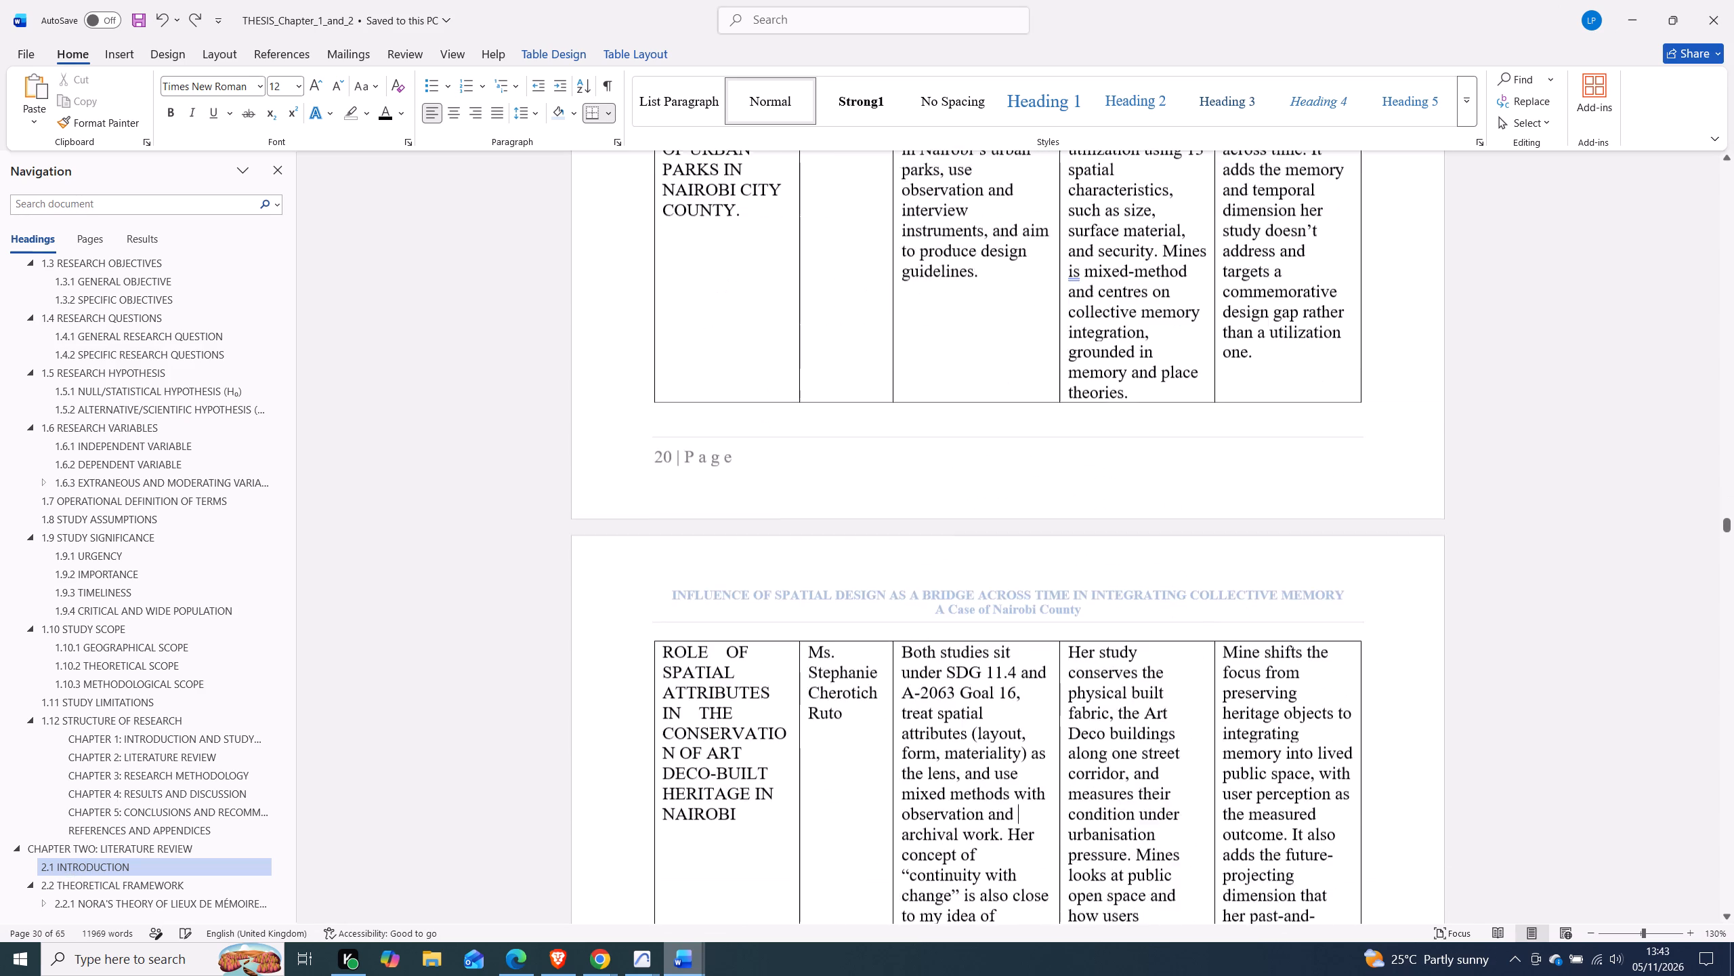
pyautogui.scroll(8, 724, 344)
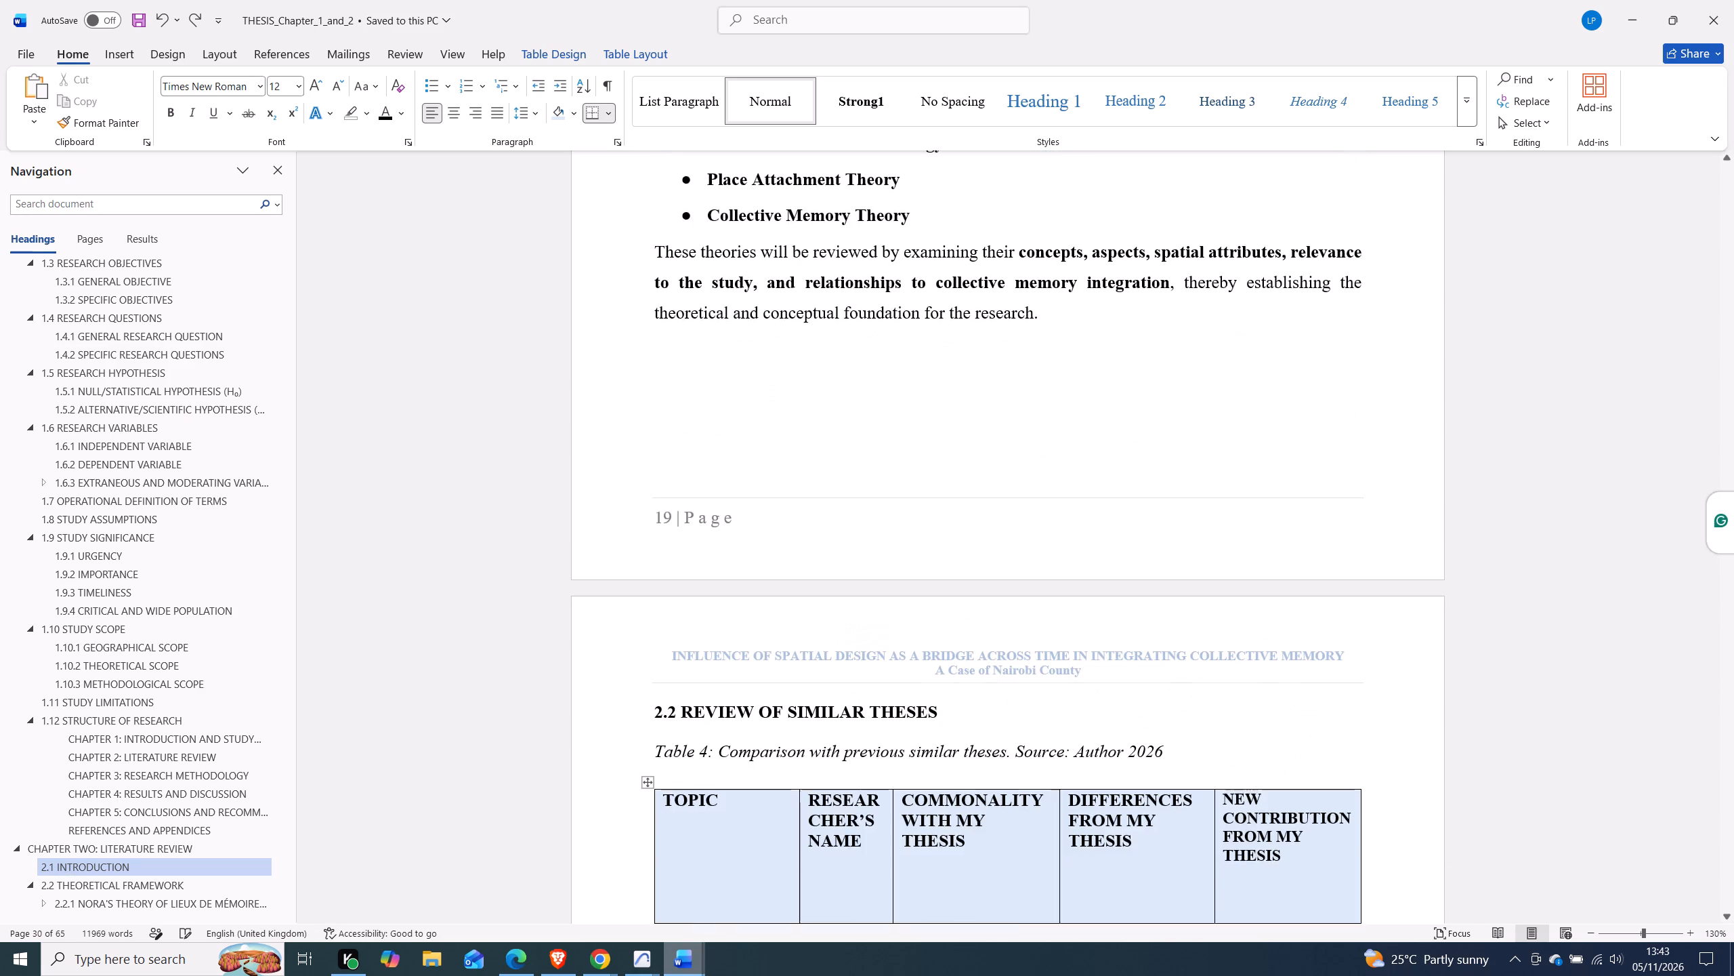
pyautogui.scroll(-4, 724, 344)
pyautogui.scroll(2, 950, 367)
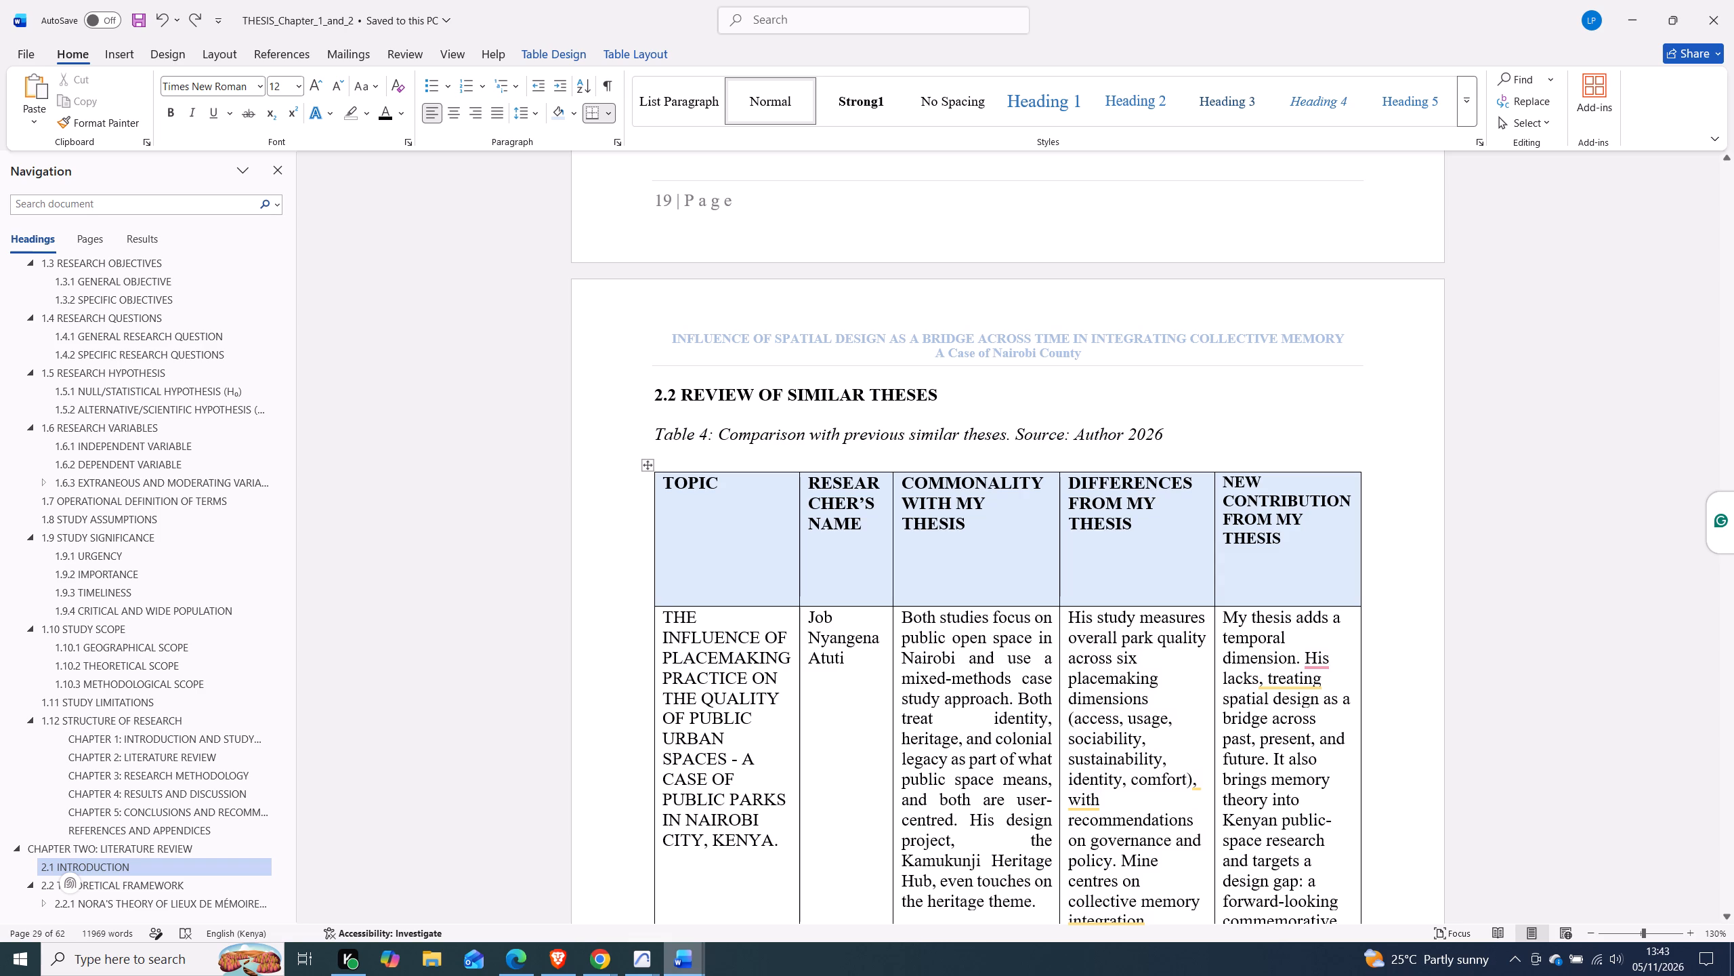
# Add a line break and the number "1) " before the placemaking topic in the comparison table's first thesis row.
pyautogui.scroll(-2, 808, 508)
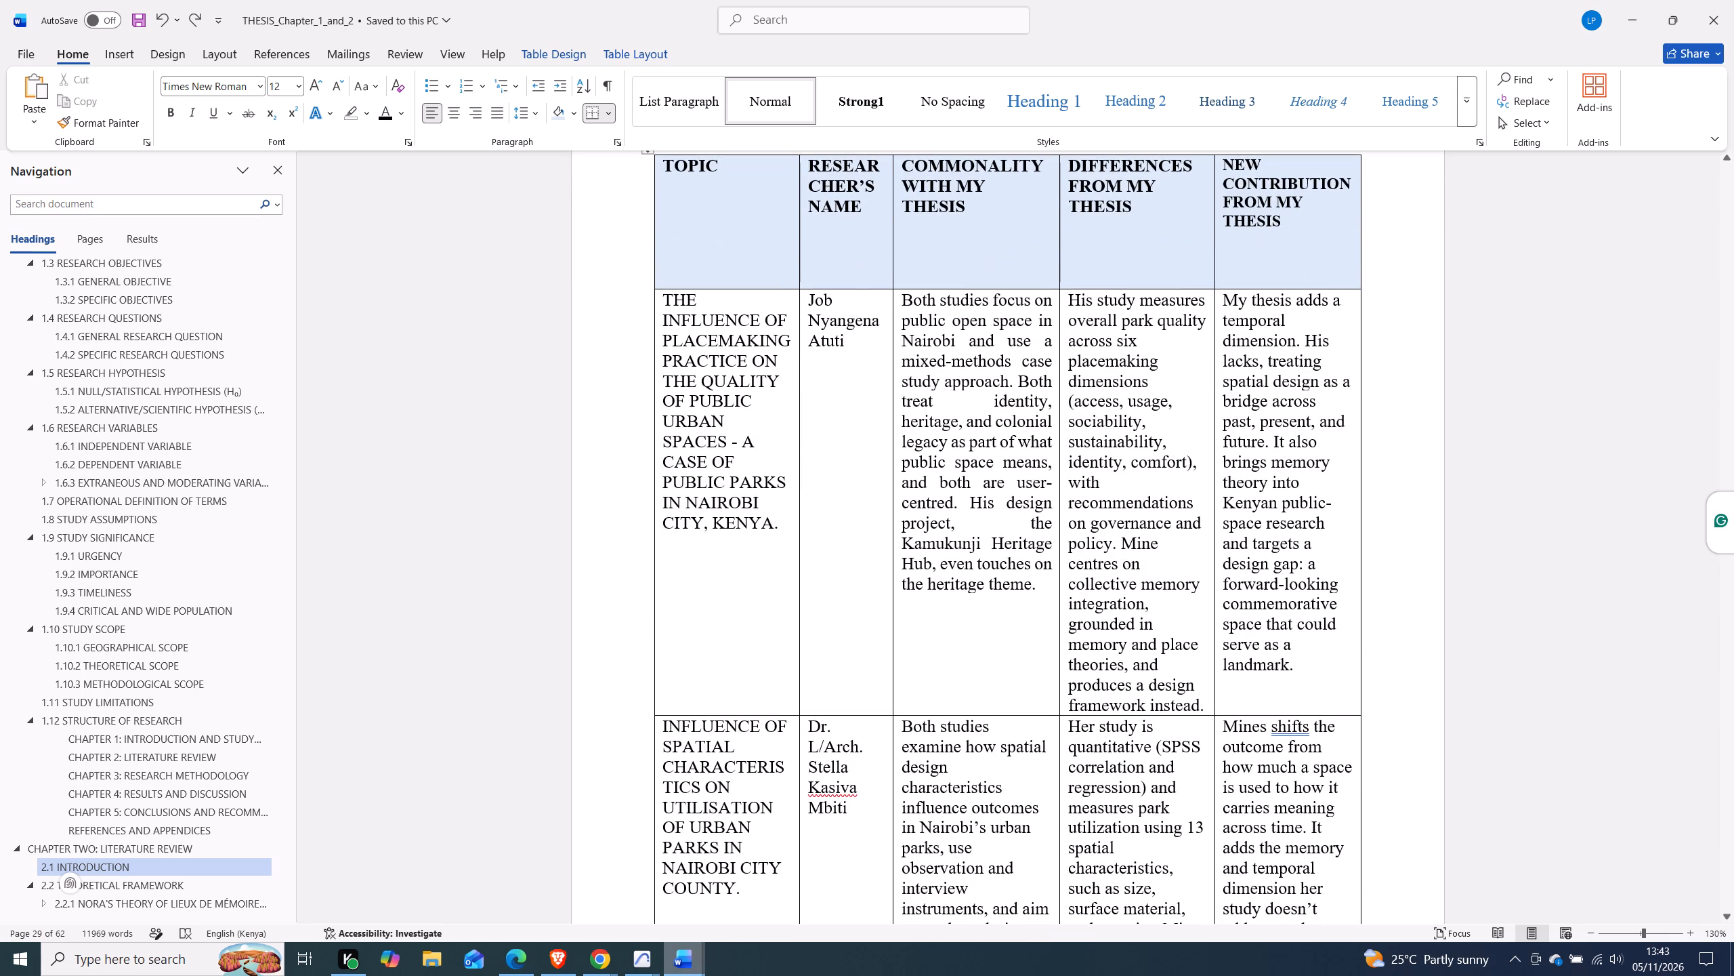
pyautogui.click(667, 297)
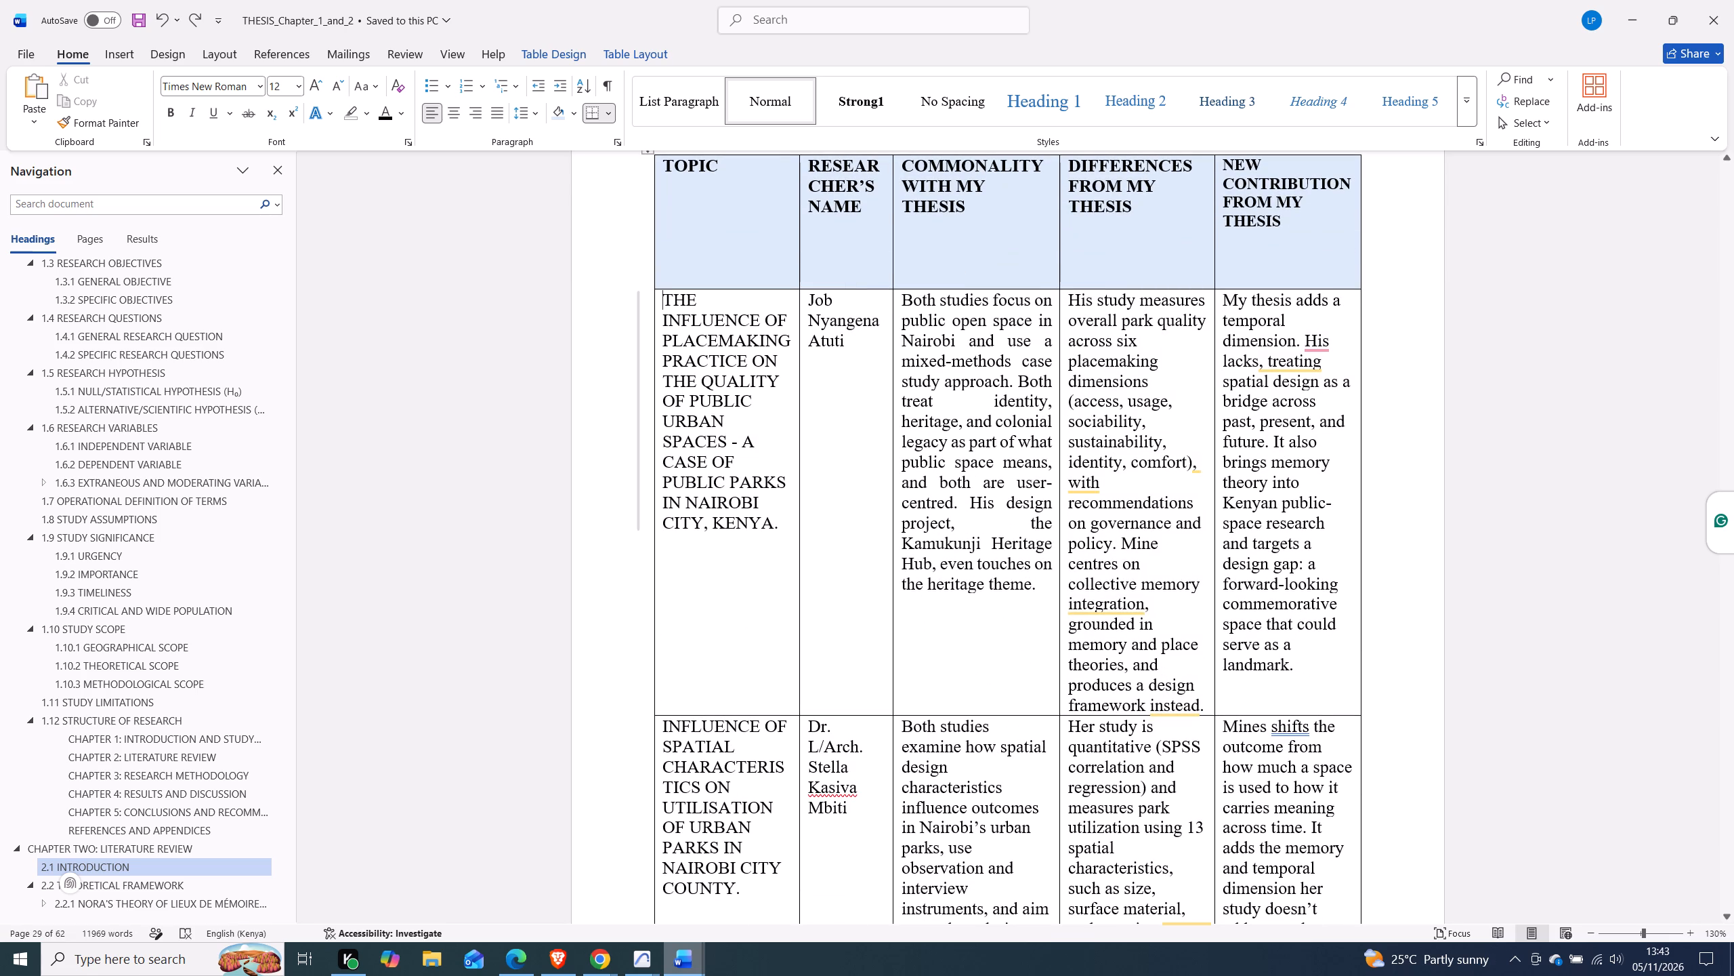
pyautogui.hotkey('shift', 'Return')
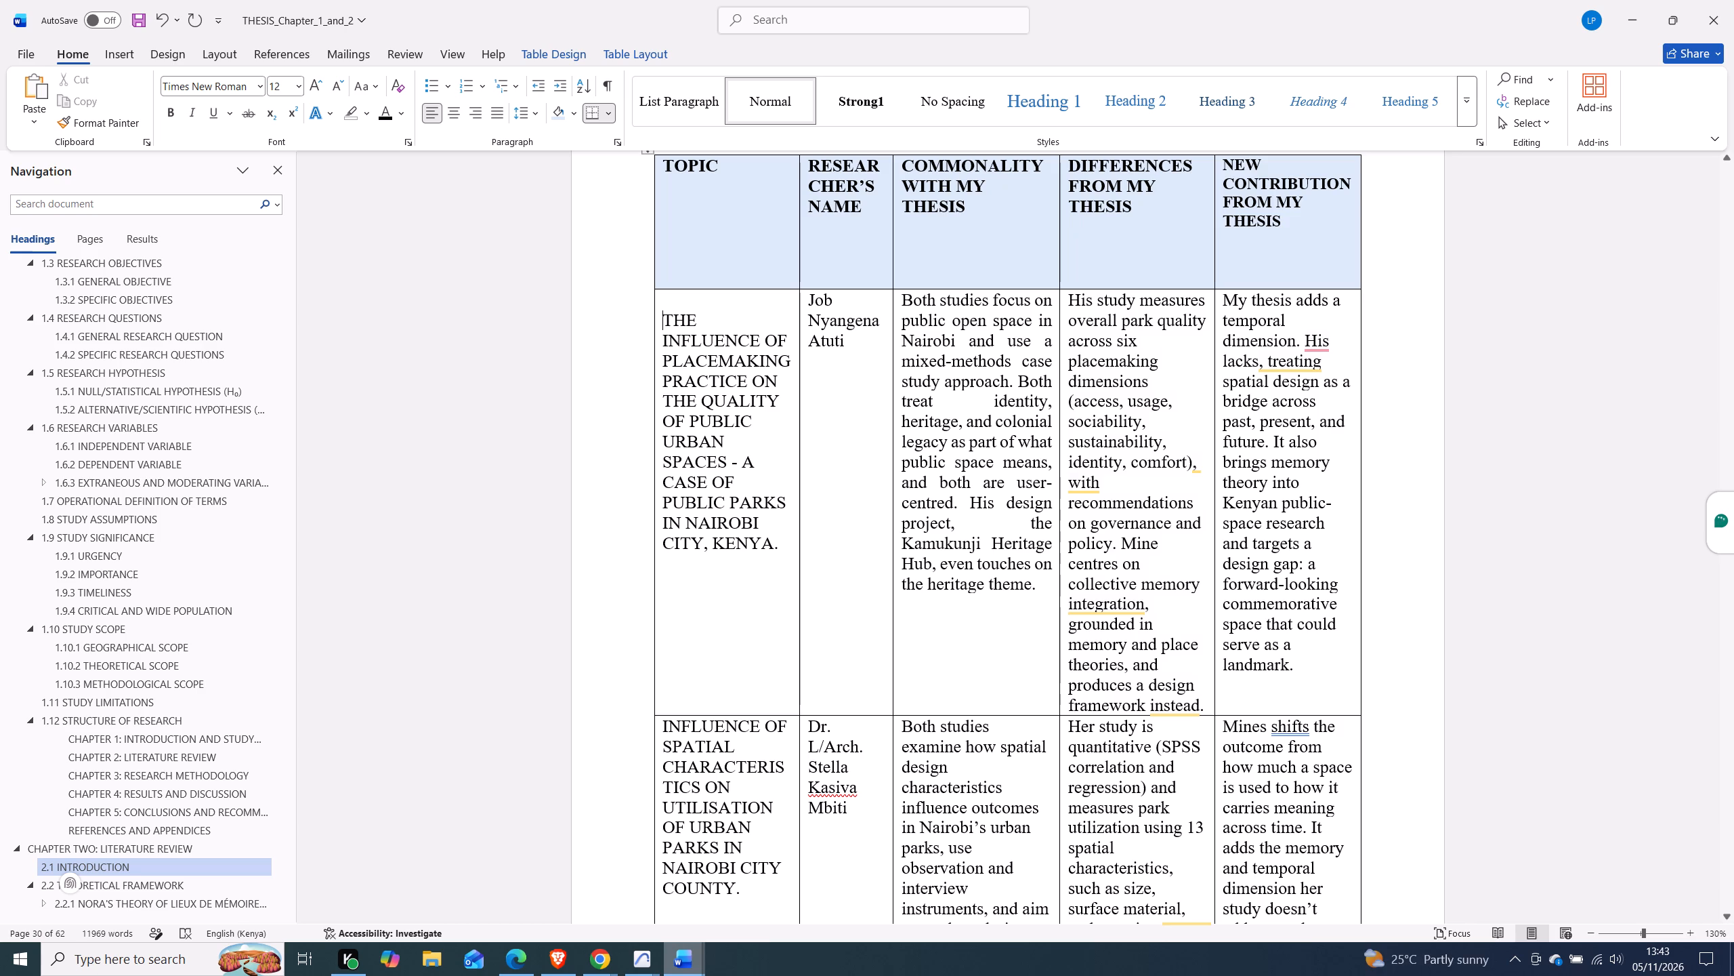
pyautogui.press('1')
pyautogui.hotkey('shift', ')')
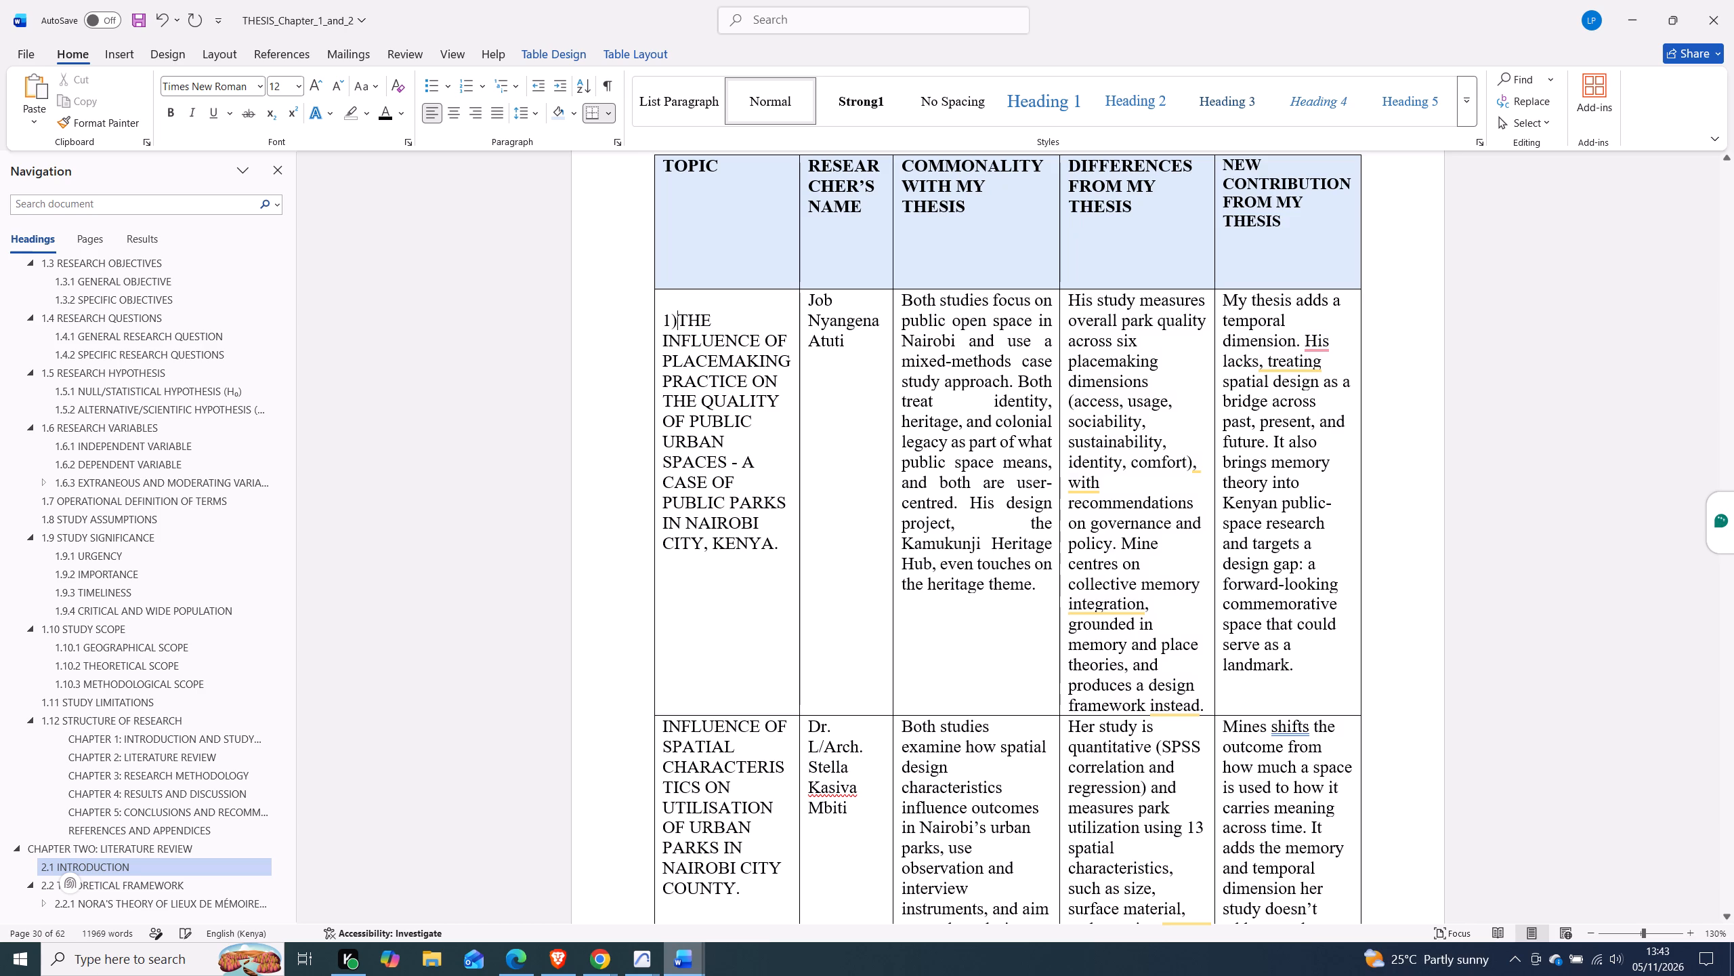
pyautogui.press('Tab')
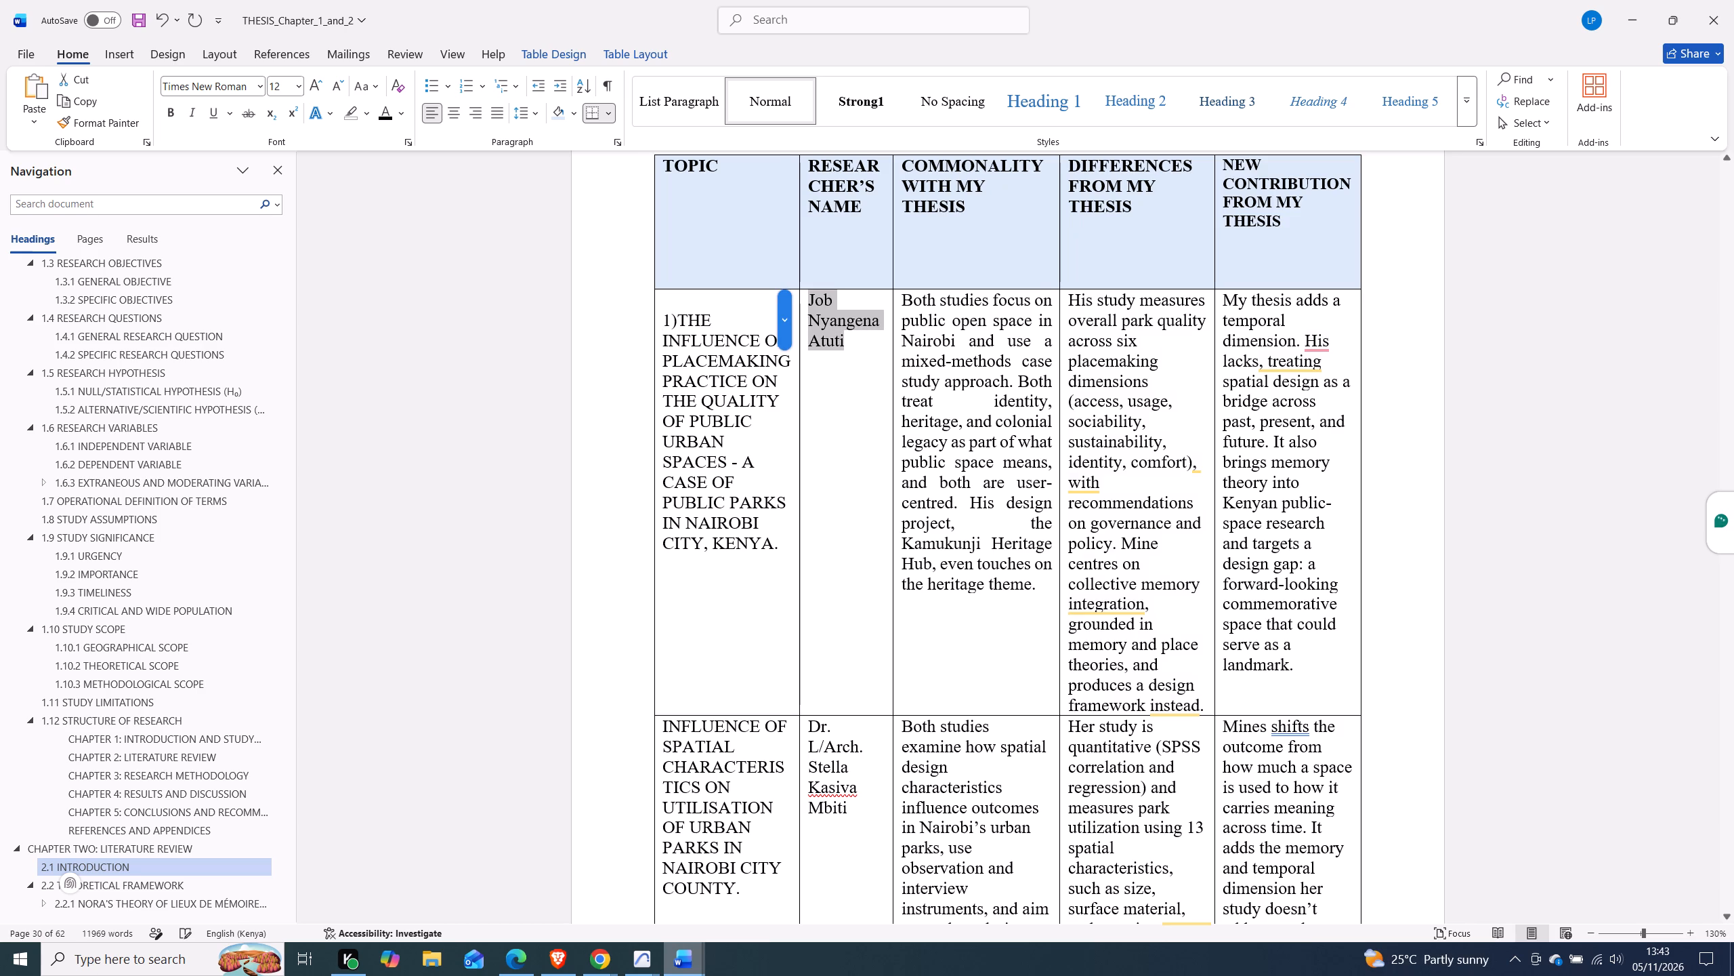
pyautogui.click(743, 324)
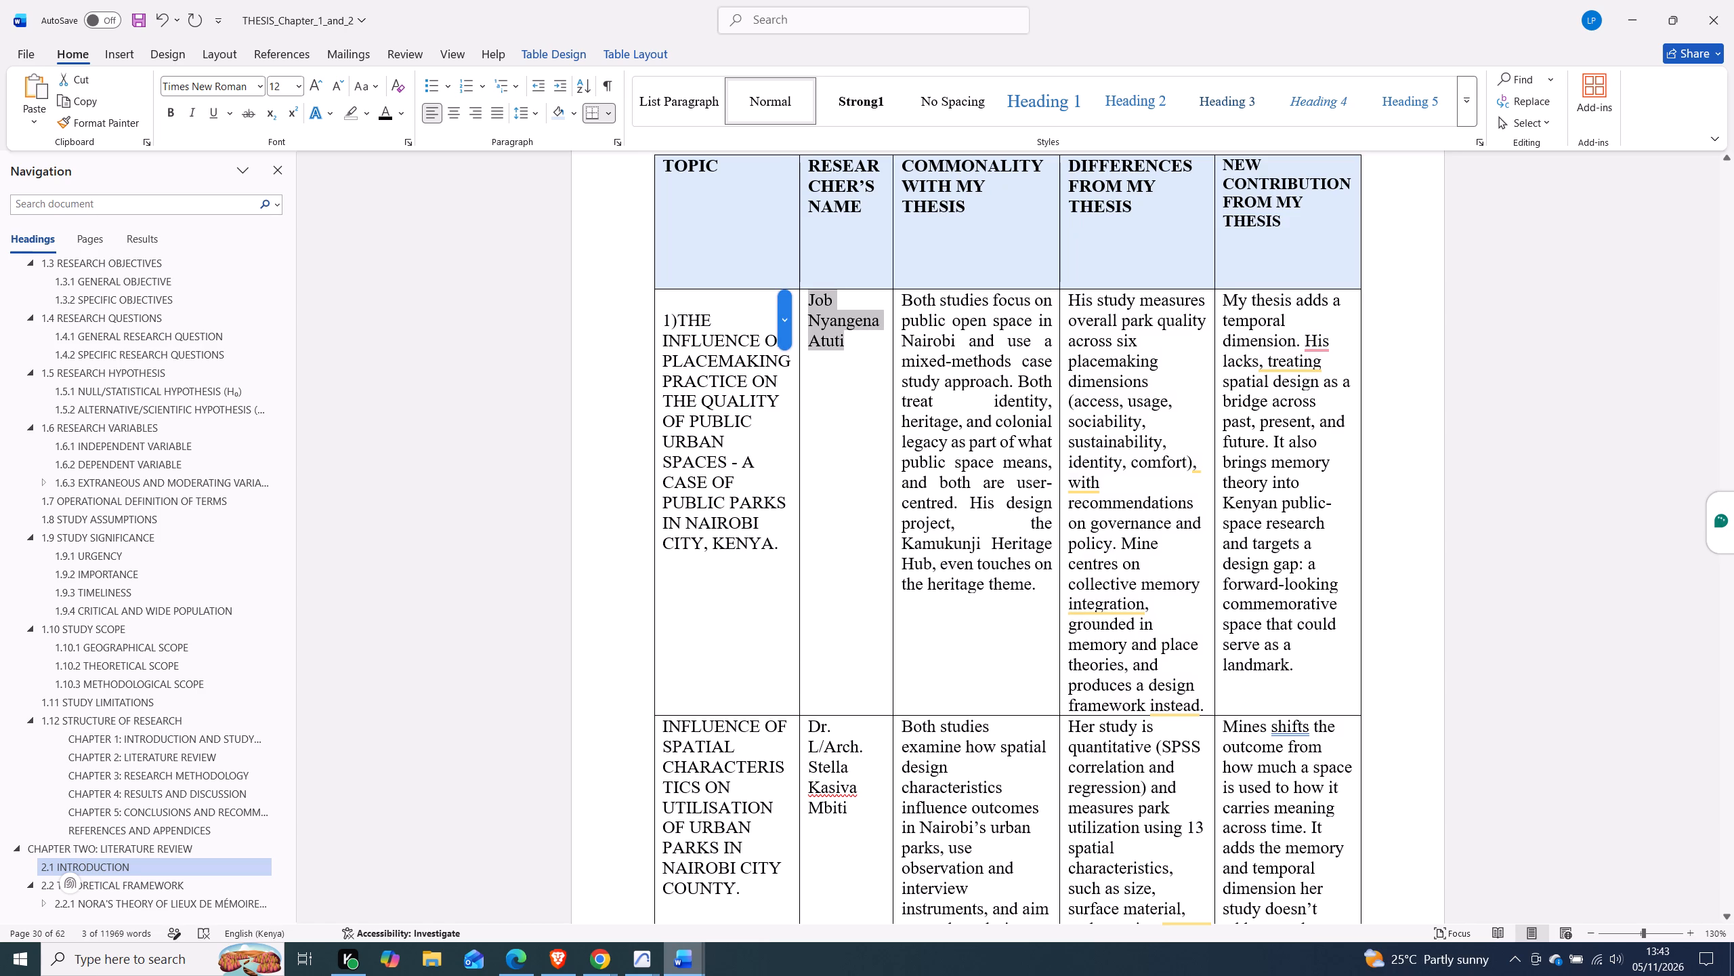
pyautogui.click(676, 323)
pyautogui.press('space')
pyautogui.press('space')
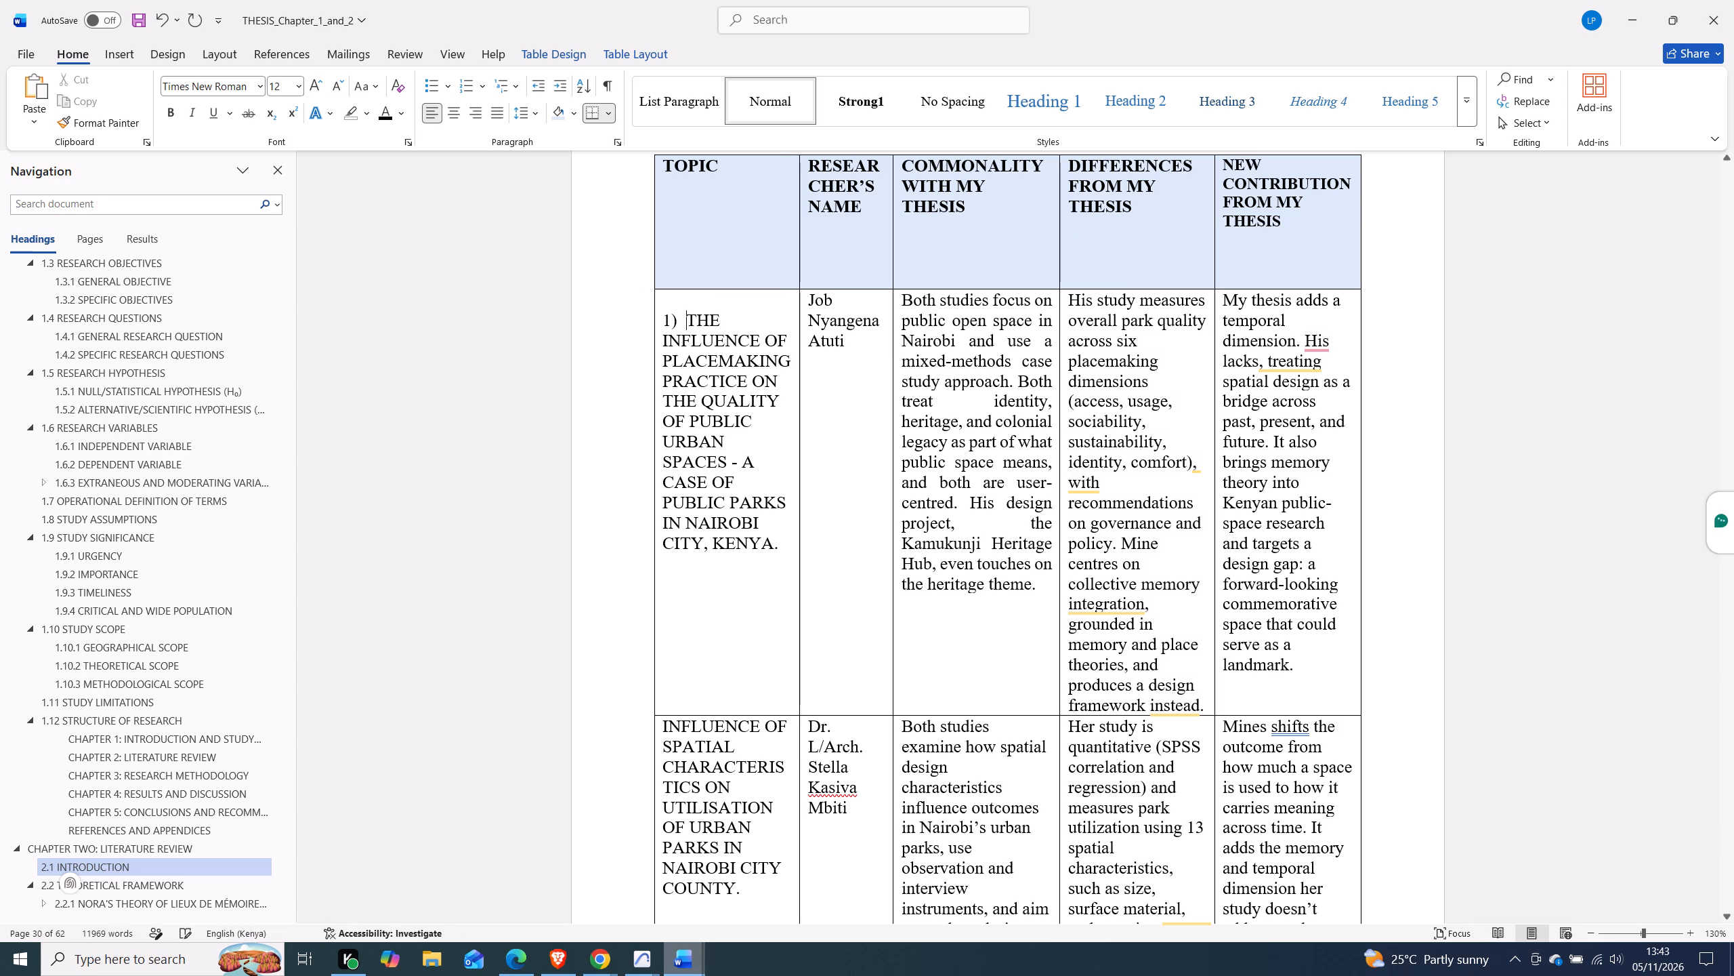
pyautogui.press('BackSpace')
# Number the topic about spatial characteristics and utilisation of urban parks with "2) ".
pyautogui.scroll(-2, 712, 326)
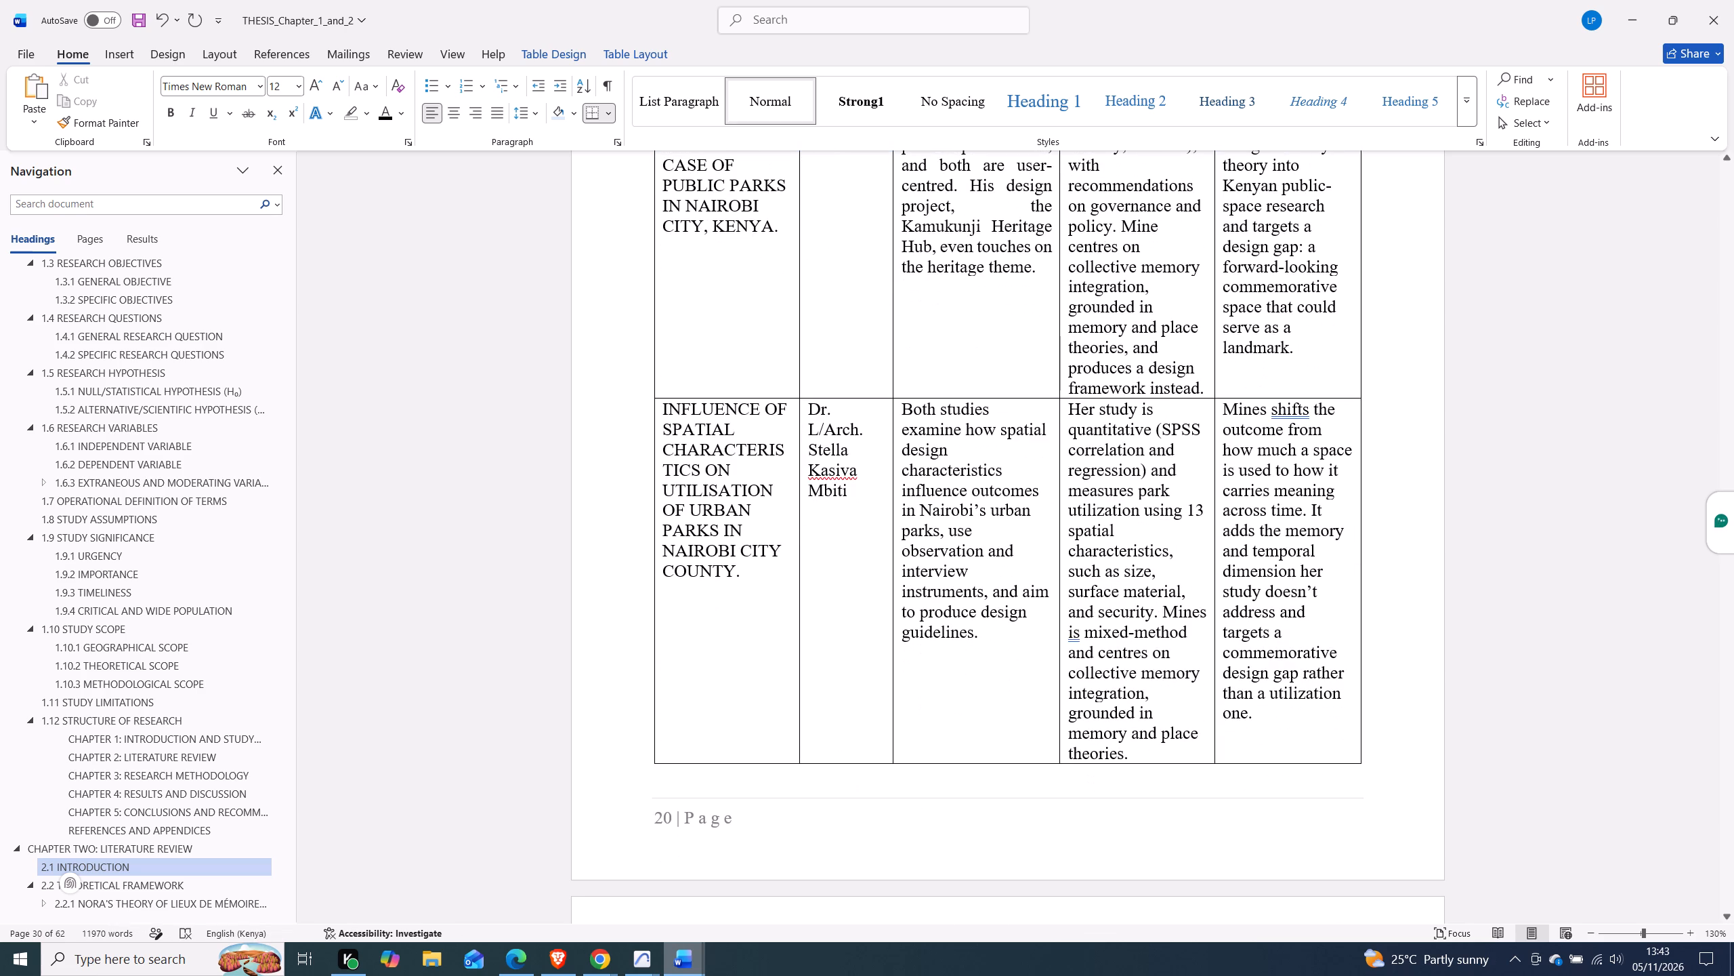
pyautogui.click(666, 407)
pyautogui.press('Left')
pyautogui.press('2')
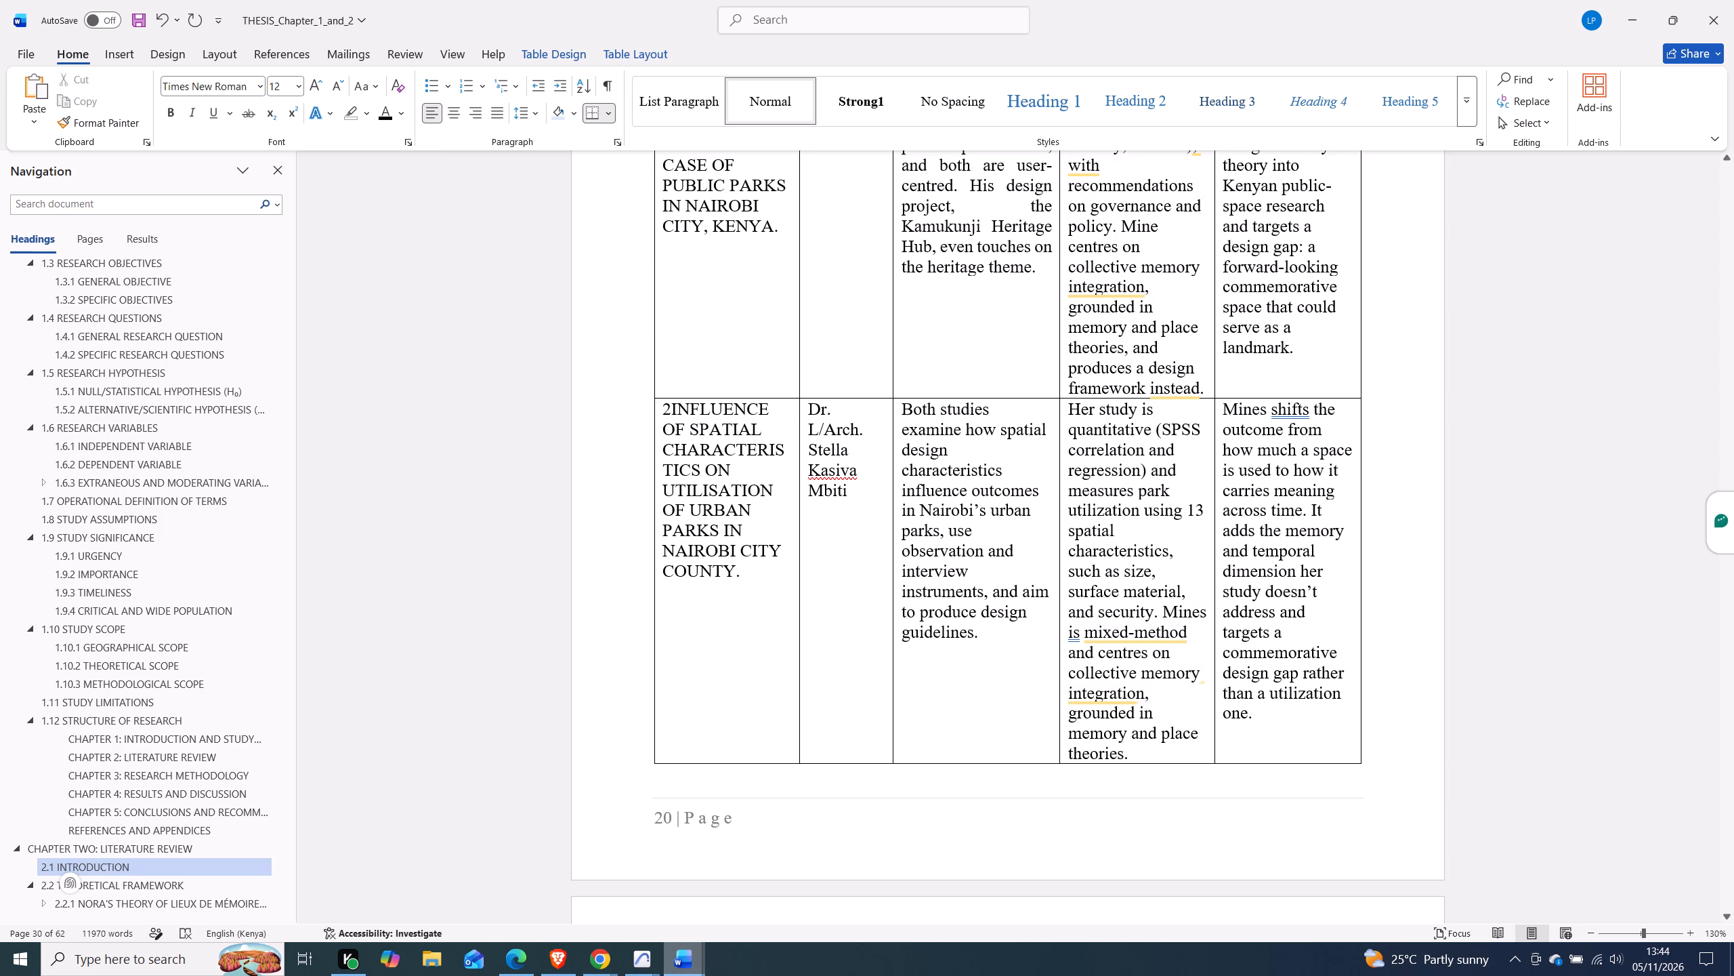
pyautogui.write(')')
pyautogui.press('space')
# Number the topic on conservation of Art Deco-built heritage in Nairobi with "3) ".
pyautogui.scroll(-5, 734, 375)
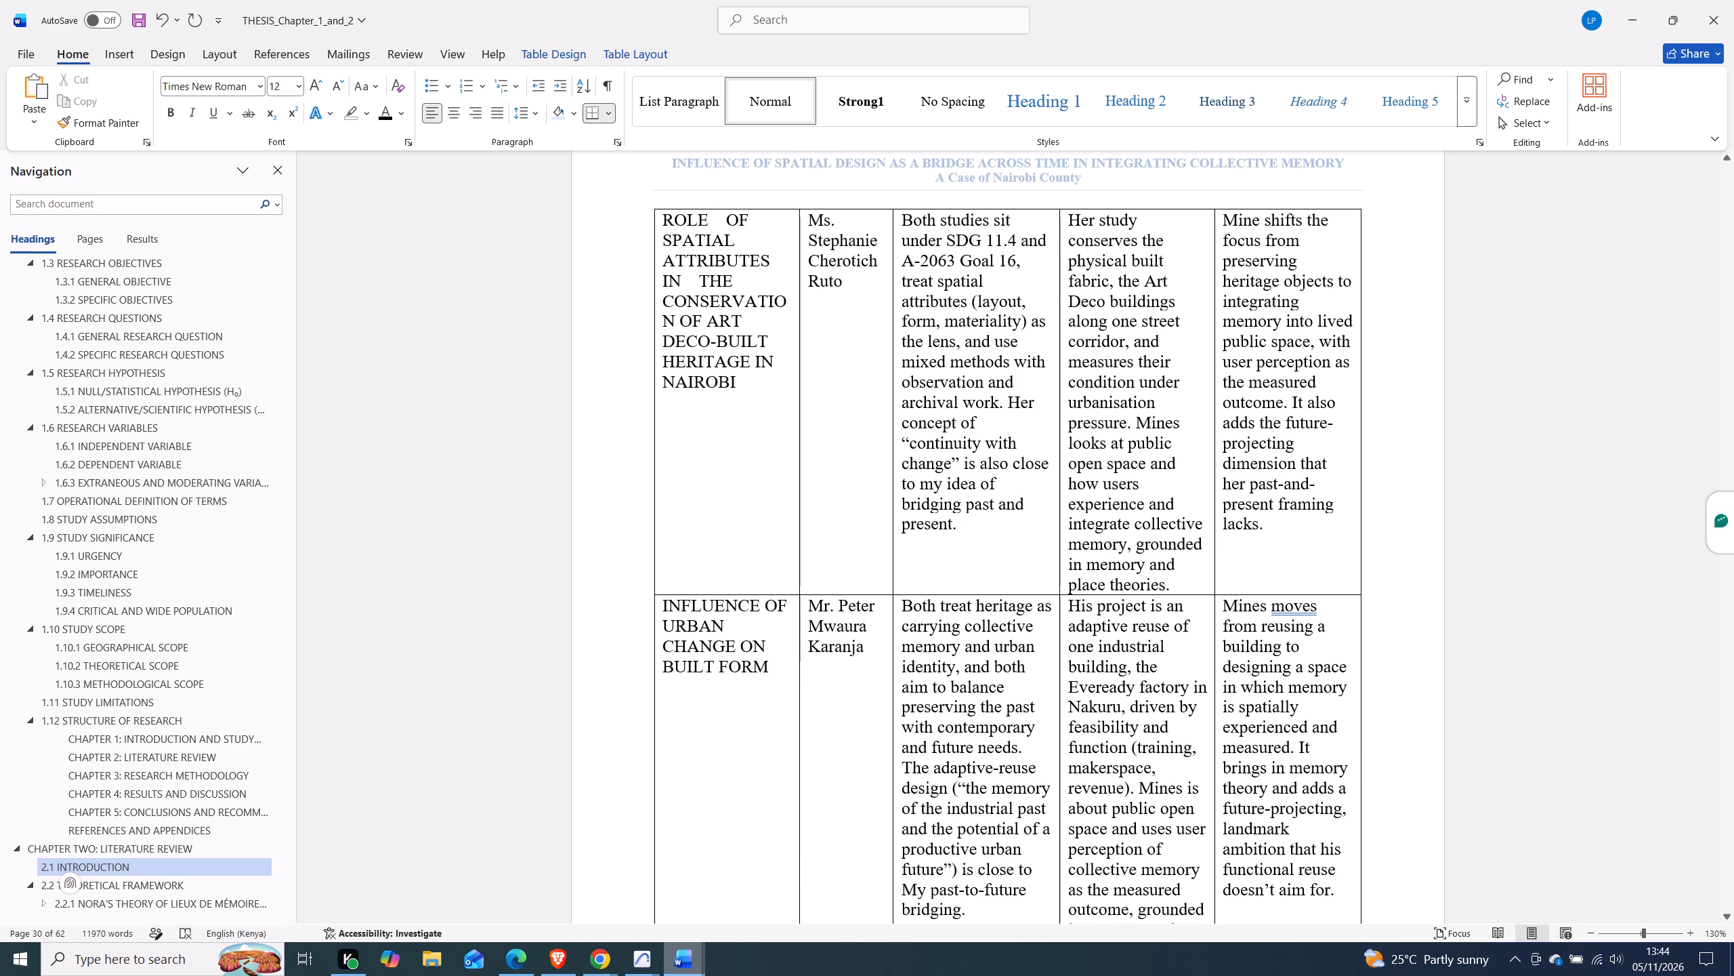
pyautogui.click(667, 221)
pyautogui.press('3')
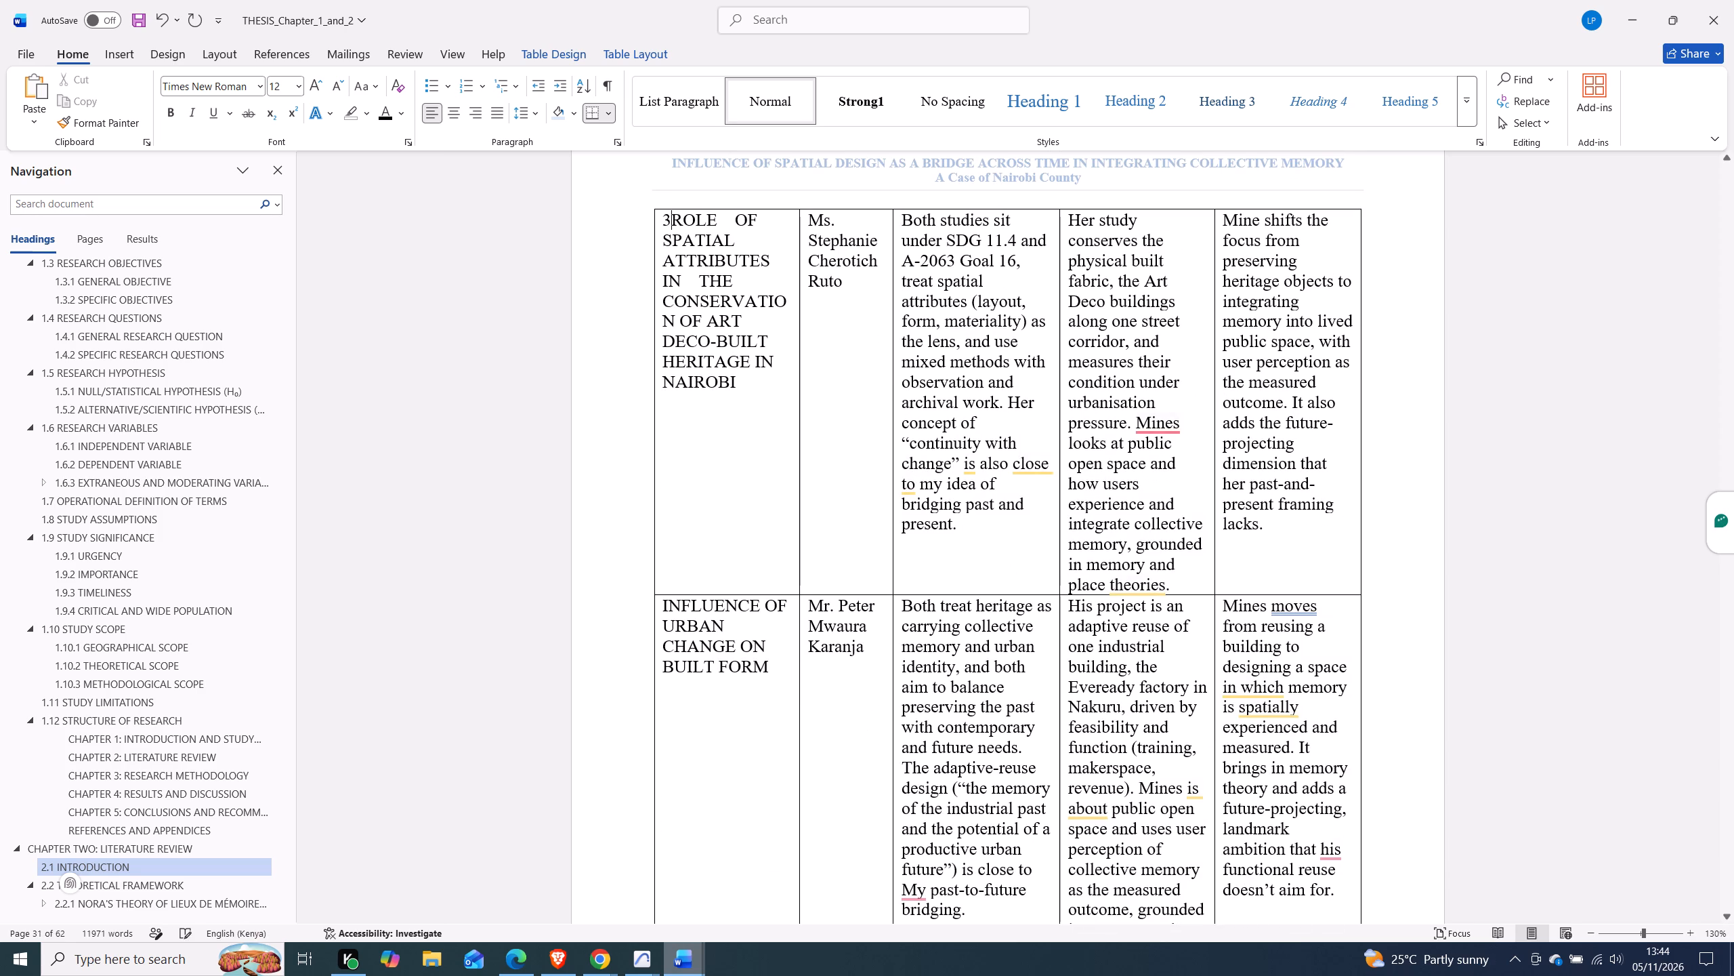
pyautogui.write(')')
pyautogui.press('space')
# Number the topic "INFLUENCE OF URBAN CHANGE ON BUILT FORM" with "4) ".
pyautogui.scroll(-1, 673, 411)
pyautogui.click(659, 446)
pyautogui.click(715, 493)
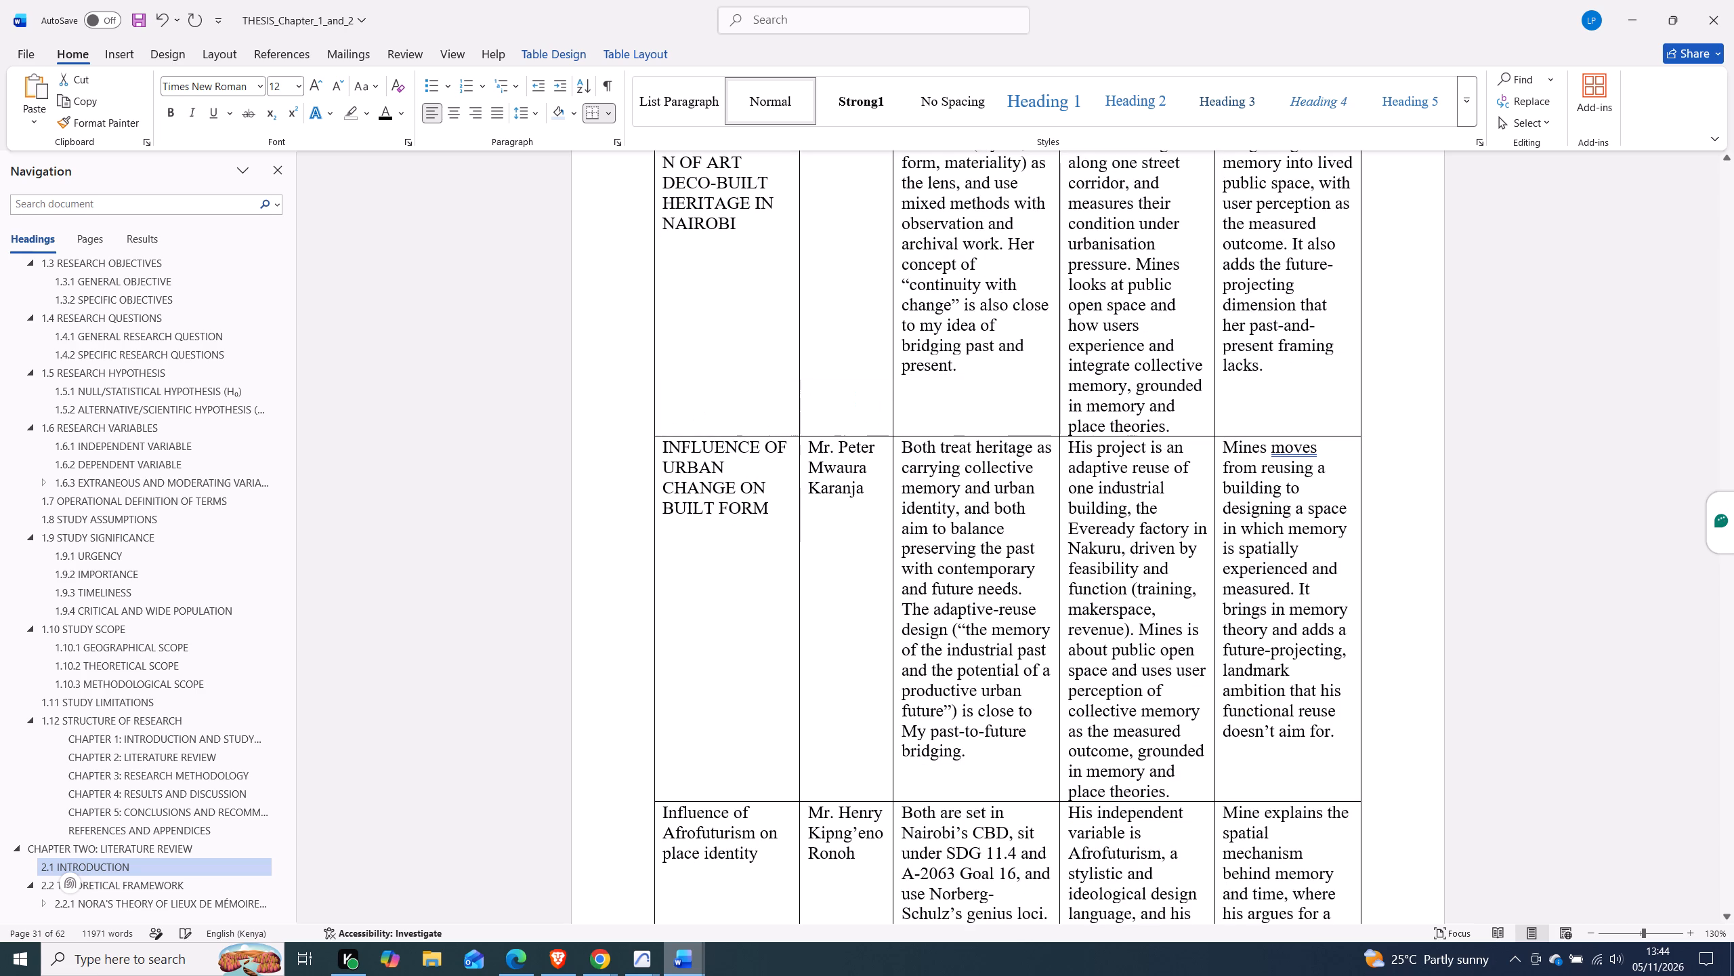
pyautogui.click(664, 443)
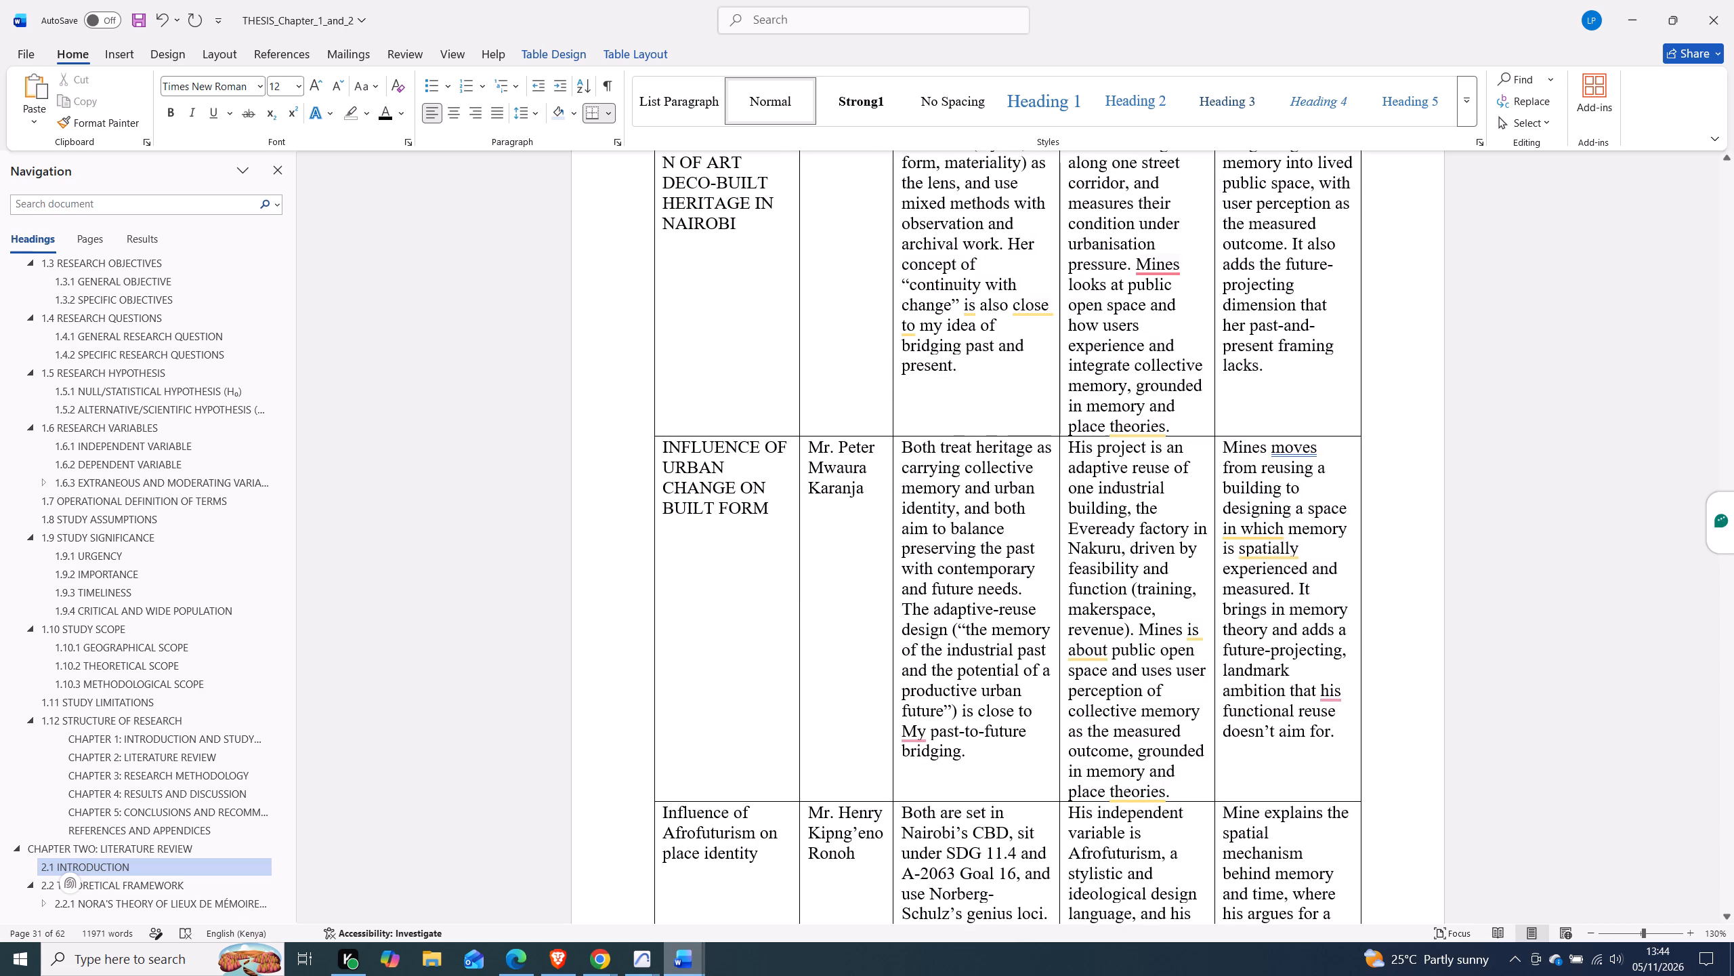
pyautogui.press('4')
pyautogui.hotkey('shift', ')')
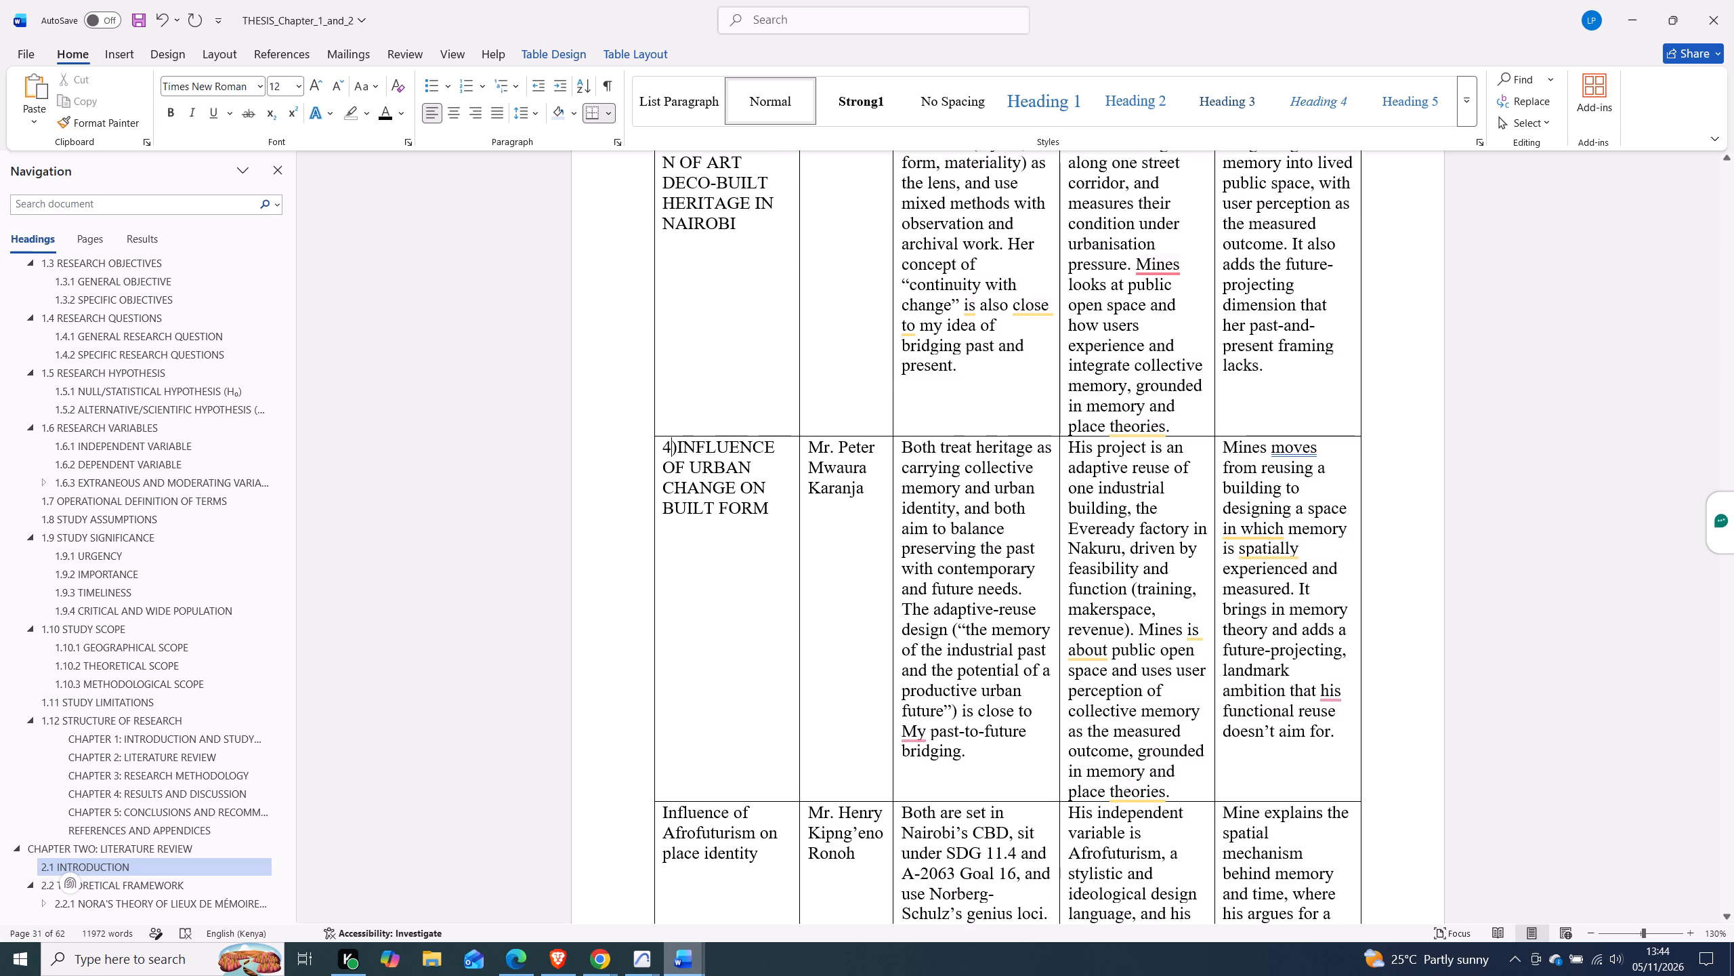
pyautogui.press('space')
# Change the topic "Influence of Afrofuturism on place identity" to UPPERCASE.
pyautogui.scroll(-2, 692, 499)
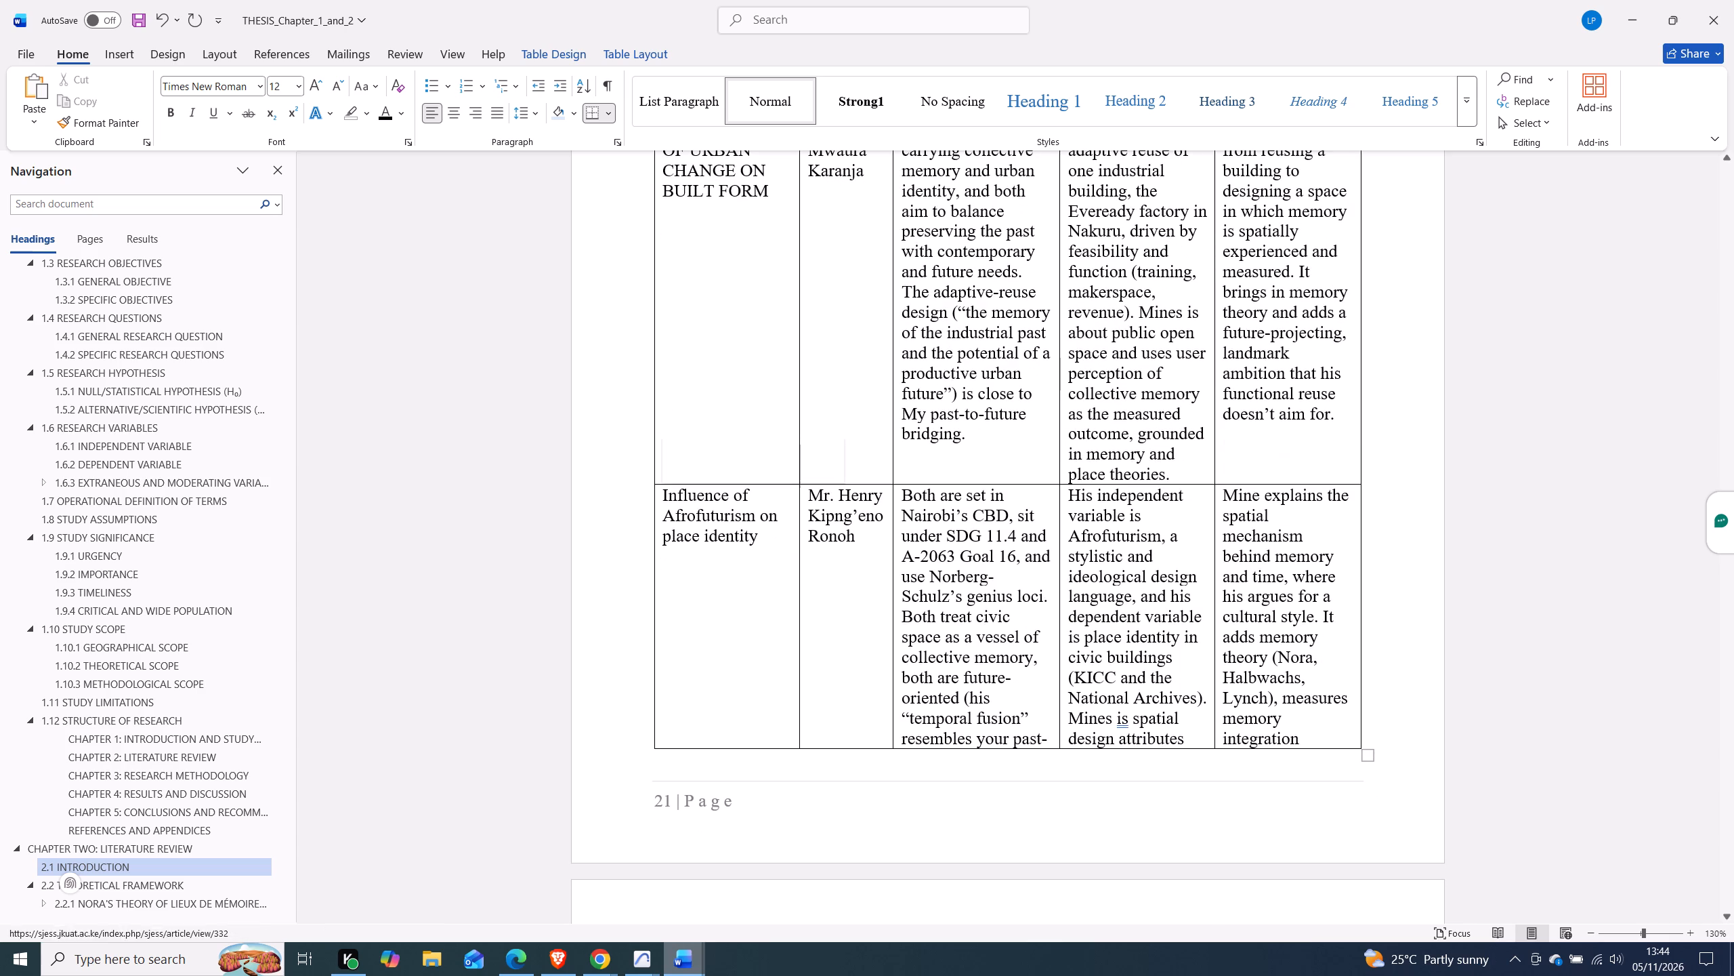
pyautogui.moveTo(759, 545); pyautogui.dragTo(671, 493)
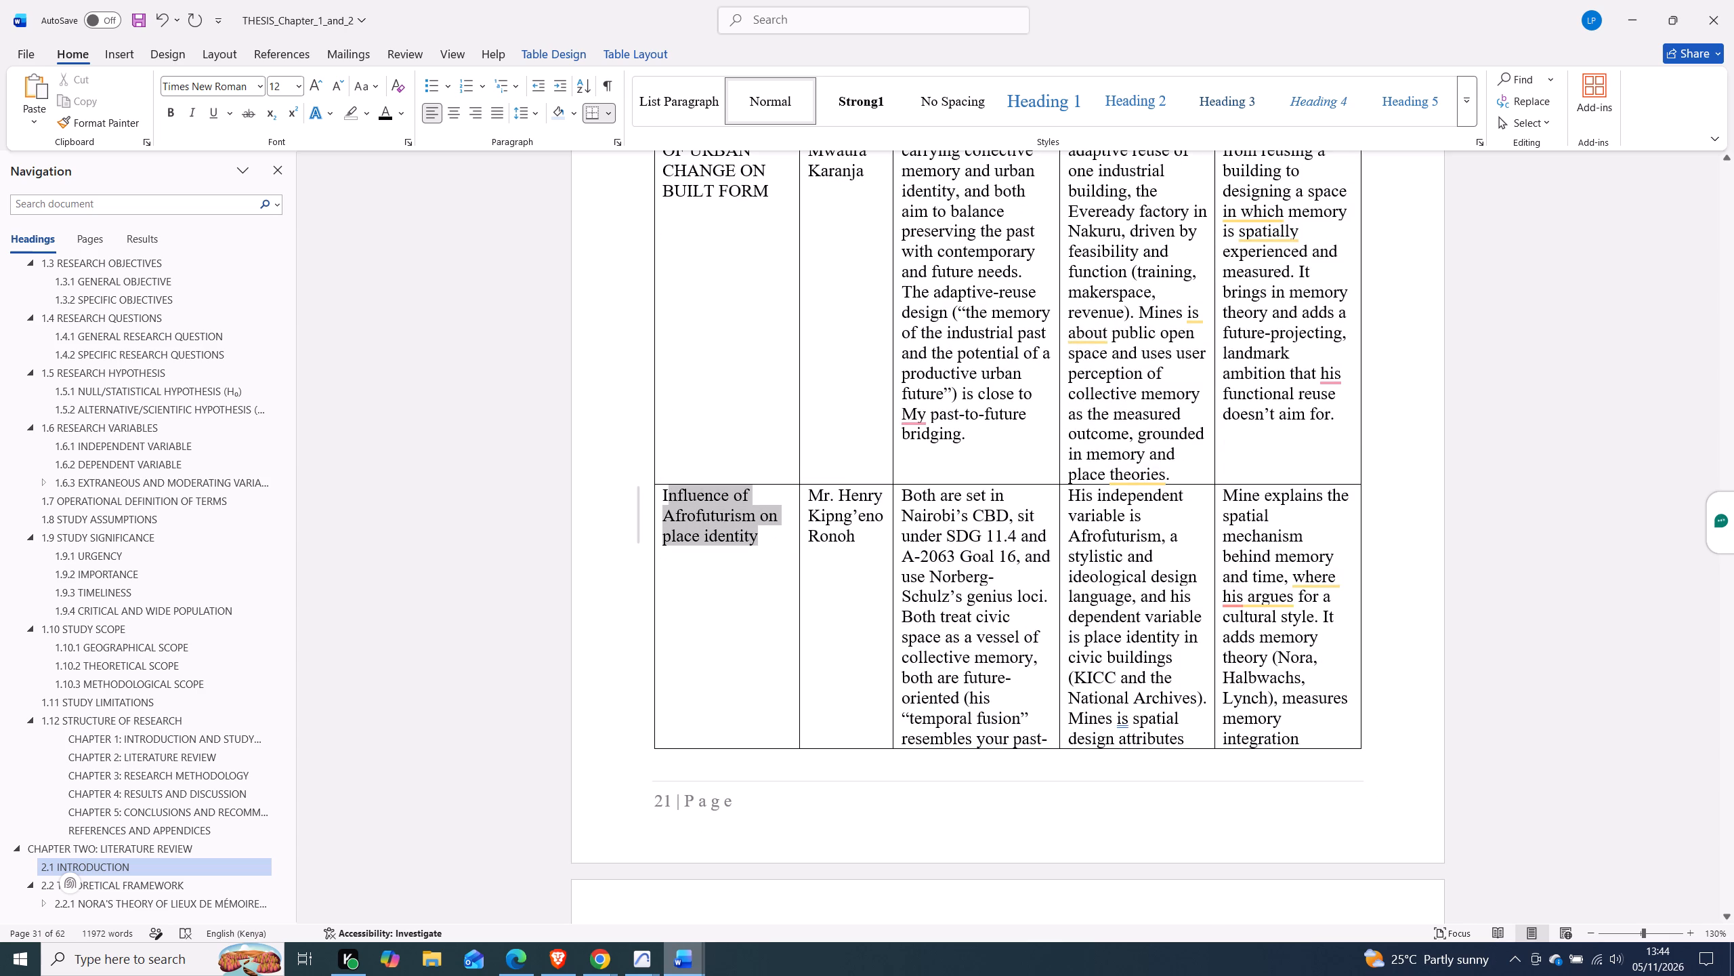
pyautogui.moveTo(671, 493); pyautogui.dragTo(661, 487)
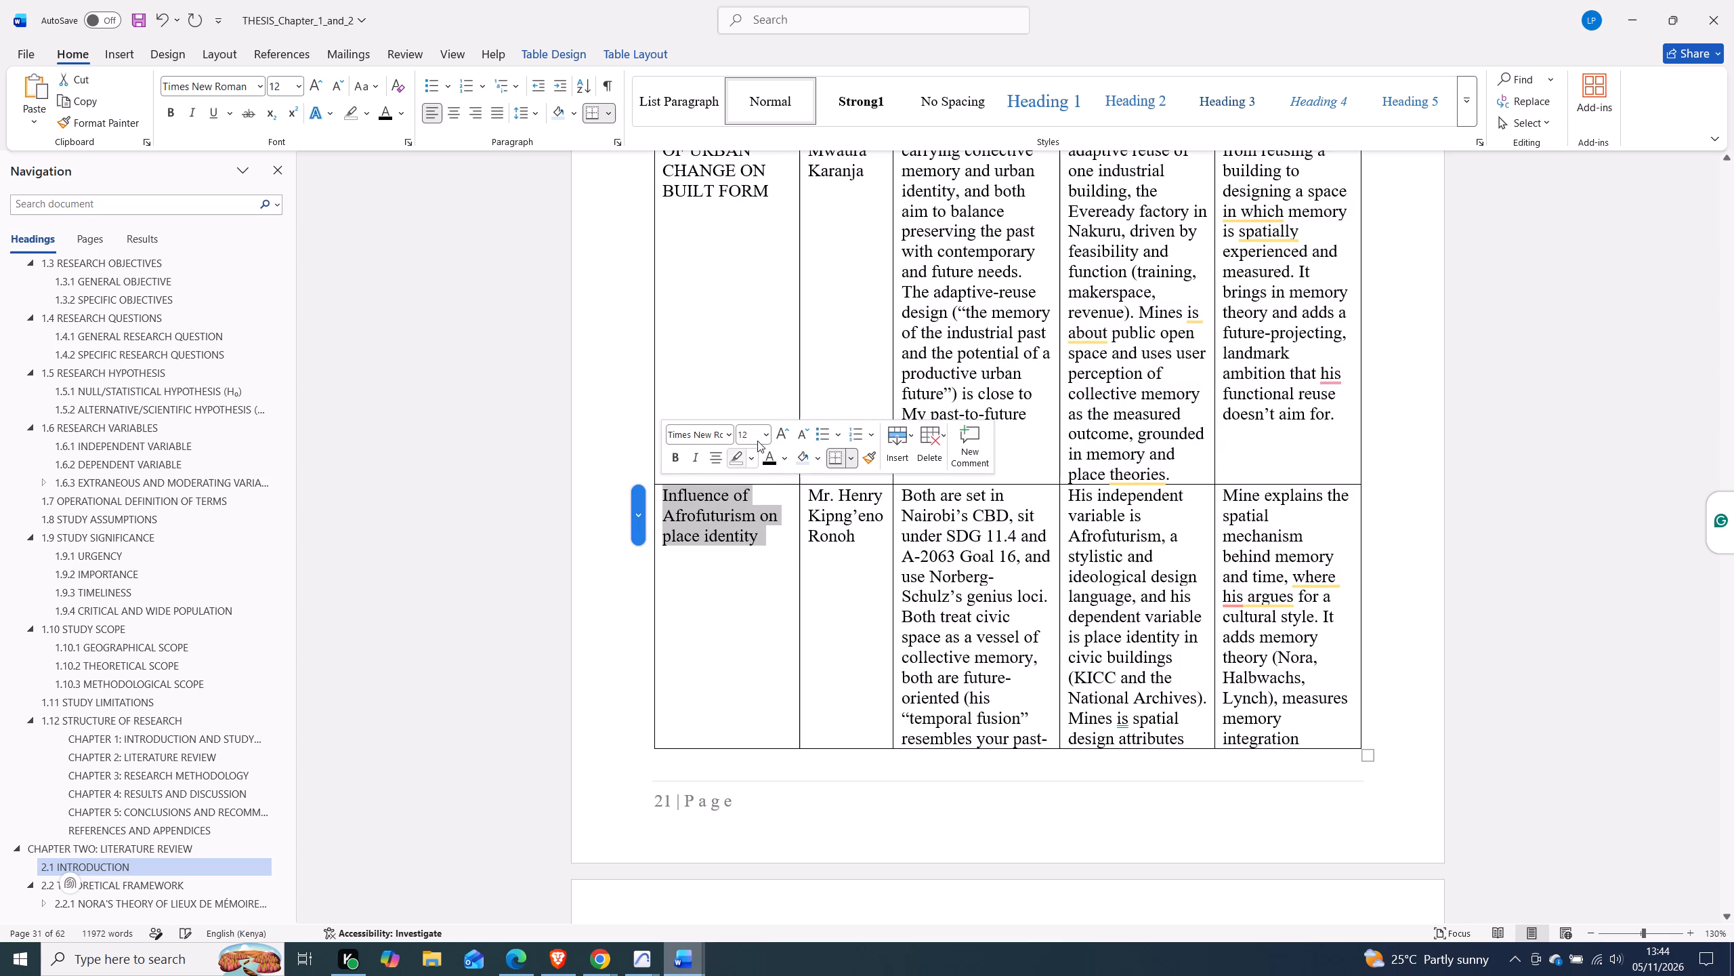
pyautogui.click(375, 87)
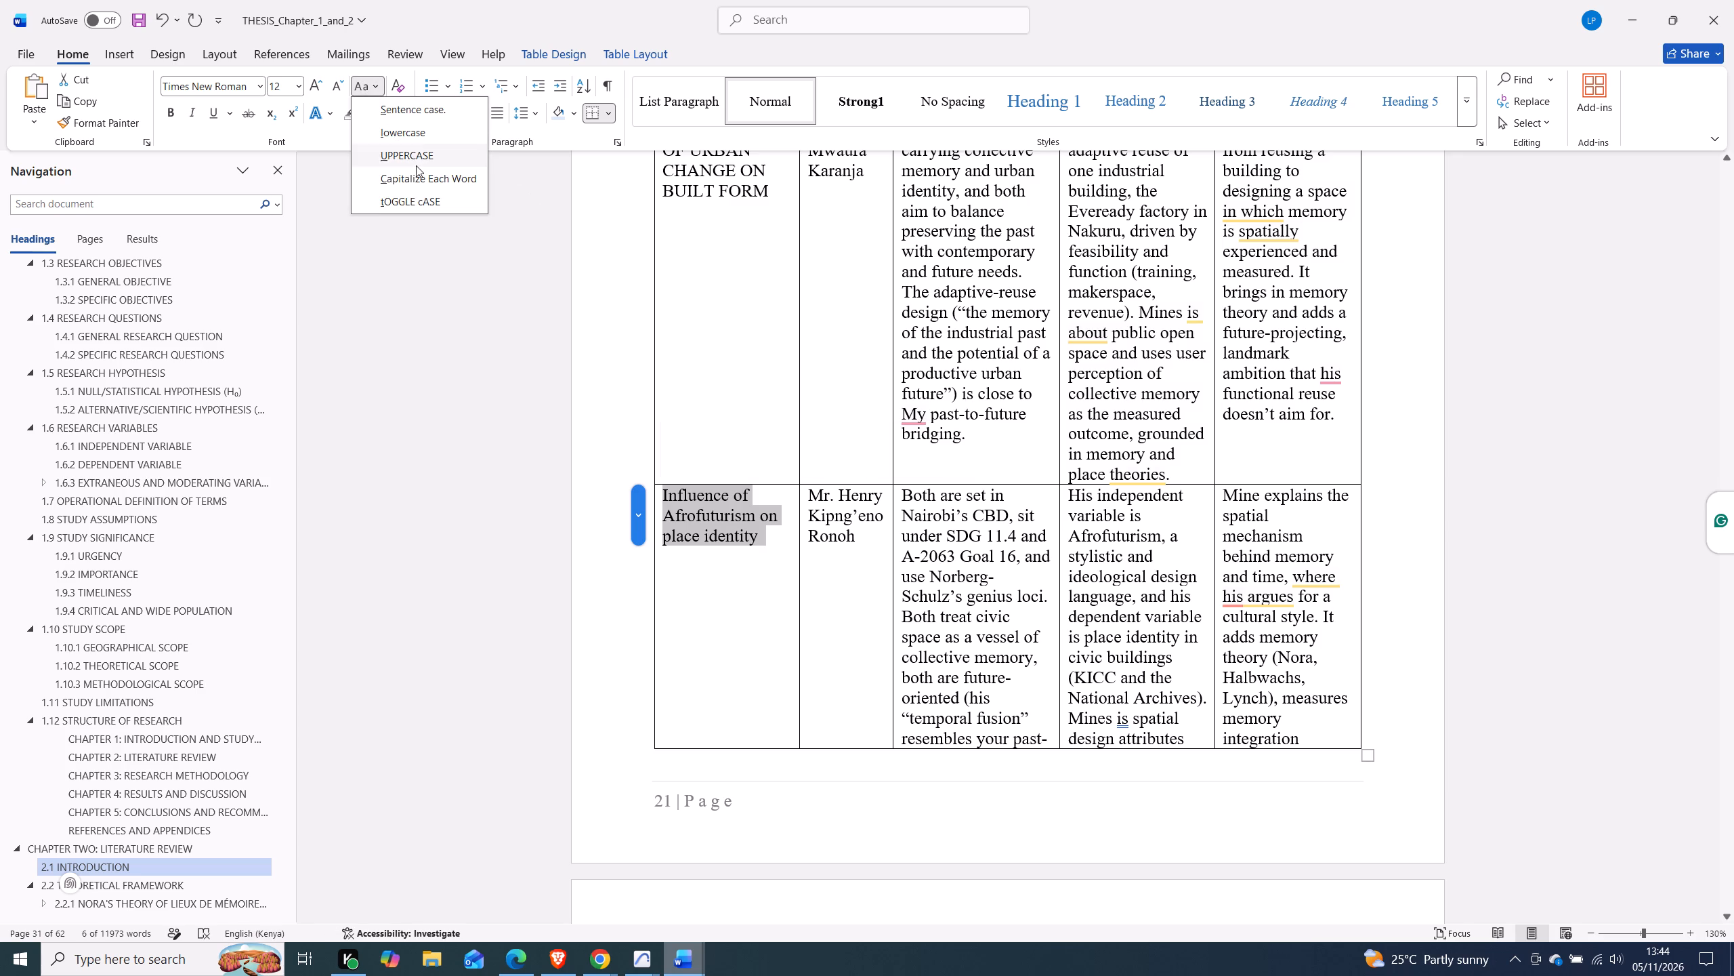
pyautogui.click(419, 159)
pyautogui.scroll(1, 771, 502)
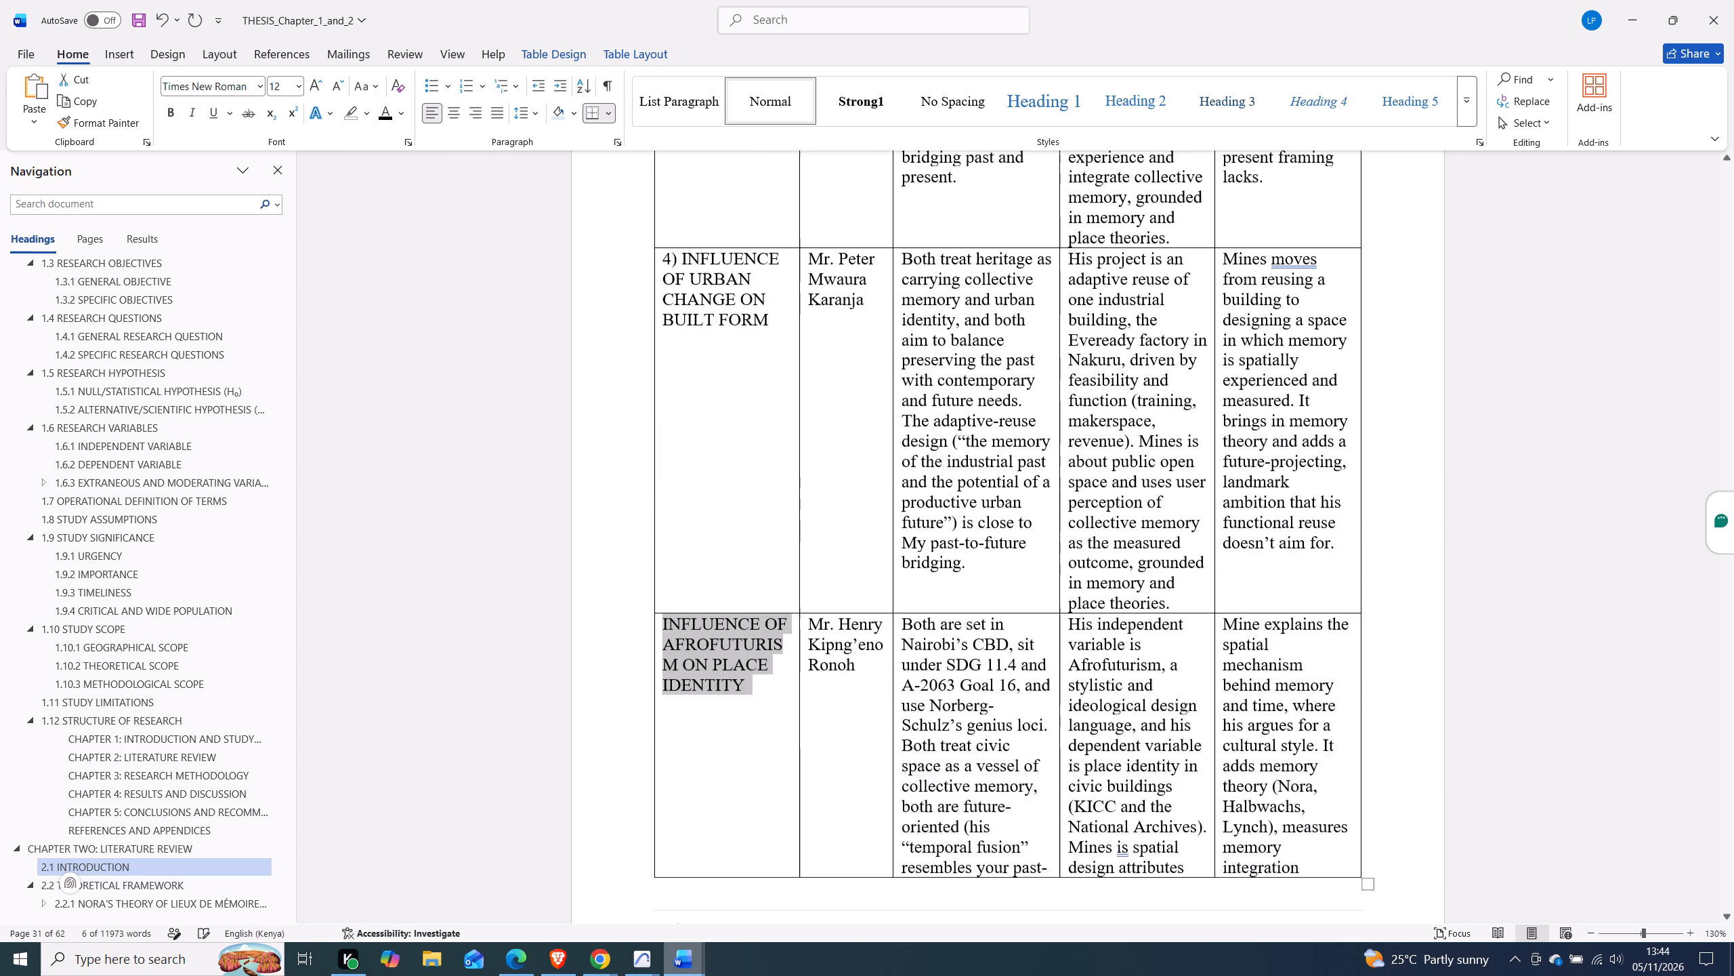
pyautogui.scroll(-1, 771, 502)
pyautogui.click(727, 491)
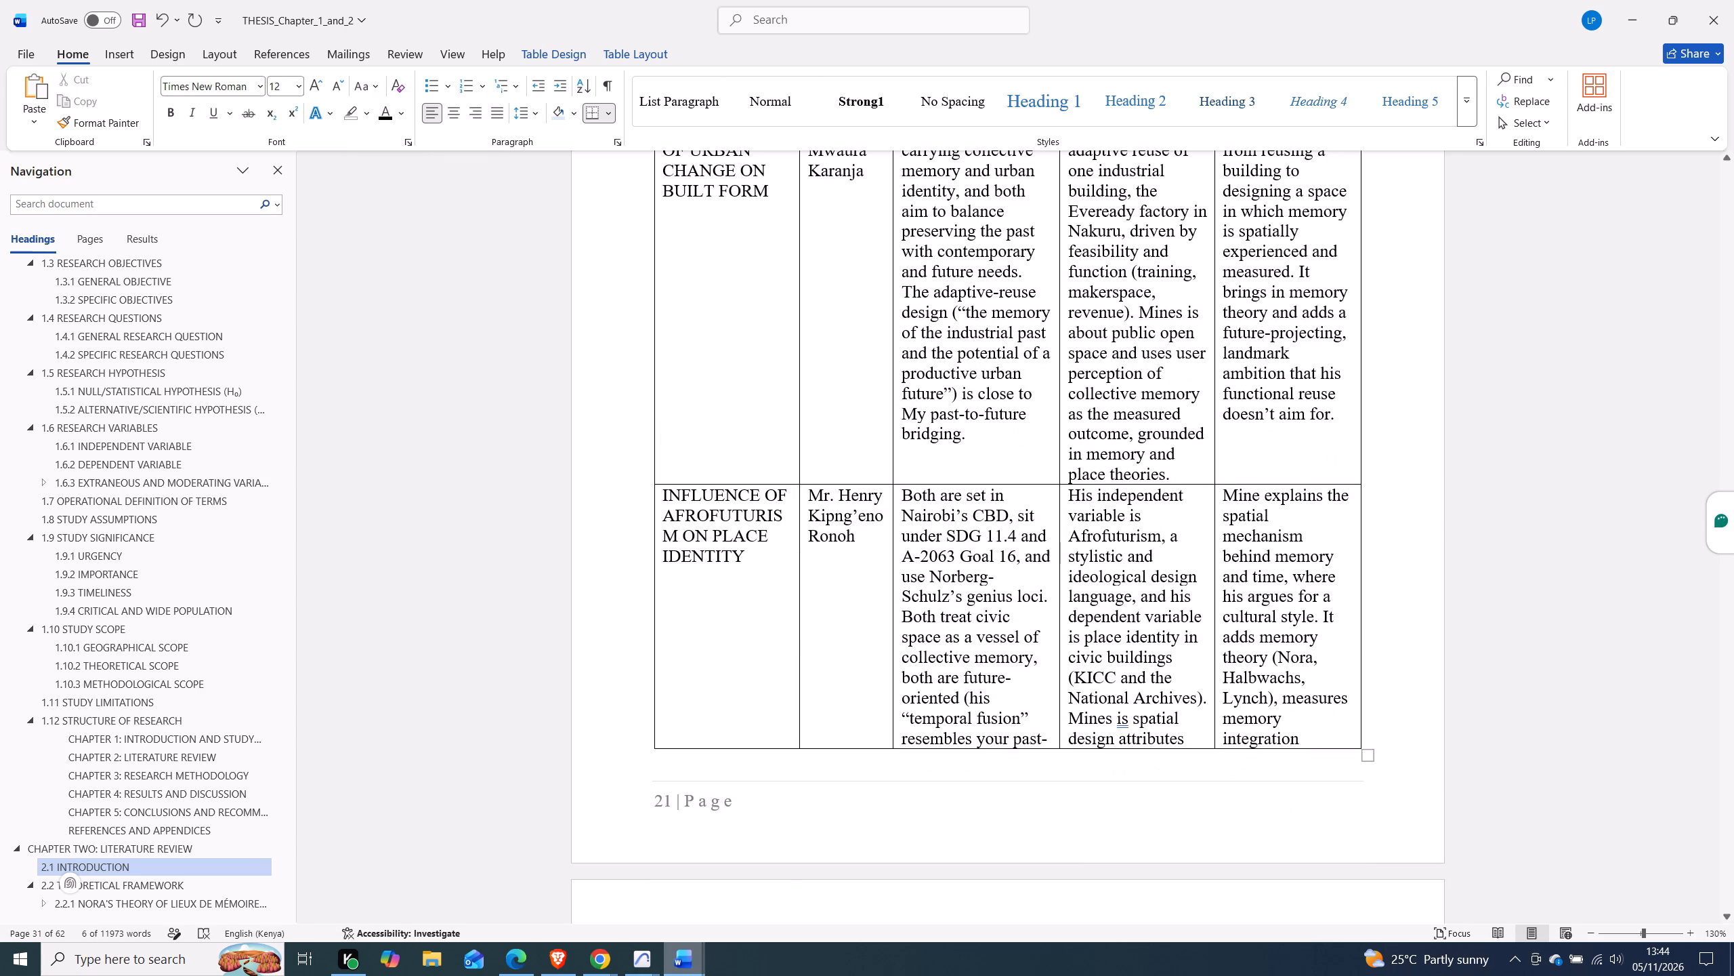
# Number the Afrofuturism topic in the last table row with "5) ".
pyautogui.click(663, 492)
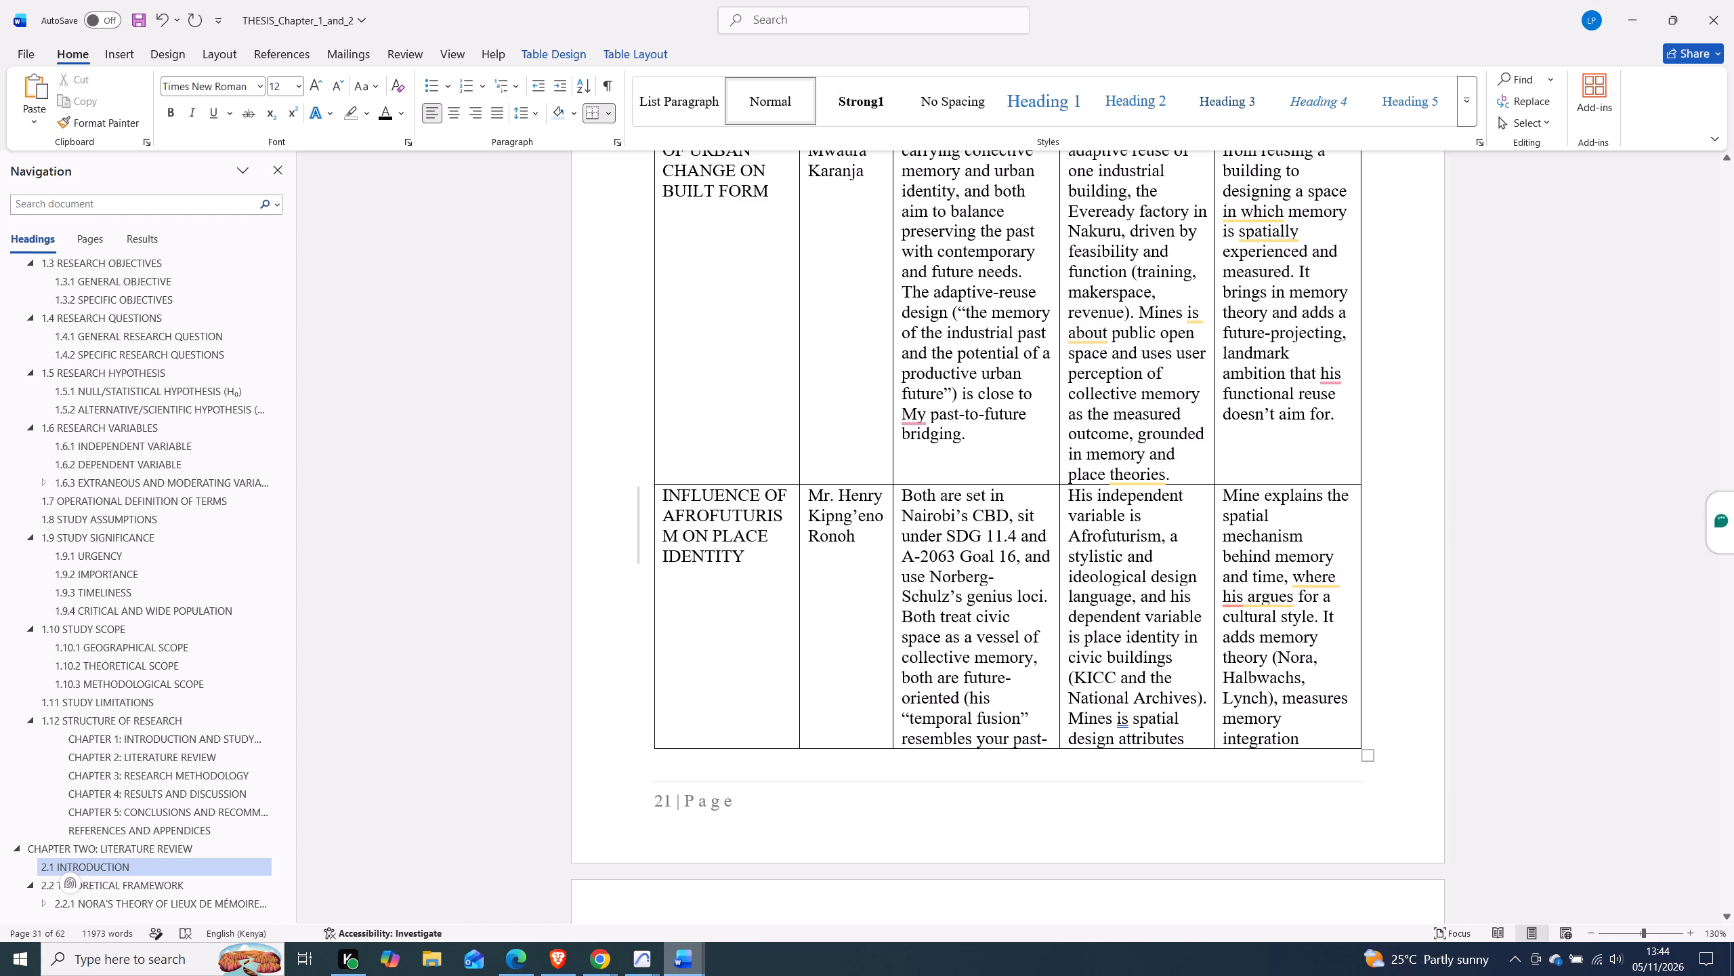
pyautogui.press('5')
pyautogui.write(')')
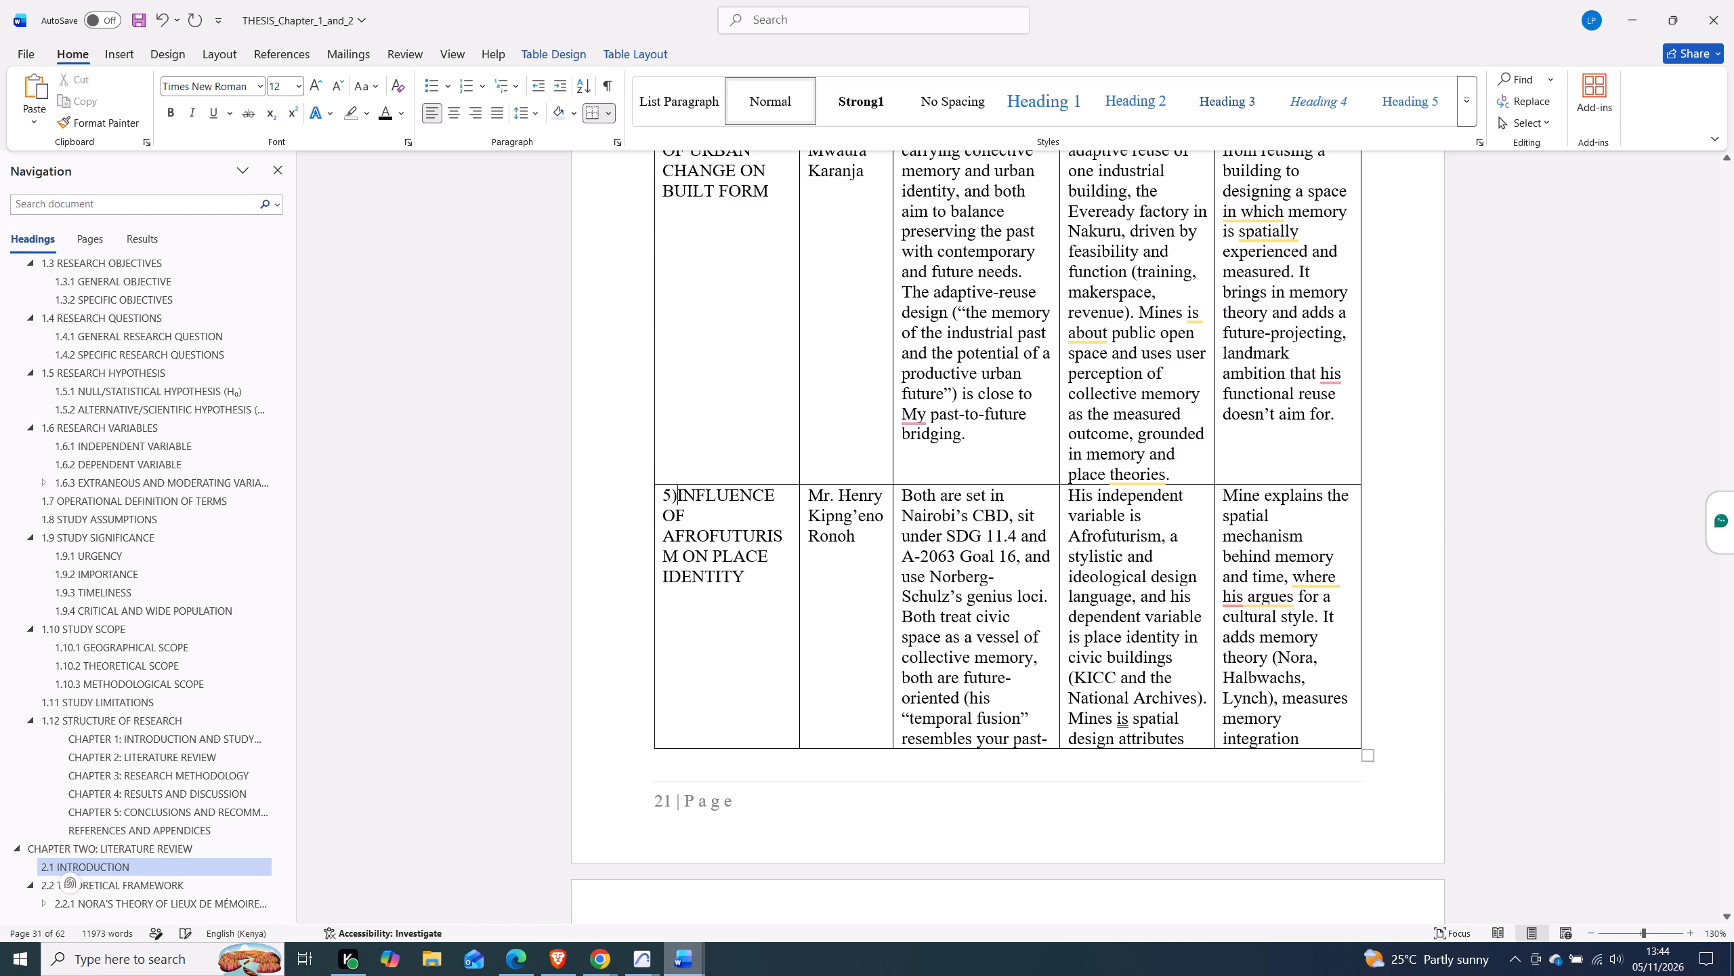
pyautogui.press('space')
# Check where the comparison table ends before 2.2 Theoretical Framework, then review the numbered rows back up to section 2.2.
pyautogui.scroll(-4, 734, 489)
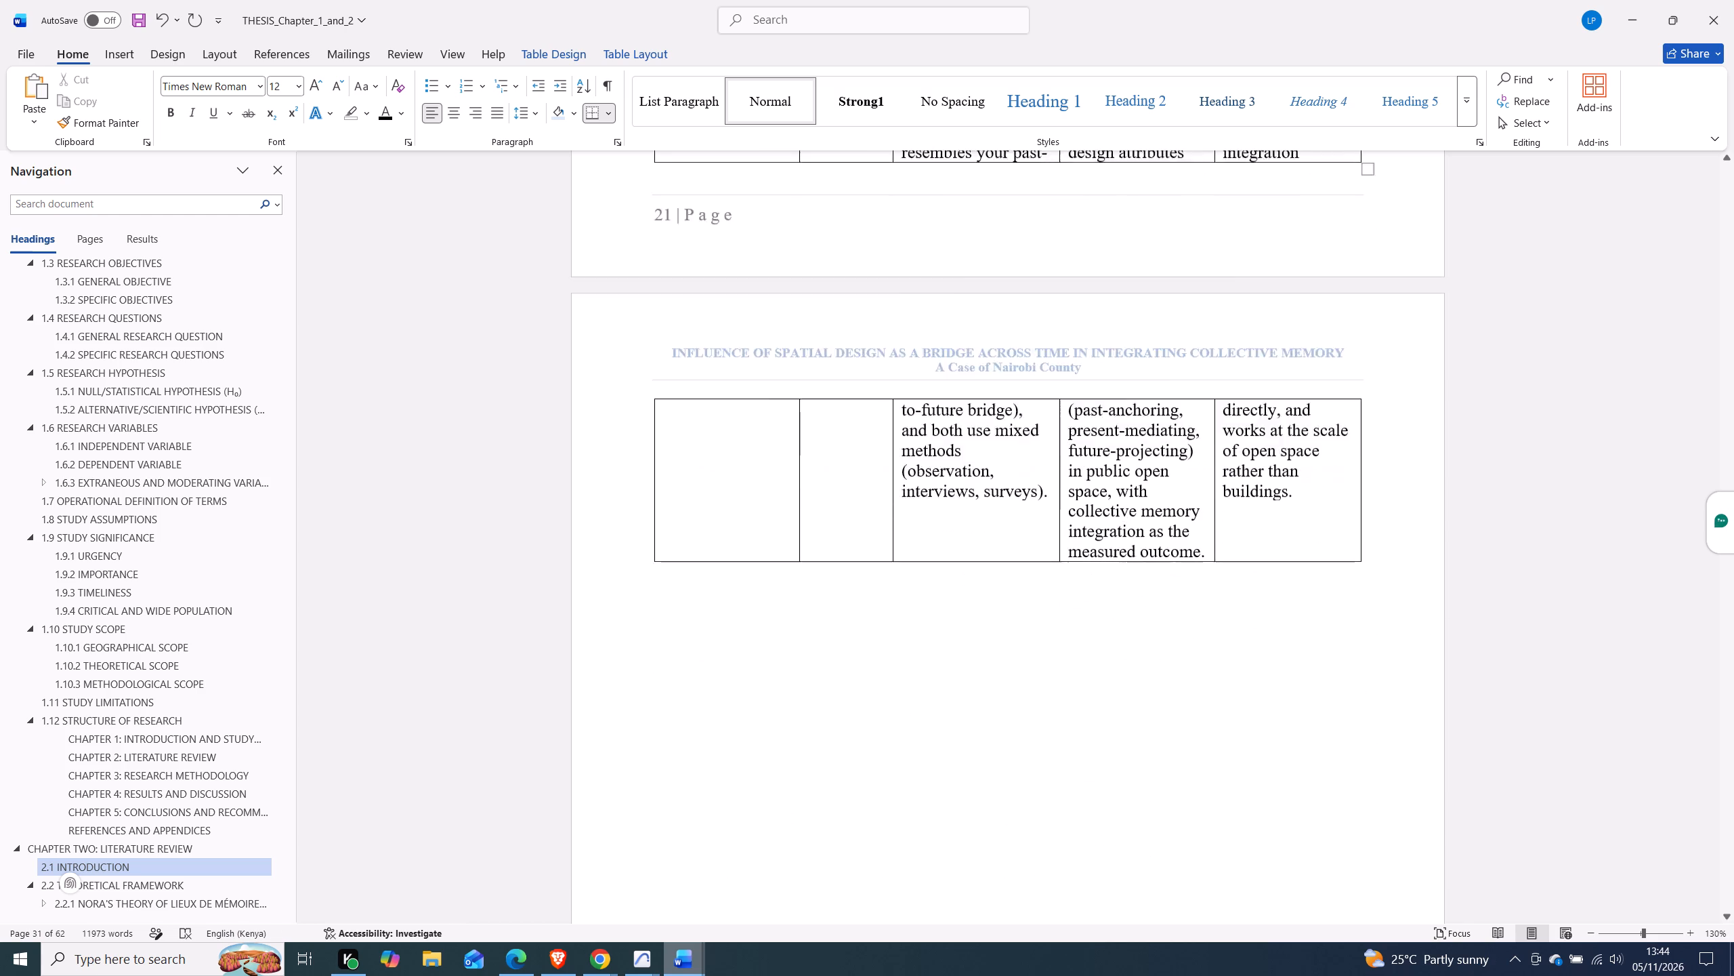
pyautogui.scroll(-9, 734, 489)
pyautogui.scroll(5, 734, 489)
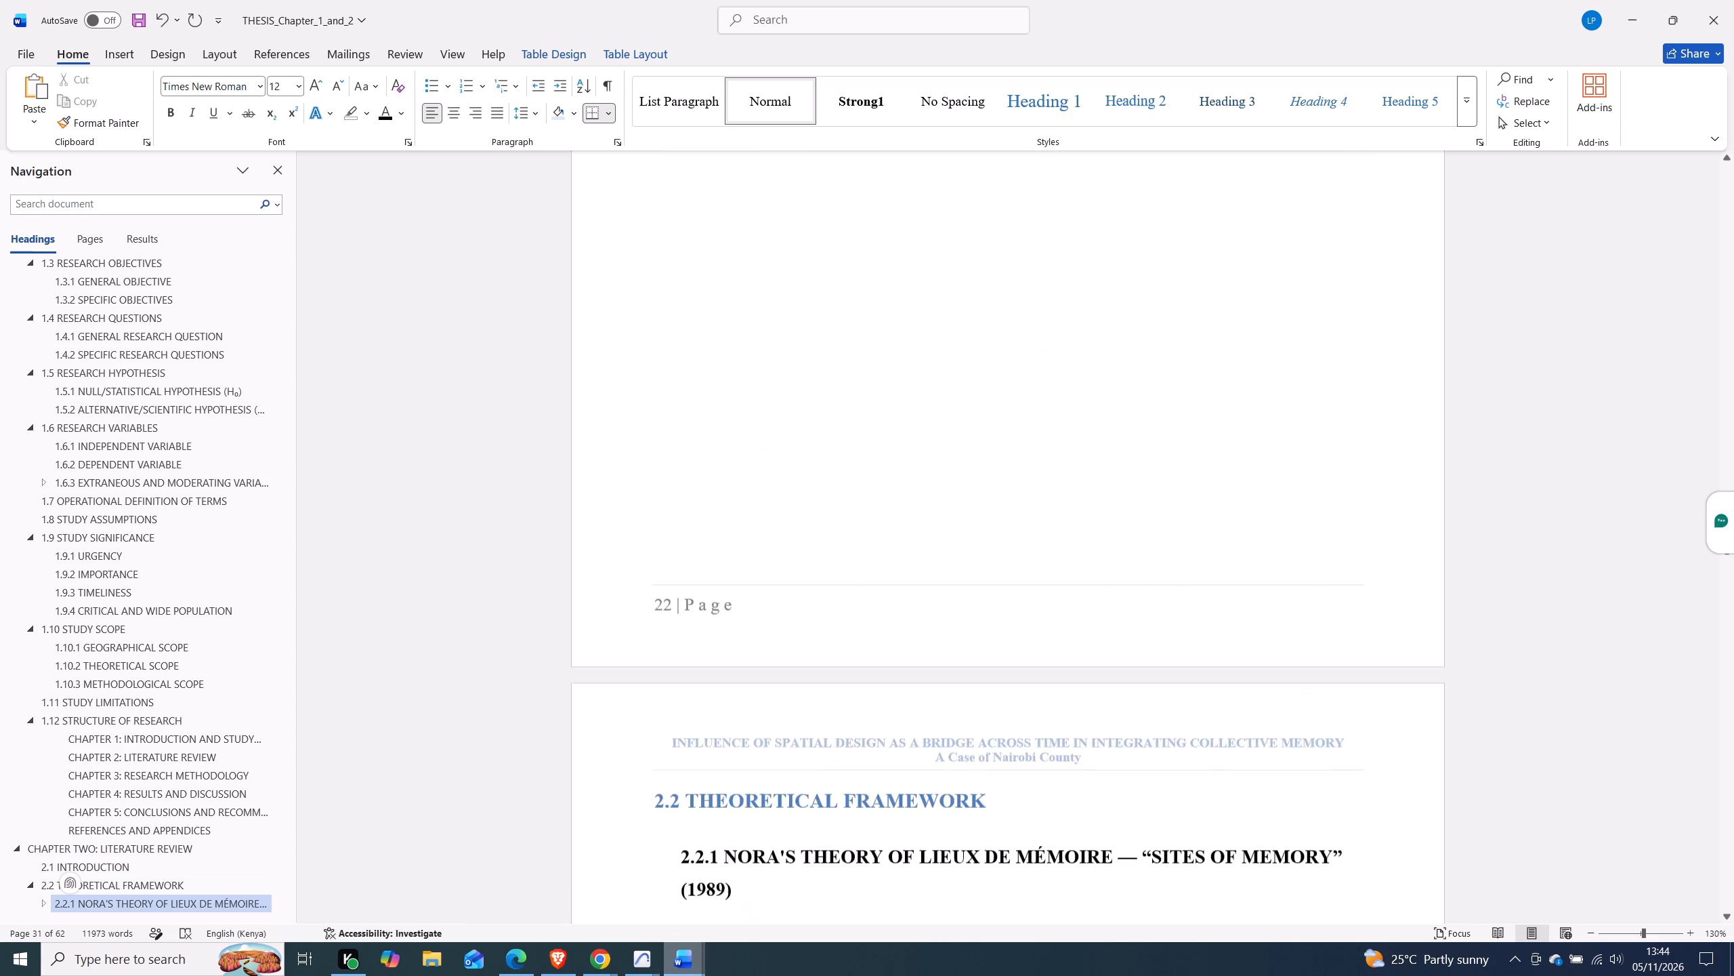
pyautogui.scroll(5, 734, 489)
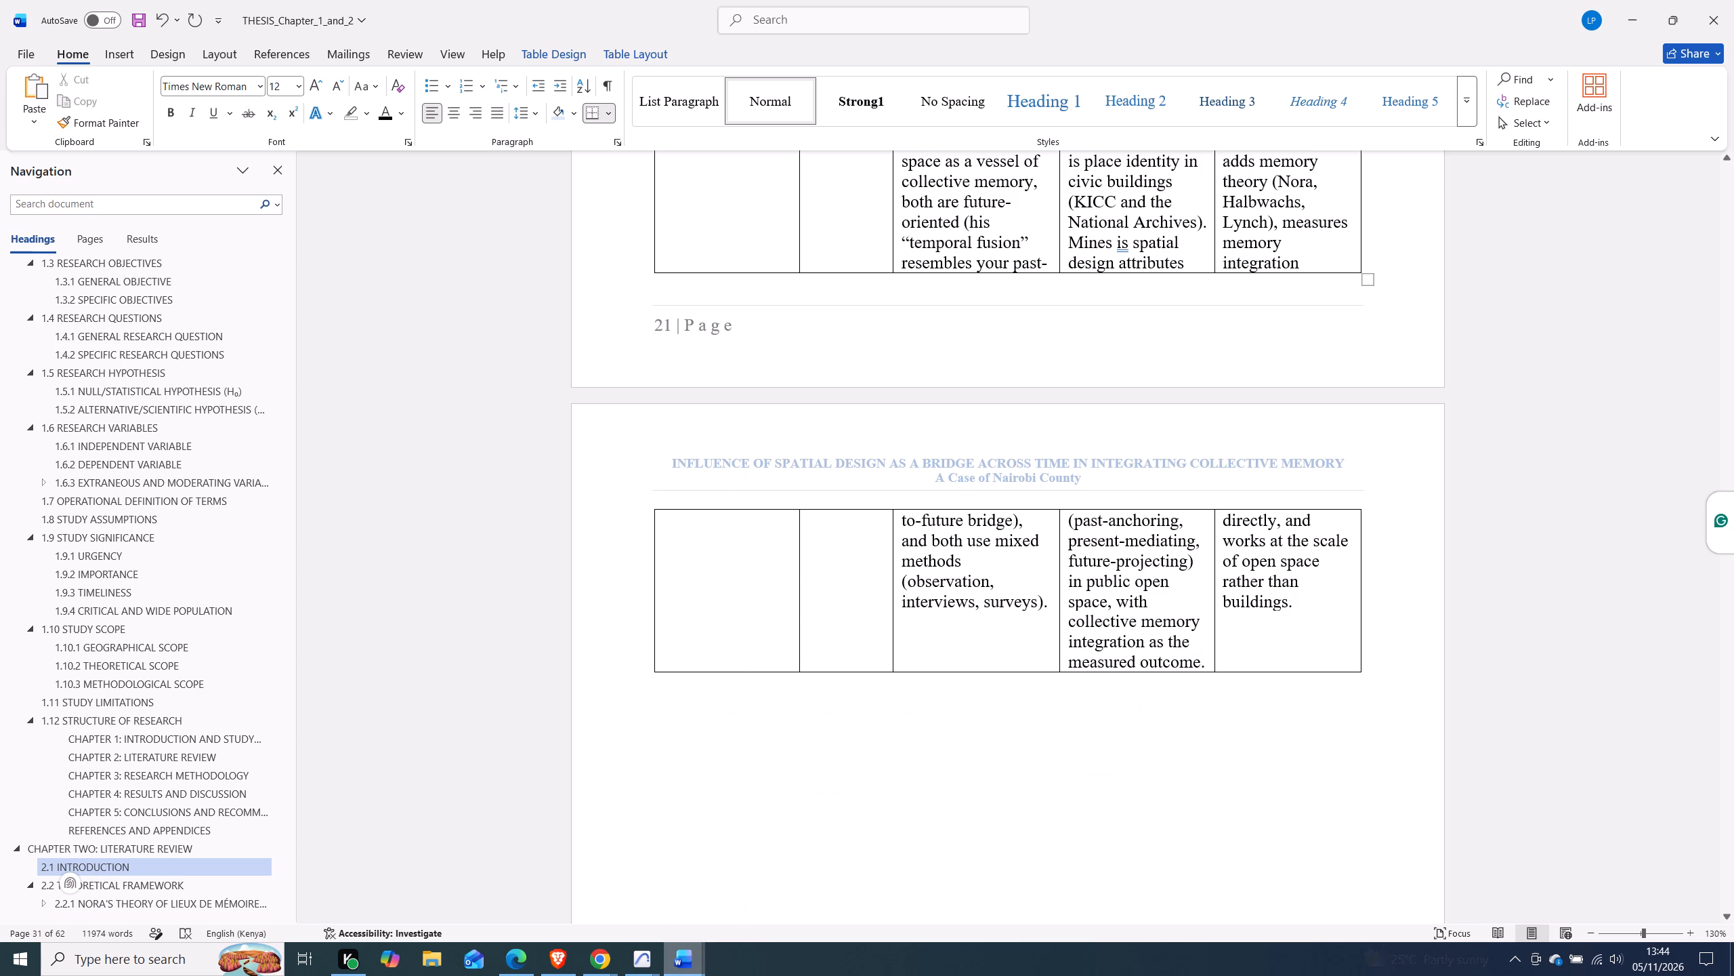
pyautogui.click(747, 658)
pyautogui.scroll(-1, 738, 539)
pyautogui.scroll(1, 738, 539)
pyautogui.scroll(-1, 744, 544)
pyautogui.click(712, 479)
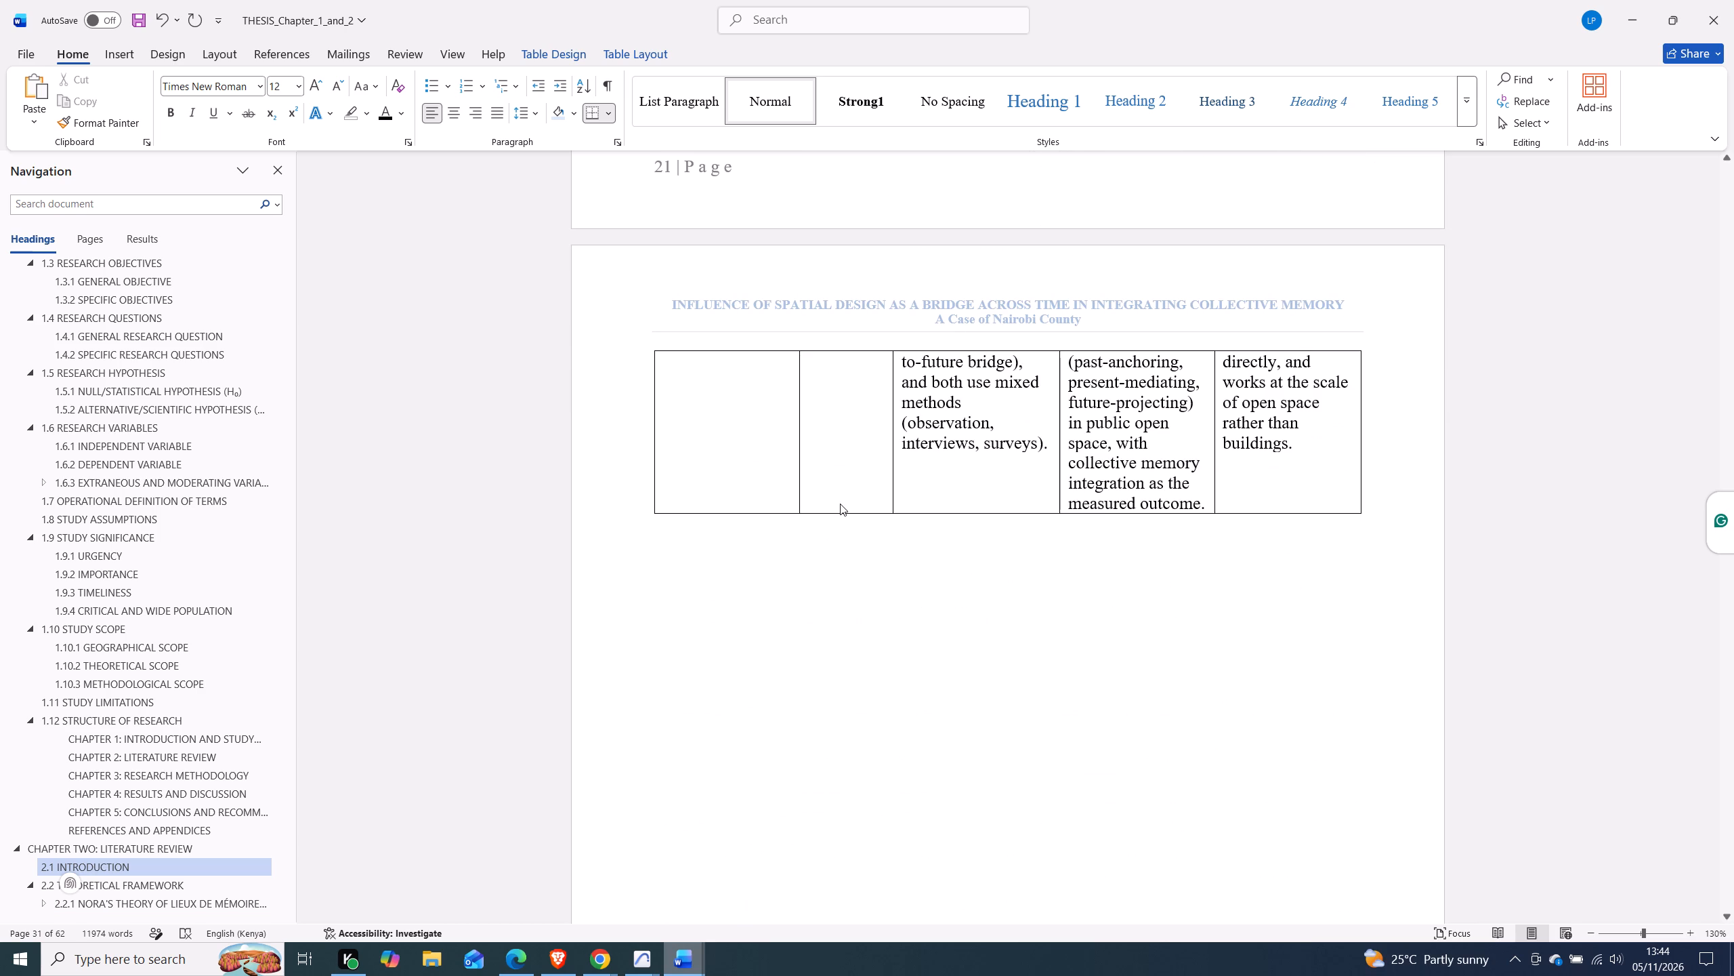
pyautogui.doubleClick(840, 508)
pyautogui.click(1389, 505)
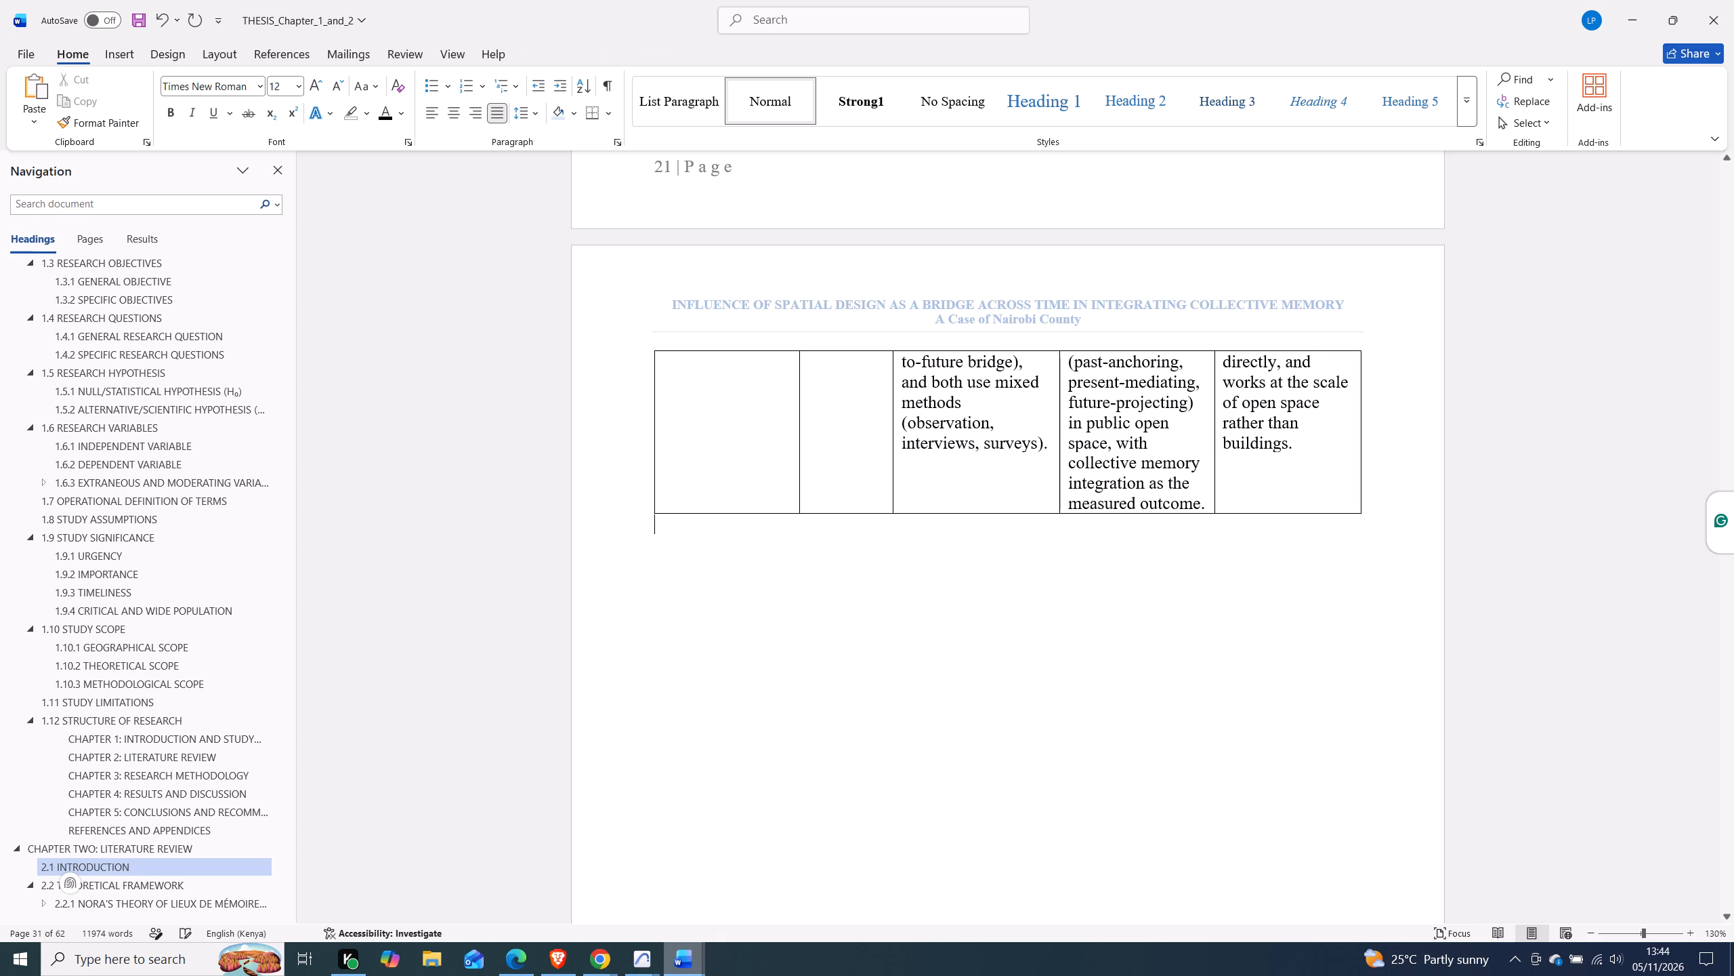
pyautogui.click(1345, 521)
pyautogui.click(1347, 514)
pyautogui.scroll(14, 1280, 581)
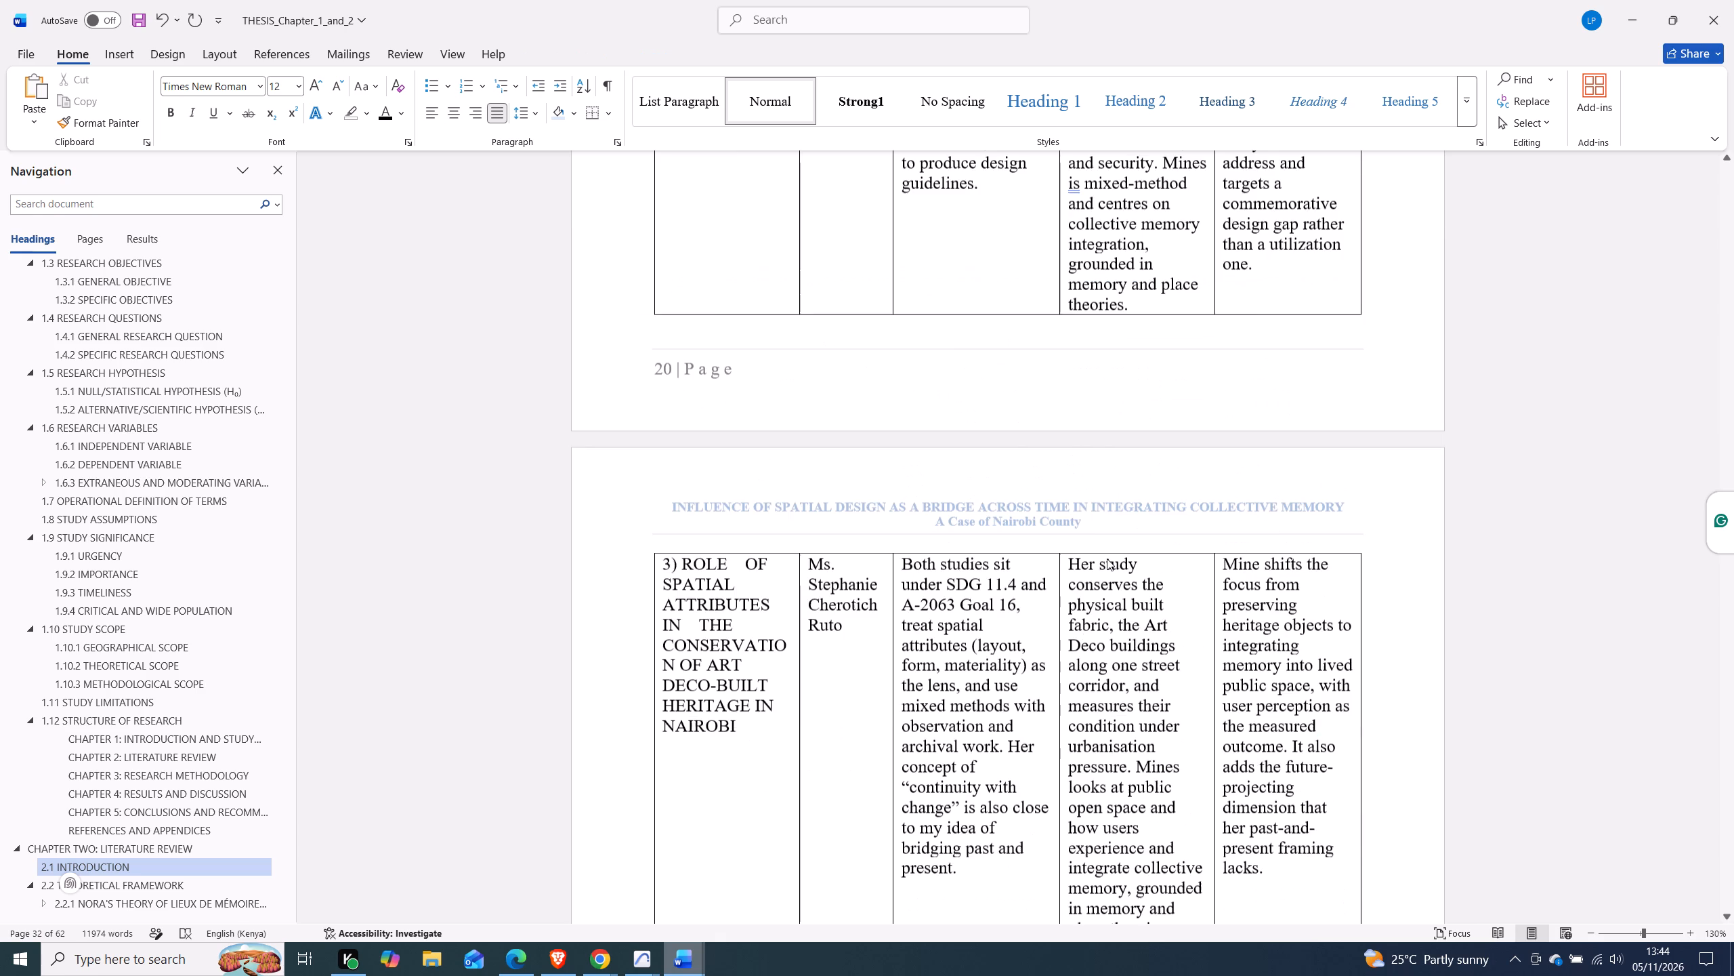
pyautogui.scroll(3, 902, 377)
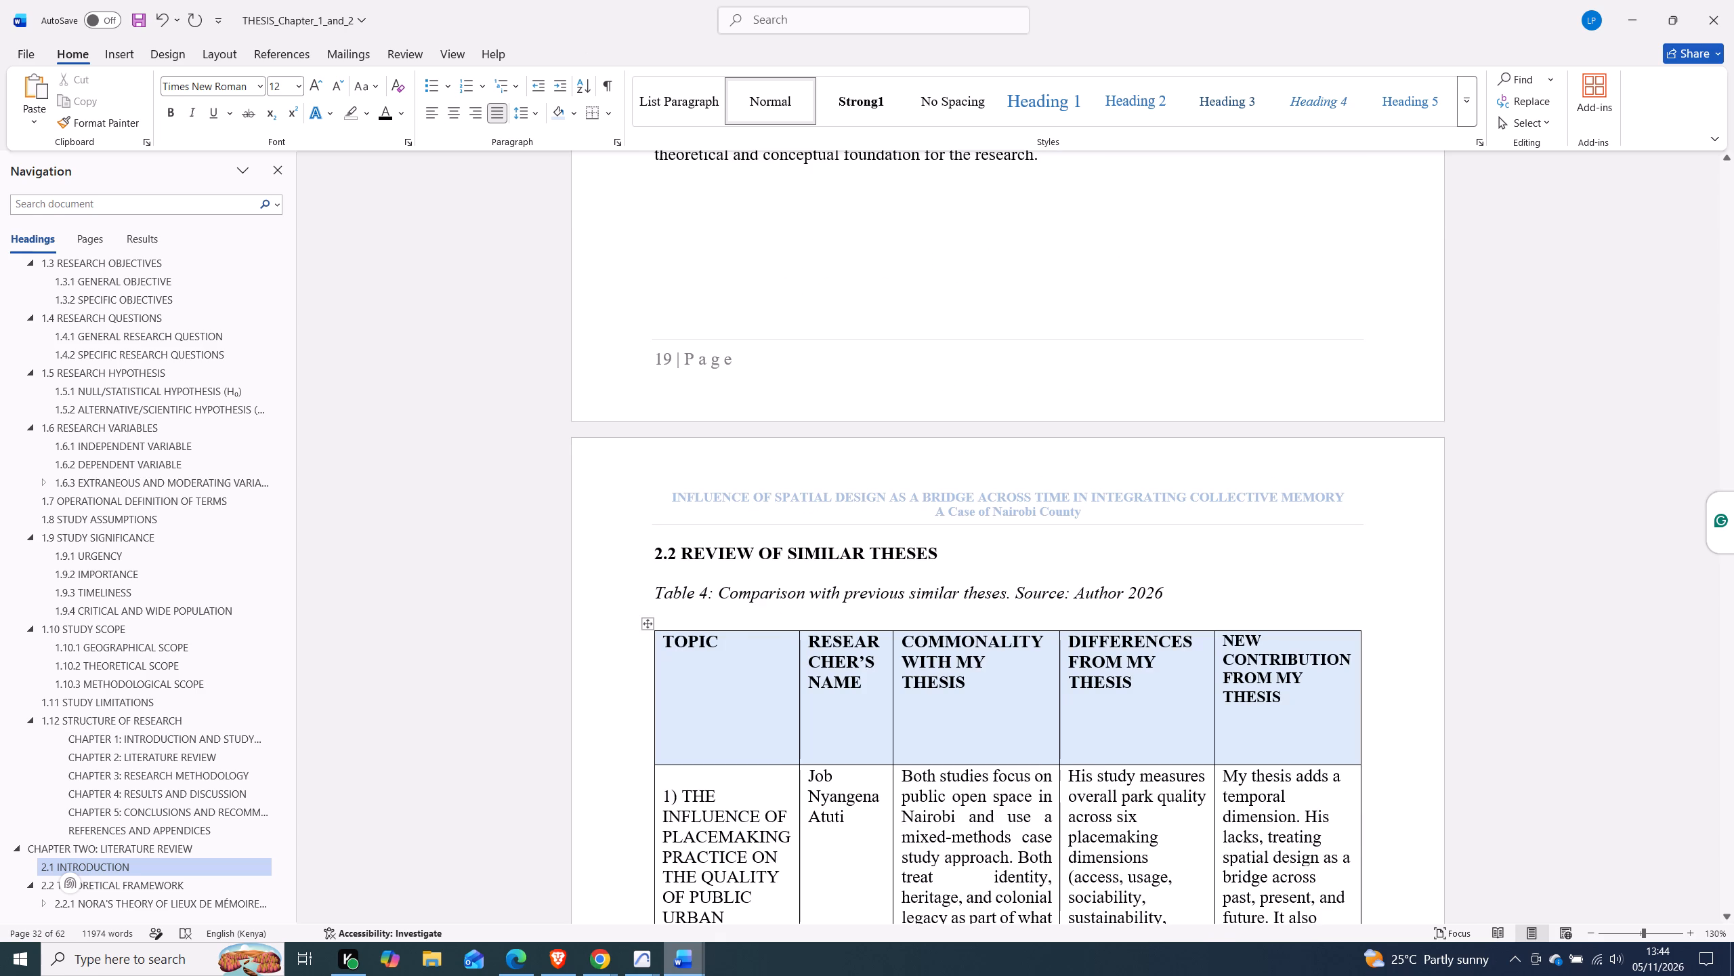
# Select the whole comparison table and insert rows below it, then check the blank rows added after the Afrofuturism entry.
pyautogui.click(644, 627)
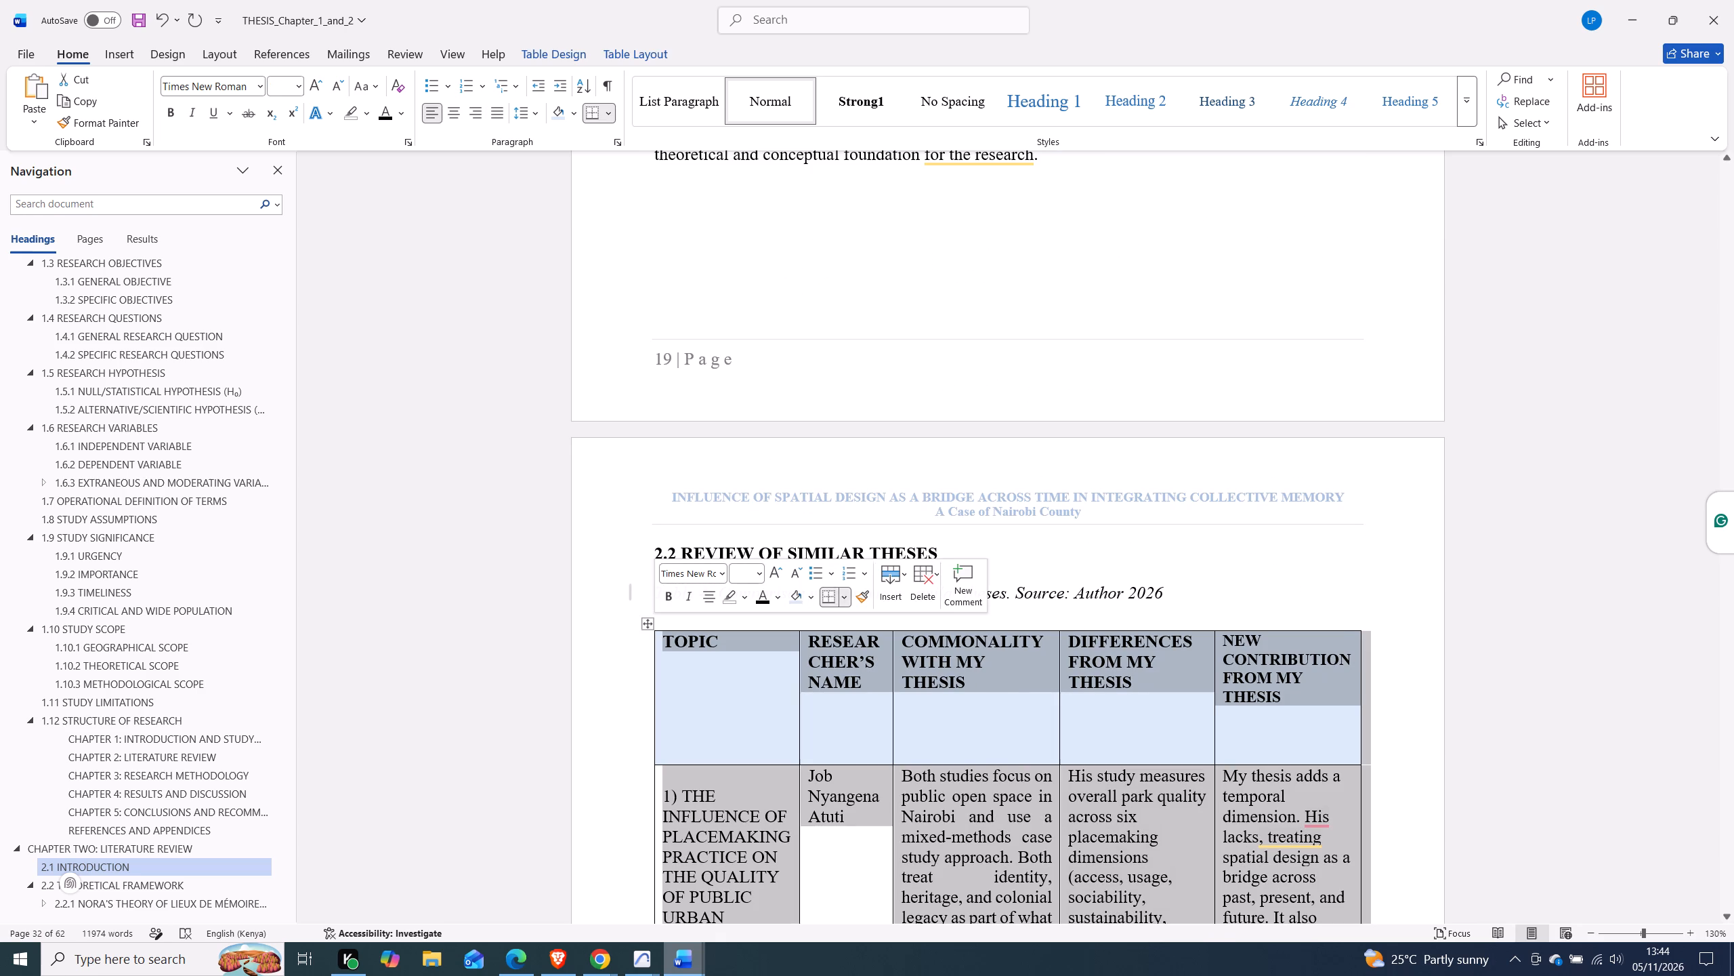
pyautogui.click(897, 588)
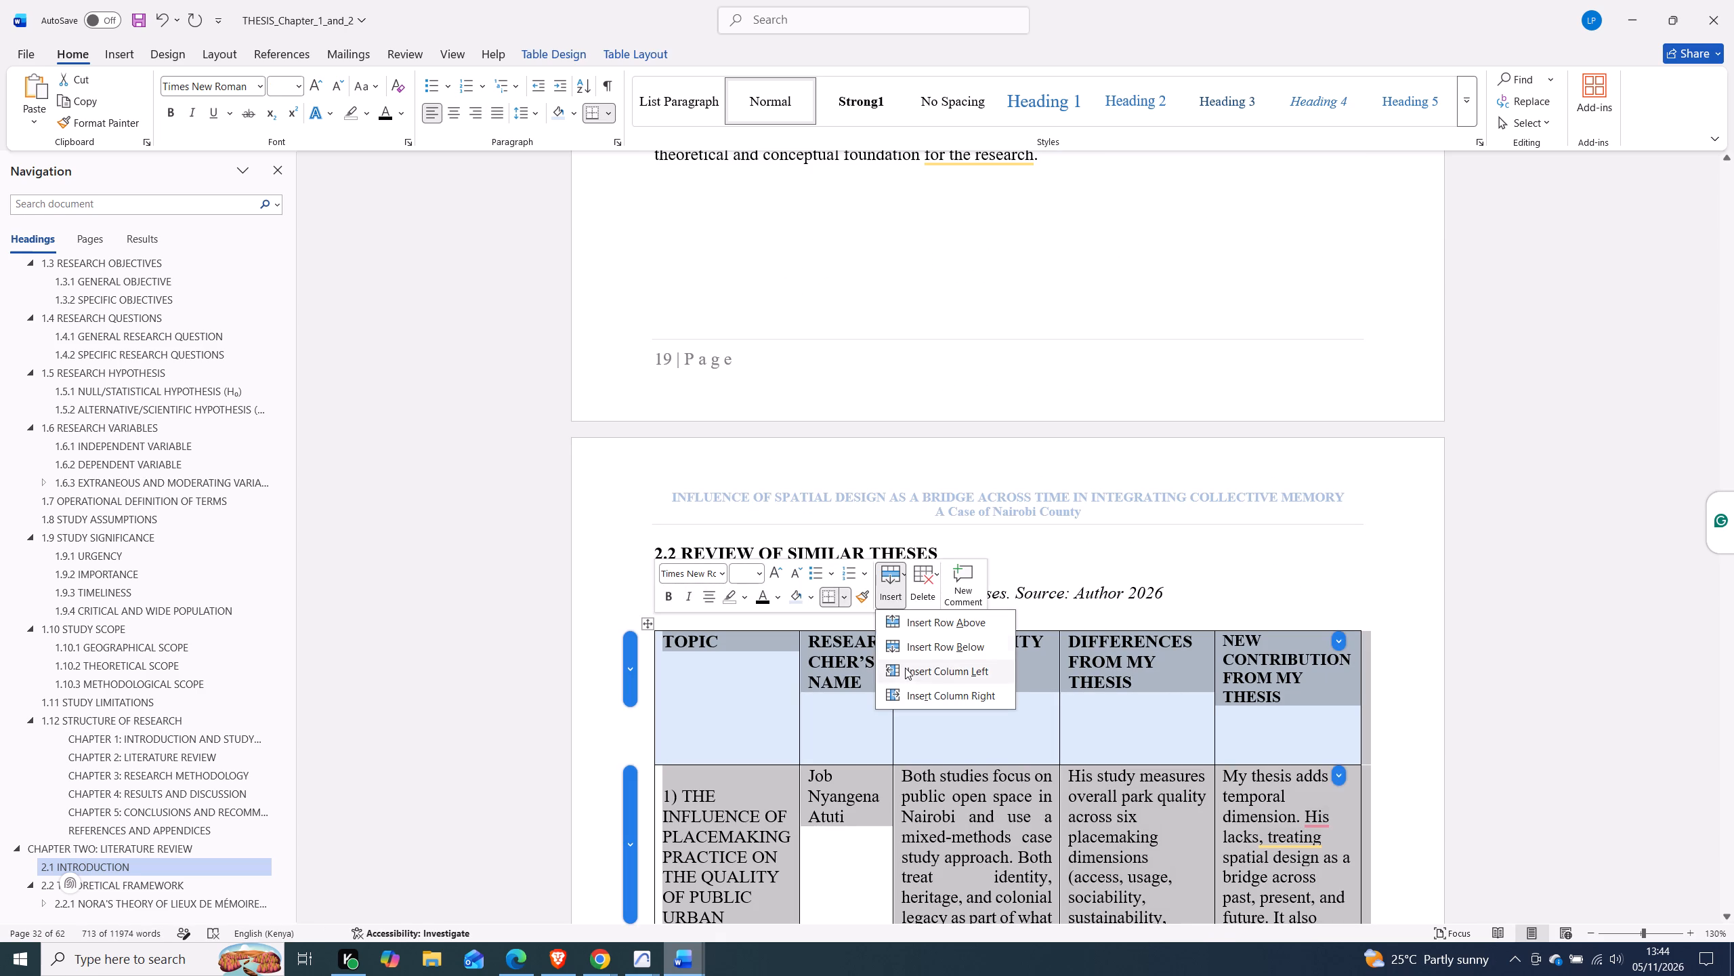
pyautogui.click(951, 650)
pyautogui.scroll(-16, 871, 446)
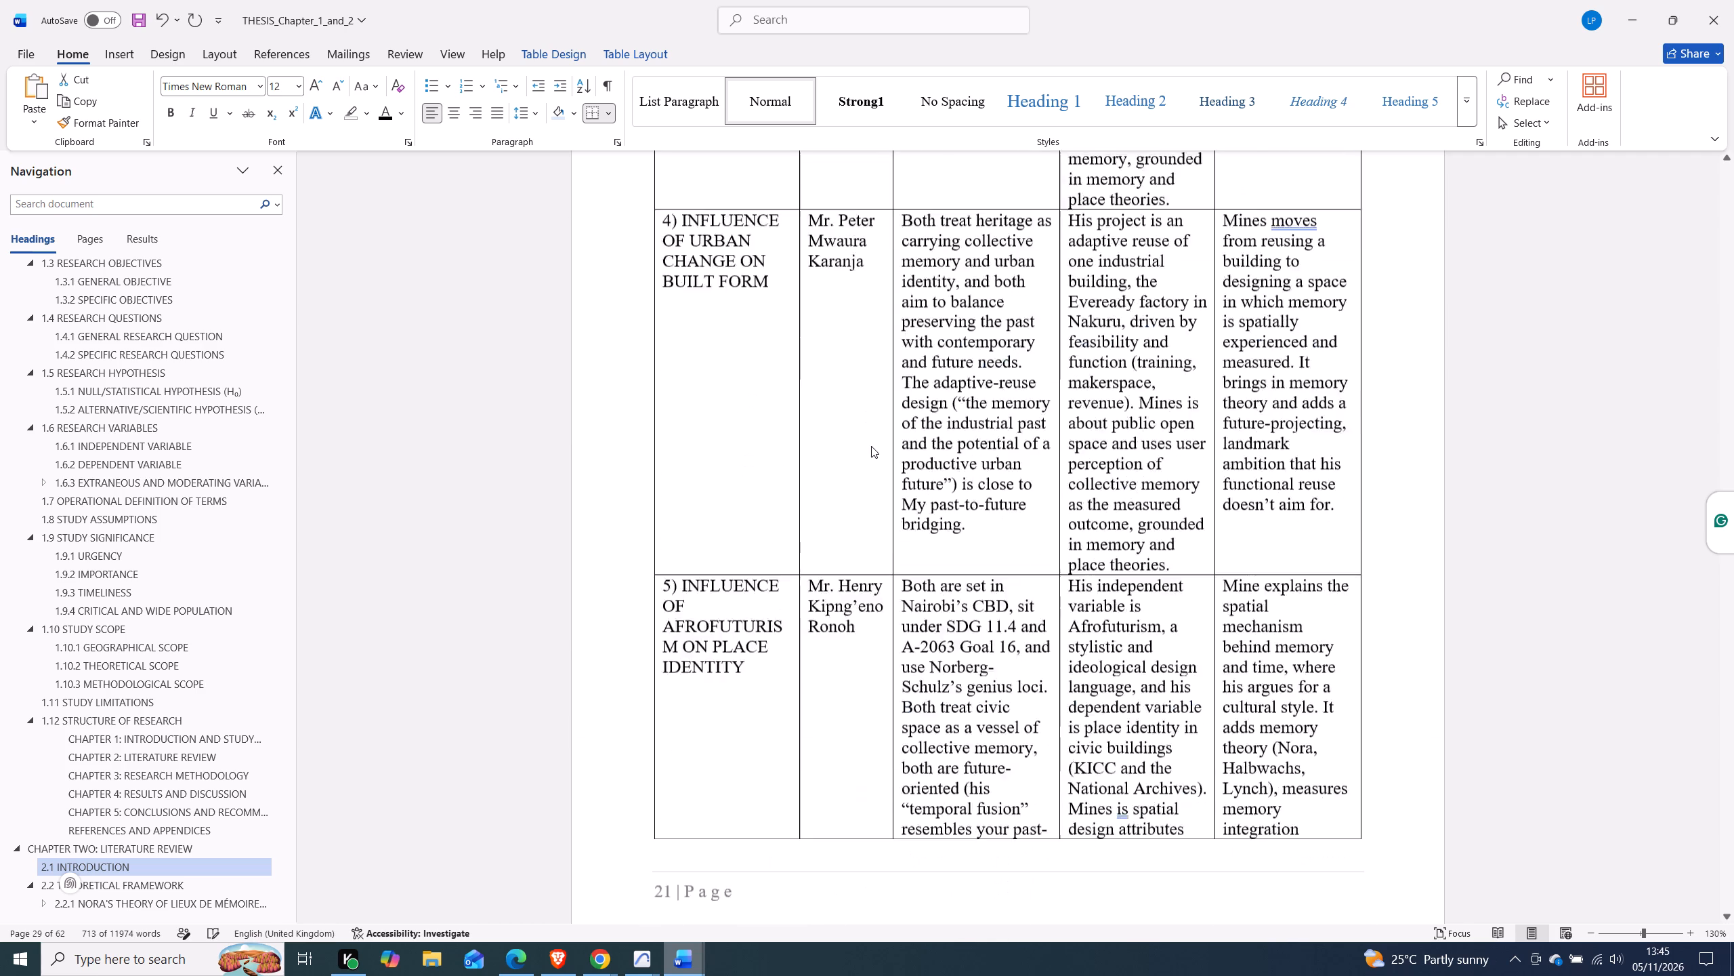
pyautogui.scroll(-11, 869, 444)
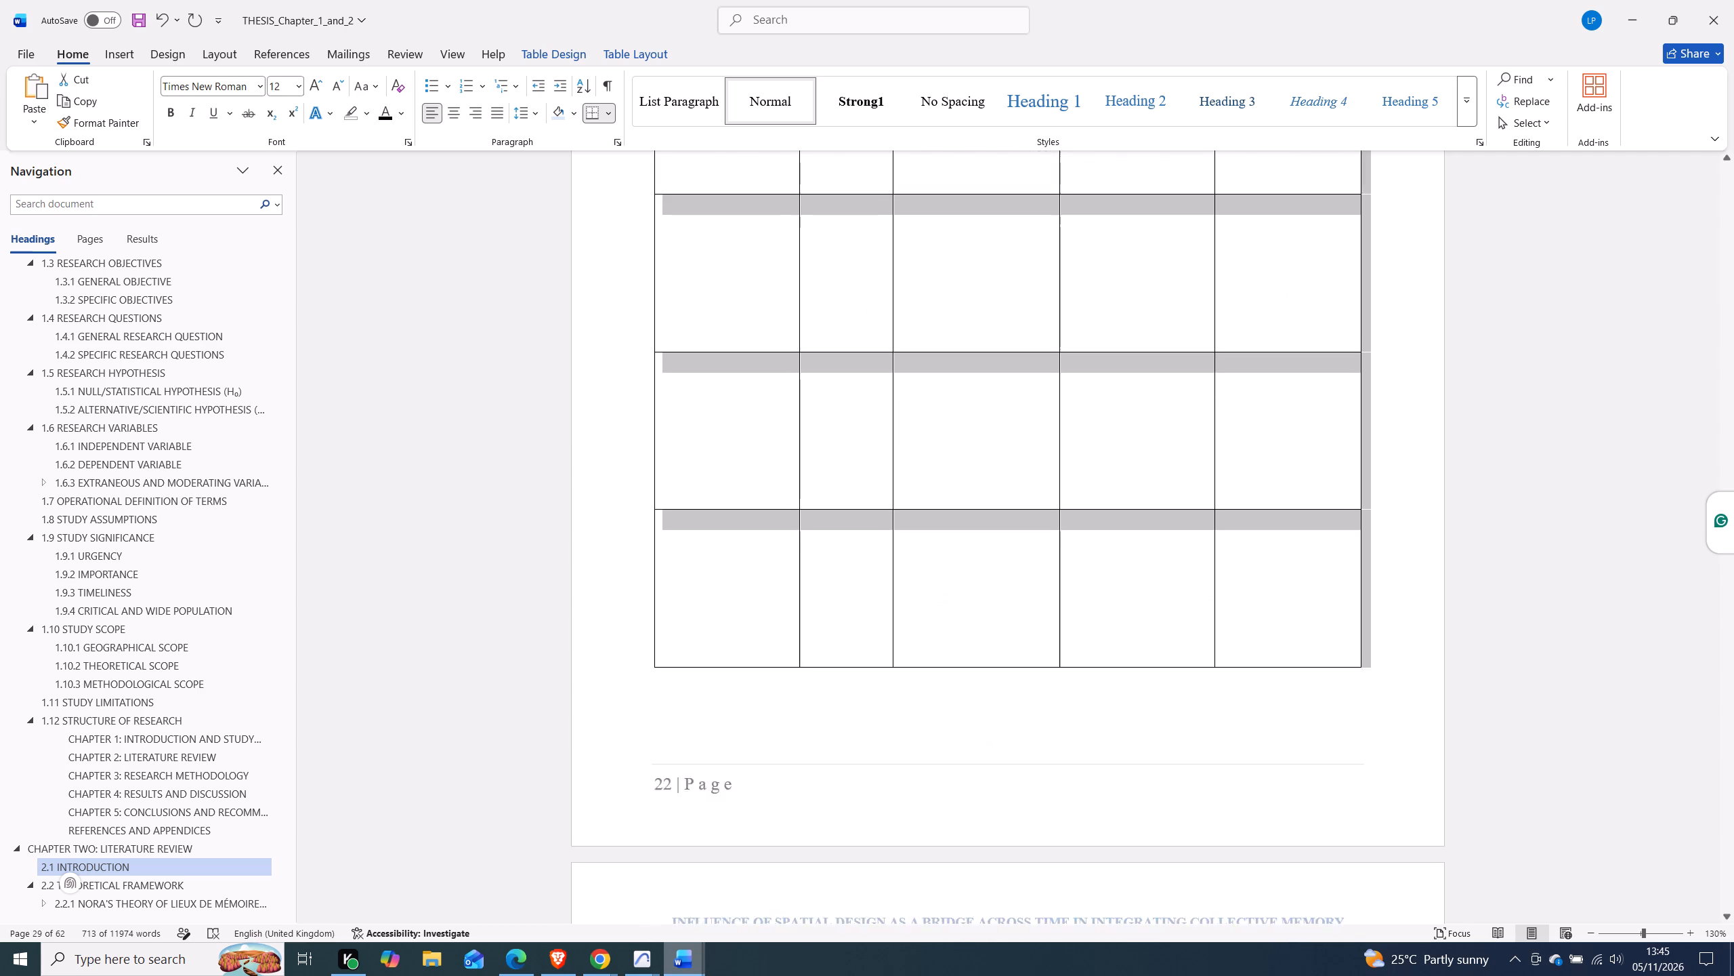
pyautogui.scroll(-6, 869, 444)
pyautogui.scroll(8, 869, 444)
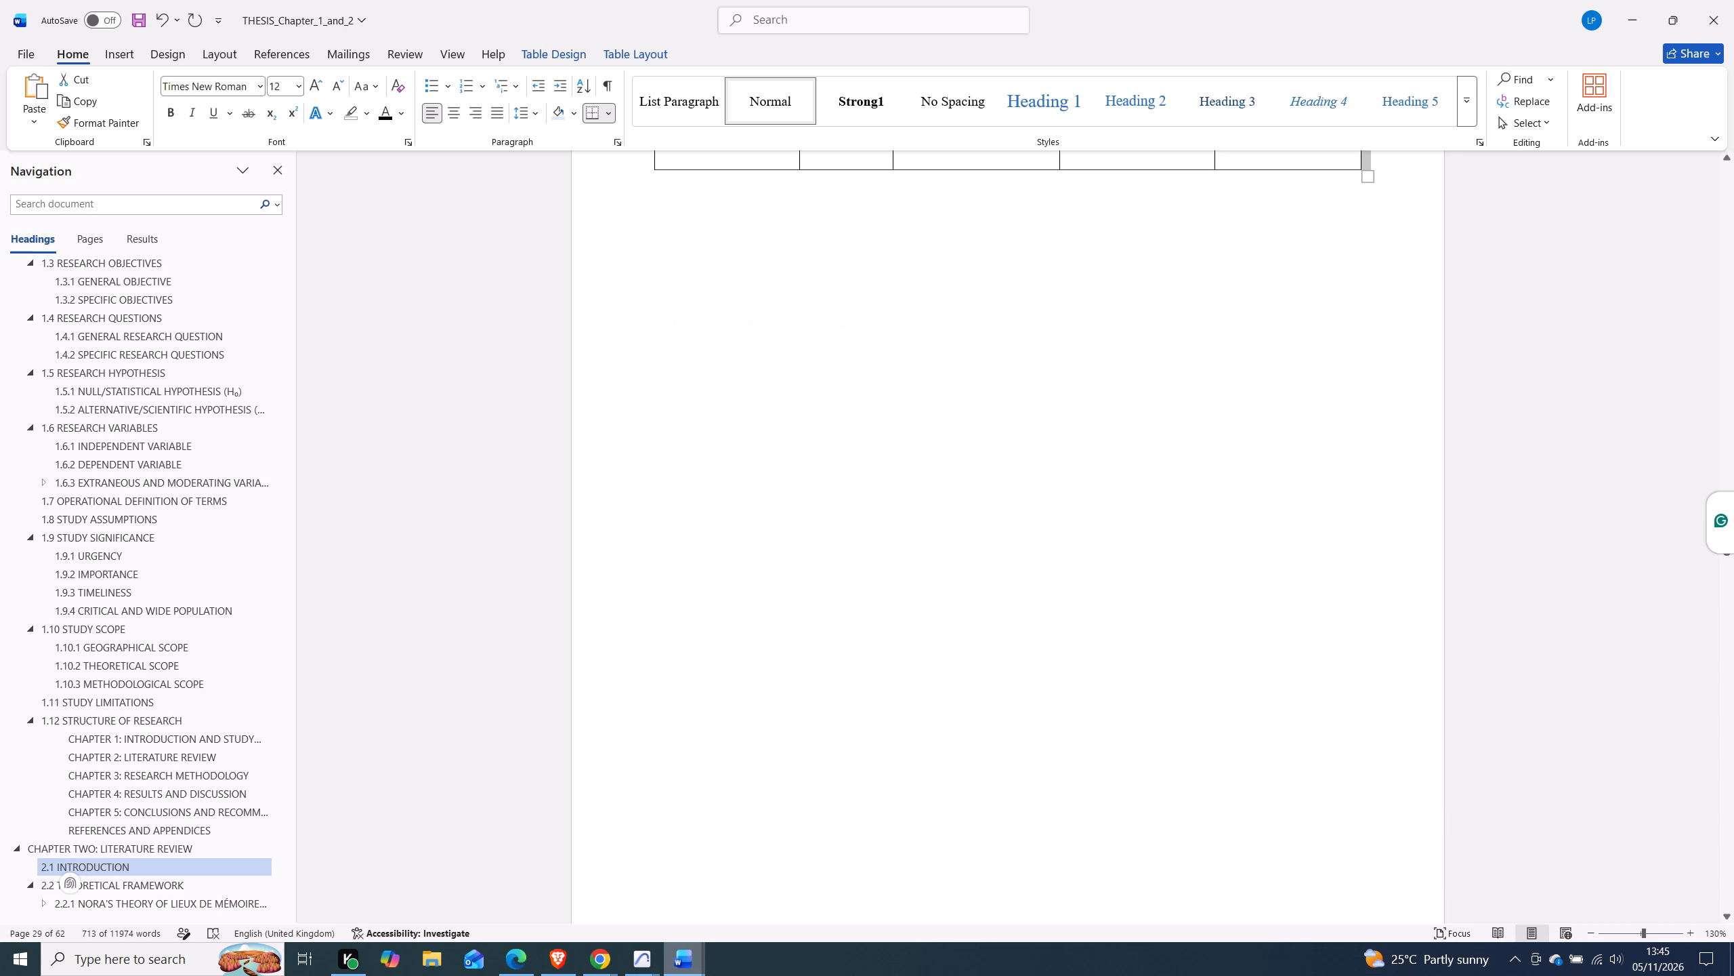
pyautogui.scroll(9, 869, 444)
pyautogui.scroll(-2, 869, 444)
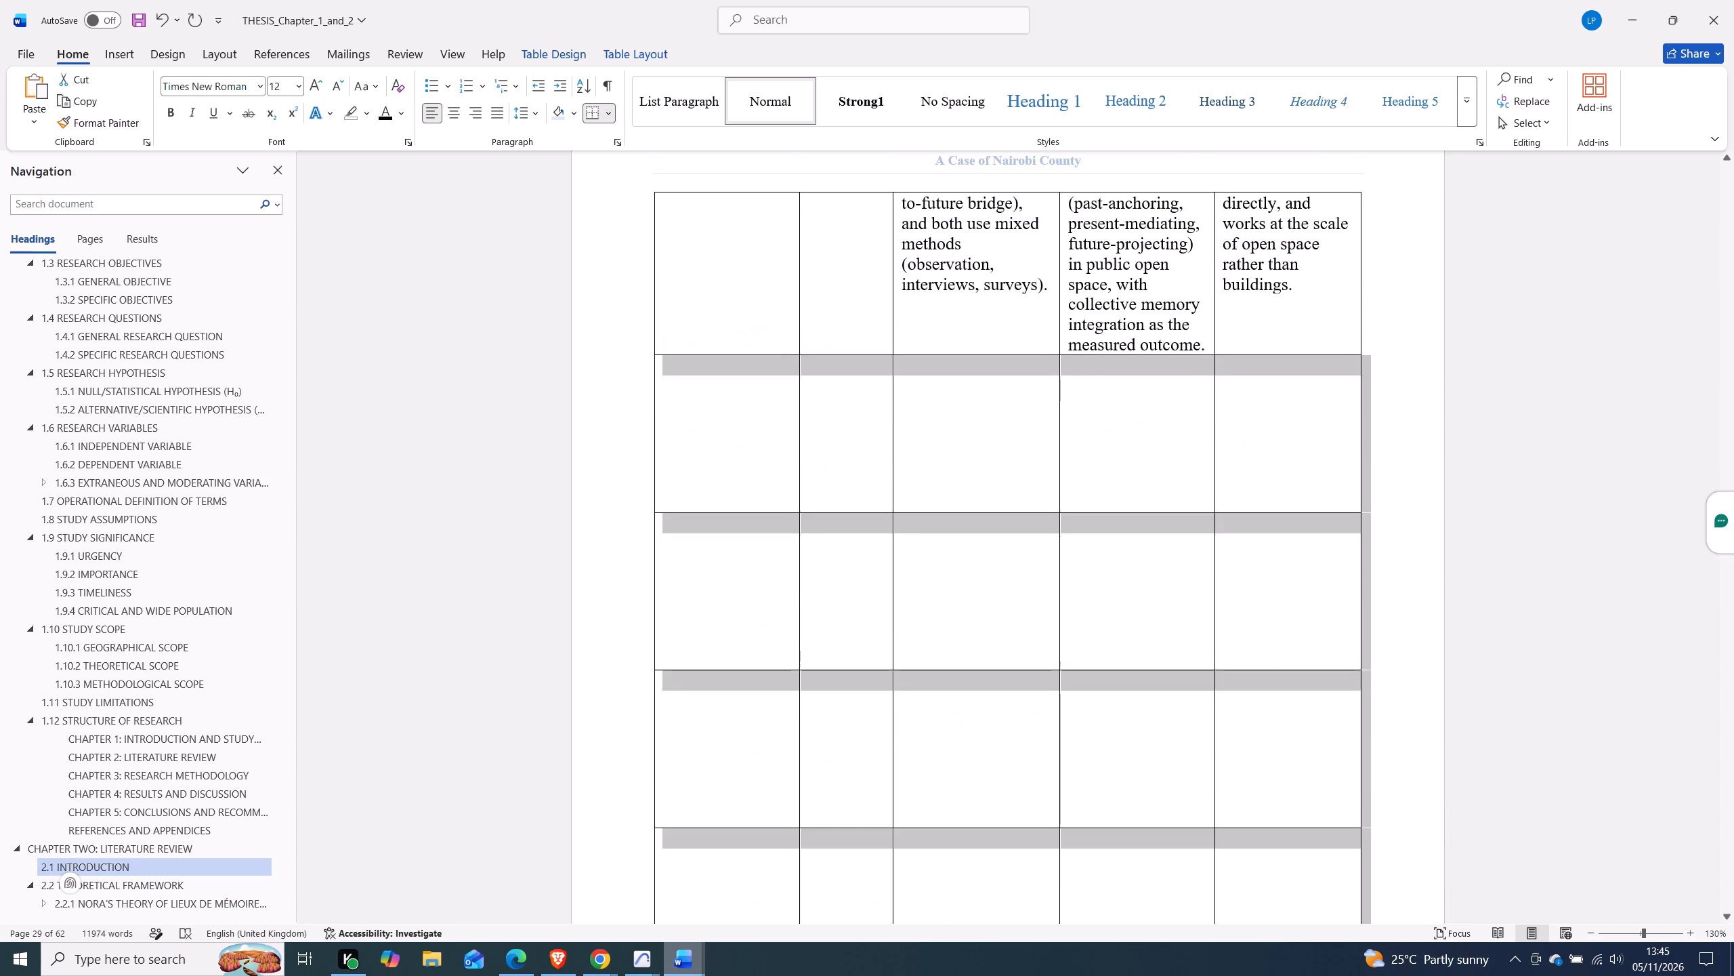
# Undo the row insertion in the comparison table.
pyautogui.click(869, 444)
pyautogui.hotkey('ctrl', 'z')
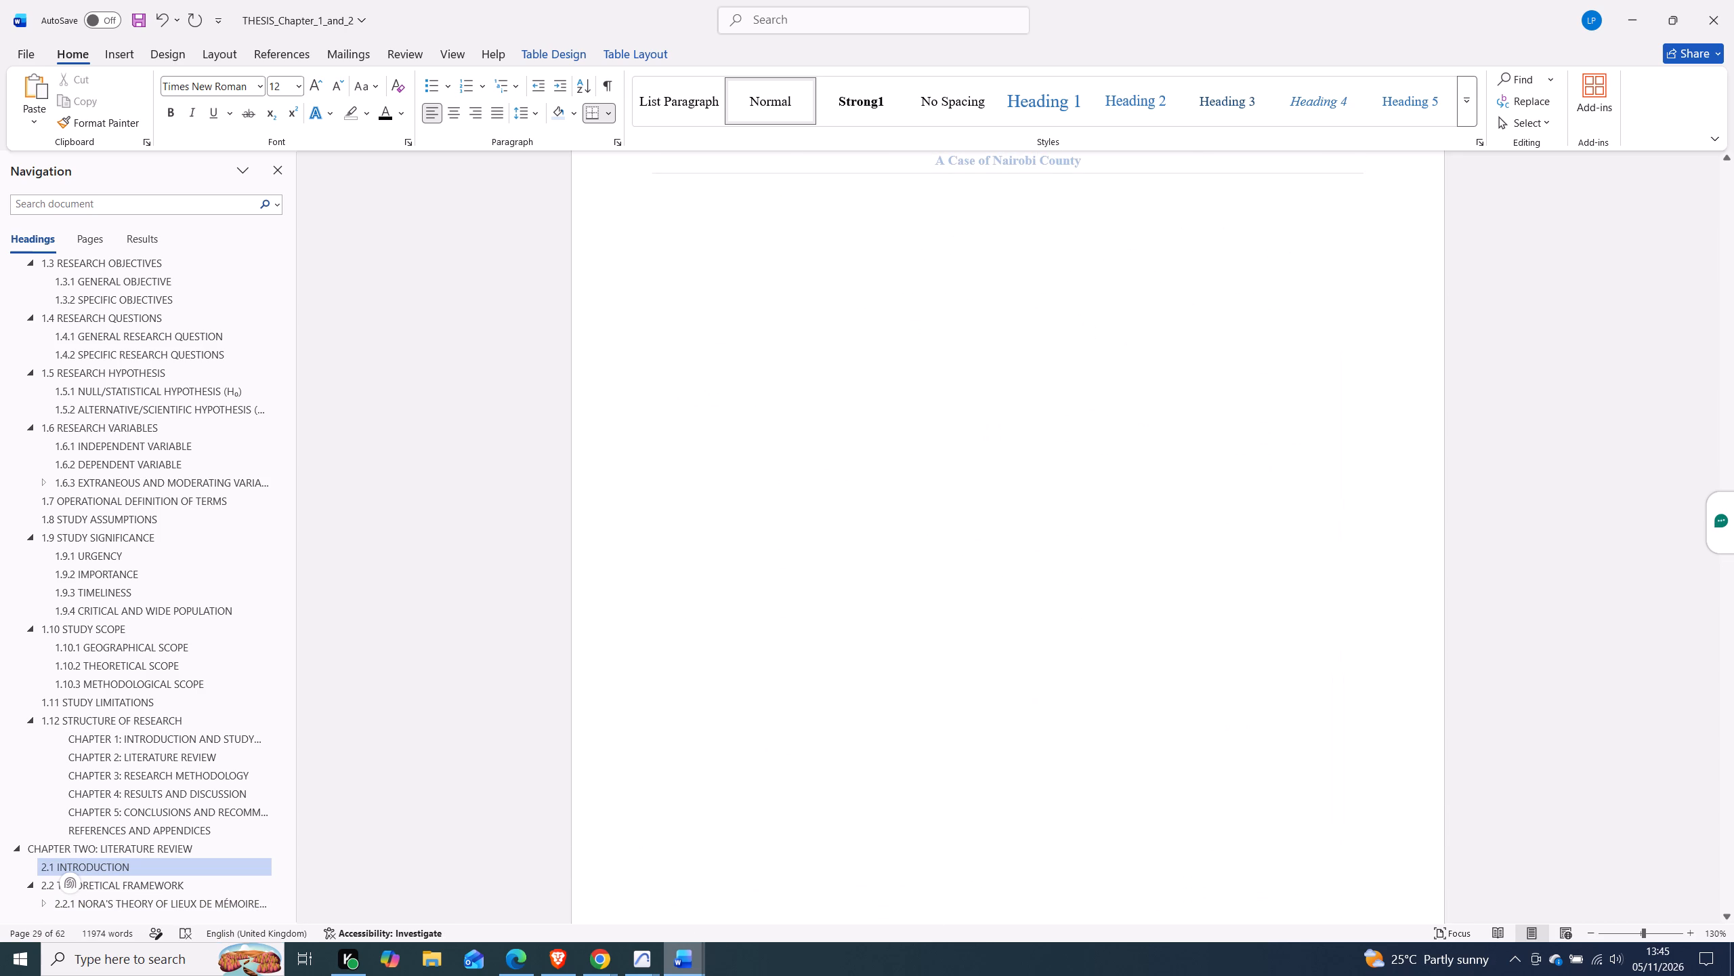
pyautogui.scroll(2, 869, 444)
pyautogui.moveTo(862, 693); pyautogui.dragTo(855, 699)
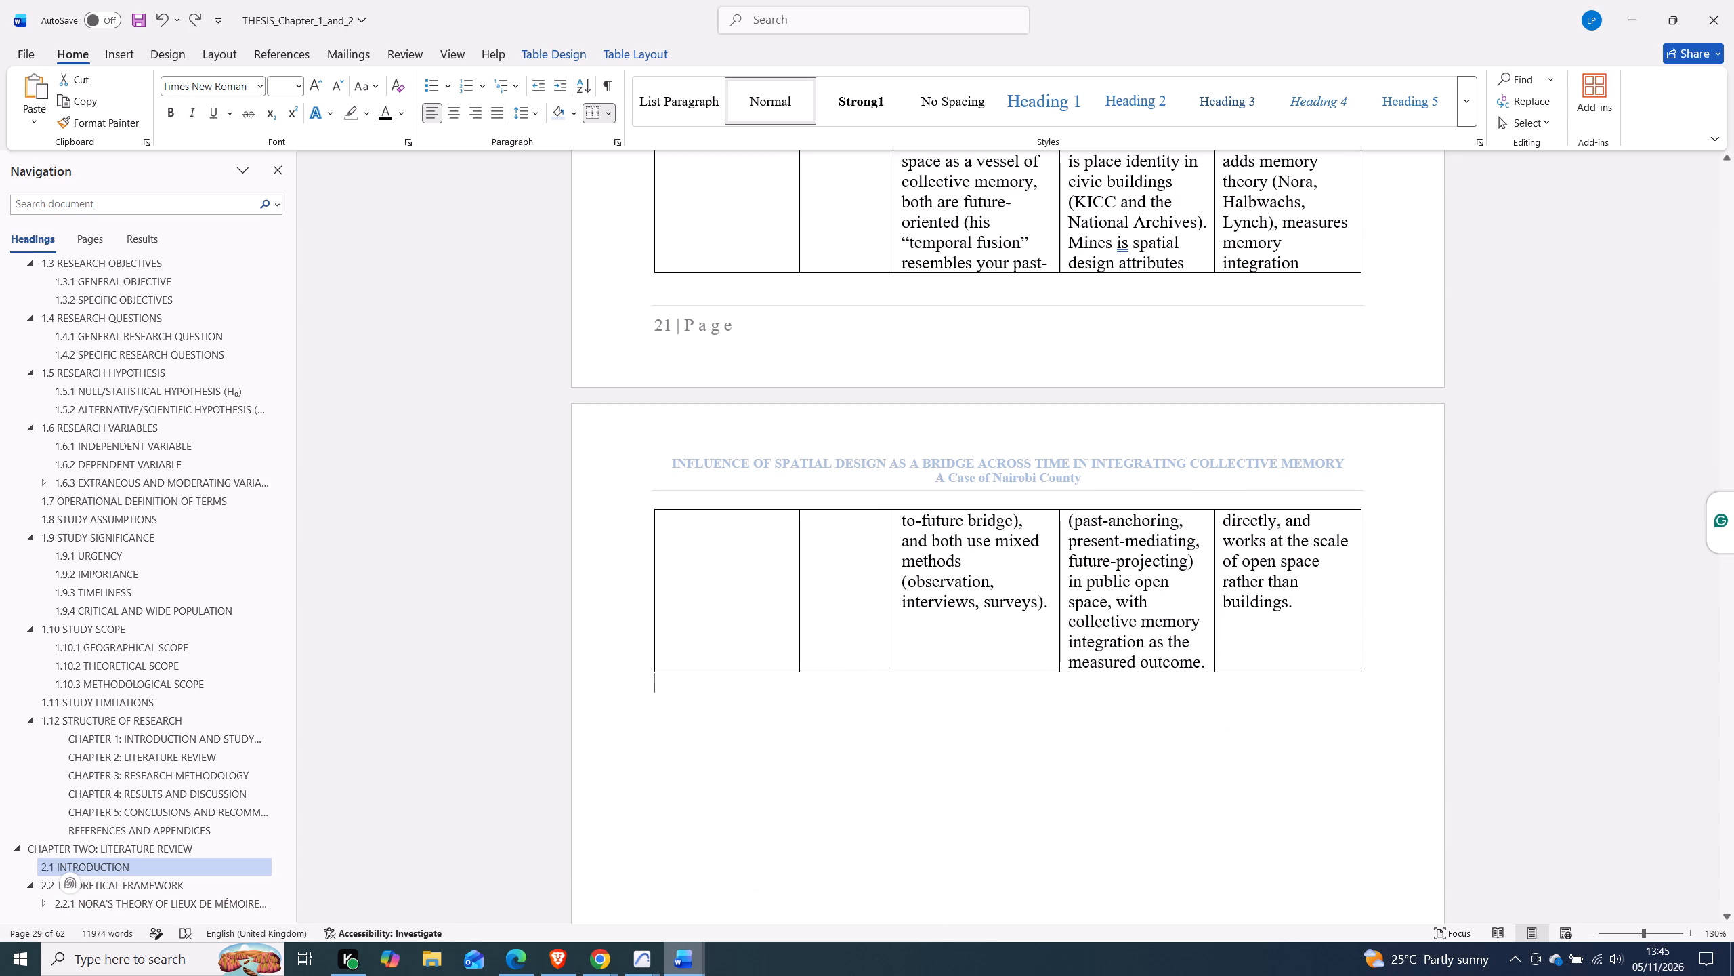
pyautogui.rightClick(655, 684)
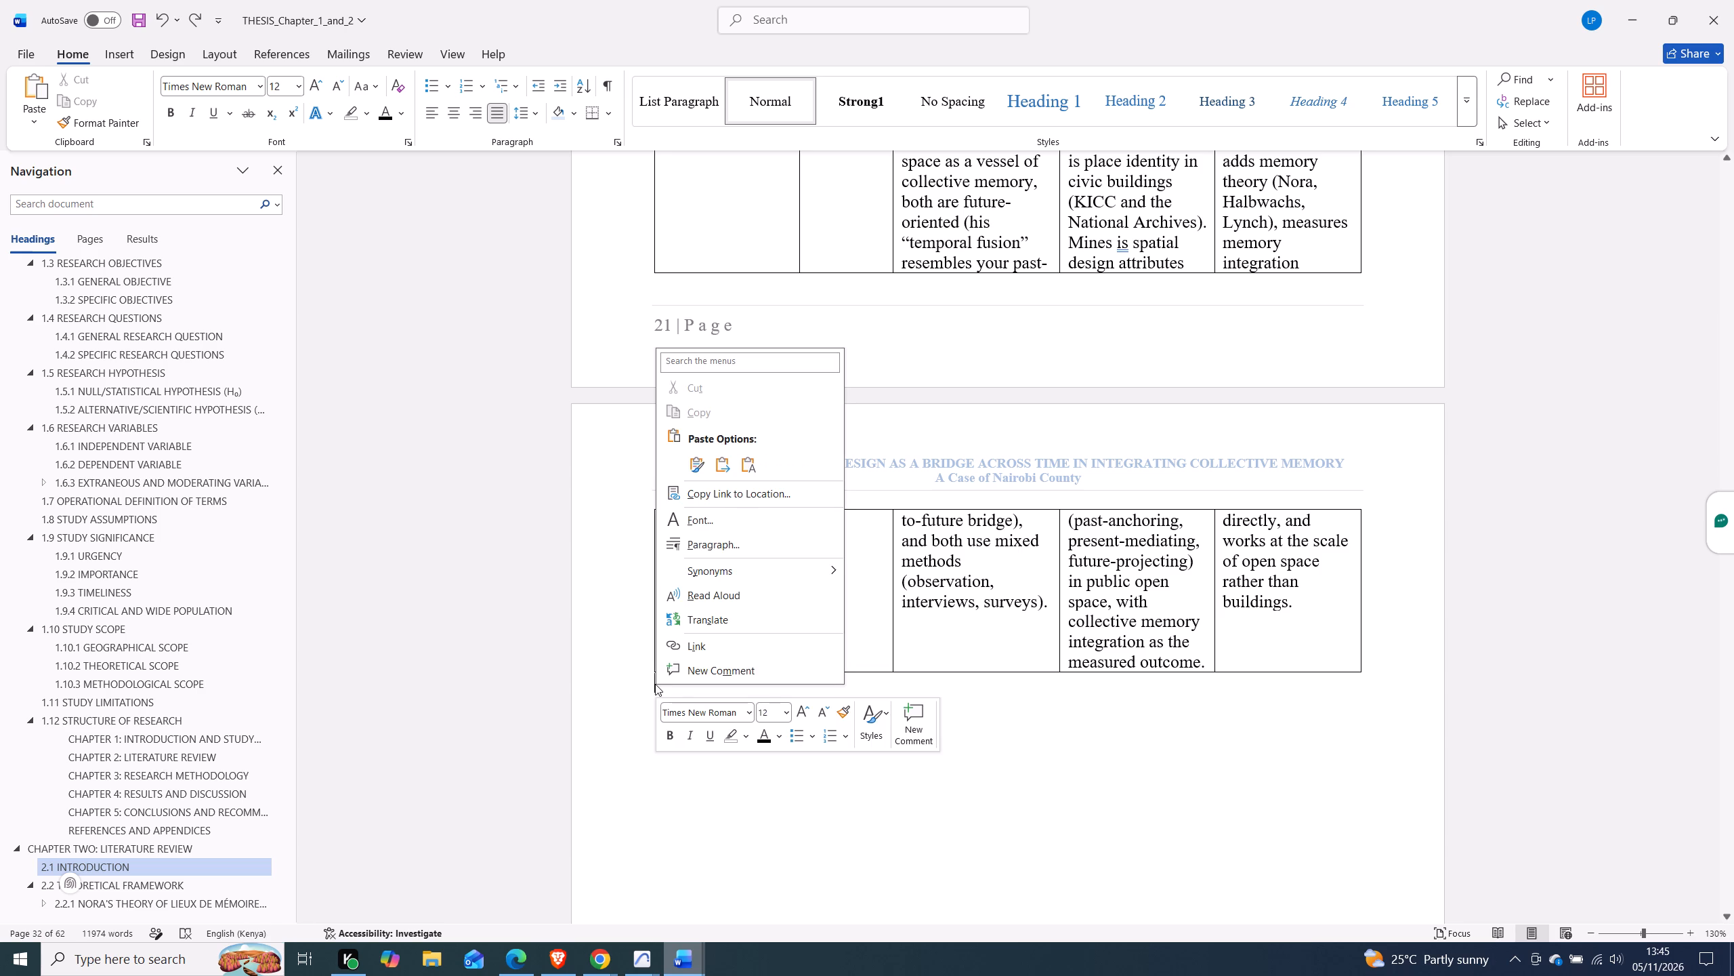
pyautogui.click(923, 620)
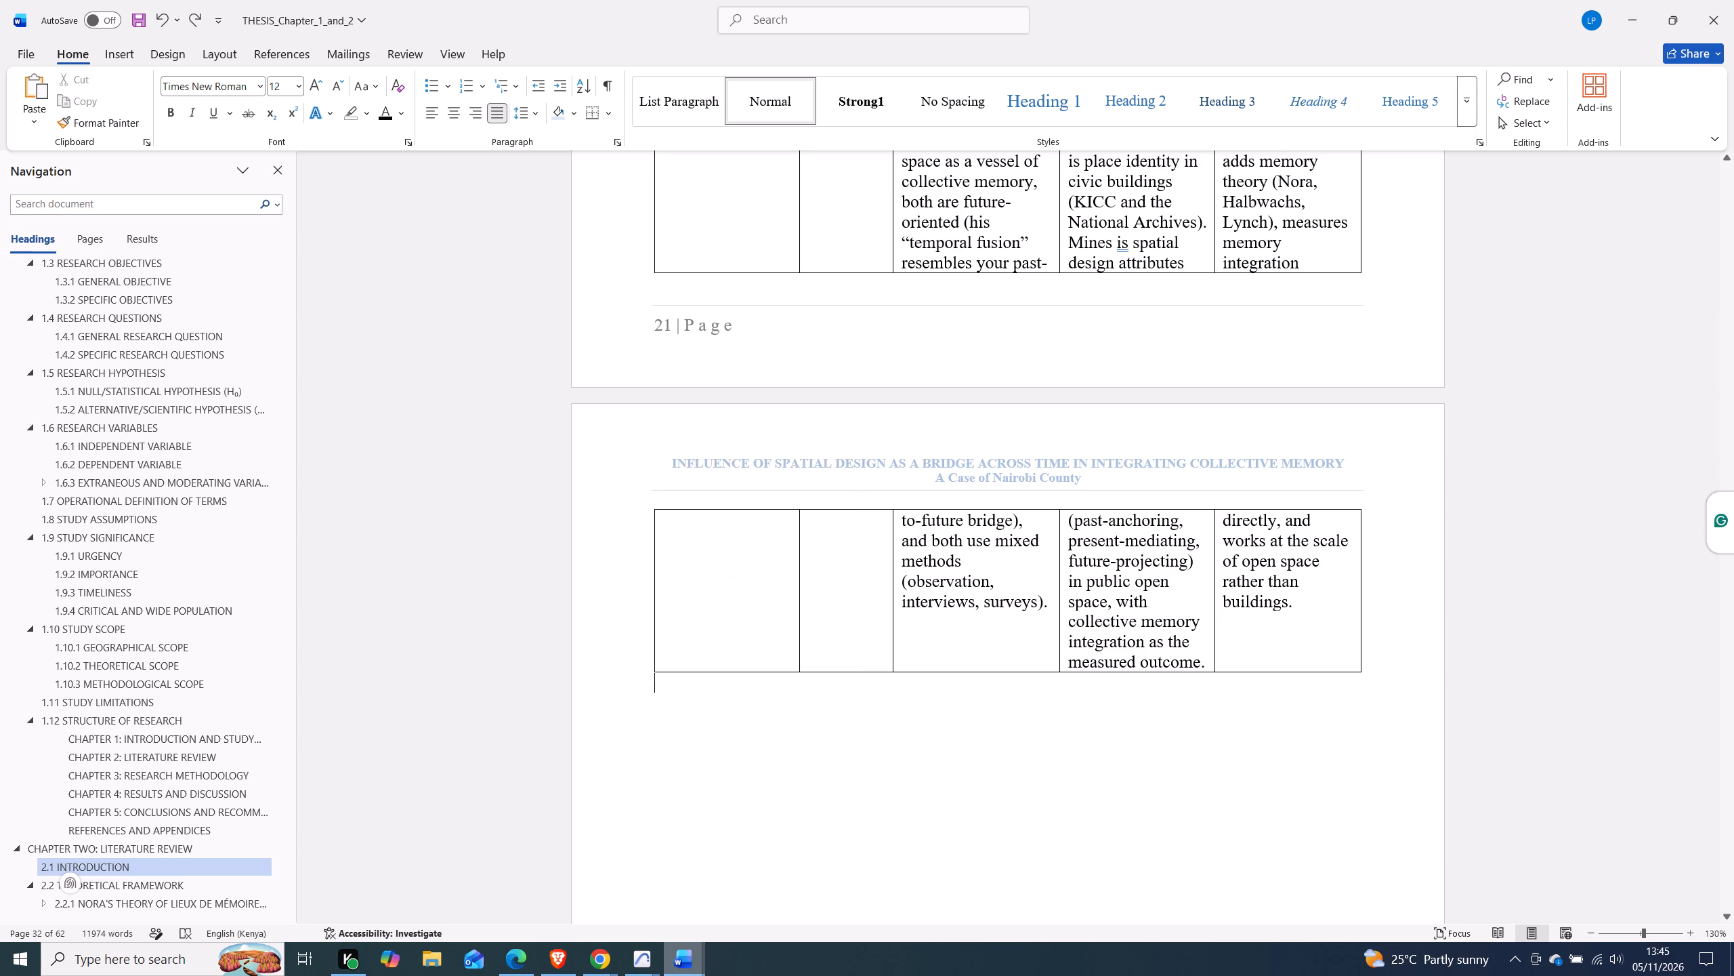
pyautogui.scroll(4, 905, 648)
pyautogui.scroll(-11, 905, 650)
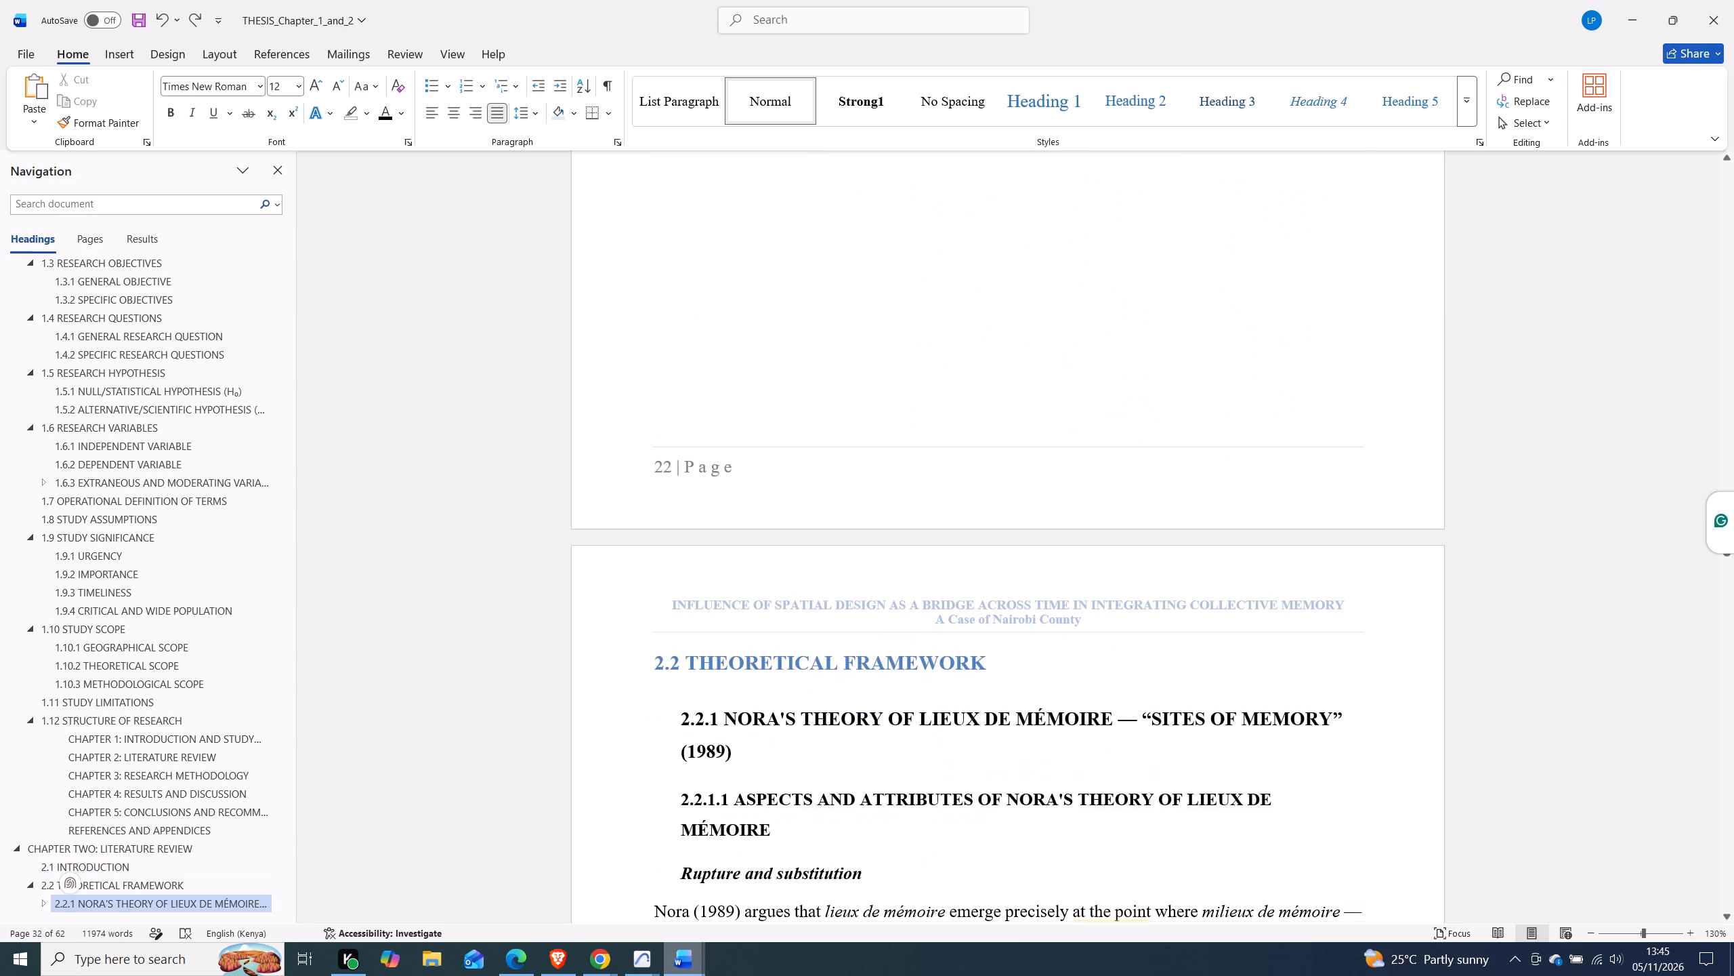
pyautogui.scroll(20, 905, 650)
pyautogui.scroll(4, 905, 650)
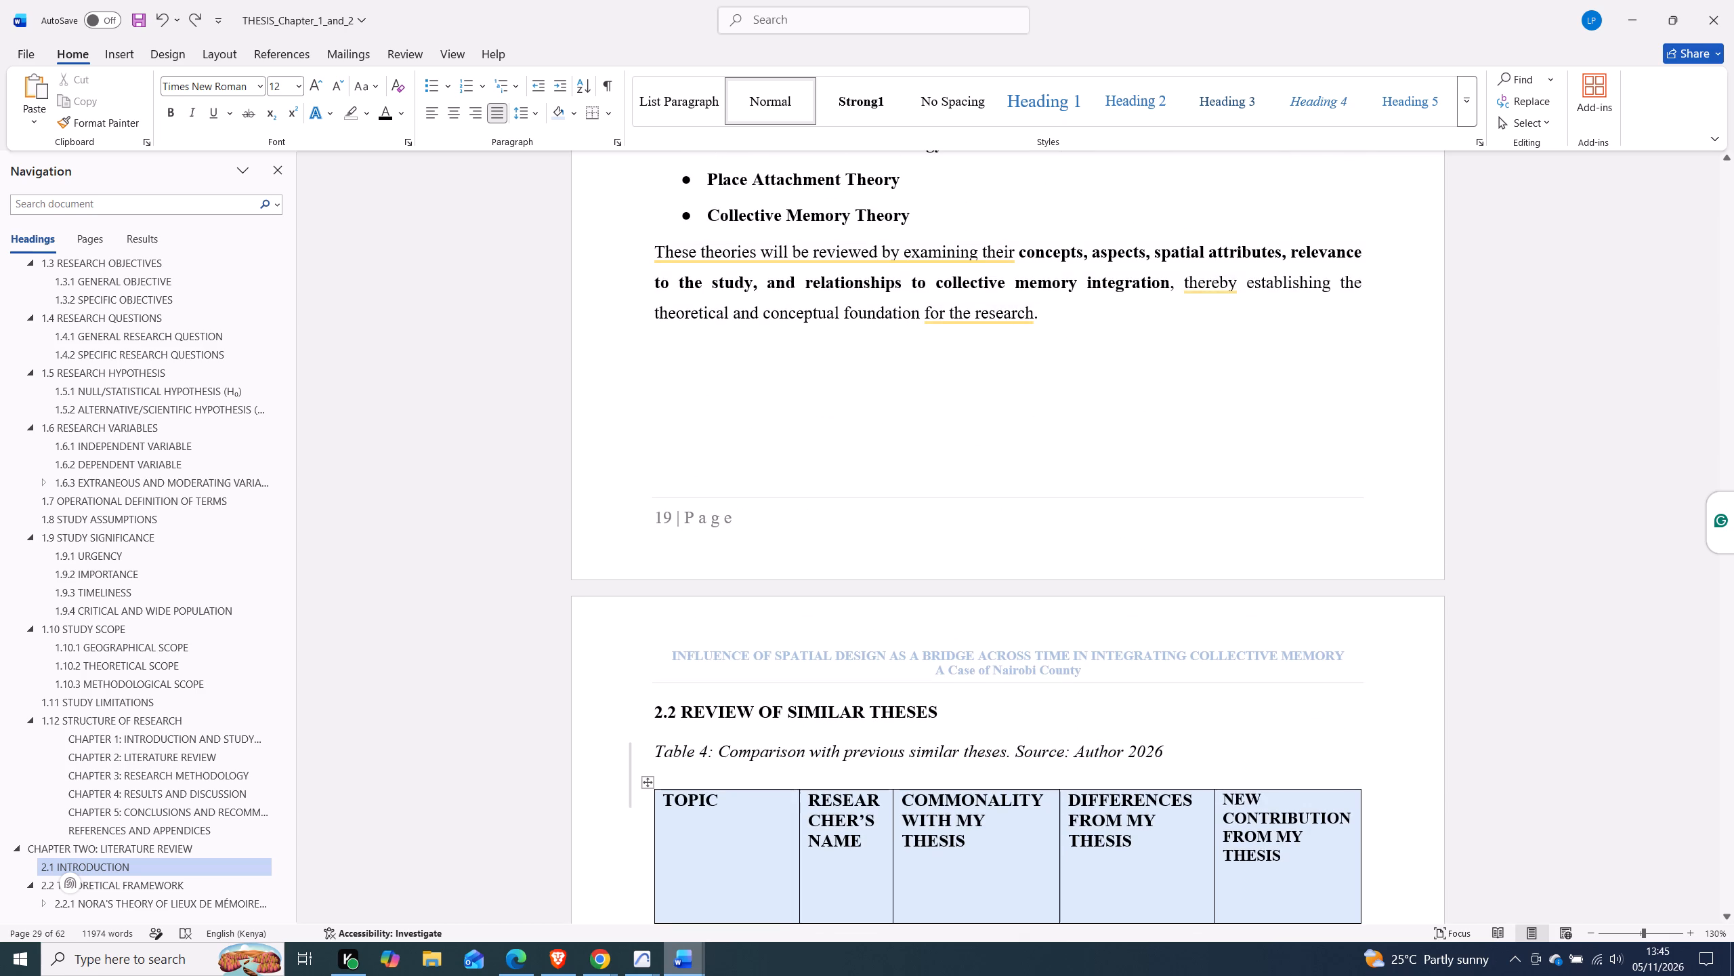
# Select the table's TOPIC column and insert blank rows below the Afrofuturism entry.
pyautogui.click(740, 790)
pyautogui.scroll(-9, 710, 569)
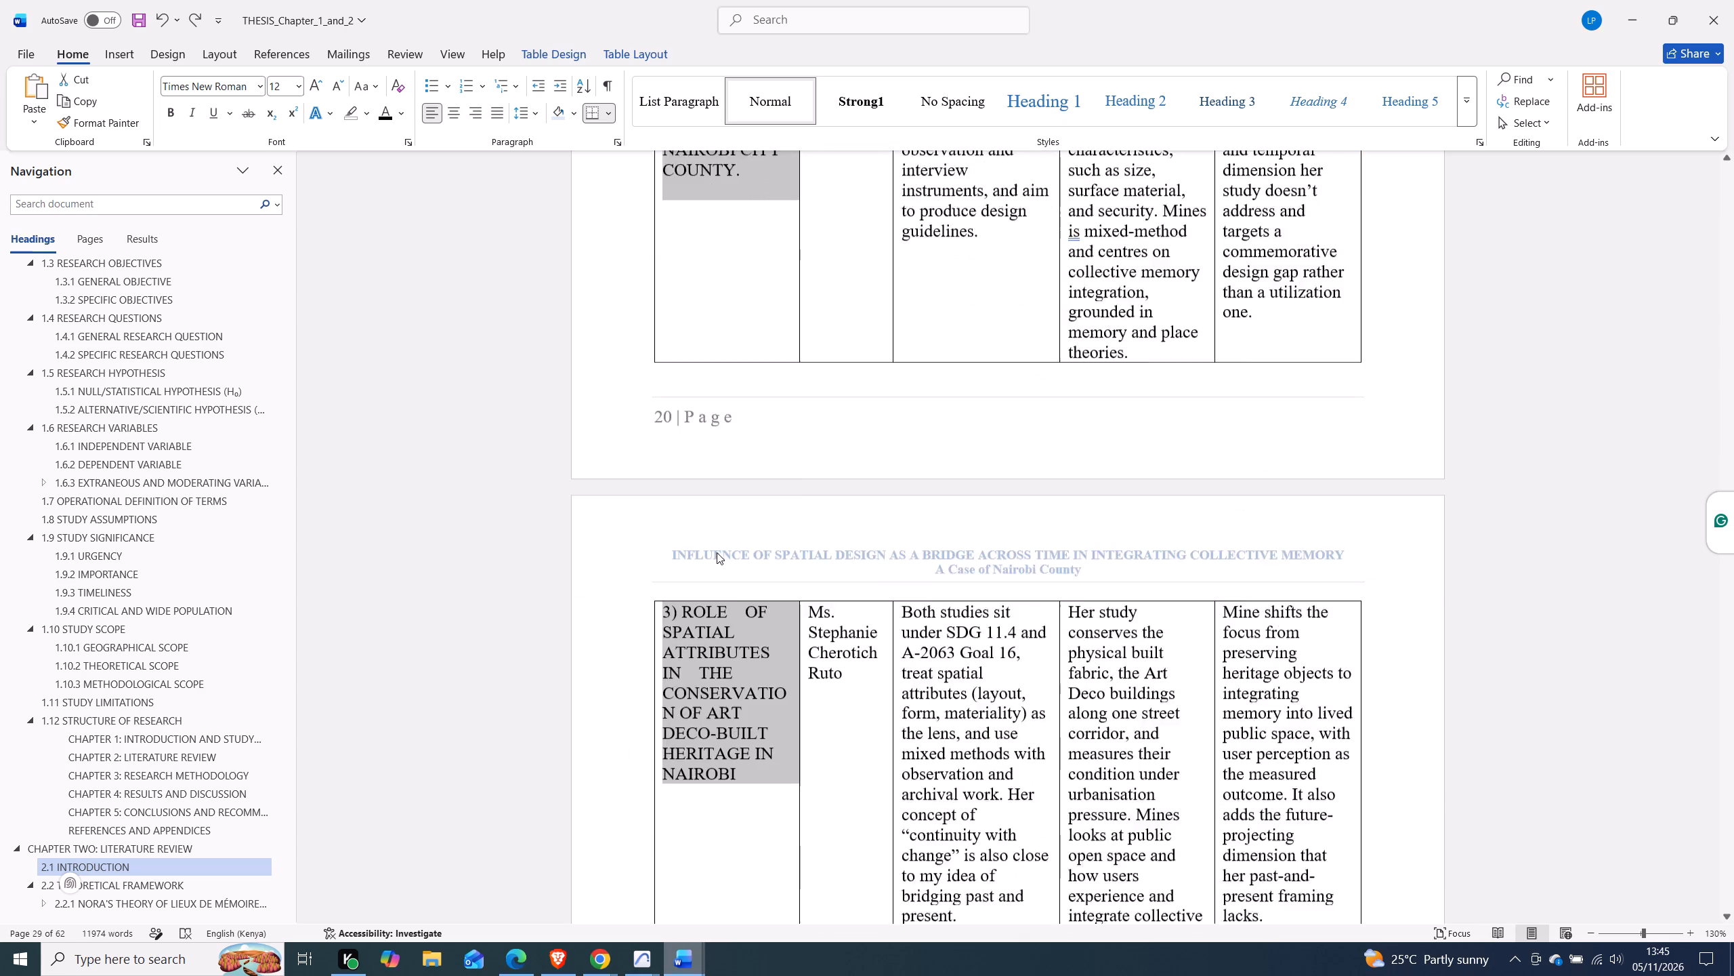
pyautogui.scroll(-9, 717, 552)
pyautogui.scroll(5, 717, 552)
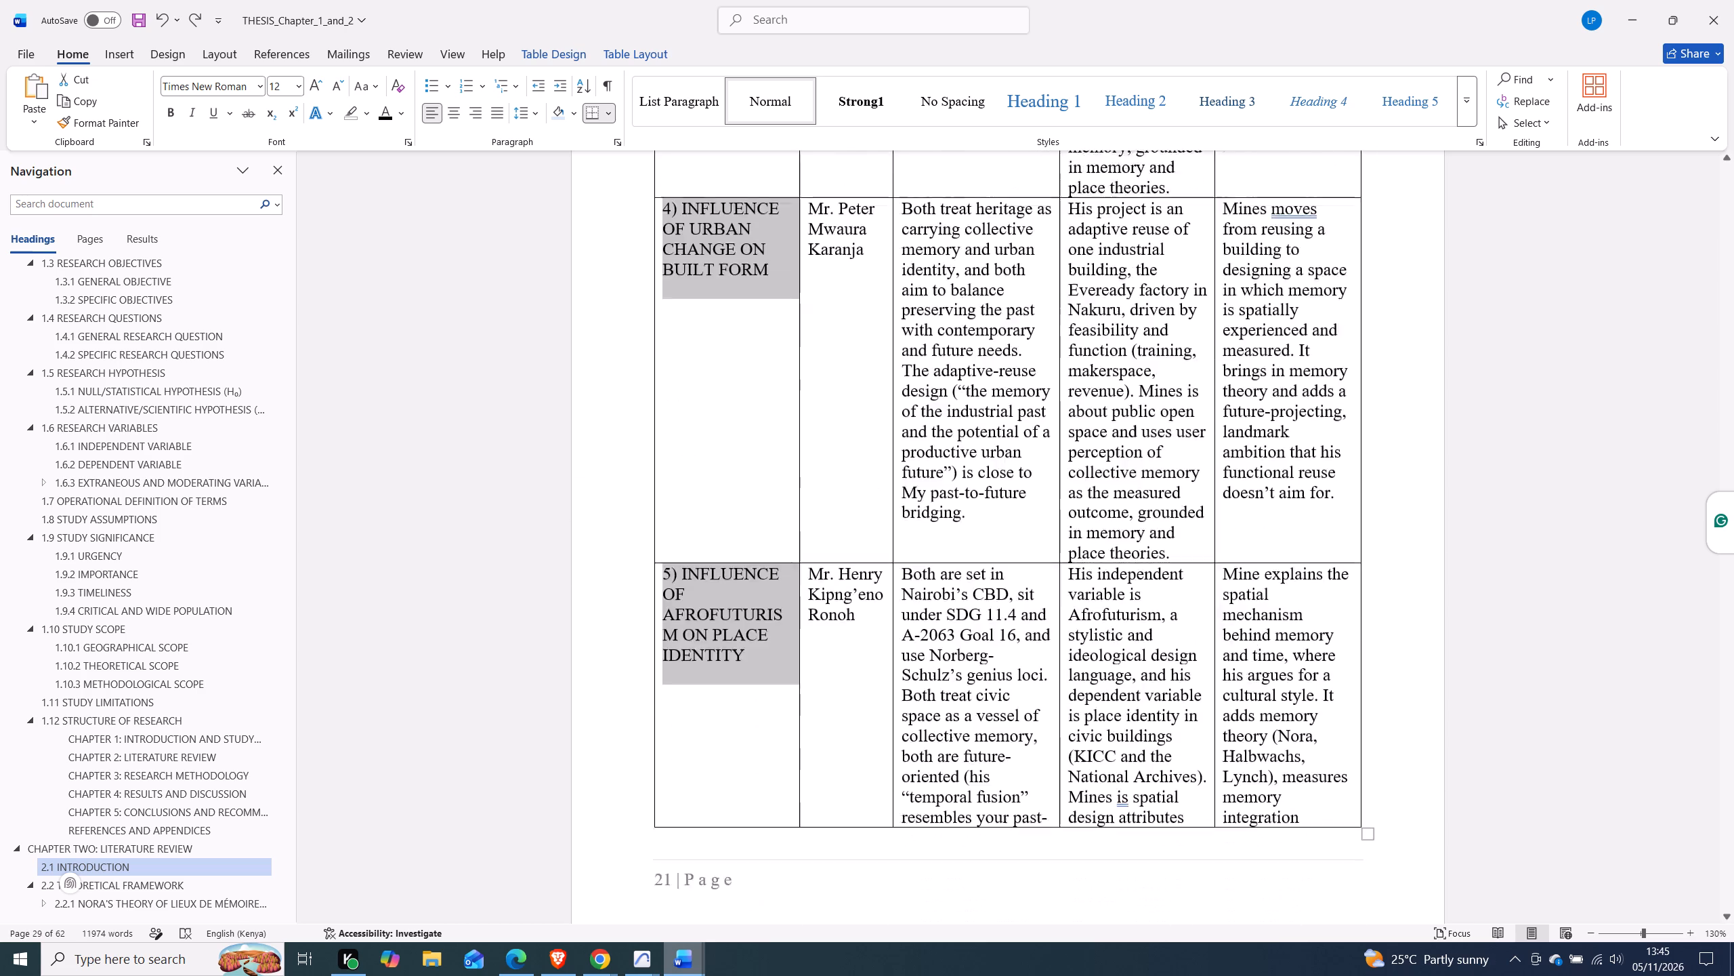
pyautogui.scroll(18, 717, 552)
pyautogui.scroll(-8, 721, 535)
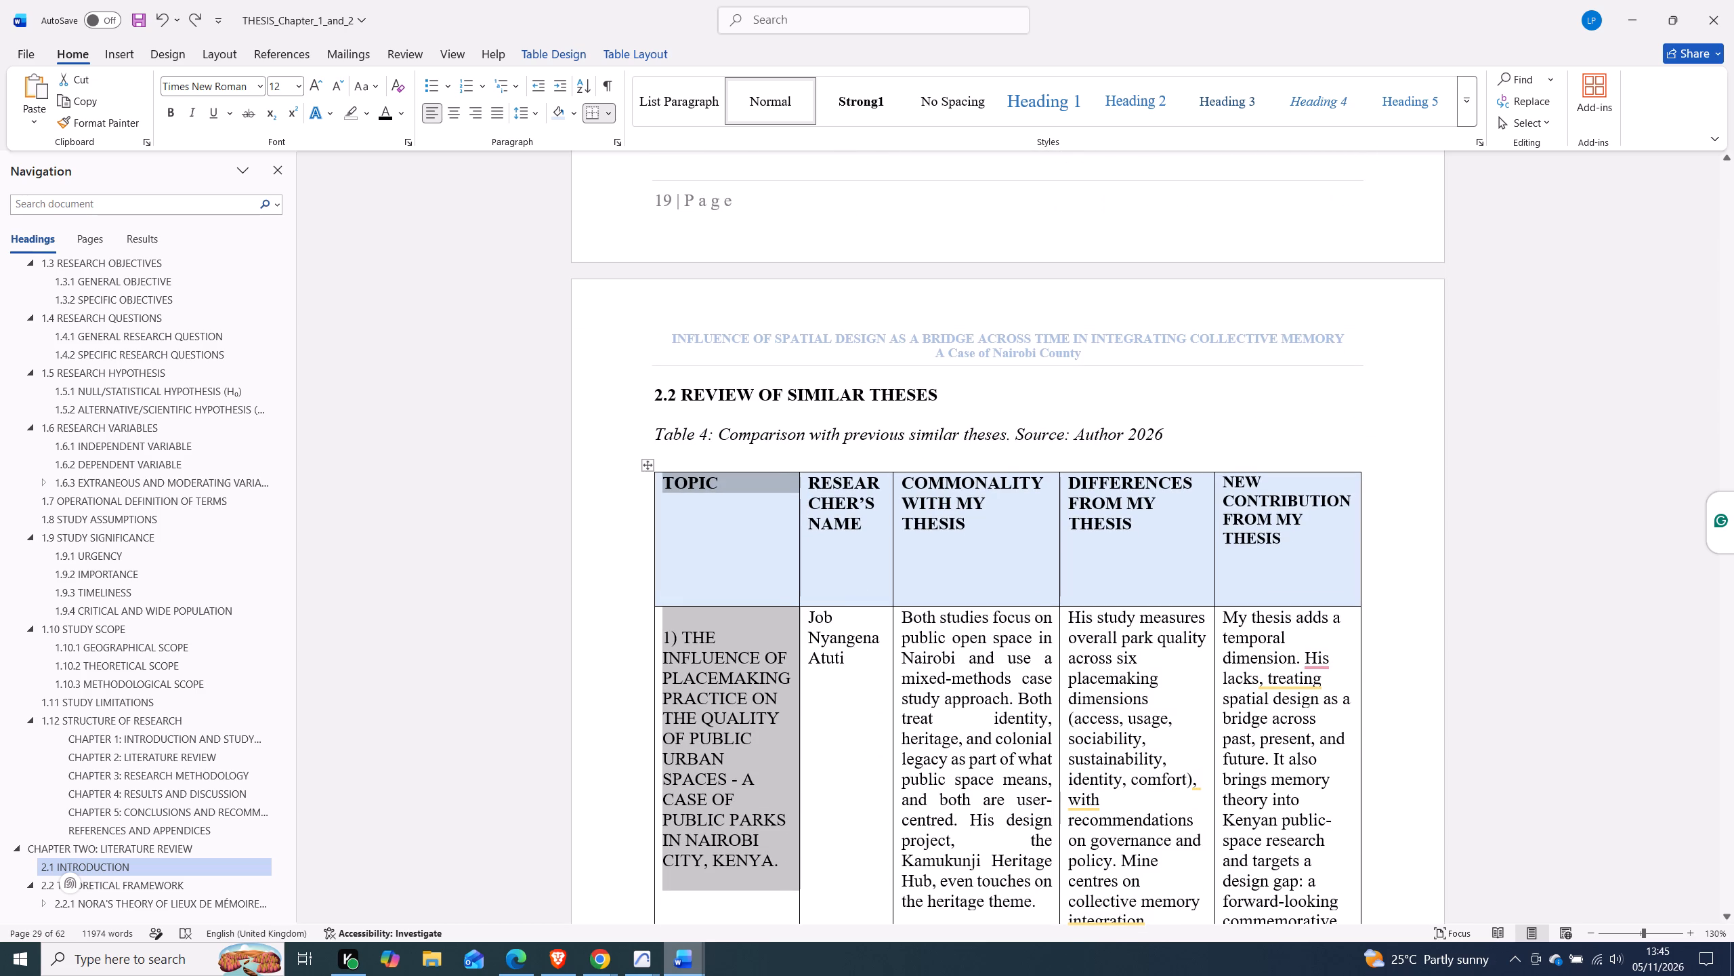
pyautogui.rightClick(748, 485)
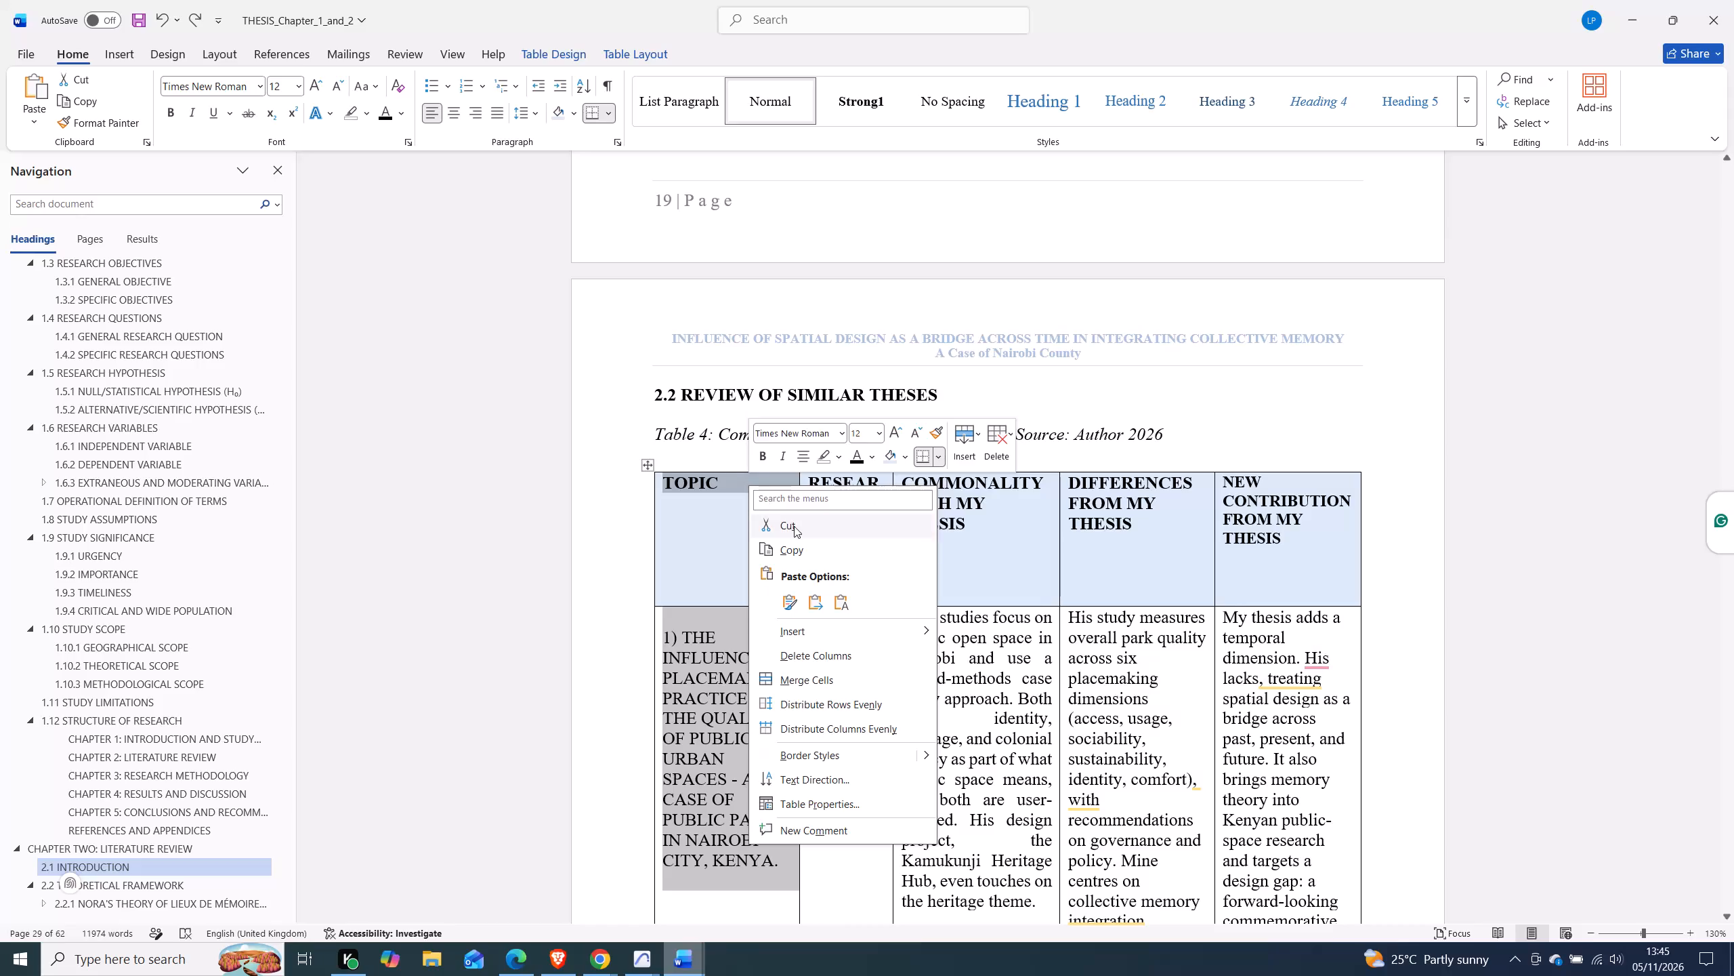
pyautogui.click(627, 524)
pyautogui.click(753, 462)
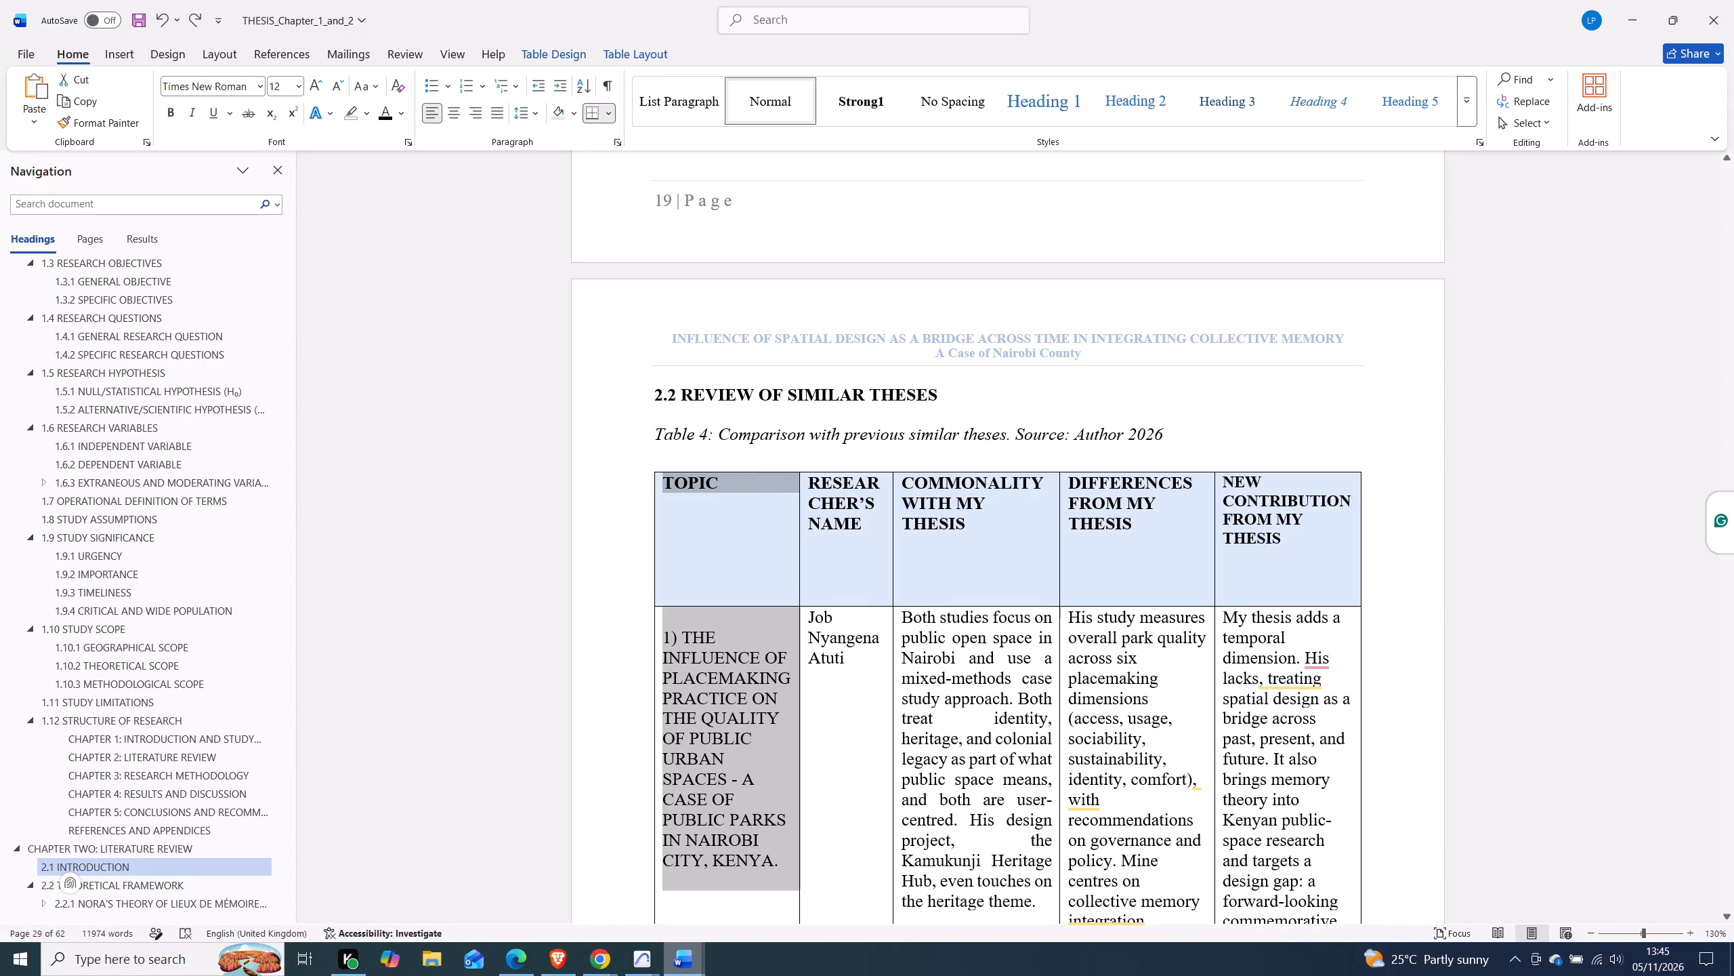
pyautogui.click(755, 472)
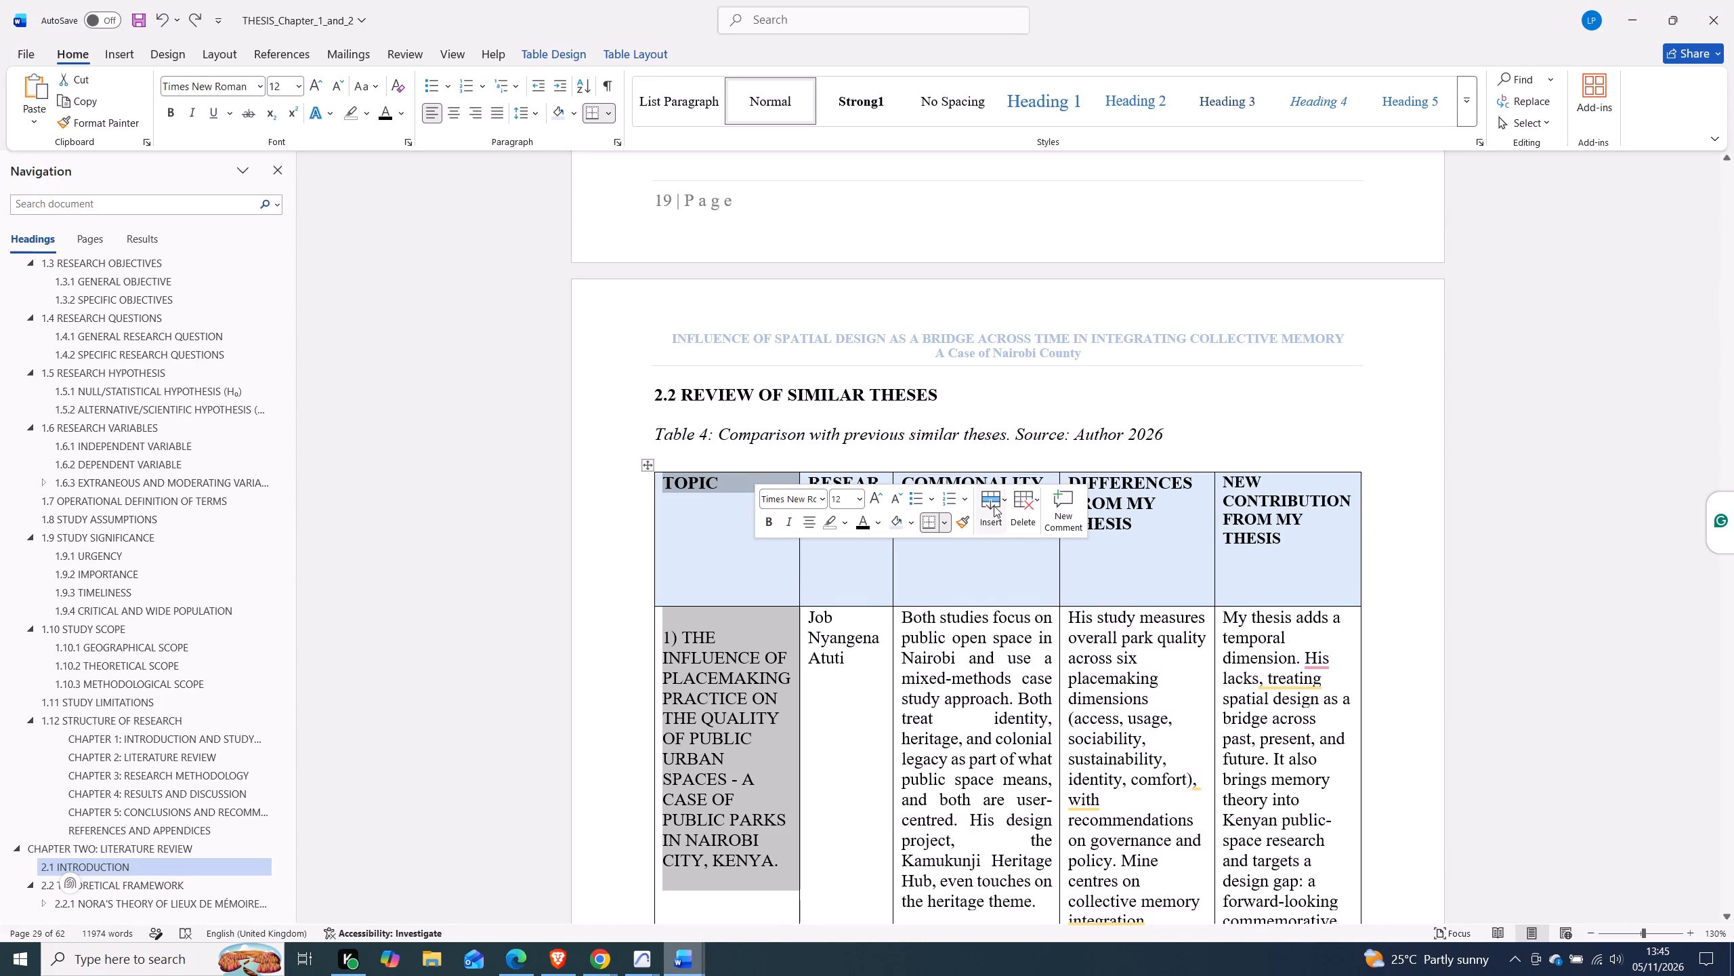
pyautogui.click(994, 506)
pyautogui.click(1032, 575)
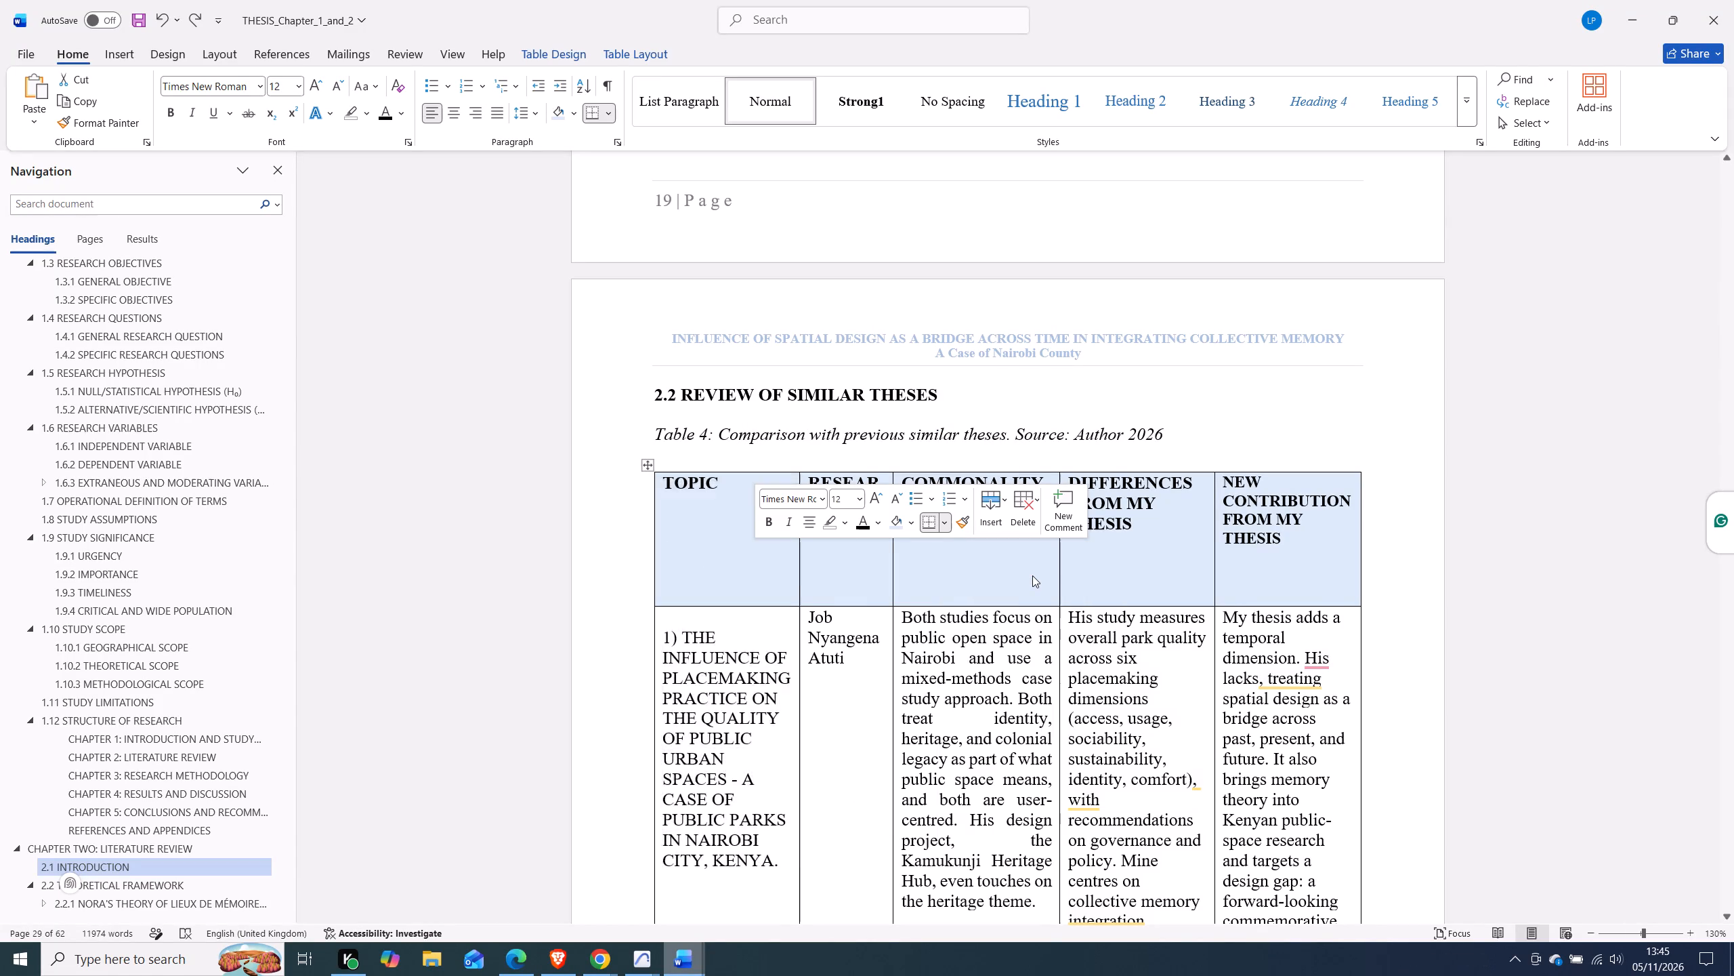
pyautogui.scroll(-12, 855, 606)
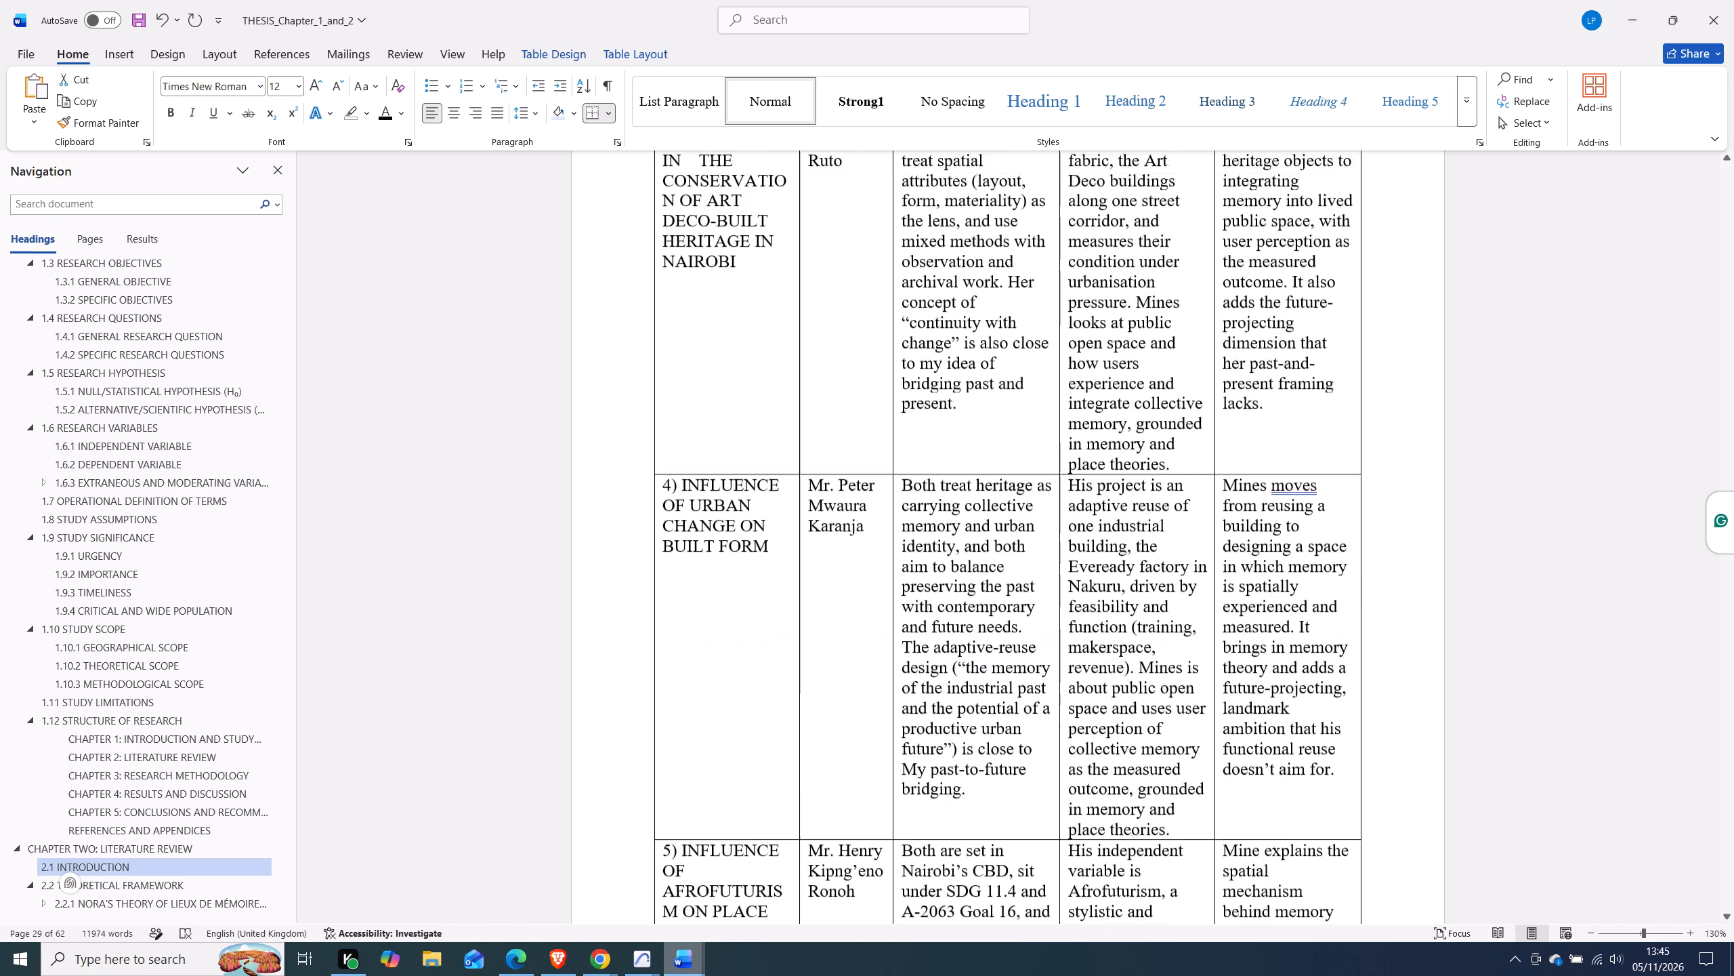
pyautogui.scroll(-8, 835, 624)
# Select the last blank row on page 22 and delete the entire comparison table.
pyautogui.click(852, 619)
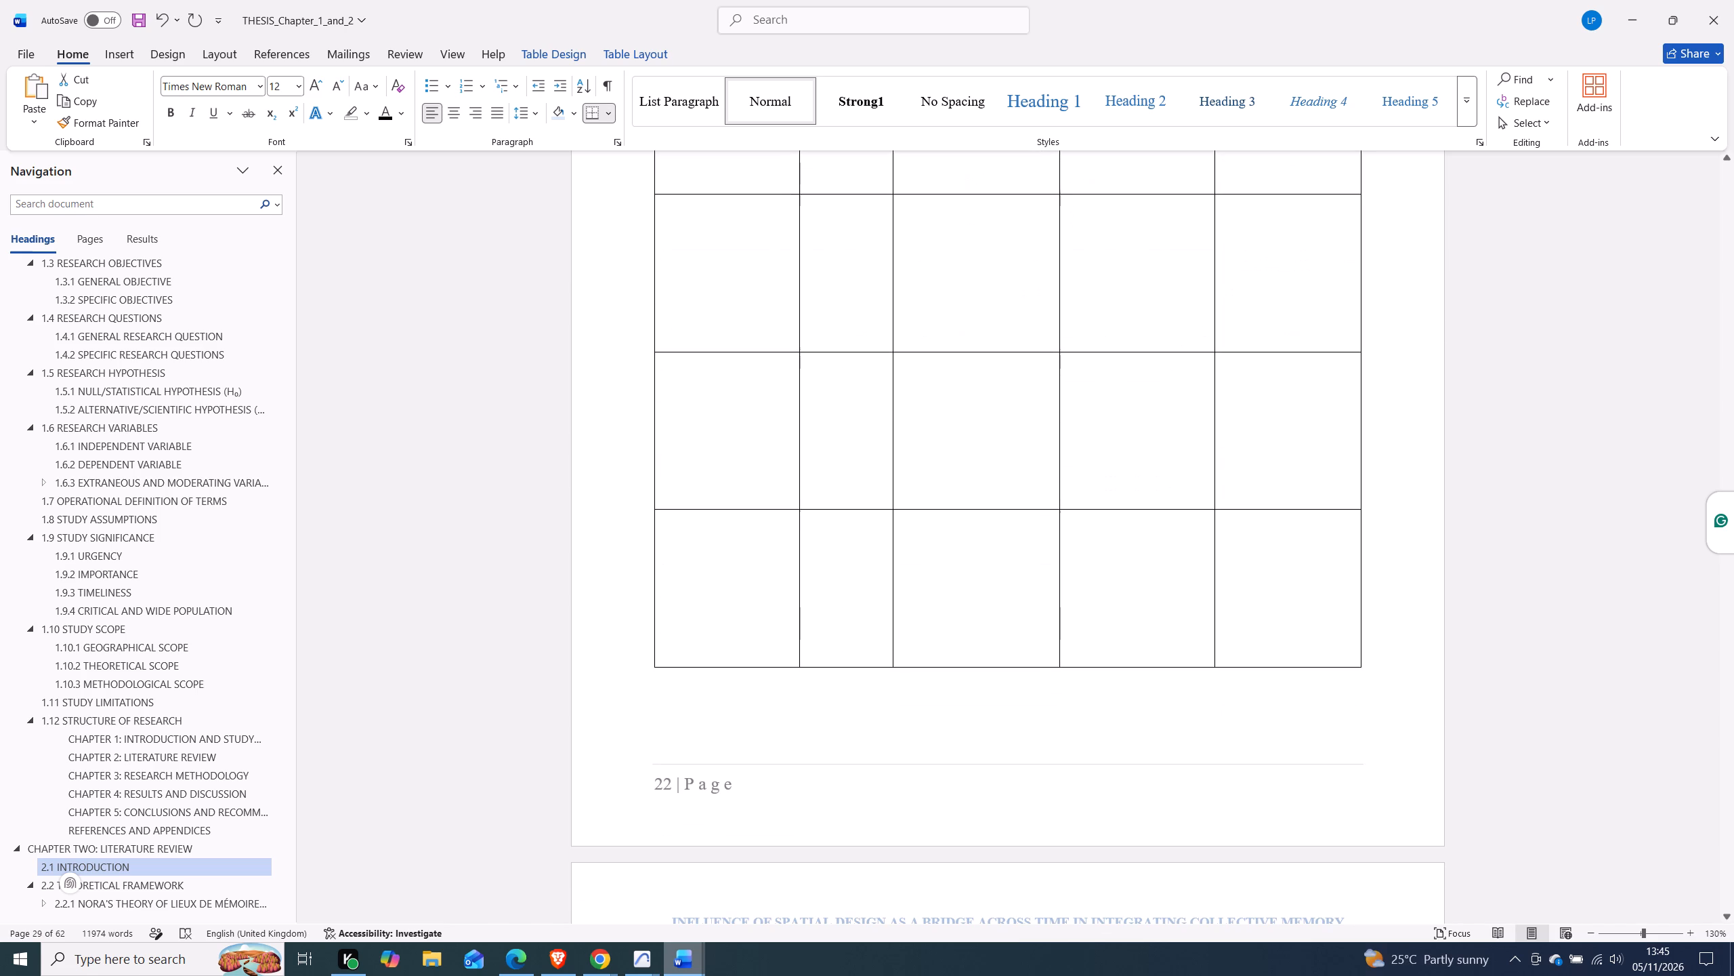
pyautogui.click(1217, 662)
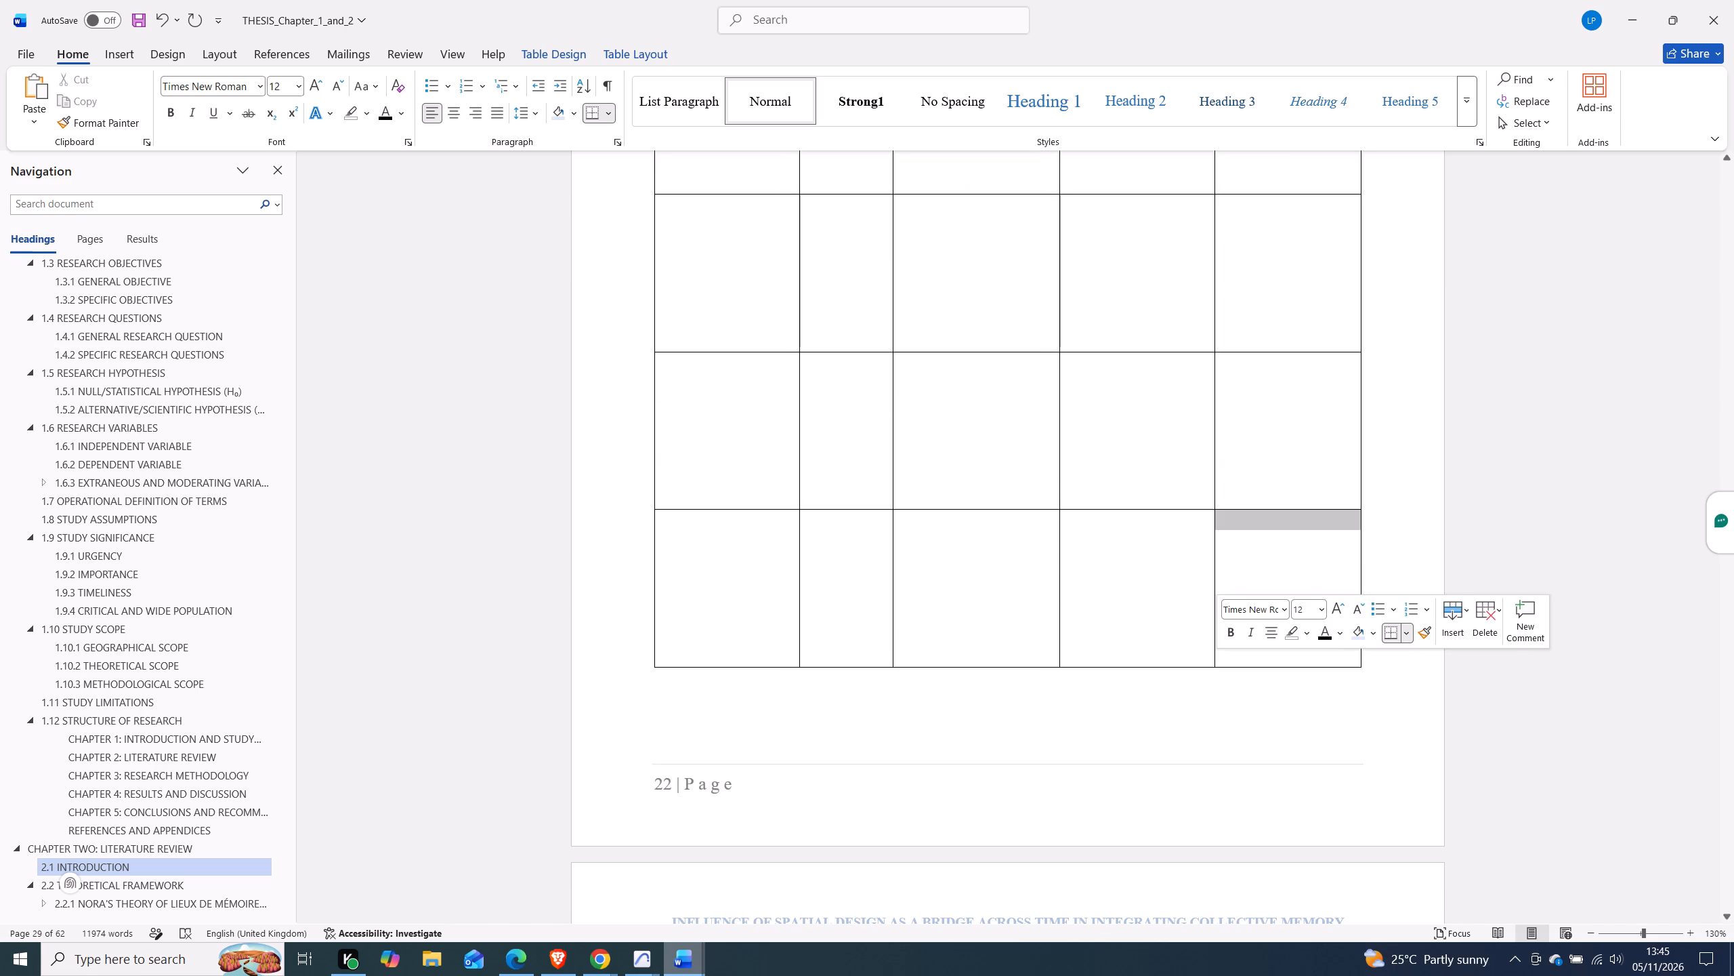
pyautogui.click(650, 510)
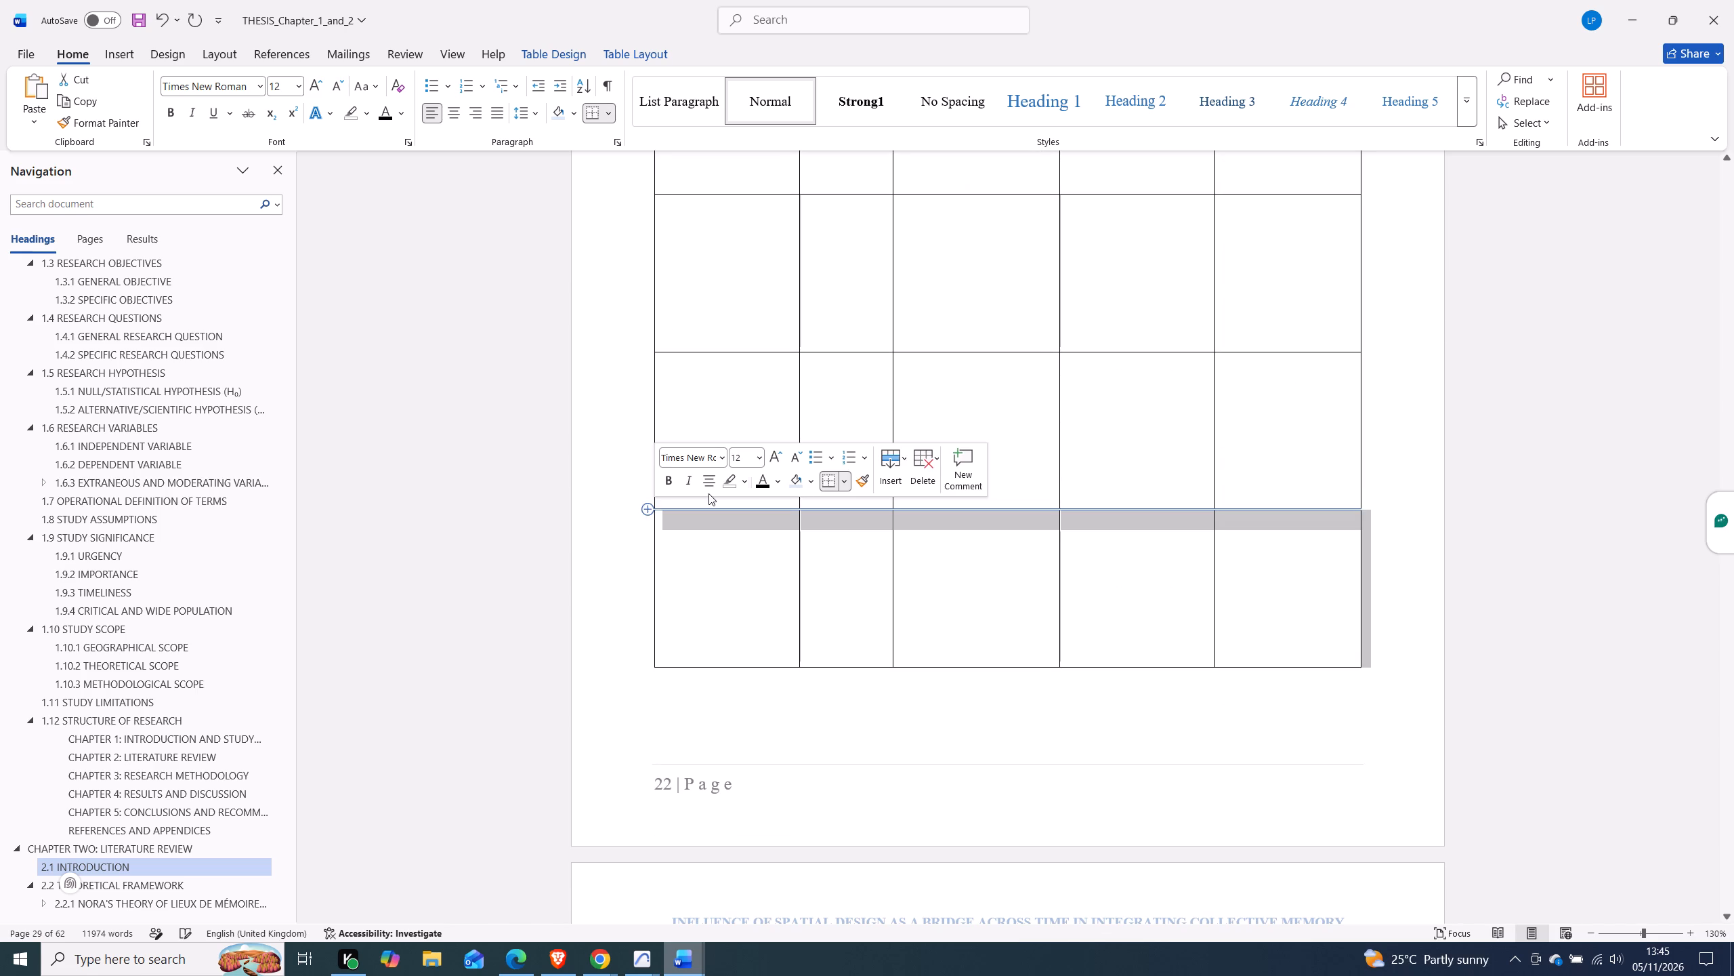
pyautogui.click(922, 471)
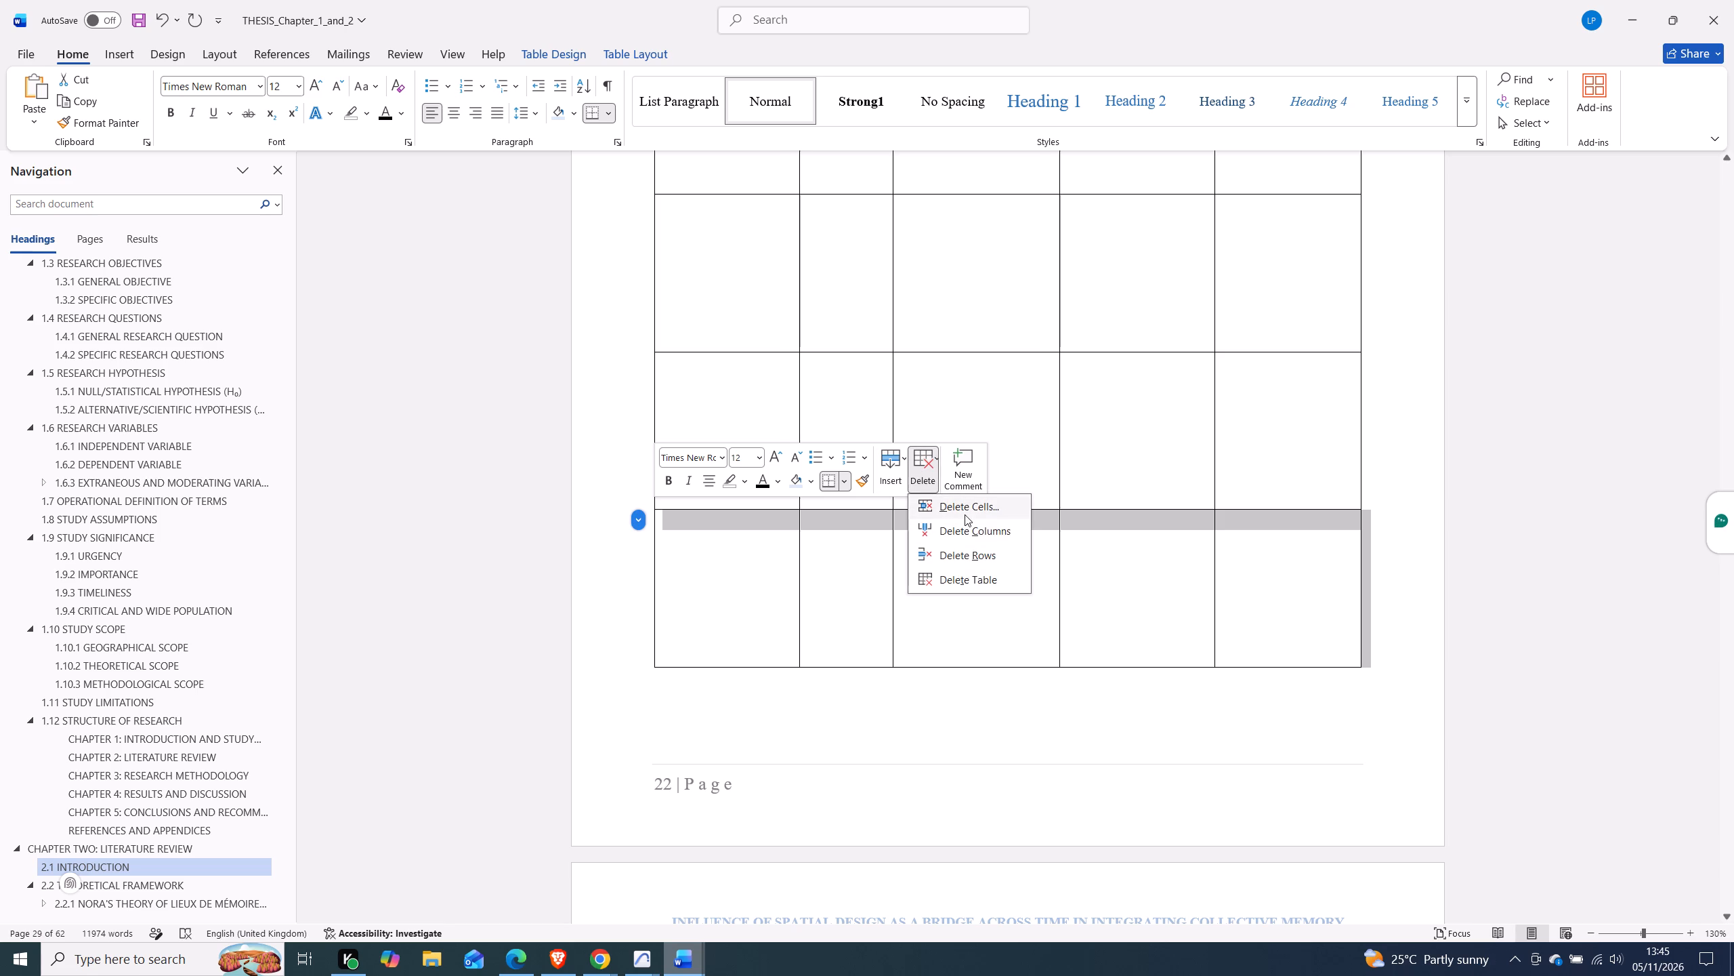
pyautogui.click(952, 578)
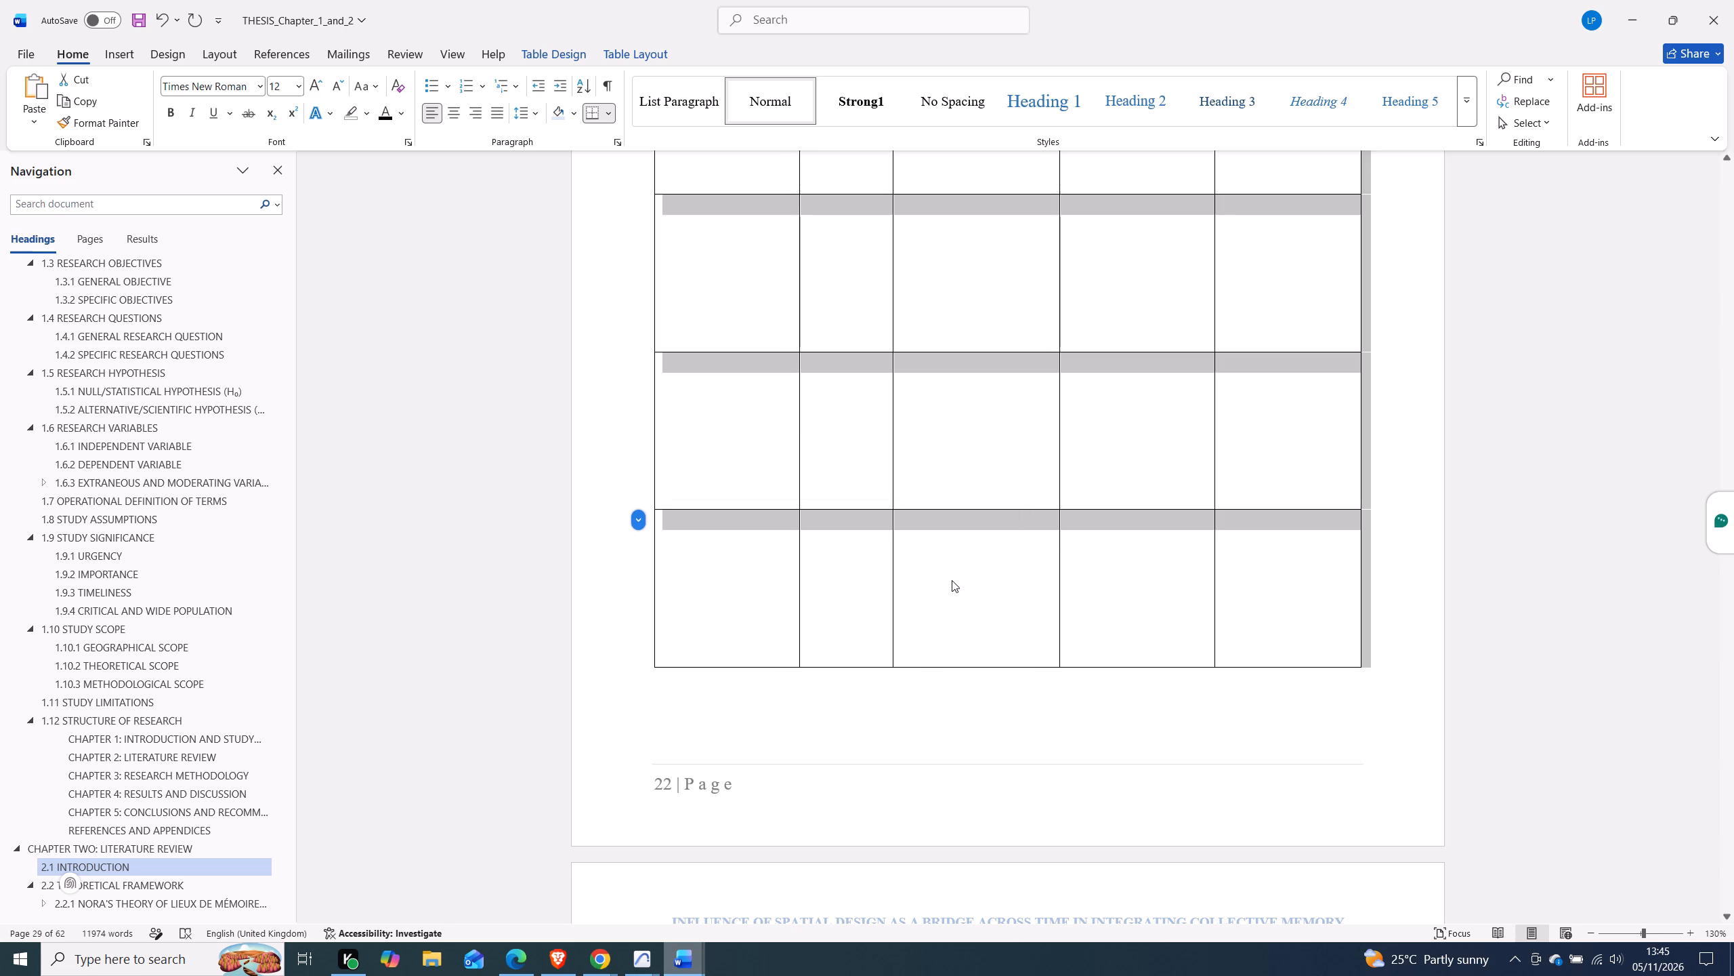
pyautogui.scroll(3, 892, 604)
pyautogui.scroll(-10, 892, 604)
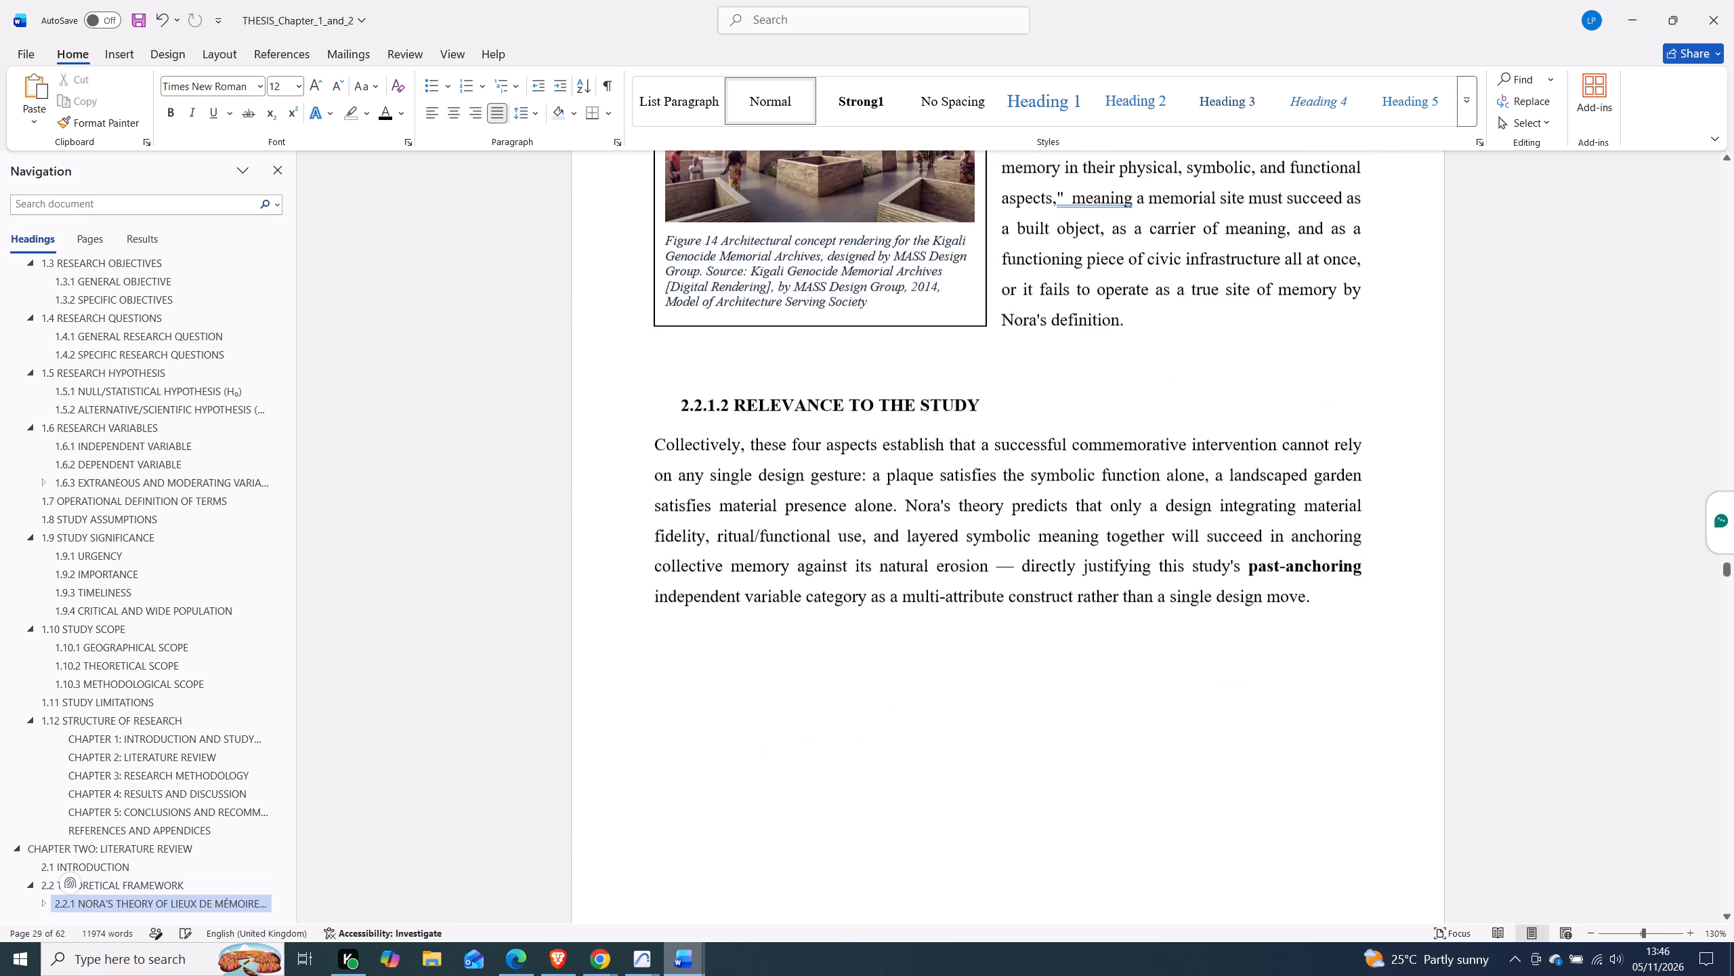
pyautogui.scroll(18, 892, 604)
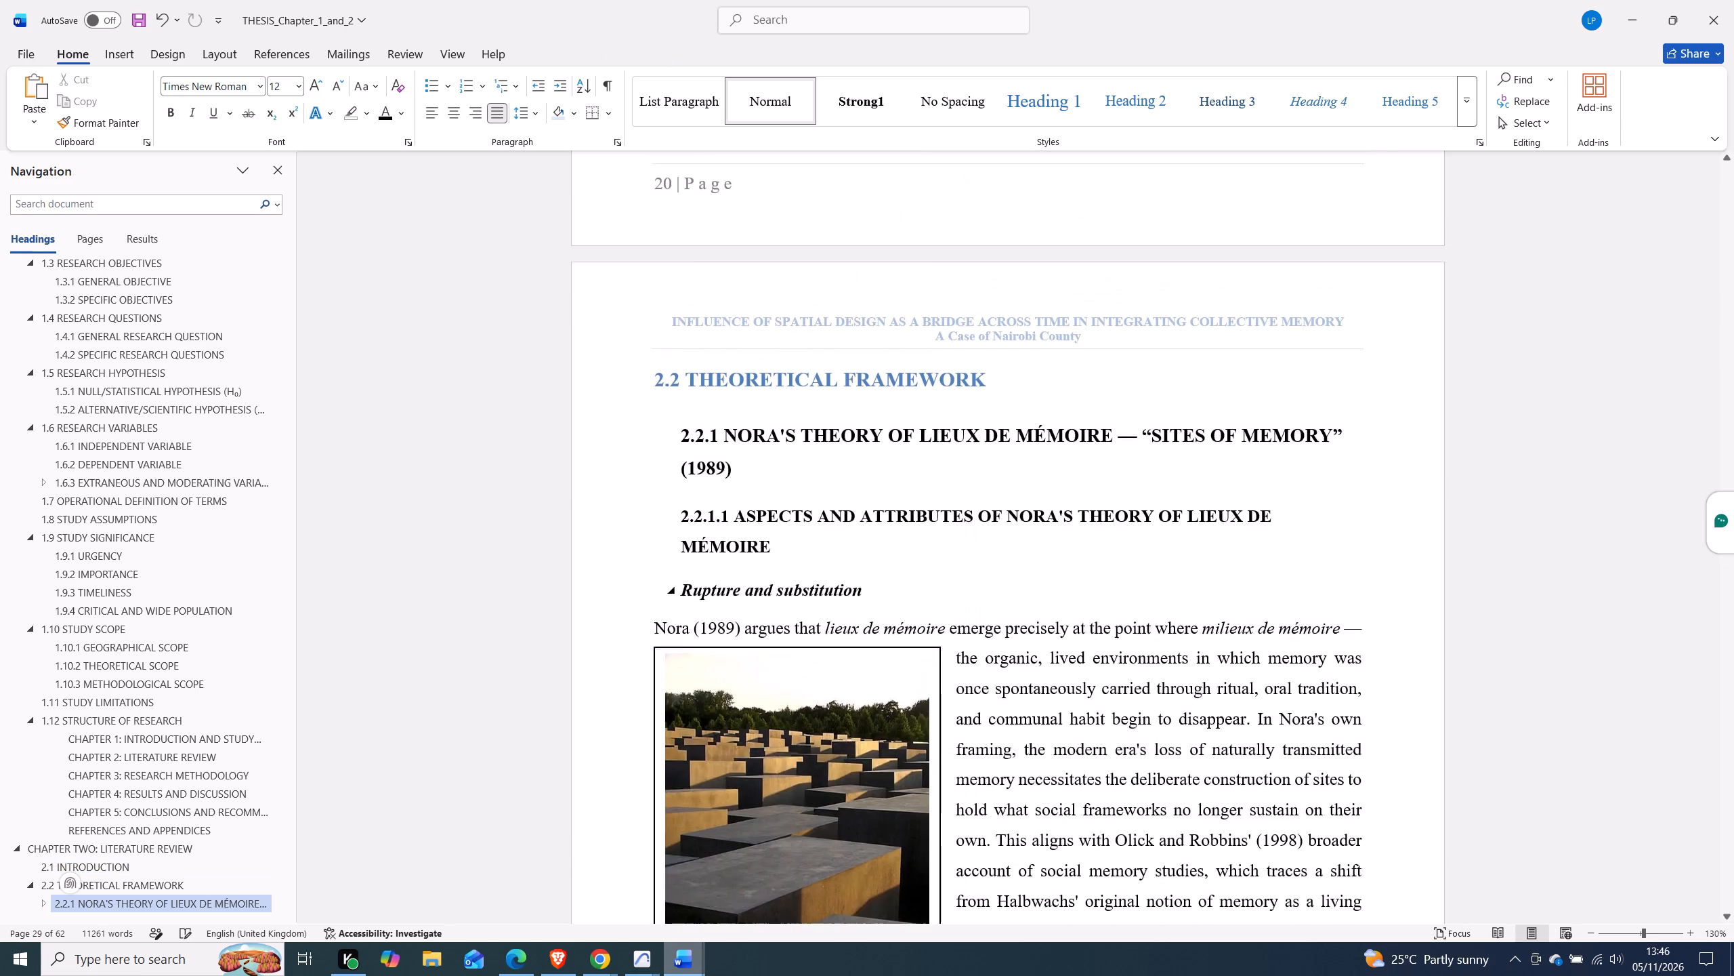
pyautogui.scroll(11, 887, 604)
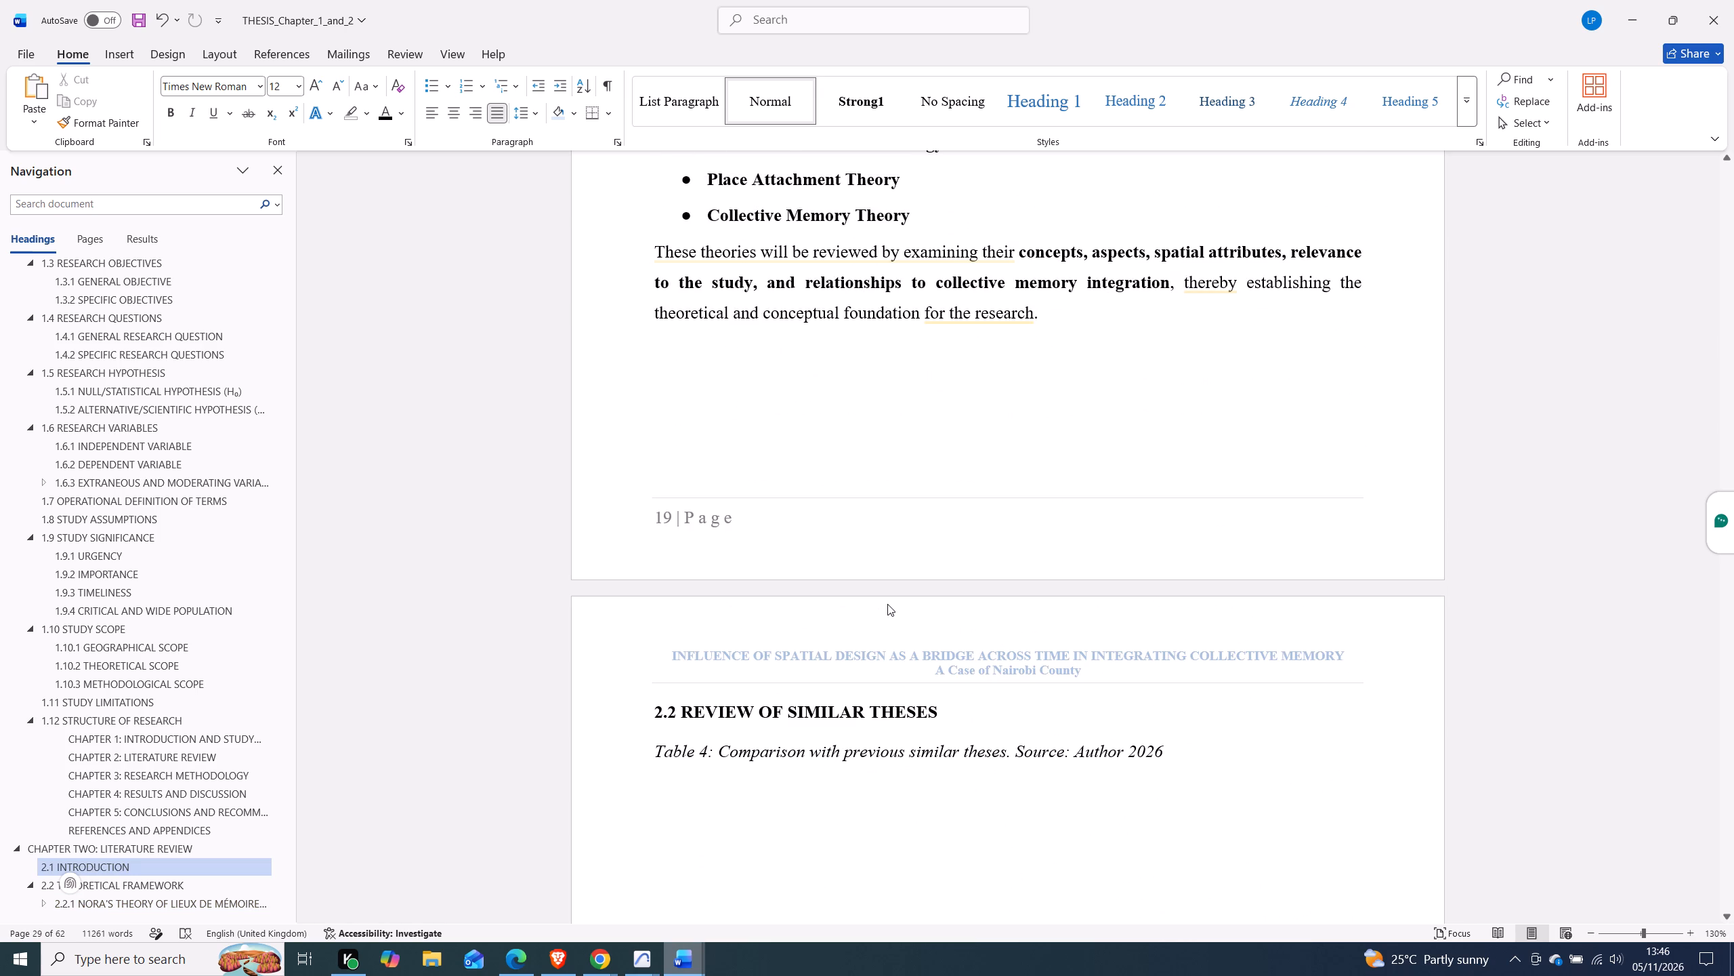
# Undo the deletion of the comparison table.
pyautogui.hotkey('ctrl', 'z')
# Delete one of the blank rows below the Afrofuturism entry in the comparison table.
pyautogui.scroll(-5, 877, 558)
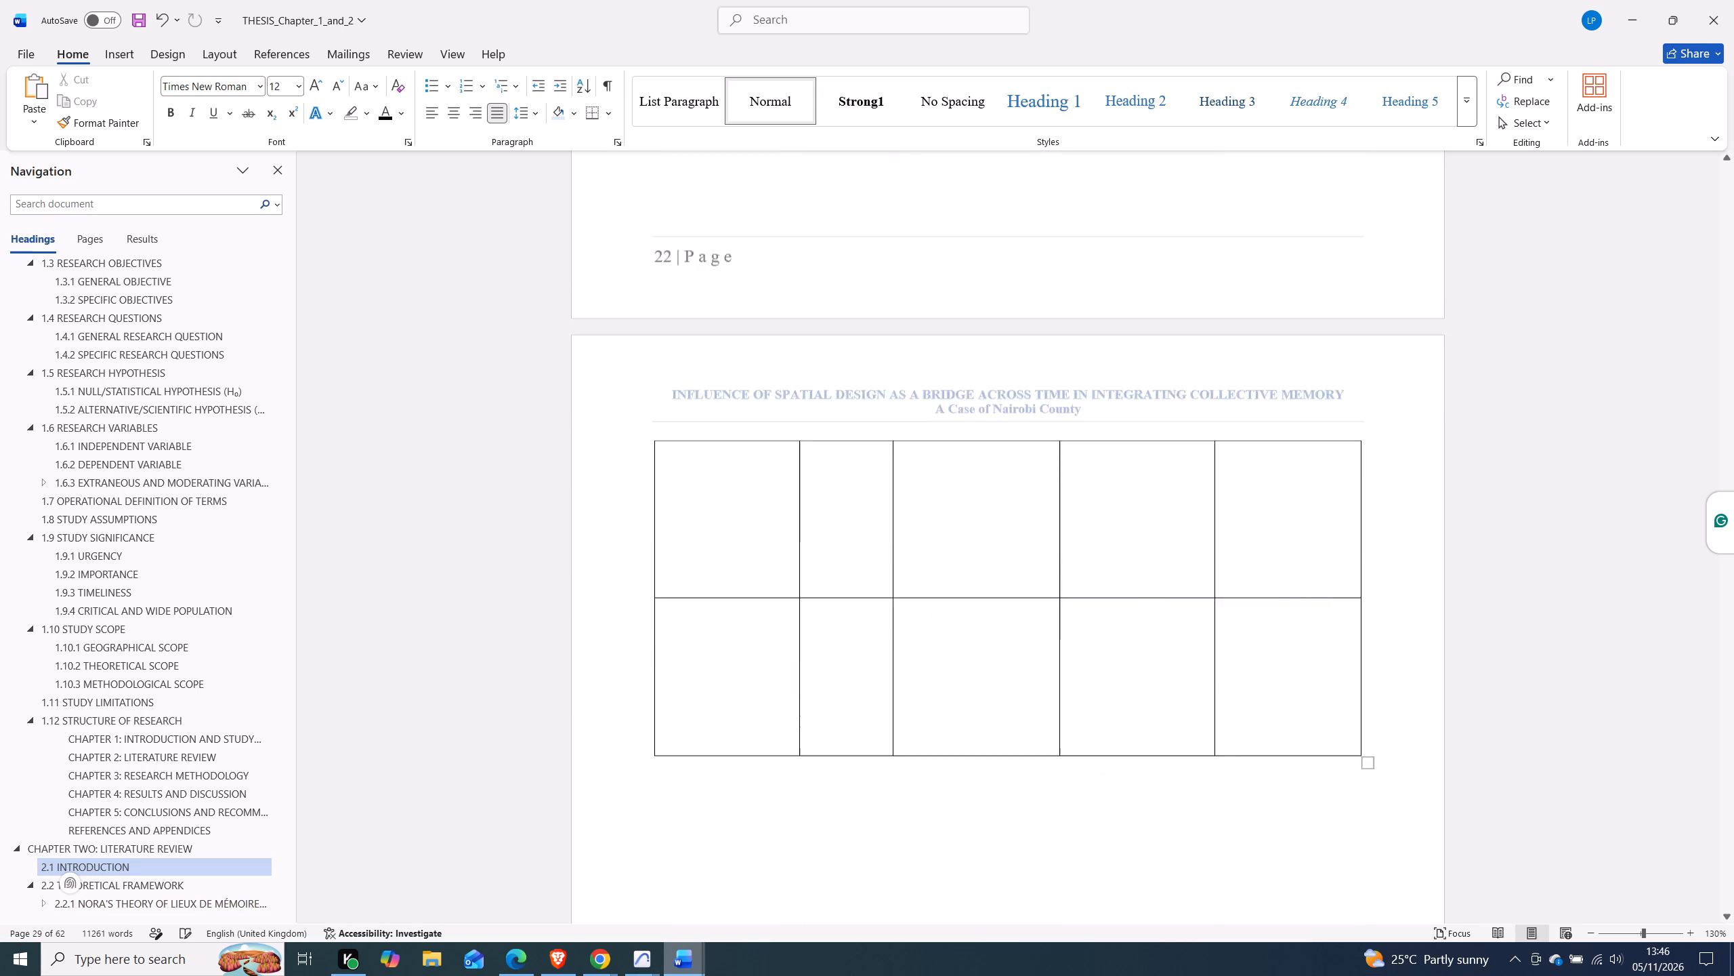
pyautogui.scroll(10, 877, 558)
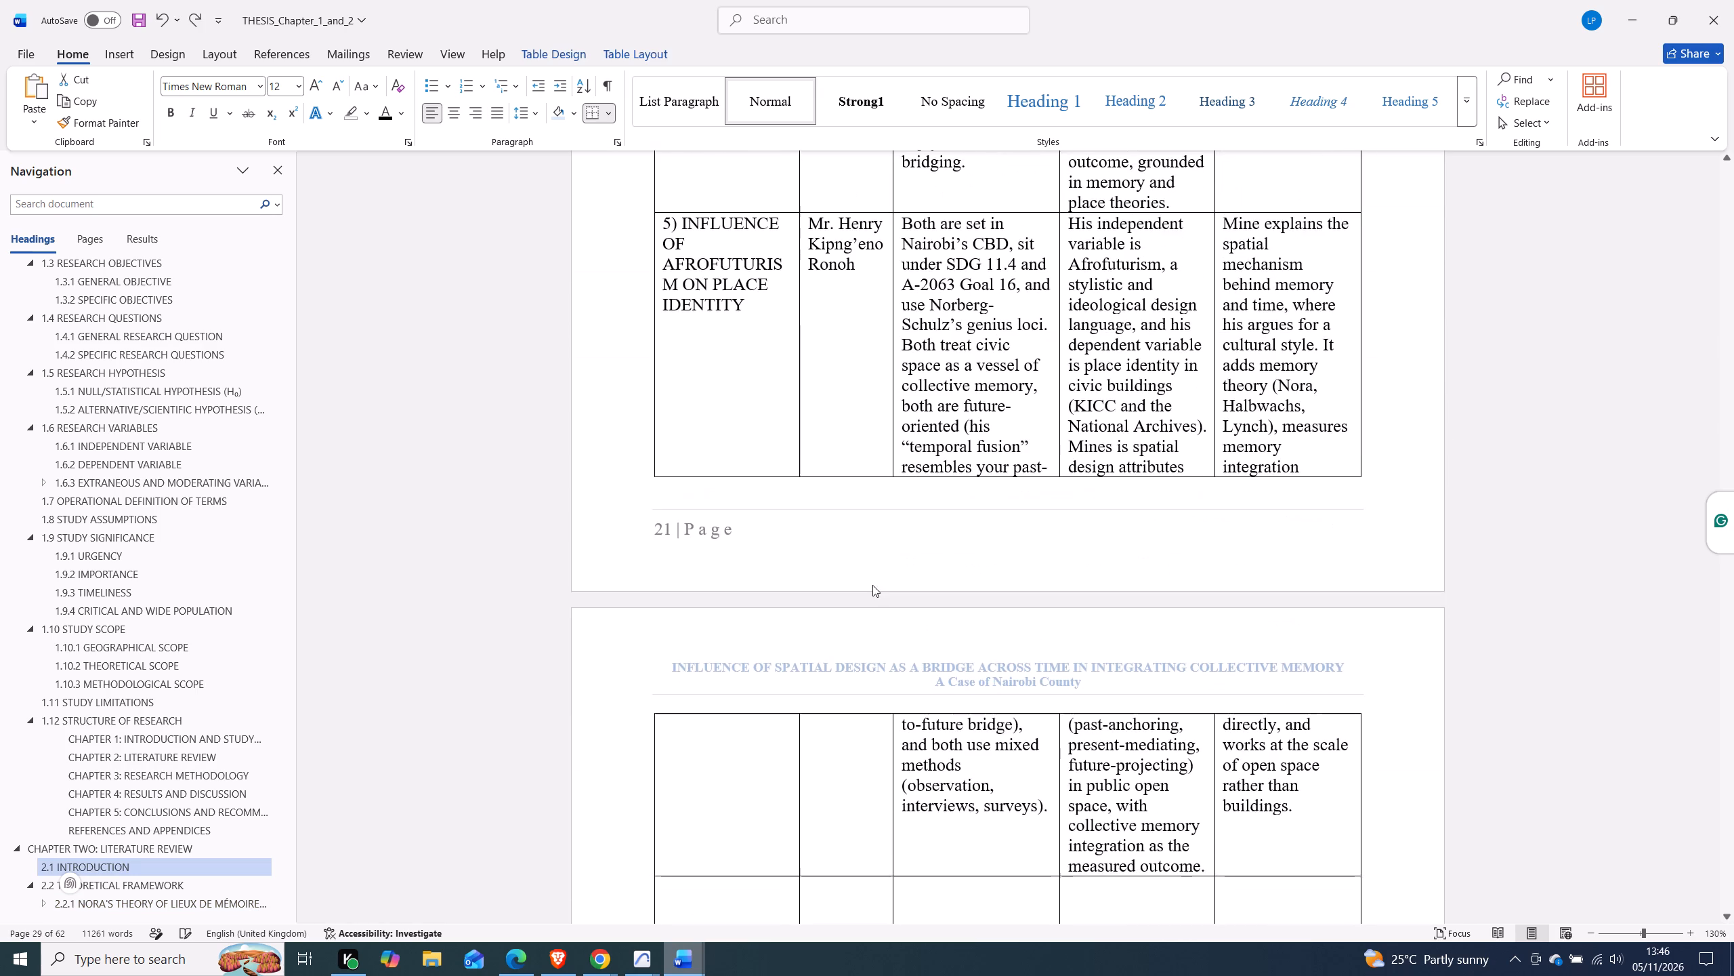
pyautogui.scroll(-5, 872, 585)
pyautogui.click(656, 321)
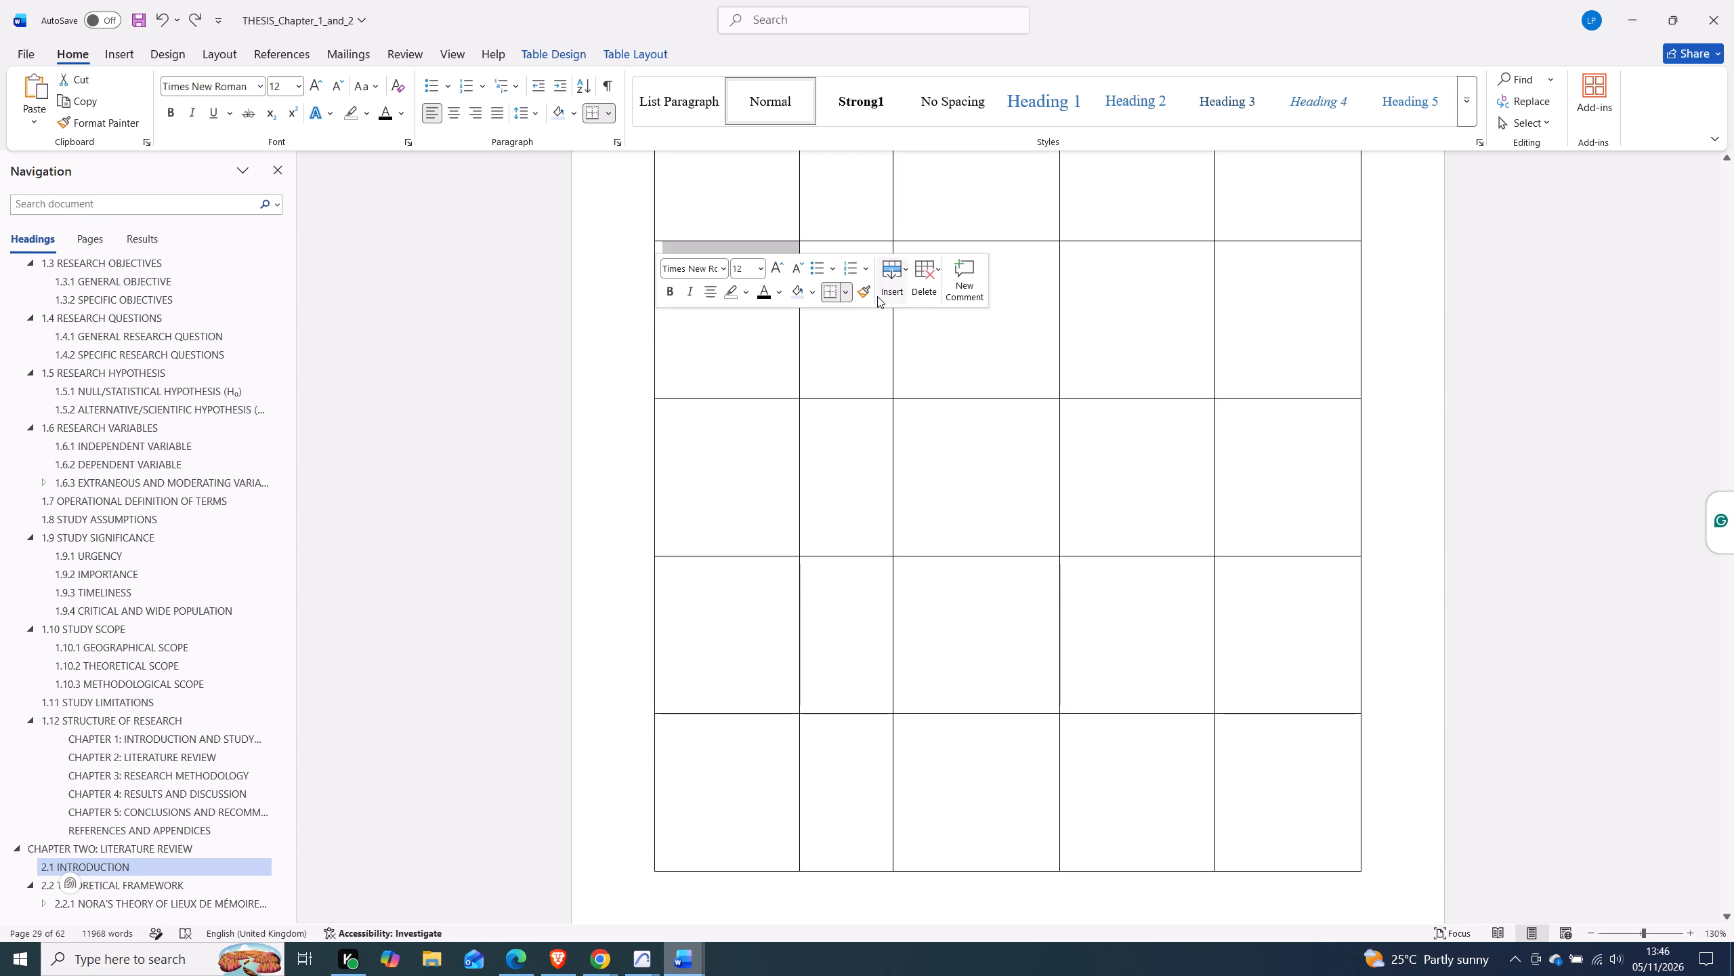
pyautogui.click(924, 274)
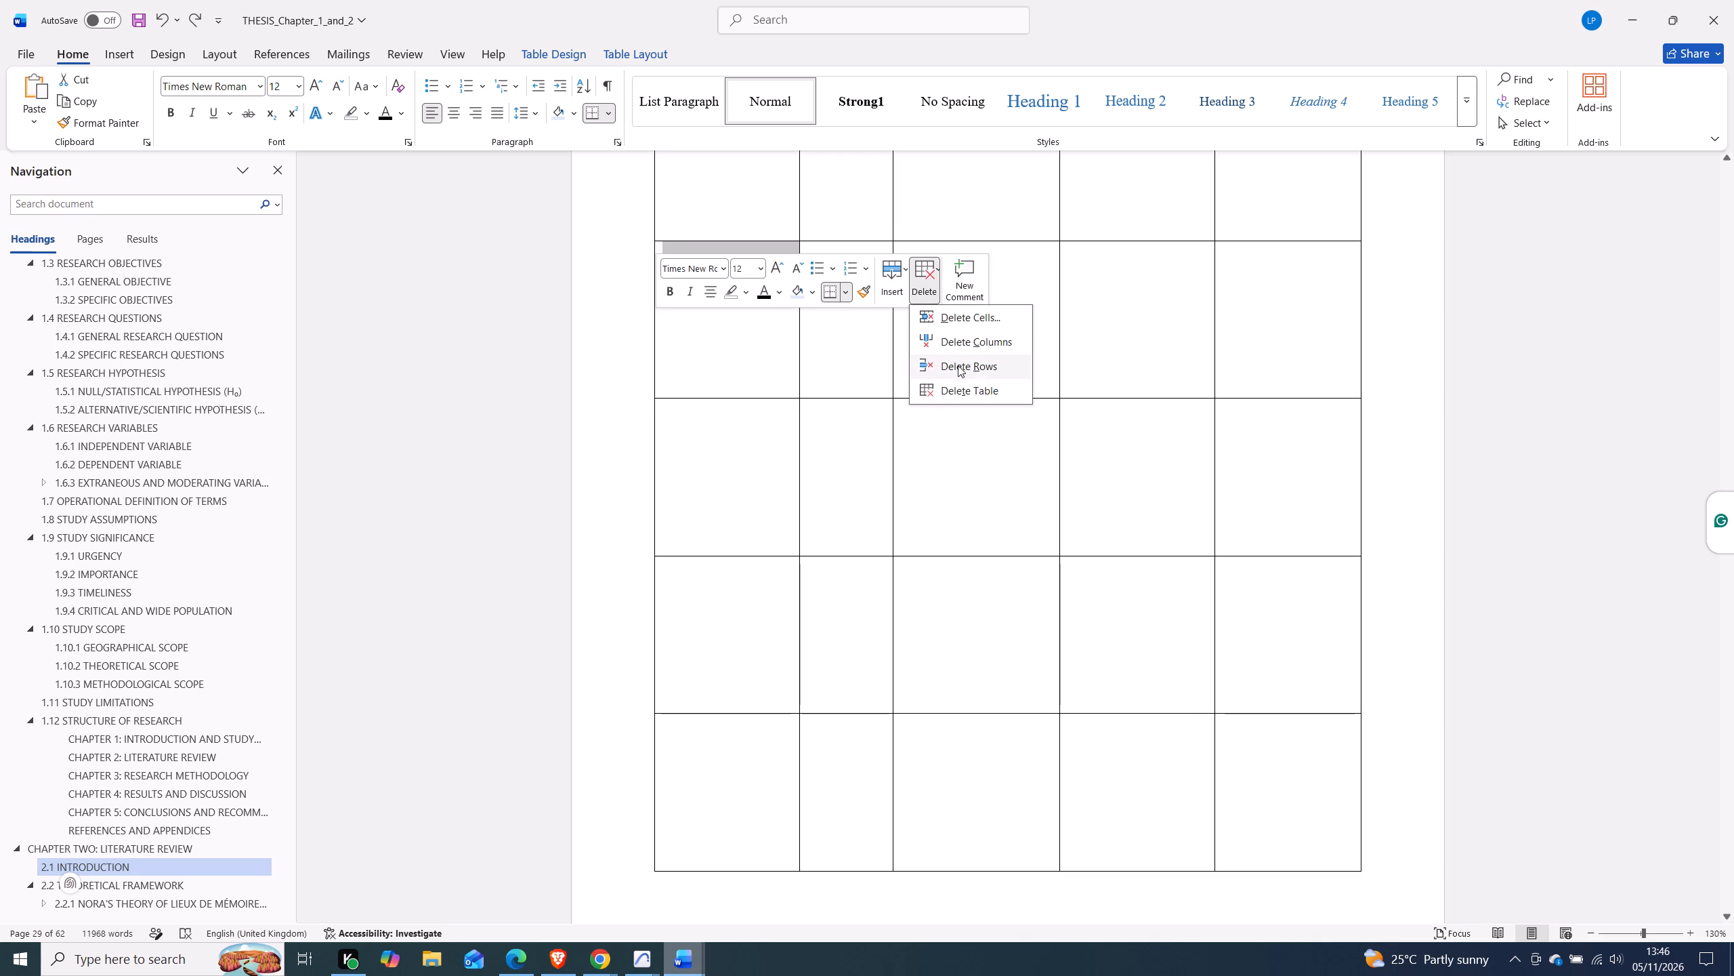
pyautogui.click(958, 365)
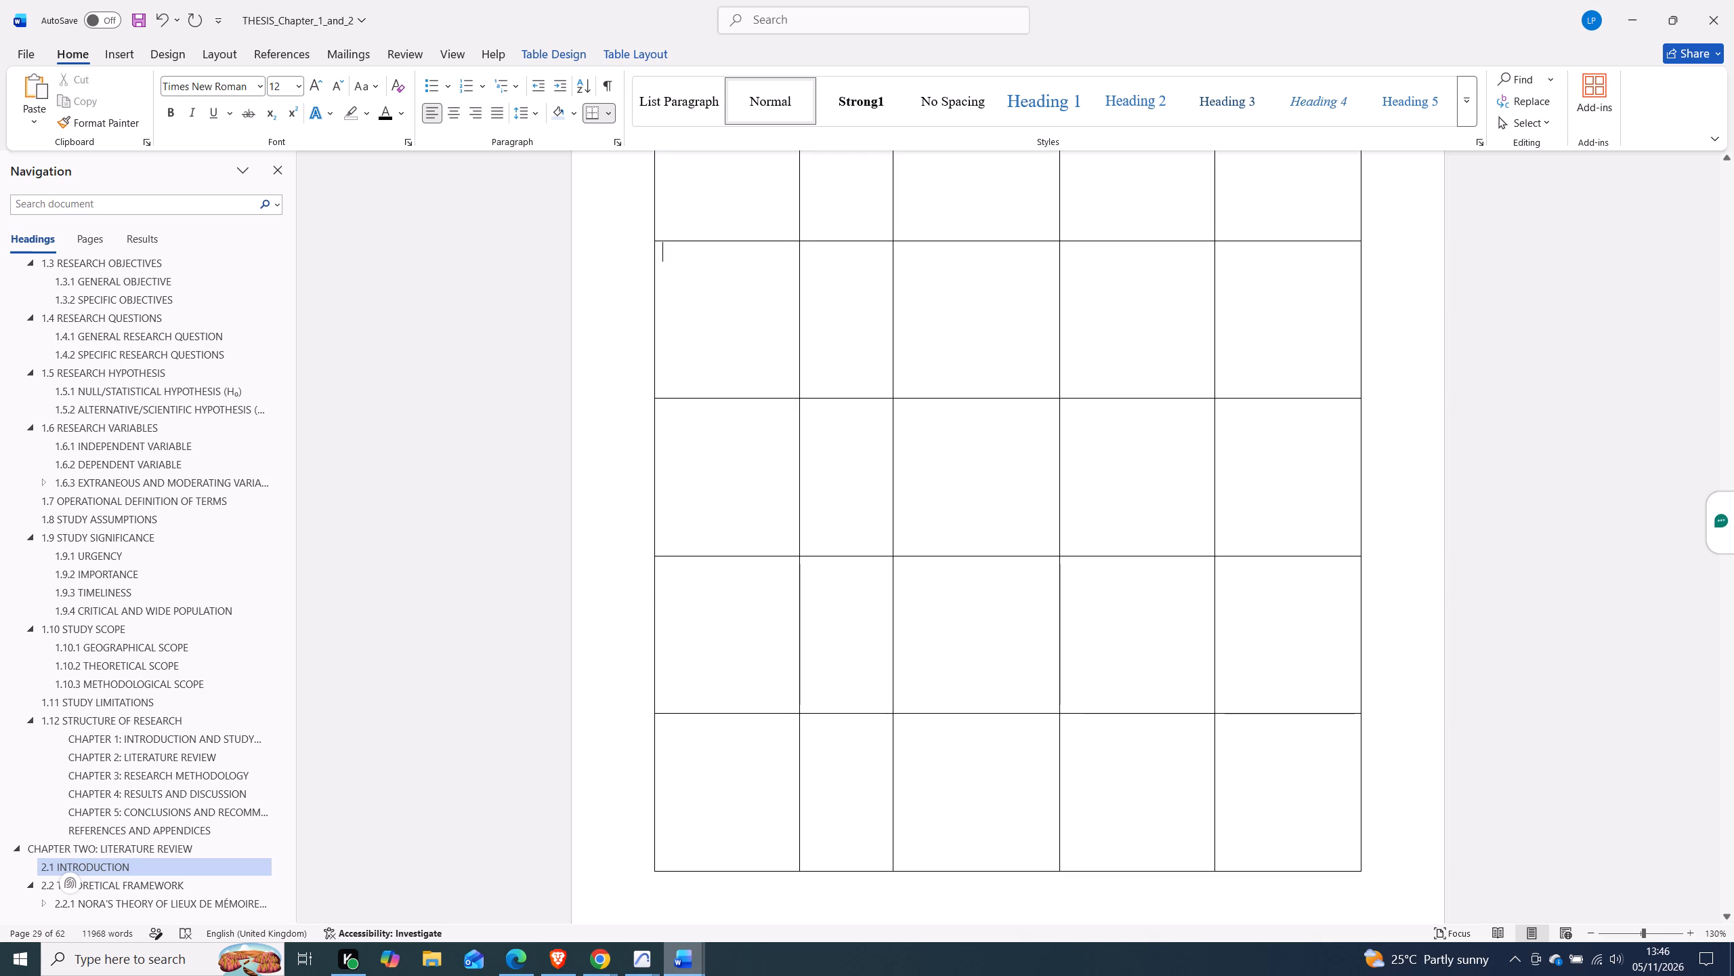
pyautogui.scroll(2, 863, 383)
pyautogui.scroll(-3, 812, 421)
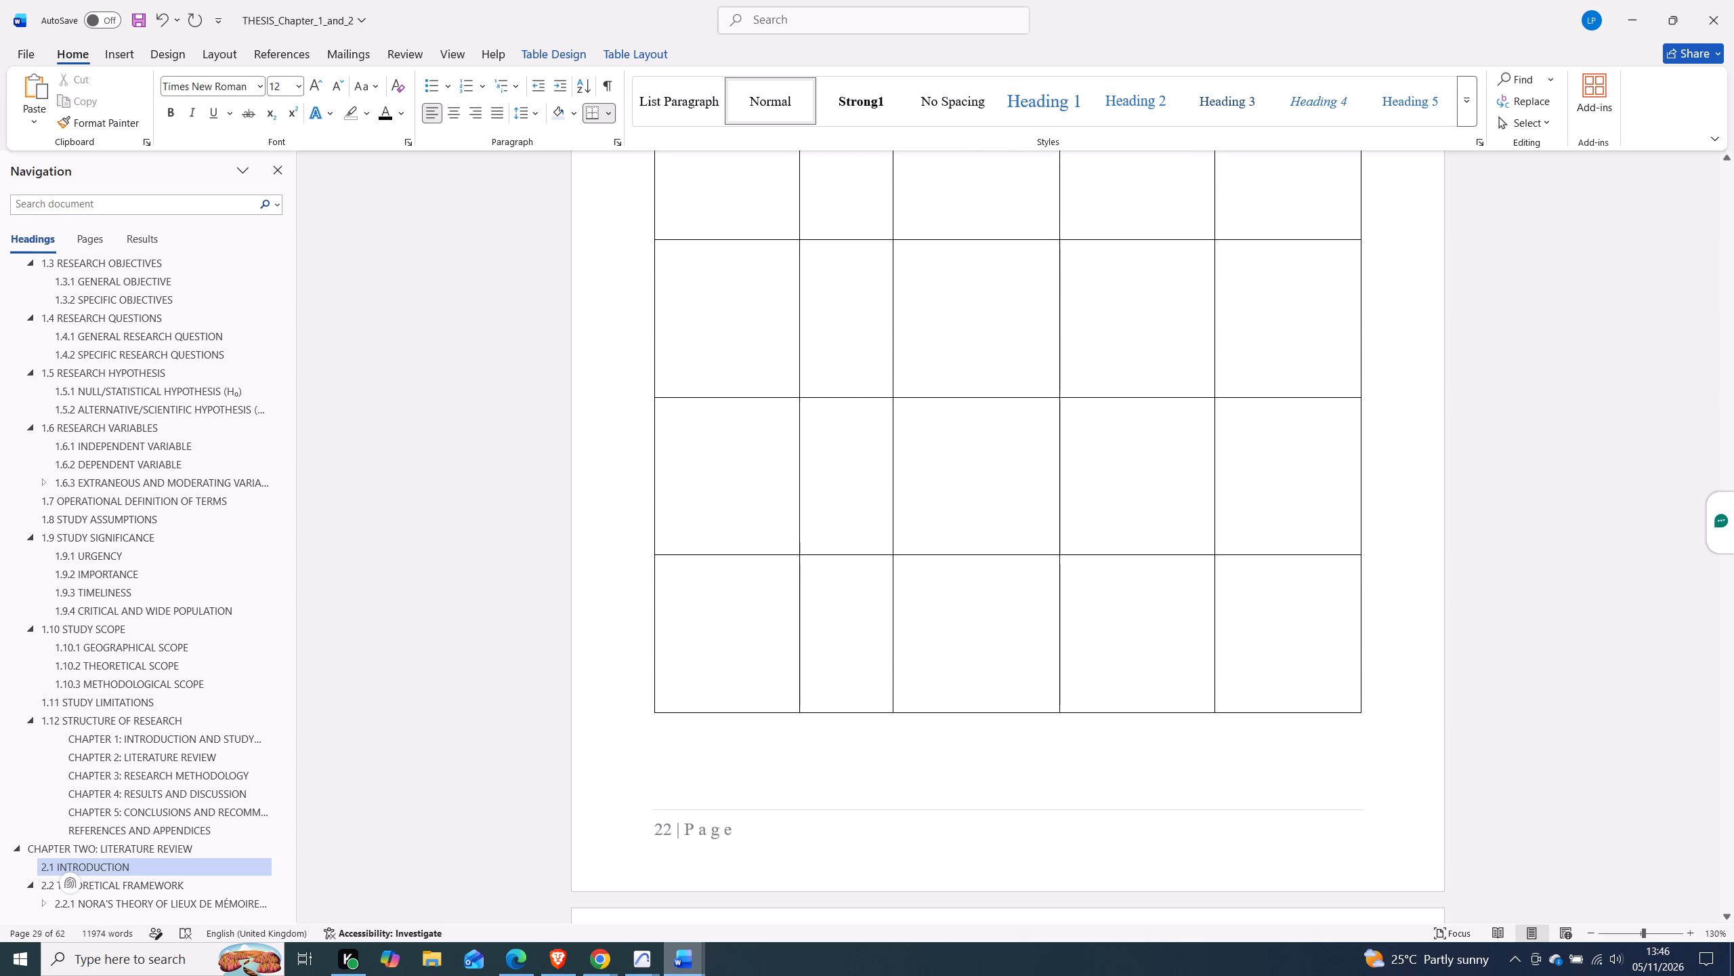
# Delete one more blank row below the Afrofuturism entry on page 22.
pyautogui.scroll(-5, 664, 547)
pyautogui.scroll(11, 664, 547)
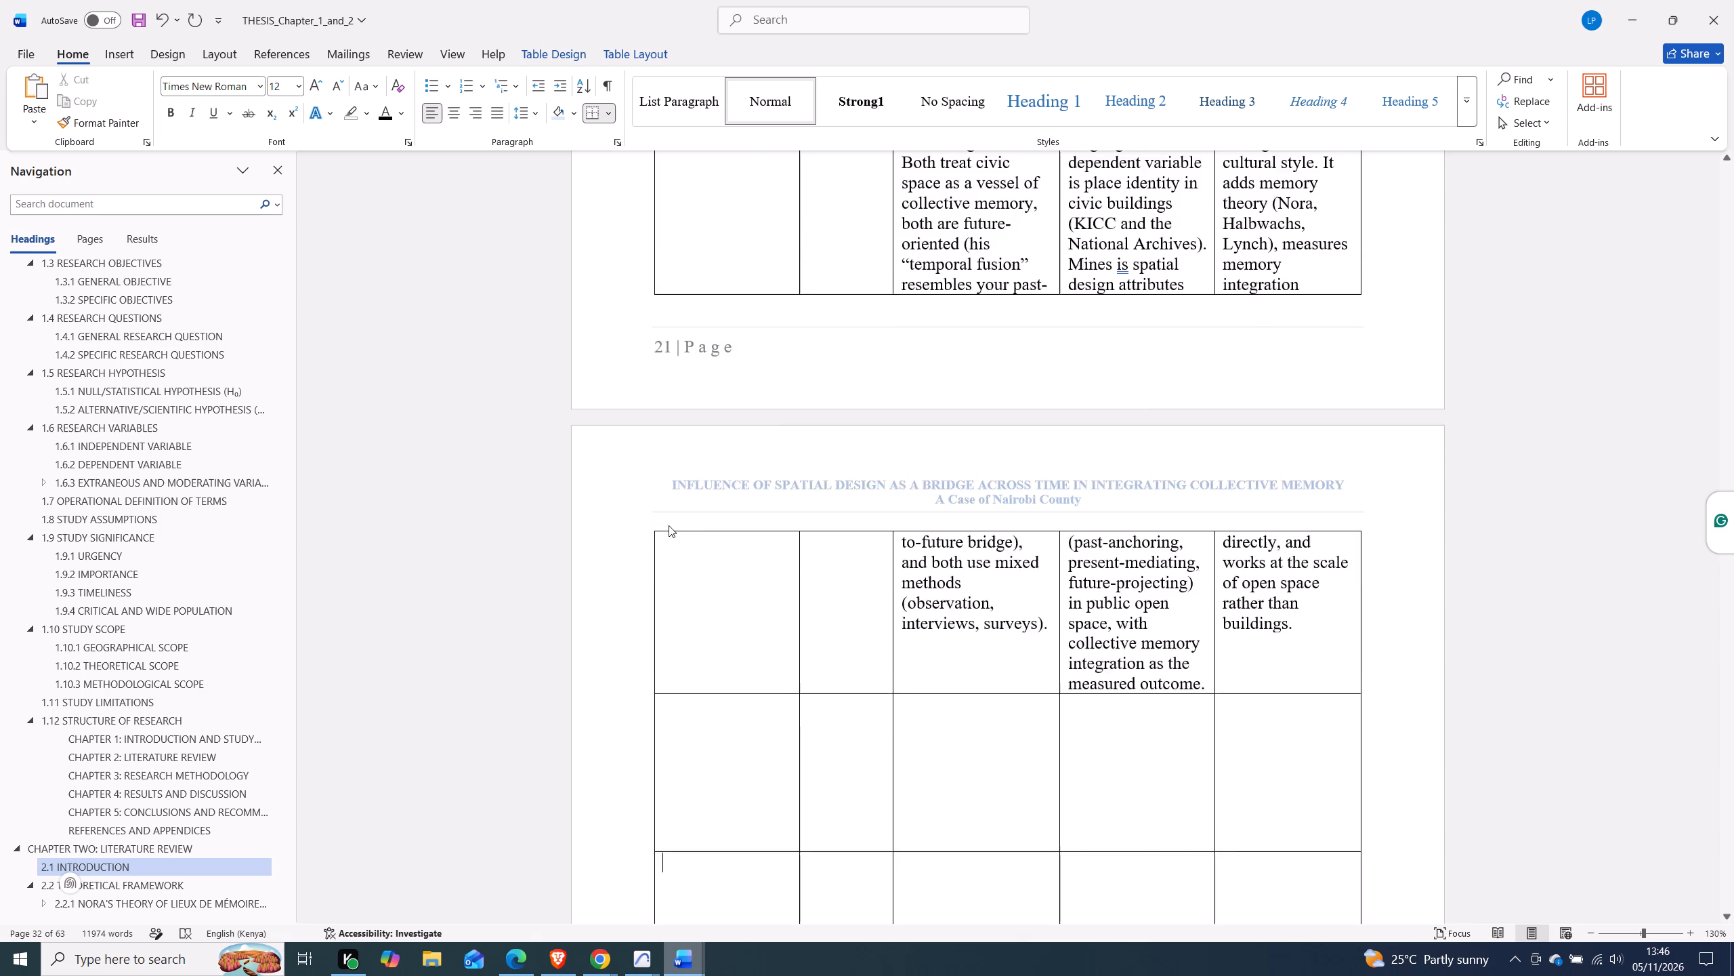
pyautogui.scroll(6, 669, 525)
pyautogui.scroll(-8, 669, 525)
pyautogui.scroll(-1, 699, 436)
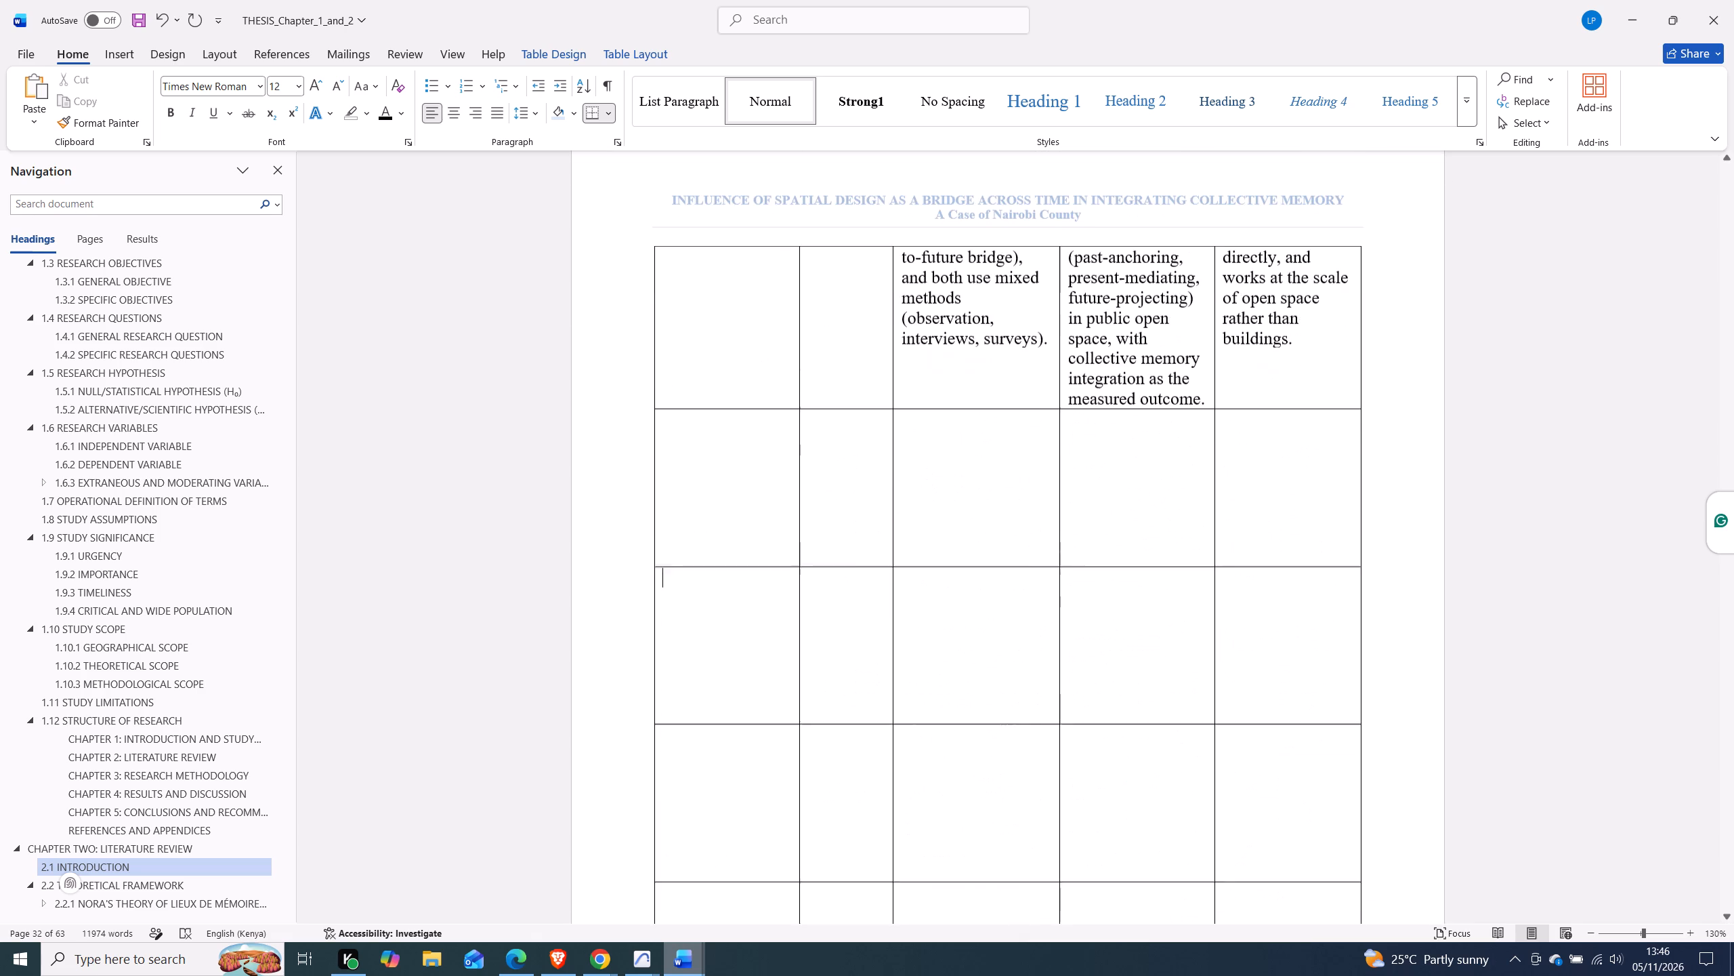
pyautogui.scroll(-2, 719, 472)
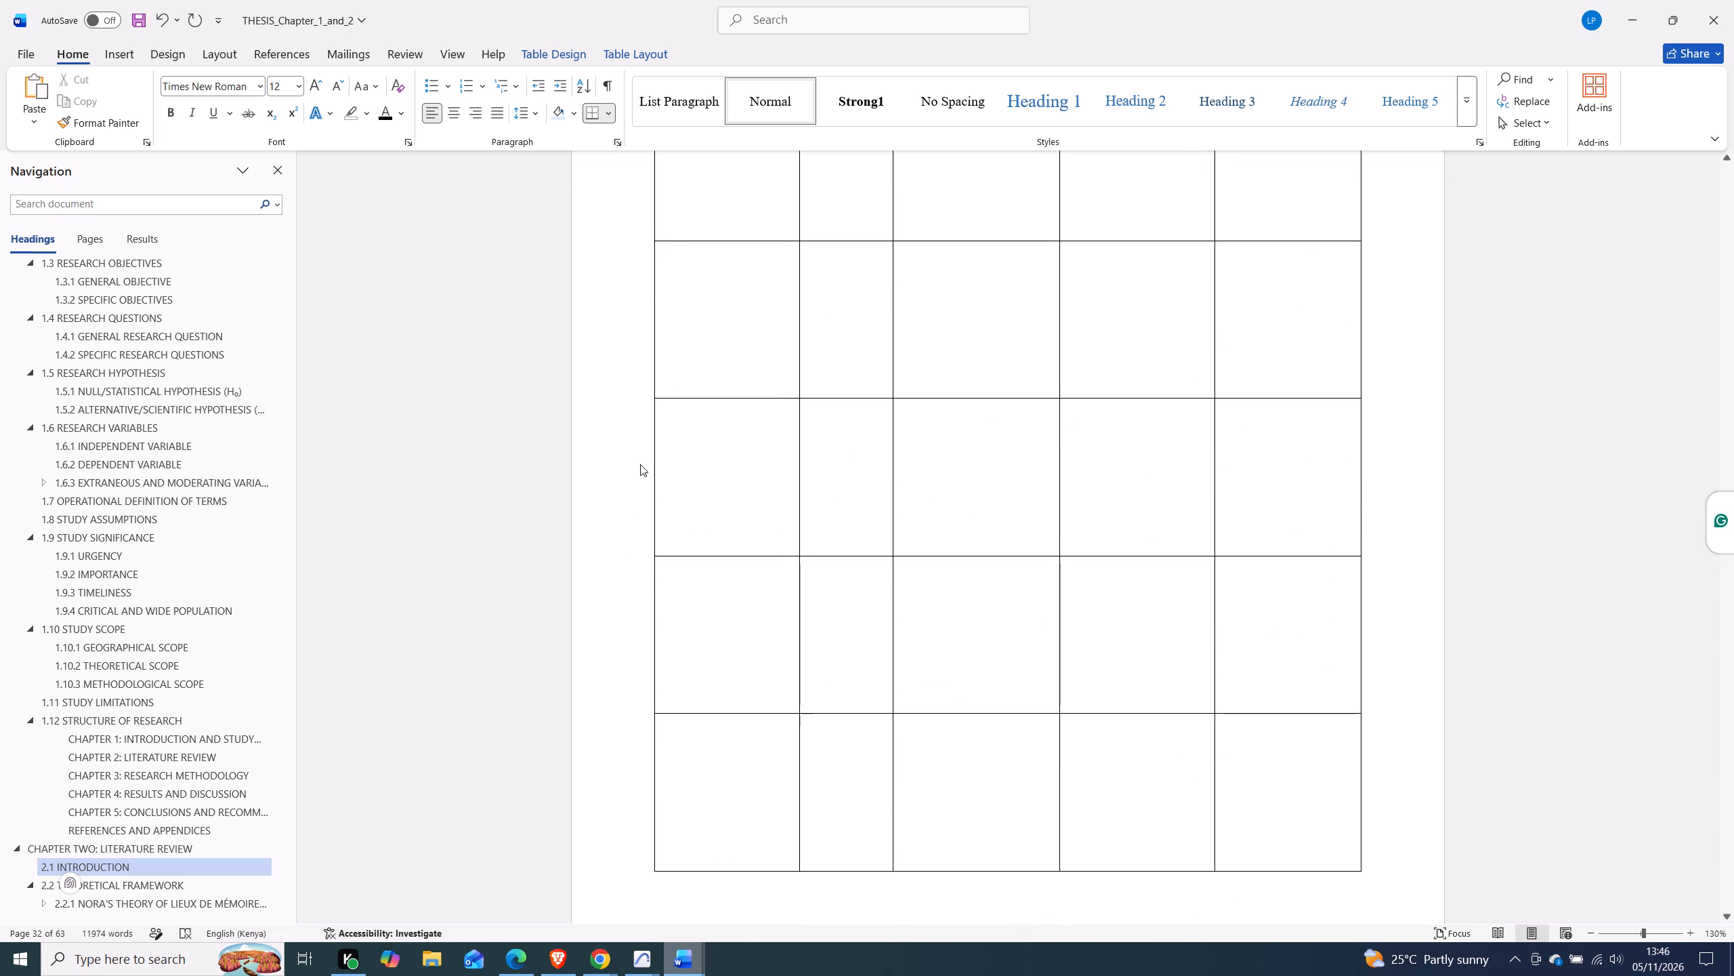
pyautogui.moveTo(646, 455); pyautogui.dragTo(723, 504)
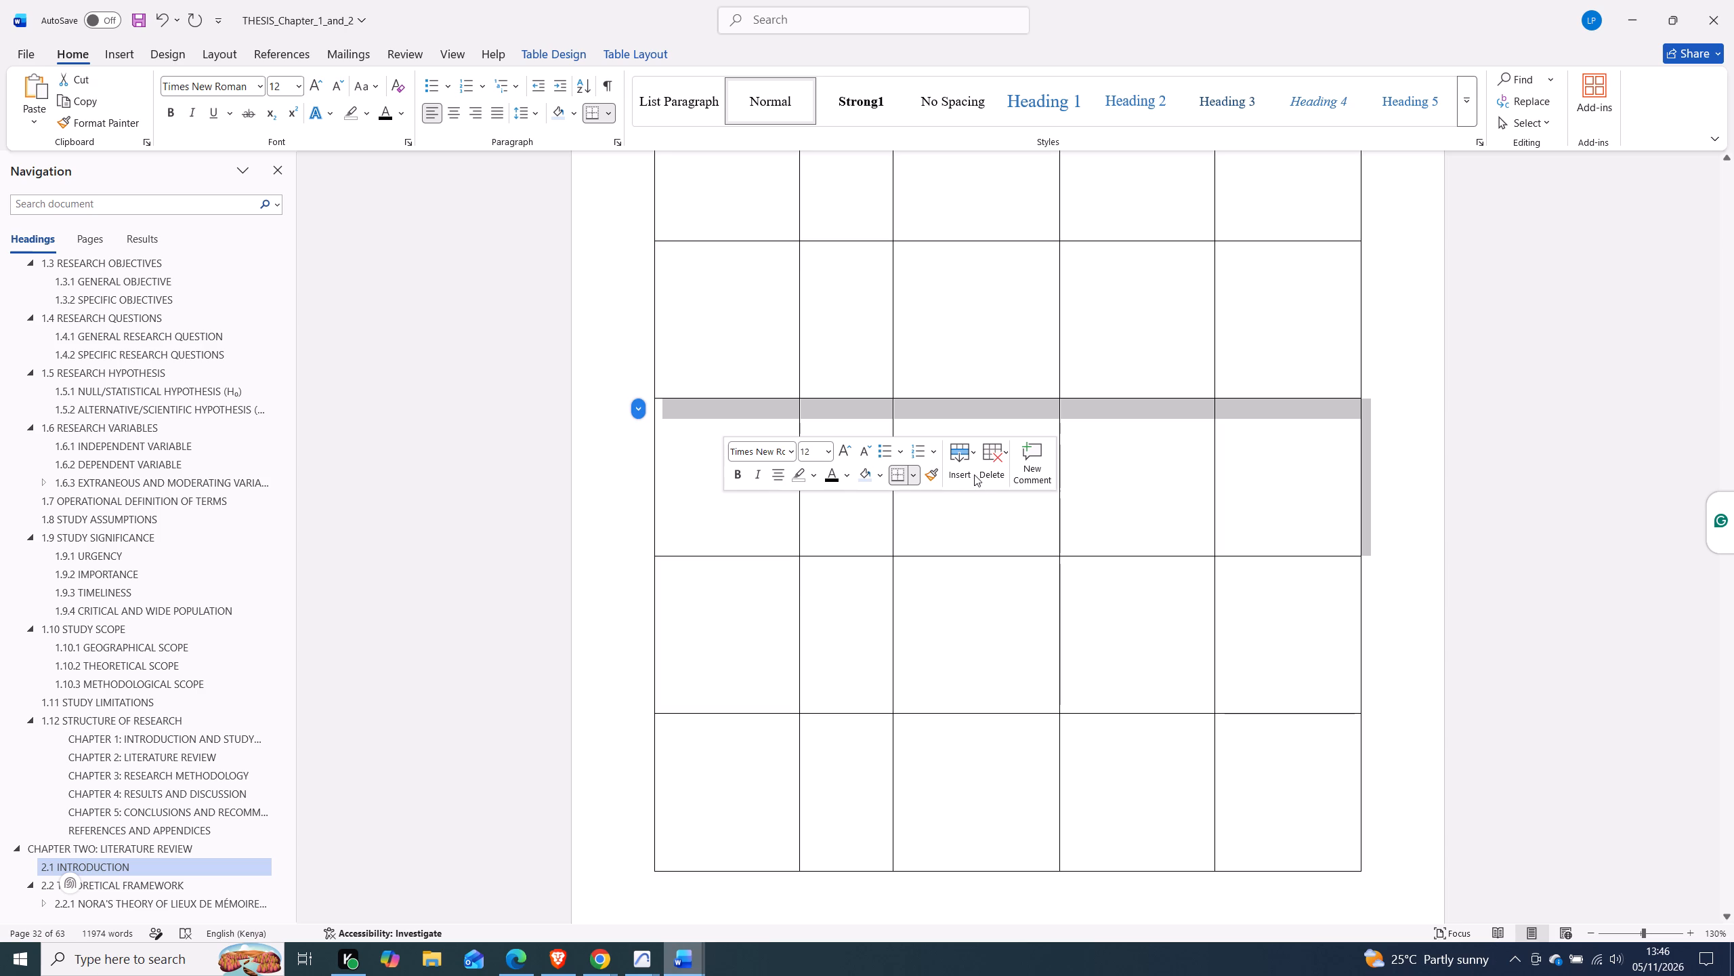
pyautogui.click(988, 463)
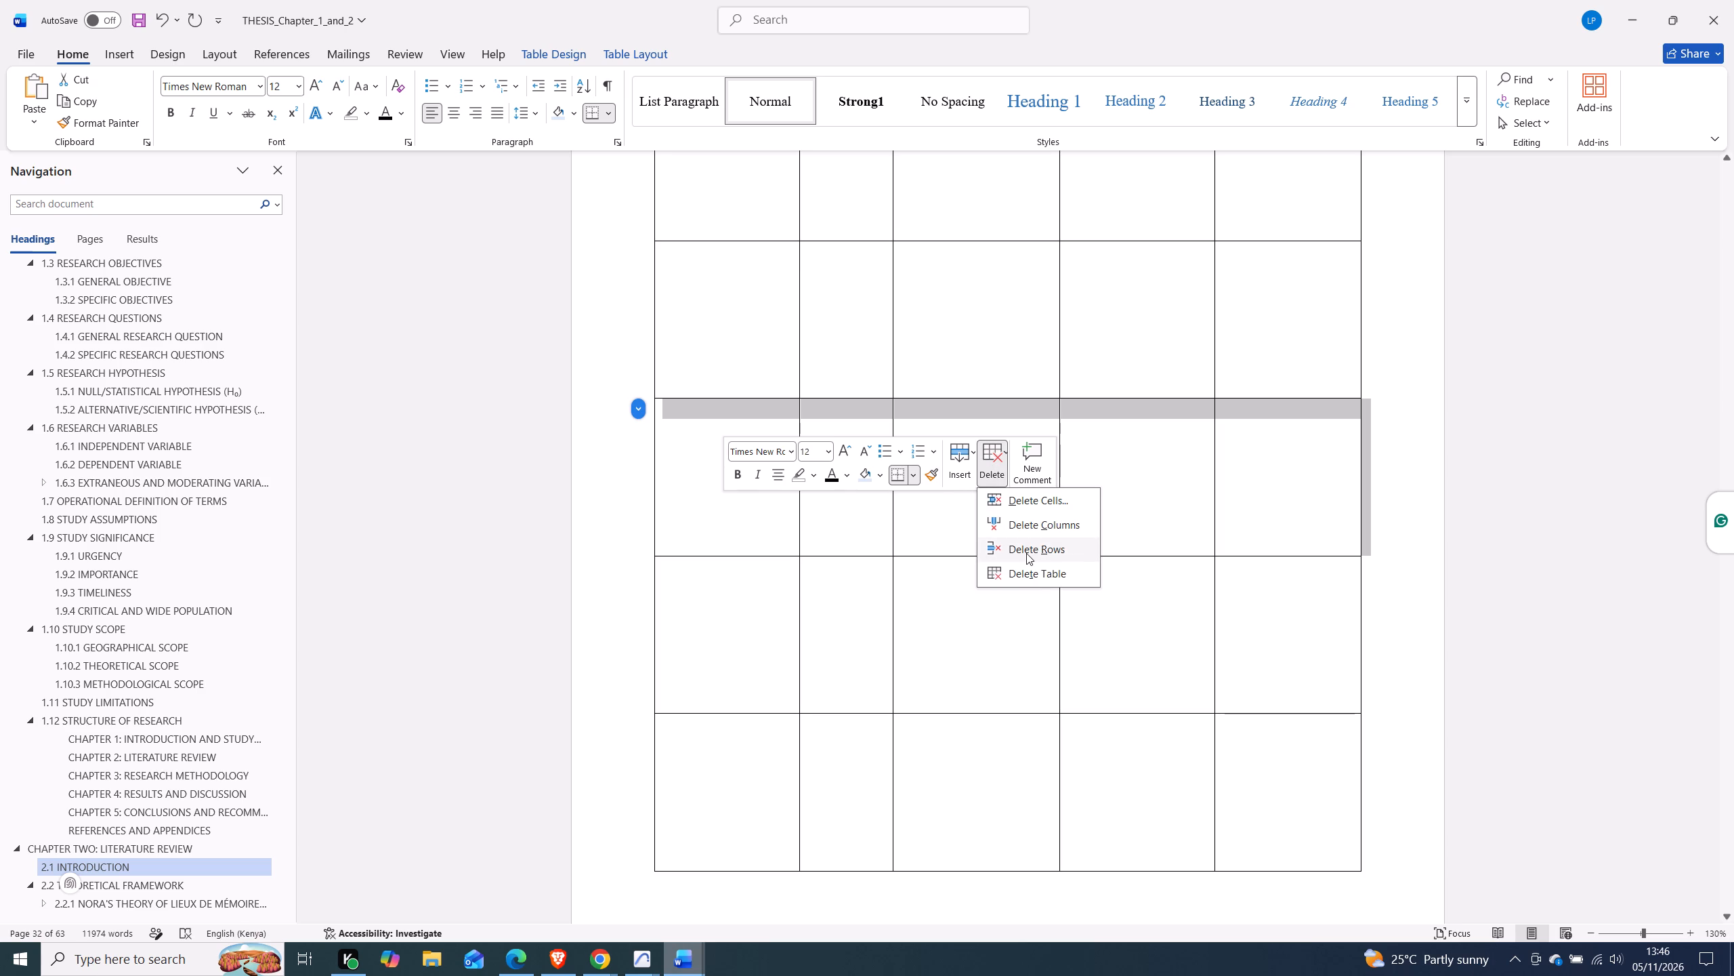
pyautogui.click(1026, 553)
# Review the comparison table, then undo the blank-row deletions and the earlier insertion of blank rows below the Afrofuturism entry.
pyautogui.scroll(3, 981, 551)
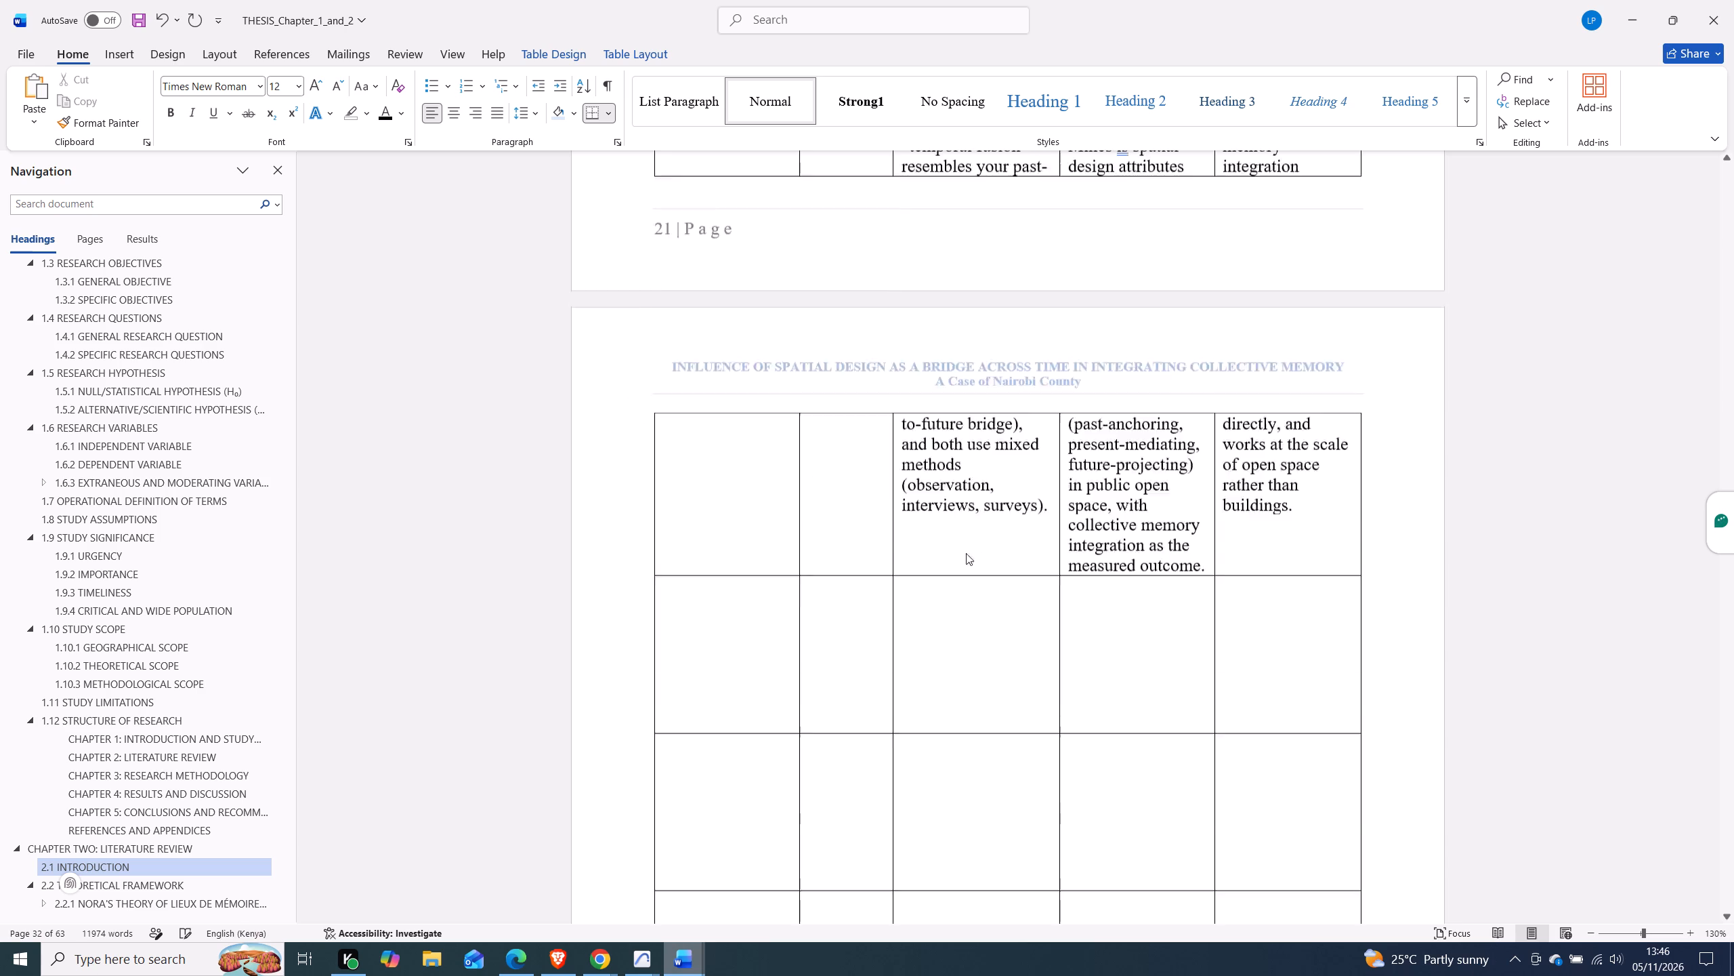
pyautogui.scroll(16, 966, 553)
pyautogui.scroll(-2, 954, 553)
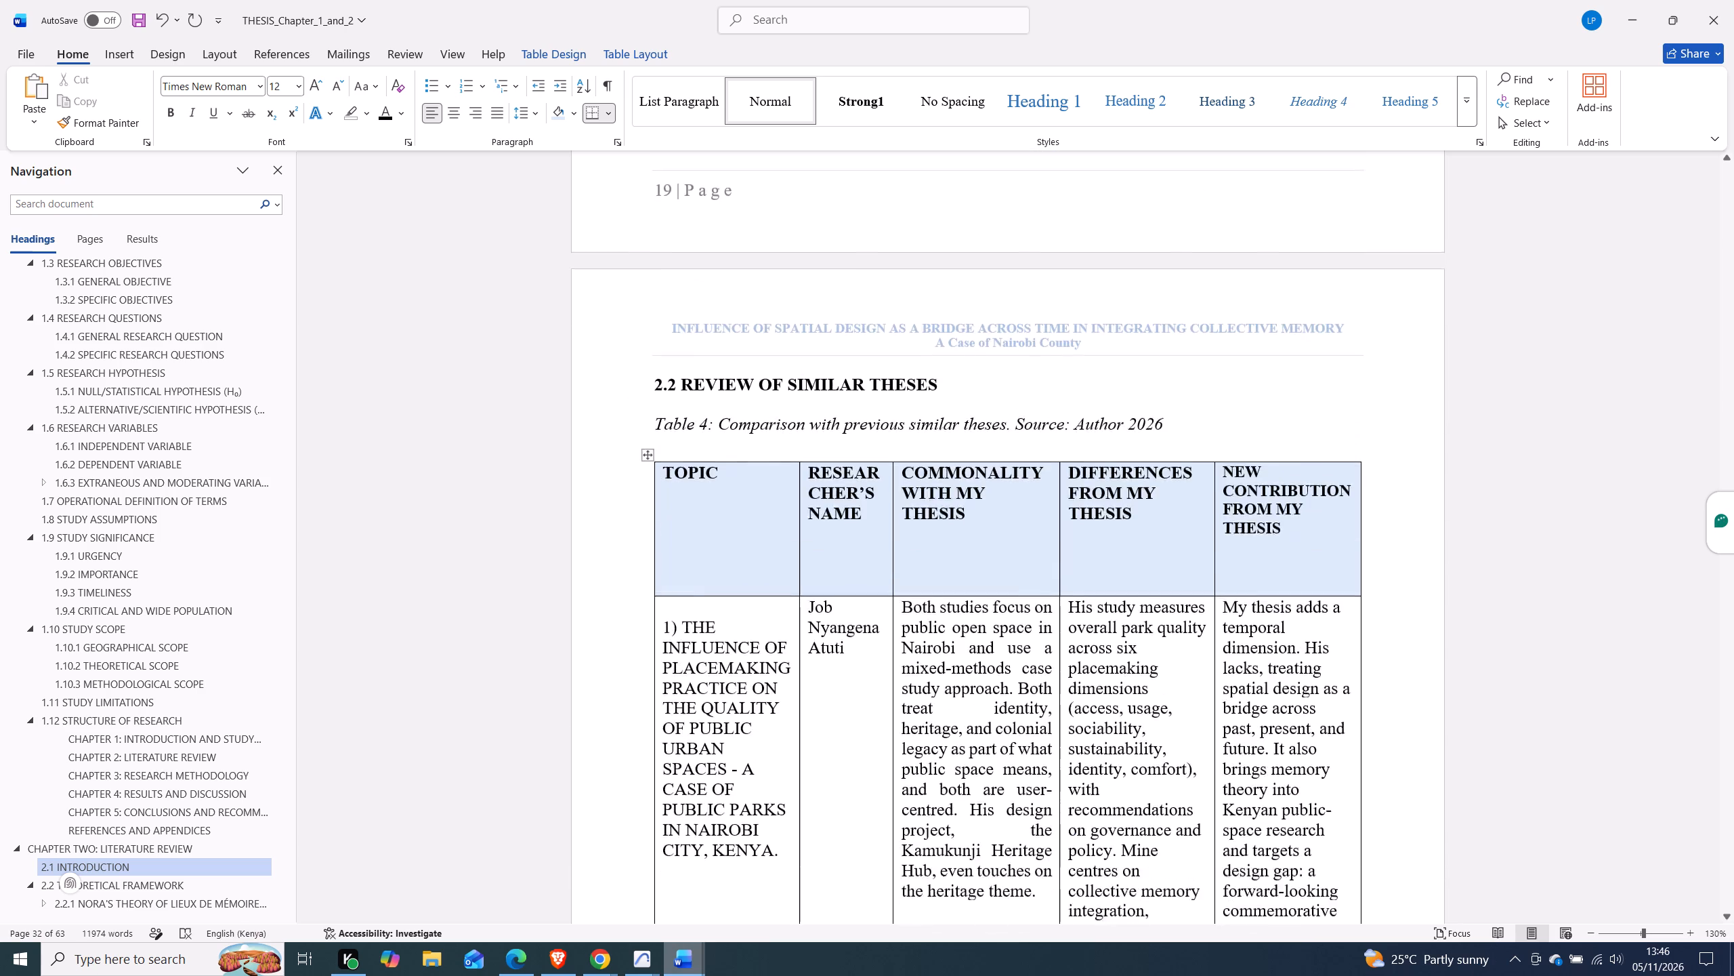
pyautogui.scroll(8, 941, 564)
pyautogui.scroll(-15, 941, 564)
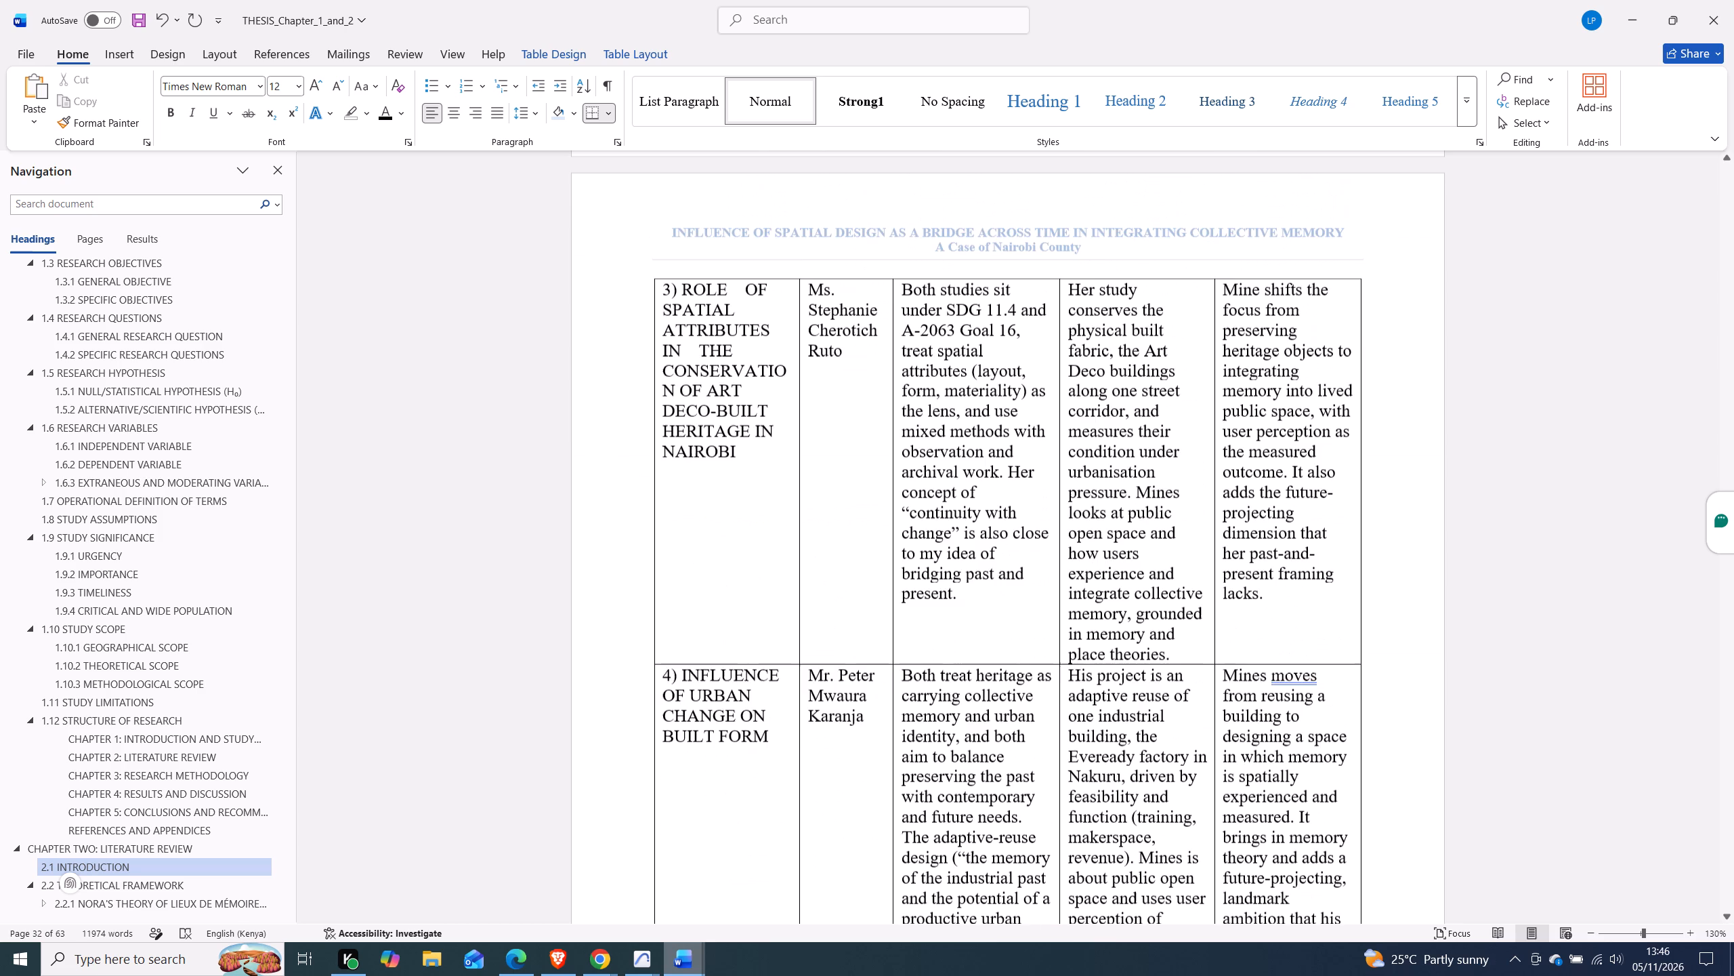
pyautogui.scroll(-11, 941, 564)
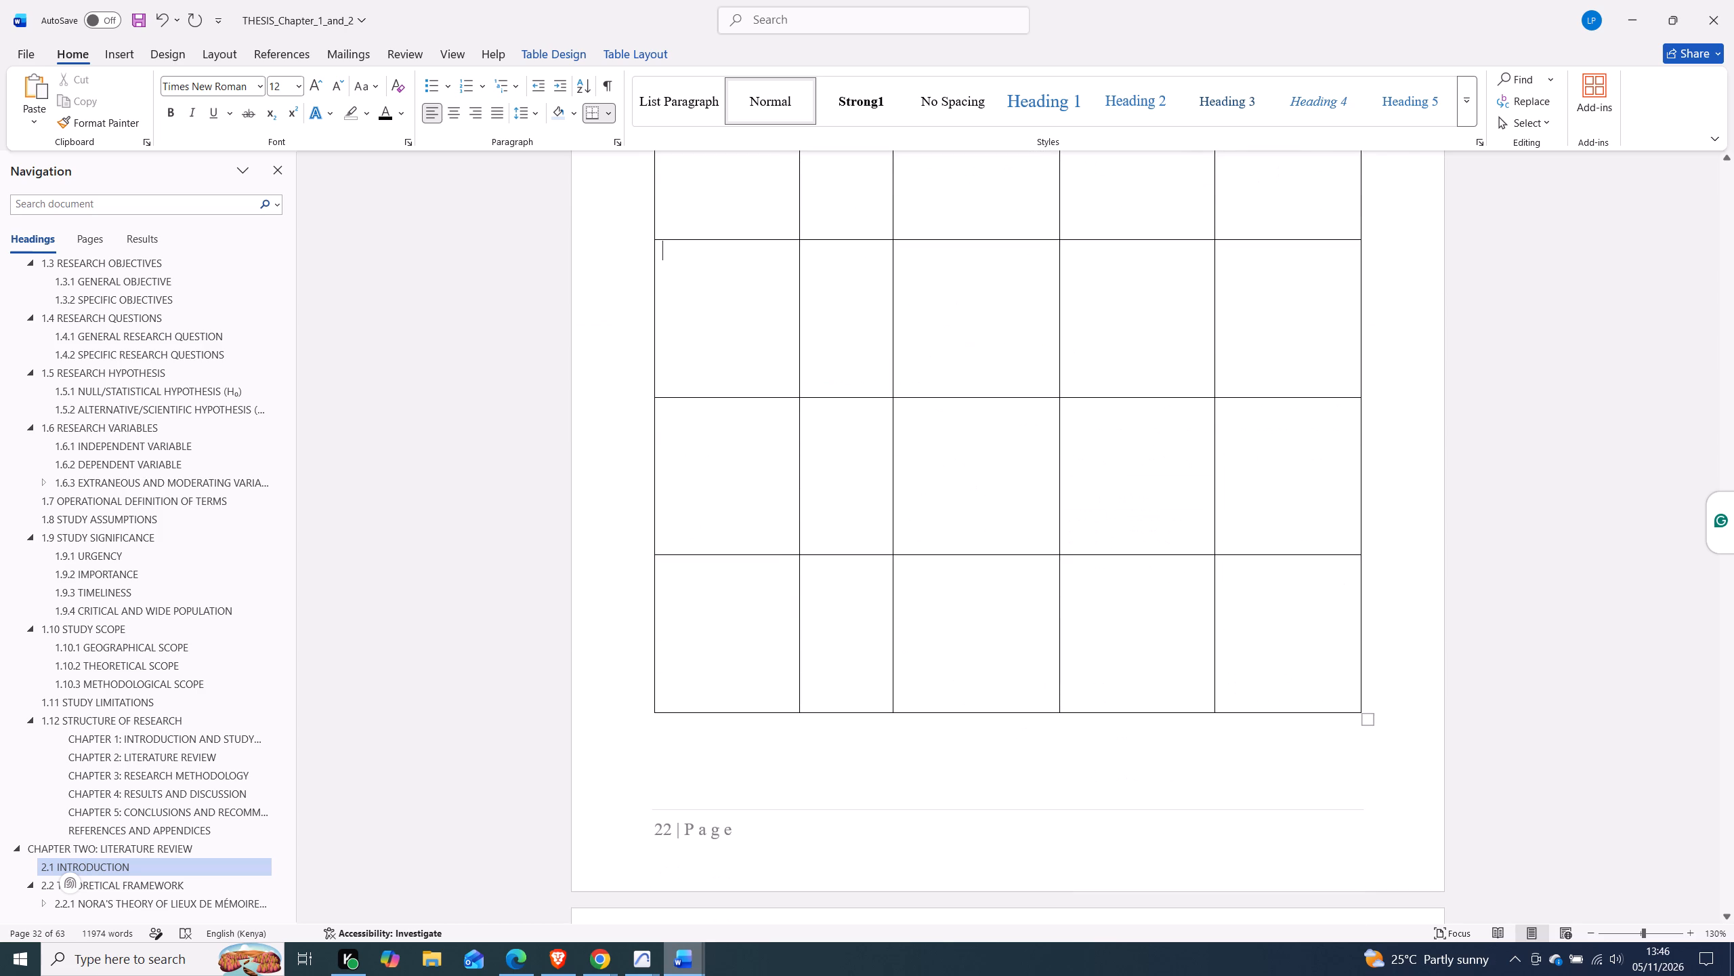
pyautogui.hotkey('ctrl', 'z')
pyautogui.hotkey('ctrl', 'z')
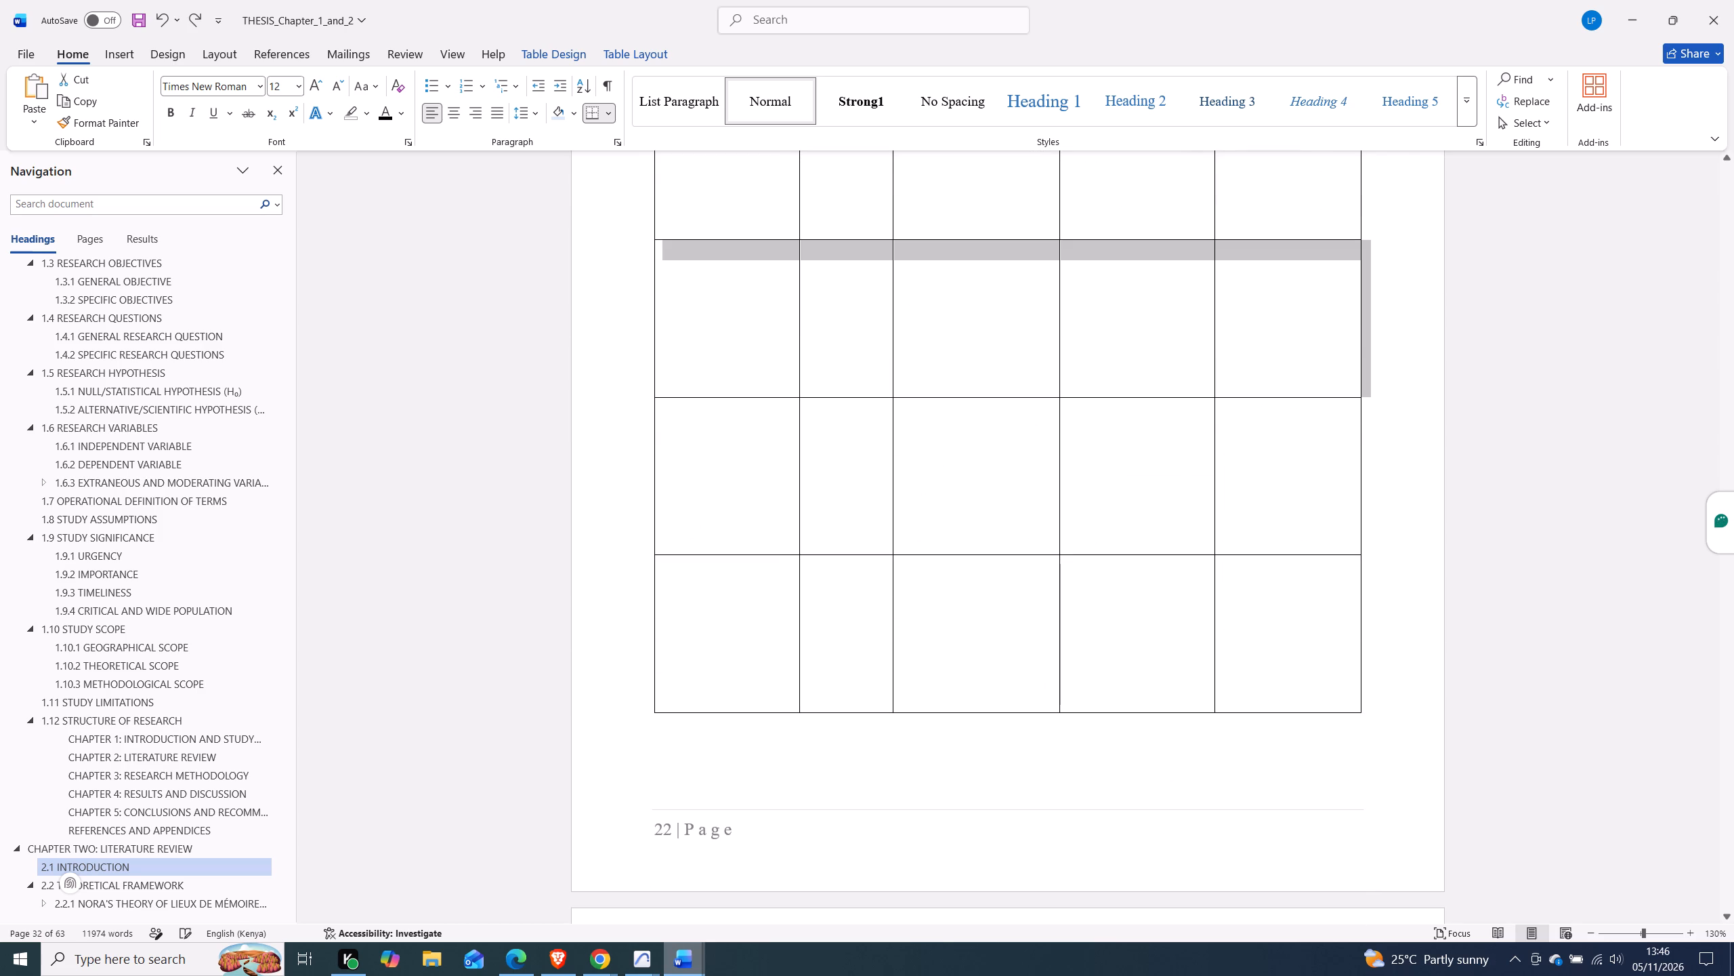
pyautogui.hotkey('ctrl', 'z')
pyautogui.hotkey('ctrl', 'z')
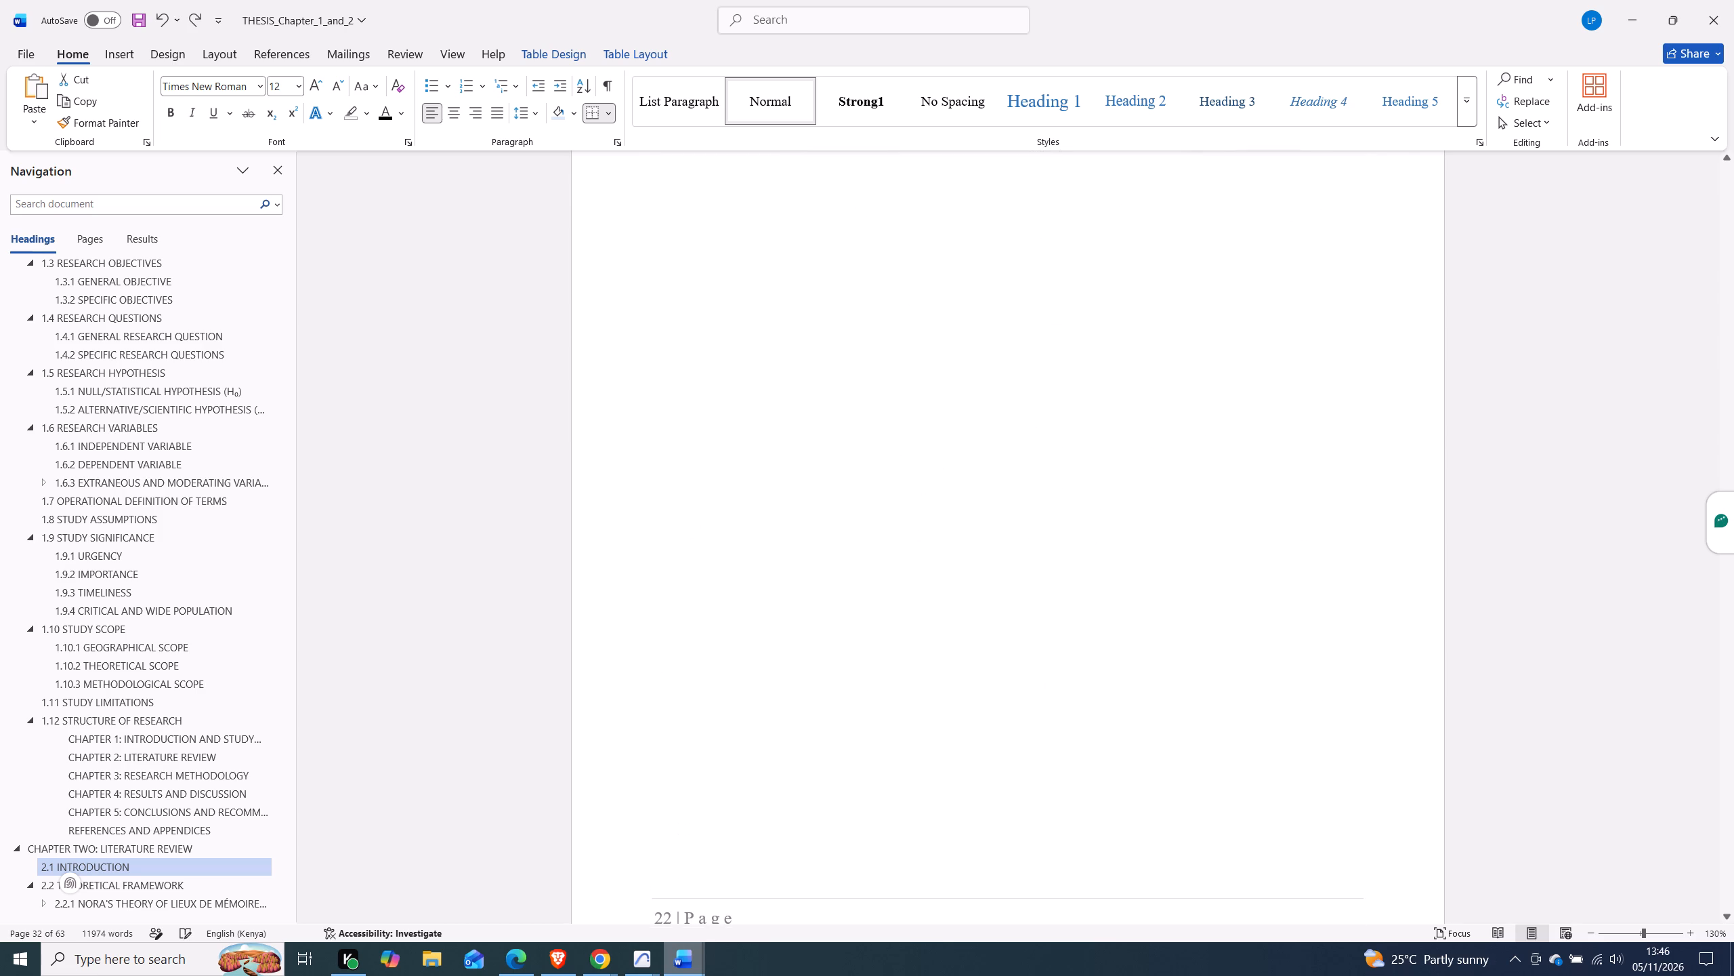
# Insert a table of five columns and one row inside the Afrofuturism entry's COMMONALITY WITH MY THESIS cell.
pyautogui.scroll(6, 942, 563)
pyautogui.scroll(-3, 943, 564)
pyautogui.scroll(3, 943, 563)
pyautogui.click(927, 497)
pyautogui.scroll(-2, 927, 497)
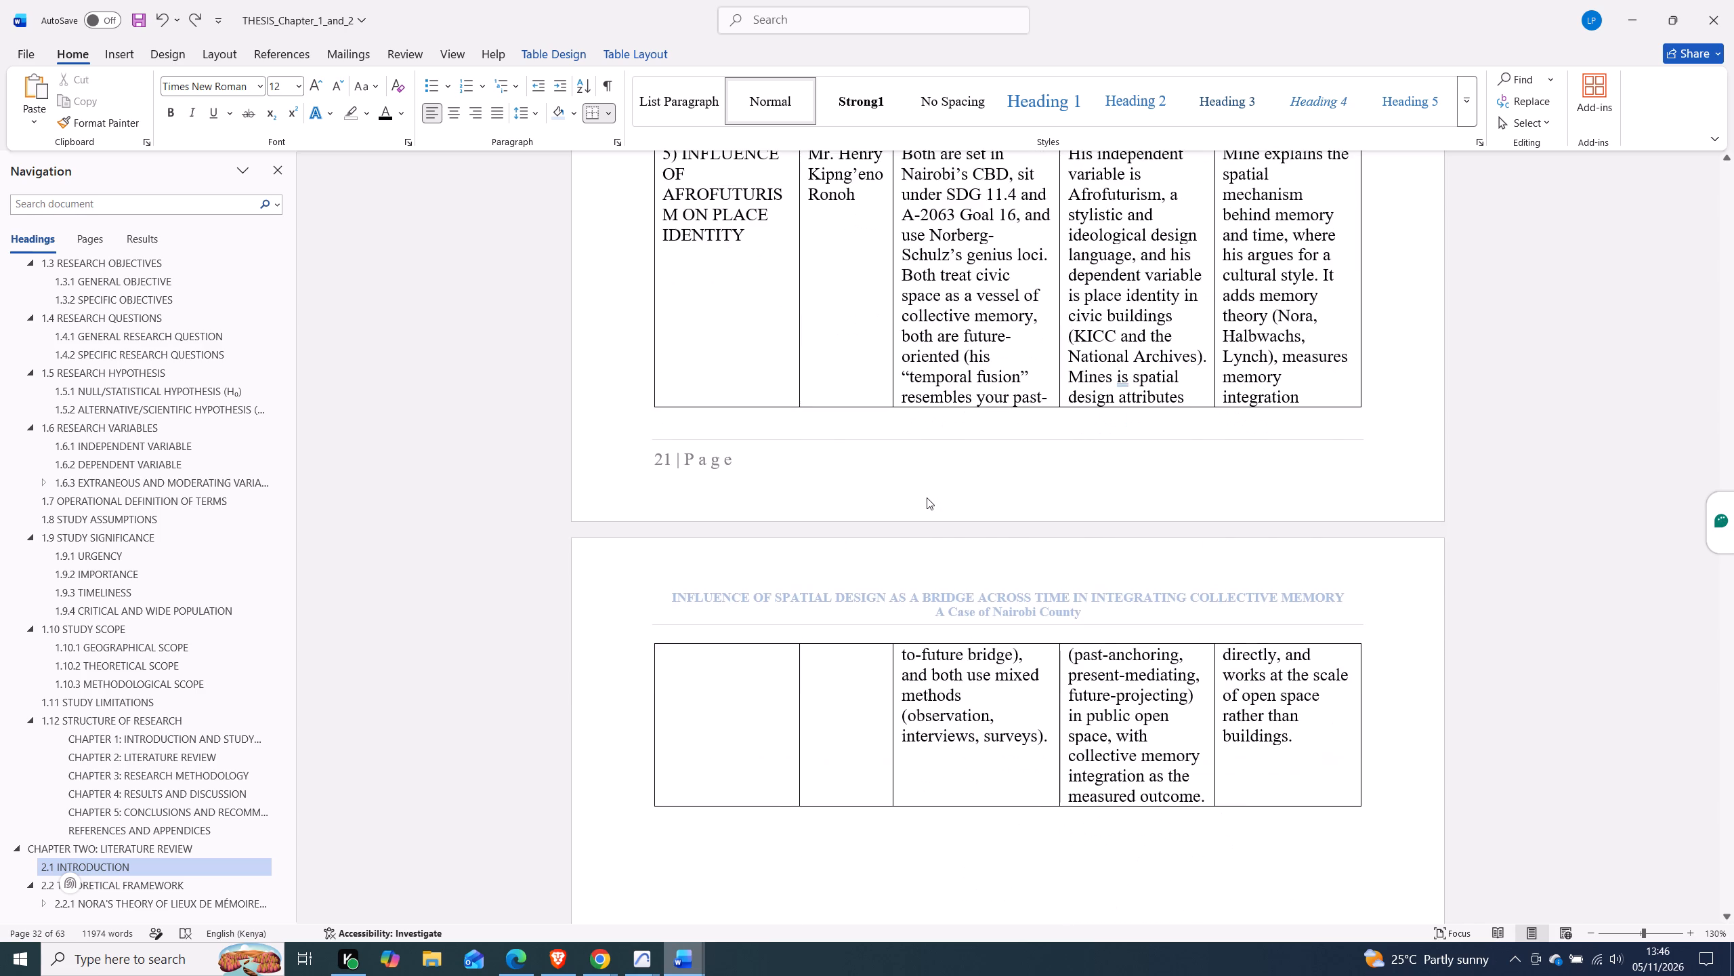
pyautogui.scroll(-1, 927, 497)
pyautogui.scroll(2, 861, 513)
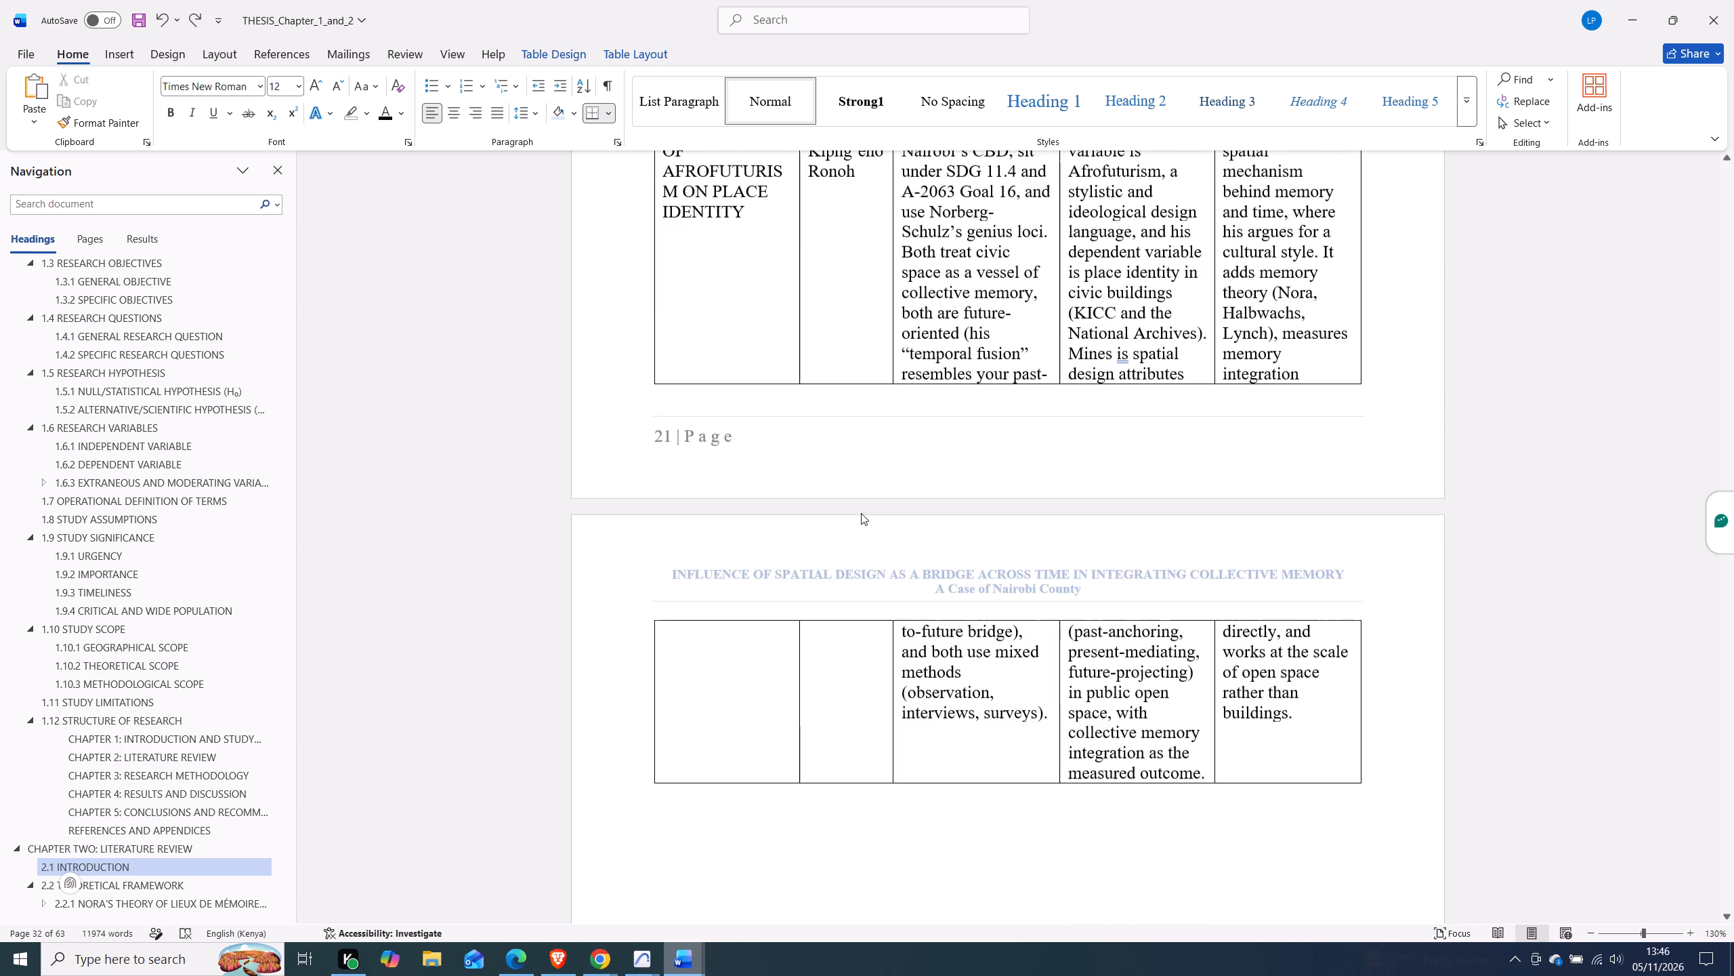
pyautogui.scroll(-2, 861, 515)
pyautogui.scroll(5, 861, 515)
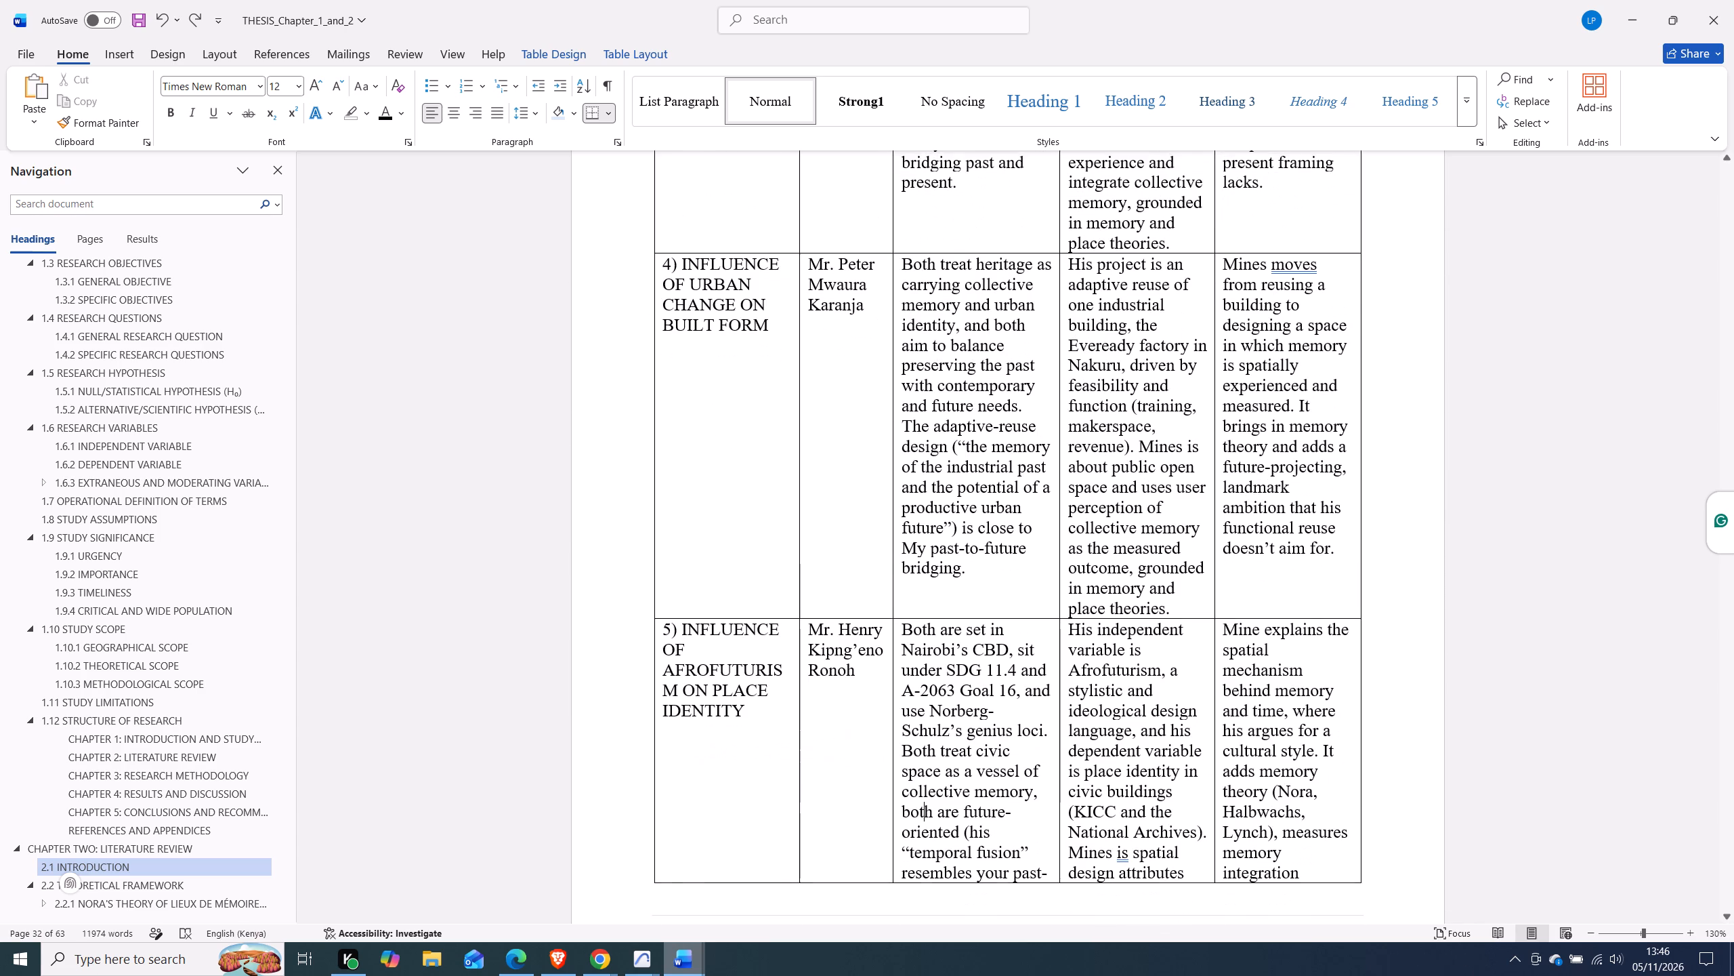
pyautogui.scroll(-1, 861, 515)
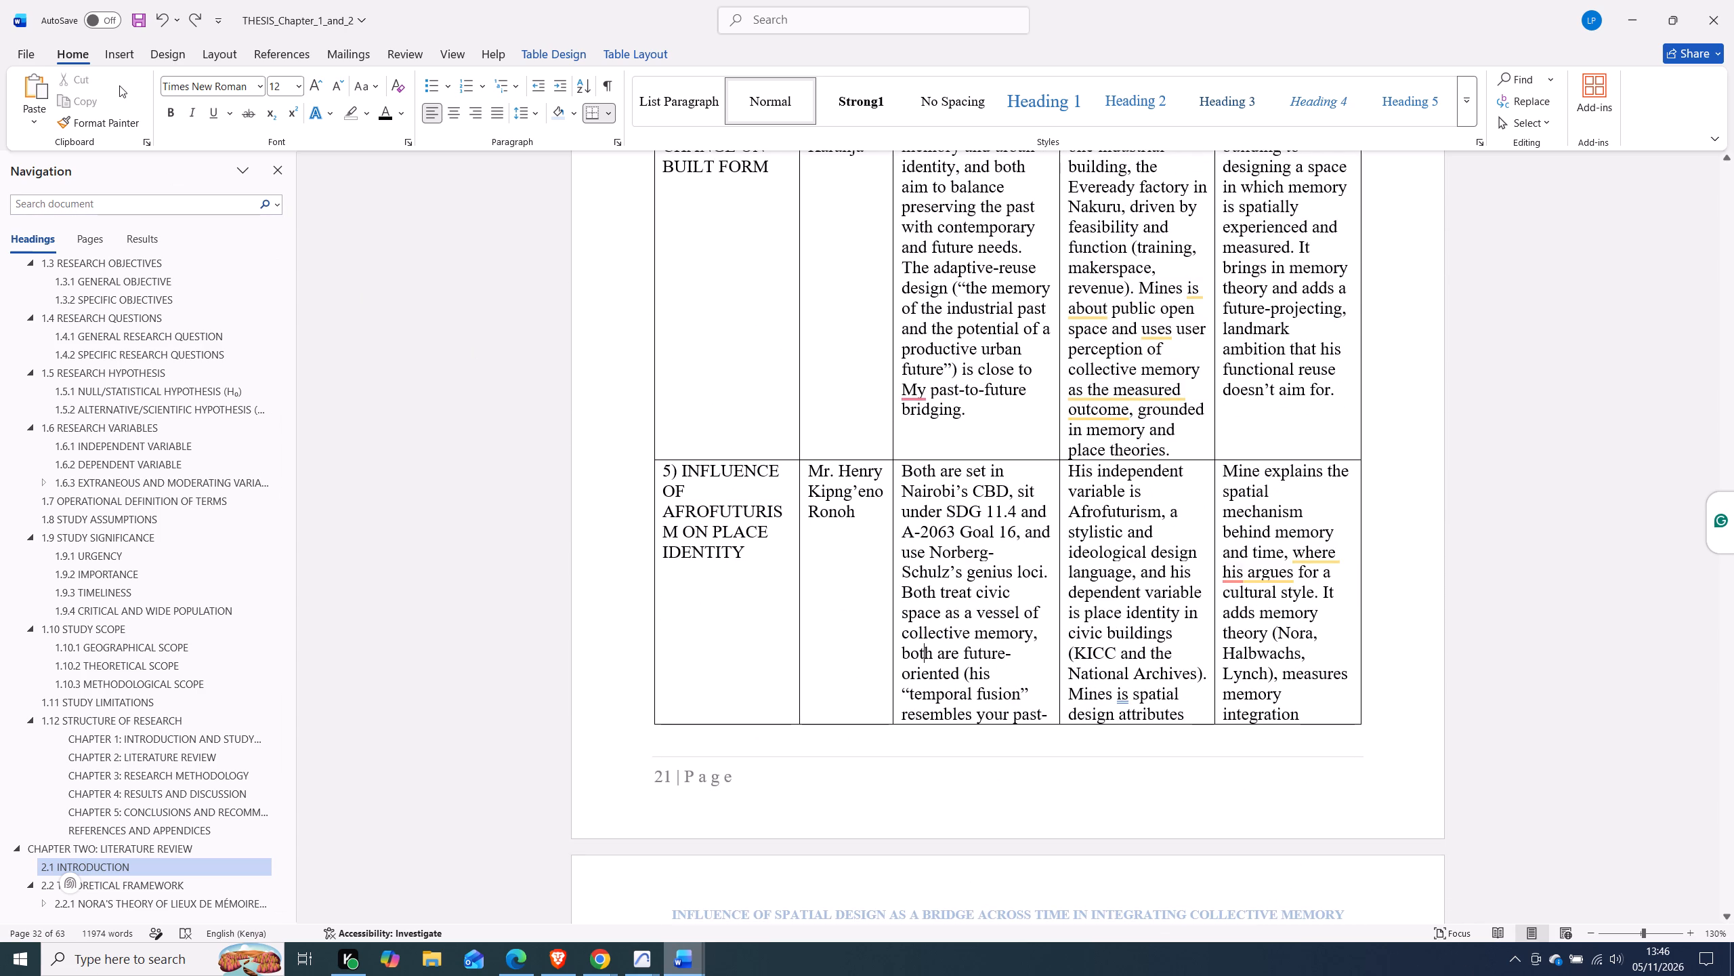
pyautogui.click(127, 59)
pyautogui.click(155, 94)
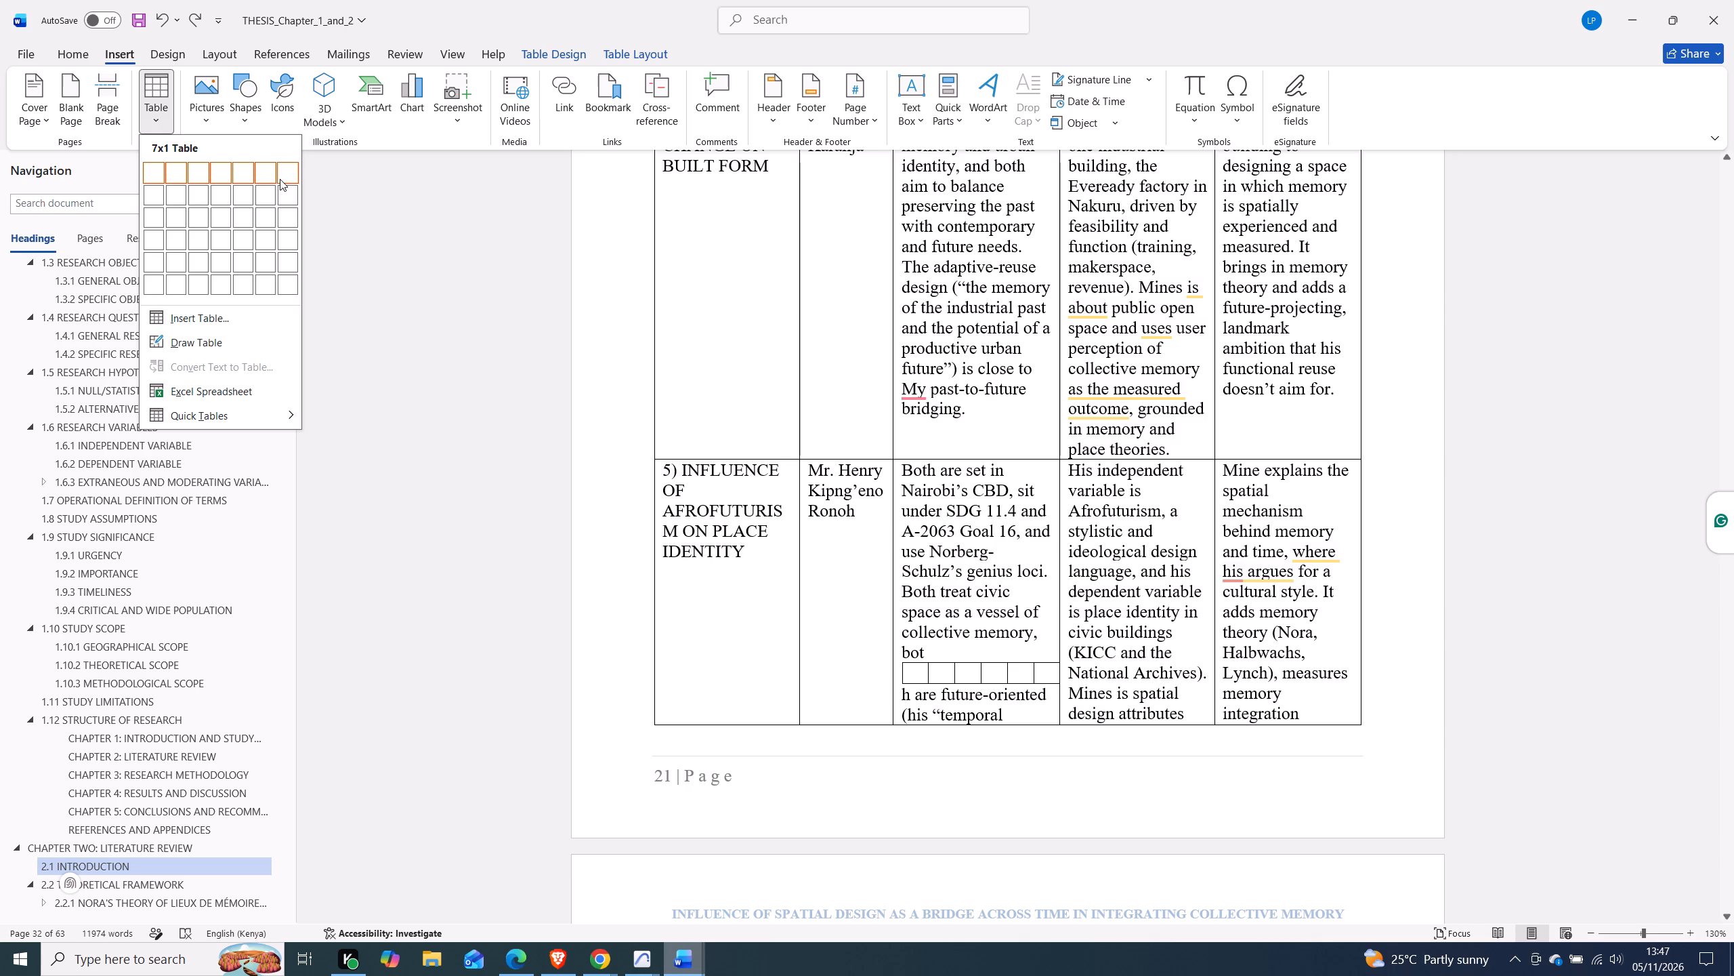
pyautogui.click(236, 174)
# Move the new five-column table out of the cell to directly below the comparison table on page 22.
pyautogui.scroll(-3, 669, 382)
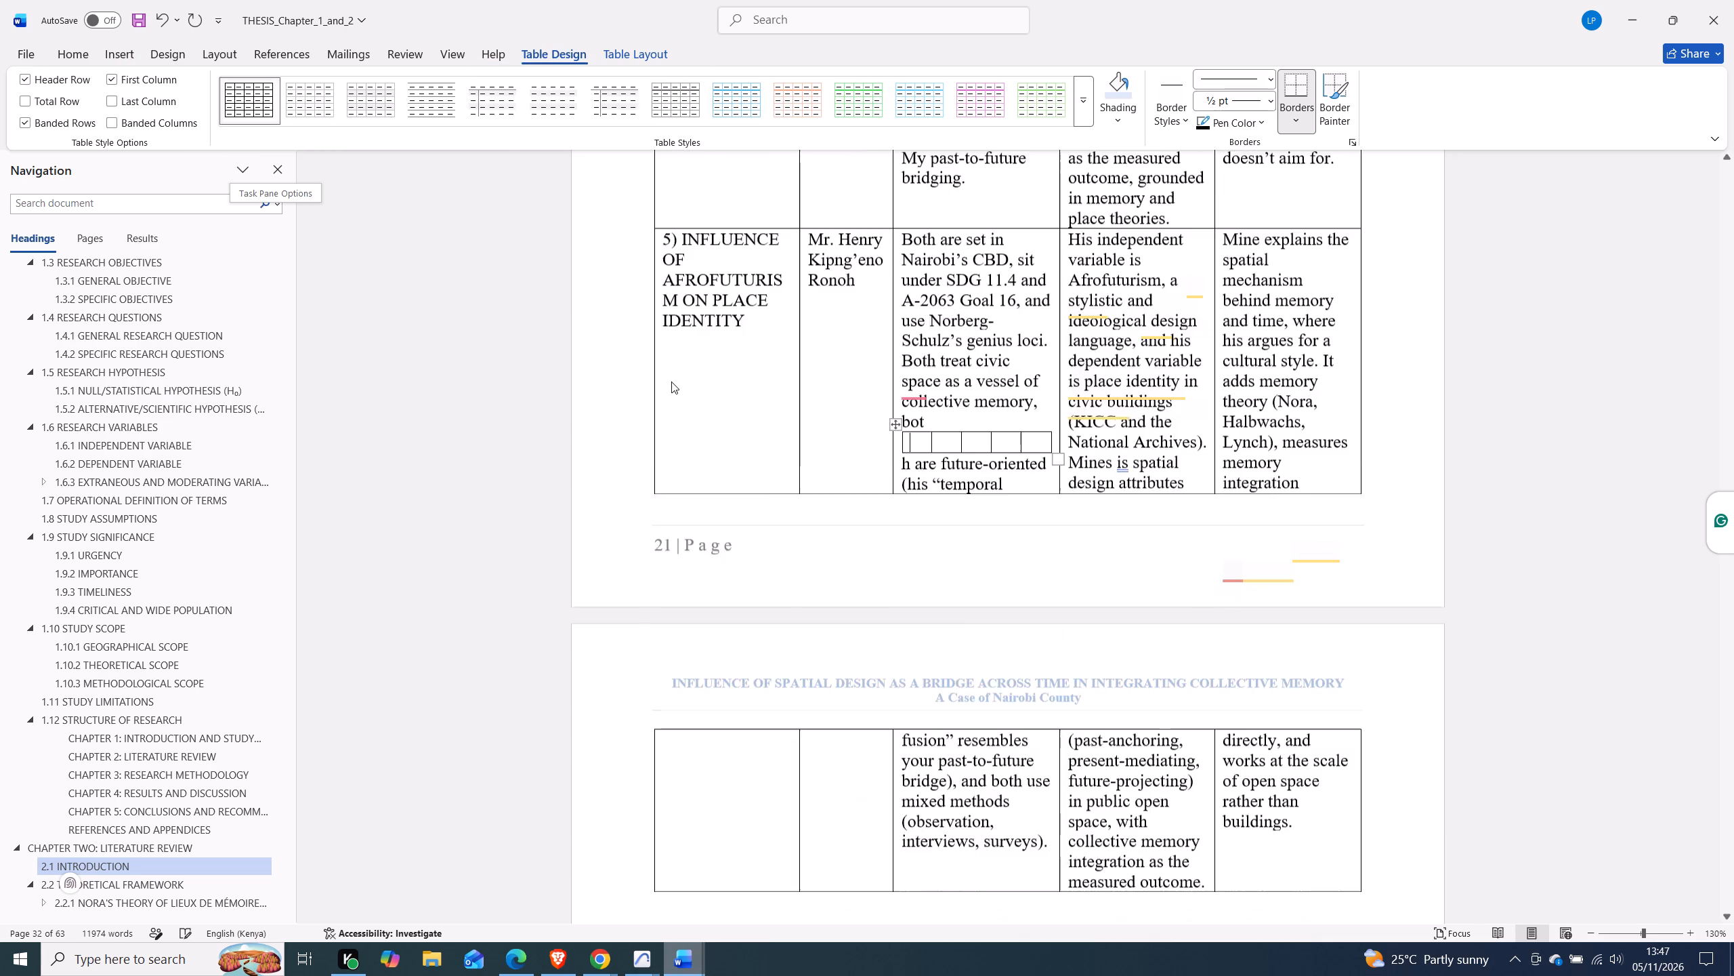
pyautogui.moveTo(897, 178); pyautogui.dragTo(891, 230)
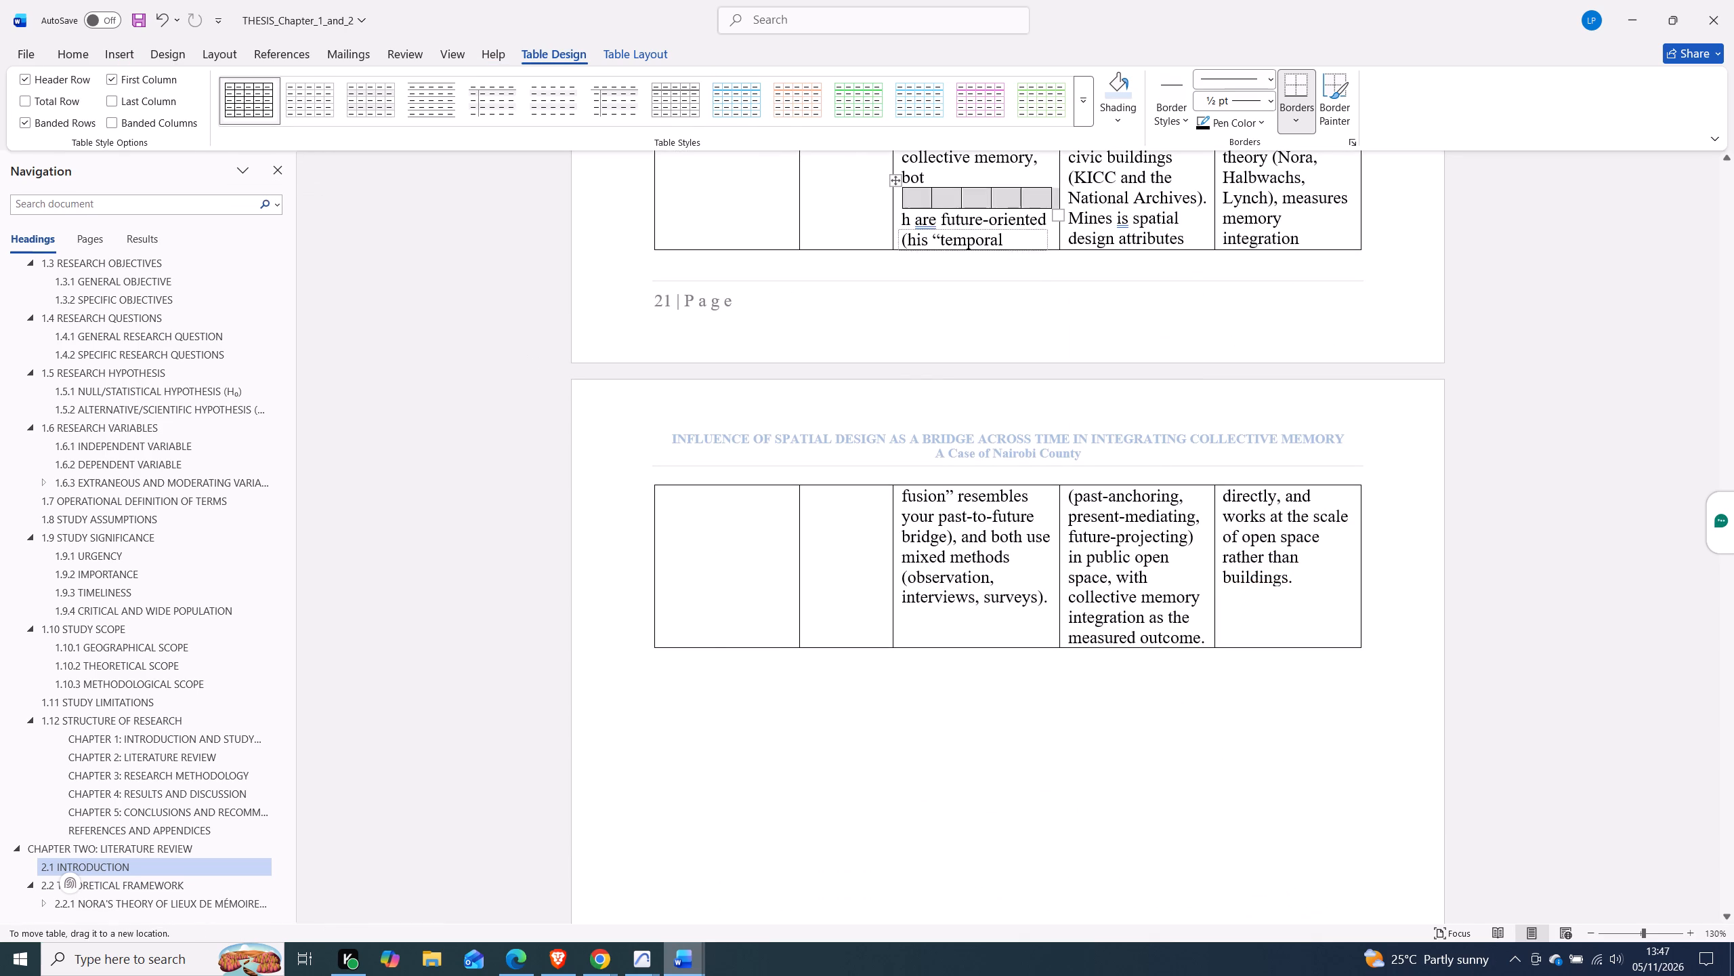
pyautogui.moveTo(891, 230); pyautogui.dragTo(652, 642)
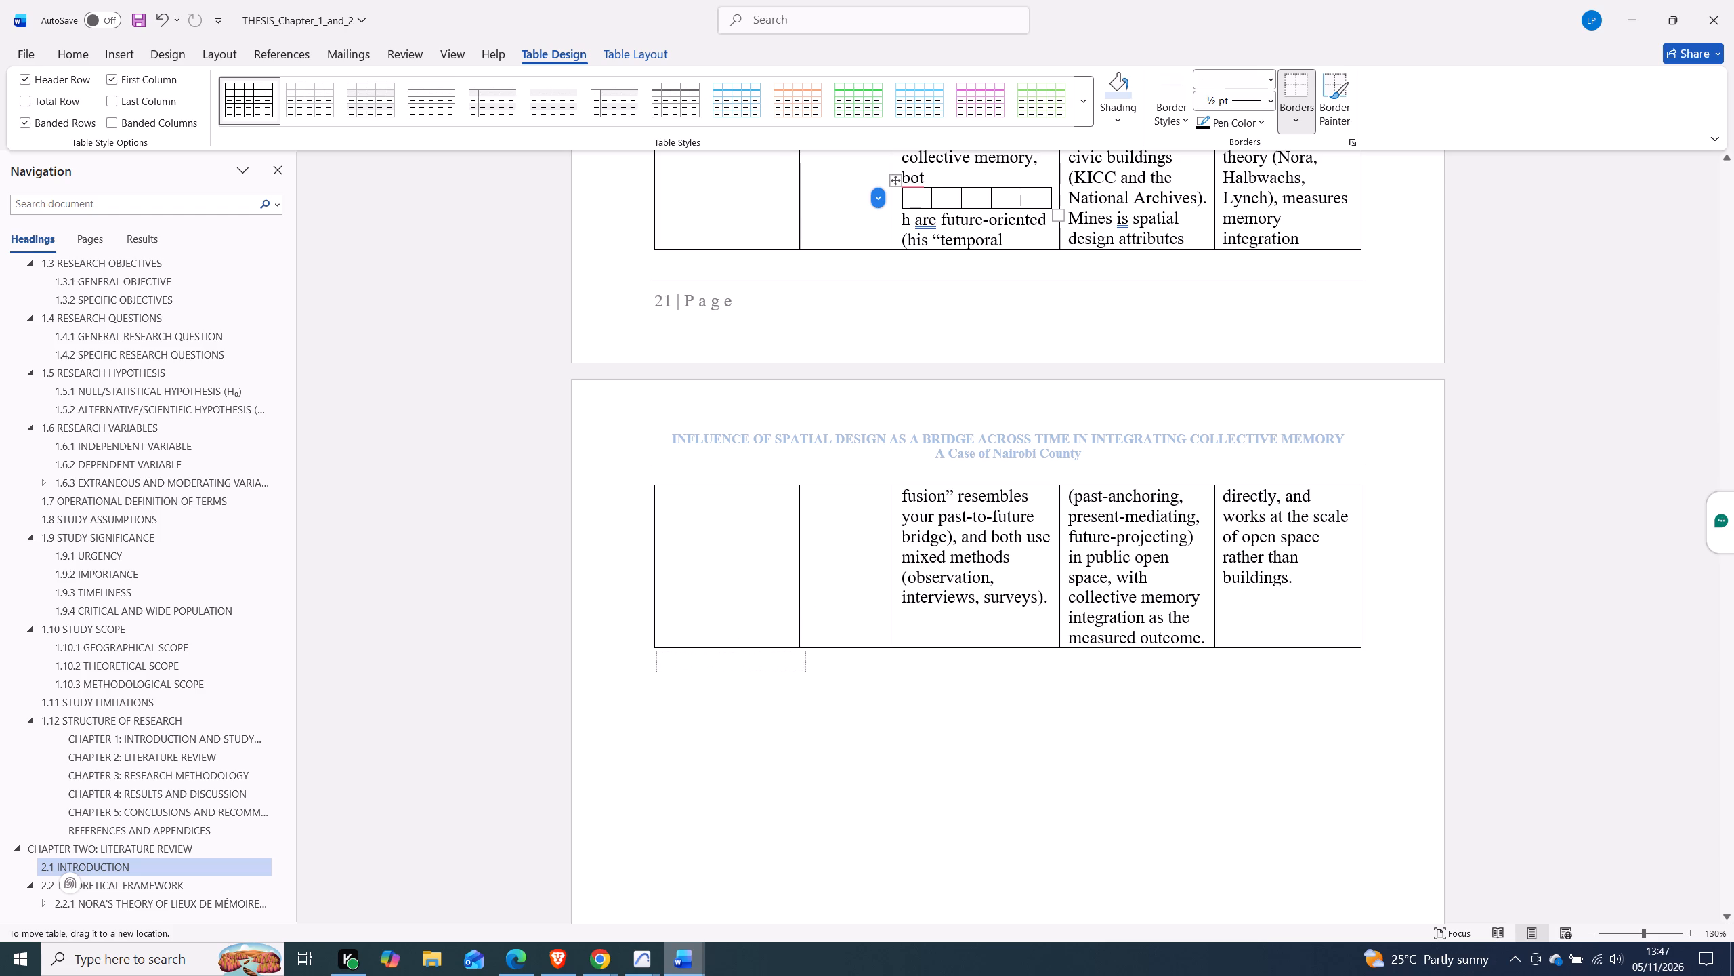
pyautogui.moveTo(652, 642); pyautogui.dragTo(648, 640)
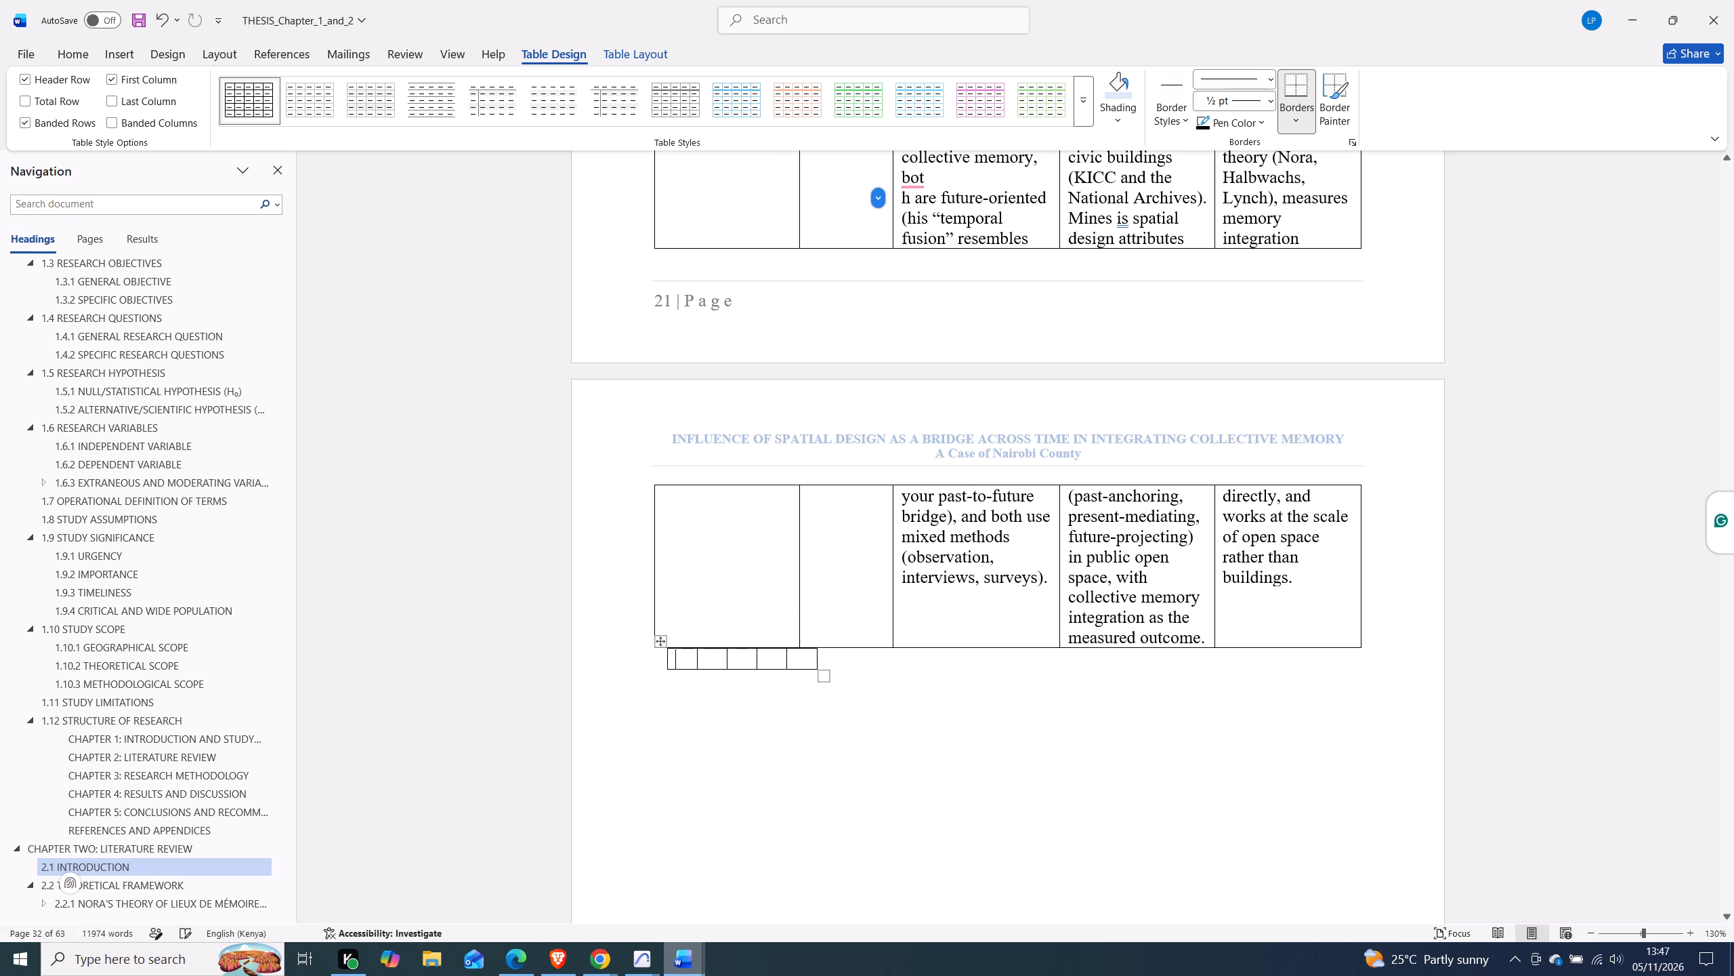
# Widen the new five-column table to roughly the width of the comparison table above it, keeping one short row.
pyautogui.moveTo(828, 674); pyautogui.dragTo(983, 705)
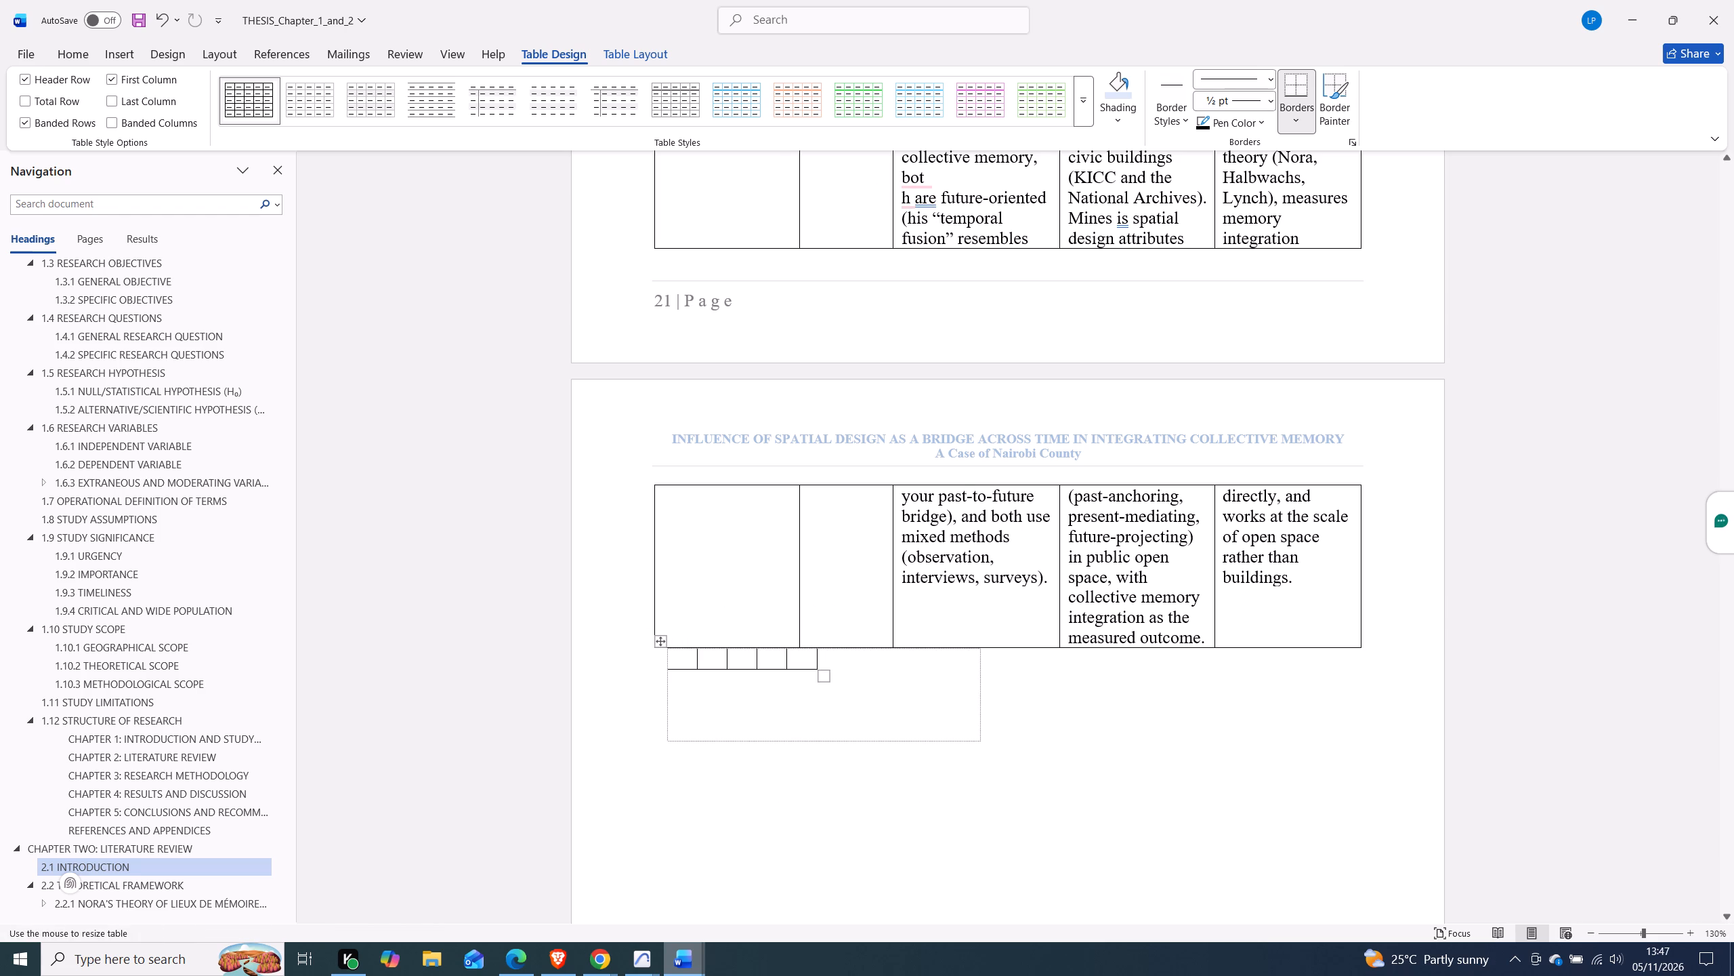
pyautogui.moveTo(983, 705); pyautogui.dragTo(1339, 514)
pyautogui.scroll(-3, 1091, 663)
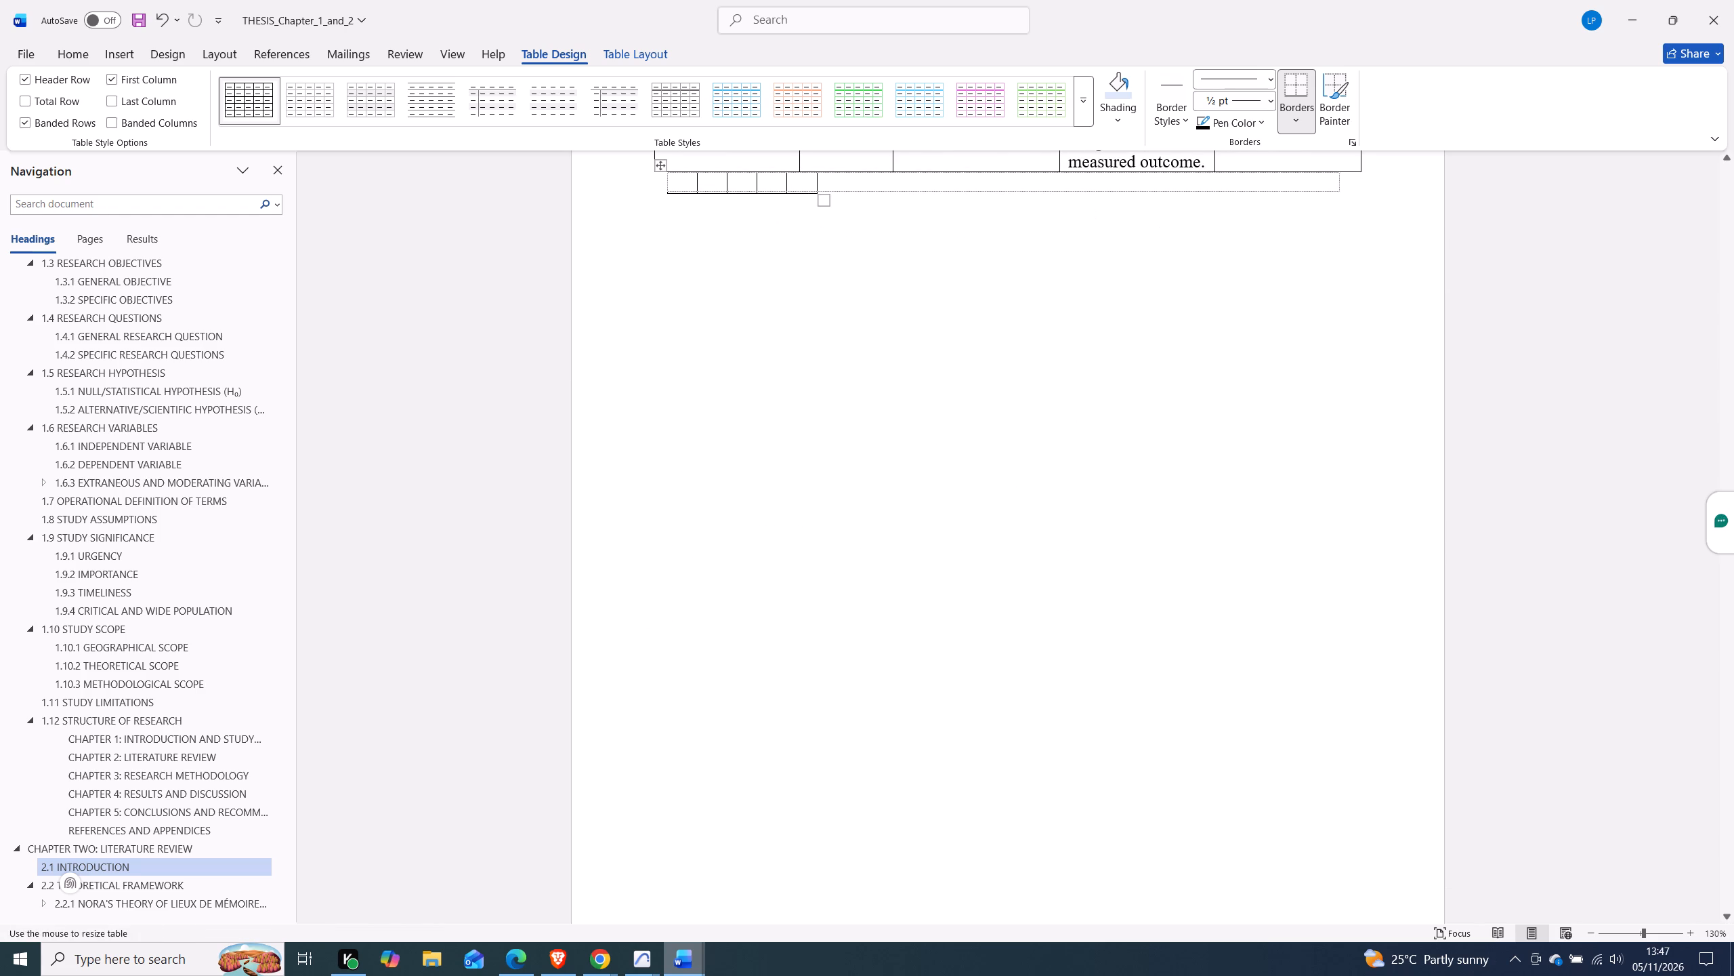
pyautogui.moveTo(1339, 514); pyautogui.dragTo(1359, 501)
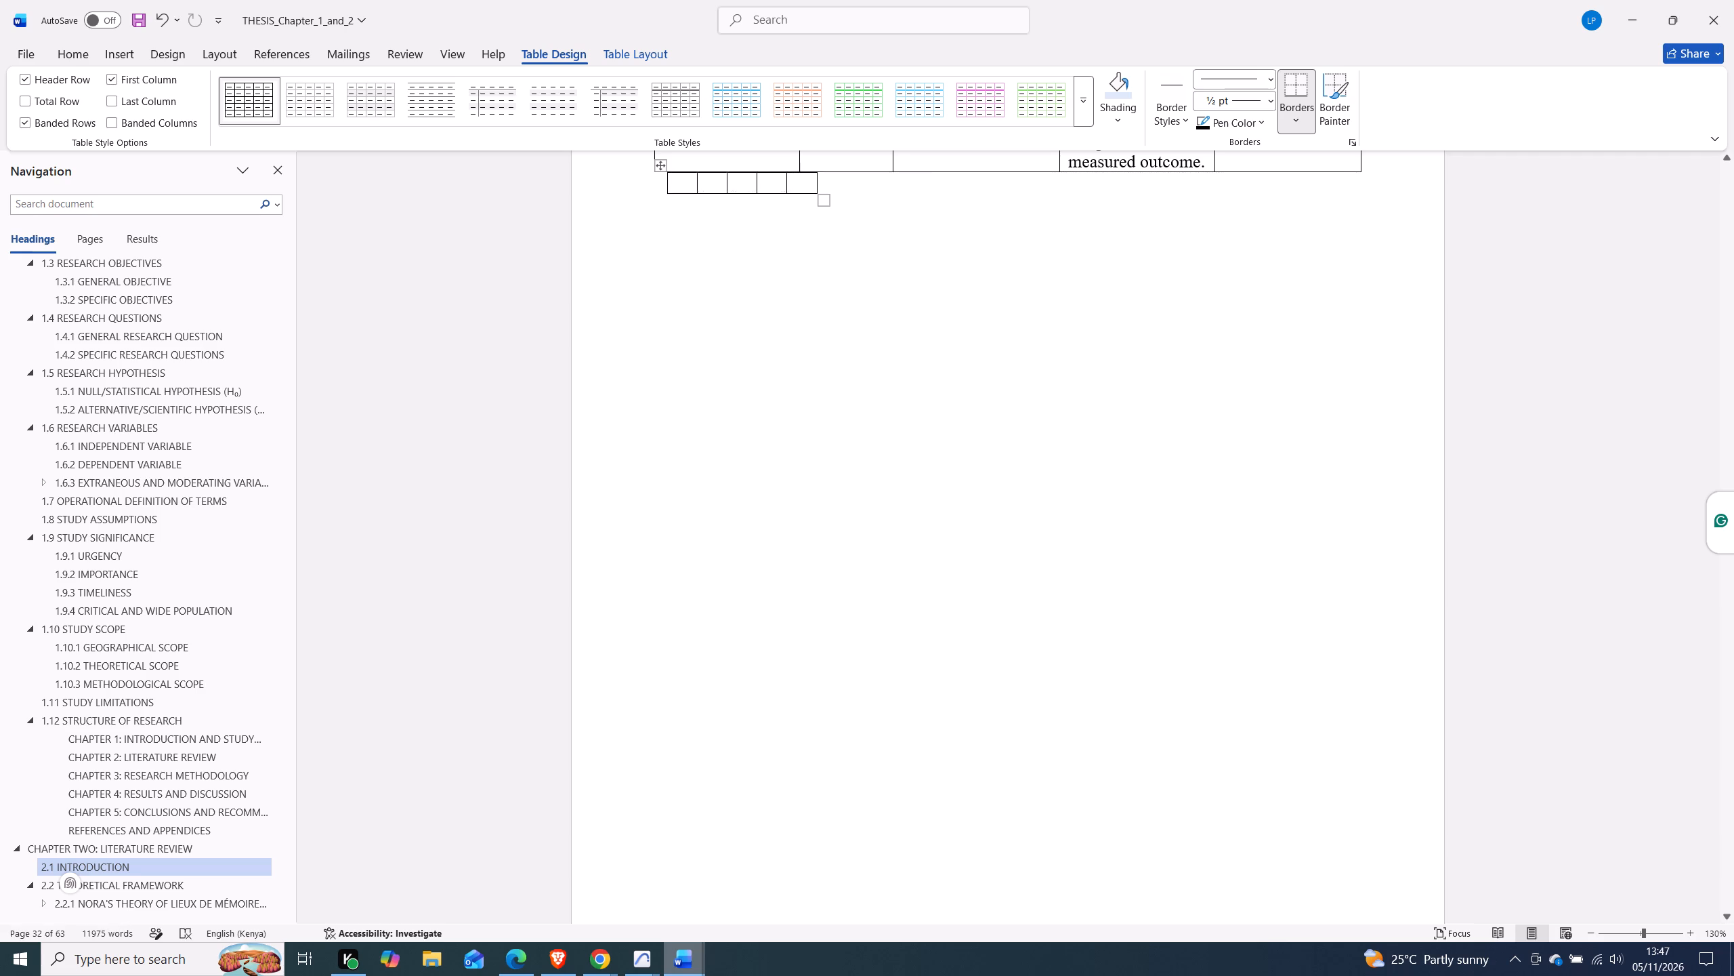
# Increase the height of the new table's single row so it is taller than the partial row above.
pyautogui.scroll(2, 1029, 441)
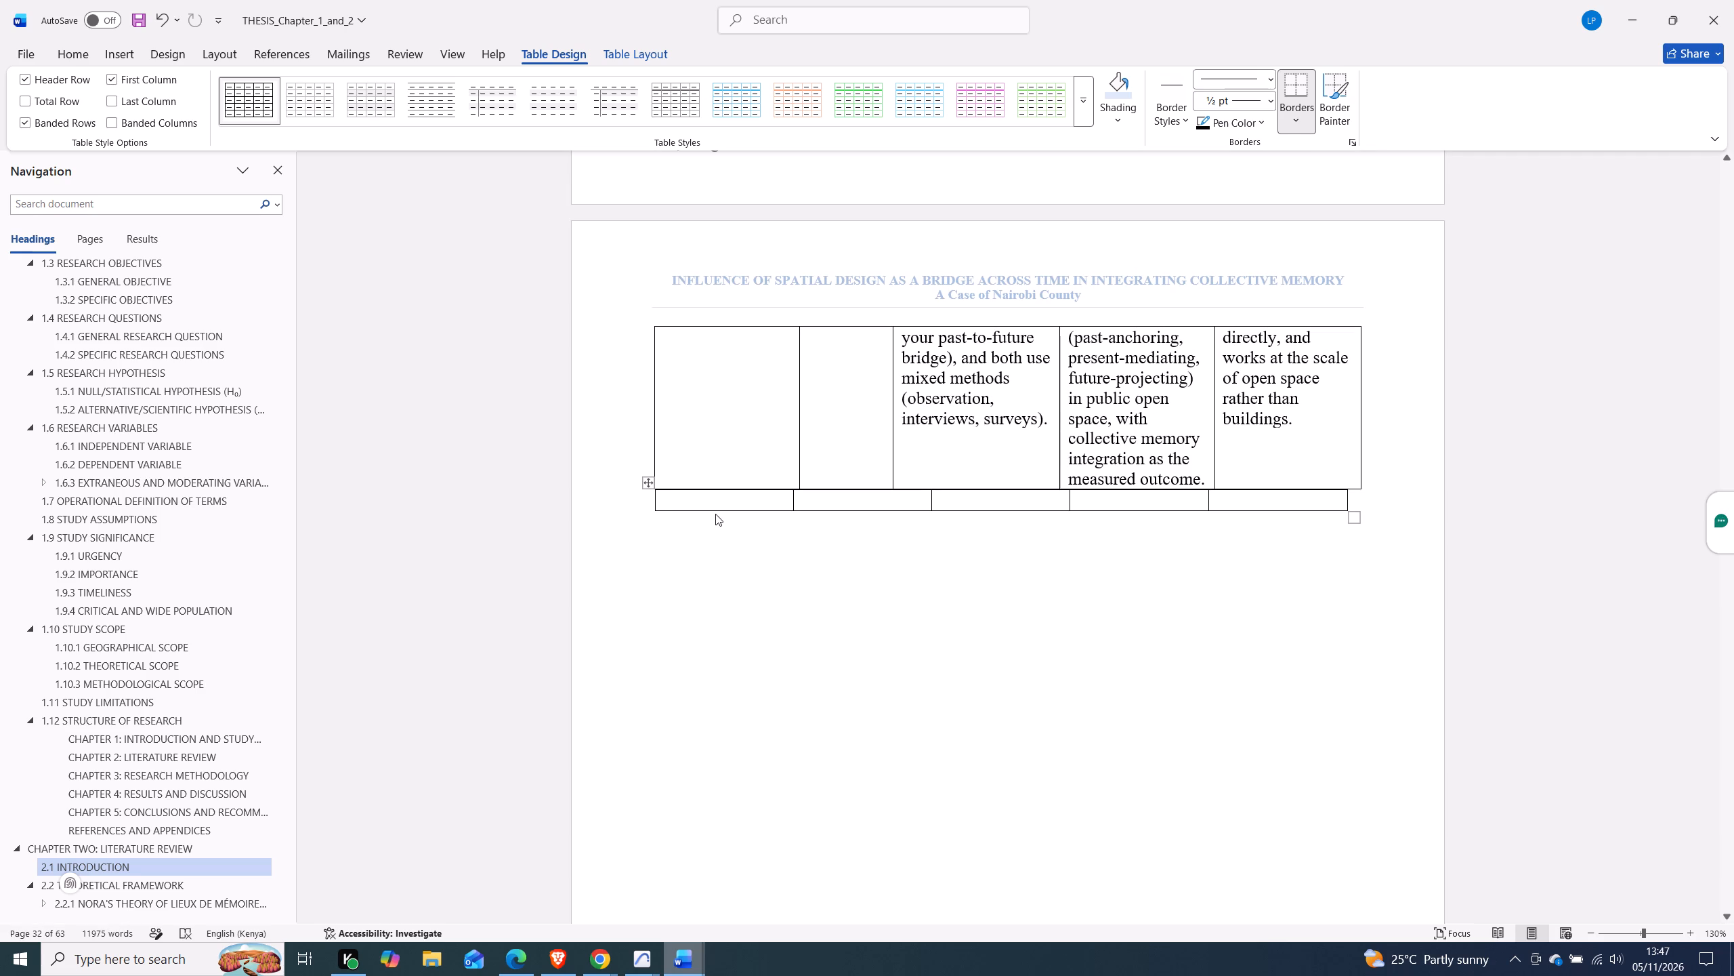
pyautogui.moveTo(717, 510); pyautogui.dragTo(711, 609)
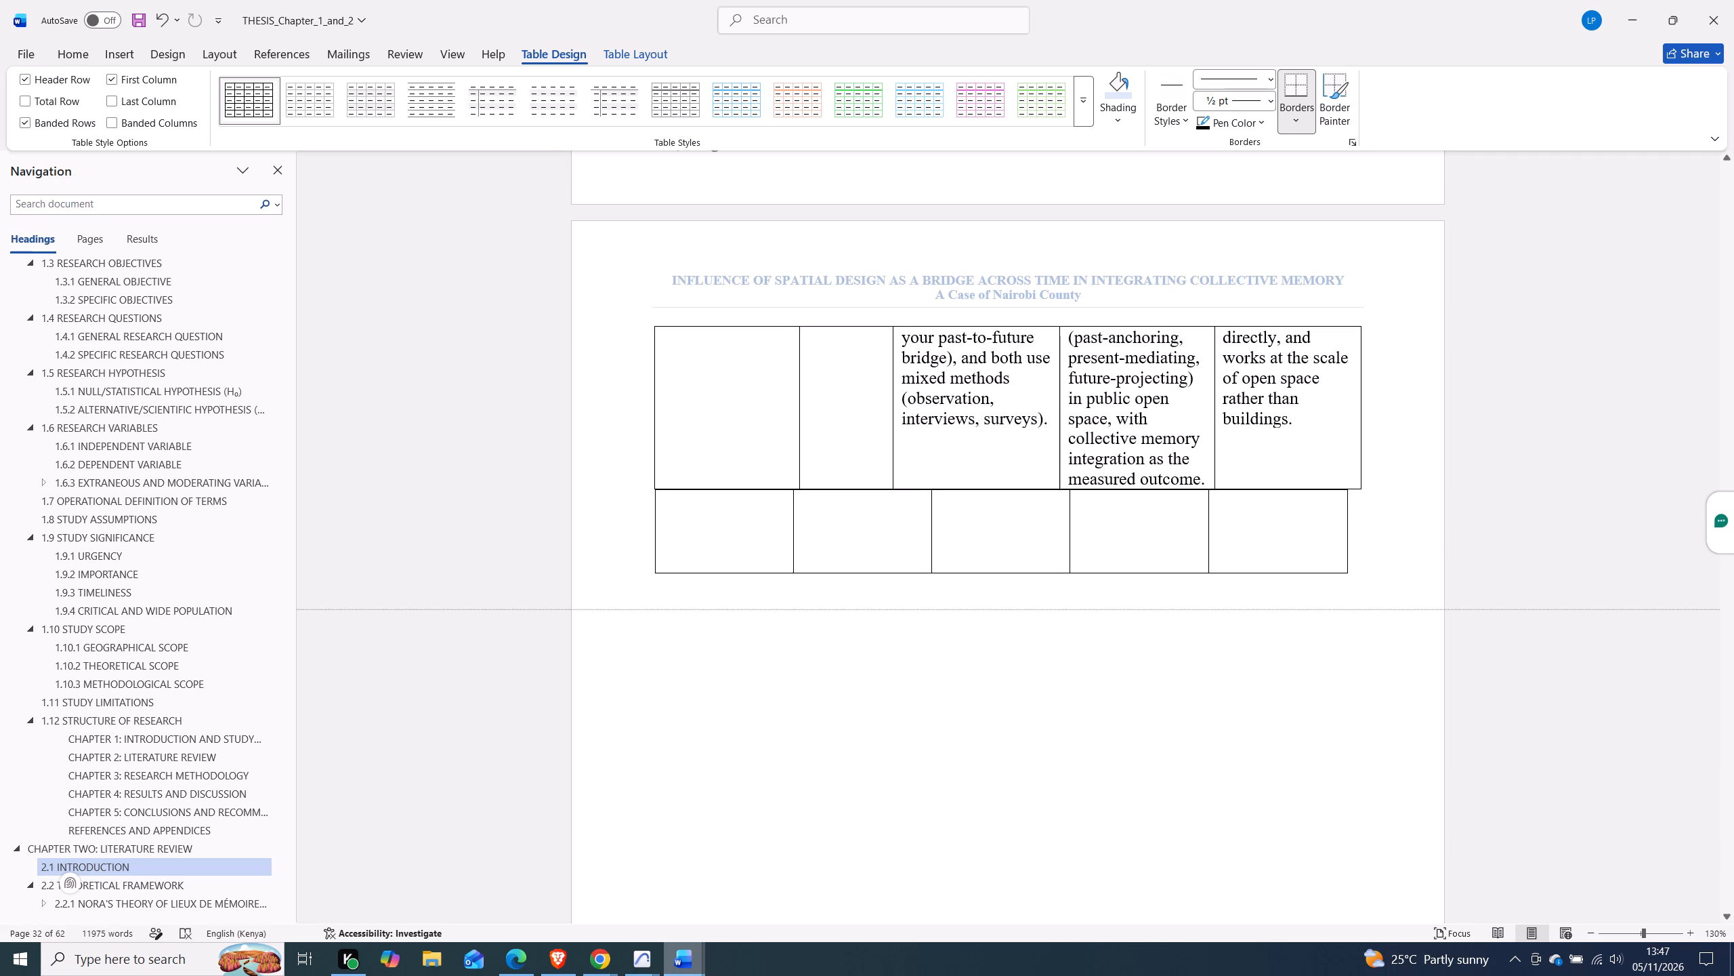
pyautogui.moveTo(711, 609); pyautogui.dragTo(693, 722)
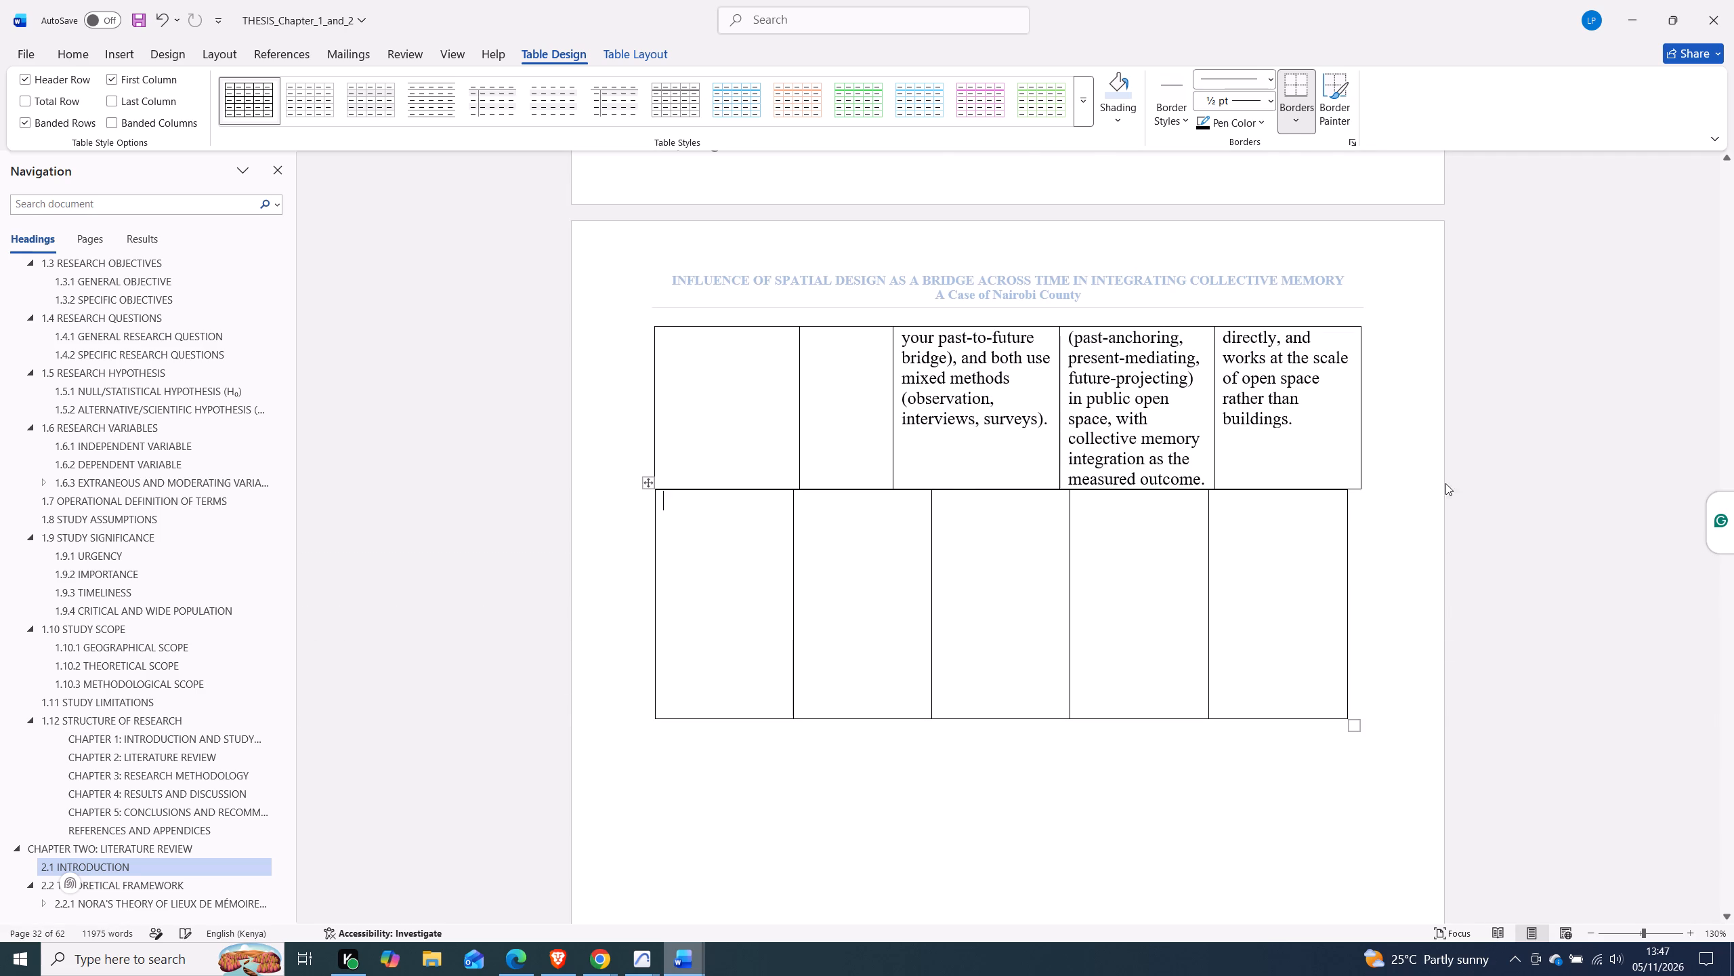
# Extend the new table's last column so its outer edge lines up with the comparison table's outer edge.
pyautogui.scroll(3, 1466, 483)
pyautogui.scroll(-3, 1293, 665)
pyautogui.moveTo(1348, 523); pyautogui.dragTo(1360, 523)
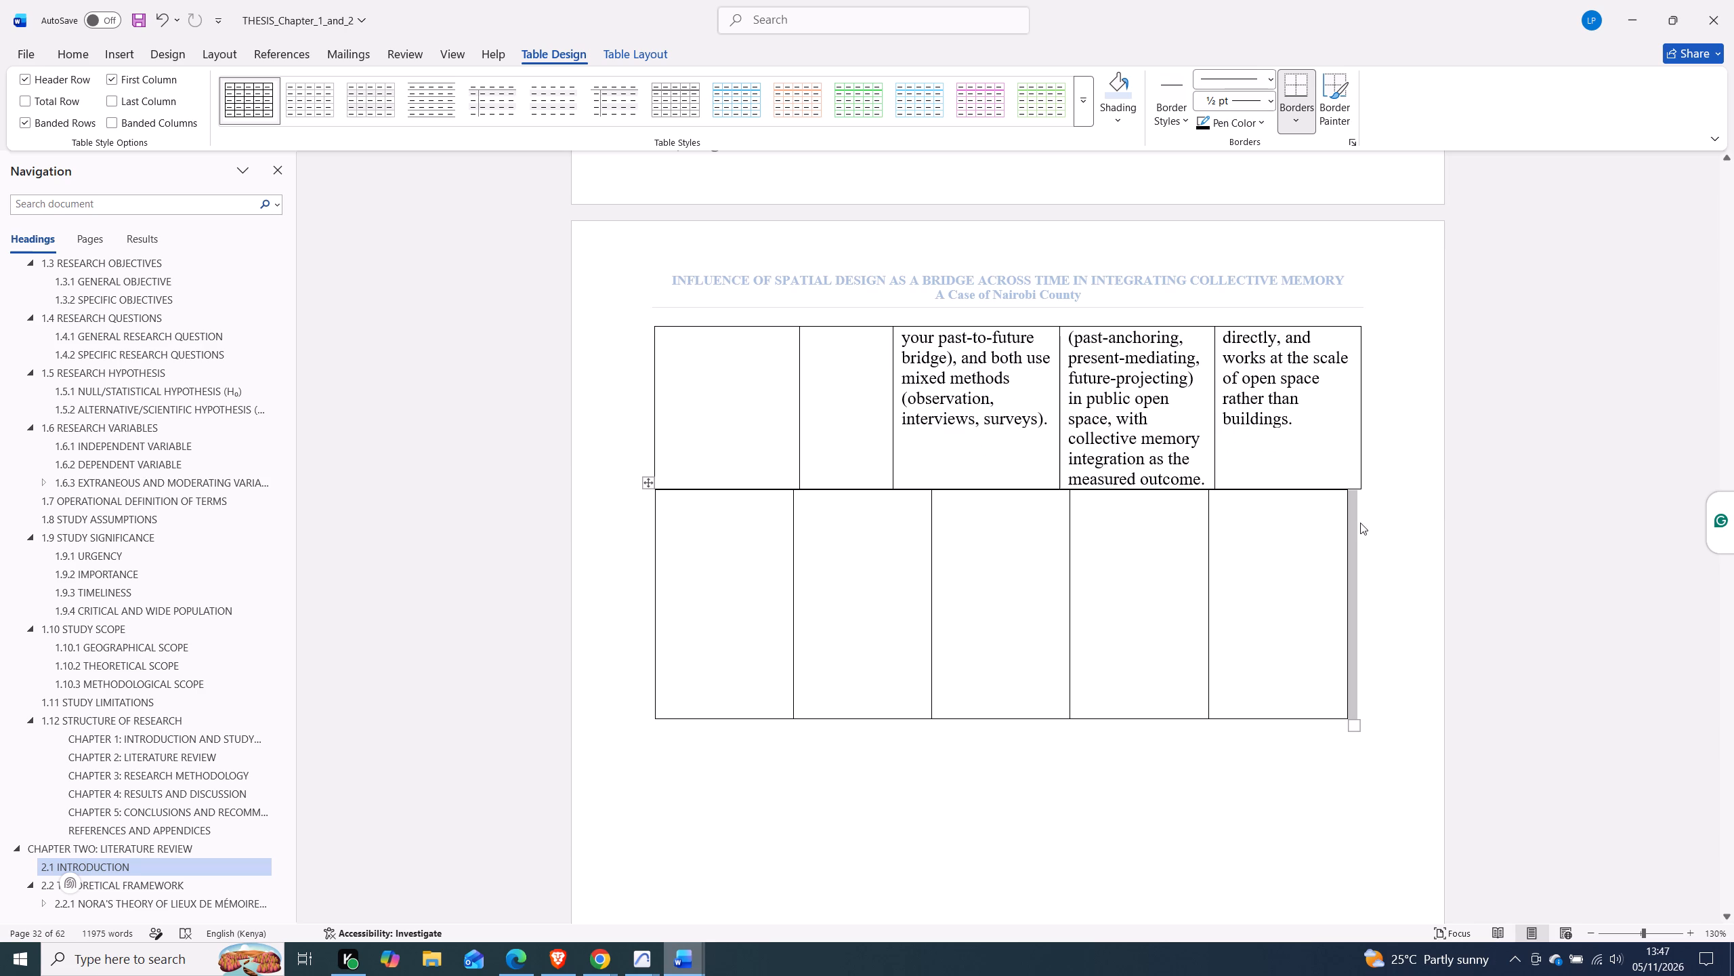
pyautogui.click(1336, 534)
pyautogui.moveTo(1347, 529); pyautogui.dragTo(1360, 529)
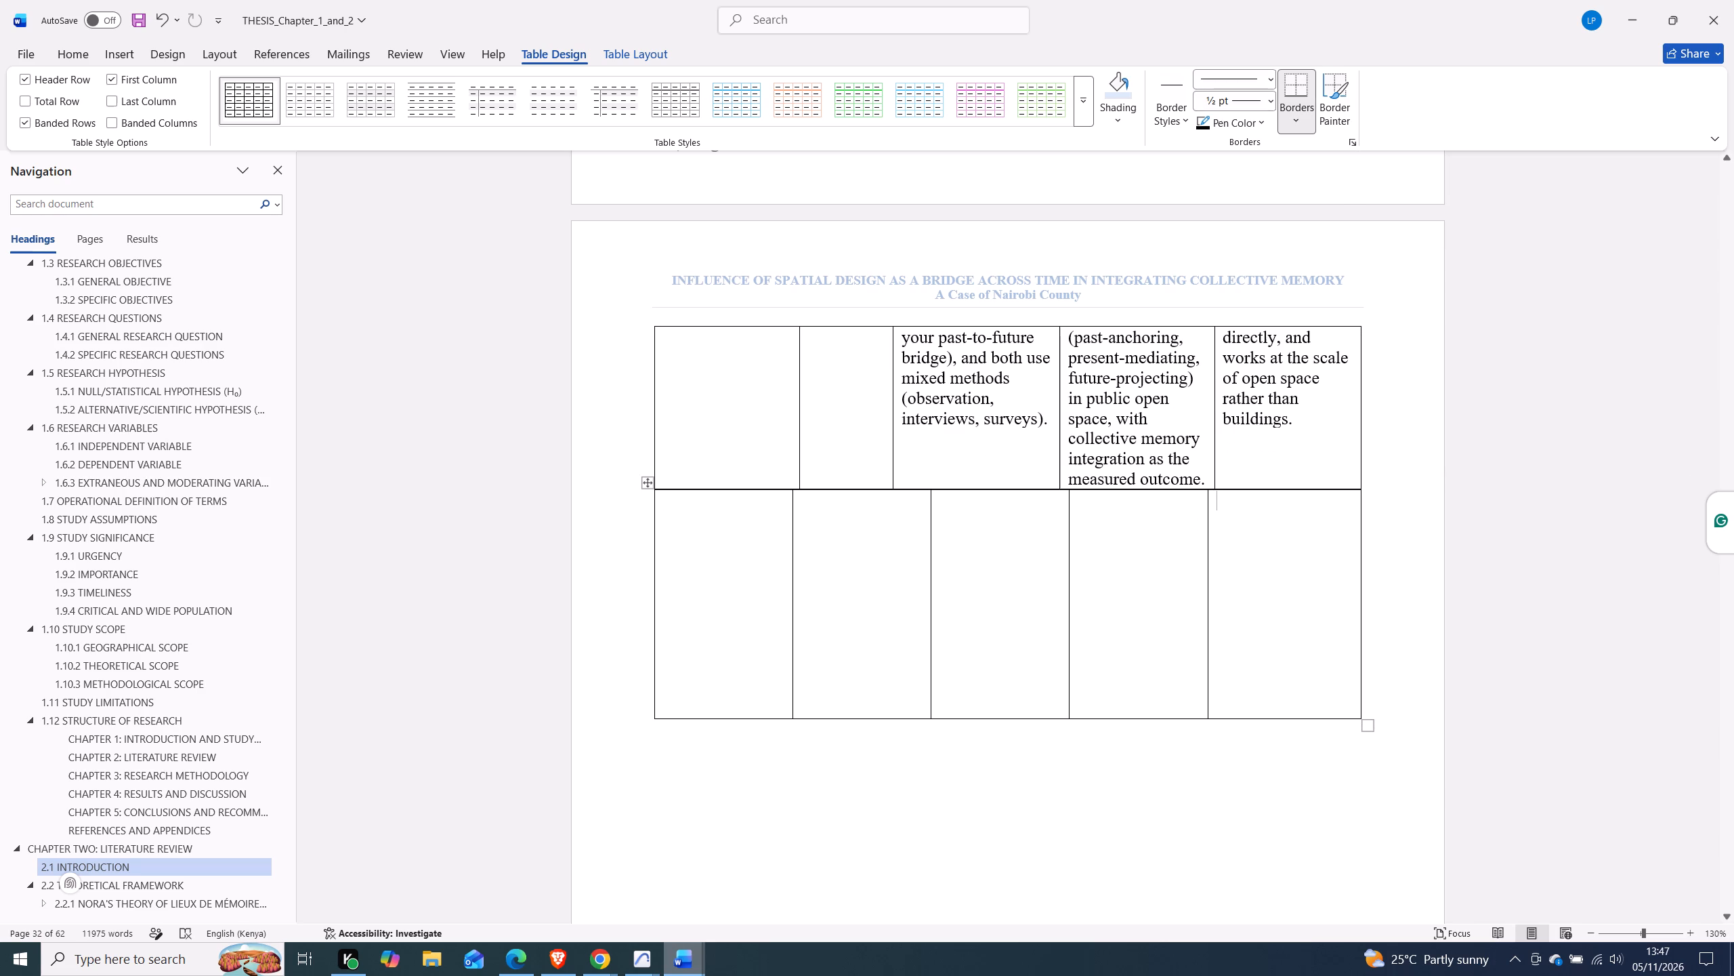
pyautogui.moveTo(1271, 716); pyautogui.dragTo(1273, 769)
# Align the four inner column borders of the new five-column row with the columns of the comparison table above.
pyautogui.scroll(1, 709, 413)
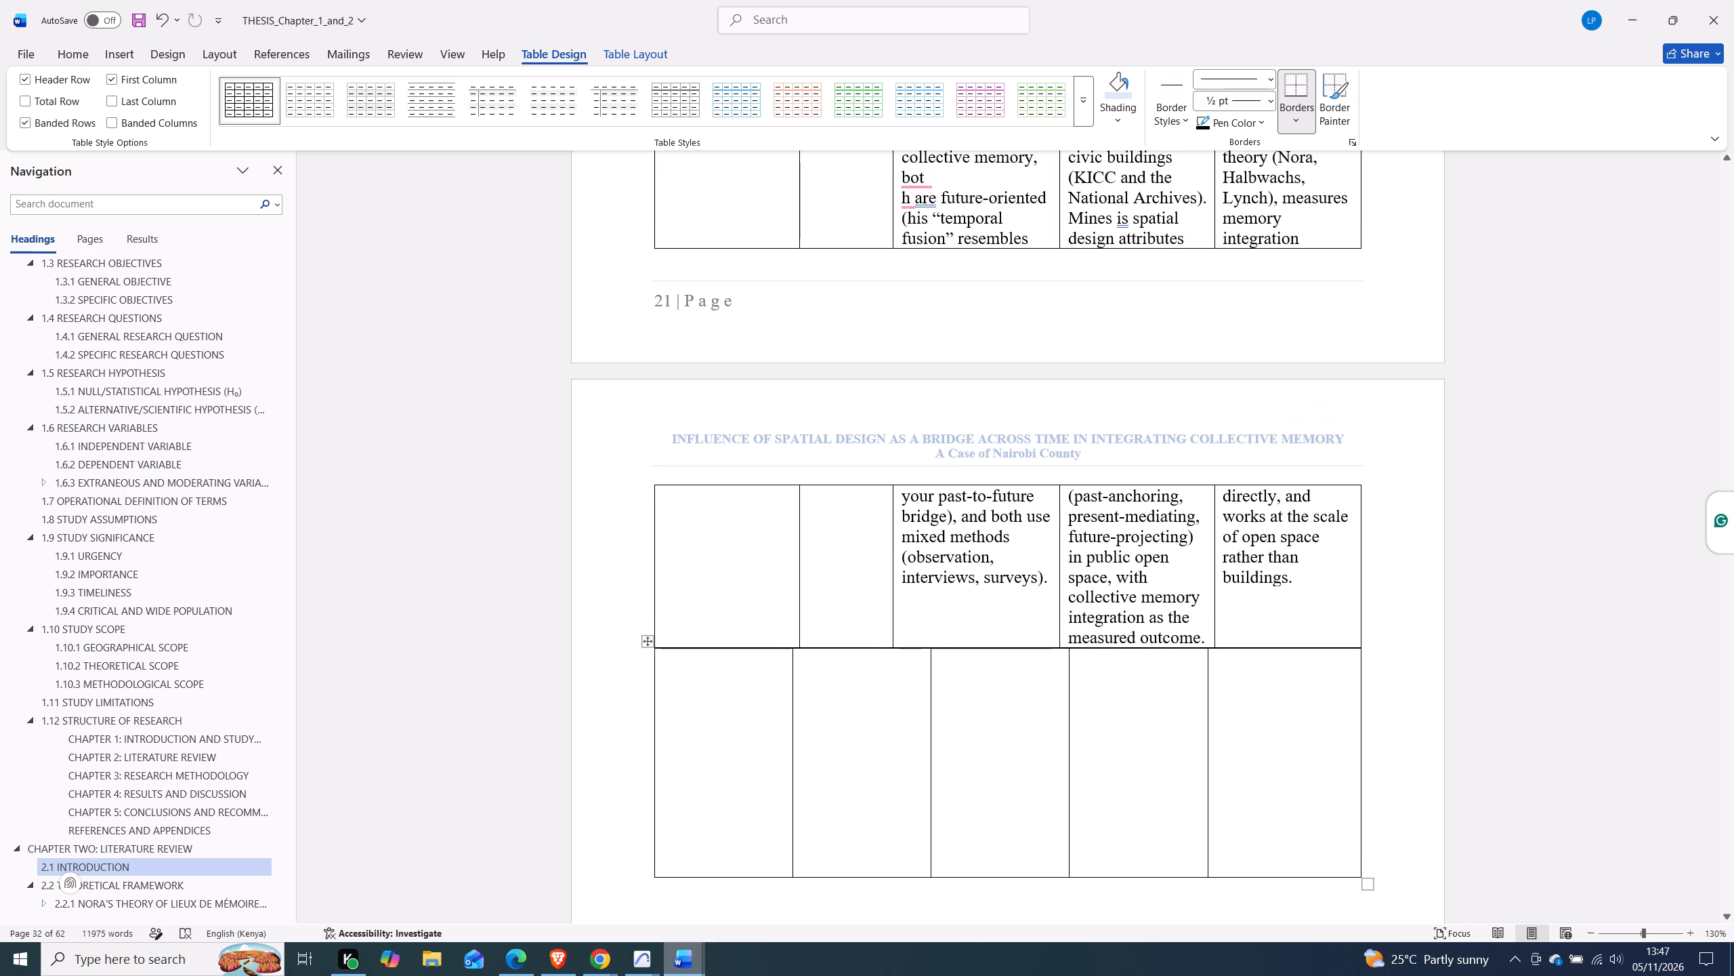
pyautogui.moveTo(792, 671); pyautogui.dragTo(799, 671)
pyautogui.moveTo(930, 669); pyautogui.dragTo(901, 669)
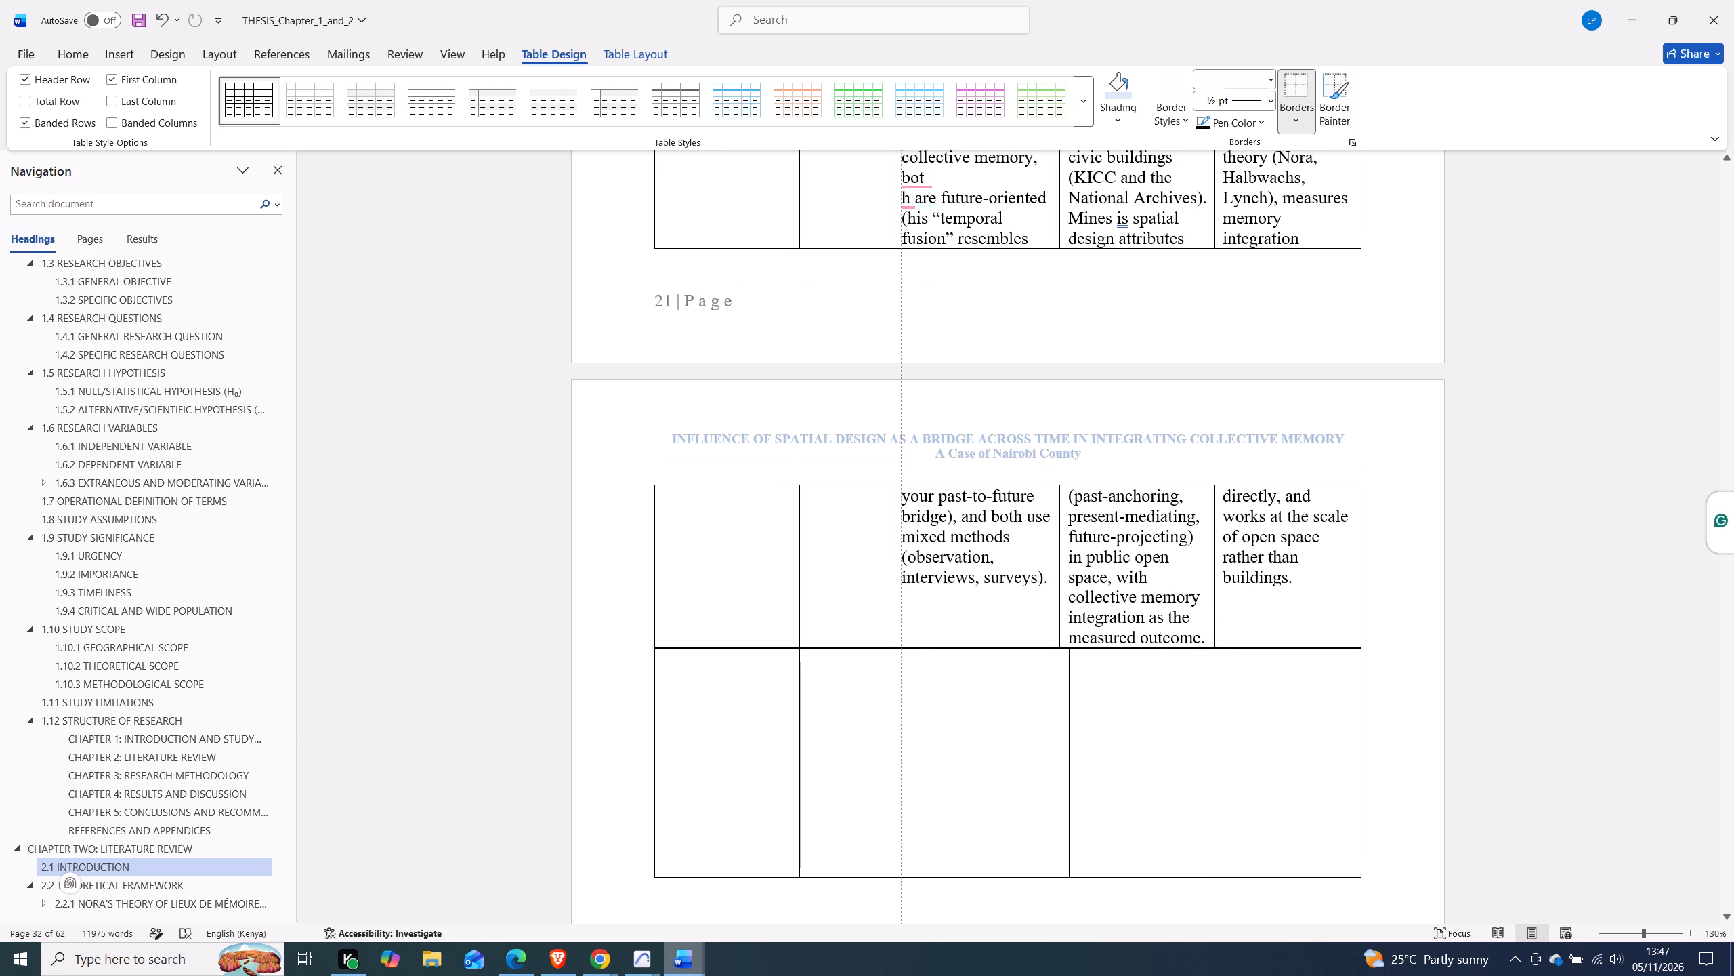
pyautogui.moveTo(901, 669); pyautogui.dragTo(897, 669)
pyautogui.moveTo(1069, 675); pyautogui.dragTo(1058, 675)
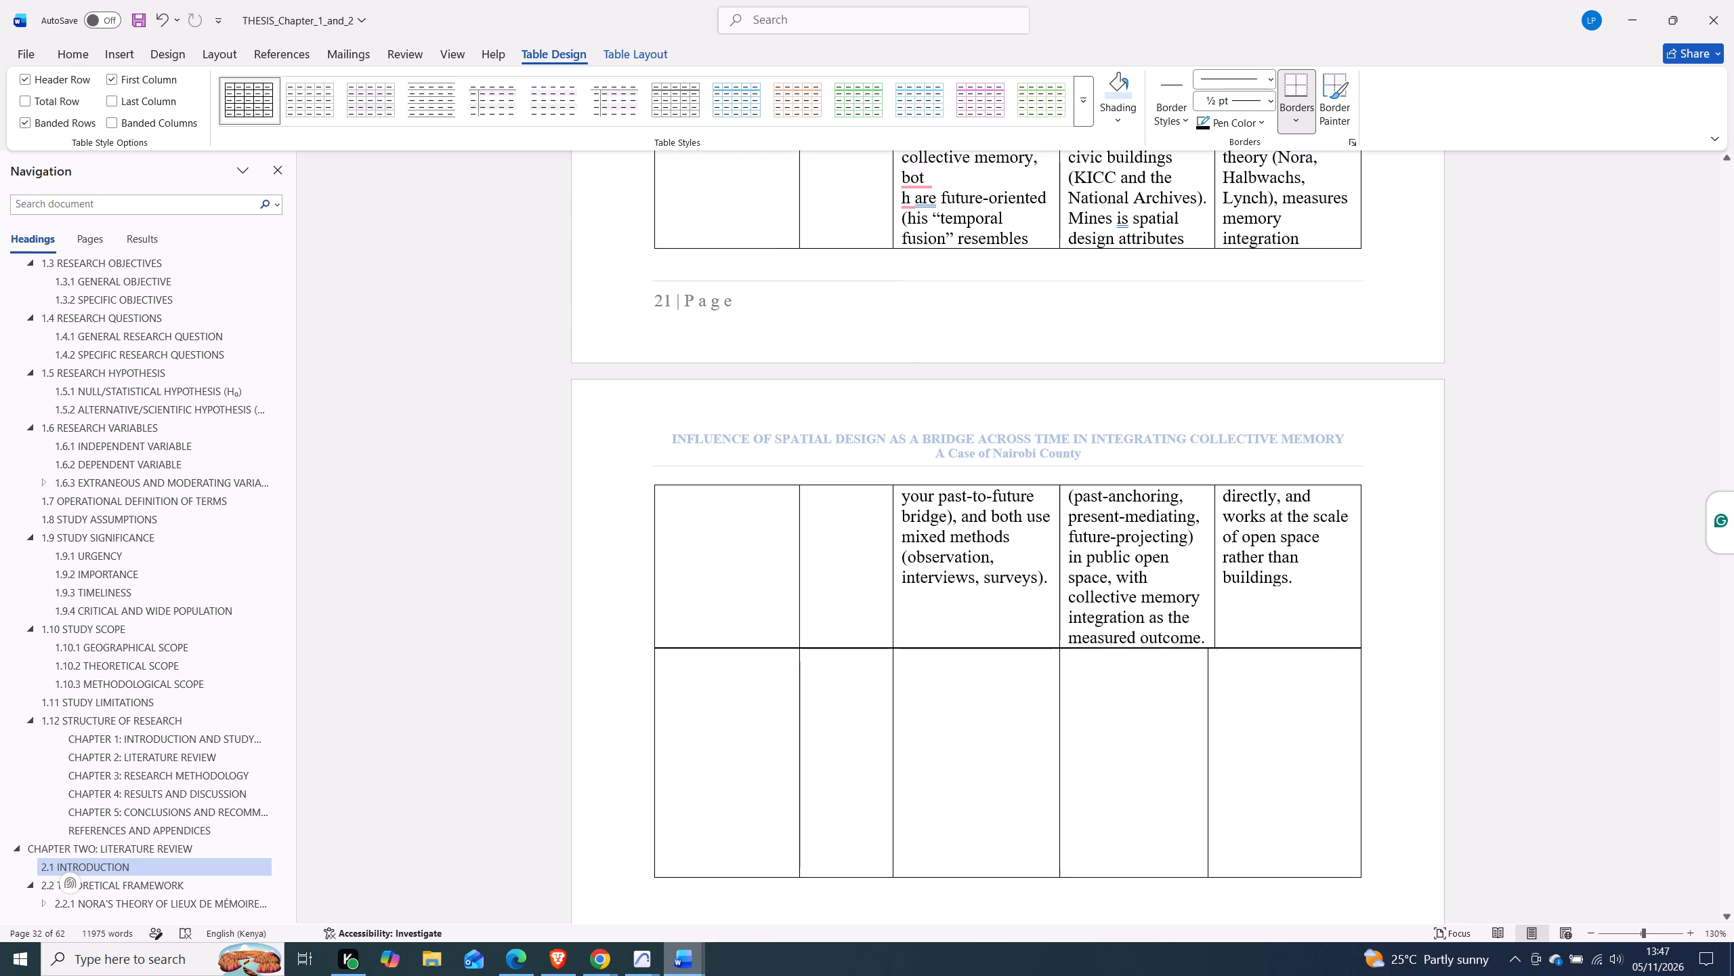
pyautogui.moveTo(1207, 723); pyautogui.dragTo(1213, 723)
pyautogui.click(1168, 725)
# Ignore all spelling flags for the researcher's flagged middle name in entry 2 of the comparison table.
pyautogui.scroll(-5, 998, 577)
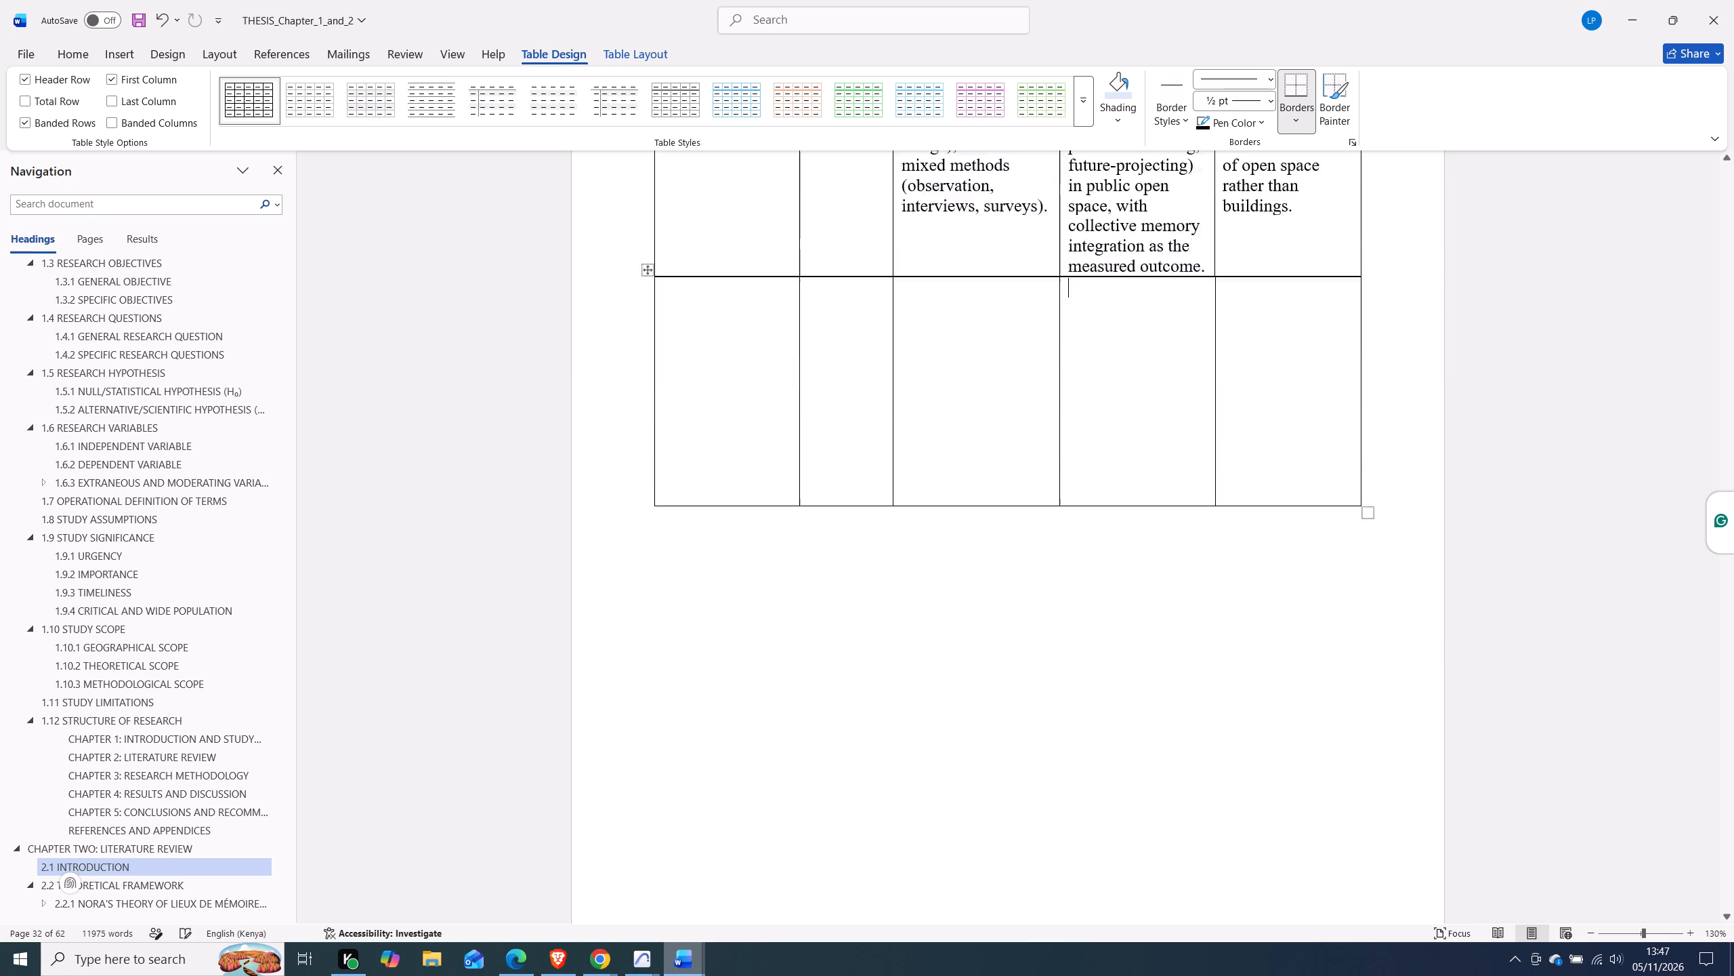
pyautogui.scroll(-3, 998, 575)
pyautogui.scroll(9, 998, 575)
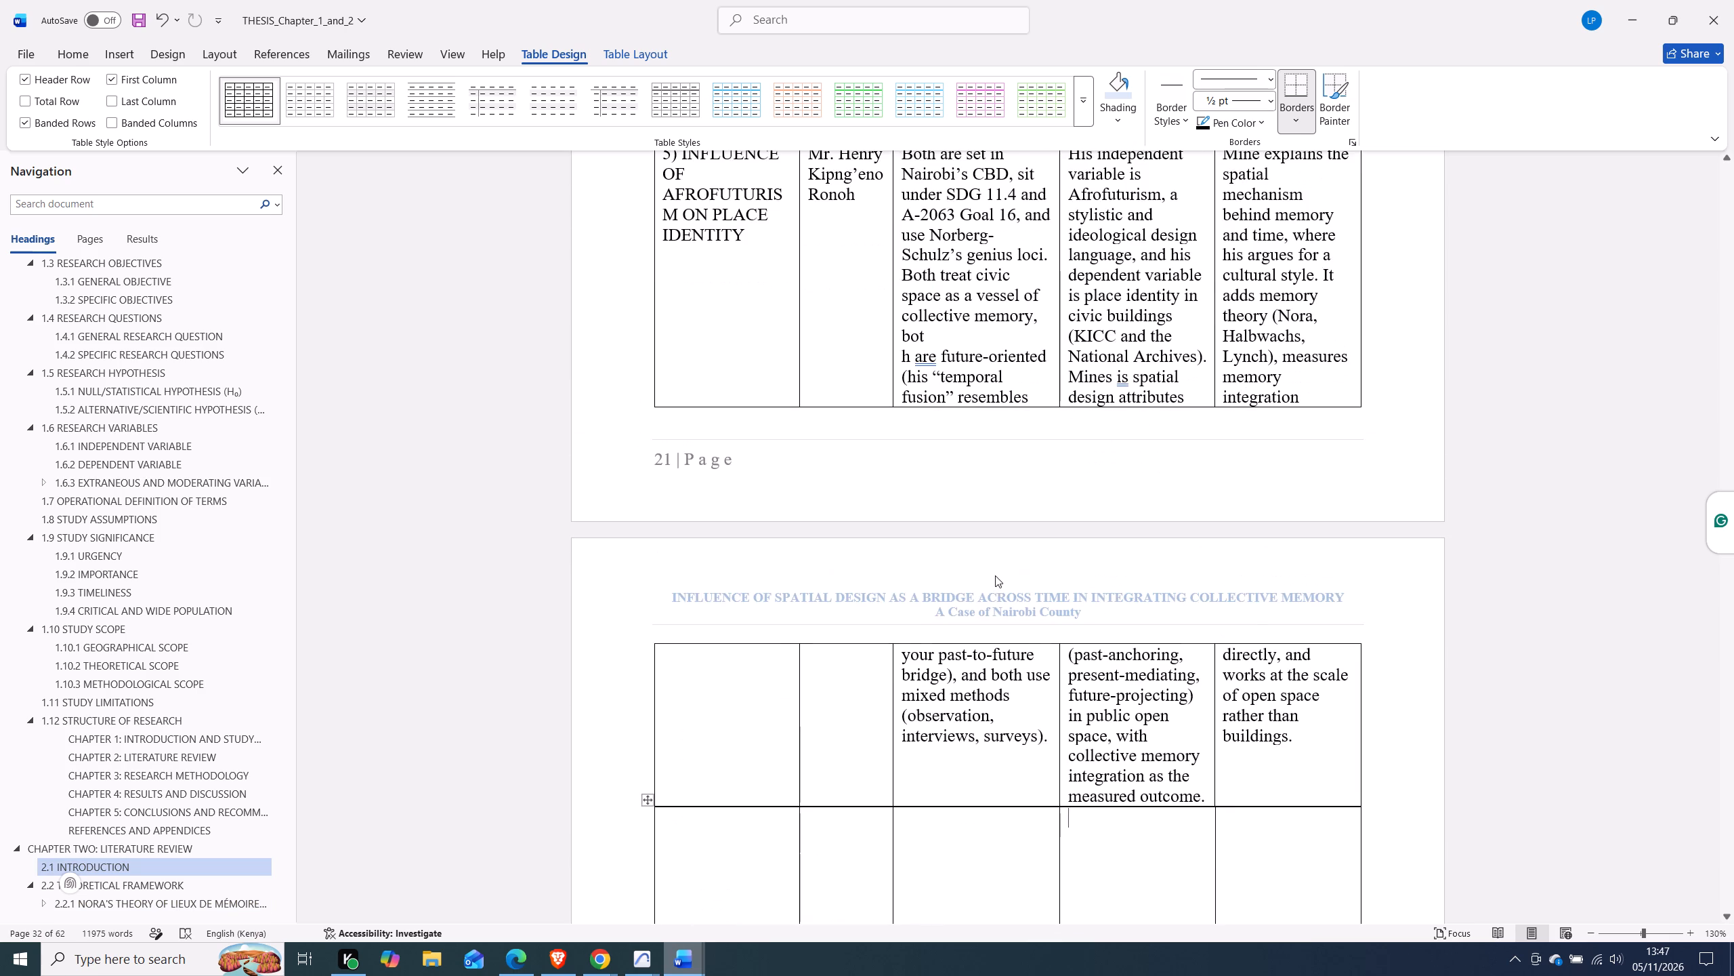
pyautogui.scroll(3, 995, 575)
pyautogui.scroll(-3, 995, 569)
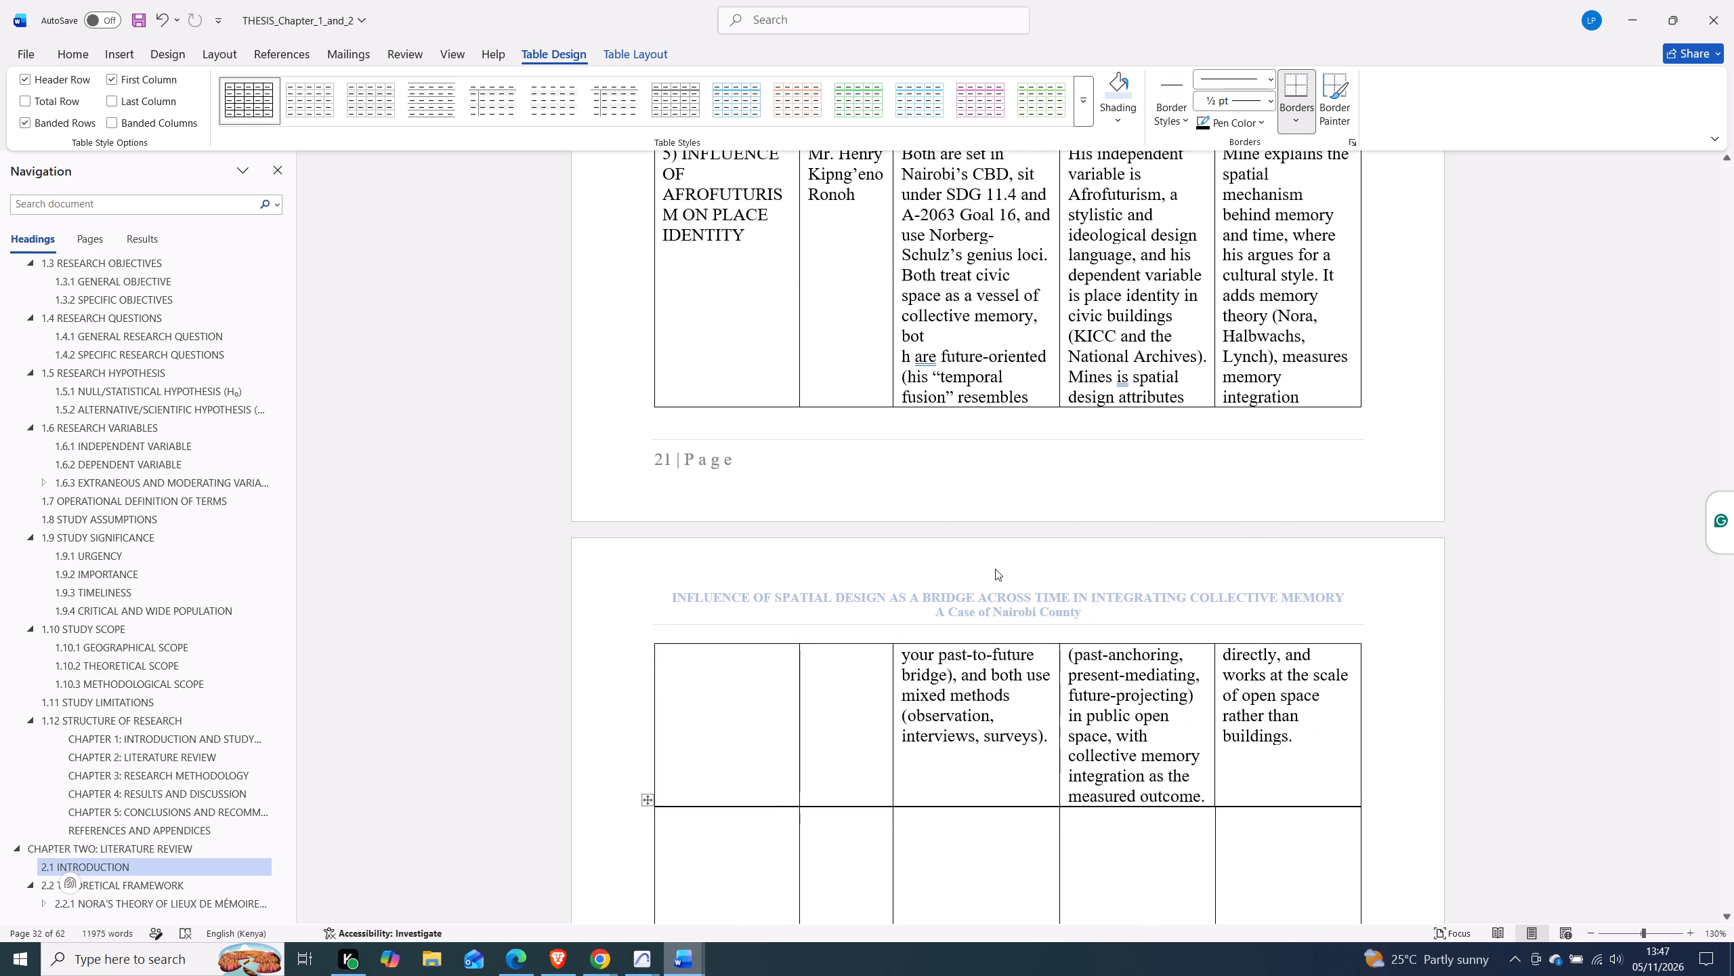
pyautogui.scroll(9, 995, 569)
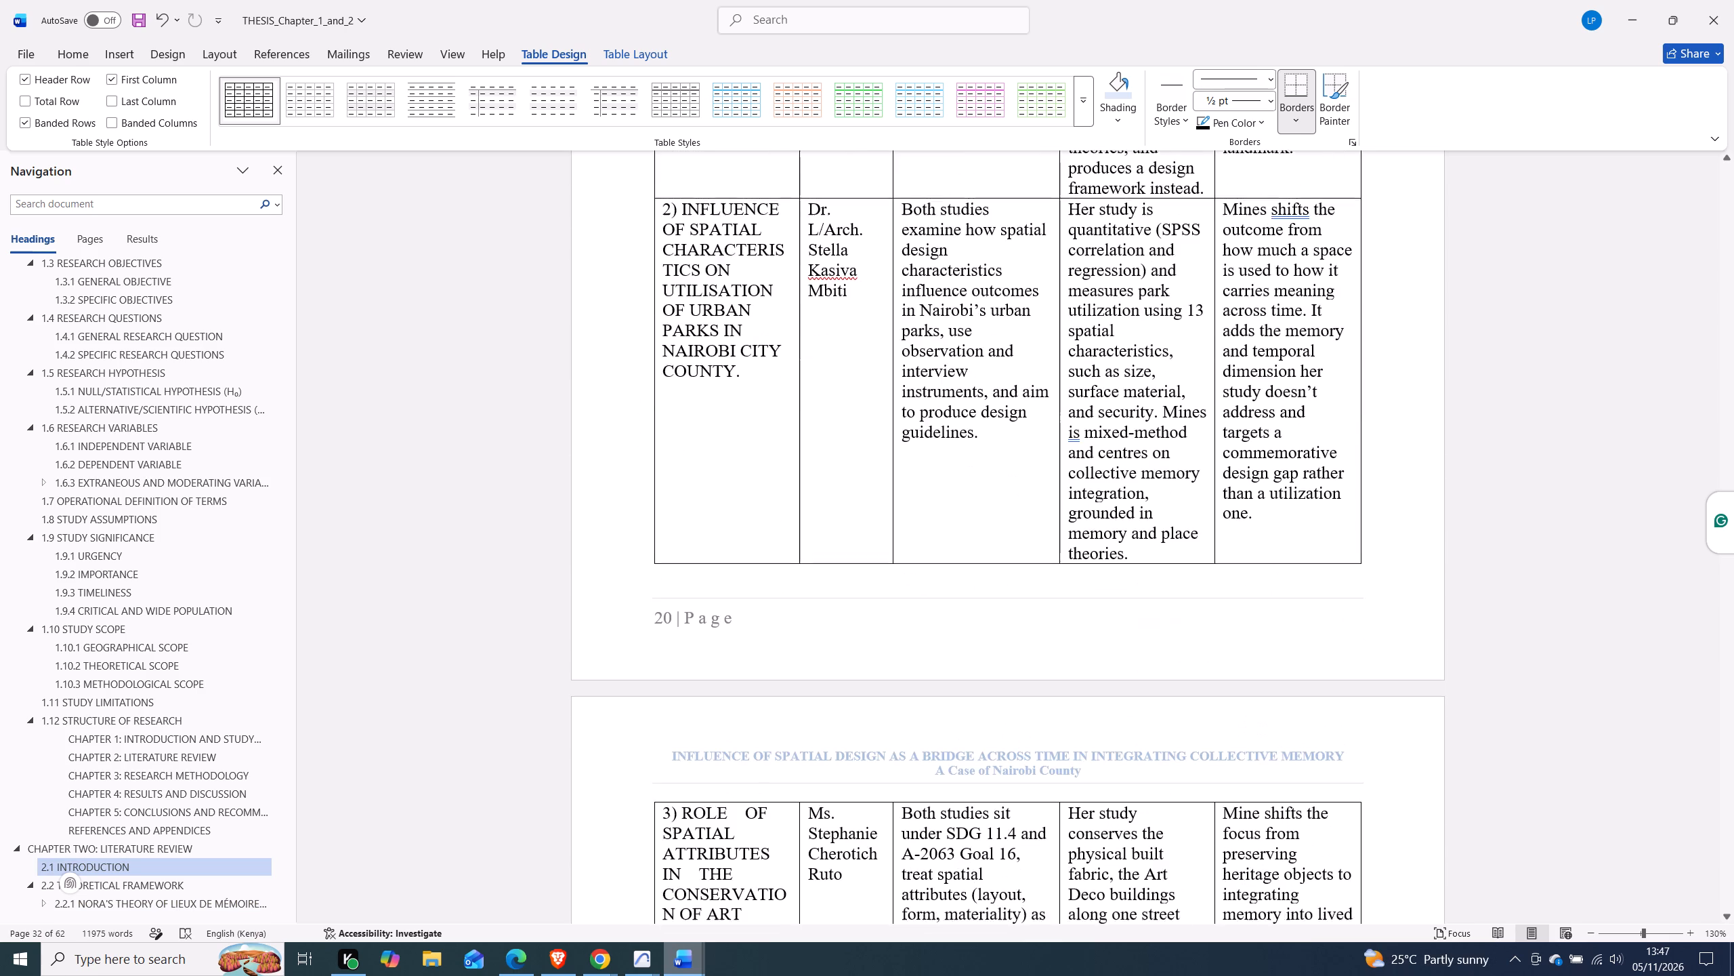
pyautogui.scroll(3, 985, 567)
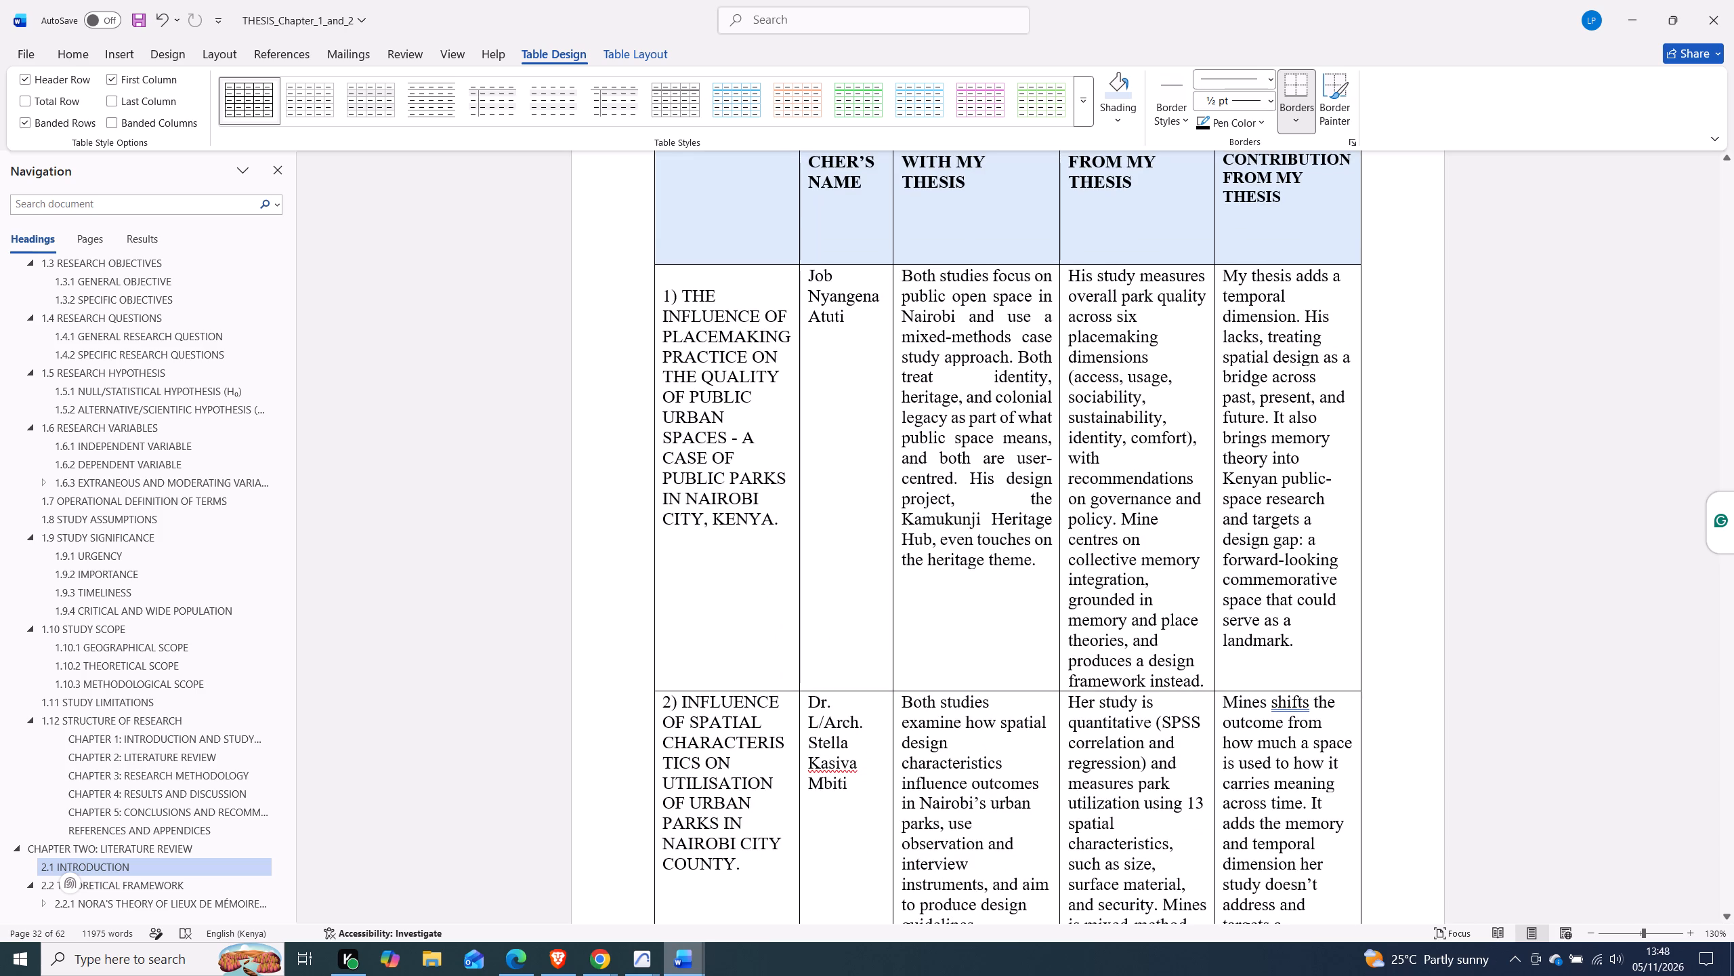
pyautogui.moveTo(853, 767); pyautogui.dragTo(805, 766)
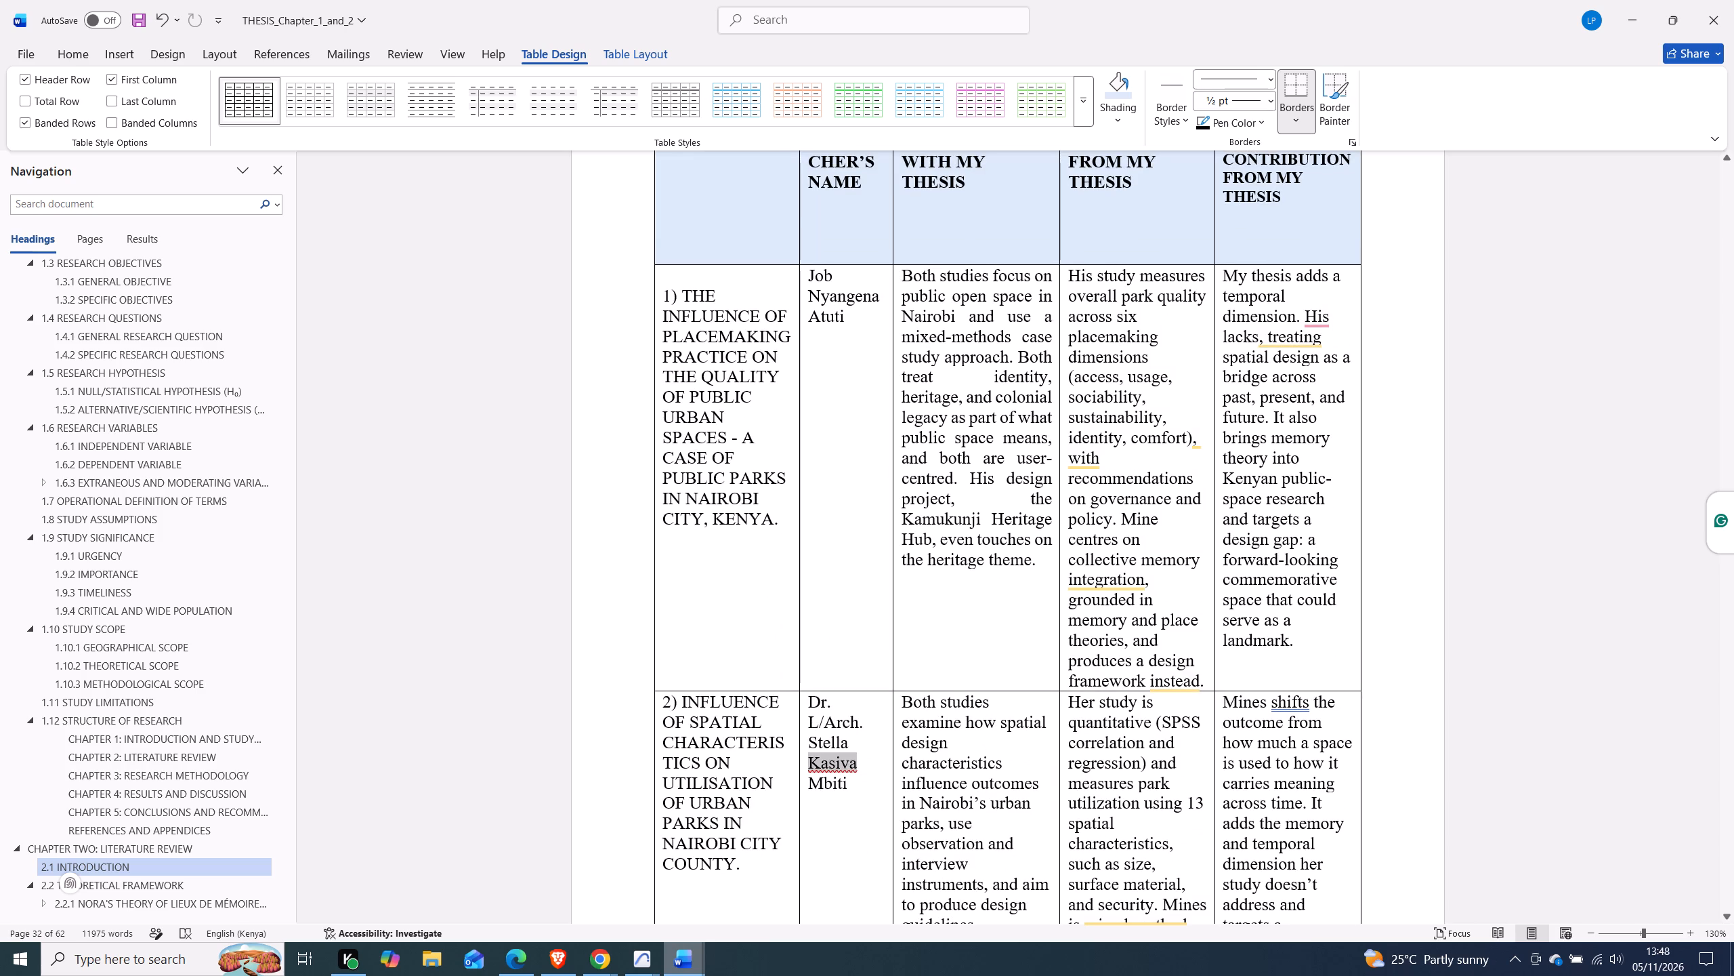
pyautogui.moveTo(805, 766); pyautogui.dragTo(805, 767)
pyautogui.rightClick(833, 764)
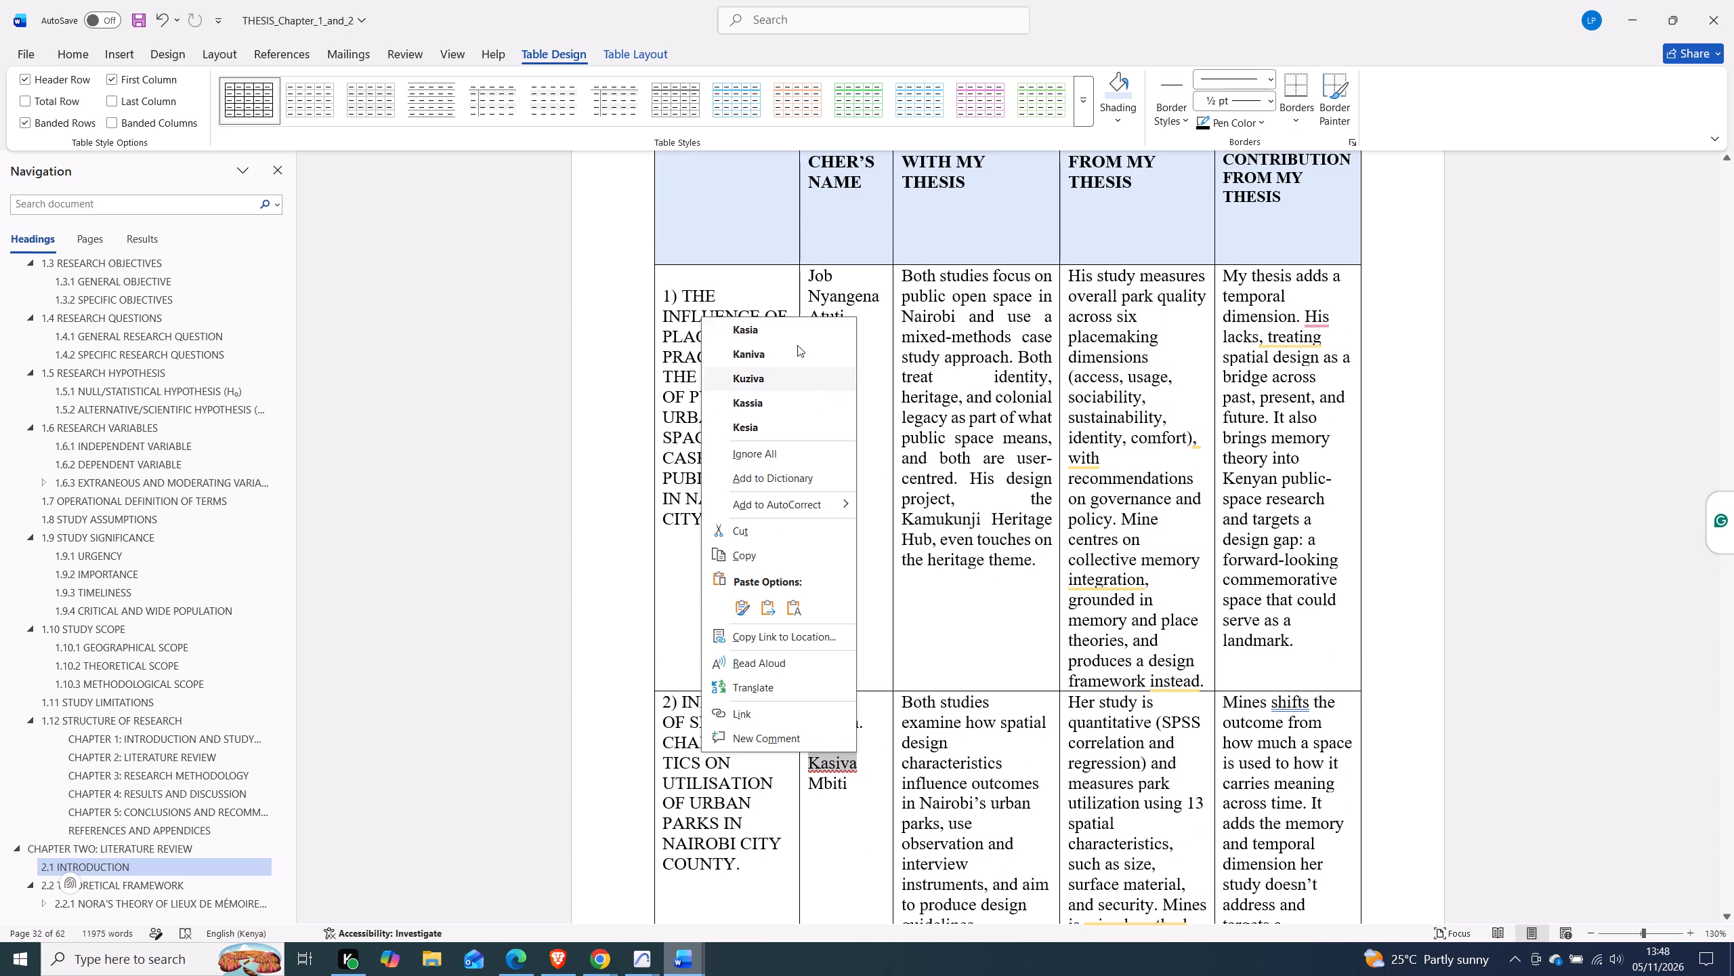
pyautogui.click(771, 452)
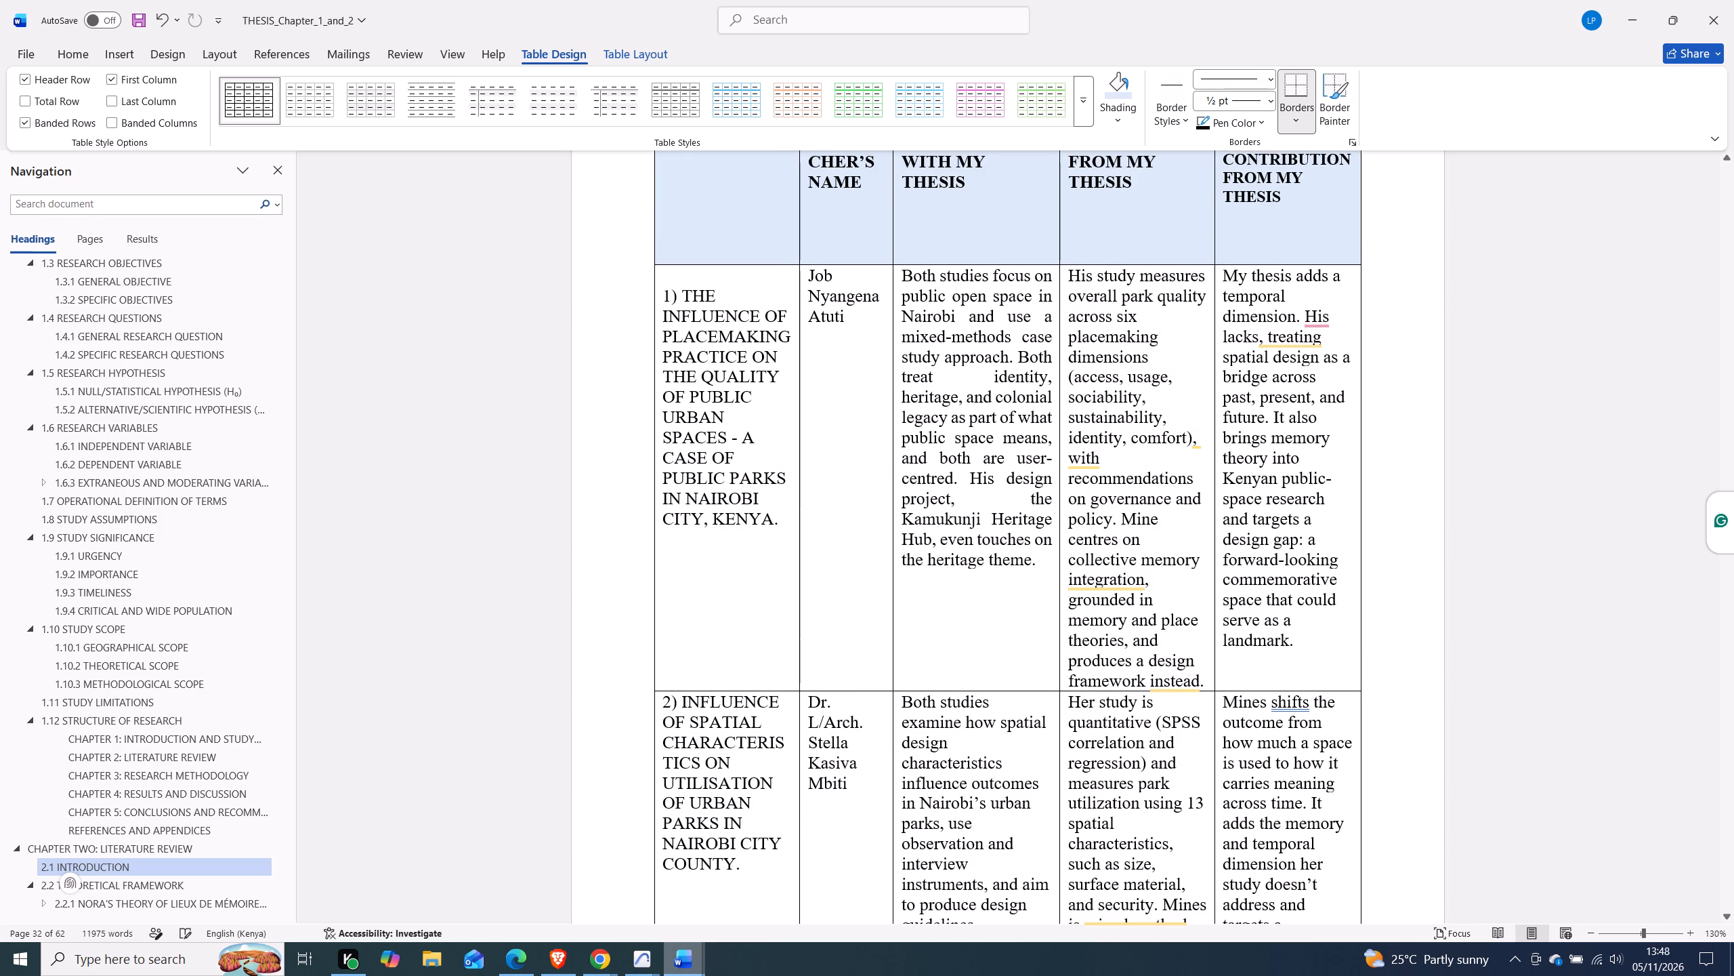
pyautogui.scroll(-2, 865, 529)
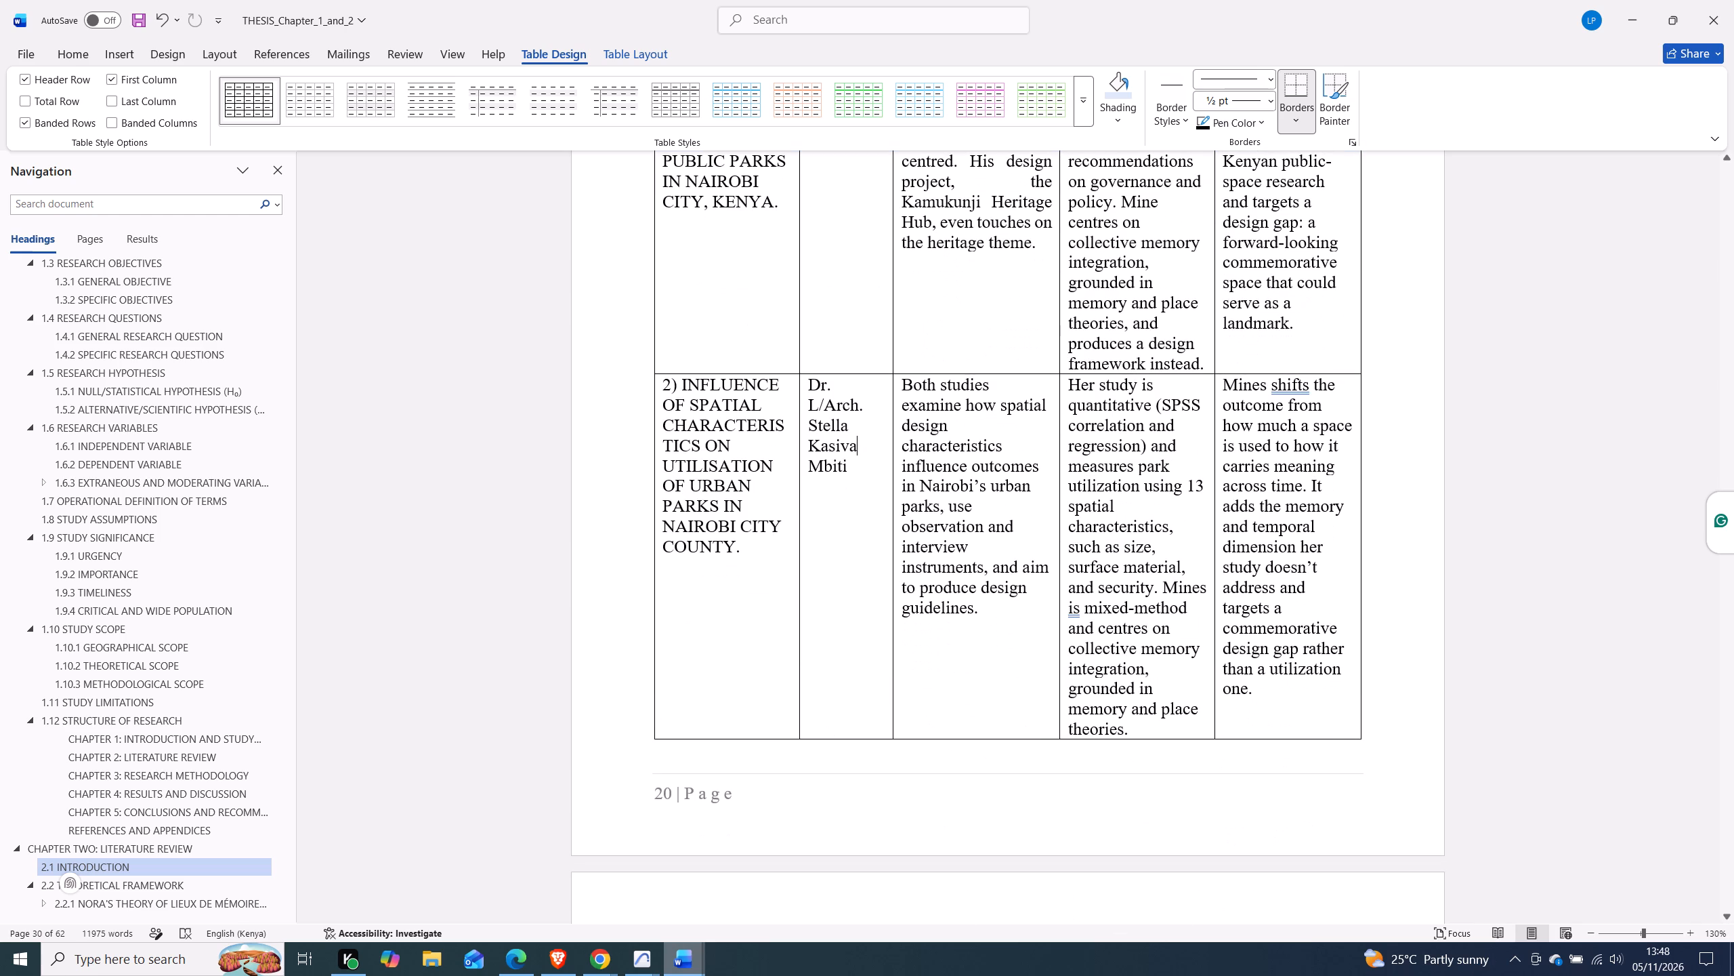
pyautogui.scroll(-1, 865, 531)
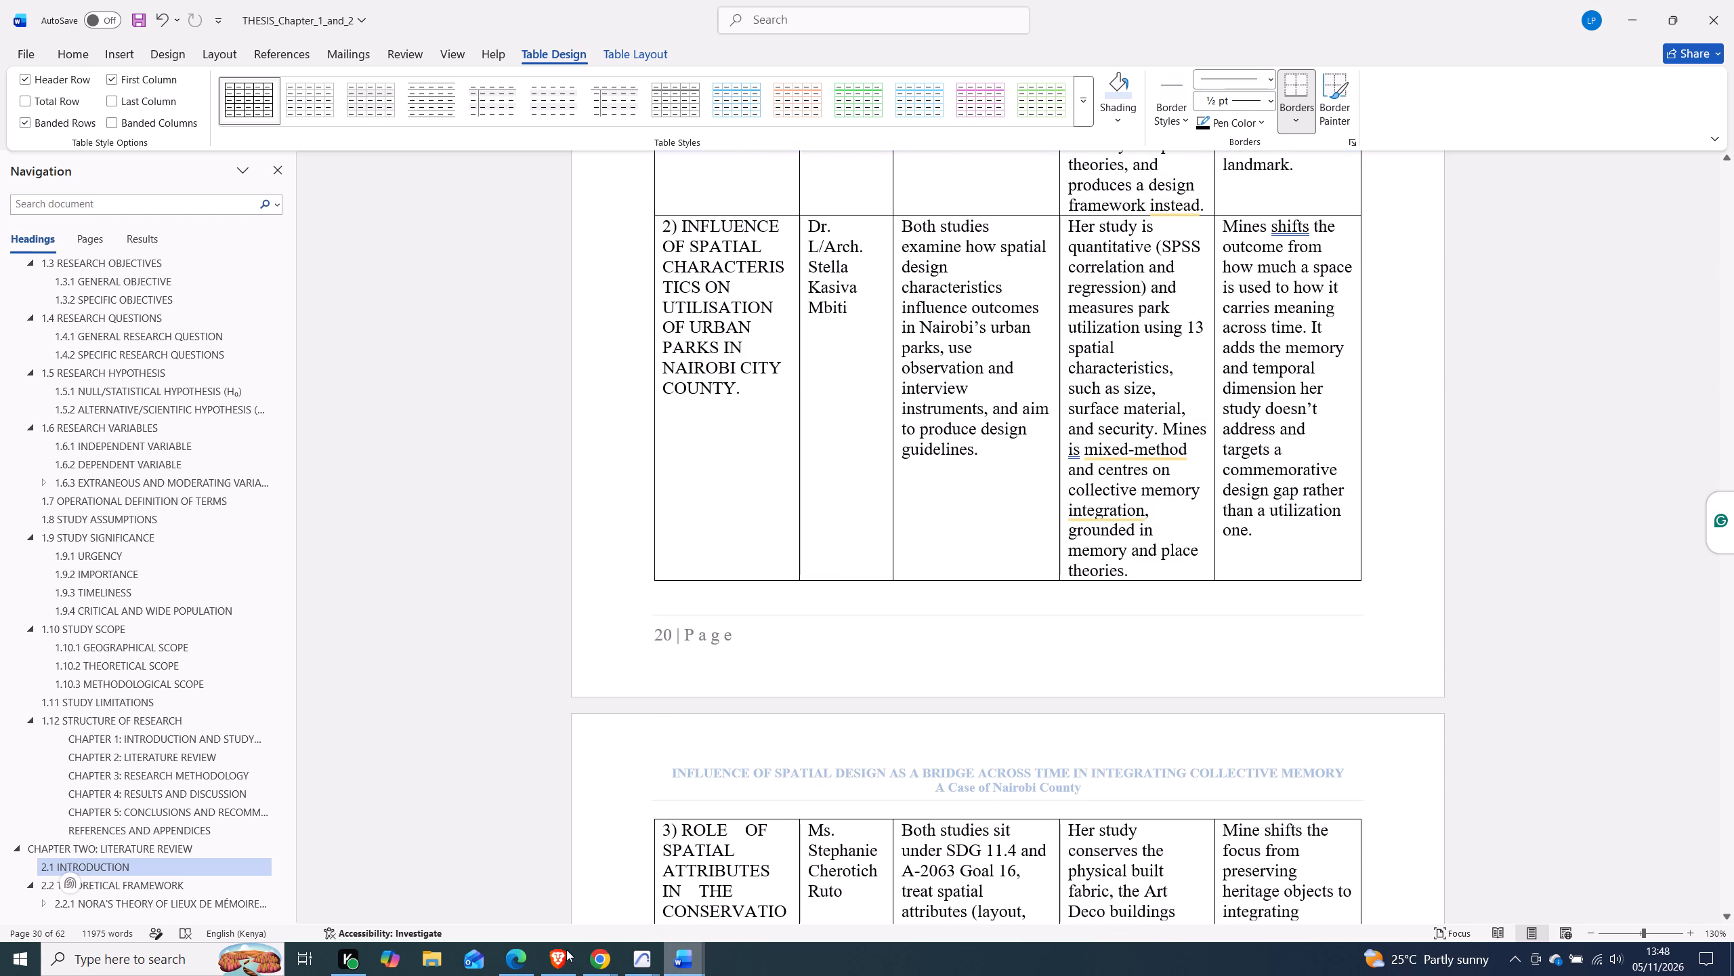
# Switch to Brave, search YouTube for "war machine rema", start the WAR MACHINE ft. ODUMODUBLVCK lyric video, and return to Word.
pyautogui.click(564, 961)
pyautogui.click(317, 6)
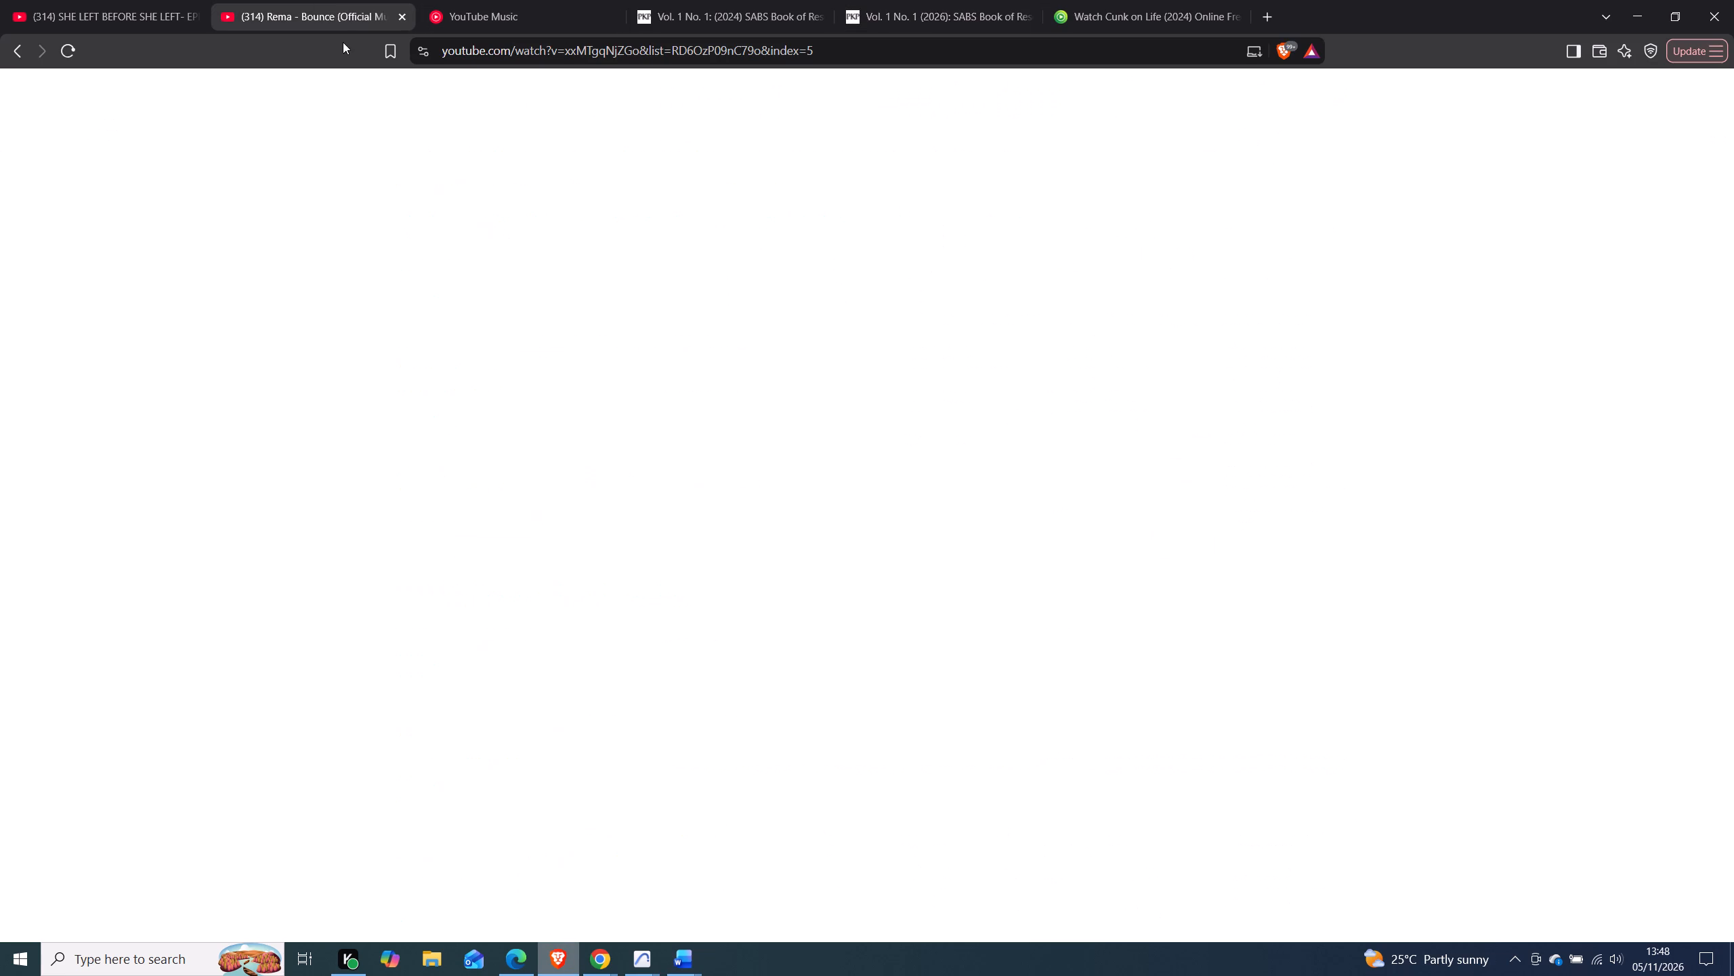
pyautogui.click(653, 94)
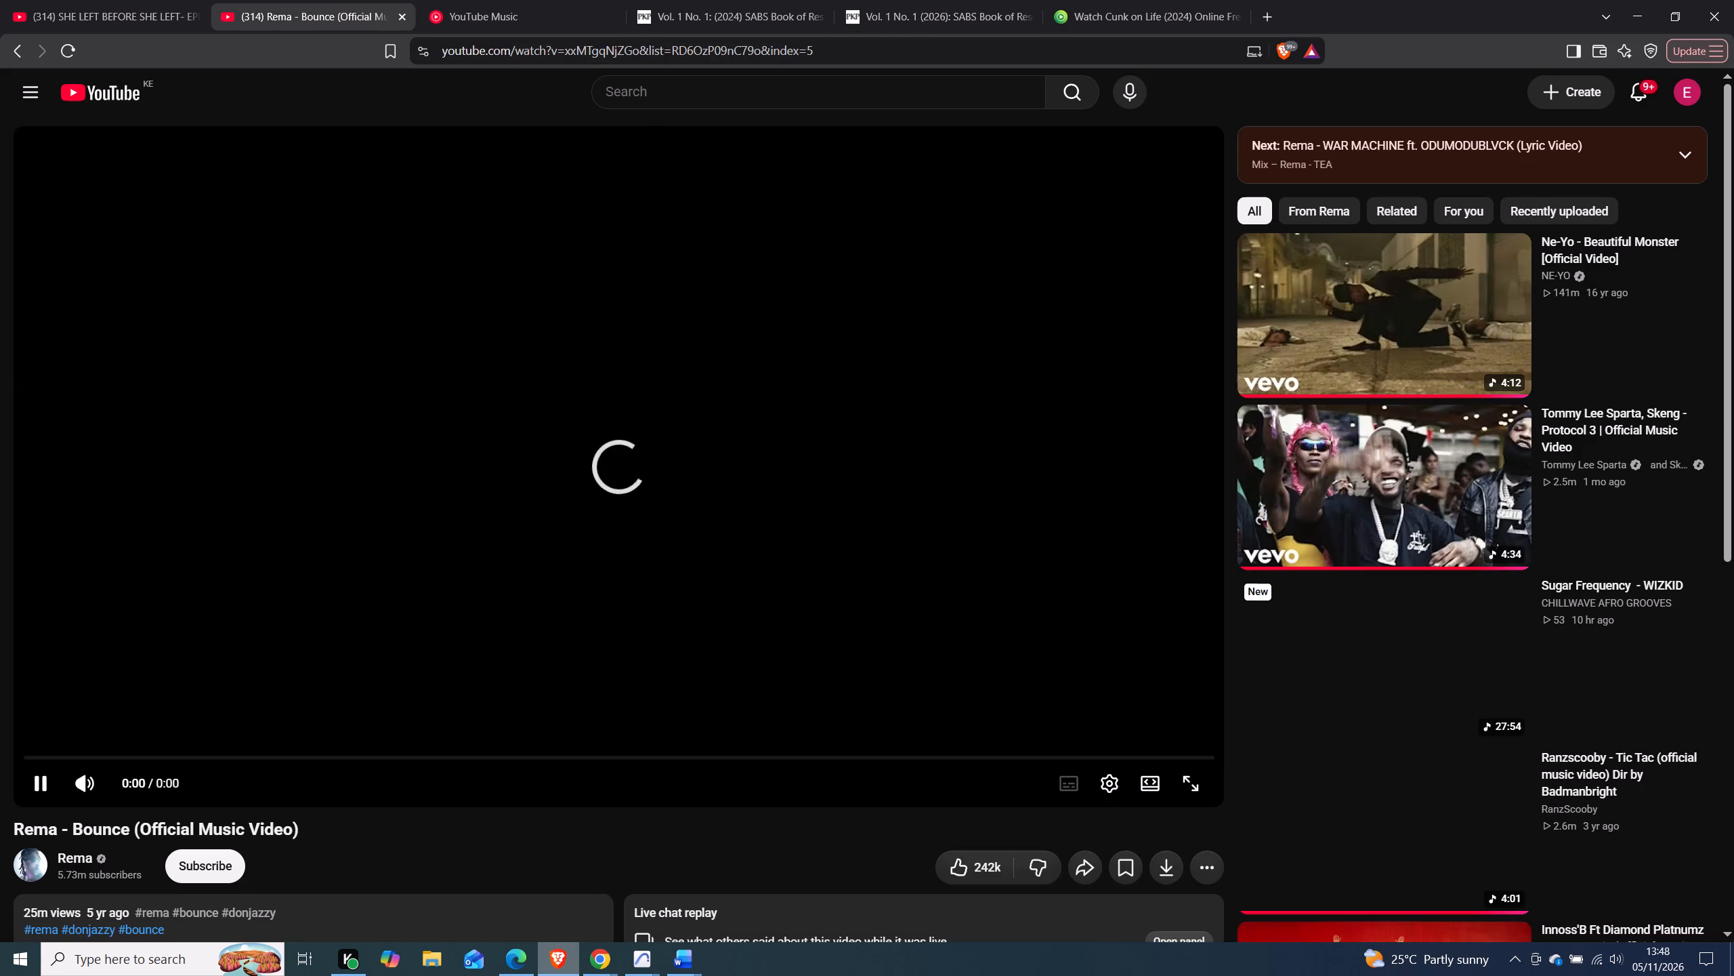
pyautogui.write('war b')
pyautogui.press('BackSpace')
pyautogui.write('ma')
pyautogui.click(719, 134)
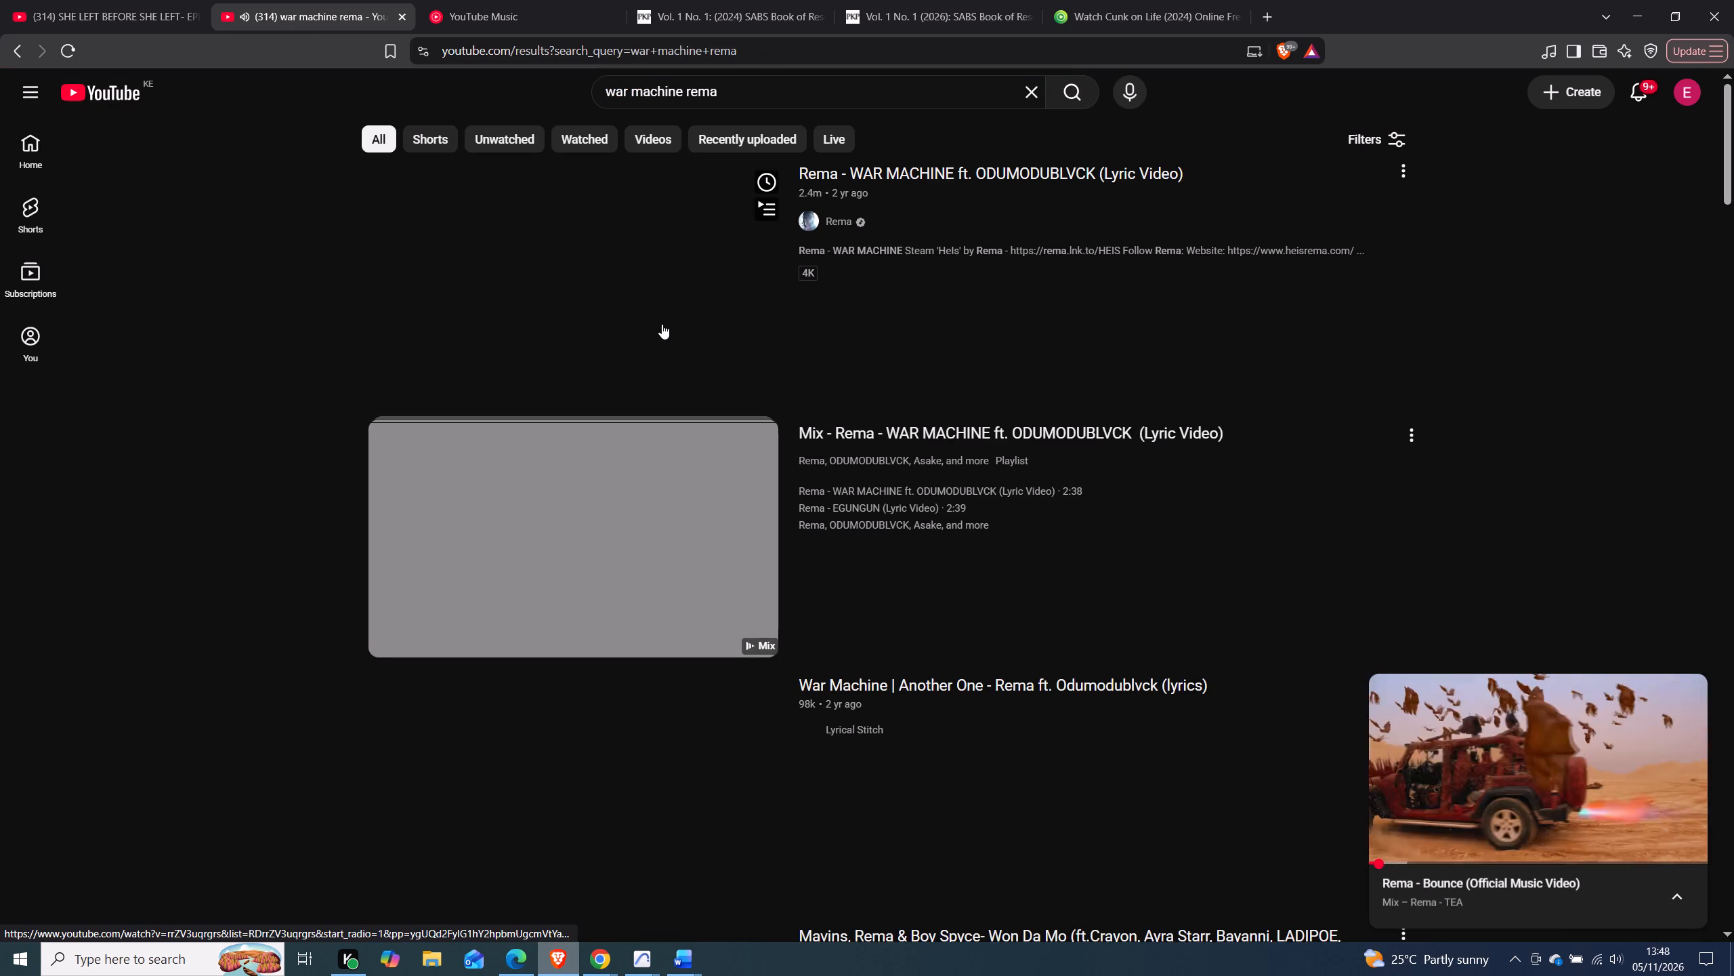
pyautogui.click(648, 287)
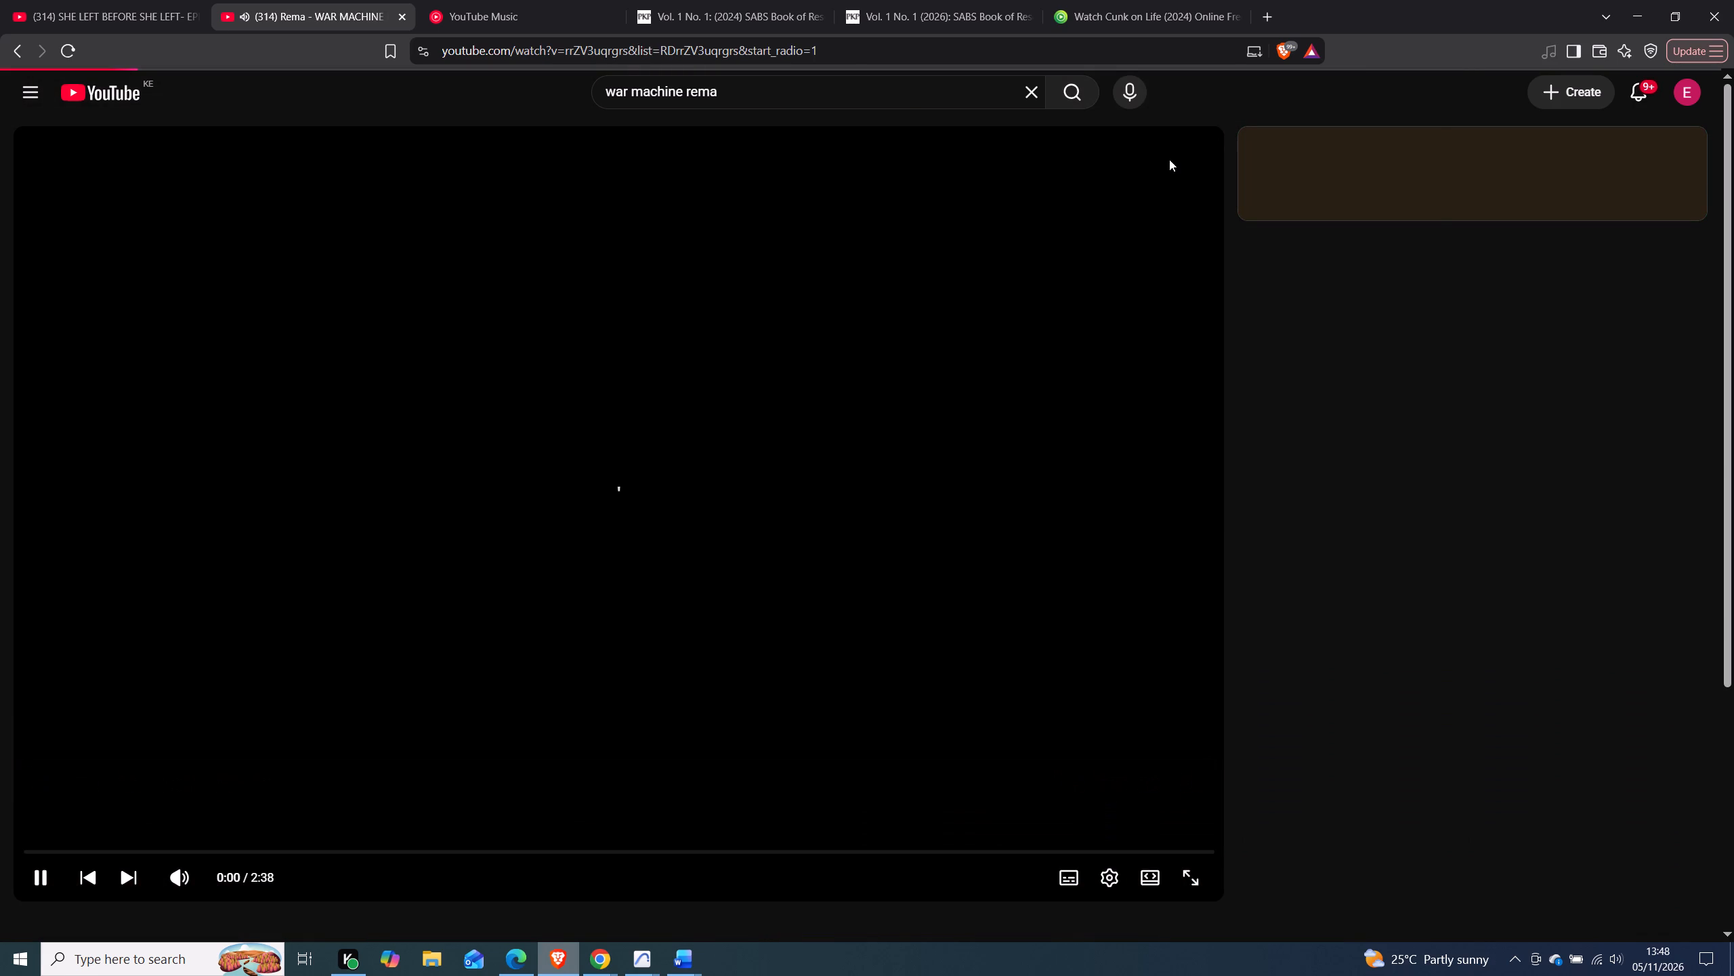
pyautogui.click(1639, 12)
# Review the comparison table from entry 3 to the new blank row and back up to its caption and header.
pyautogui.scroll(-5, 992, 457)
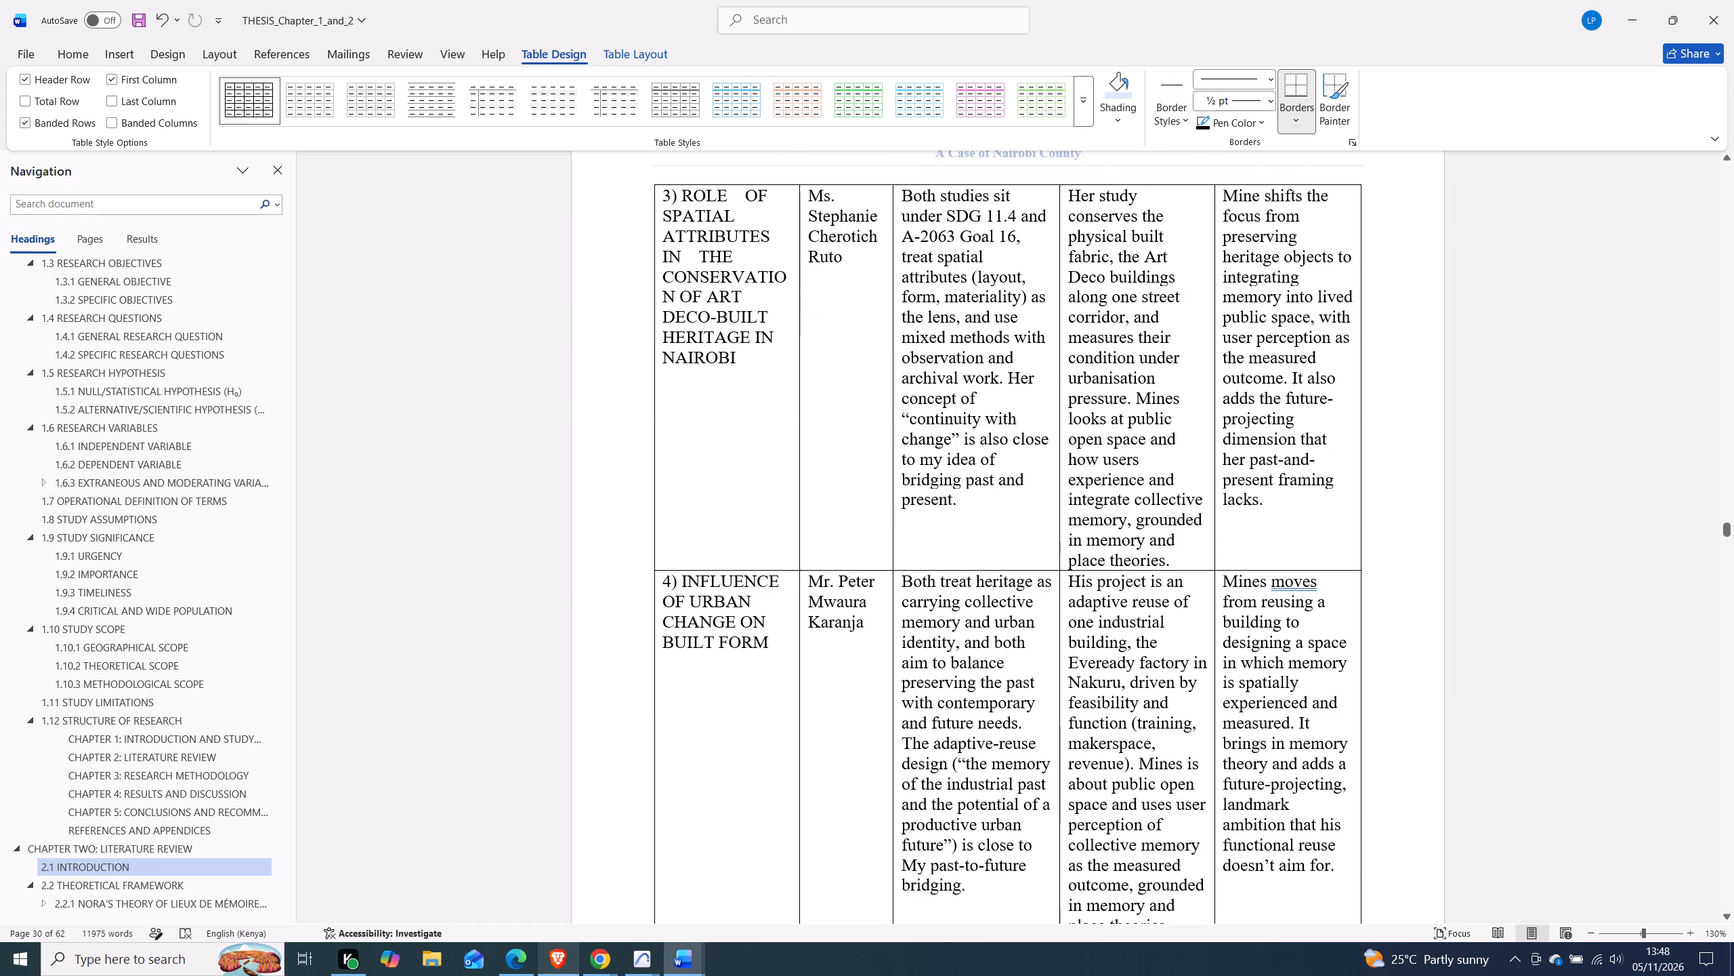
pyautogui.scroll(-5, 992, 445)
pyautogui.scroll(3, 992, 445)
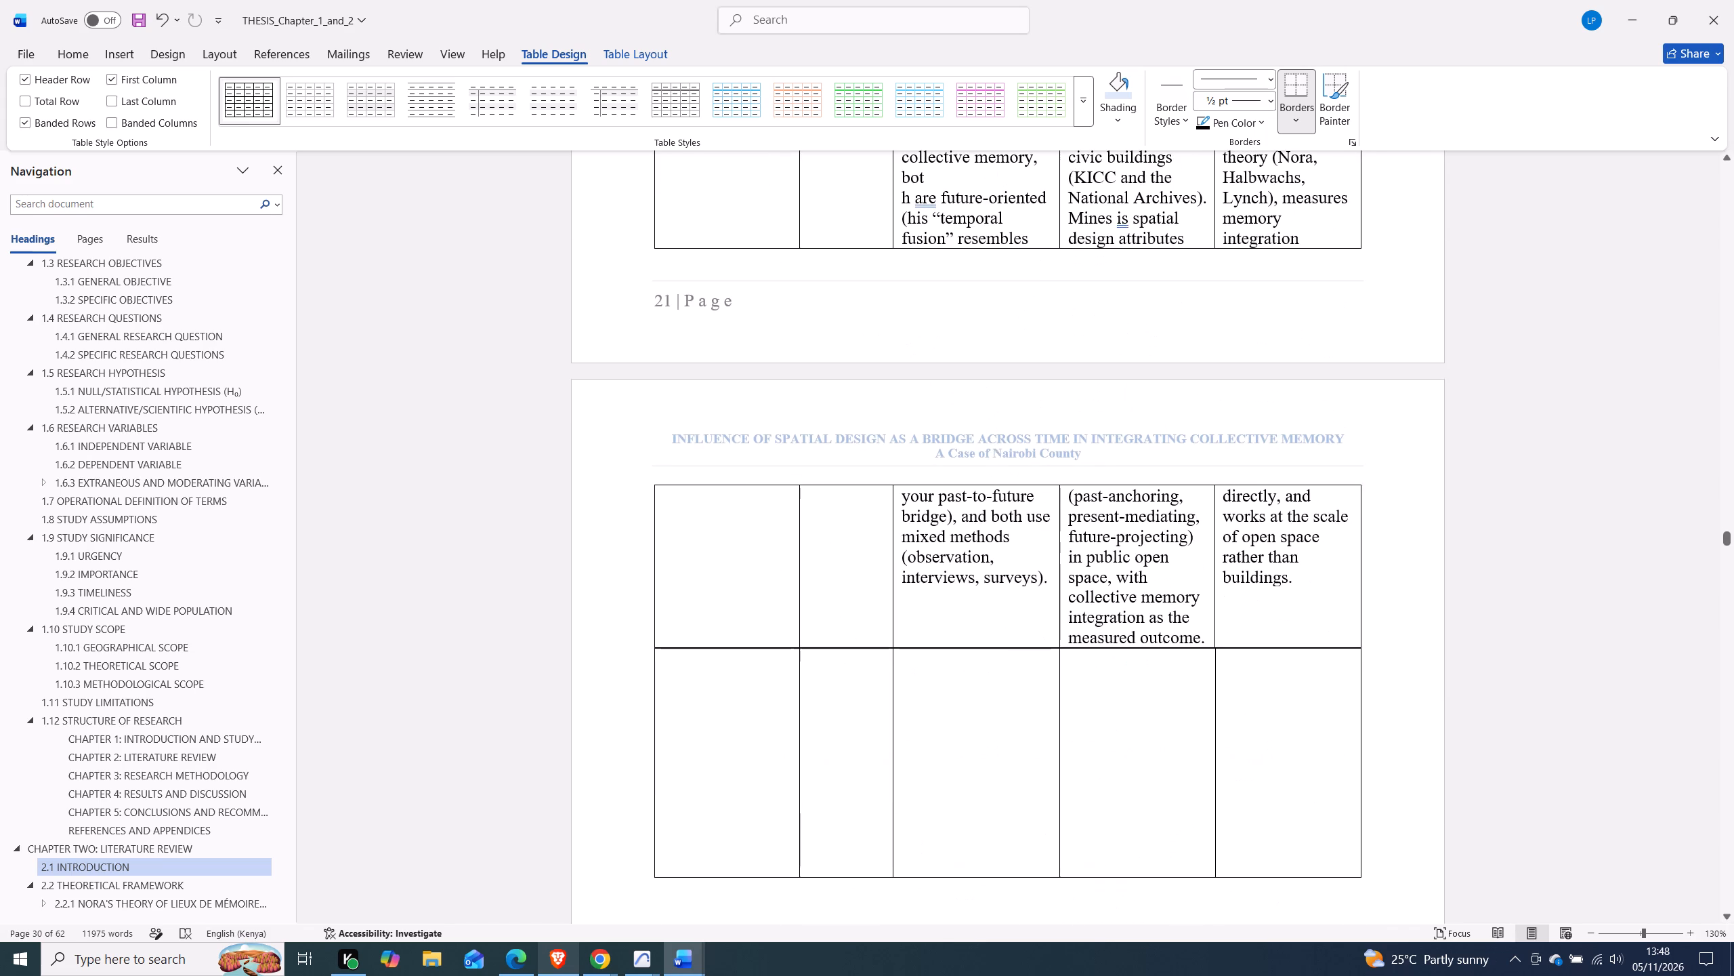
pyautogui.scroll(3, 992, 445)
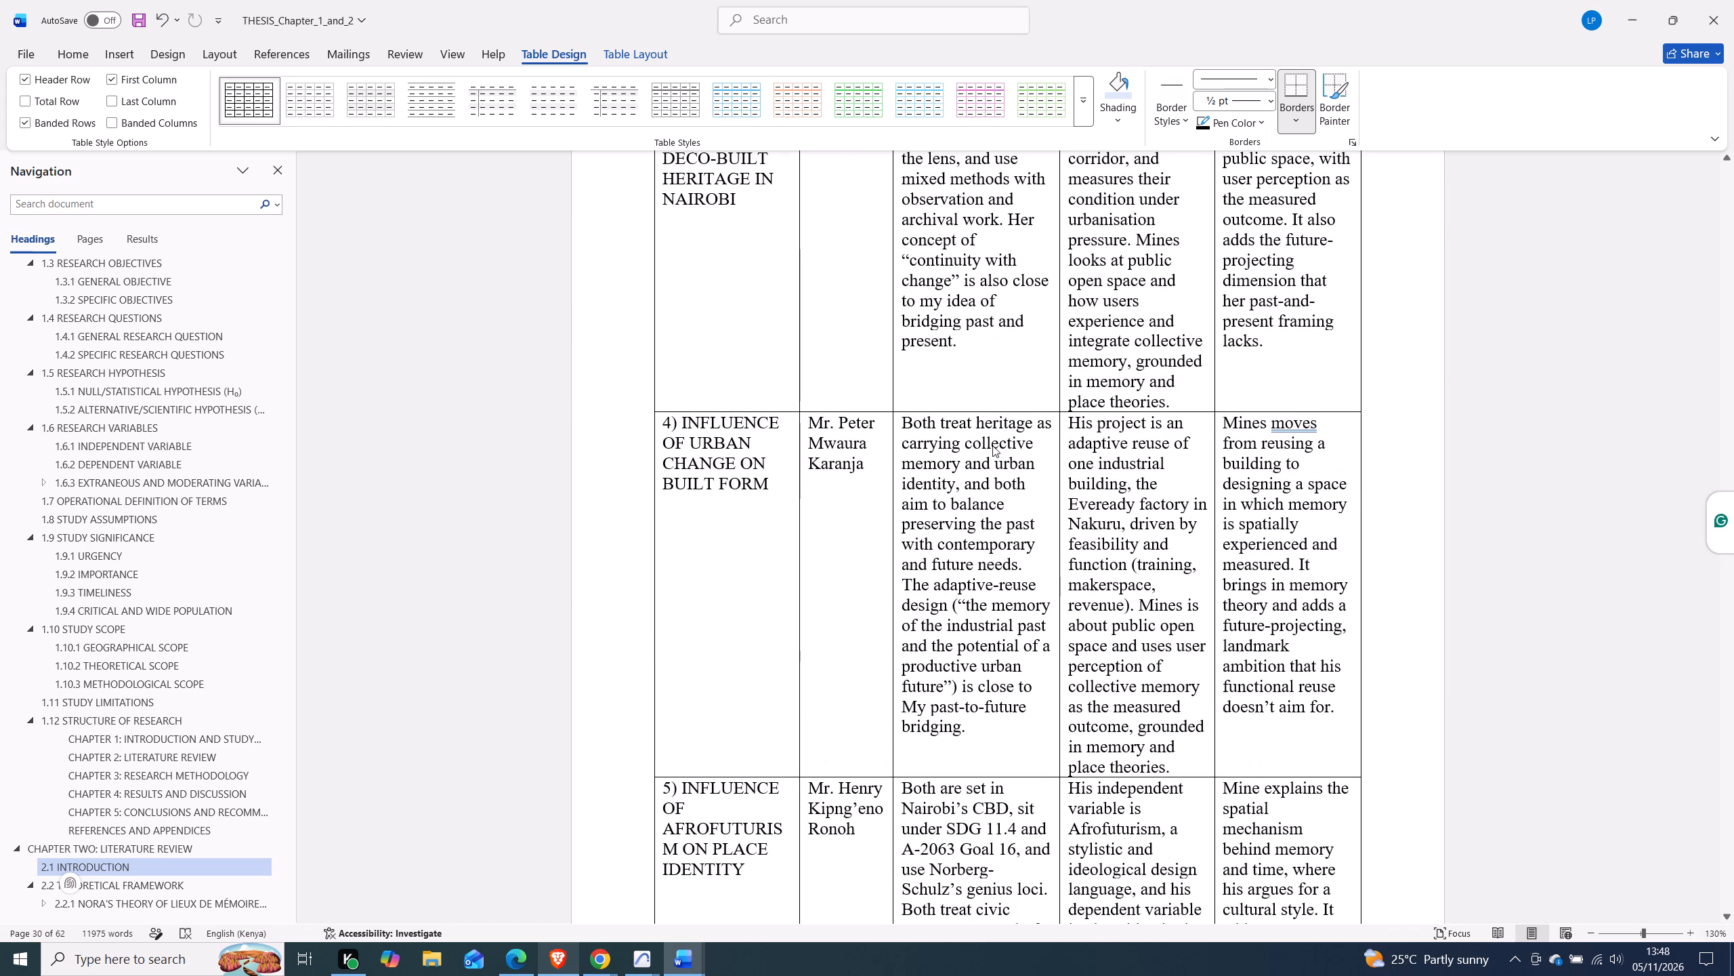
pyautogui.scroll(9, 992, 445)
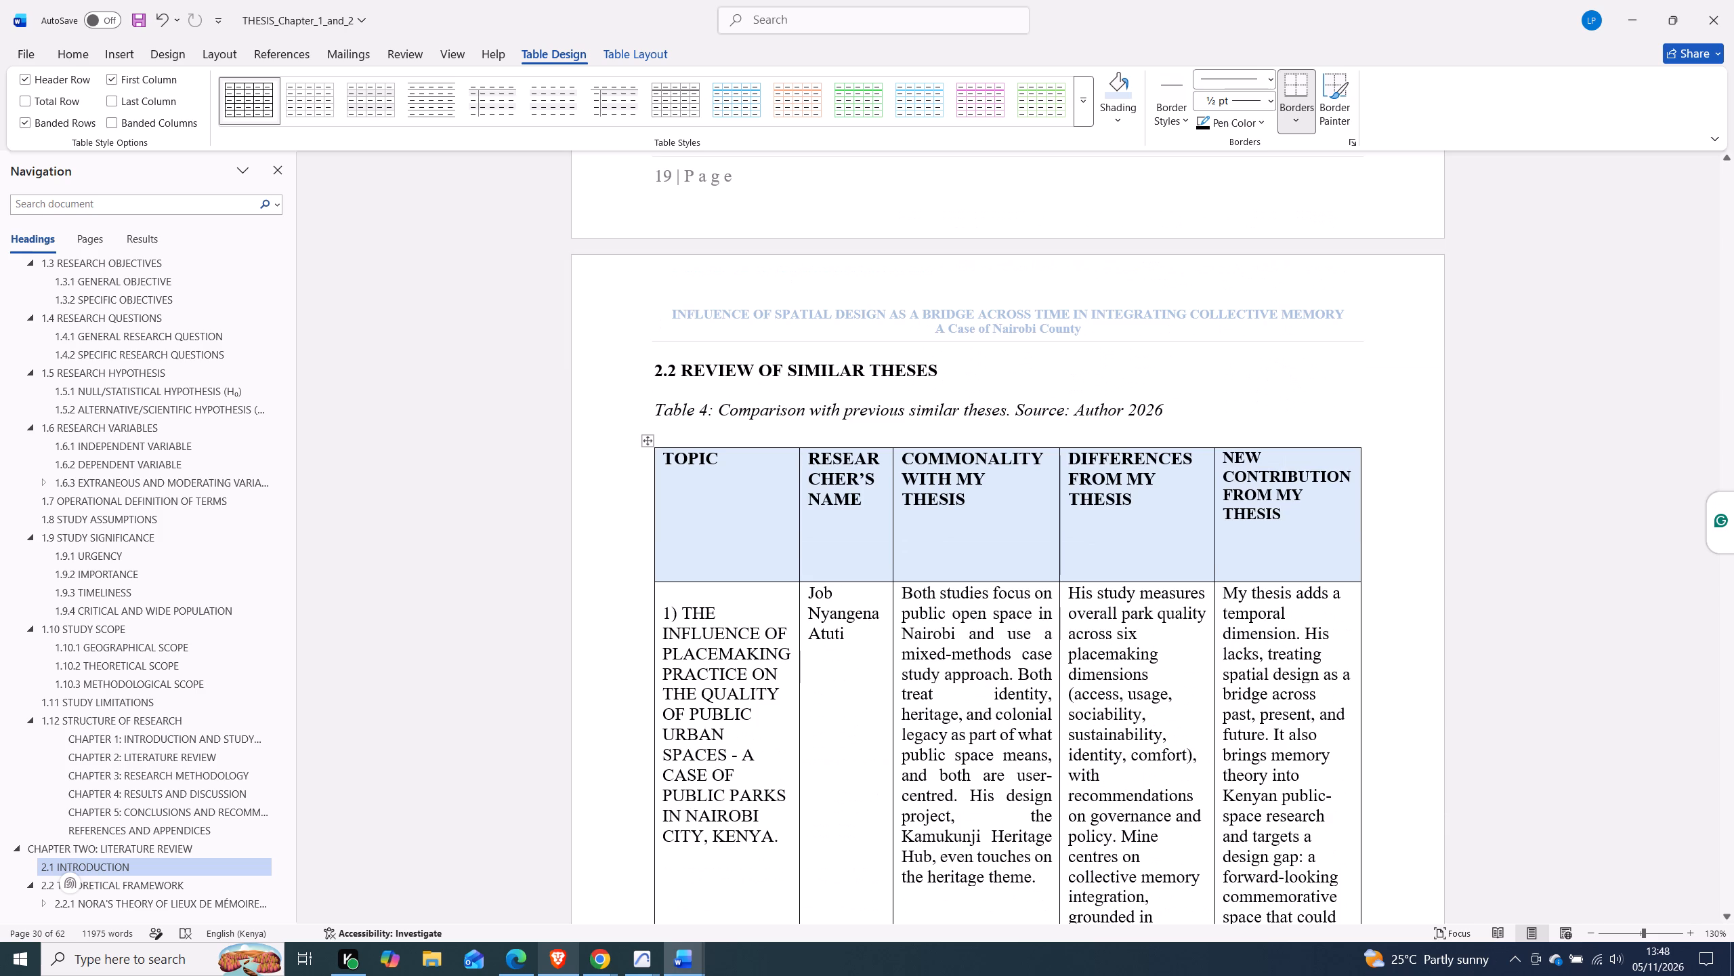
# Review the document backwards from the comparison table through Chapter One to the List of Tables and List of Figures pages.
pyautogui.scroll(13, 992, 445)
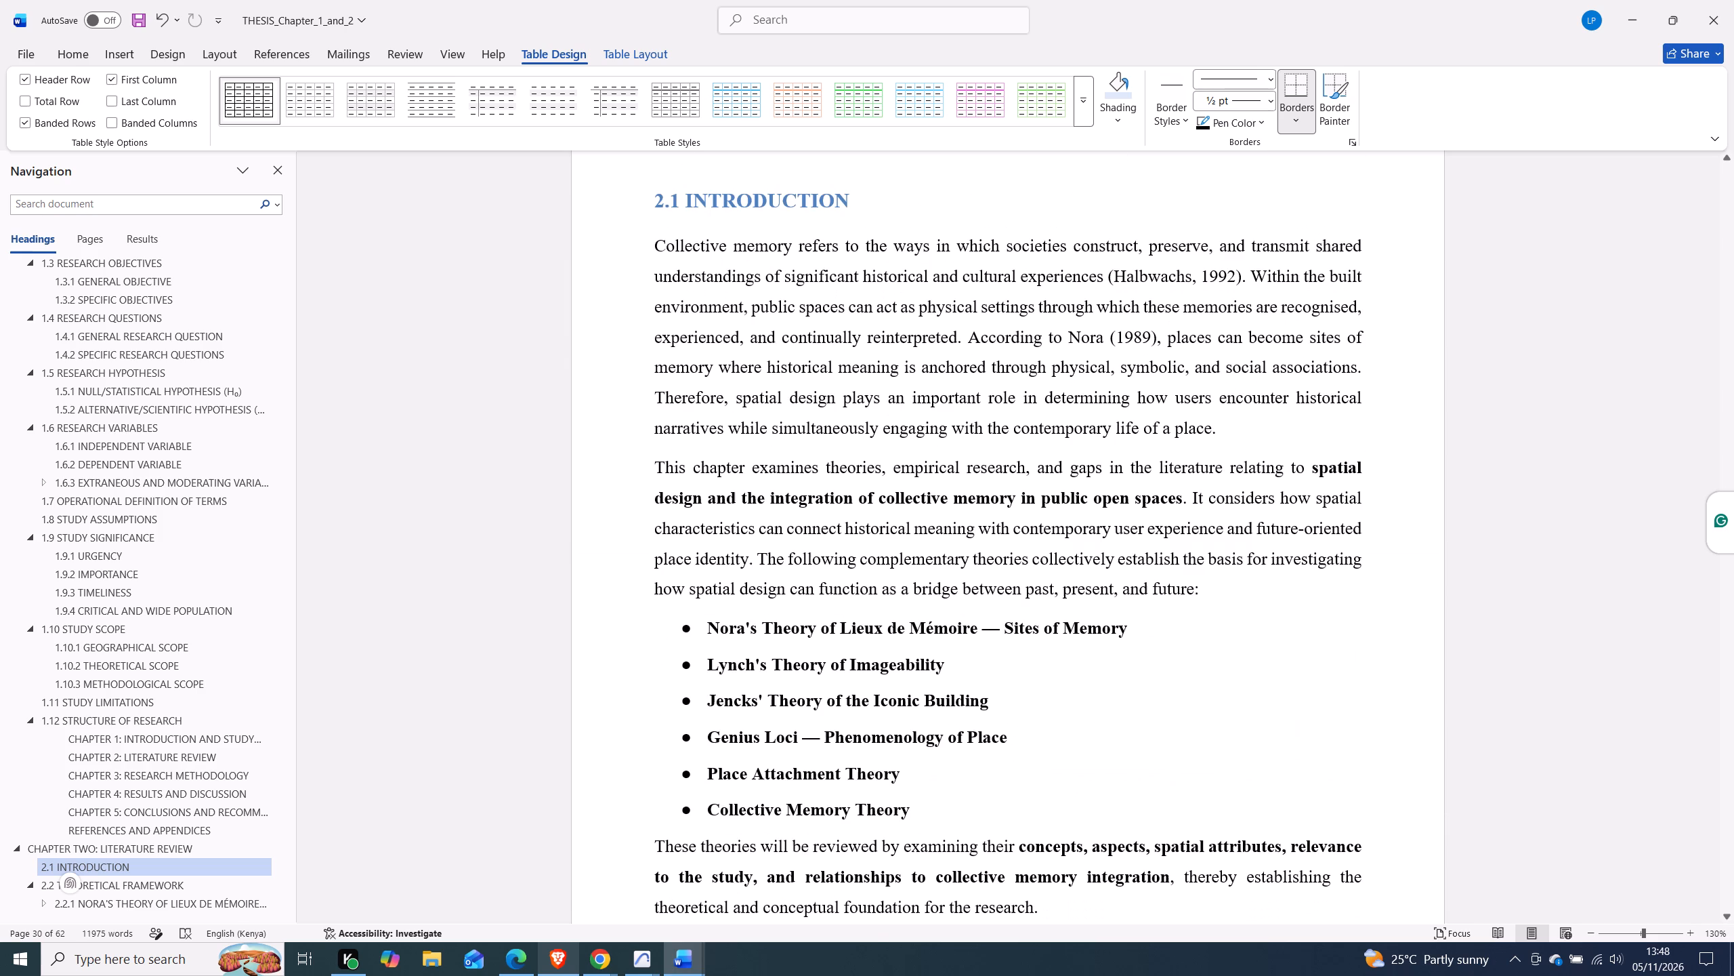
pyautogui.scroll(13, 992, 445)
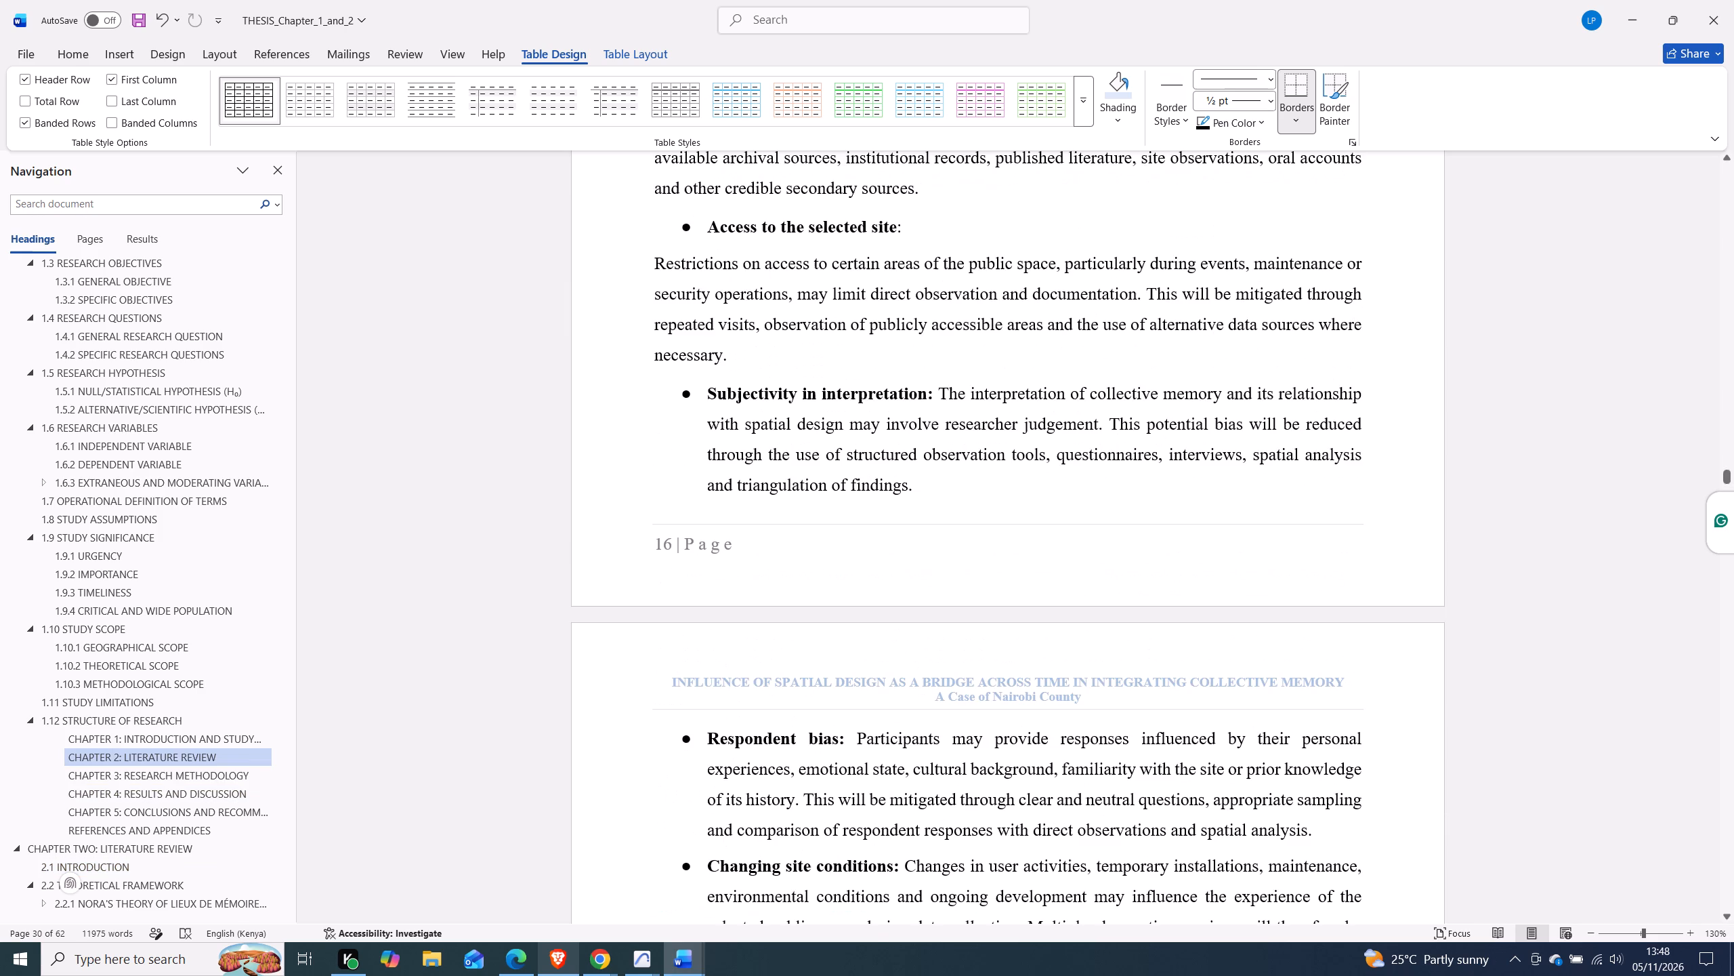
pyautogui.scroll(9, 992, 443)
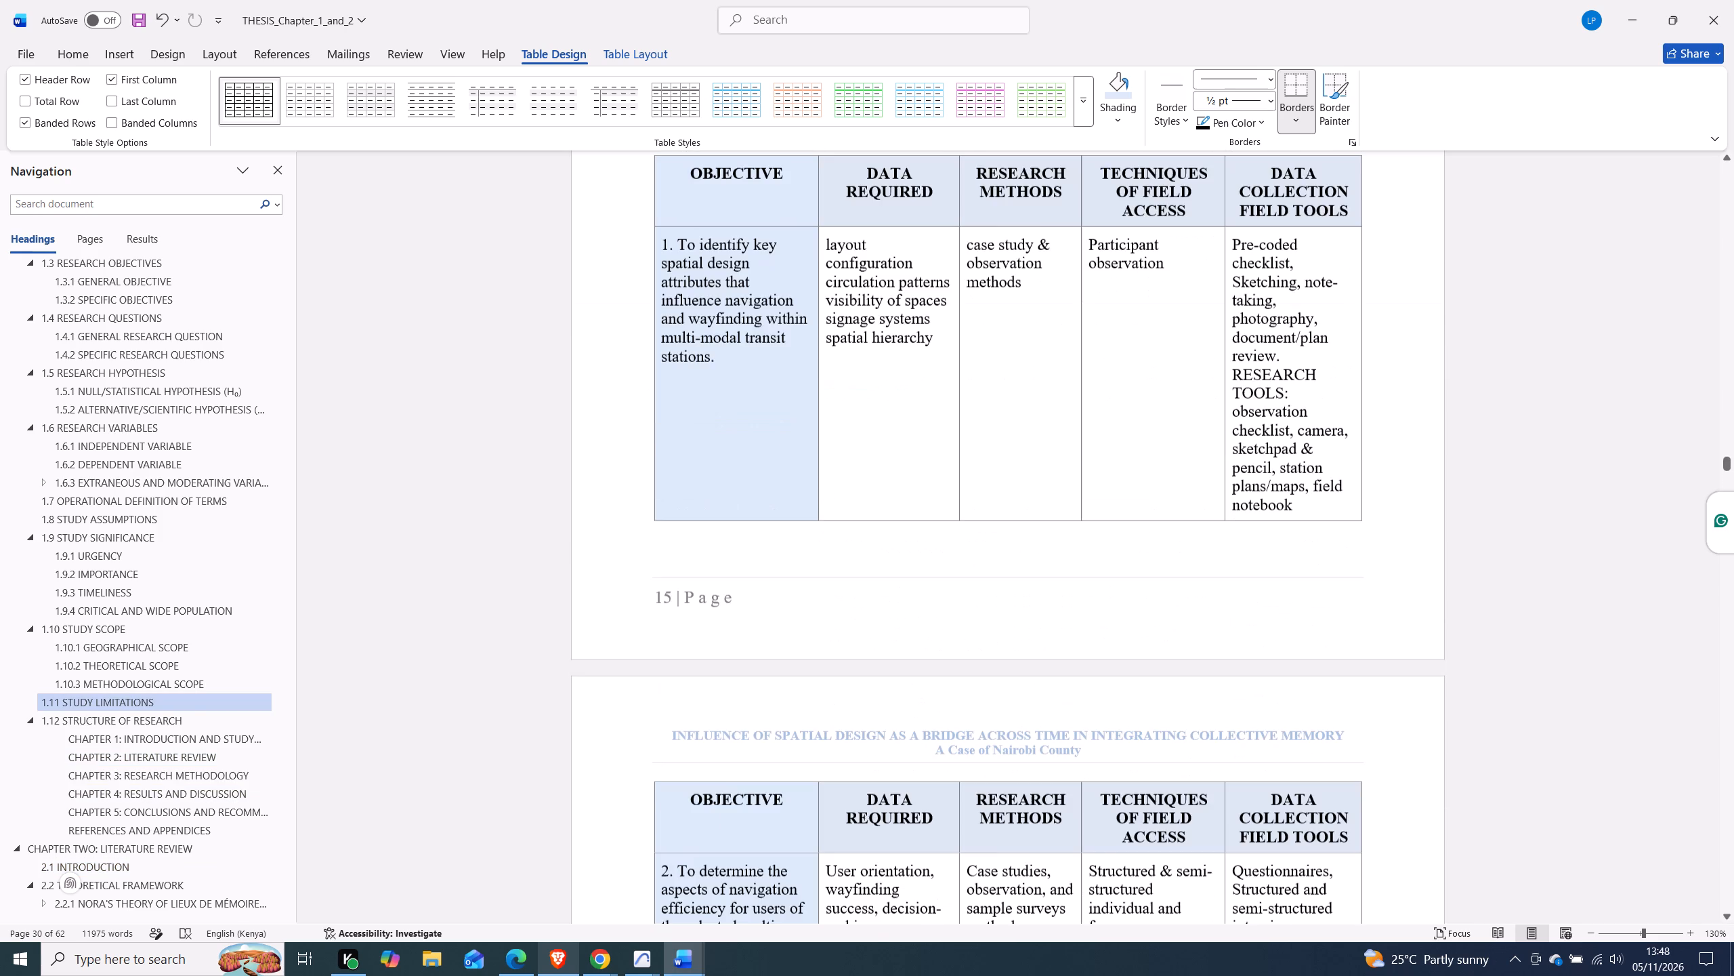
pyautogui.scroll(13, 992, 443)
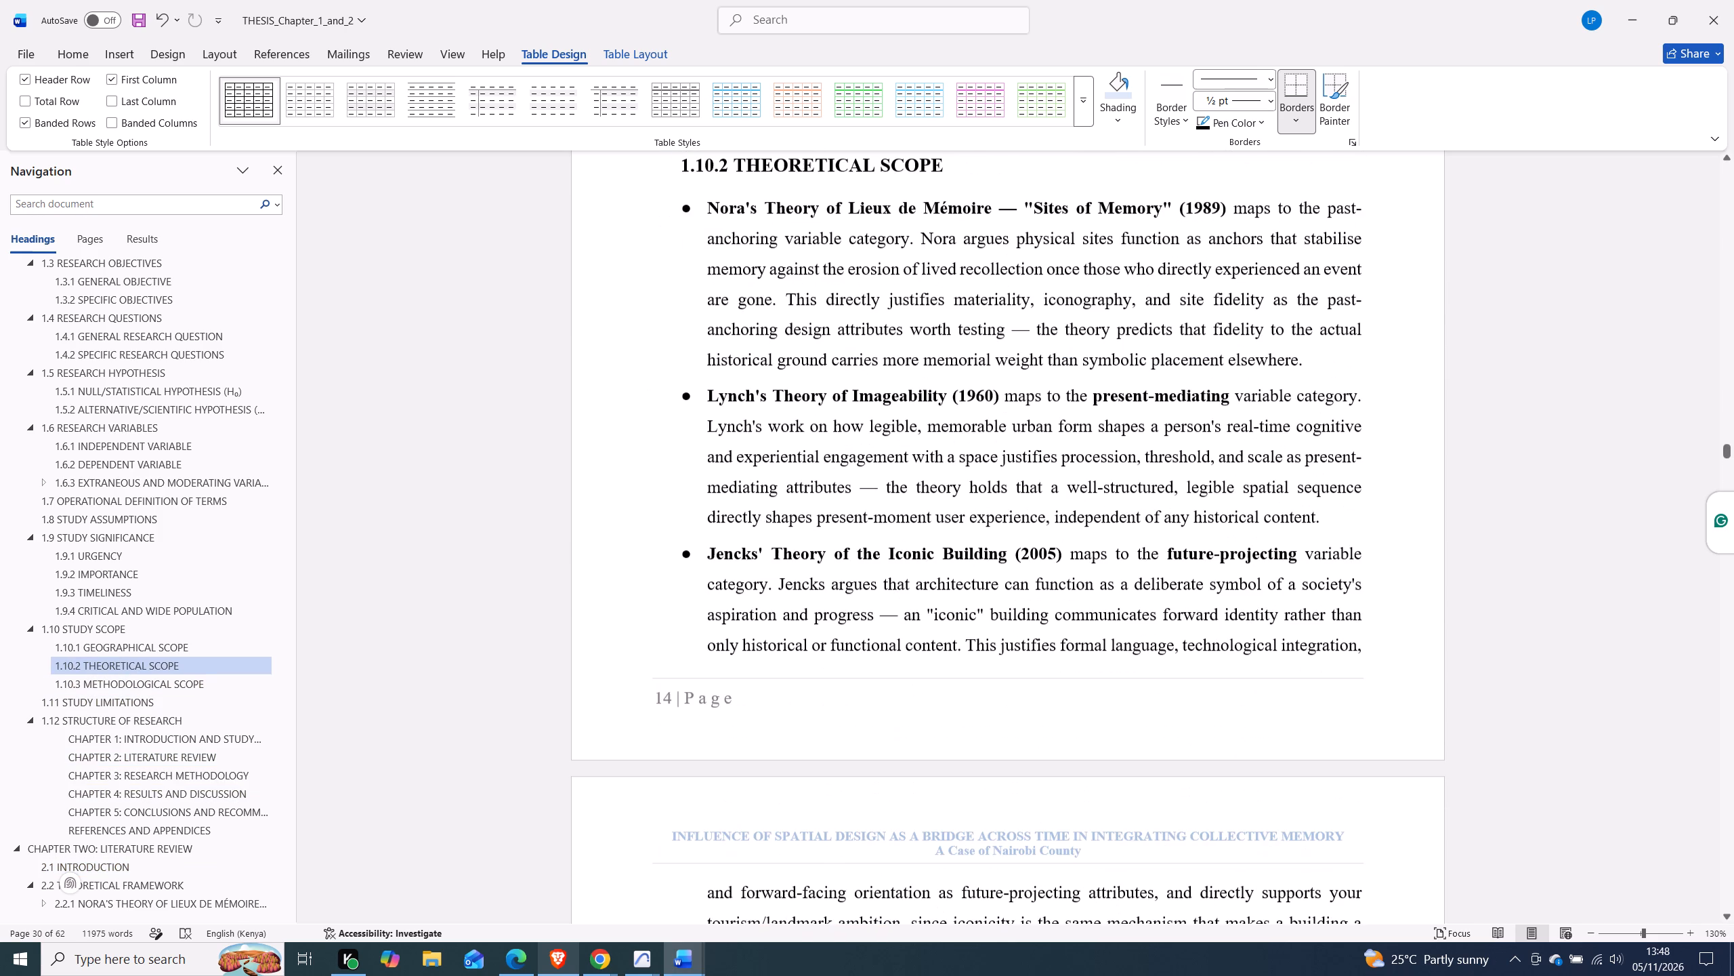
pyautogui.scroll(20, 992, 443)
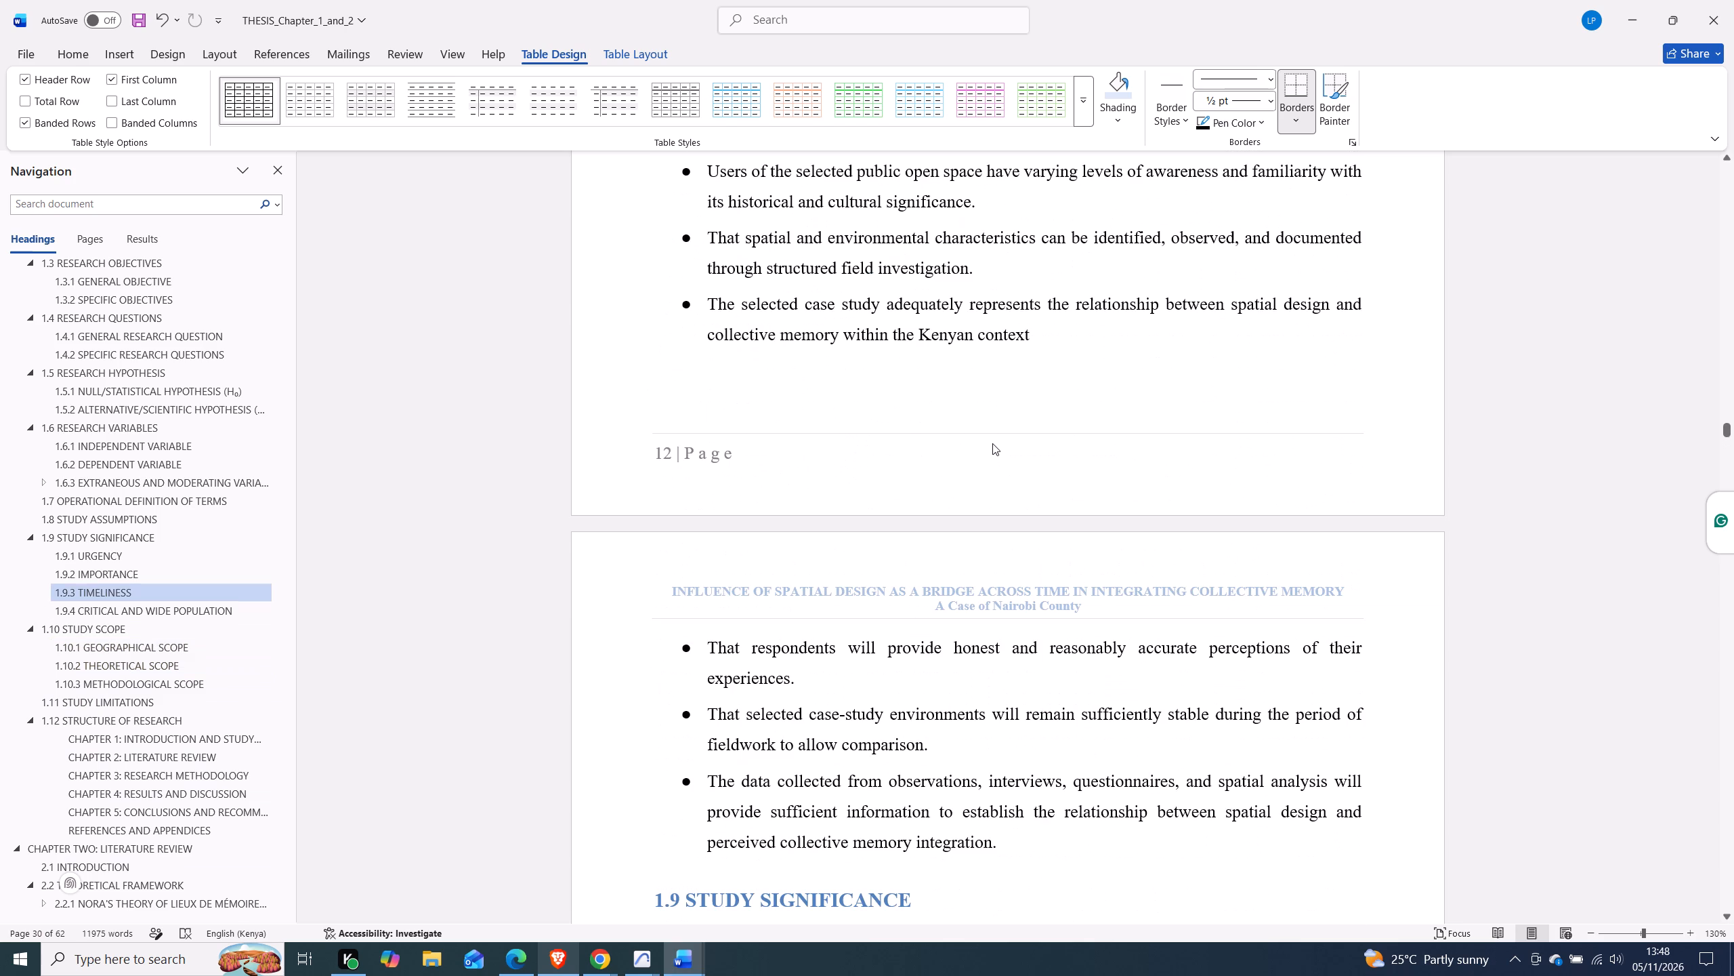
pyautogui.scroll(17, 992, 443)
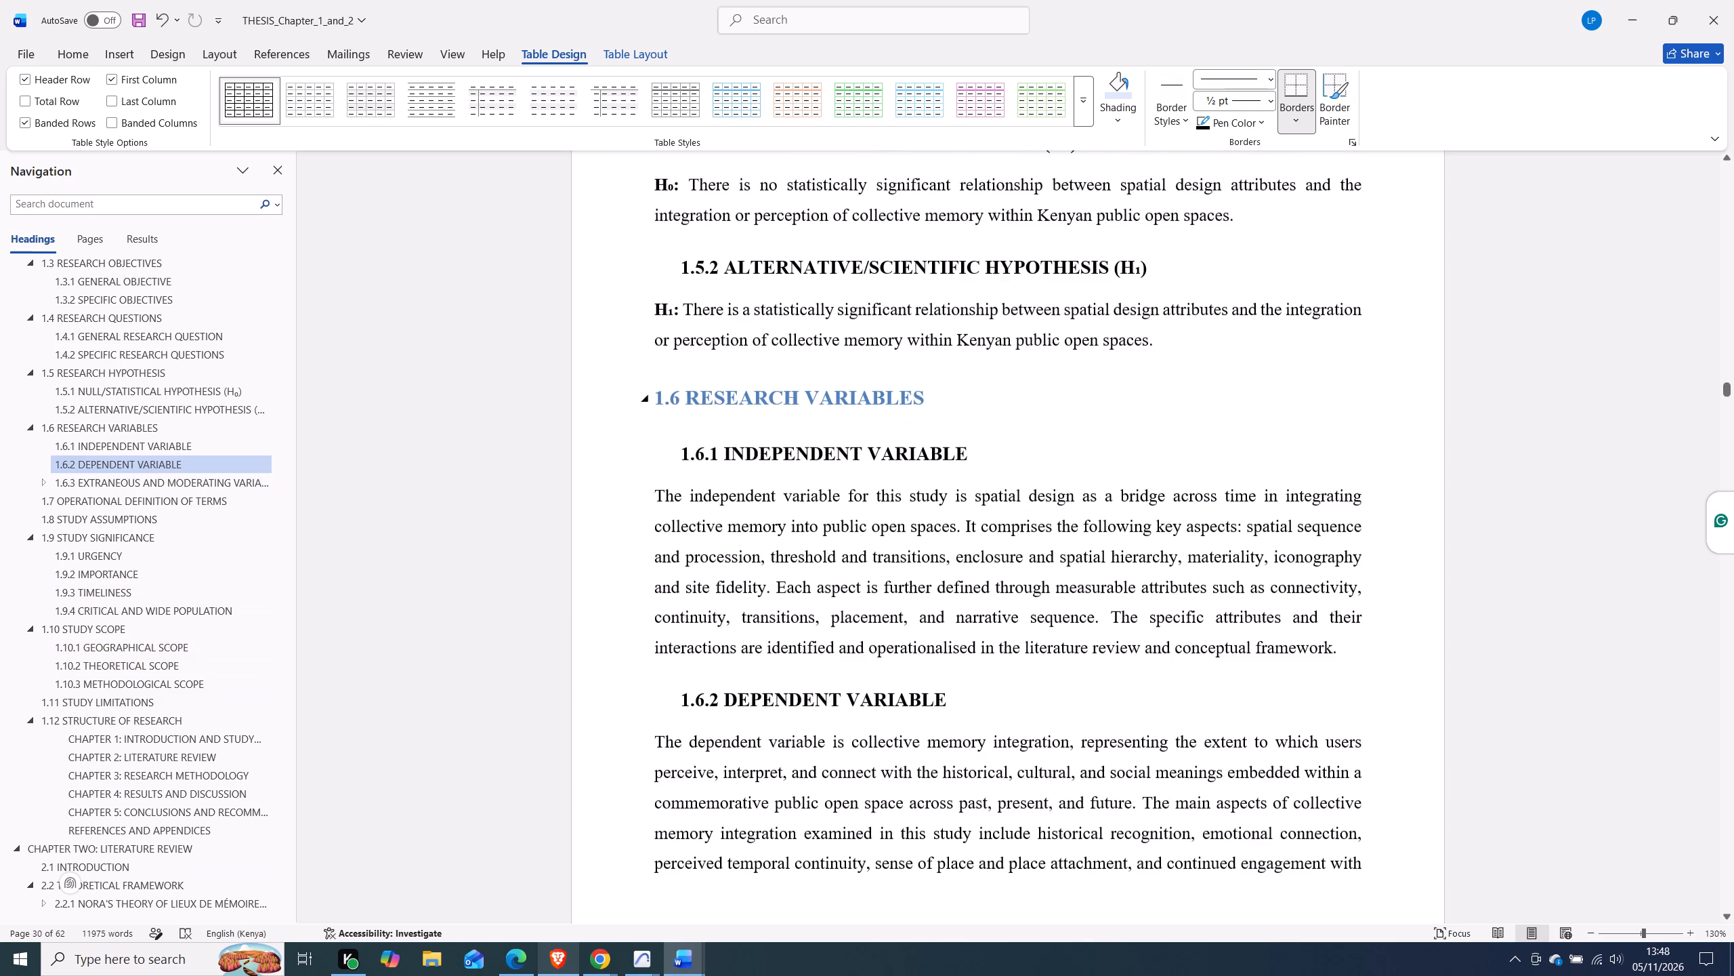
pyautogui.scroll(20, 992, 441)
pyautogui.scroll(1, 992, 441)
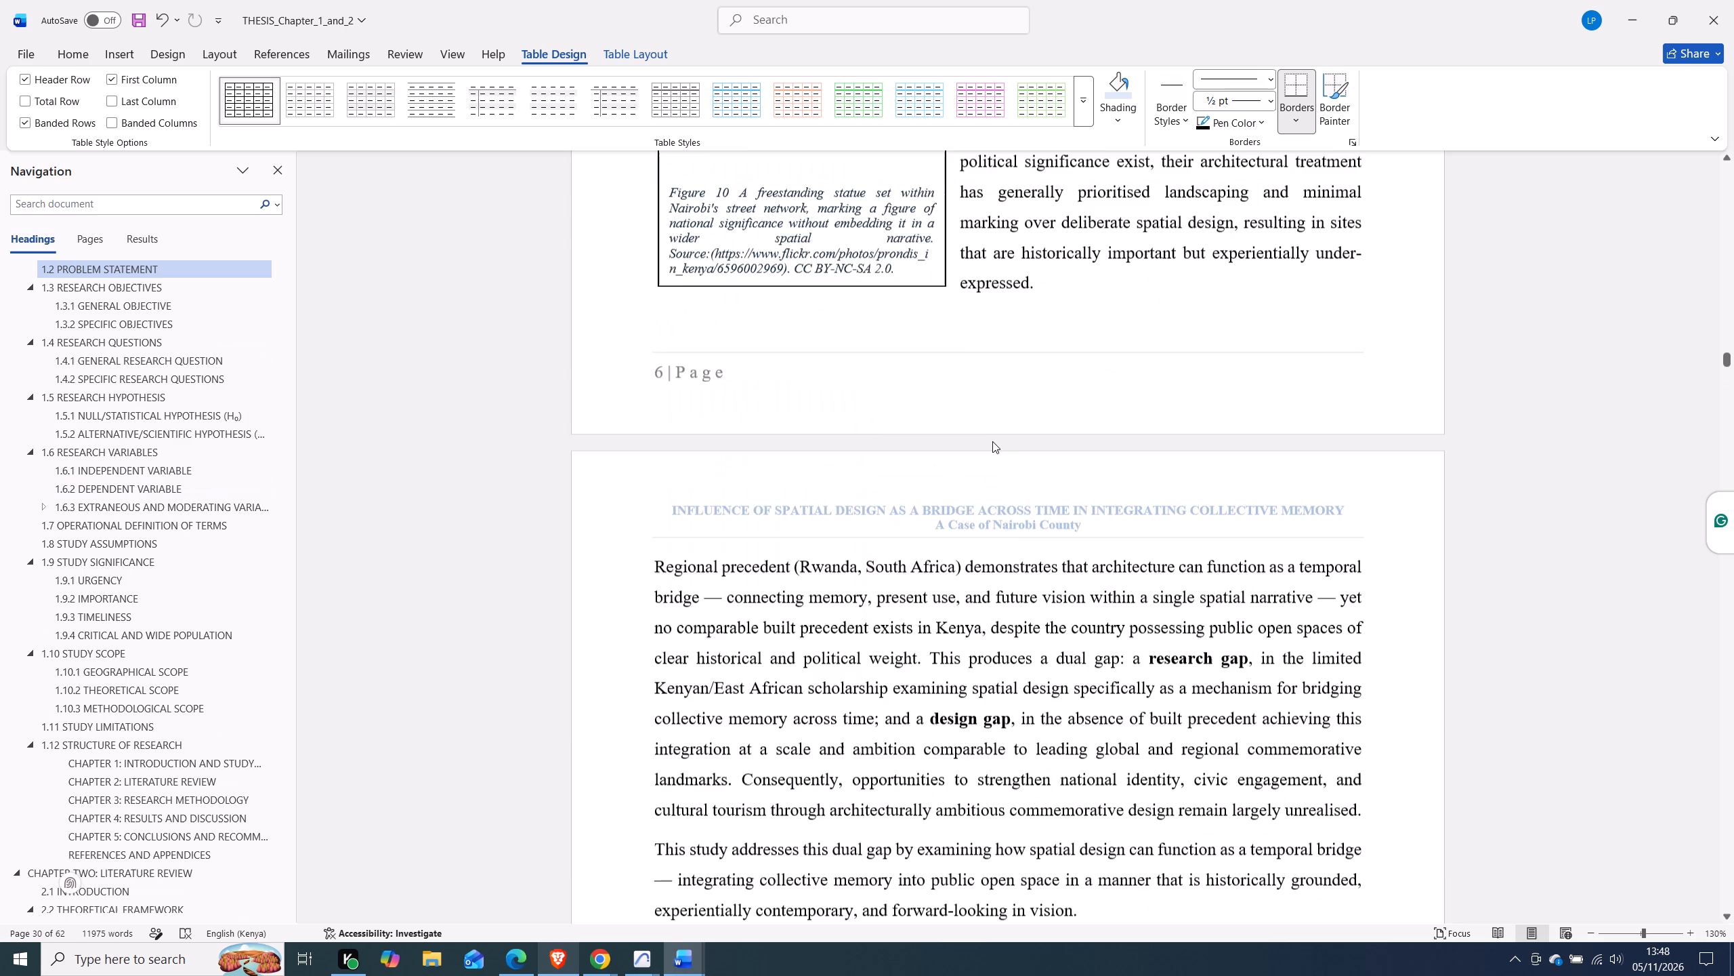
pyautogui.scroll(16, 992, 441)
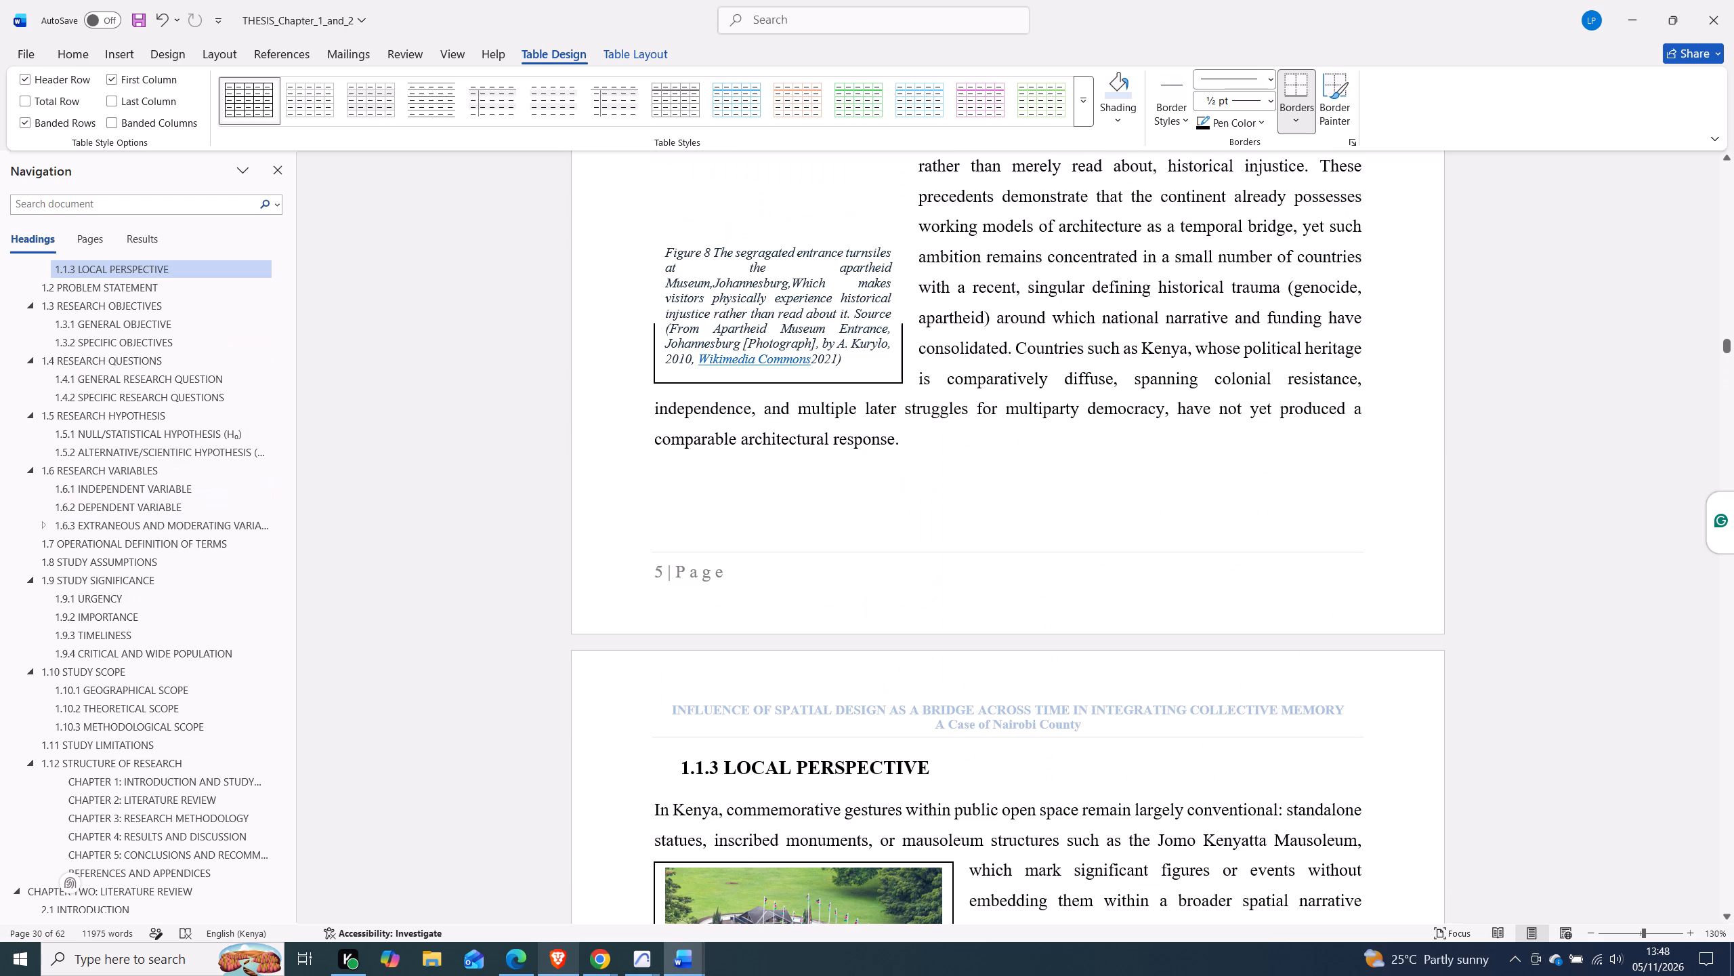
pyautogui.scroll(13, 992, 441)
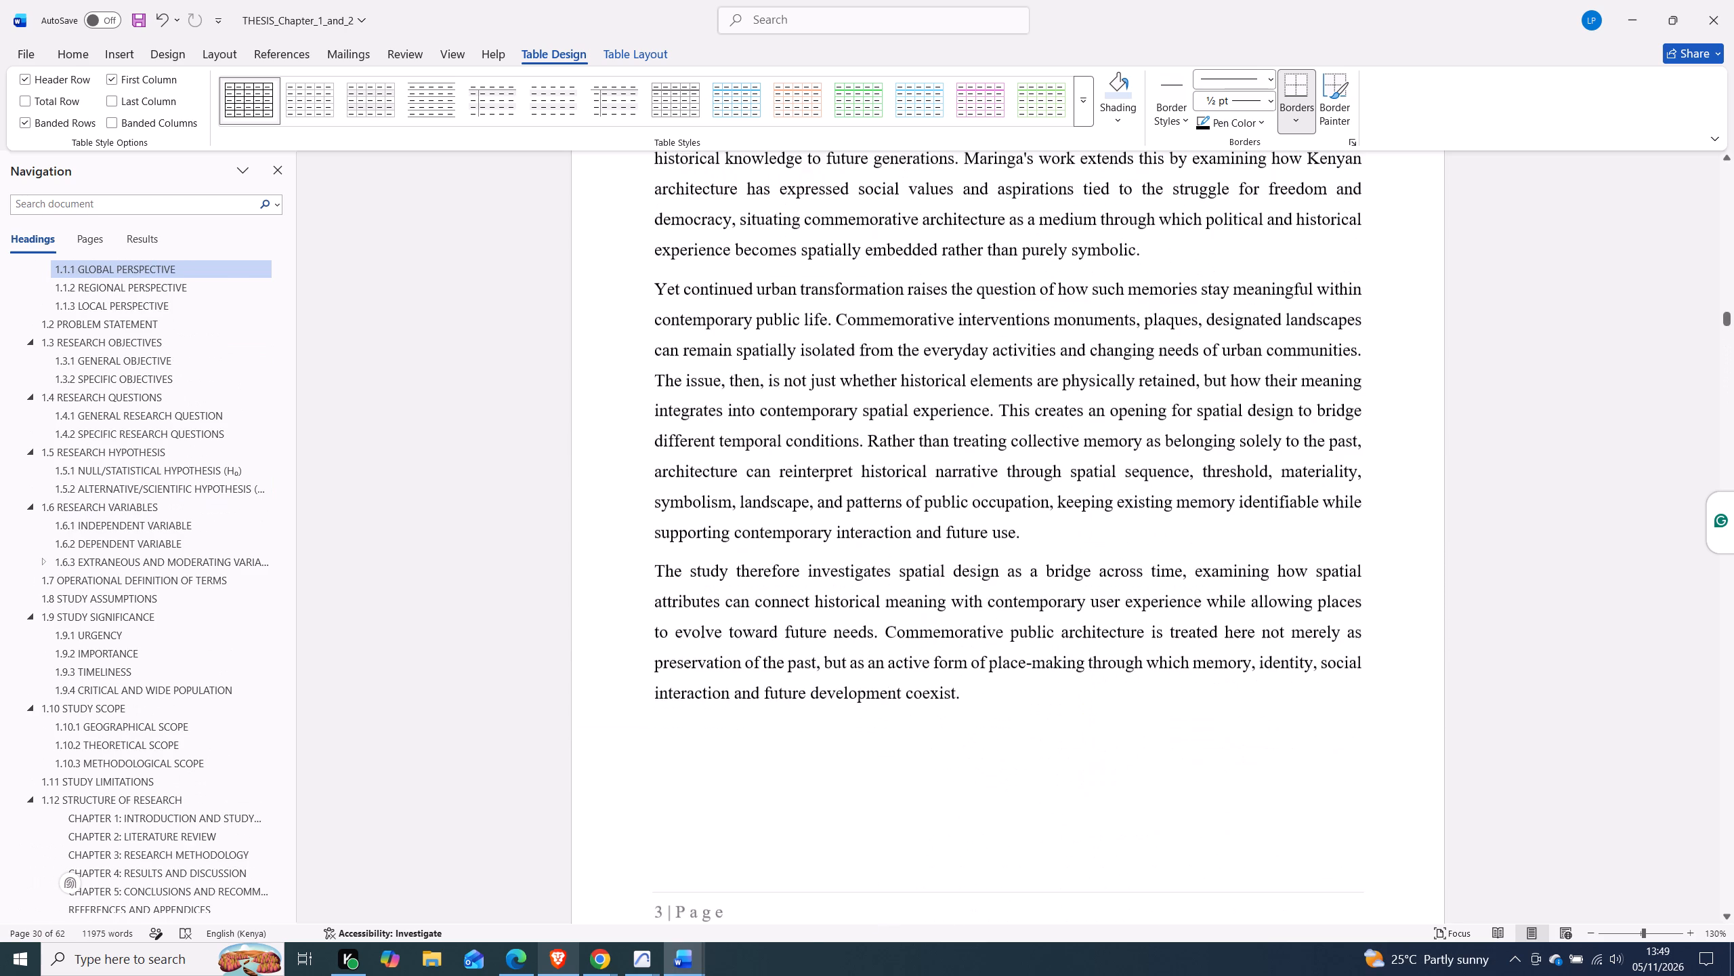
pyautogui.scroll(16, 992, 441)
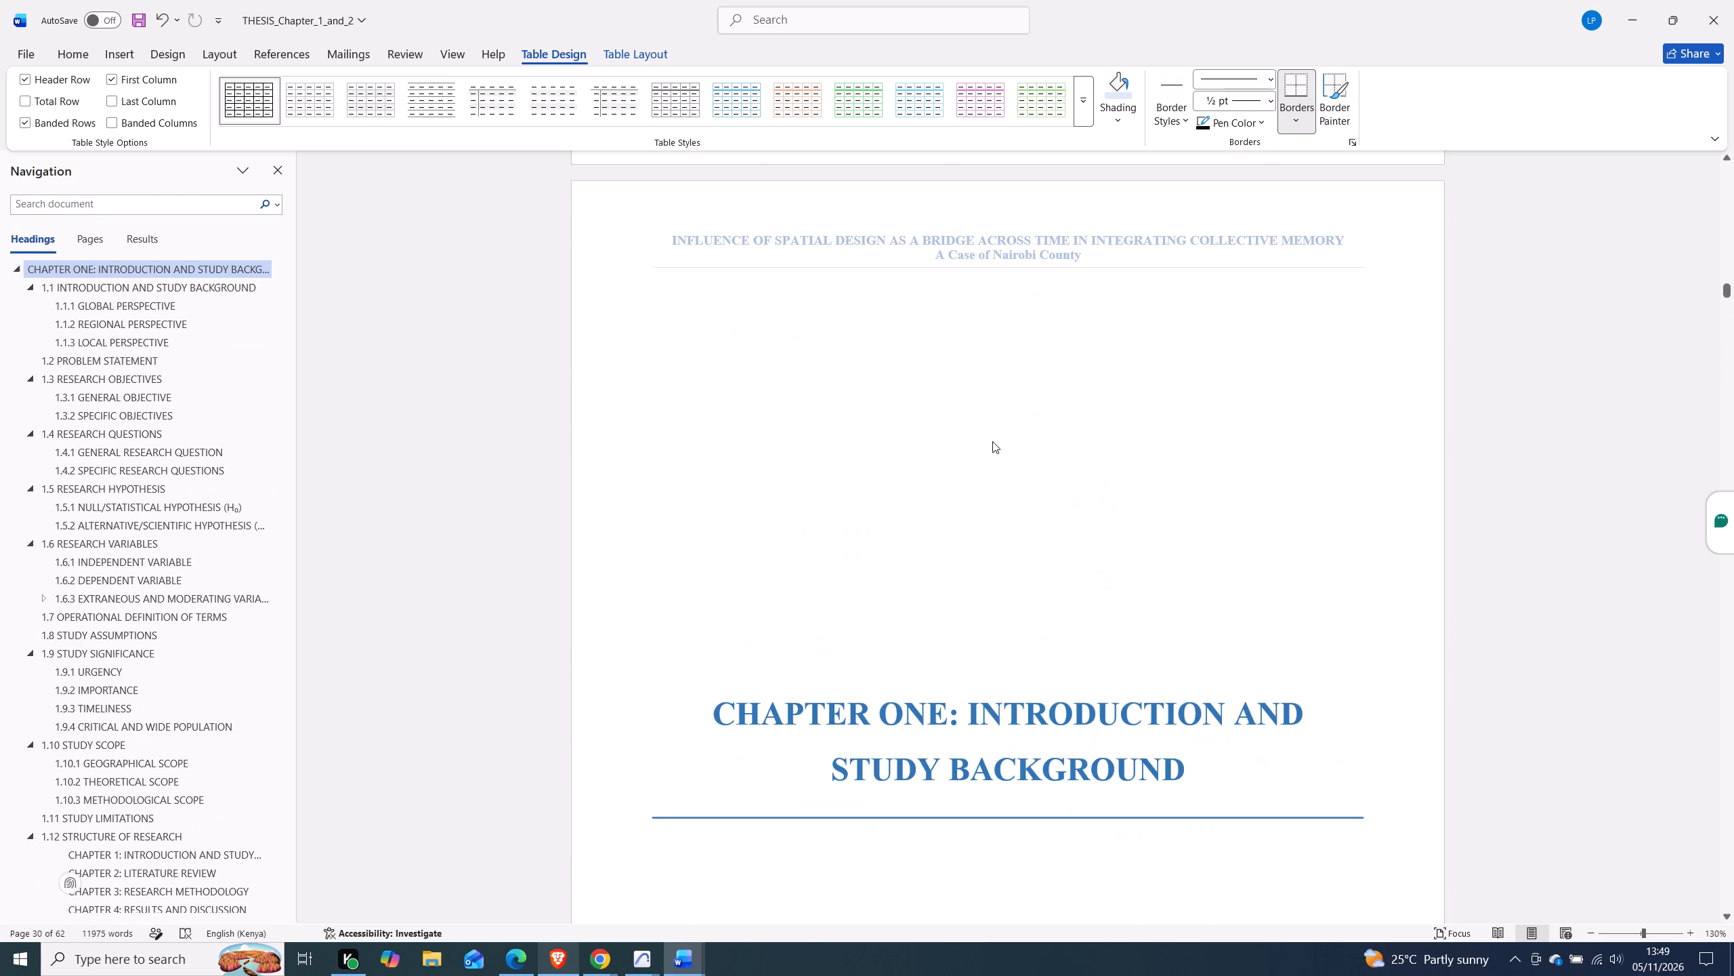
pyautogui.scroll(13, 992, 441)
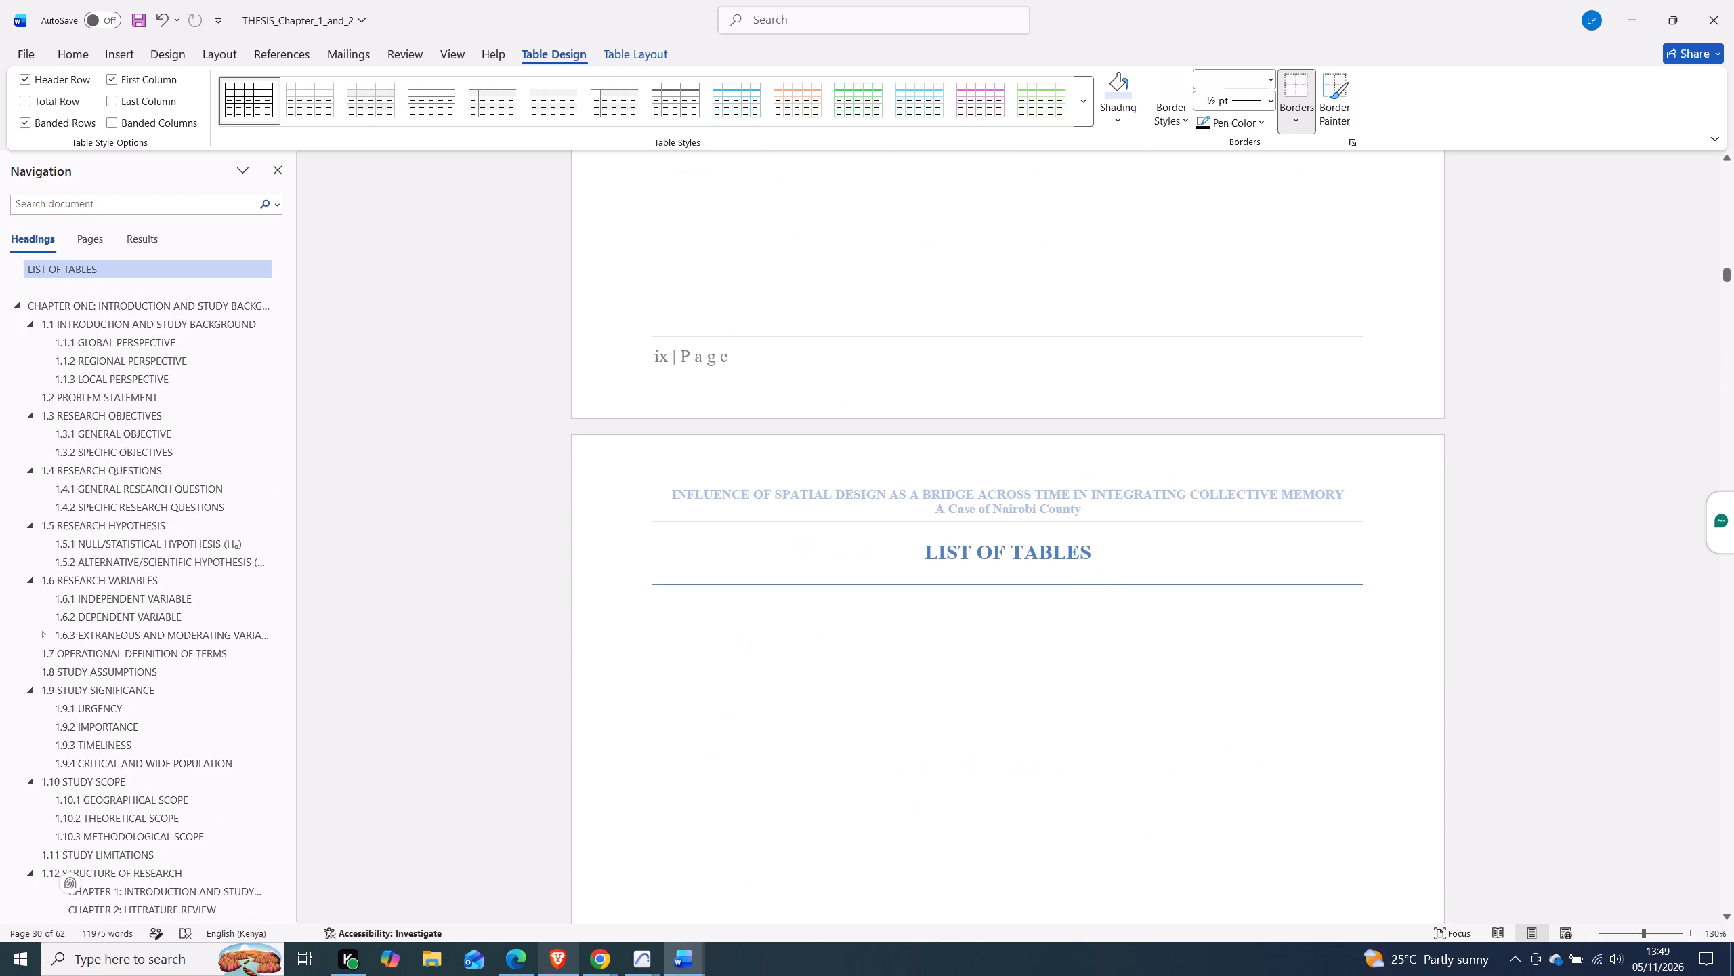
pyautogui.scroll(5, 992, 441)
# Review the document forward from the List of Figures through Chapter One to the blank row ending the comparison table.
pyautogui.scroll(-5, 992, 441)
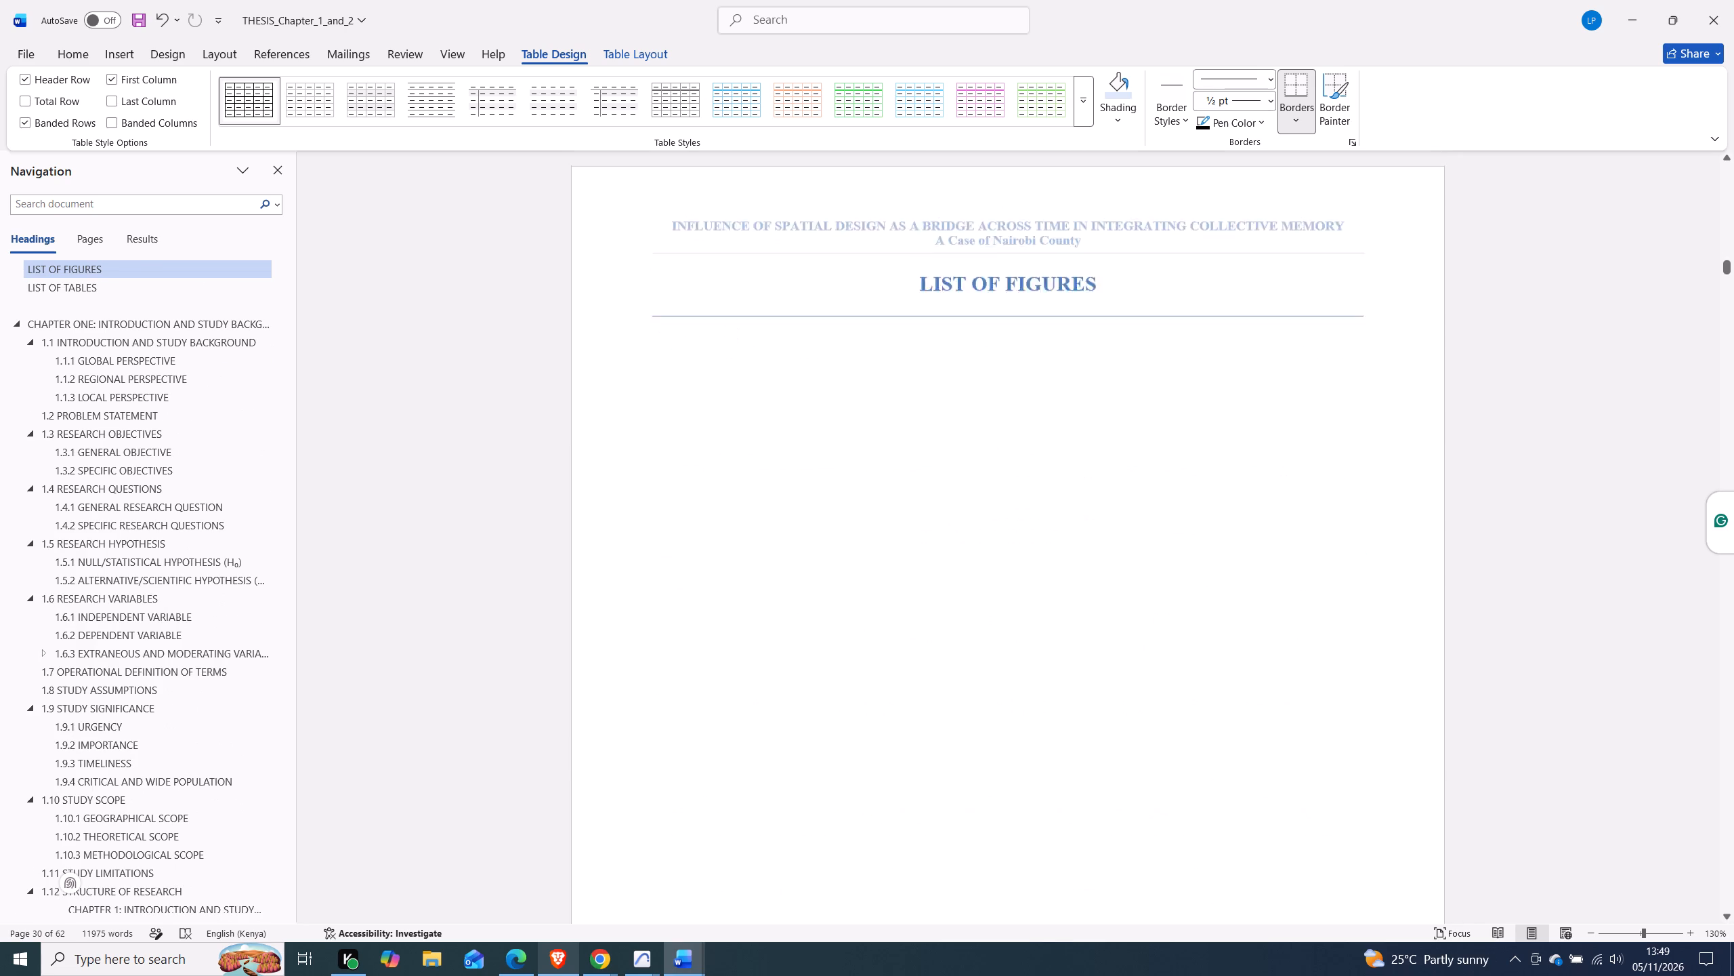
pyautogui.scroll(-20, 992, 441)
pyautogui.scroll(-8, 992, 441)
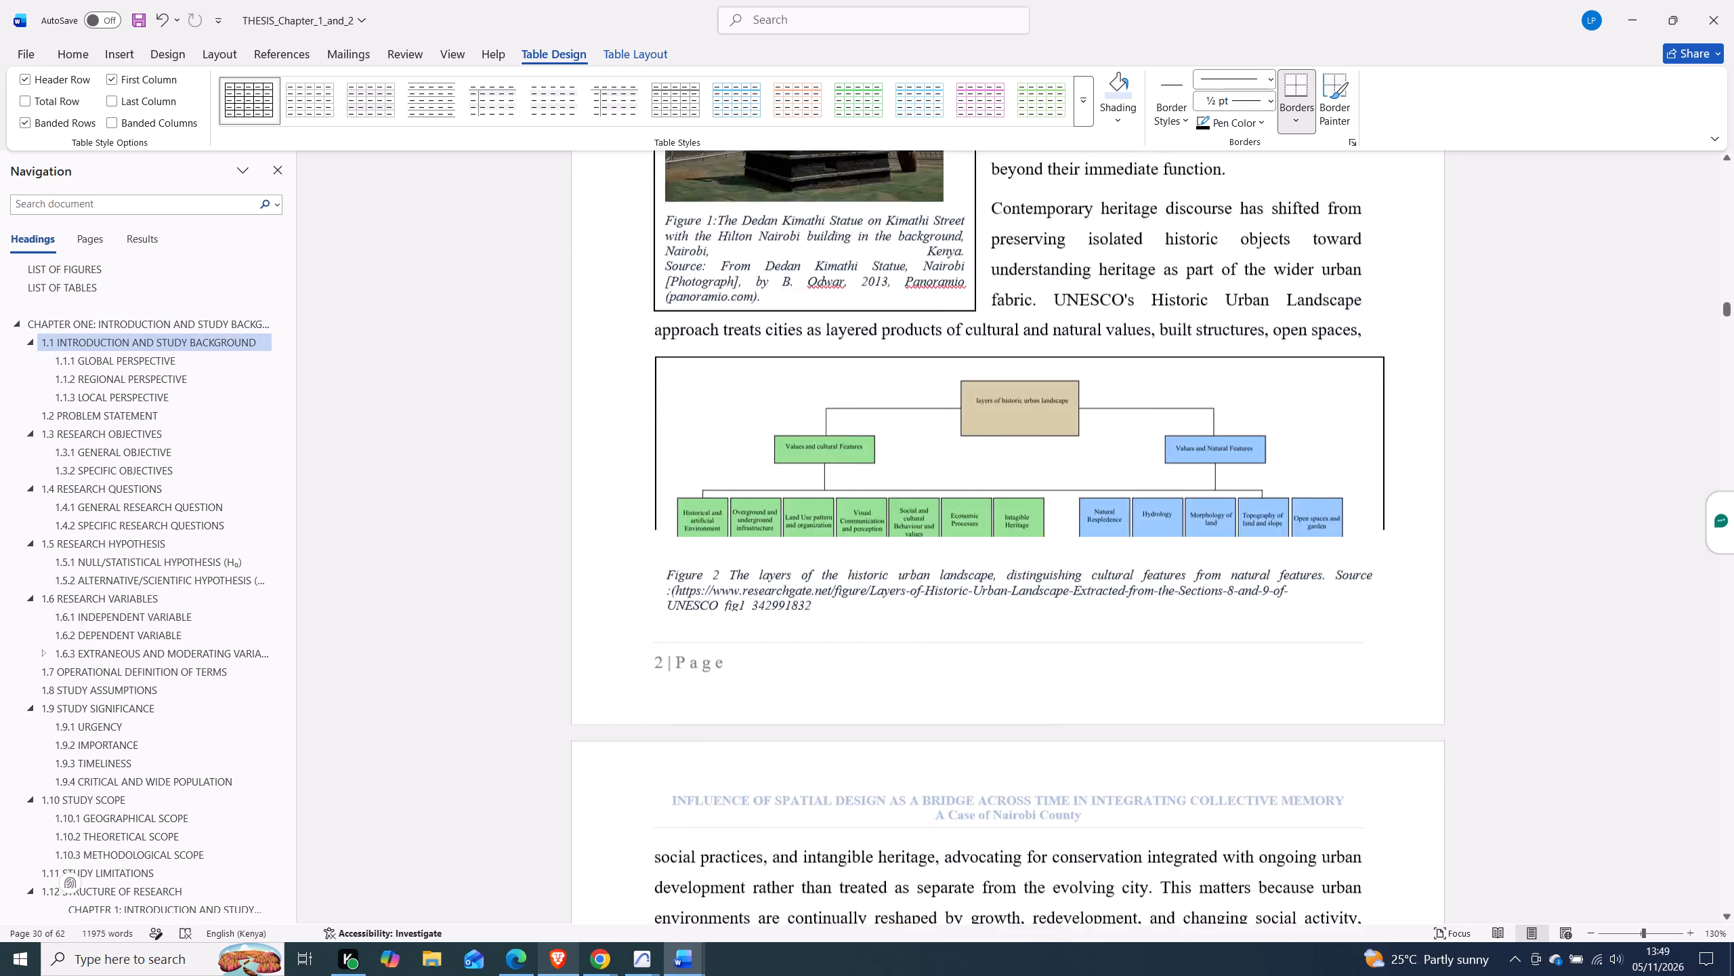
pyautogui.scroll(-20, 988, 441)
pyautogui.scroll(-8, 988, 441)
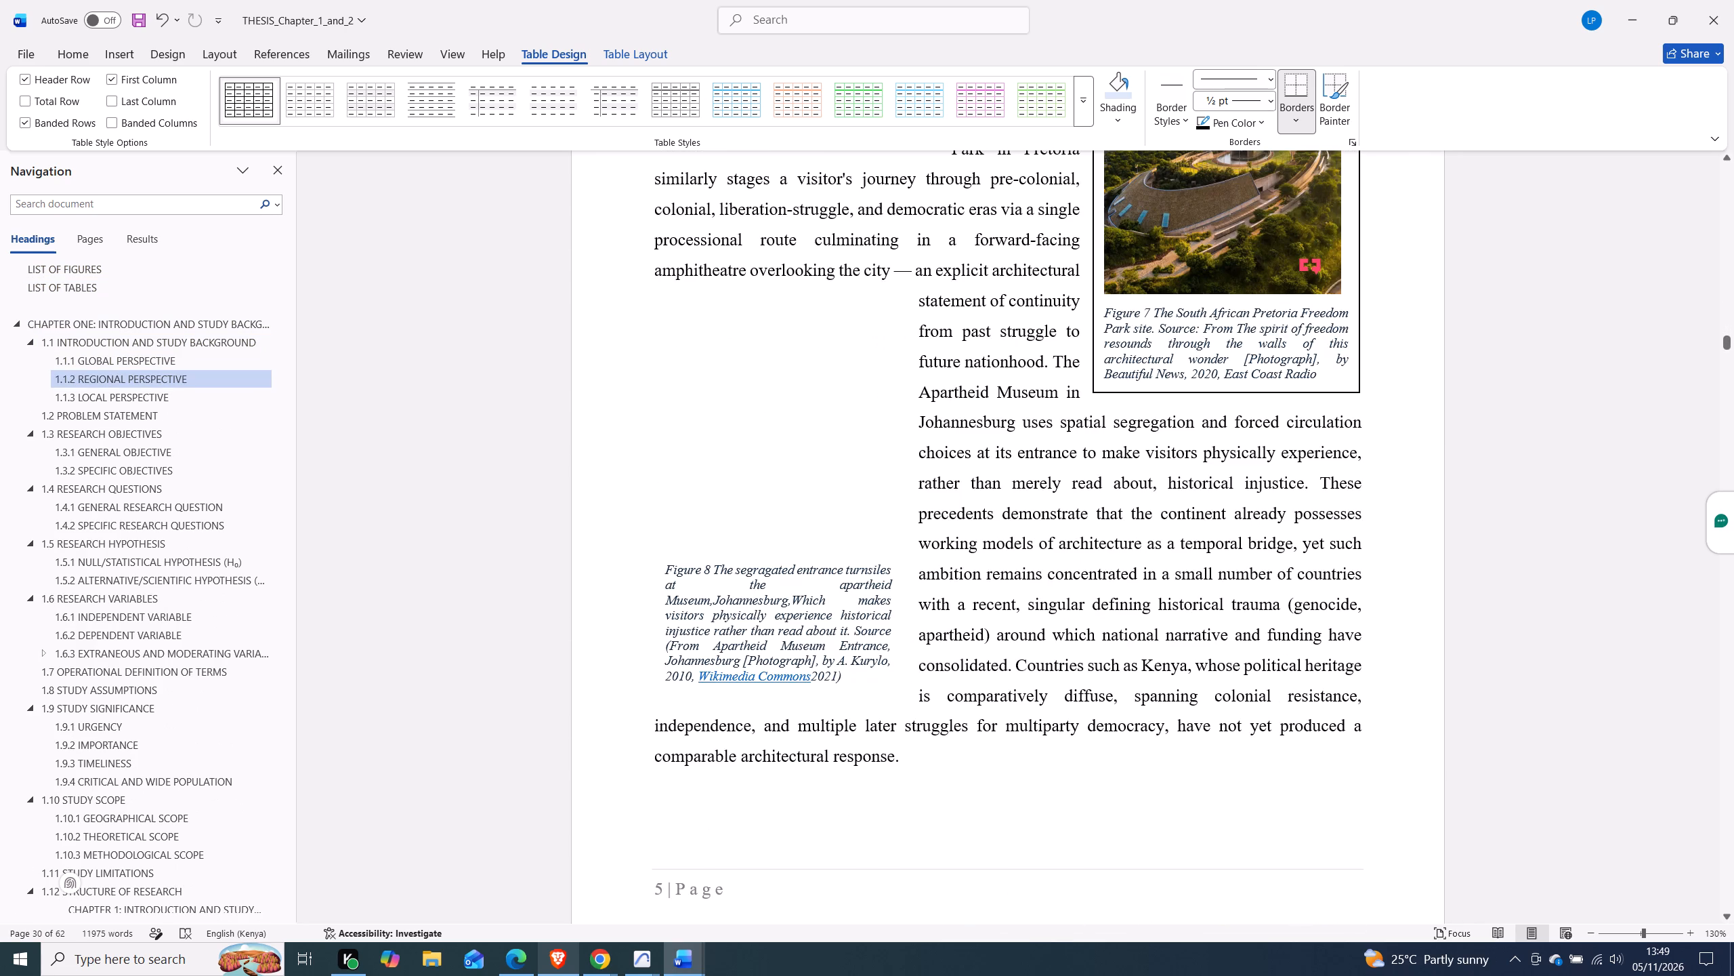
pyautogui.scroll(-20, 988, 441)
pyautogui.scroll(-8, 988, 441)
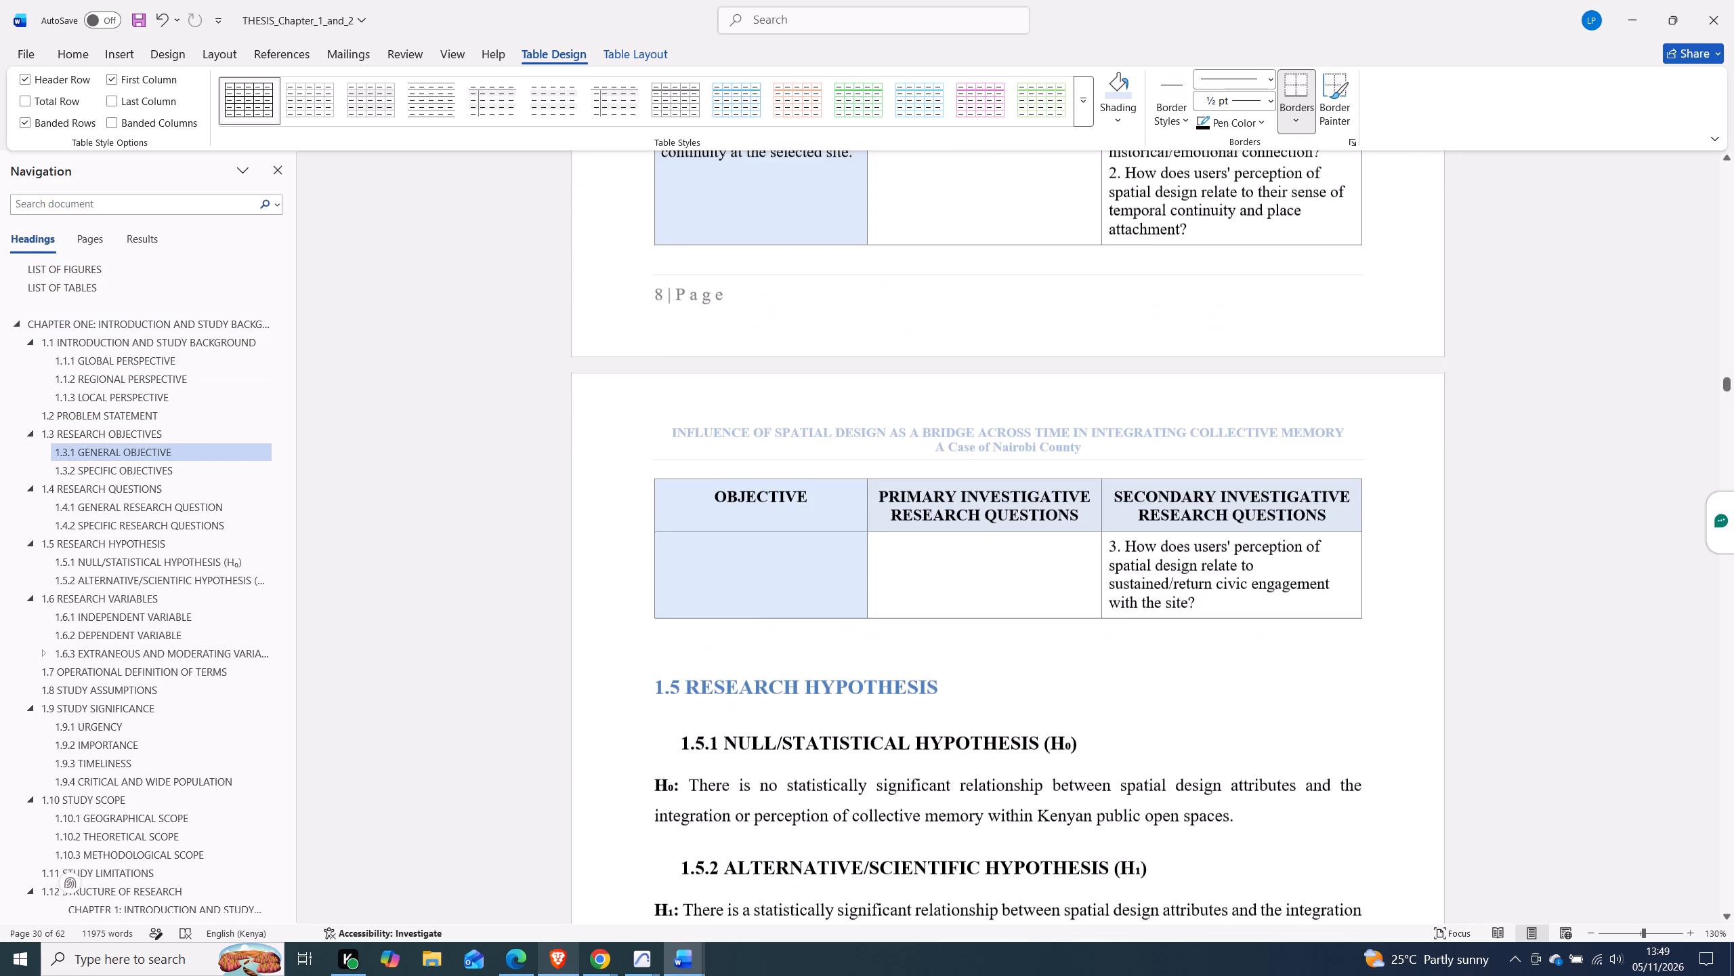
pyautogui.scroll(-12, 986, 443)
pyautogui.scroll(-9, 986, 443)
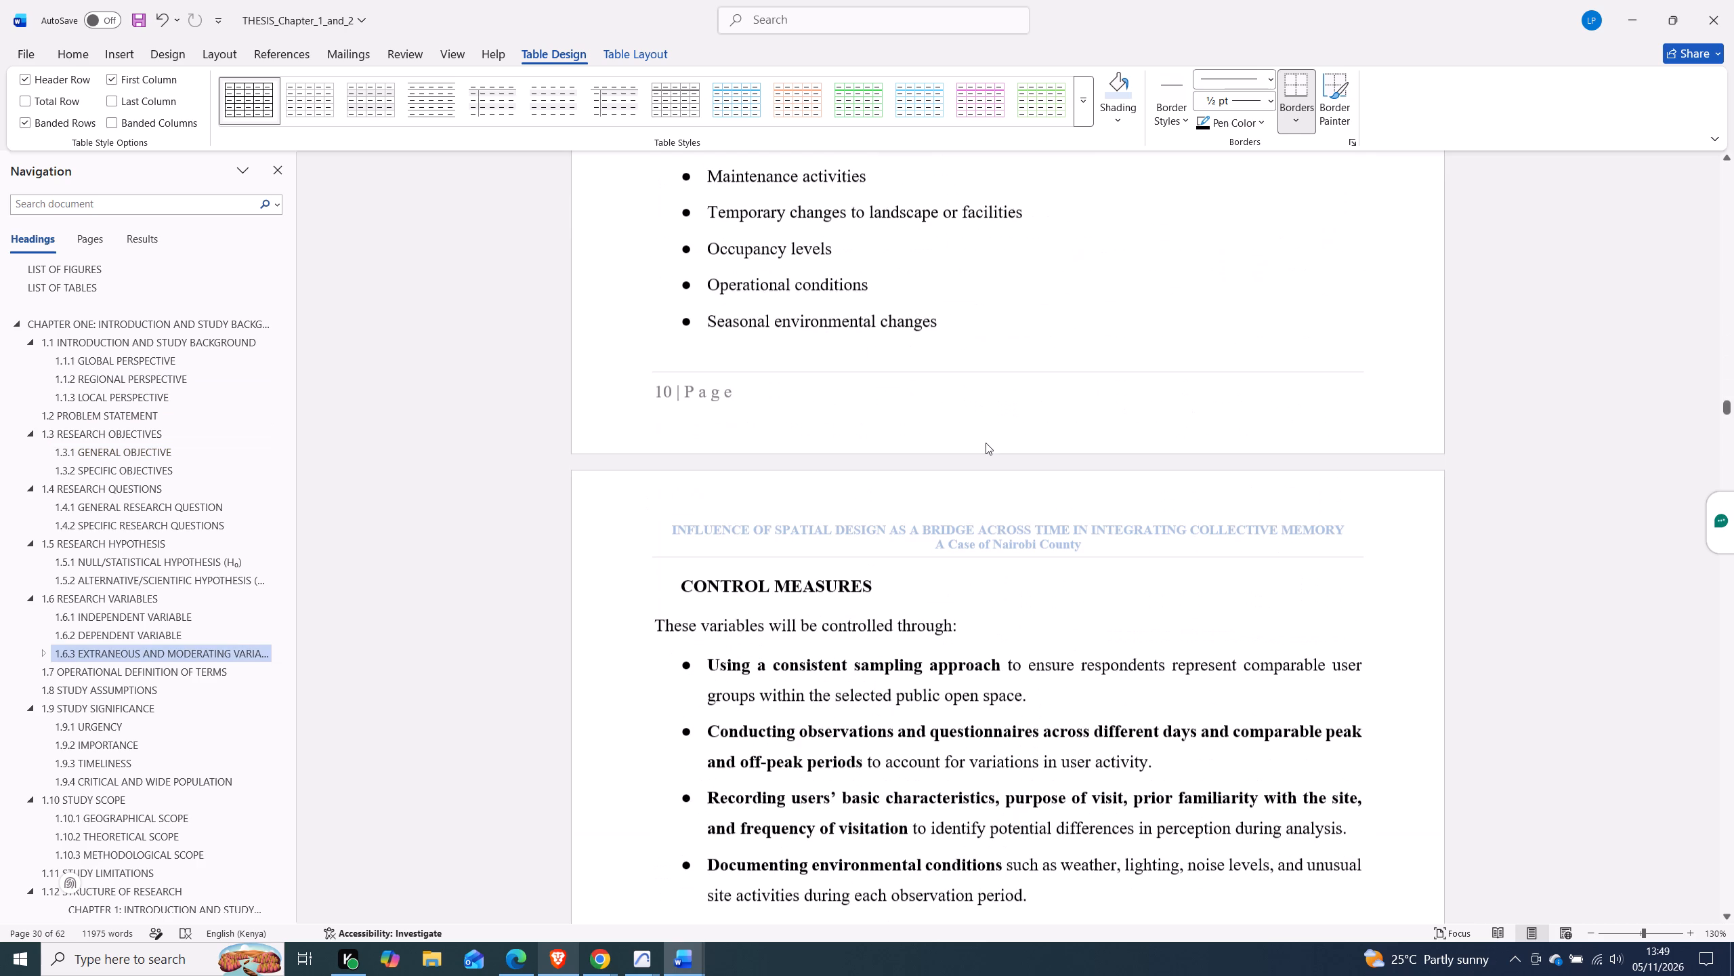
pyautogui.scroll(-20, 986, 443)
pyautogui.scroll(-4, 986, 443)
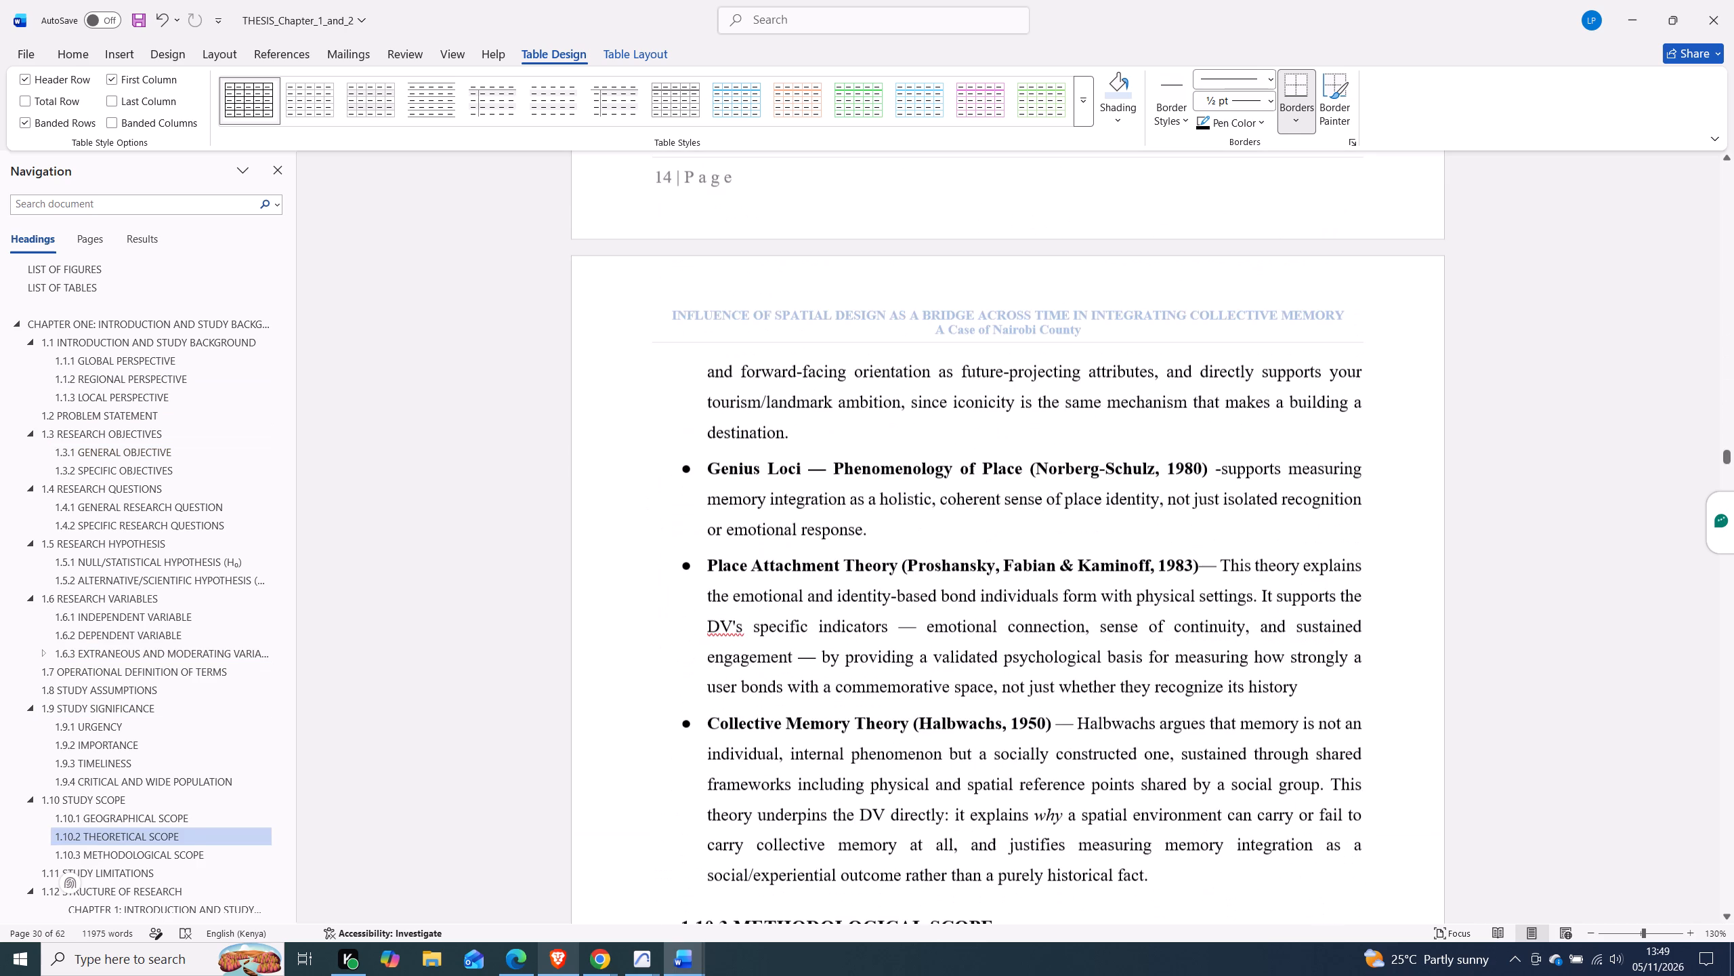
pyautogui.scroll(-19, 986, 443)
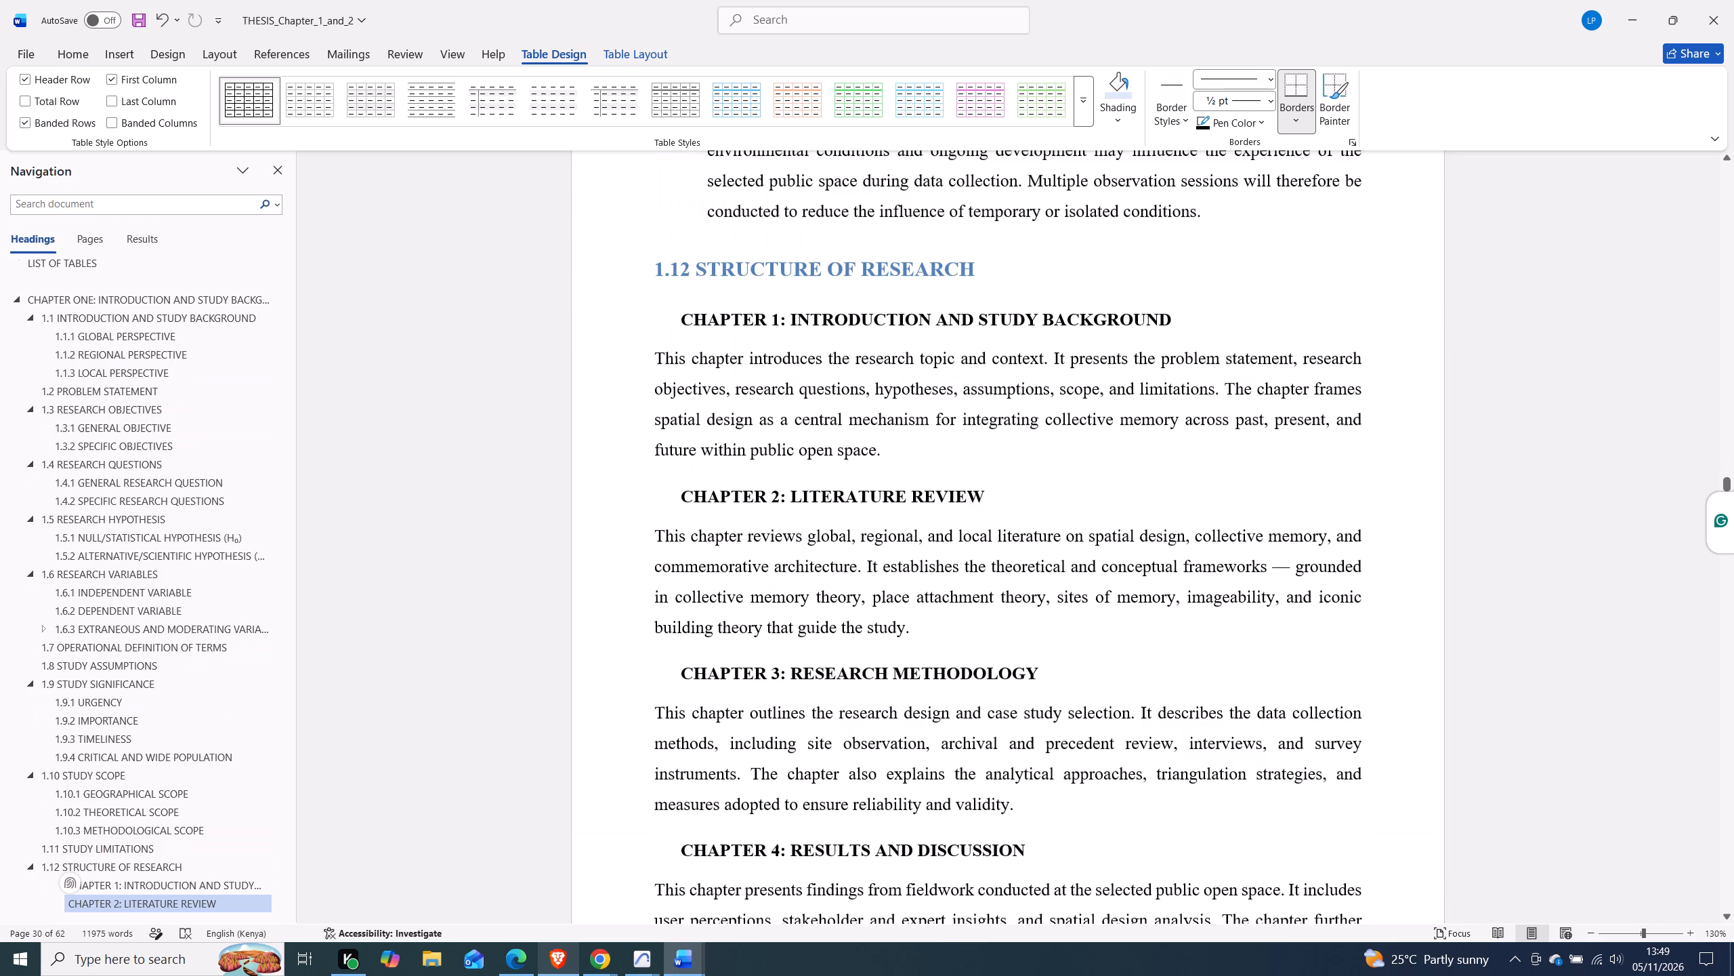
pyautogui.scroll(-9, 984, 443)
pyautogui.scroll(12, 984, 443)
pyautogui.scroll(-20, 973, 437)
pyautogui.scroll(-8, 973, 437)
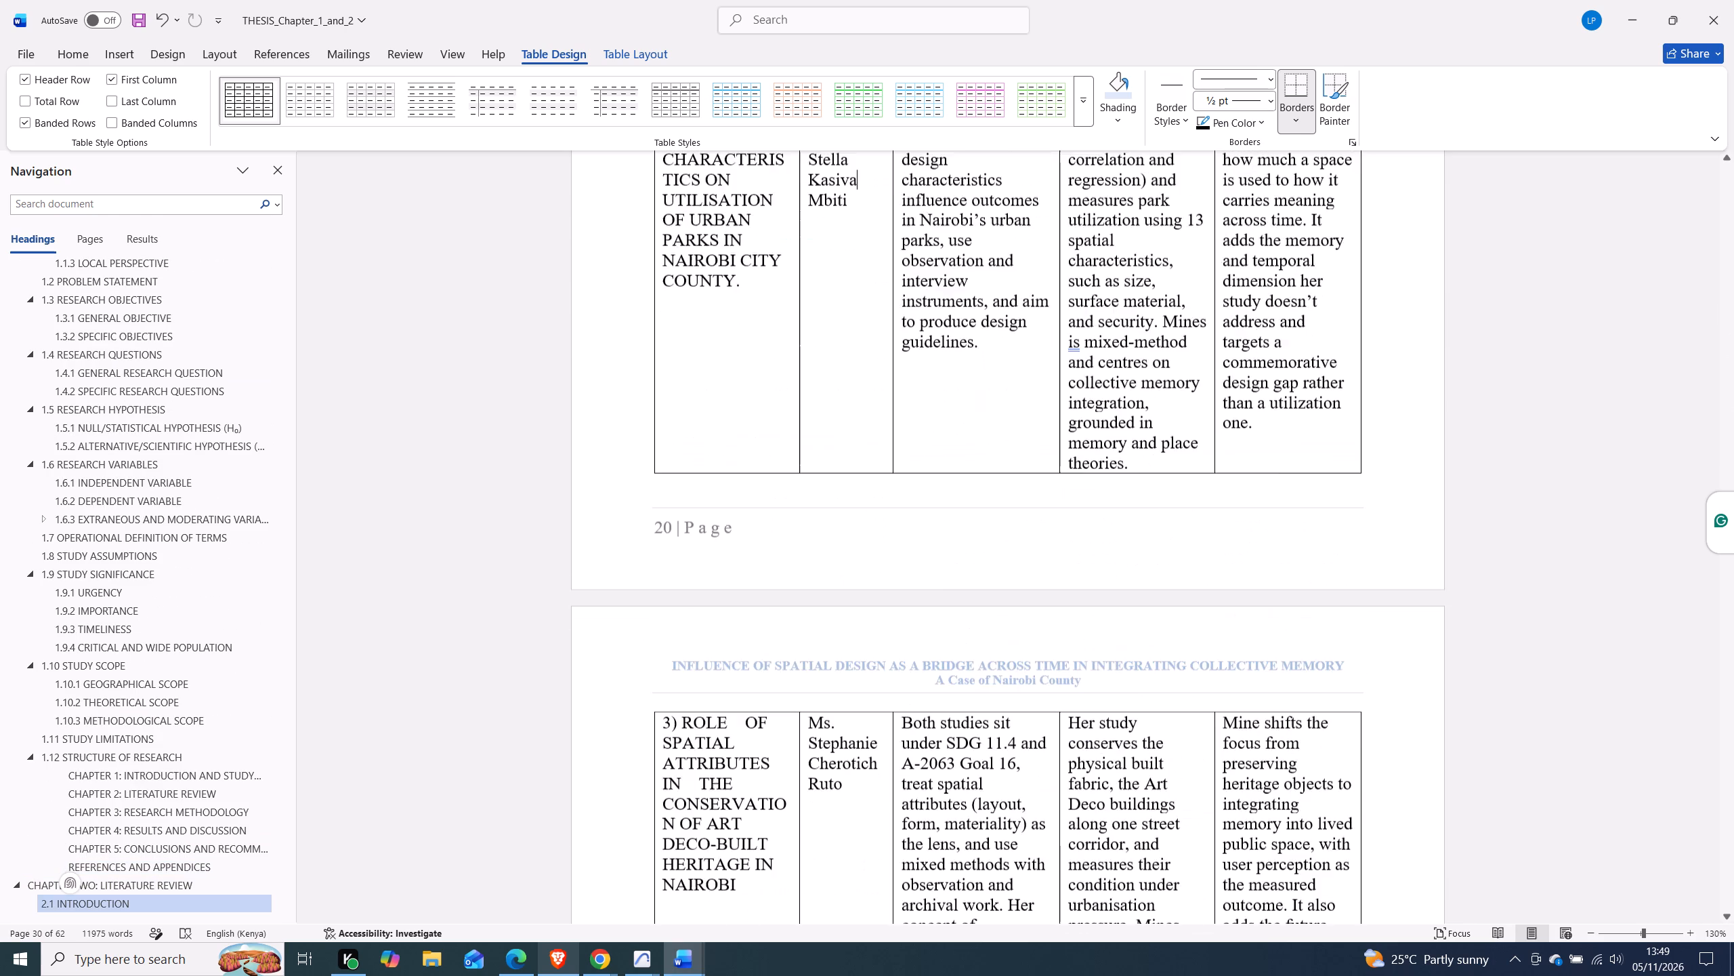
pyautogui.scroll(-9, 973, 437)
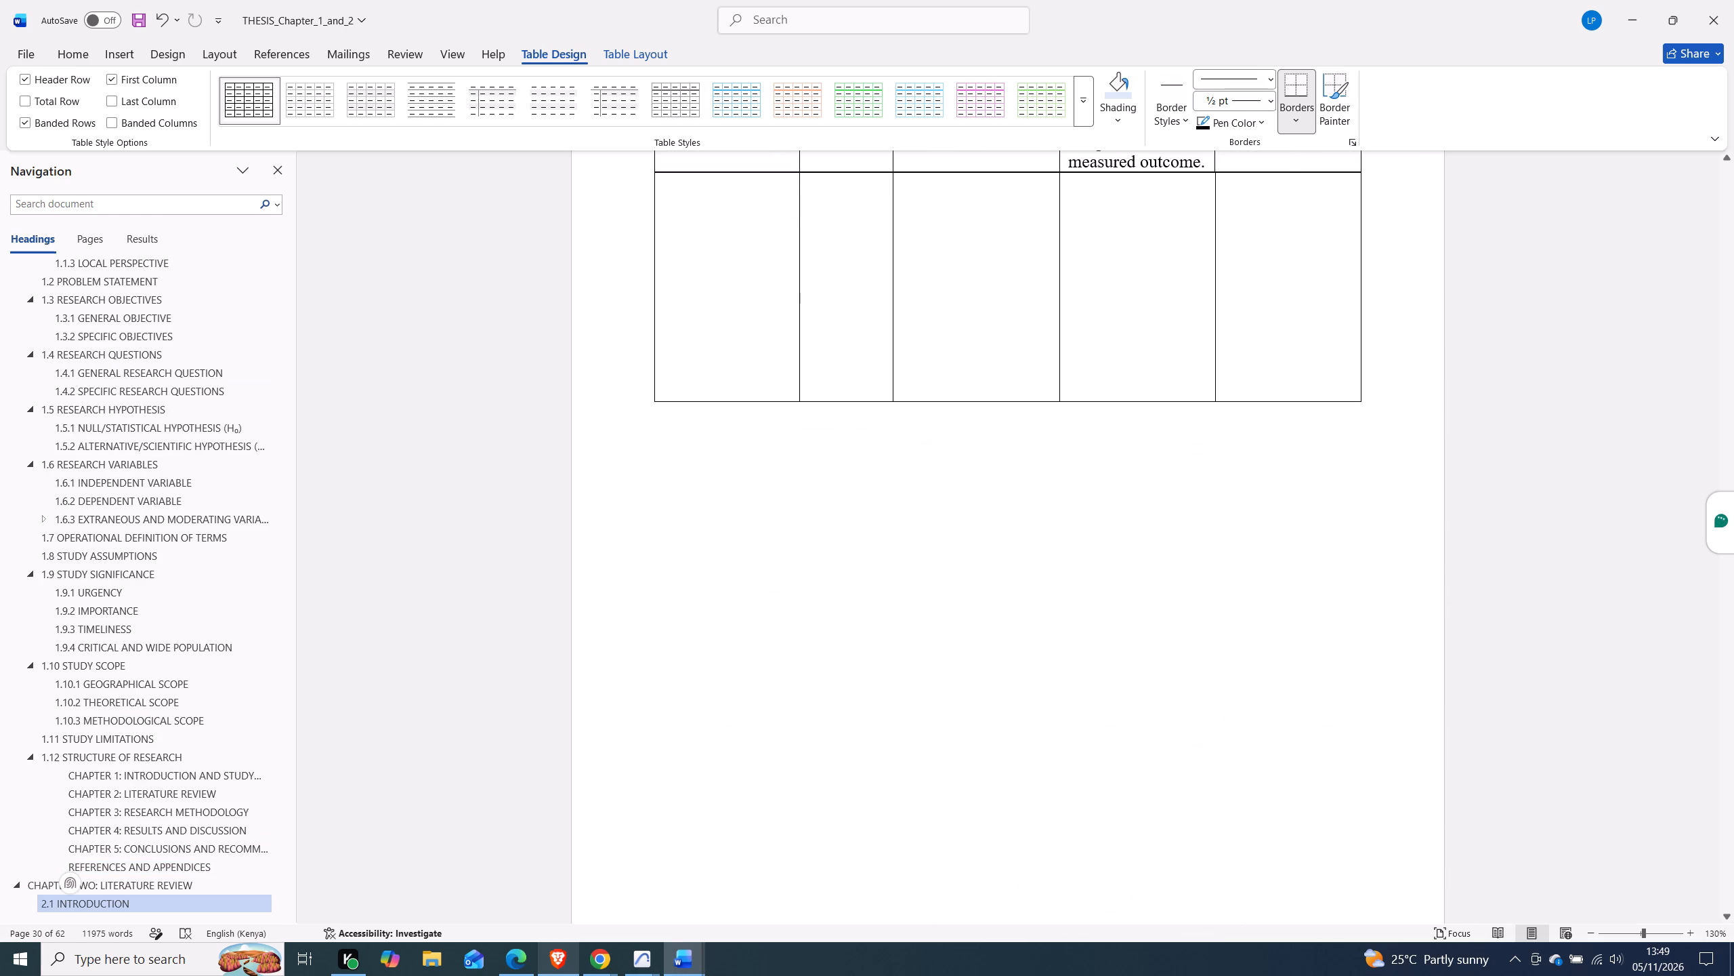
# Increase the height of the blank five-column row below the comparison table by extending its bottom border down the page.
pyautogui.scroll(2, 977, 417)
pyautogui.scroll(-2, 972, 515)
pyautogui.moveTo(983, 401); pyautogui.dragTo(1001, 495)
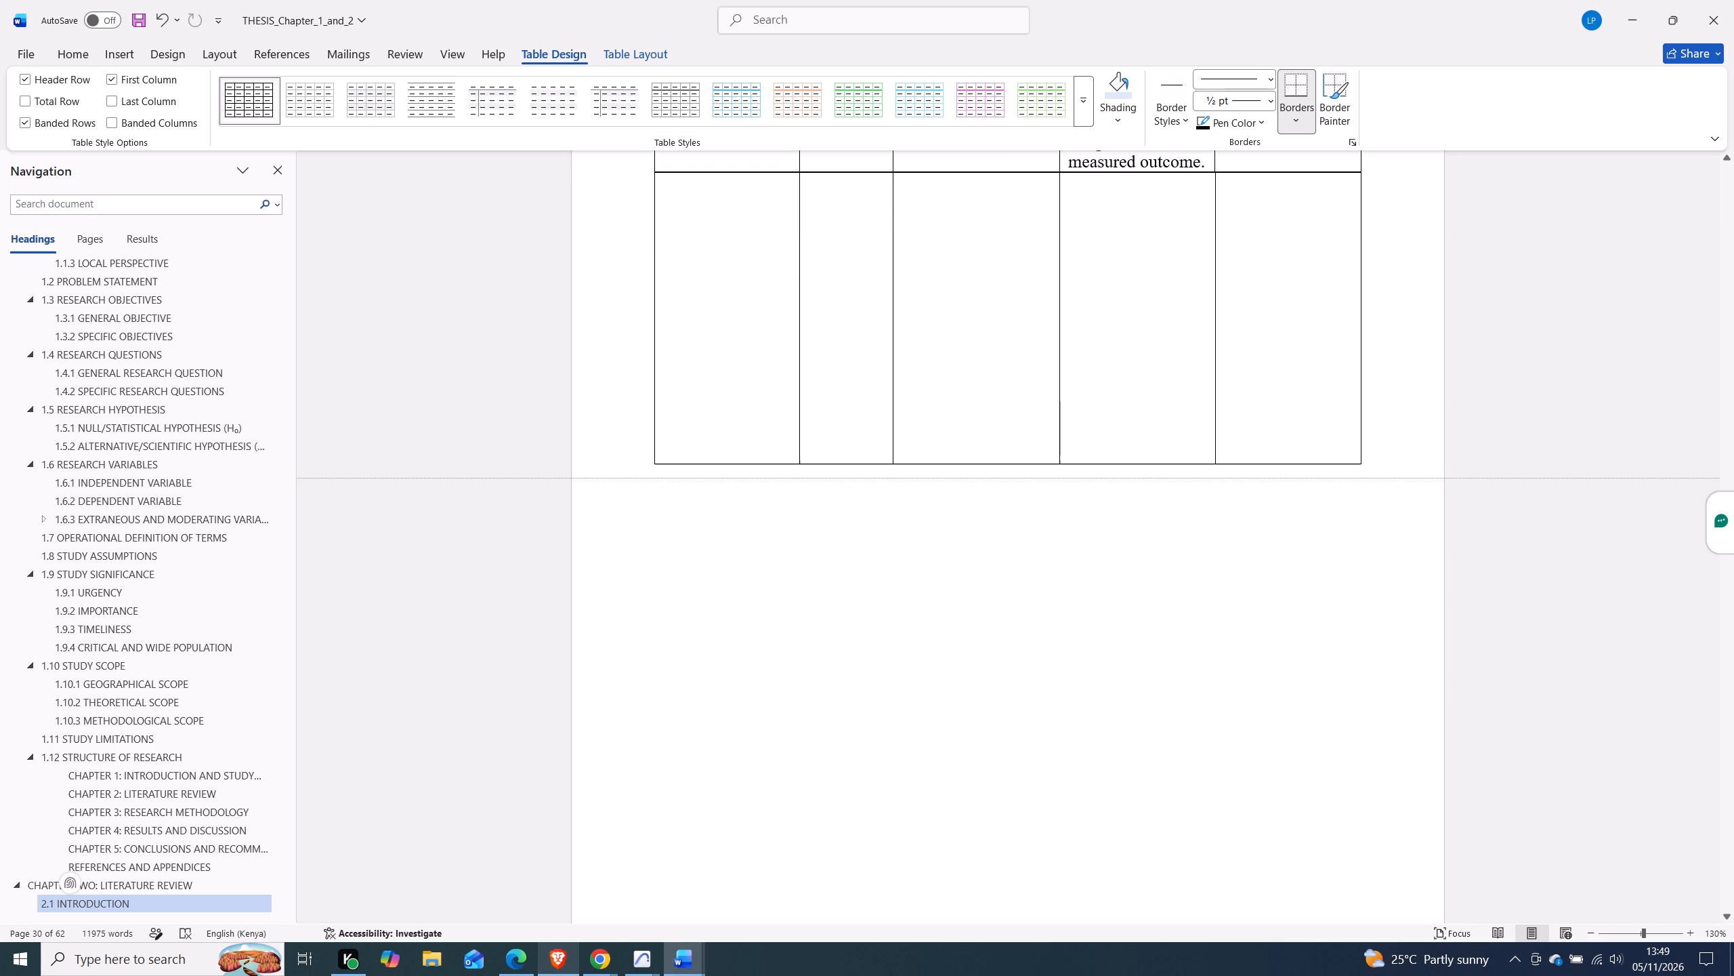
pyautogui.moveTo(1001, 495); pyautogui.dragTo(990, 581)
# Delete the empty lines above the 2.2 THEORETICAL FRAMEWORK heading so it starts at the top of its page.
pyautogui.scroll(7, 975, 513)
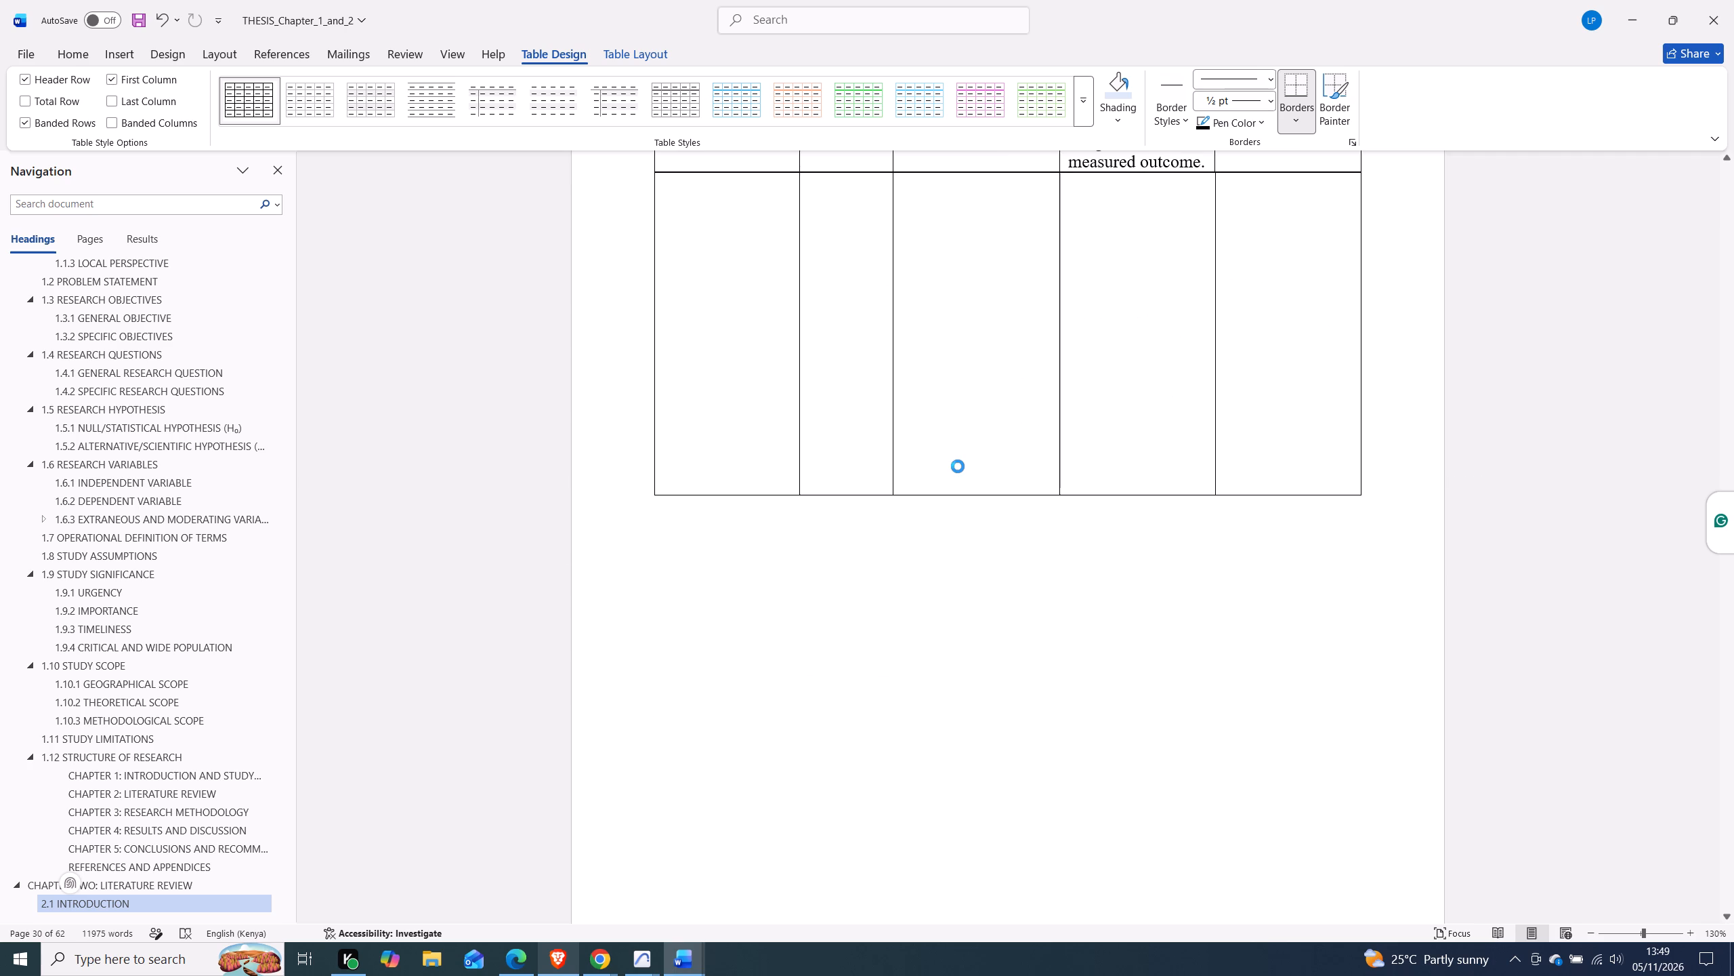
pyautogui.scroll(2, 958, 466)
pyautogui.scroll(-5, 969, 429)
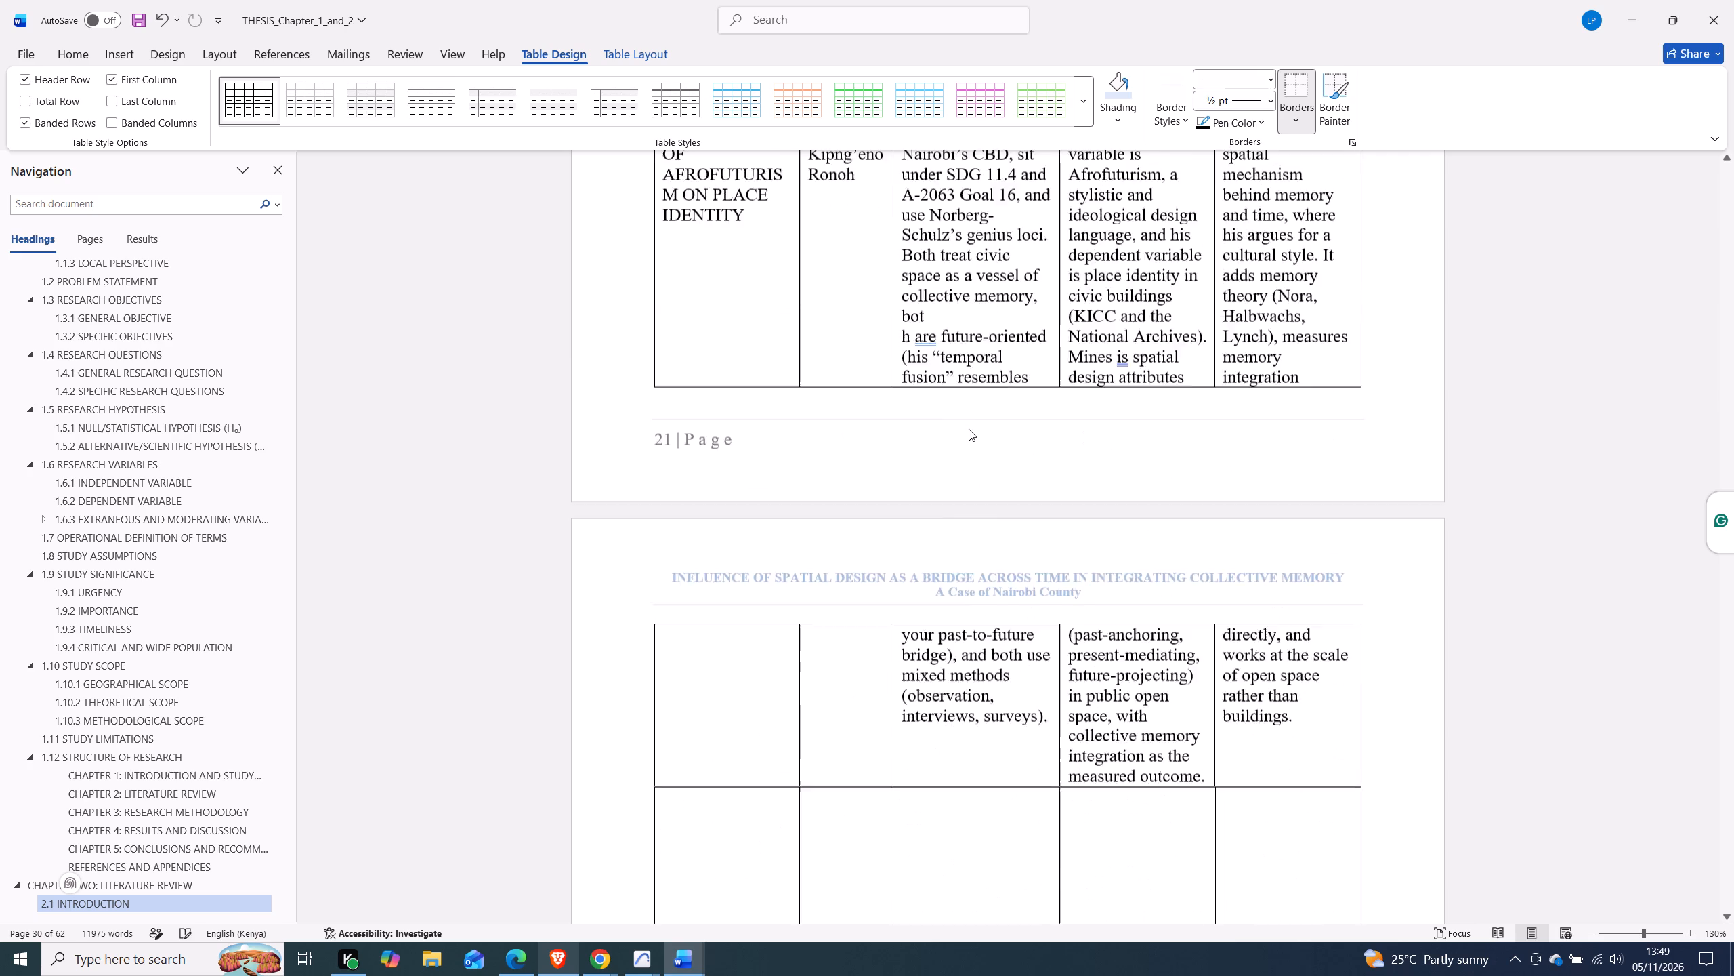
pyautogui.scroll(-11, 969, 429)
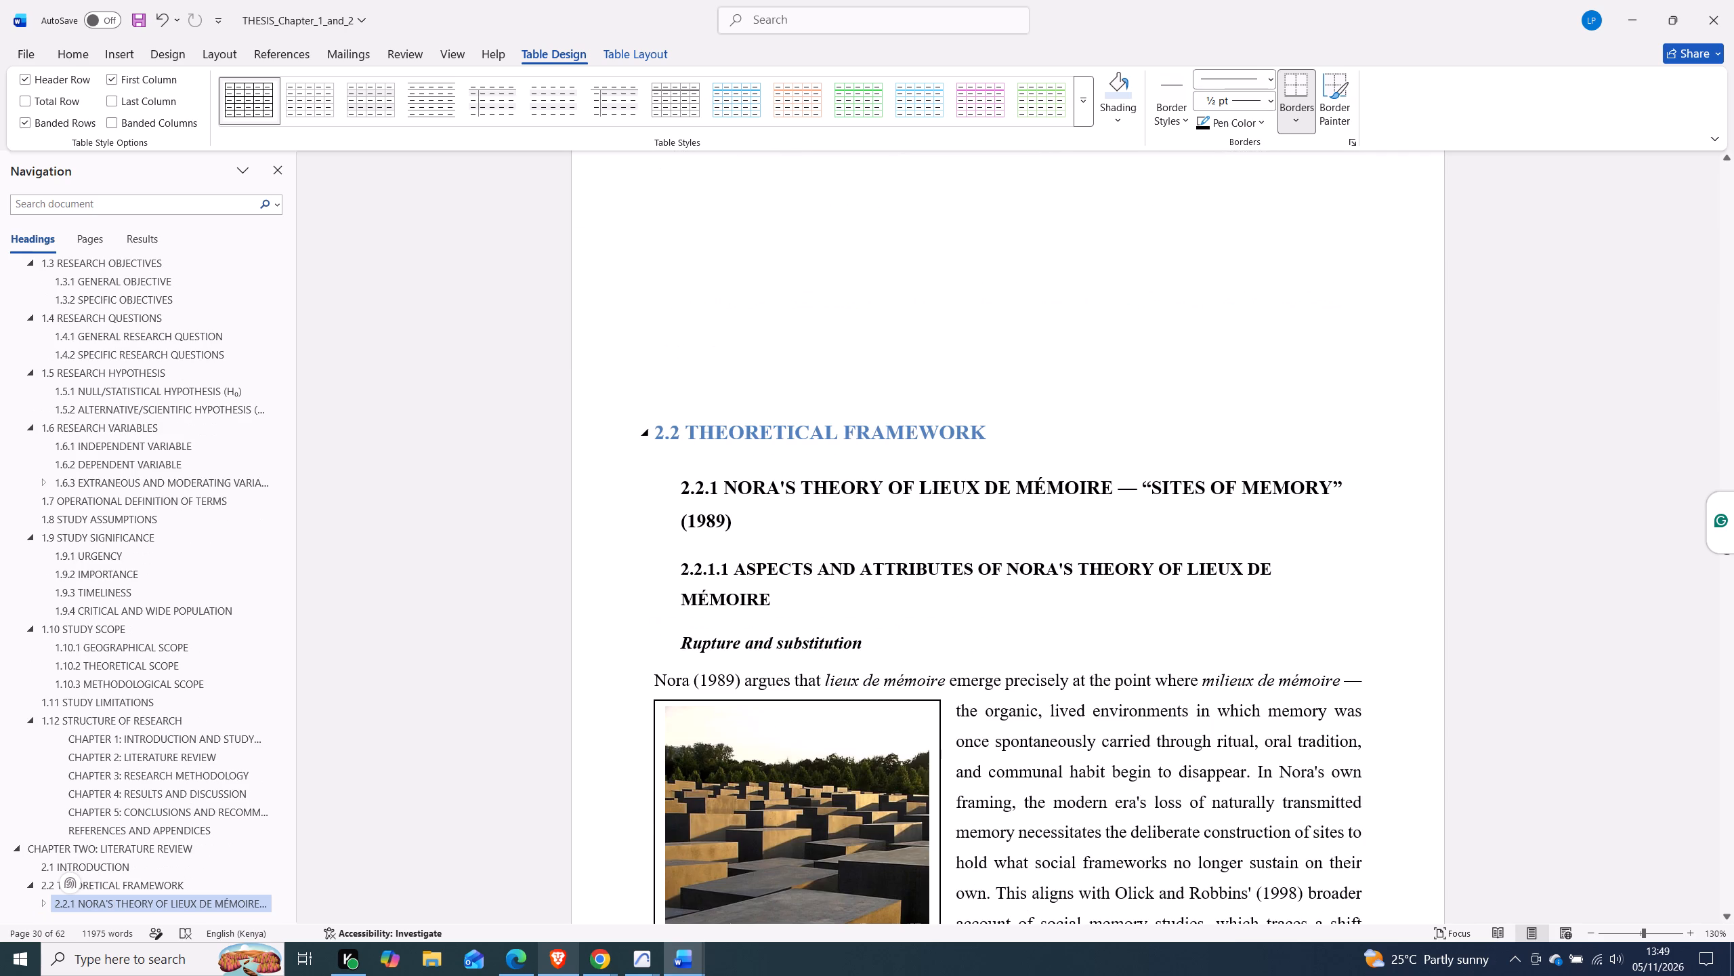
pyautogui.scroll(1, 829, 439)
pyautogui.click(658, 569)
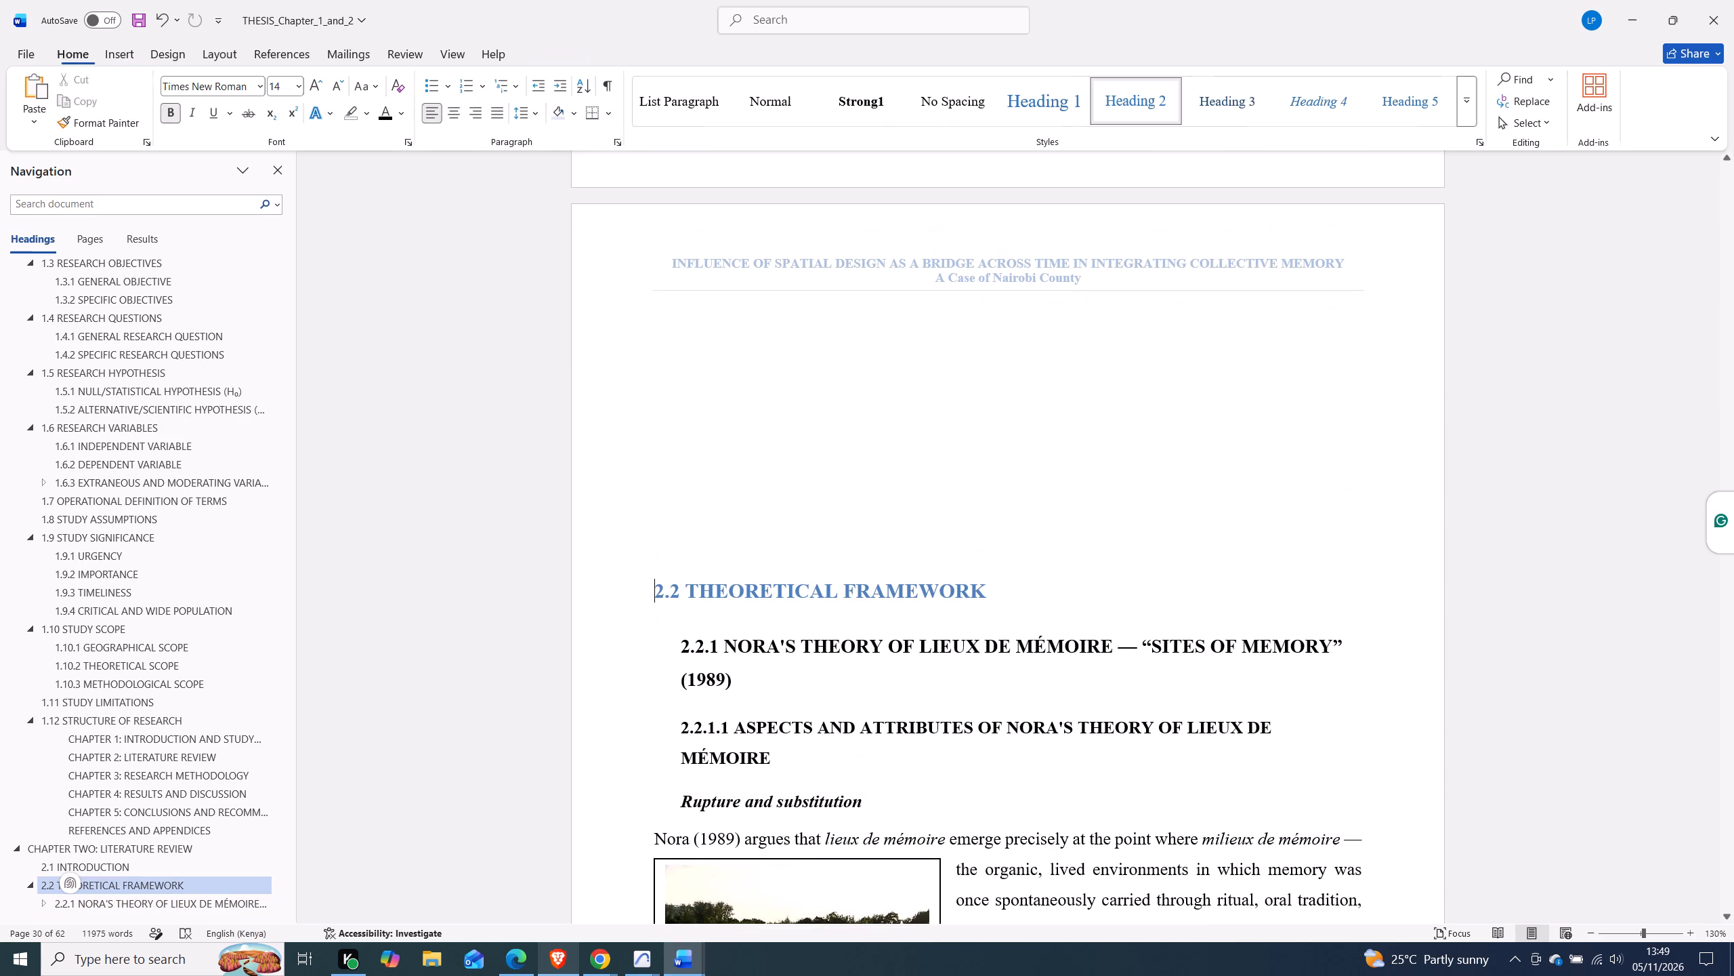
pyautogui.press('BackSpace')
pyautogui.press('BackSpace')
pyautogui.press('BackSpace')
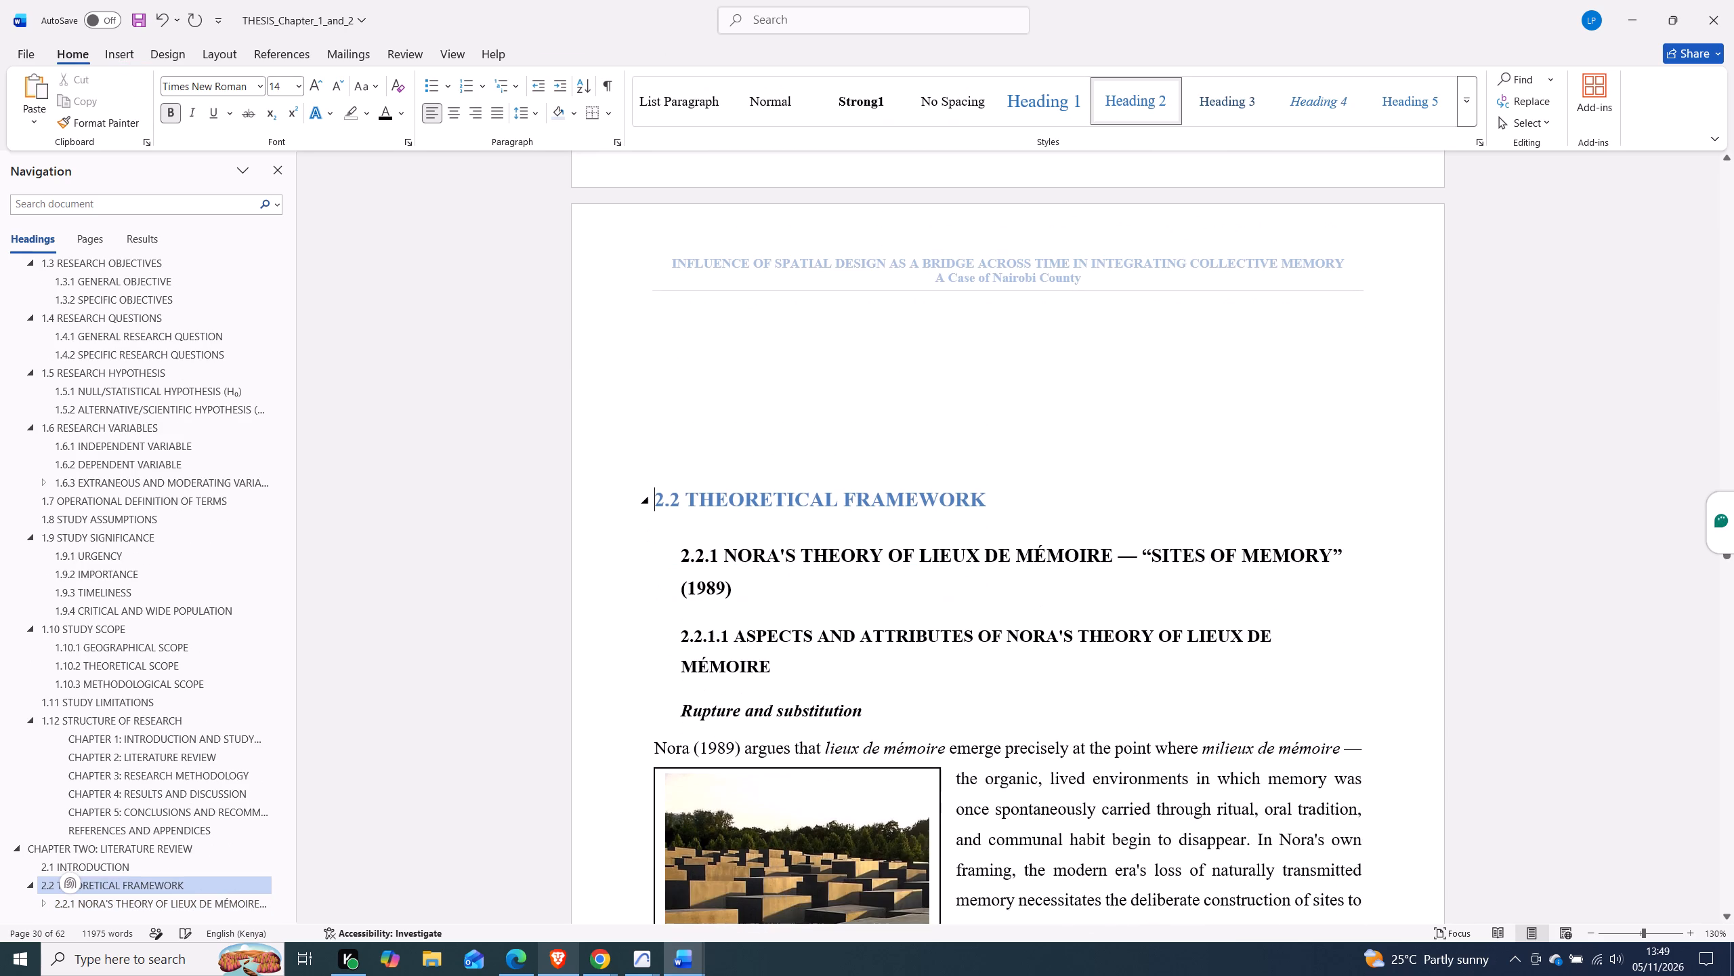
pyautogui.press('BackSpace')
pyautogui.press('BackSpace')
pyautogui.press('BackSpace')
pyautogui.press('BackSpace')
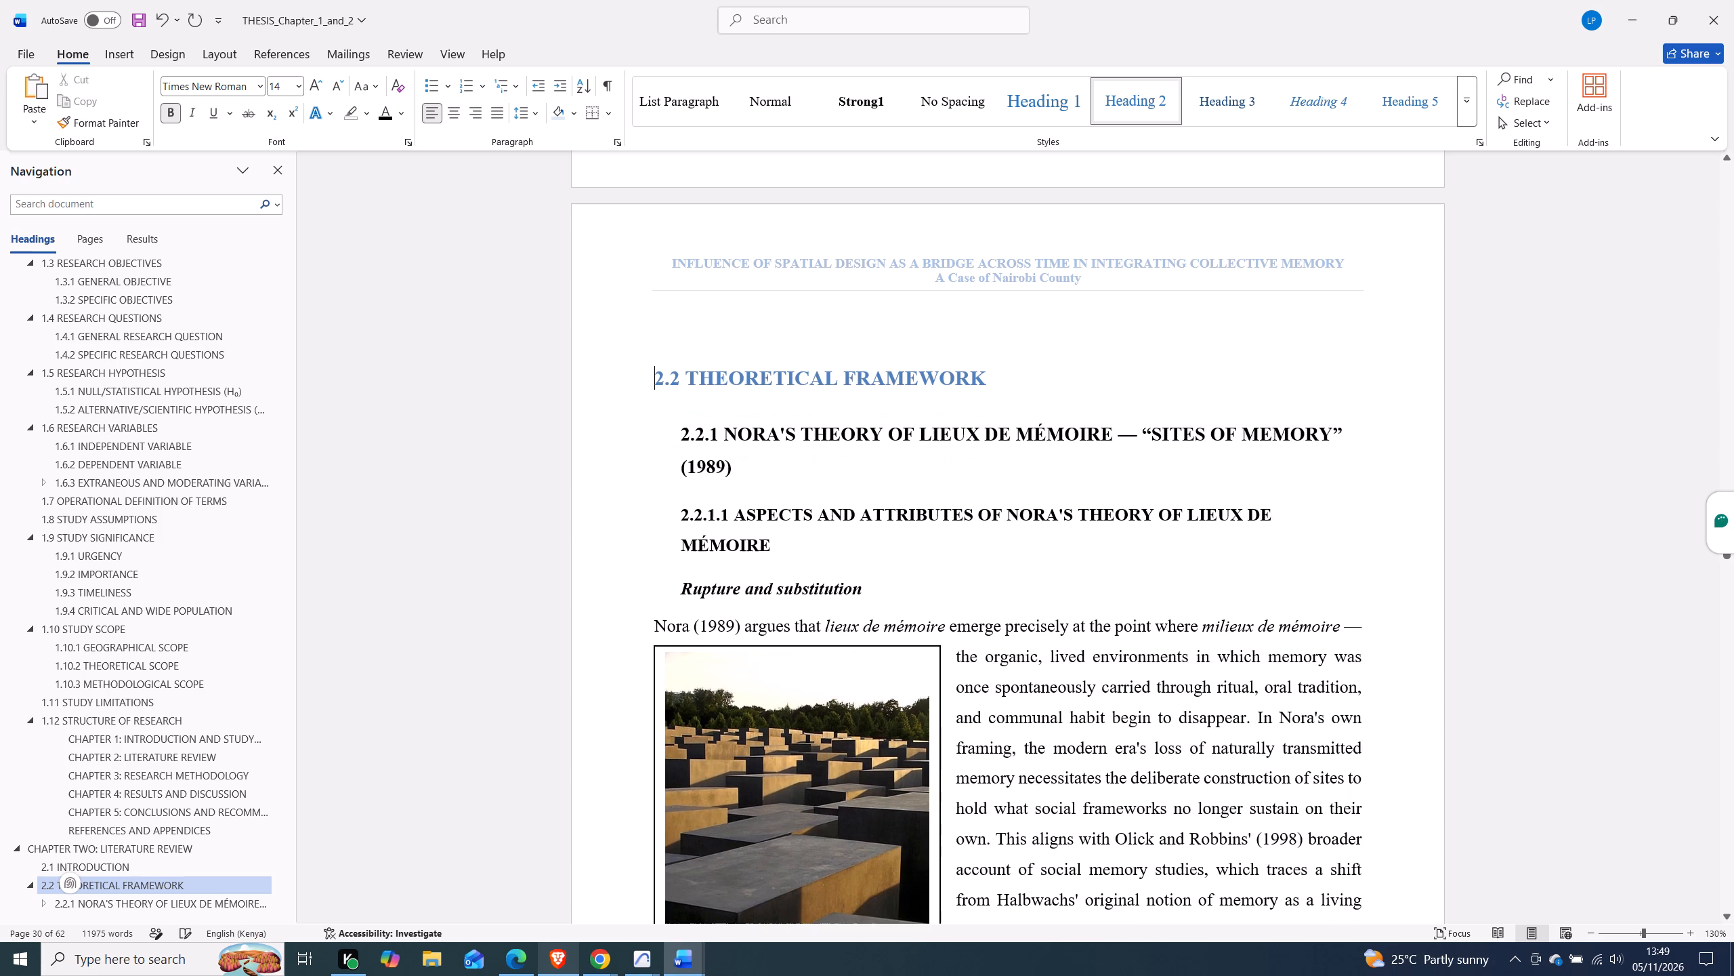
pyautogui.press('BackSpace')
# Check the layout from section 2.2 to the 2.2.1.3 partial conceptual framework, and return to the enlarged blank row.
pyautogui.scroll(-7, 855, 508)
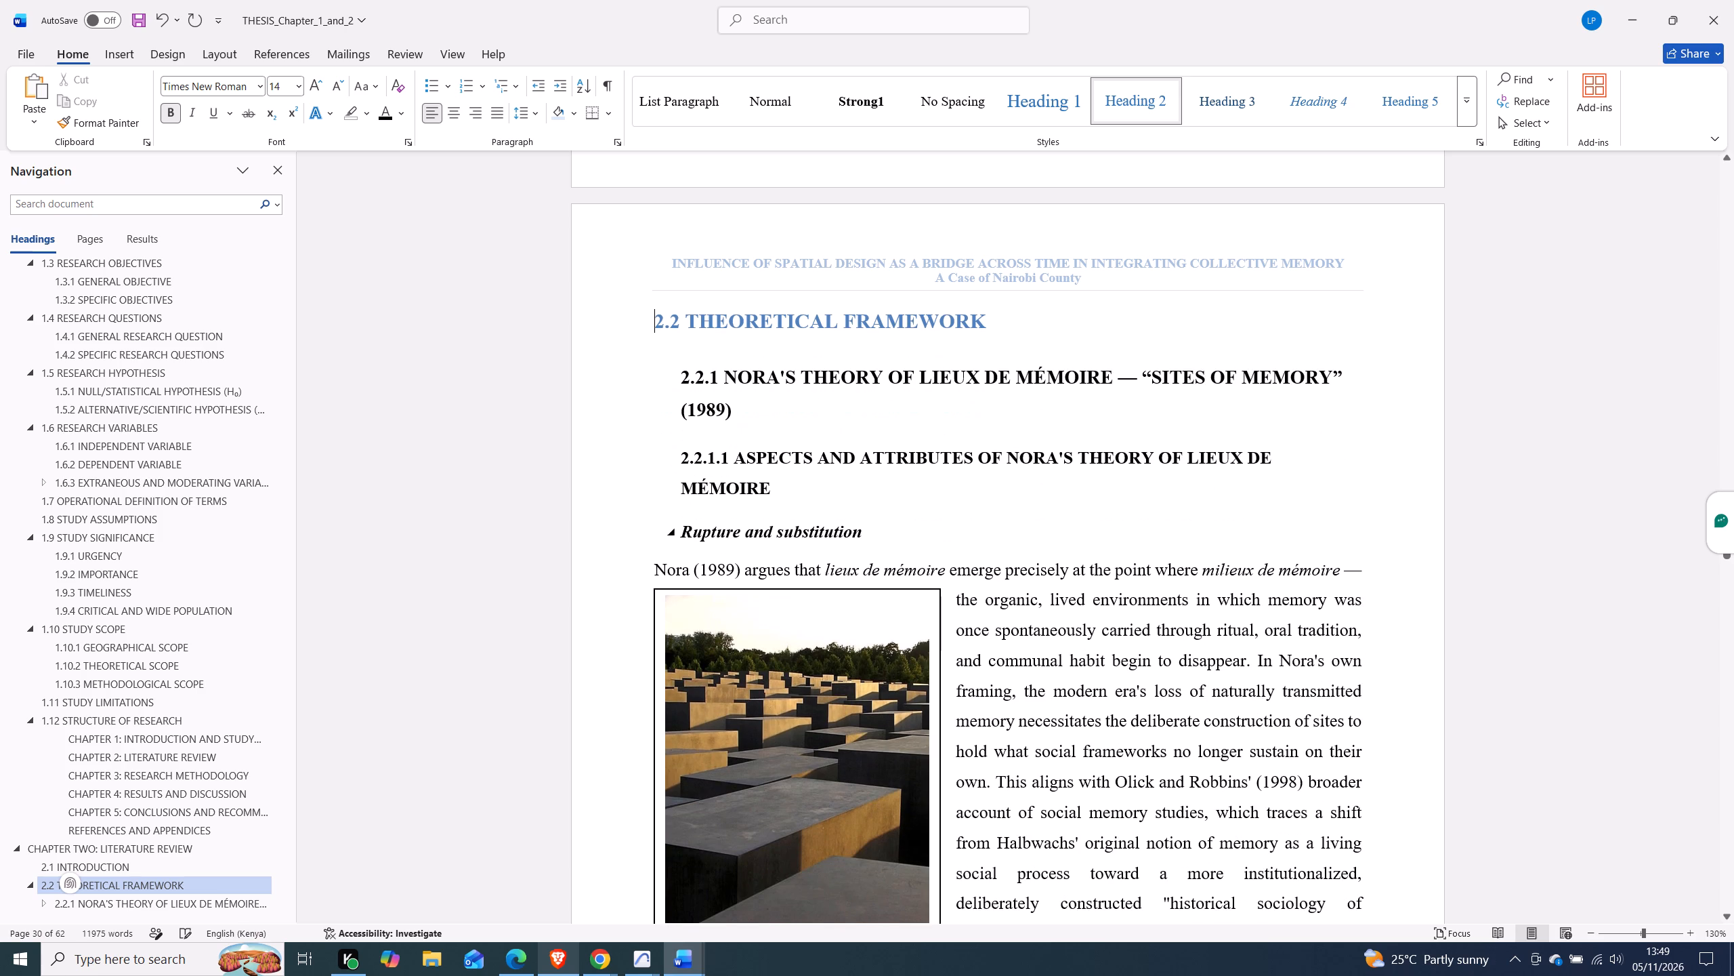
pyautogui.scroll(5, 873, 521)
pyautogui.scroll(-2, 873, 521)
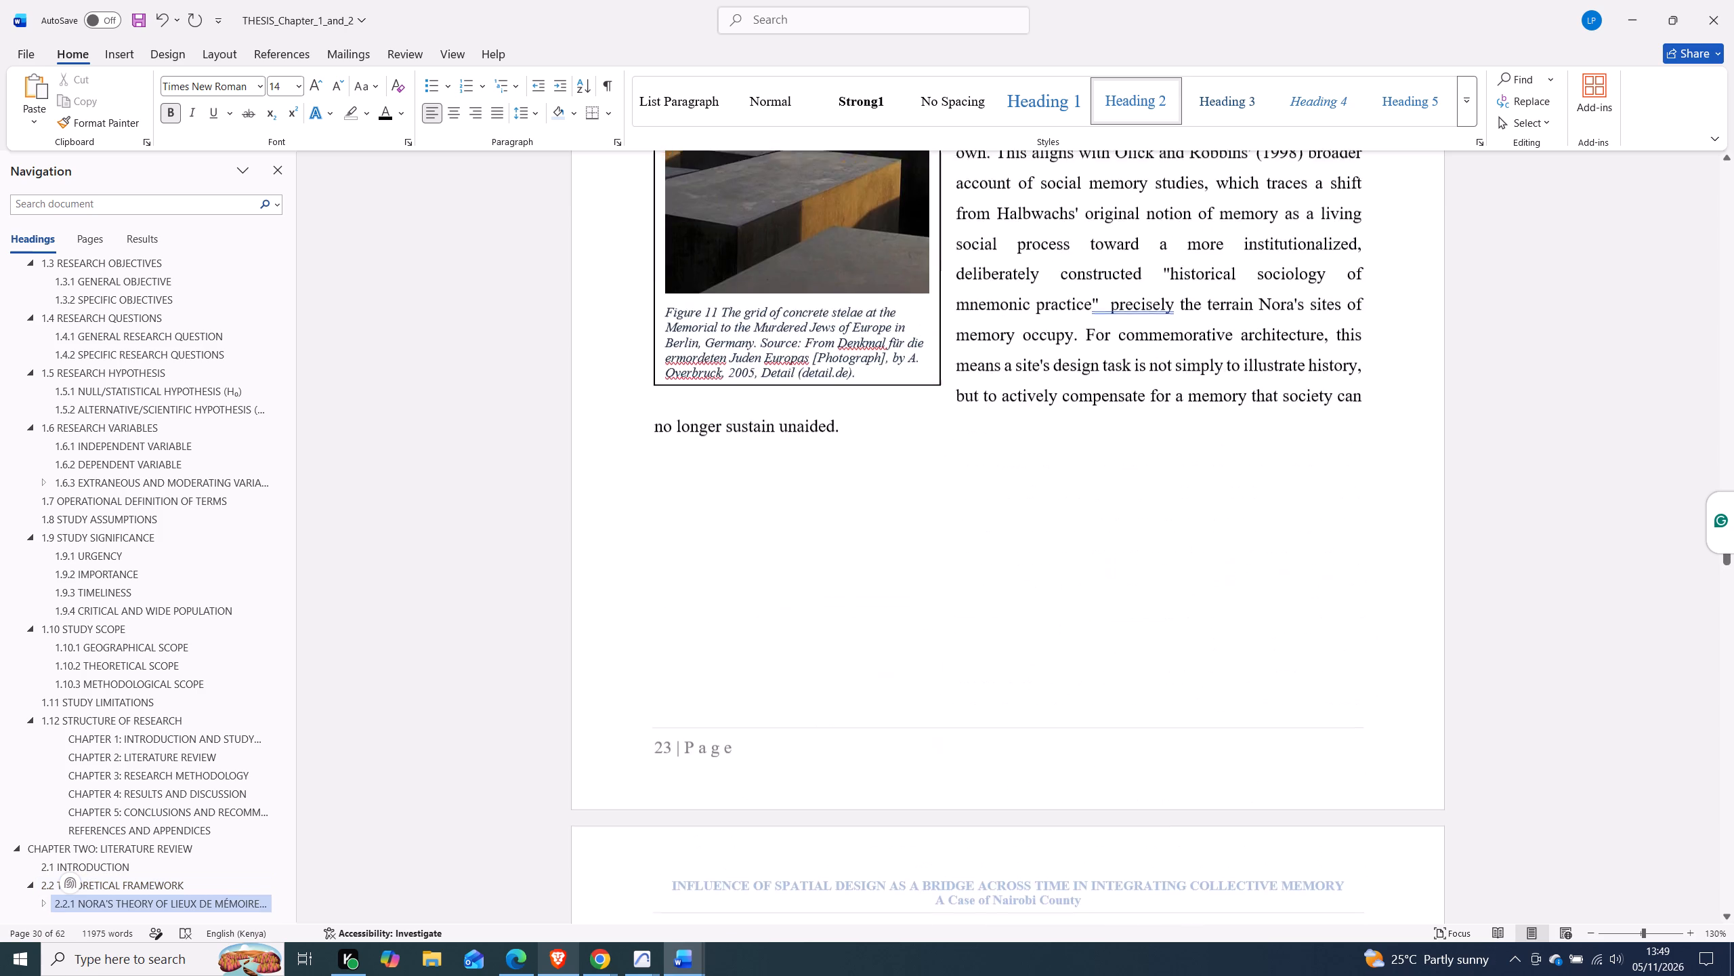
pyautogui.scroll(-15, 873, 521)
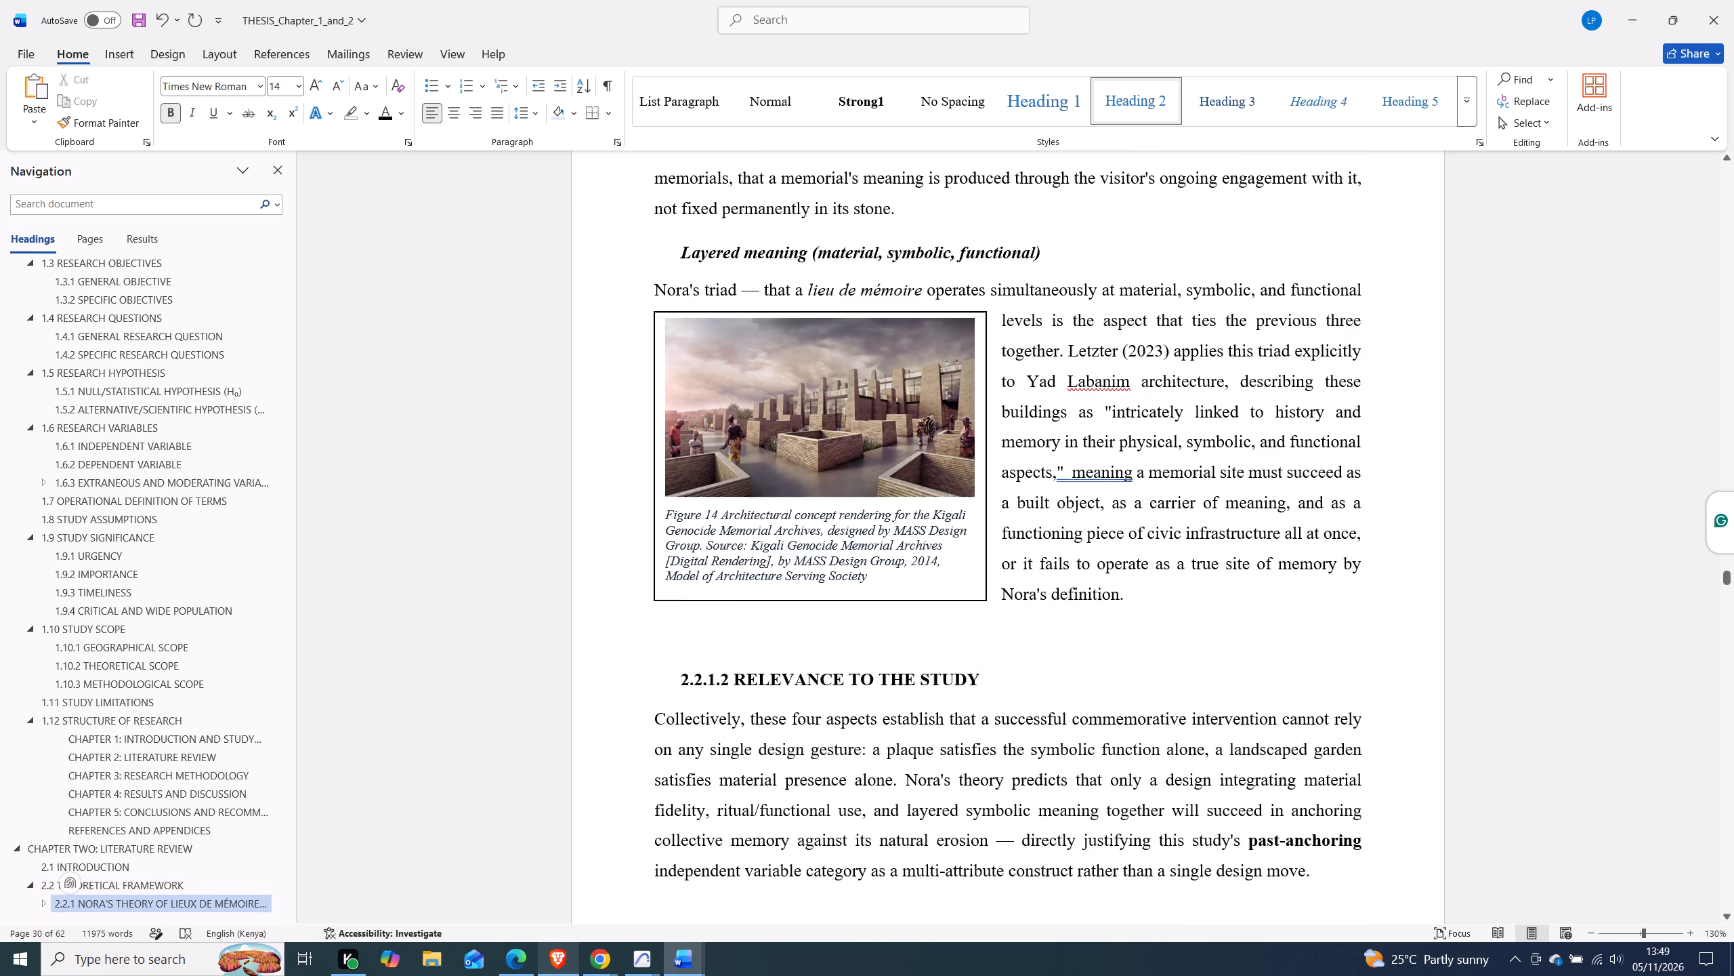
pyautogui.scroll(-1, 873, 521)
pyautogui.scroll(2, 873, 521)
pyautogui.scroll(-8, 873, 521)
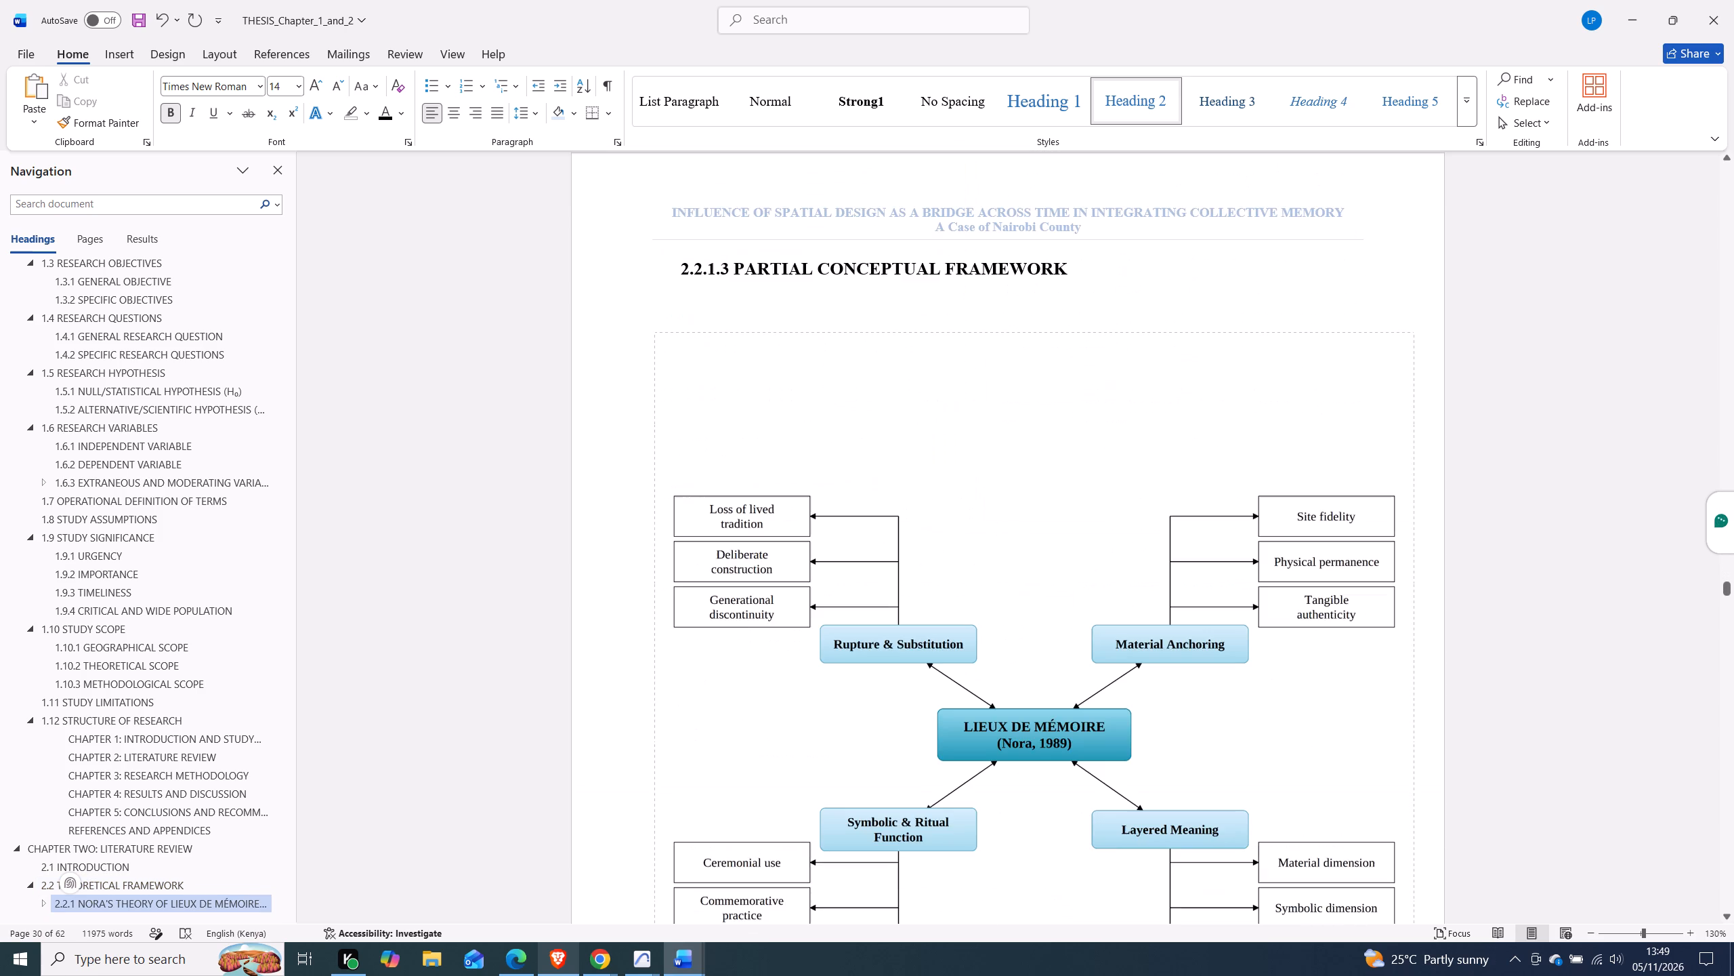
pyautogui.scroll(-3, 873, 521)
pyautogui.scroll(20, 873, 521)
pyautogui.scroll(5, 873, 521)
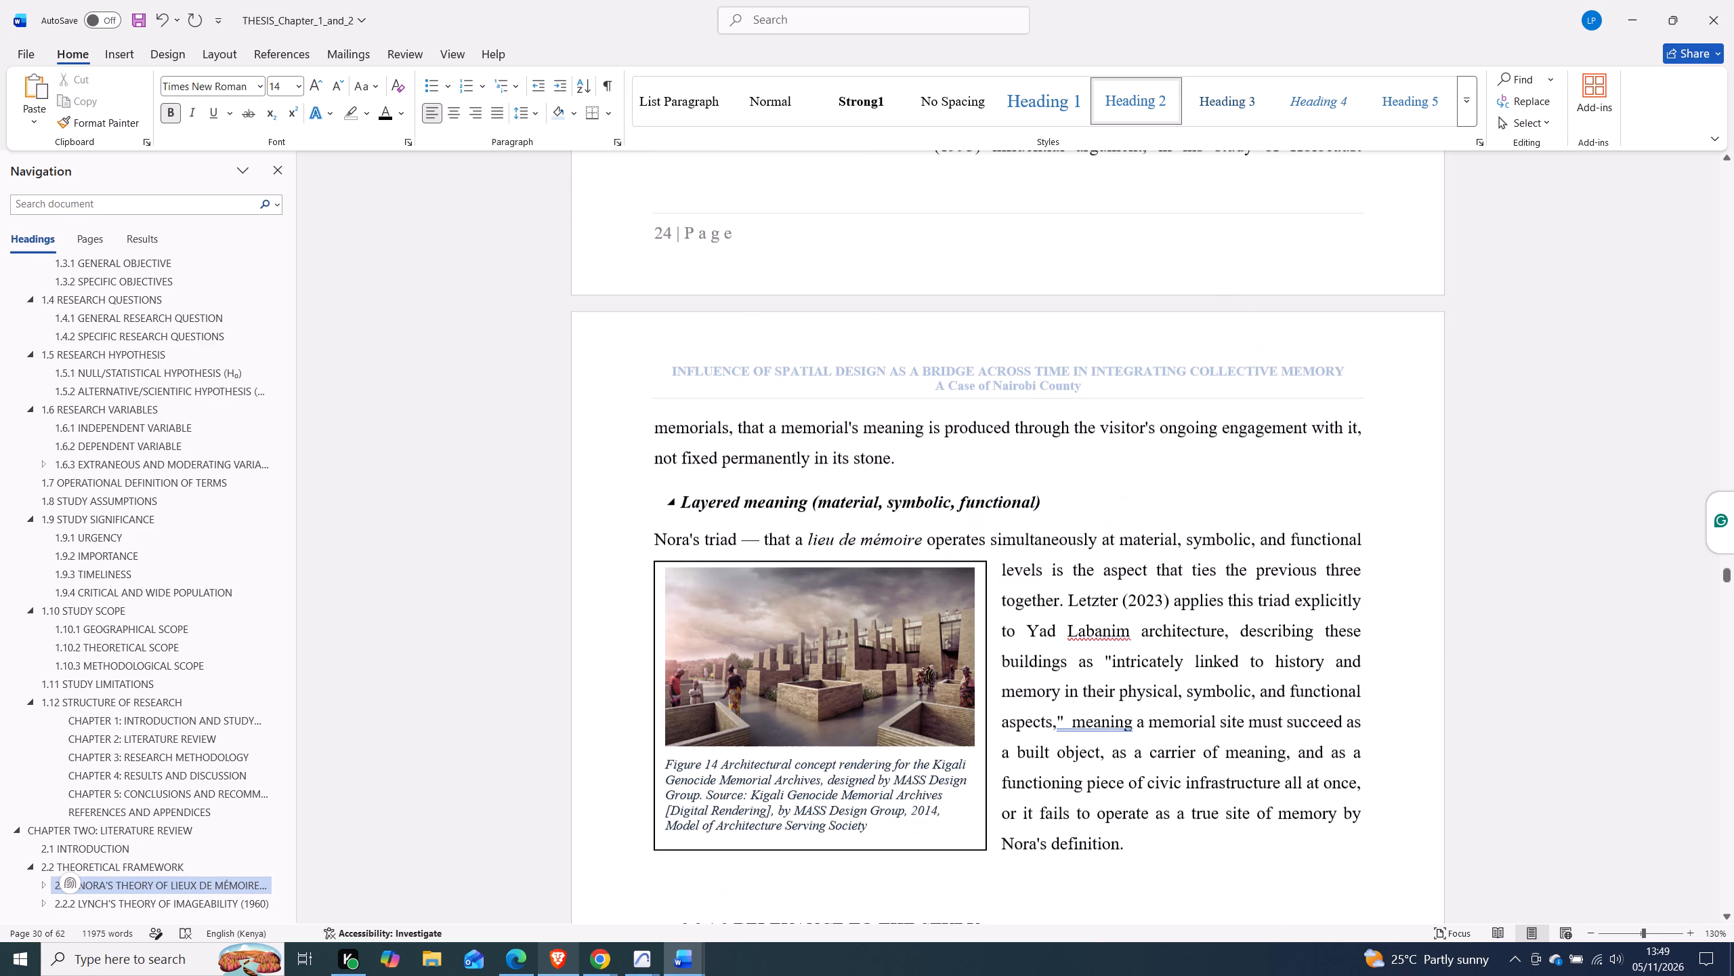
pyautogui.scroll(15, 872, 523)
pyautogui.scroll(-6, 872, 523)
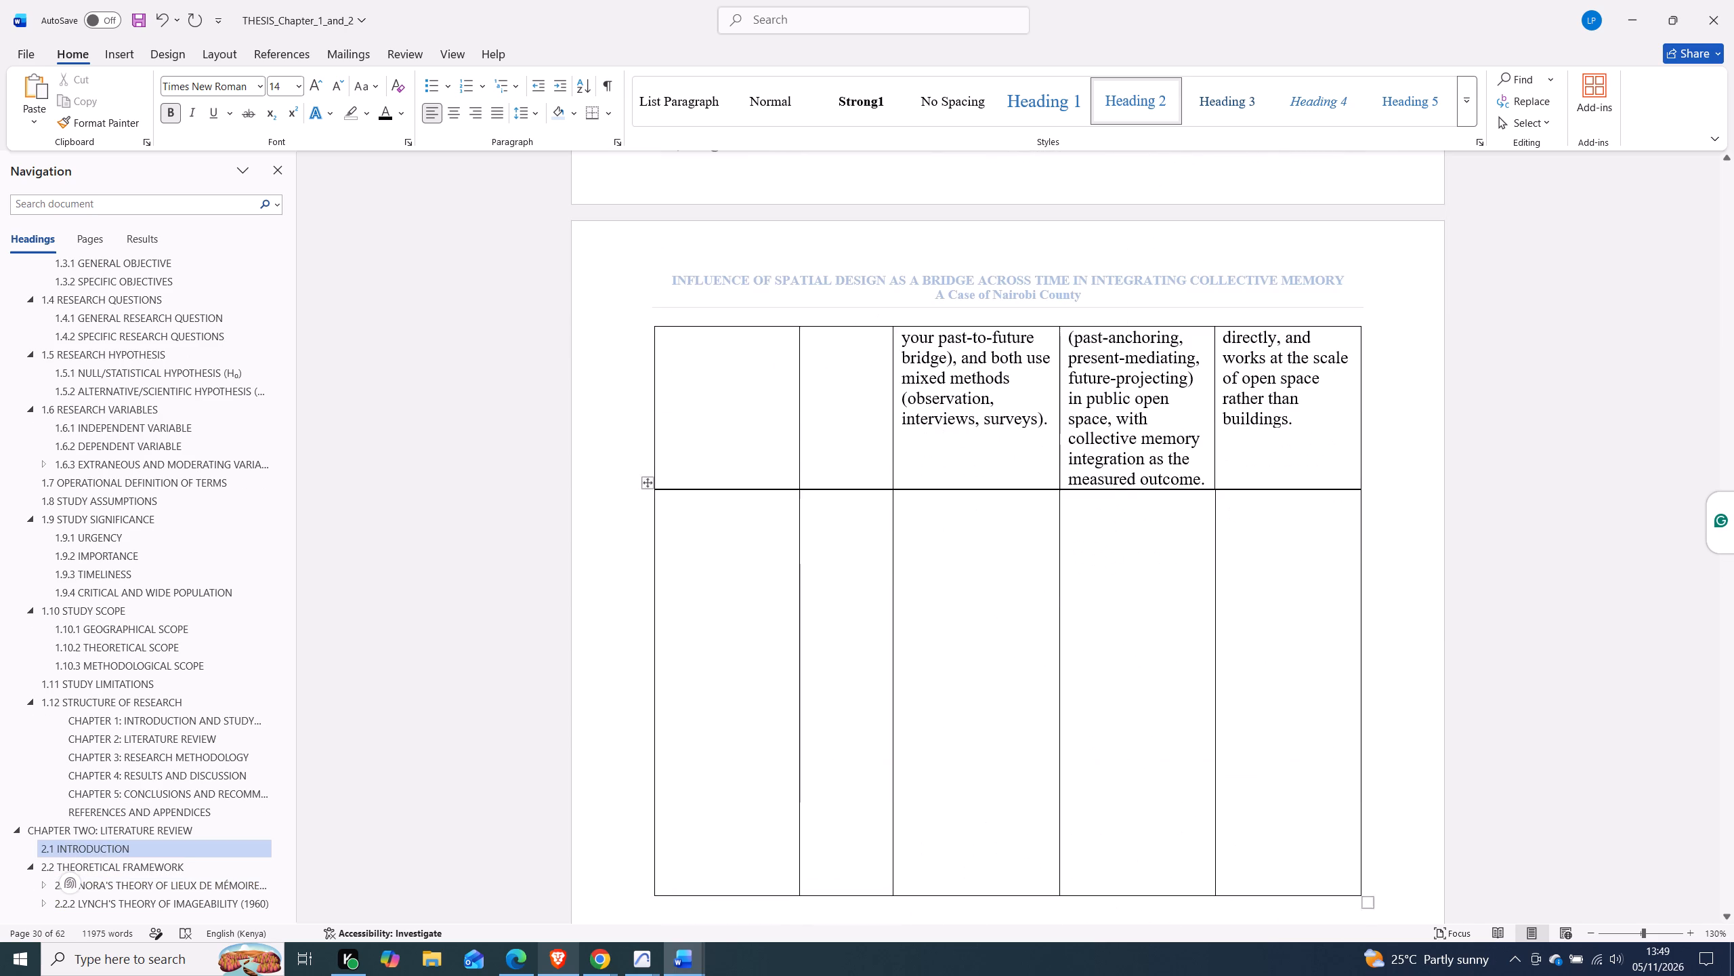
# Switch to the Brave browser and play the Tommy Lee Sparta, Skeng - Protocol 3 official music video on YouTube.
pyautogui.click(553, 958)
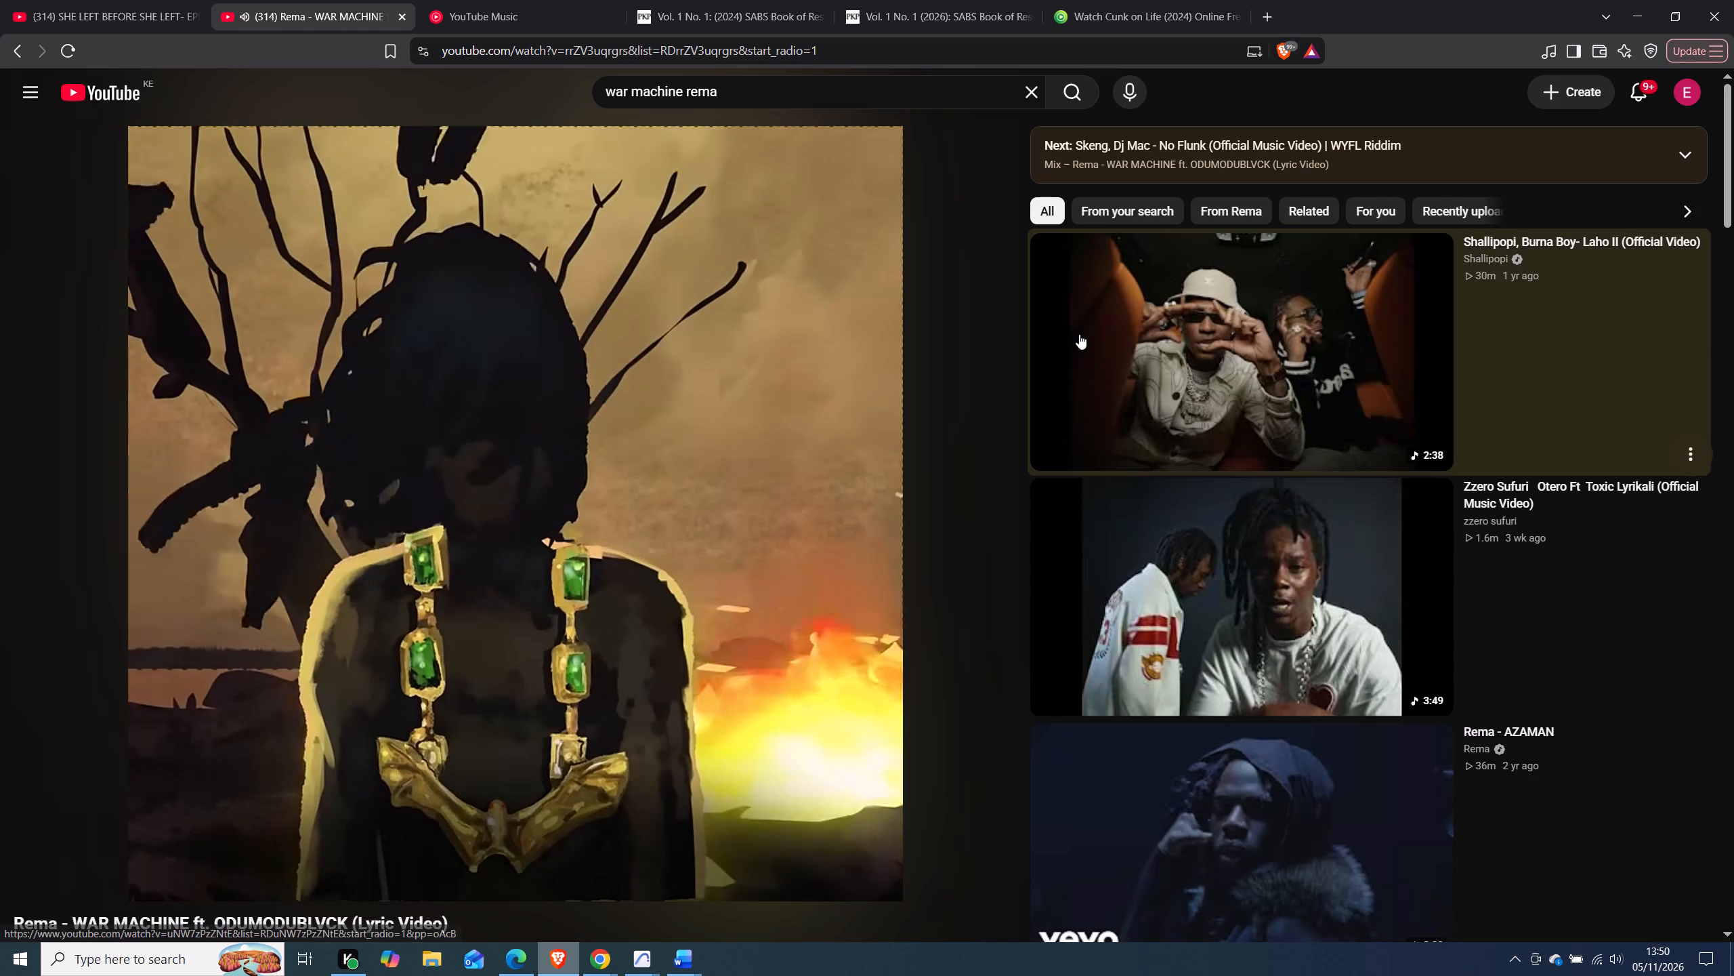
pyautogui.scroll(-3, 1412, 367)
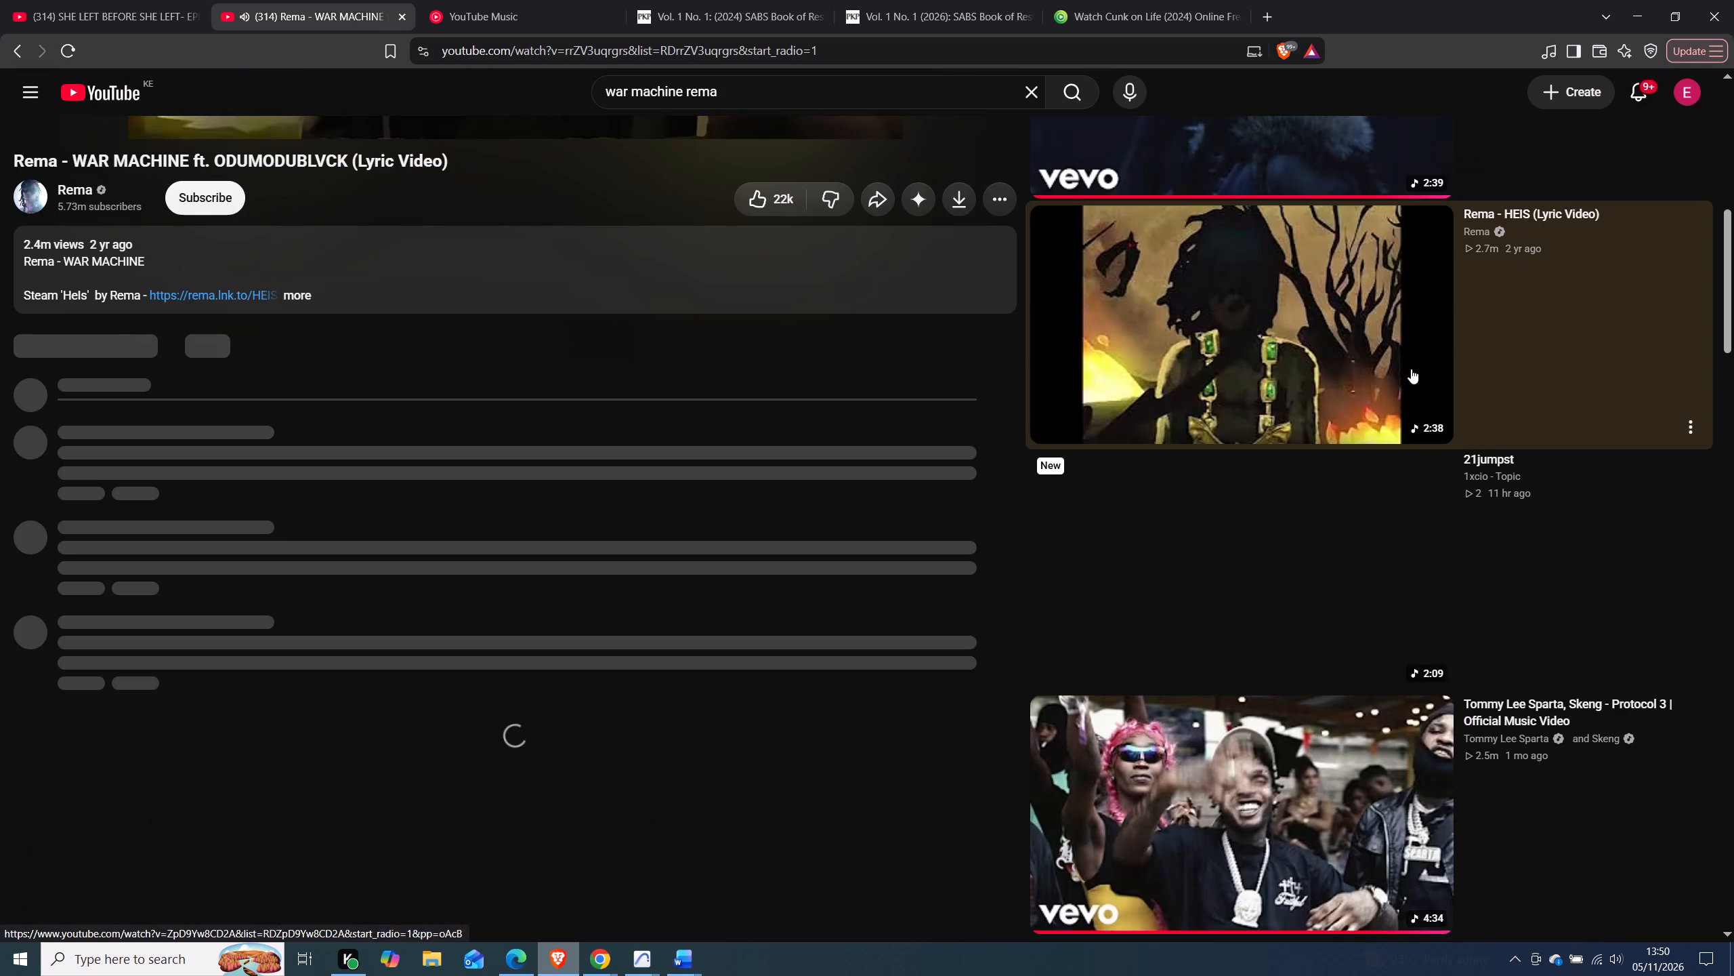
pyautogui.click(1033, 96)
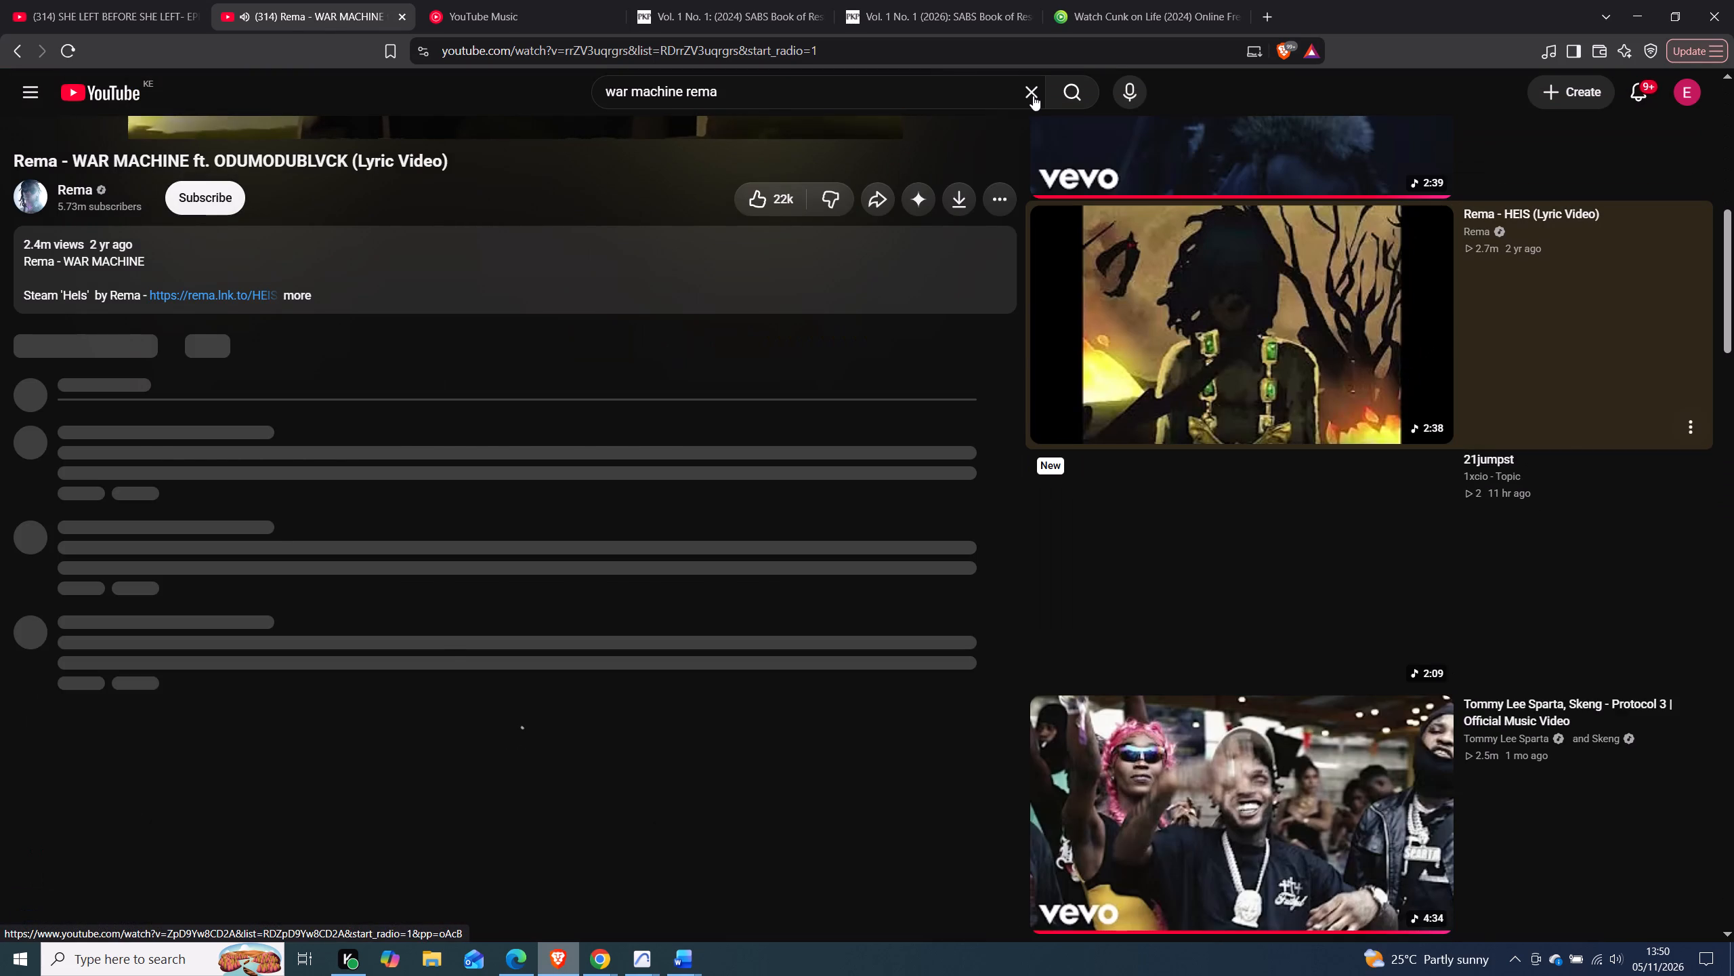
pyautogui.scroll(-2, 1147, 222)
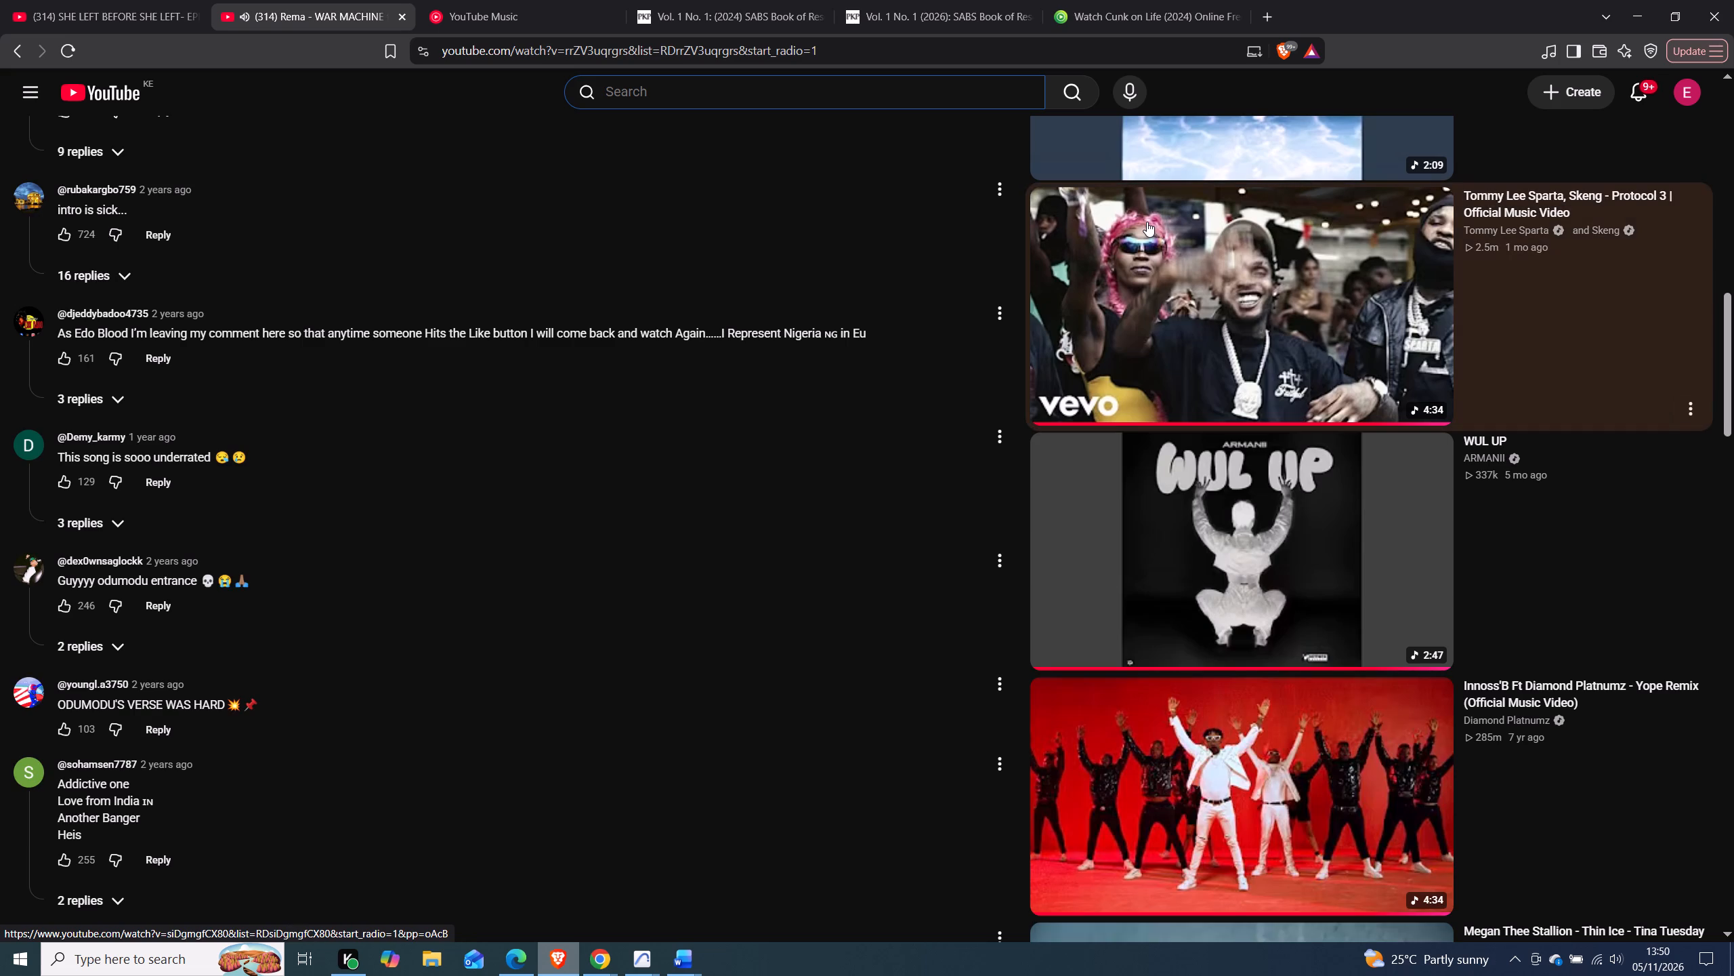
pyautogui.click(1161, 298)
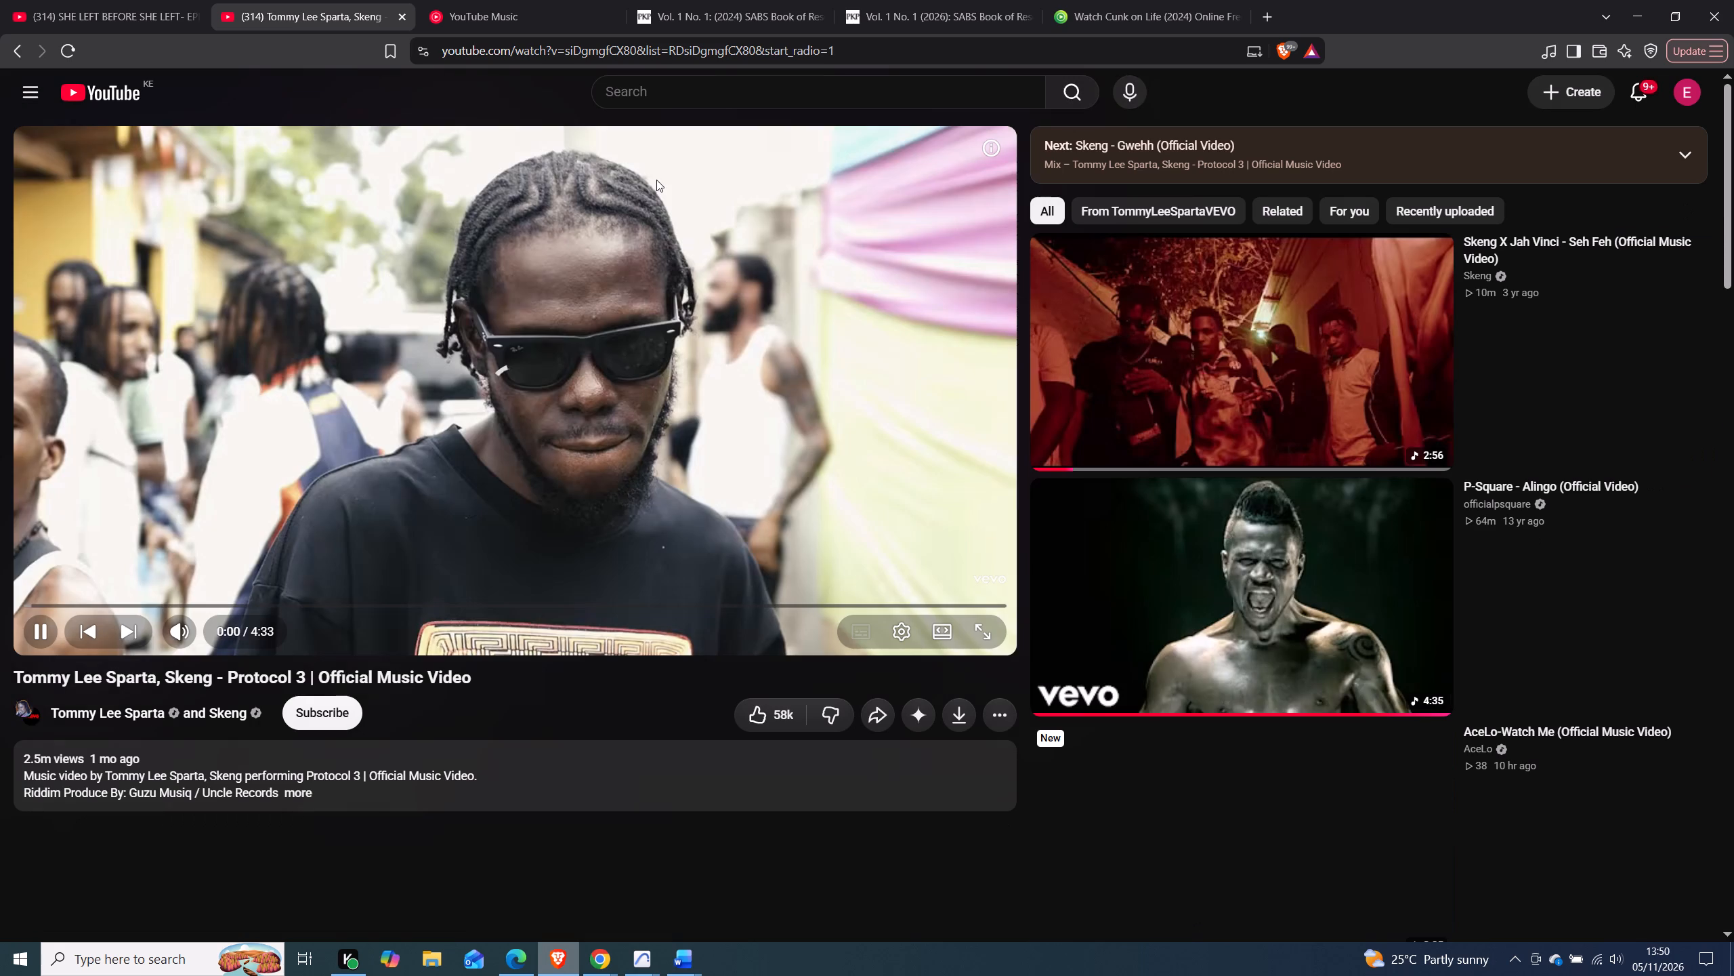
# Search YouTube for "go down papa nyosto".
pyautogui.click(749, 104)
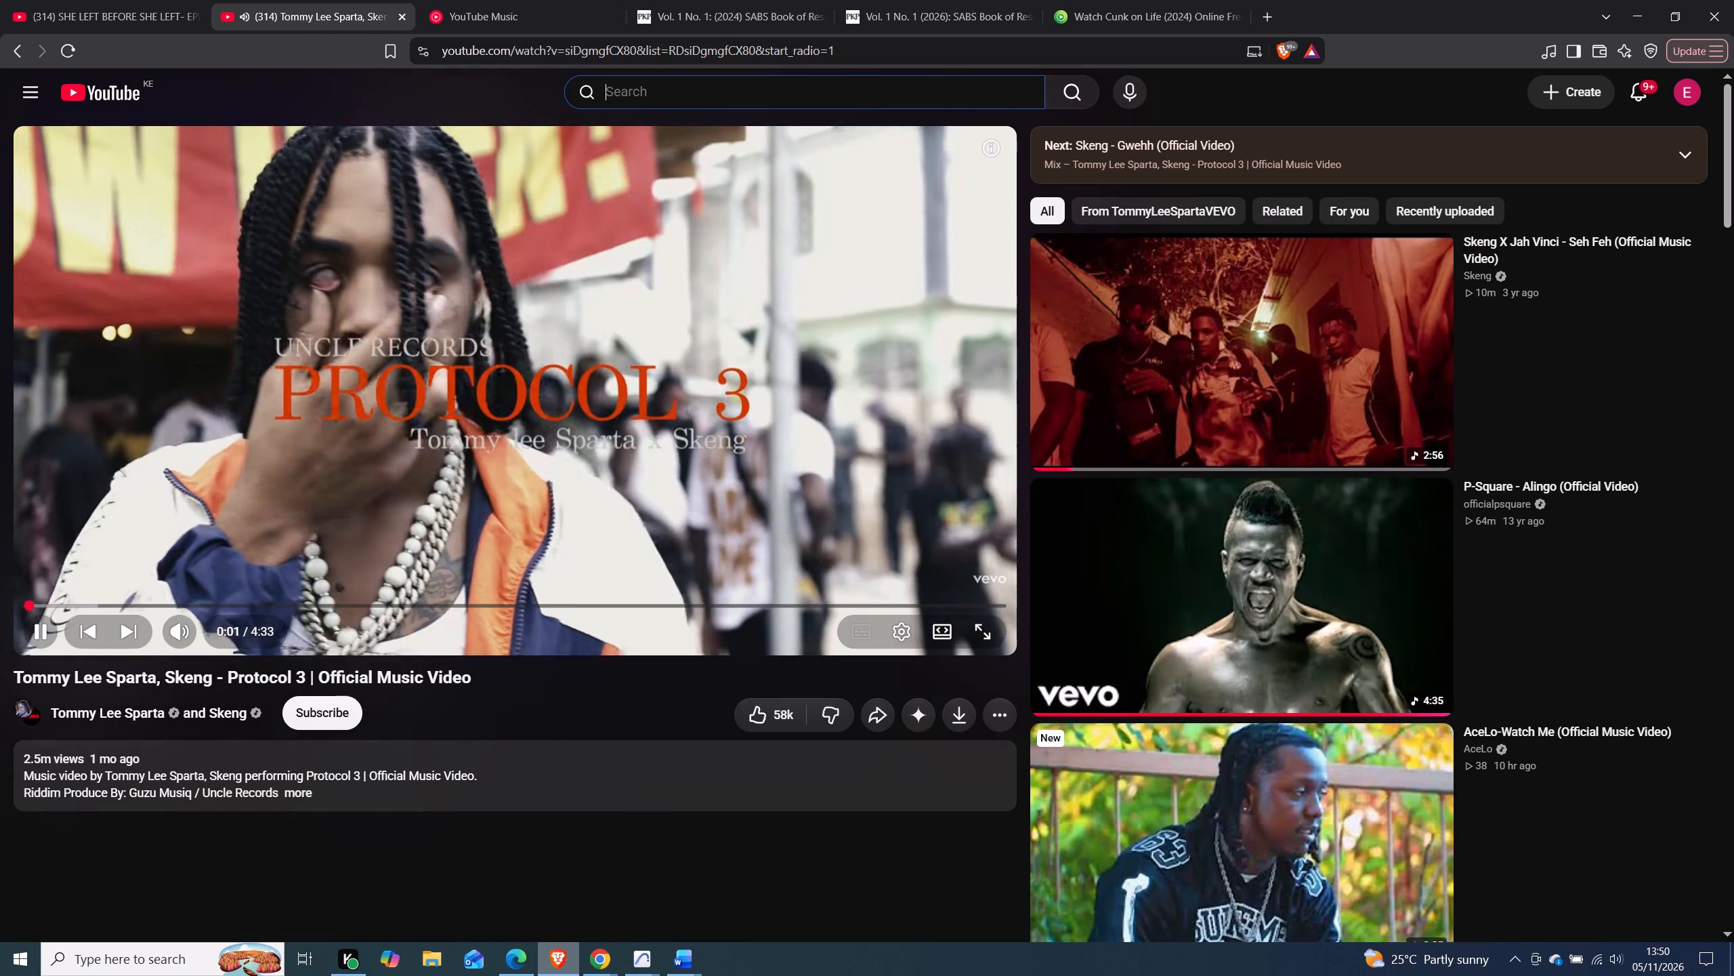
pyautogui.press('d')
pyautogui.press('BackSpace')
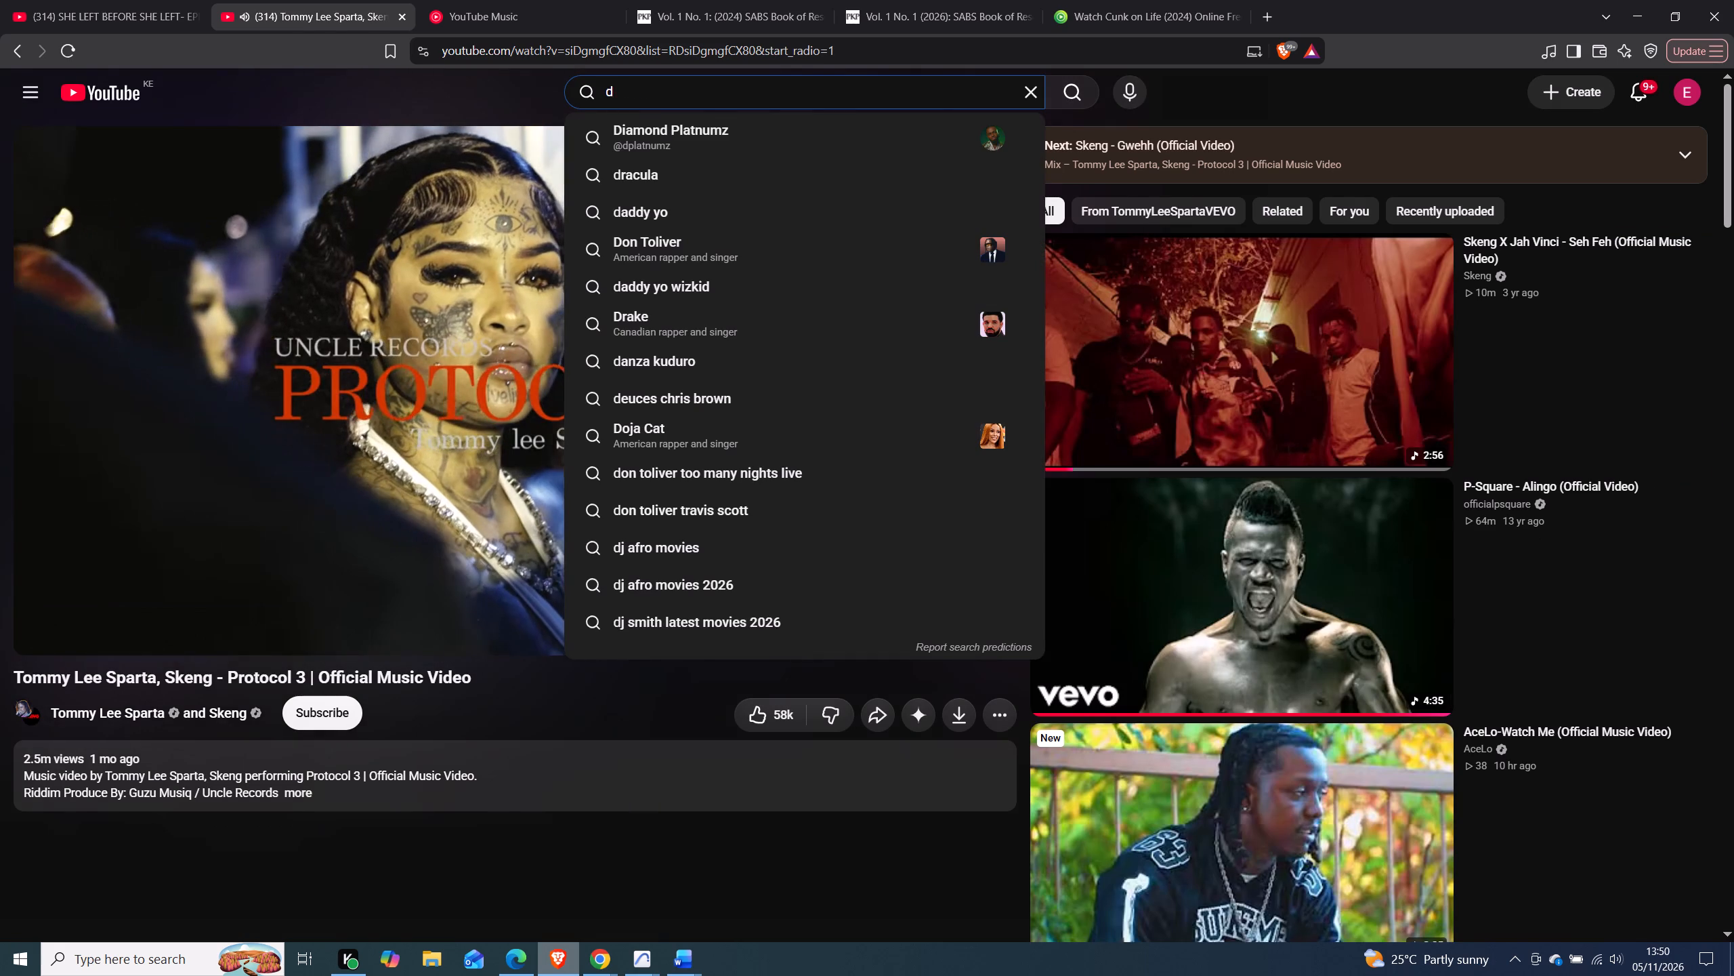
pyautogui.write('go dow')
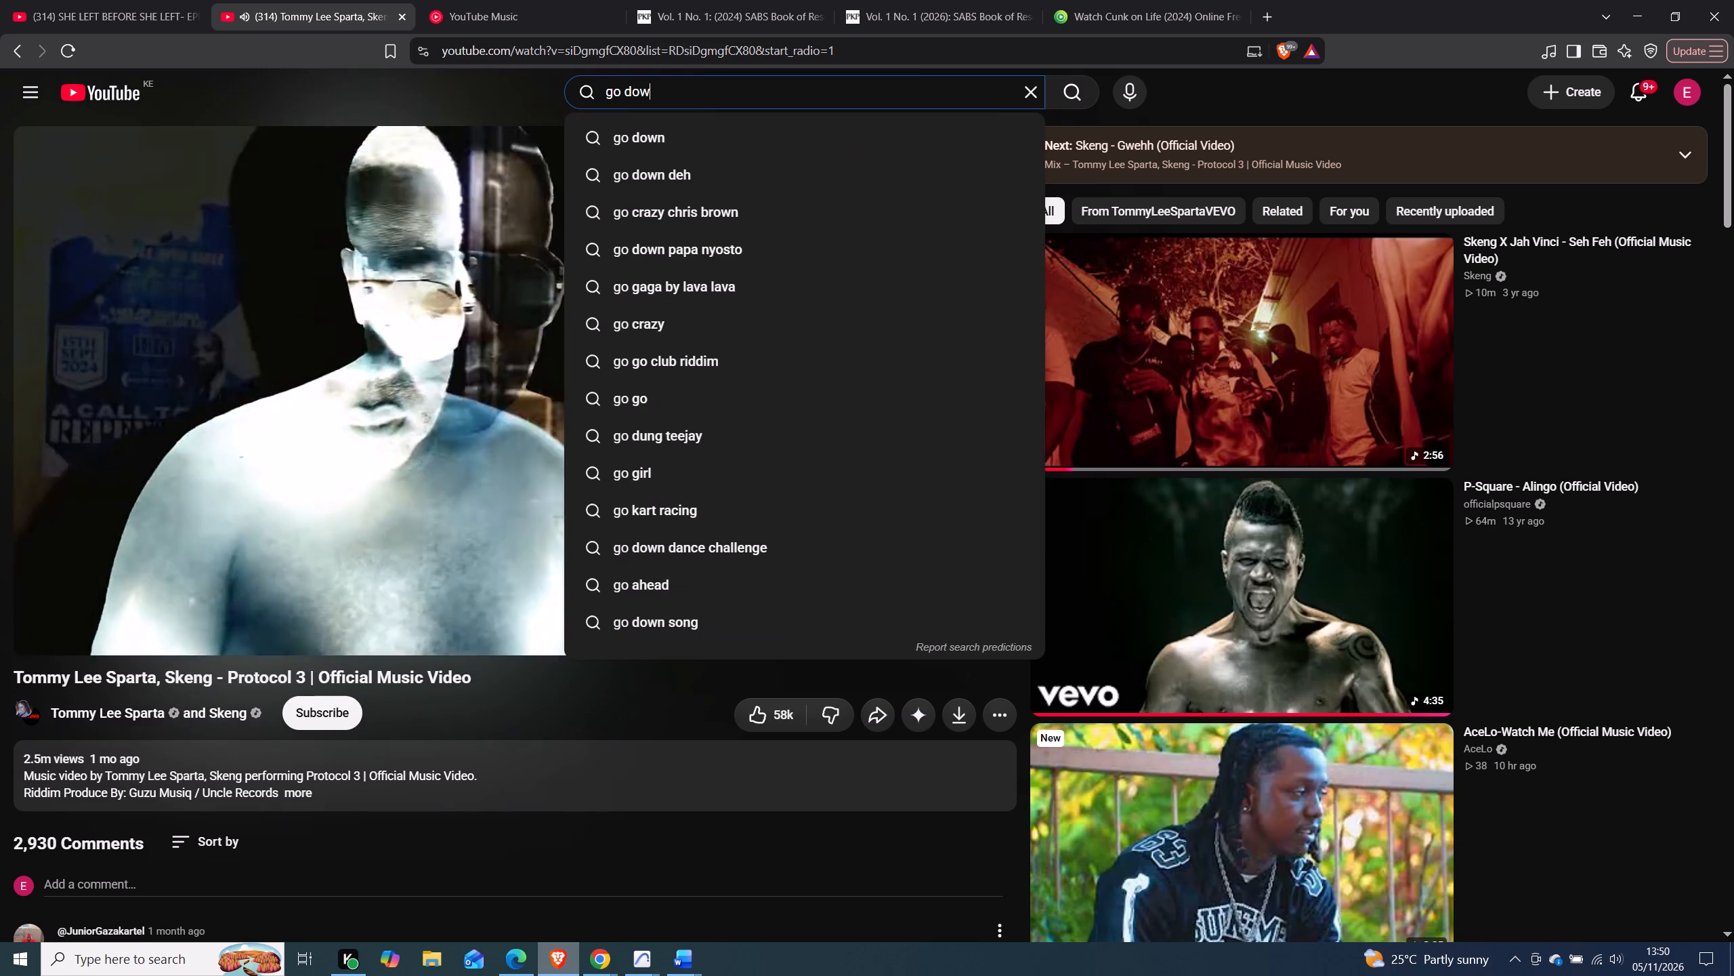
pyautogui.press('n')
pyautogui.click(705, 226)
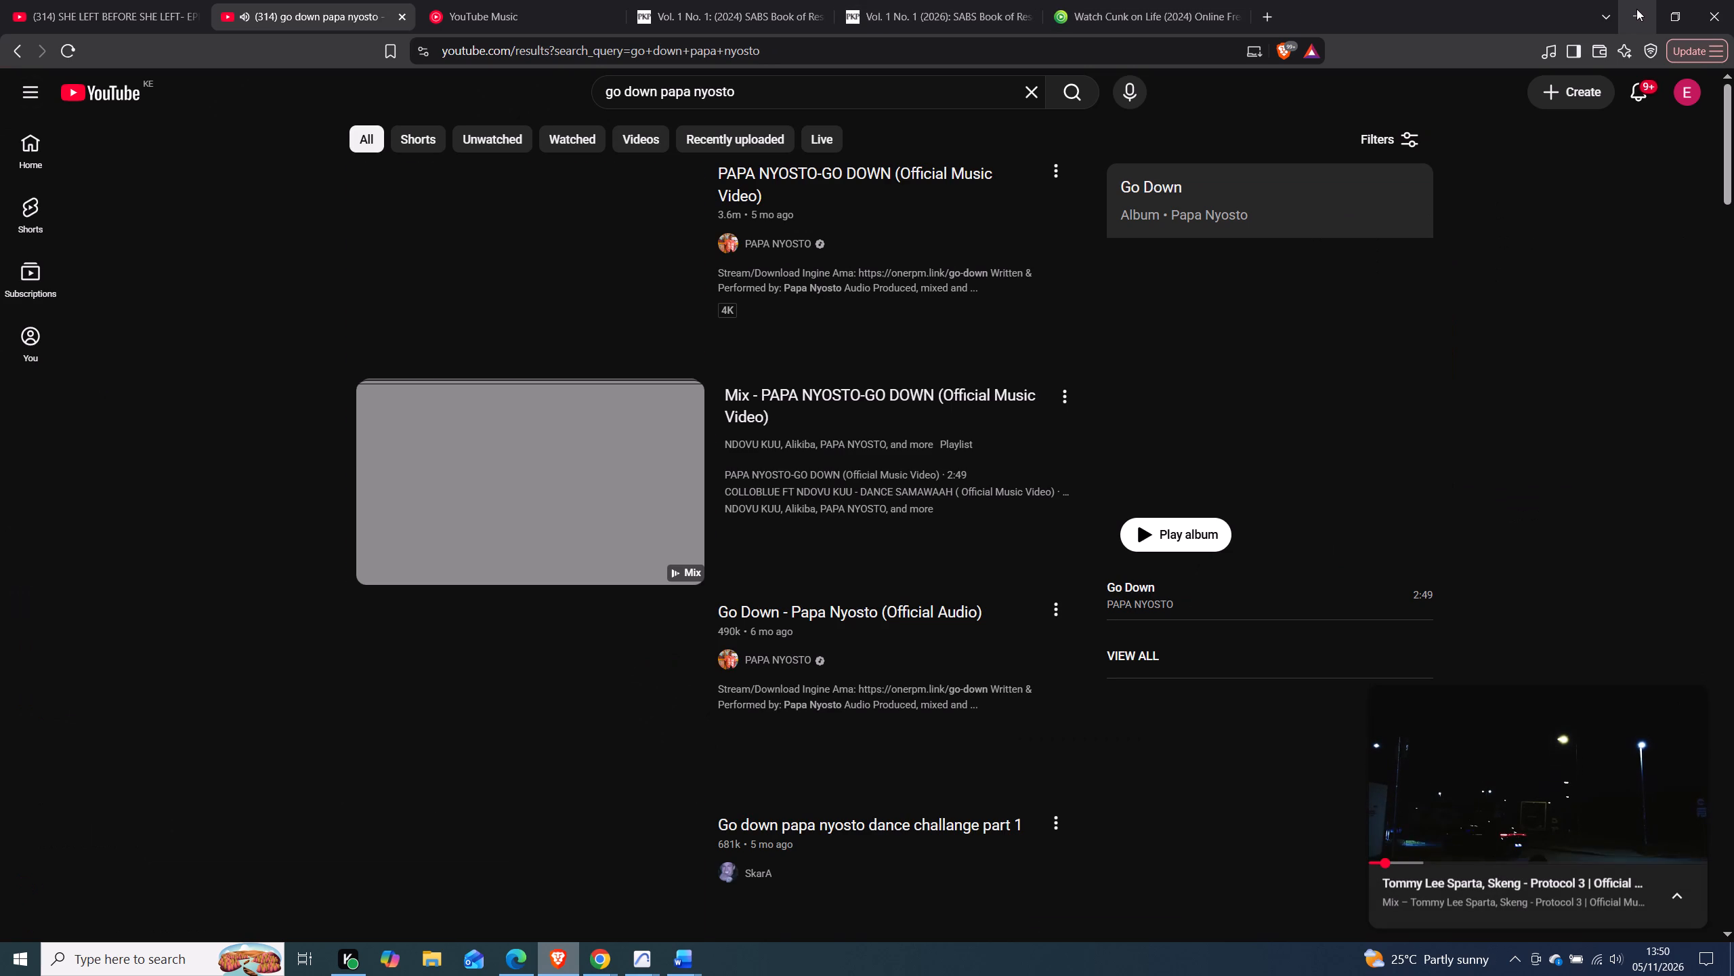
# Look through the SDG 11 article titles in the open Vol. 1 No. 1 (2026) SABS journal issue.
pyautogui.click(974, 1)
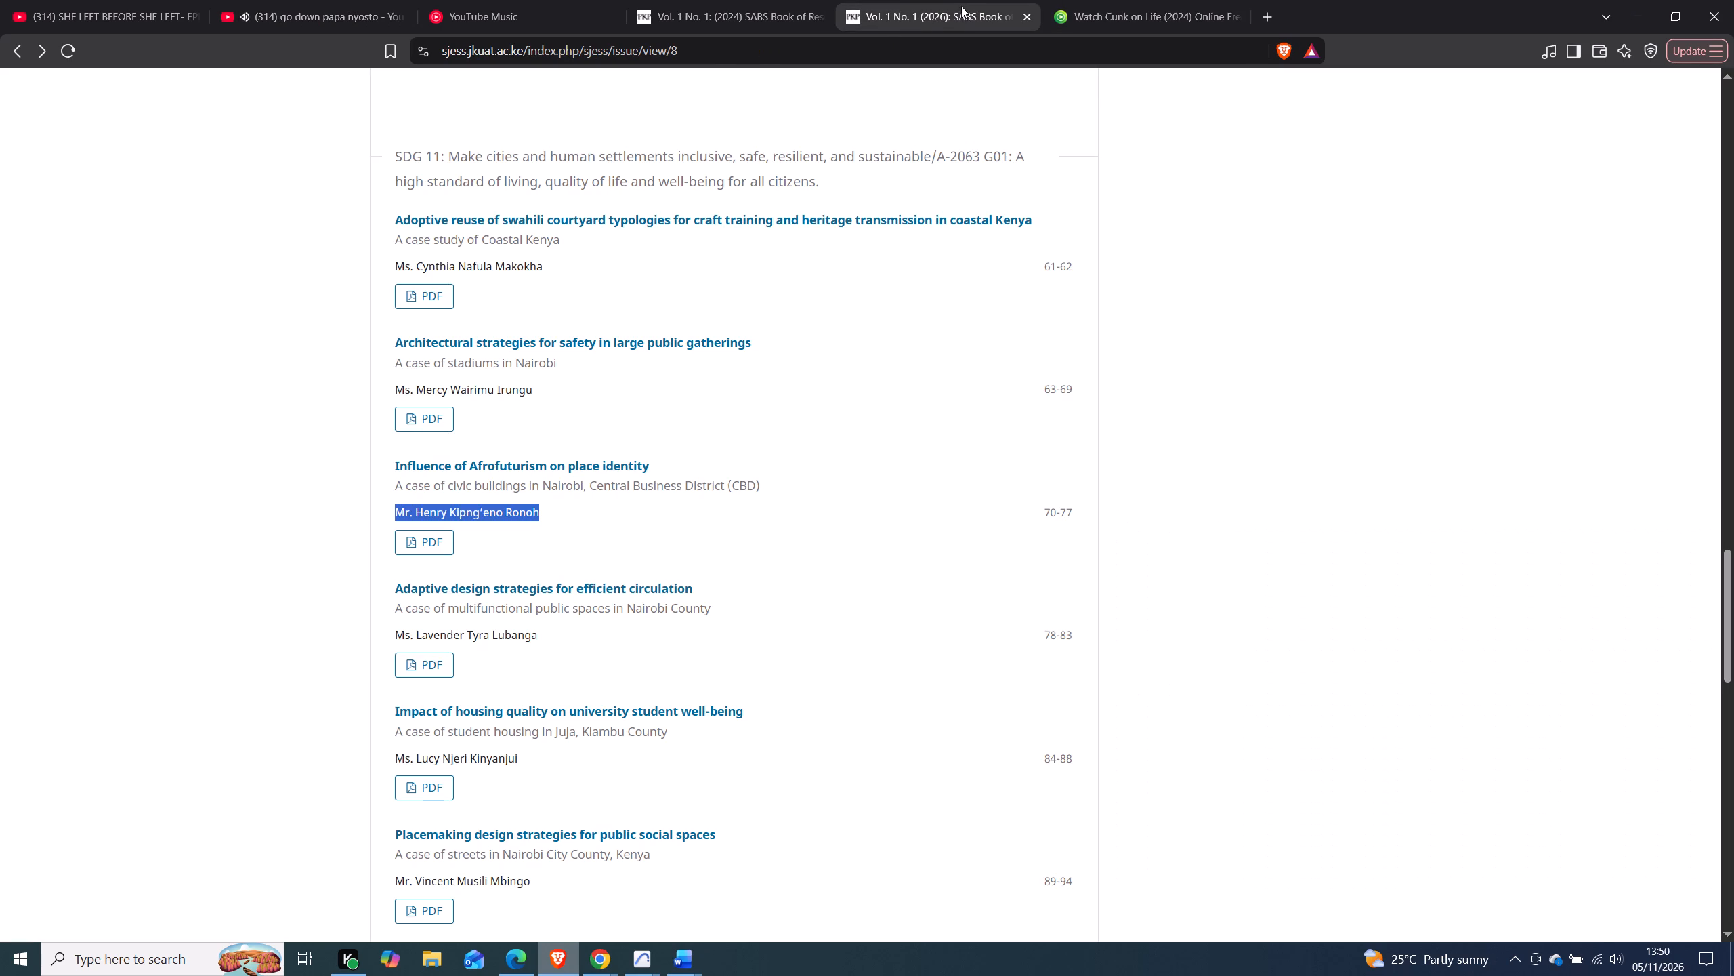
pyautogui.click(221, 483)
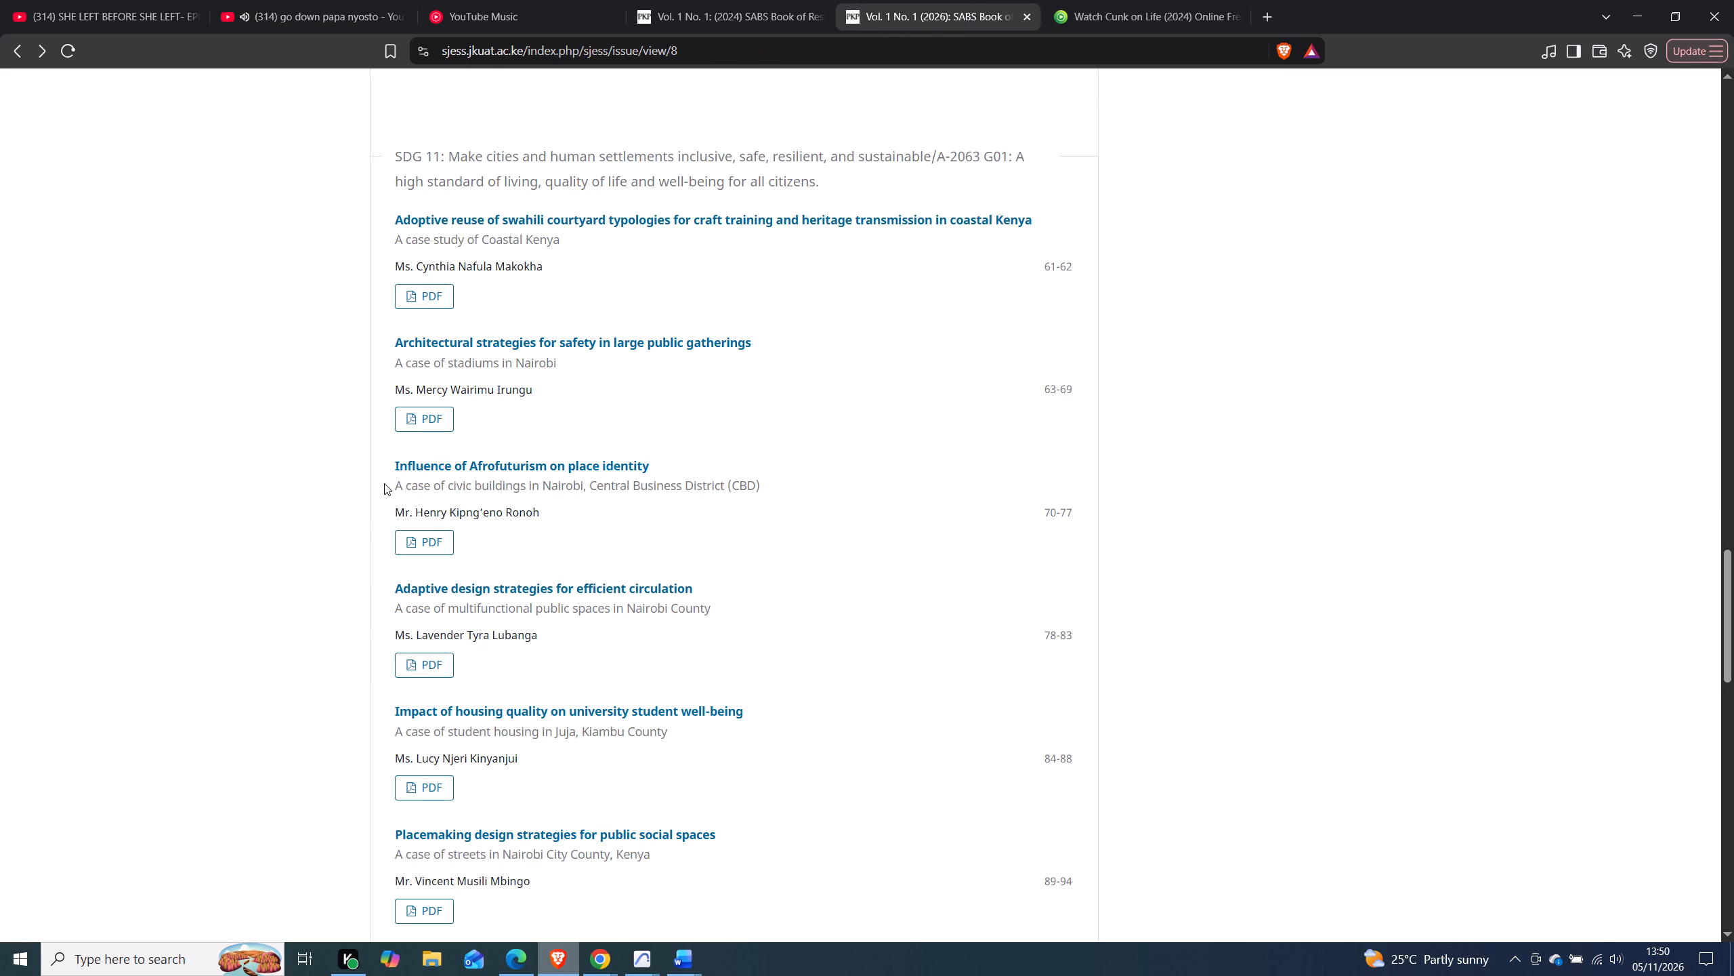
pyautogui.scroll(-2, 513, 518)
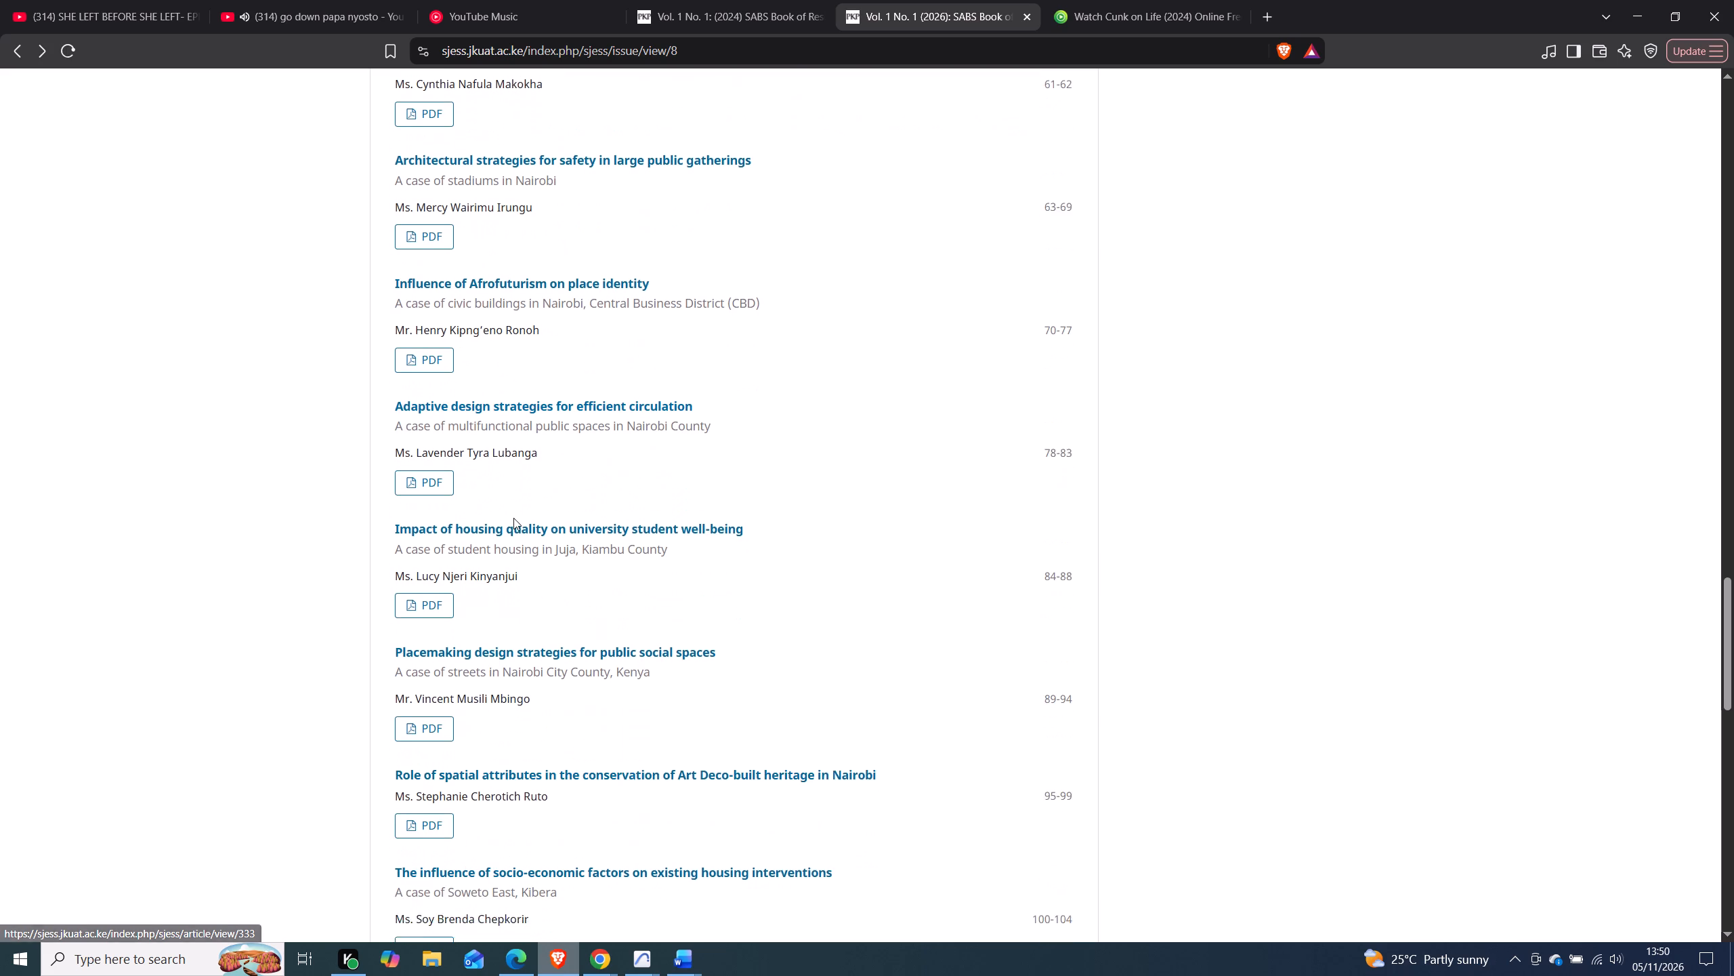
pyautogui.scroll(-2, 513, 518)
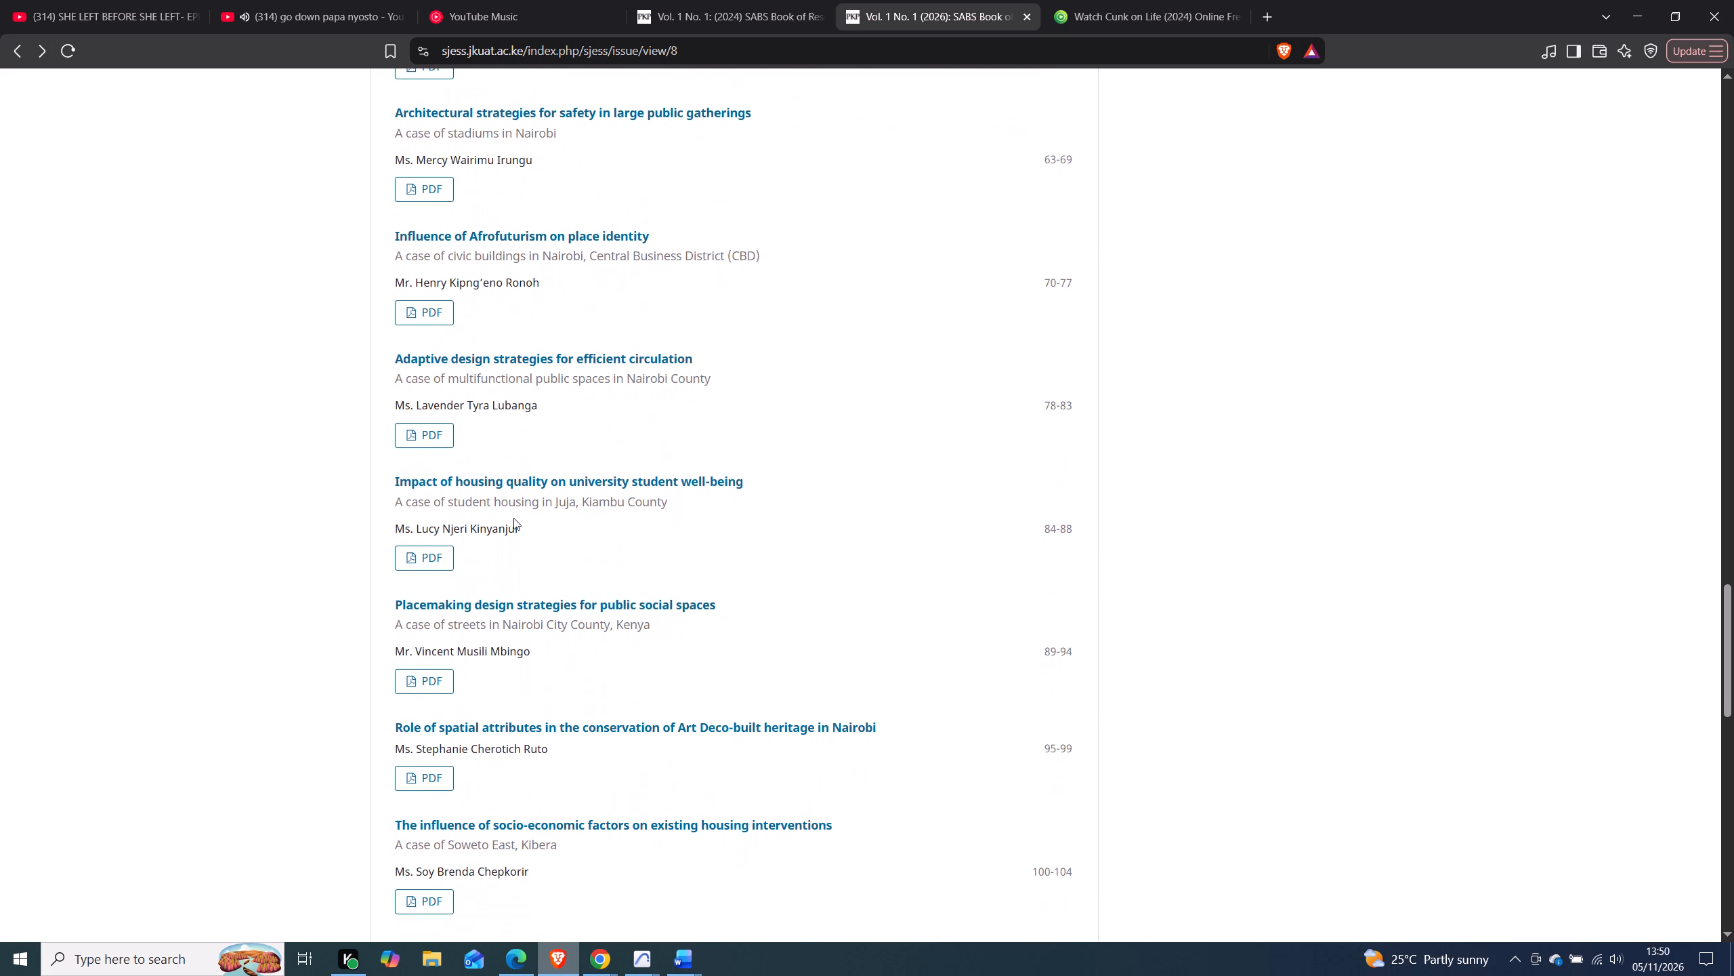
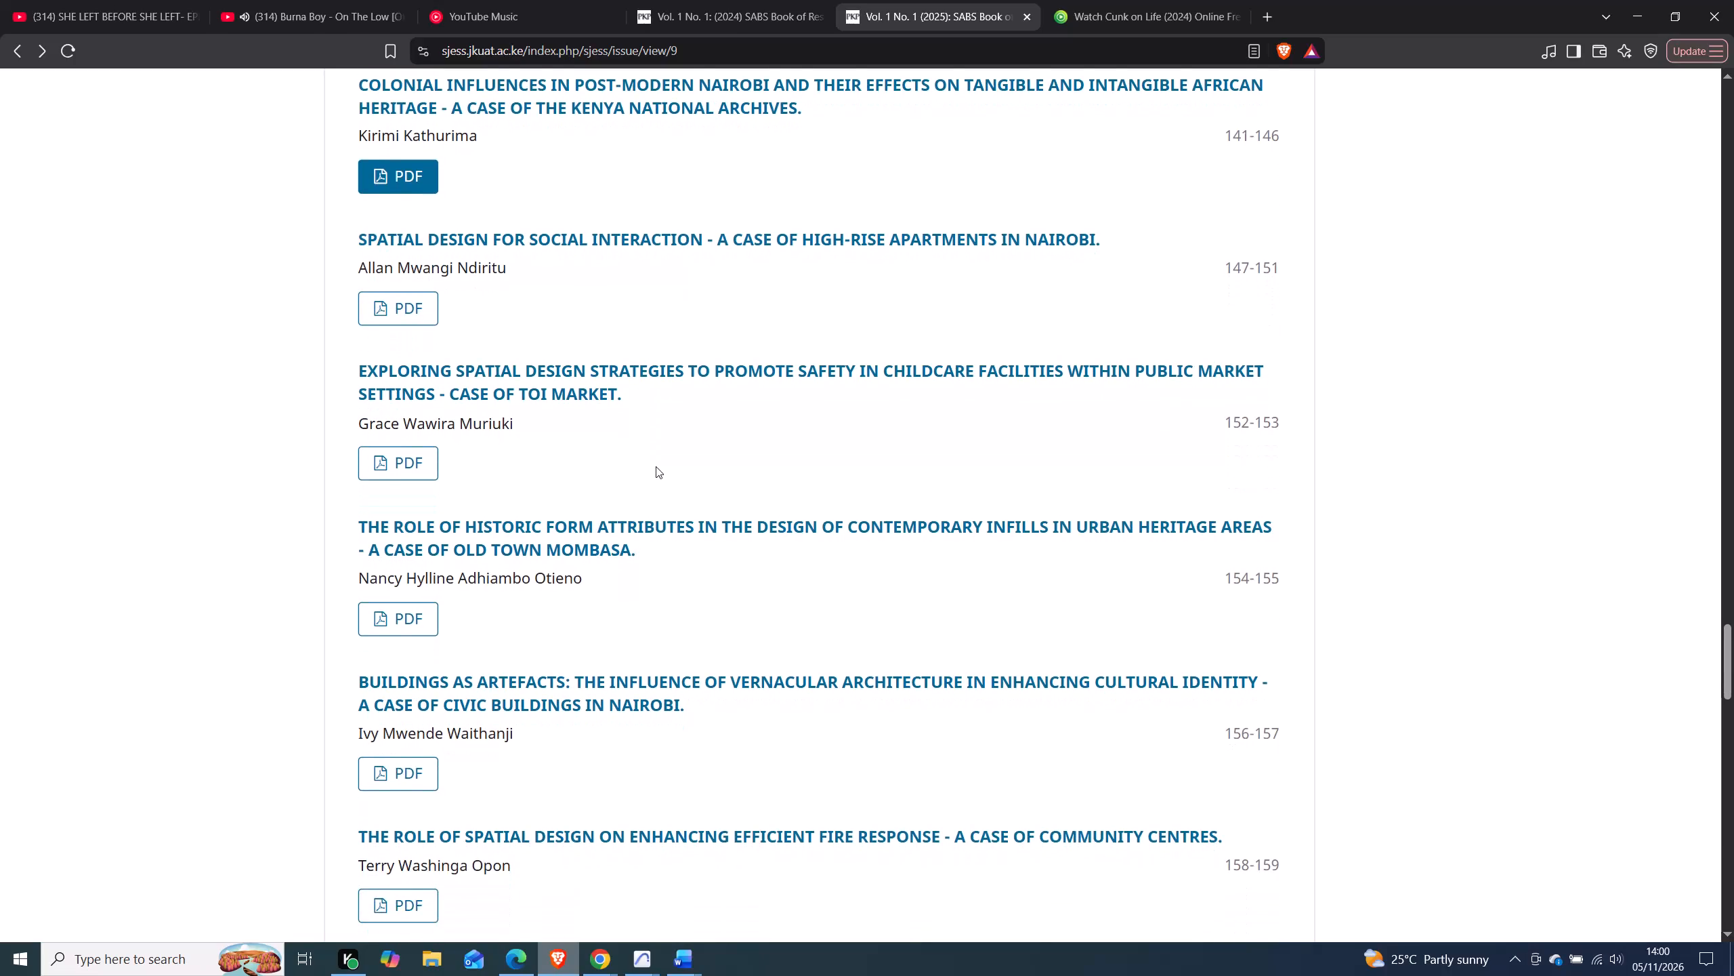
# Read the abstract of the PDF on historic form attributes in contemporary infills in Old Town Mombasa, and return to the issue listing.
pyautogui.scroll(-1, 656, 466)
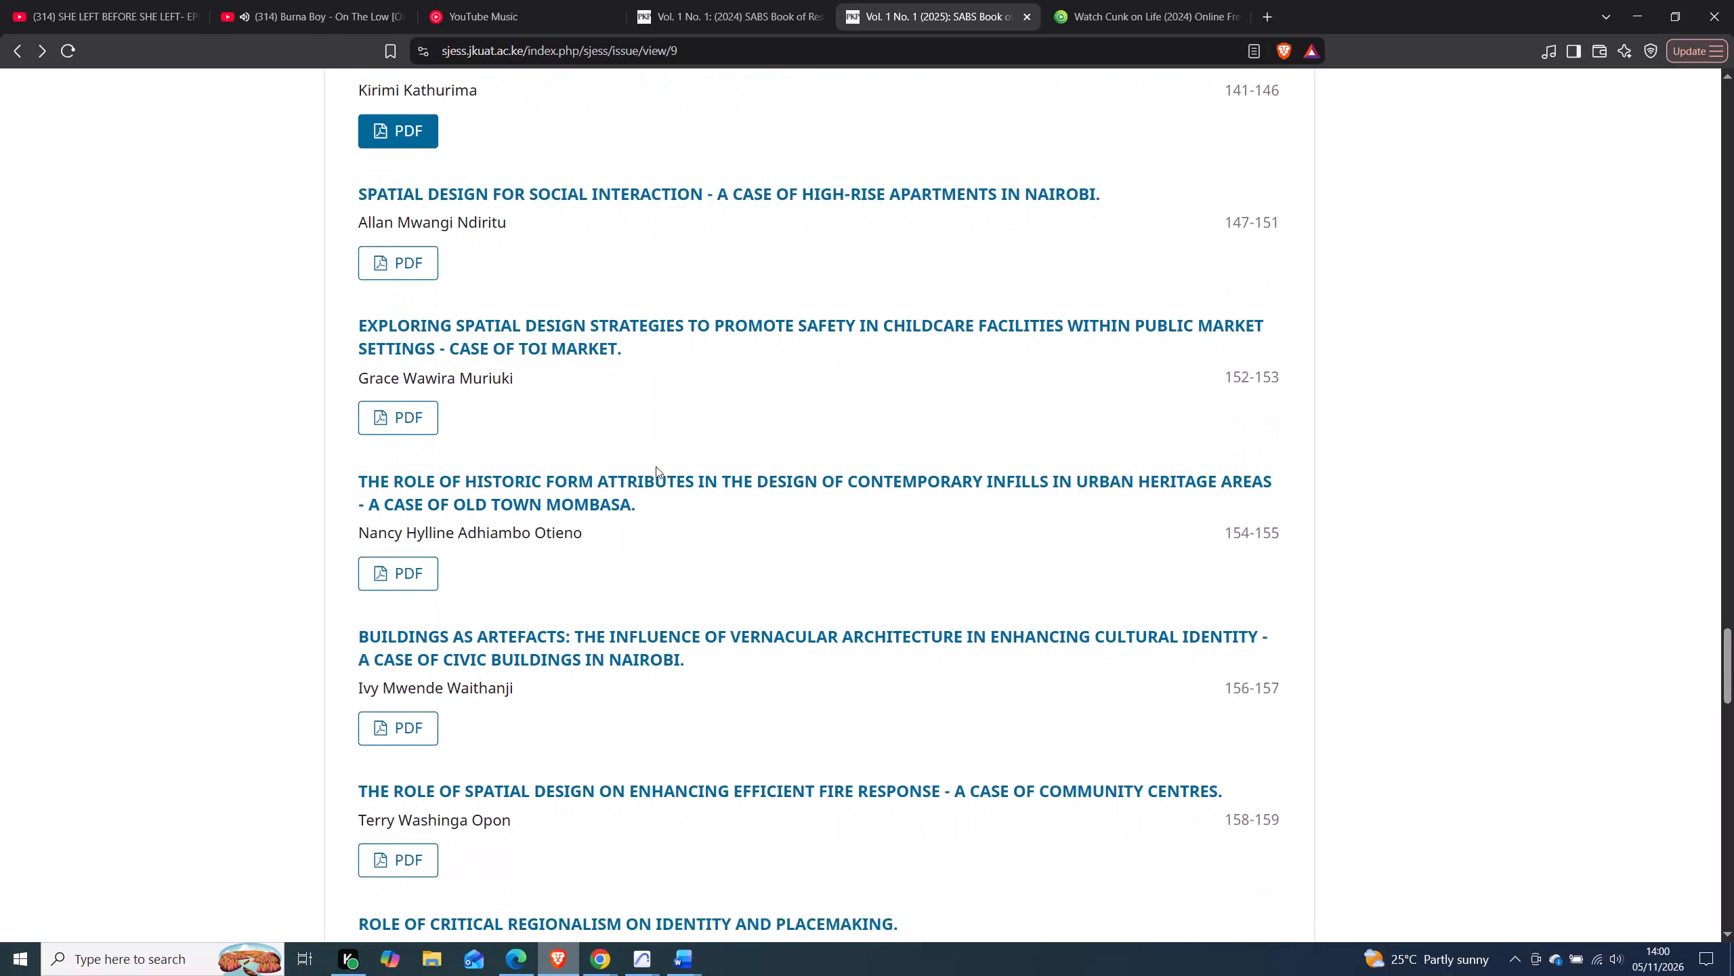
pyautogui.scroll(-2, 656, 466)
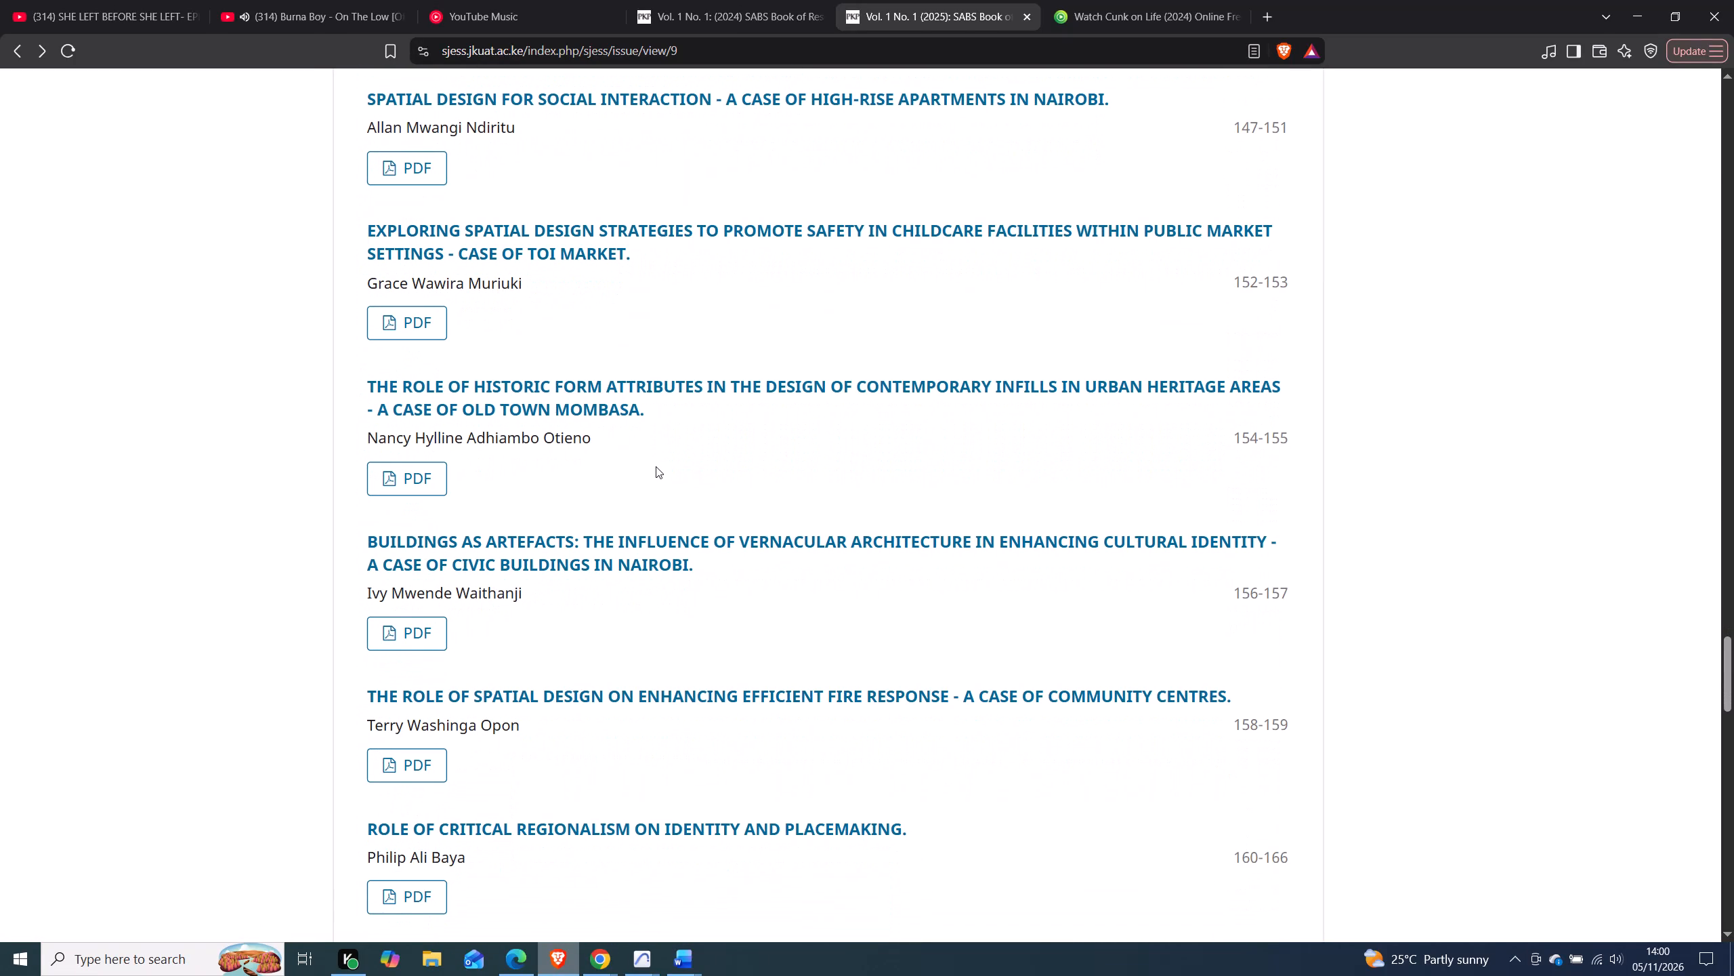
pyautogui.scroll(-1, 656, 466)
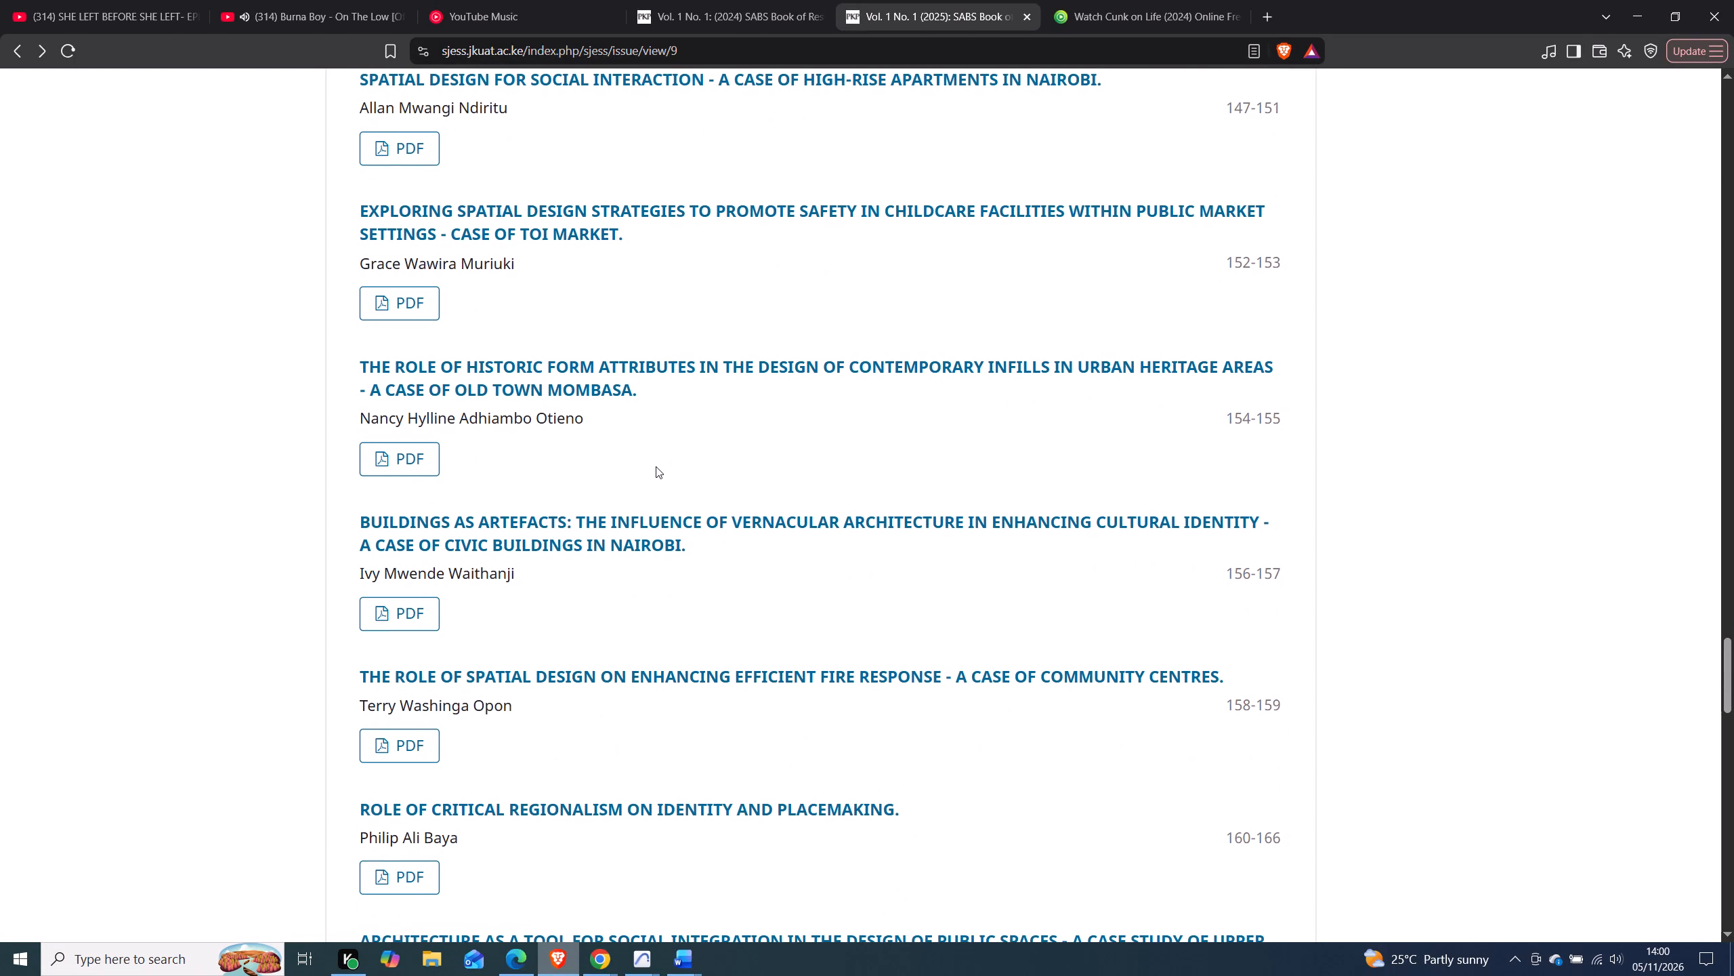
pyautogui.click(415, 472)
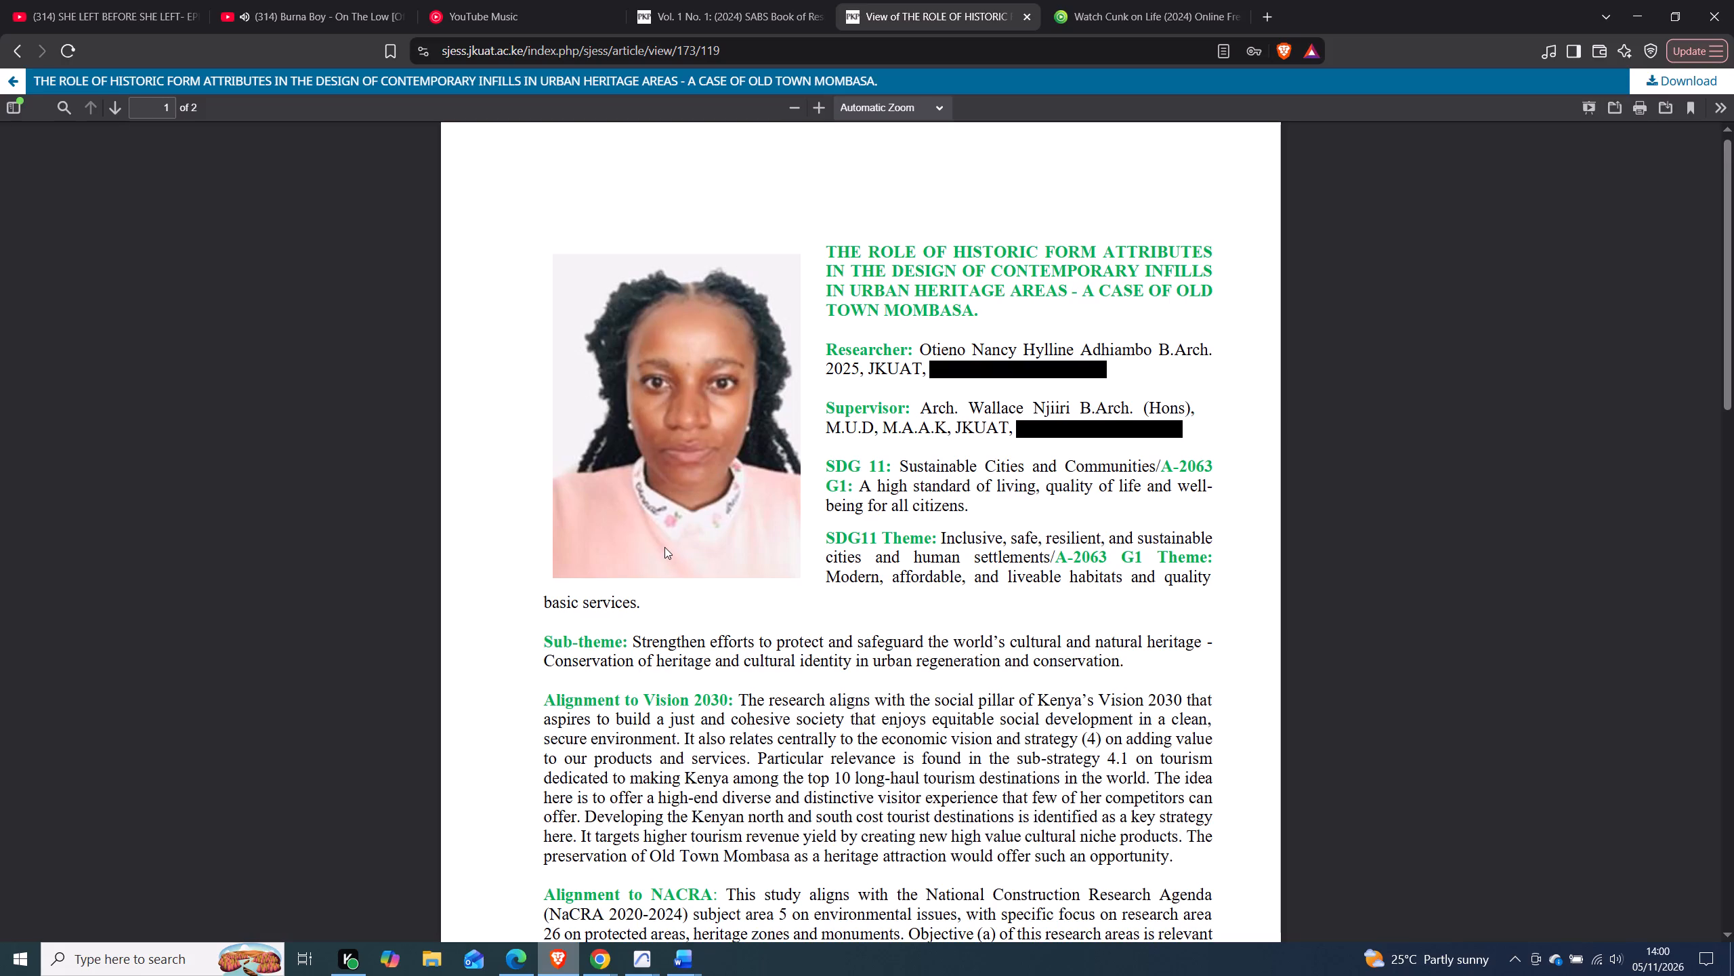
pyautogui.scroll(-3, 664, 547)
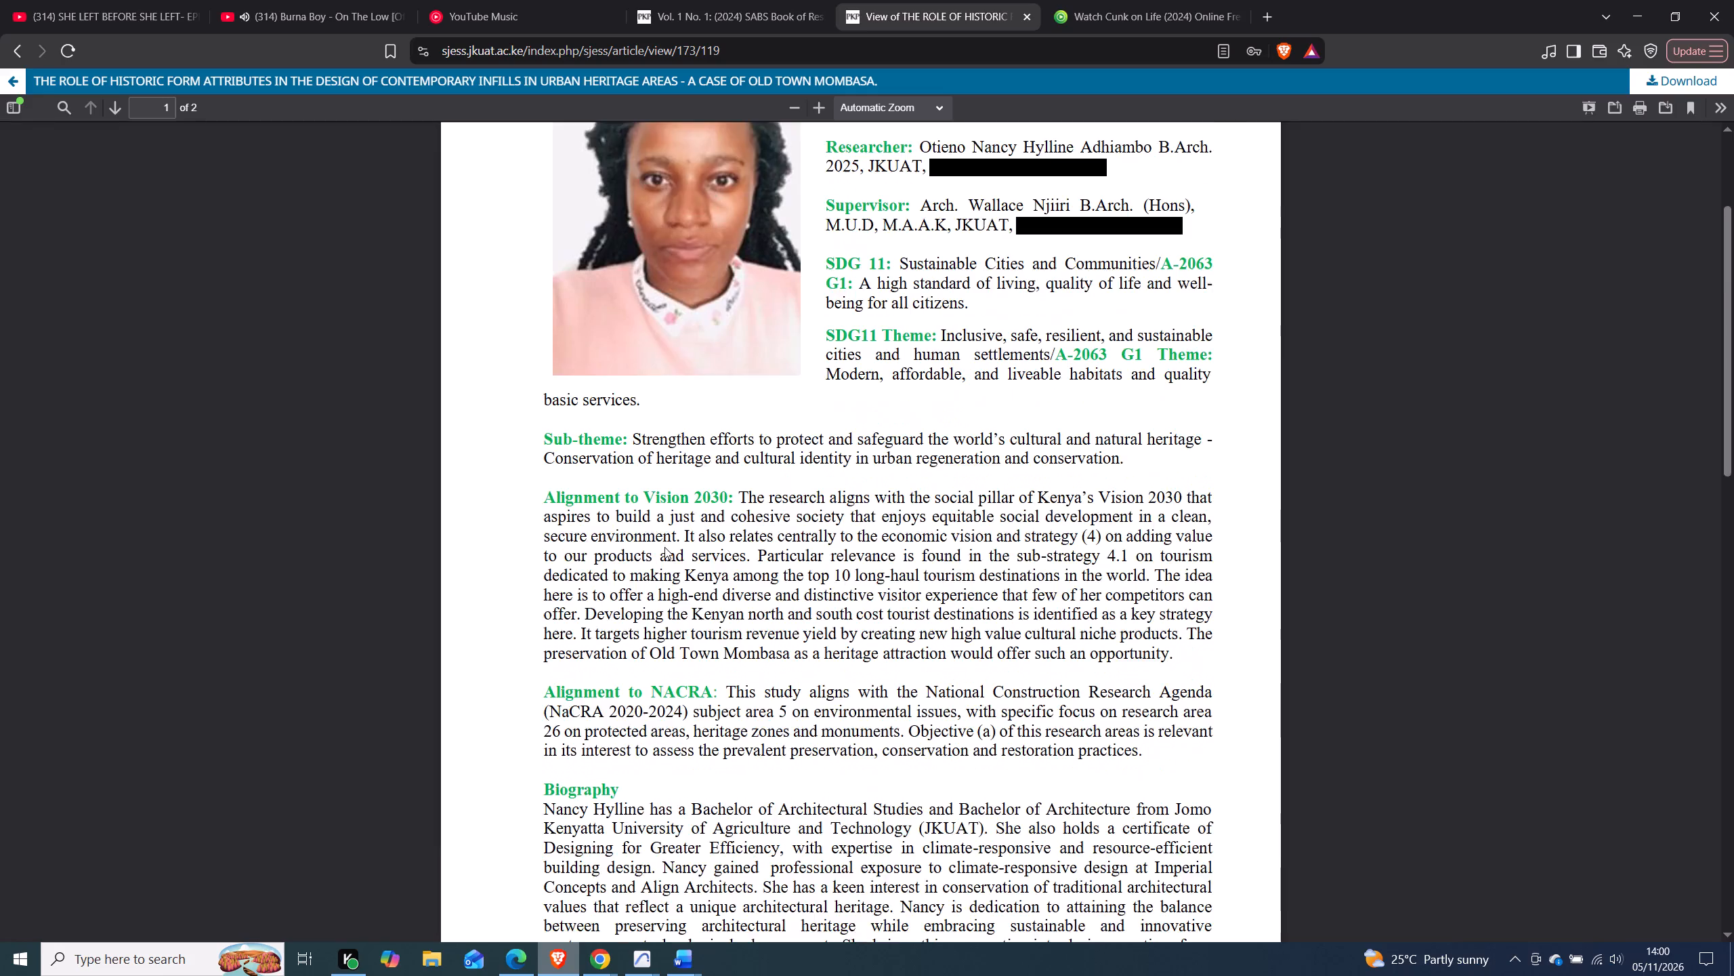
pyautogui.scroll(-5, 664, 547)
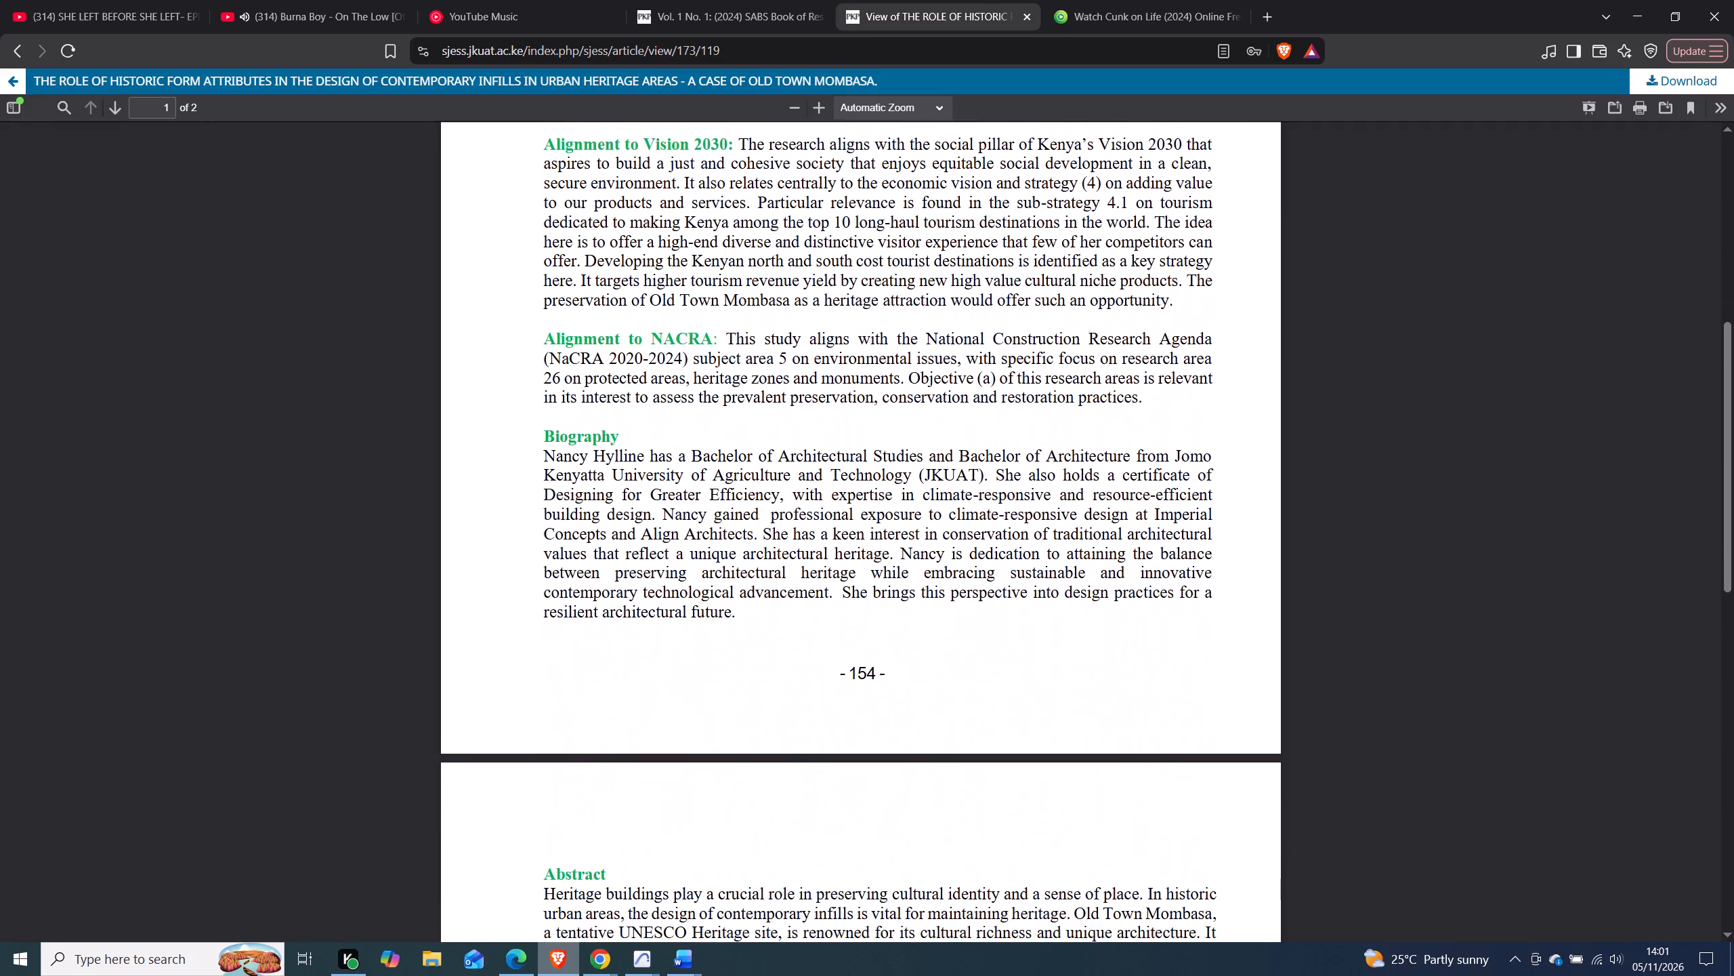
pyautogui.scroll(-1, 664, 547)
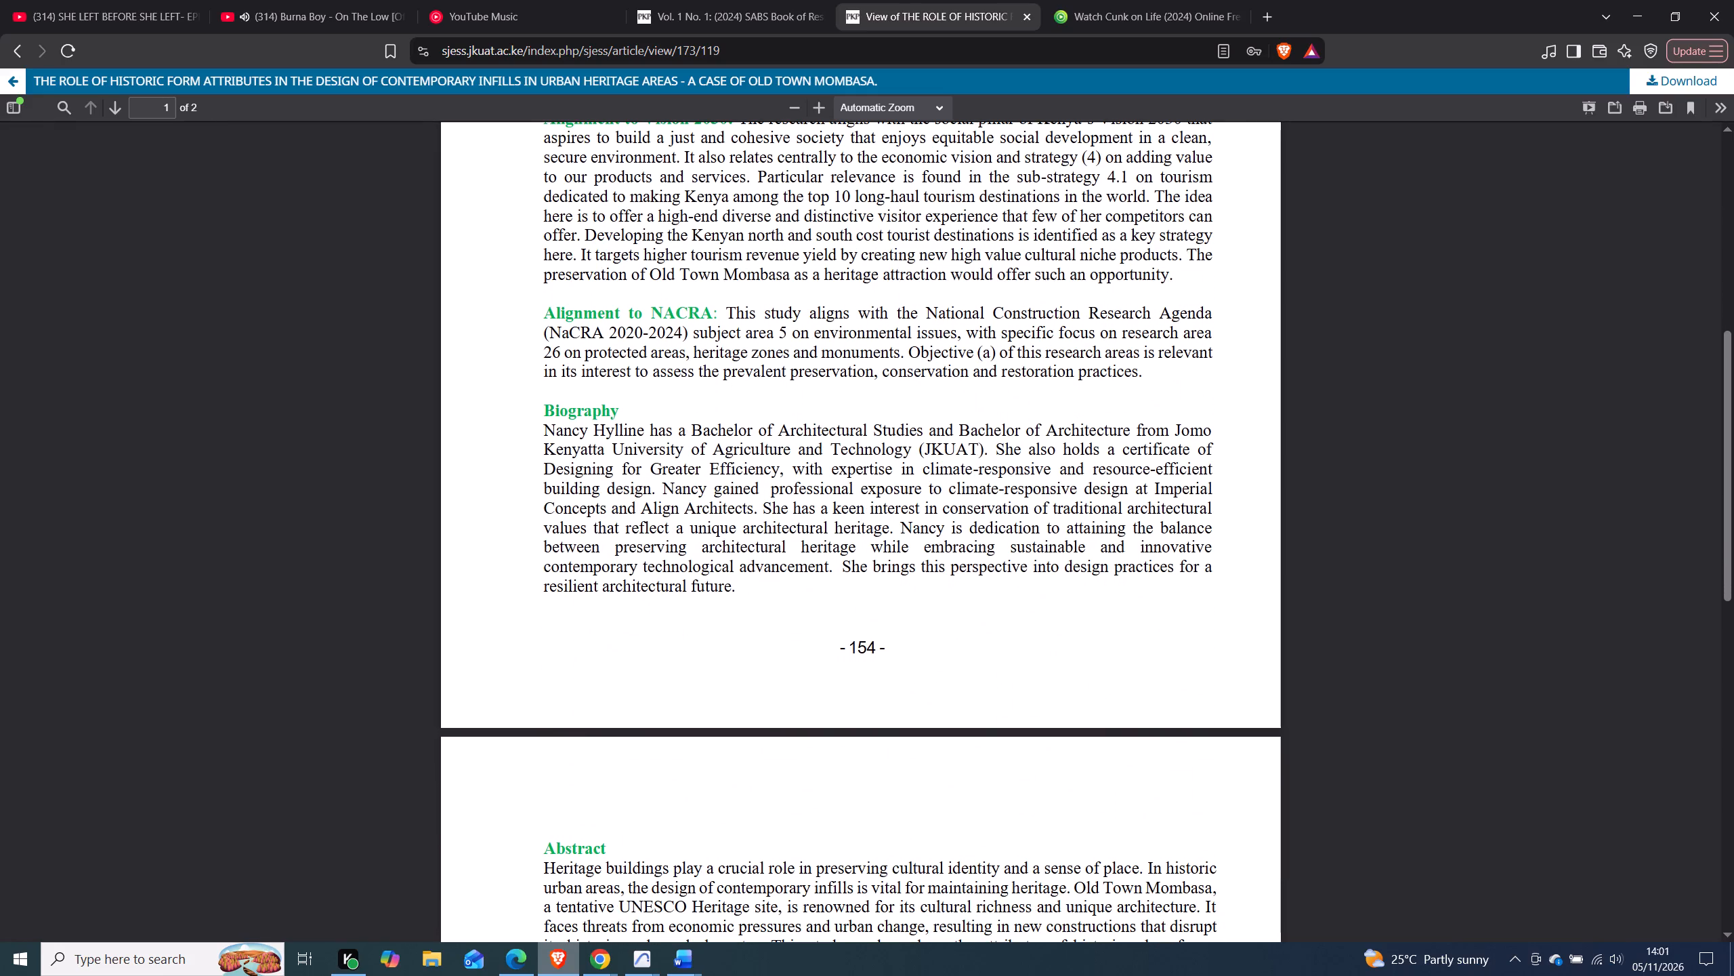
pyautogui.scroll(-5, 664, 547)
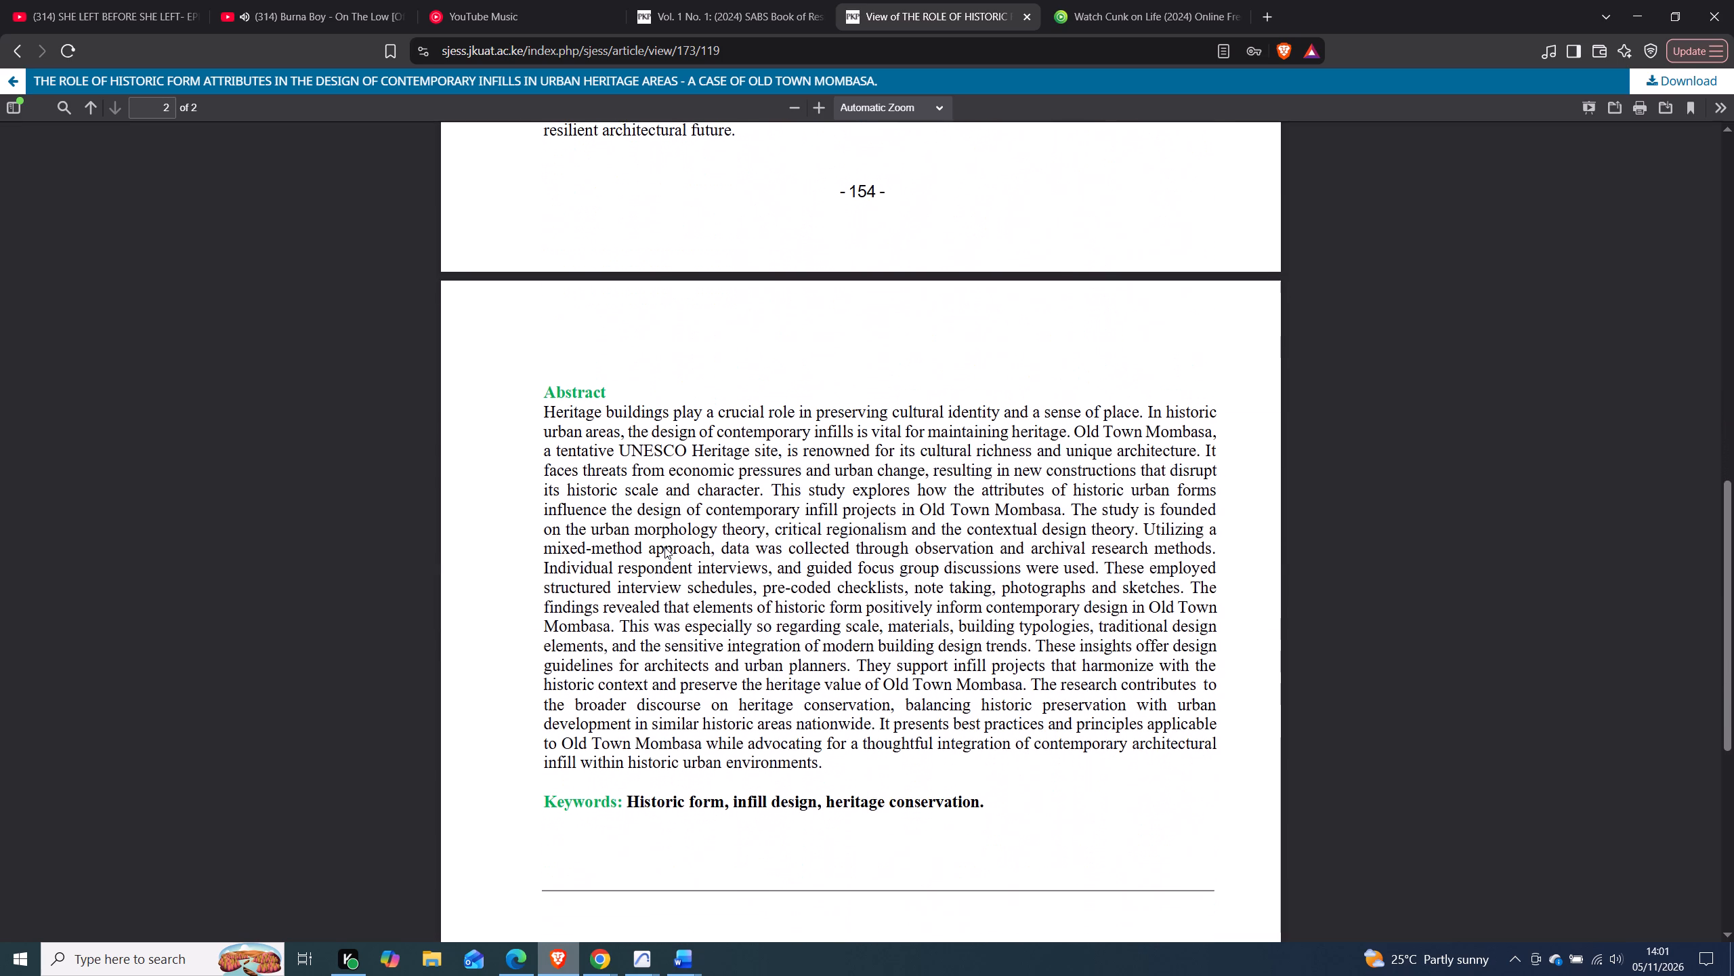
pyautogui.scroll(-1, 664, 547)
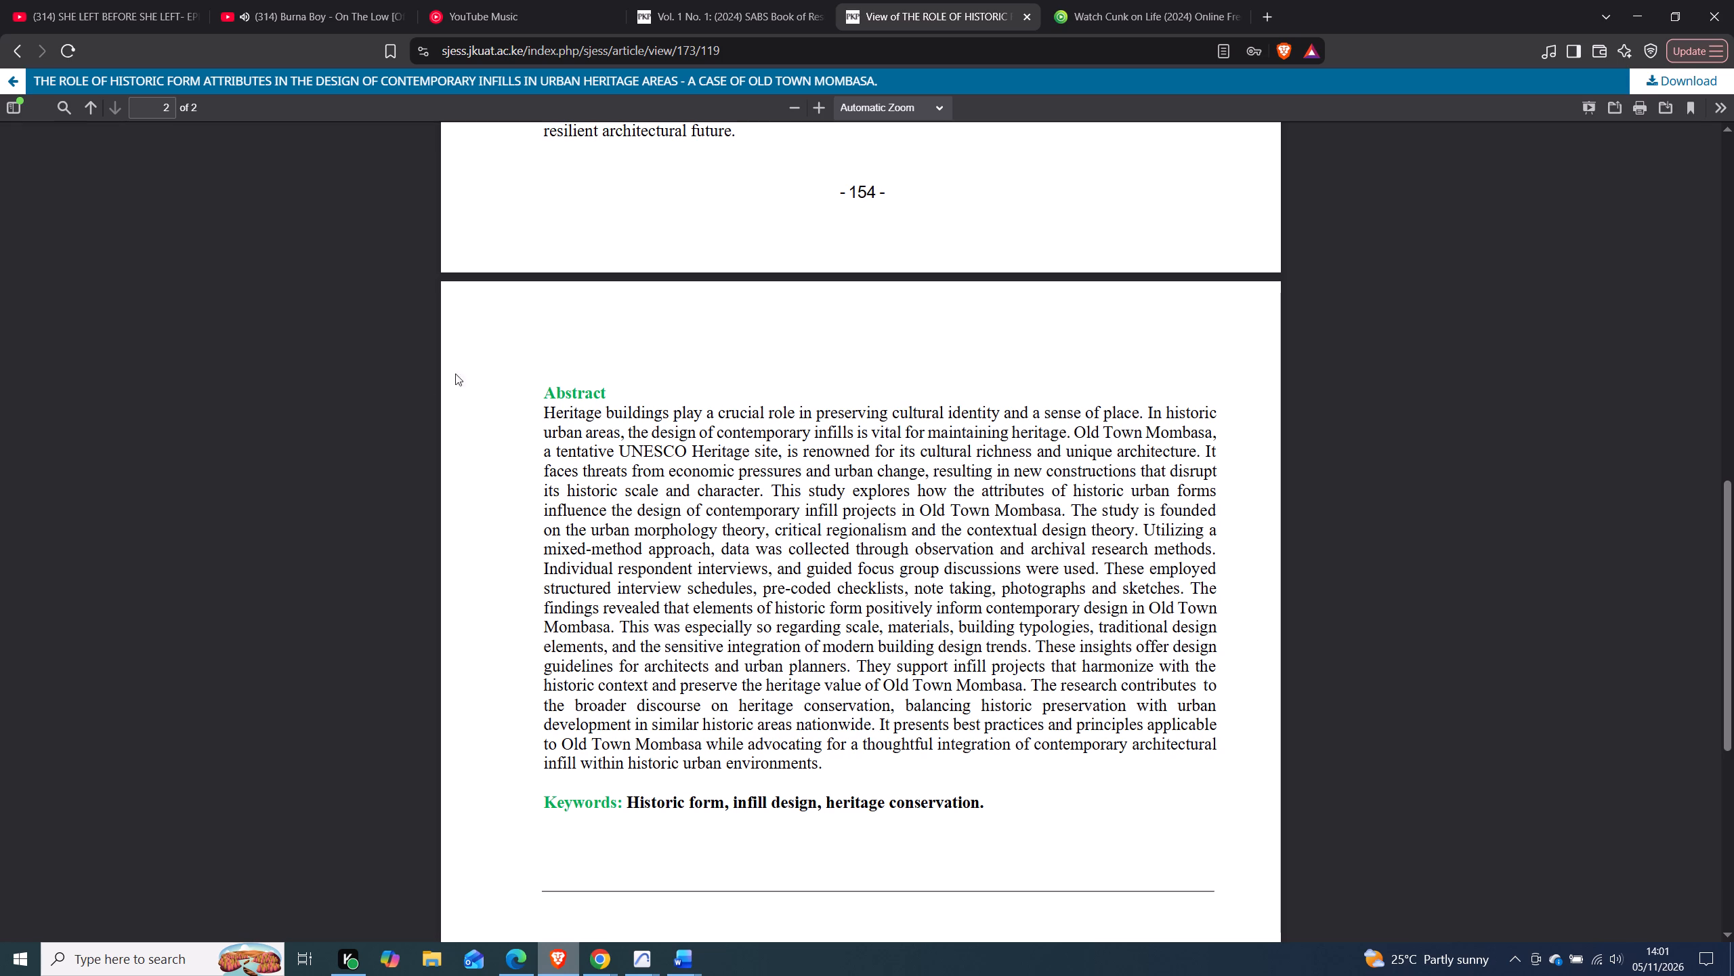
pyautogui.click(22, 58)
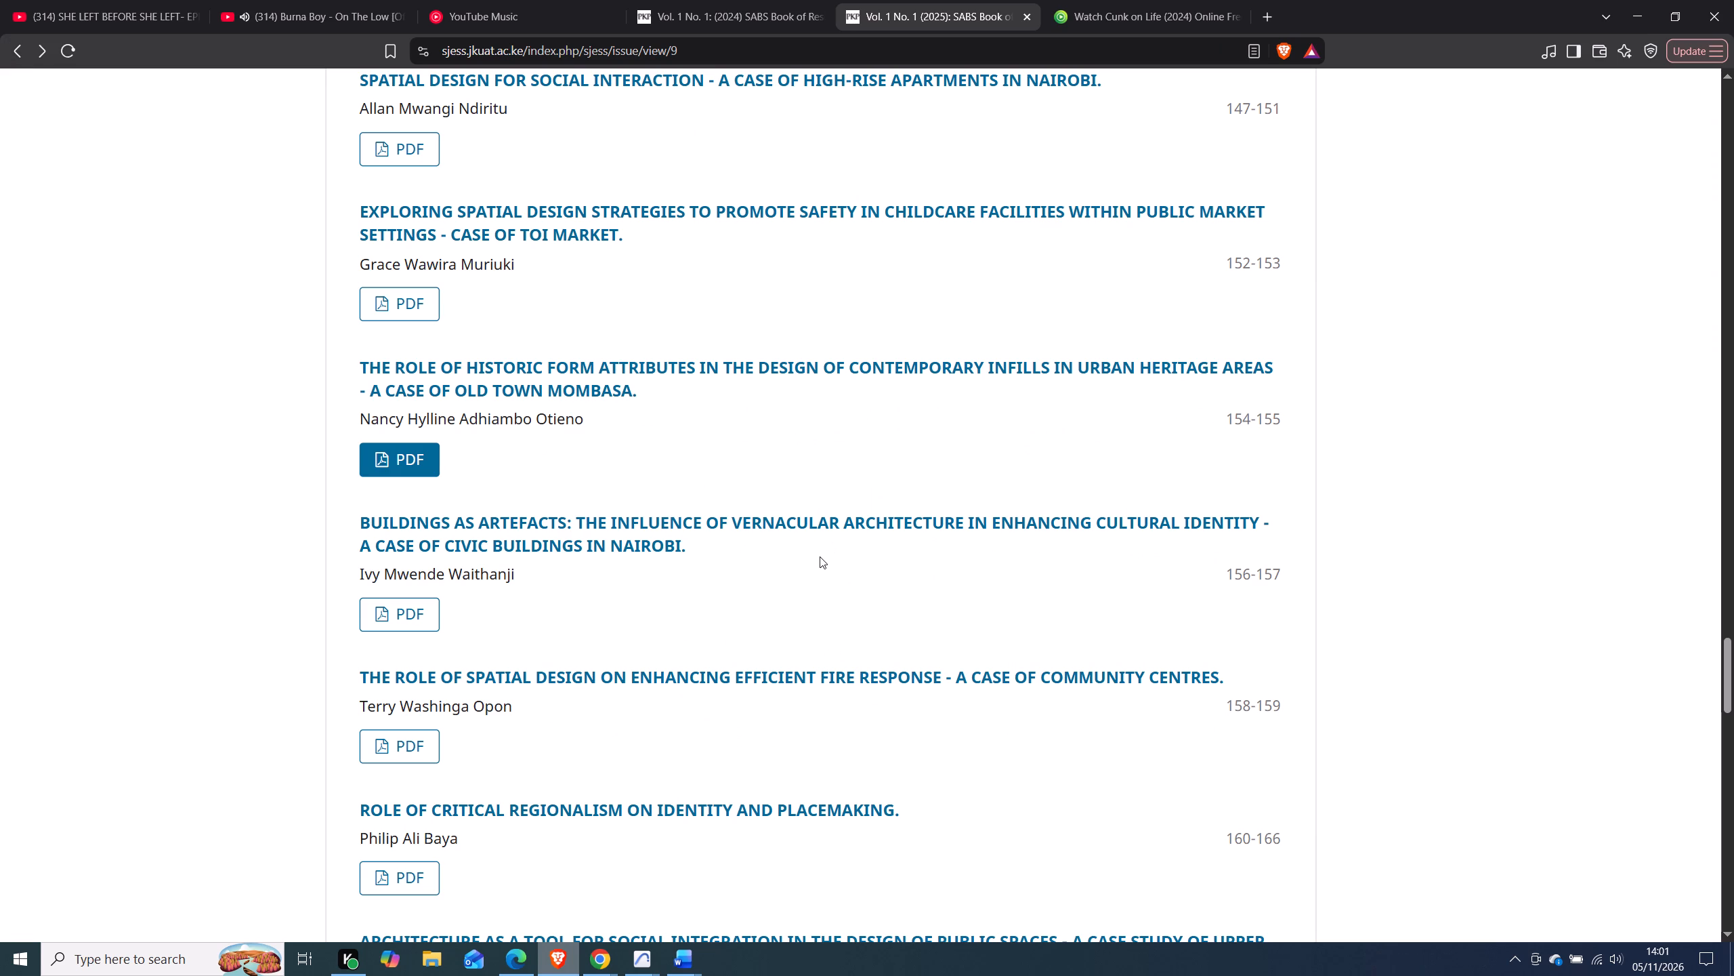
# Look through the remaining SDG 11 and SDG 13 article titles to the end of the issue listing.
pyautogui.scroll(-1, 820, 556)
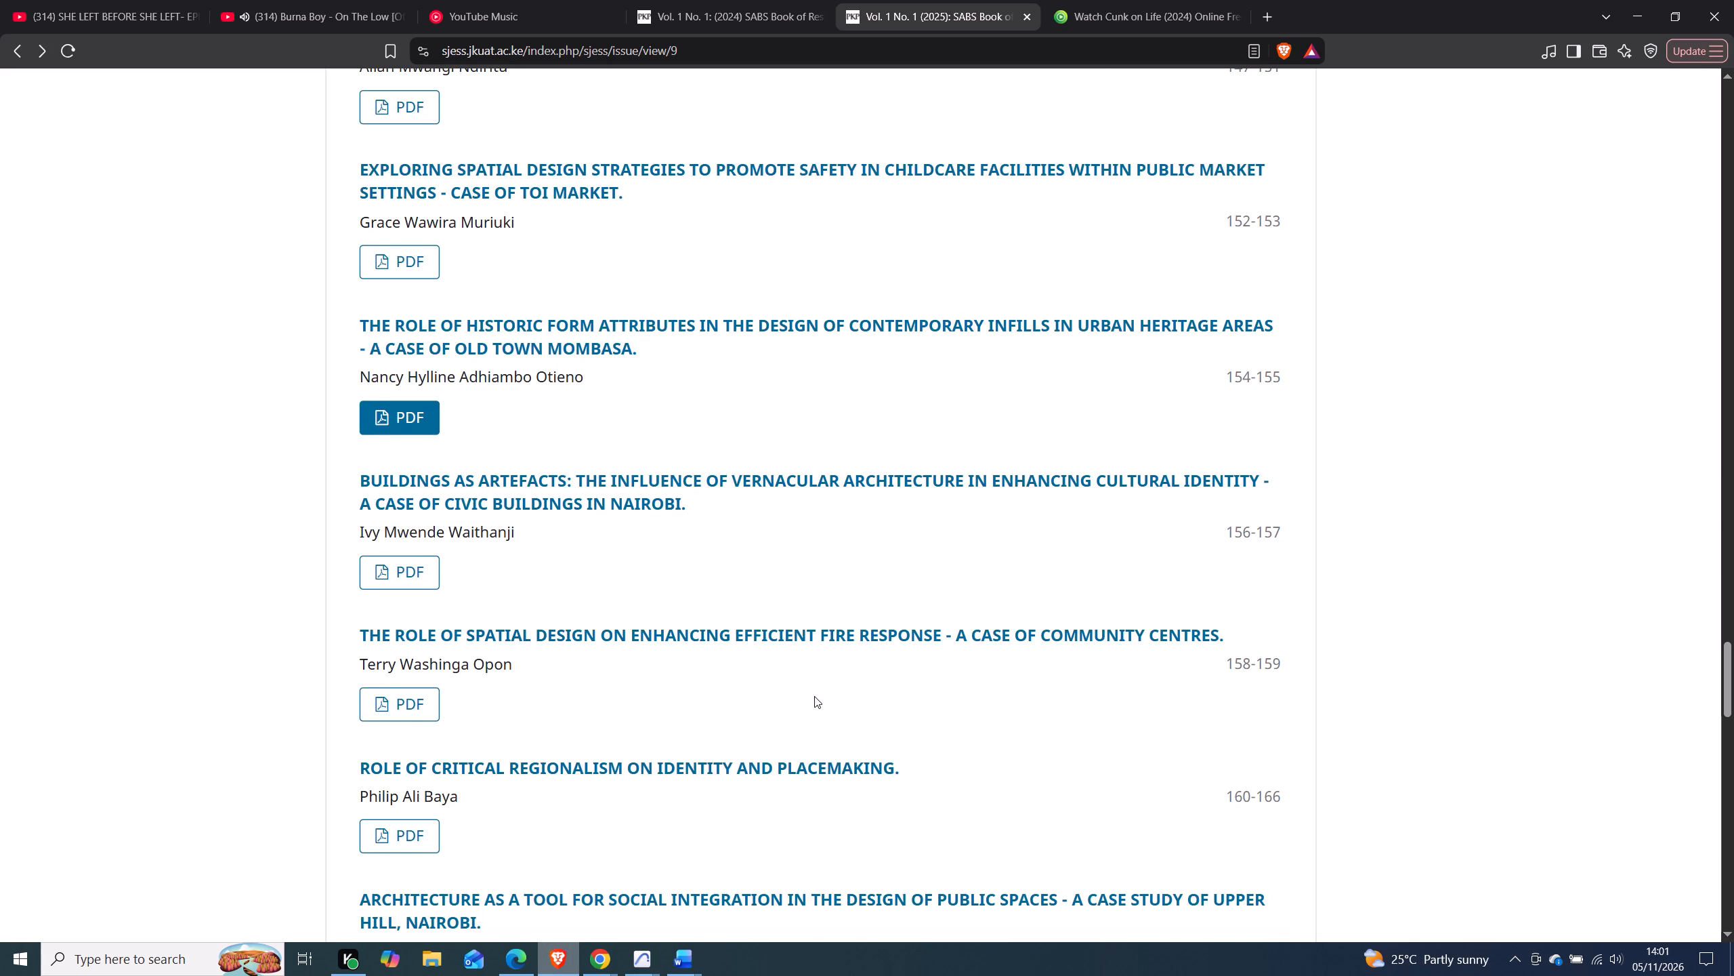
pyautogui.scroll(-5, 777, 750)
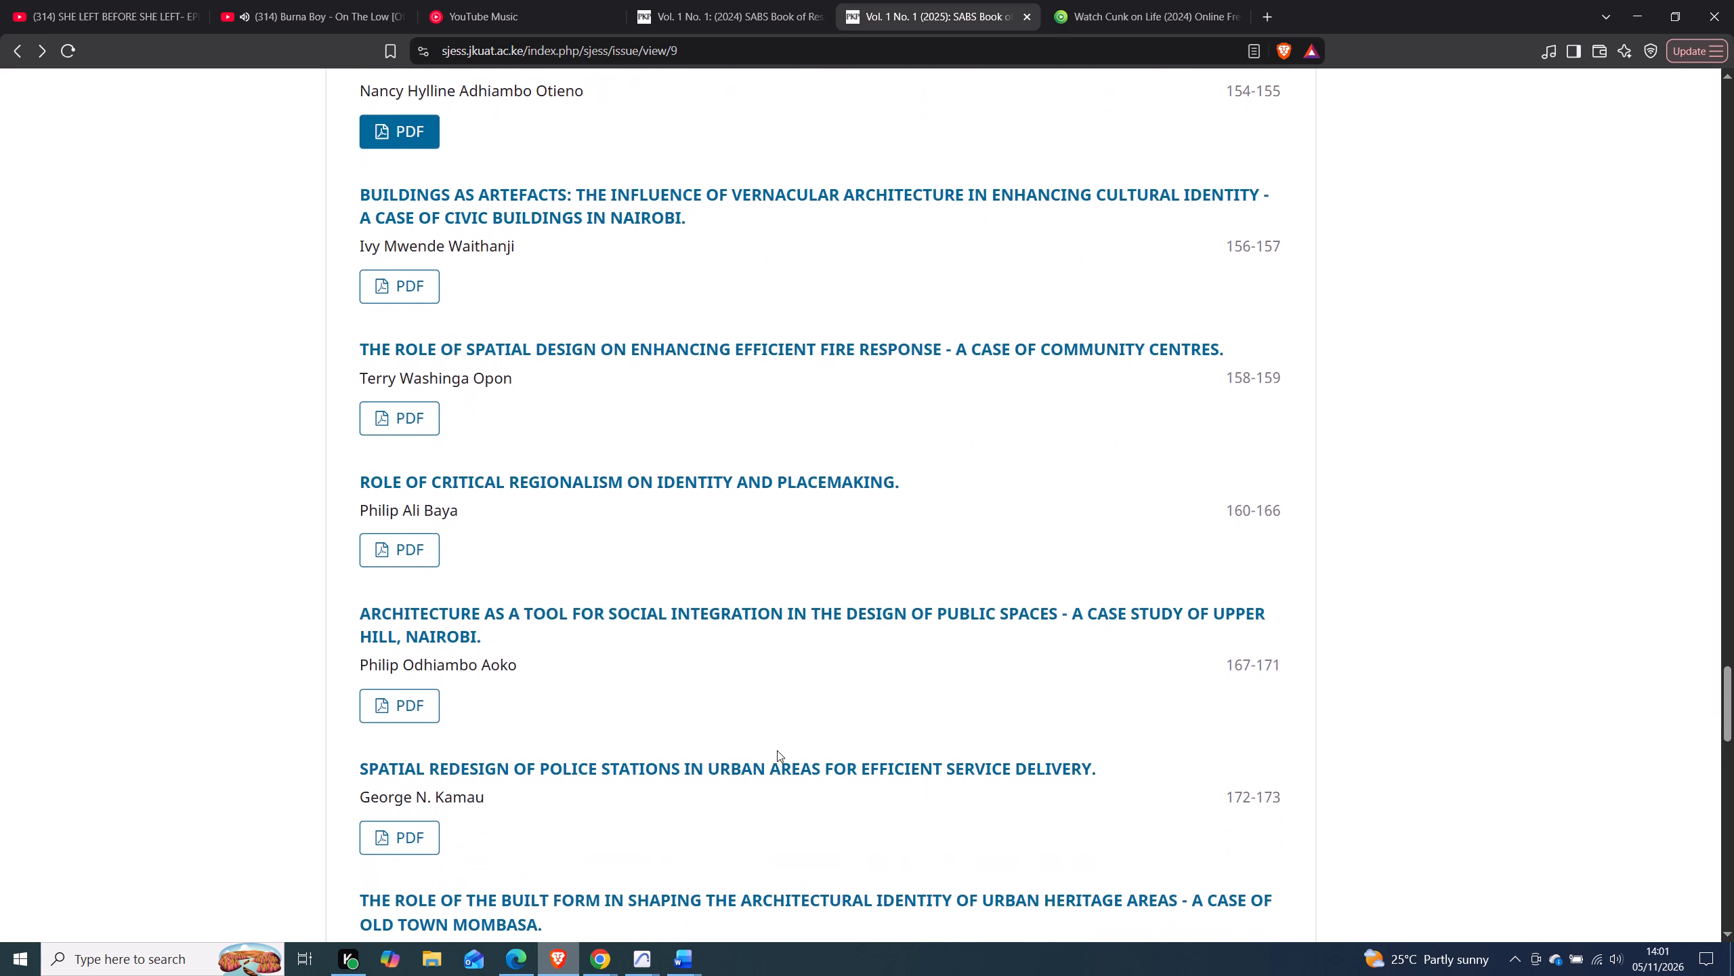
pyautogui.scroll(-2, 777, 750)
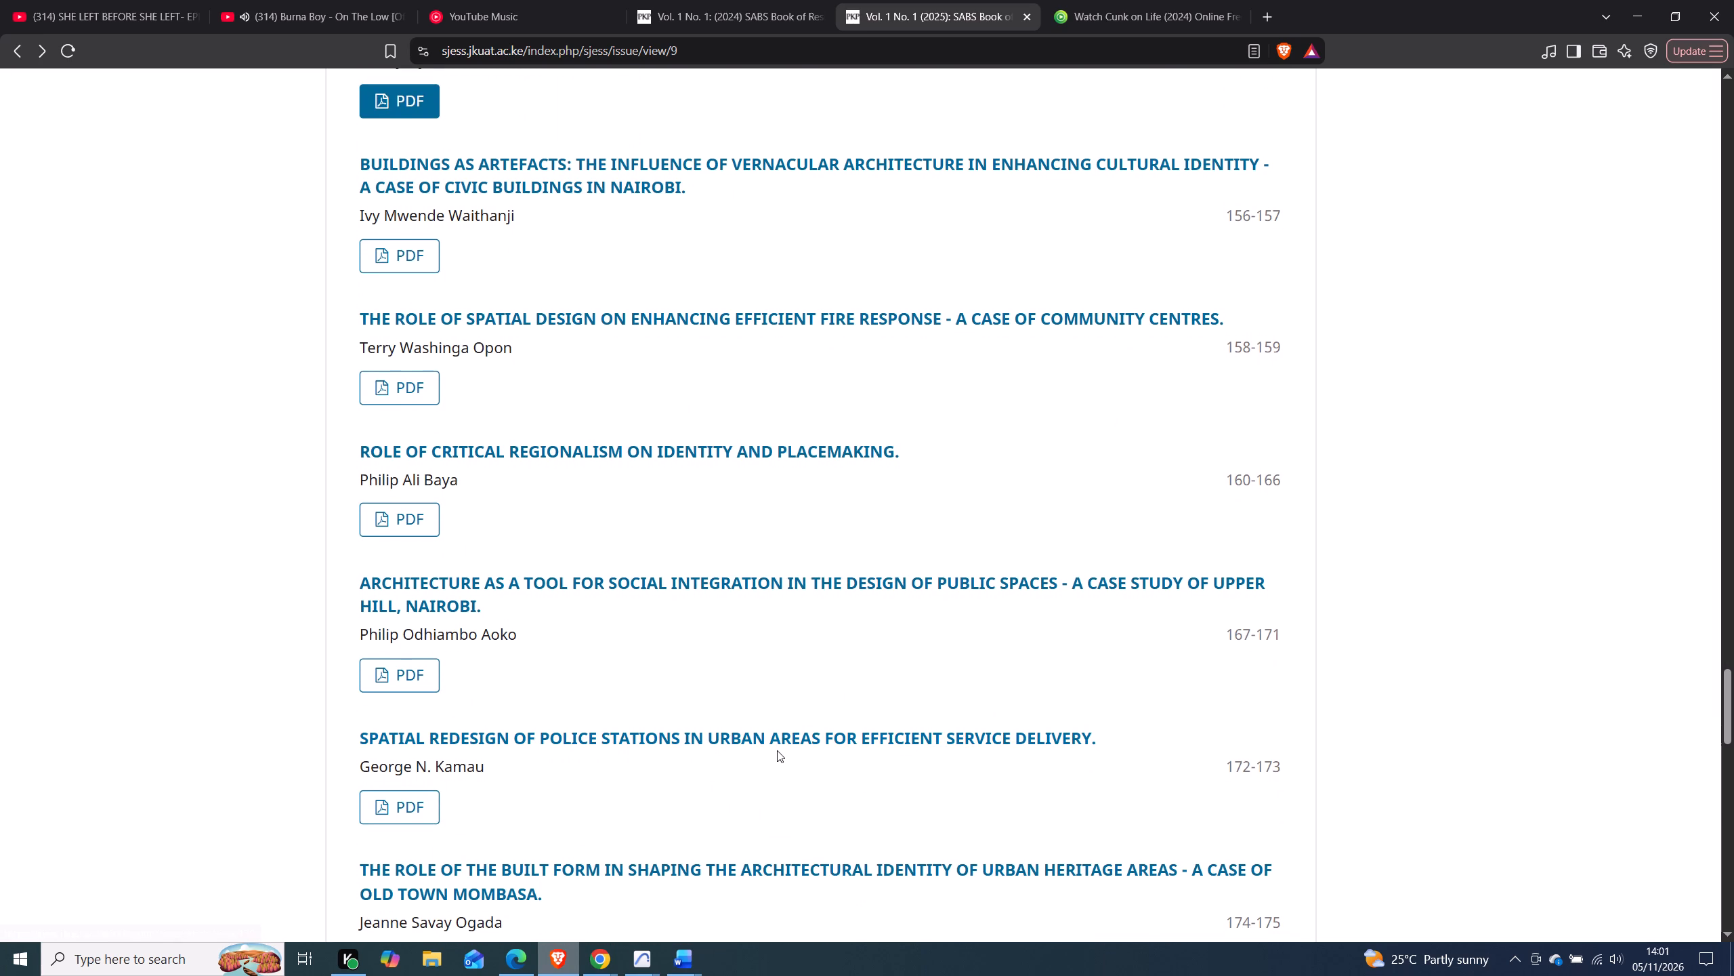
pyautogui.scroll(-1, 777, 750)
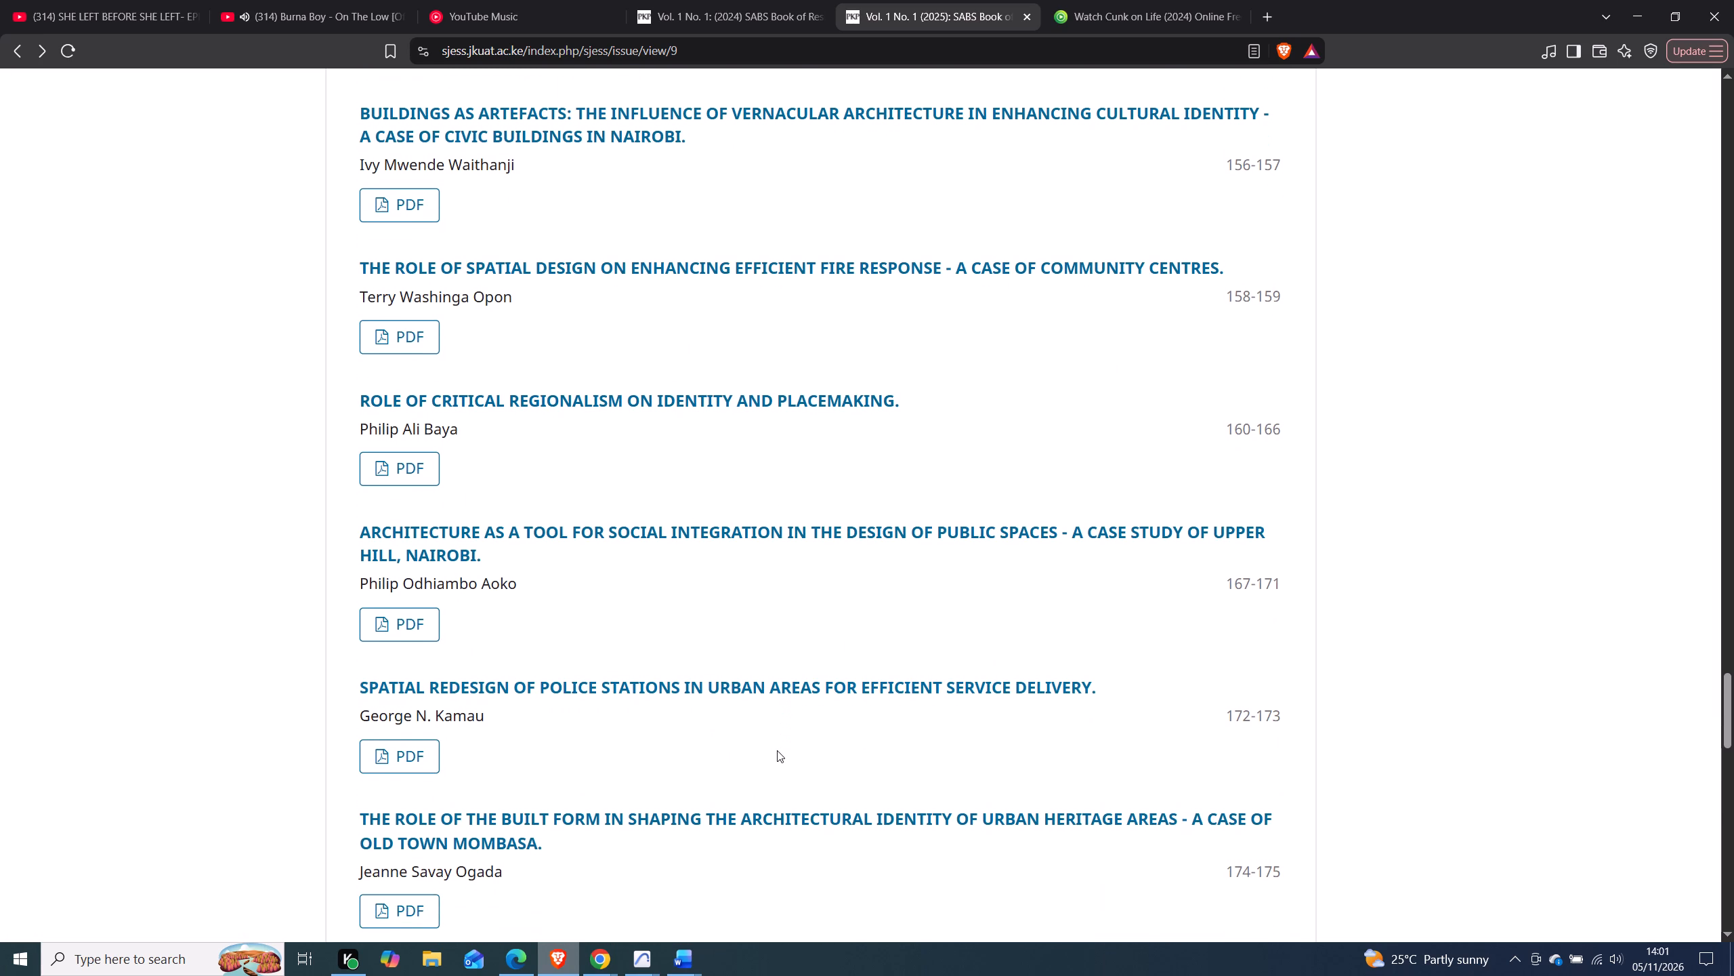
pyautogui.scroll(-2, 777, 750)
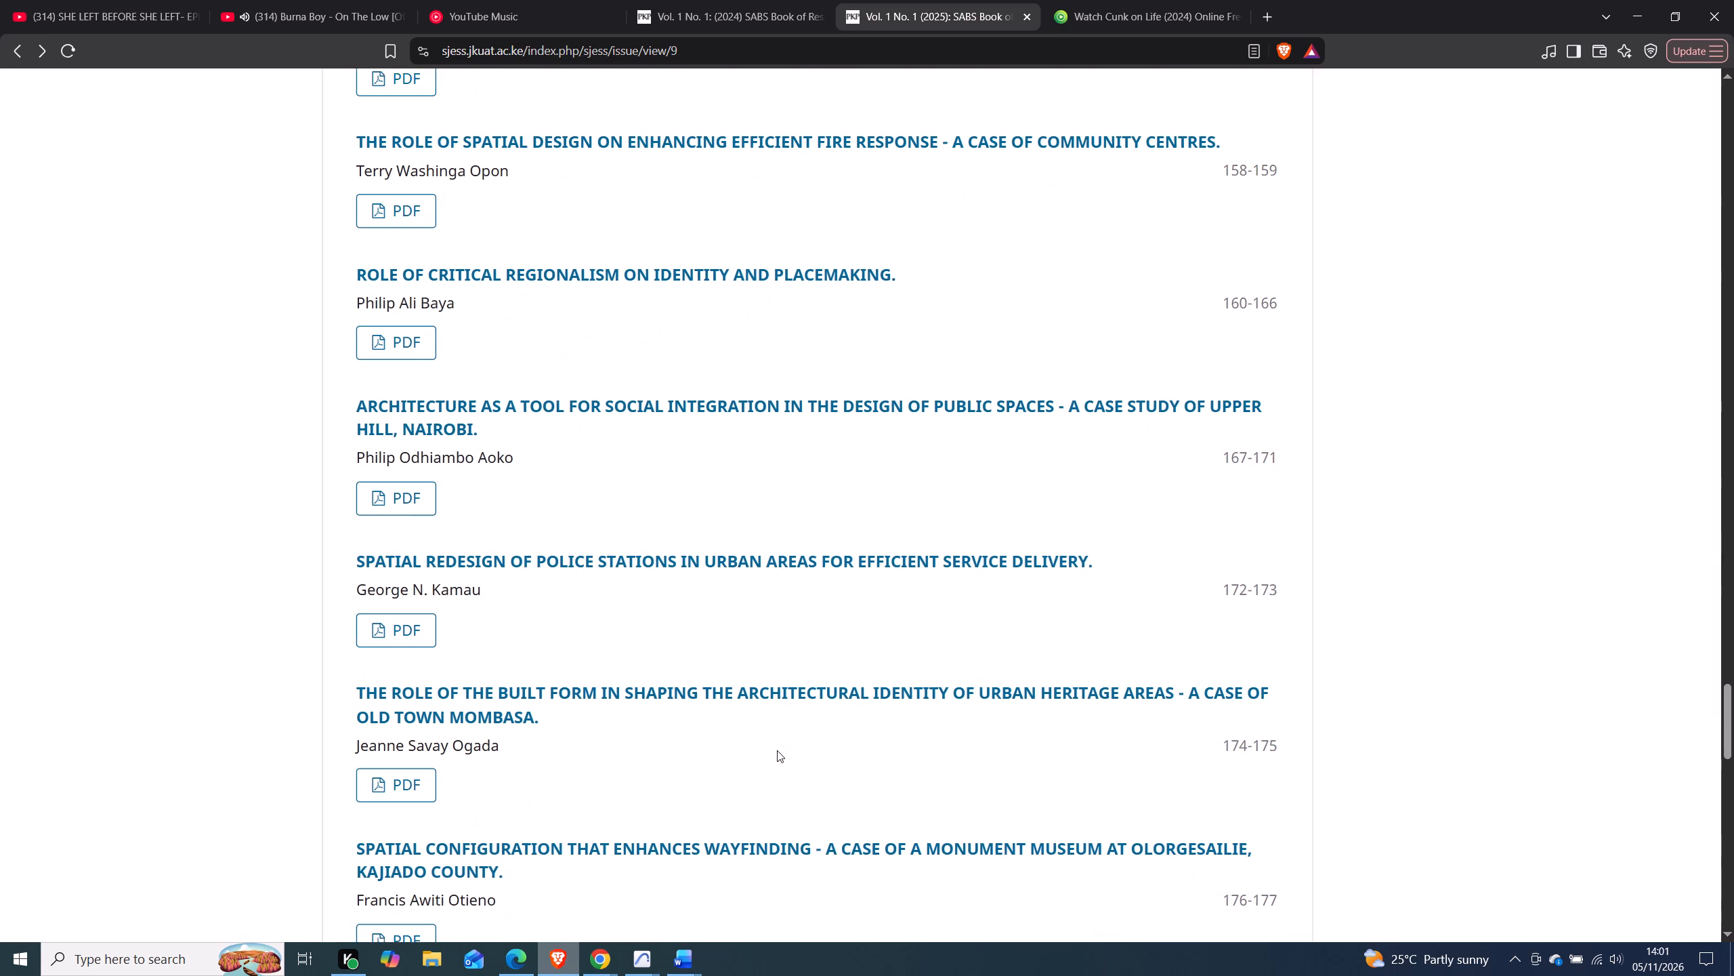
pyautogui.scroll(-2, 777, 750)
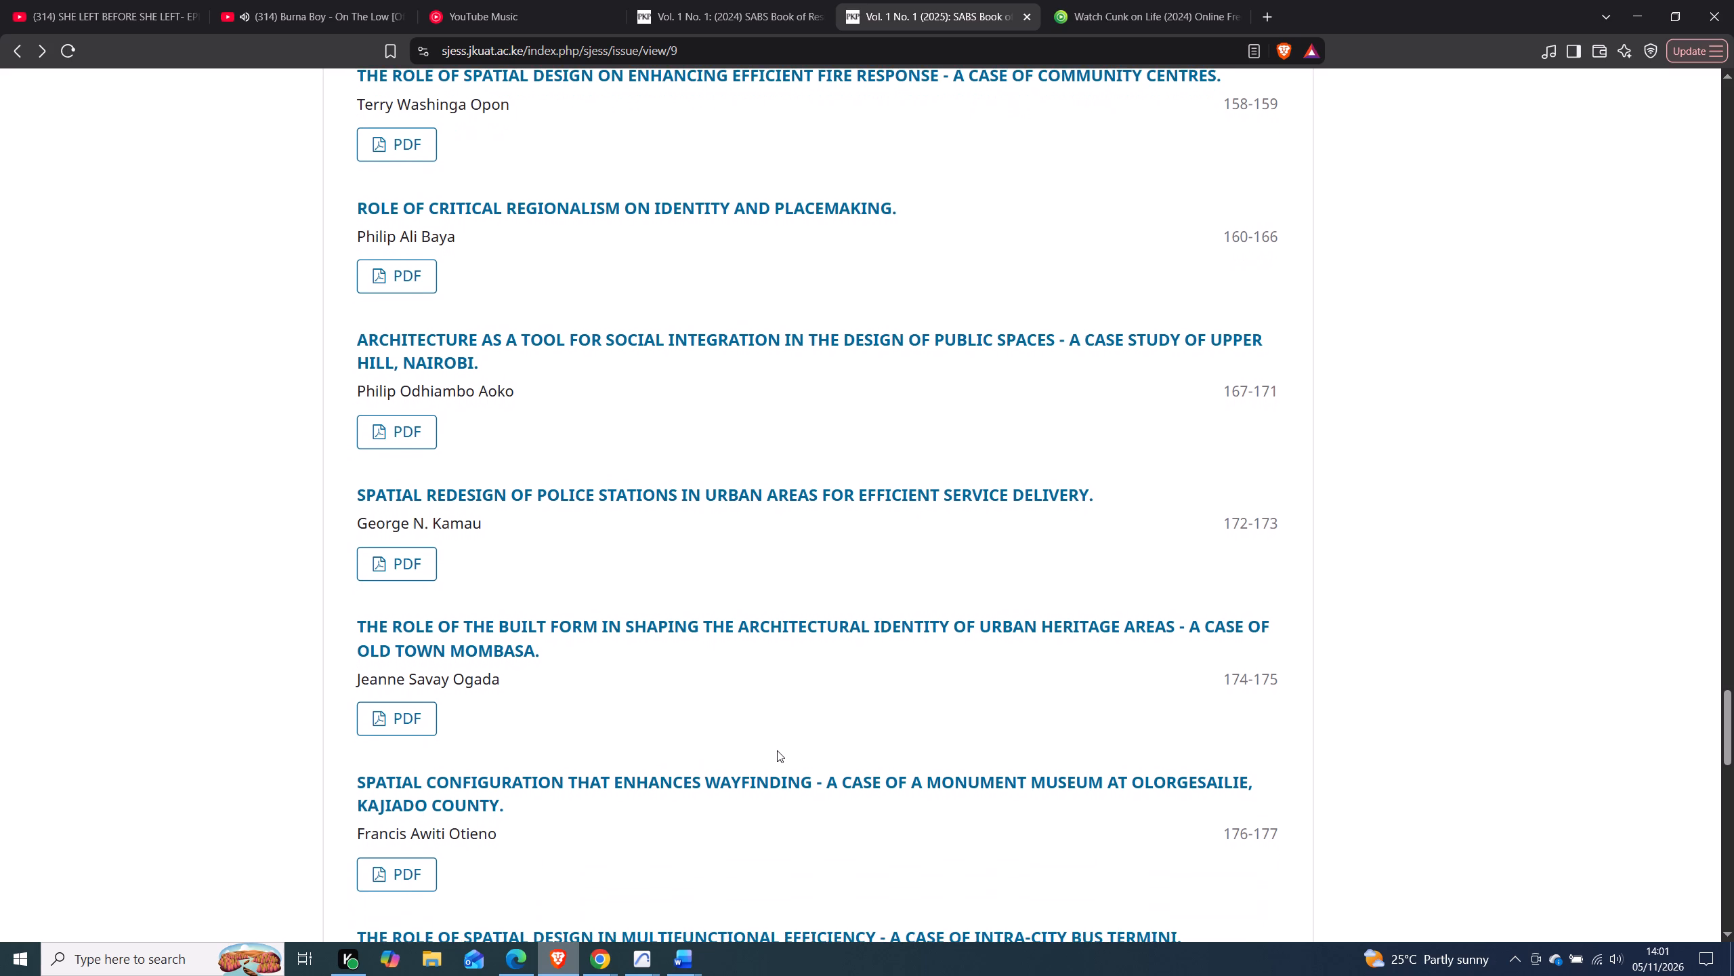
pyautogui.scroll(-2, 777, 750)
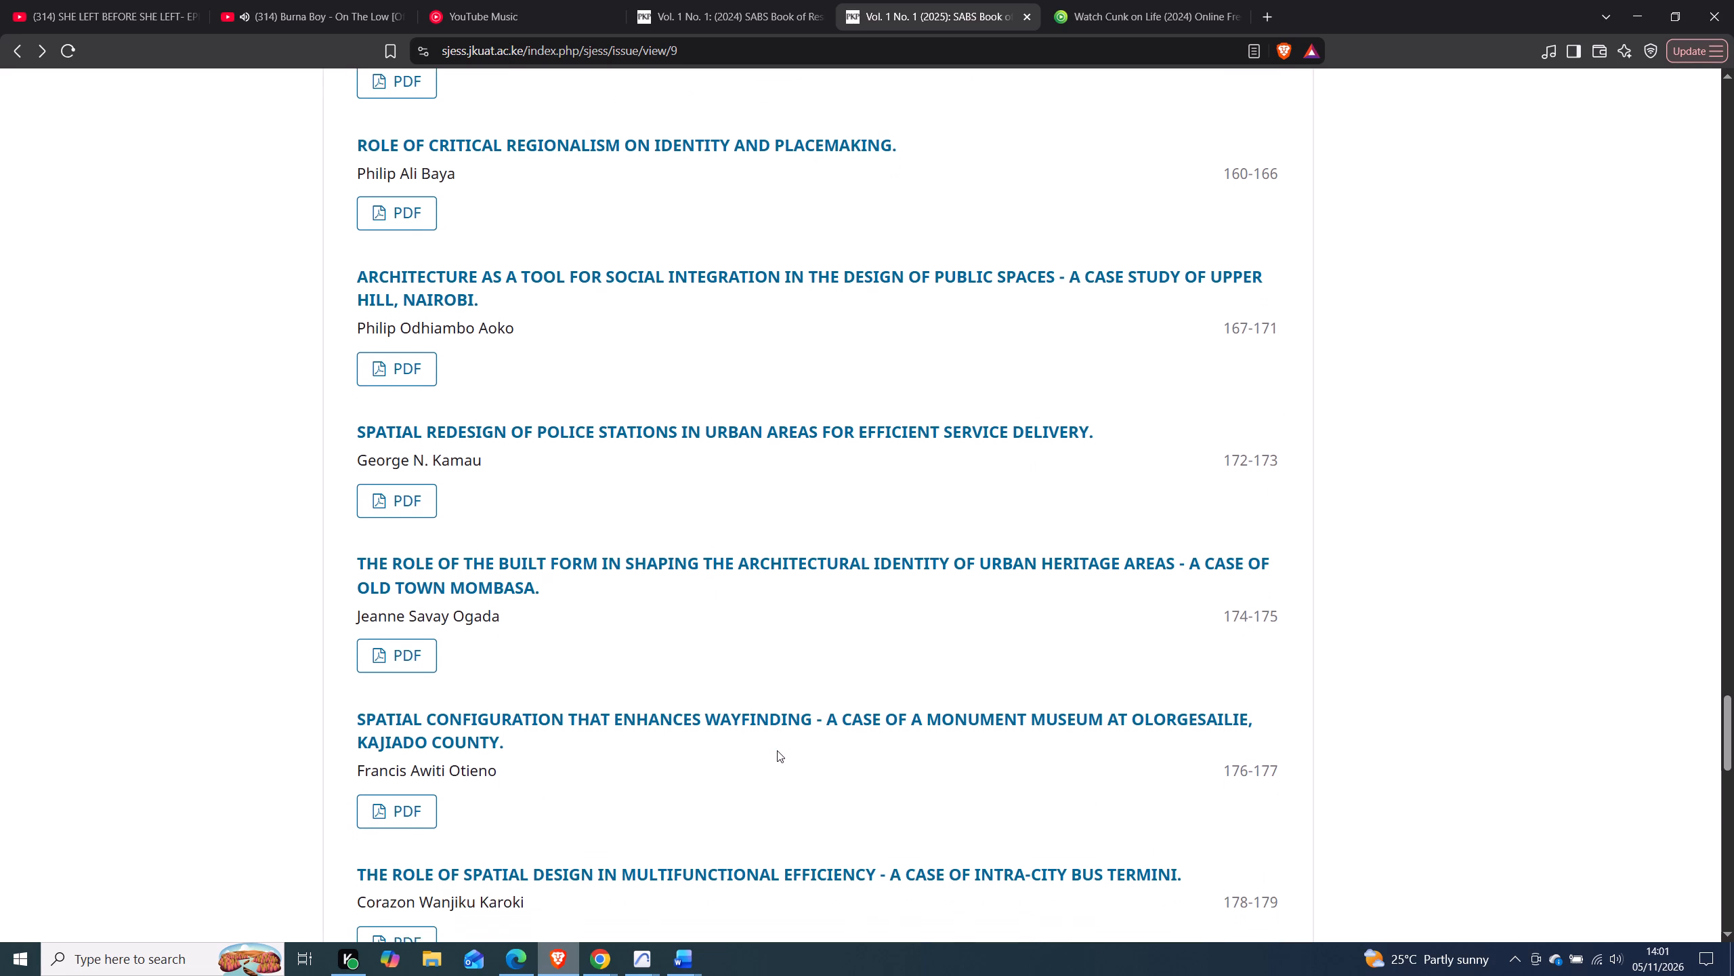
pyautogui.scroll(-2, 777, 750)
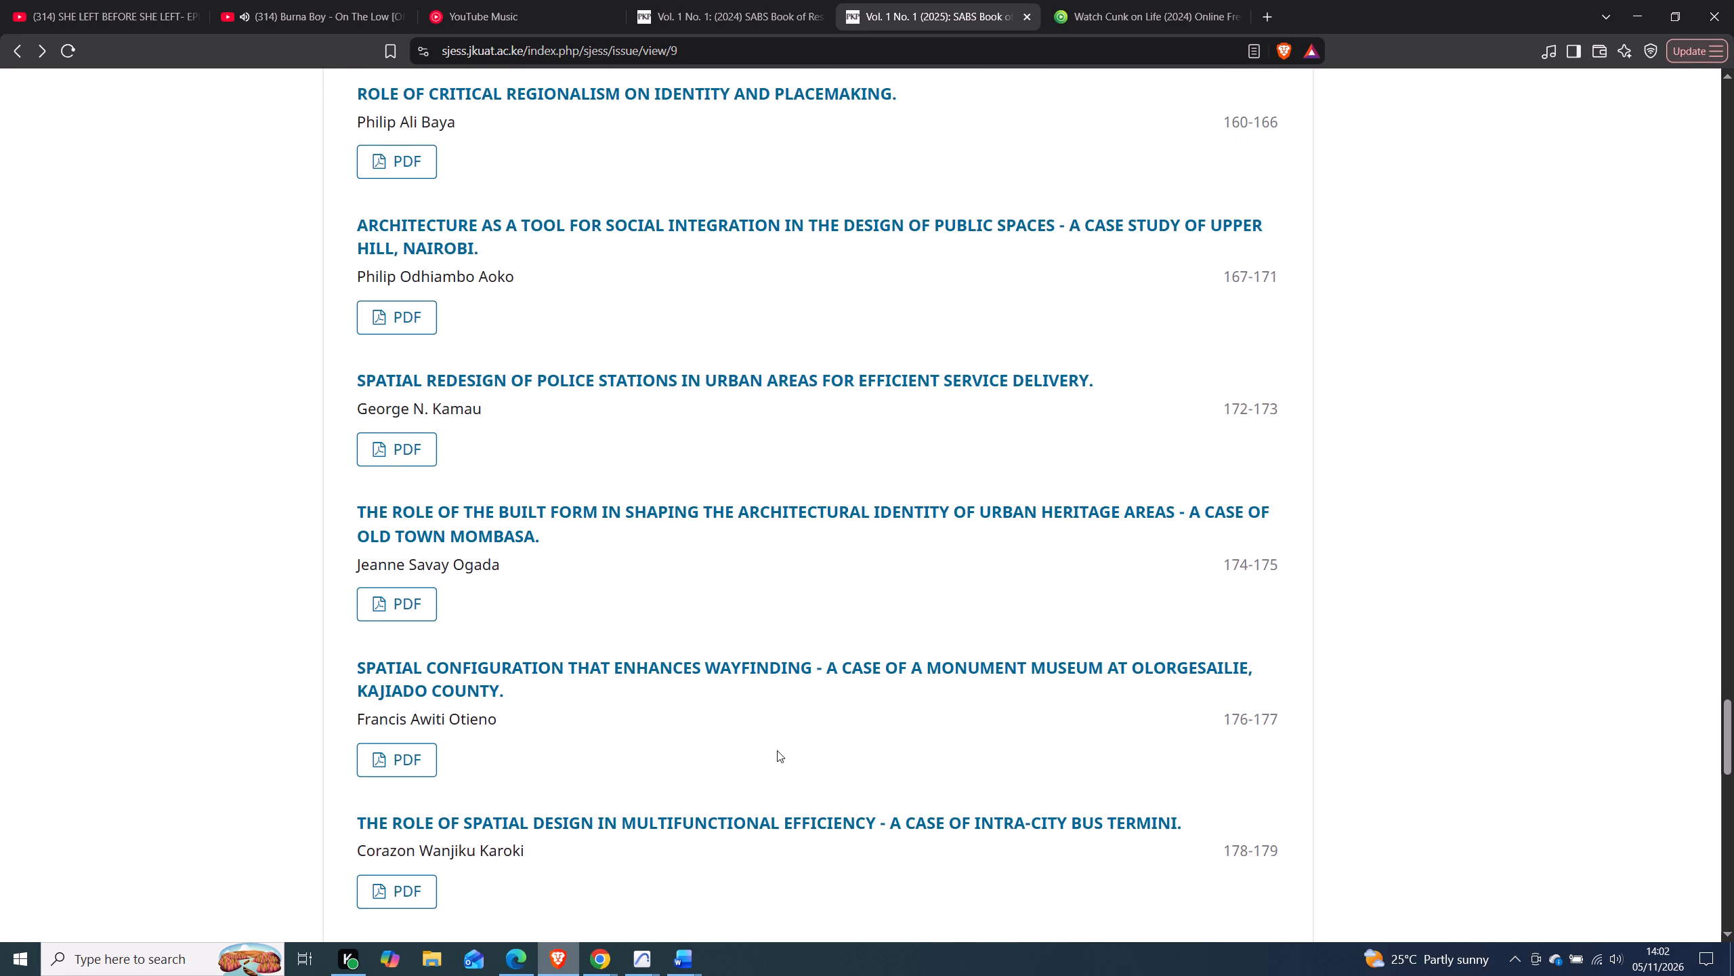
pyautogui.scroll(-4, 777, 750)
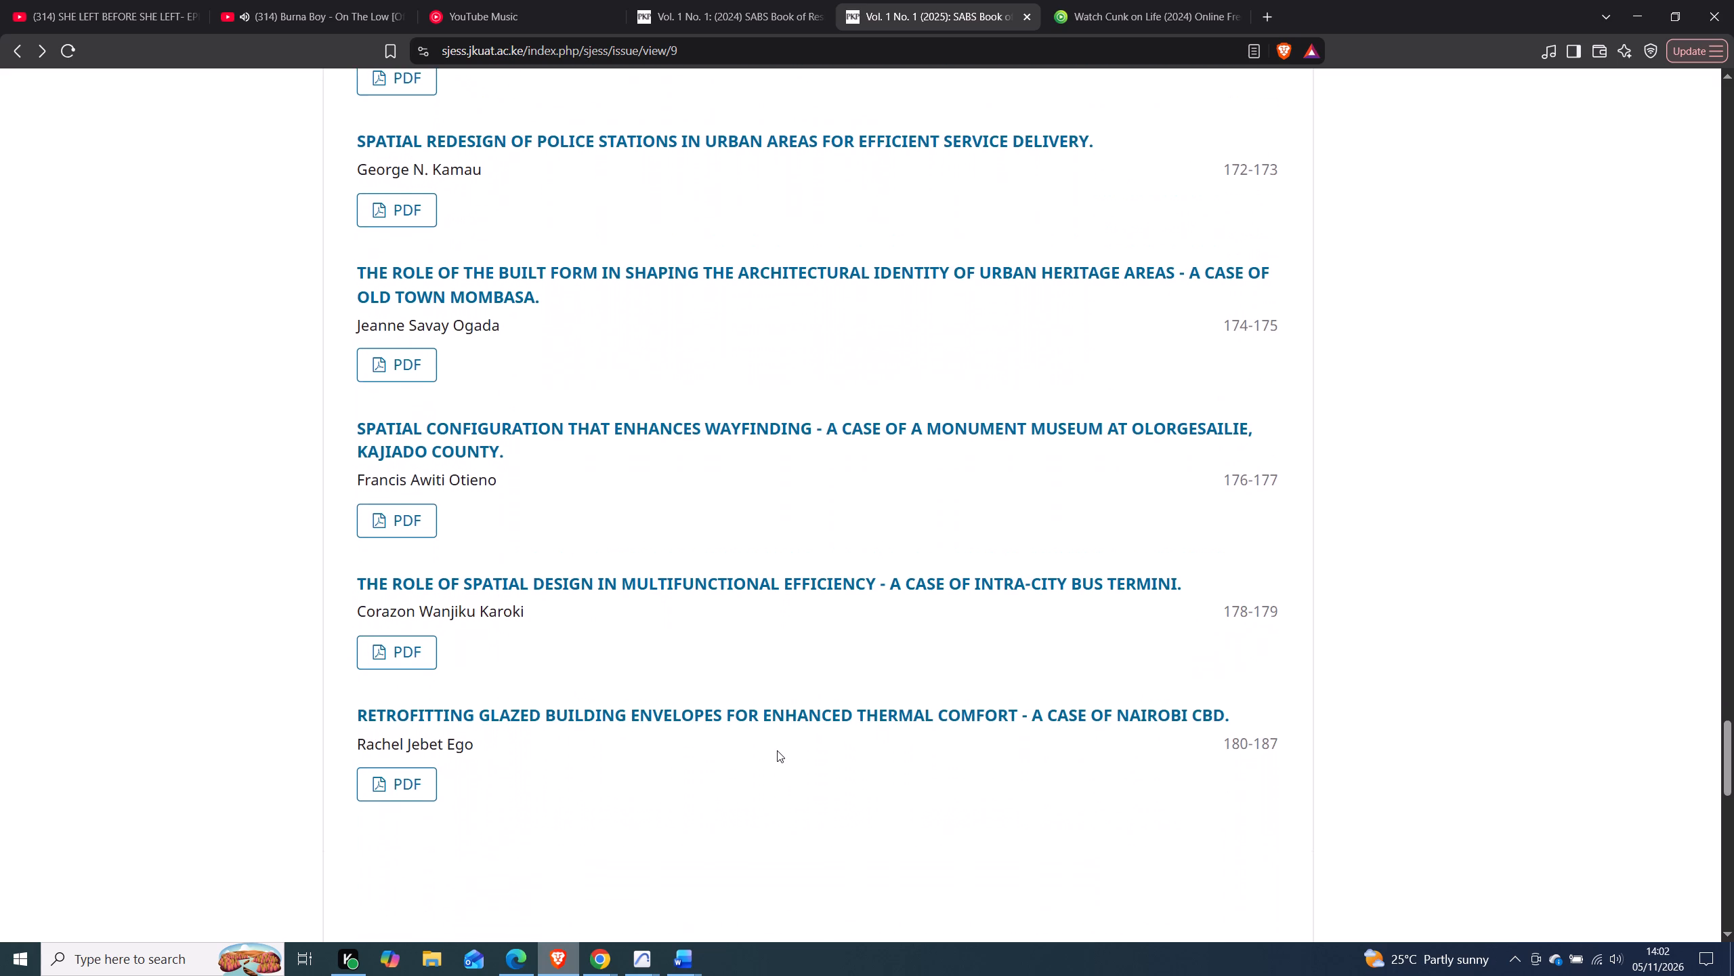
pyautogui.scroll(-4, 777, 750)
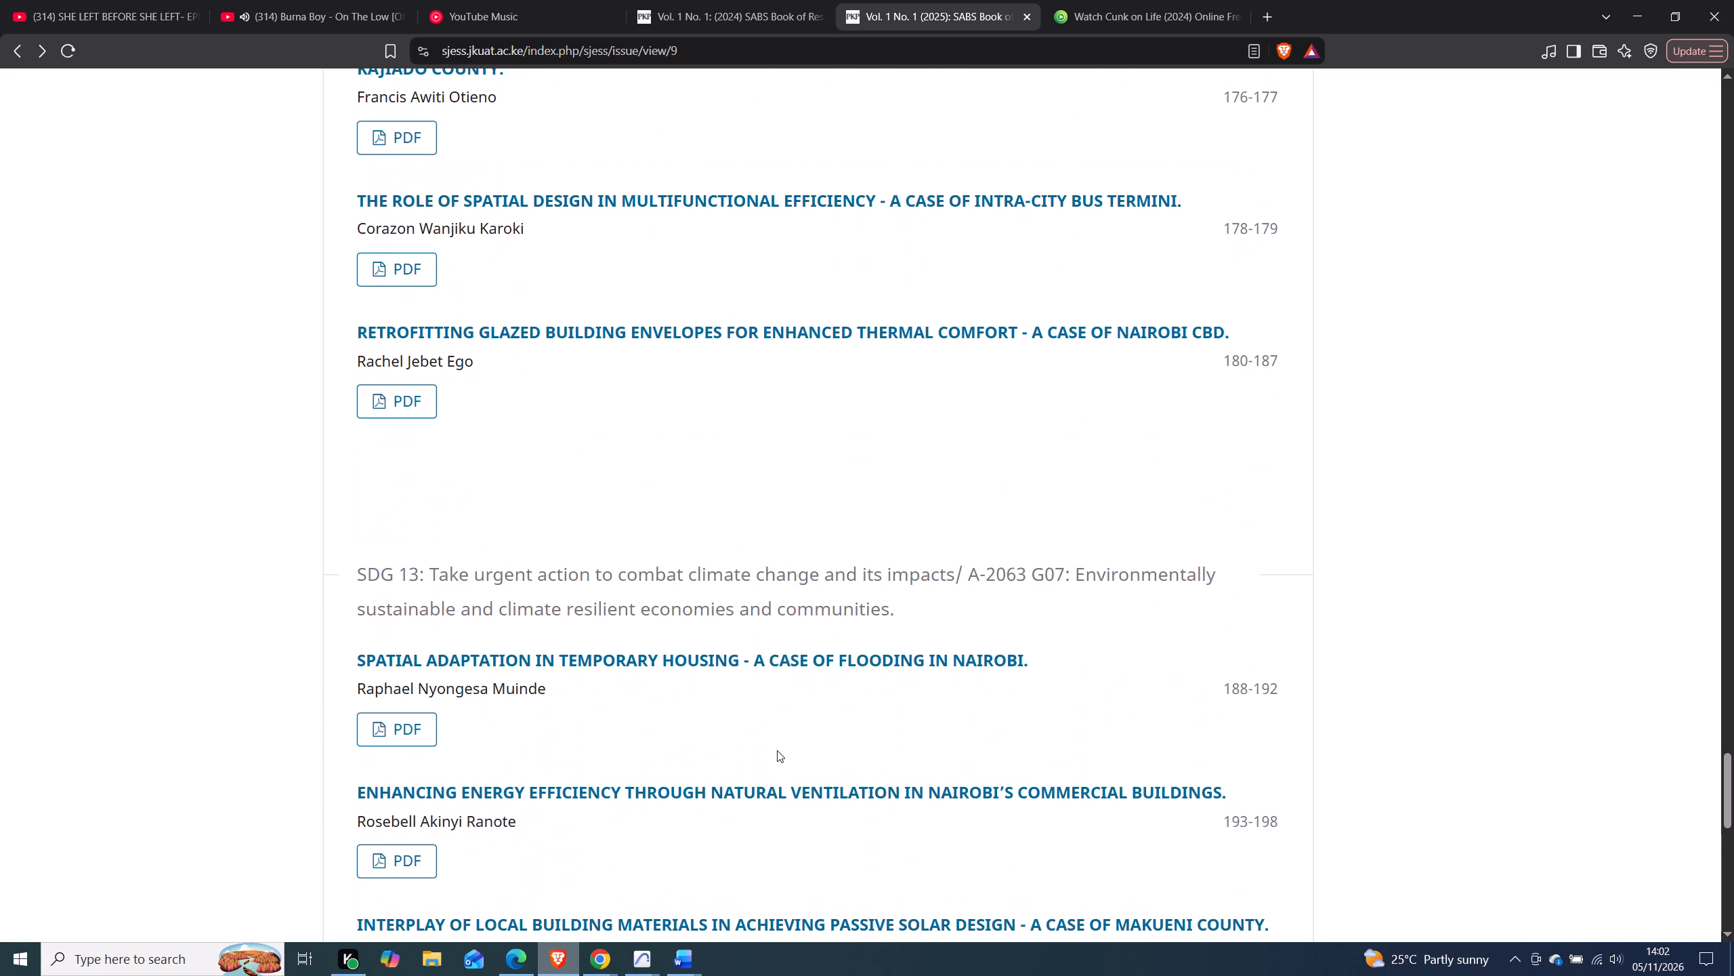
pyautogui.scroll(-2, 777, 750)
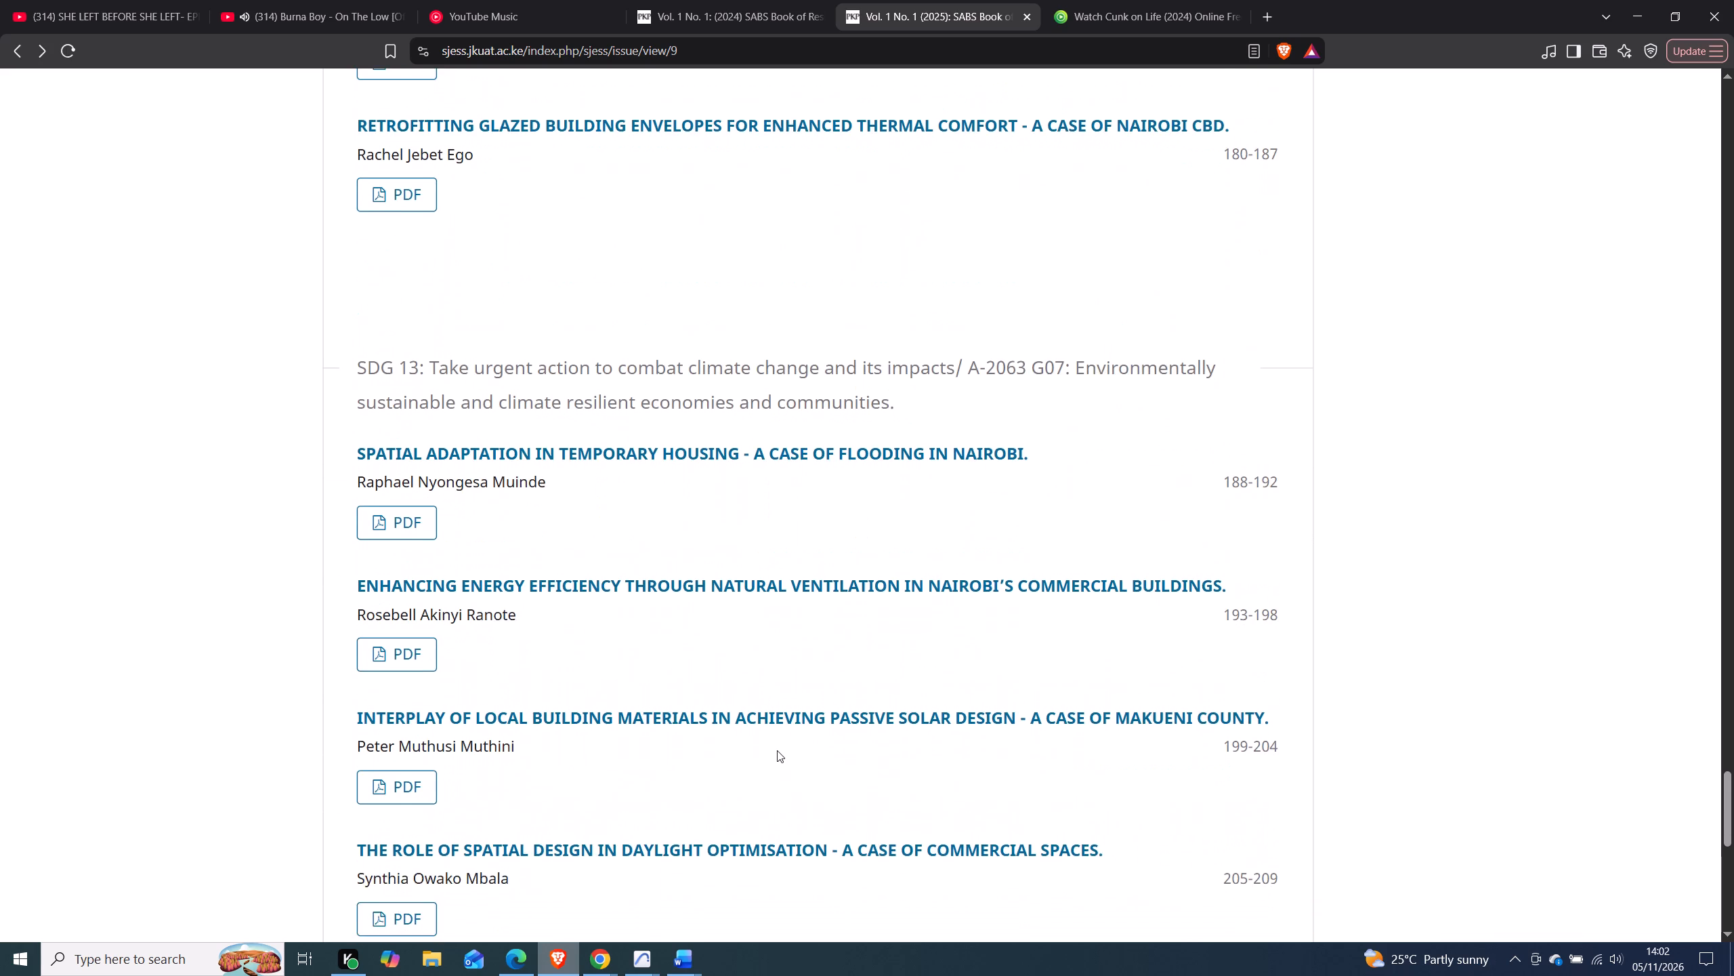
pyautogui.scroll(-3, 777, 750)
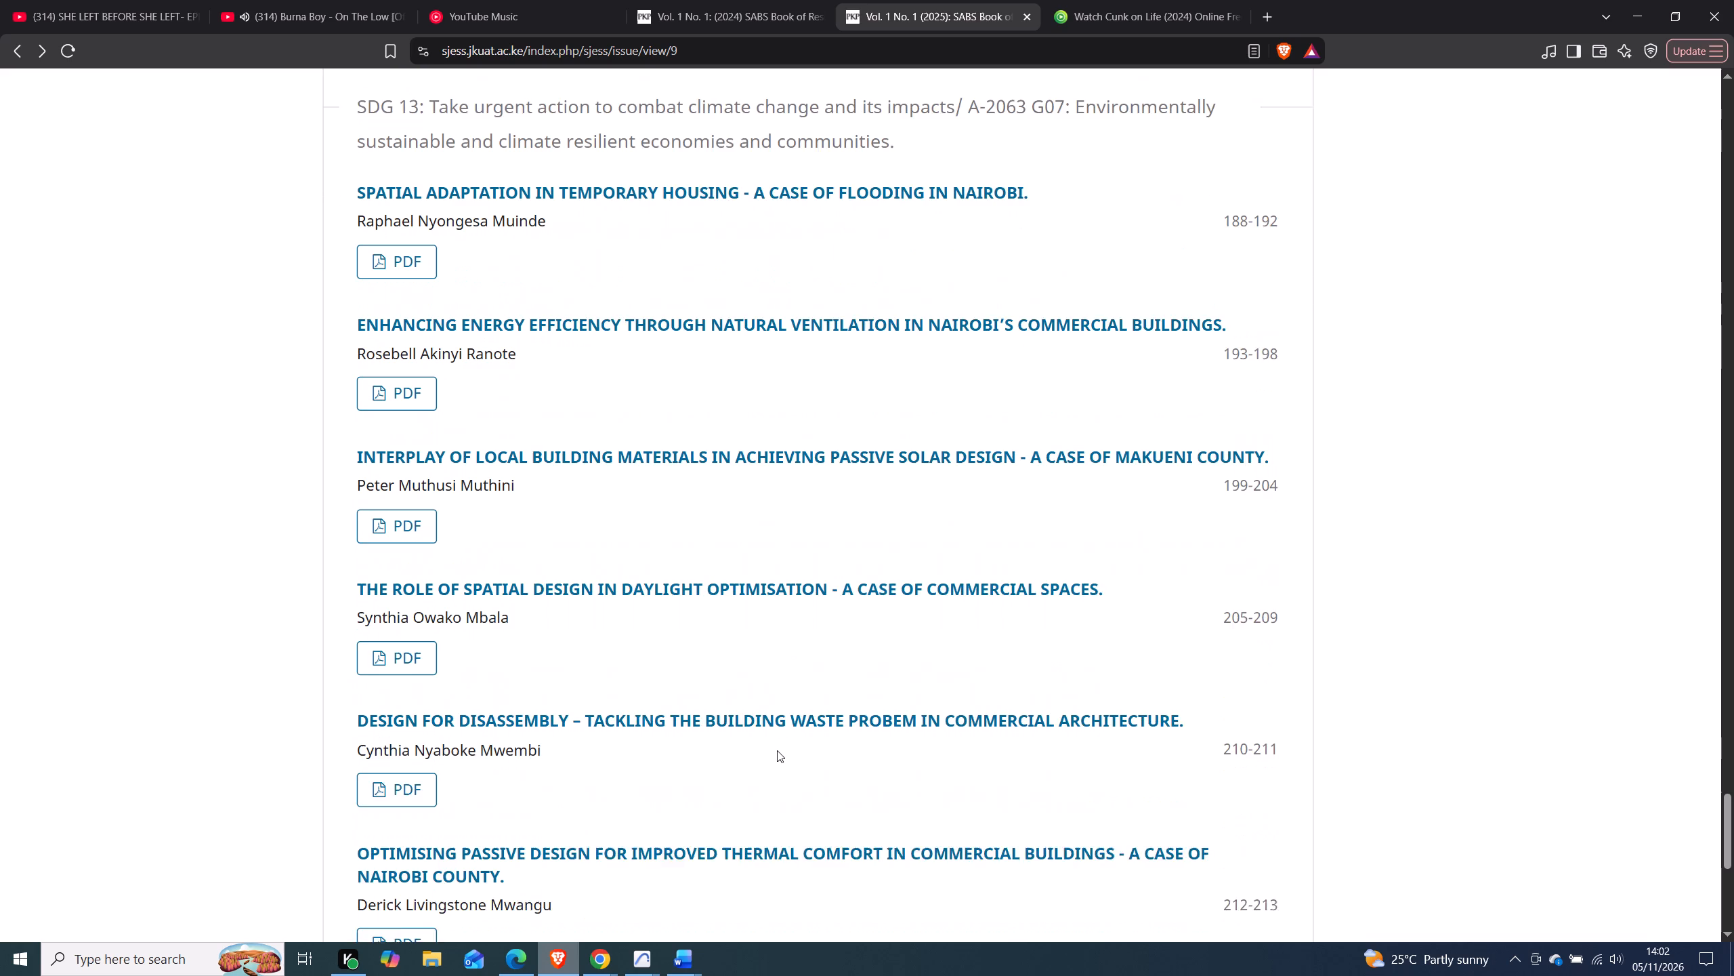
pyautogui.scroll(-3, 777, 750)
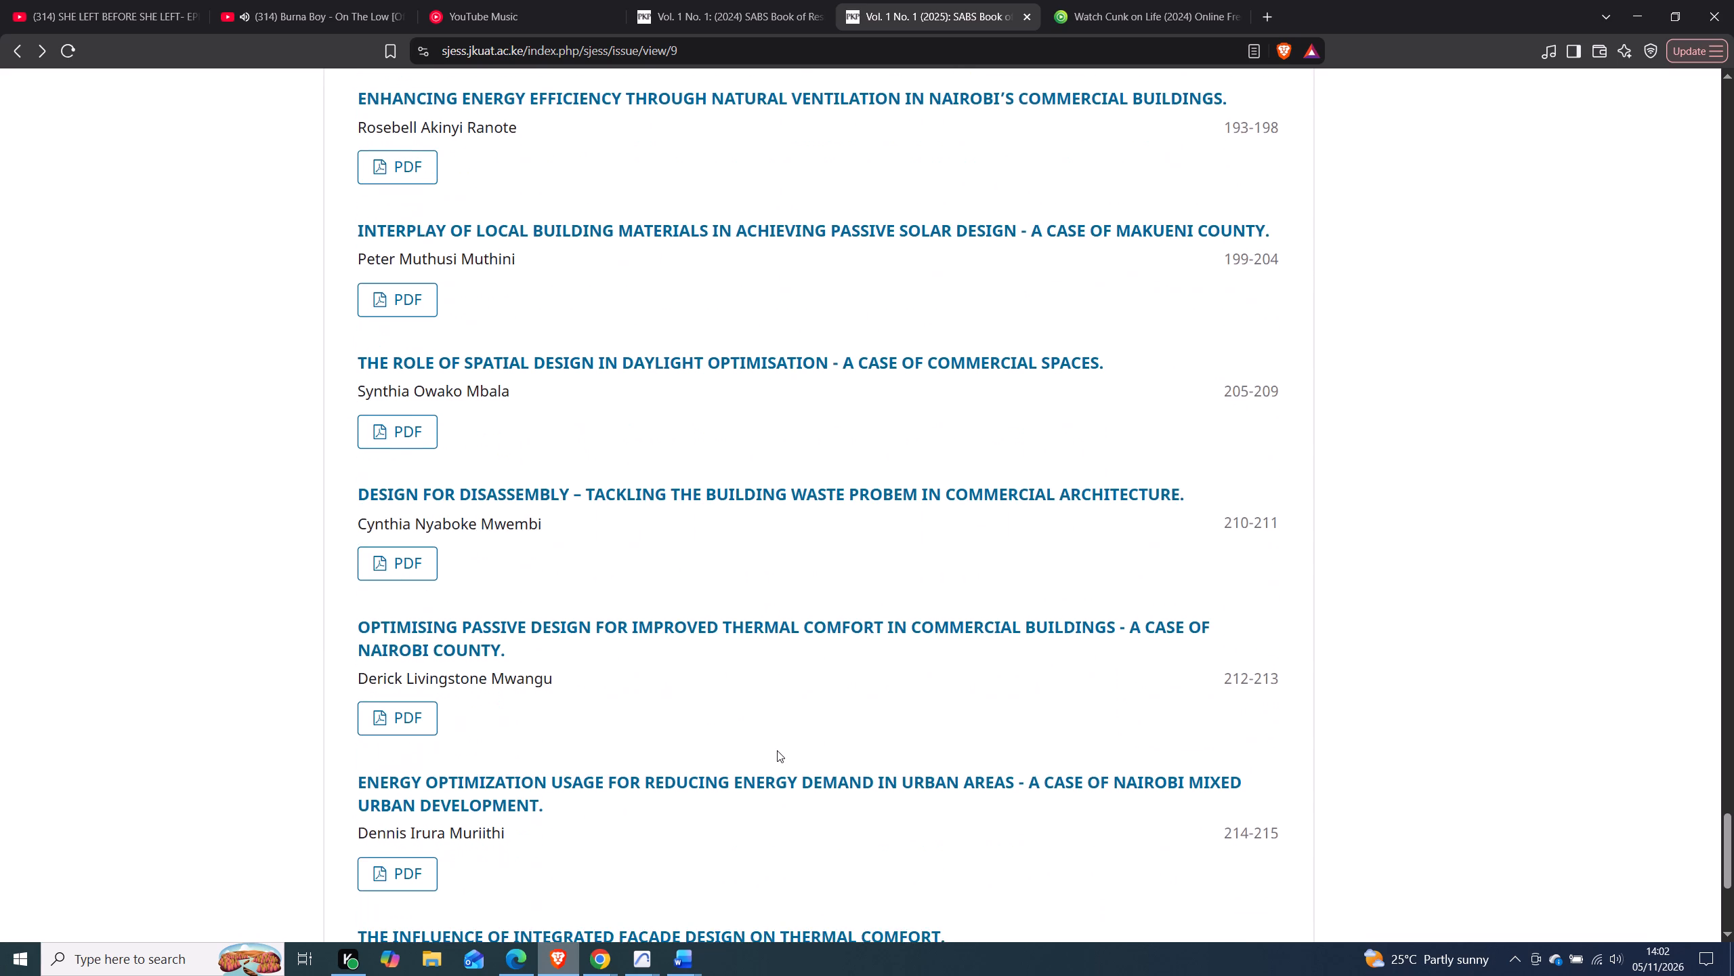
pyautogui.scroll(-4, 777, 750)
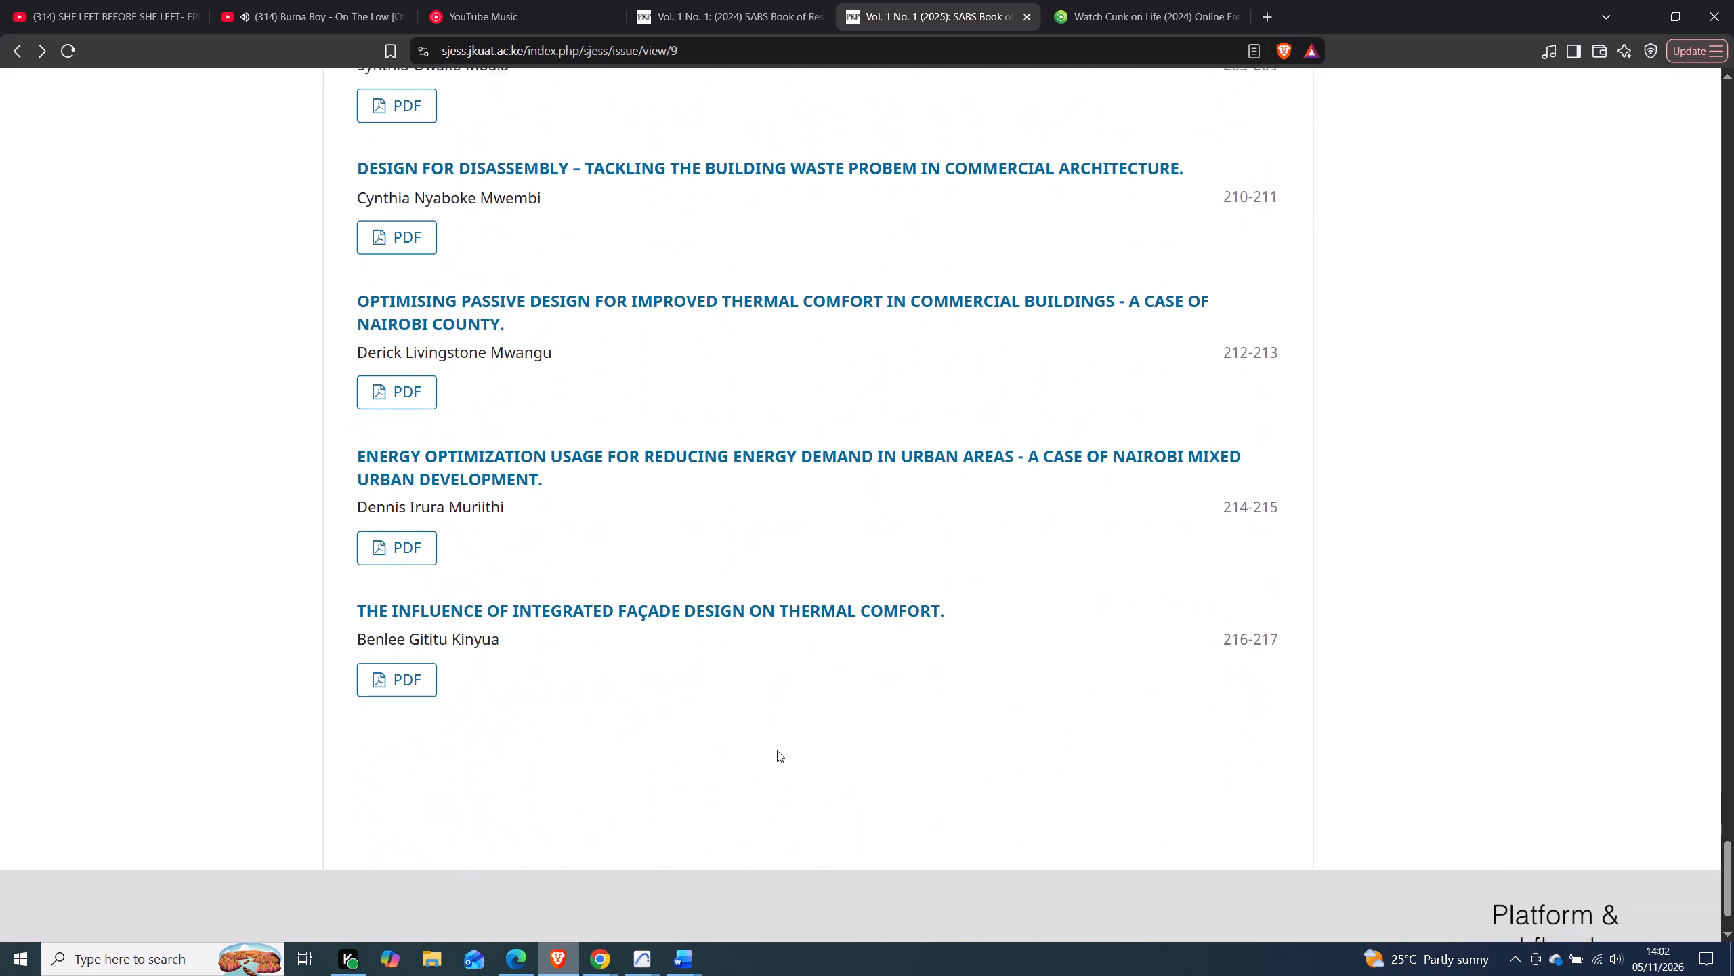
pyautogui.scroll(-1, 777, 750)
# Open the PDF of the article on built form shaping the architectural identity of urban heritage areas in Old Town Mombasa.
pyautogui.scroll(9, 777, 750)
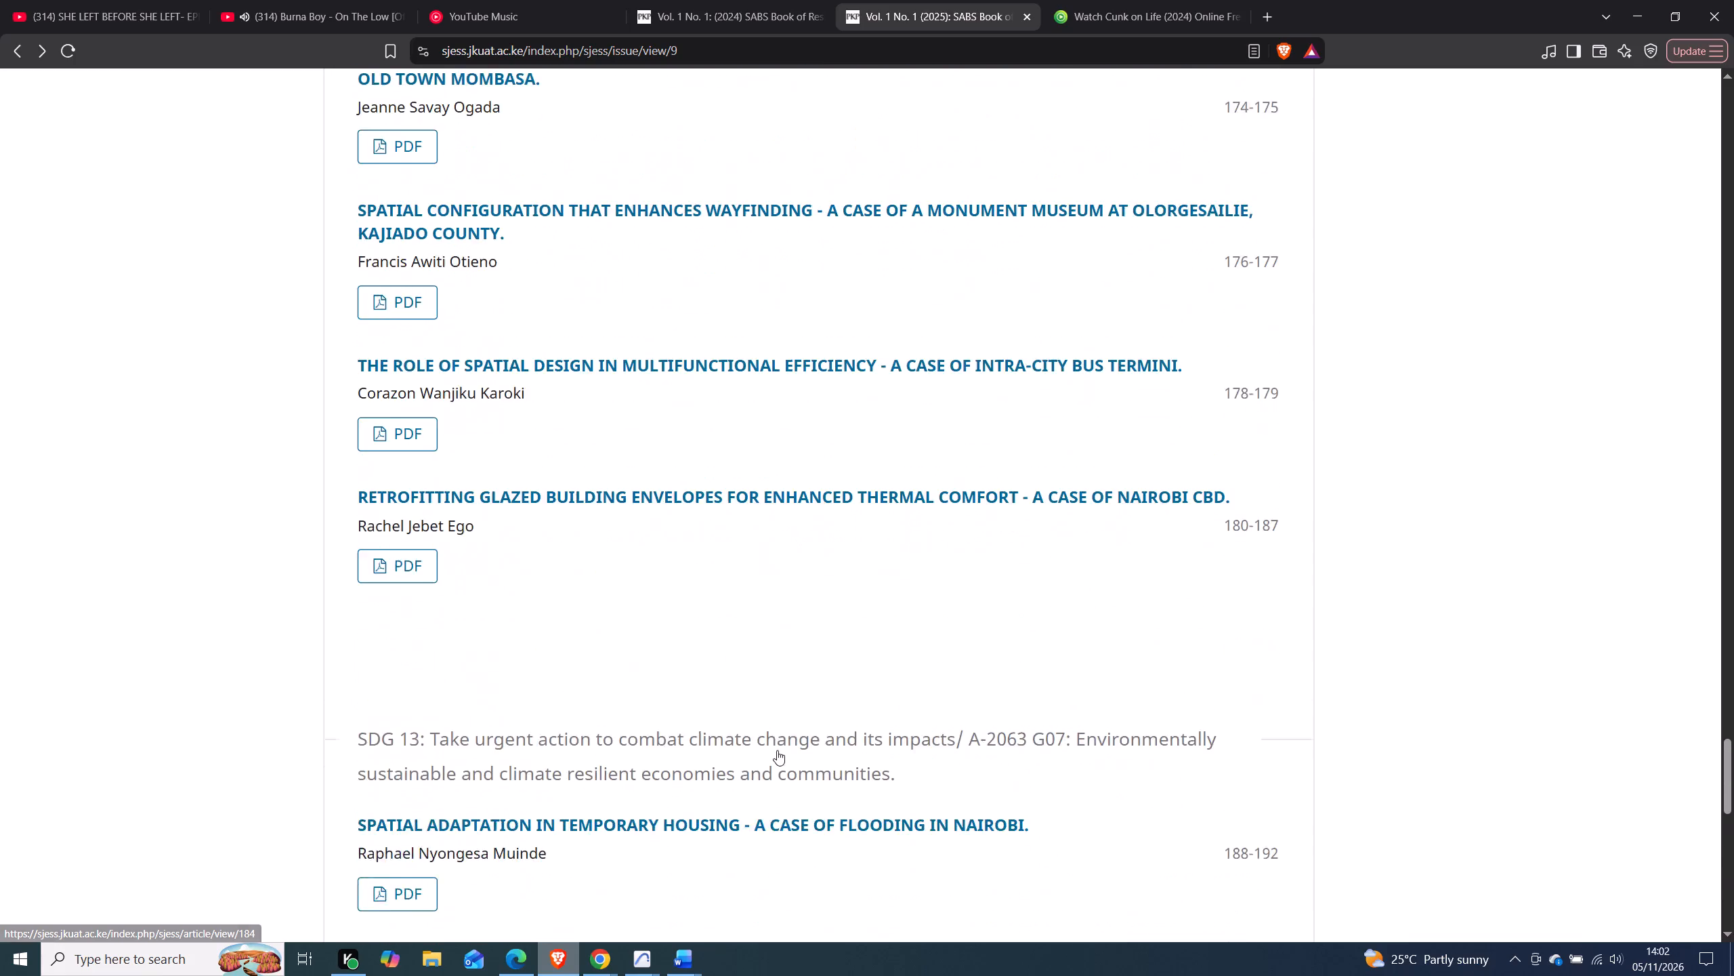
pyautogui.scroll(6, 777, 750)
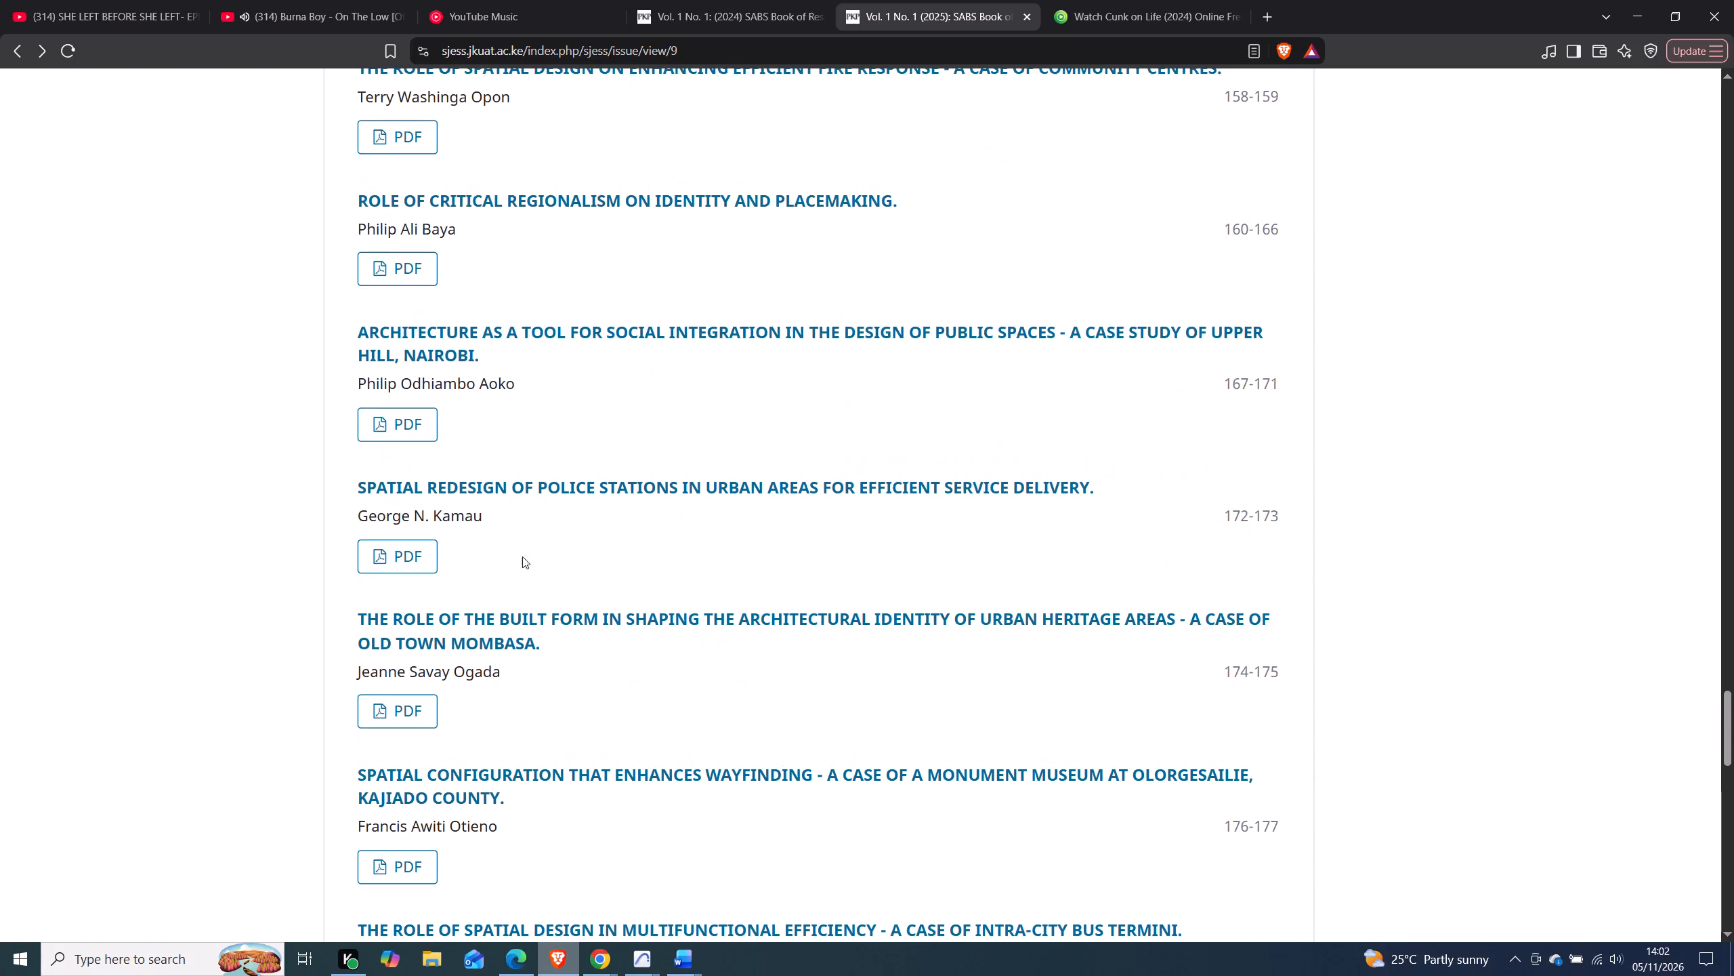
pyautogui.click(412, 715)
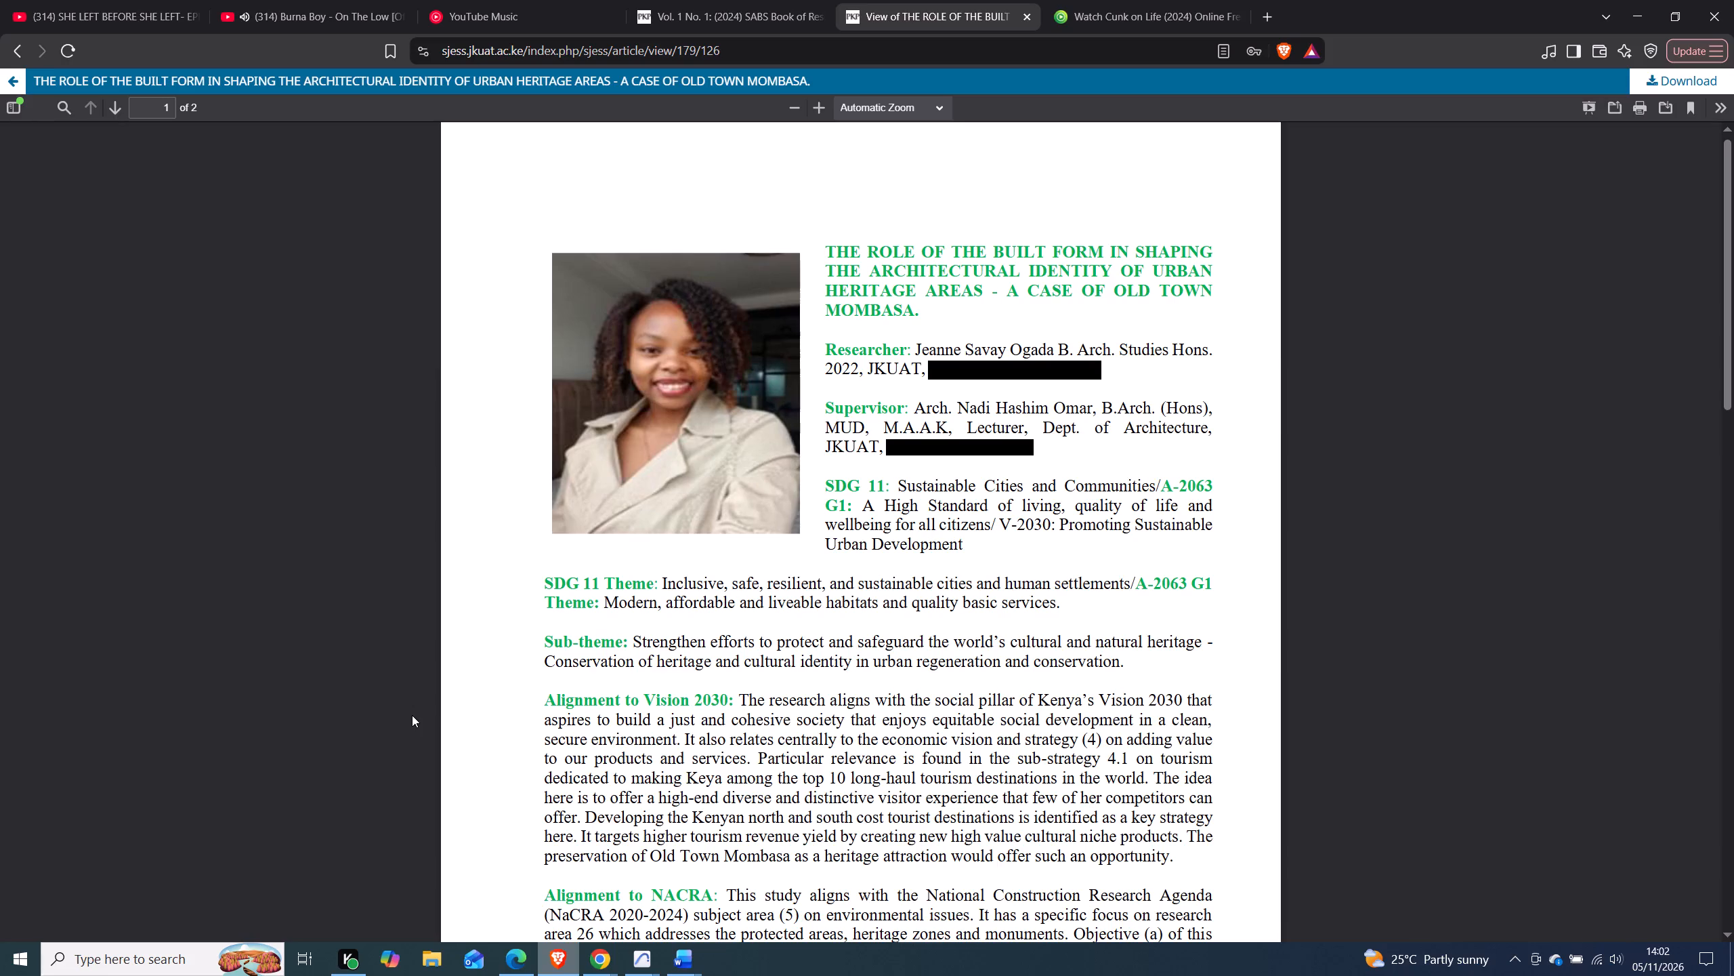
# Play the Diamond Platnumz - Jeje official music video from the YouTube recommendations beside the Burna Boy video.
pyautogui.click(295, 1)
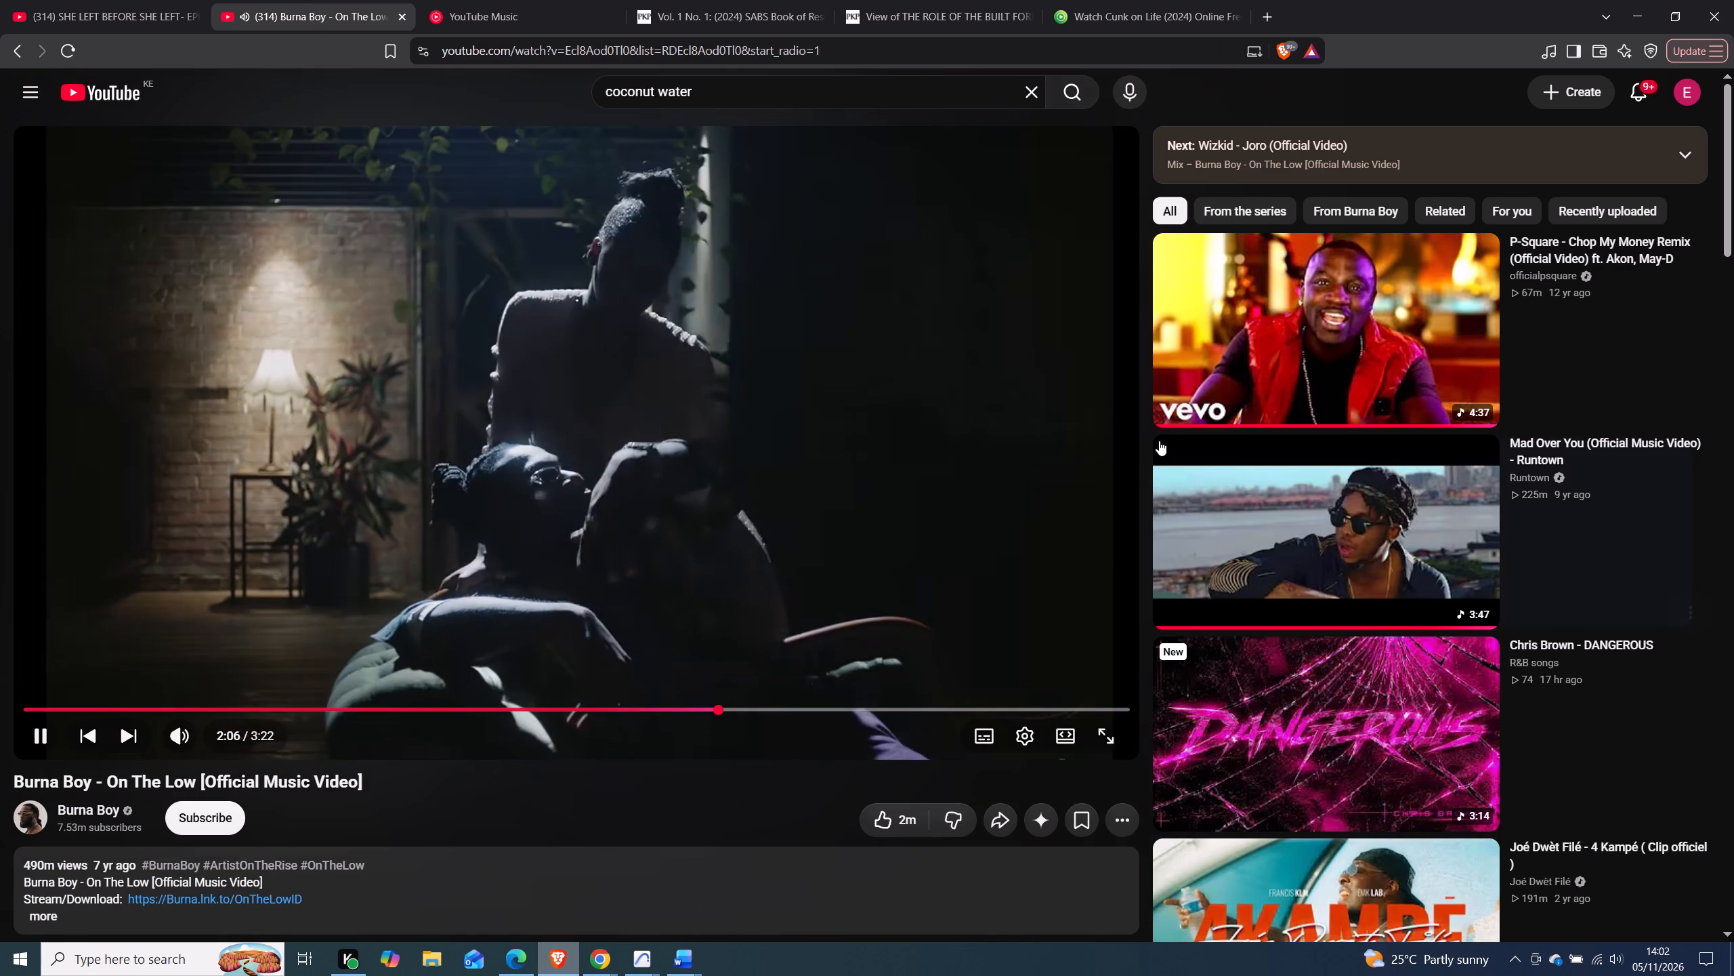
pyautogui.scroll(-5, 1328, 485)
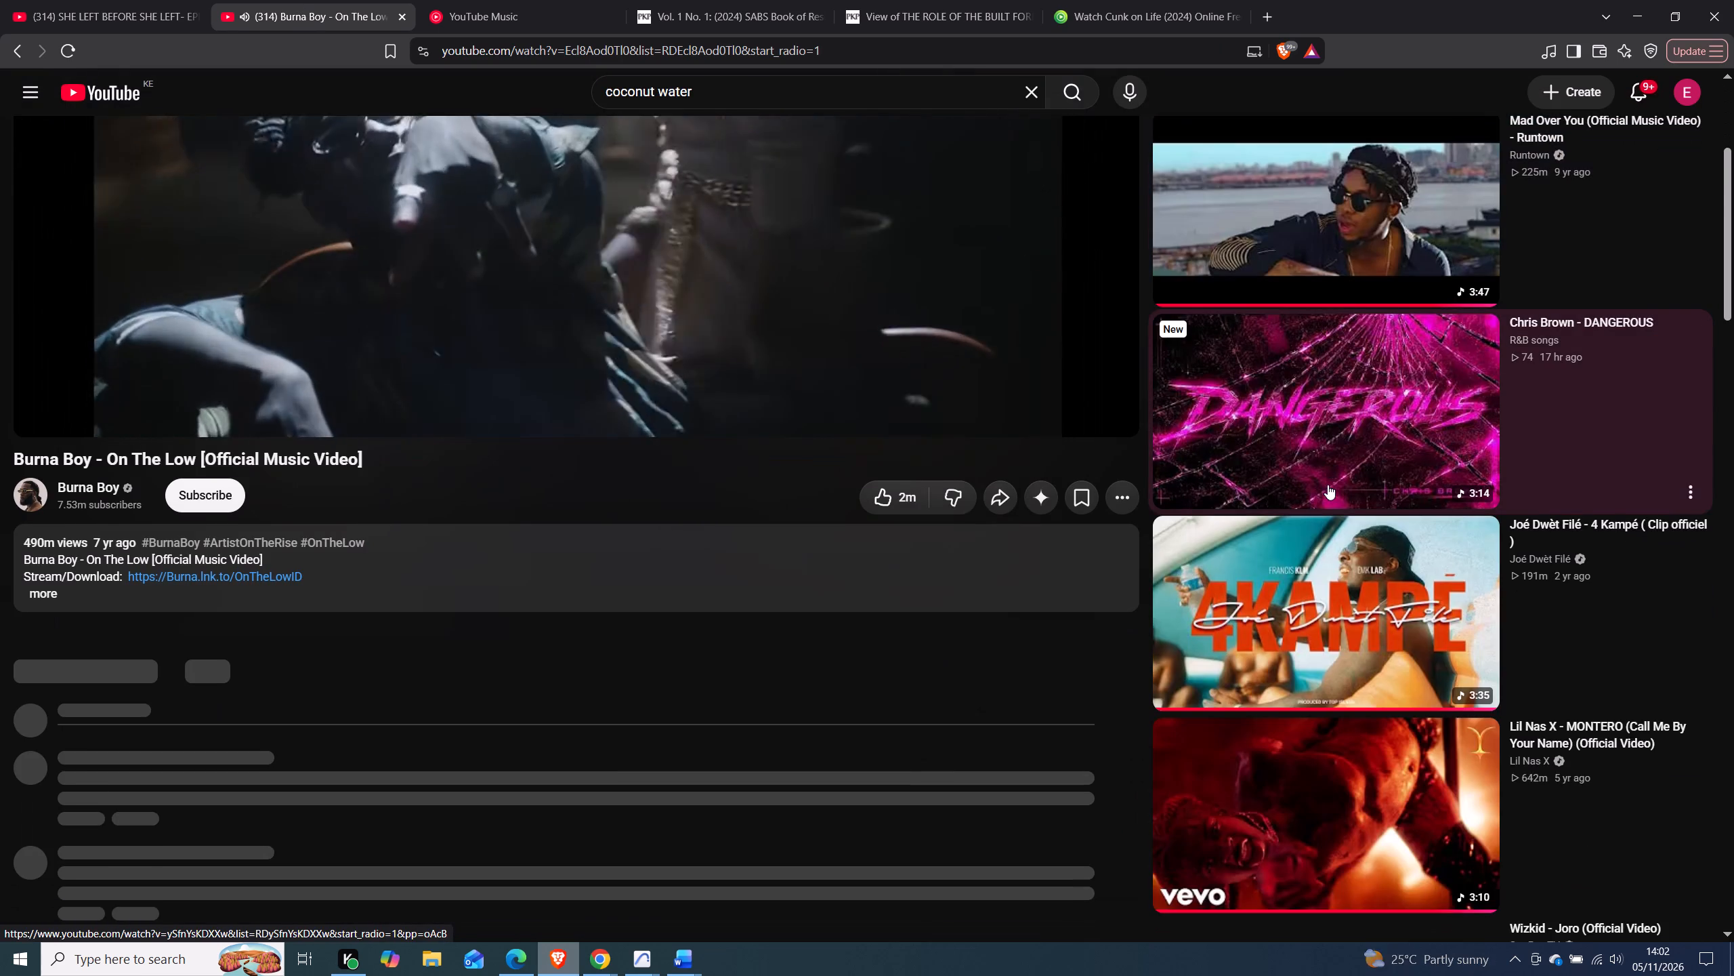
pyautogui.scroll(-6, 1328, 485)
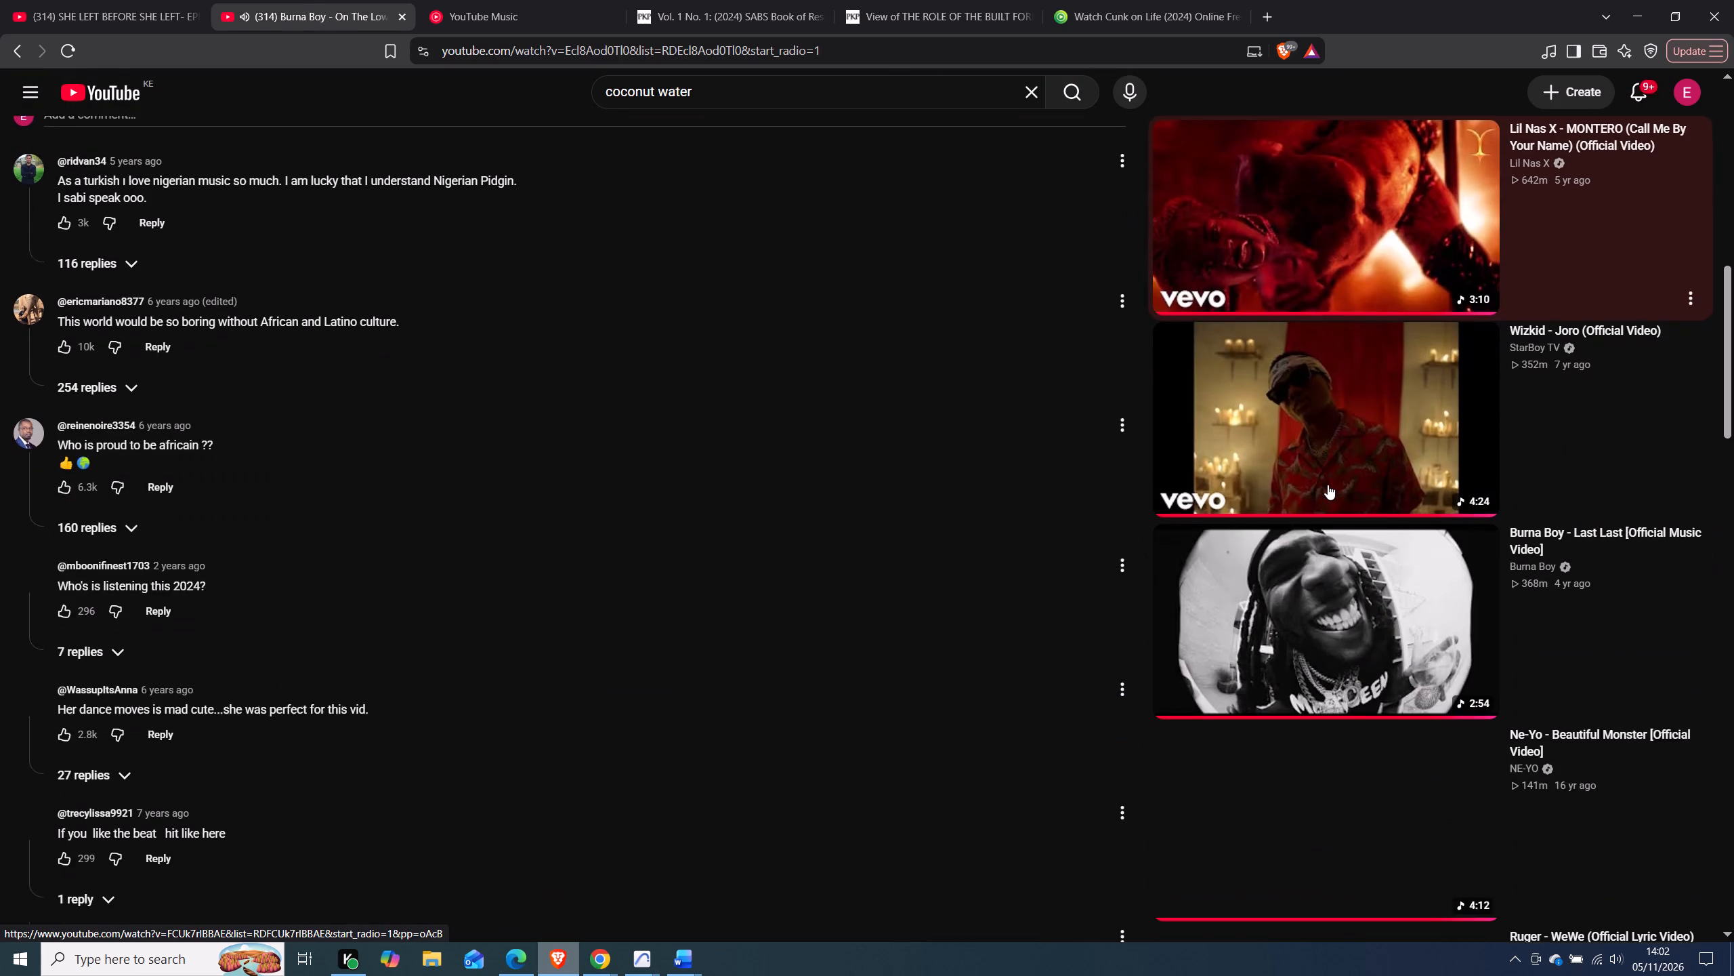
pyautogui.scroll(-8, 1328, 485)
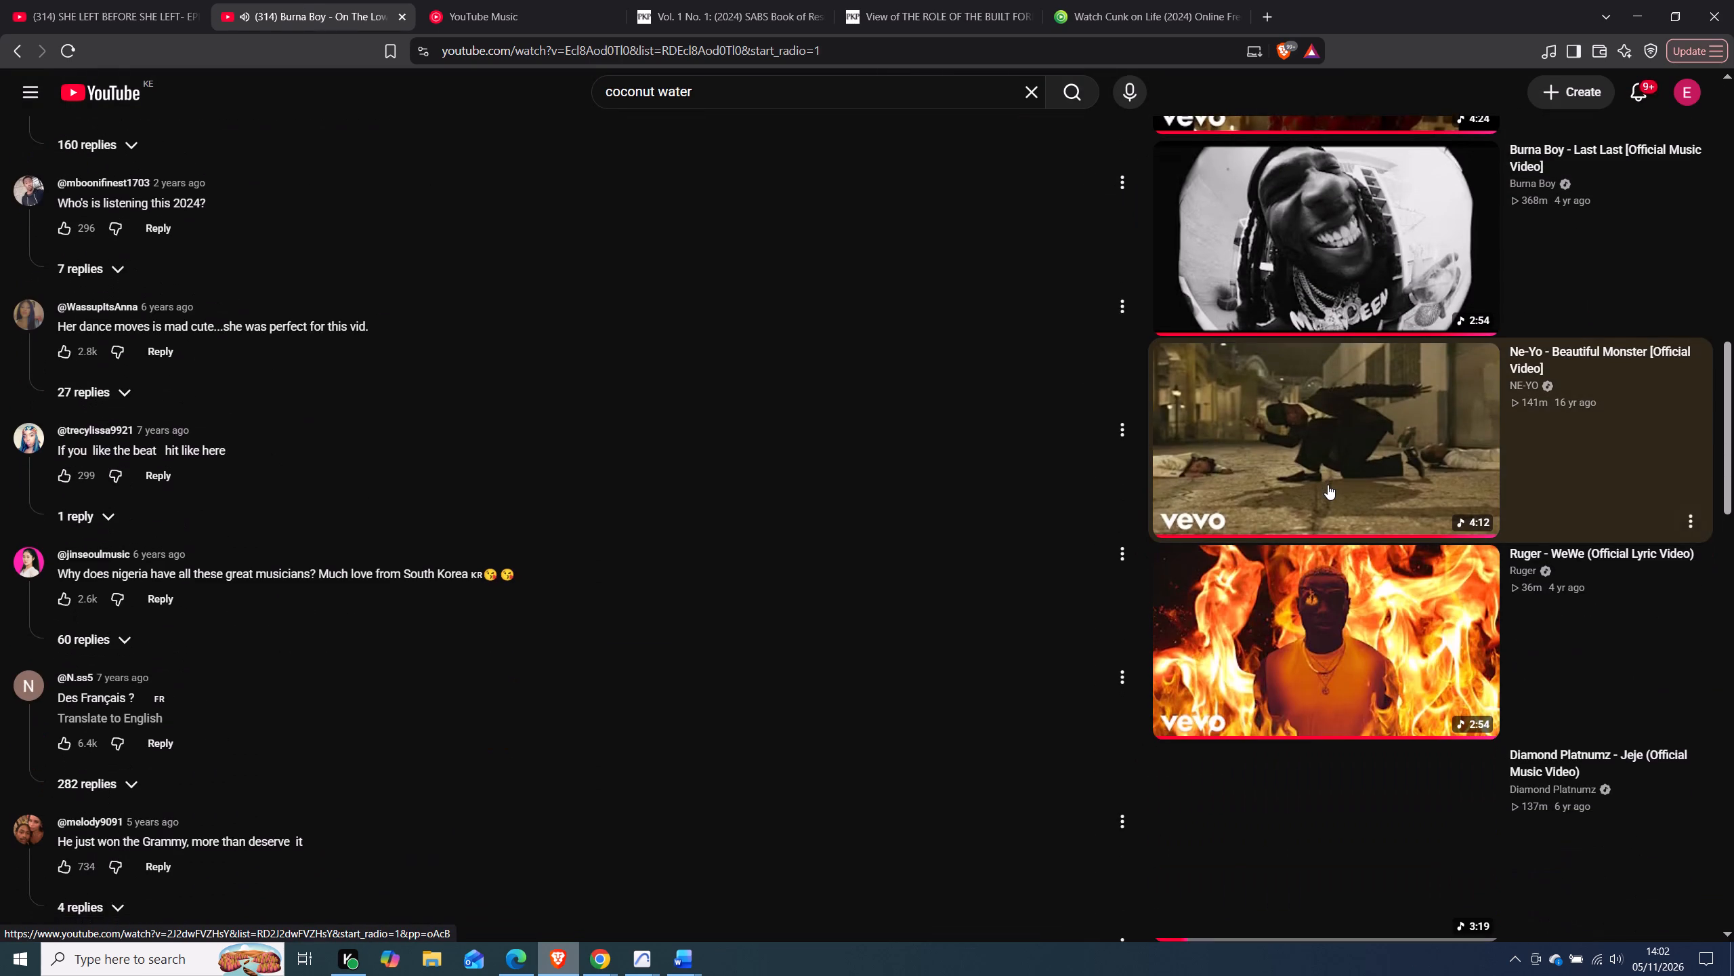
pyautogui.scroll(-4, 1328, 485)
pyautogui.click(1280, 538)
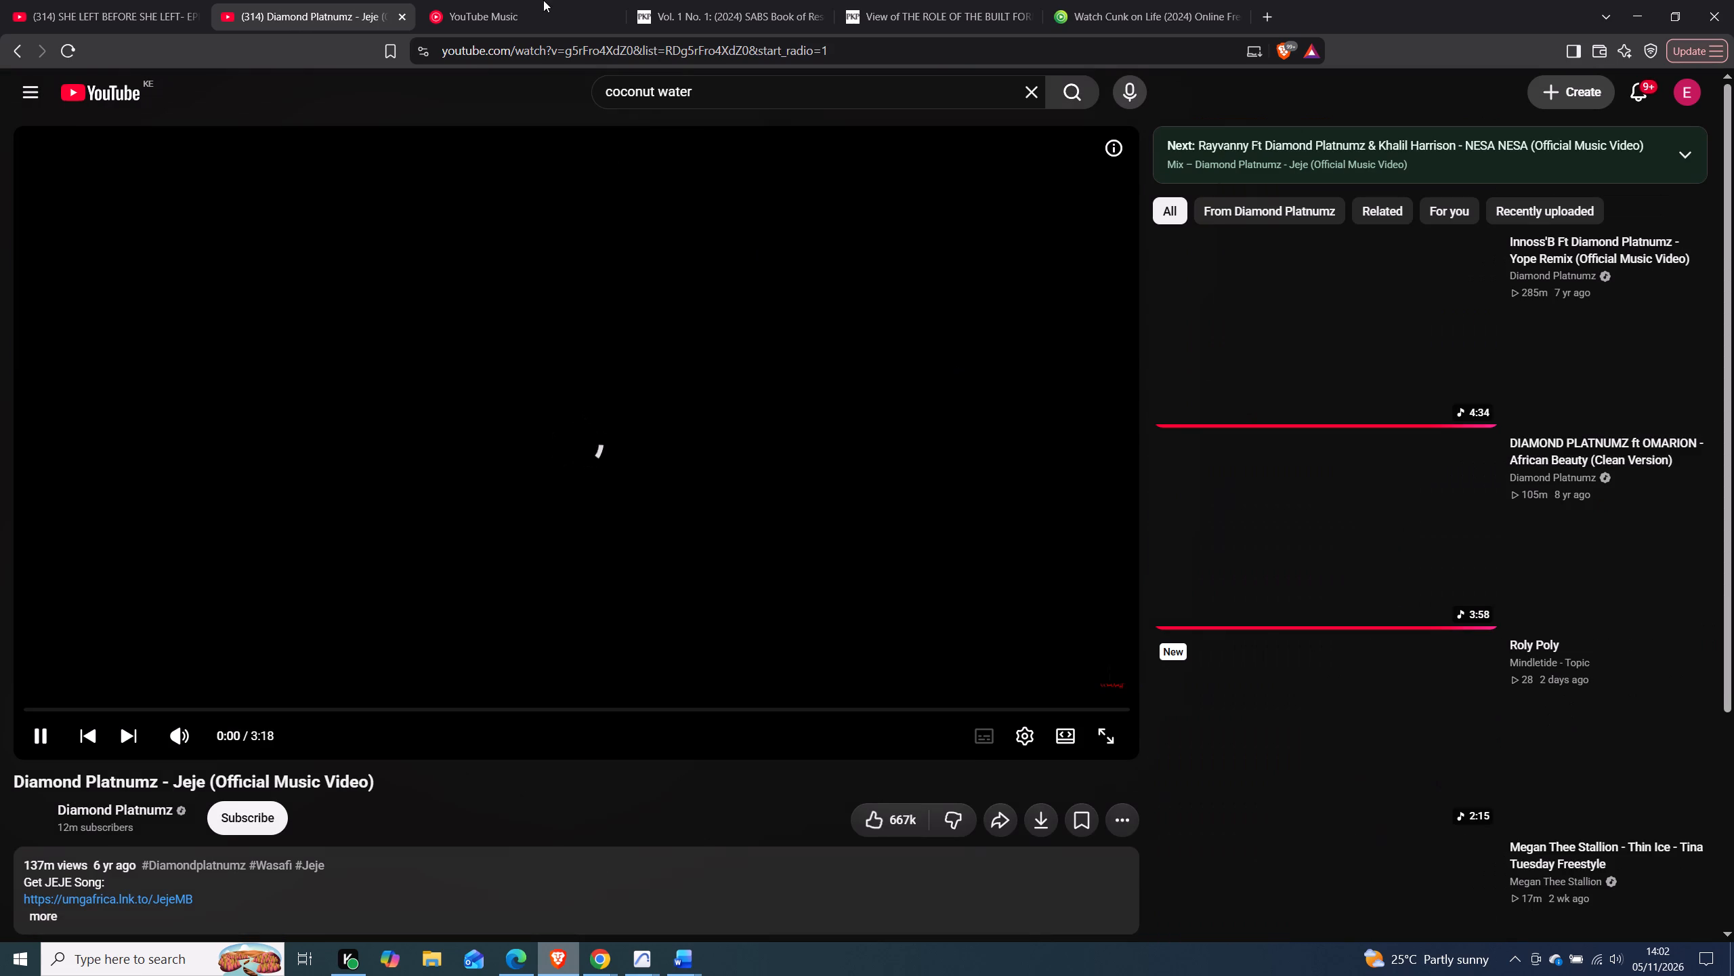
# Read the abstract and keywords of the PDF on built form shaping architectural identity in Old Town Mombasa, and return to the issue listing.
pyautogui.click(714, 0)
pyautogui.click(930, 0)
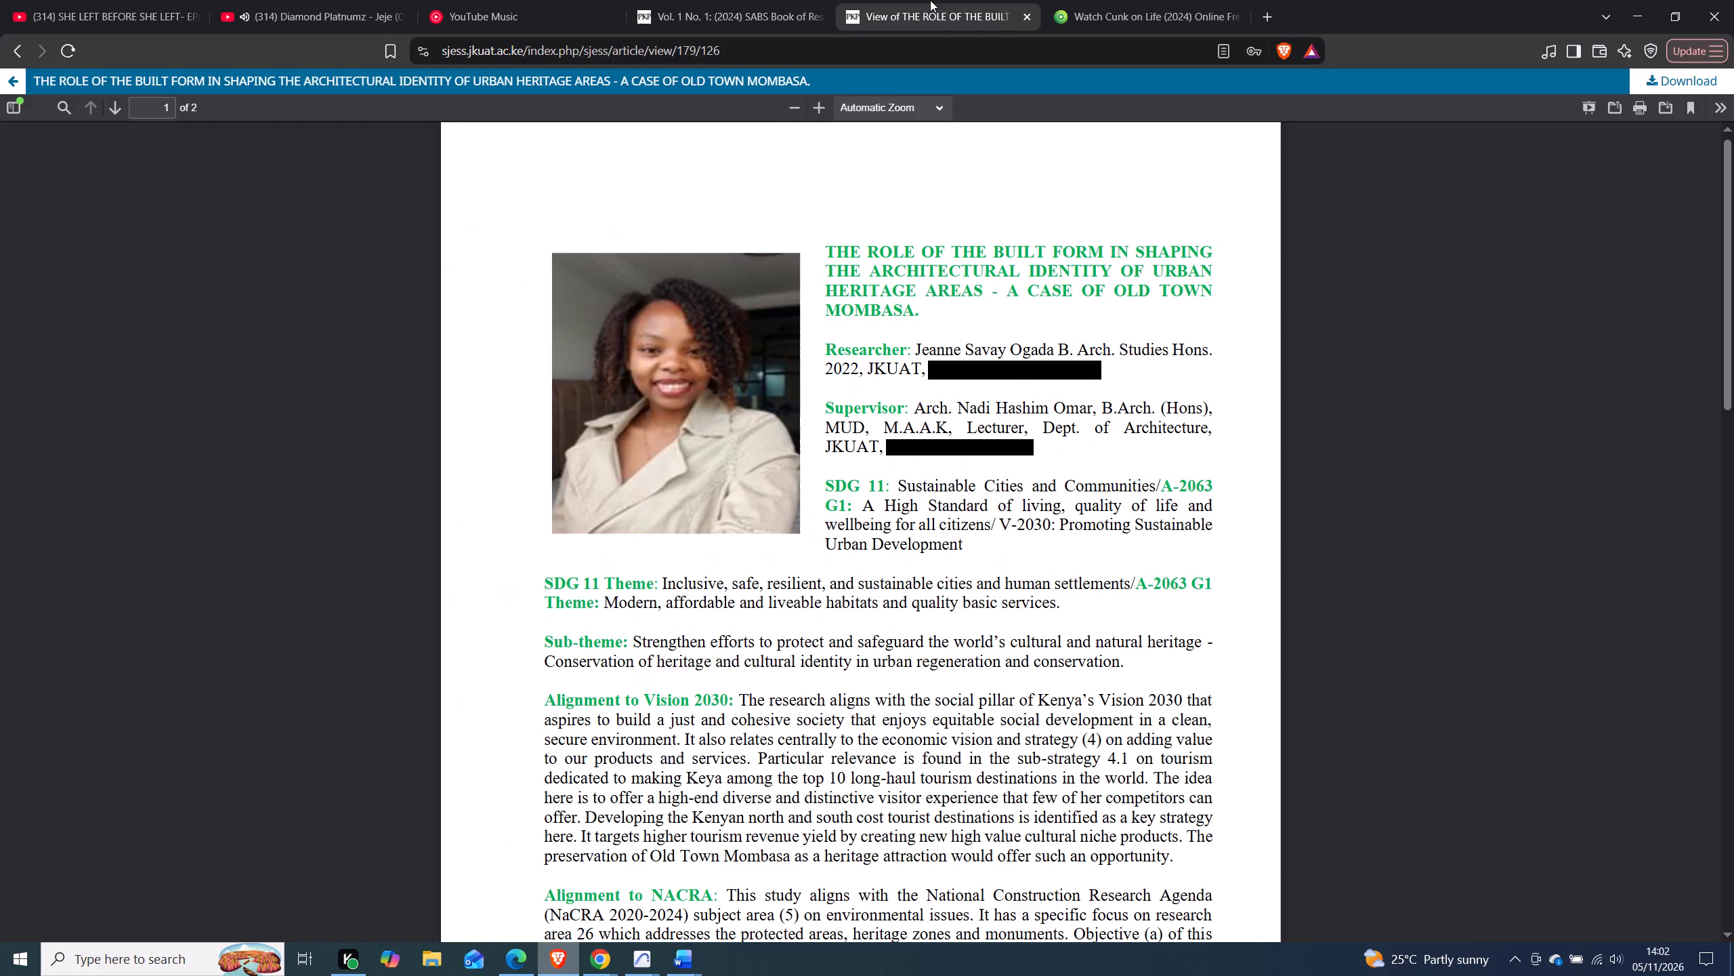
pyautogui.scroll(-7, 781, 385)
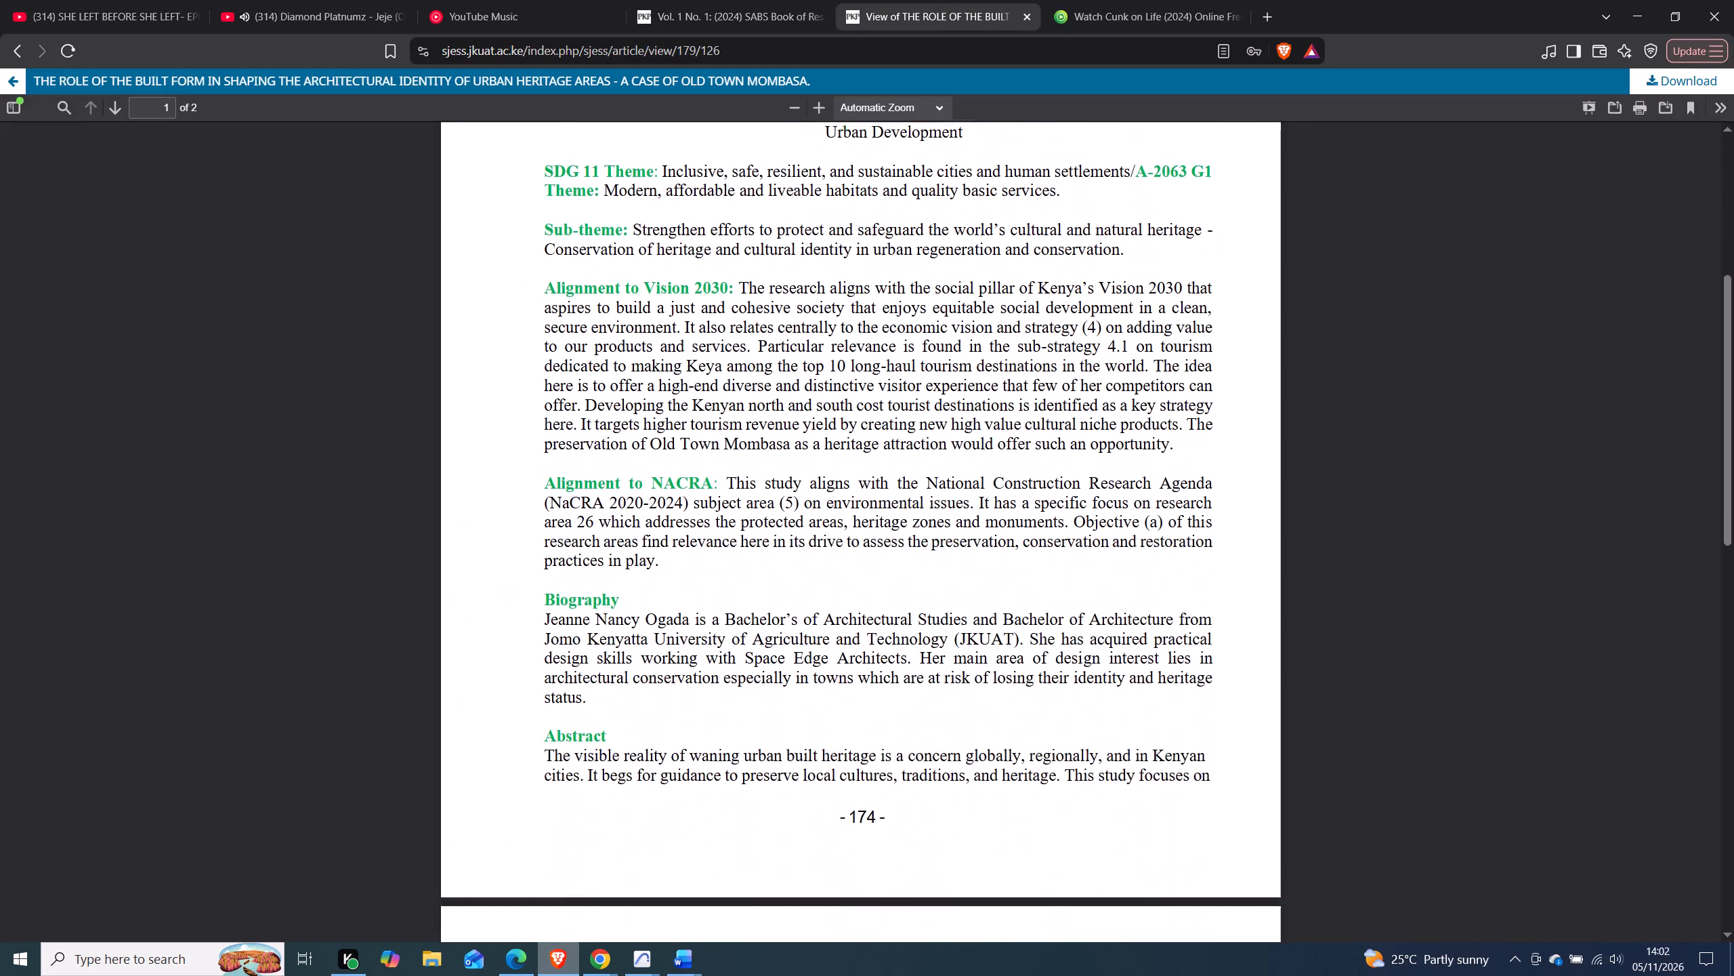
pyautogui.scroll(-5, 781, 385)
pyautogui.scroll(1, 781, 385)
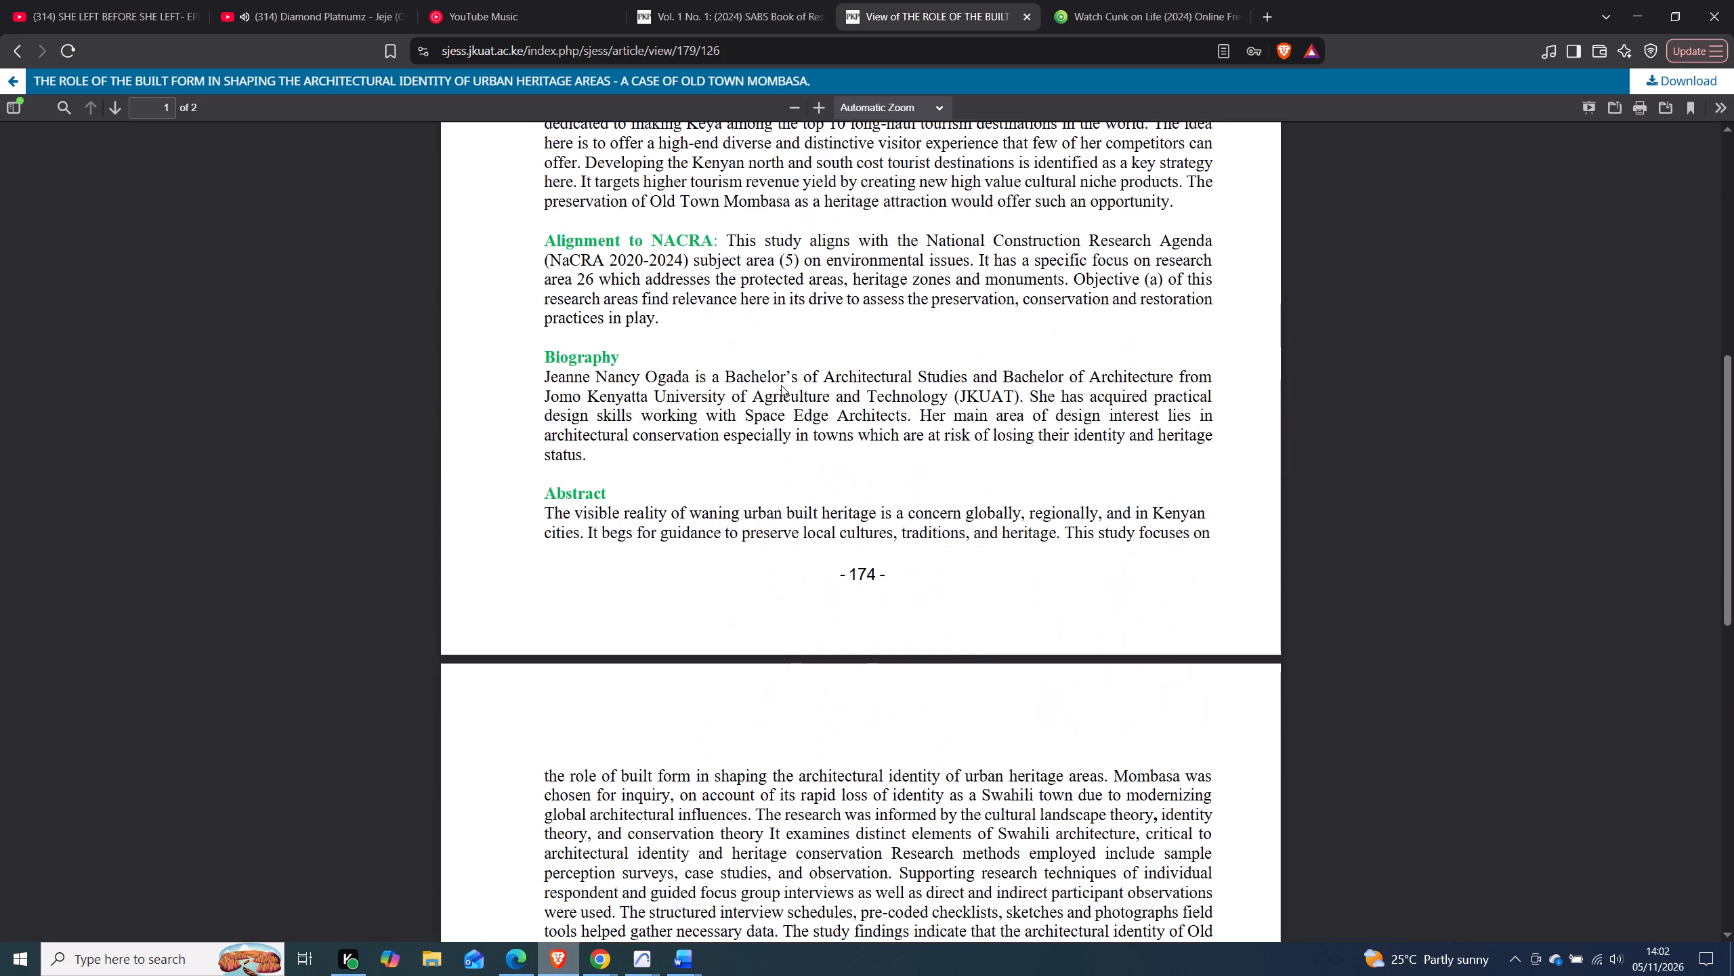
pyautogui.scroll(1, 781, 385)
pyautogui.scroll(-4, 781, 385)
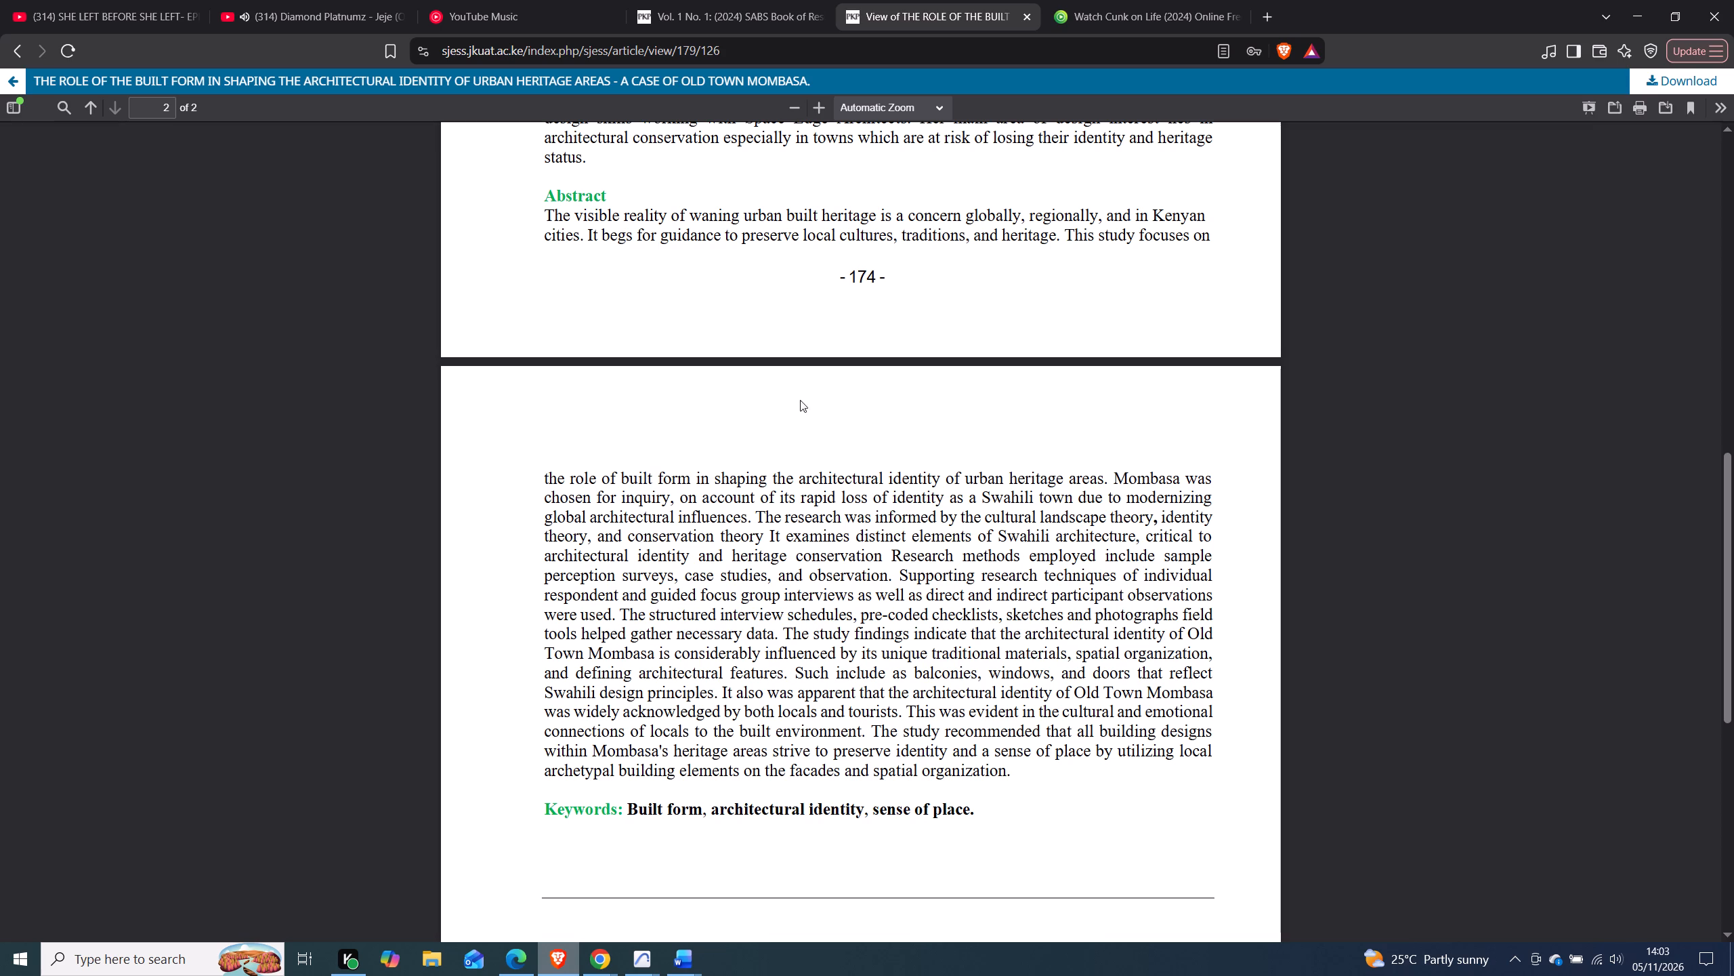
pyautogui.scroll(-1, 837, 455)
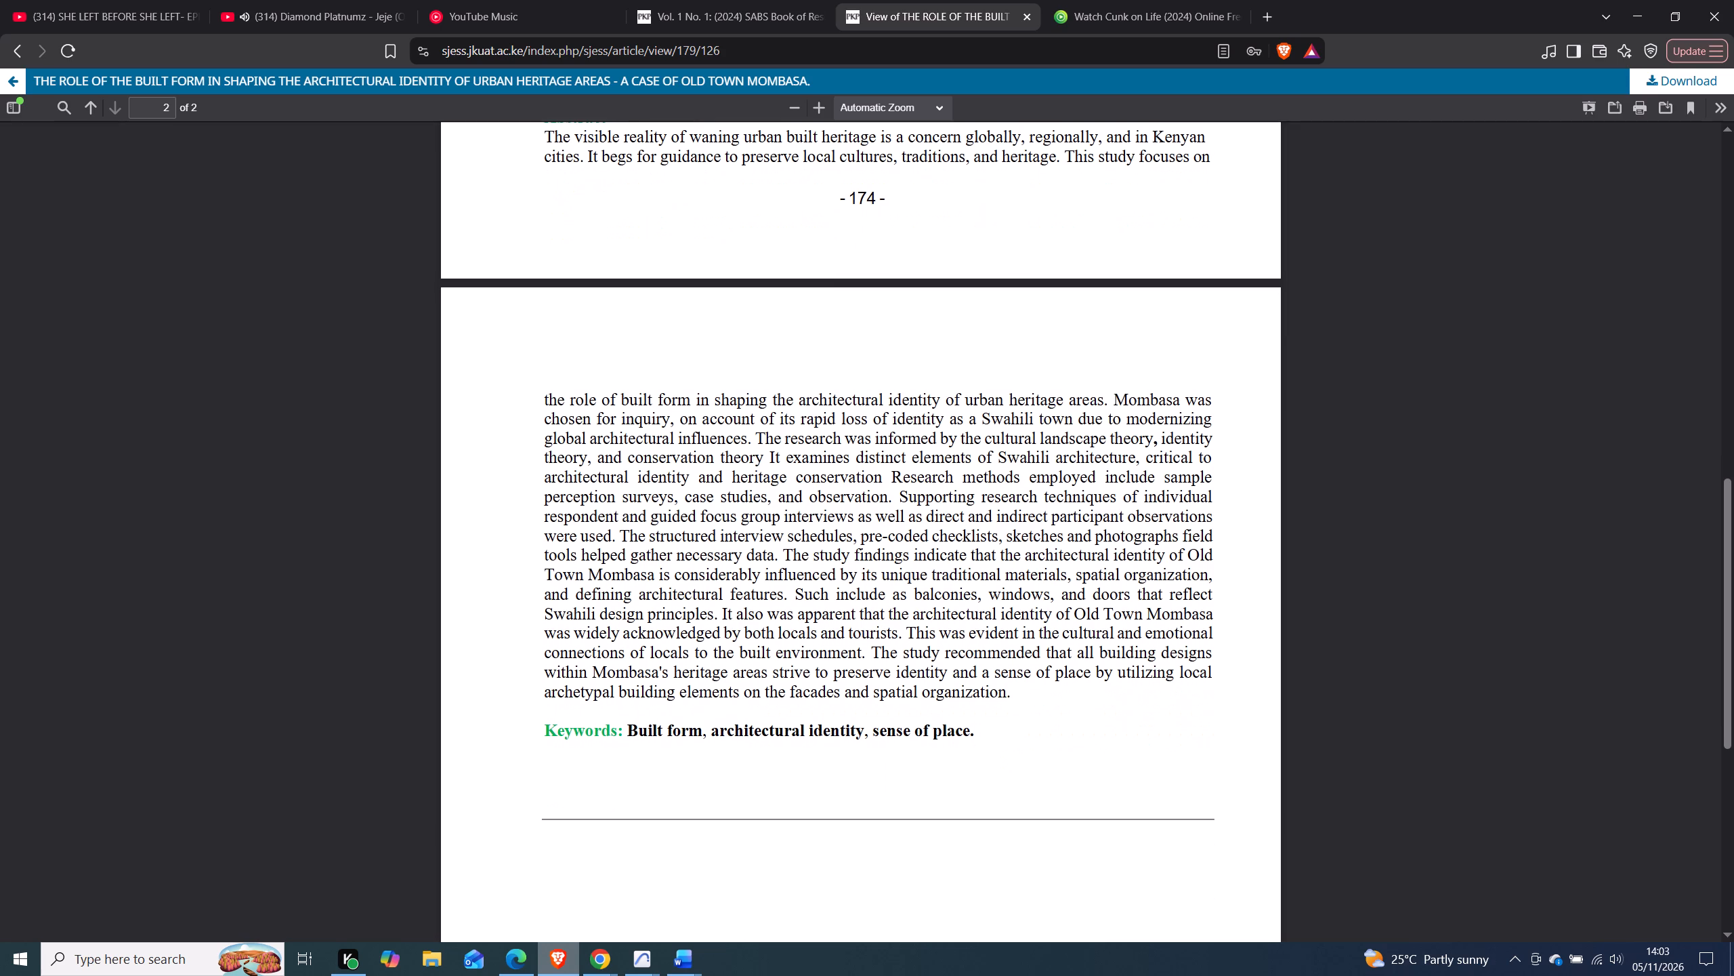
pyautogui.scroll(-1, 836, 445)
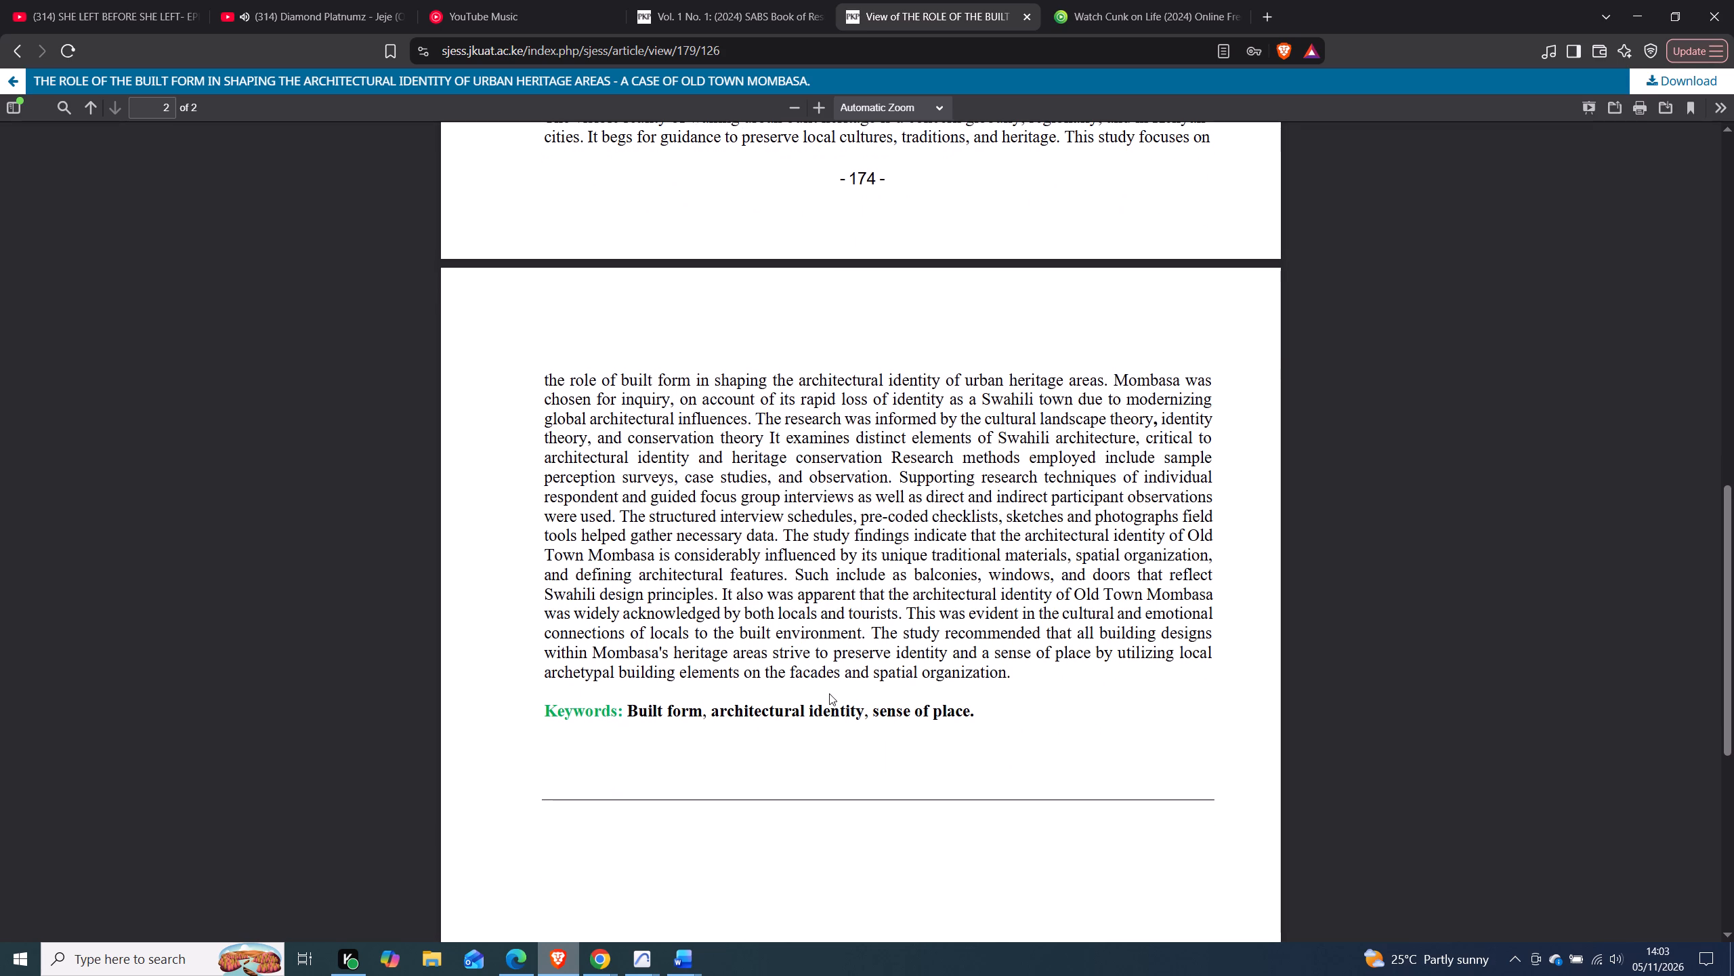
pyautogui.scroll(4, 829, 693)
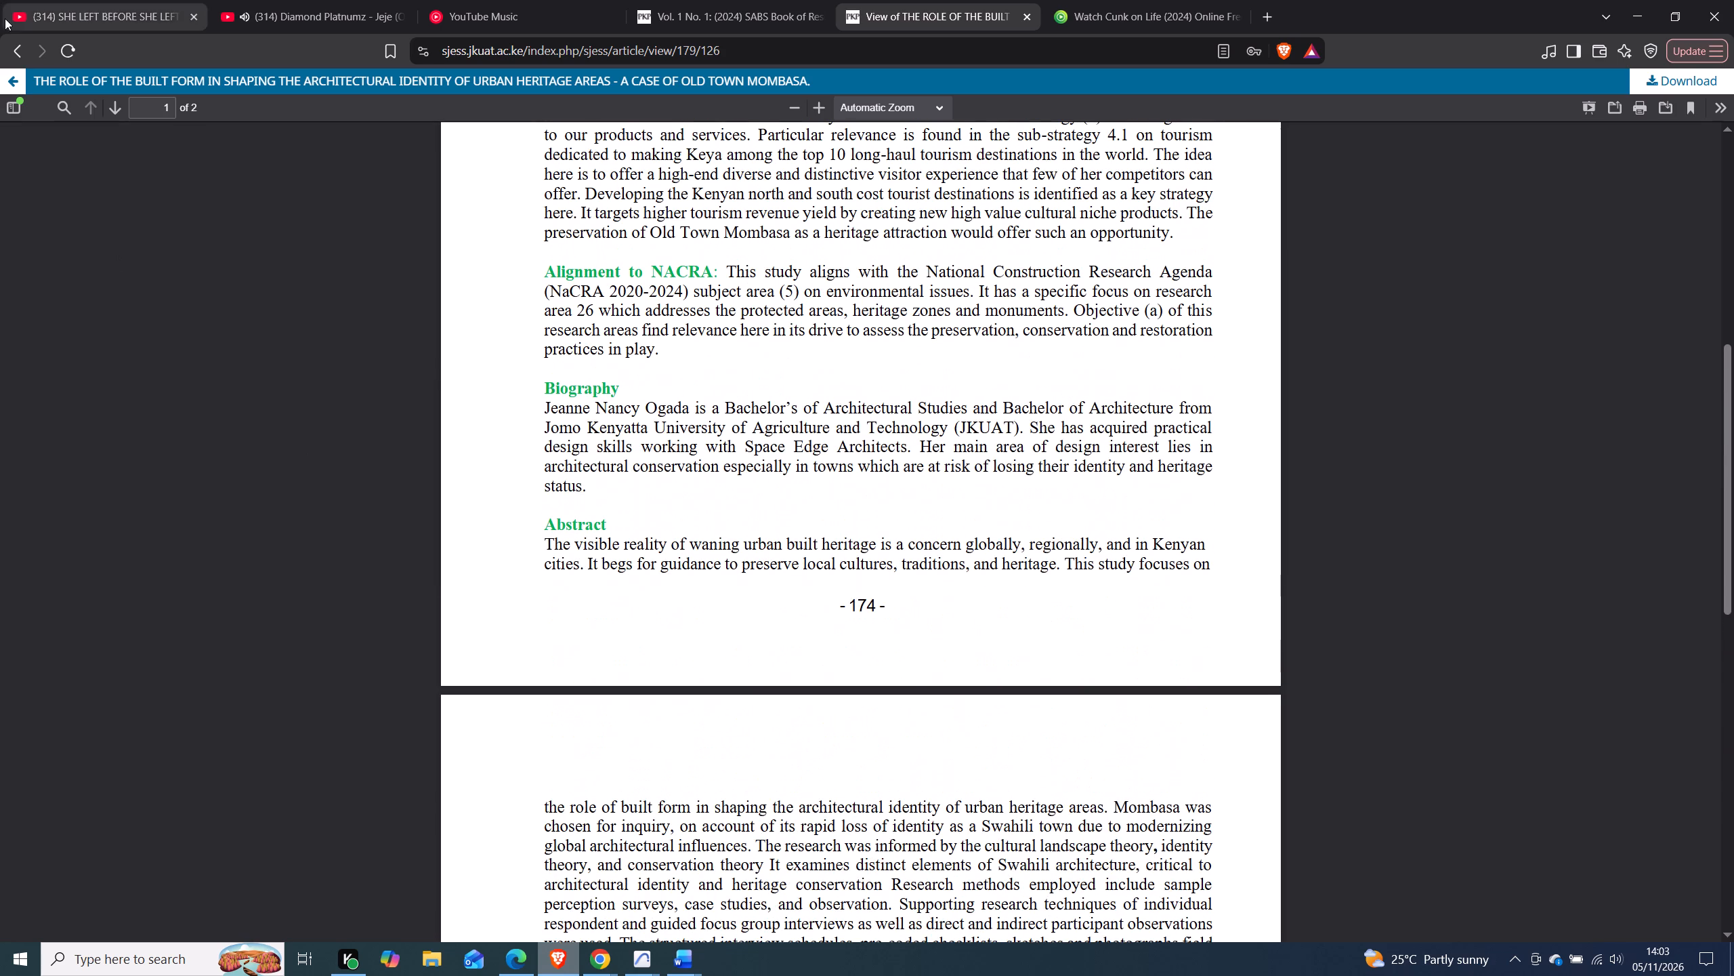
pyautogui.click(12, 49)
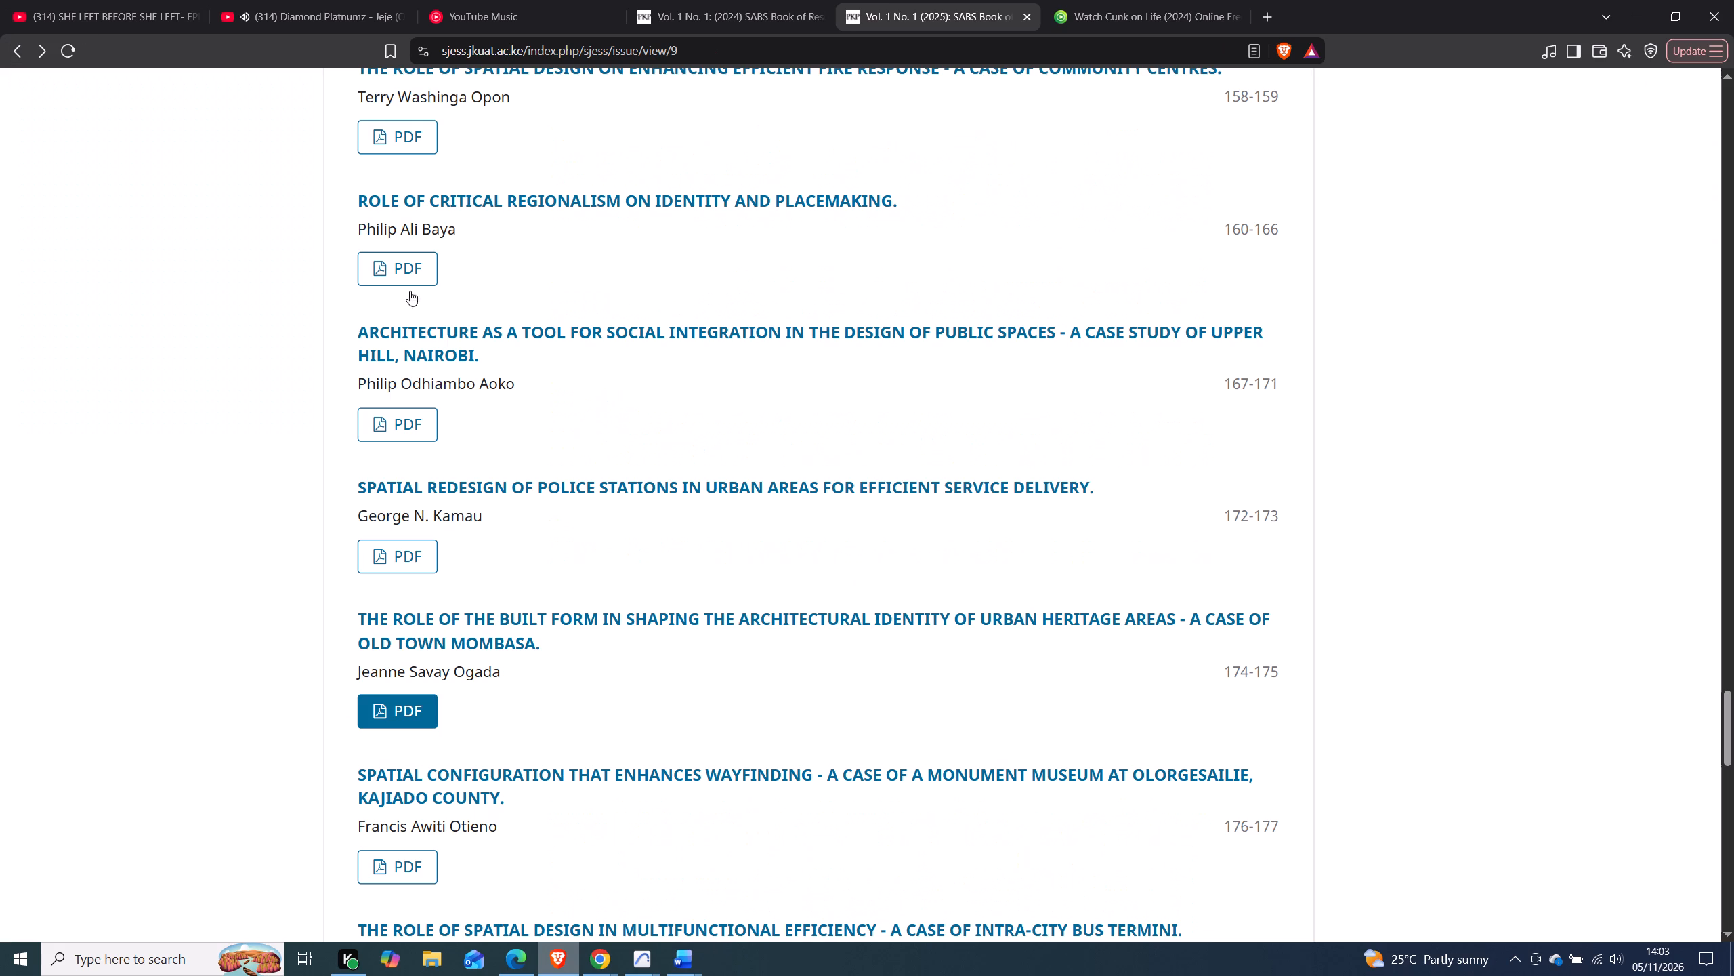
# Open the PDF of "Buildings as Artefacts" on vernacular architecture in Nairobi's civic buildings, read its abstract, and return to the issue listing.
pyautogui.scroll(1, 562, 447)
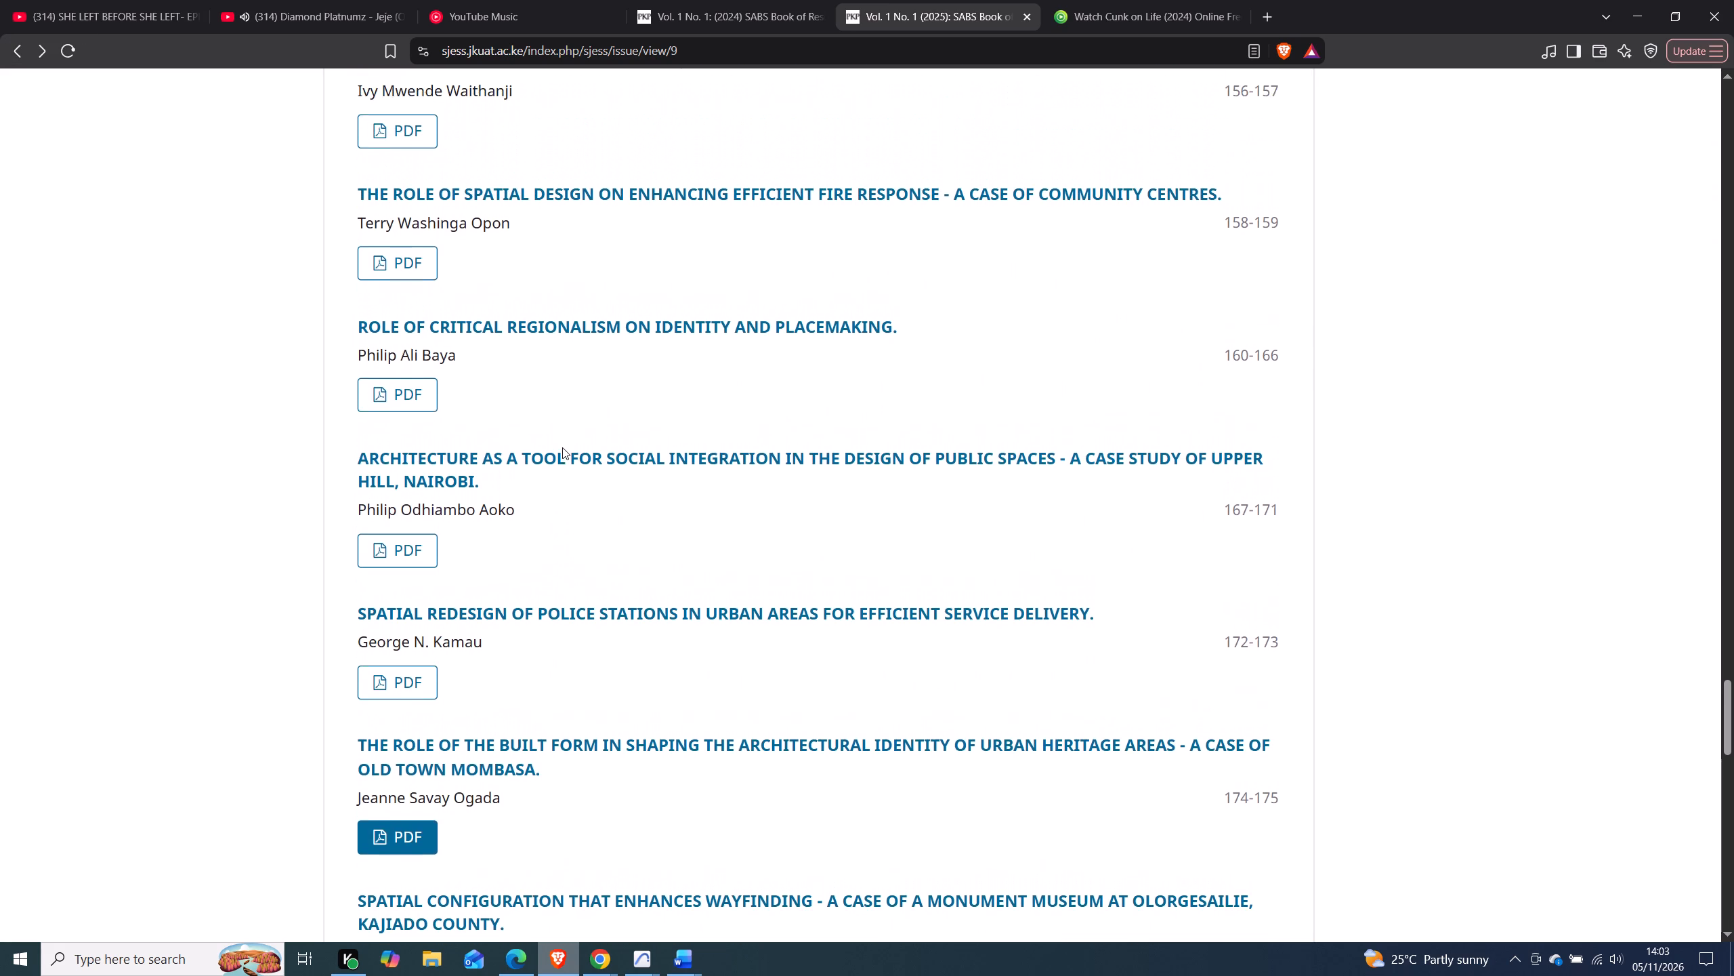
pyautogui.scroll(6, 562, 447)
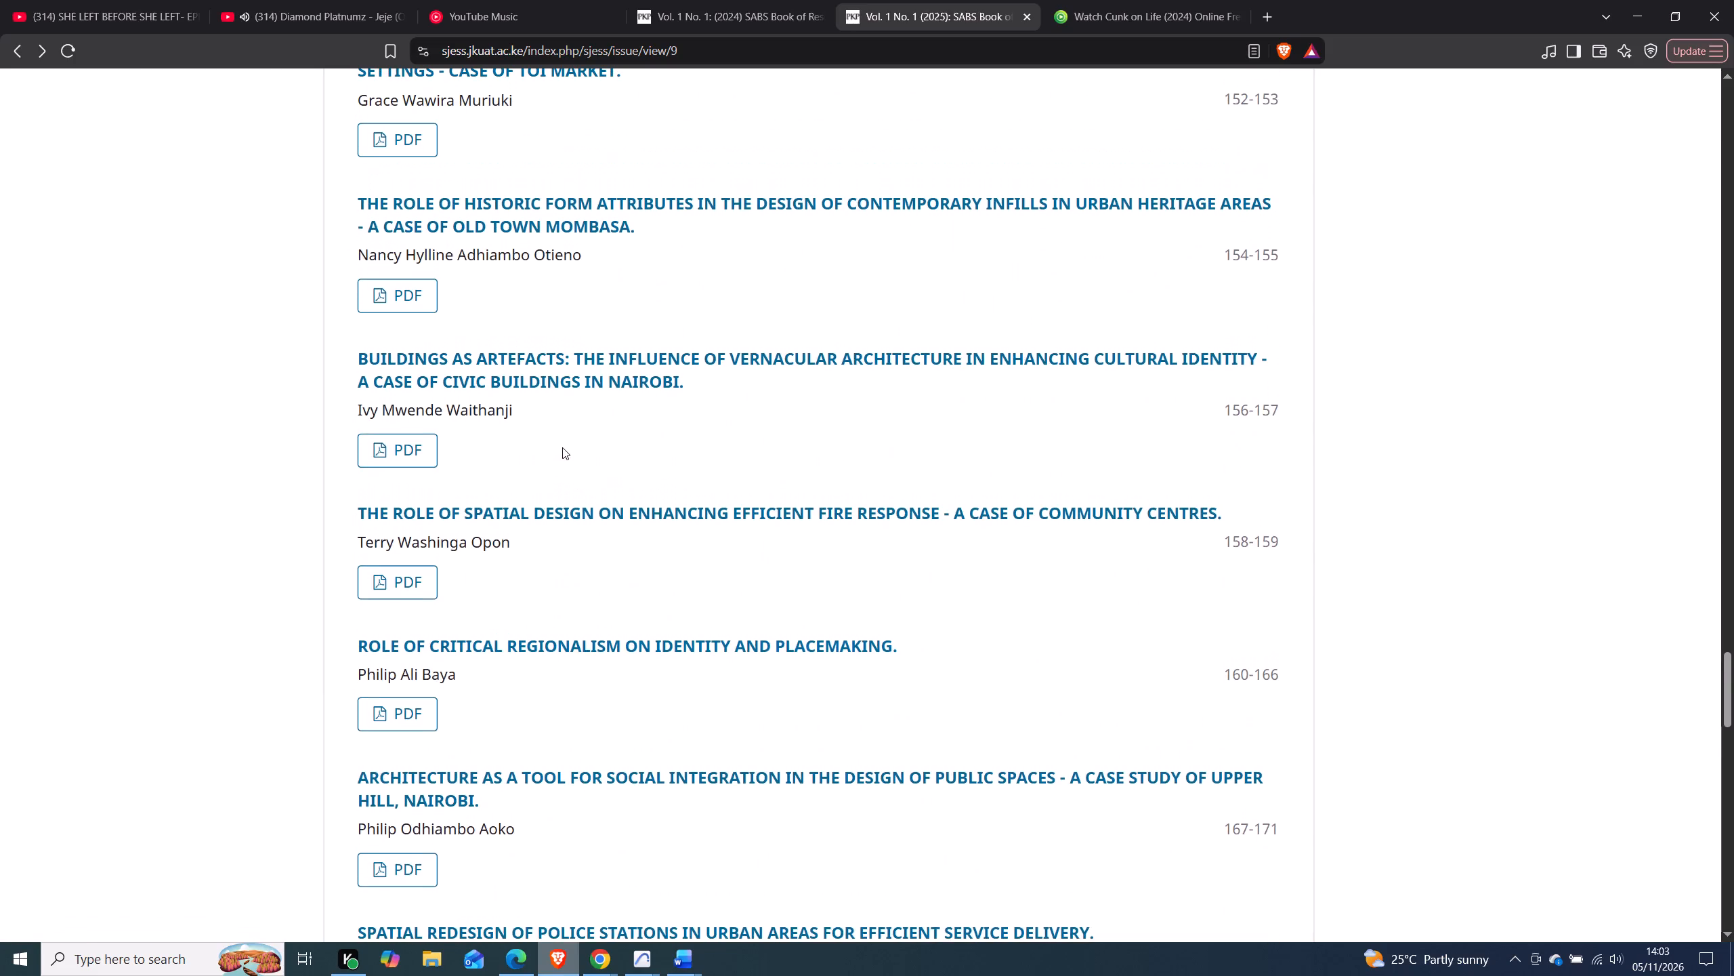
pyautogui.scroll(1, 562, 447)
pyautogui.click(407, 448)
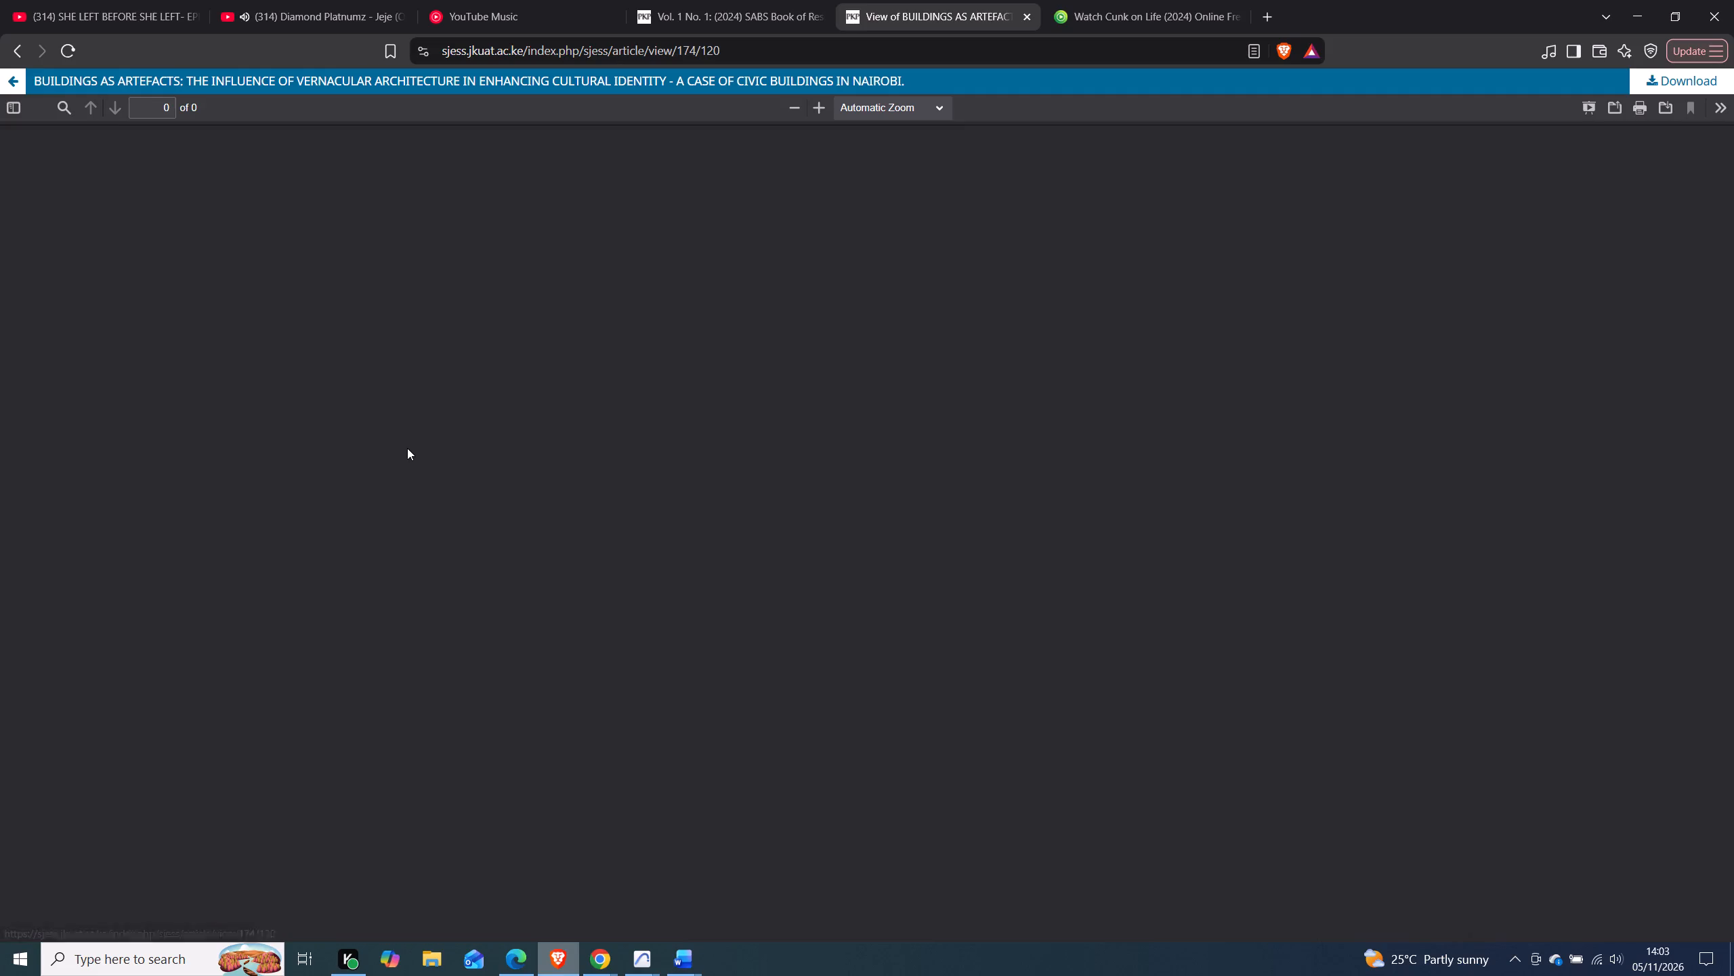
pyautogui.scroll(-2, 691, 552)
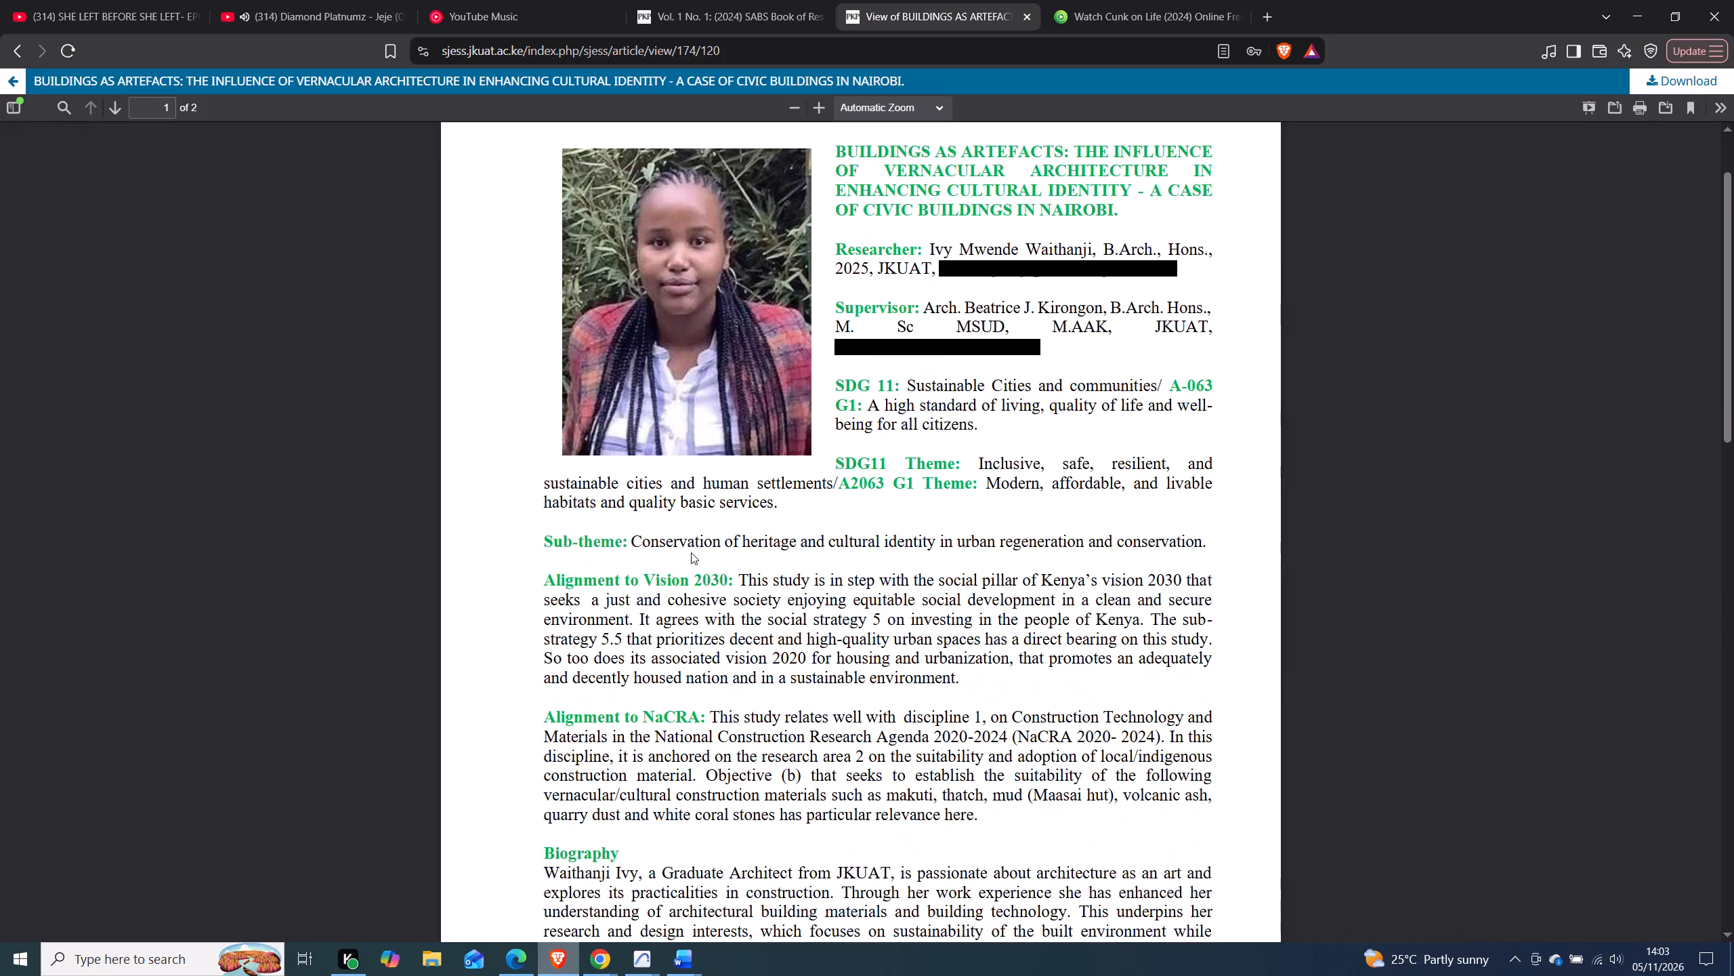
pyautogui.scroll(-7, 691, 552)
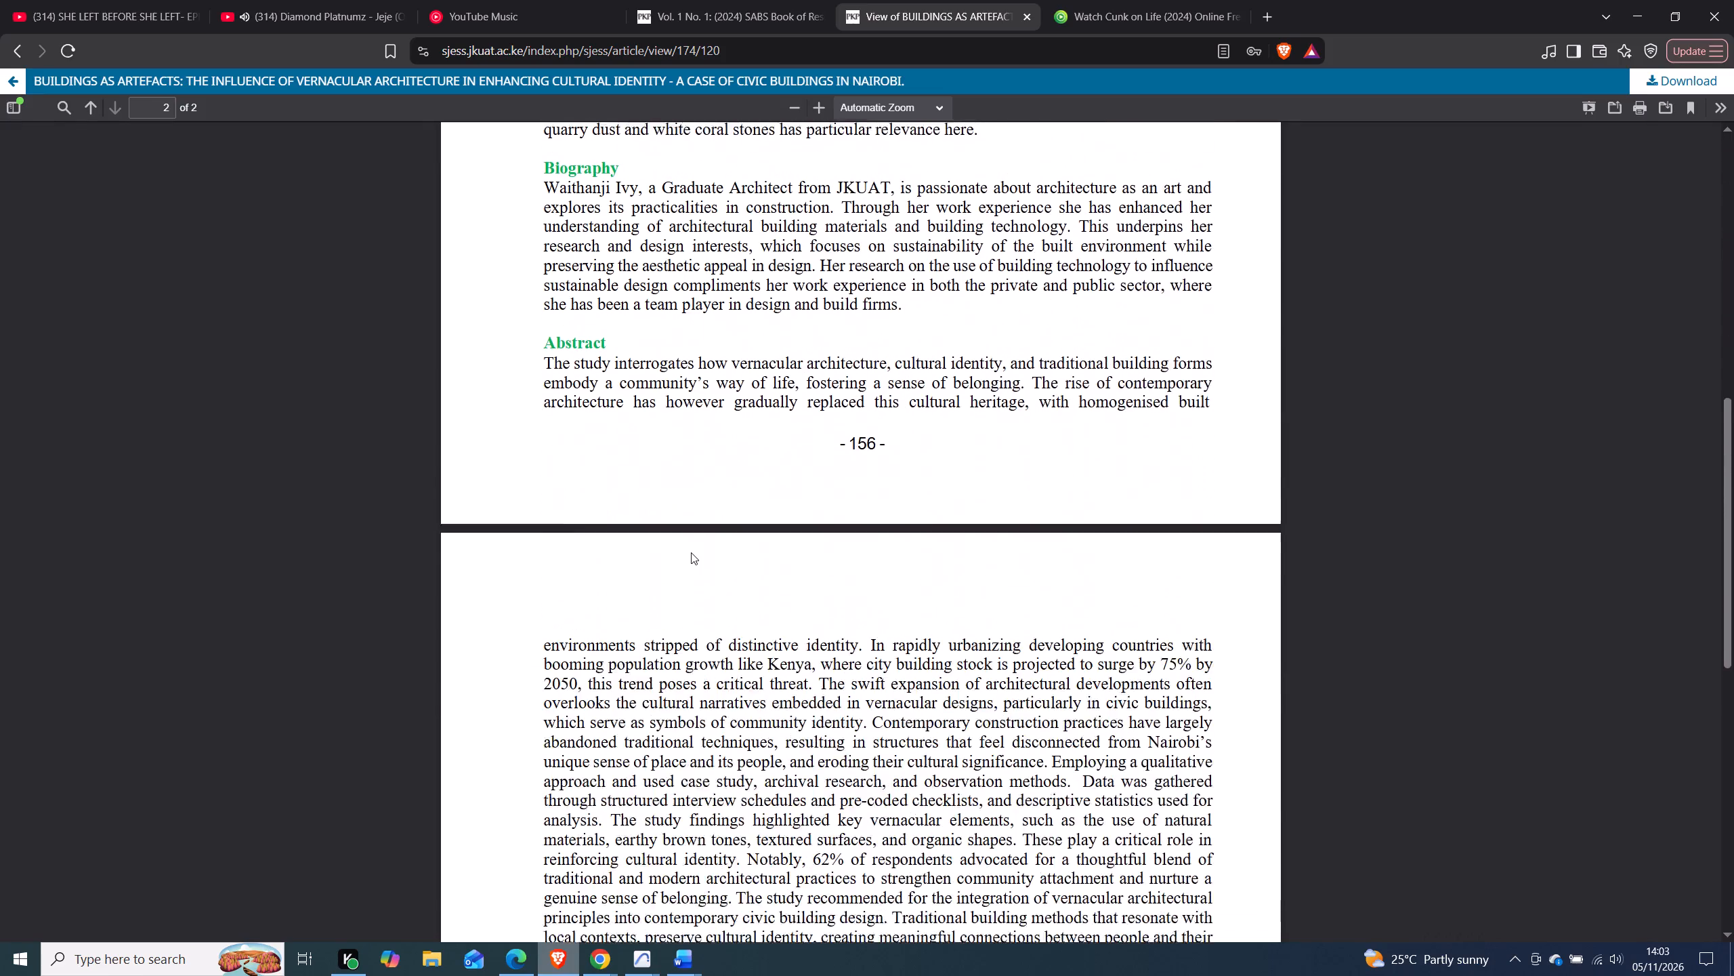
pyautogui.scroll(-3, 691, 552)
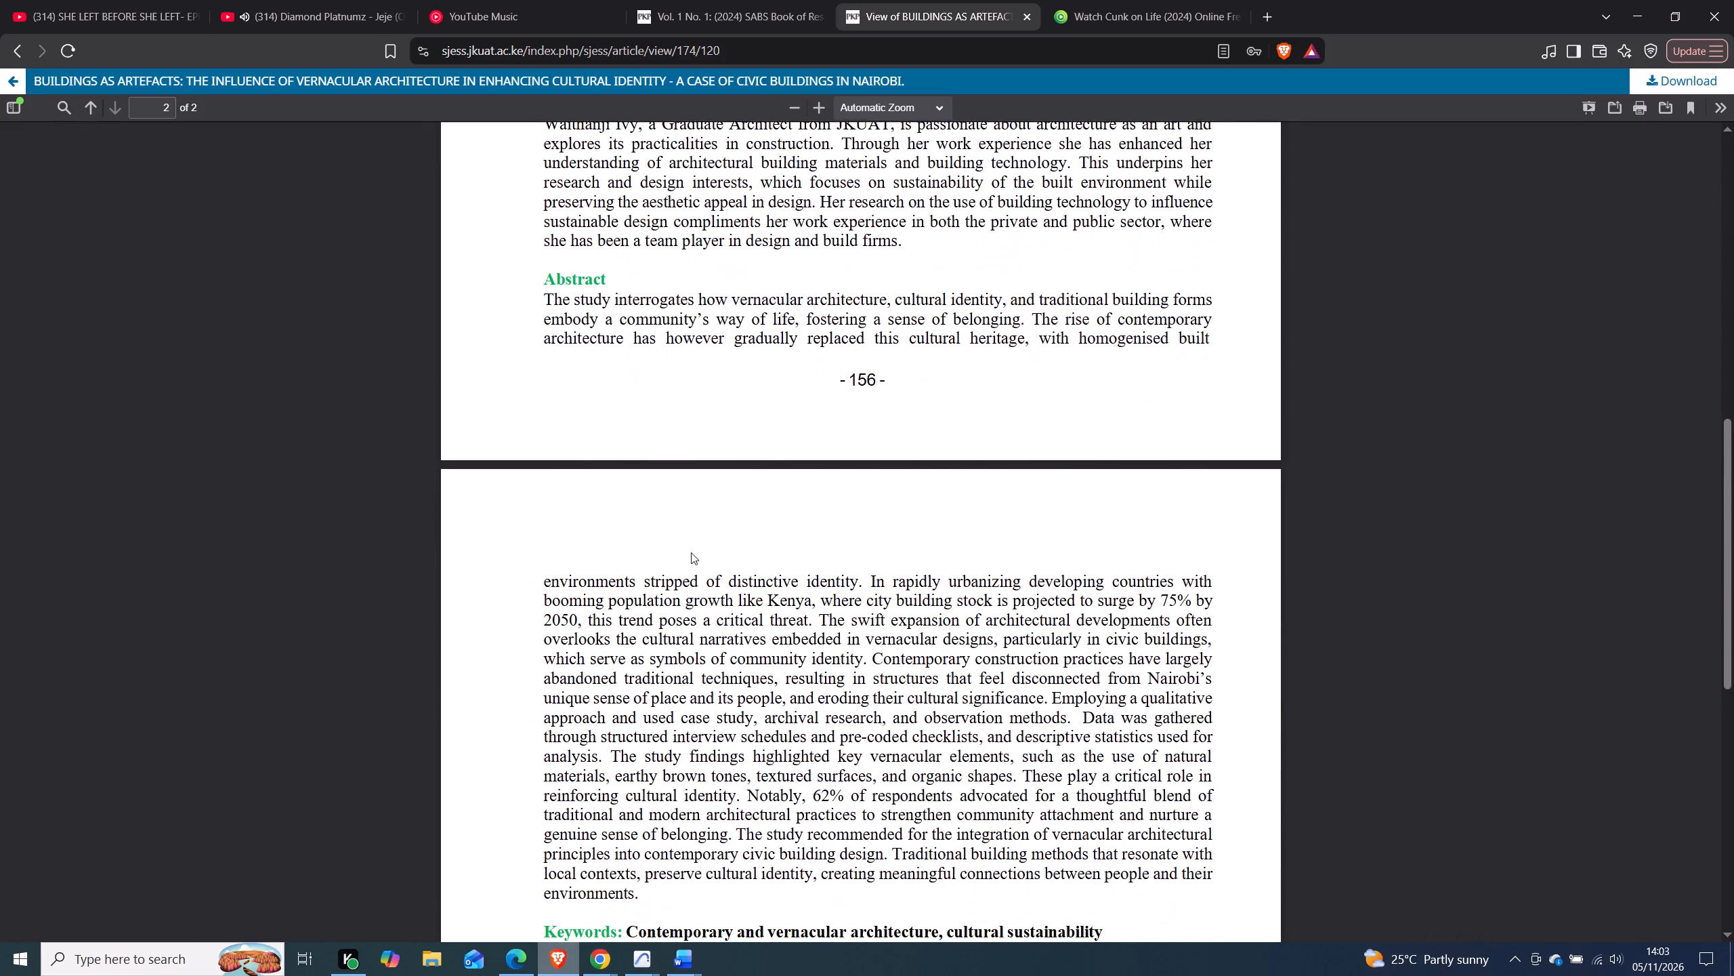
pyautogui.scroll(-1, 691, 552)
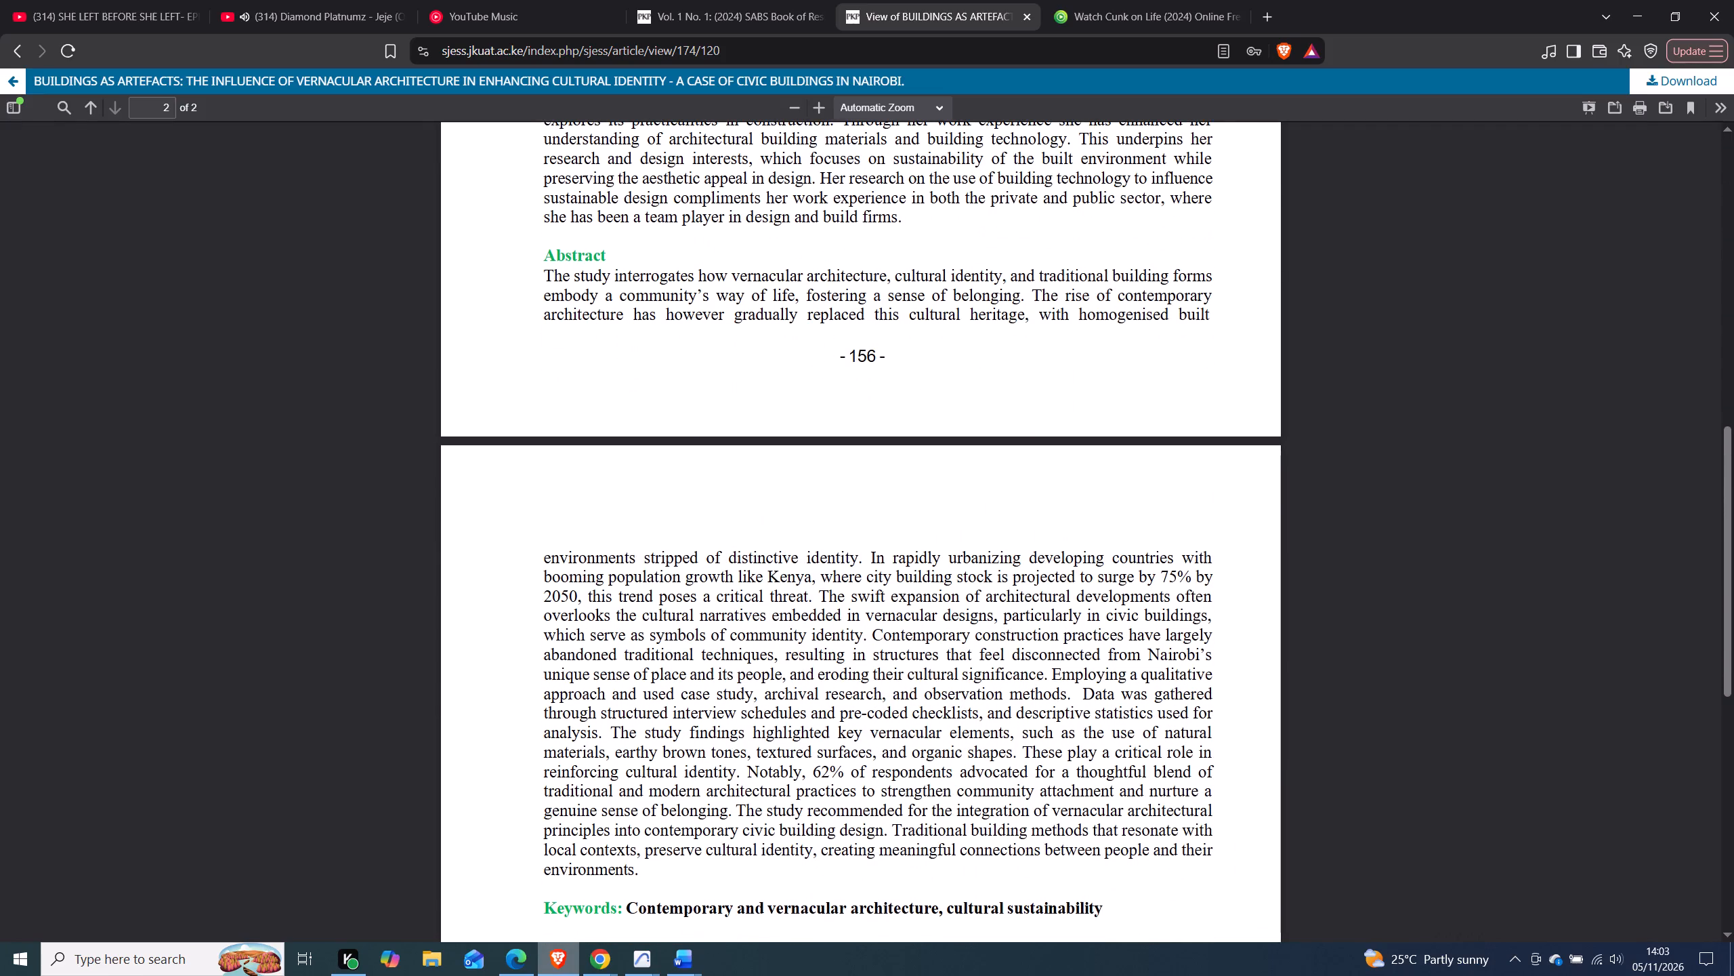
pyautogui.scroll(7, 691, 552)
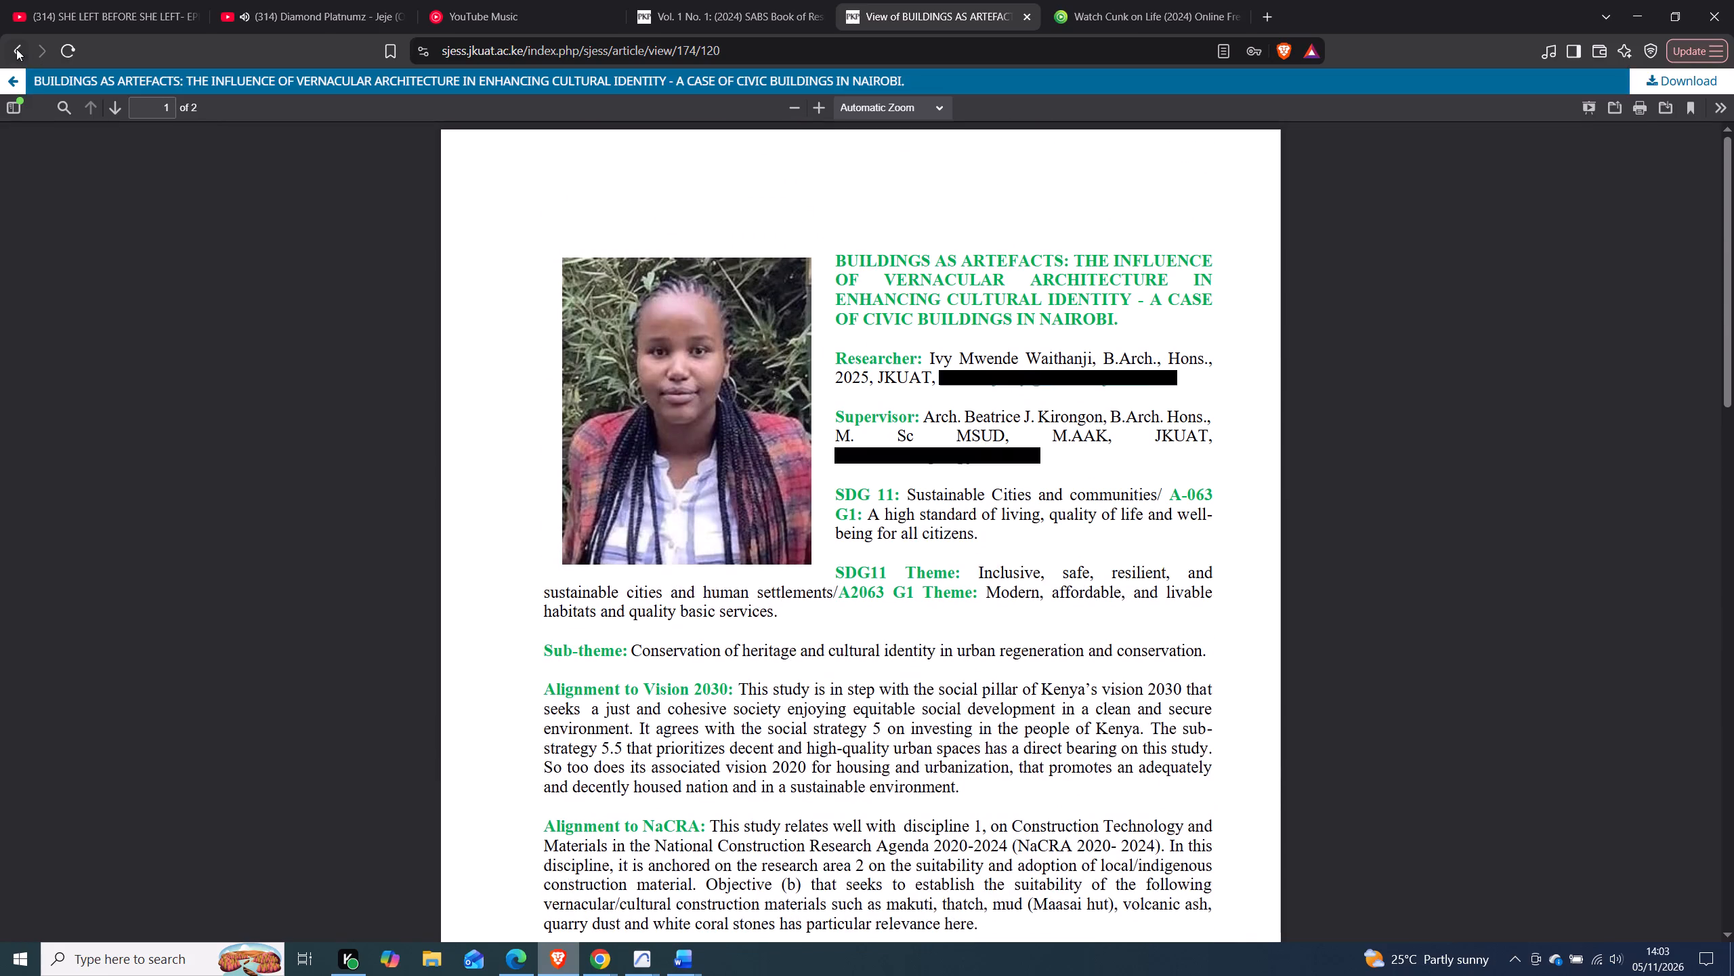
pyautogui.click(16, 49)
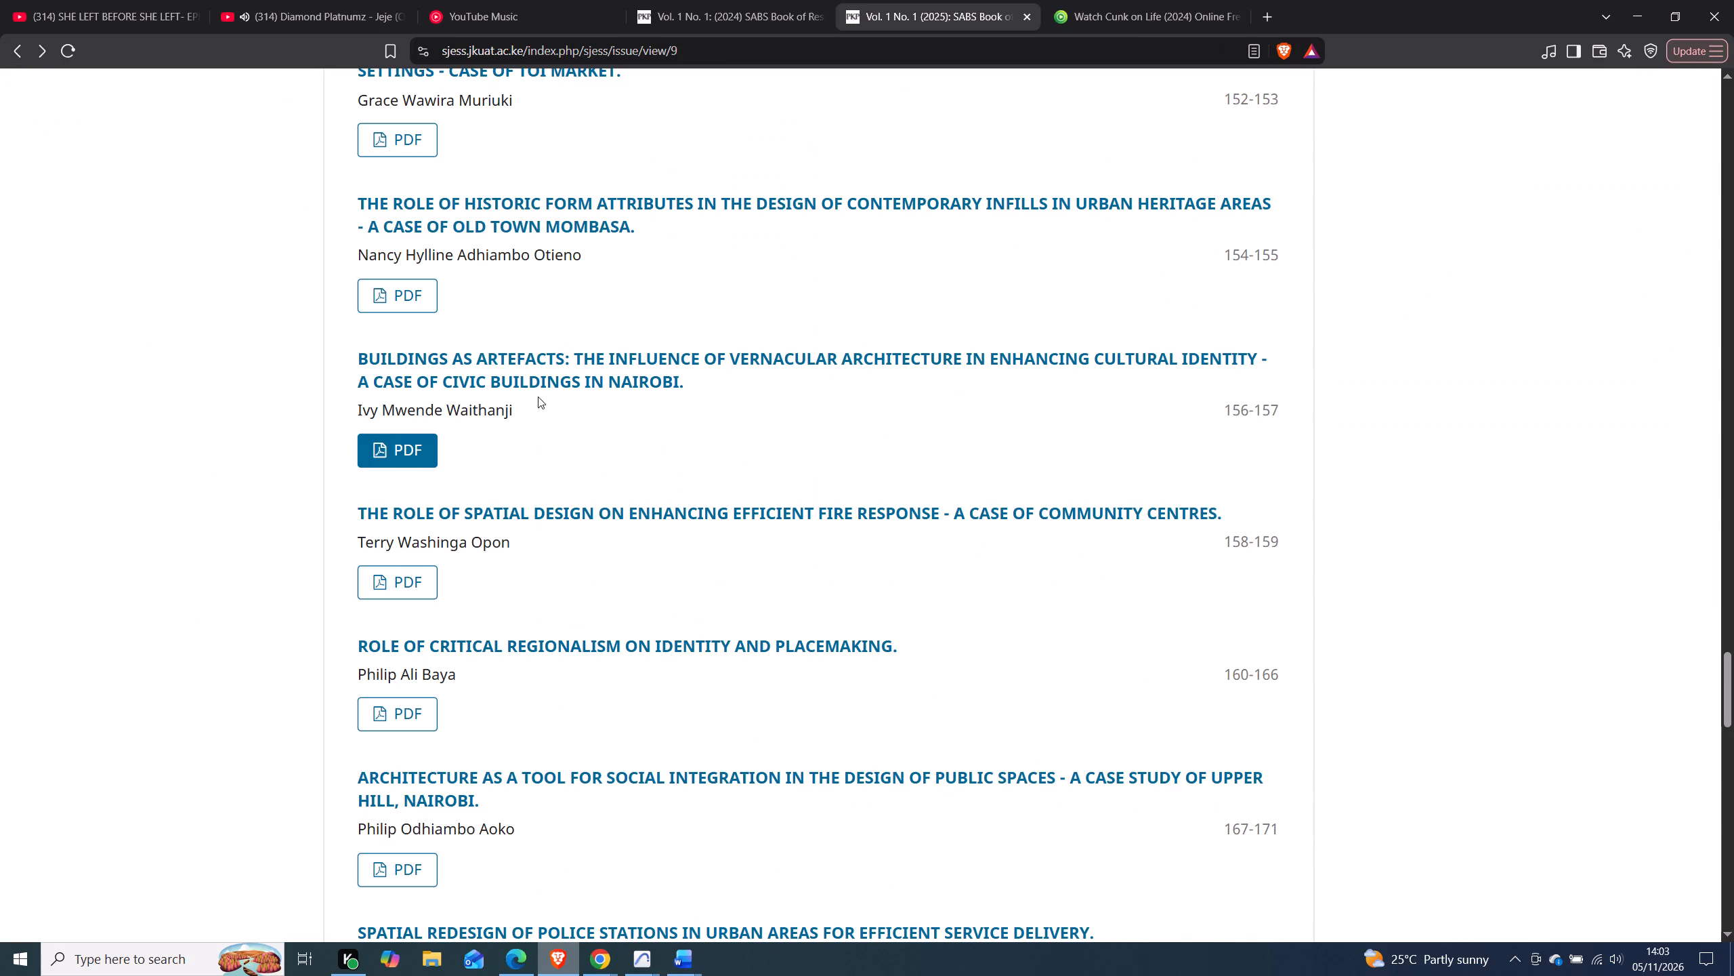
# Copy the "Buildings as Artefacts" author's name from the listing into the first cell of the thesis comparison table's empty last row in Word.
pyautogui.moveTo(524, 411); pyautogui.dragTo(355, 407)
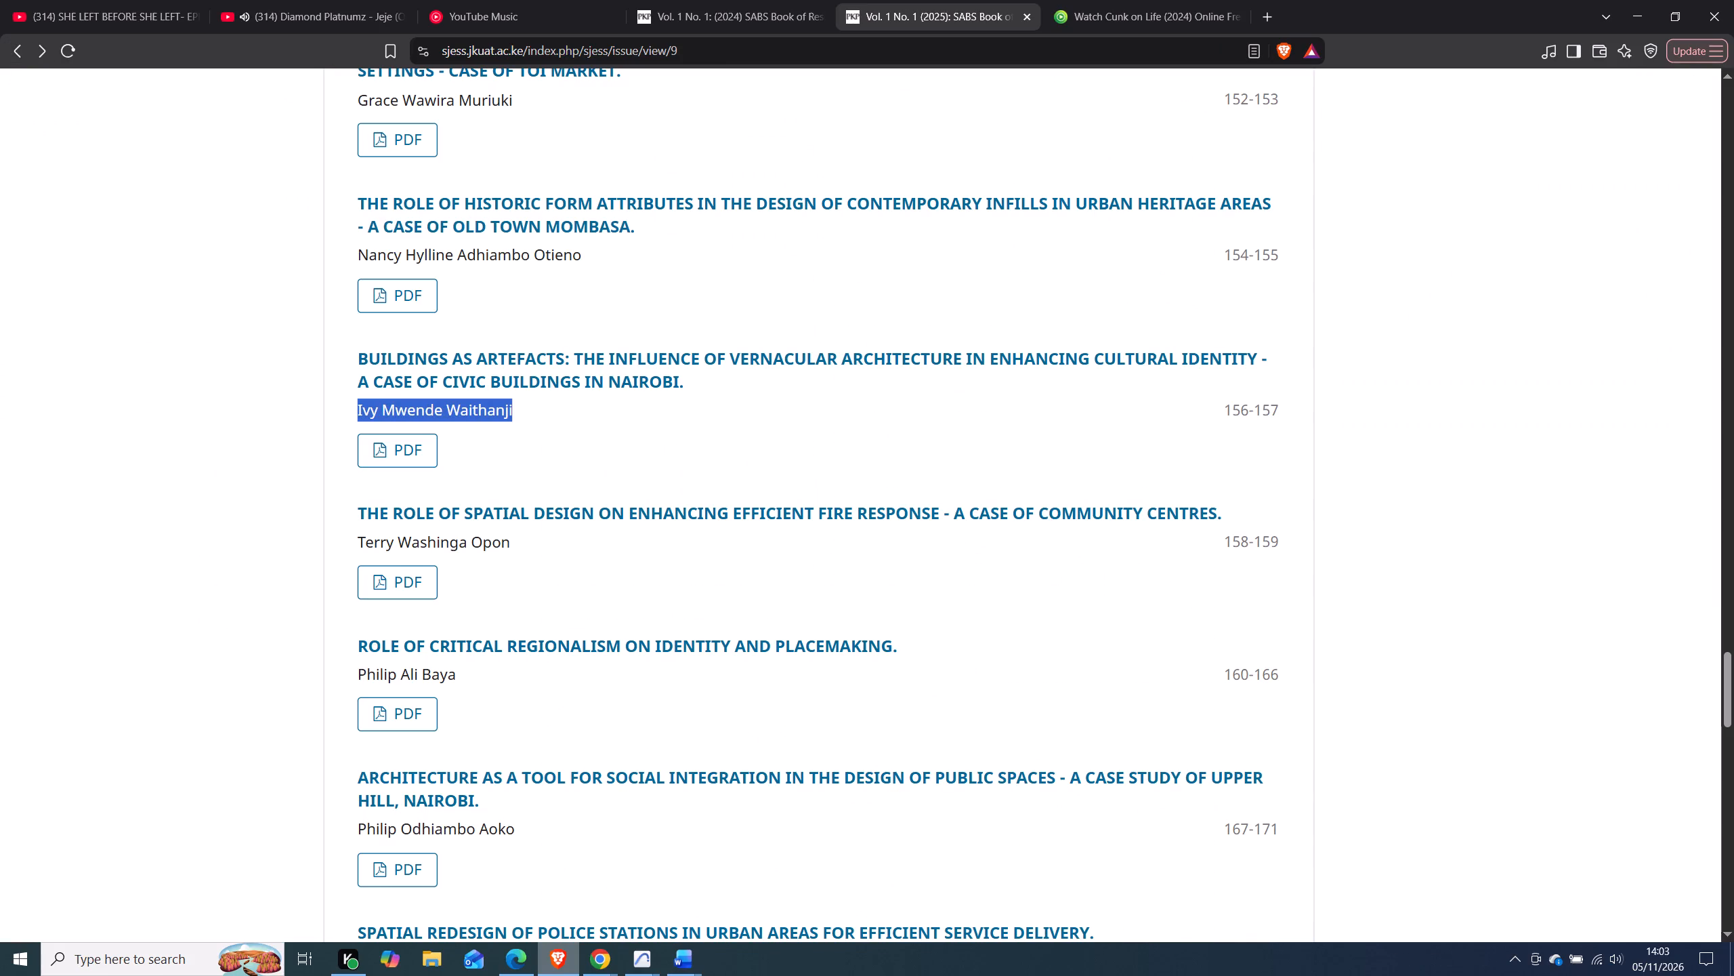
pyautogui.rightClick(386, 406)
pyautogui.click(402, 420)
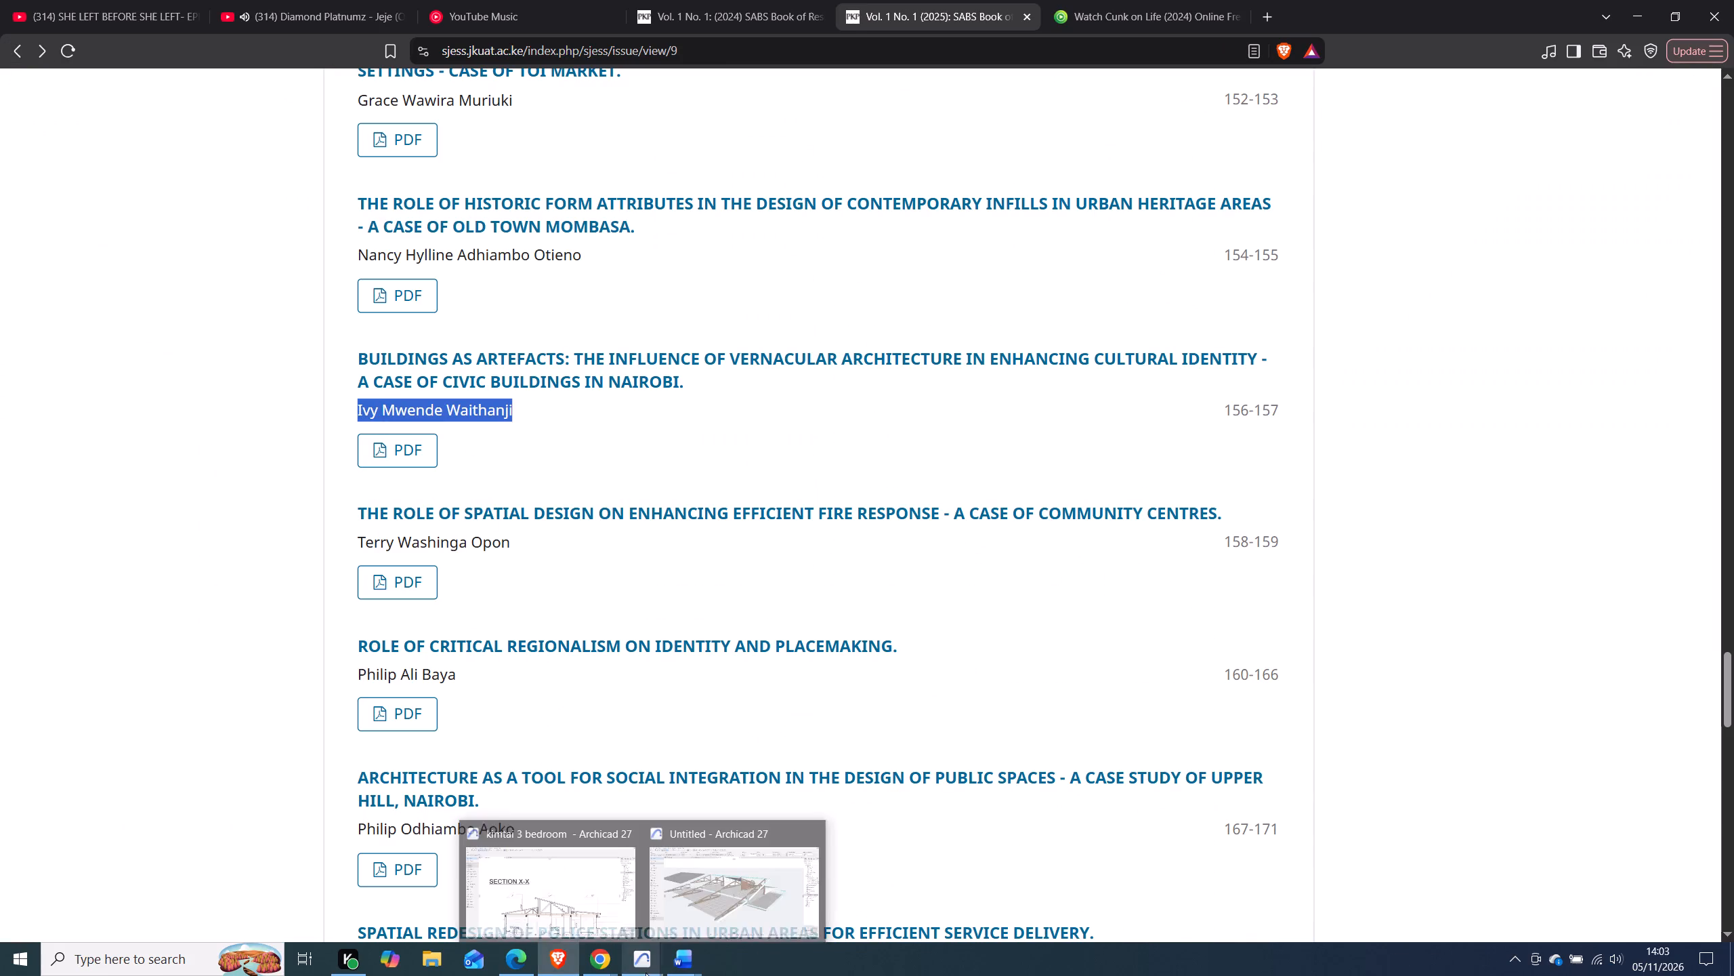
pyautogui.click(676, 958)
pyautogui.click(358, 898)
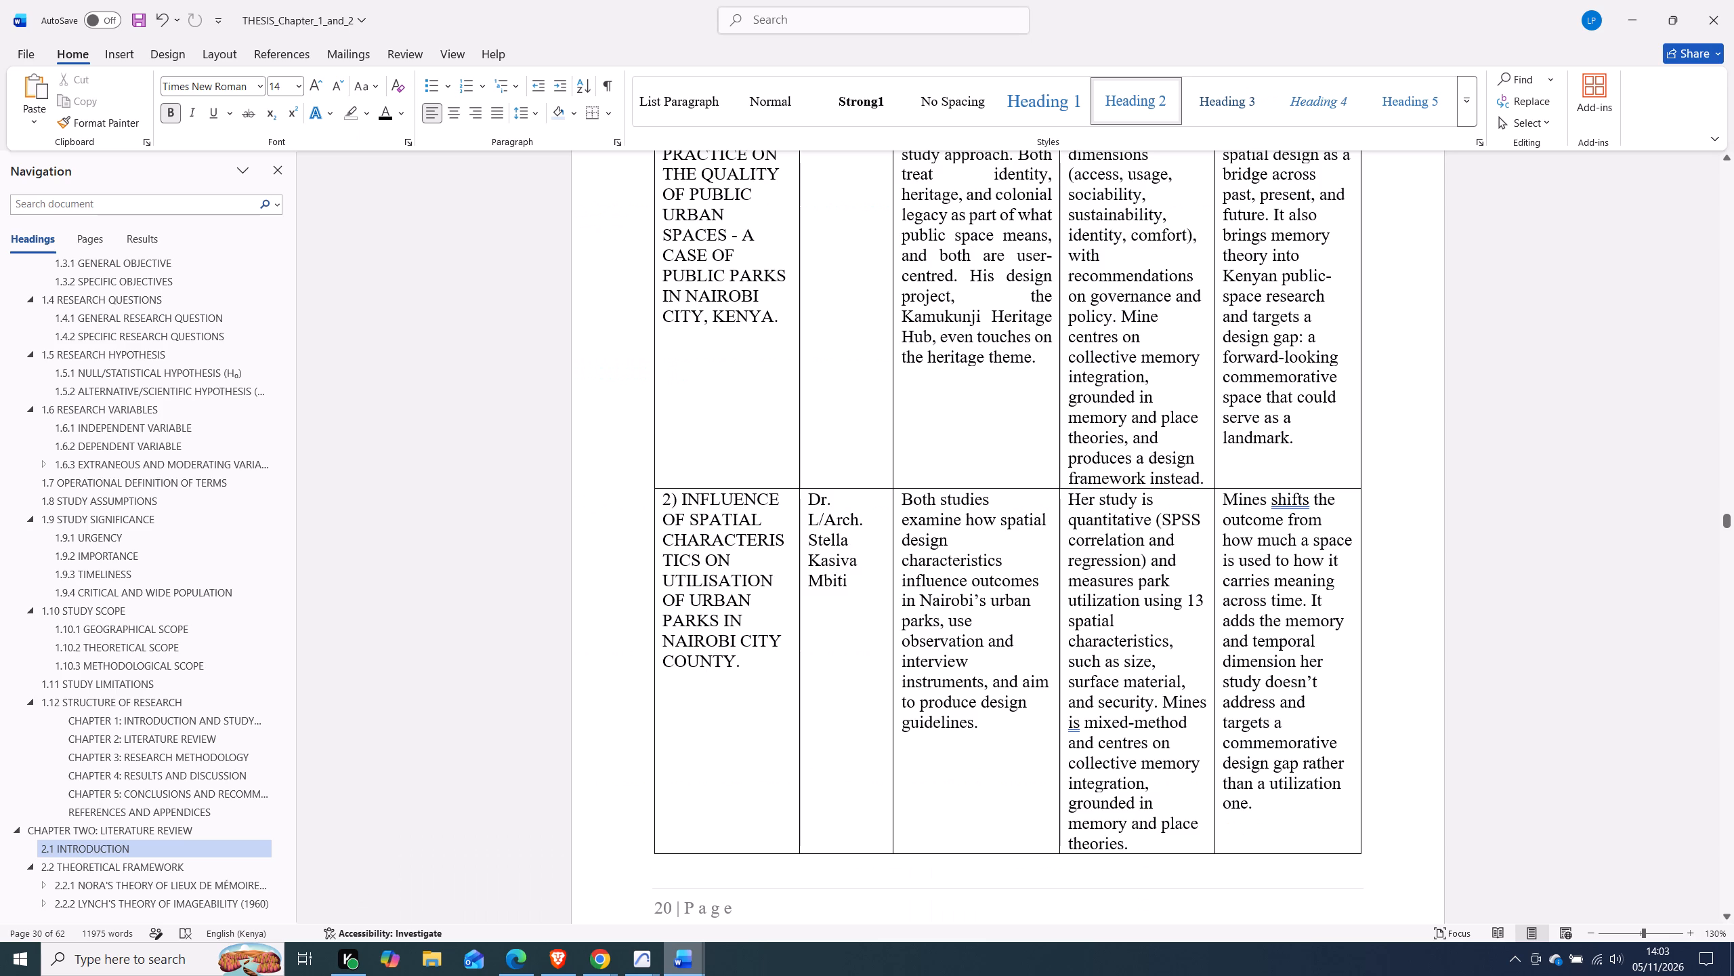
pyautogui.scroll(-15, 696, 589)
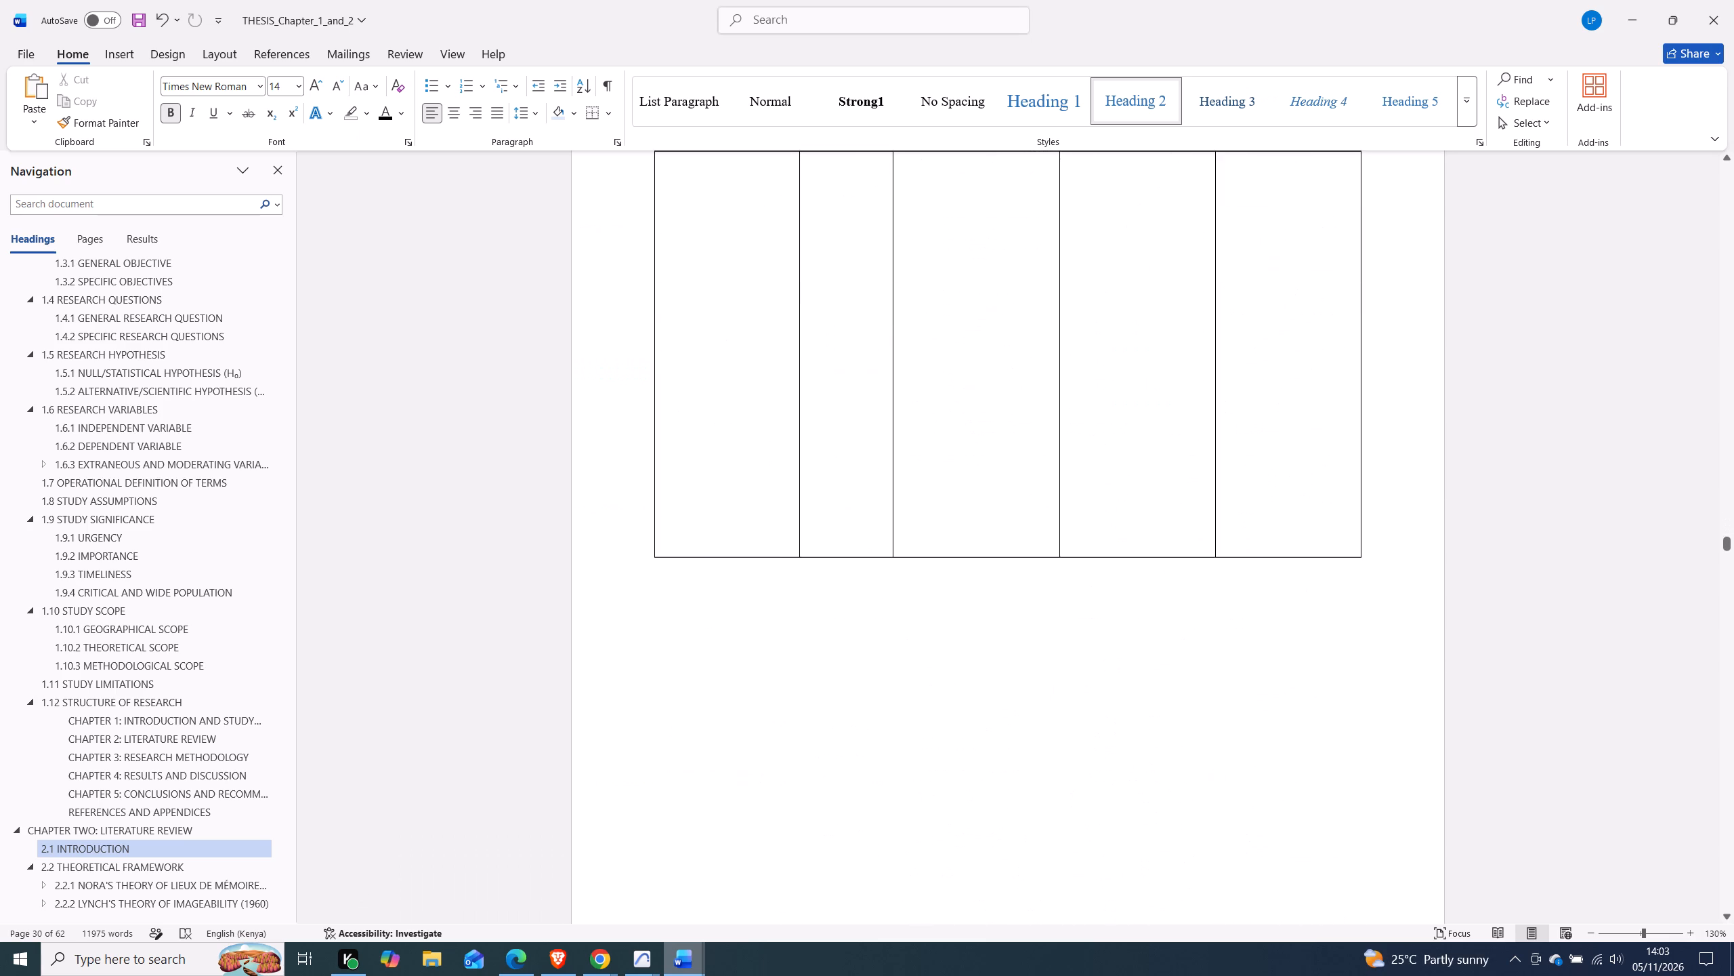
pyautogui.scroll(1, 712, 533)
pyautogui.click(677, 313)
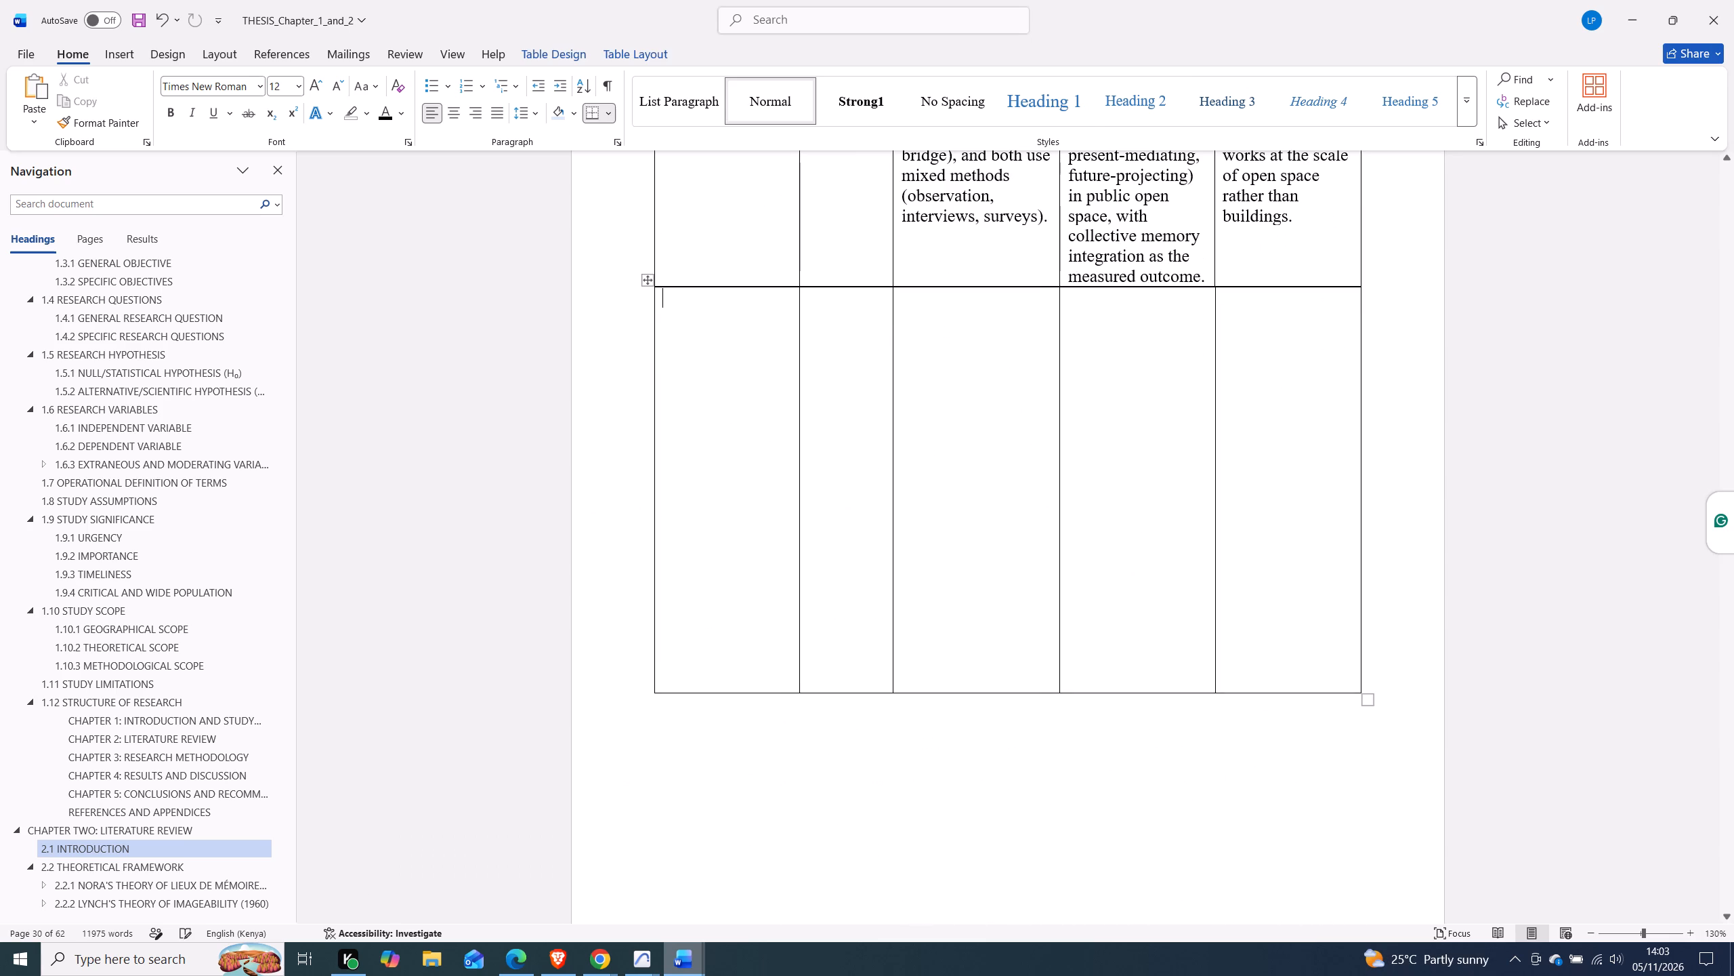
pyautogui.rightClick(676, 300)
pyautogui.rightClick(669, 302)
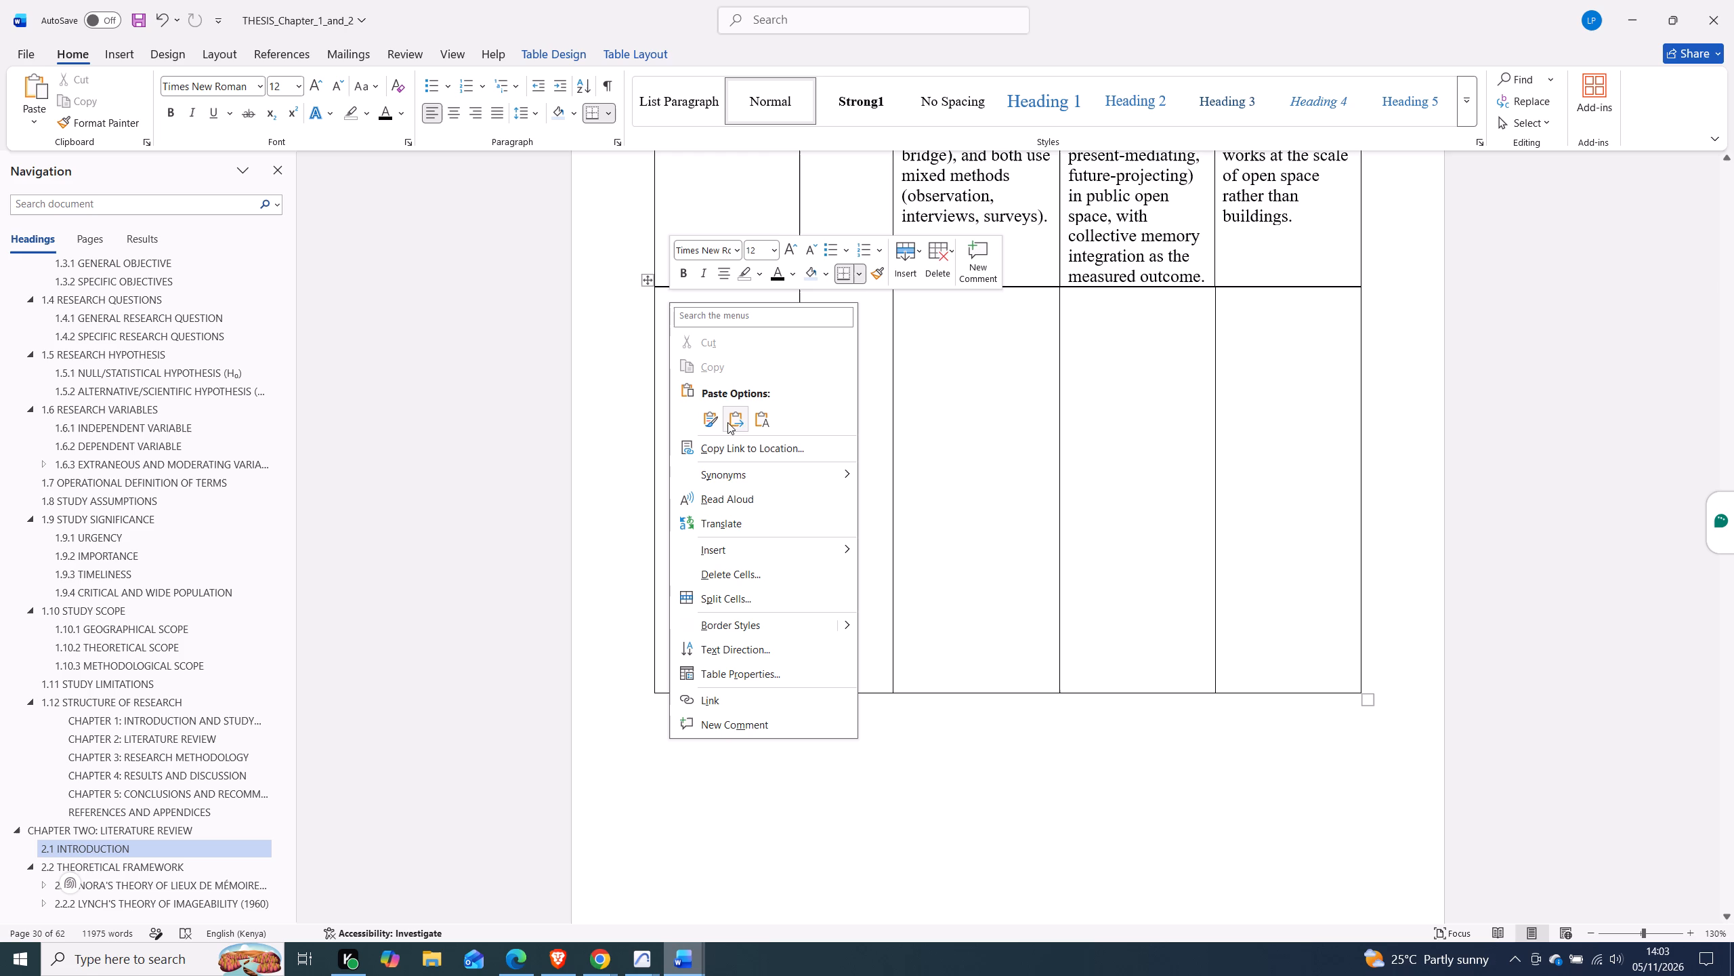
pyautogui.click(740, 421)
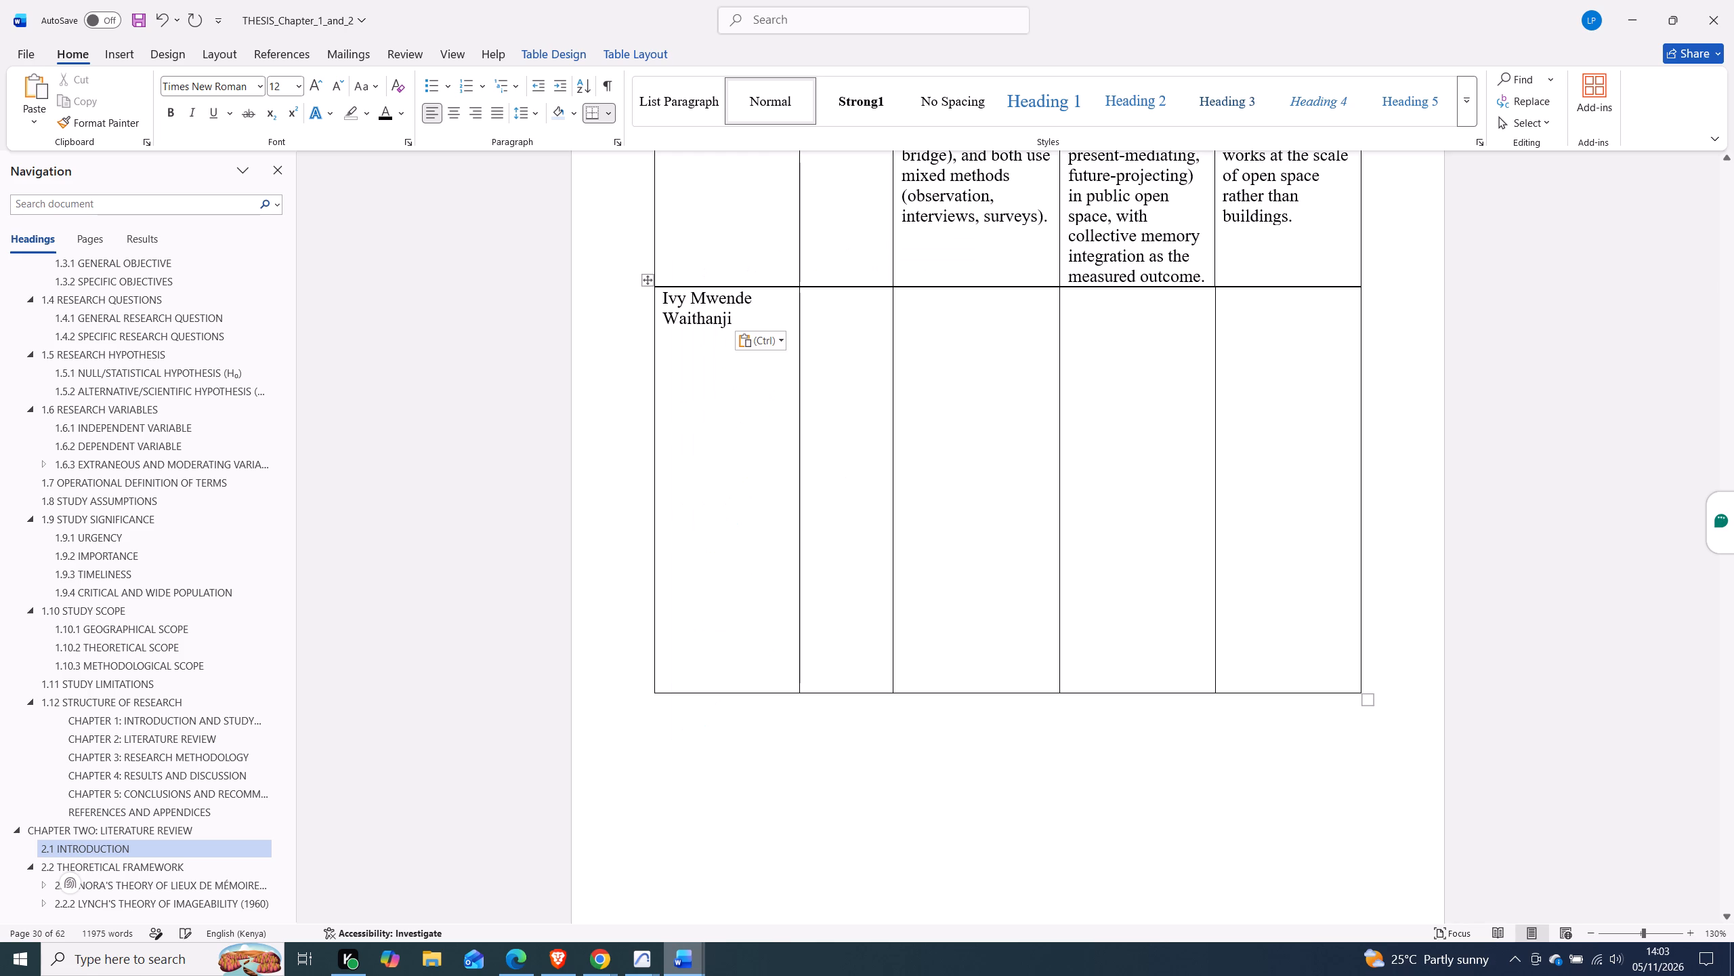
# Move the pasted author's name from the first cell to the second-column author cell of the same table row.
pyautogui.moveTo(734, 321); pyautogui.dragTo(661, 299)
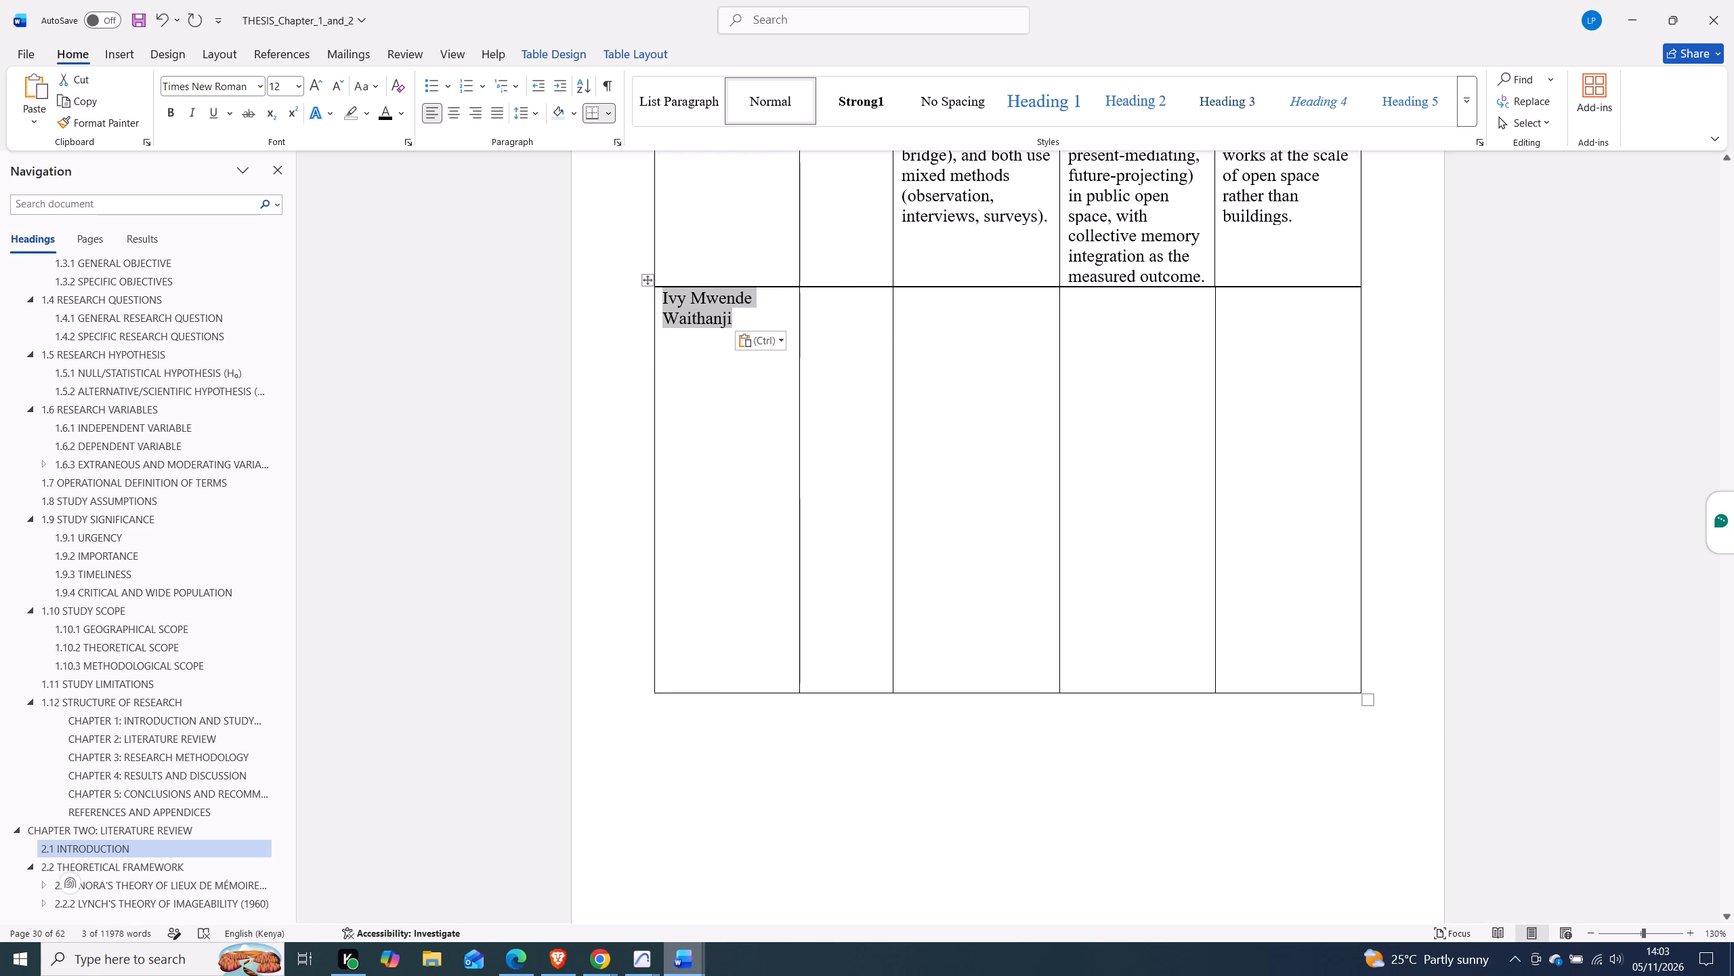
pyautogui.hotkey('ctrl', 'x')
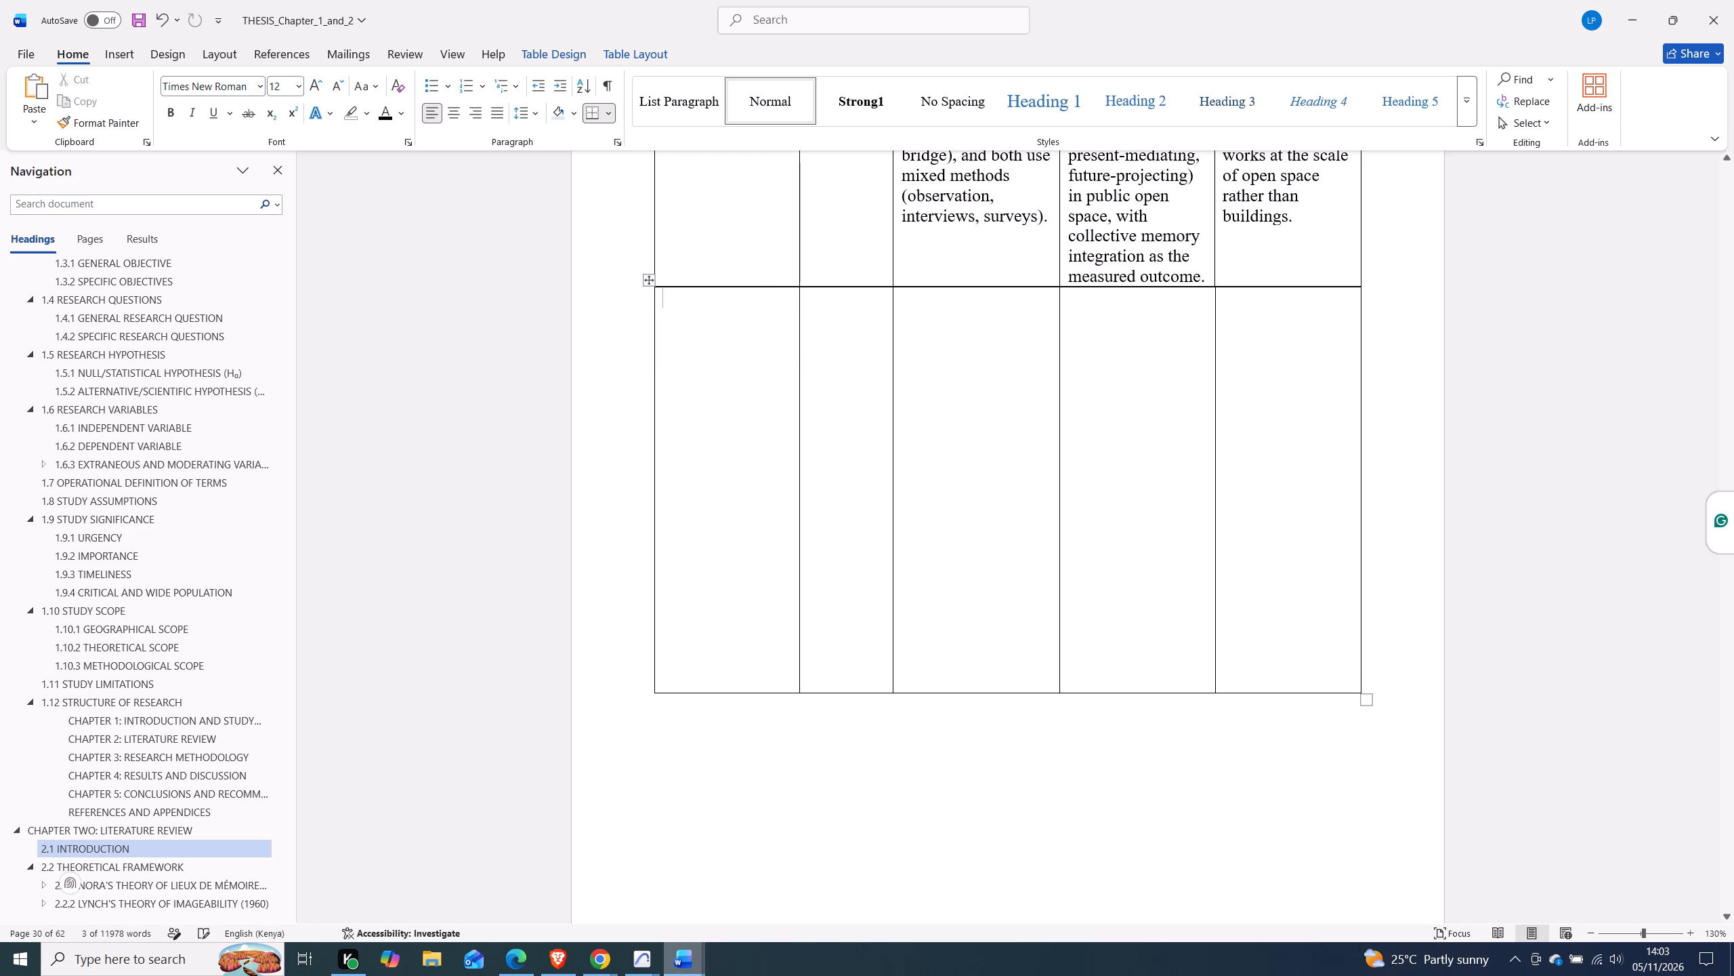
pyautogui.click(829, 310)
pyautogui.rightClick(829, 310)
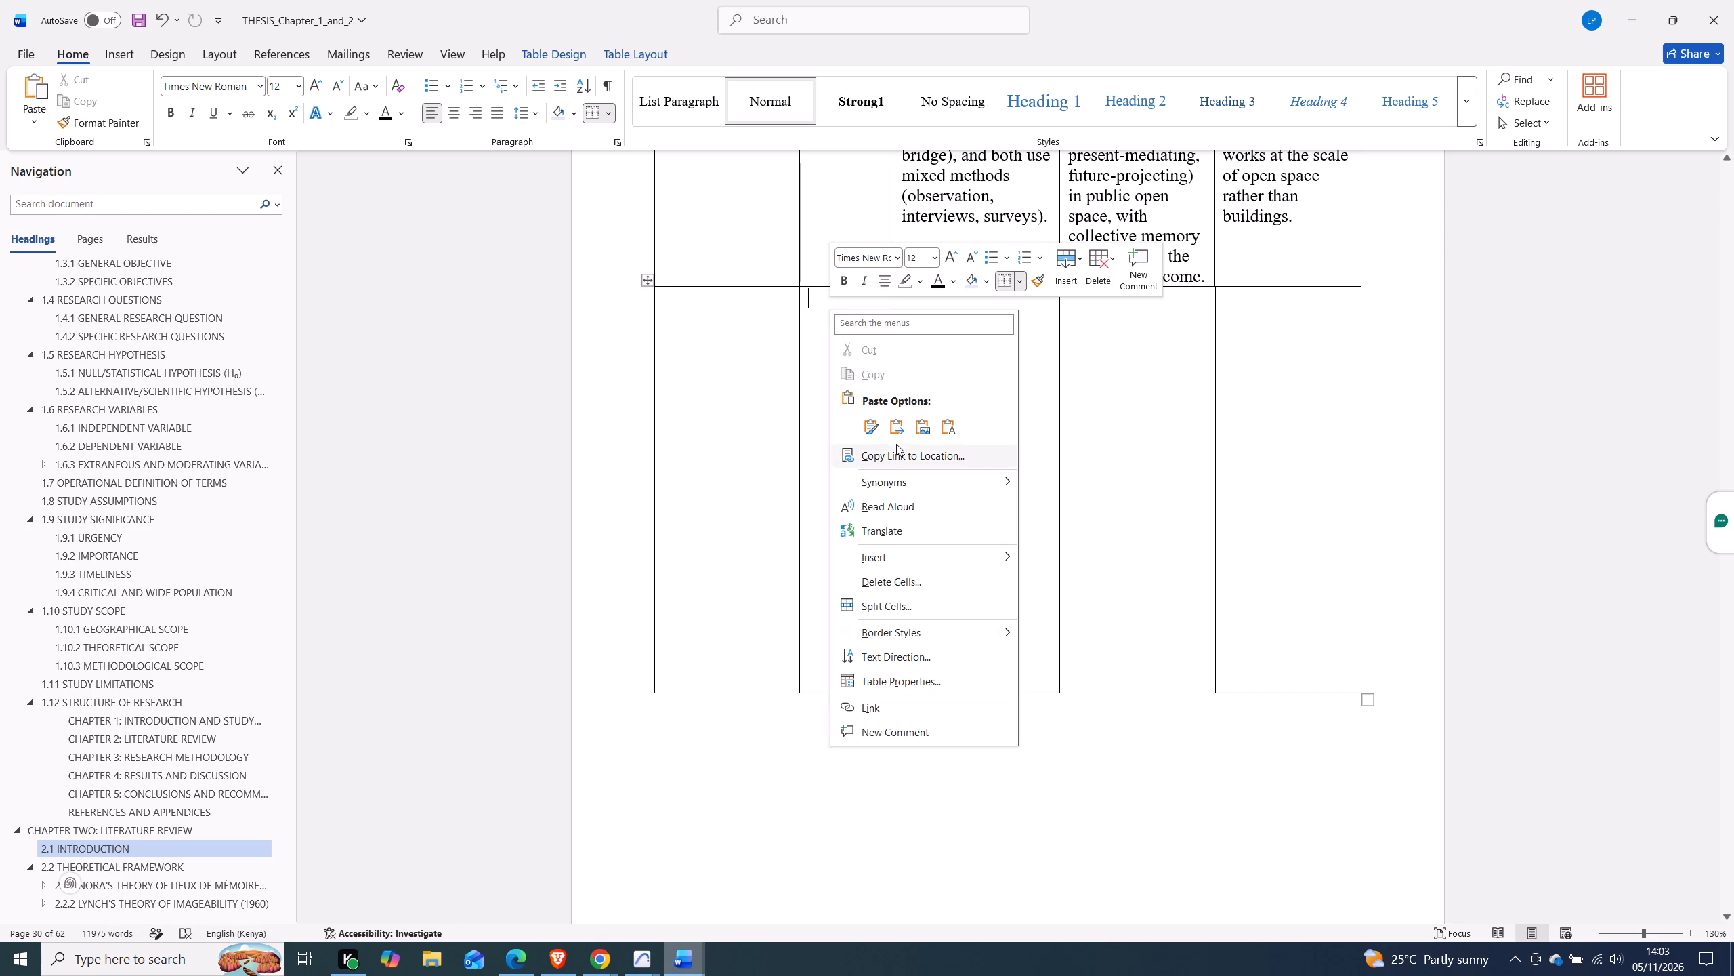
pyautogui.click(895, 428)
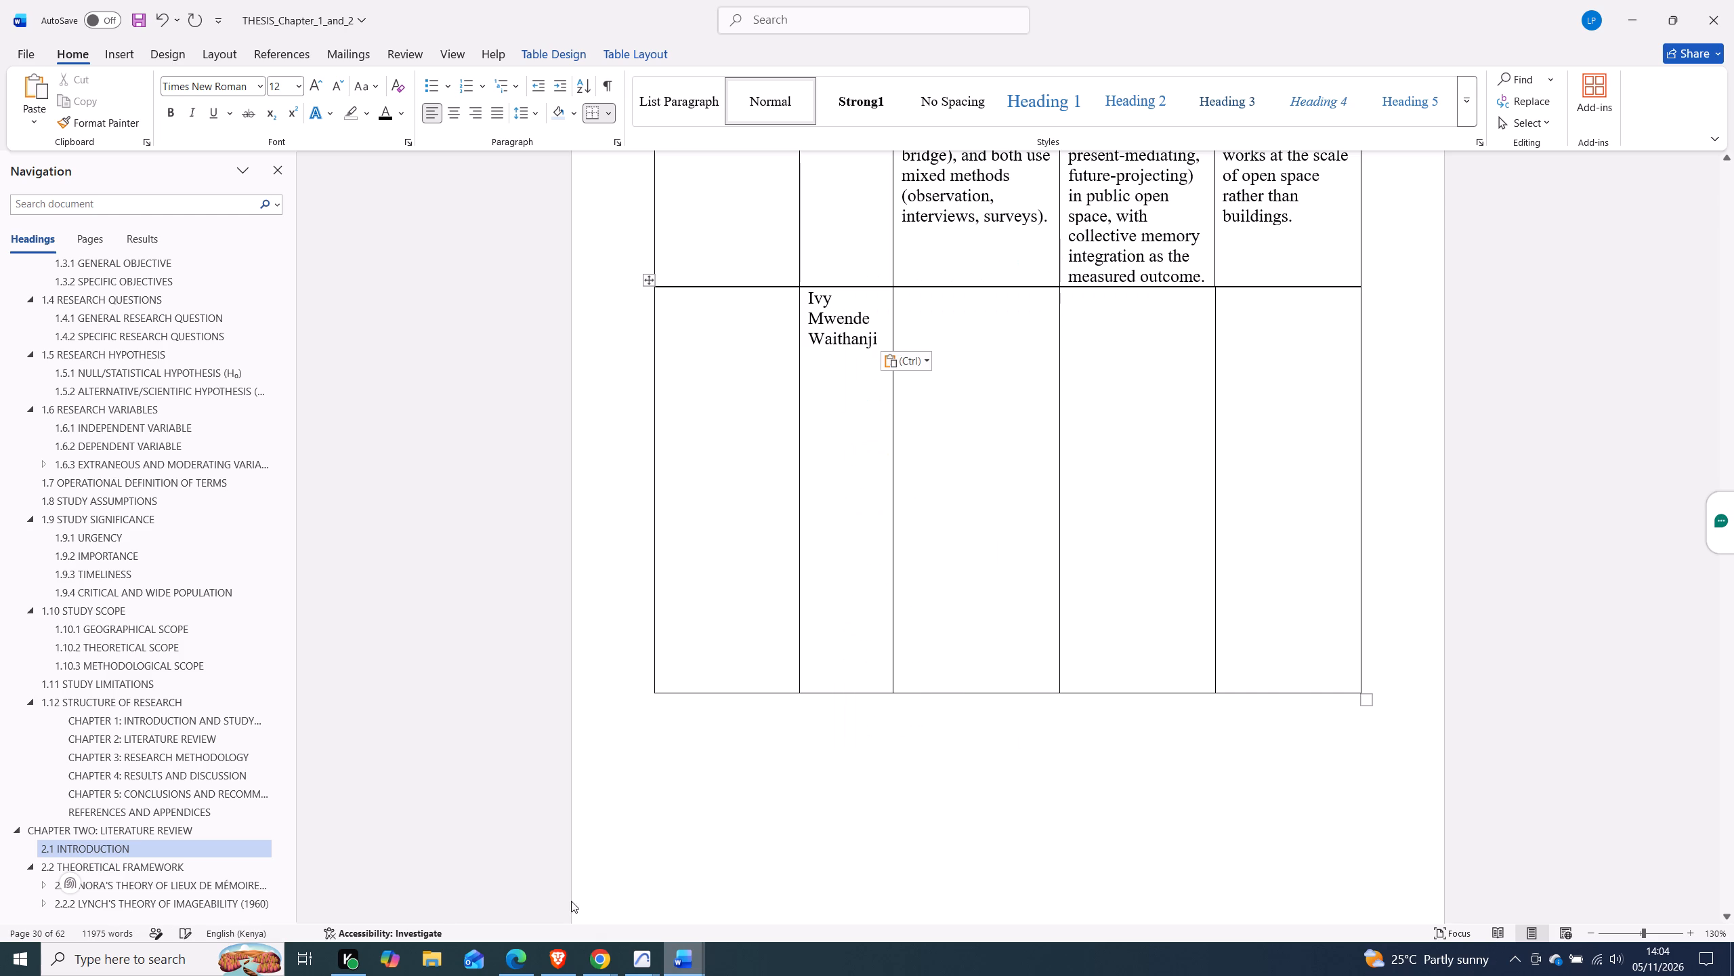
# Copy the full "Buildings as Artefacts" title from the Brave issue listing into the first cell of the Word table's last row.
pyautogui.click(522, 967)
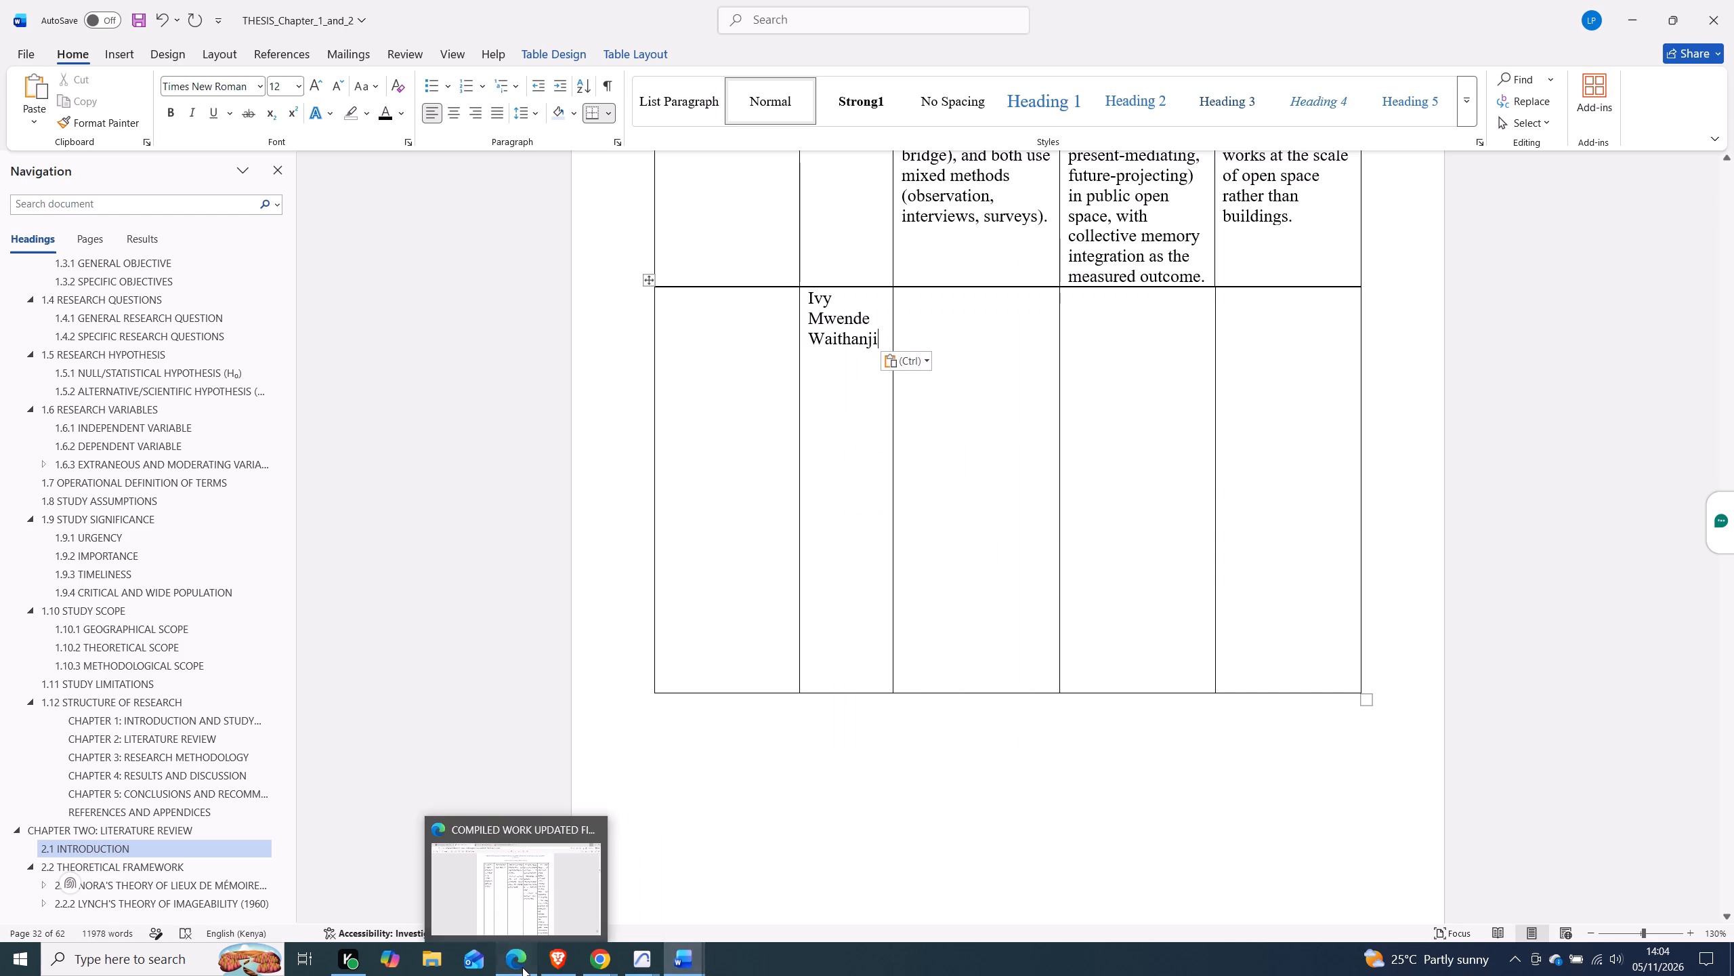
pyautogui.click(522, 967)
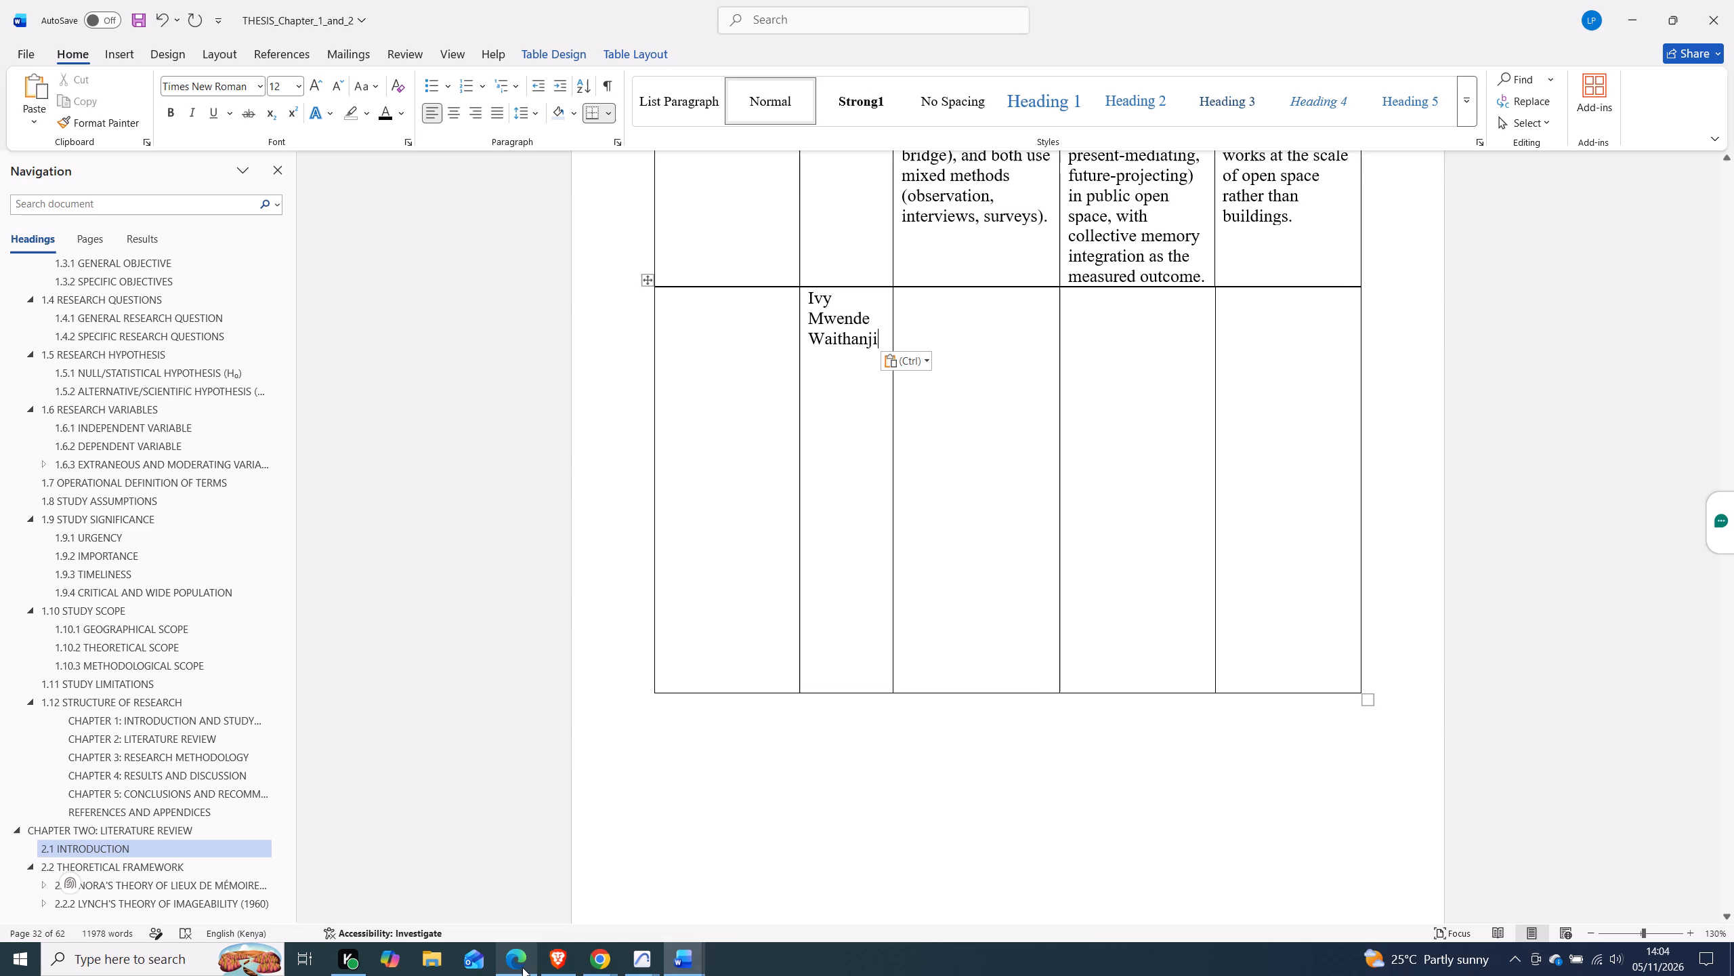
pyautogui.click(553, 964)
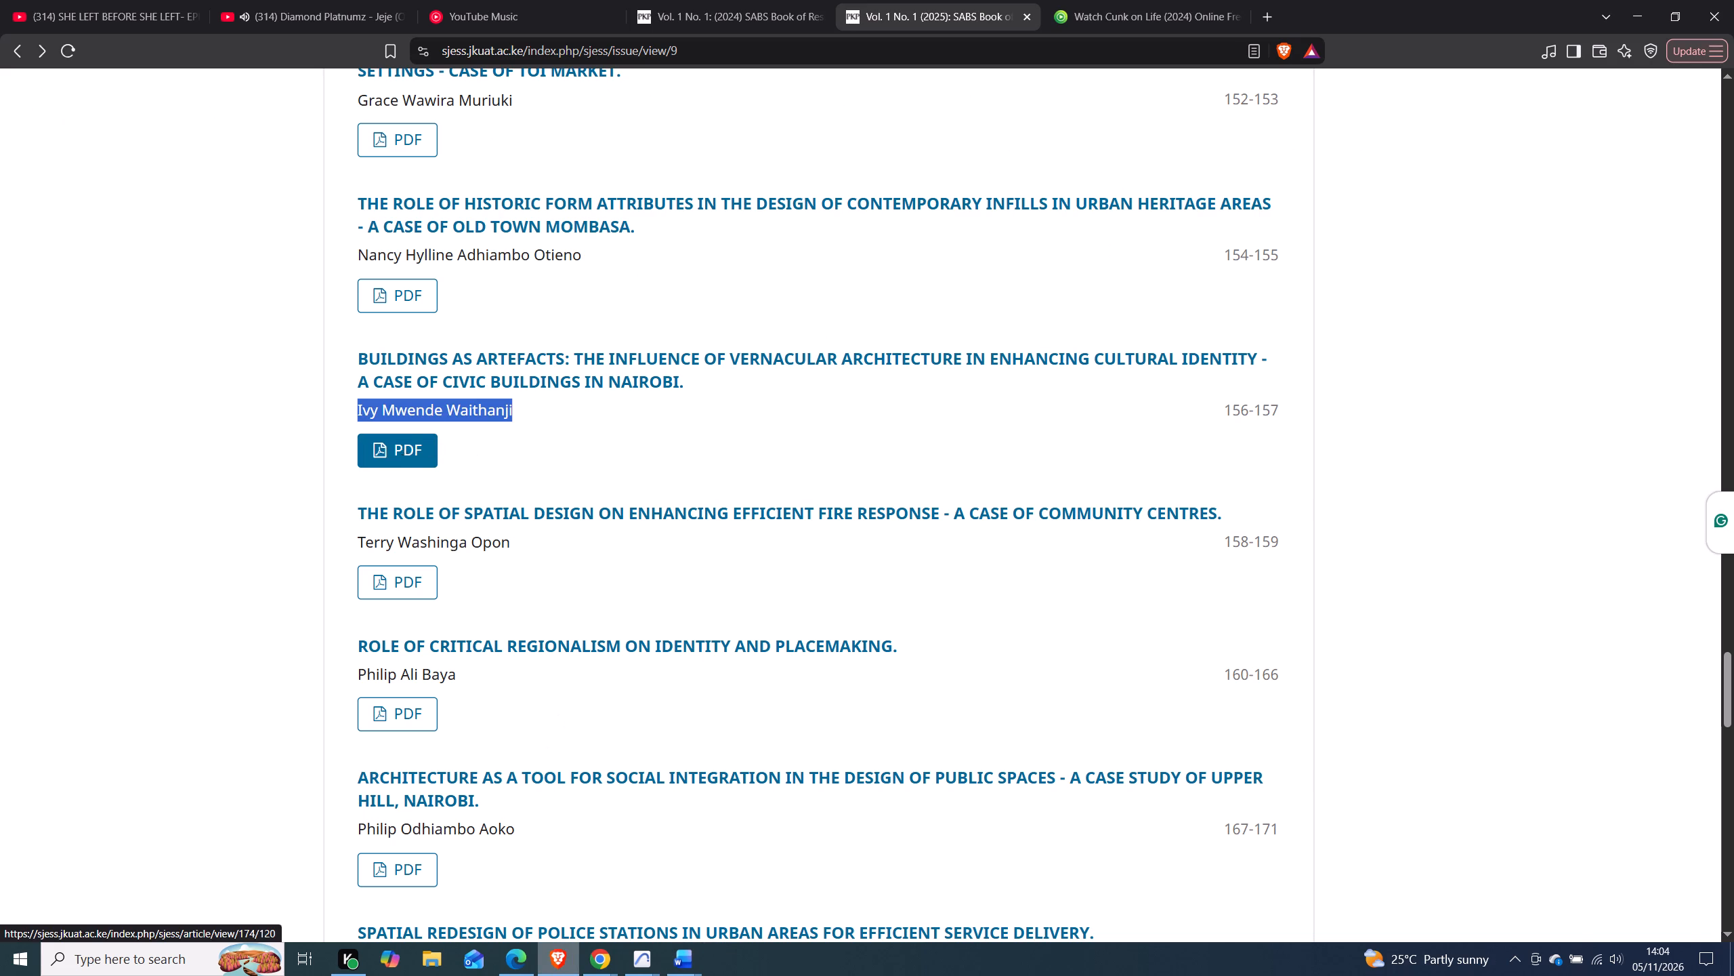
pyautogui.moveTo(688, 380); pyautogui.dragTo(459, 352)
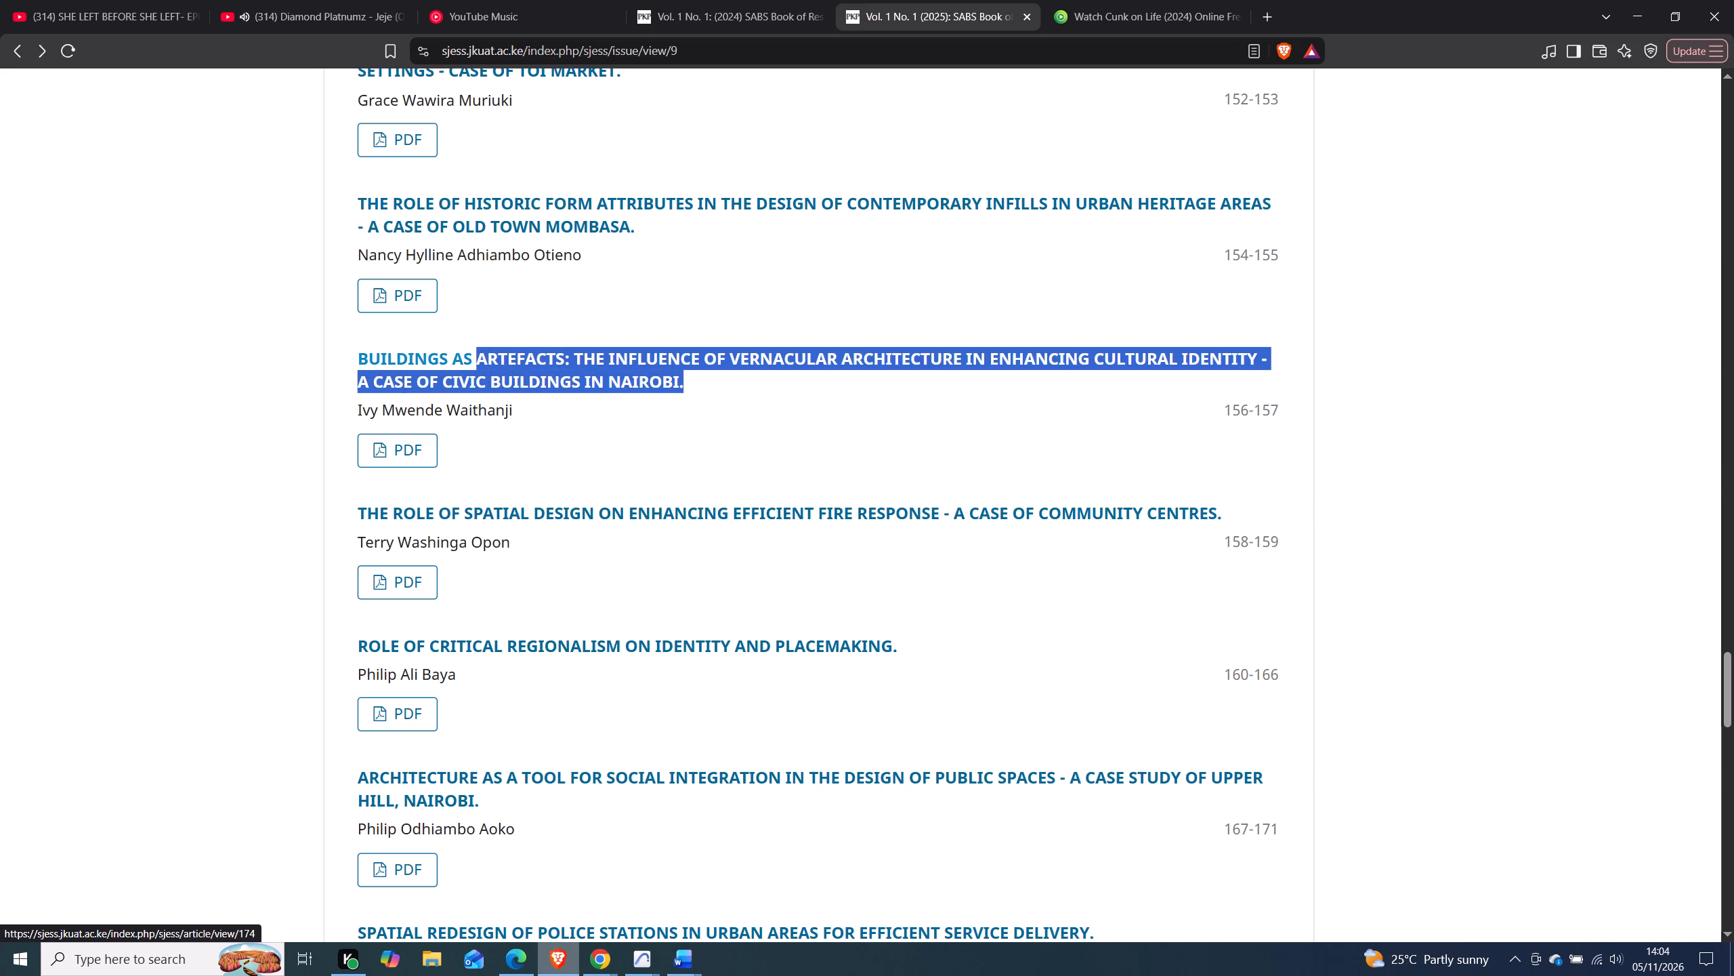
pyautogui.moveTo(459, 352); pyautogui.dragTo(358, 361)
pyautogui.rightClick(400, 369)
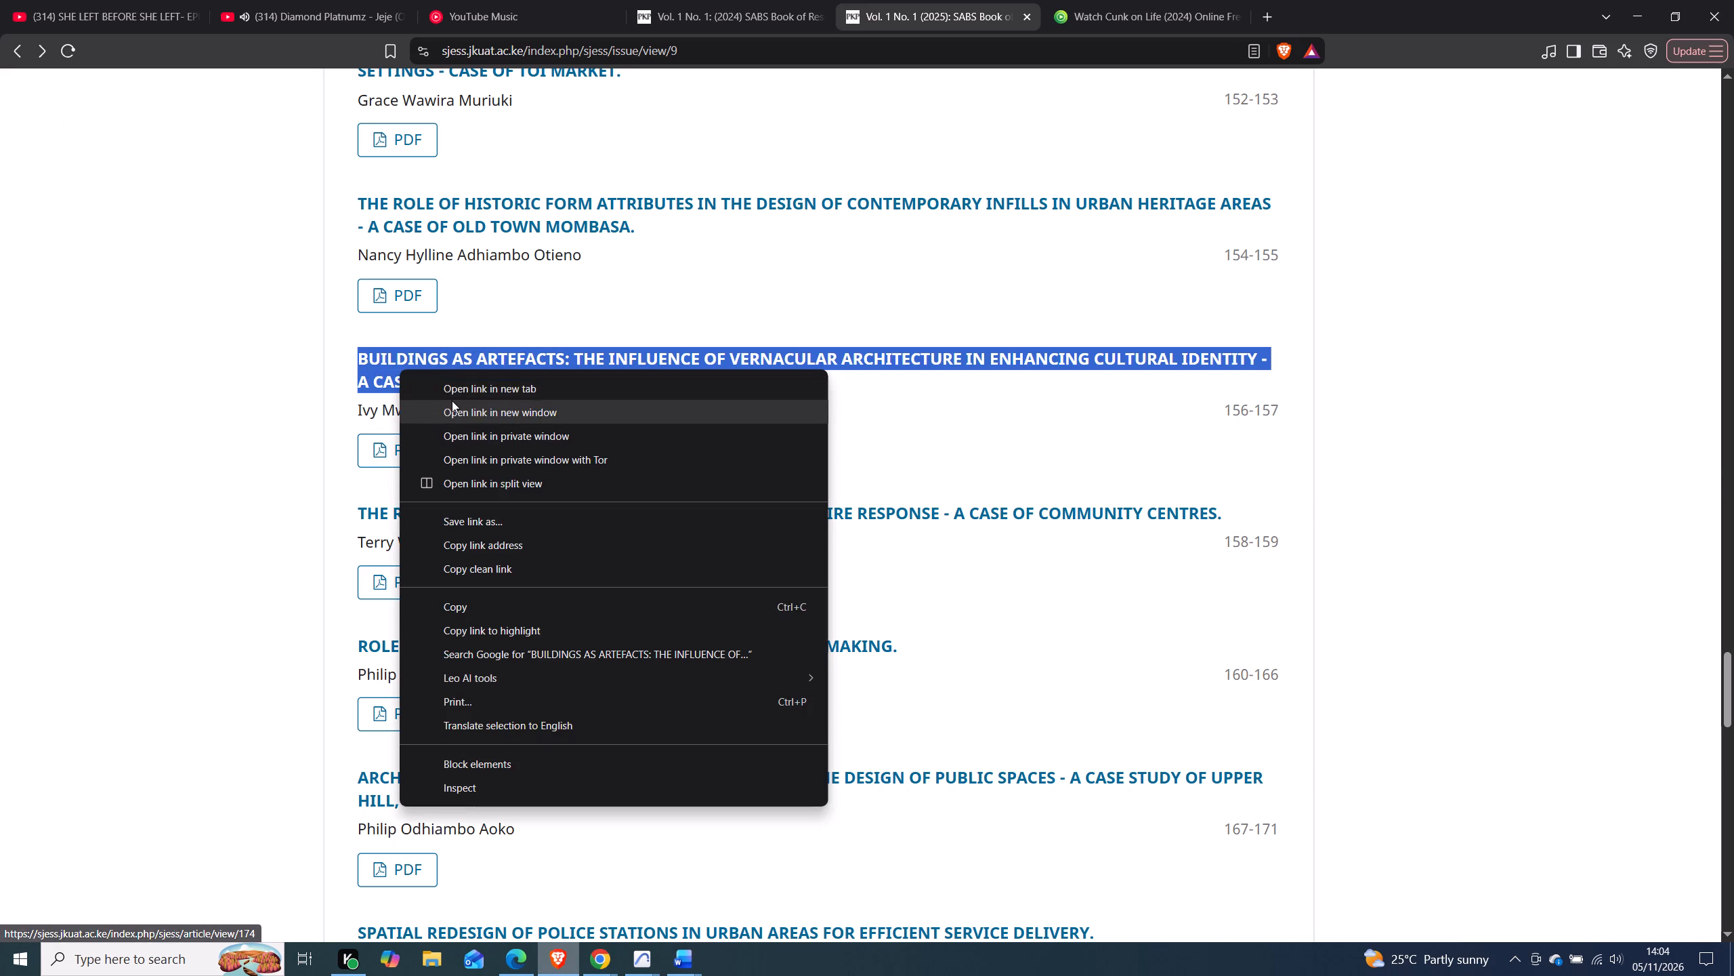
pyautogui.click(473, 613)
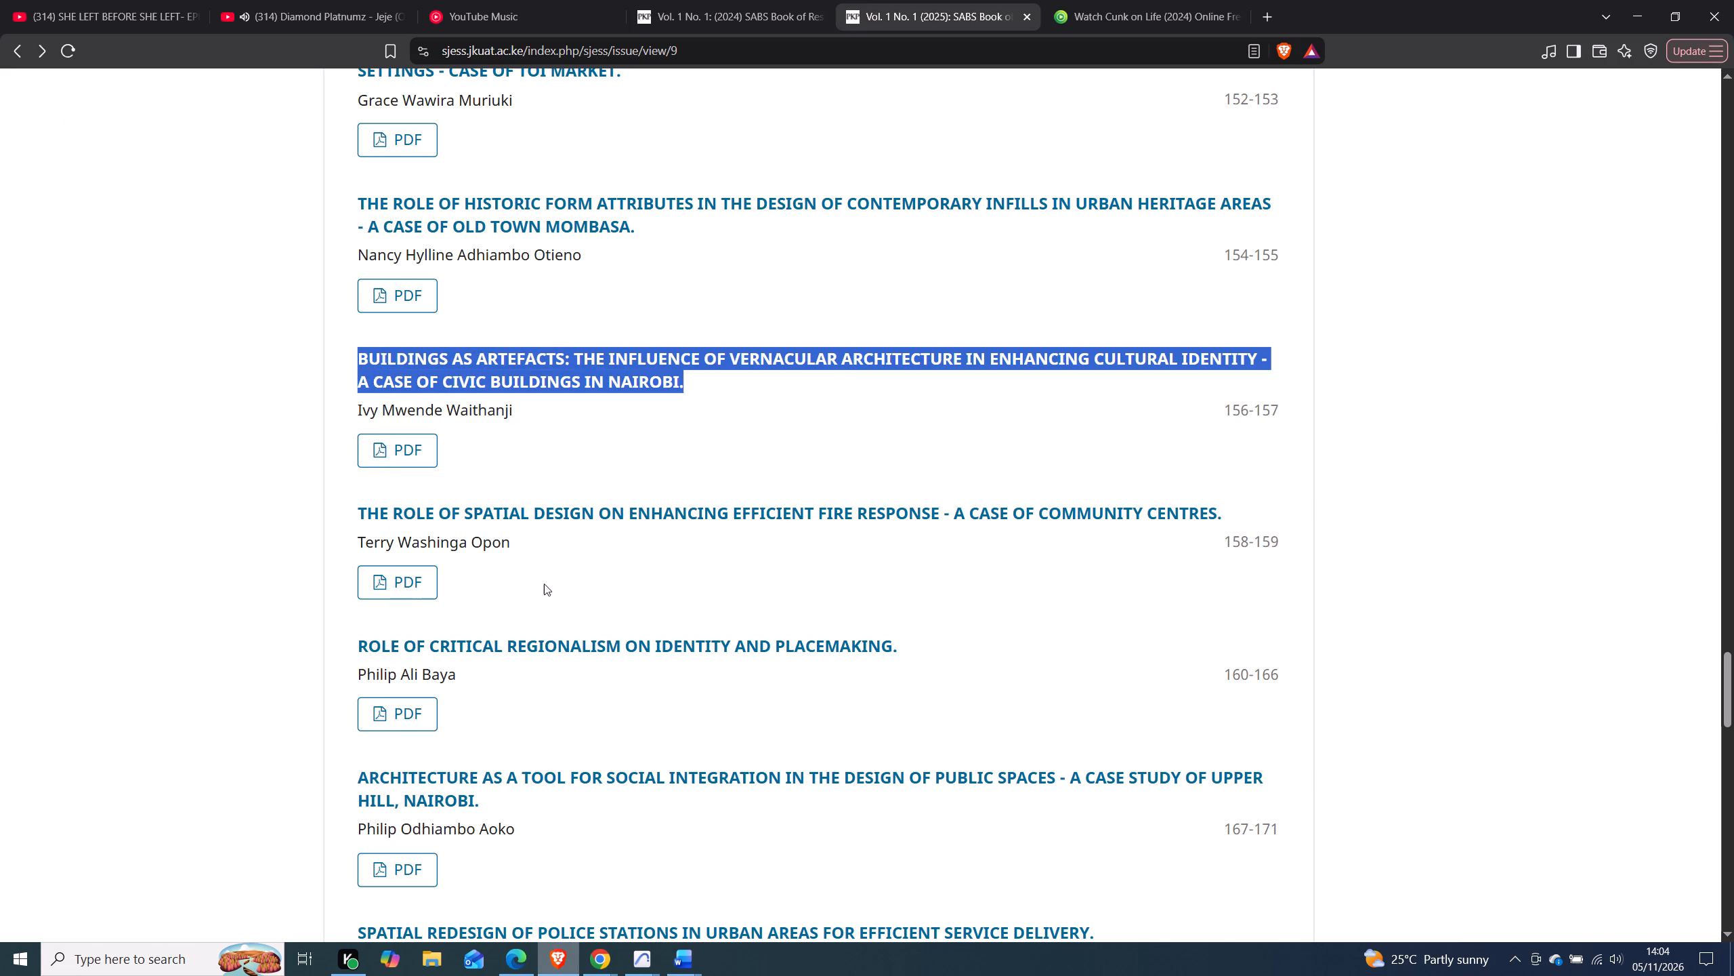
pyautogui.click(410, 437)
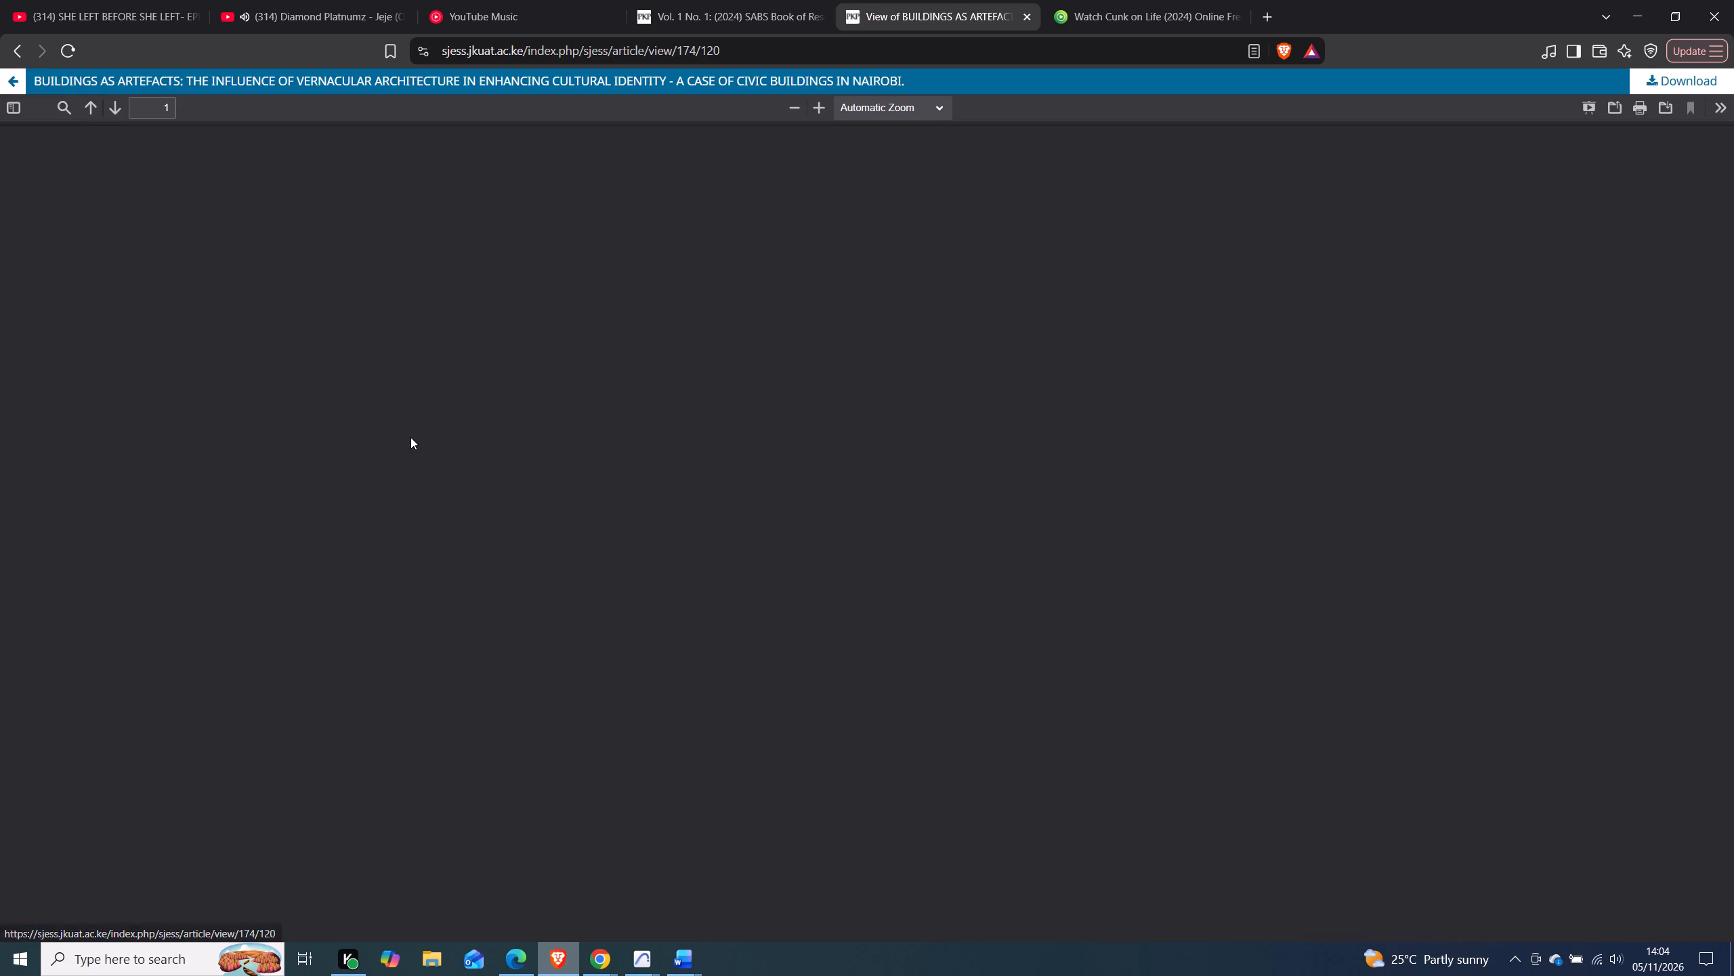
pyautogui.click(1648, 12)
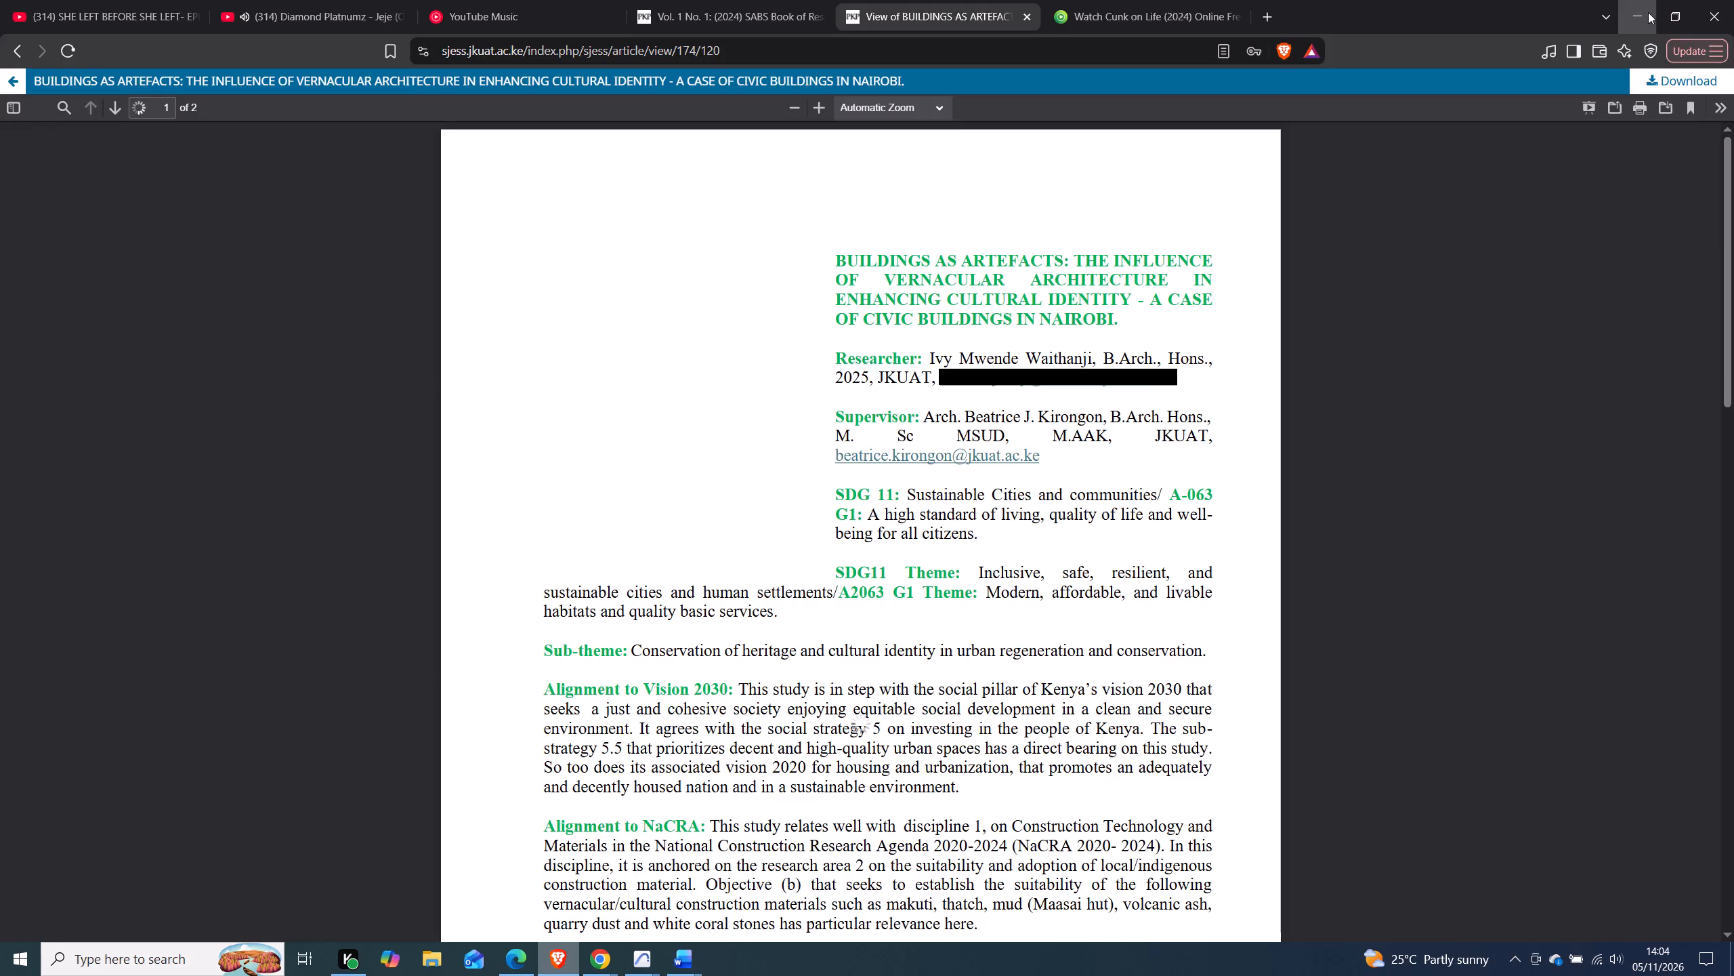
pyautogui.click(675, 308)
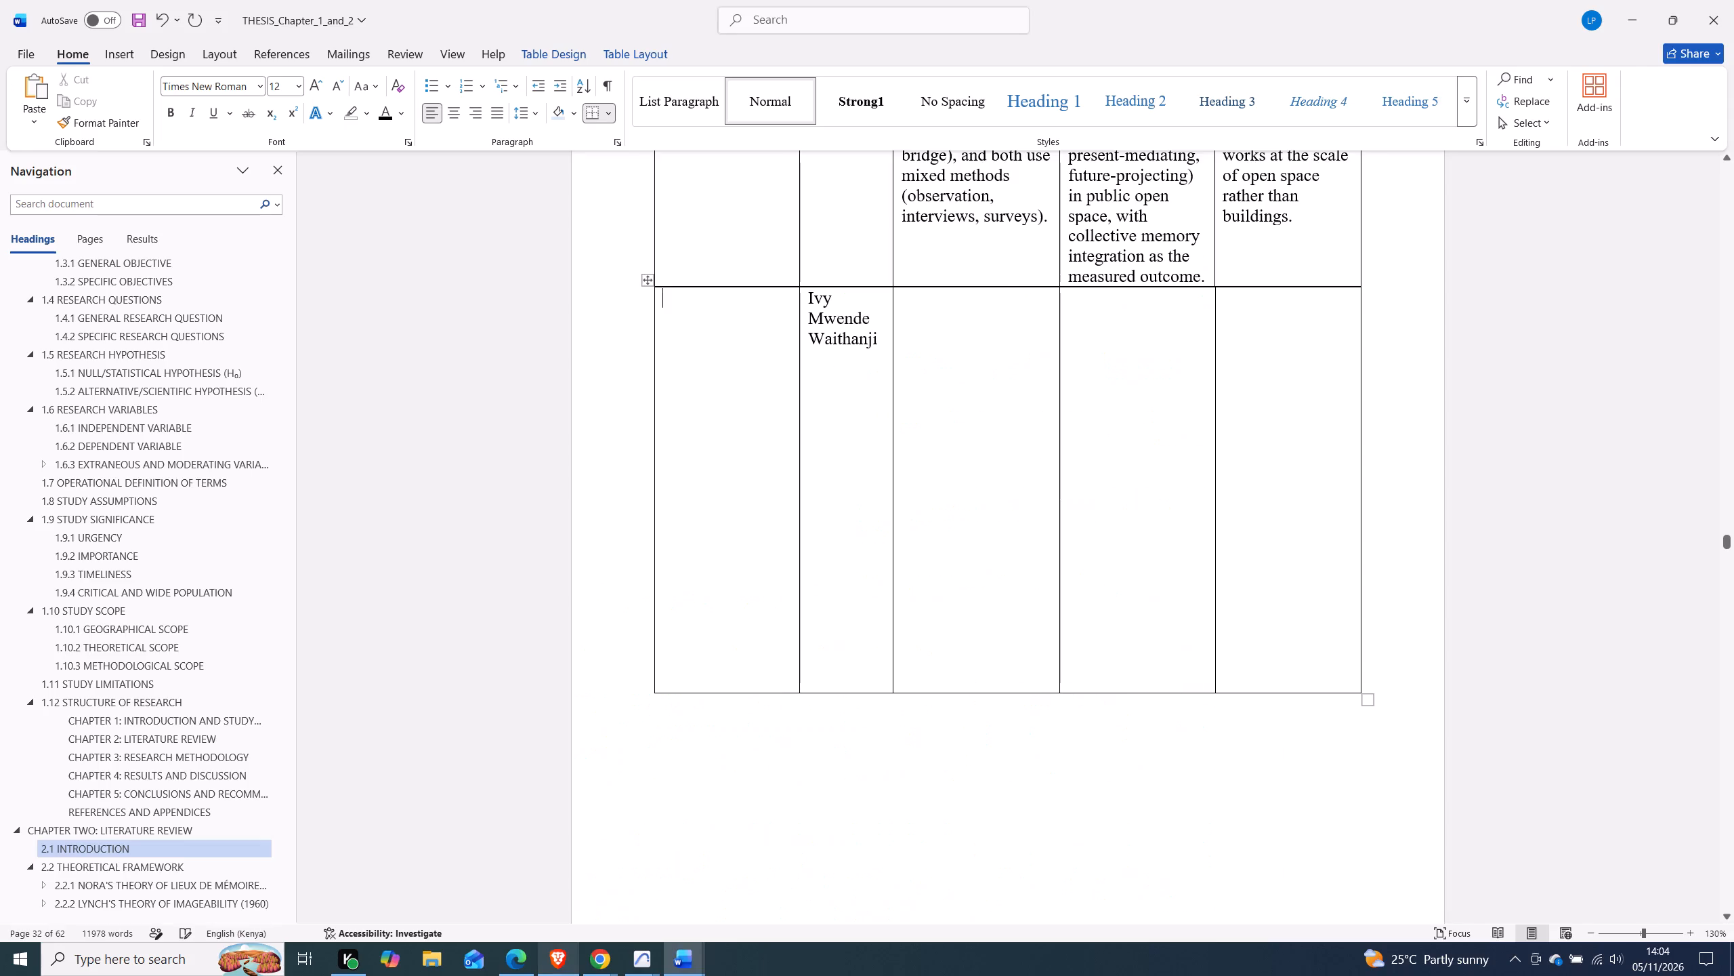
pyautogui.rightClick(675, 308)
pyautogui.click(741, 420)
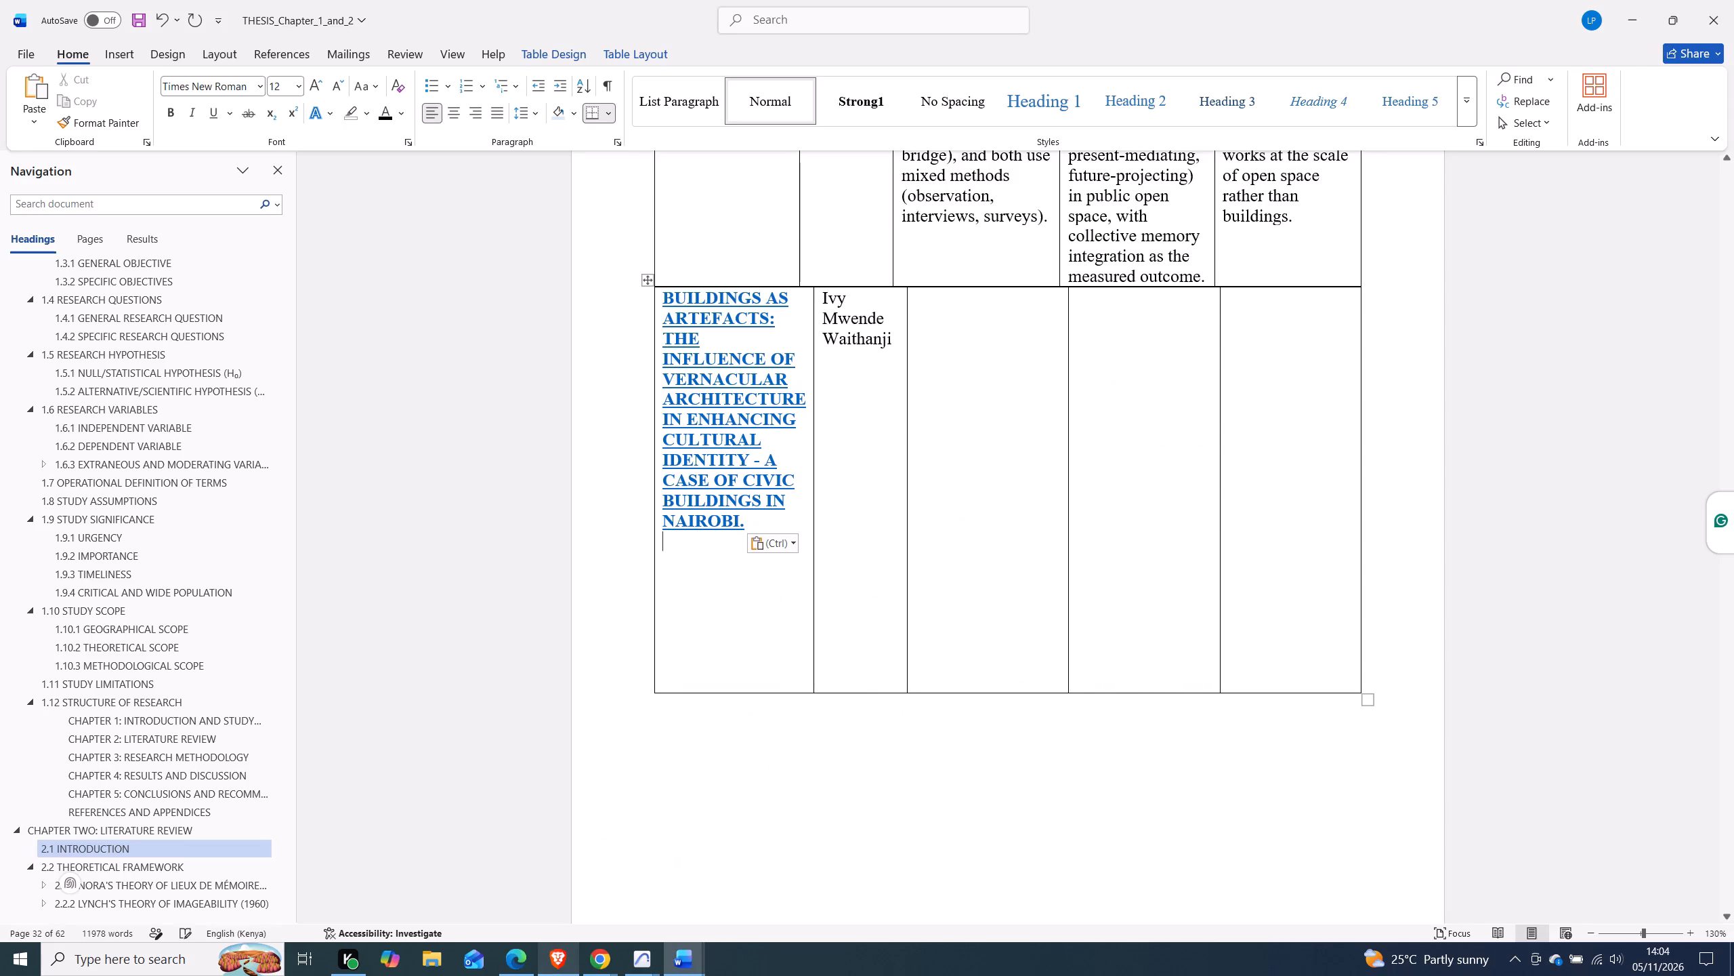
# Format the pasted article title as black text without bold or underline.
pyautogui.moveTo(746, 520); pyautogui.dragTo(651, 297)
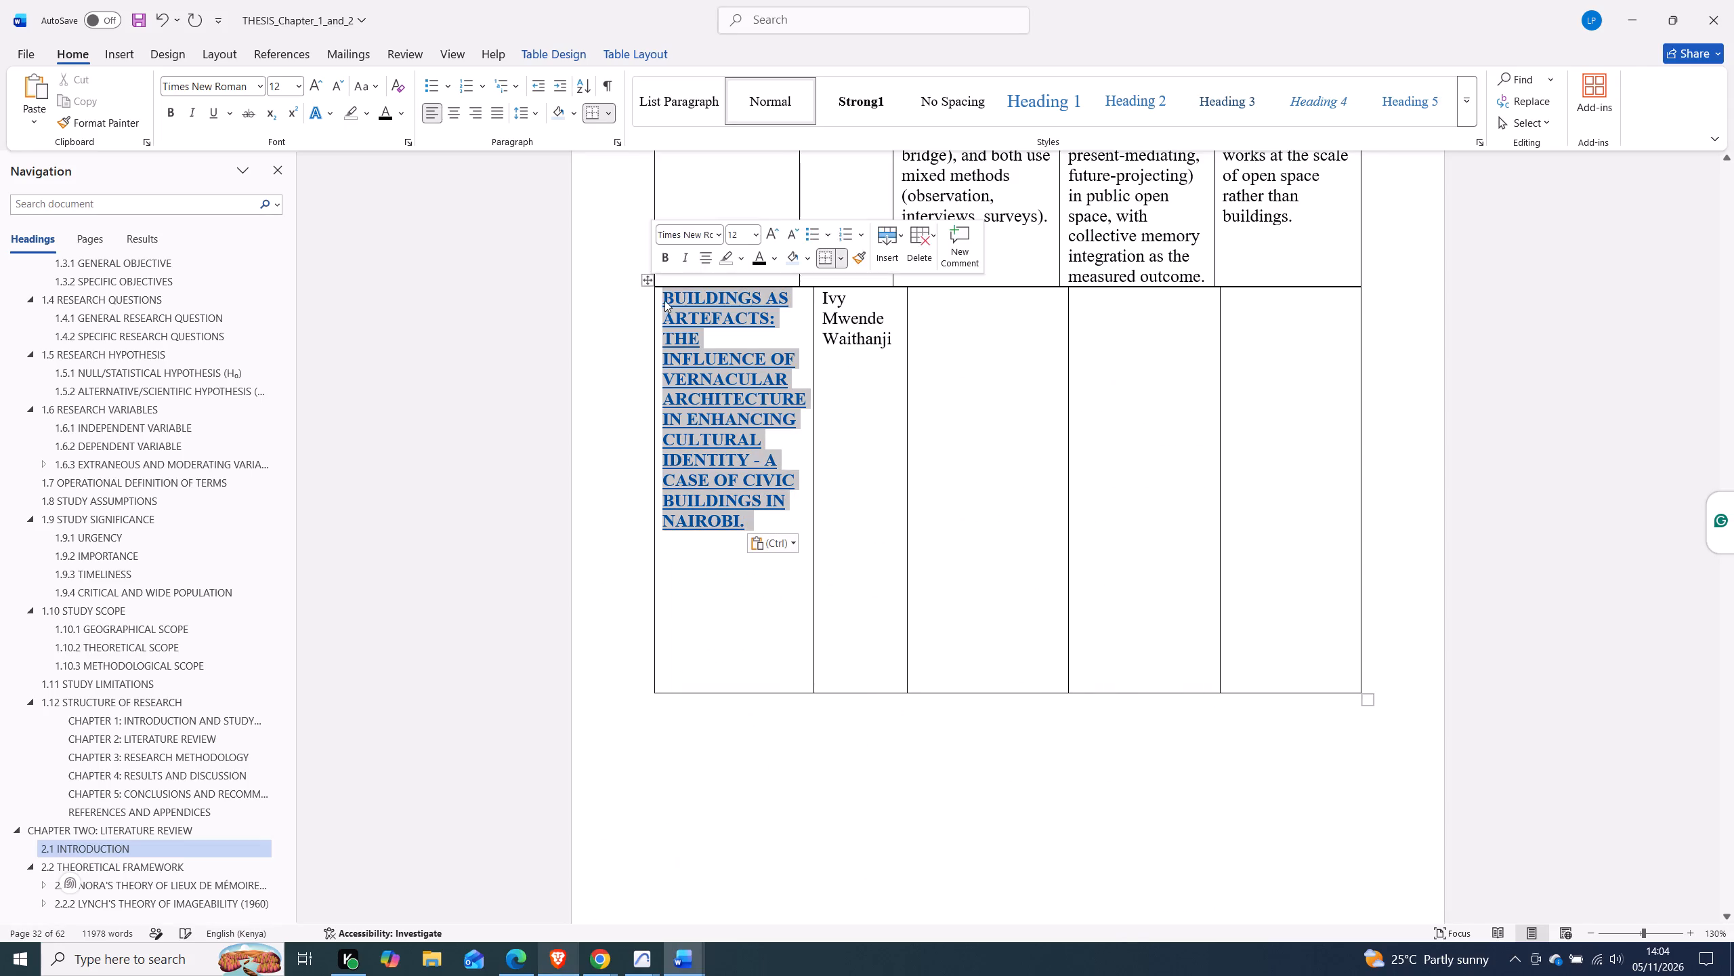
pyautogui.click(754, 260)
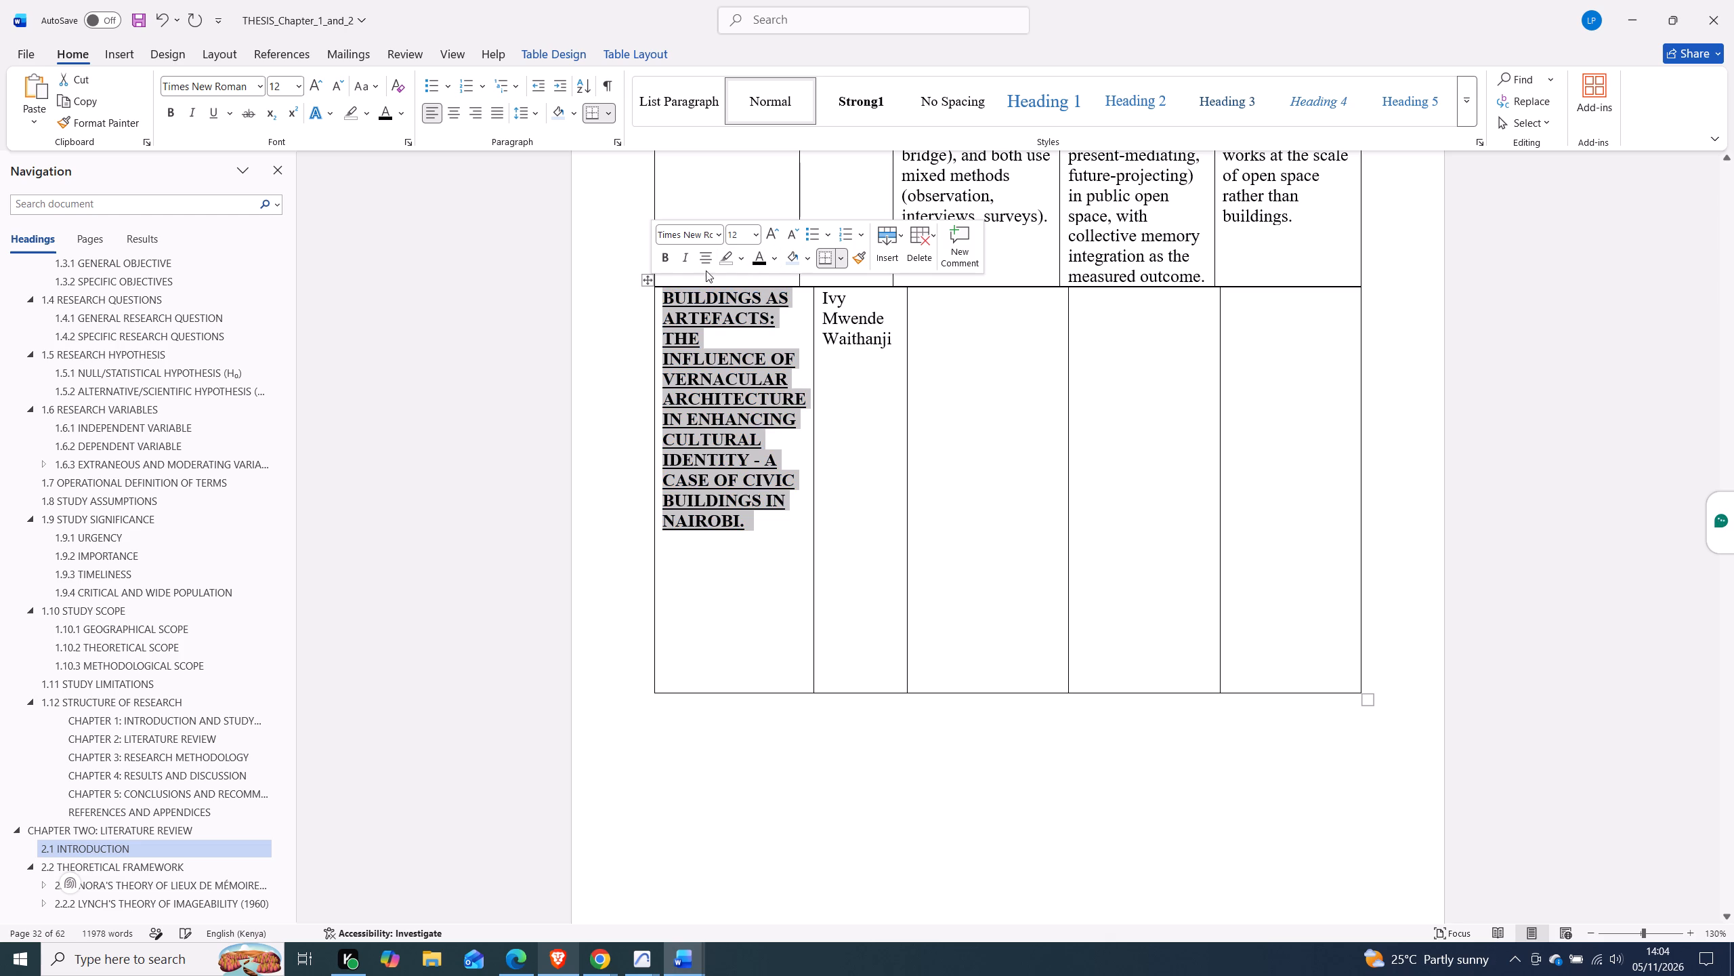
pyautogui.click(662, 262)
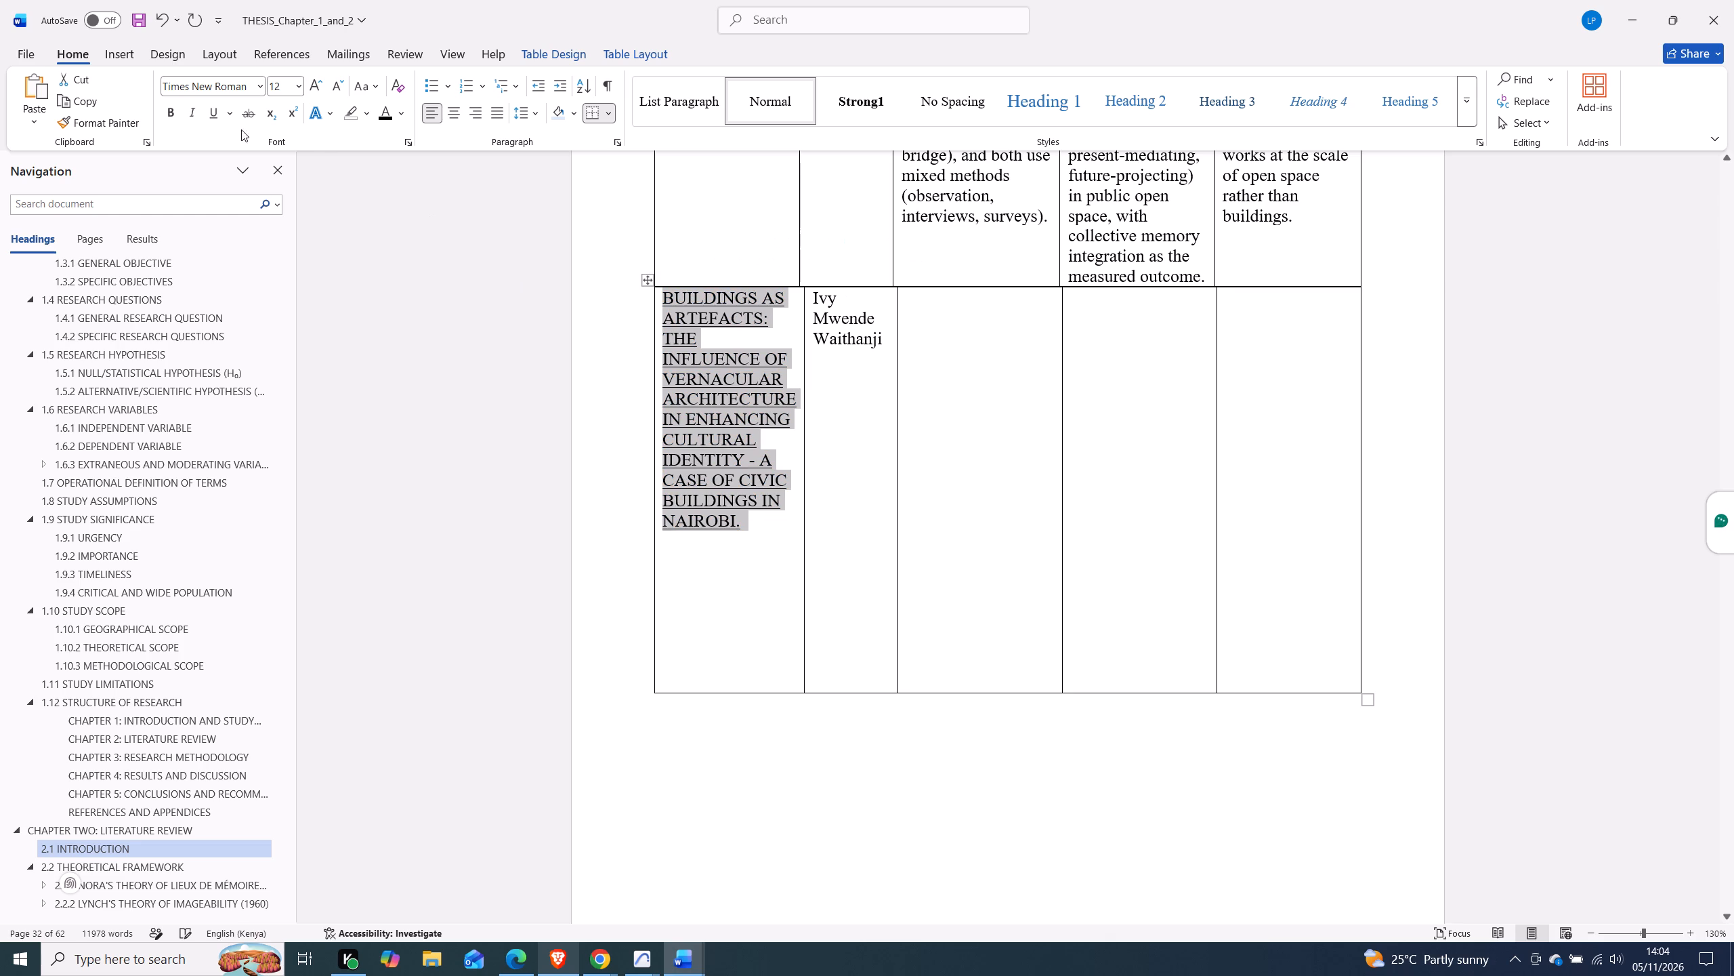
pyautogui.click(215, 109)
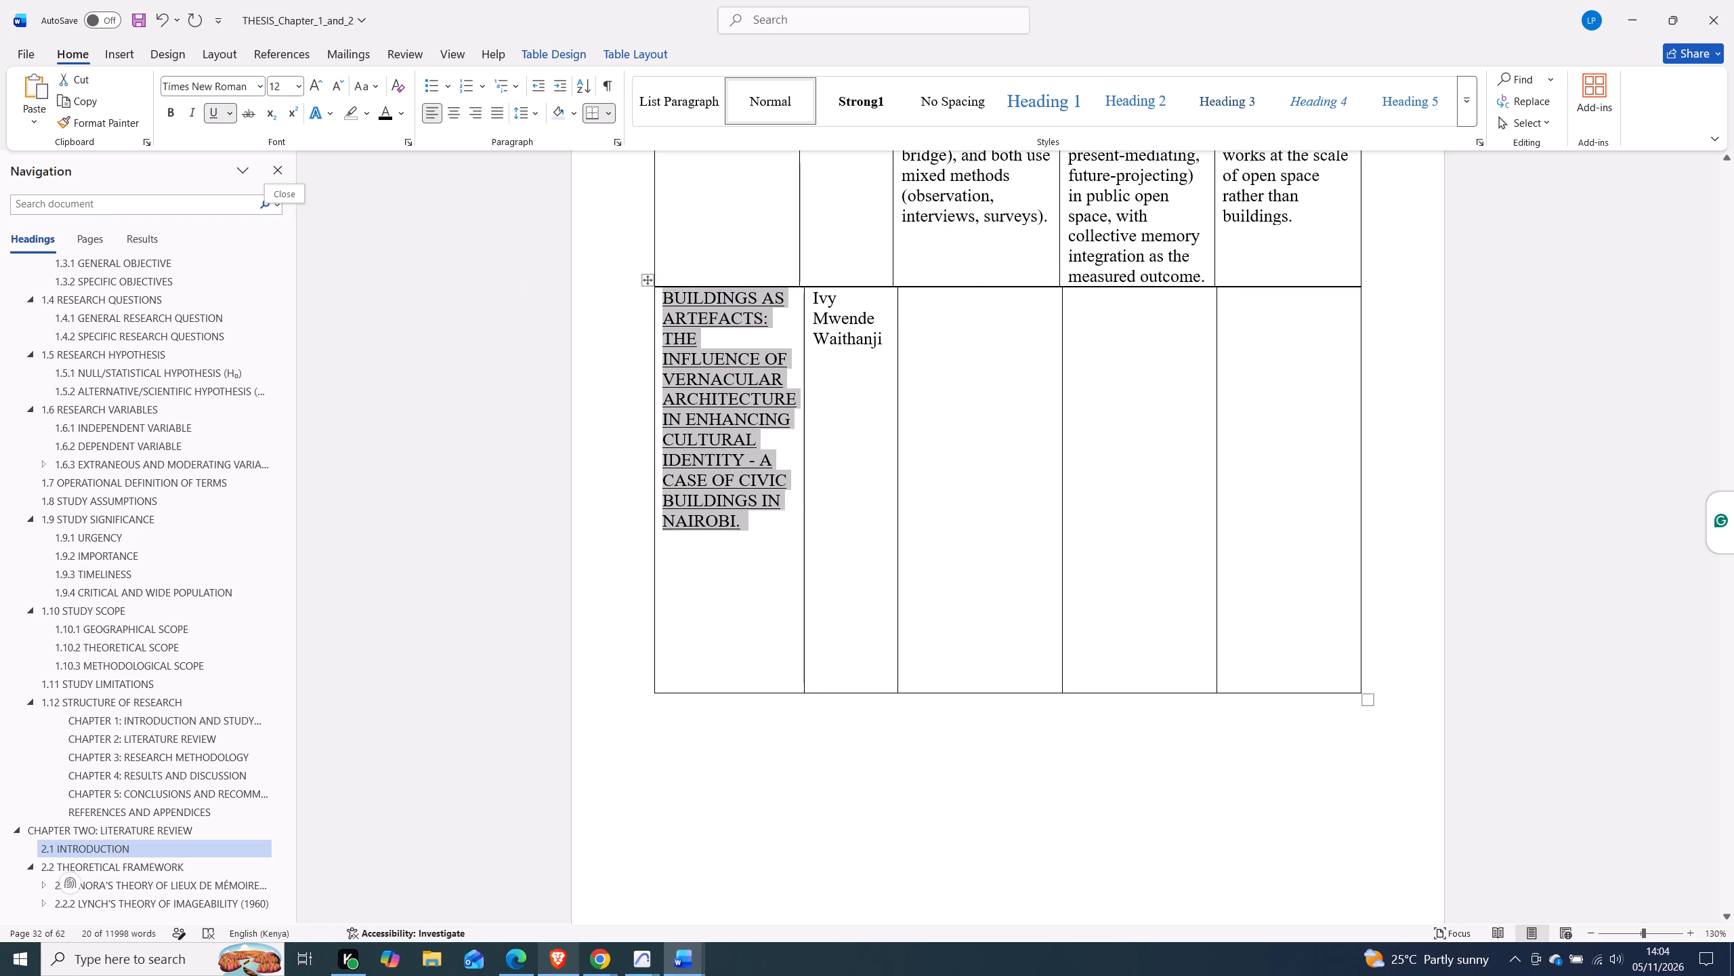
pyautogui.click(213, 111)
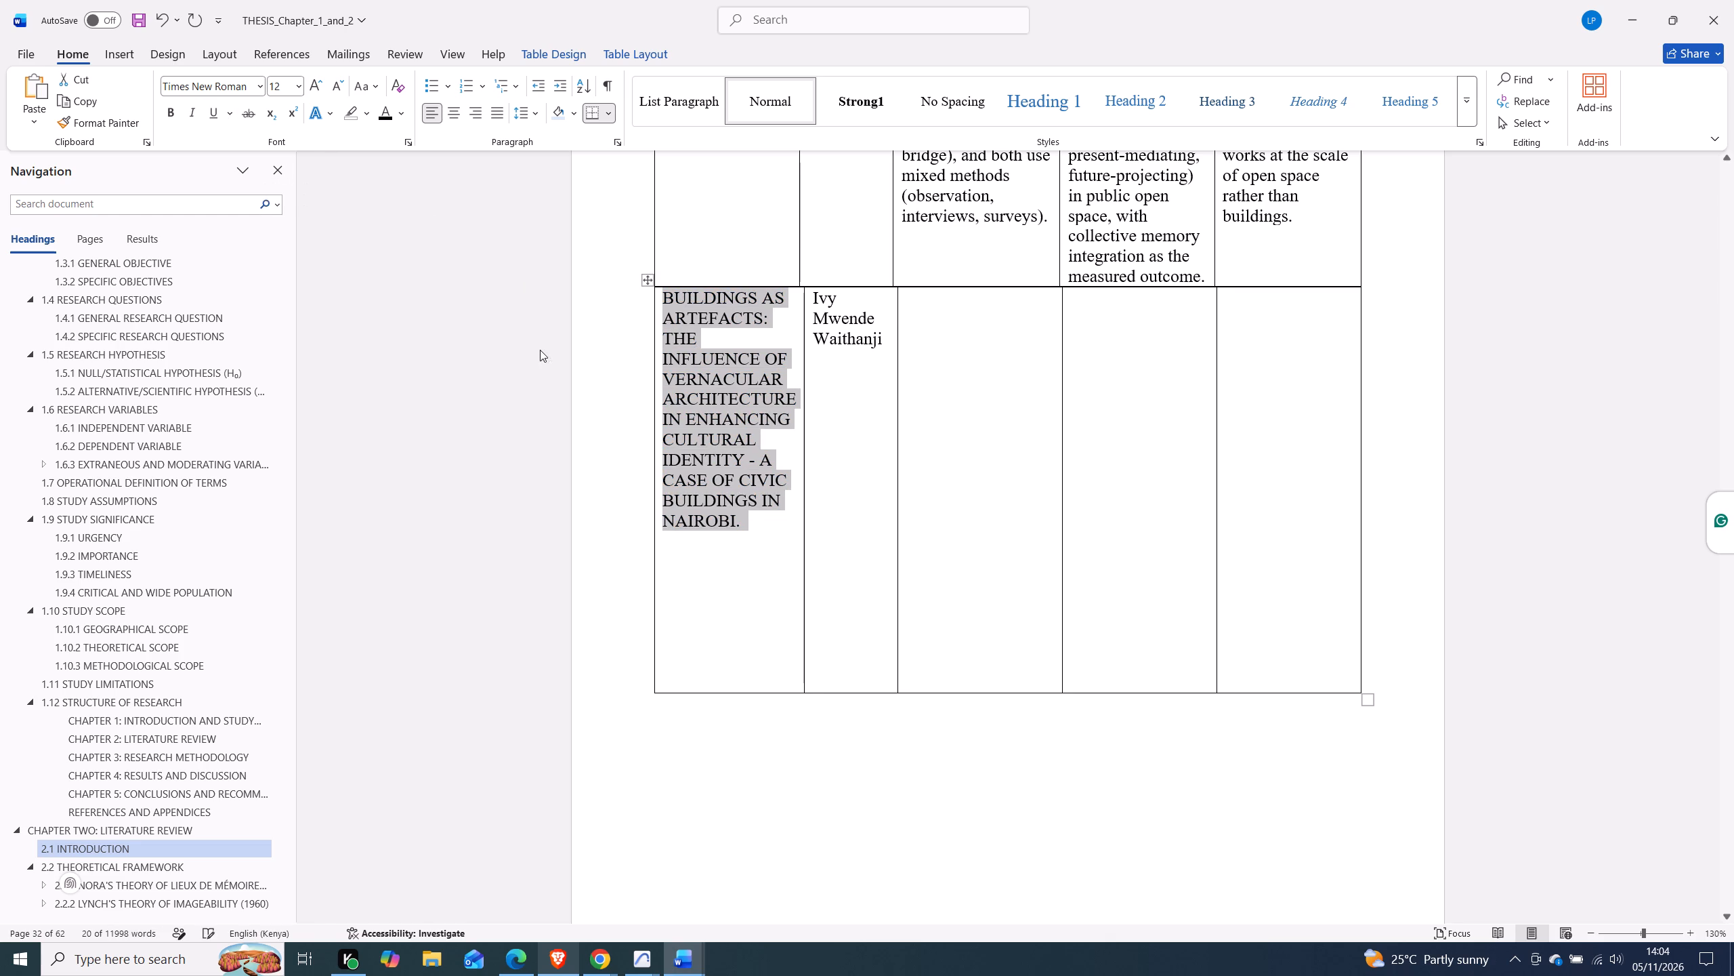
# Number the new study by adding "6) " before the "BUILDINGS AS ARTEFACTS" title.
pyautogui.click(936, 561)
pyautogui.scroll(4, 863, 535)
pyautogui.scroll(-3, 863, 533)
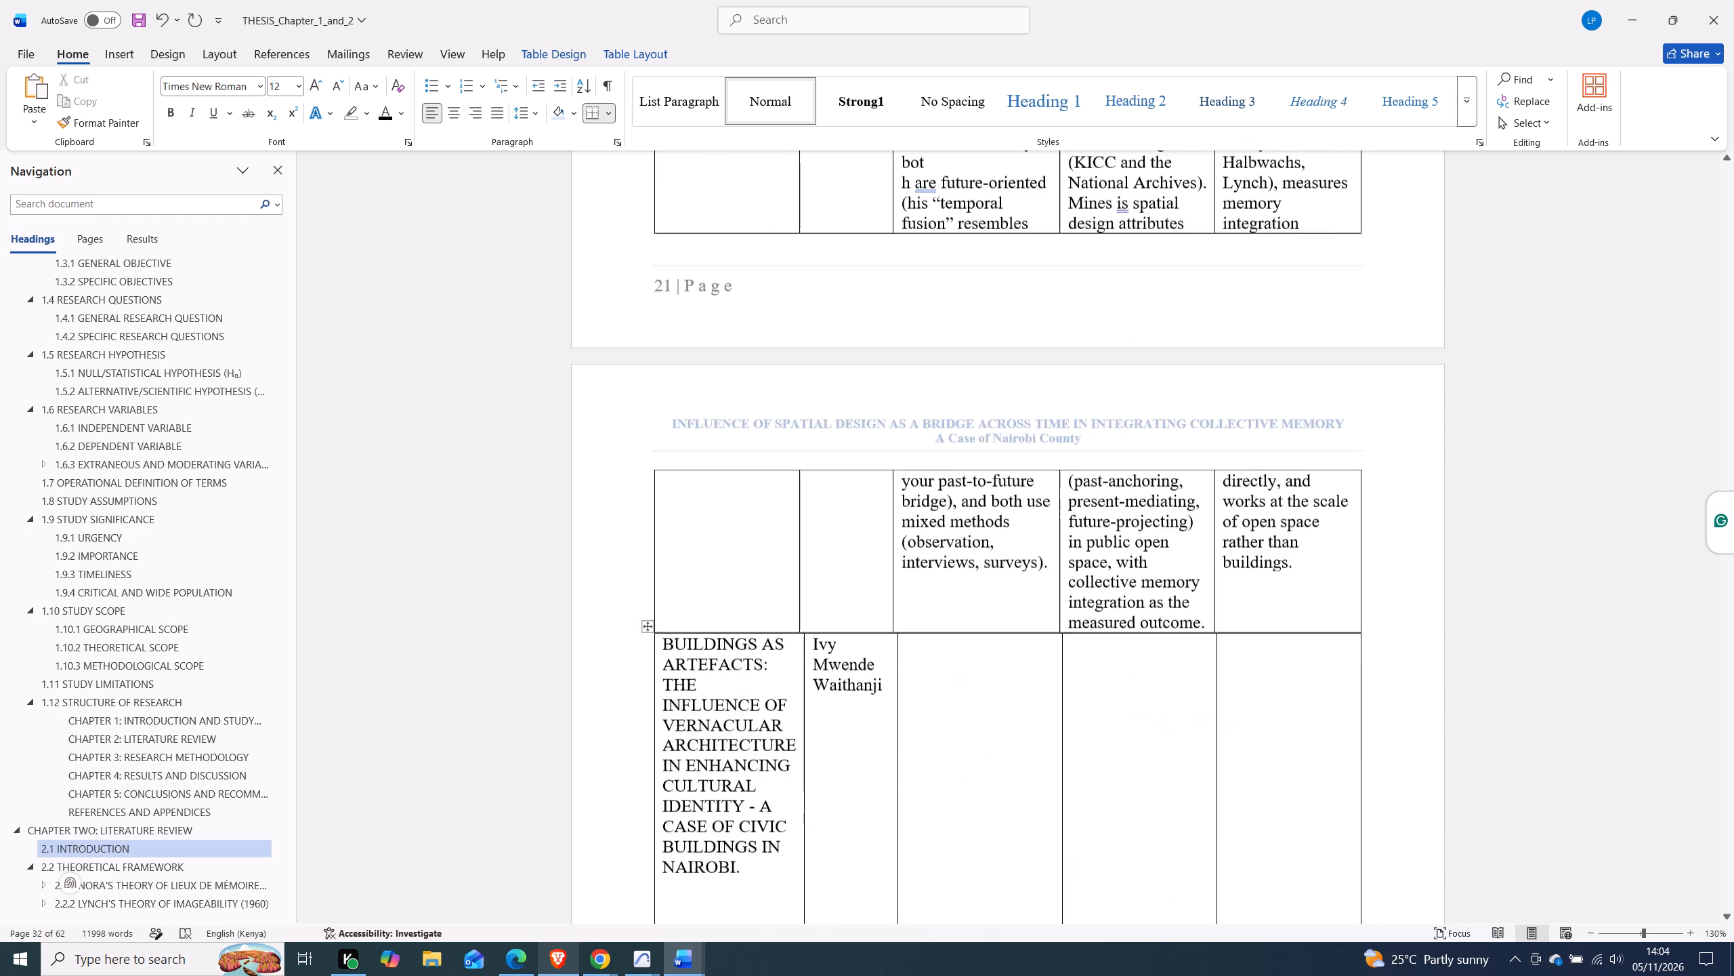
pyautogui.click(666, 452)
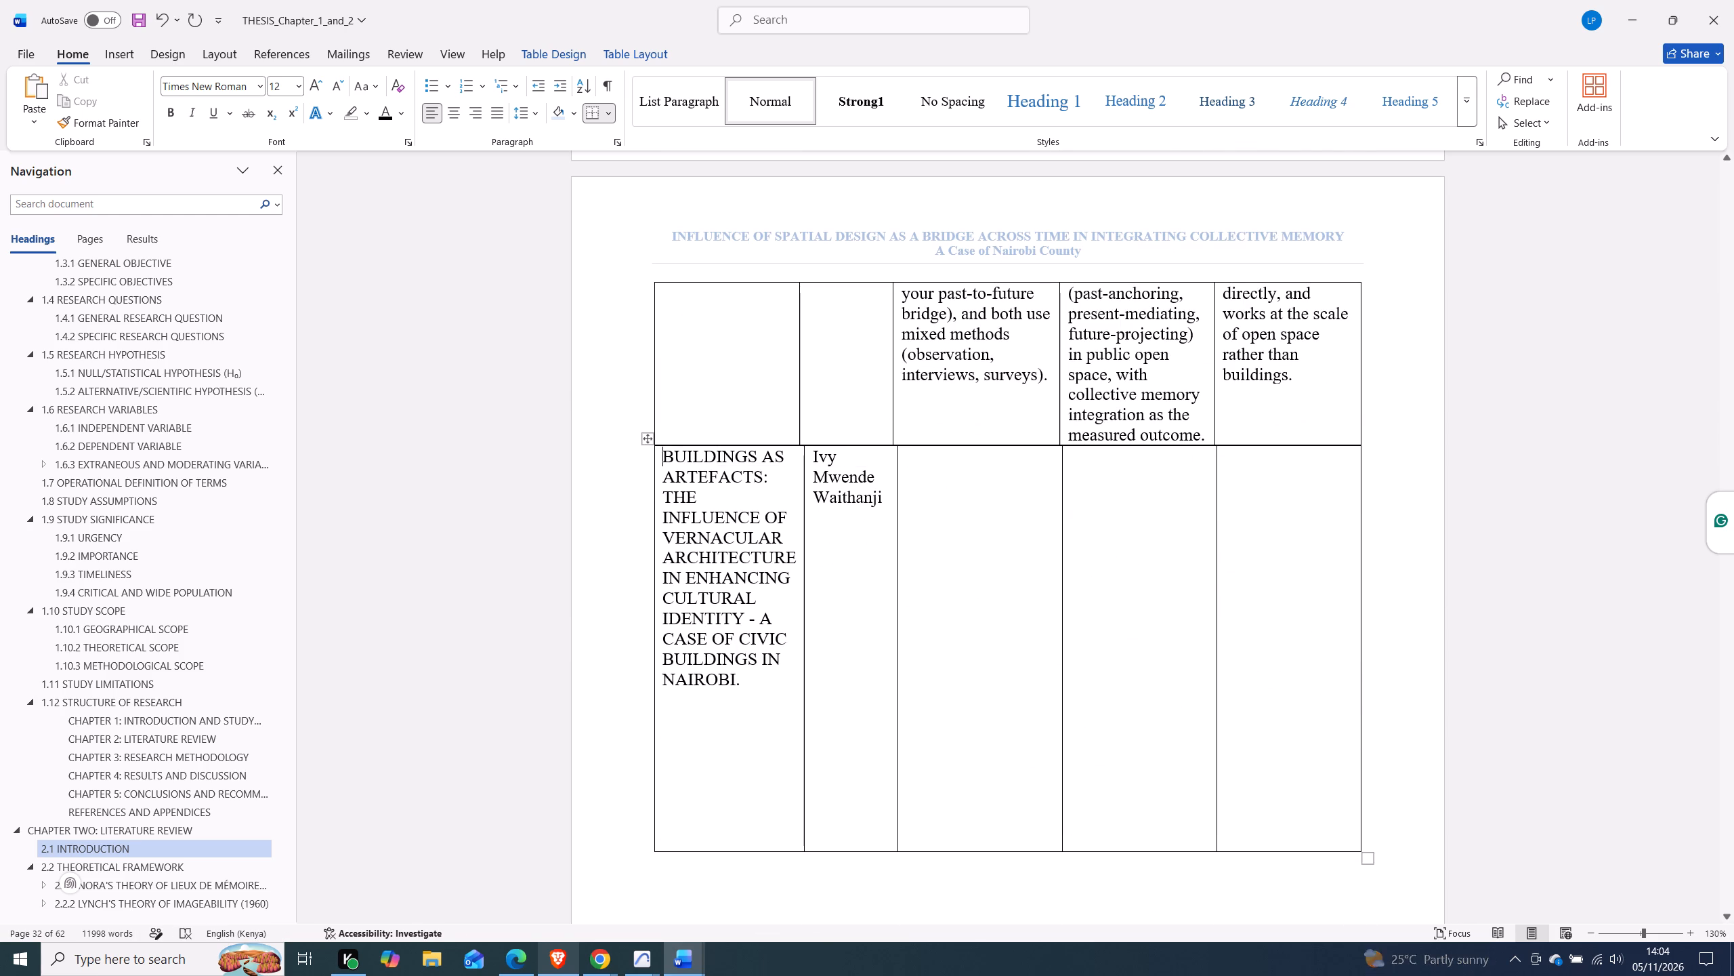
pyautogui.press('6')
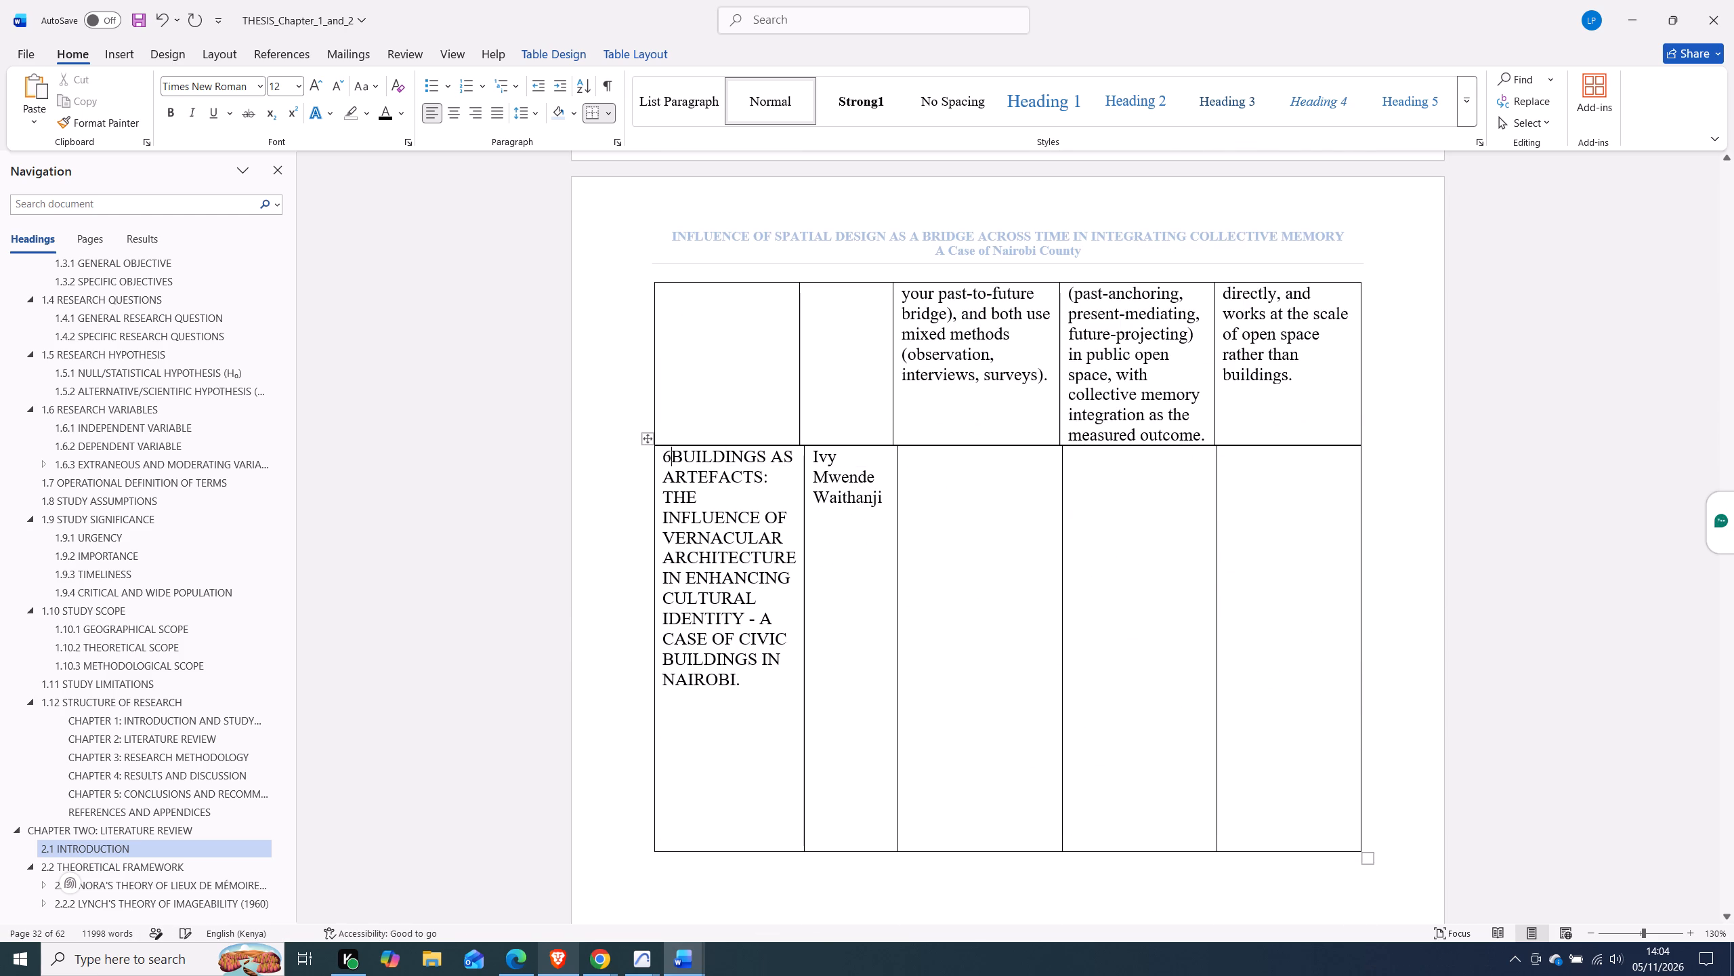
pyautogui.hotkey('shift', ')')
pyautogui.press('space')
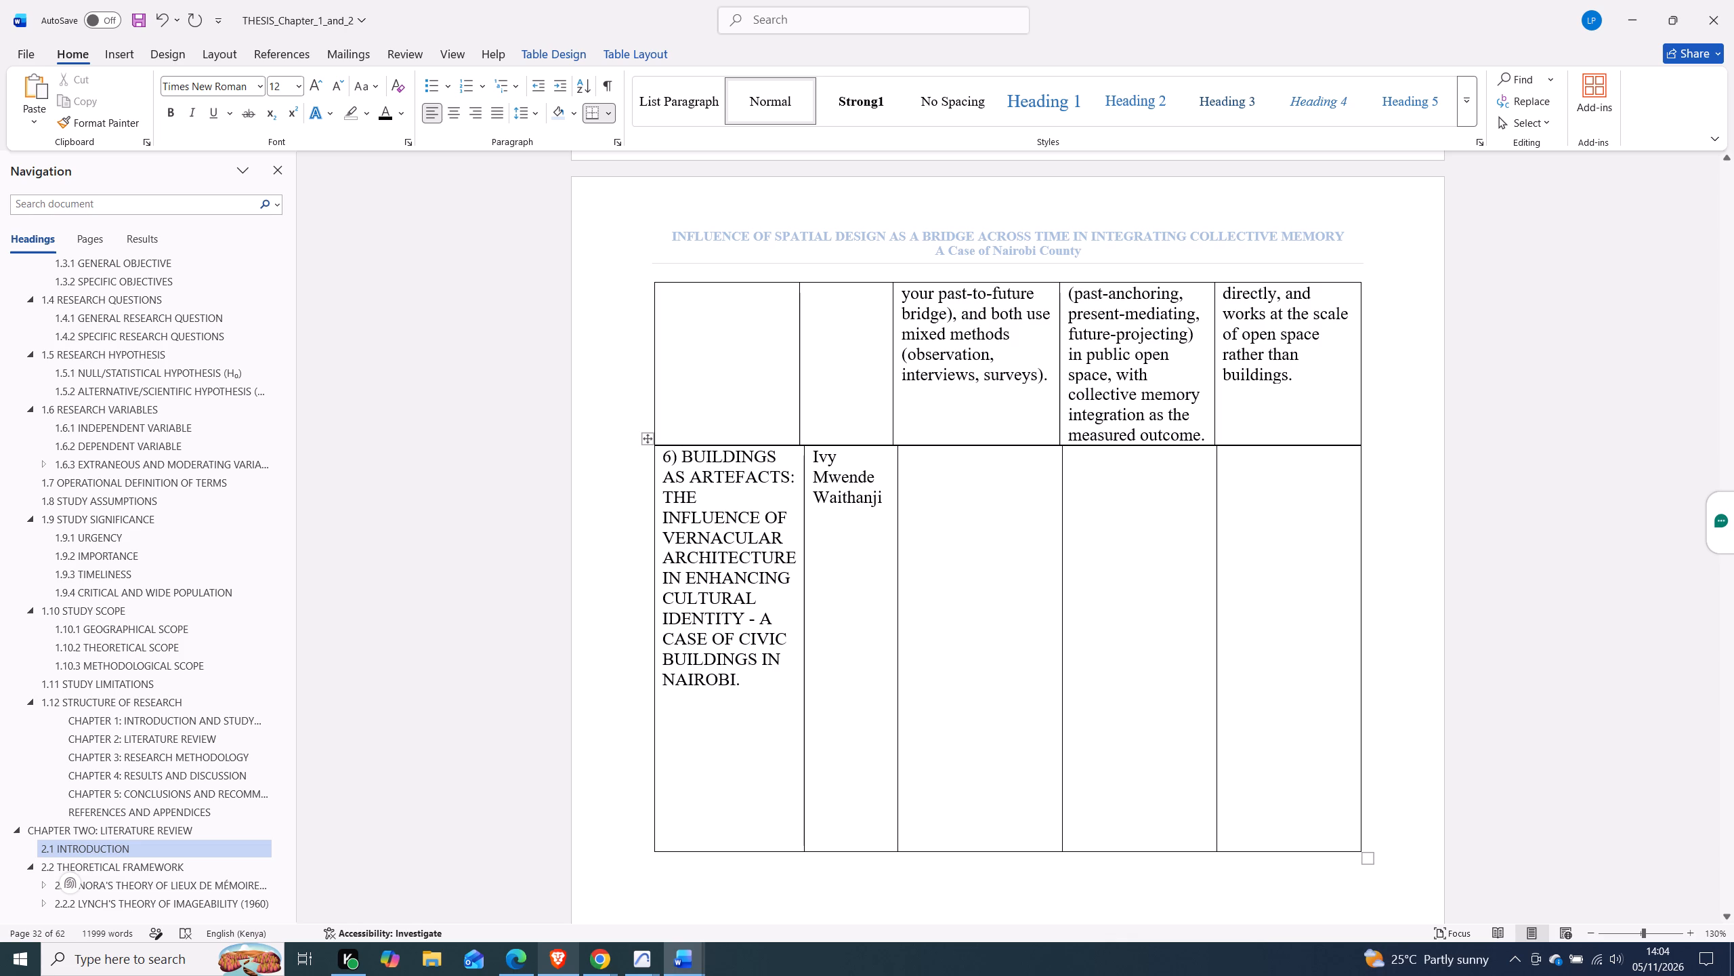
# Review the preceding comparison table rows, including the Afrofuturism study, against the new row.
pyautogui.scroll(4, 847, 582)
pyautogui.scroll(-3, 847, 582)
pyautogui.scroll(2, 847, 582)
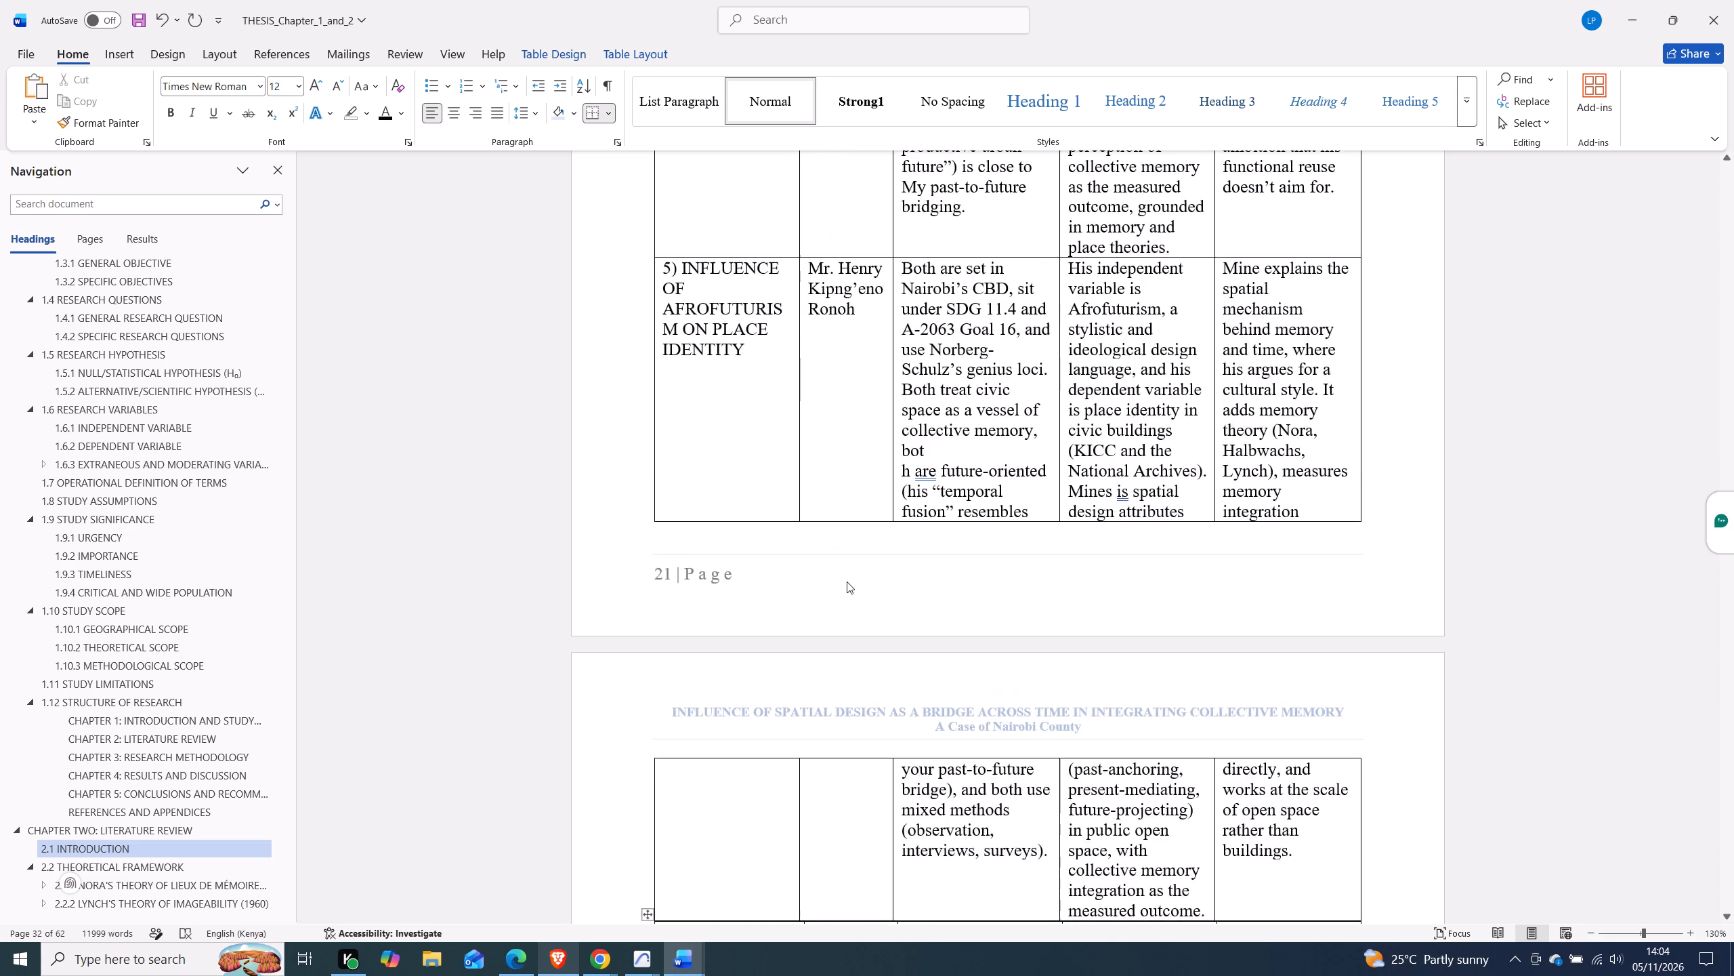
pyautogui.scroll(1, 847, 582)
pyautogui.scroll(-9, 847, 582)
pyautogui.scroll(4, 847, 582)
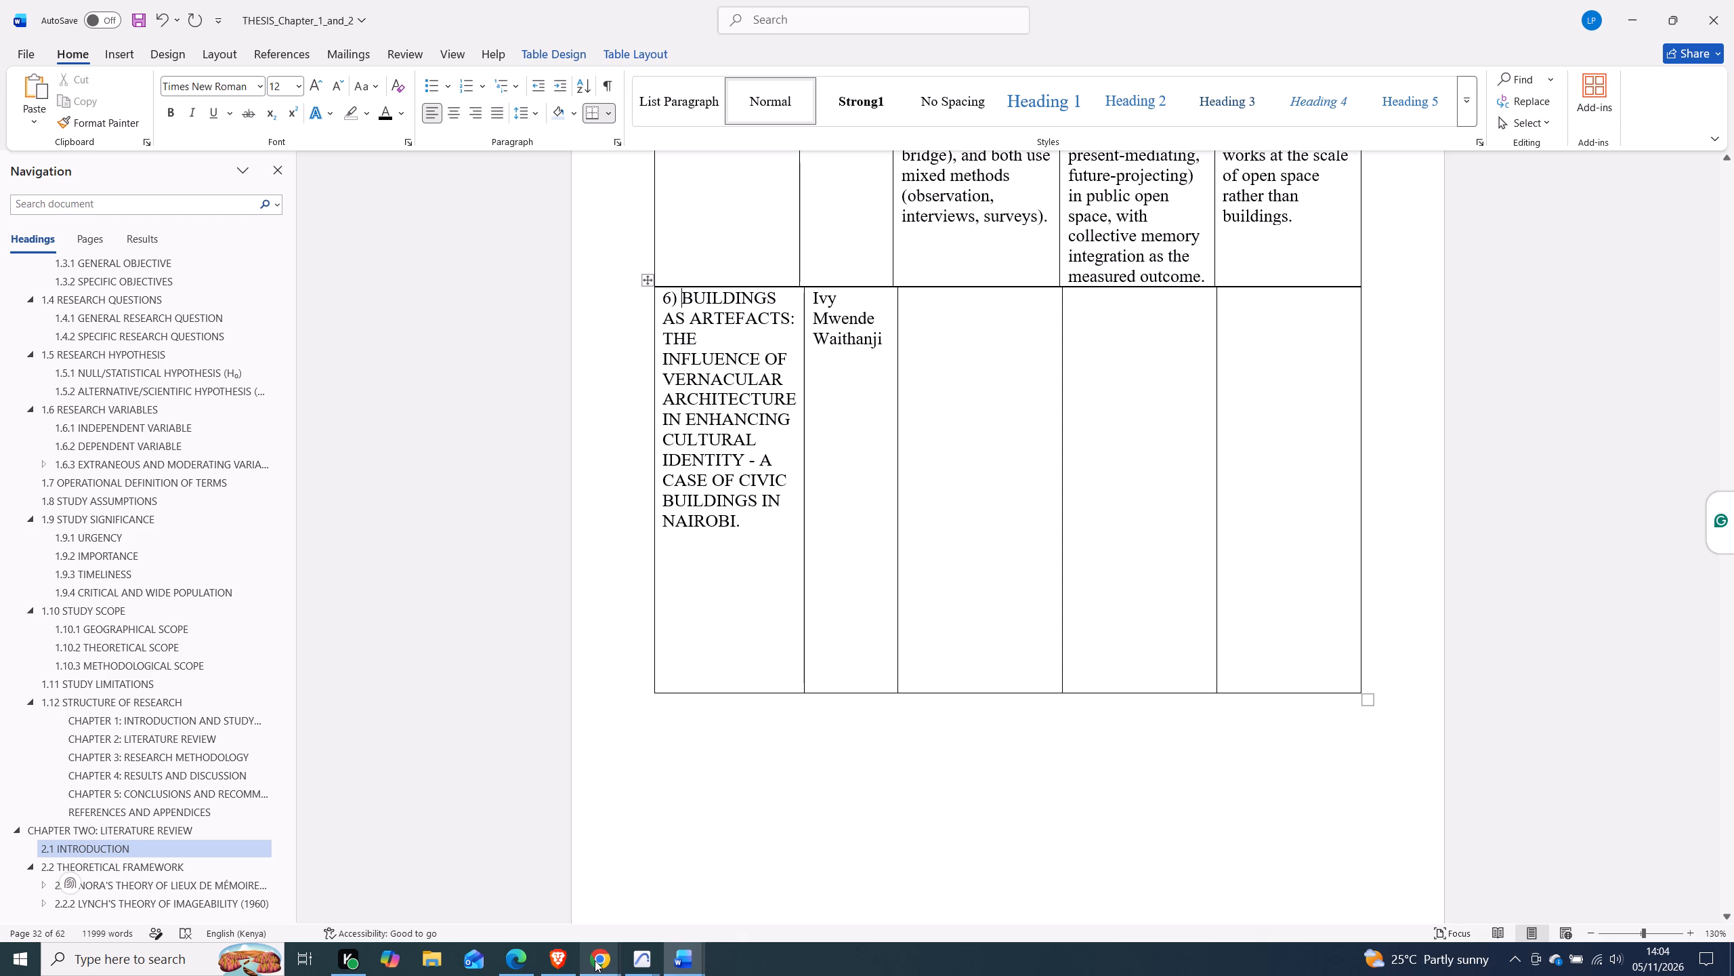
# Copy the entire text of the "Buildings as Artefacts" PDF in Brave, from its title through the keywords.
pyautogui.click(562, 956)
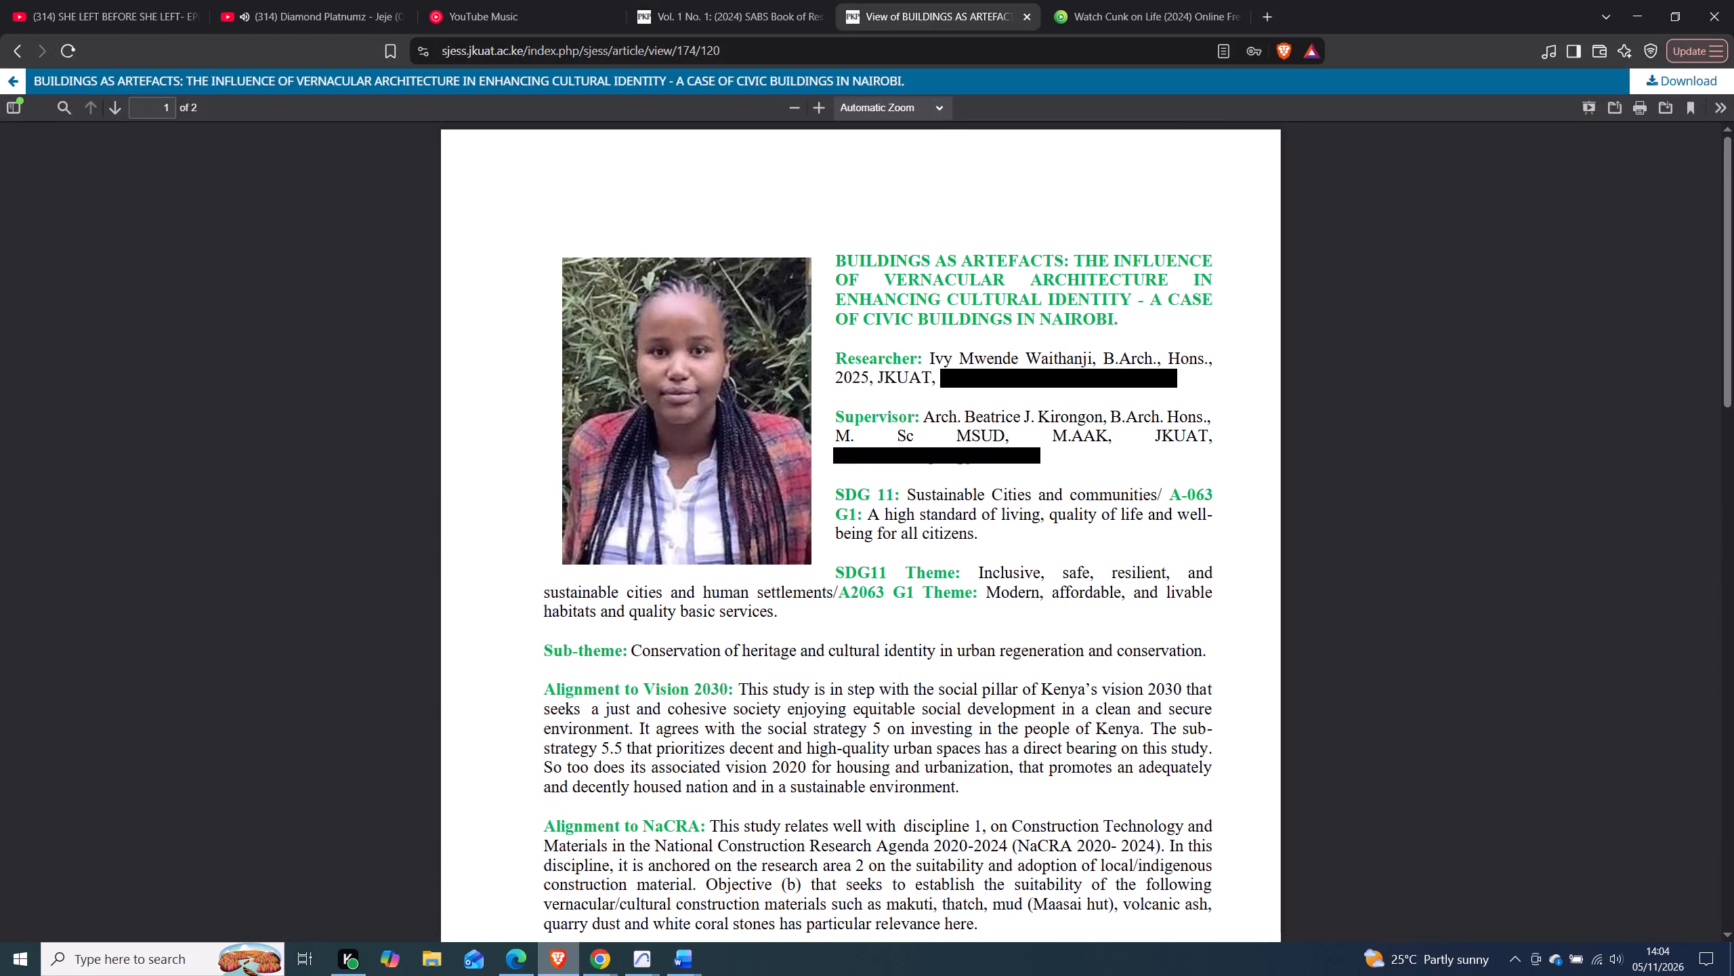
pyautogui.moveTo(836, 253); pyautogui.dragTo(958, 521)
pyautogui.scroll(-7, 935, 491)
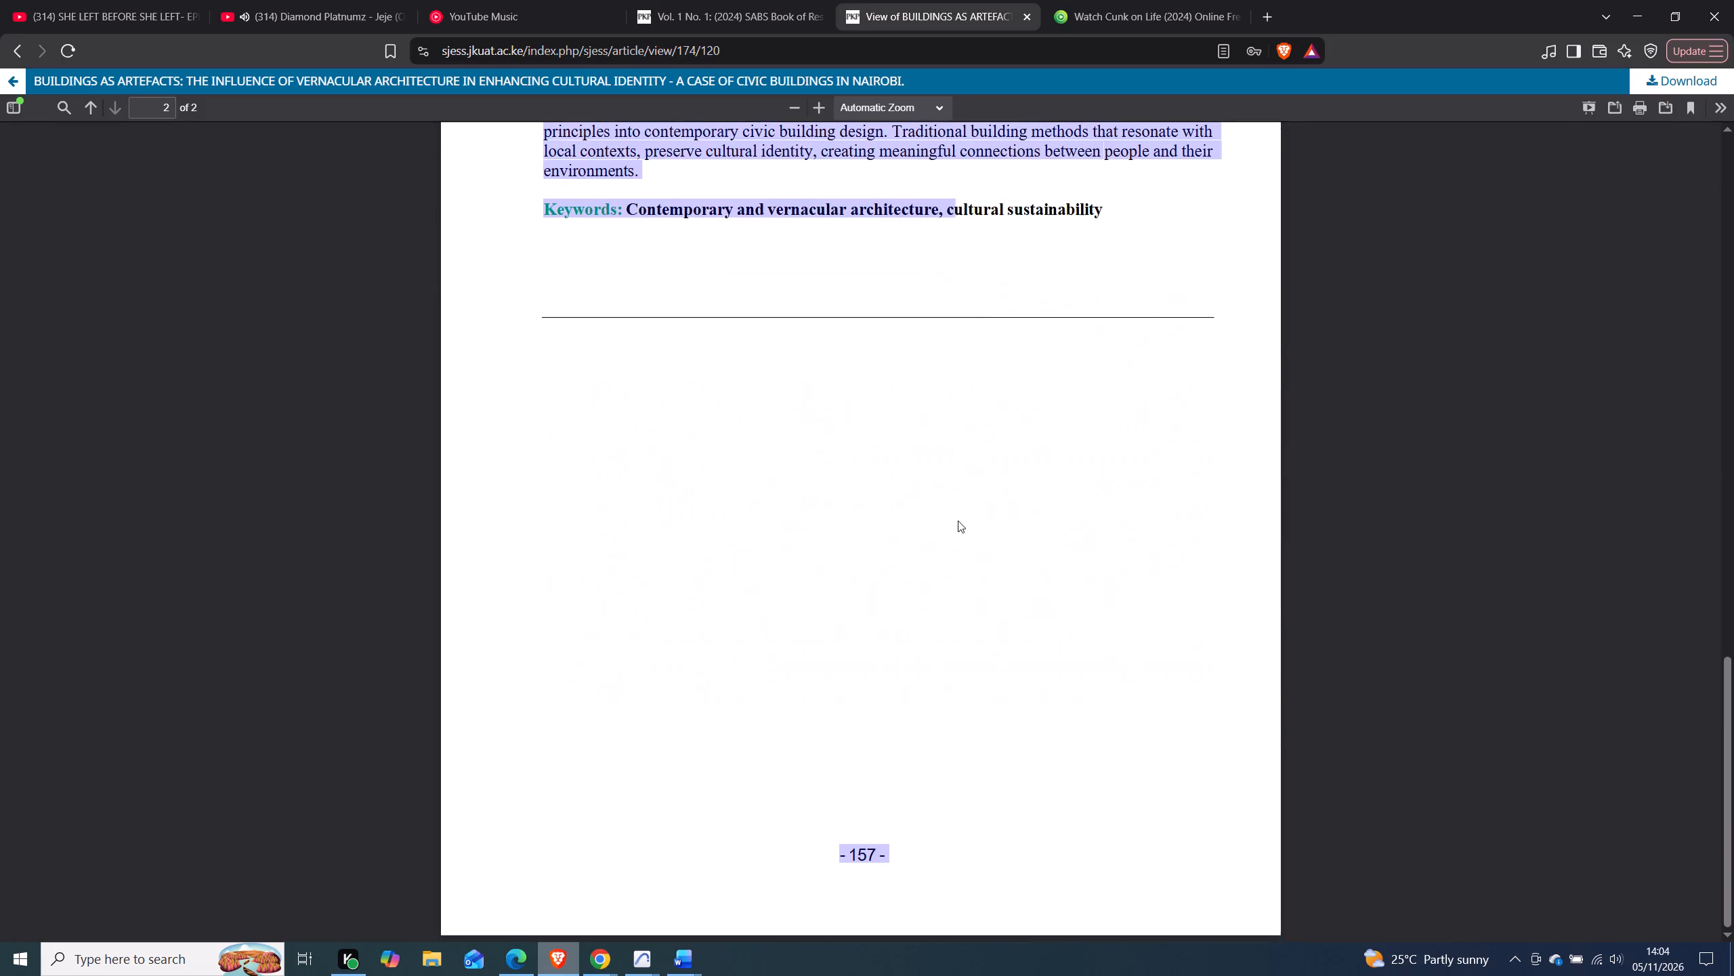
pyautogui.moveTo(958, 521); pyautogui.dragTo(992, 607)
pyautogui.scroll(-4, 973, 509)
pyautogui.scroll(3, 995, 523)
pyautogui.scroll(-2, 992, 605)
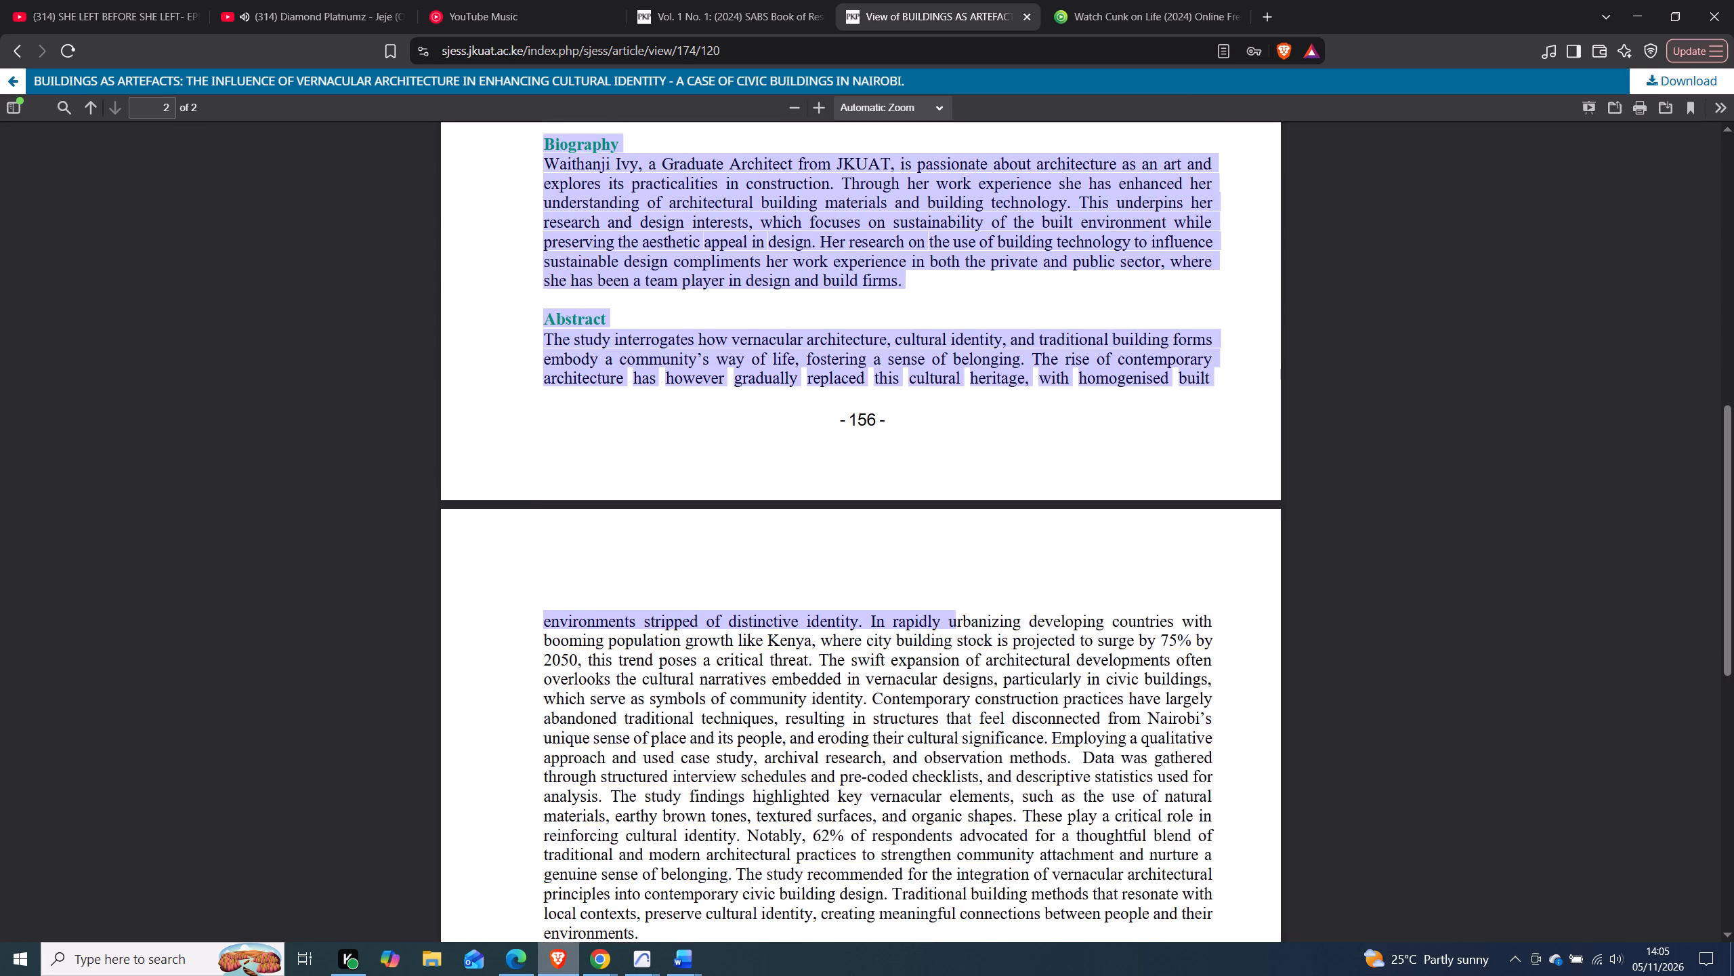
pyautogui.scroll(-1, 992, 607)
pyautogui.moveTo(992, 607); pyautogui.dragTo(1118, 227)
pyautogui.scroll(1, 874, 325)
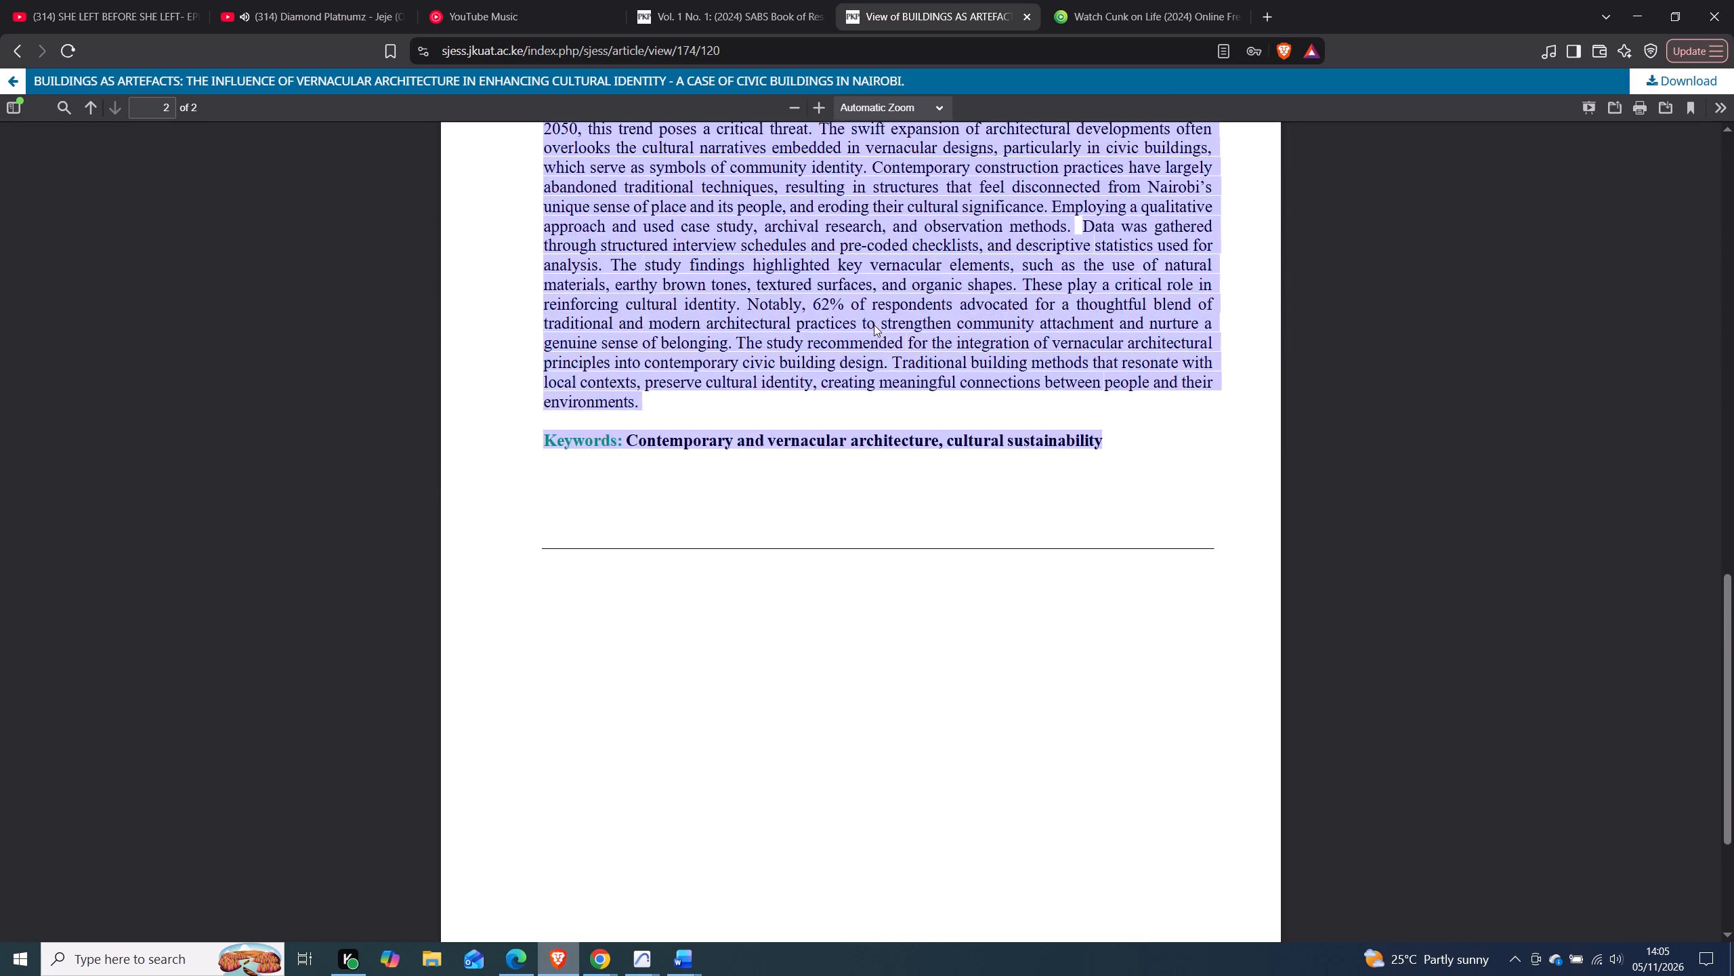
pyautogui.rightClick(848, 342)
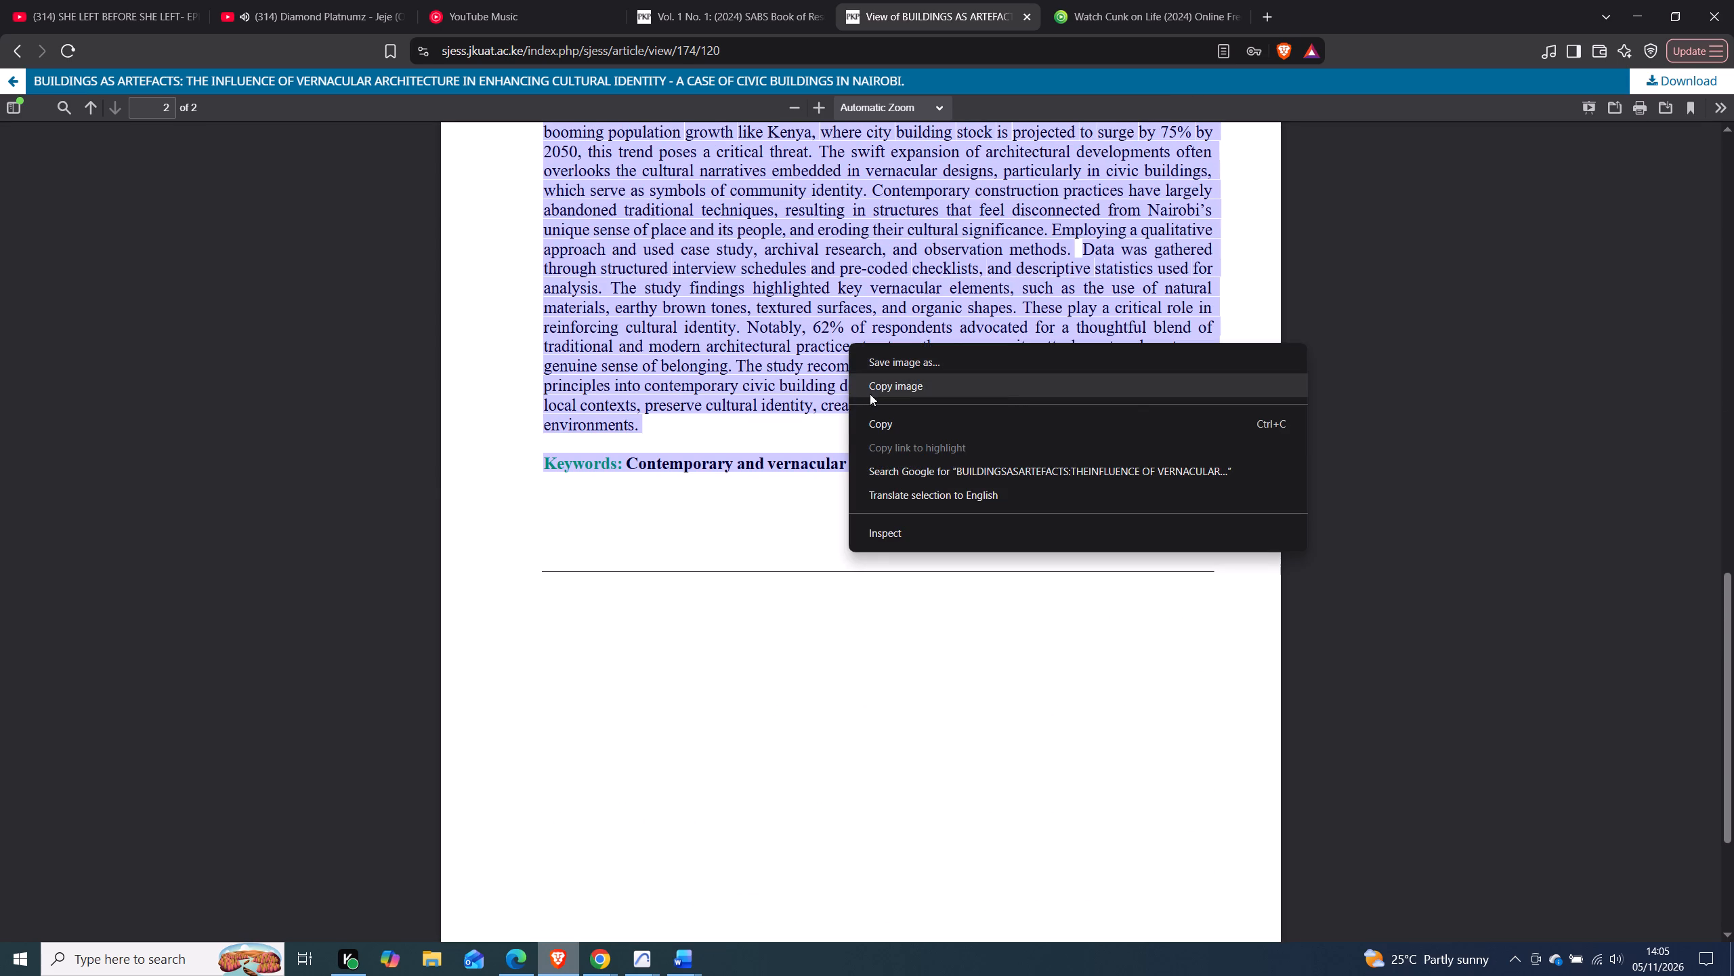
pyautogui.click(876, 420)
pyautogui.scroll(11, 853, 441)
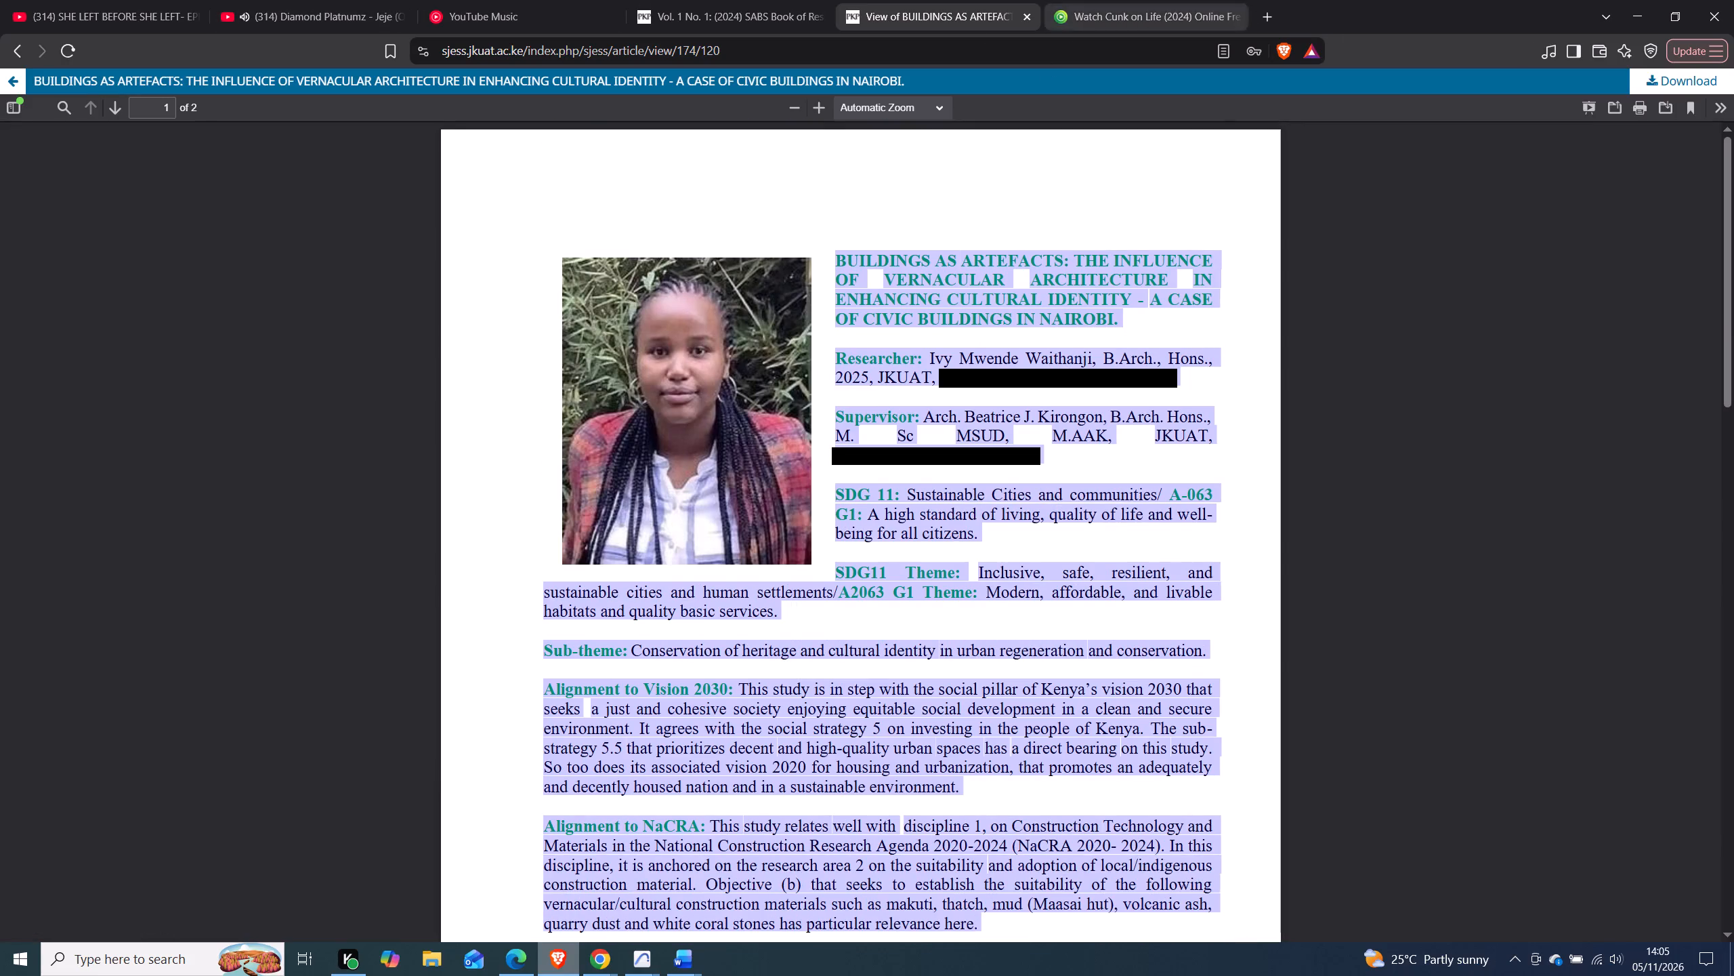
pyautogui.click(601, 963)
pyautogui.click(659, 899)
pyautogui.scroll(-3, 858, 472)
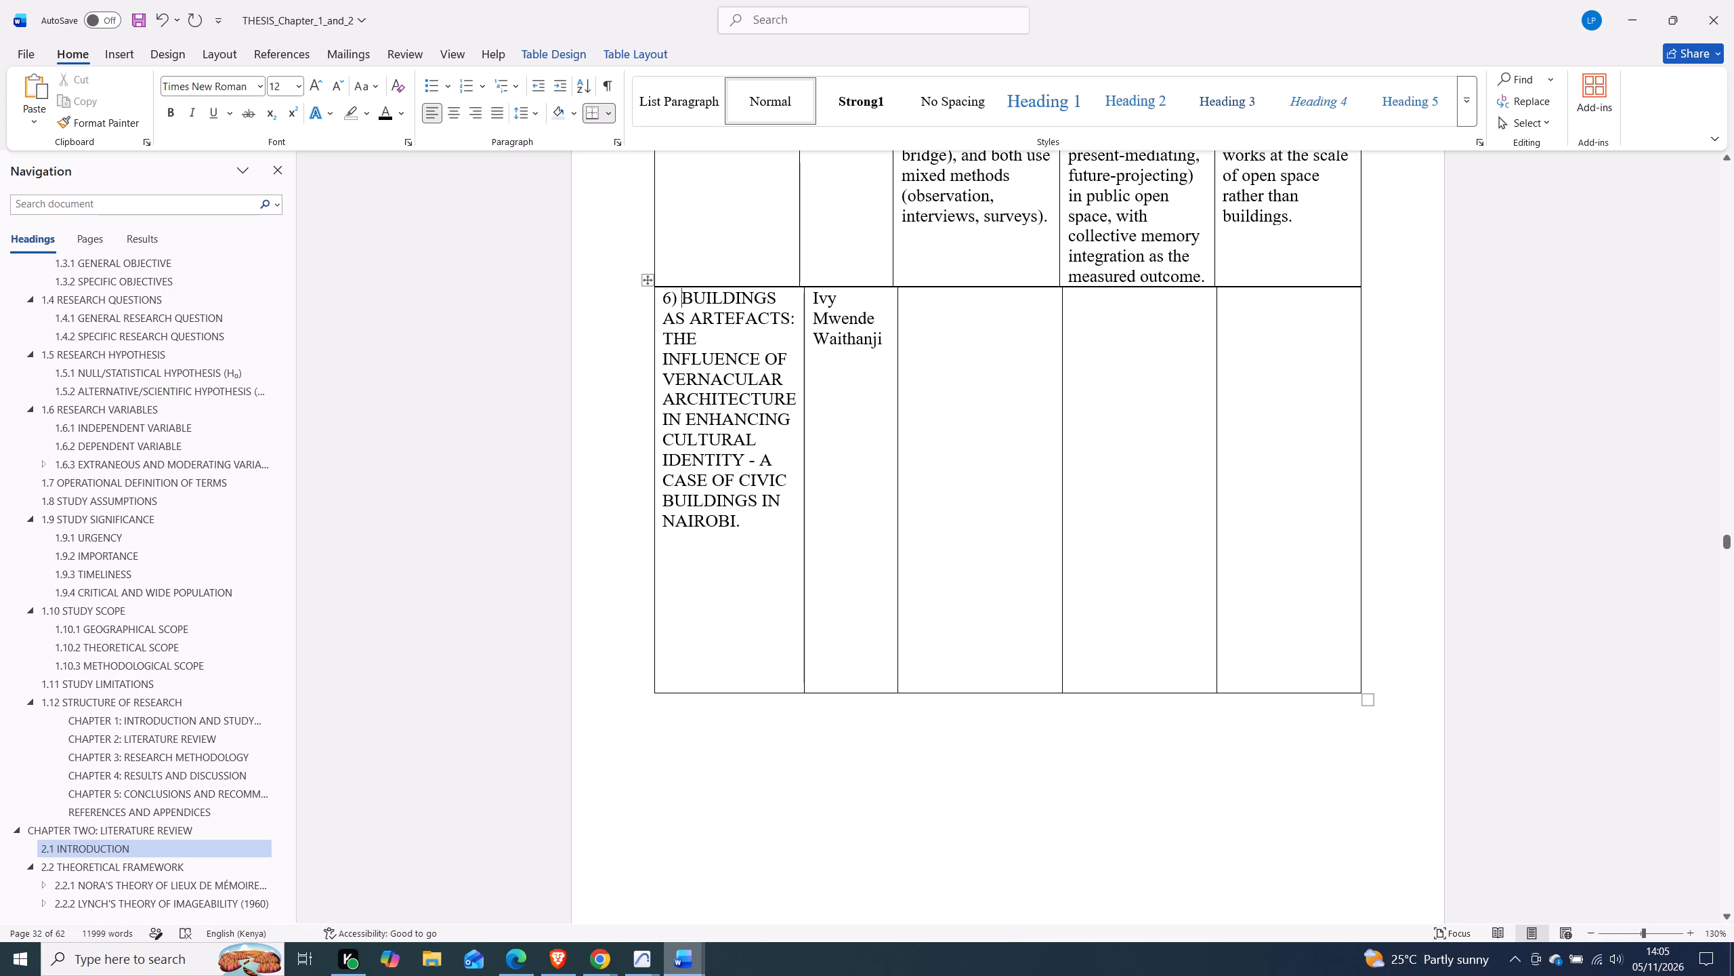
pyautogui.moveTo(897, 303); pyautogui.dragTo(893, 308)
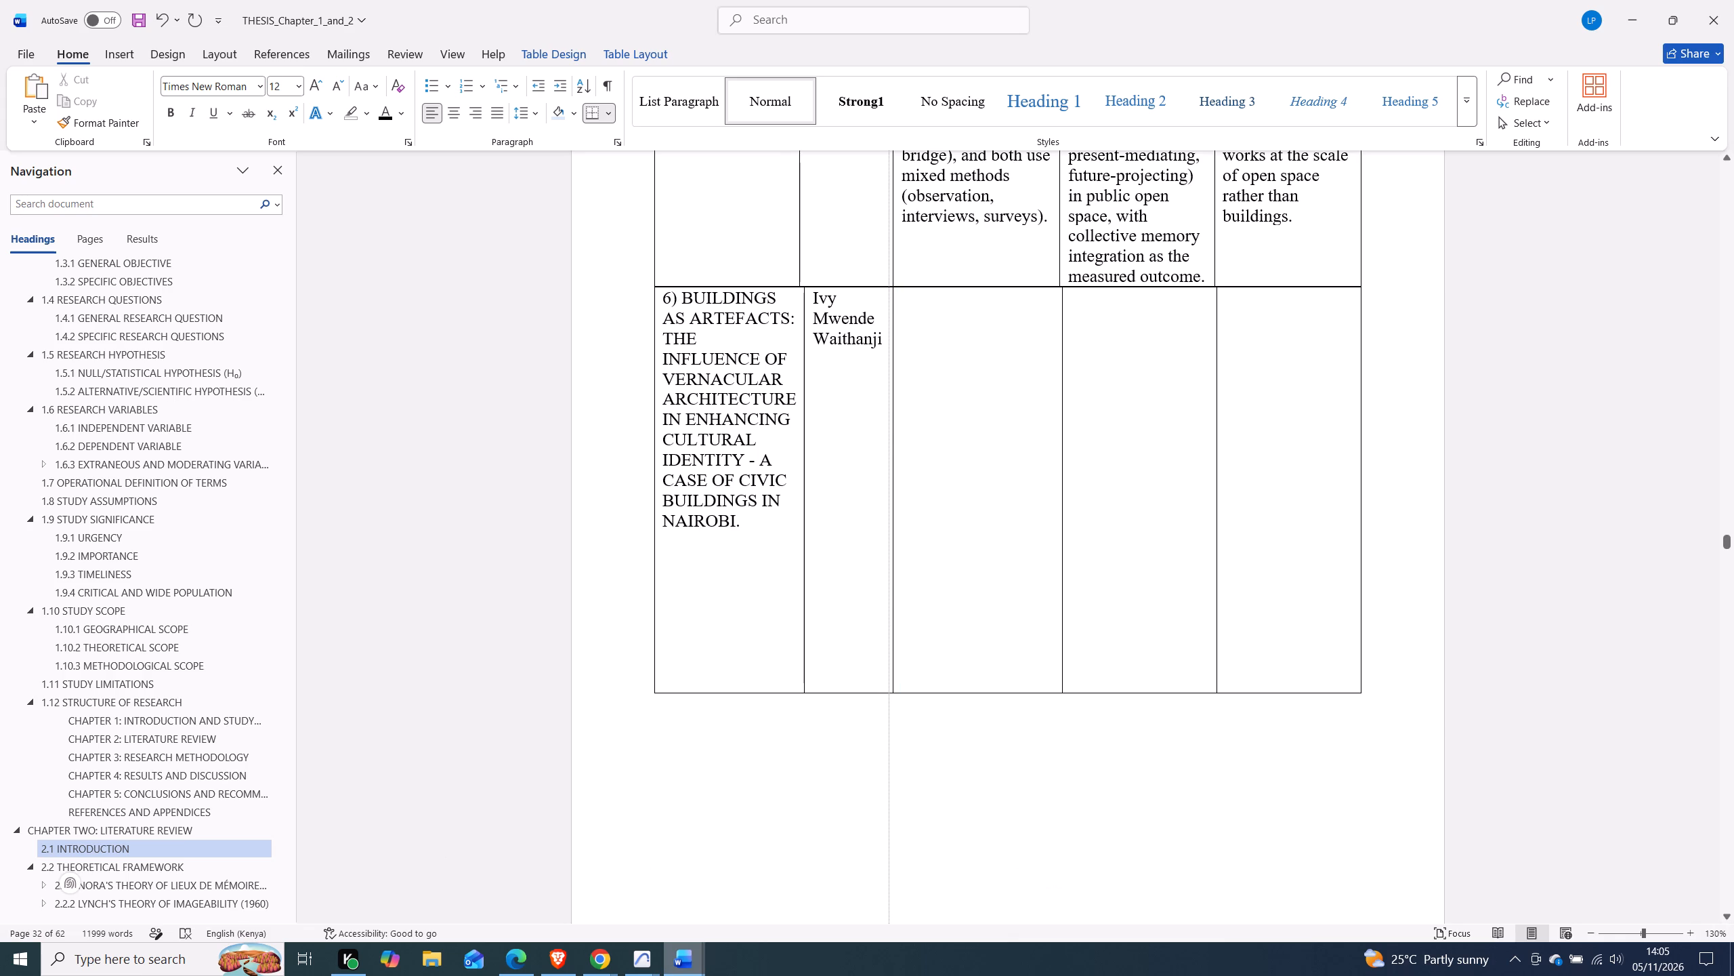
pyautogui.moveTo(893, 308); pyautogui.dragTo(887, 257)
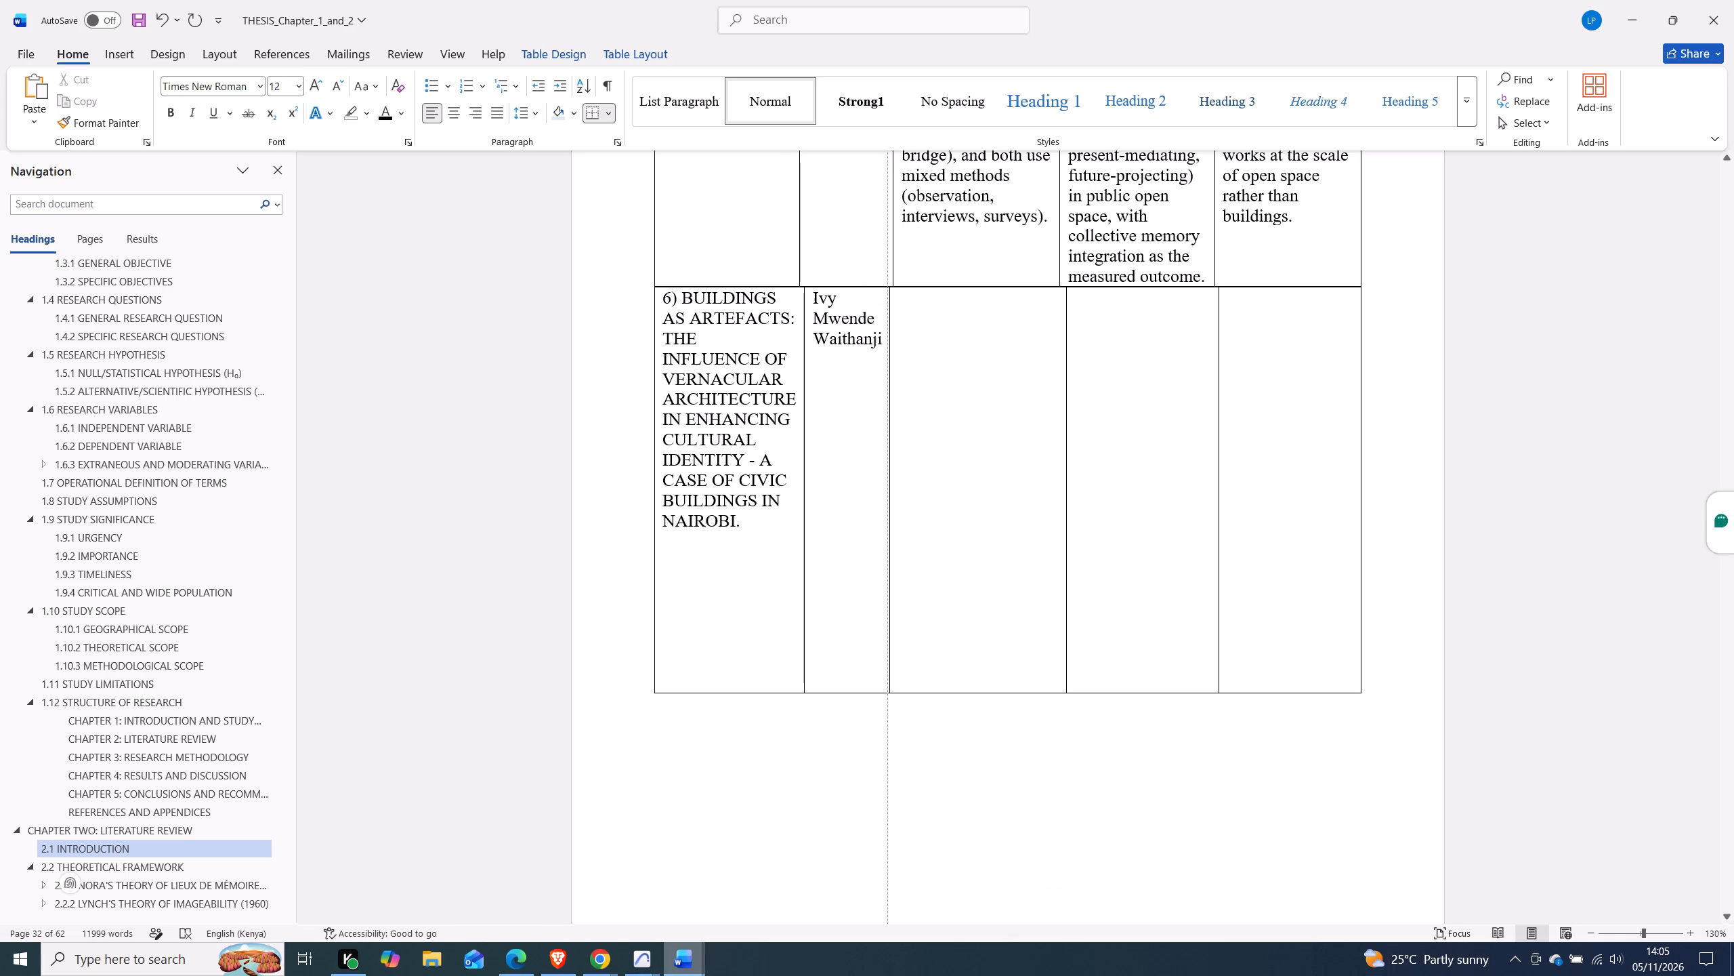
pyautogui.moveTo(887, 257); pyautogui.dragTo(895, 258)
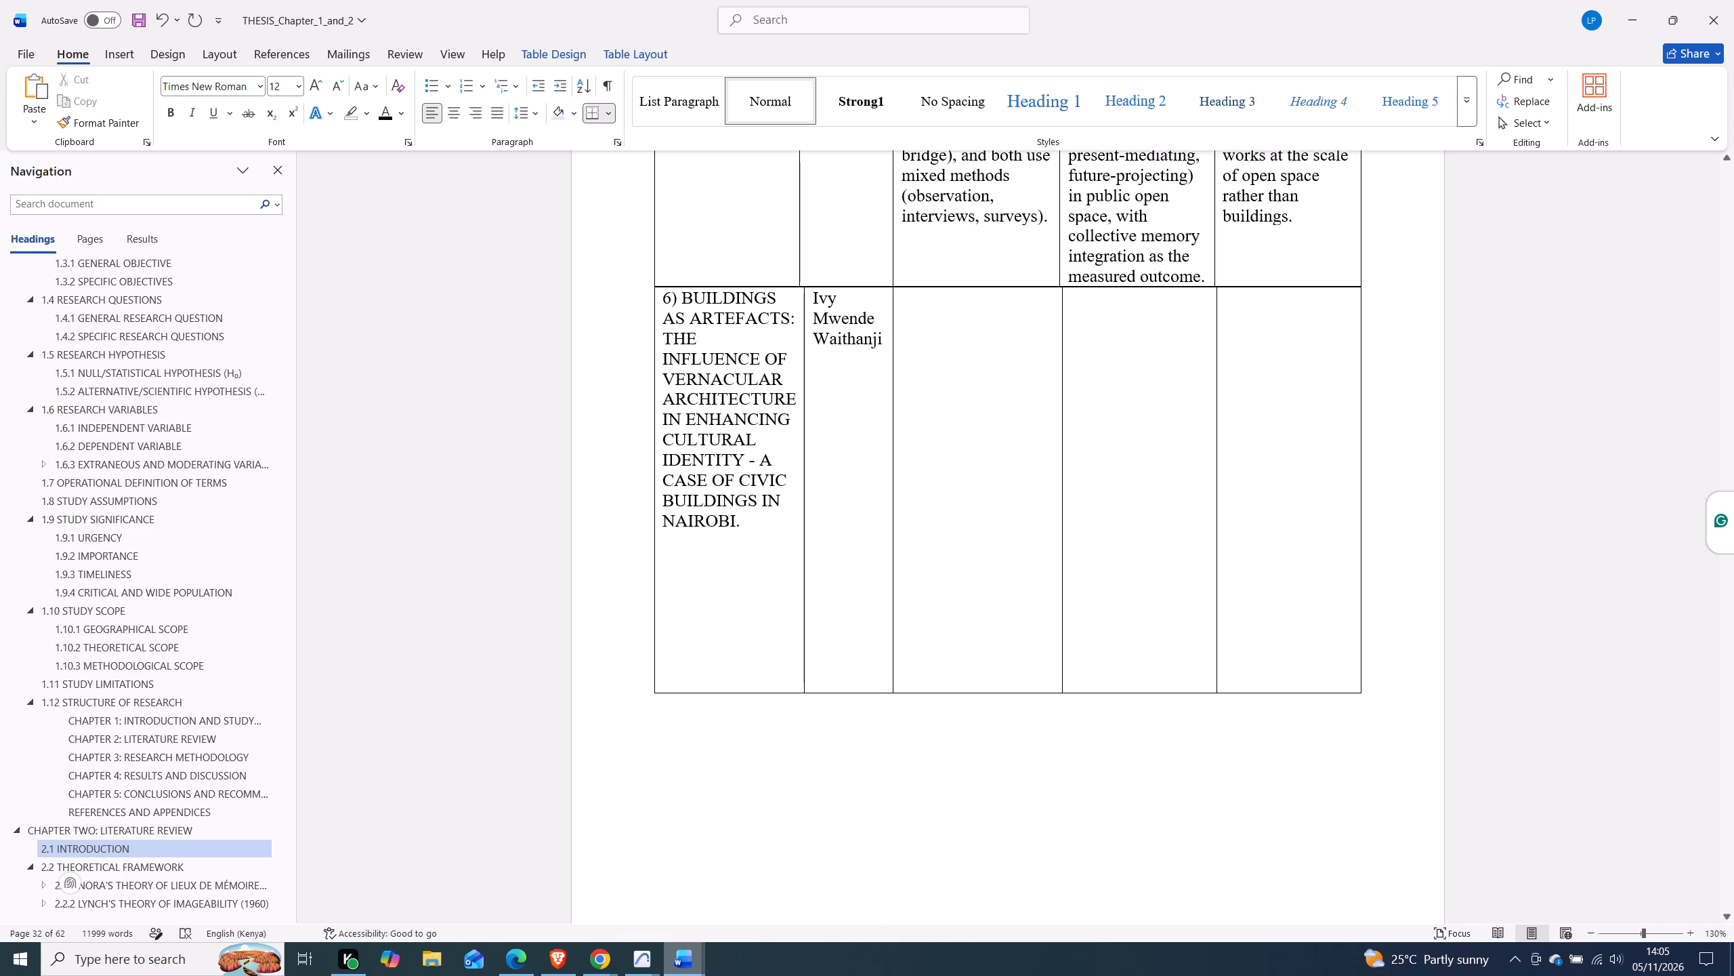
# Paste the copied Commonalities text into study 6's empty cell beside the author.
pyautogui.click(912, 303)
pyautogui.rightClick(905, 294)
pyautogui.click(966, 402)
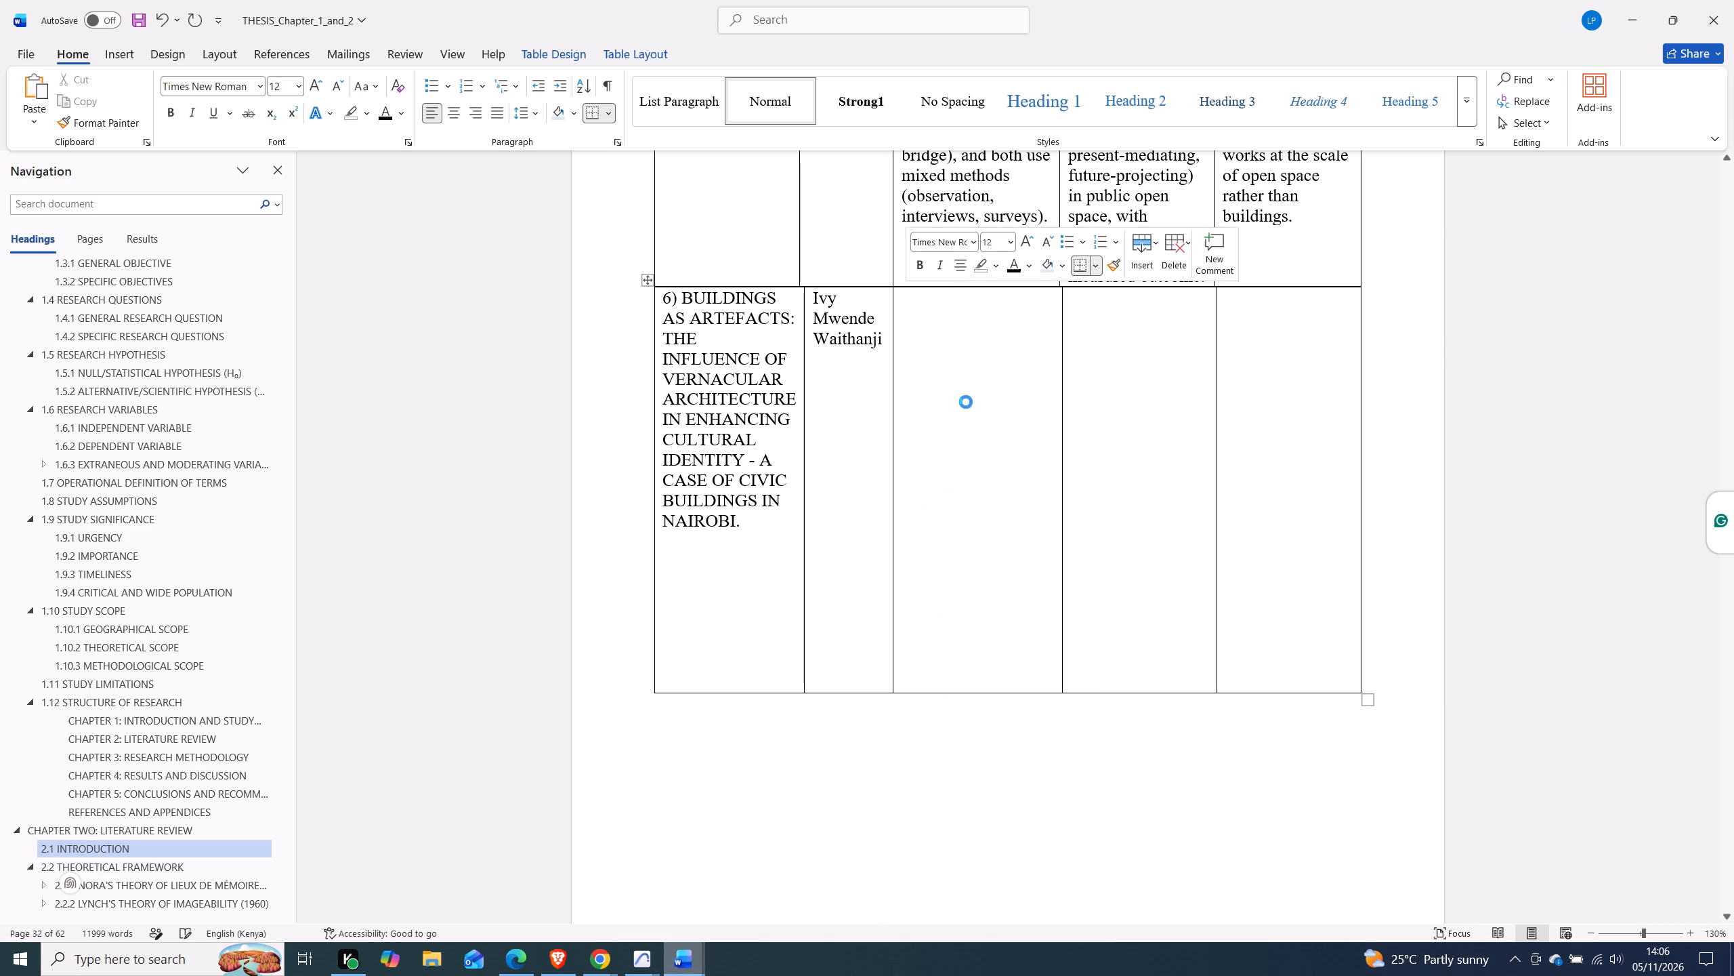
pyautogui.scroll(-5, 946, 359)
pyautogui.scroll(5, 946, 359)
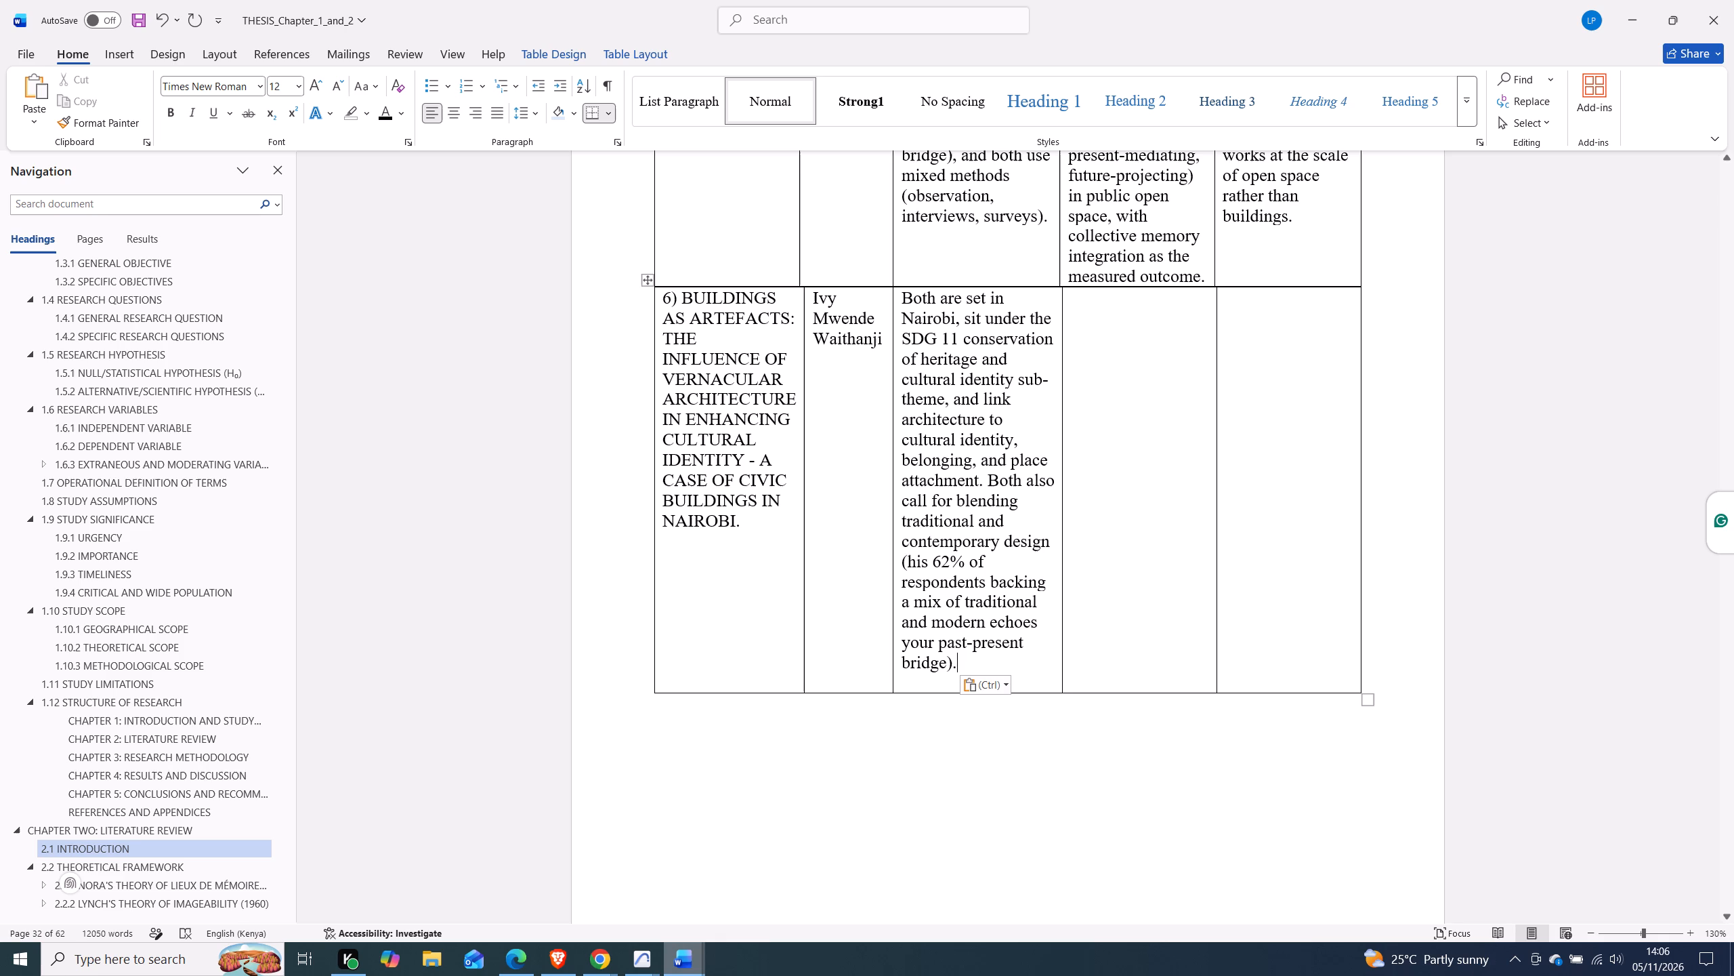
# Replace "your" with "my" before "past-present bridge" in study 6's commonalities cell.
pyautogui.click(935, 645)
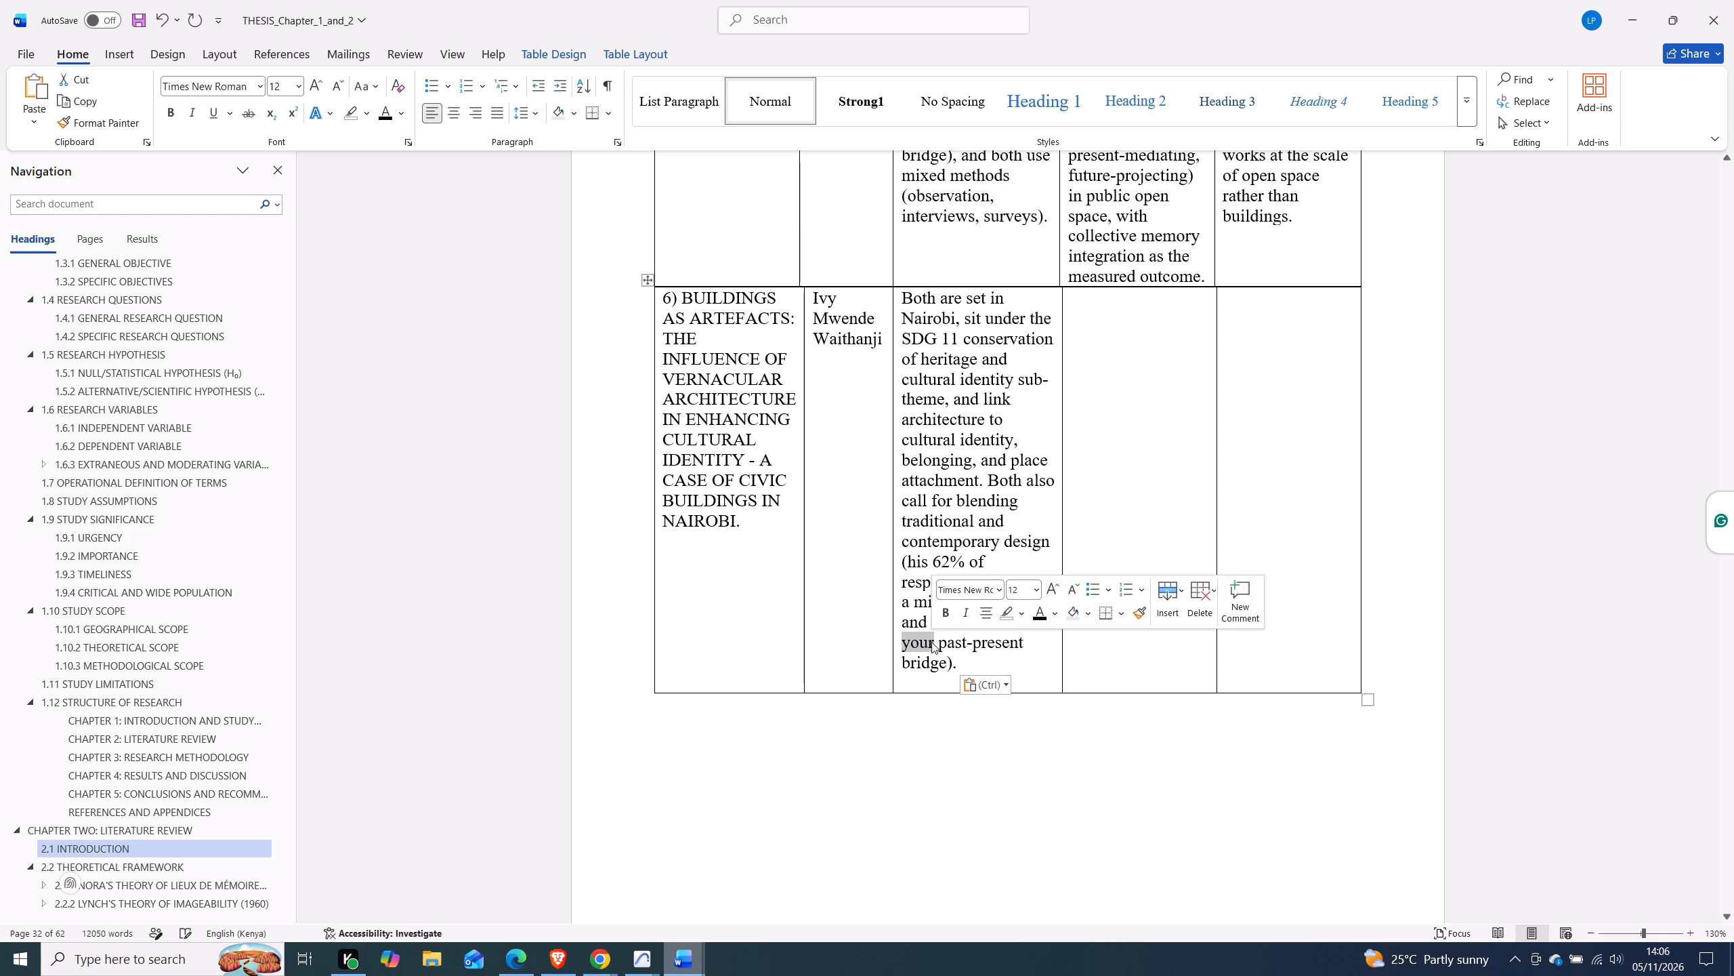
pyautogui.press('m')
pyautogui.press('y')
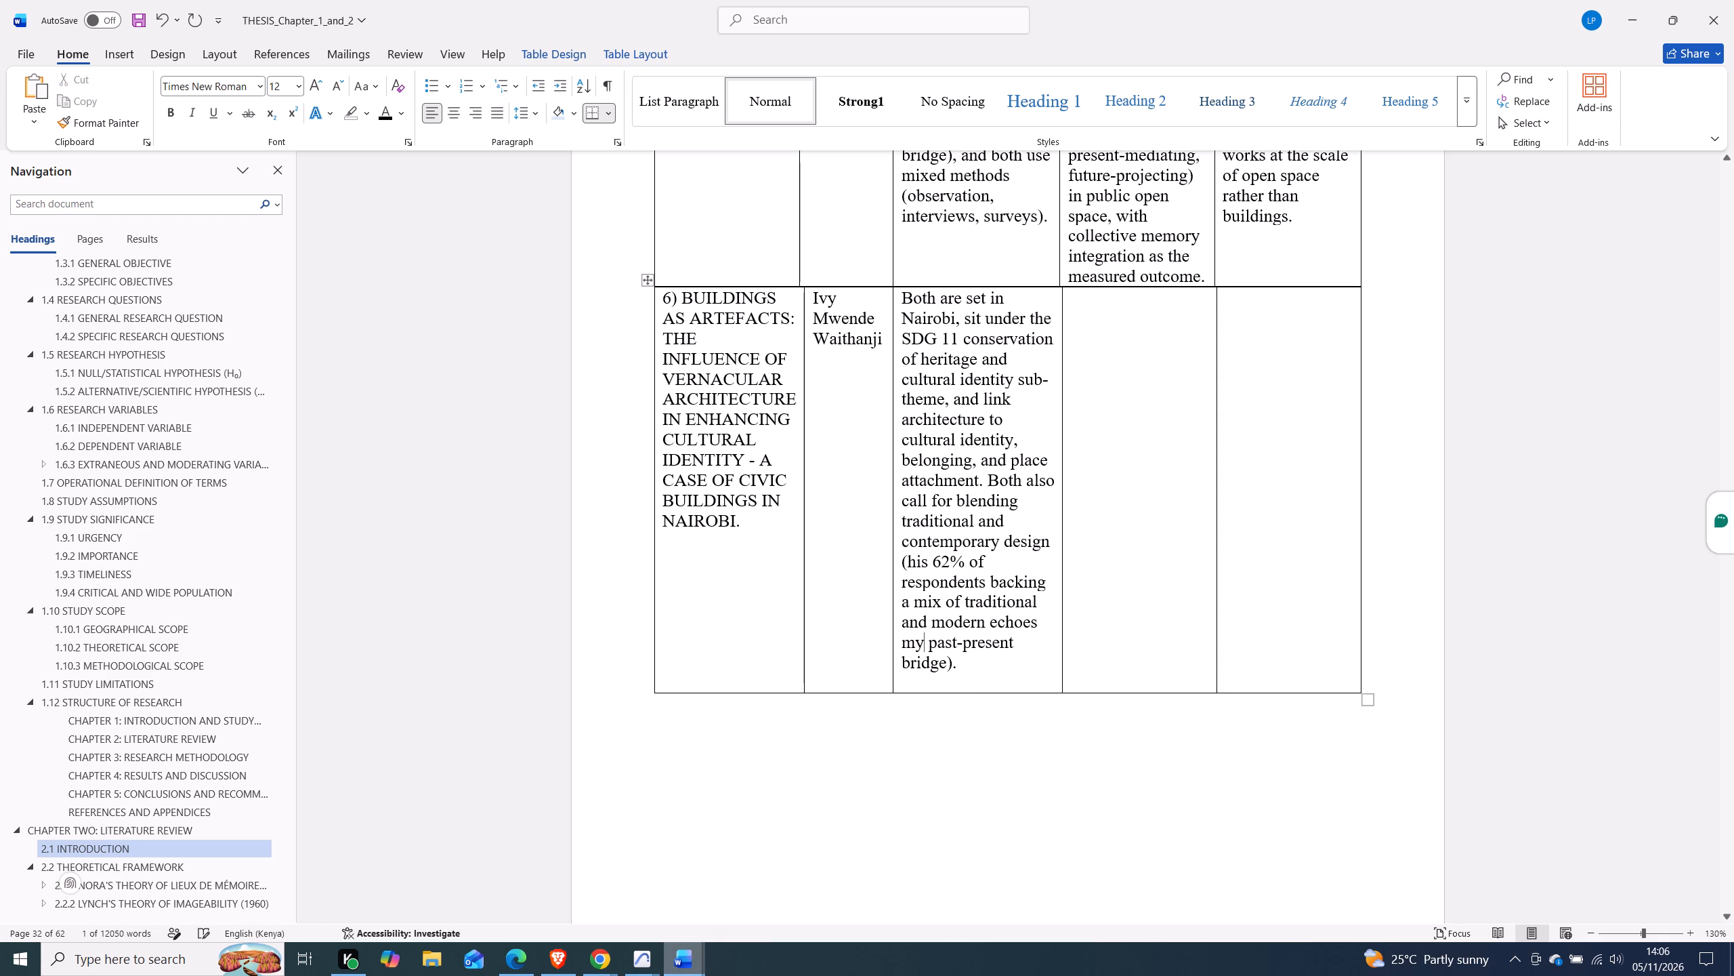
# Align study 6's border between the commonalities and differences cells with the same border in the row above.
pyautogui.click(1101, 598)
pyautogui.scroll(2, 1057, 249)
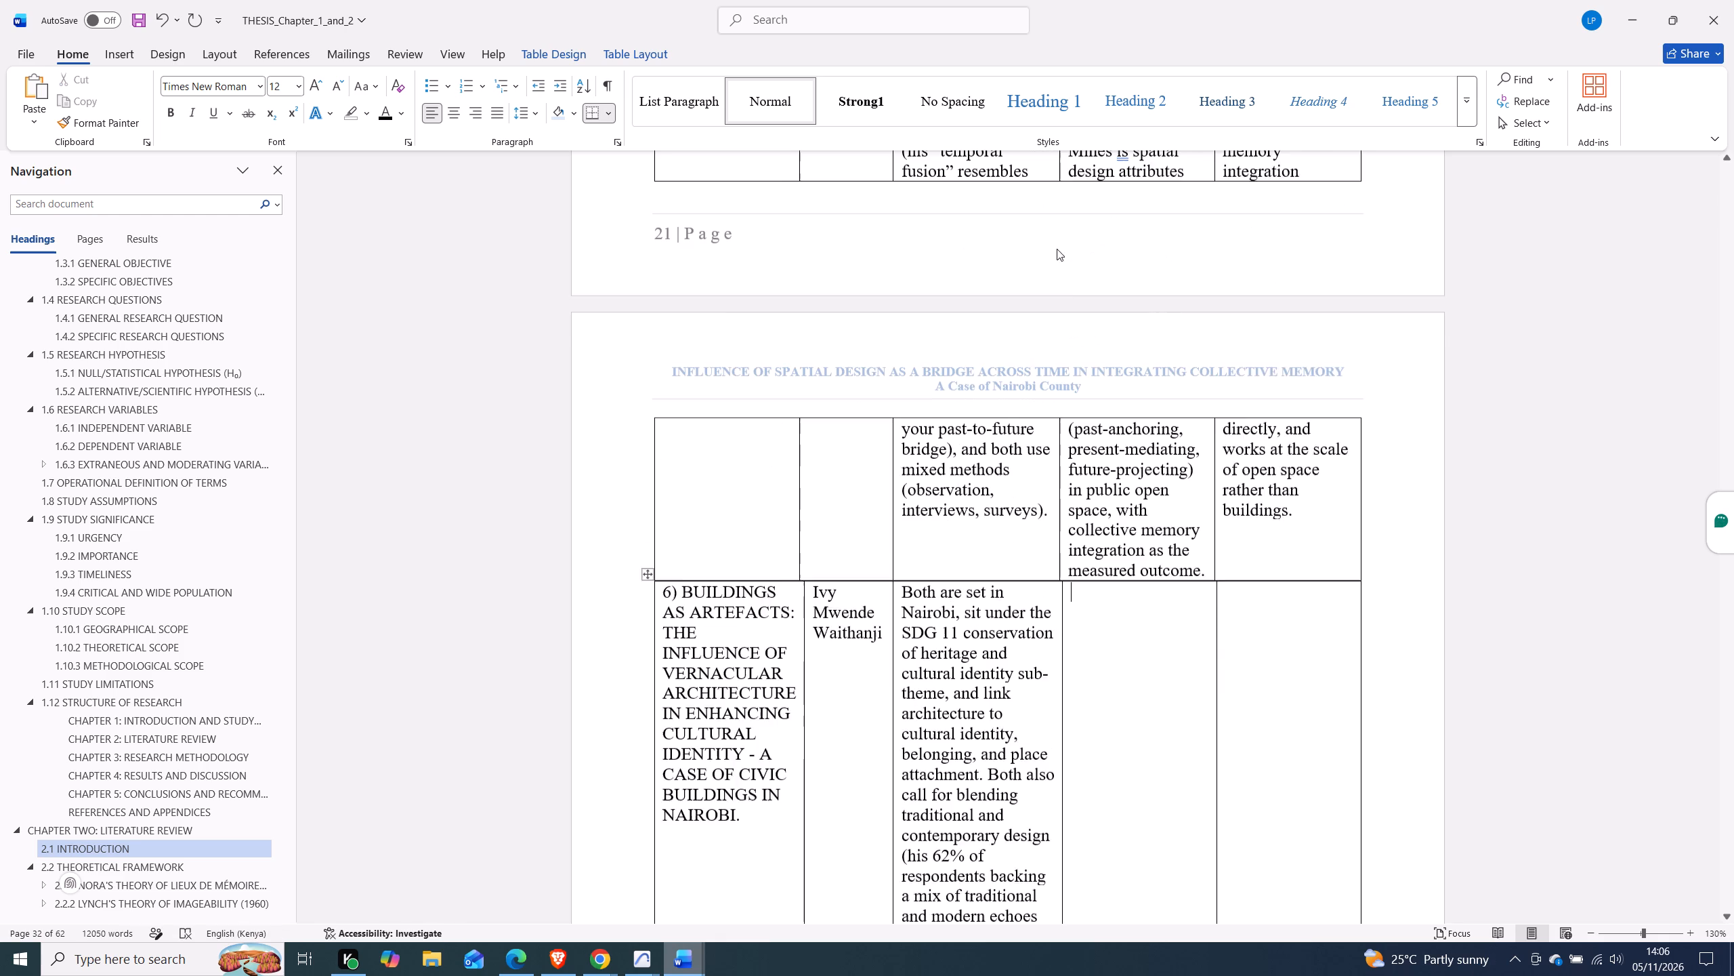
pyautogui.scroll(-2, 1122, 390)
pyautogui.click(1059, 291)
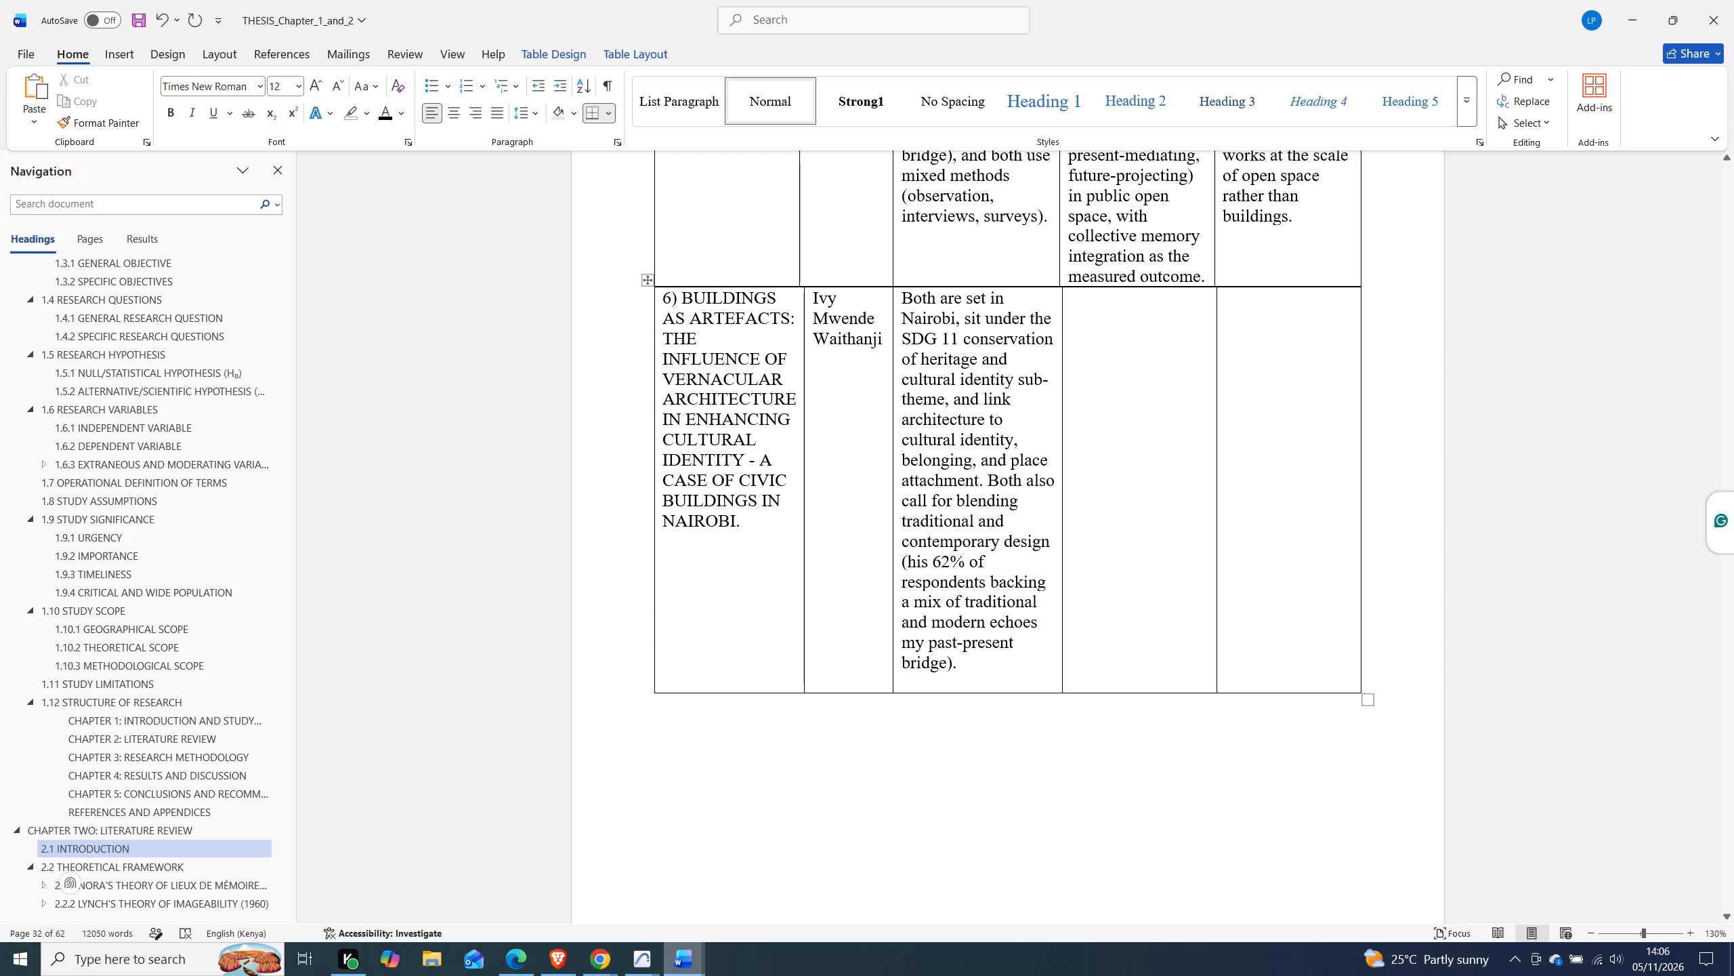
pyautogui.moveTo(1061, 304); pyautogui.dragTo(1057, 271)
pyautogui.moveTo(1057, 271); pyautogui.dragTo(1059, 266)
pyautogui.scroll(2, 1072, 284)
pyautogui.scroll(-1, 1072, 284)
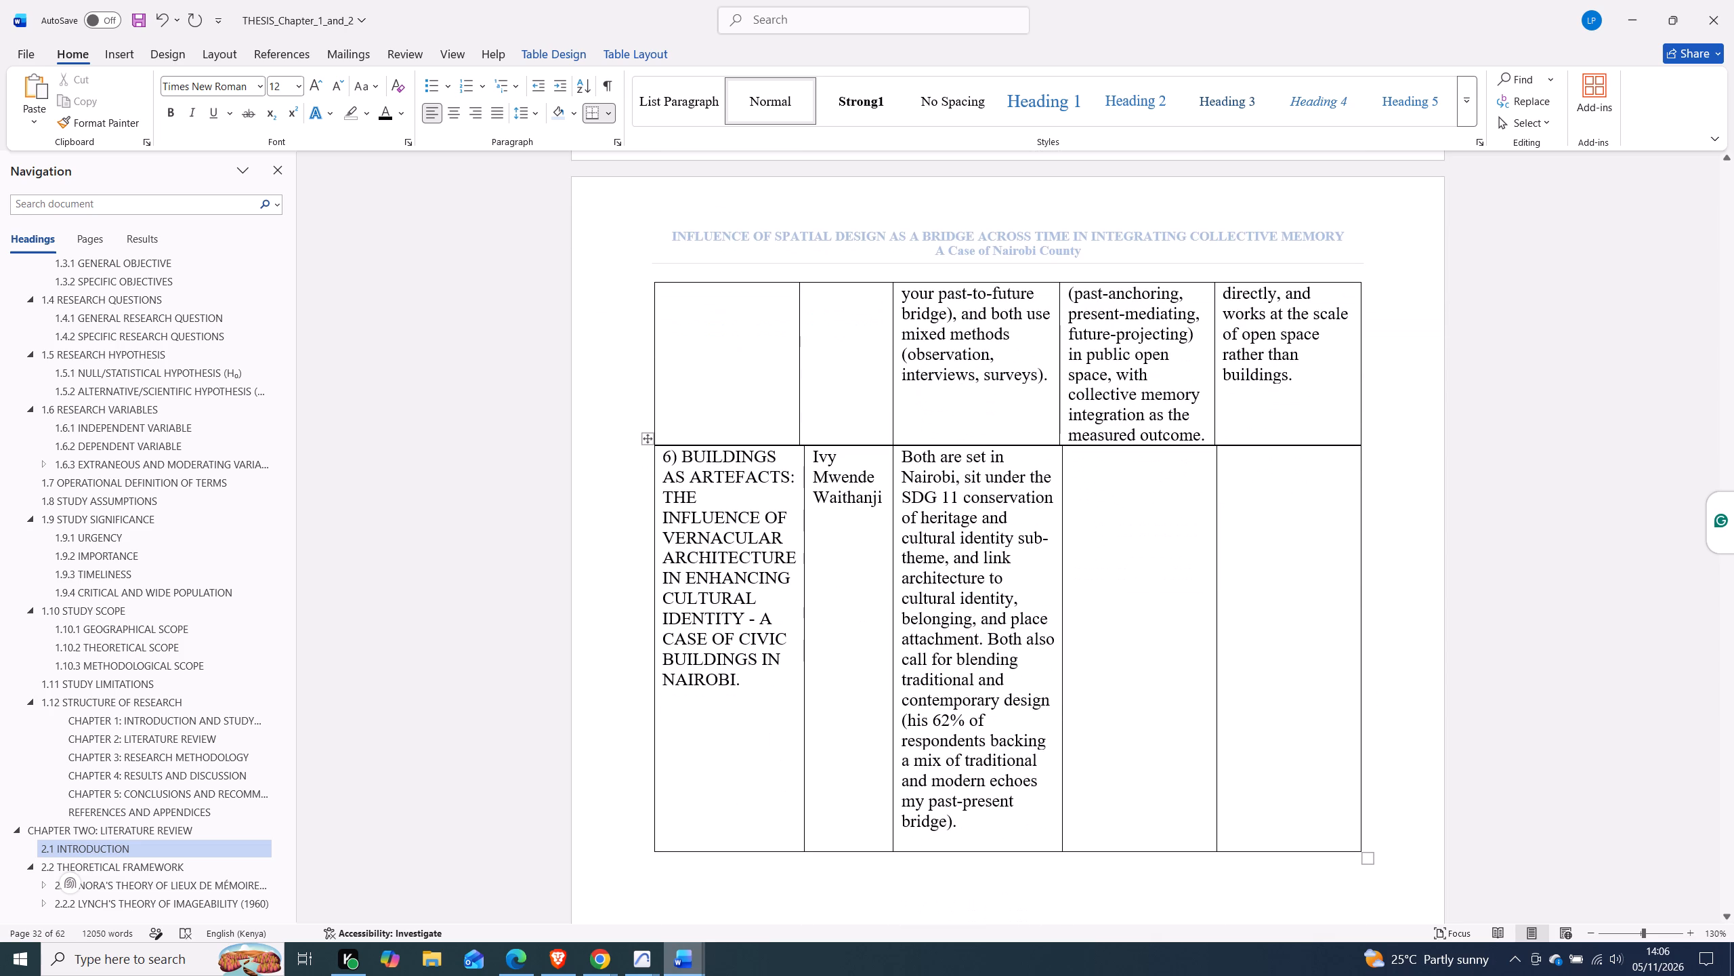
pyautogui.moveTo(1061, 462); pyautogui.dragTo(1056, 458)
pyautogui.moveTo(1056, 458); pyautogui.dragTo(1060, 473)
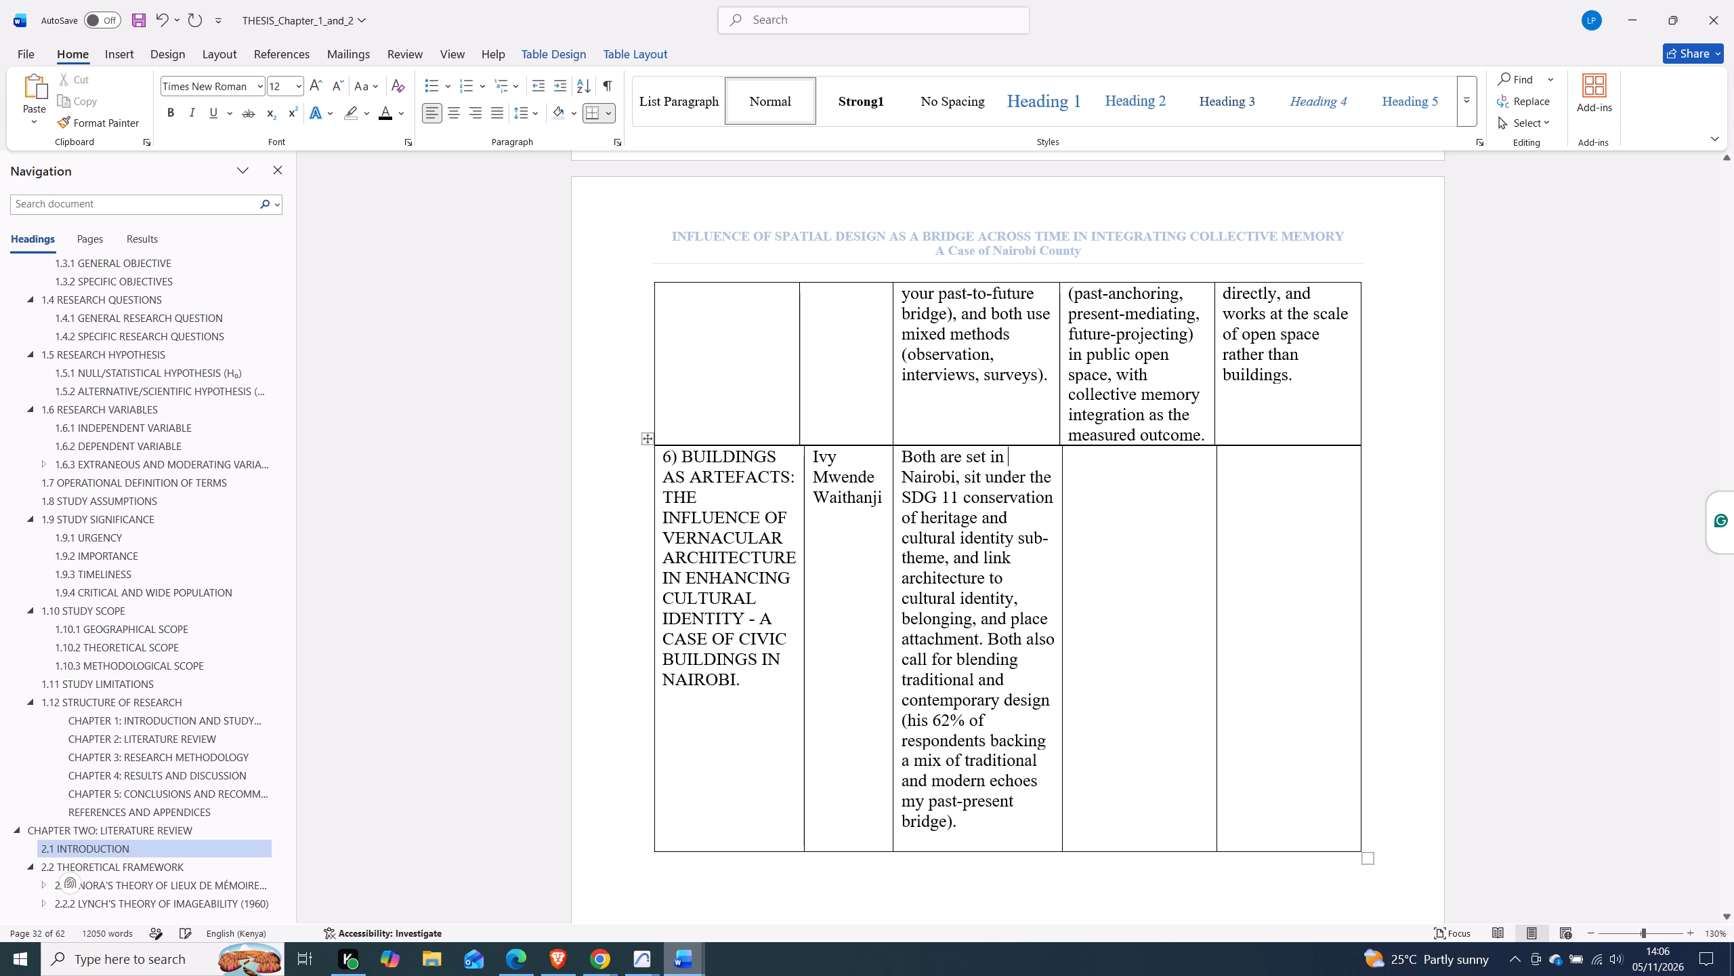
pyautogui.moveTo(1060, 492); pyautogui.dragTo(1040, 492)
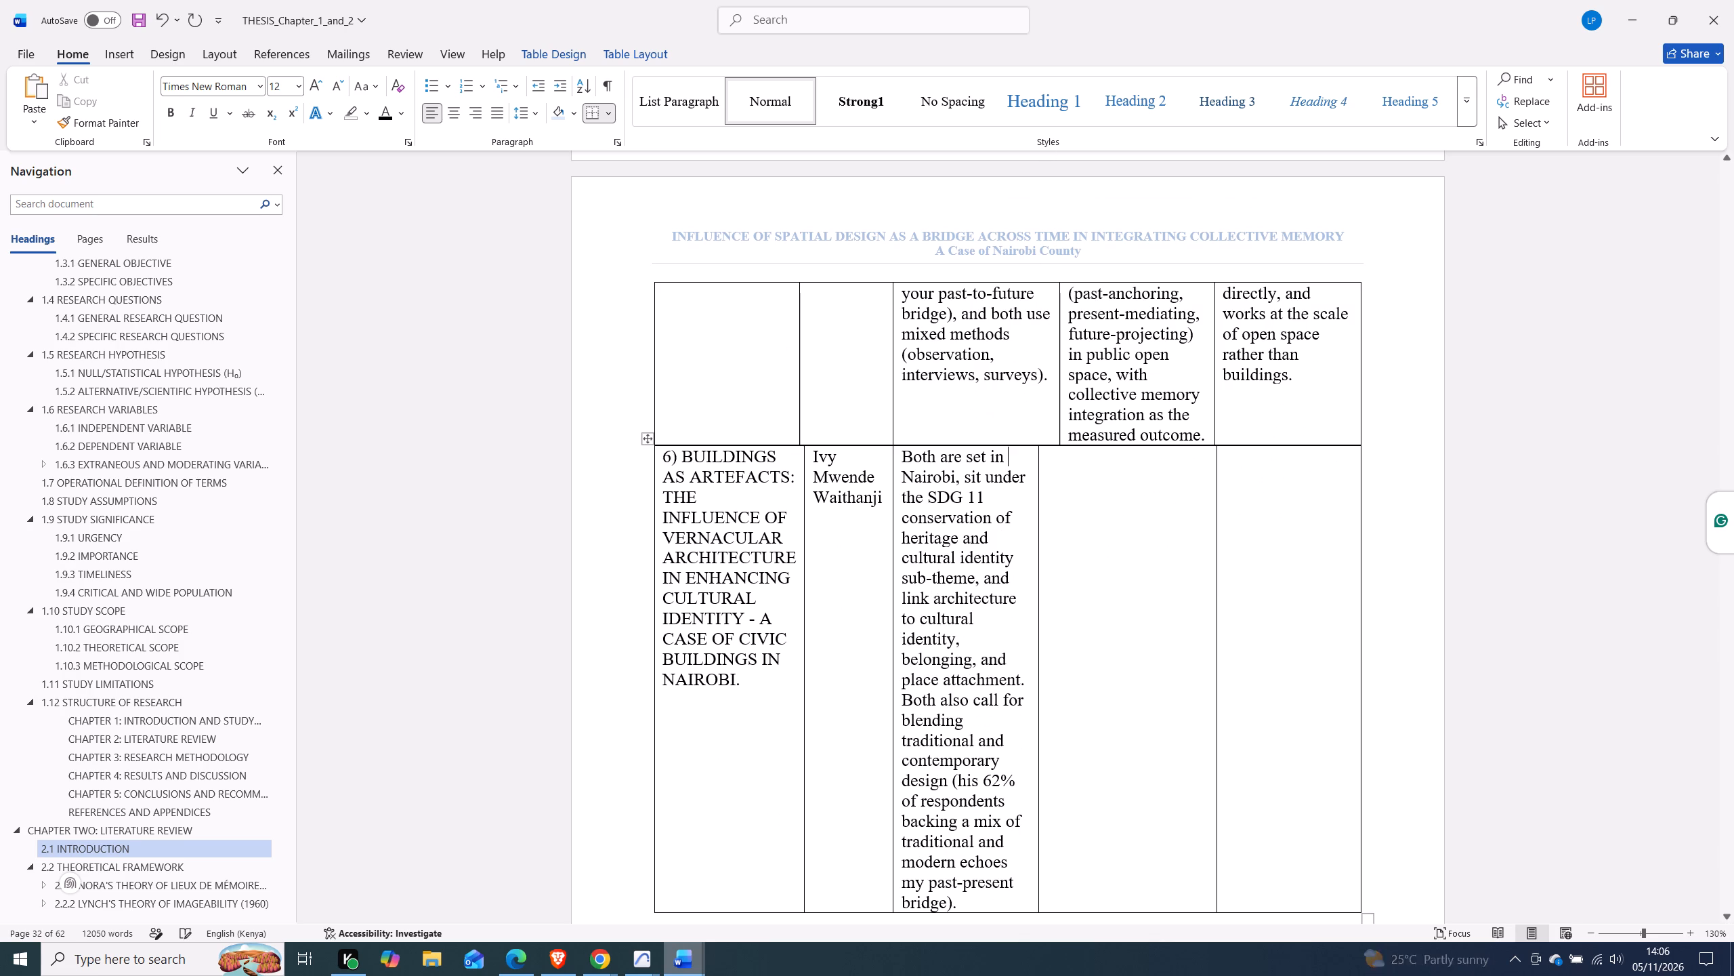
pyautogui.click(1039, 493)
pyautogui.moveTo(1037, 489); pyautogui.dragTo(1055, 490)
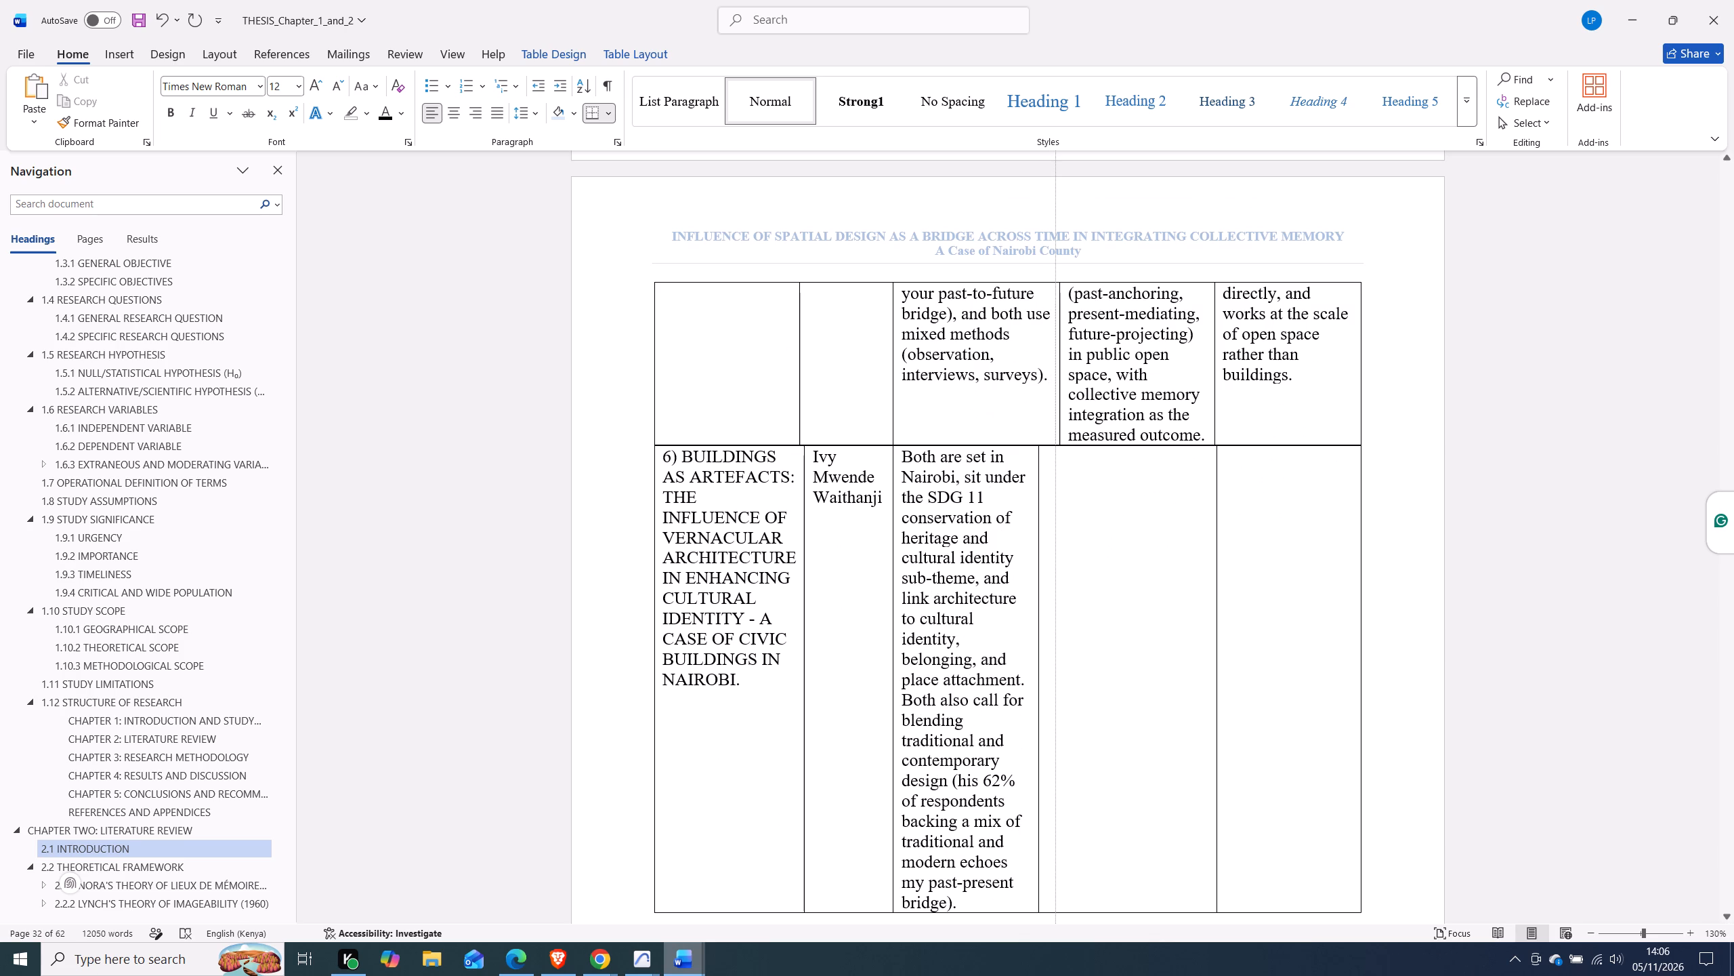
pyautogui.moveTo(1055, 490); pyautogui.dragTo(1063, 491)
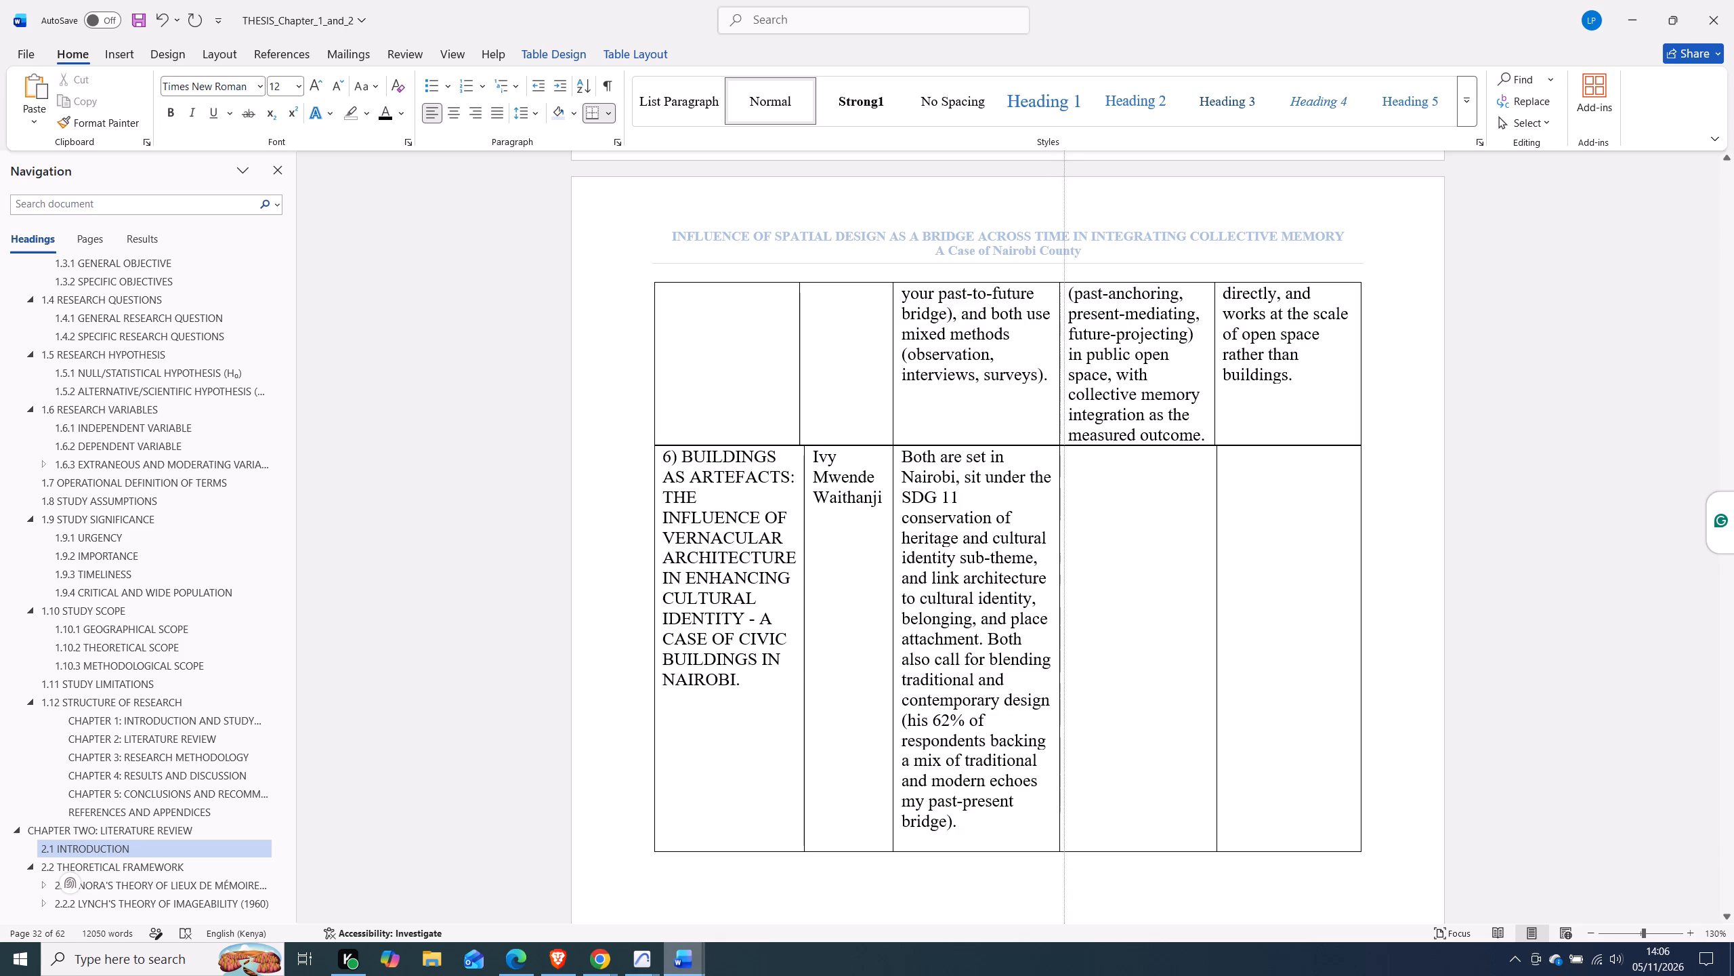
pyautogui.moveTo(1063, 491); pyautogui.dragTo(1059, 491)
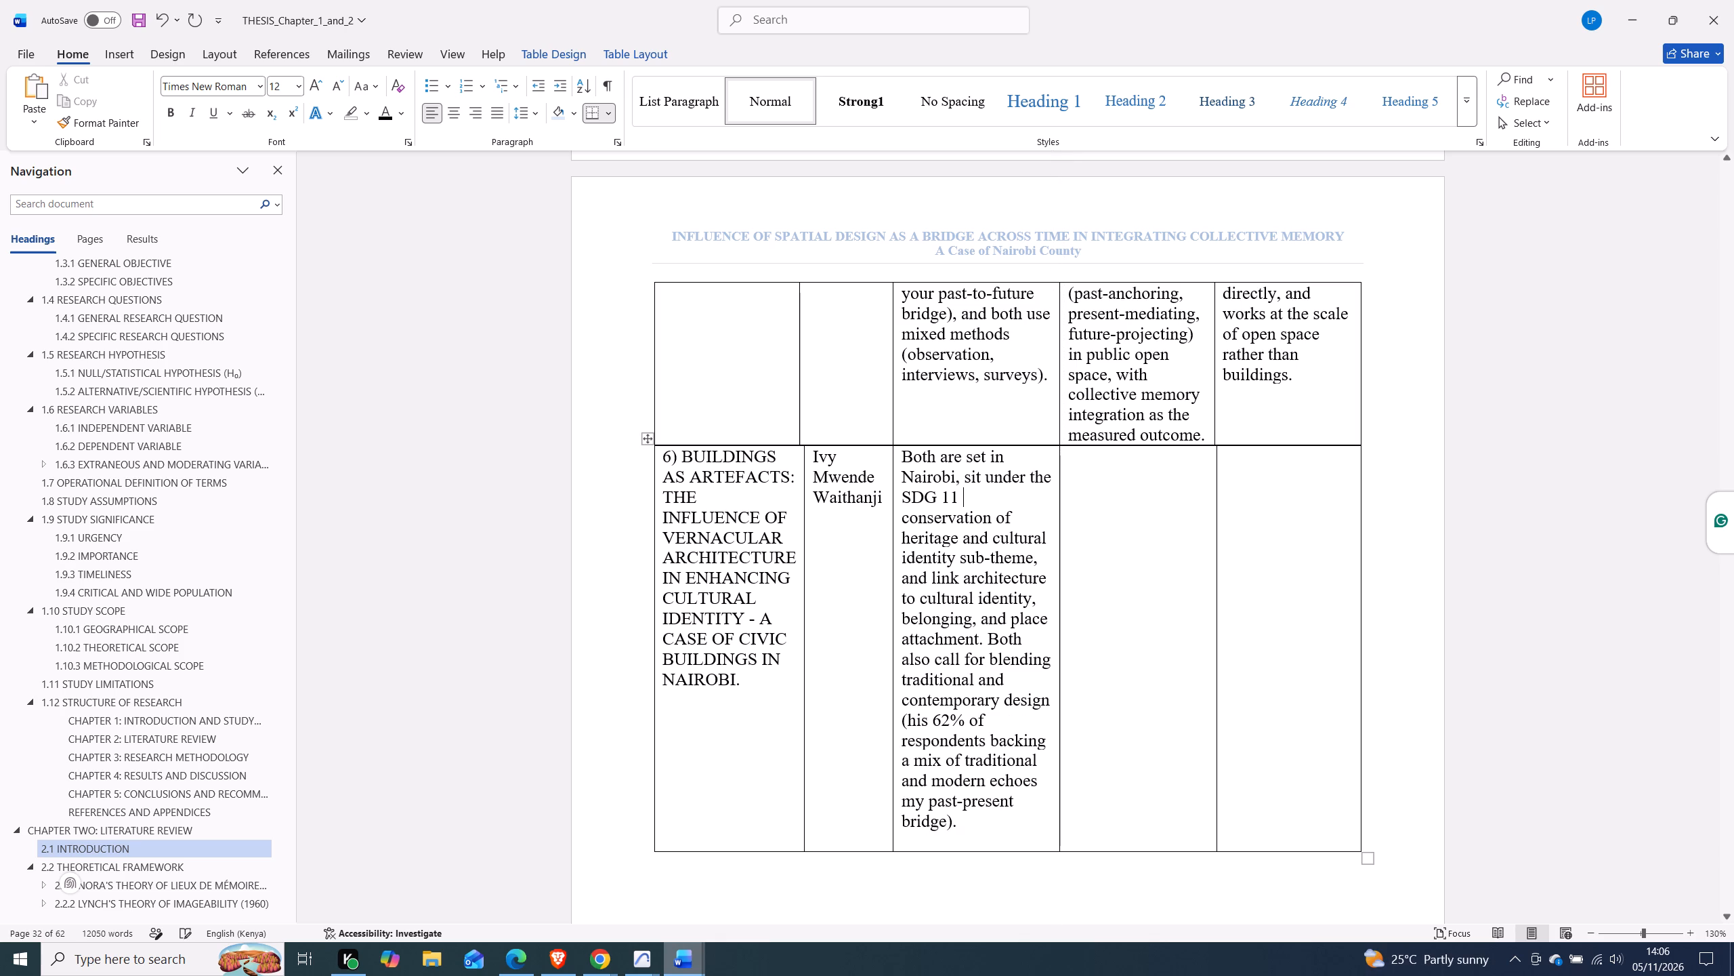
pyautogui.click(1104, 514)
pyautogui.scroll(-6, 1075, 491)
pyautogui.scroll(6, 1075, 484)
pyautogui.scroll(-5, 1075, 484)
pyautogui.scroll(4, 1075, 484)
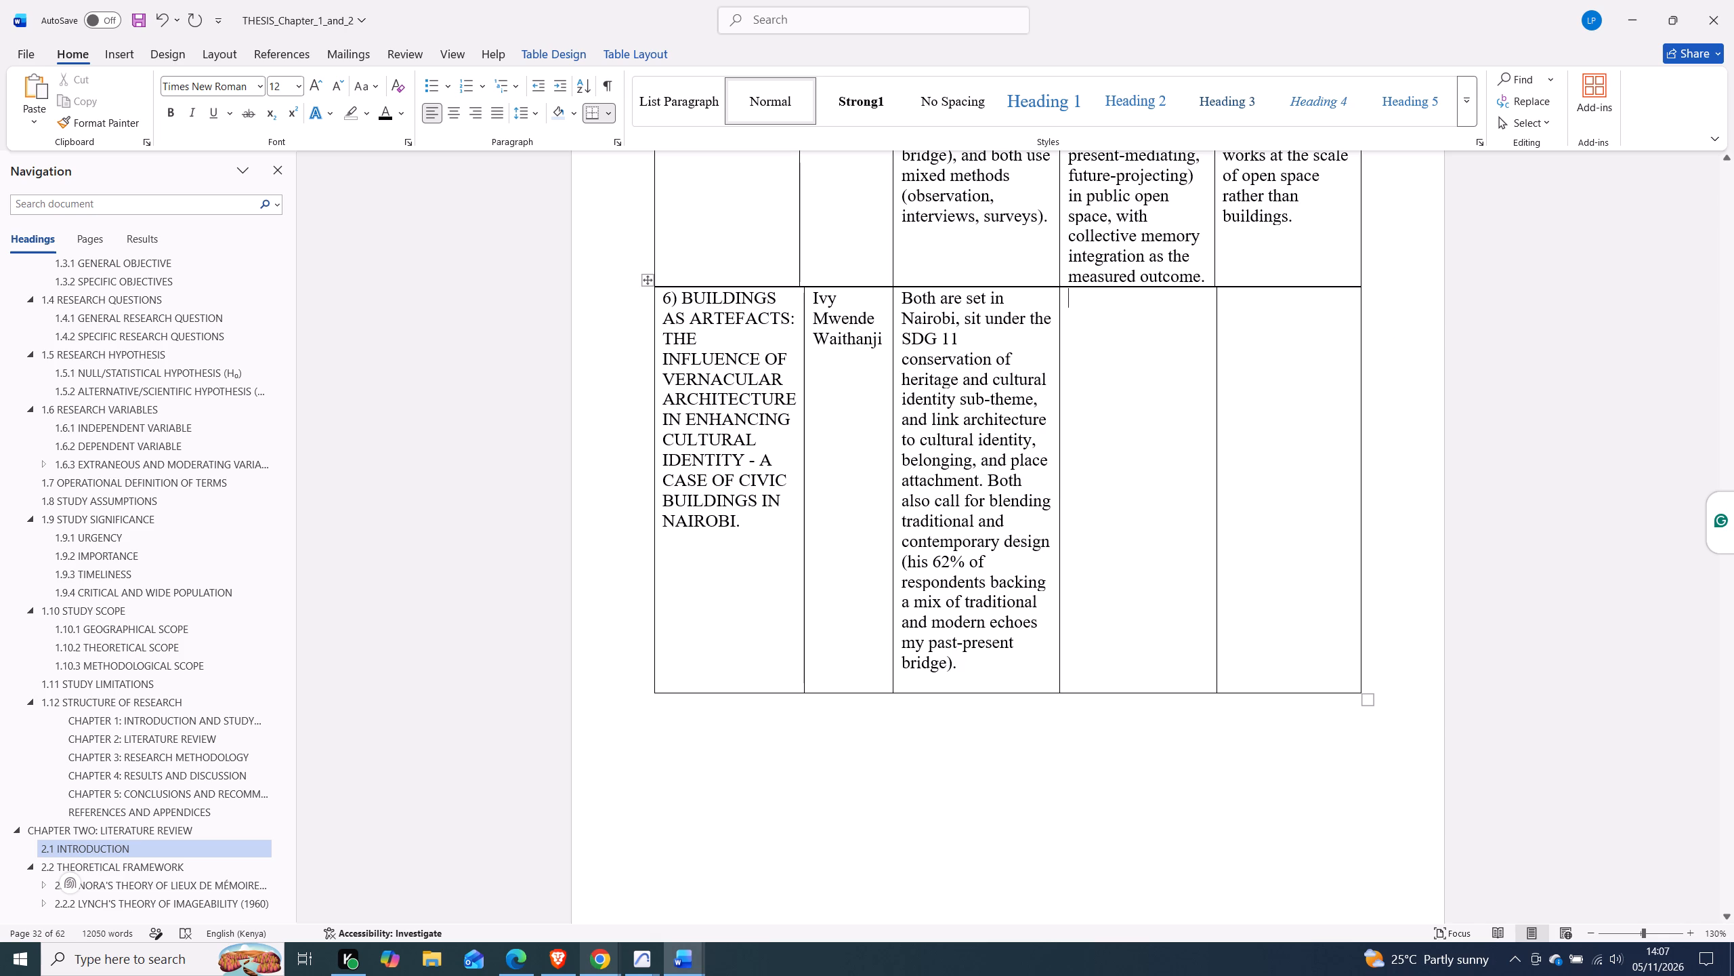
pyautogui.rightClick(1072, 304)
pyautogui.click(1143, 417)
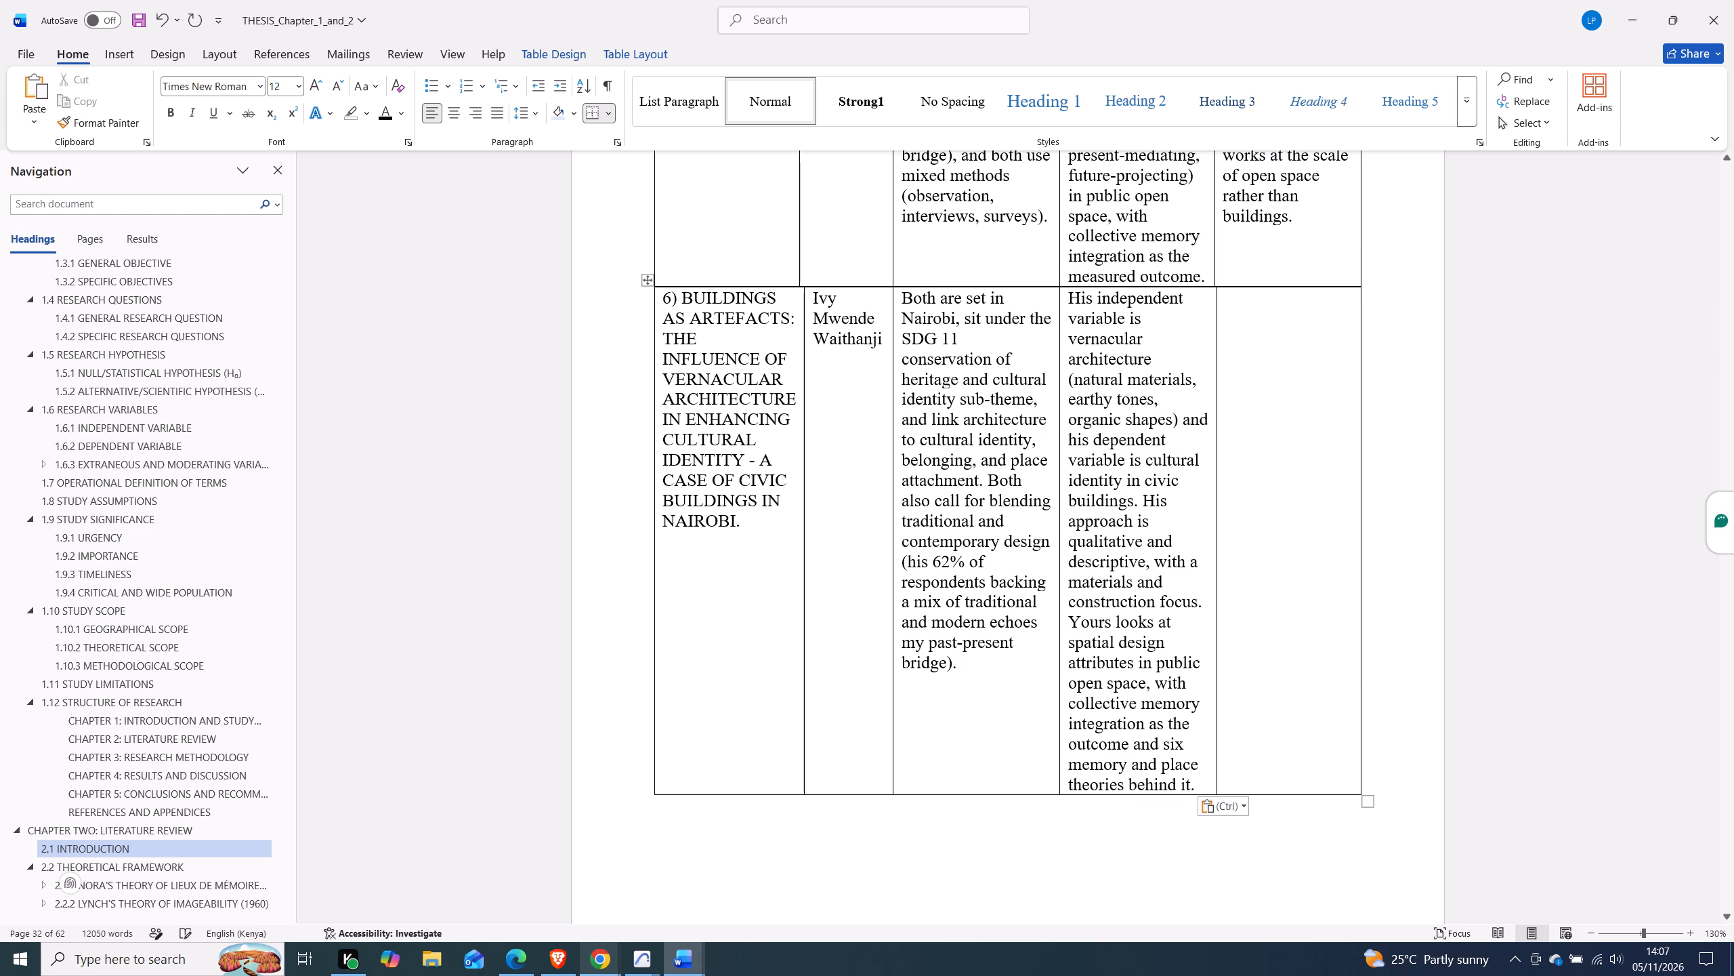
# Change the three masculine pronouns "His", "his" and "His" to "Her", "her" and "Her" in study 6's differences cell.
pyautogui.click(1089, 298)
pyautogui.press('BackSpace')
pyautogui.press('BackSpace')
pyautogui.write('er')
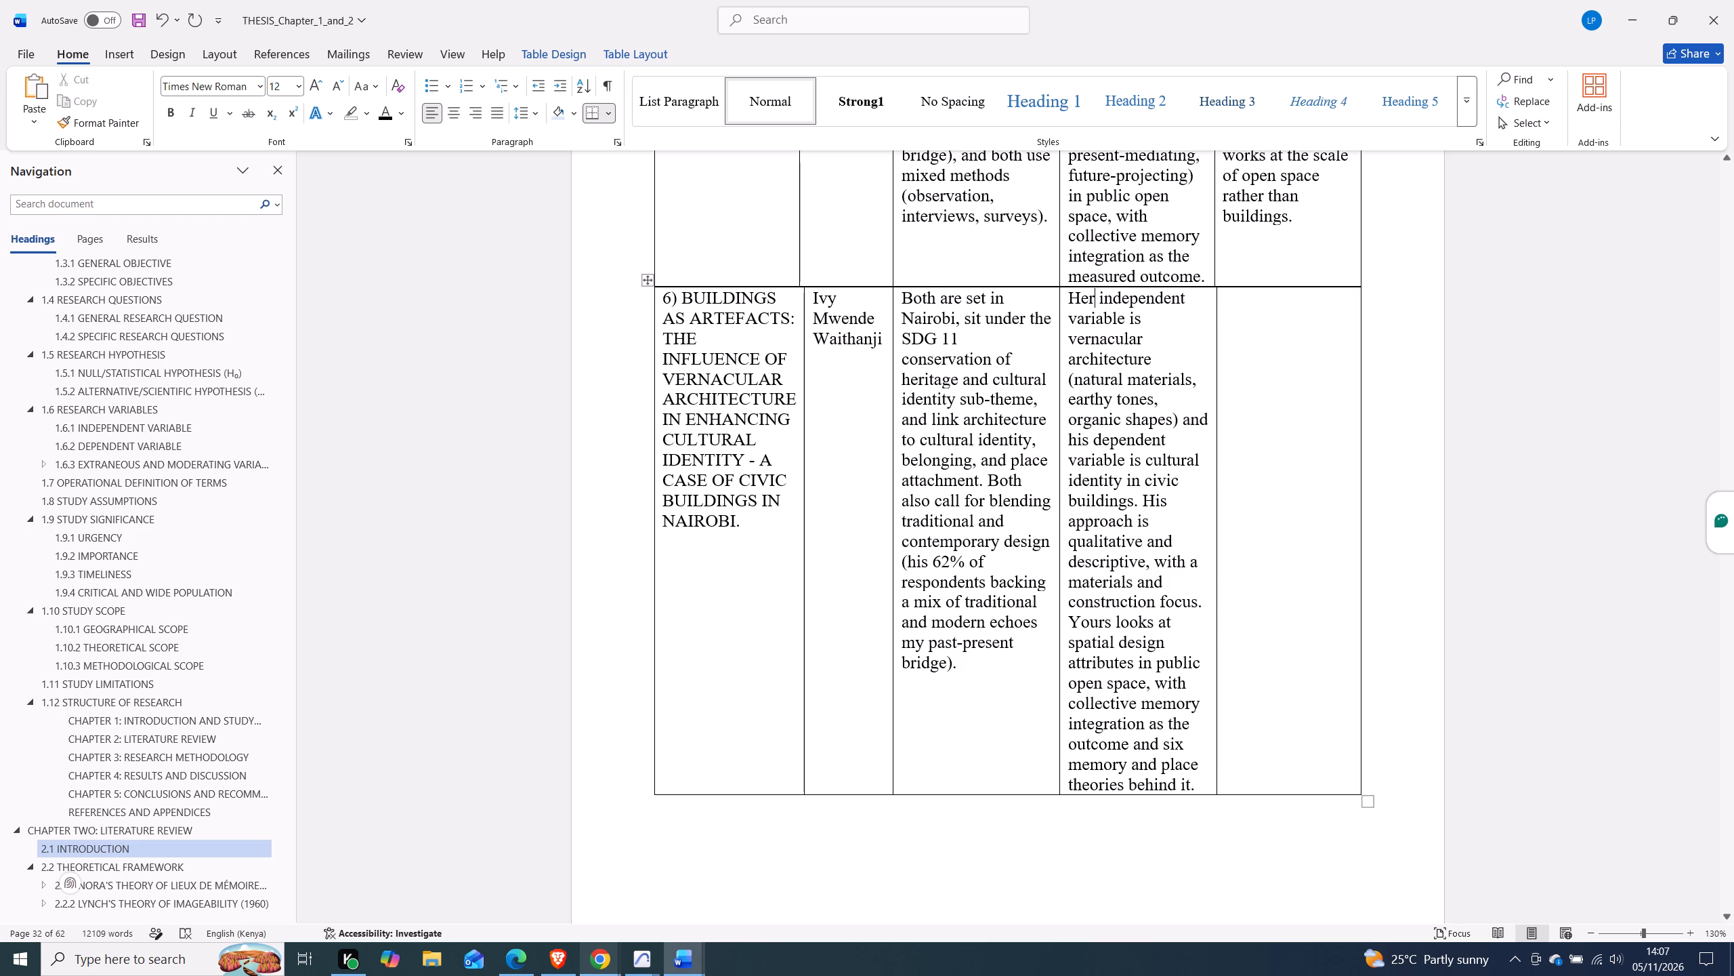
pyautogui.click(1086, 440)
pyautogui.press('BackSpace')
pyautogui.press('BackSpace')
pyautogui.press('e')
pyautogui.press('r')
pyautogui.click(1168, 500)
pyautogui.press('BackSpace')
pyautogui.press('BackSpace')
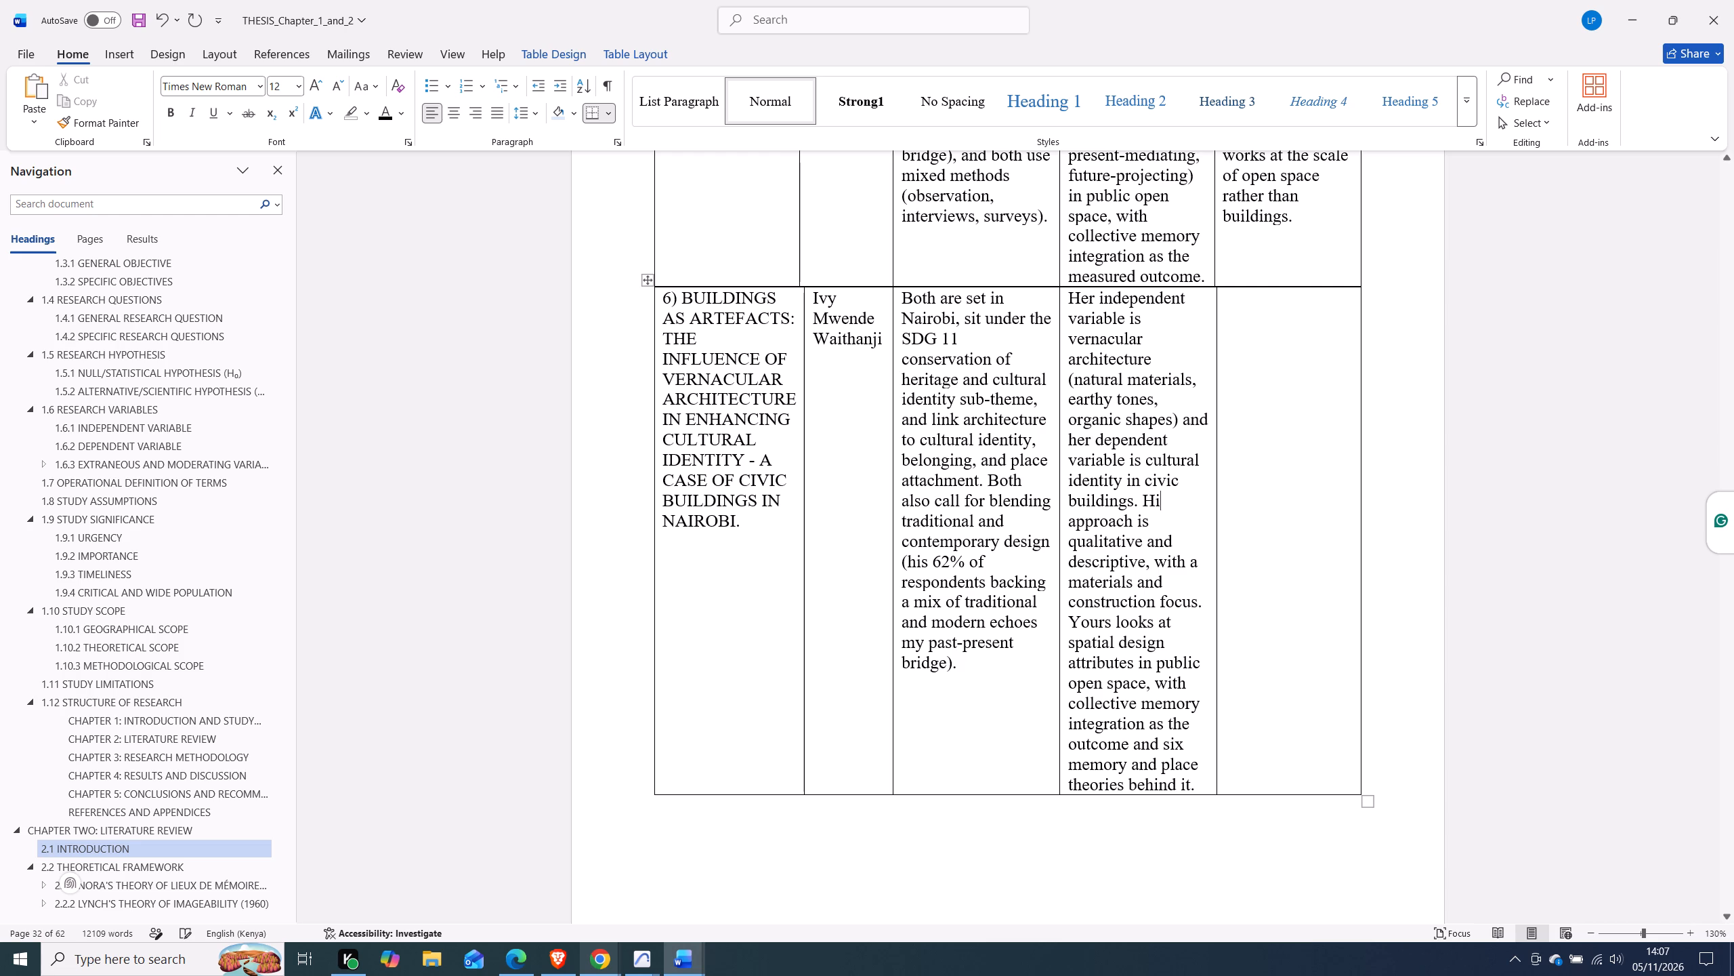
pyautogui.write('er')
# Replace "Yours" with "mine" before "looks at spatial design attributes" in study 6's differences cell.
pyautogui.moveTo(1113, 623); pyautogui.dragTo(1074, 621)
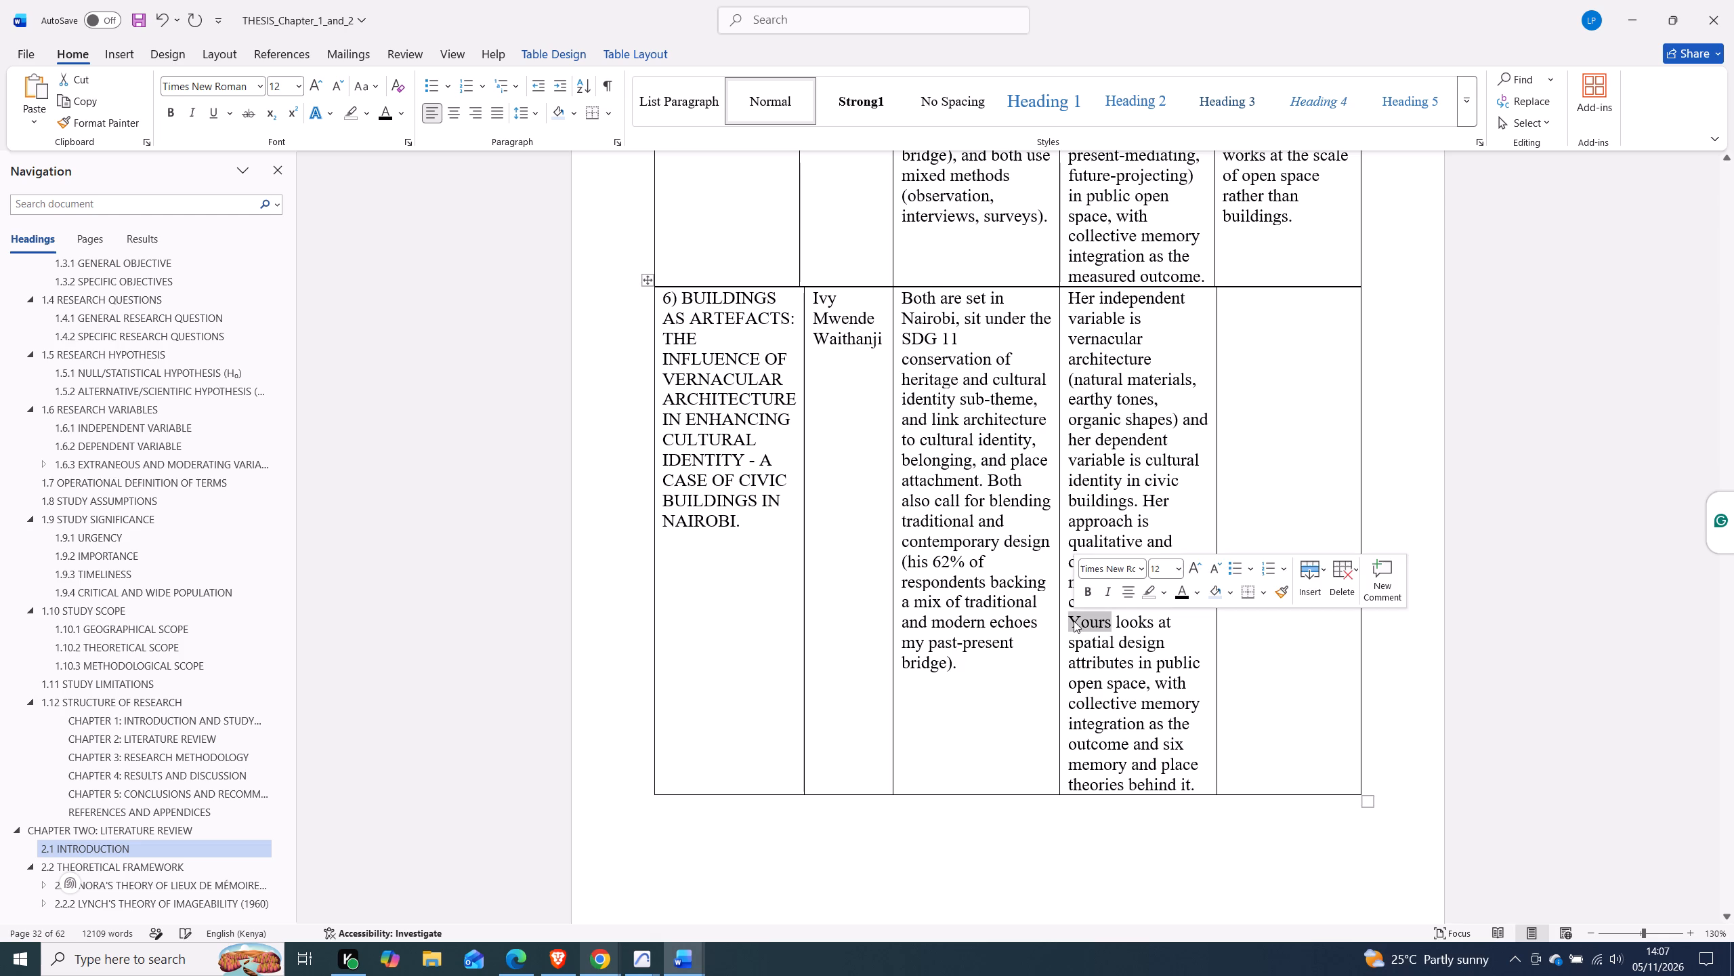
pyautogui.write('mine')
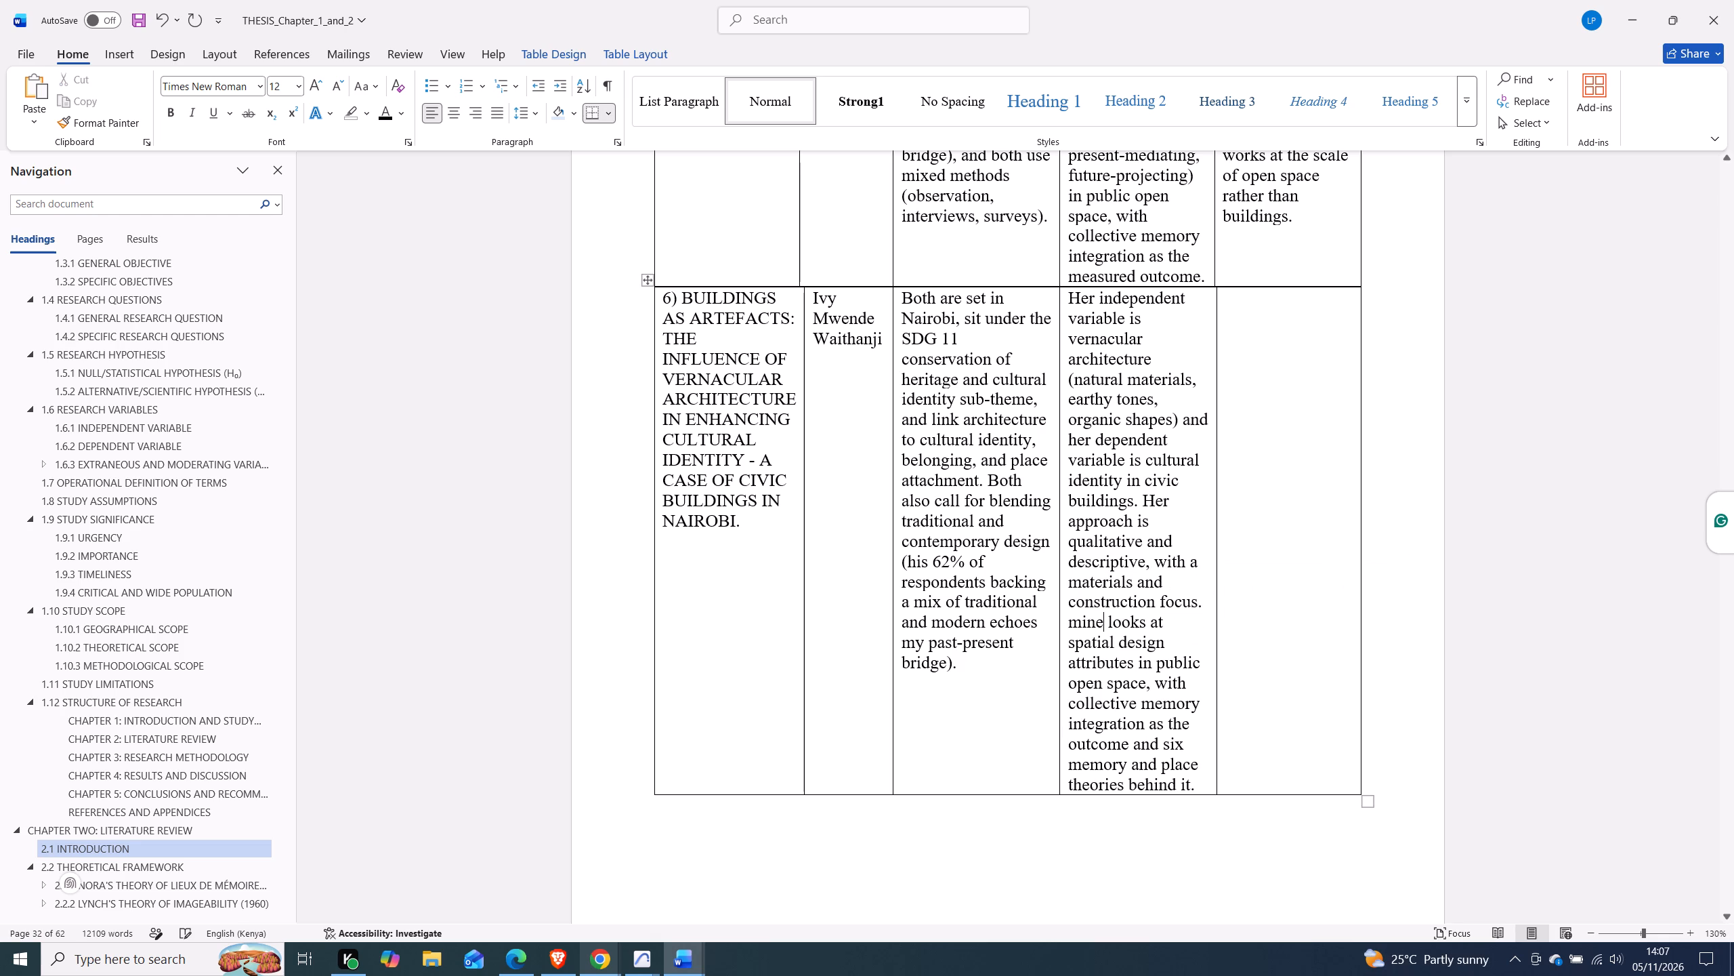
# Review the wording and column layout of the earlier studies' rows in the comparison table against study 6's row.
pyautogui.scroll(-1, 1128, 649)
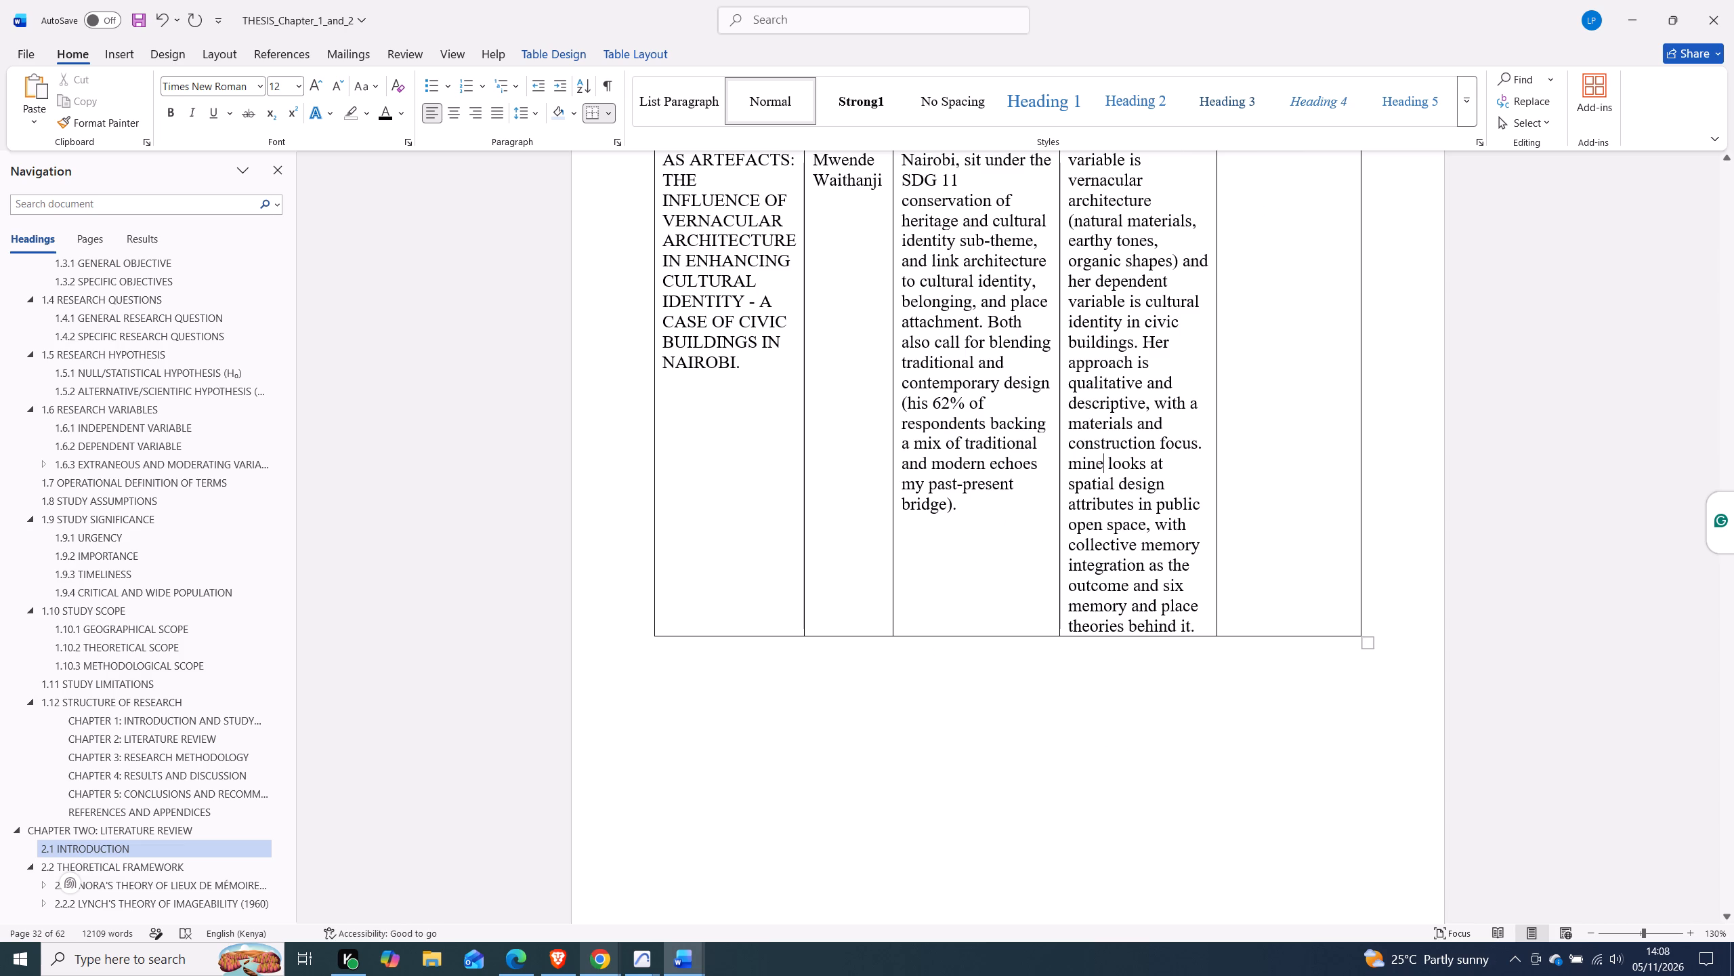
pyautogui.scroll(3, 1133, 534)
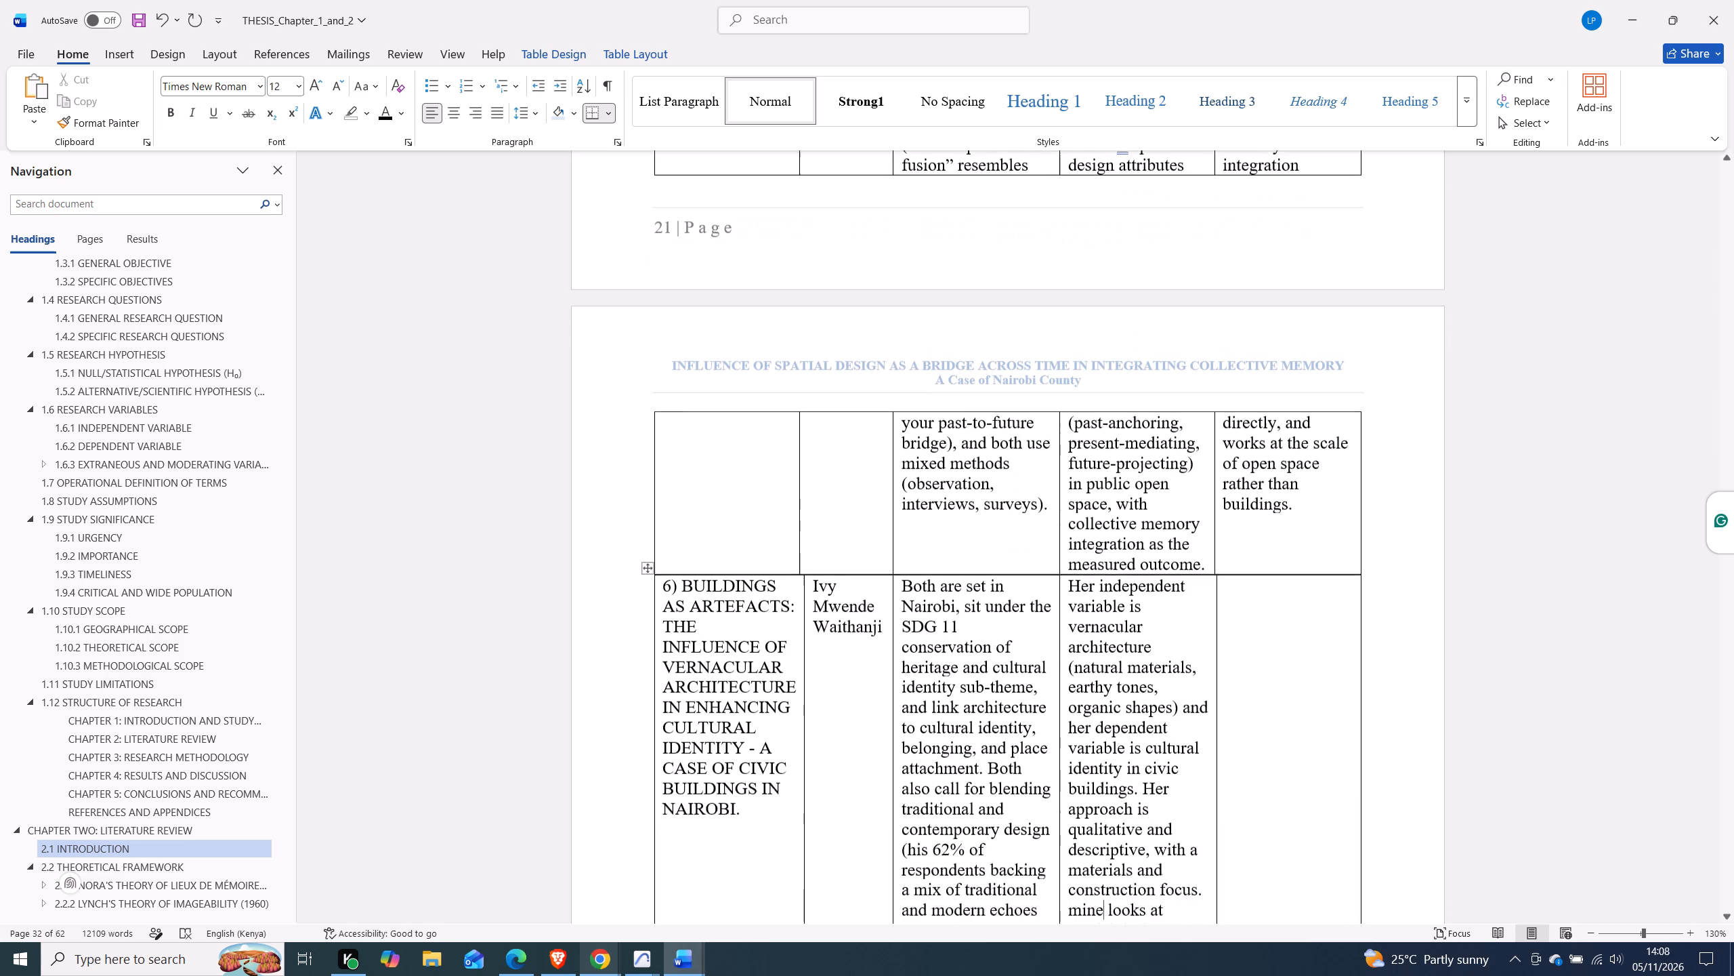
pyautogui.scroll(4, 1131, 522)
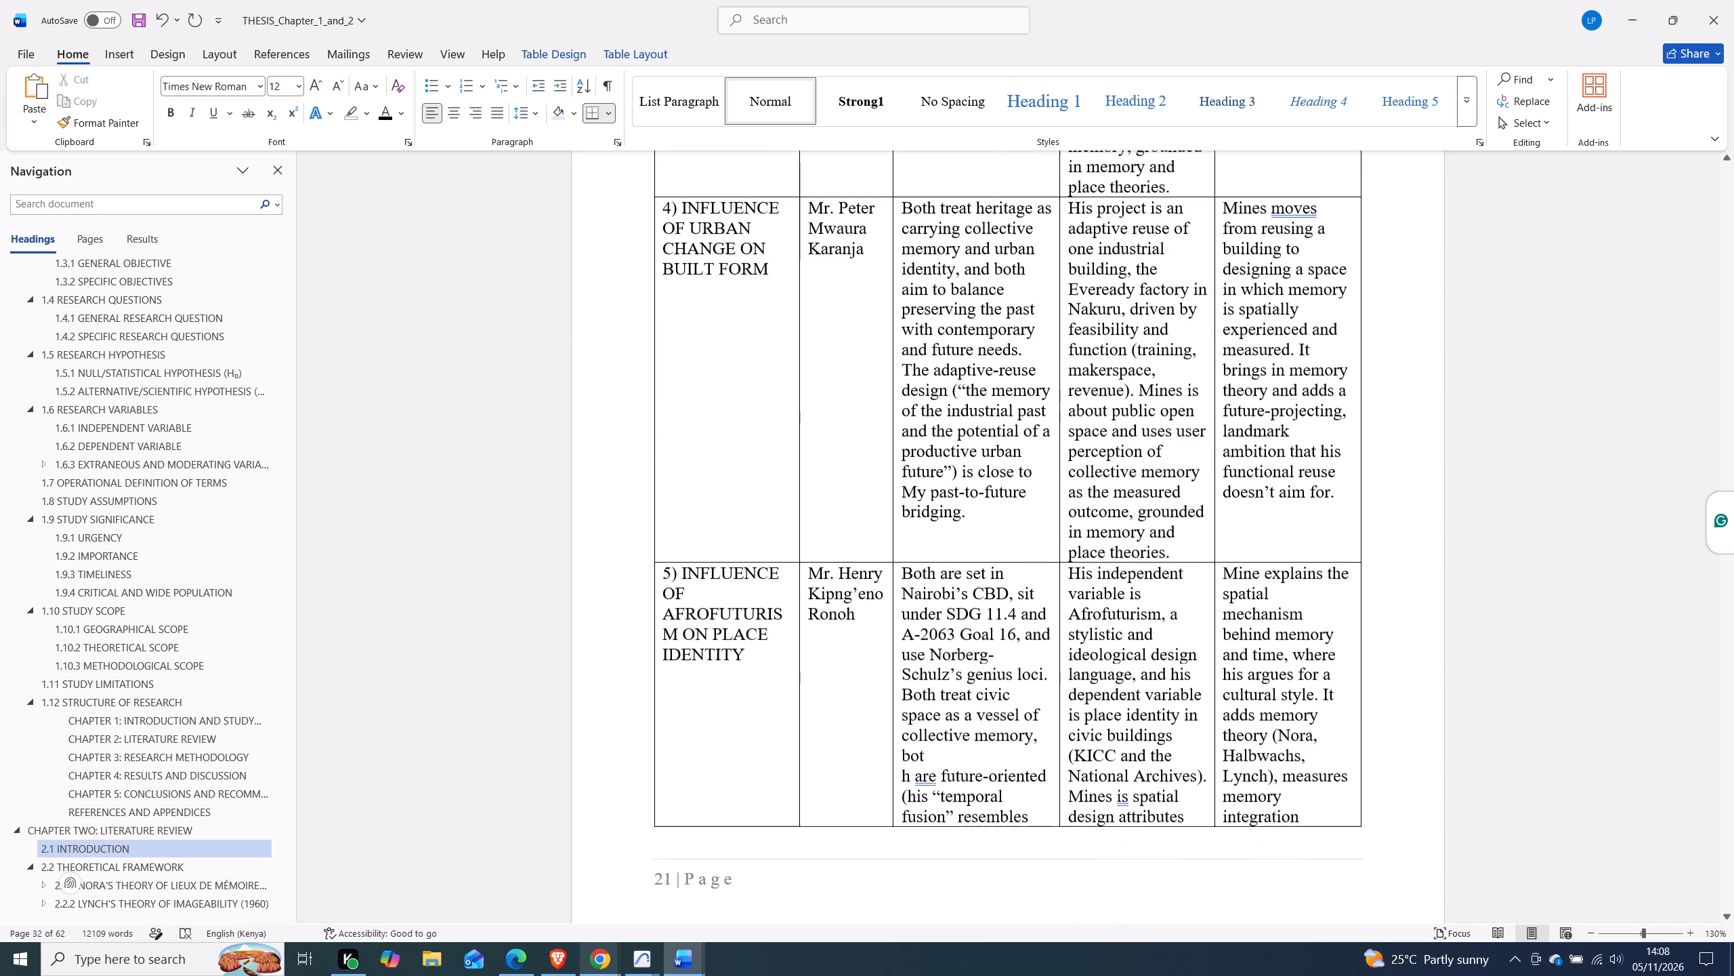
pyautogui.scroll(9, 1131, 522)
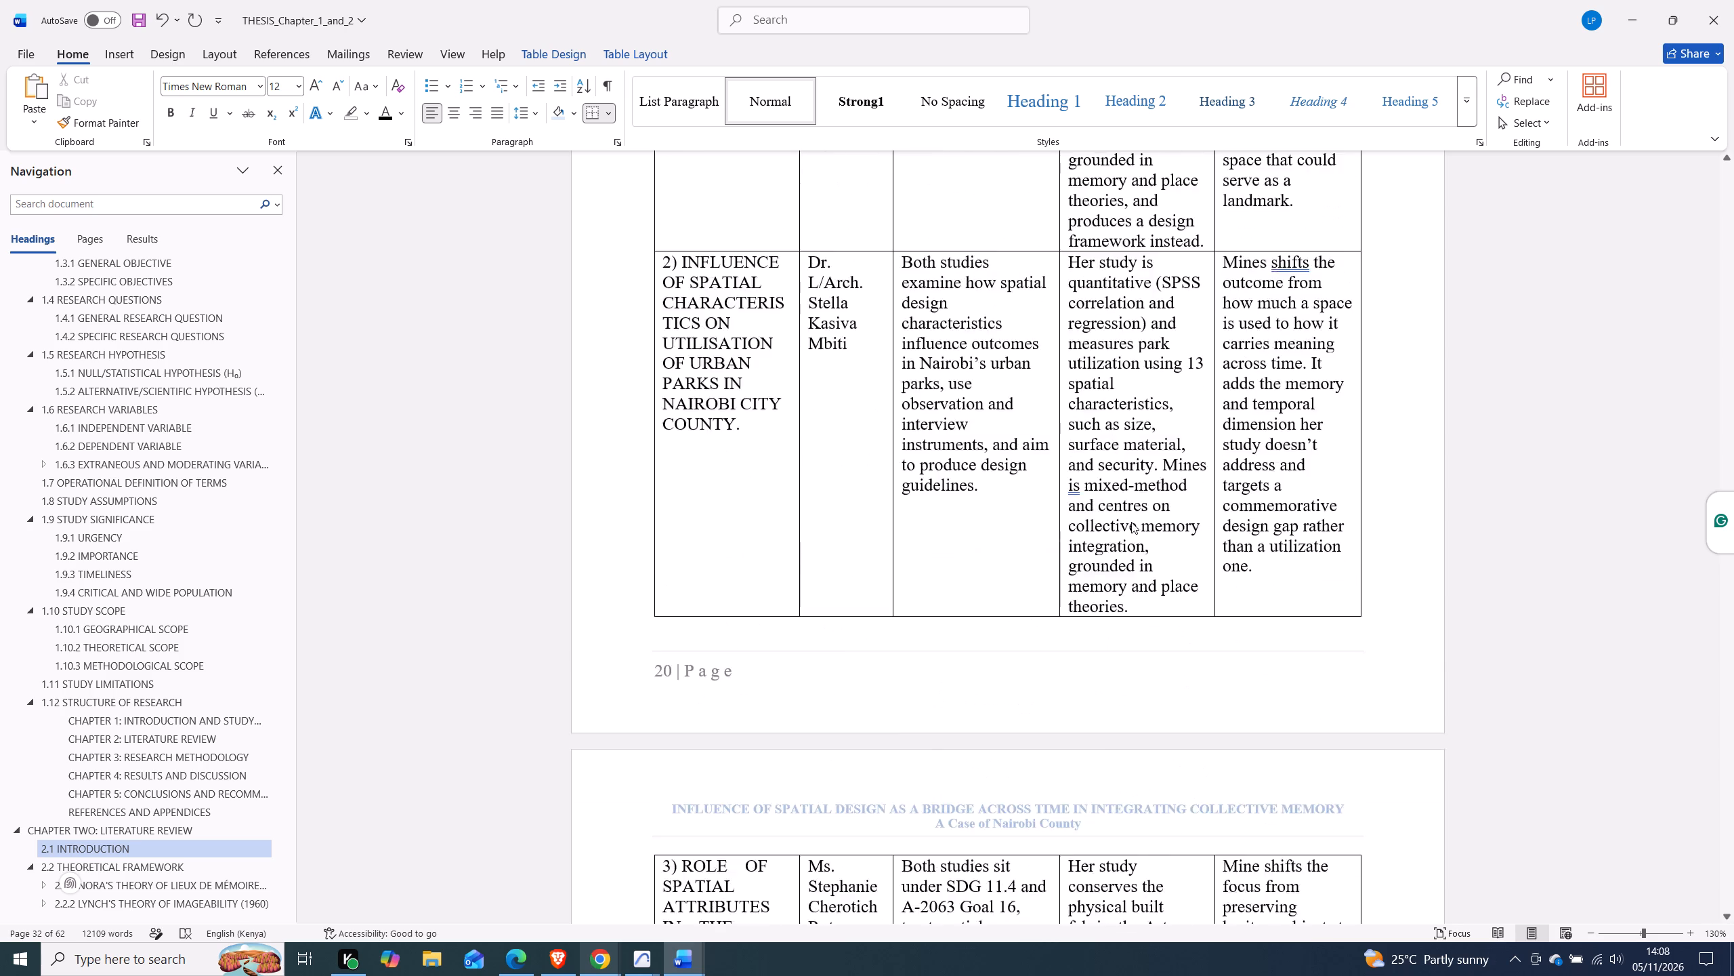
pyautogui.scroll(2, 1131, 522)
pyautogui.scroll(-13, 1131, 522)
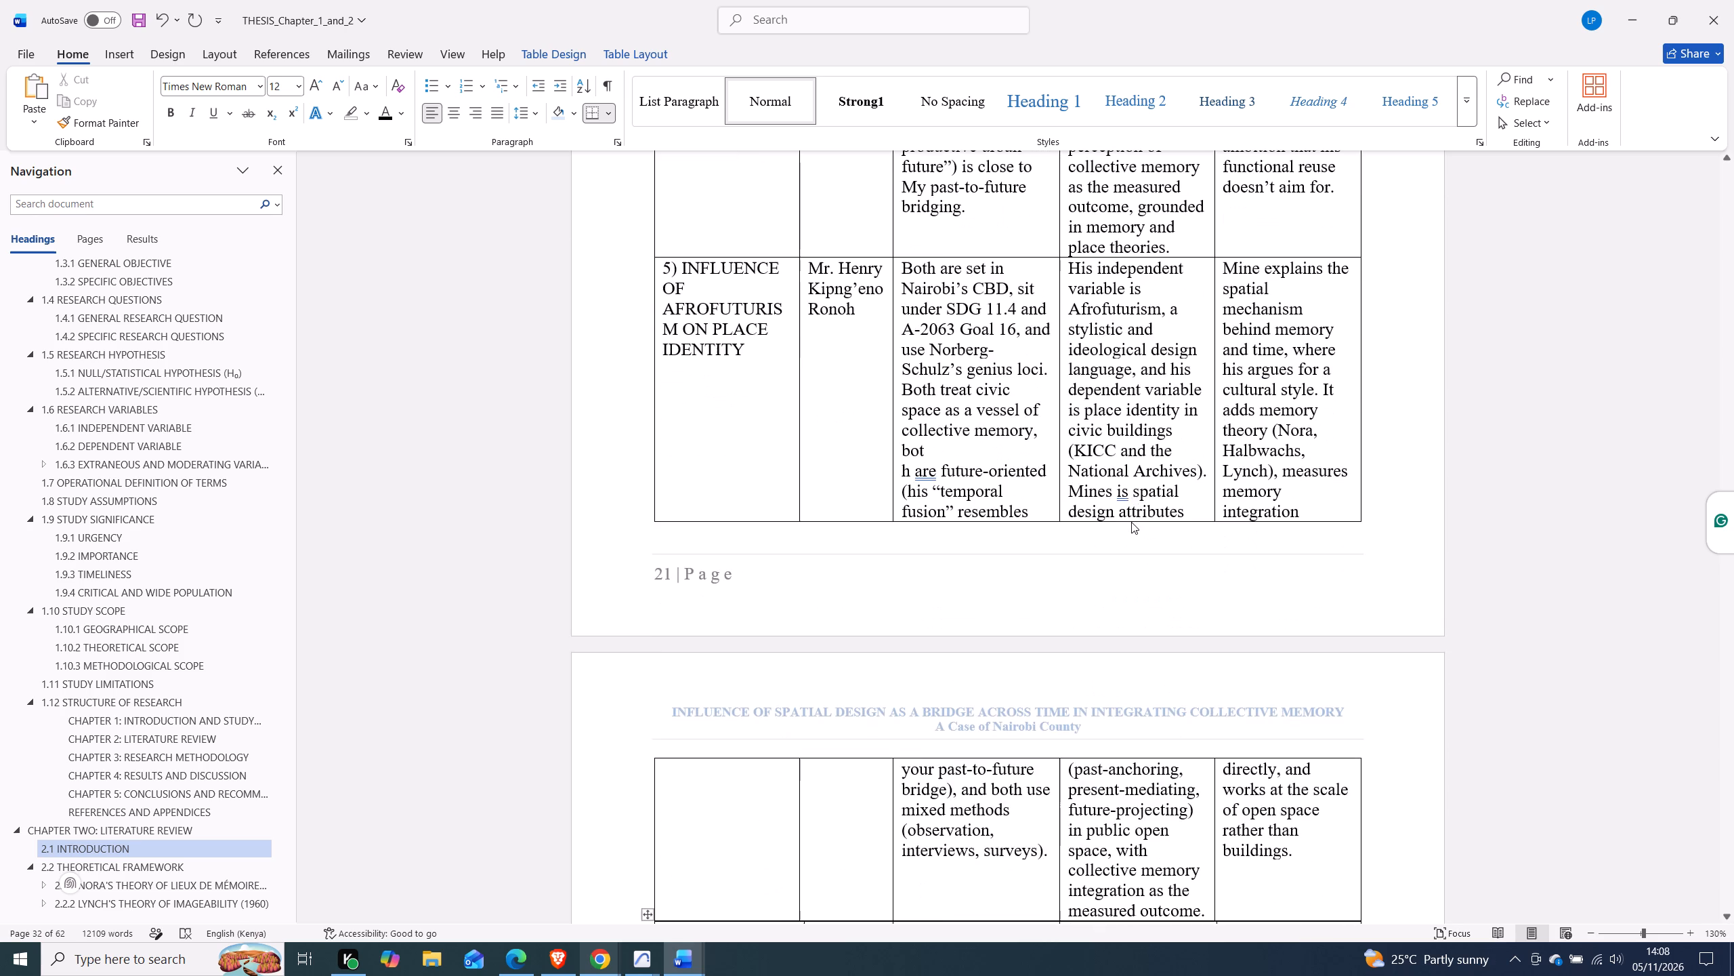
pyautogui.scroll(-4, 1131, 522)
pyautogui.scroll(1, 1049, 517)
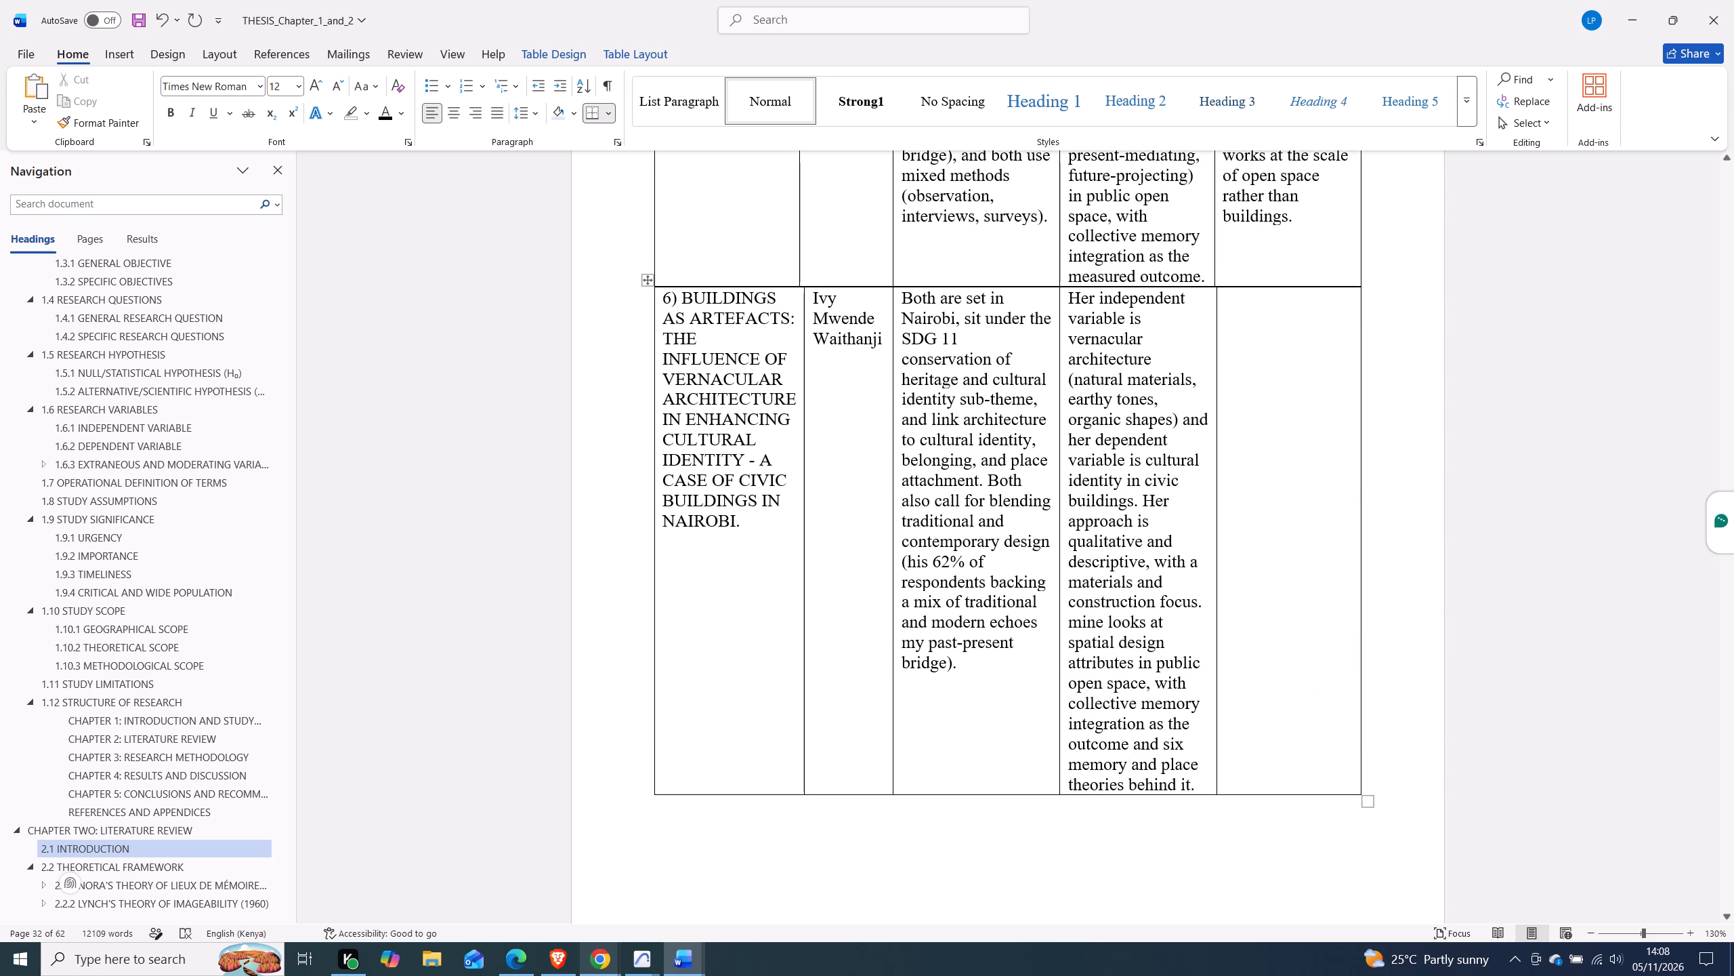
pyautogui.scroll(5, 1049, 517)
pyautogui.scroll(-6, 1049, 517)
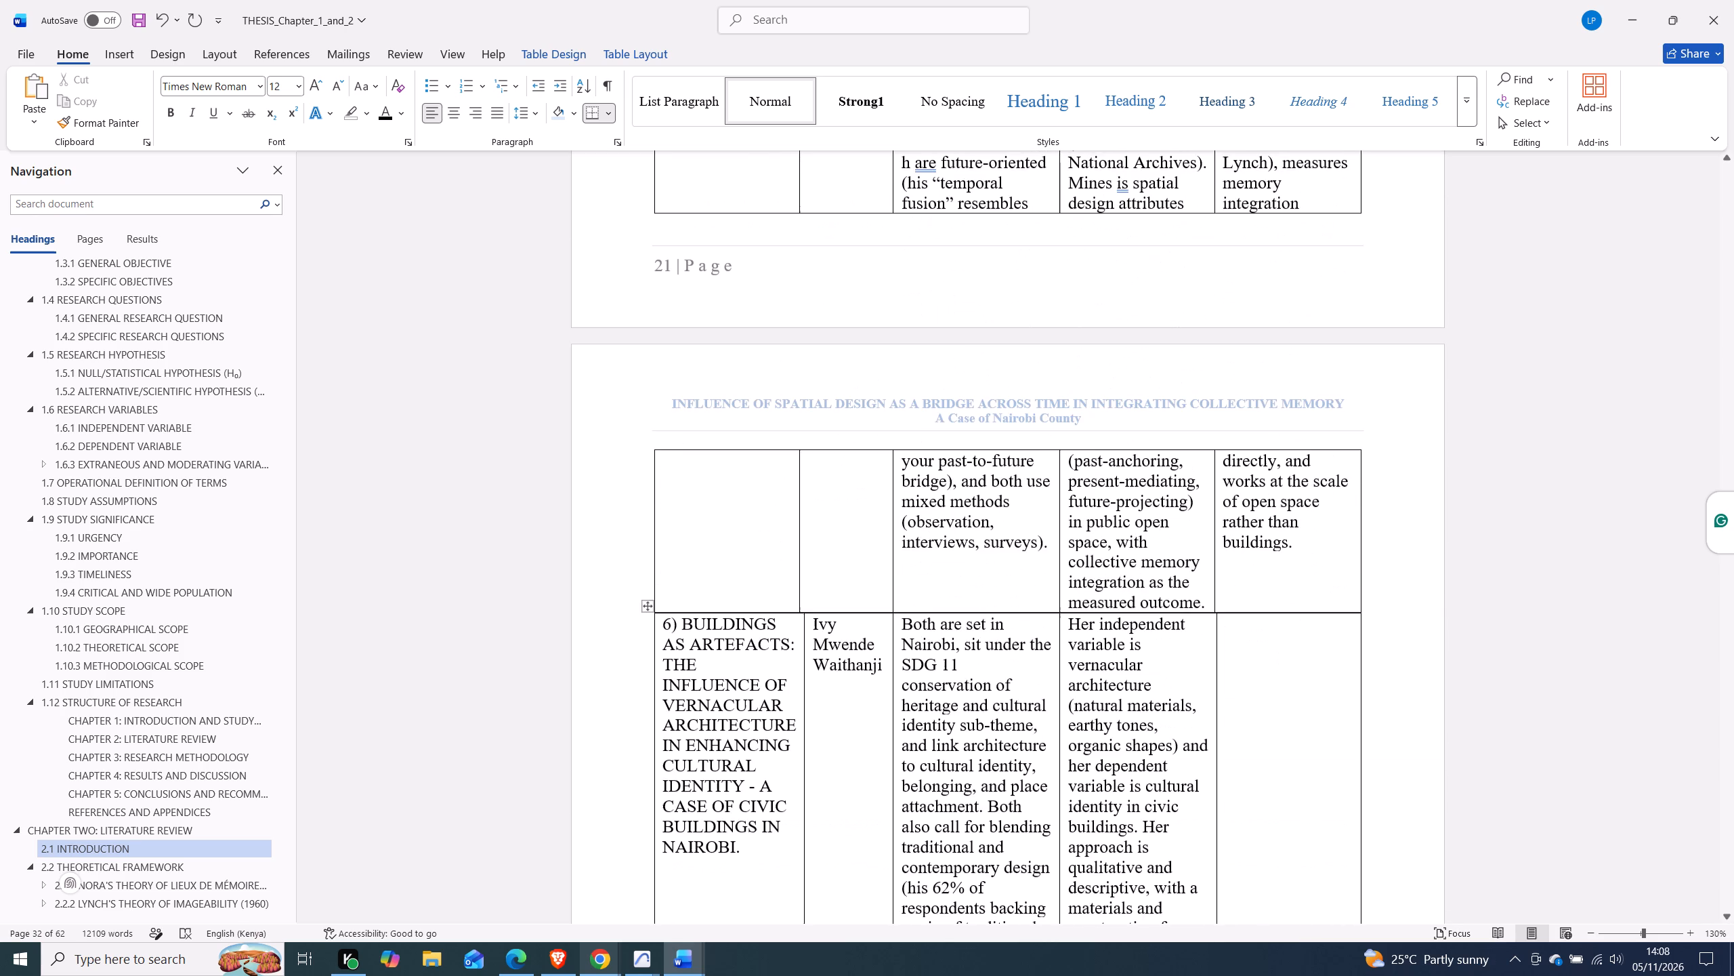
pyautogui.scroll(2, 1233, 427)
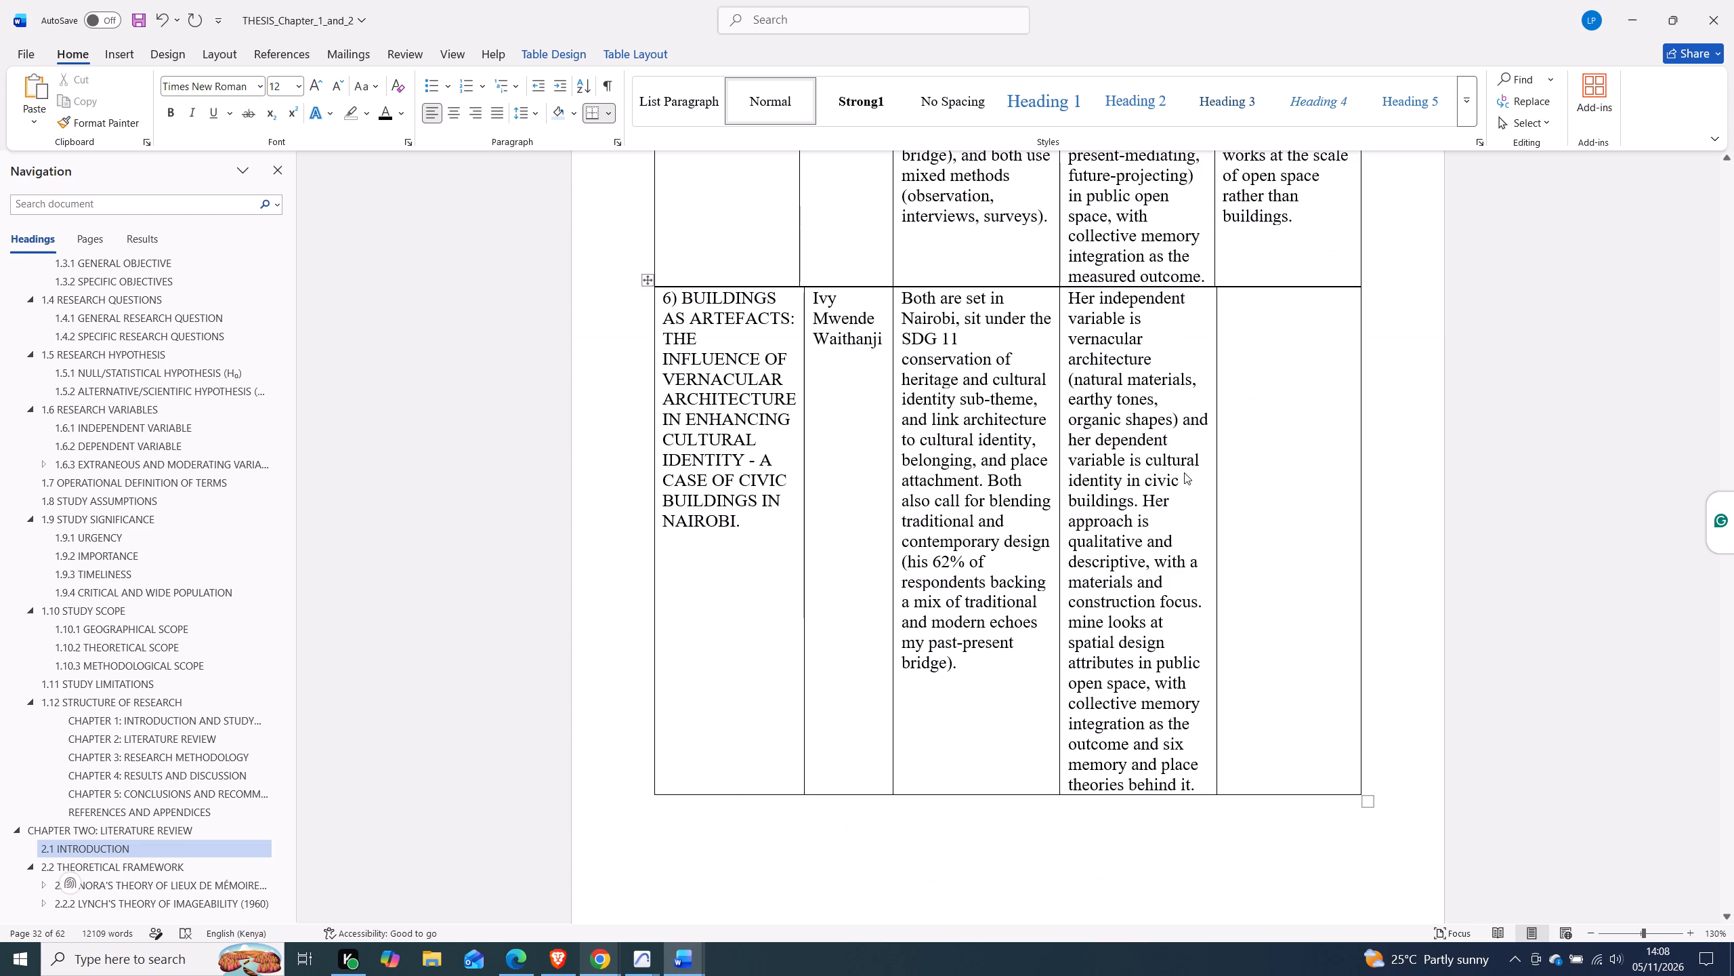
# Align study 6's border between the differences and new contribution cells with the same border in the row above.
pyautogui.scroll(-1, 1223, 359)
pyautogui.moveTo(1217, 464); pyautogui.dragTo(1216, 472)
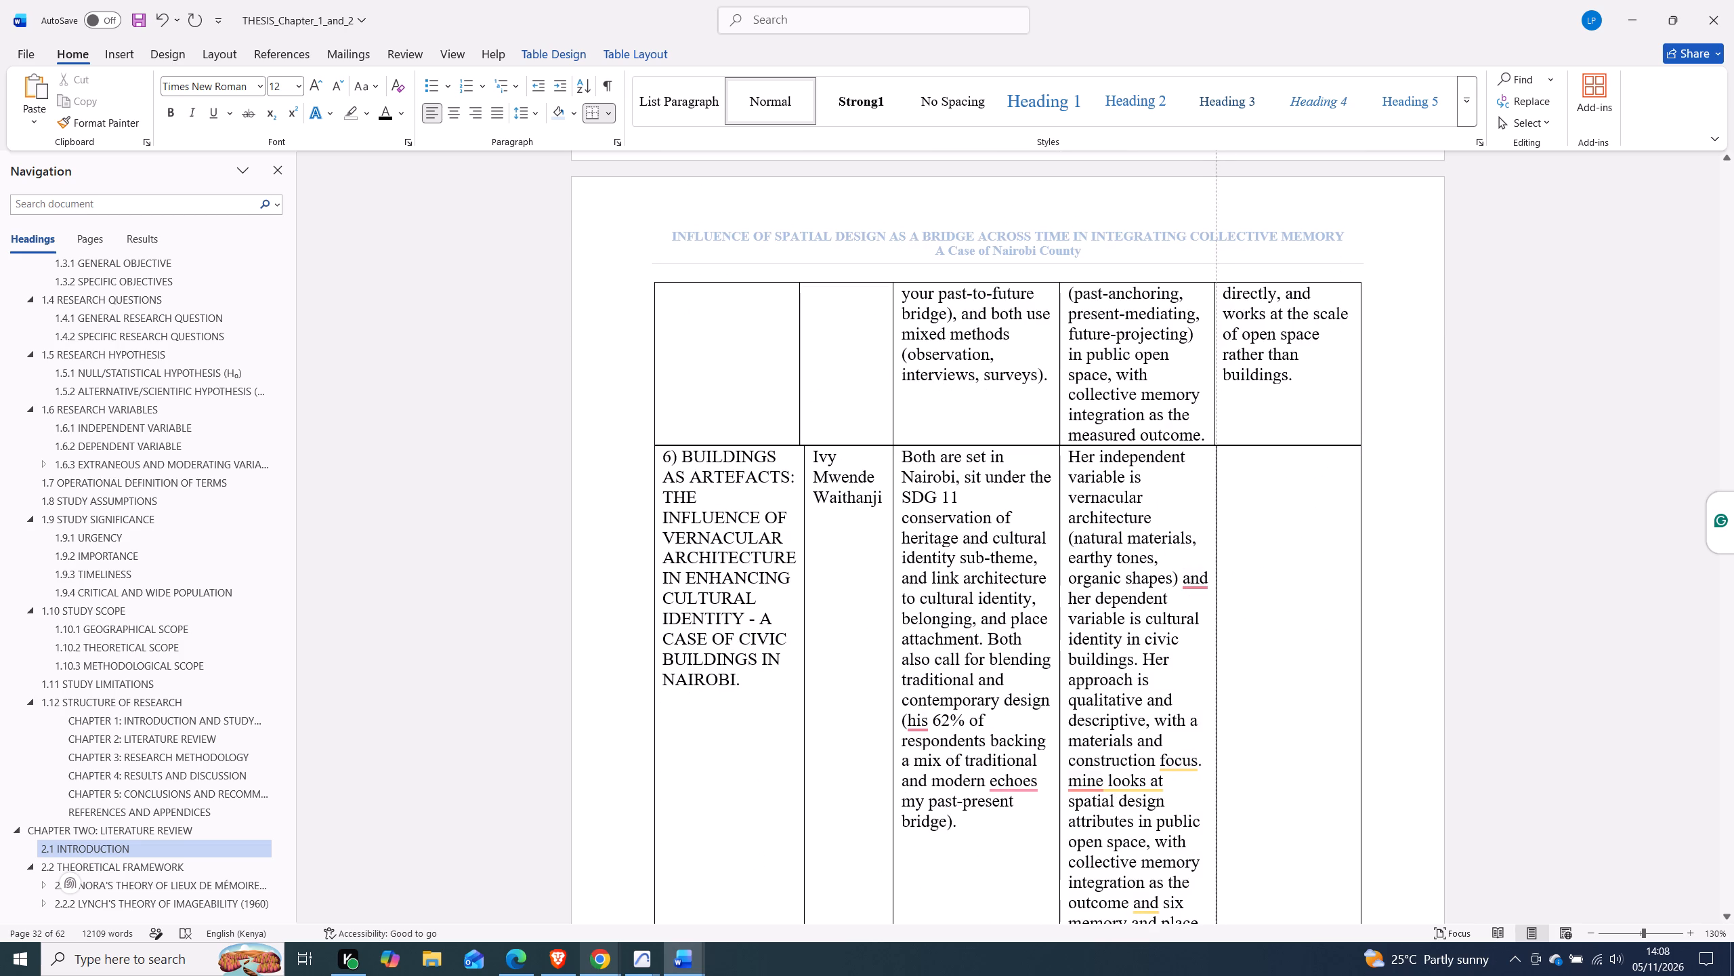
pyautogui.moveTo(1216, 472); pyautogui.dragTo(1212, 472)
pyautogui.scroll(2, 1217, 470)
pyautogui.scroll(-2, 1215, 506)
pyautogui.moveTo(1217, 524); pyautogui.dragTo(1214, 524)
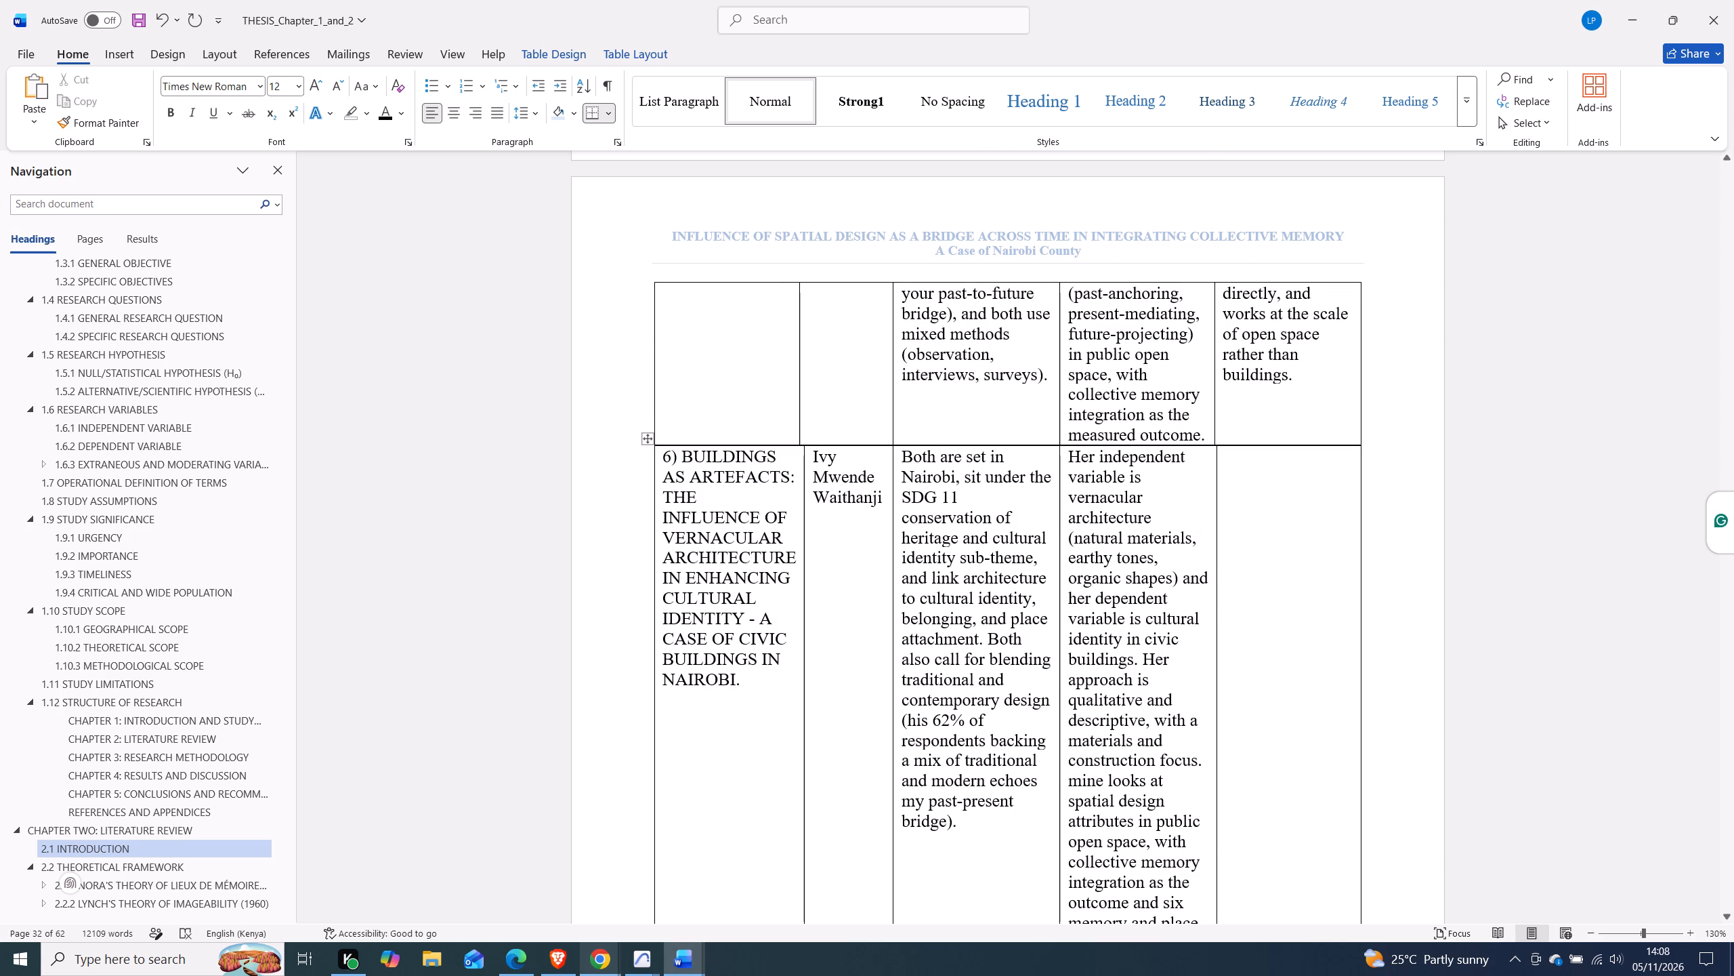
pyautogui.moveTo(1214, 524); pyautogui.dragTo(1206, 524)
pyautogui.click(1206, 522)
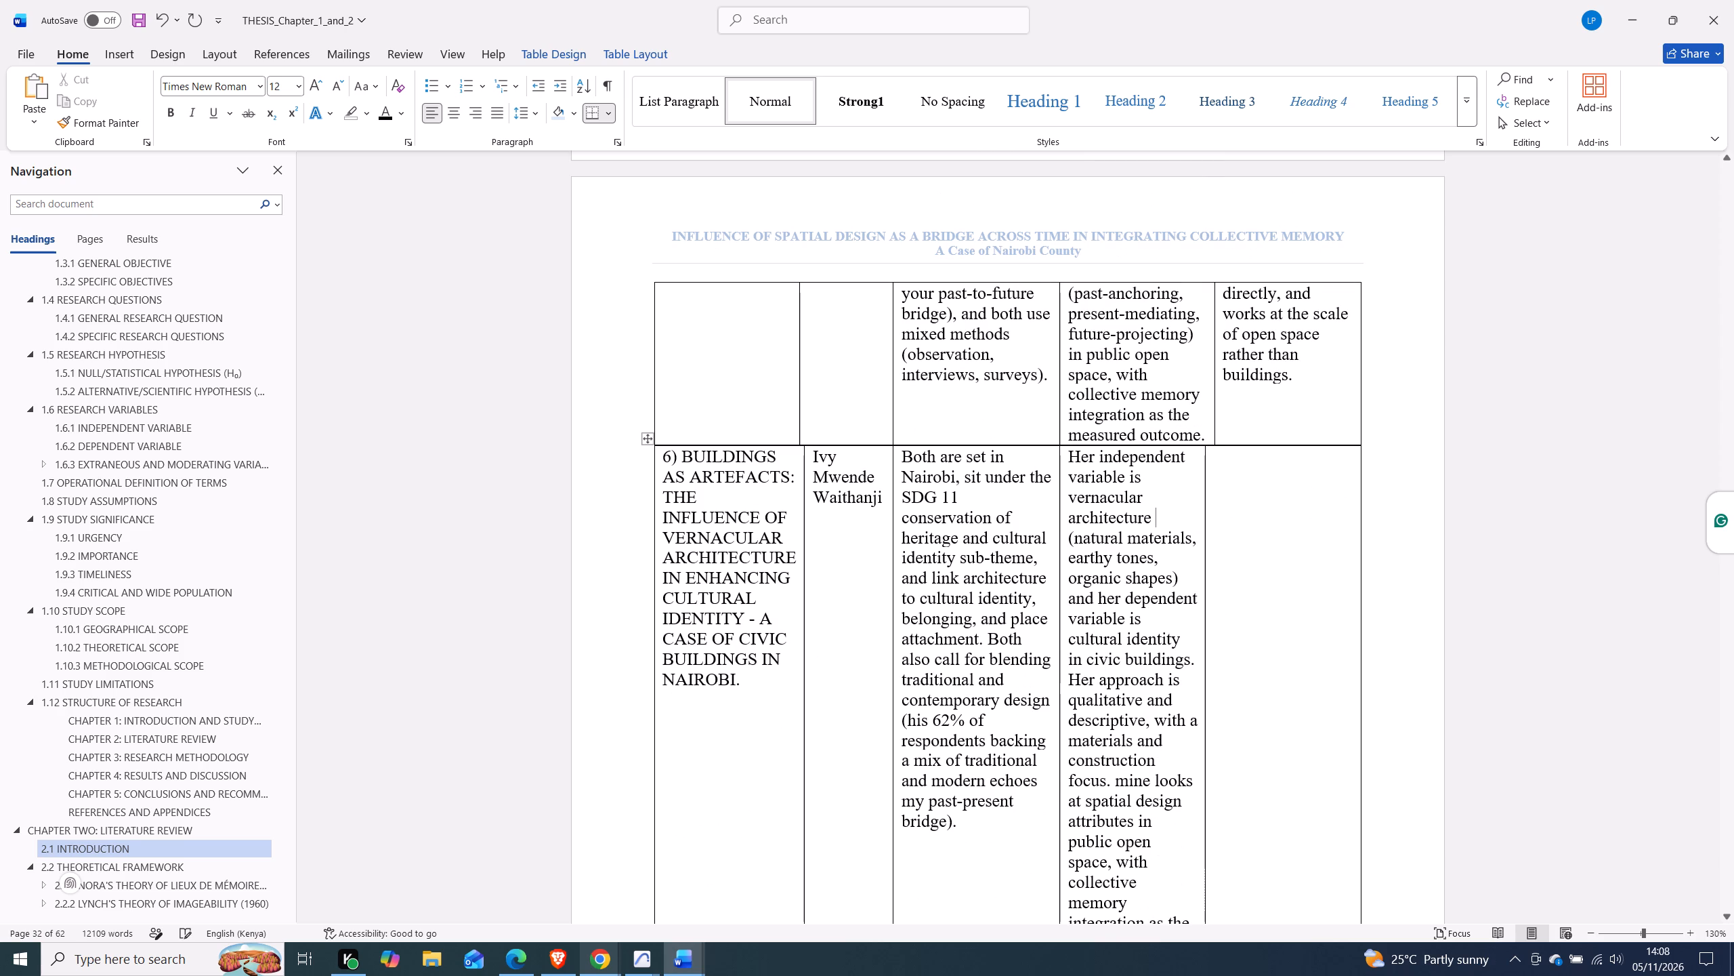
pyautogui.moveTo(1207, 506); pyautogui.dragTo(1216, 508)
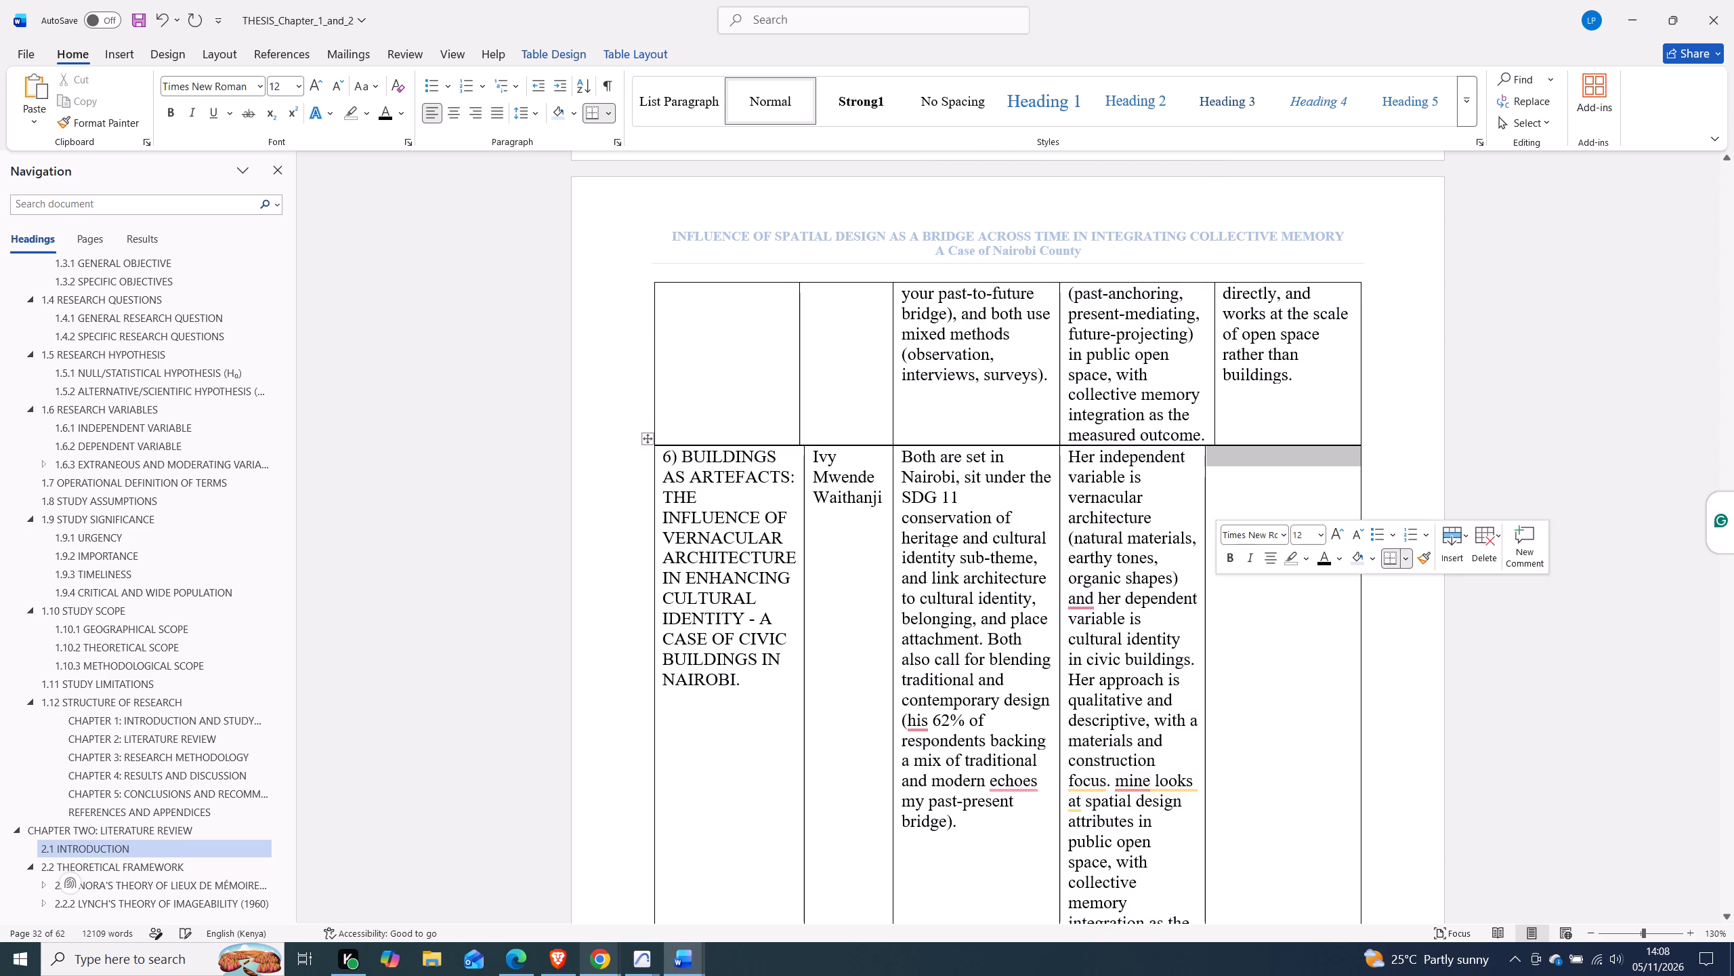
pyautogui.moveTo(1204, 495); pyautogui.dragTo(1217, 500)
pyautogui.click(1251, 519)
pyautogui.scroll(-4, 1222, 484)
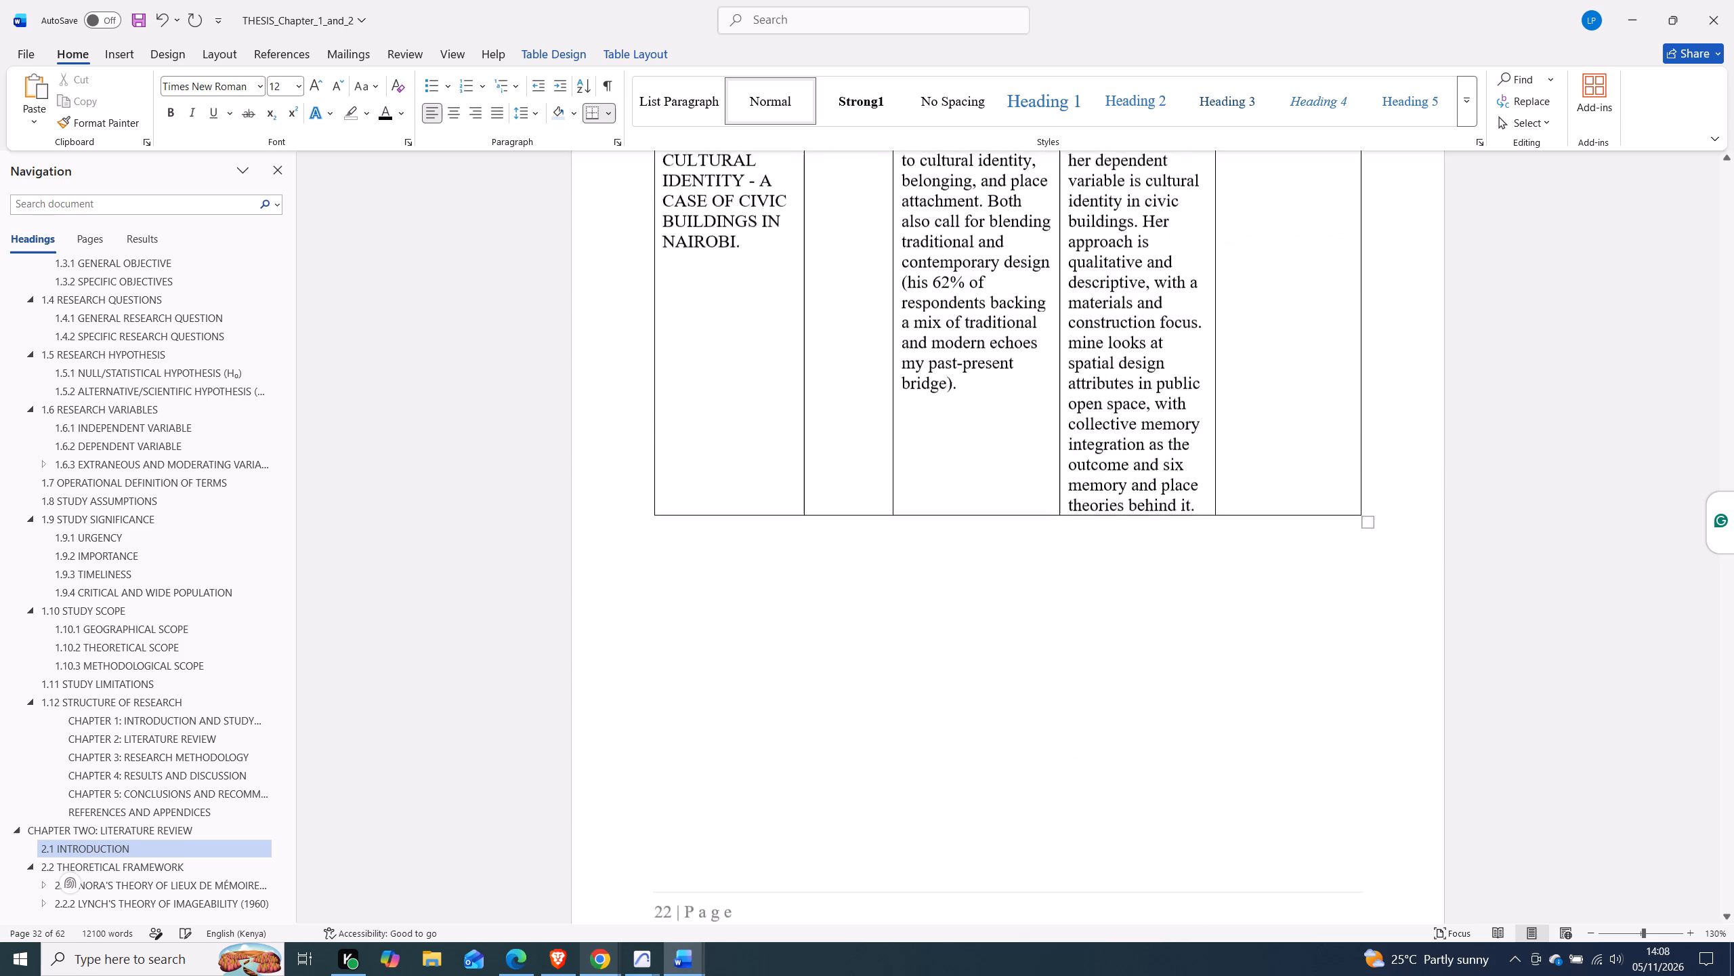
pyautogui.scroll(2, 1226, 467)
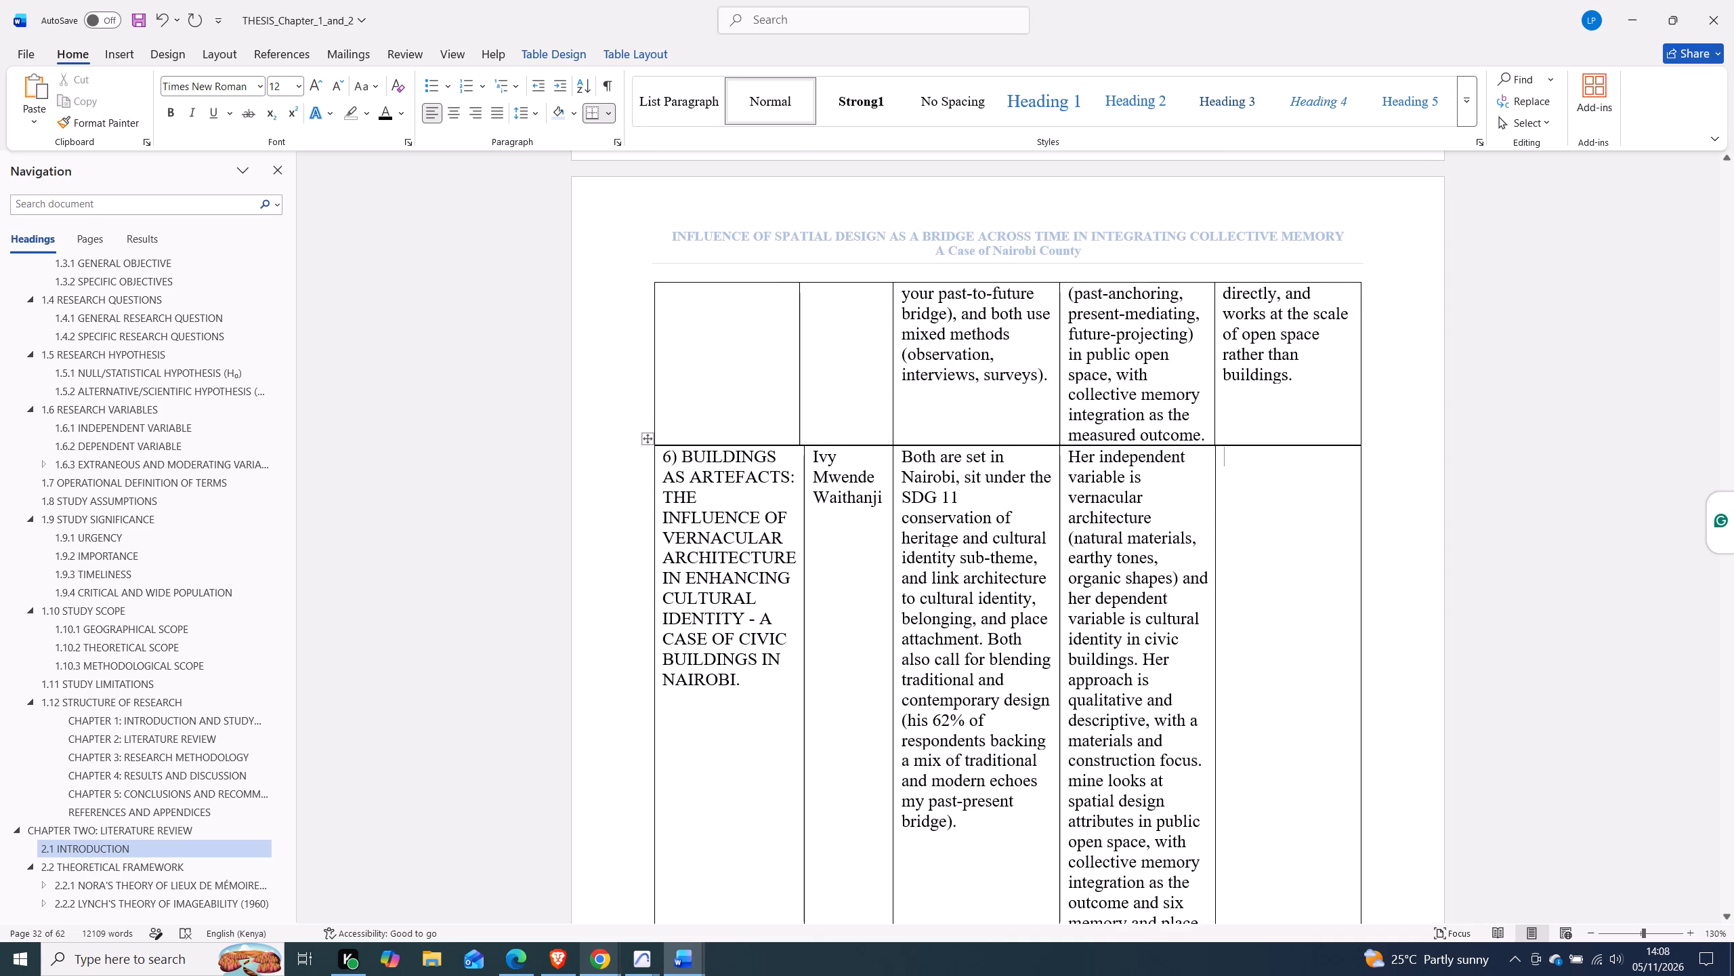
pyautogui.rightClick(1227, 463)
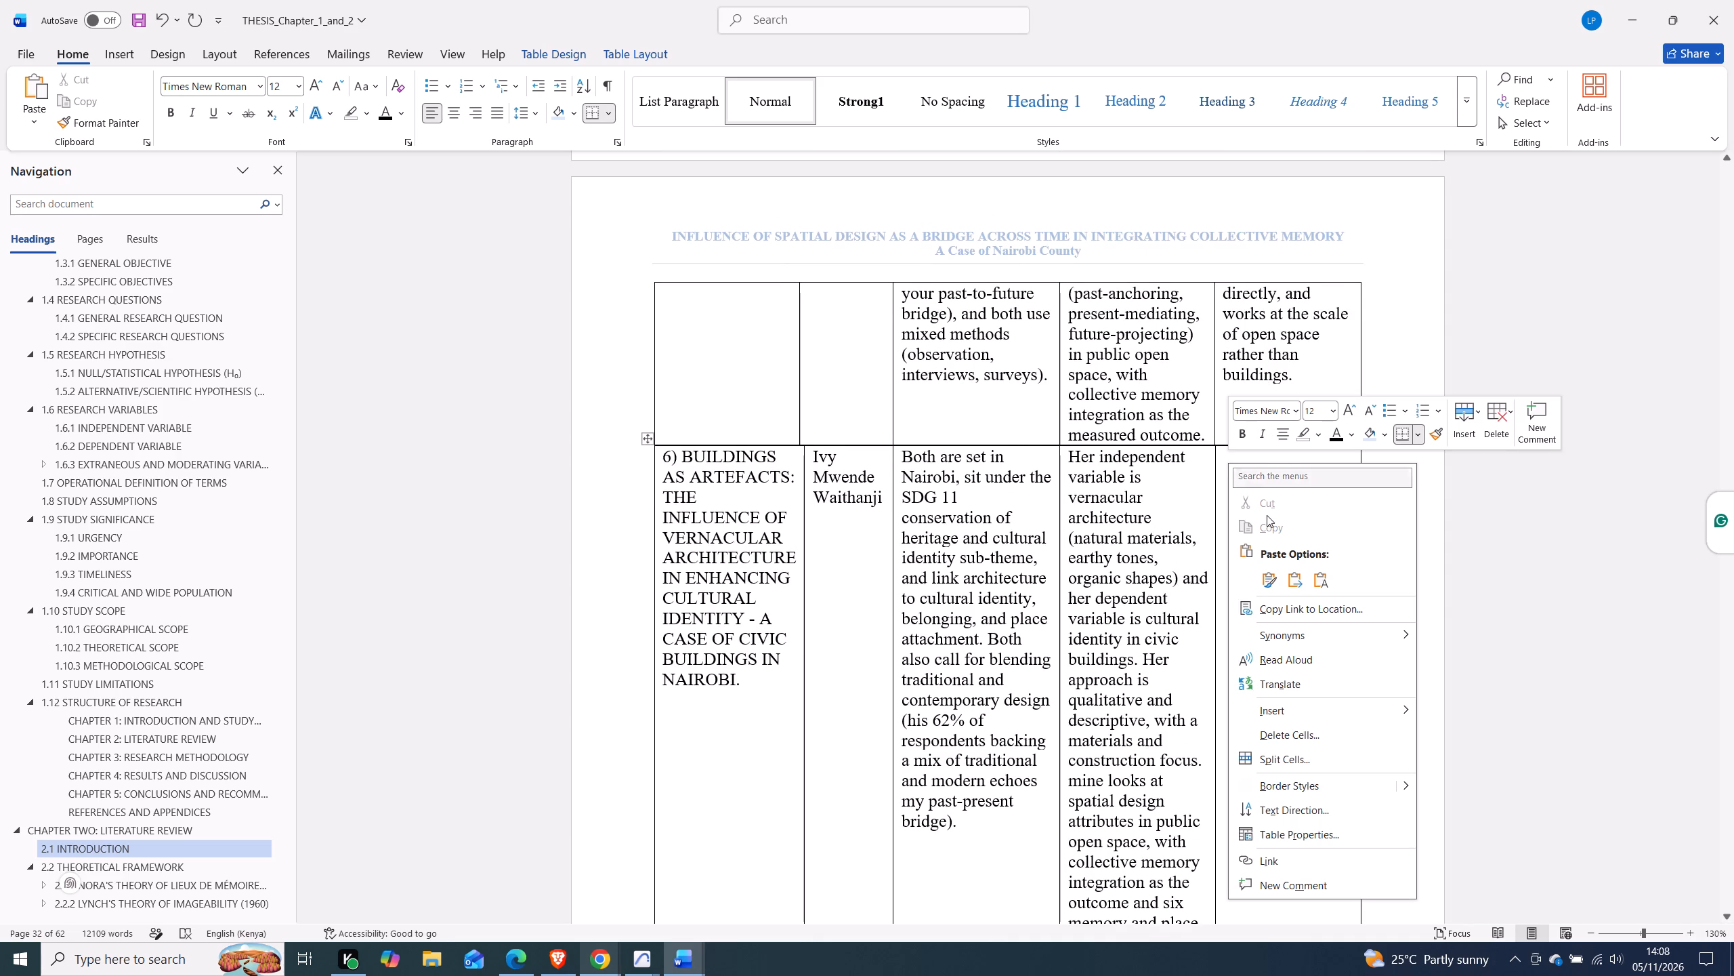
pyautogui.click(1292, 579)
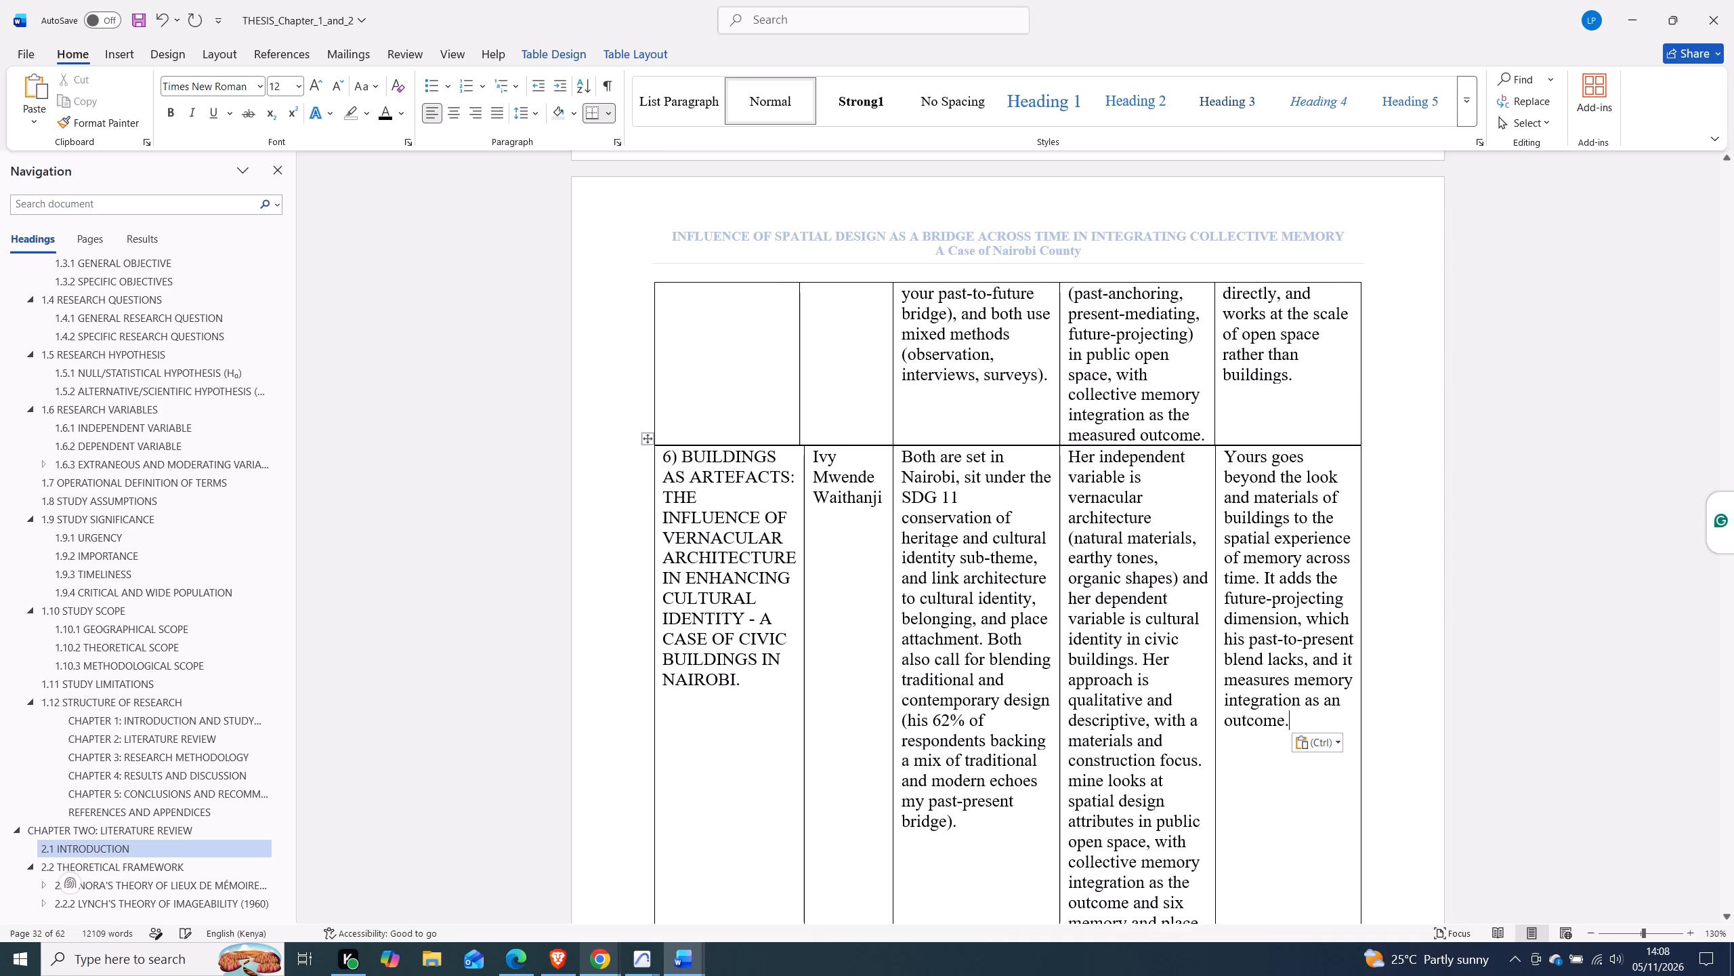
# Replace "Yours" with "Mine" at the start of study 6's new contribution cell.
pyautogui.moveTo(1267, 453); pyautogui.dragTo(1231, 451)
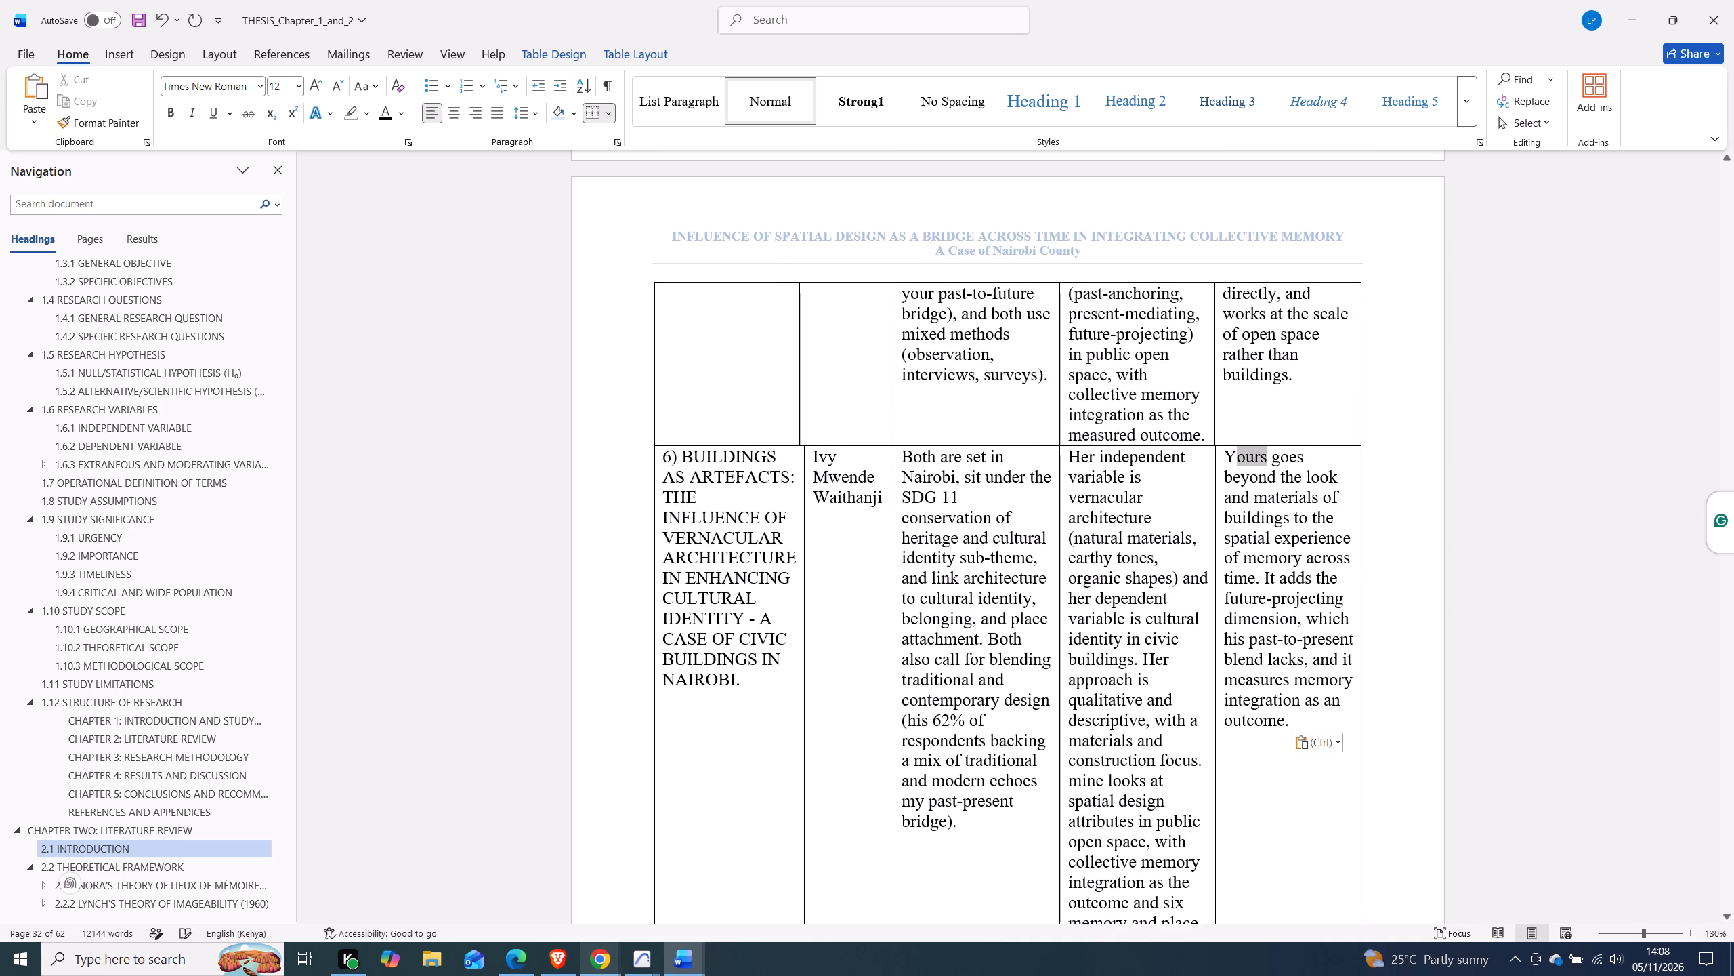
pyautogui.moveTo(1231, 451); pyautogui.dragTo(1224, 451)
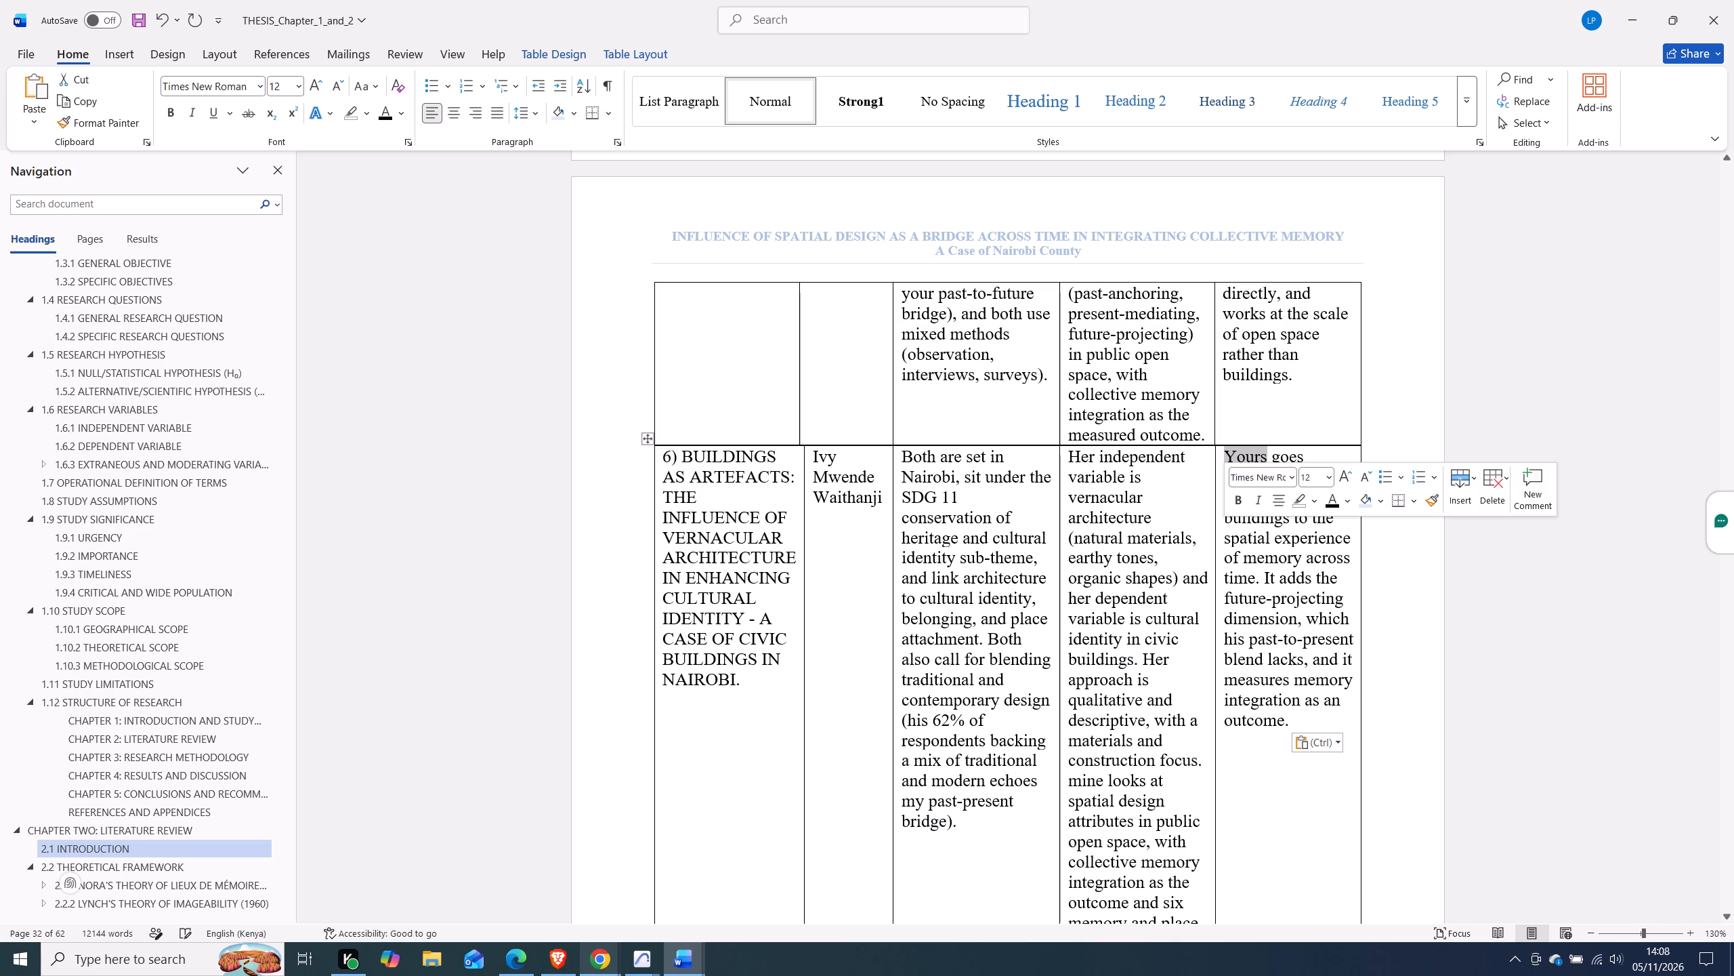
pyautogui.hotkey('shift', 'm')
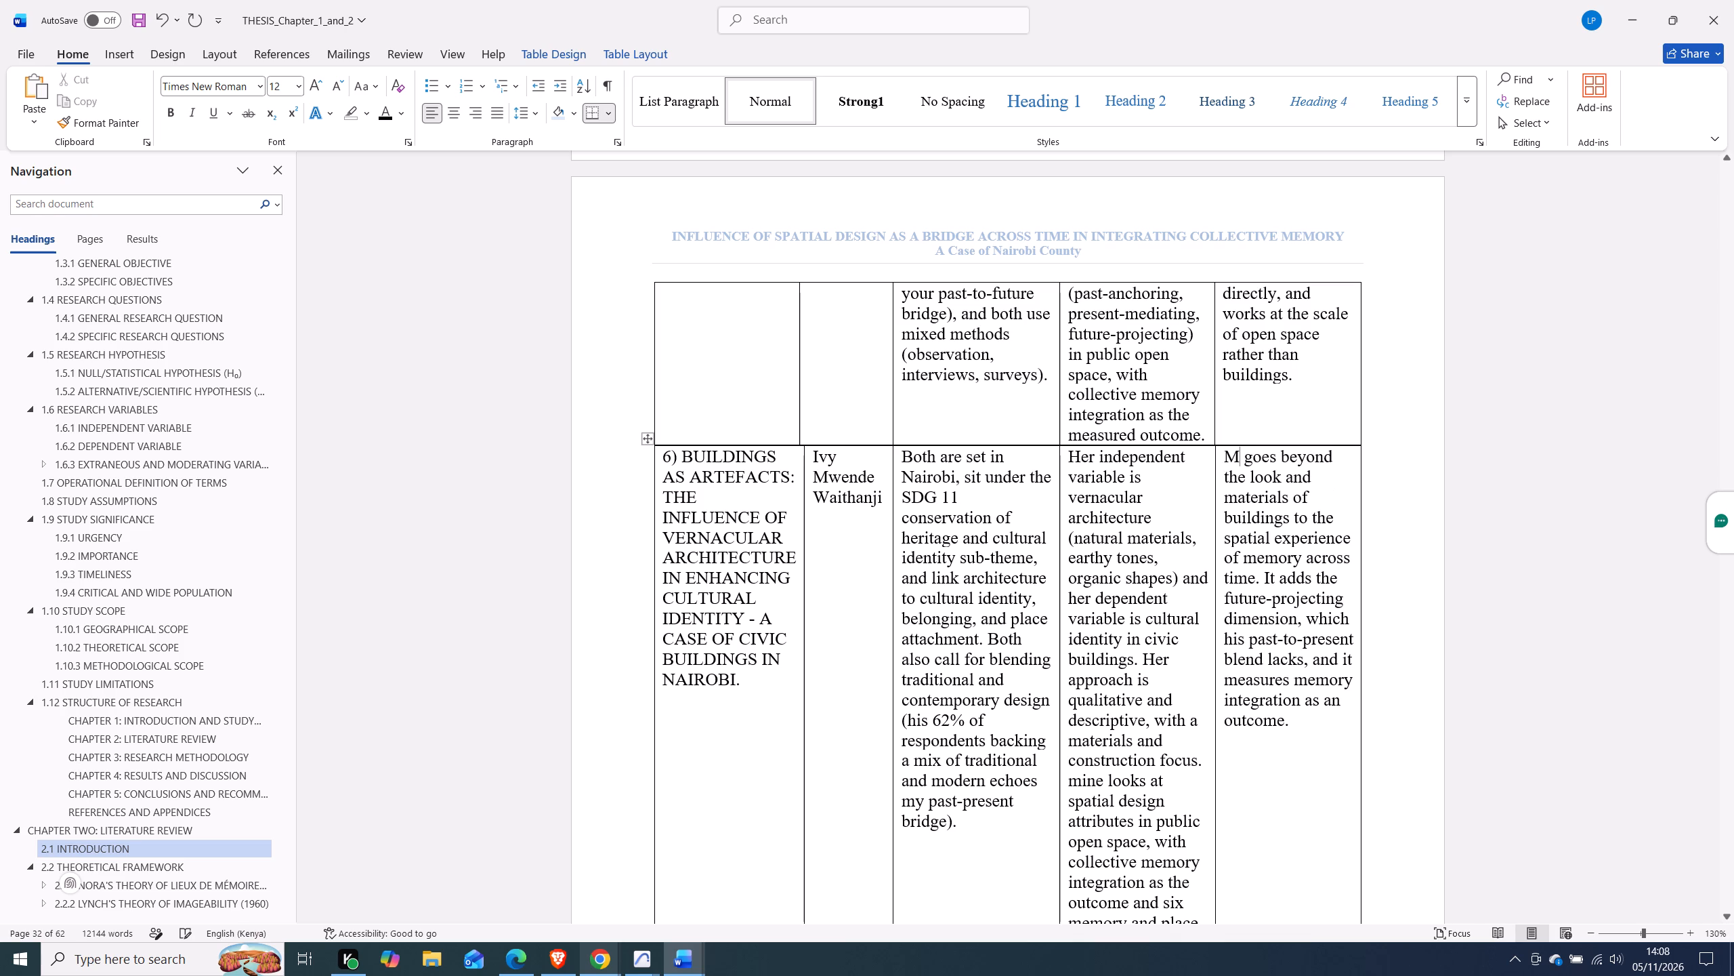
pyautogui.write('ine')
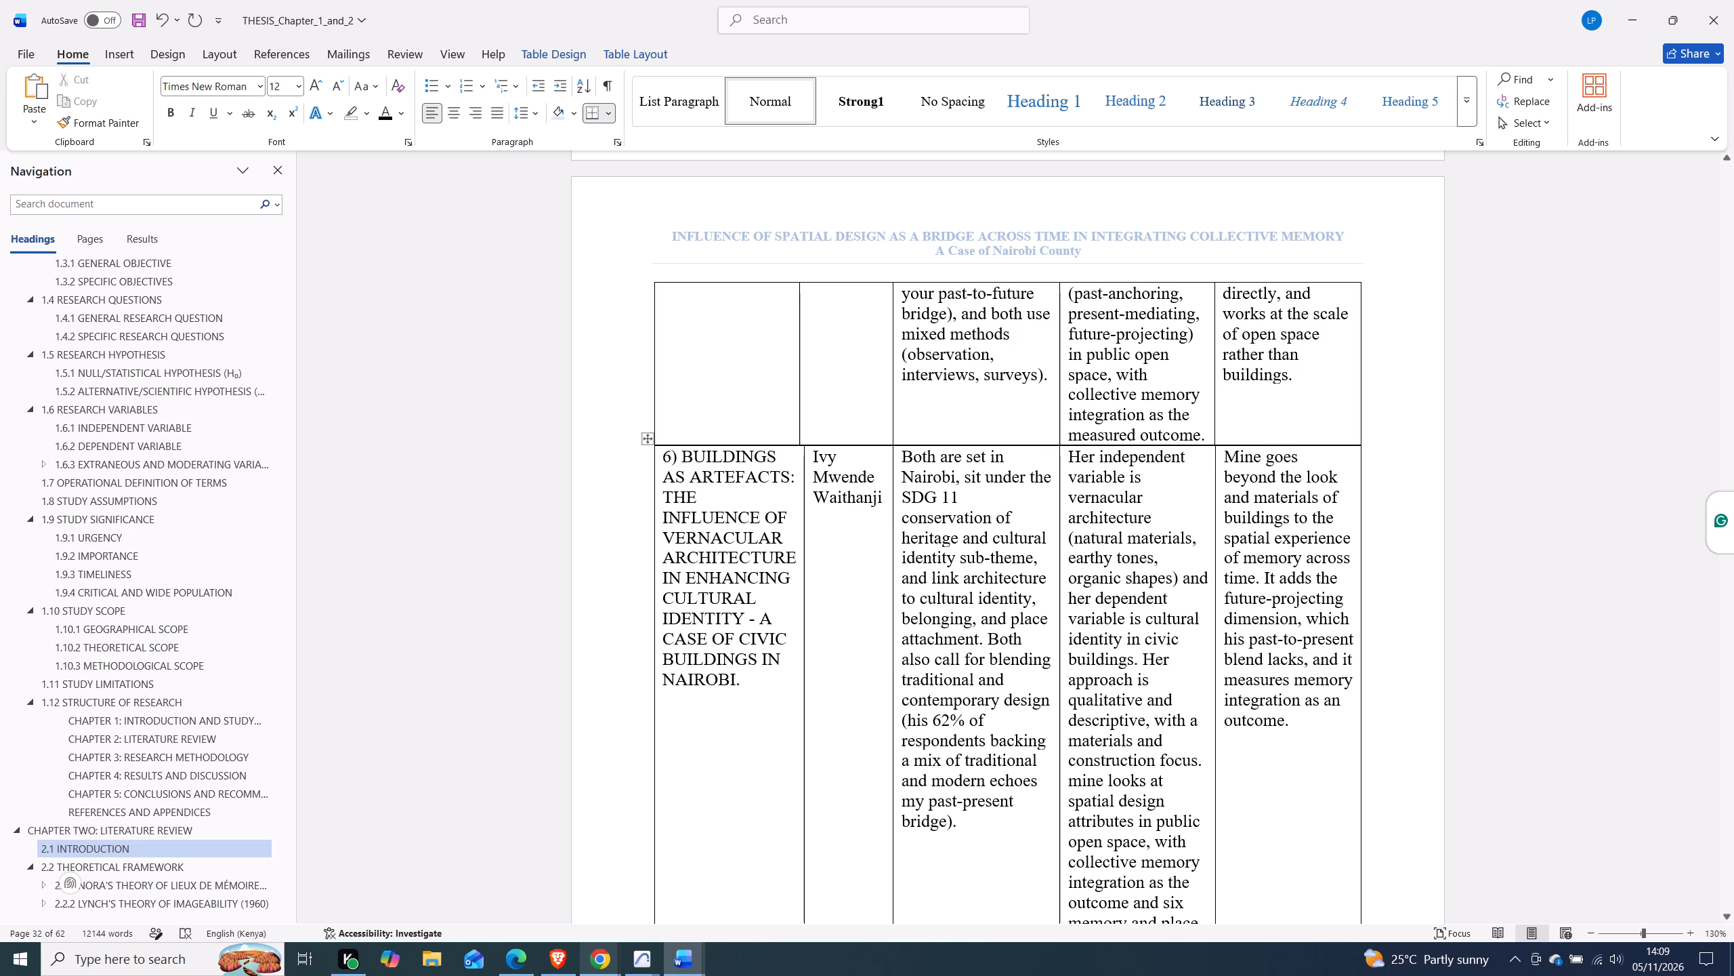
# Change "his" to "her" before "past-to-present blend" in study 6's new contribution cell.
pyautogui.click(1247, 643)
pyautogui.press('Left')
pyautogui.press('BackSpace')
pyautogui.press('BackSpace')
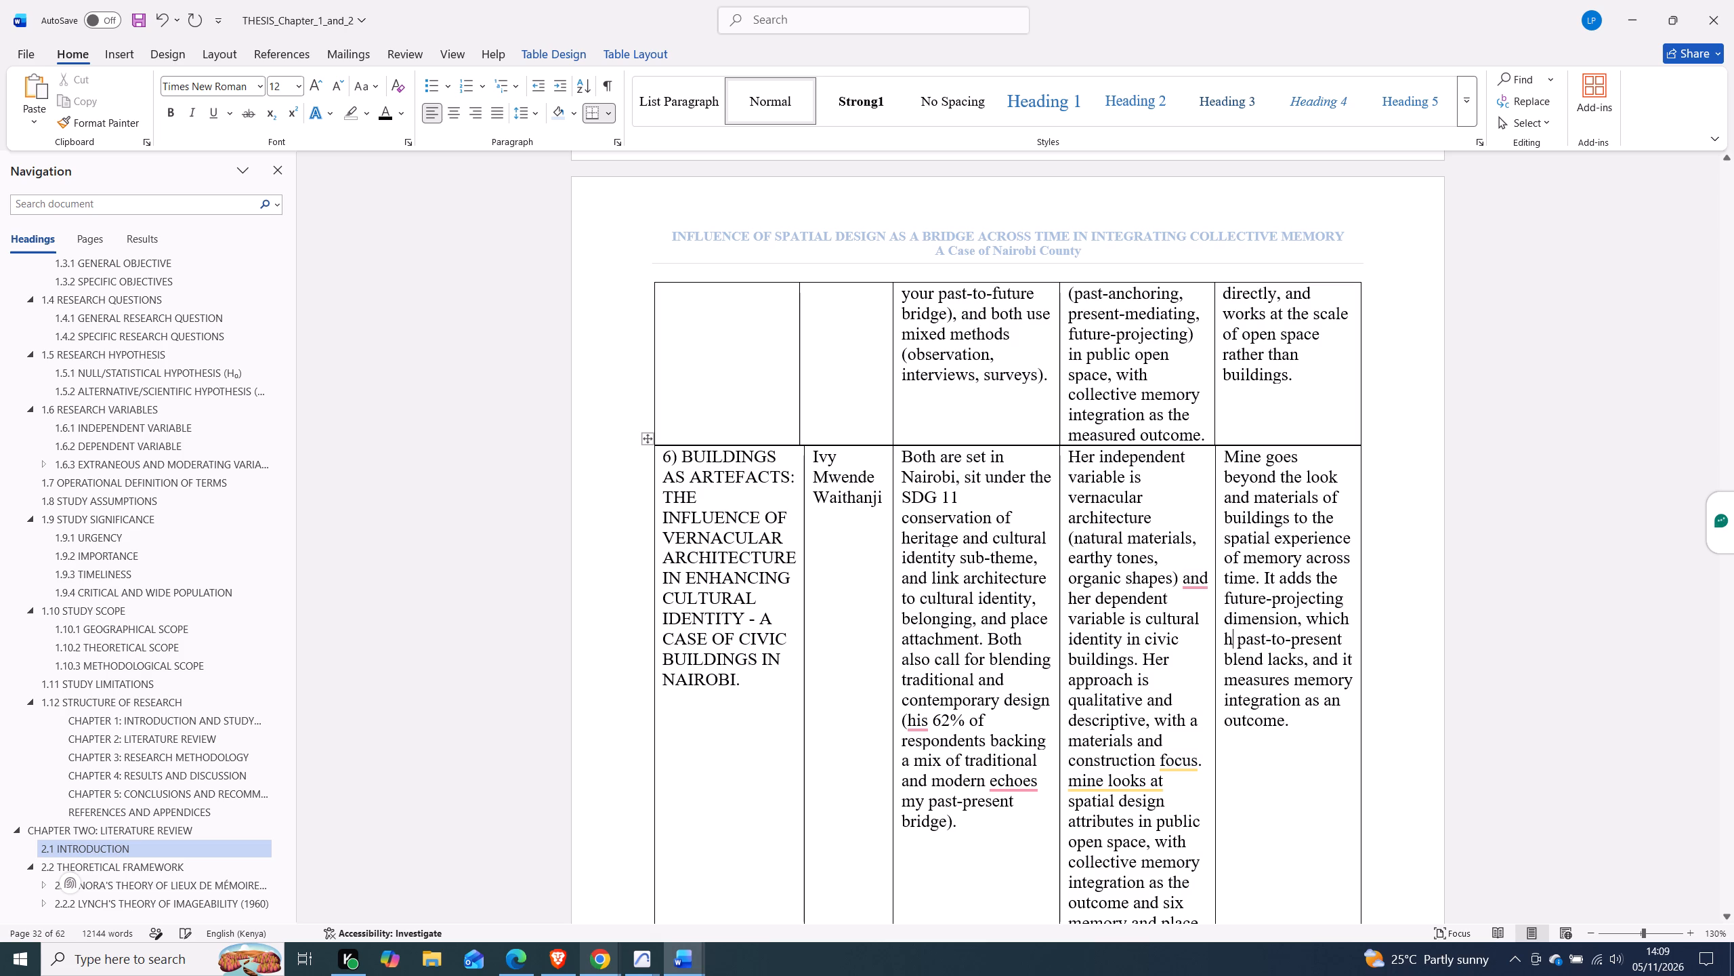
pyautogui.write('er')
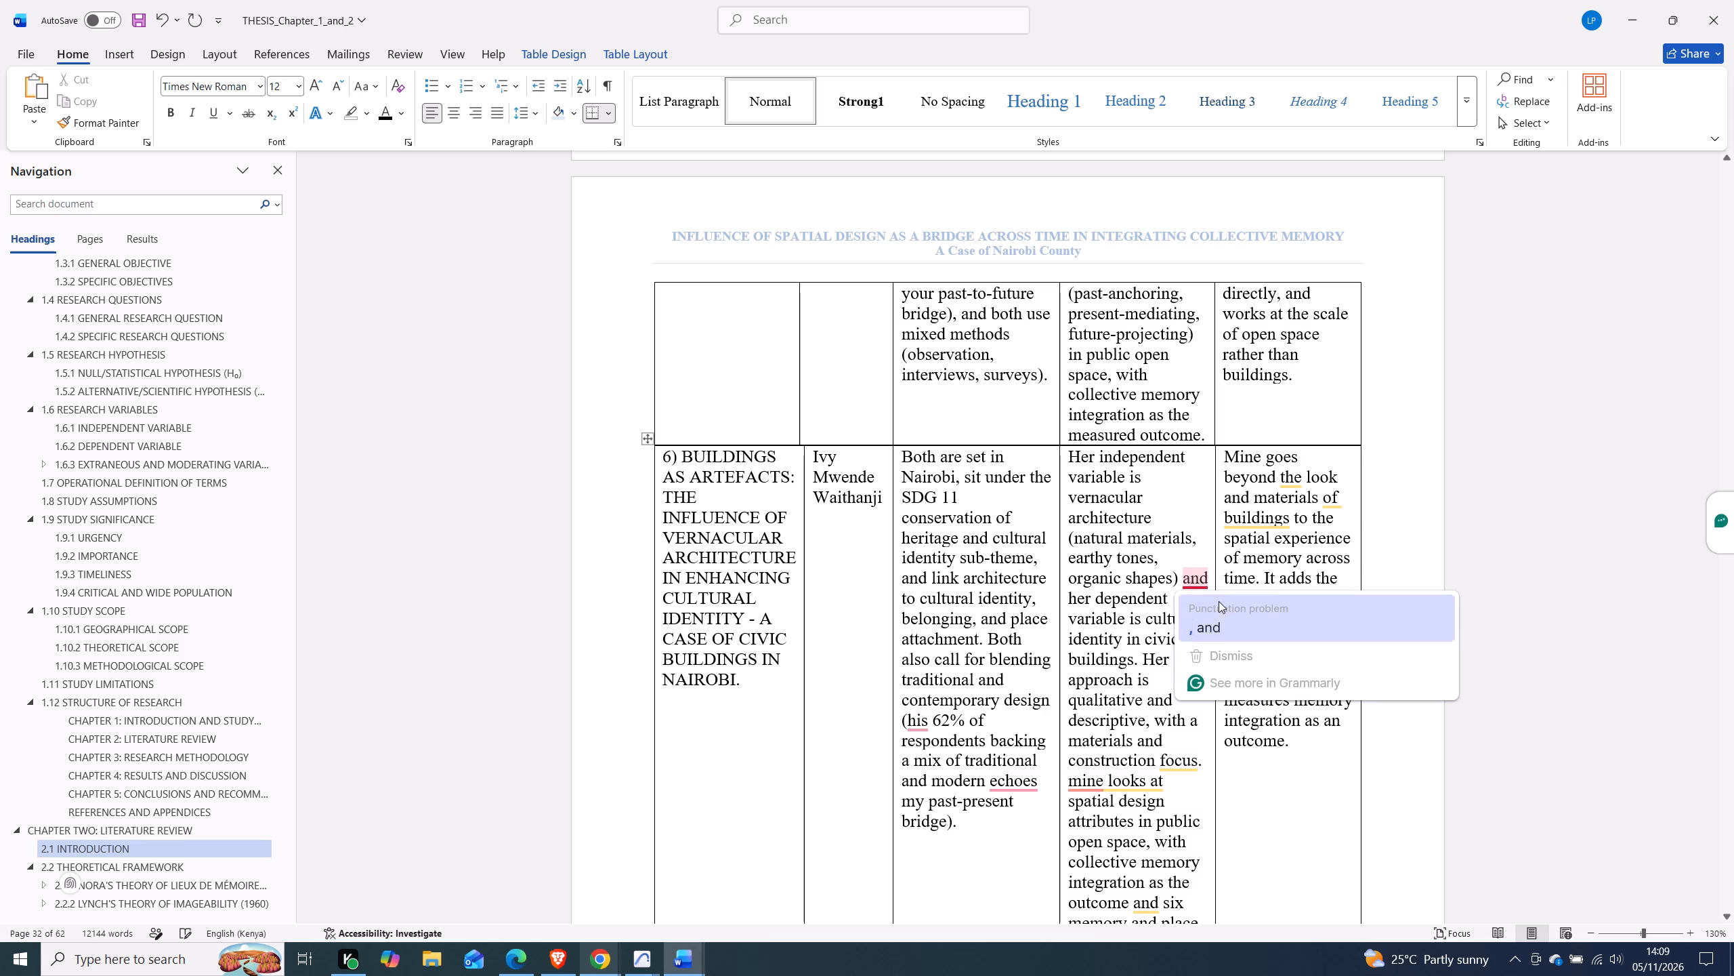
# Accept Grammarly's corrections in study 6's cells: "organic shapes), and", "modern, echoing" and a capitalised "Mine" before "looks at spatial design".
pyautogui.click(1223, 619)
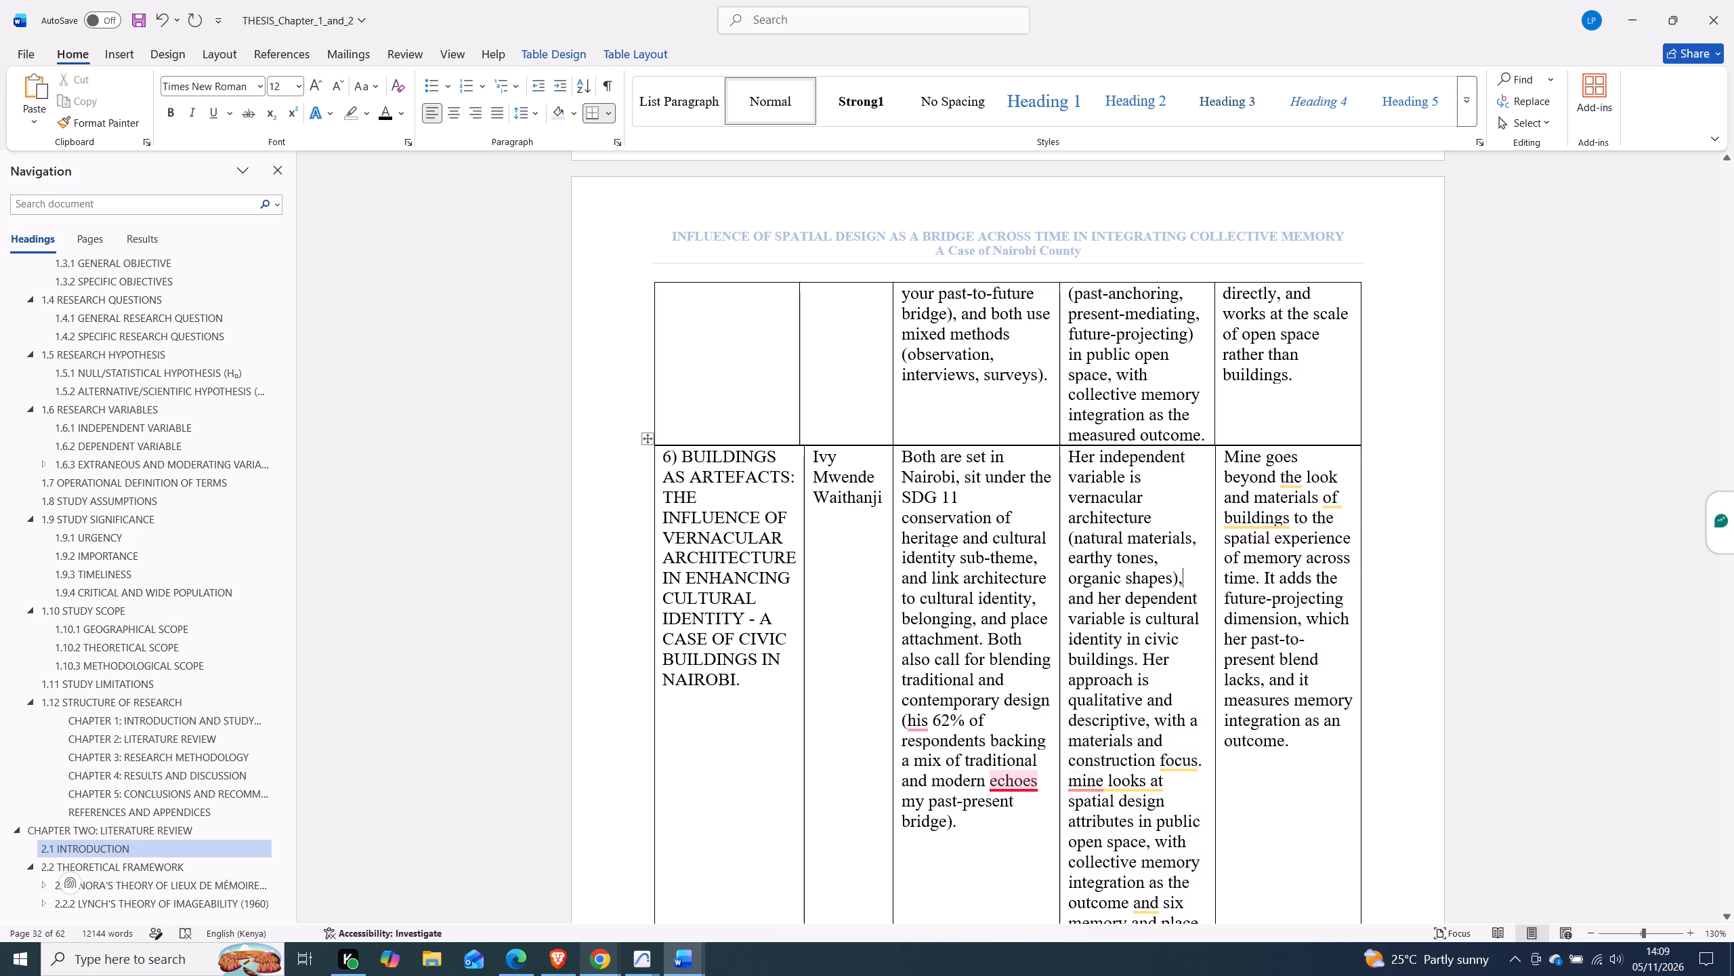
pyautogui.click(1032, 821)
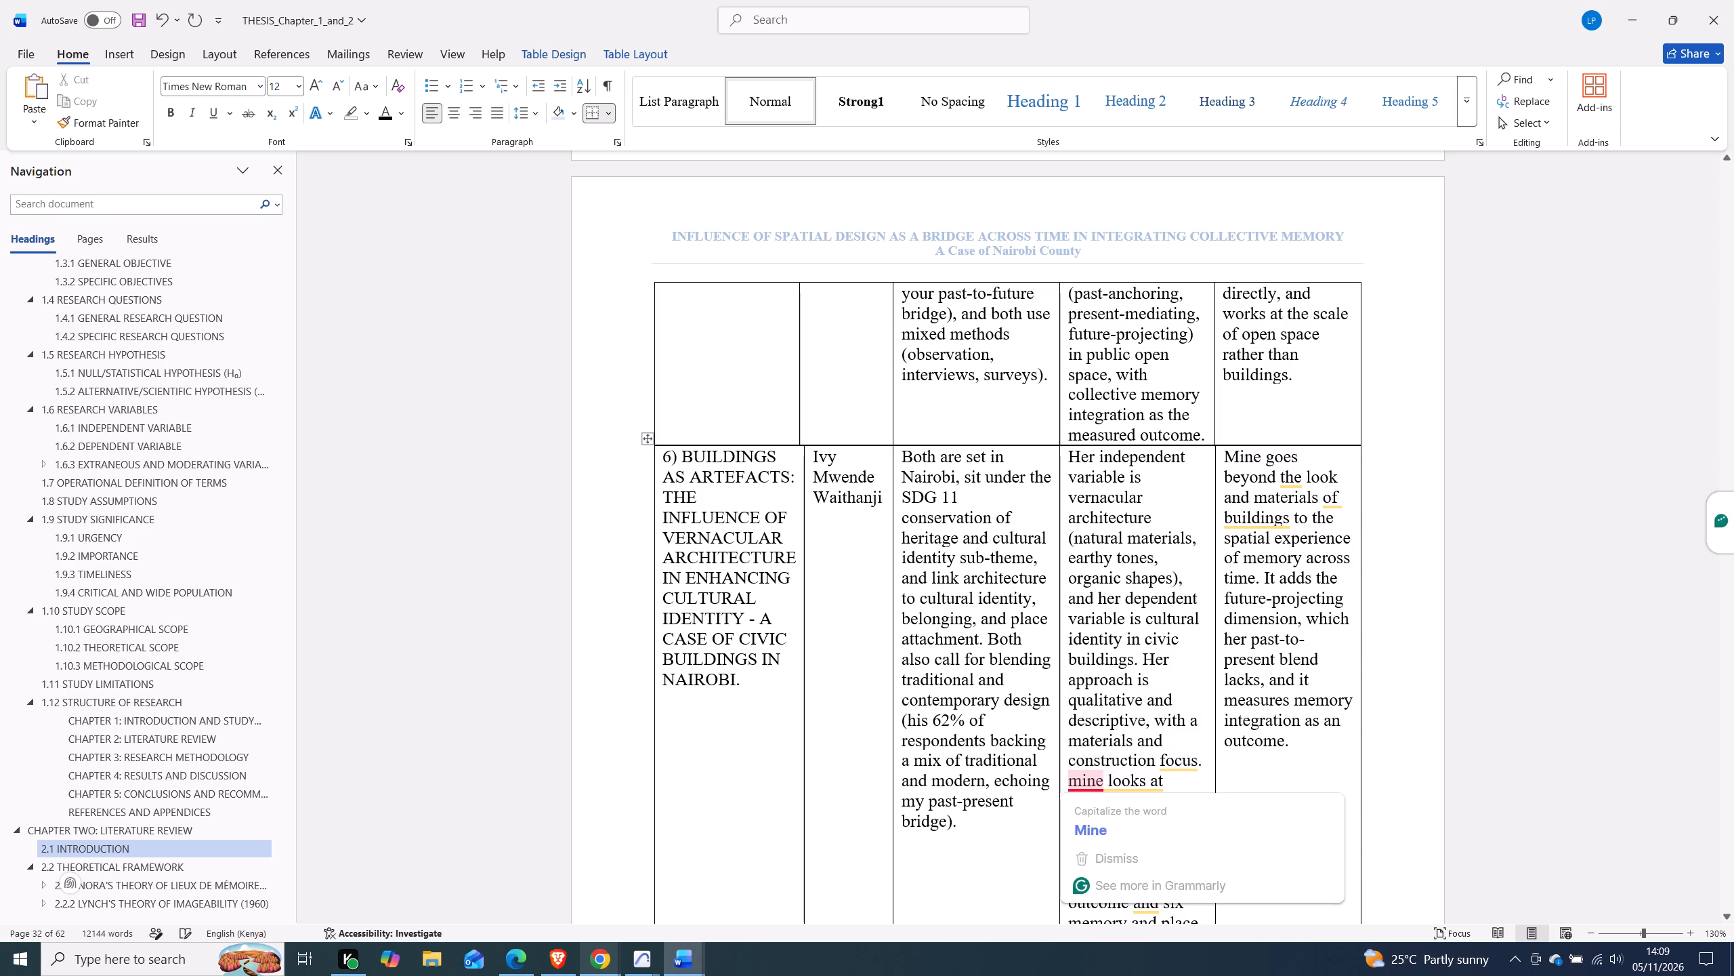
pyautogui.click(1097, 822)
pyautogui.scroll(-1, 1088, 565)
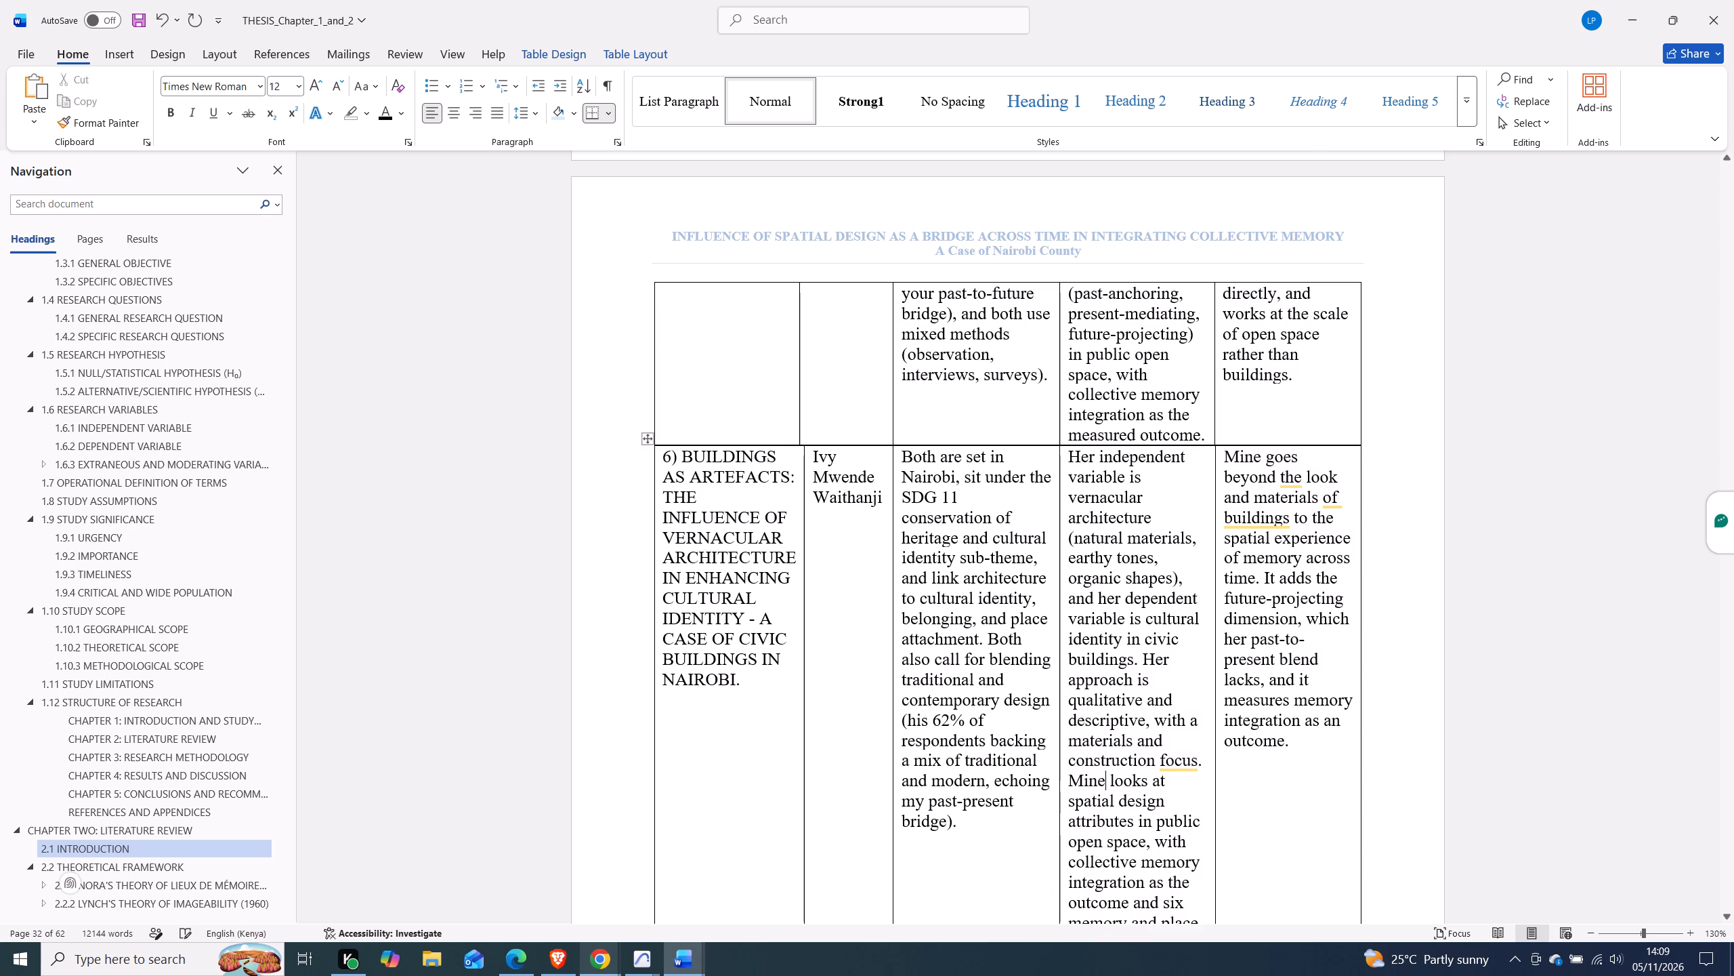
pyautogui.scroll(-3, 1088, 565)
pyautogui.click(1158, 483)
# Save the thesis document under its existing name.
pyautogui.scroll(6, 1158, 483)
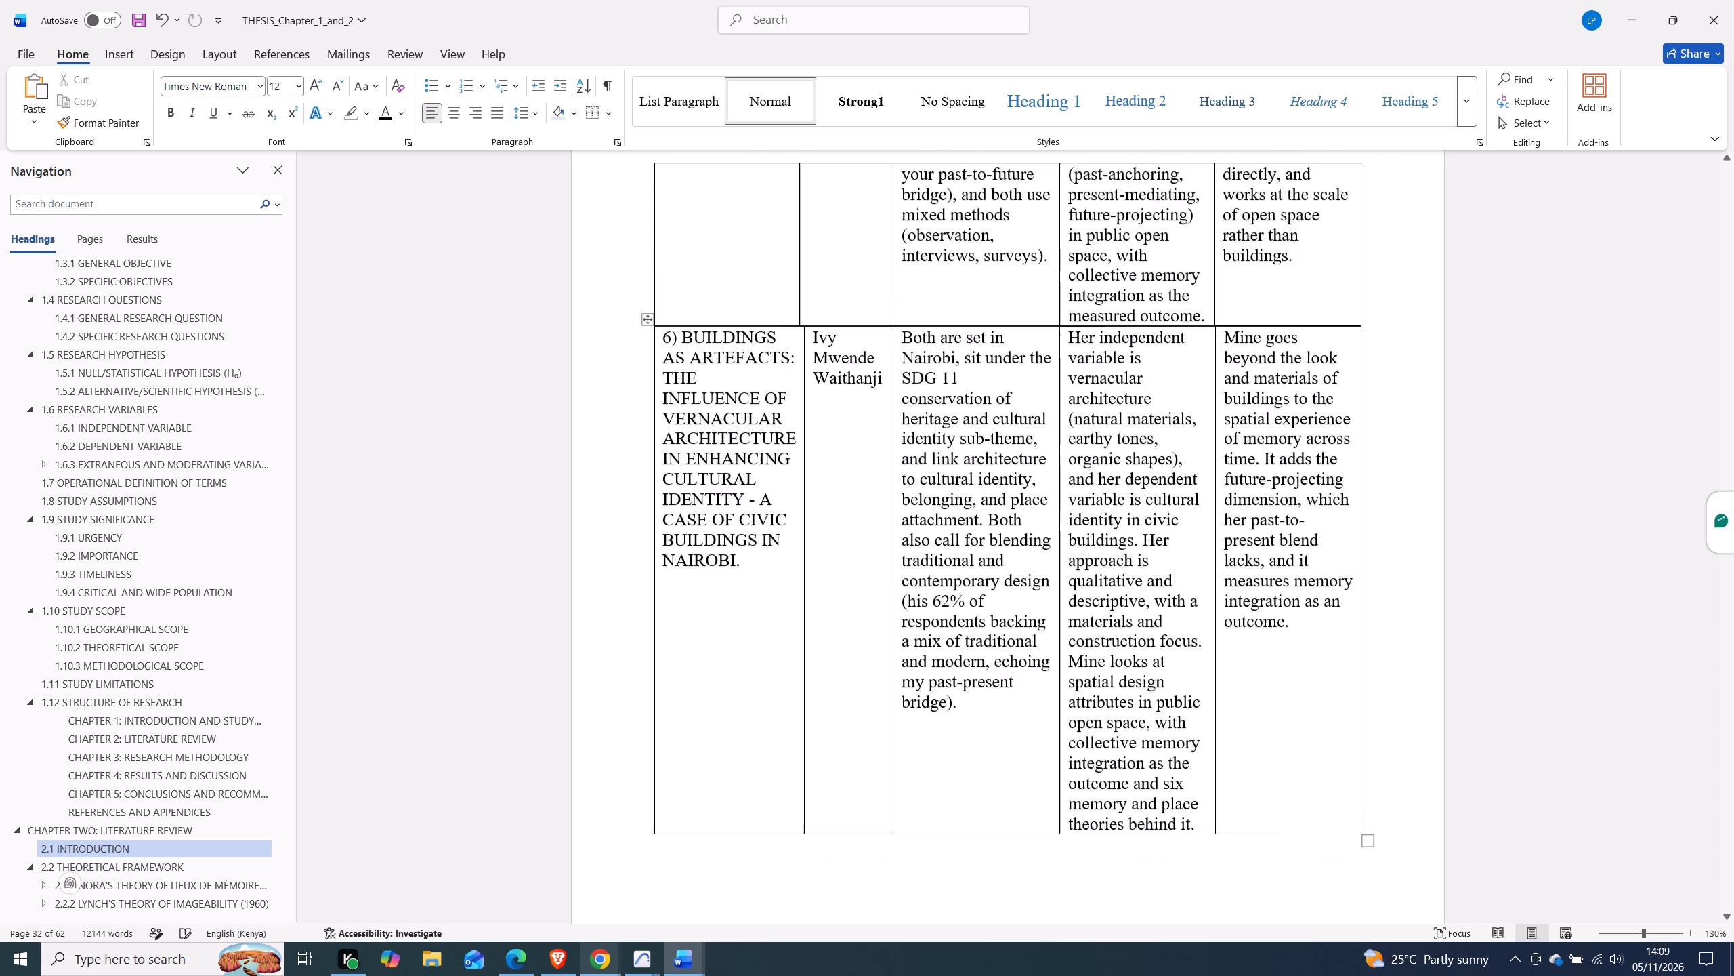
pyautogui.scroll(20, 1163, 466)
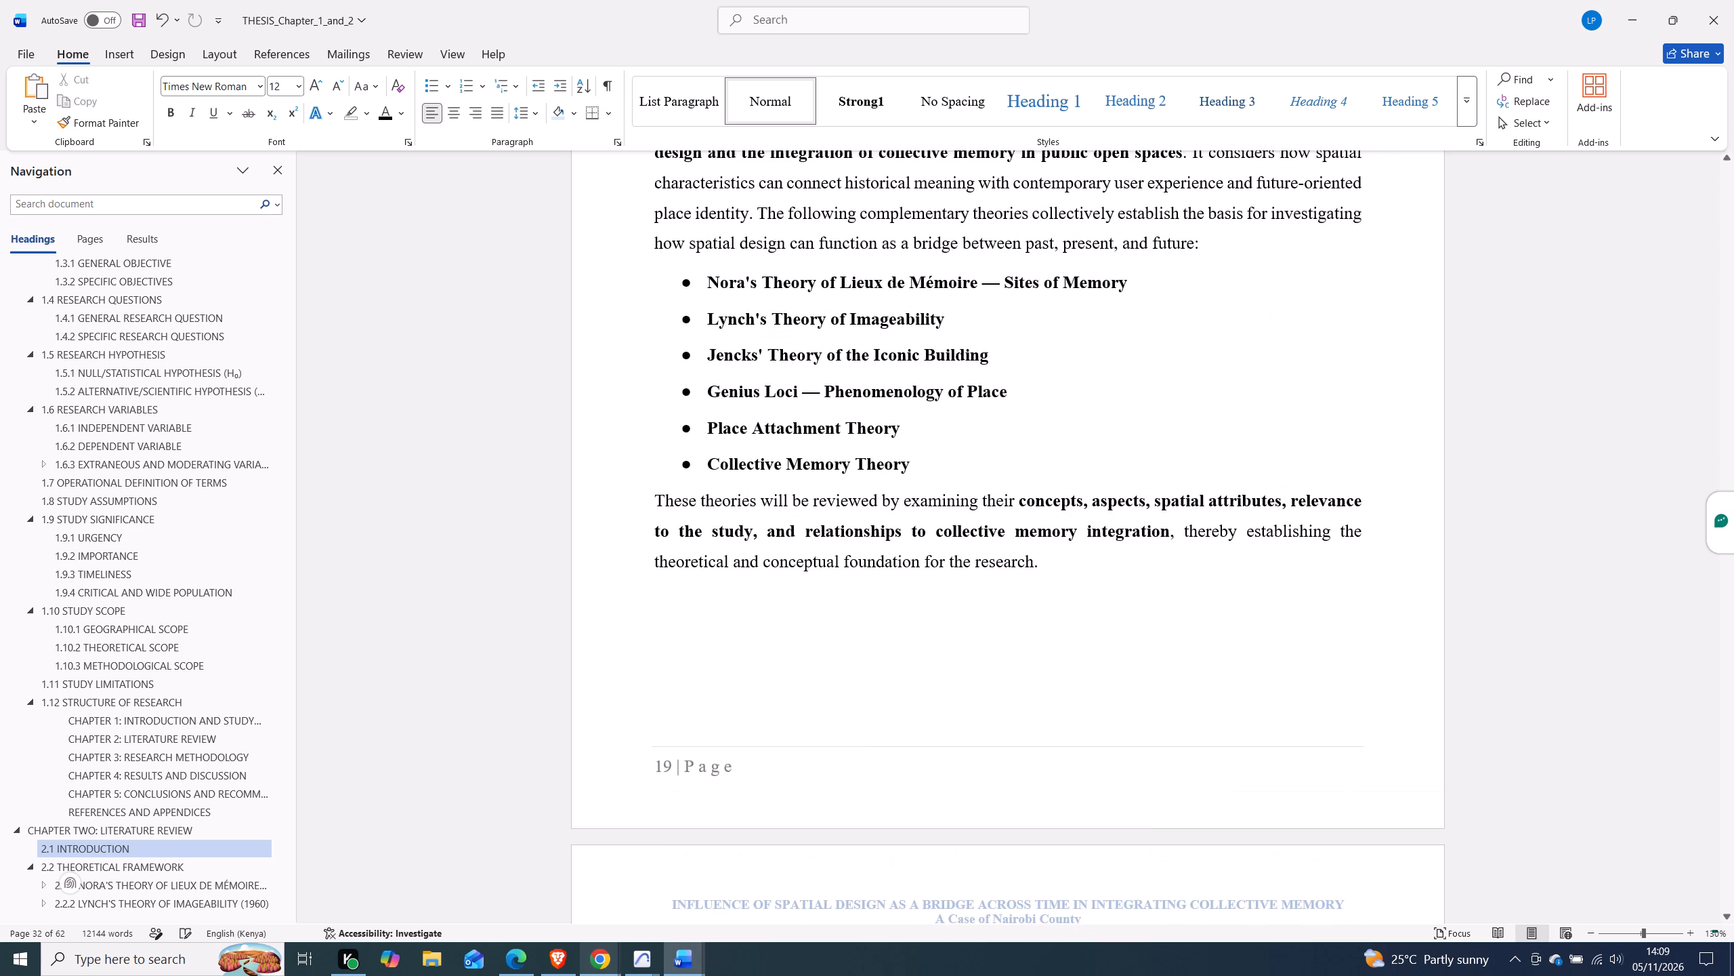
pyautogui.click(30, 48)
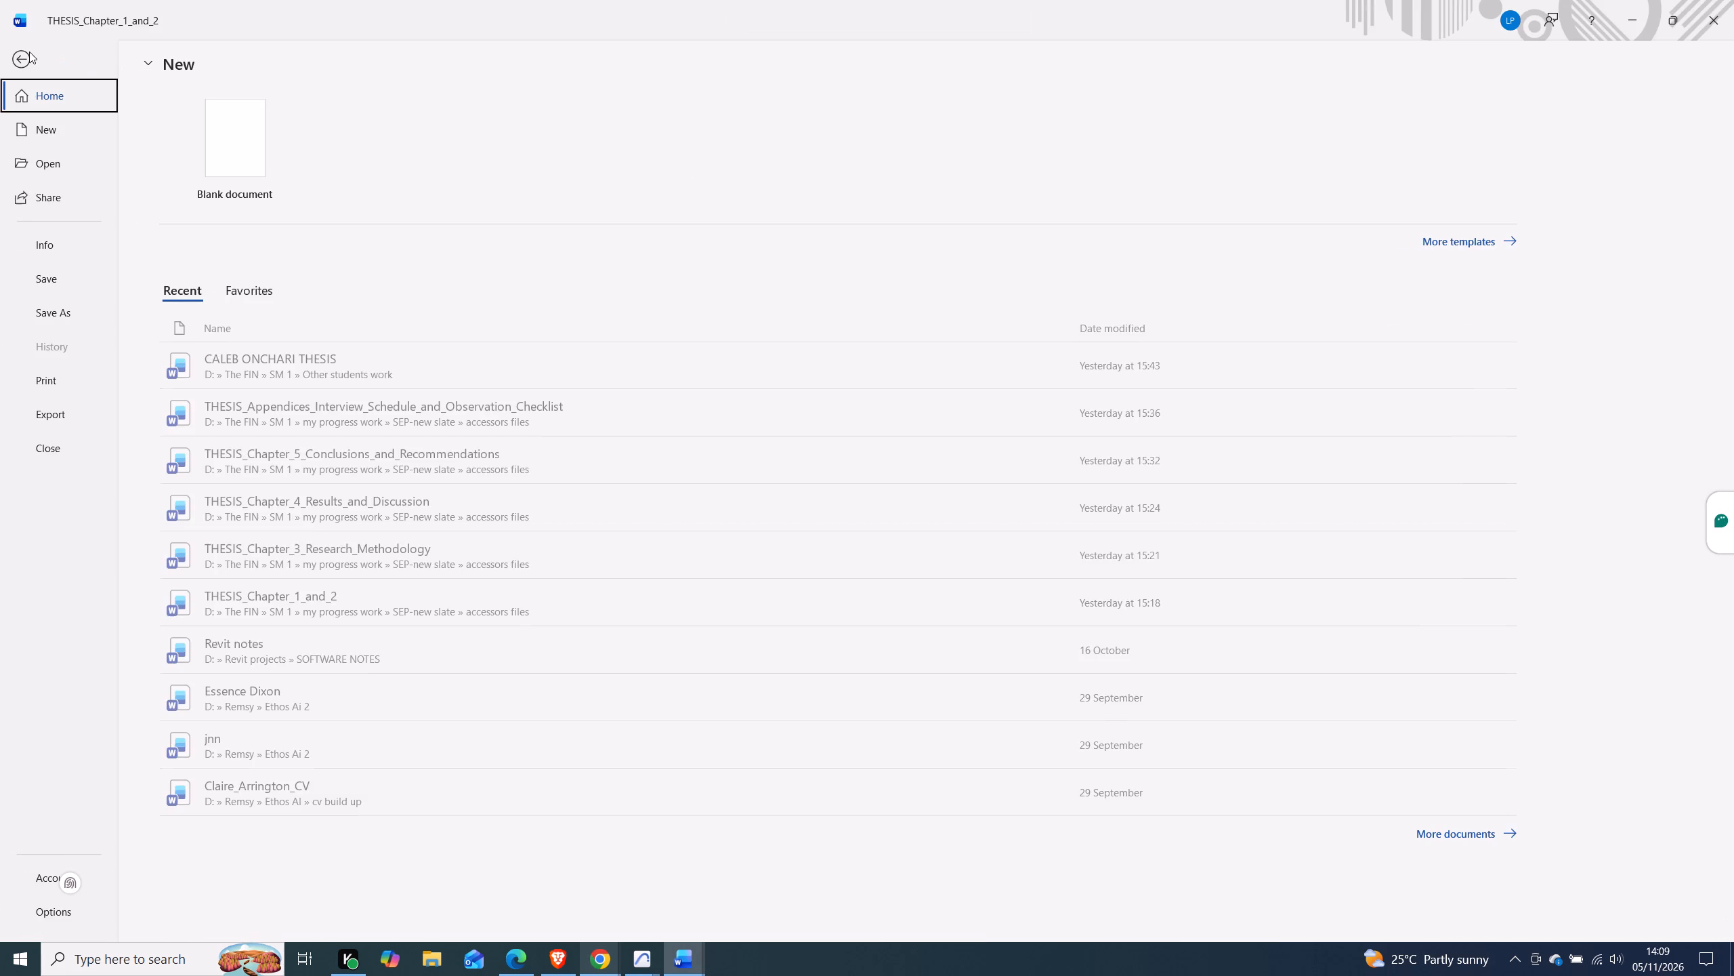
pyautogui.click(47, 277)
# Accept Grammarly's suggestion for "practice" in the Rupture and substitution paragraph of section 2.2.1.1.
pyautogui.scroll(4, 817, 364)
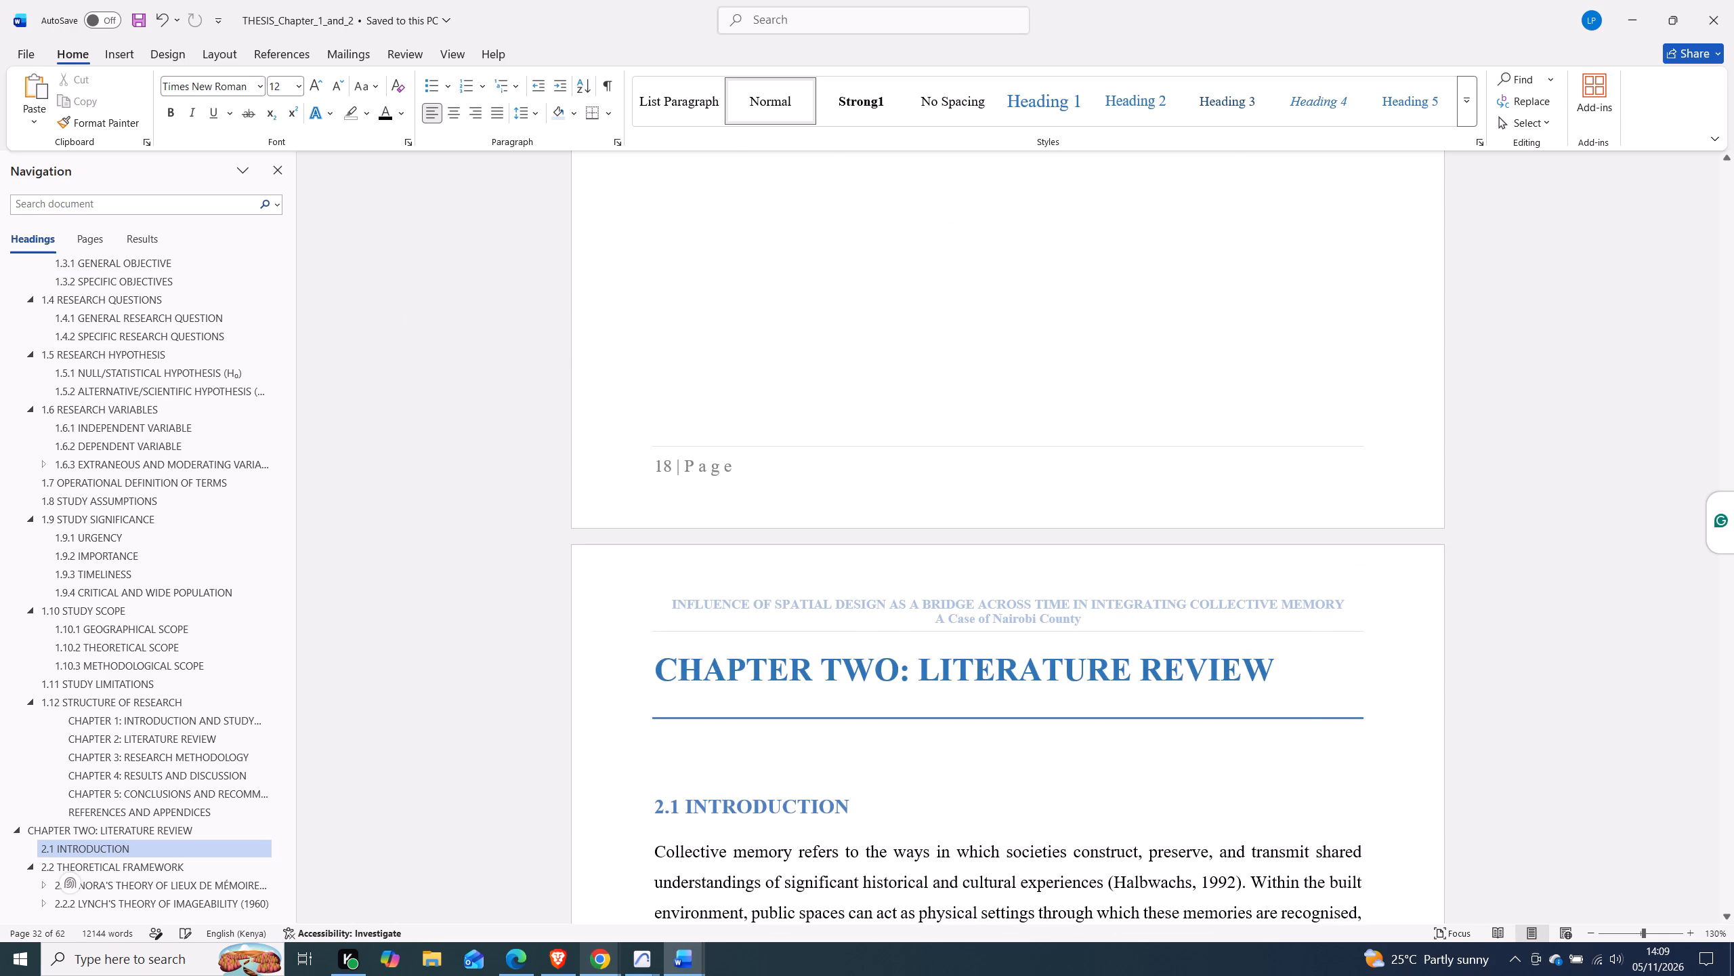
pyautogui.scroll(-16, 826, 353)
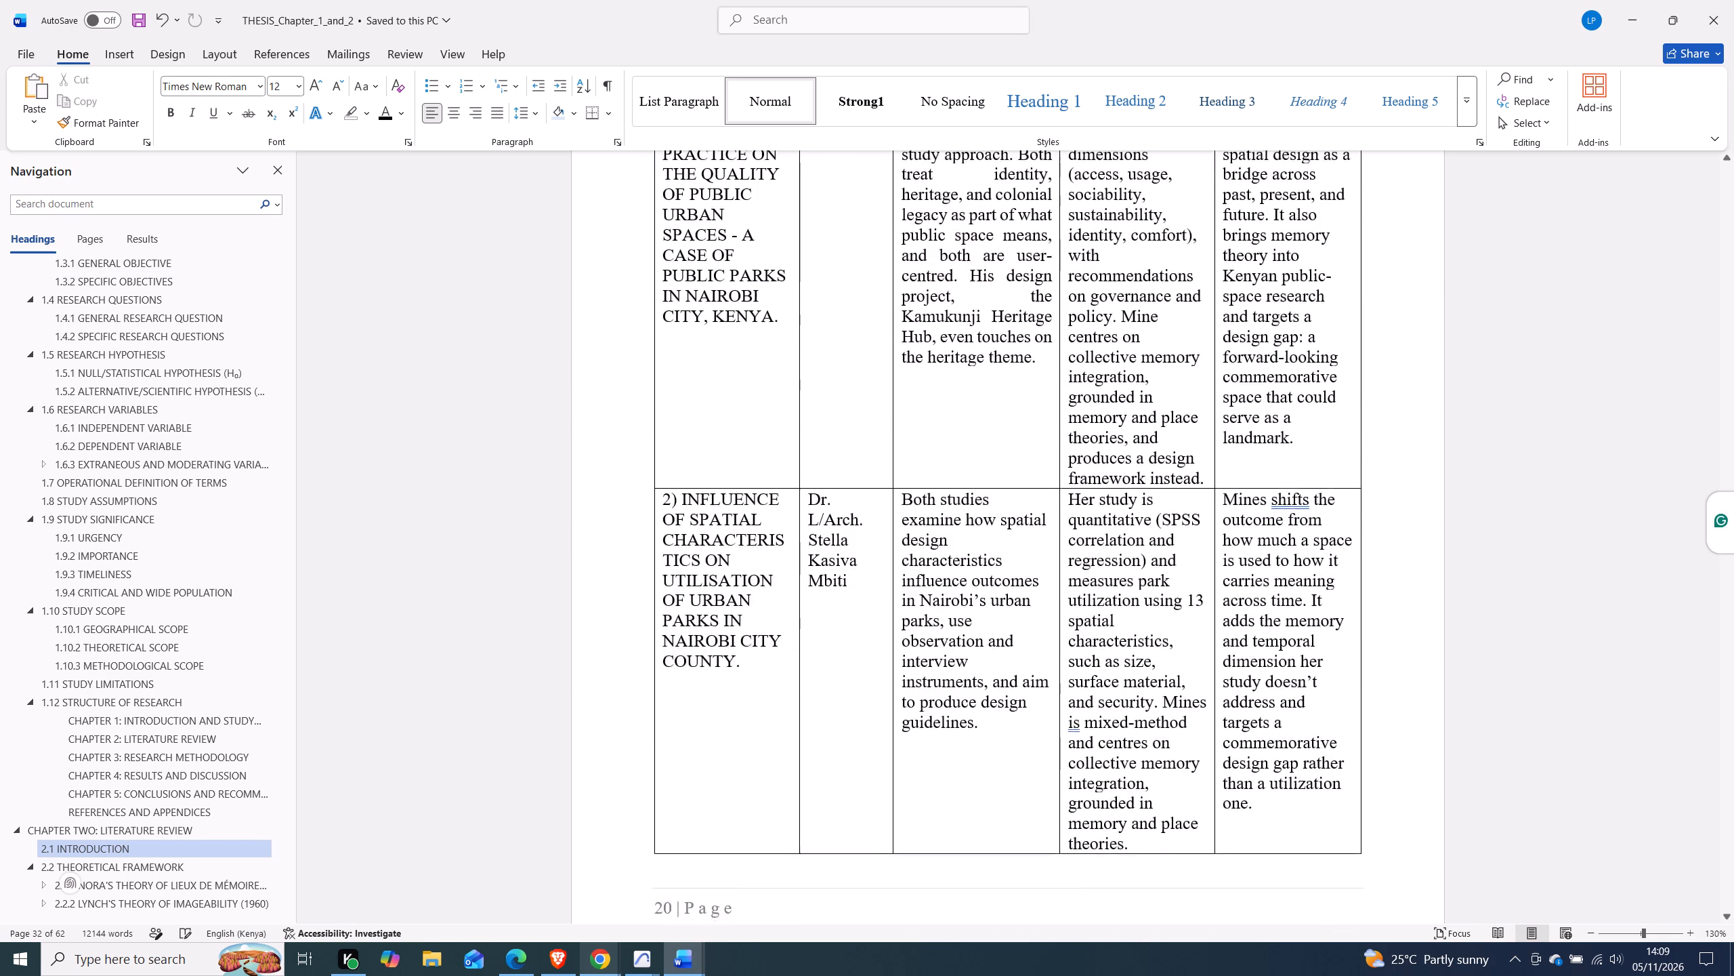
pyautogui.scroll(-16, 826, 353)
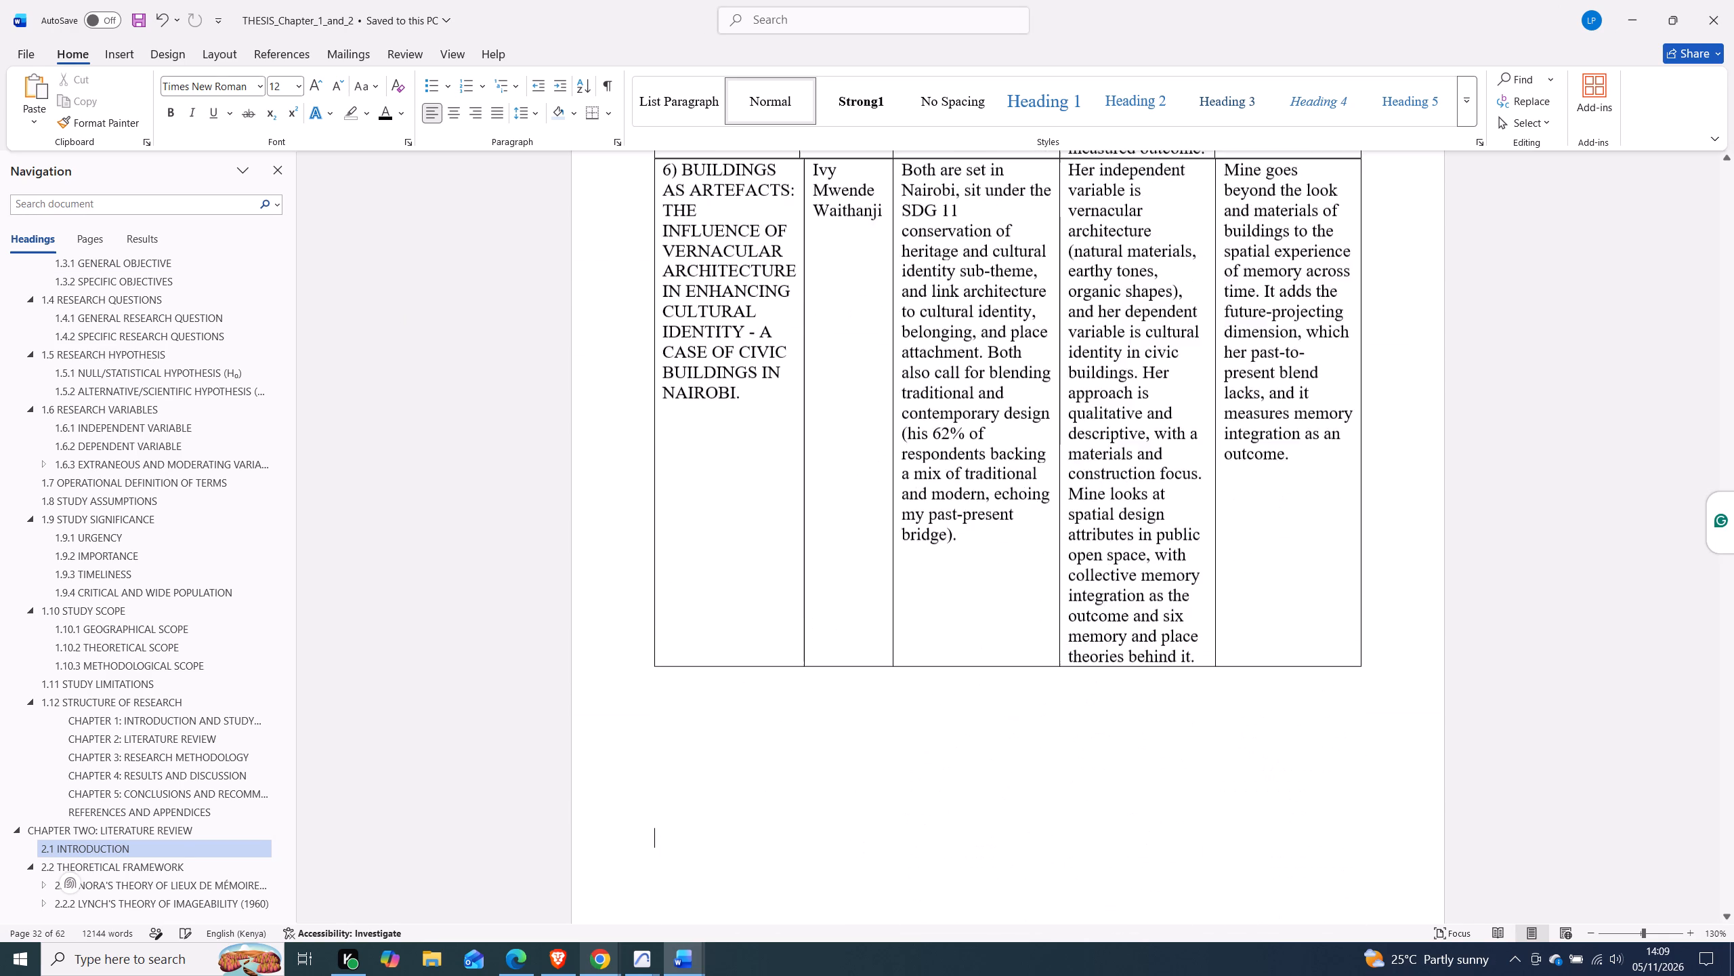
pyautogui.scroll(-3, 826, 353)
pyautogui.click(841, 314)
pyautogui.scroll(-3, 841, 314)
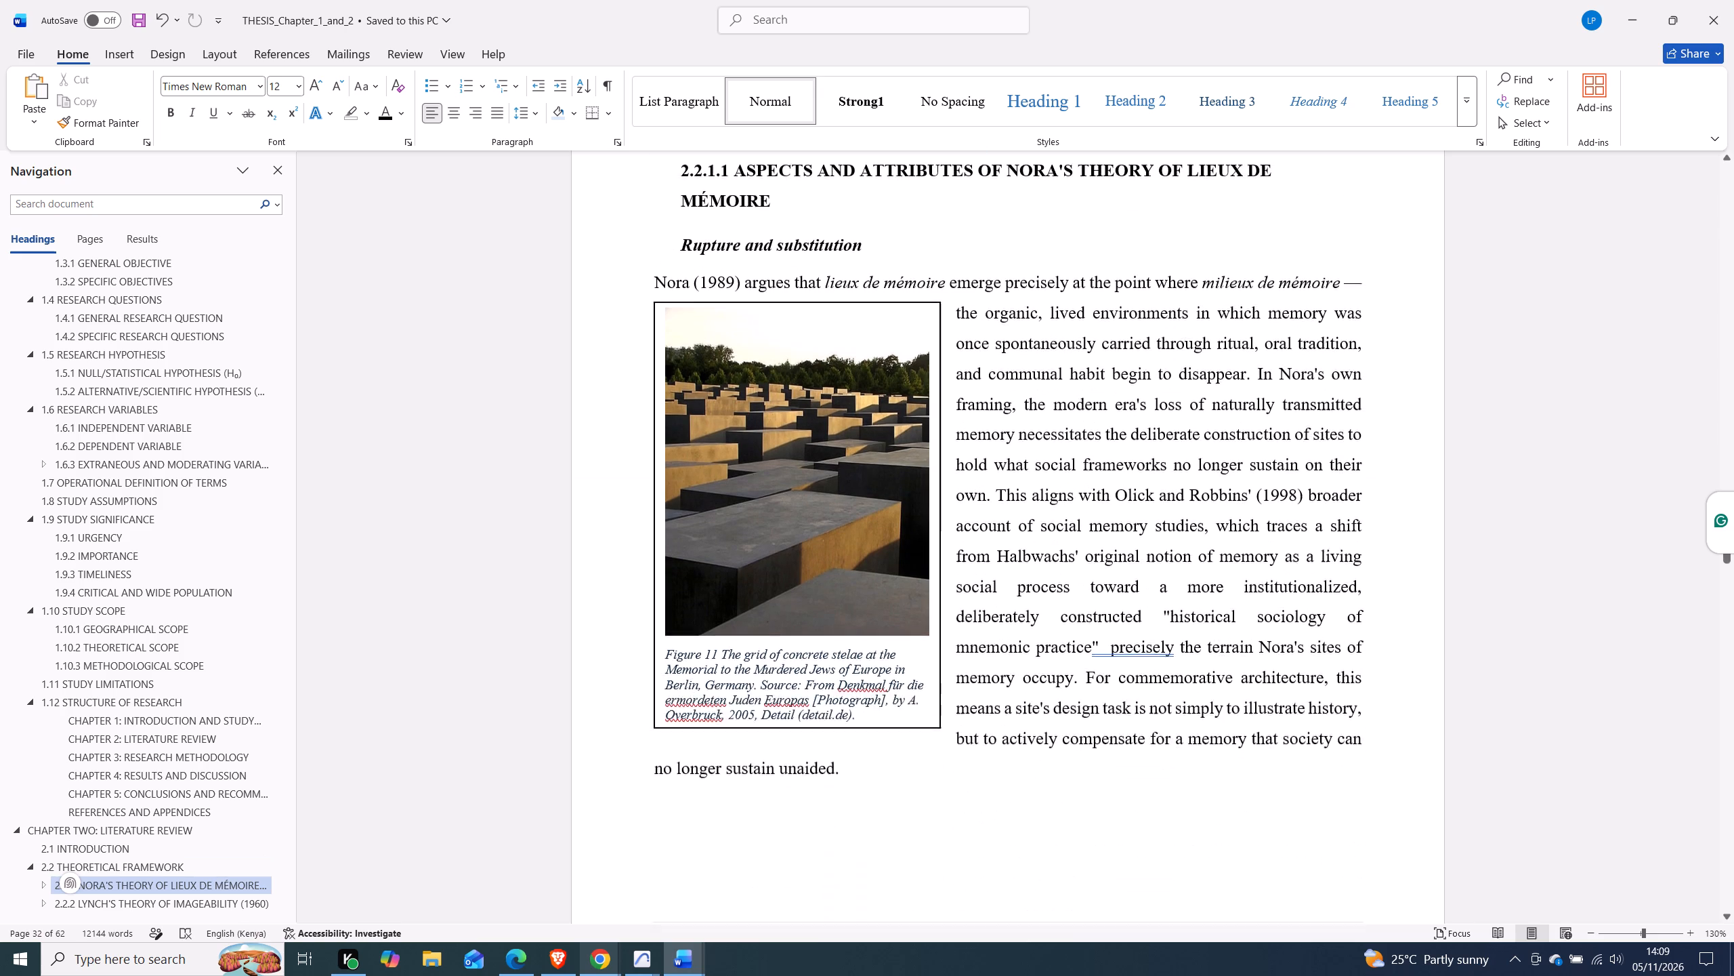
pyautogui.scroll(-6, 841, 314)
pyautogui.scroll(5, 841, 314)
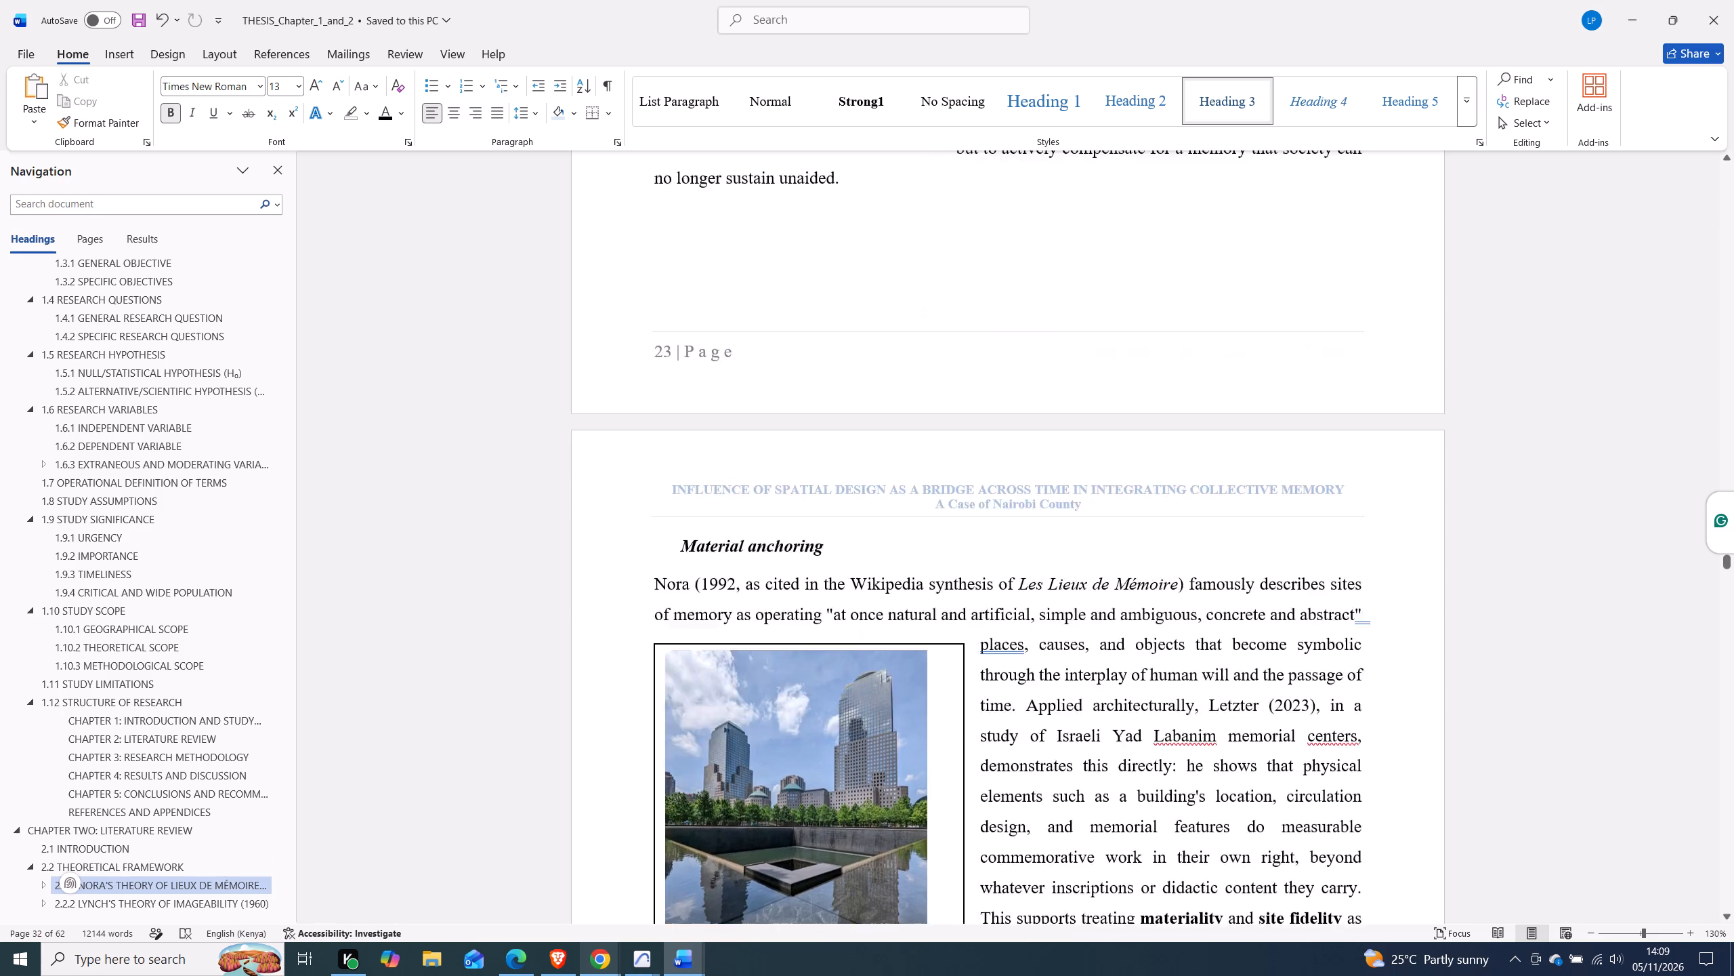
pyautogui.scroll(1, 841, 314)
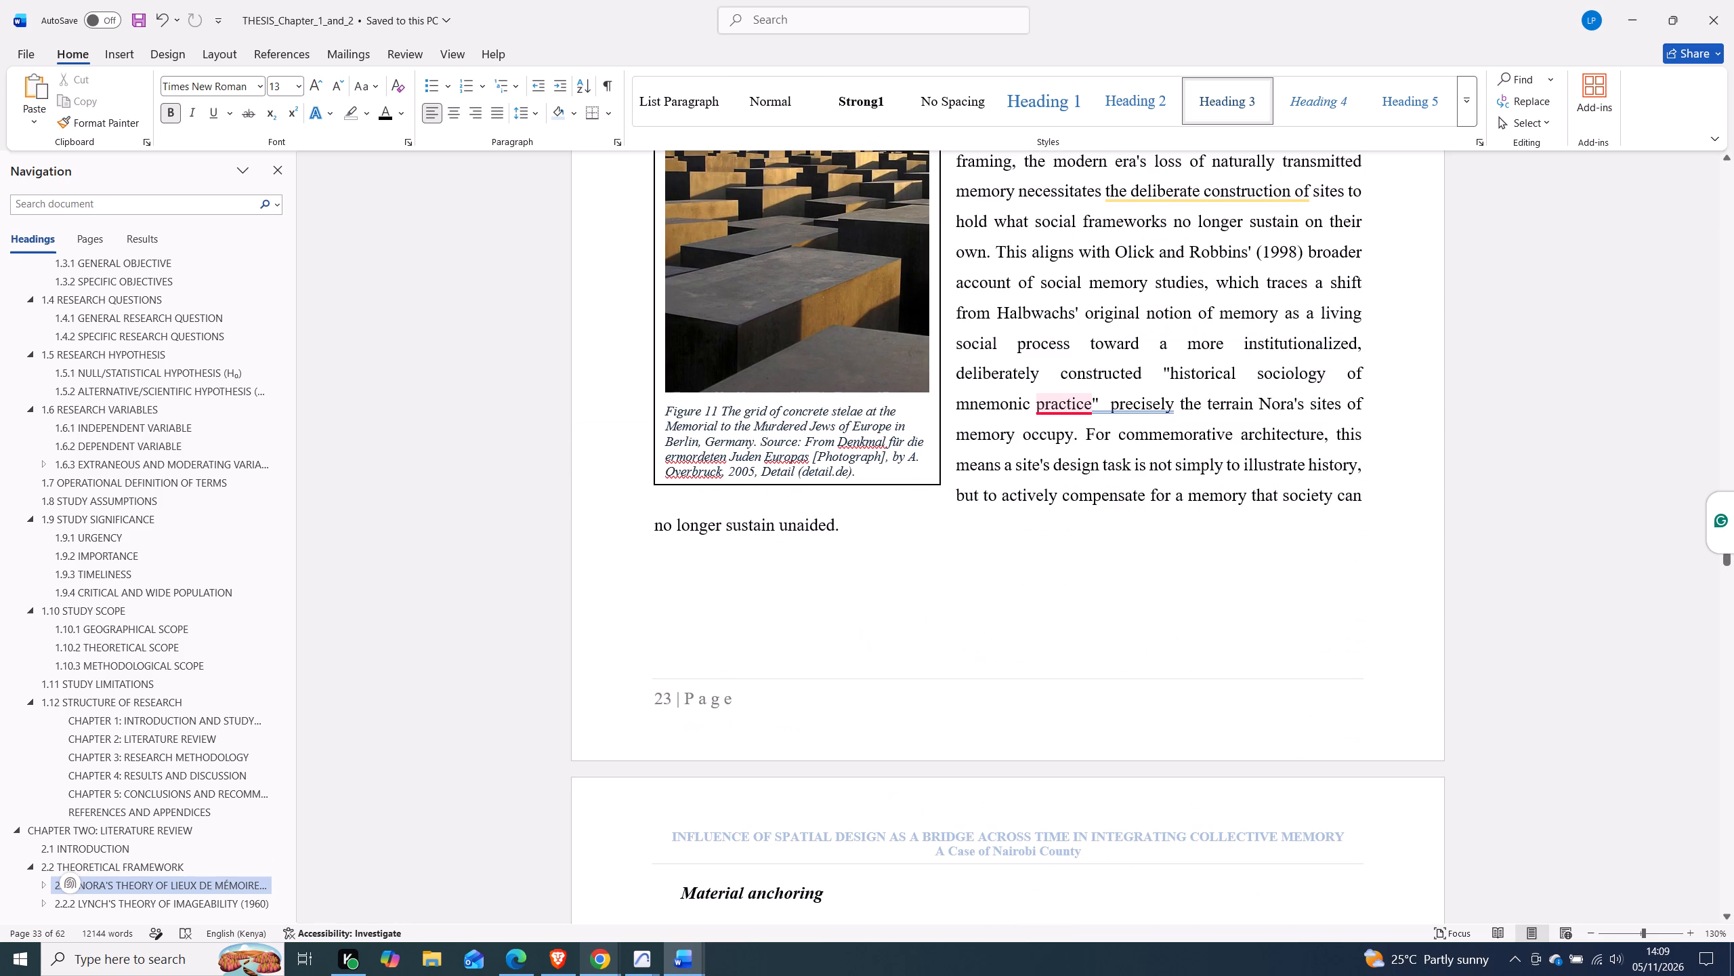
pyautogui.click(1072, 444)
# Clear the spelling flag on "Labanim" in the Layered meaning paragraph, keeping the word as written.
pyautogui.scroll(-2, 1061, 391)
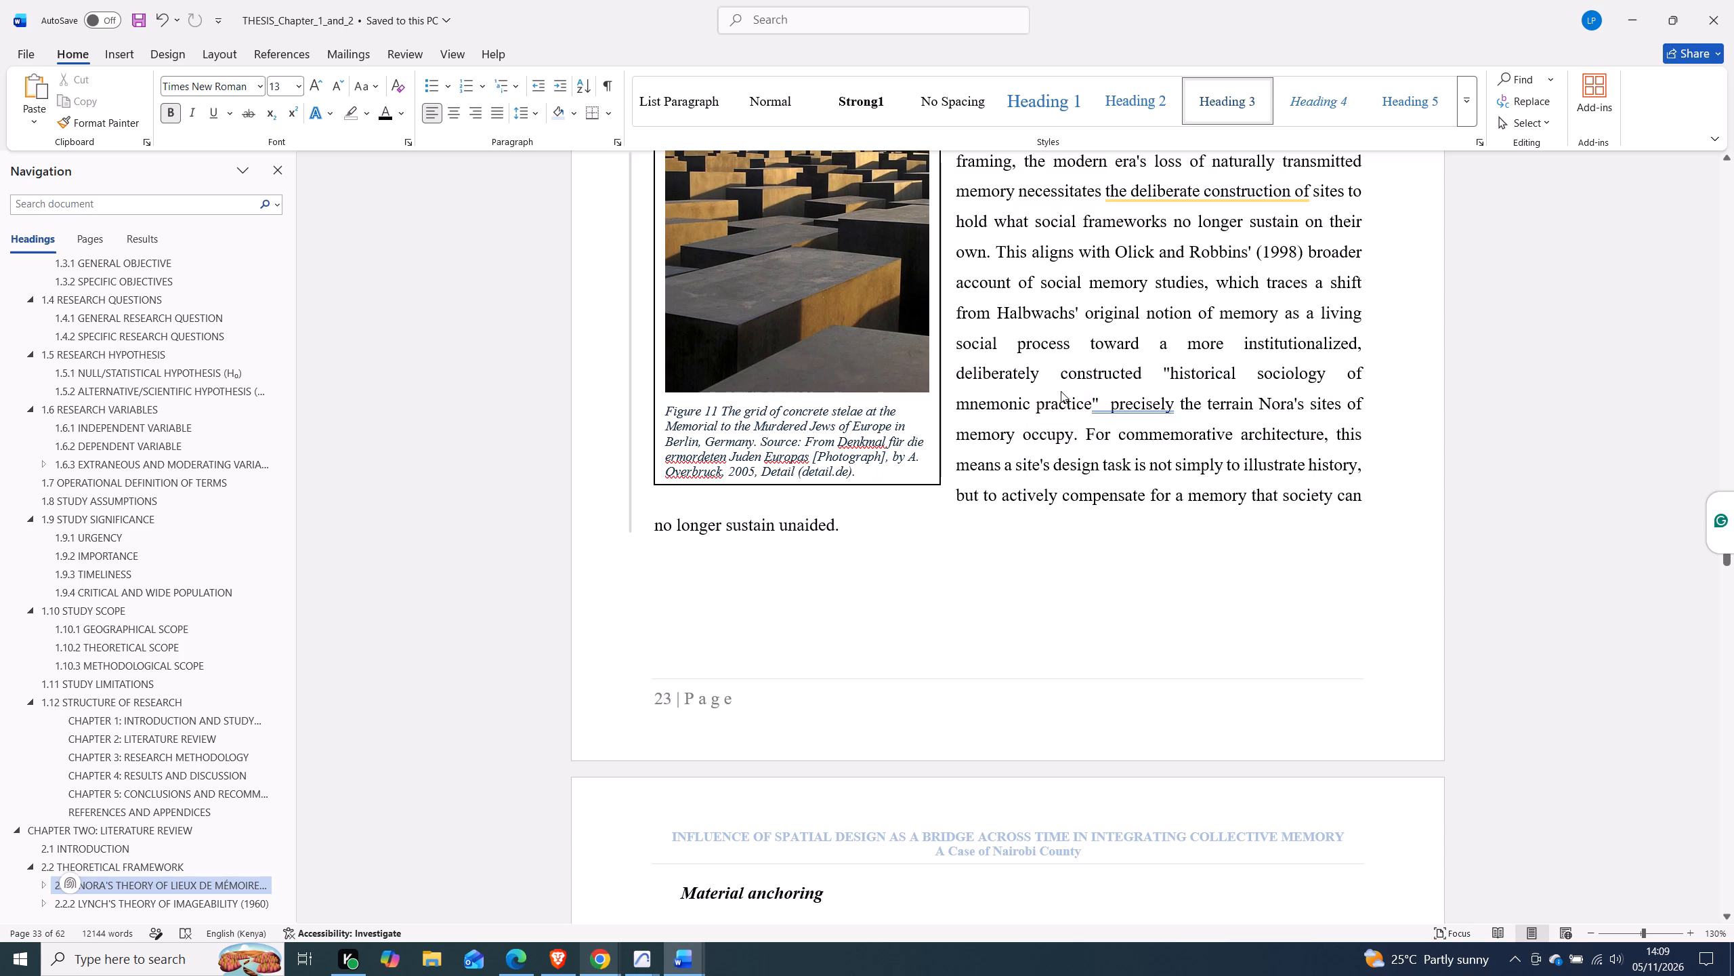
pyautogui.scroll(-11, 1061, 391)
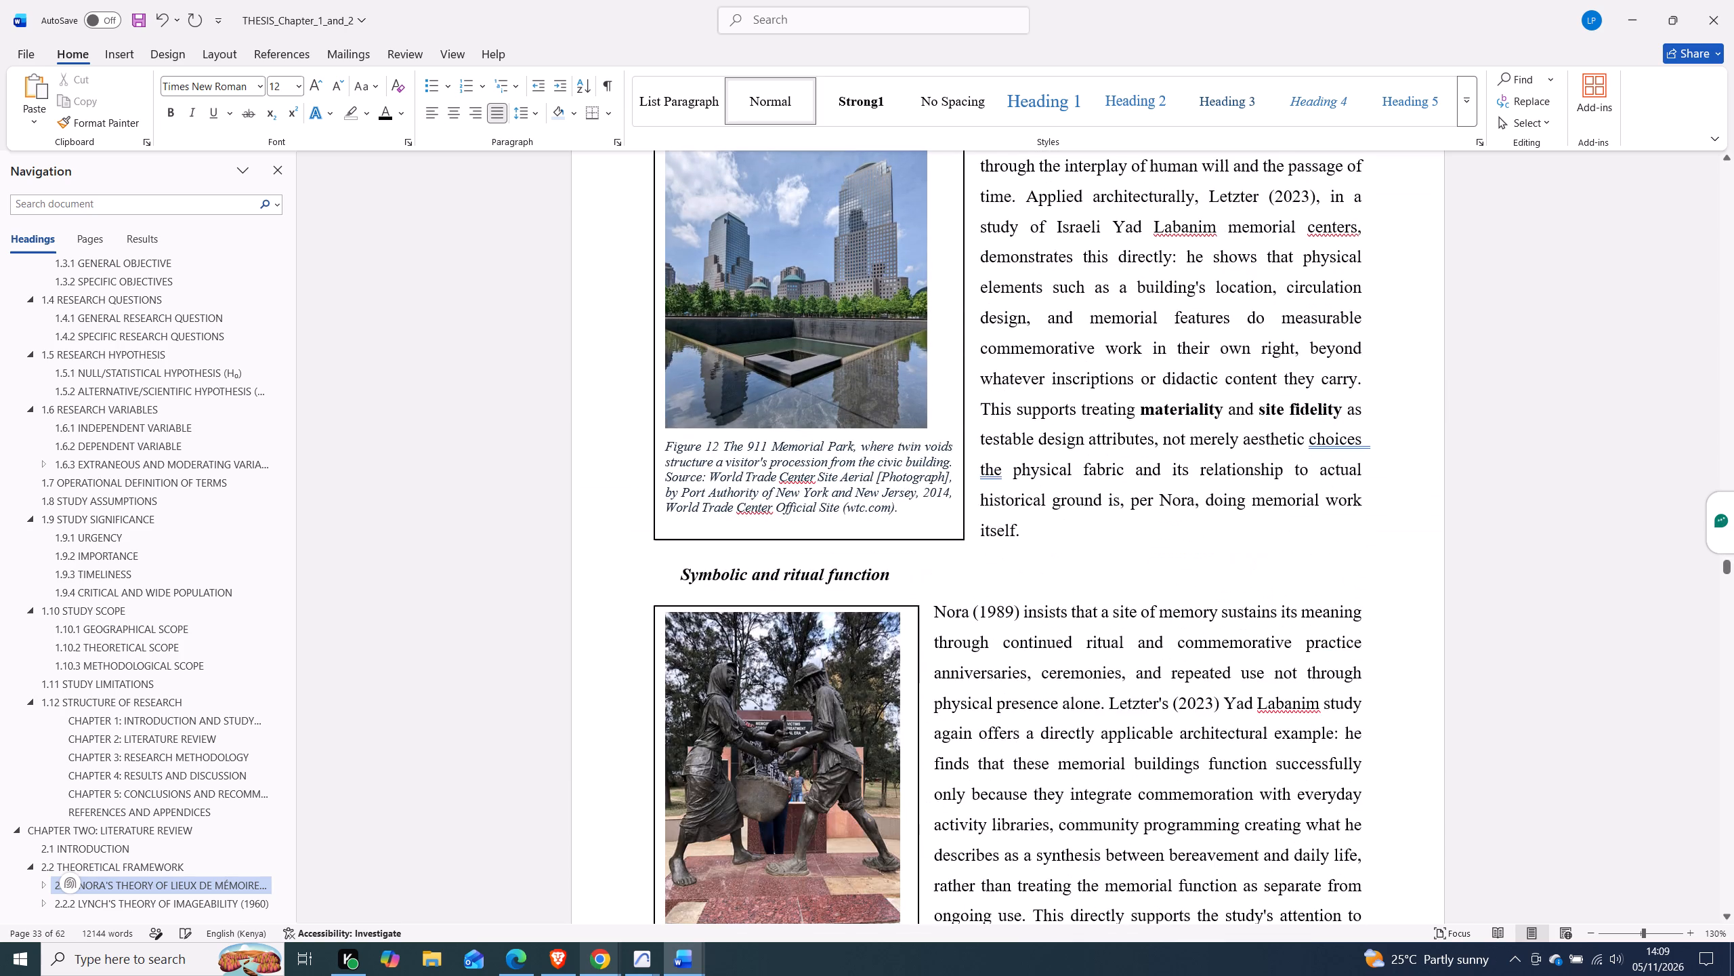
pyautogui.scroll(-8, 1058, 344)
pyautogui.scroll(1, 1058, 344)
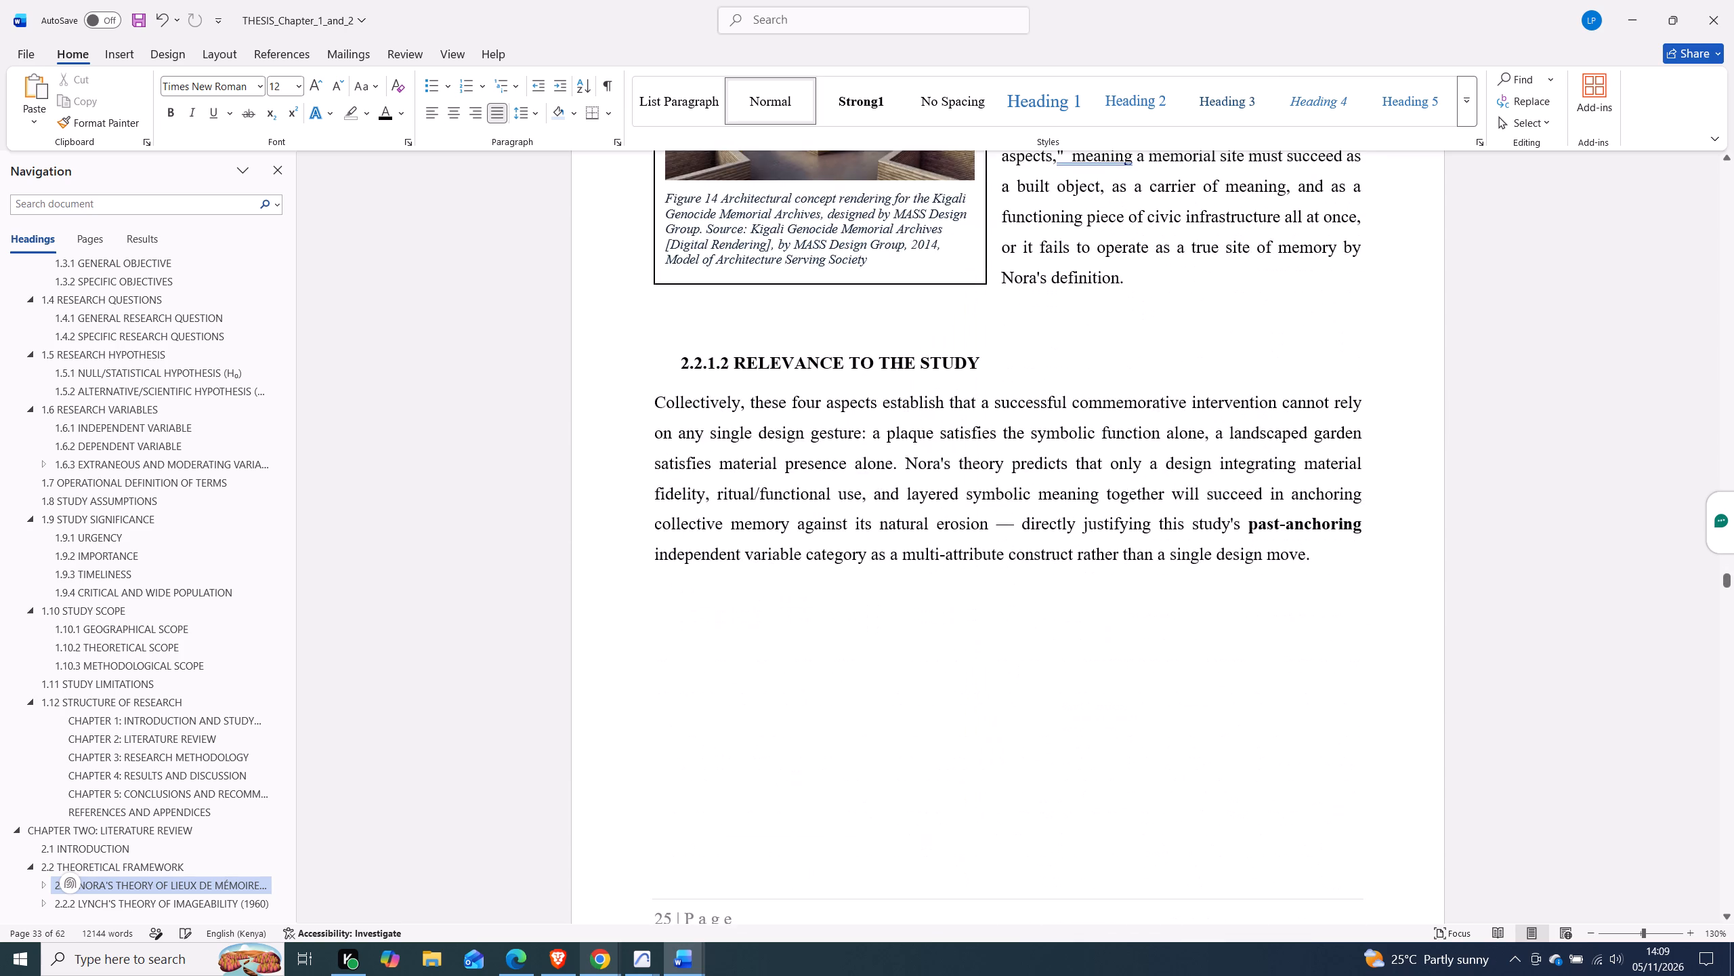
pyautogui.scroll(1, 1058, 344)
pyautogui.moveTo(1129, 379); pyautogui.dragTo(1099, 378)
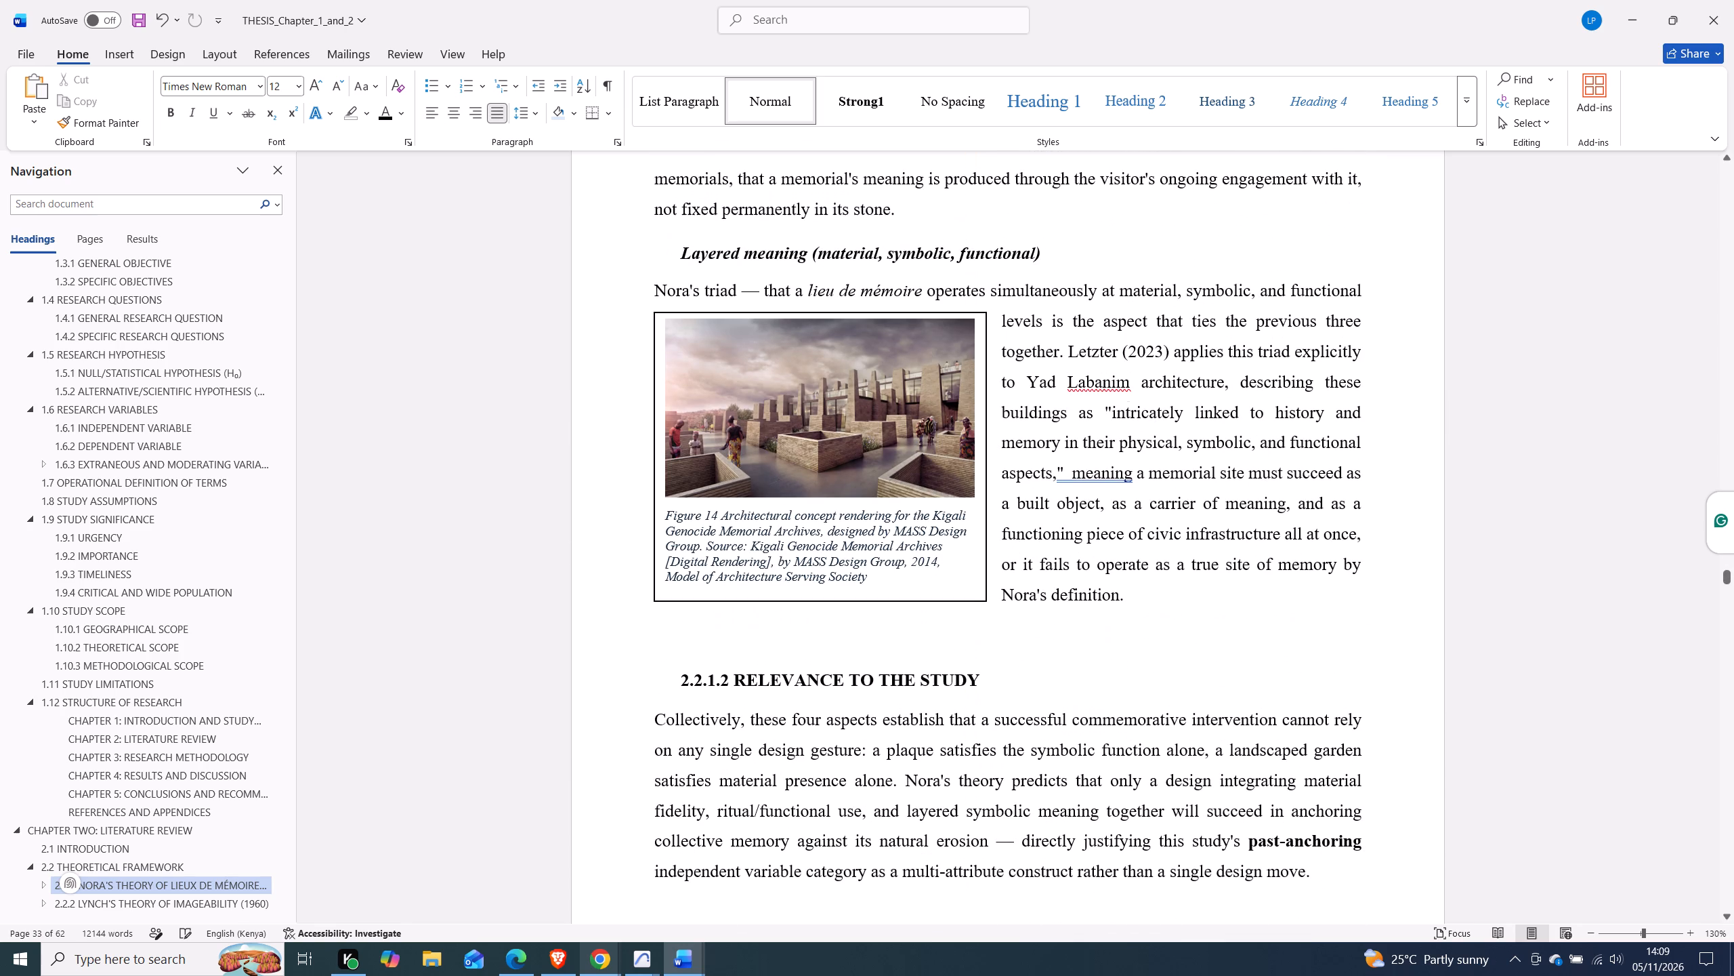
pyautogui.moveTo(1099, 378); pyautogui.dragTo(1072, 372)
pyautogui.rightClick(1082, 385)
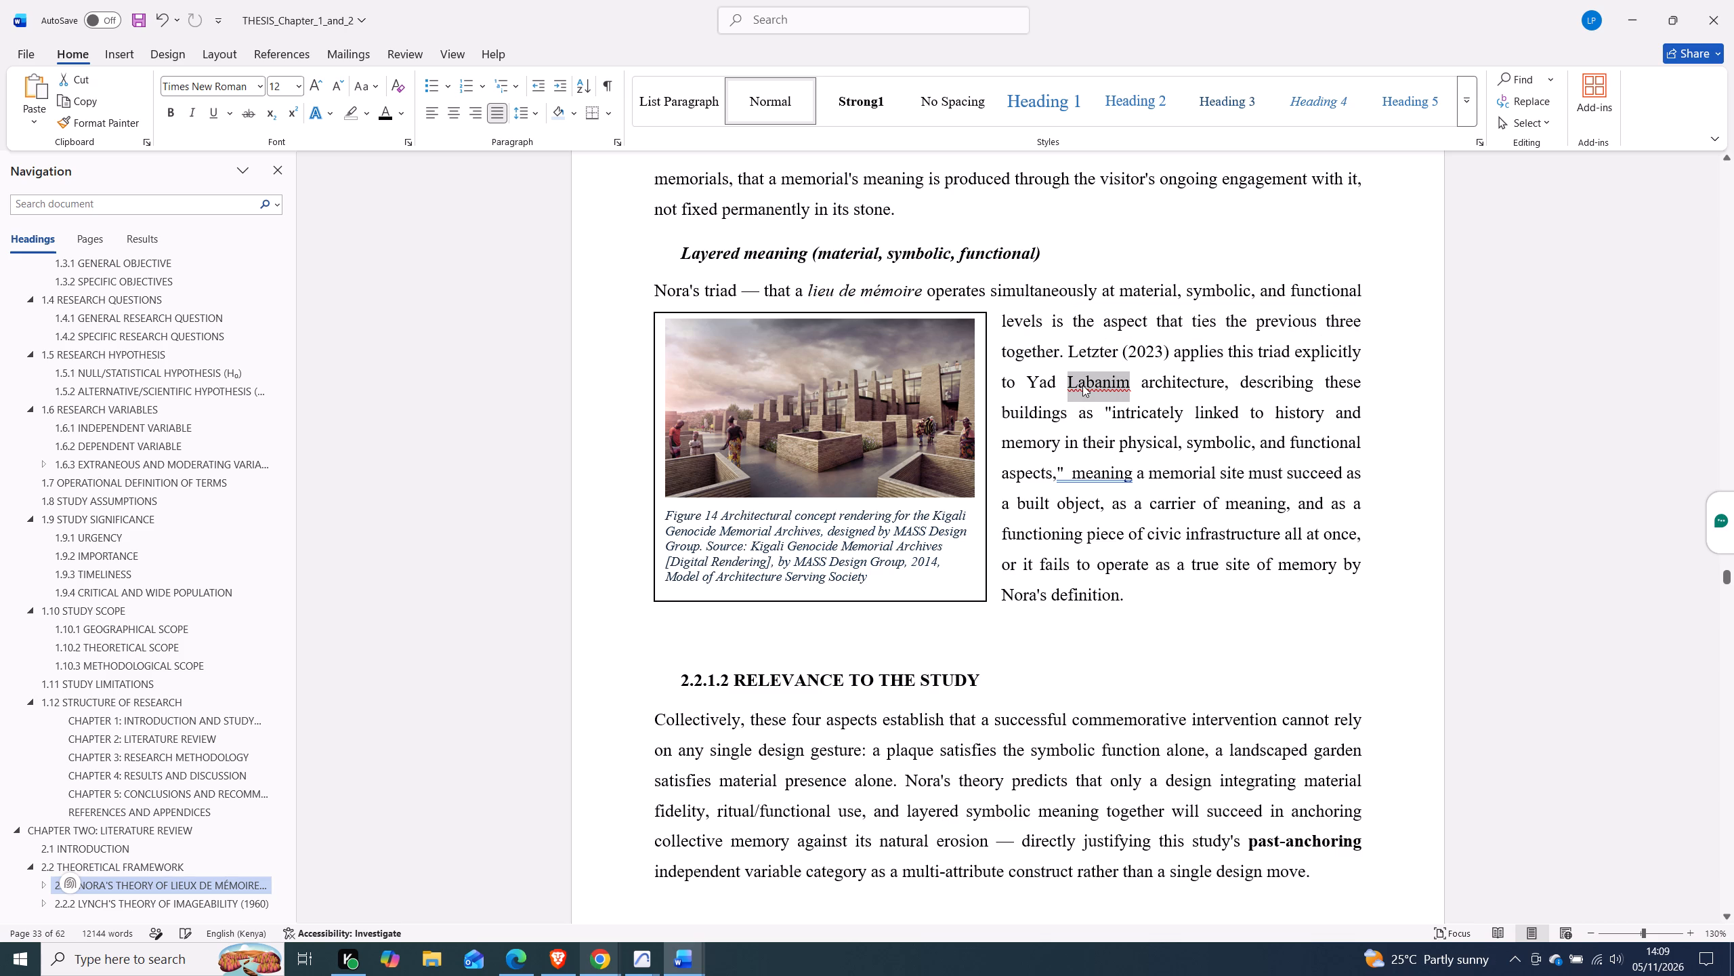
pyautogui.click(1023, 533)
# Review the relevance sections and partial conceptual framework diagrams for Nora's and Lynch's theories.
pyautogui.scroll(-2, 1034, 399)
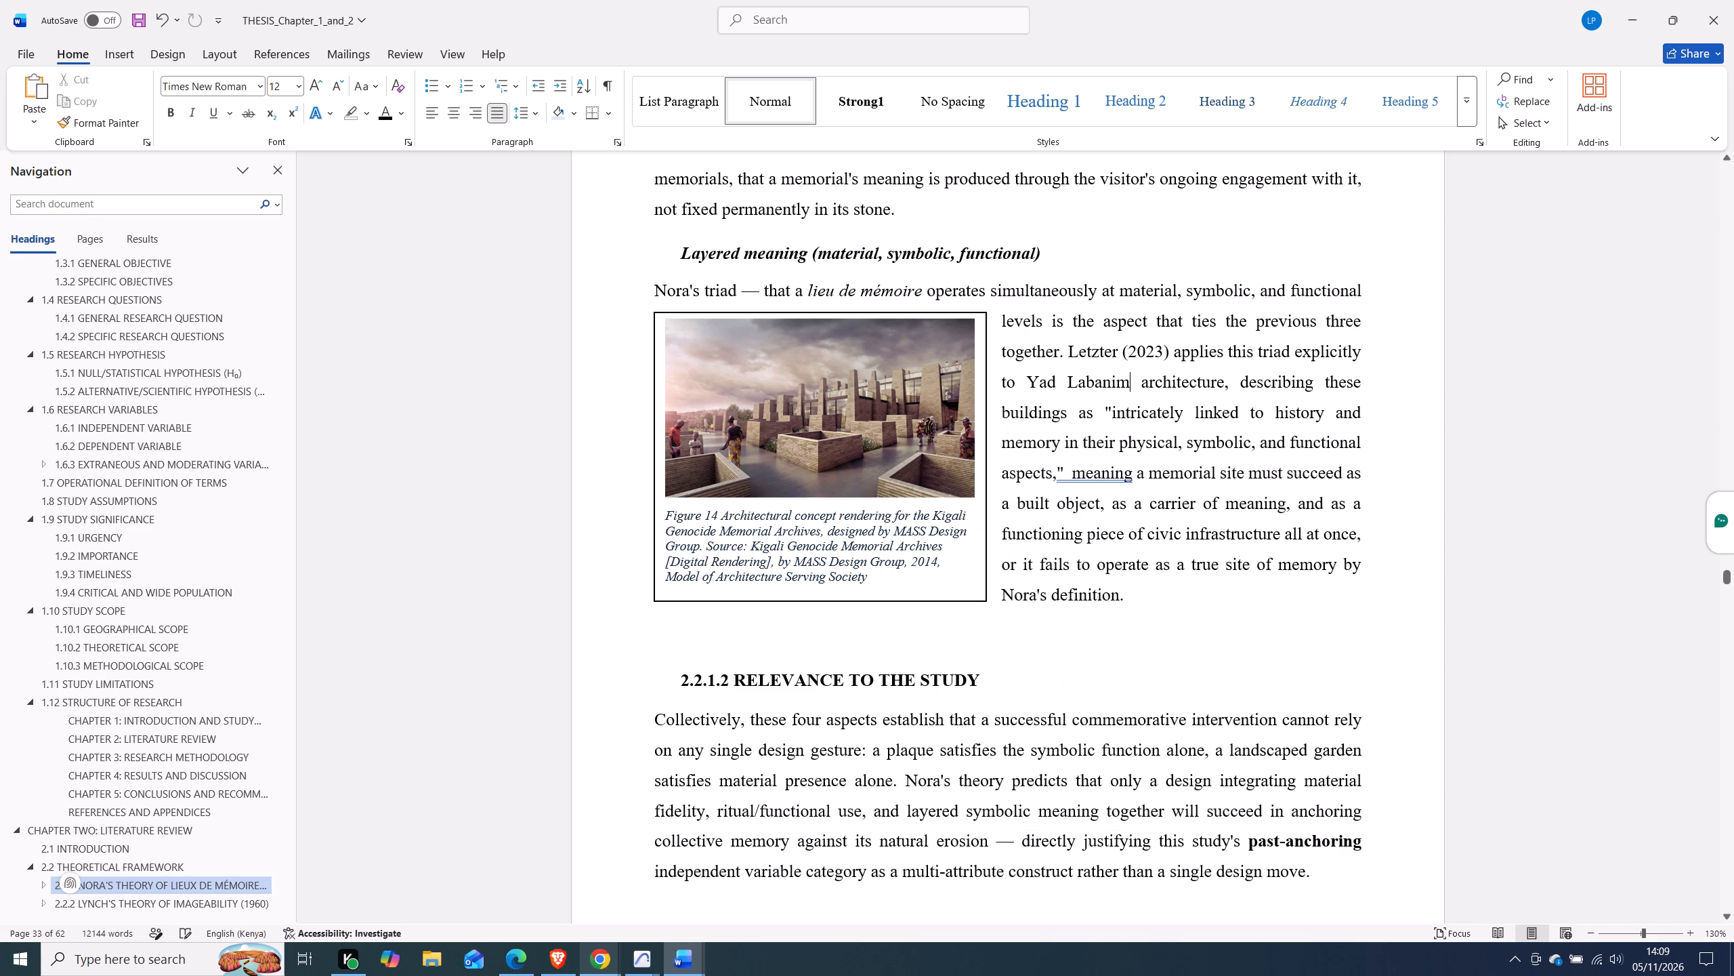
pyautogui.scroll(-4, 1034, 399)
pyautogui.scroll(4, 1034, 399)
pyautogui.scroll(-2, 1034, 399)
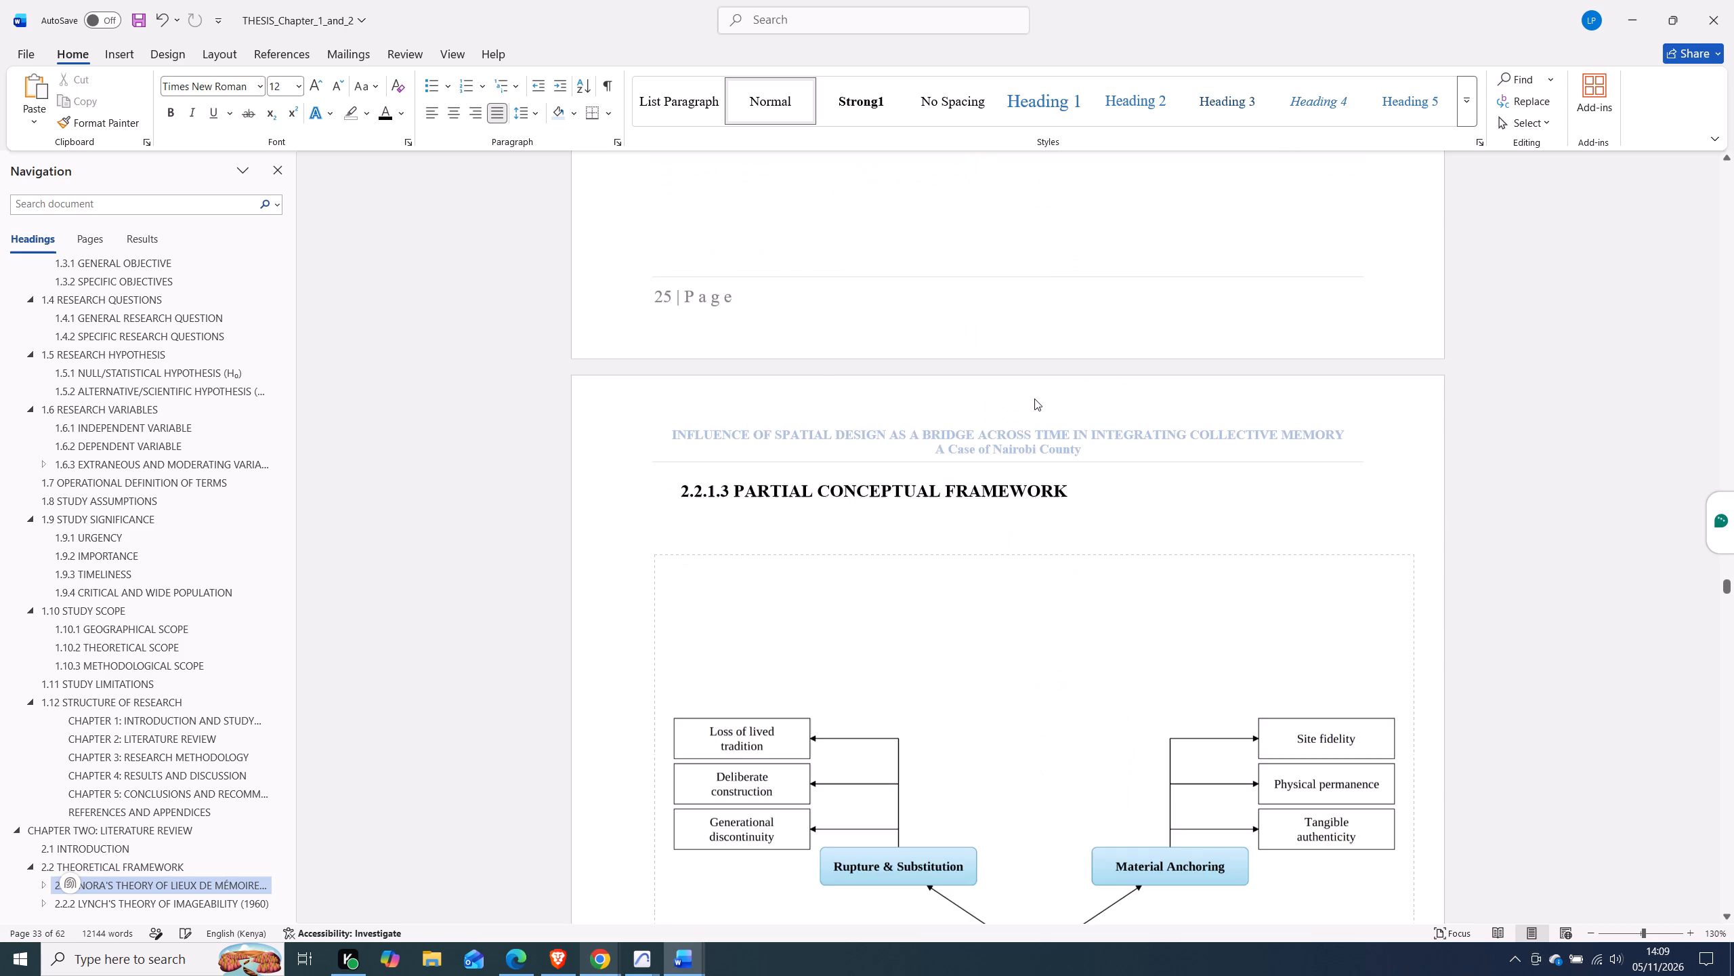
pyautogui.scroll(-20, 1034, 399)
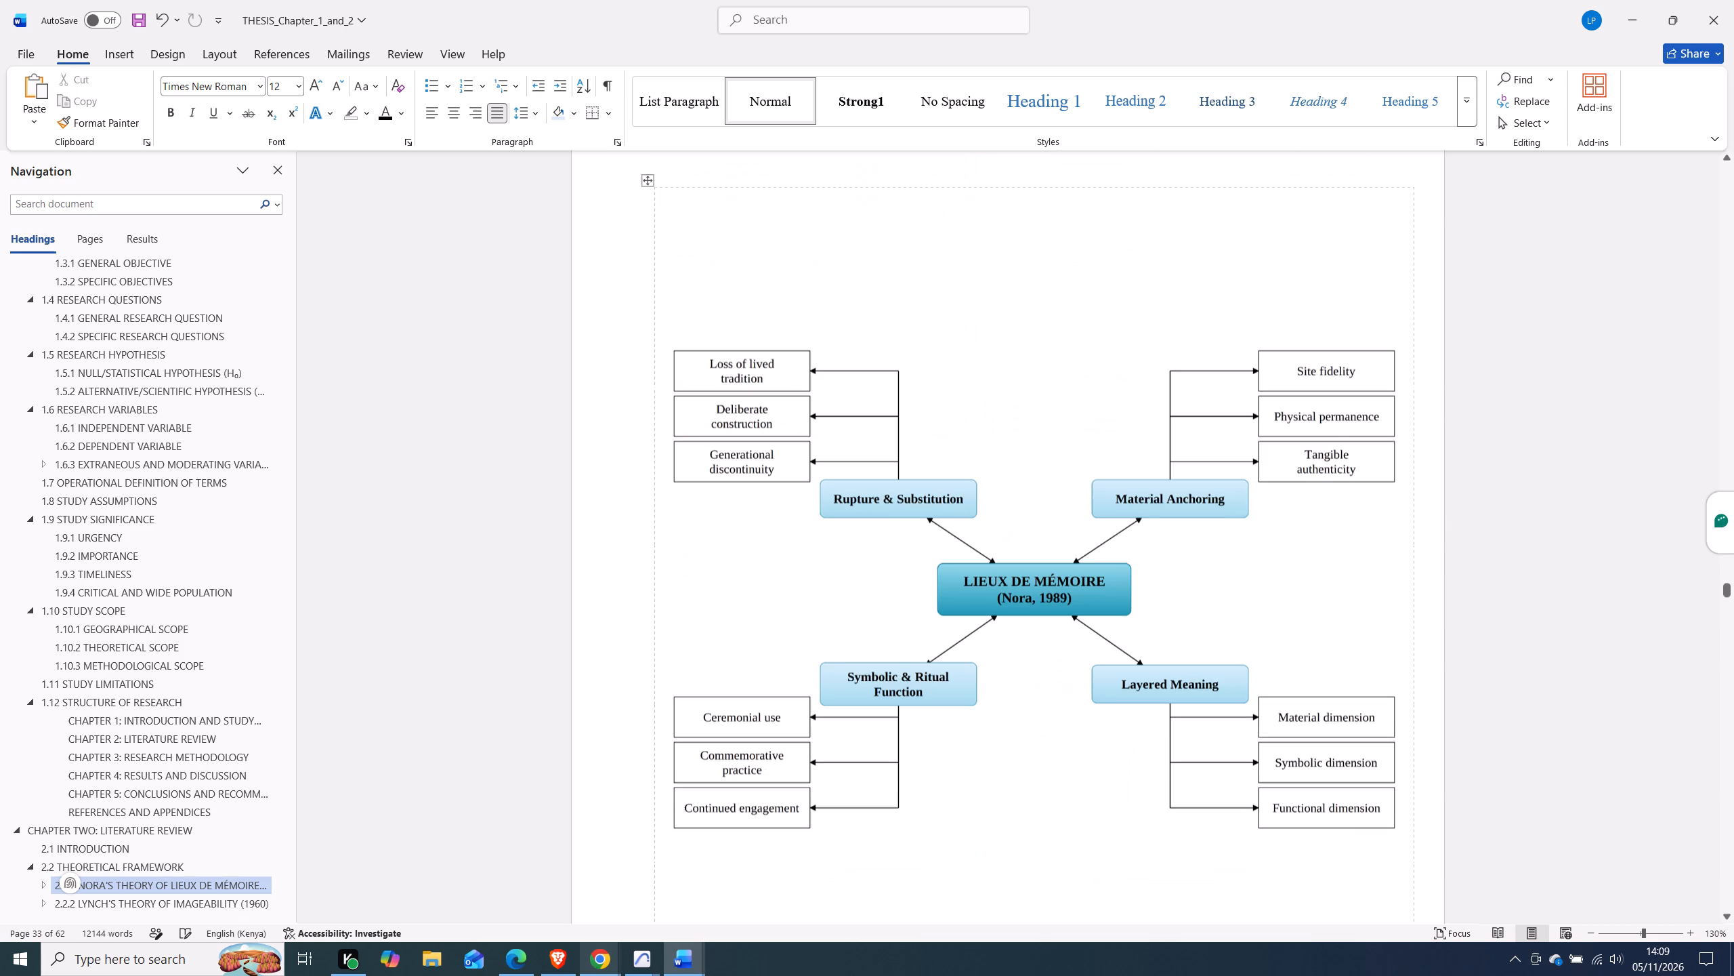
pyautogui.scroll(-3, 1034, 399)
pyautogui.scroll(1, 1034, 403)
pyautogui.scroll(-8, 1032, 401)
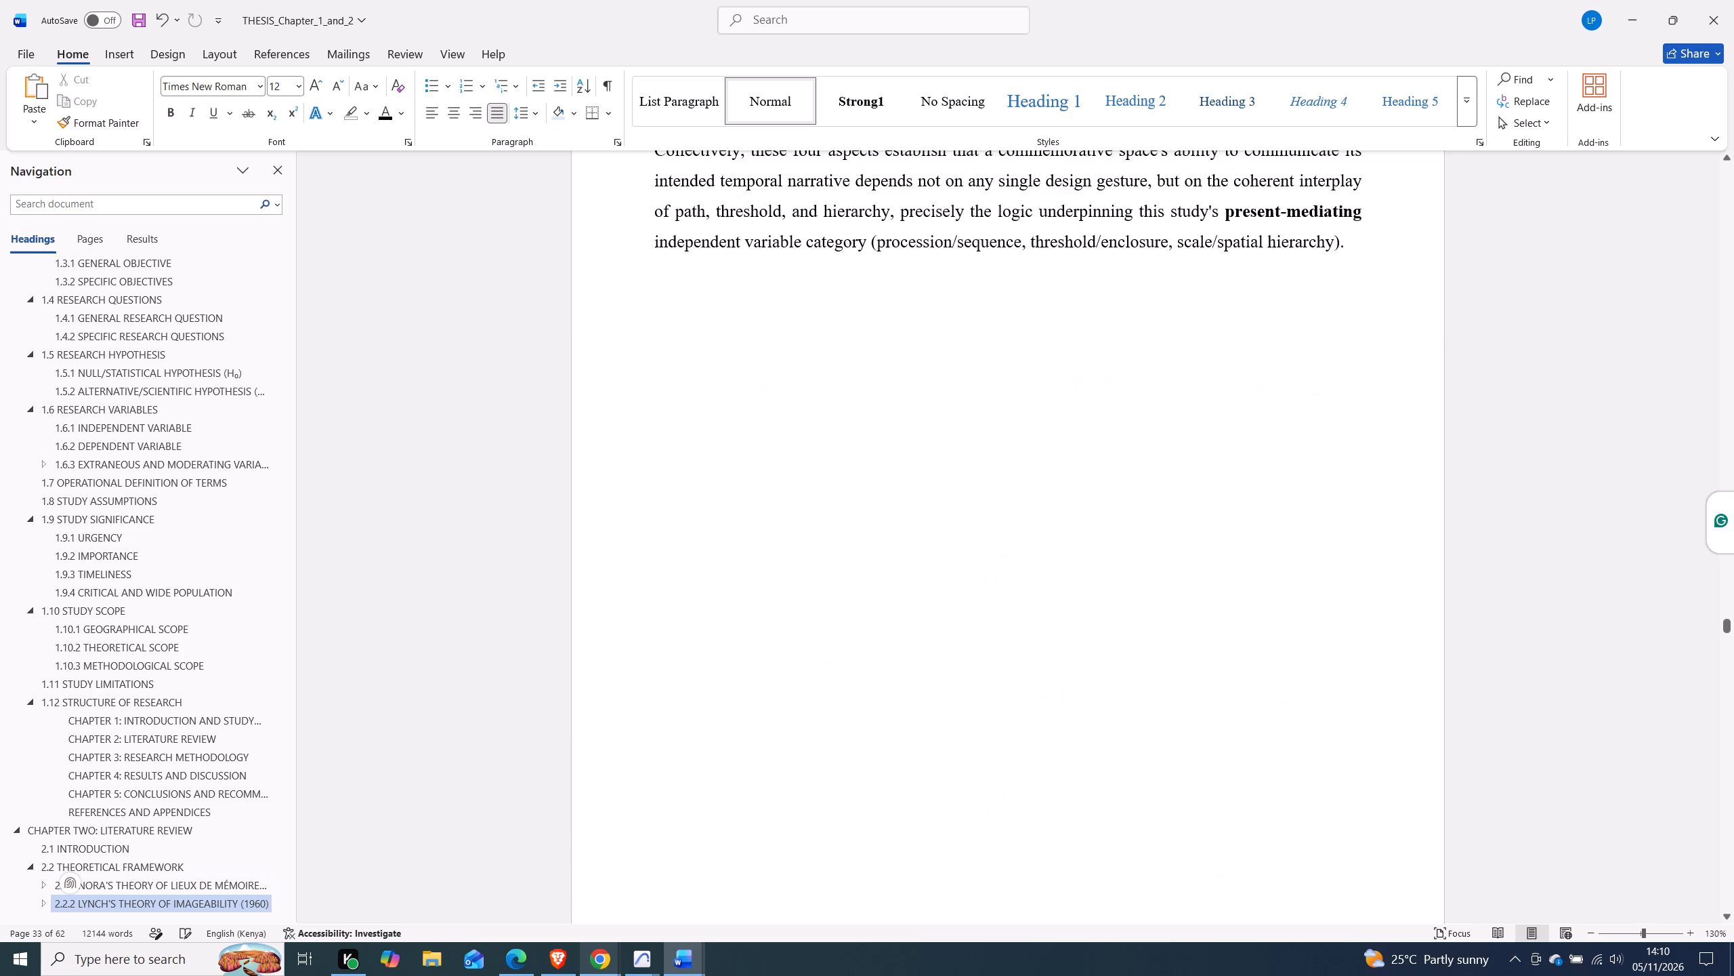
pyautogui.scroll(-5, 1033, 403)
pyautogui.scroll(11, 1035, 401)
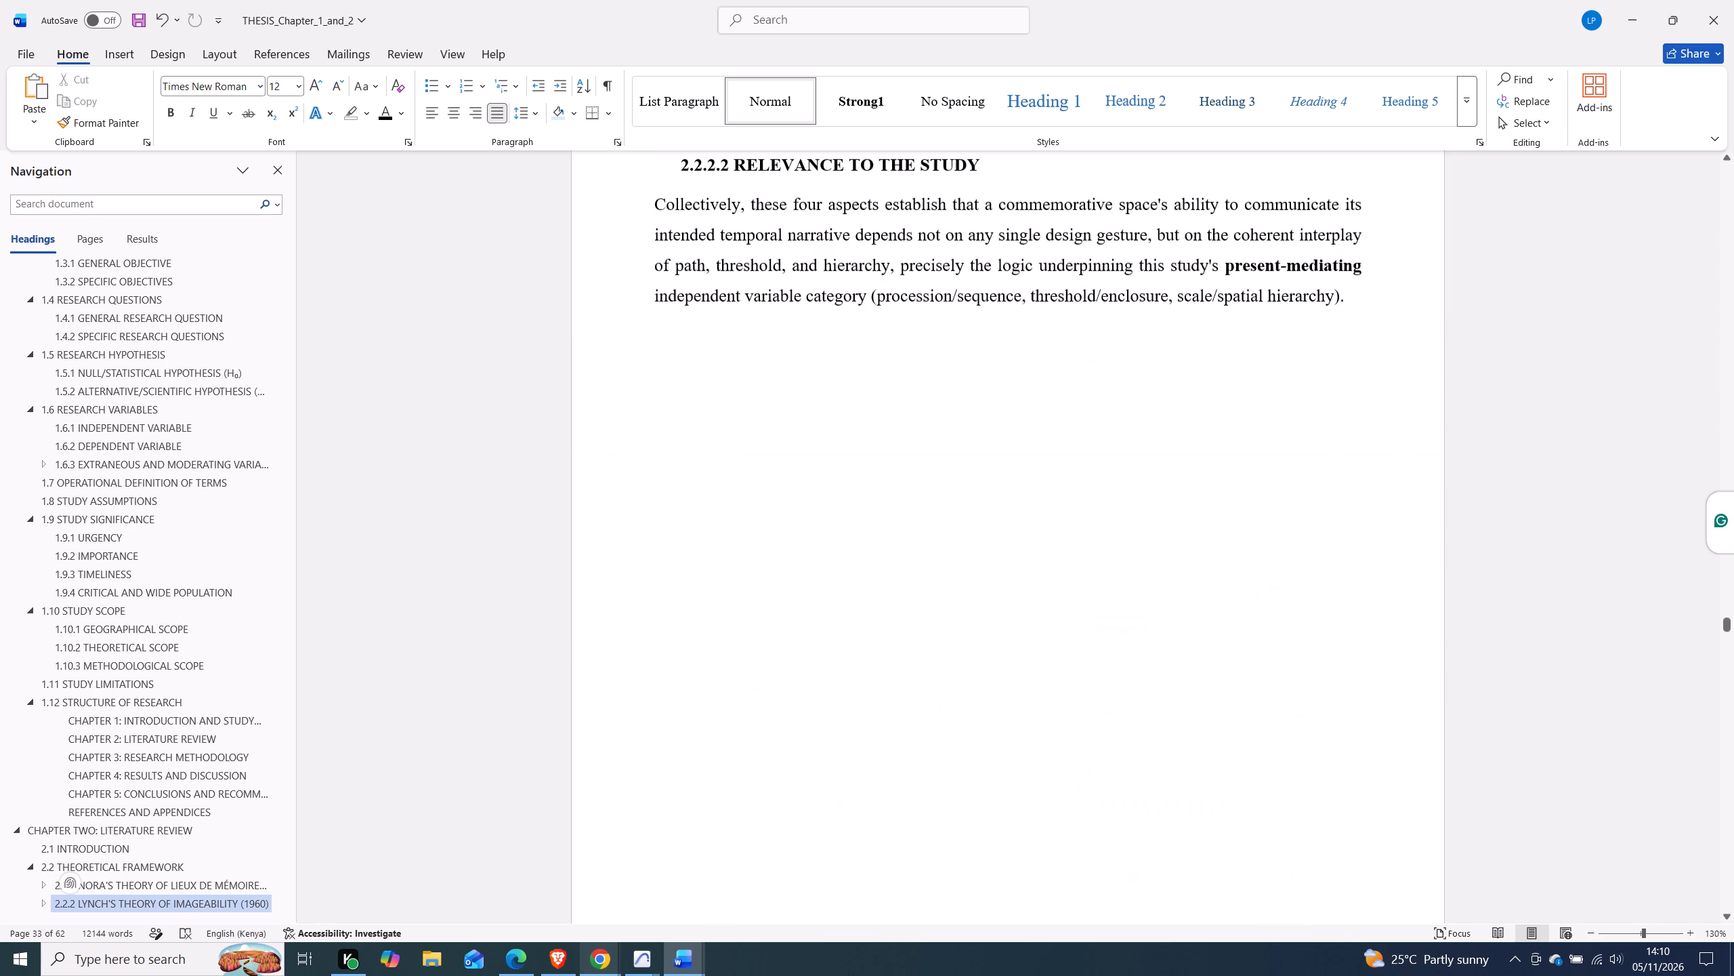
pyautogui.scroll(-14, 1037, 404)
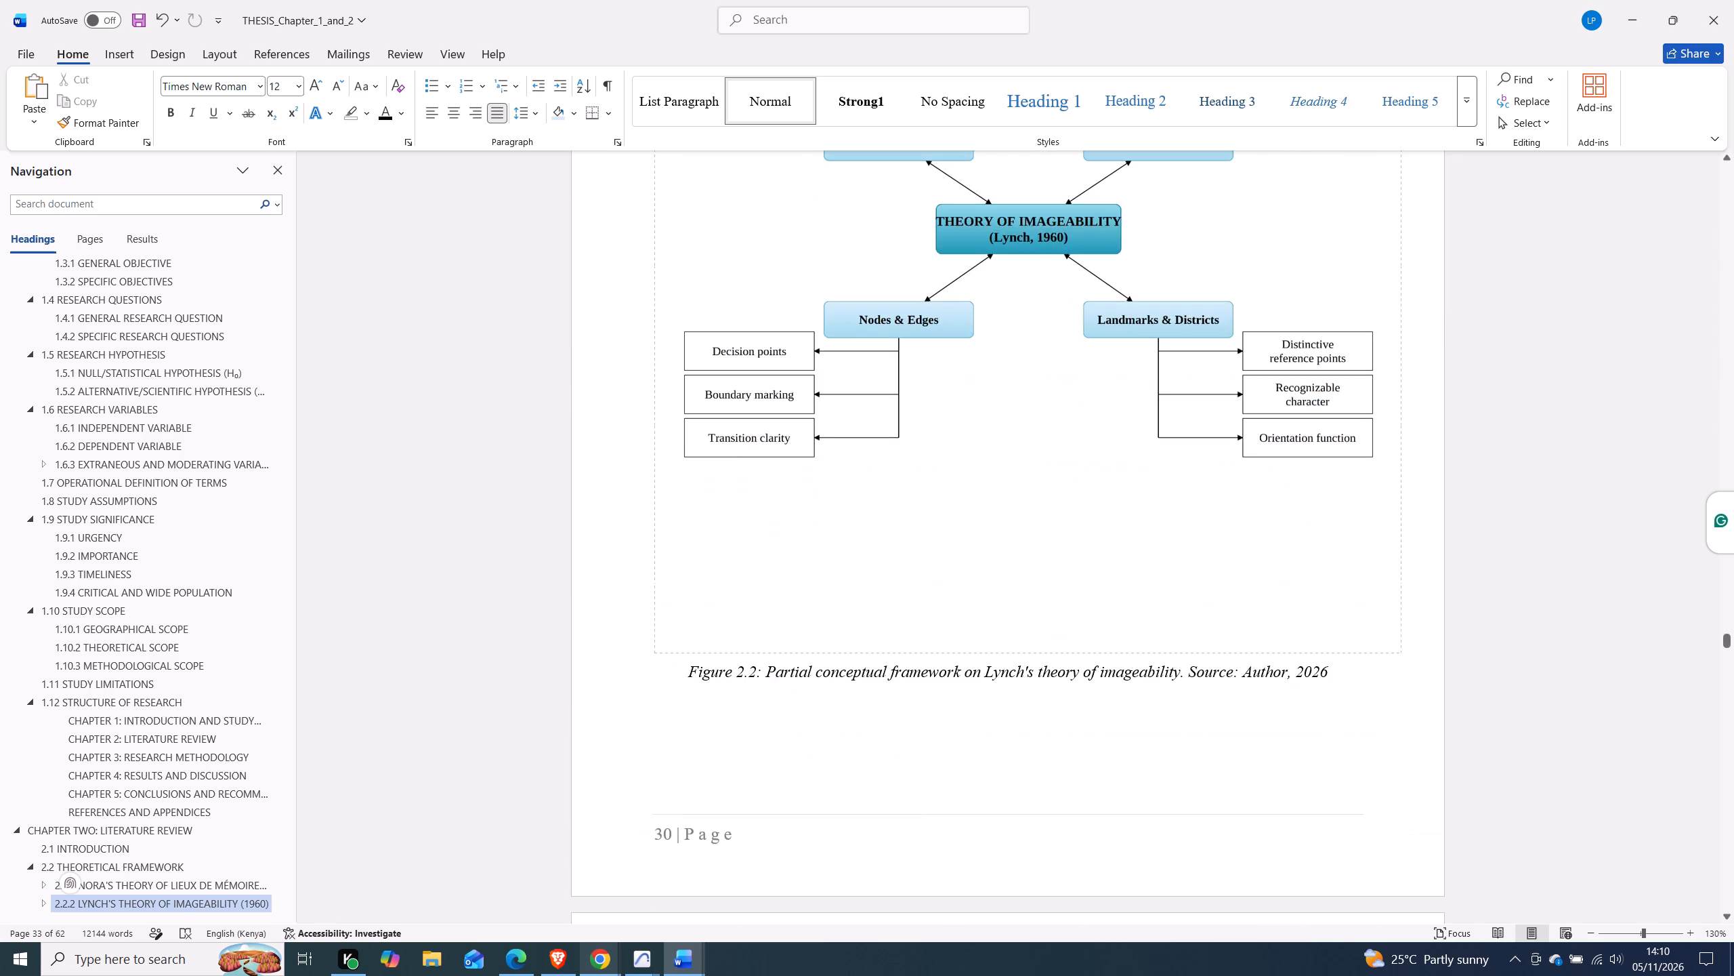
# Review sections 2.2.3 and 2.2.4, covering Jencks' iconic building theory and collective memory theory, including their figures and framework diagrams.
pyautogui.scroll(-7, 1037, 400)
pyautogui.scroll(1, 1038, 399)
pyautogui.scroll(-13, 1021, 394)
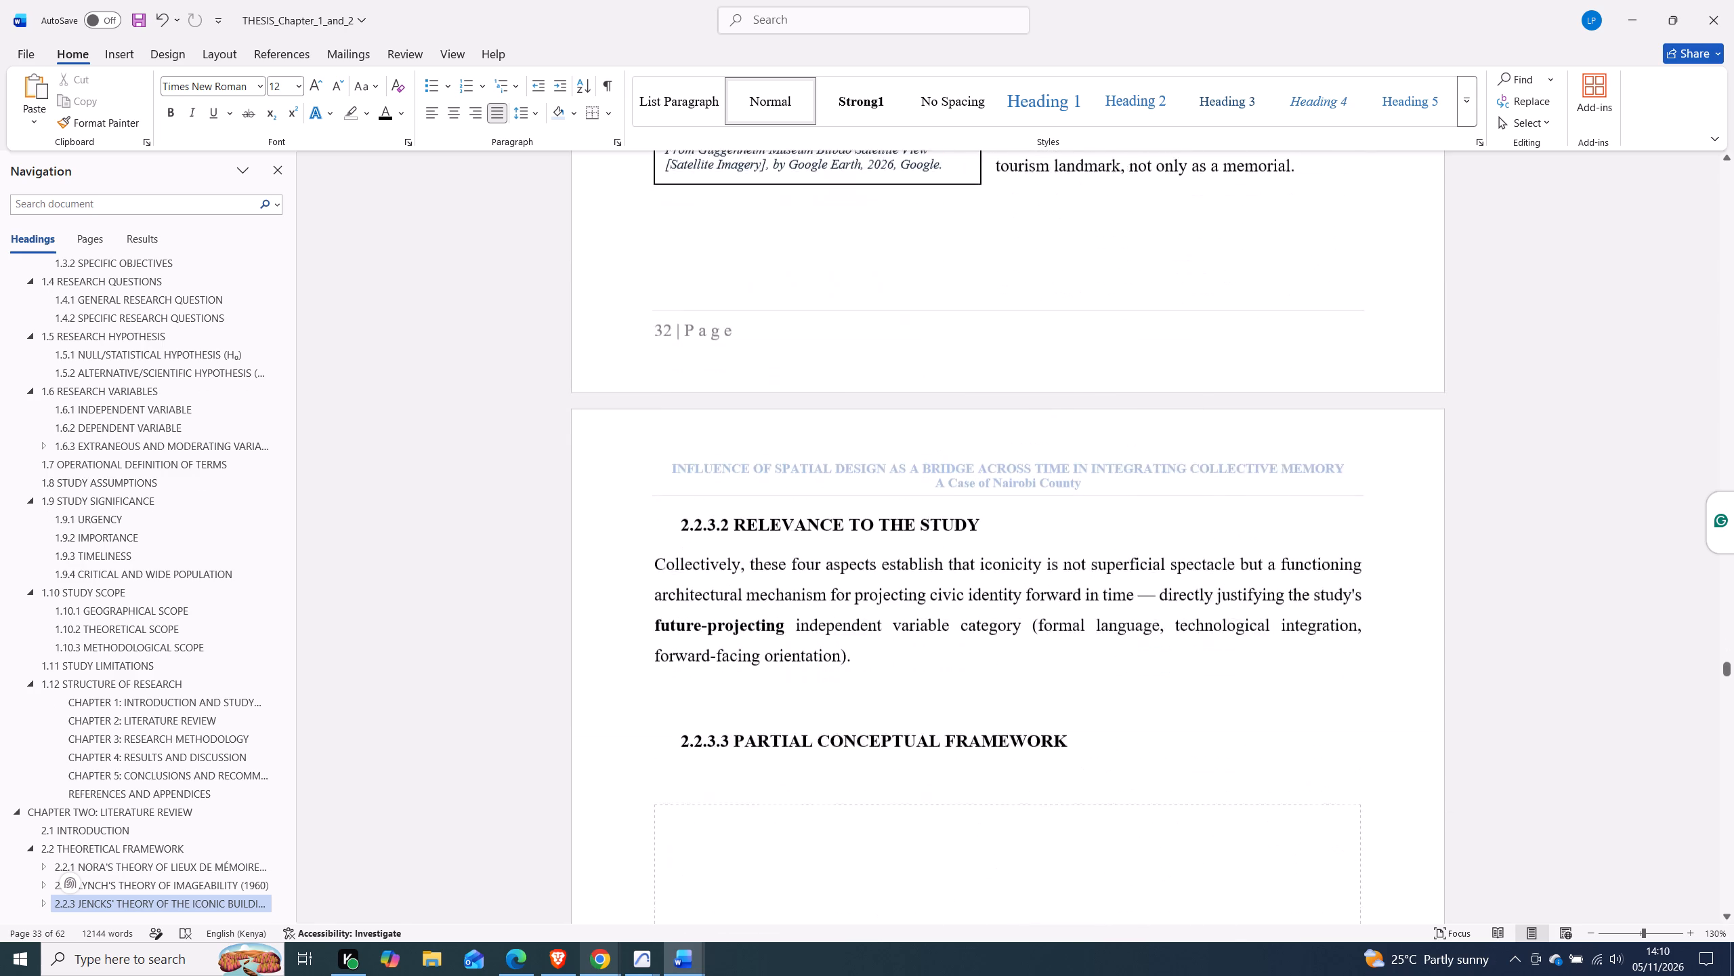
pyautogui.scroll(-15, 1021, 394)
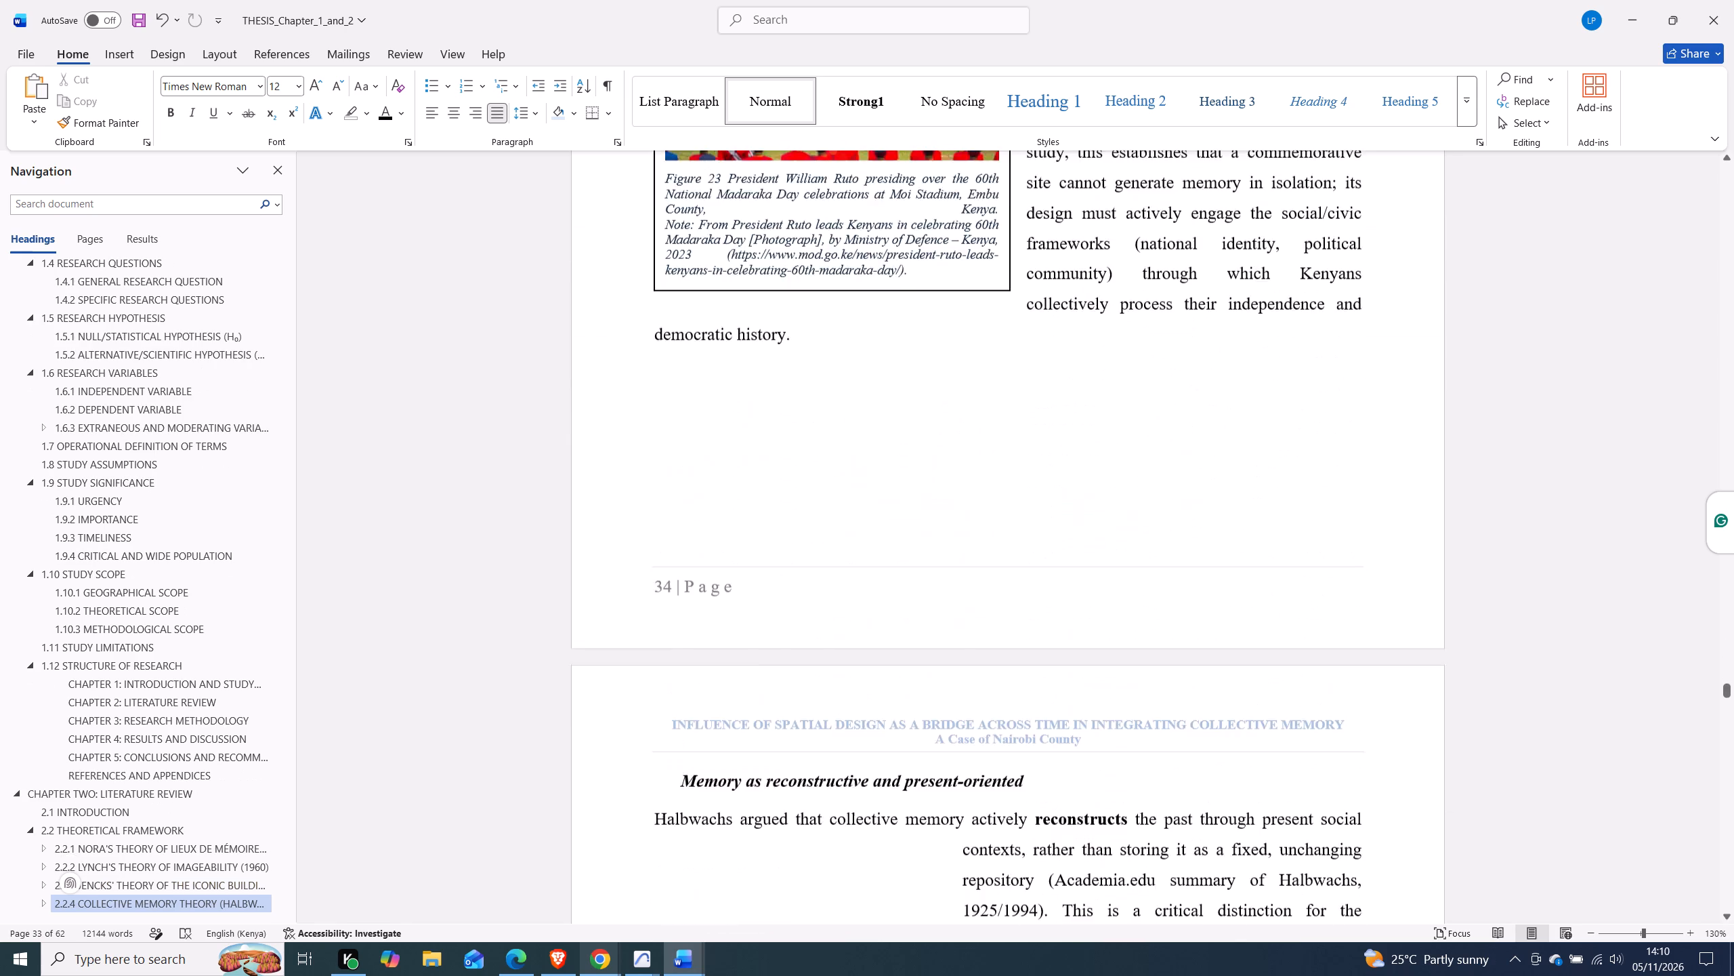
pyautogui.scroll(-8, 1021, 394)
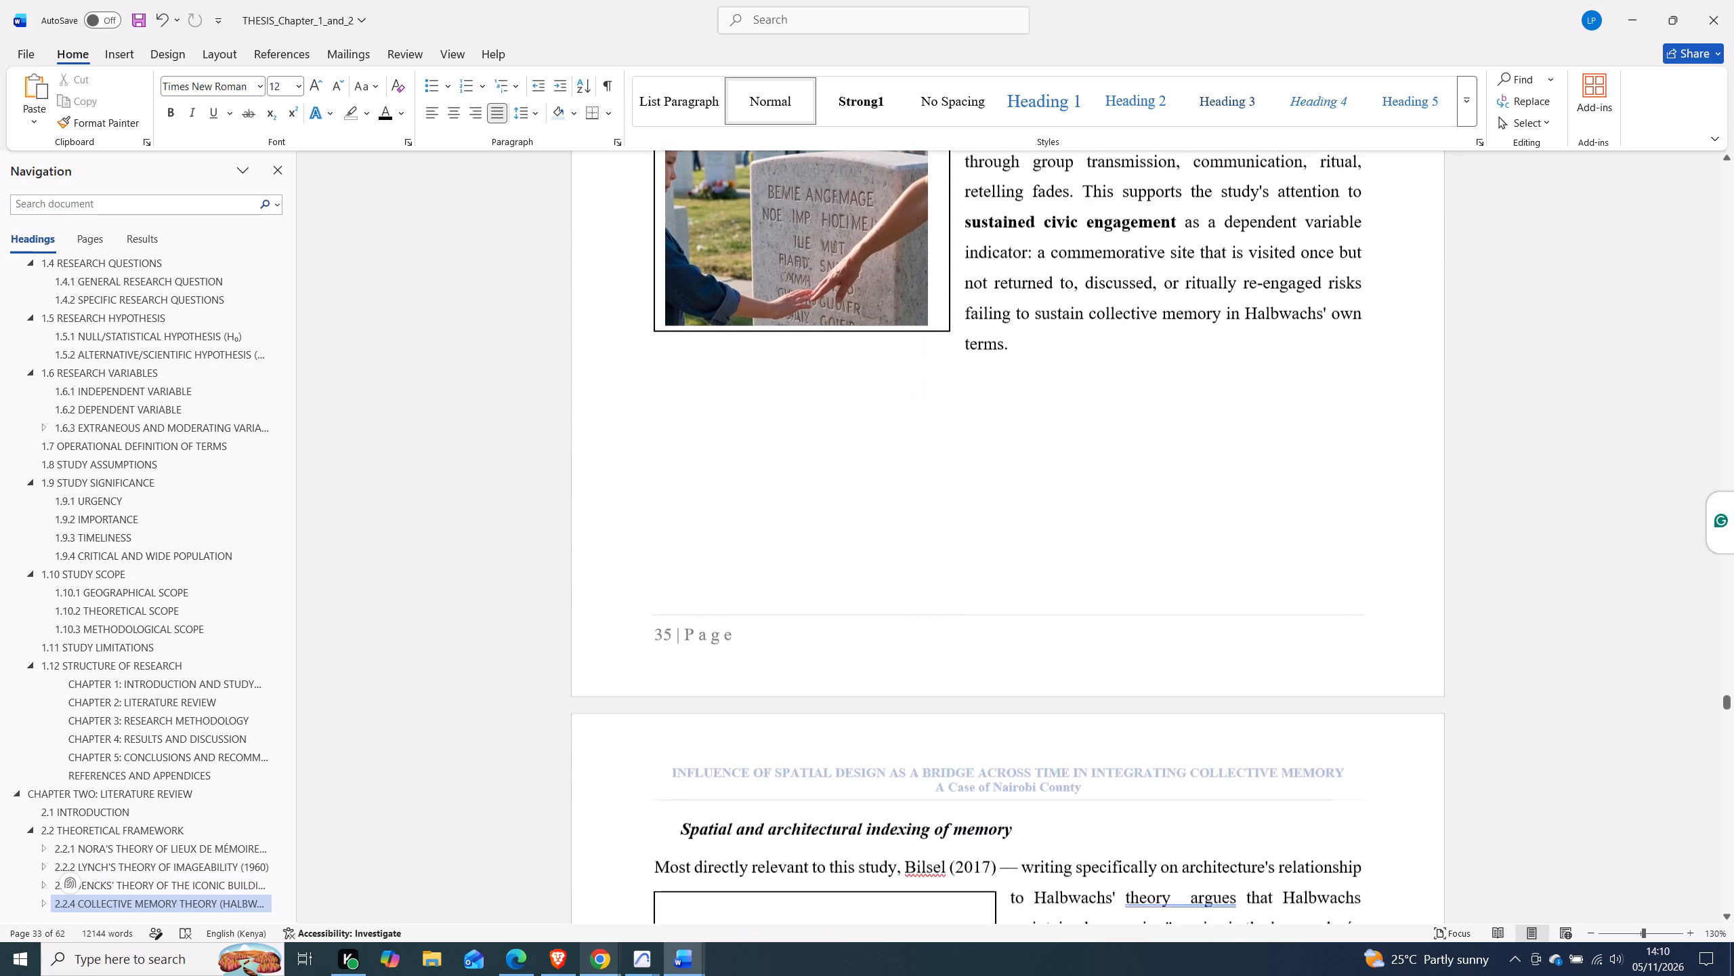
pyautogui.scroll(-14, 1021, 394)
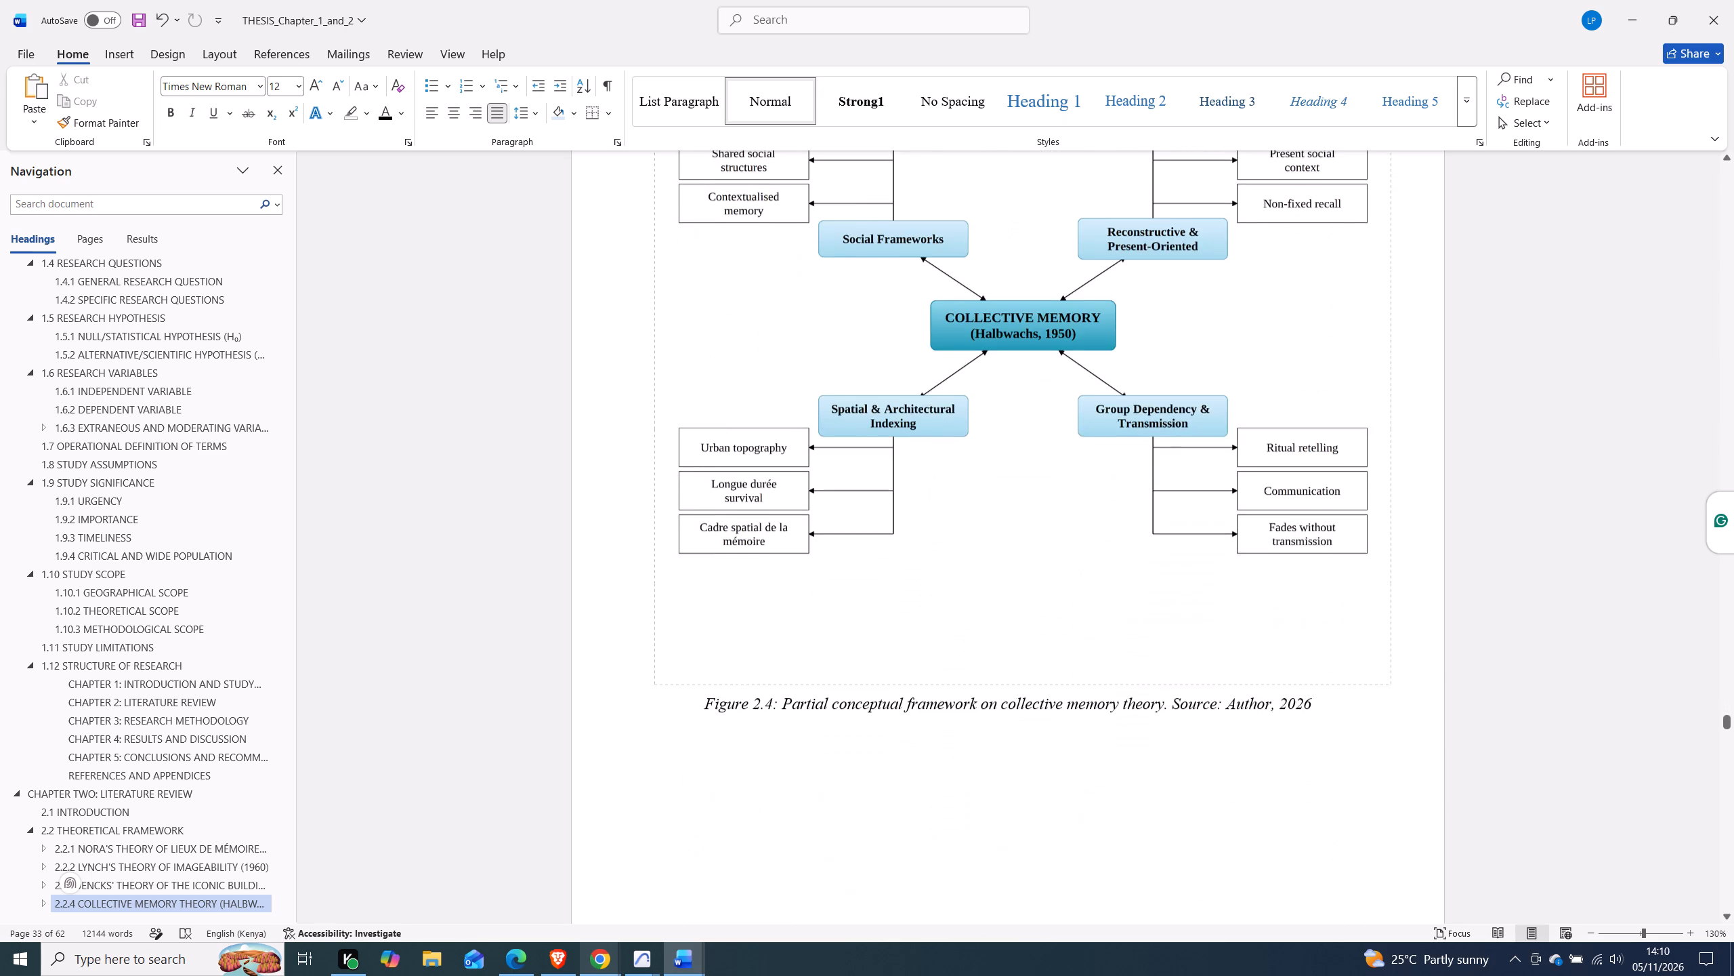
# Review sections 2.2.5 and 2.2.6, covering place attachment theory and genius loci, including their figures, relevance sections and framework headings.
pyautogui.scroll(-14, 1021, 394)
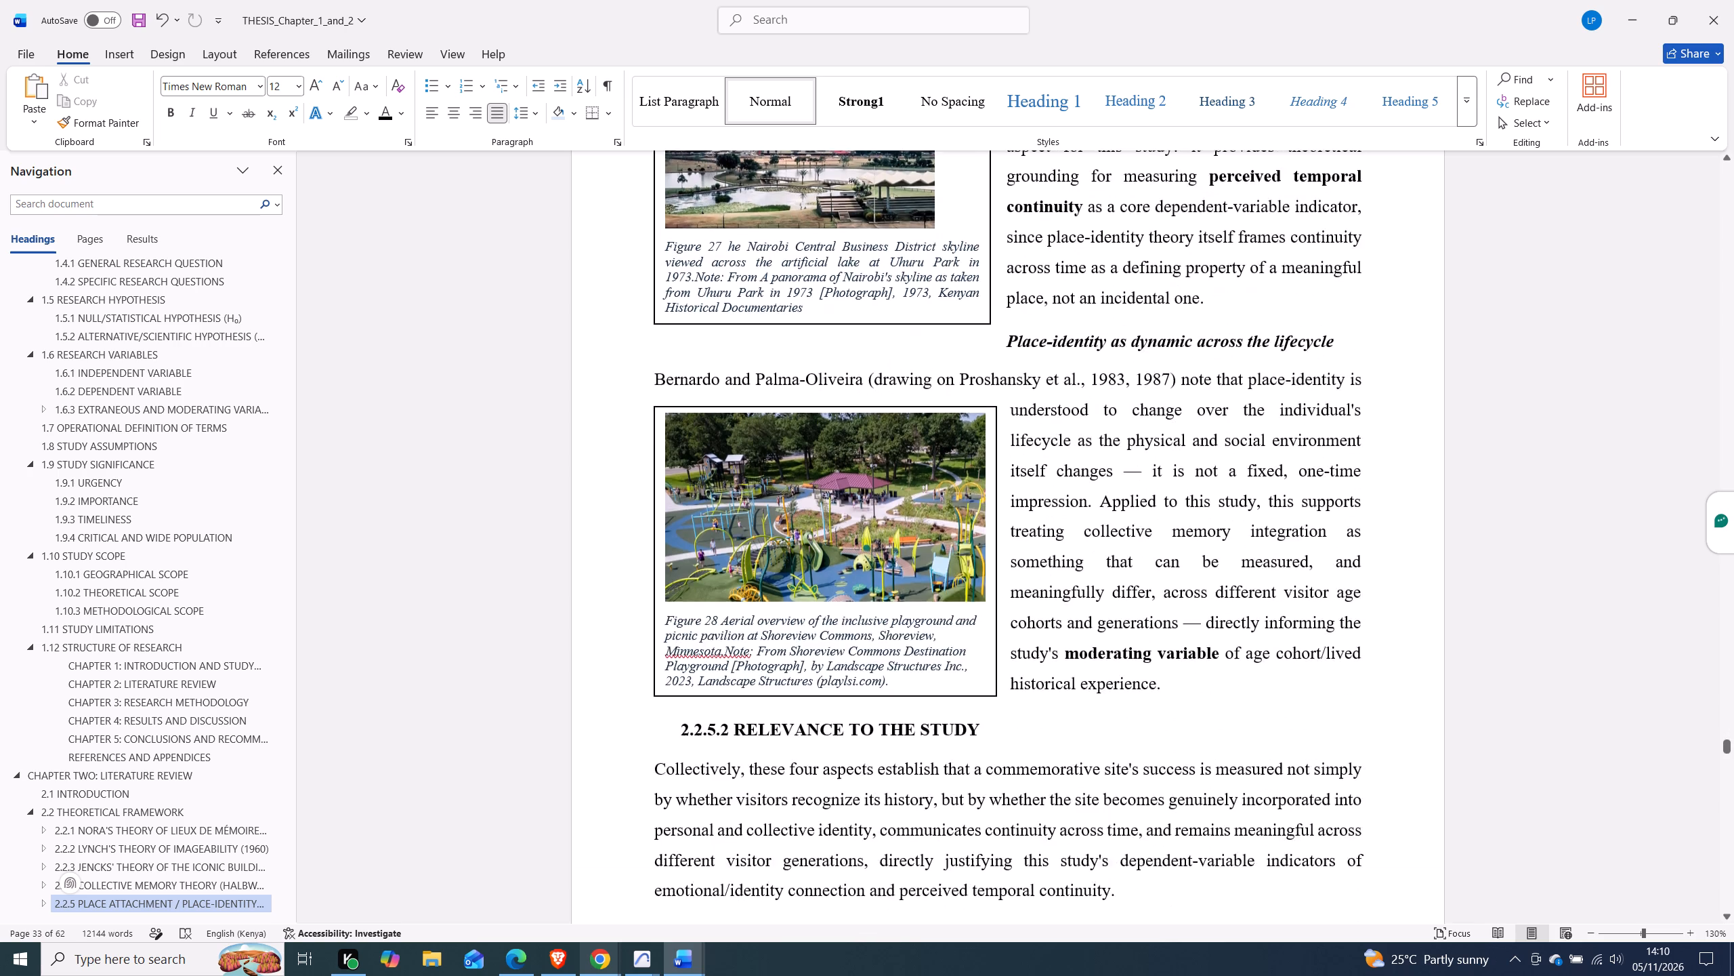
pyautogui.scroll(-13, 1021, 394)
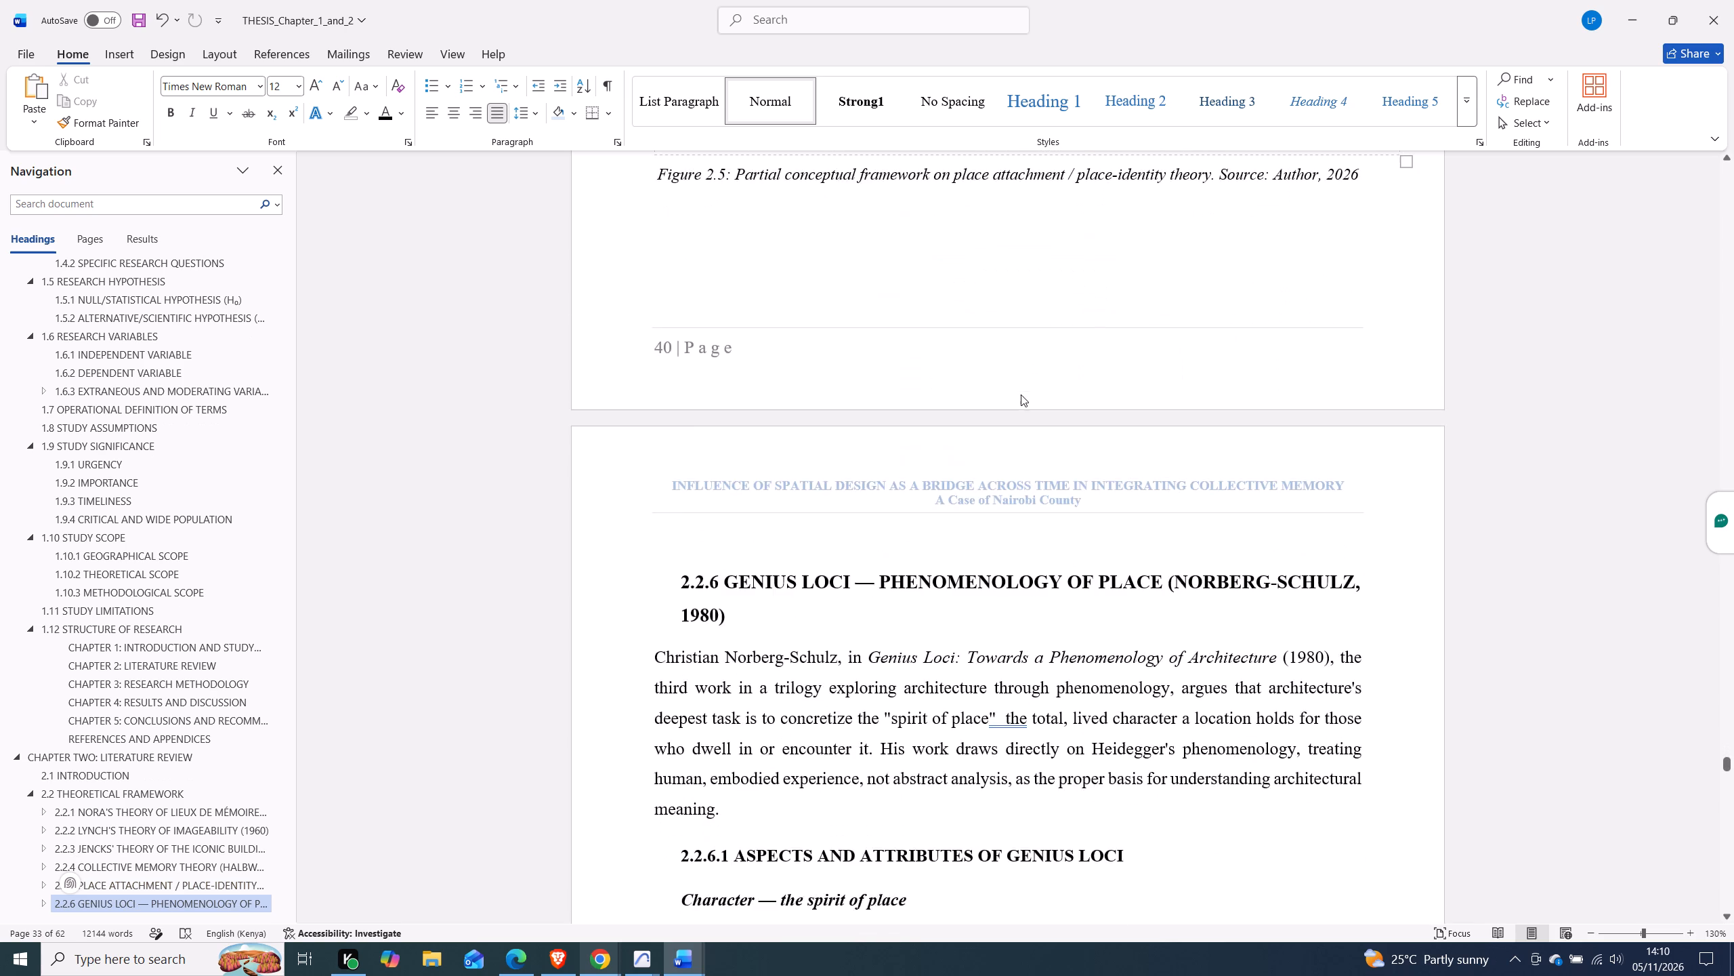
pyautogui.scroll(-4, 1021, 394)
pyautogui.scroll(1, 1021, 394)
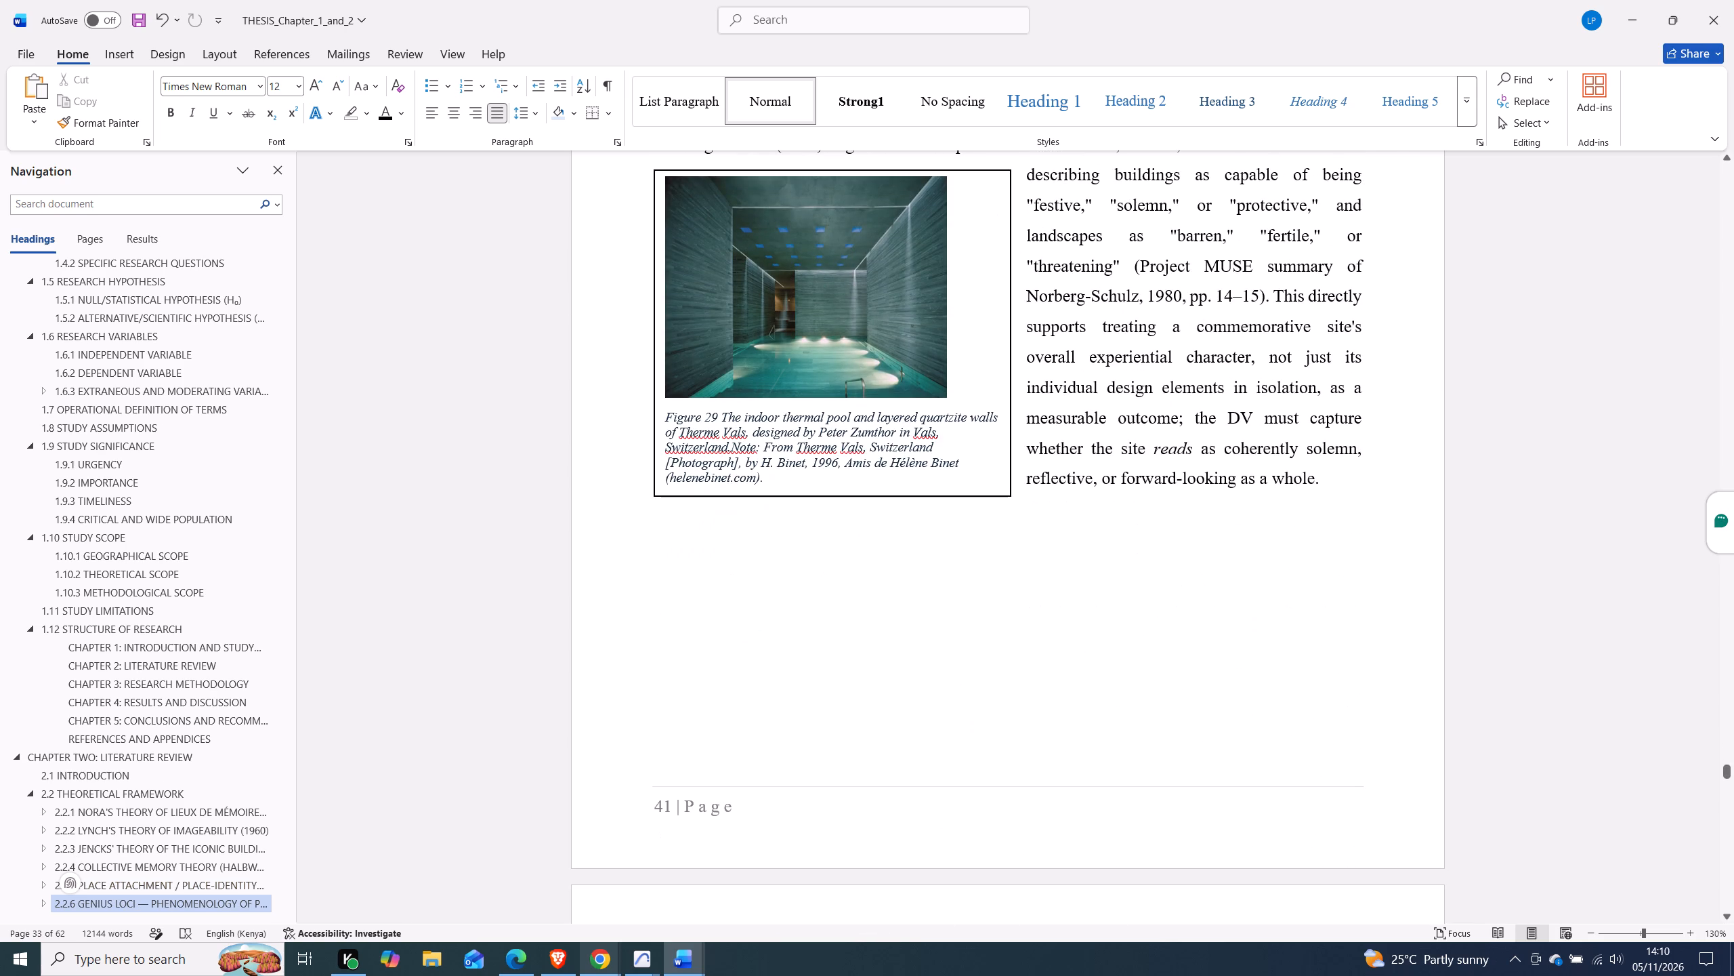
pyautogui.scroll(-12, 1021, 394)
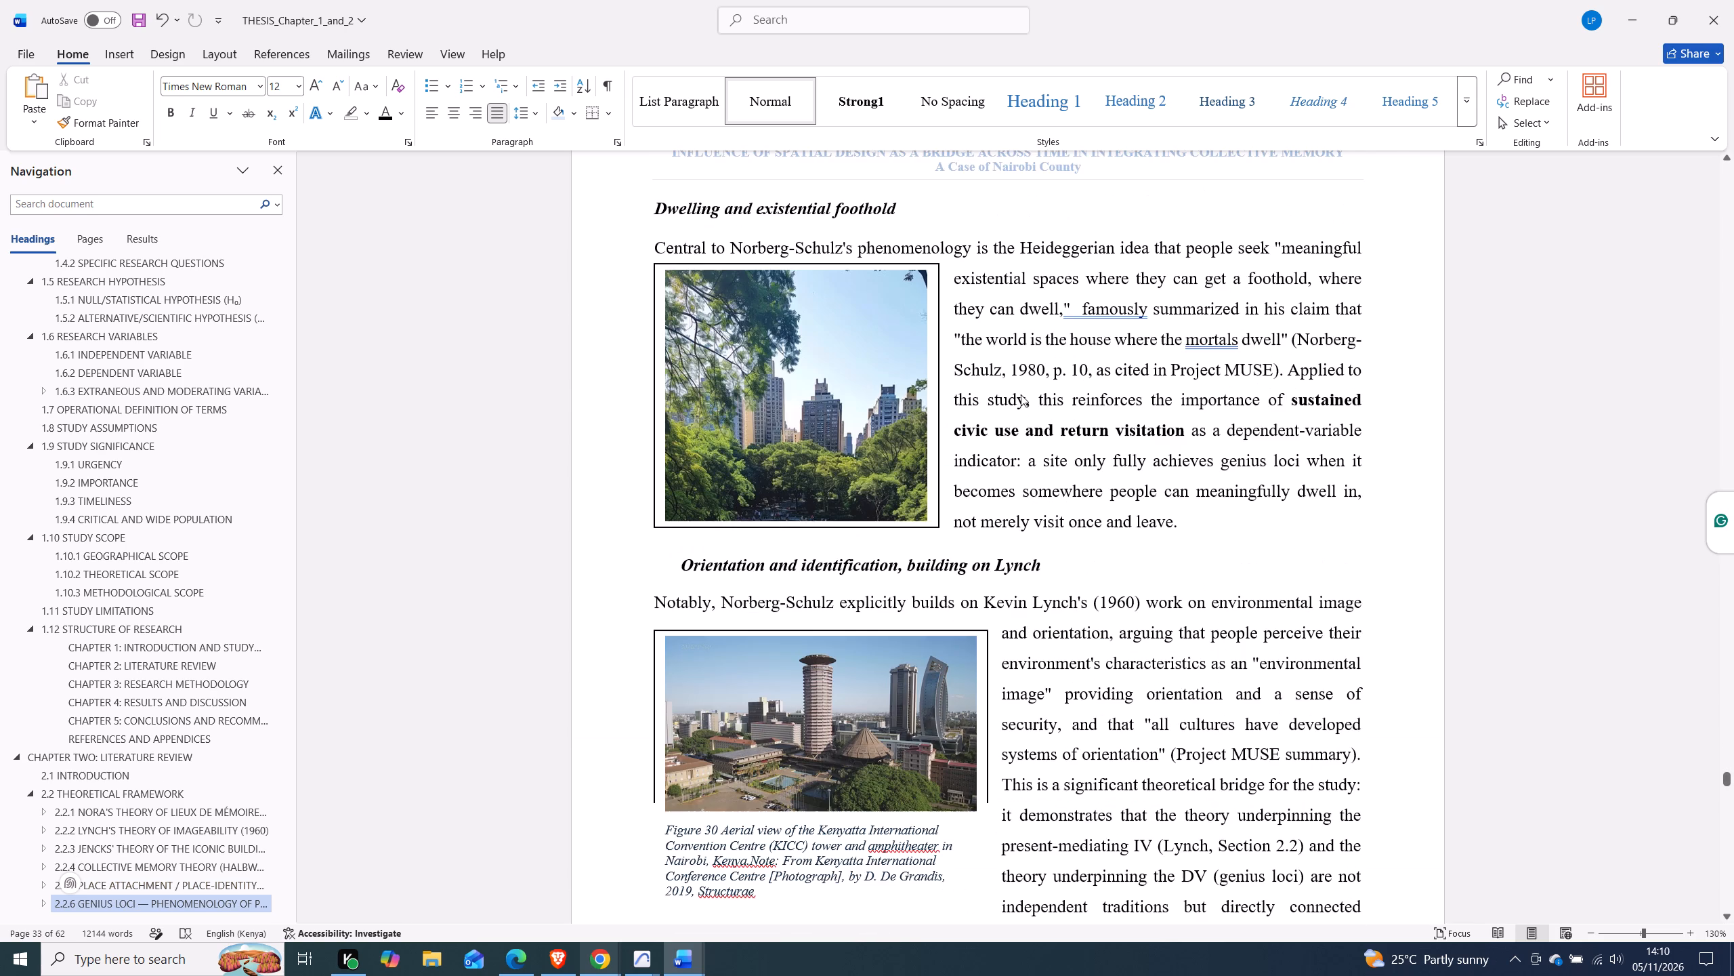
pyautogui.scroll(-5, 1021, 394)
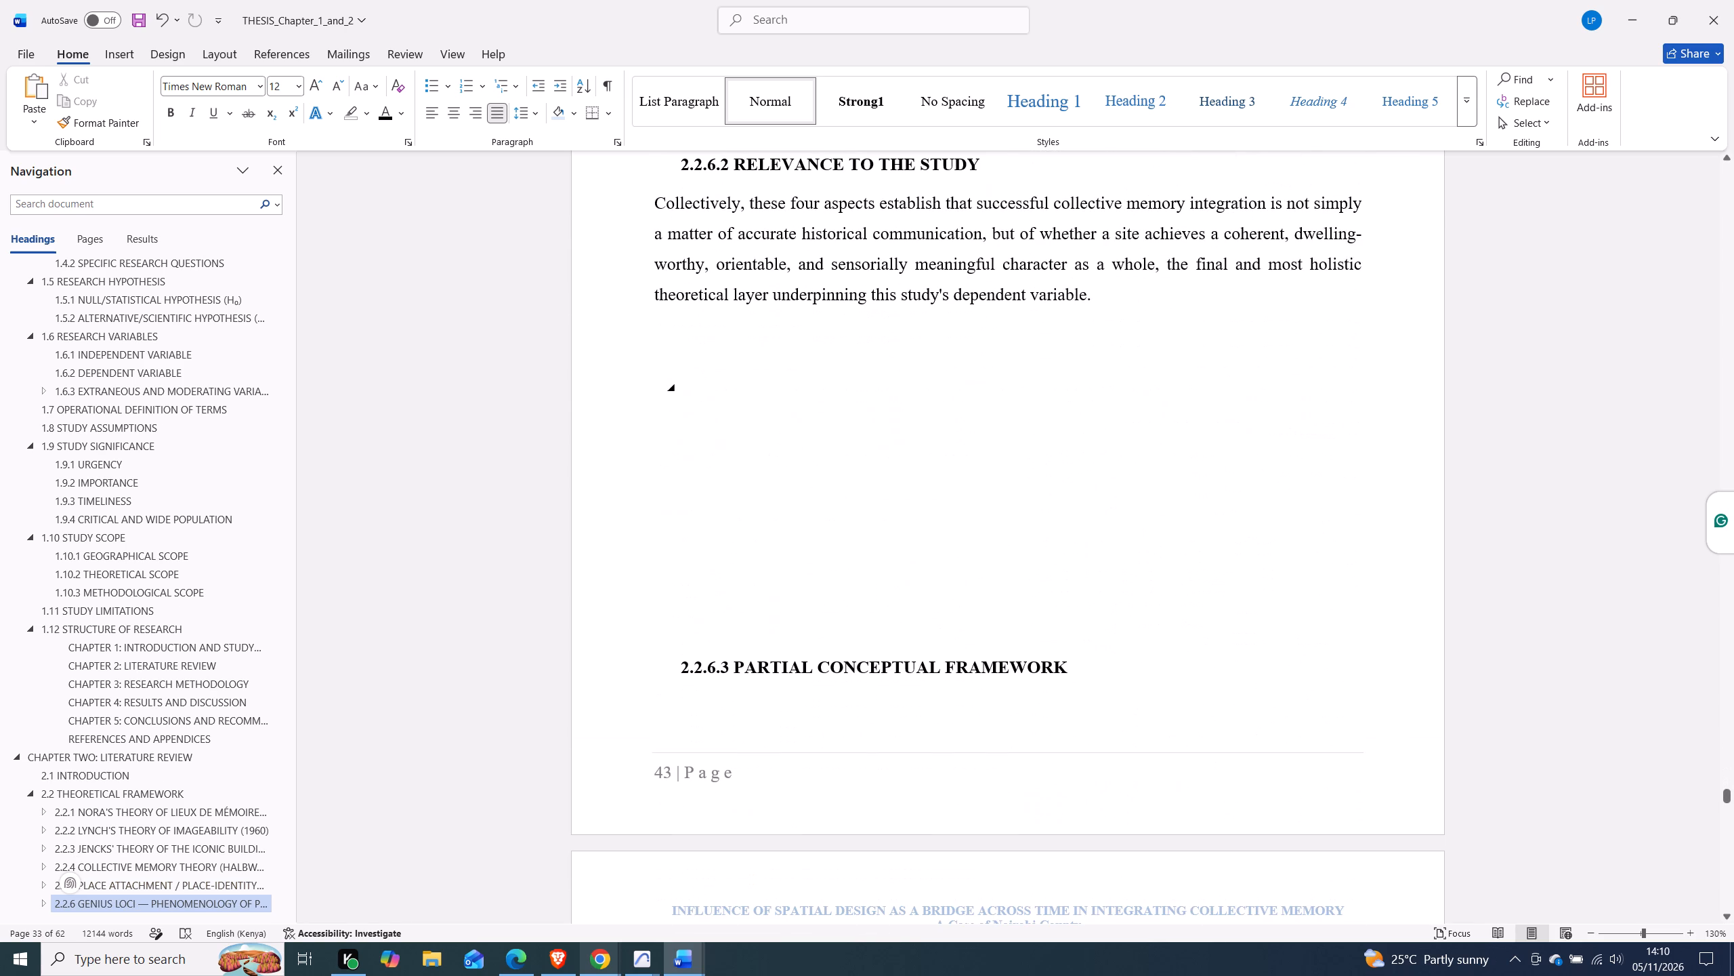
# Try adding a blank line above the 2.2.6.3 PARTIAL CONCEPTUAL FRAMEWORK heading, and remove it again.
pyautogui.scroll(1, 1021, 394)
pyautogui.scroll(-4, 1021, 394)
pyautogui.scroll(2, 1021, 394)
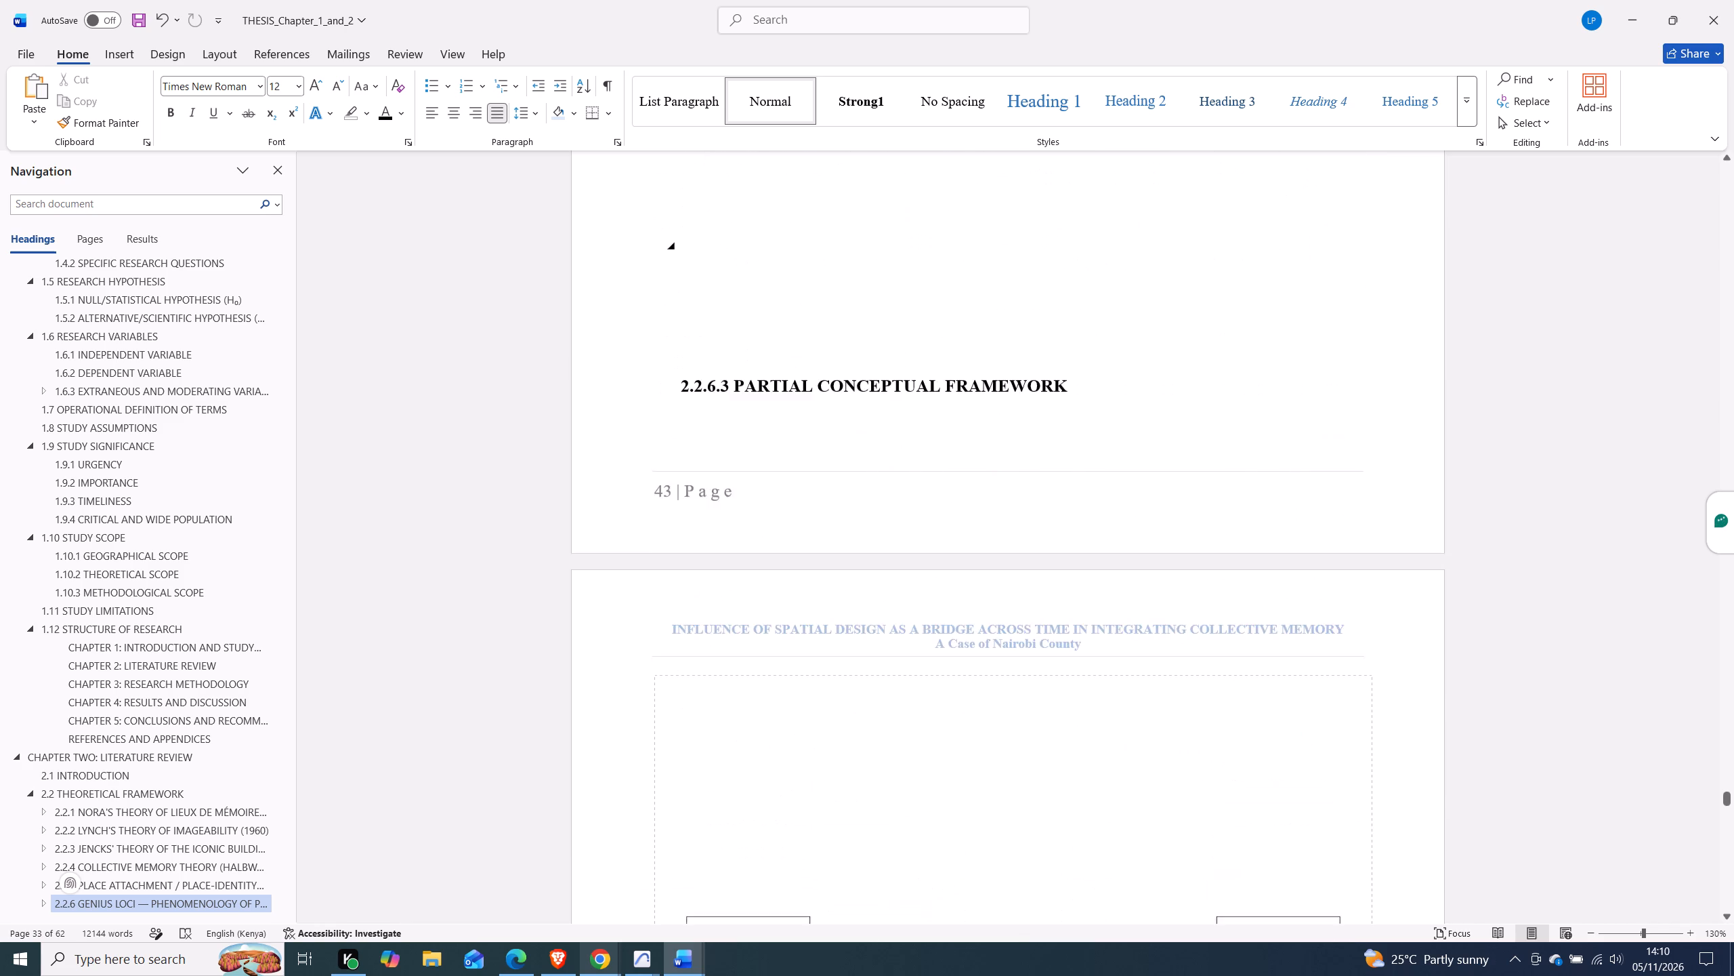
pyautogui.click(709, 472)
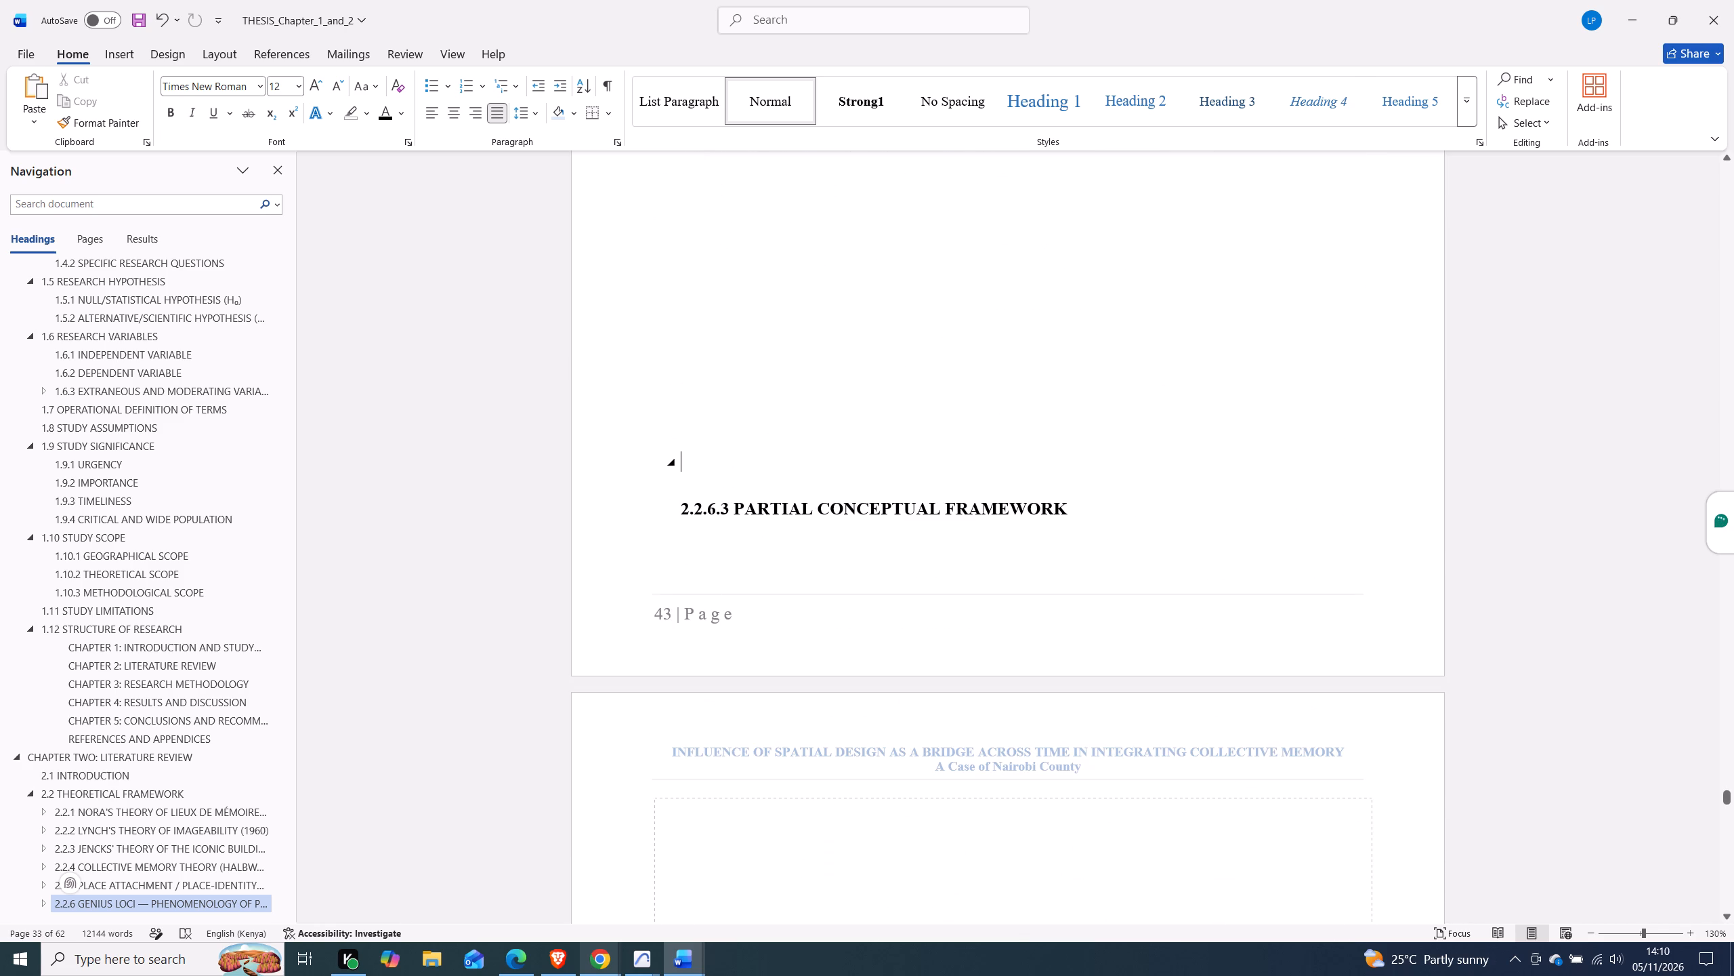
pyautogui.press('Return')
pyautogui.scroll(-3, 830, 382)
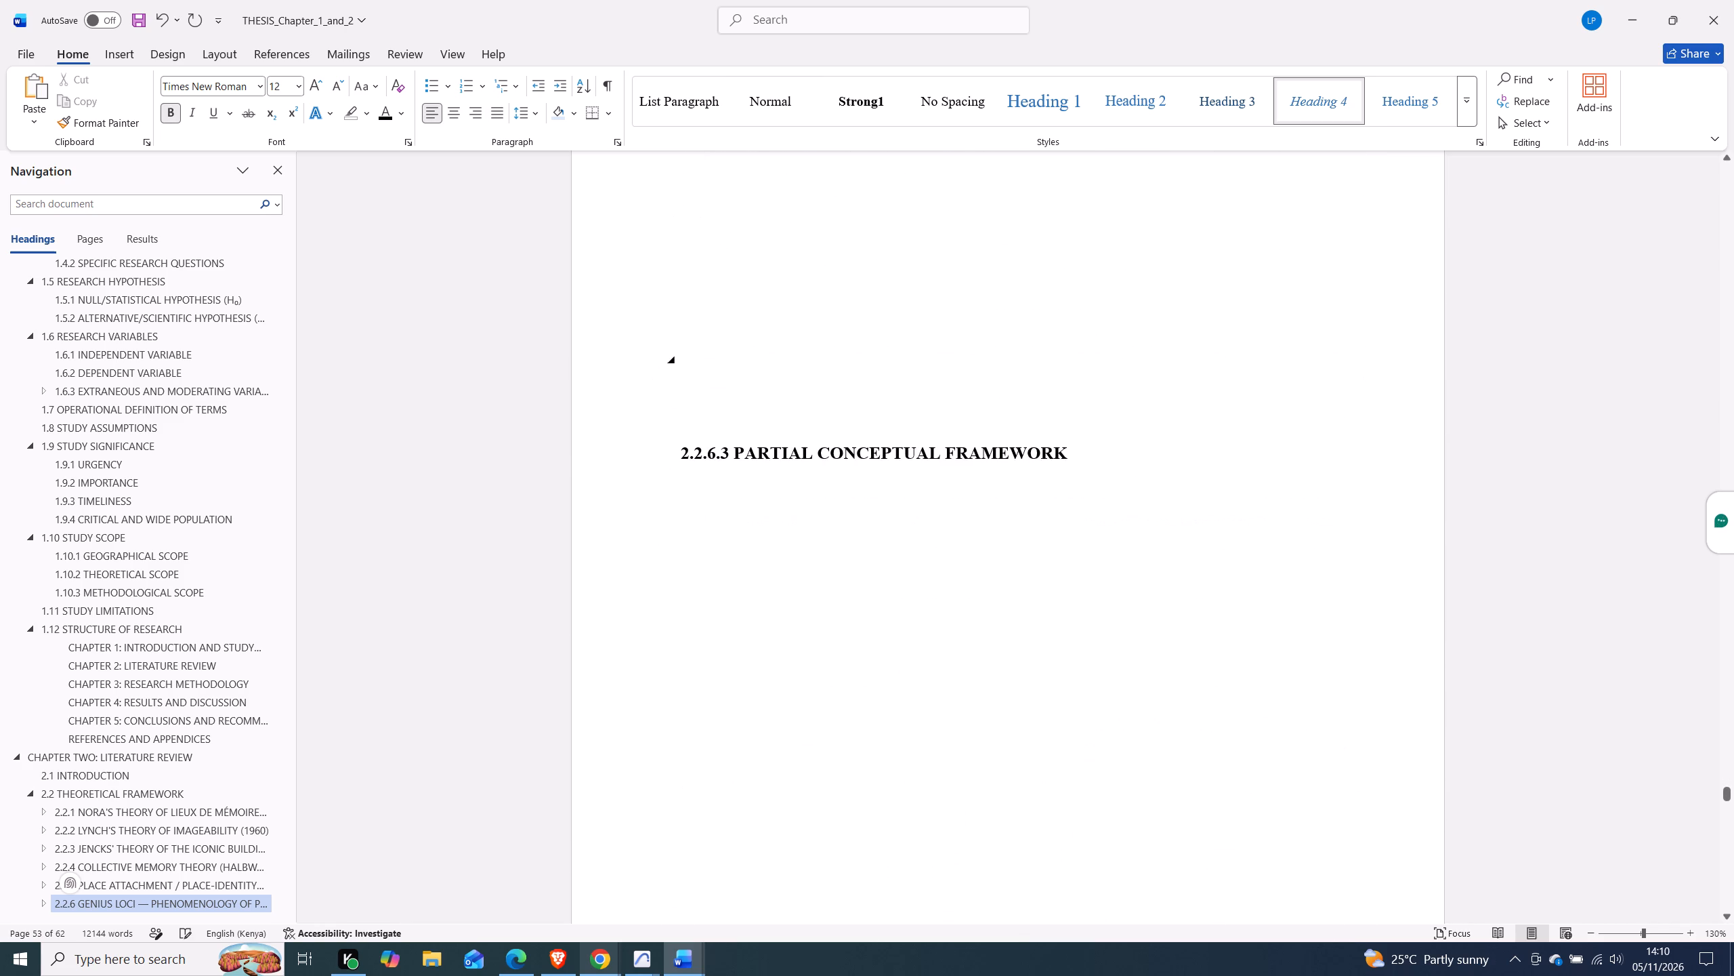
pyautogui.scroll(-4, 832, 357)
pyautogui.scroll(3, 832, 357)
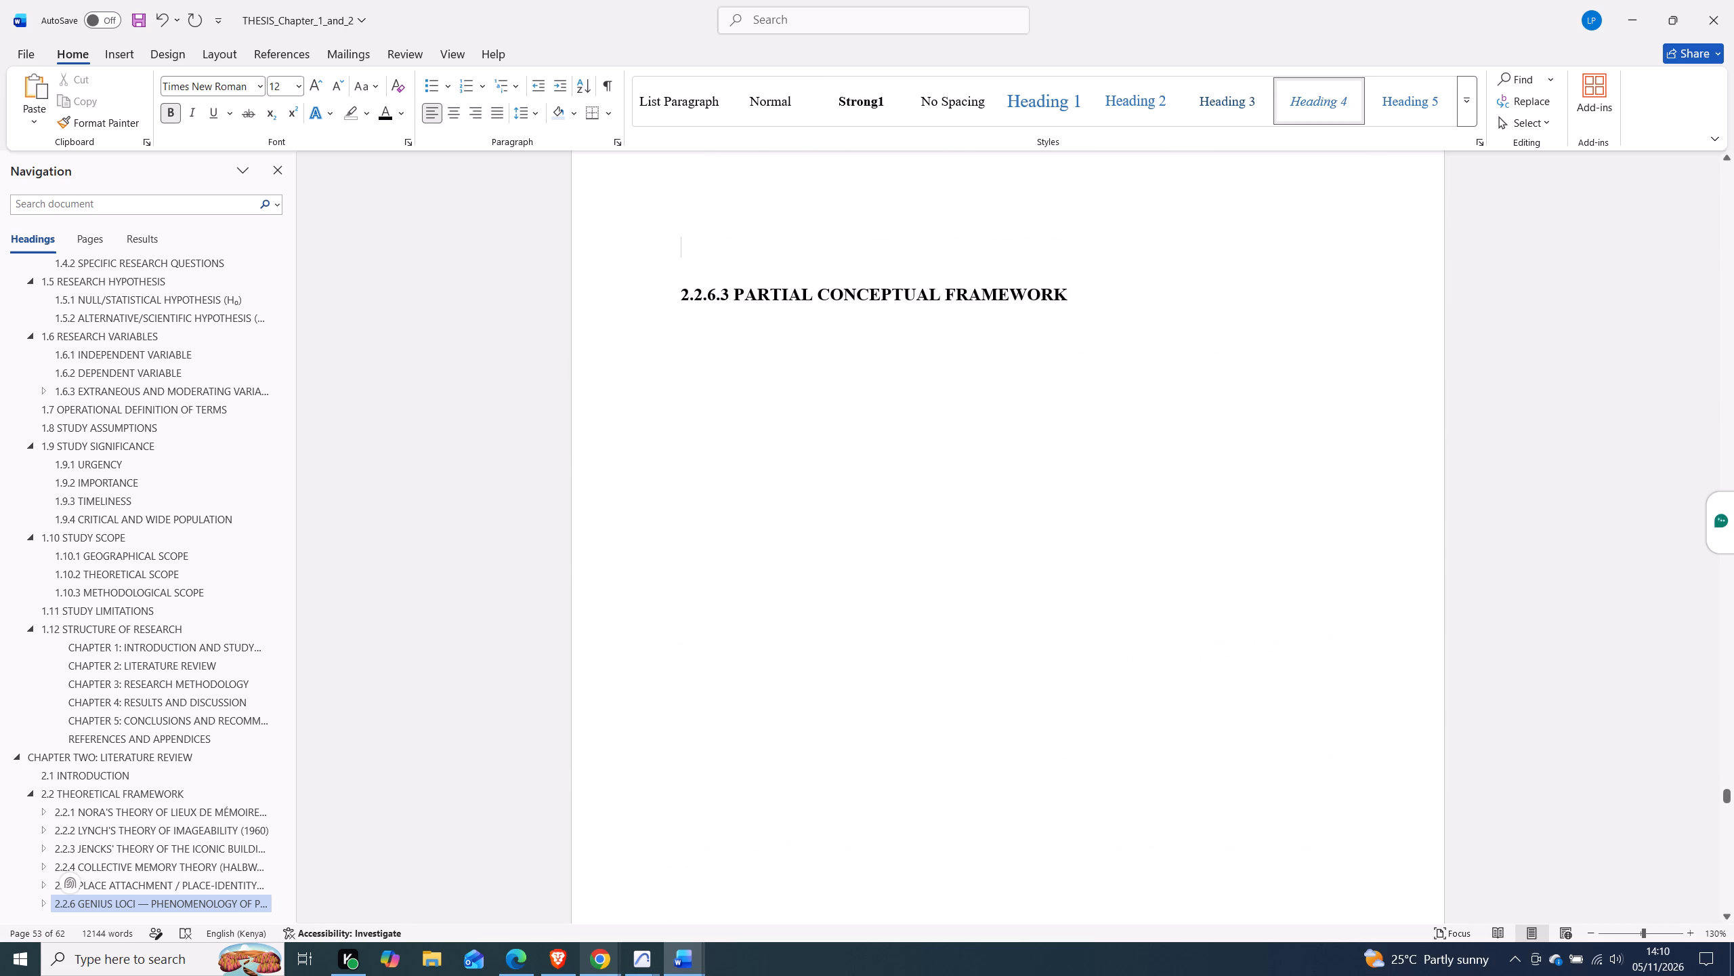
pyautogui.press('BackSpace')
# Reduce the height of the borderless table holding the genius loci framework diagram, keeping its width.
pyautogui.scroll(-4, 831, 357)
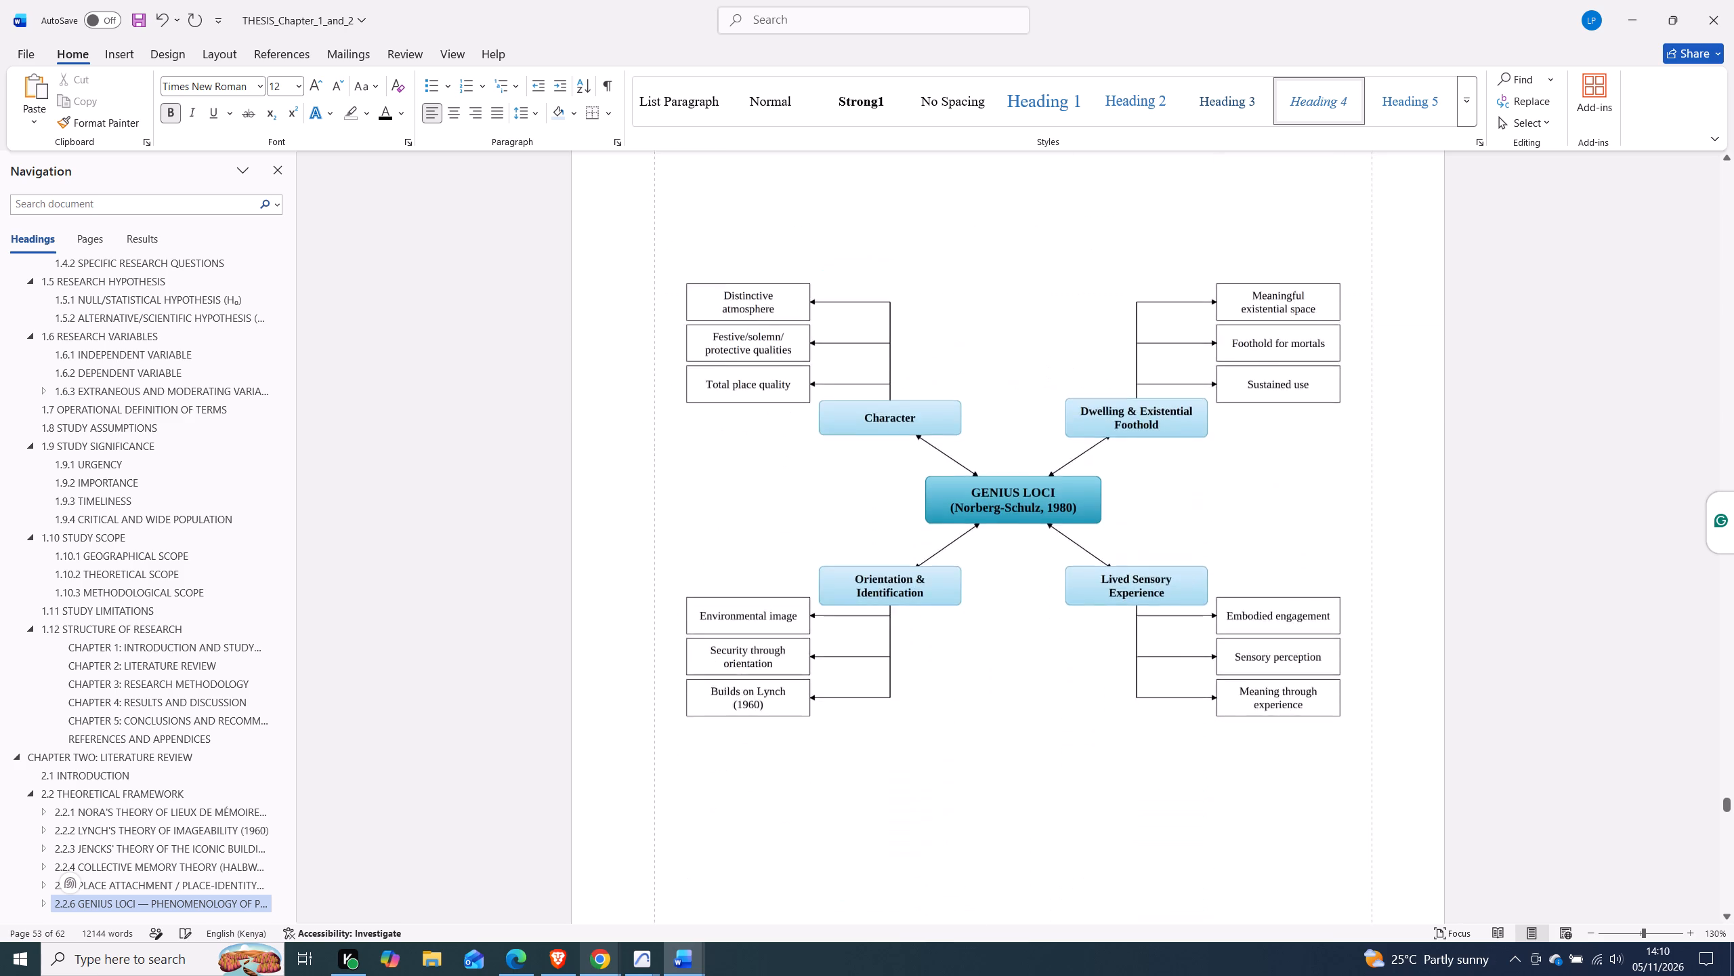
pyautogui.scroll(-12, 831, 357)
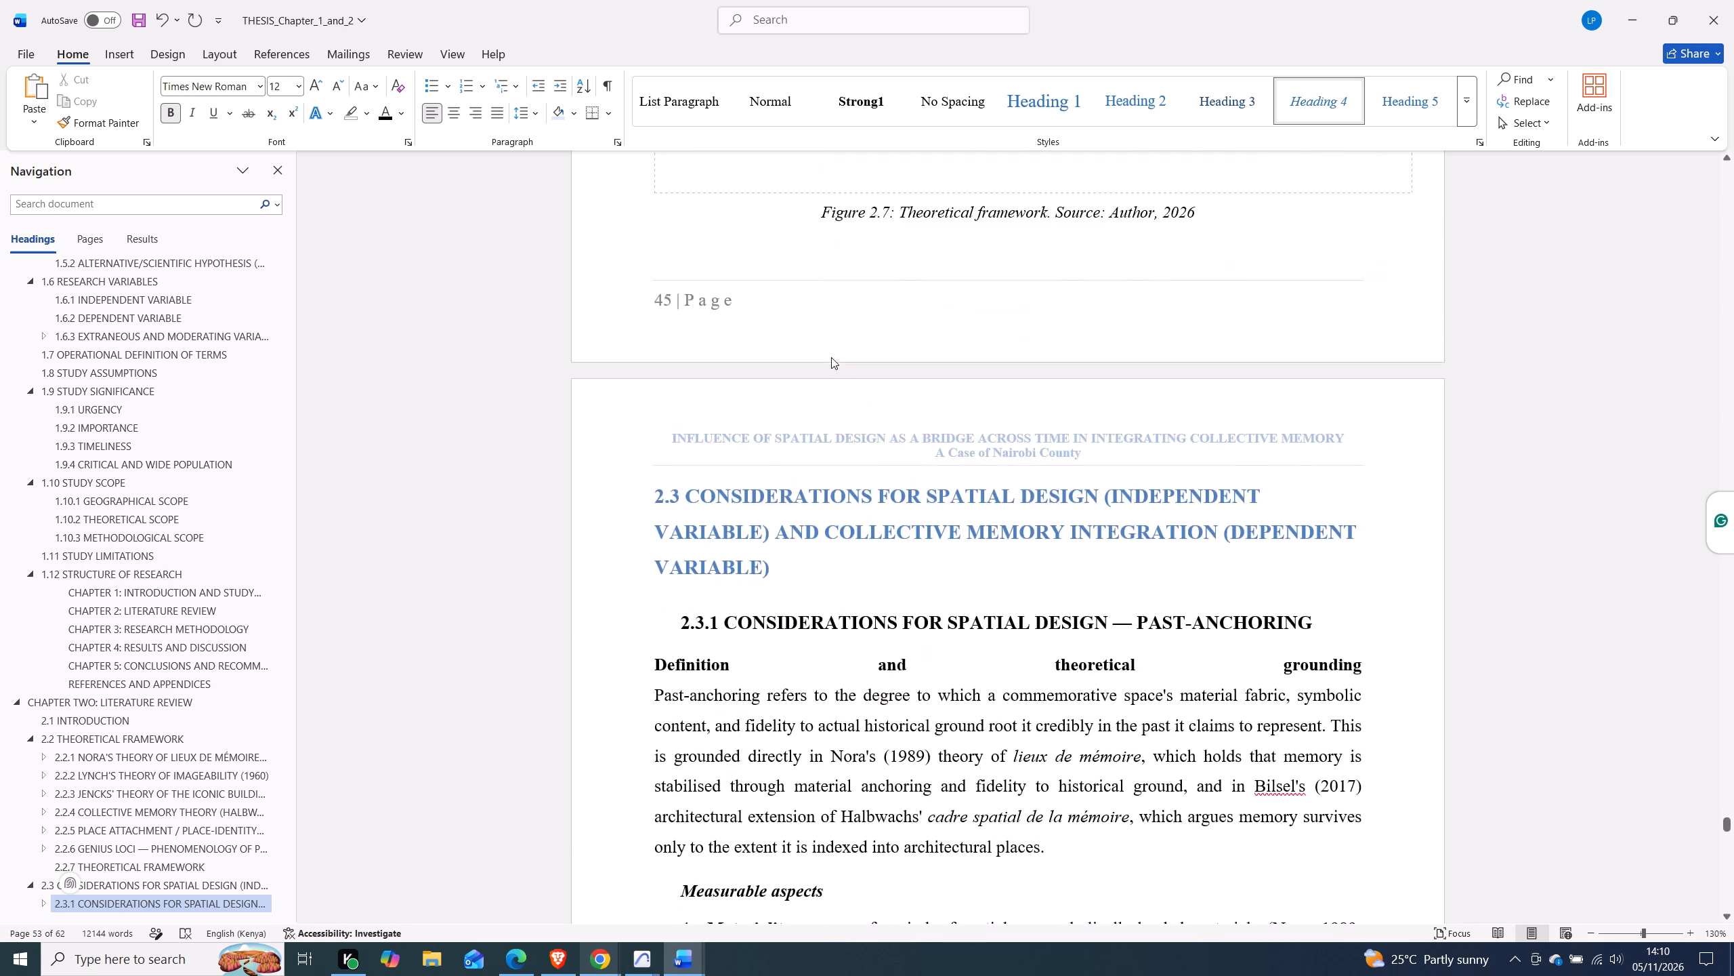
pyautogui.scroll(16, 831, 357)
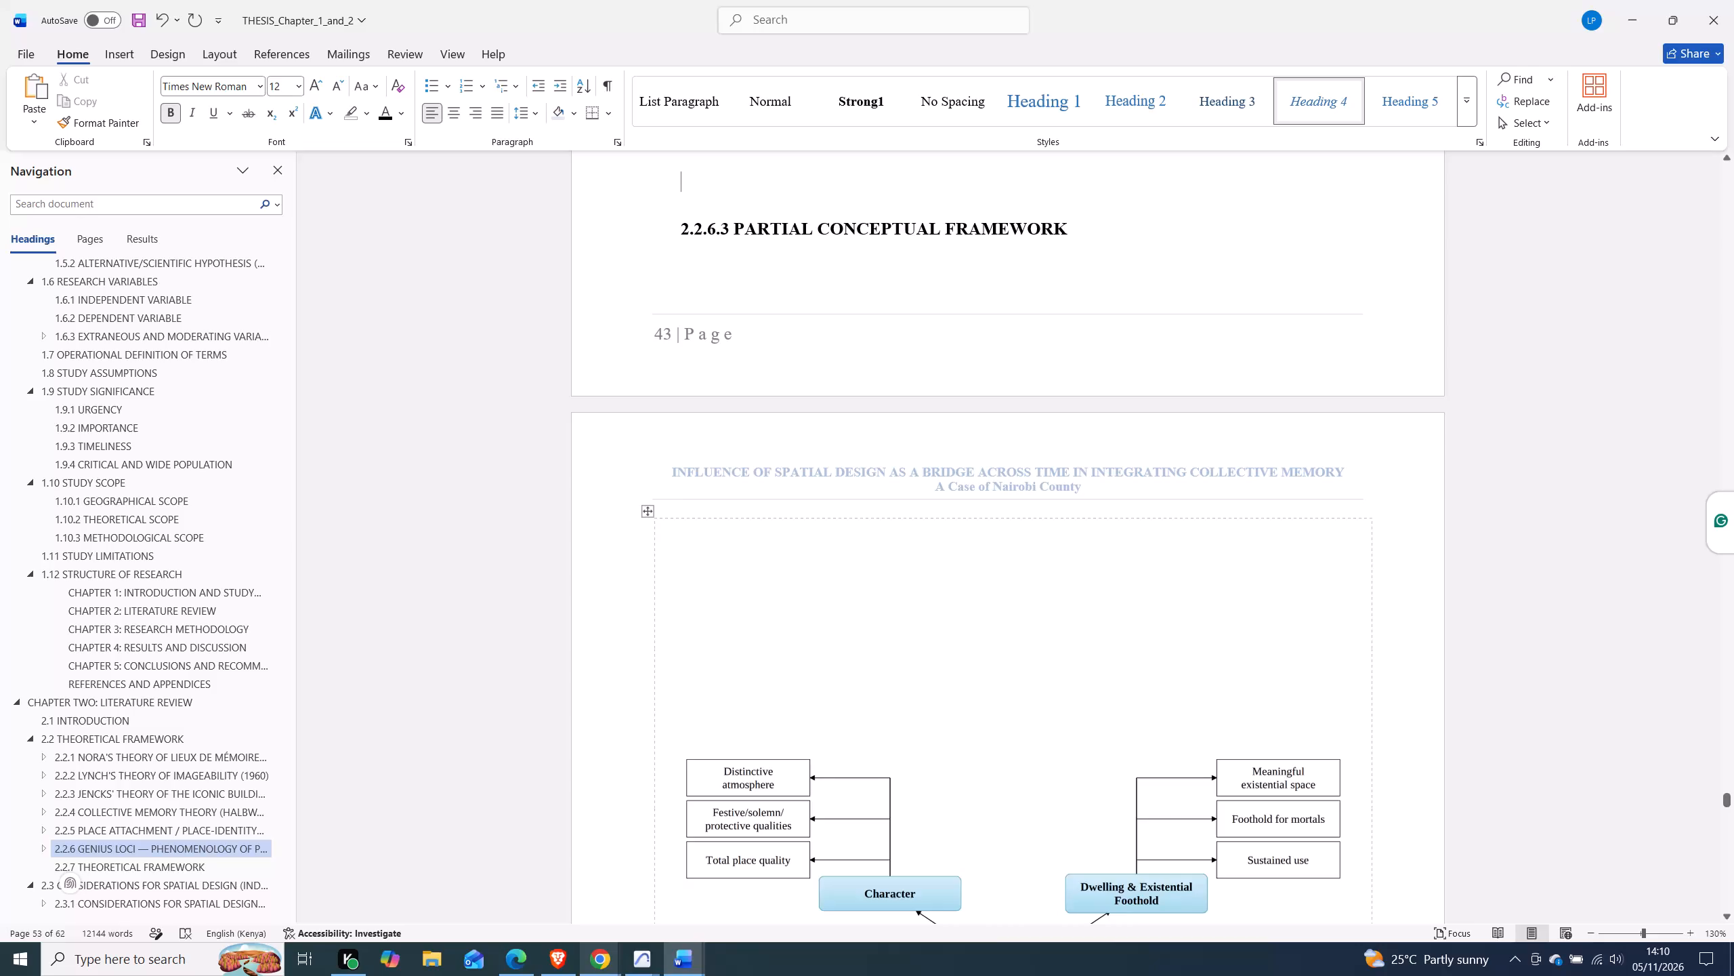
pyautogui.scroll(-4, 691, 463)
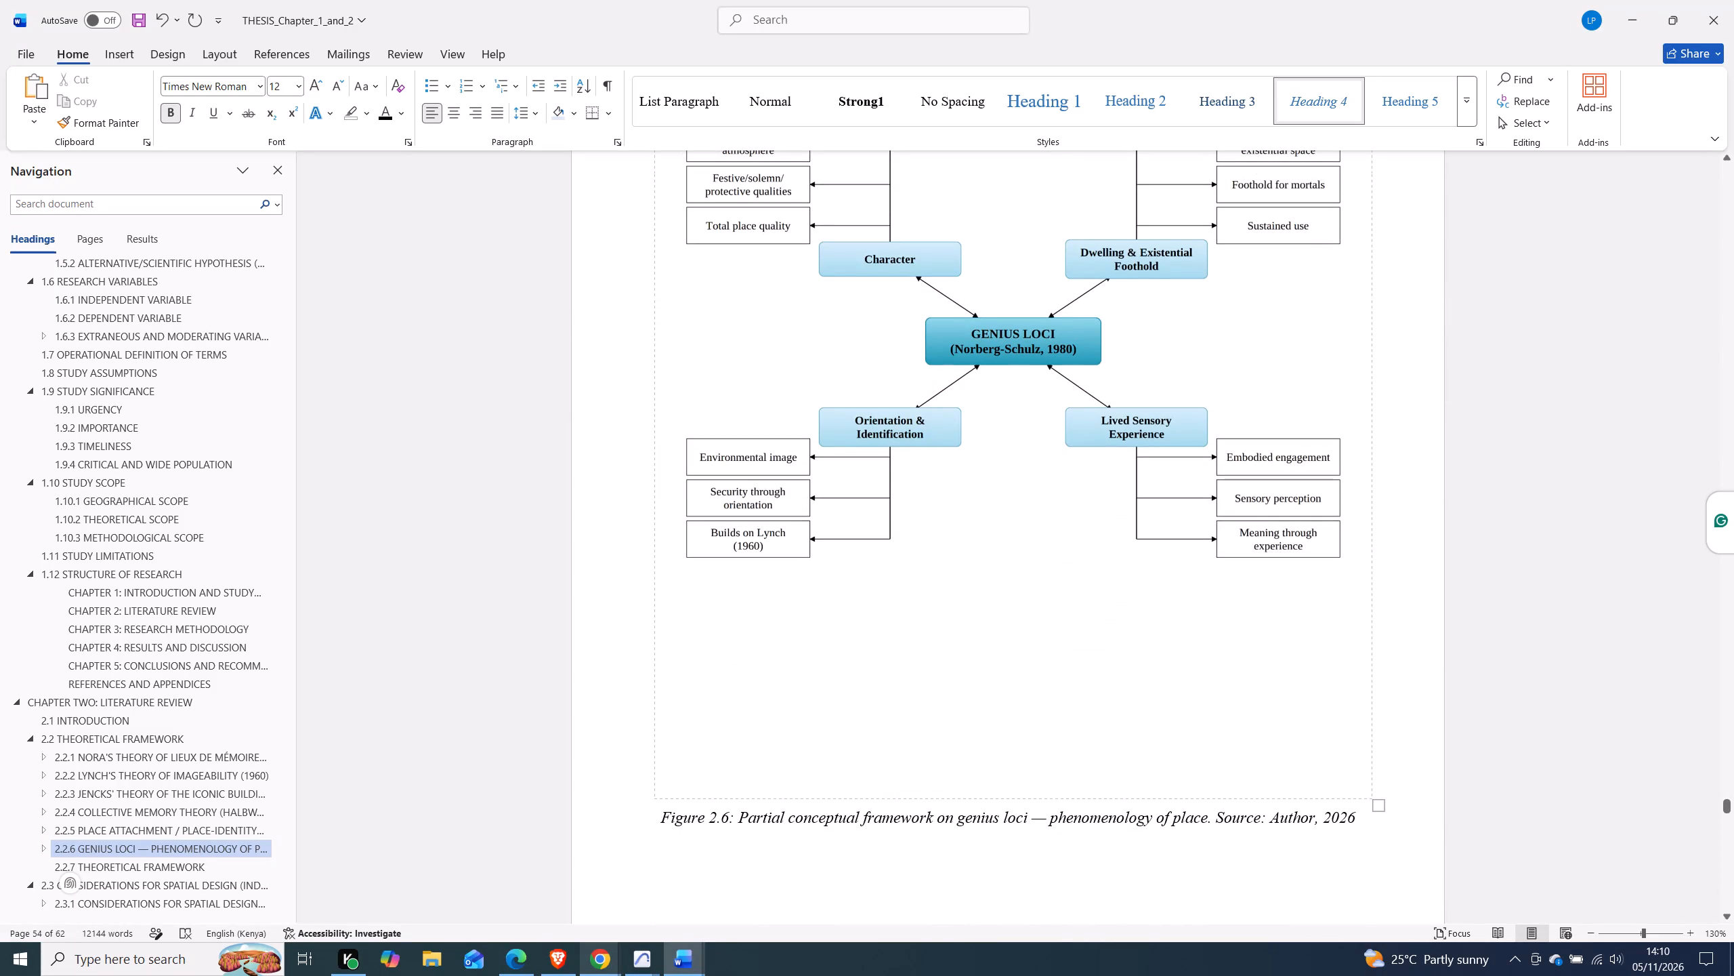
pyautogui.moveTo(1375, 800); pyautogui.dragTo(1339, 744)
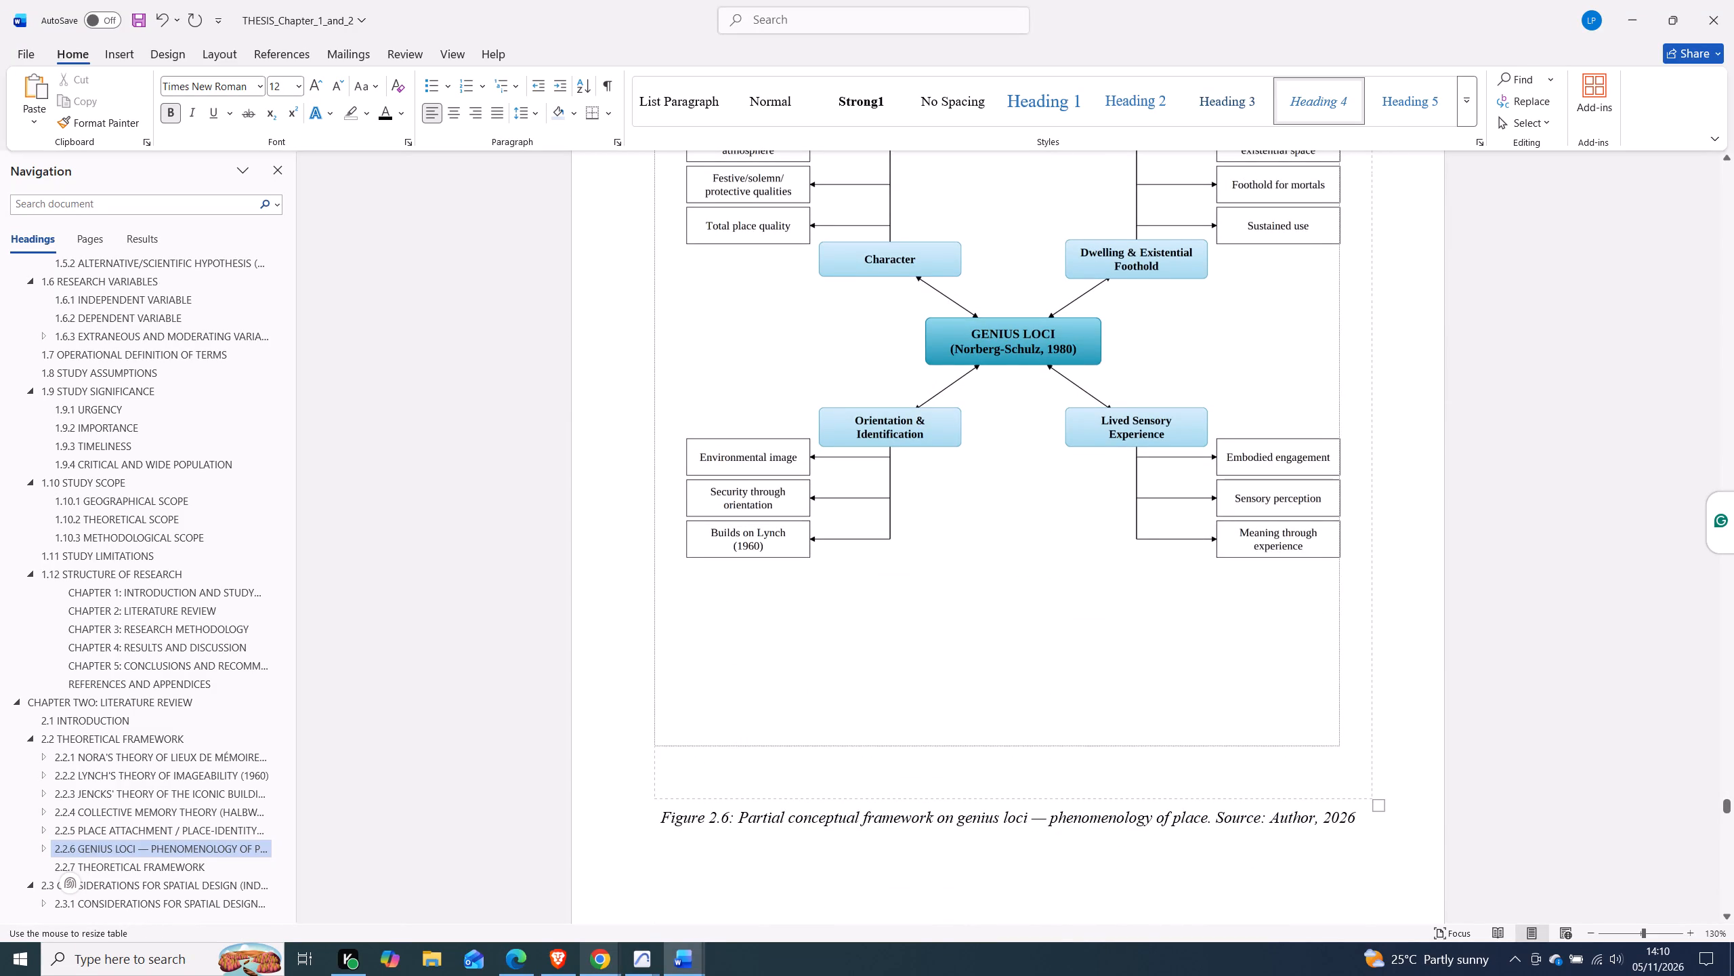
pyautogui.moveTo(1339, 744); pyautogui.dragTo(1371, 678)
pyautogui.scroll(-4, 1231, 617)
pyautogui.scroll(7, 1231, 617)
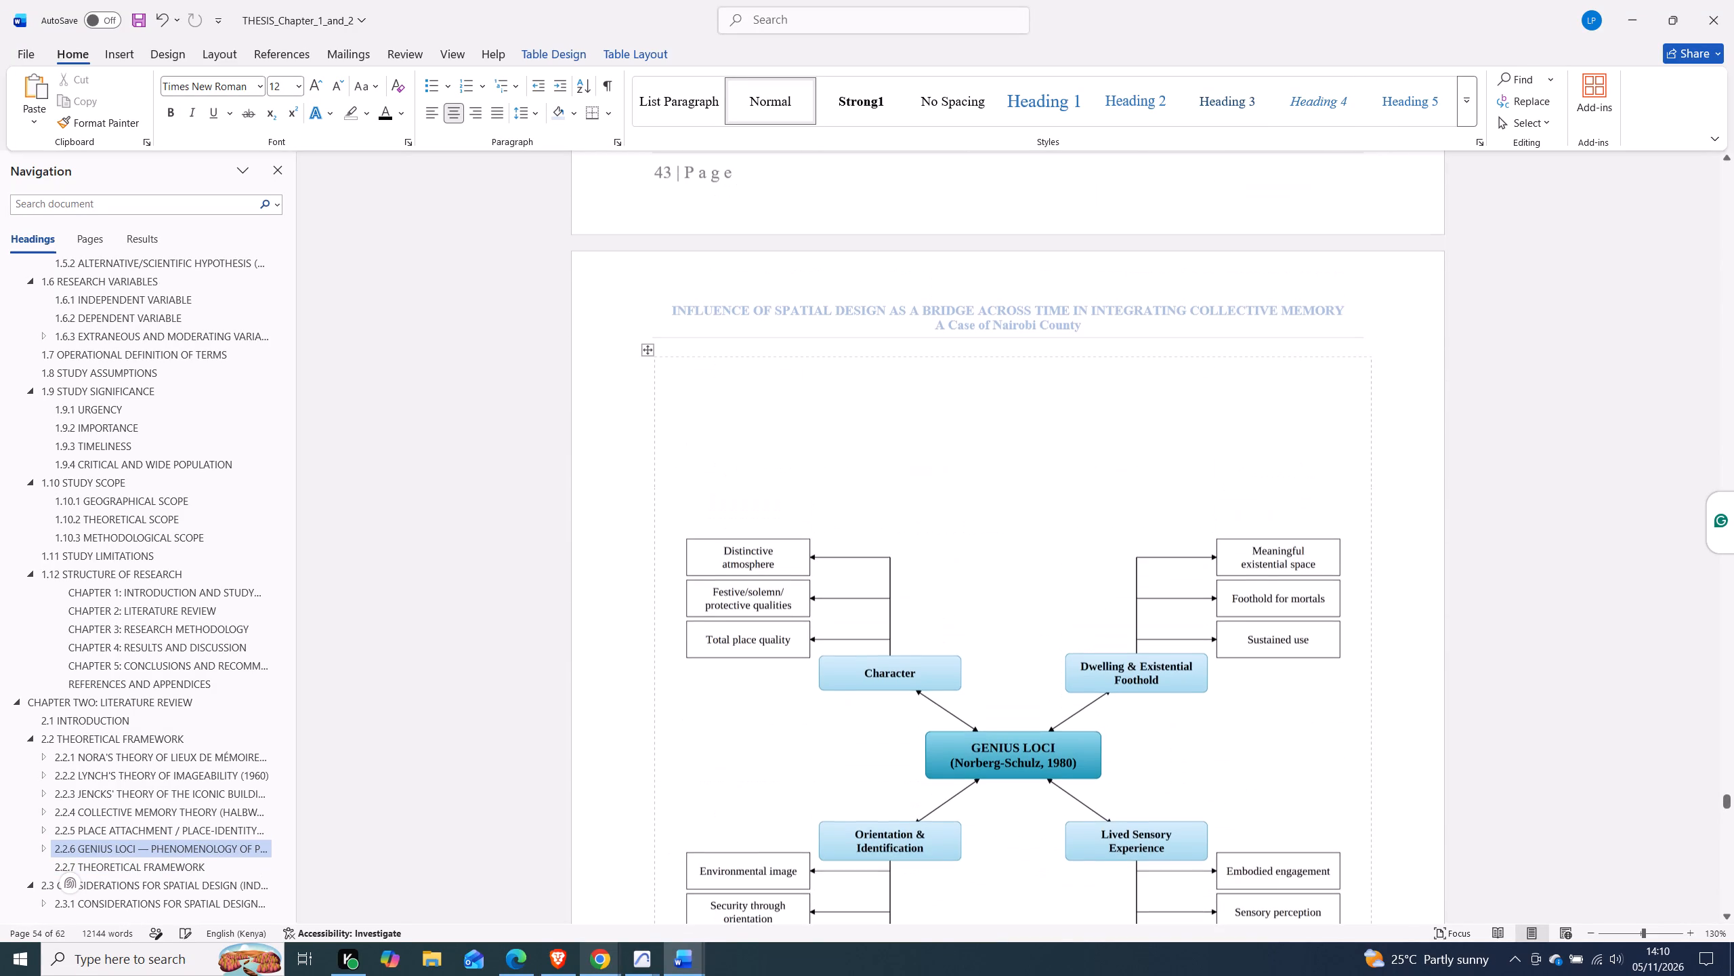
# Move the genius loci diagram table down page 44 to leave space beneath the page header.
pyautogui.moveTo(647, 357); pyautogui.dragTo(651, 384)
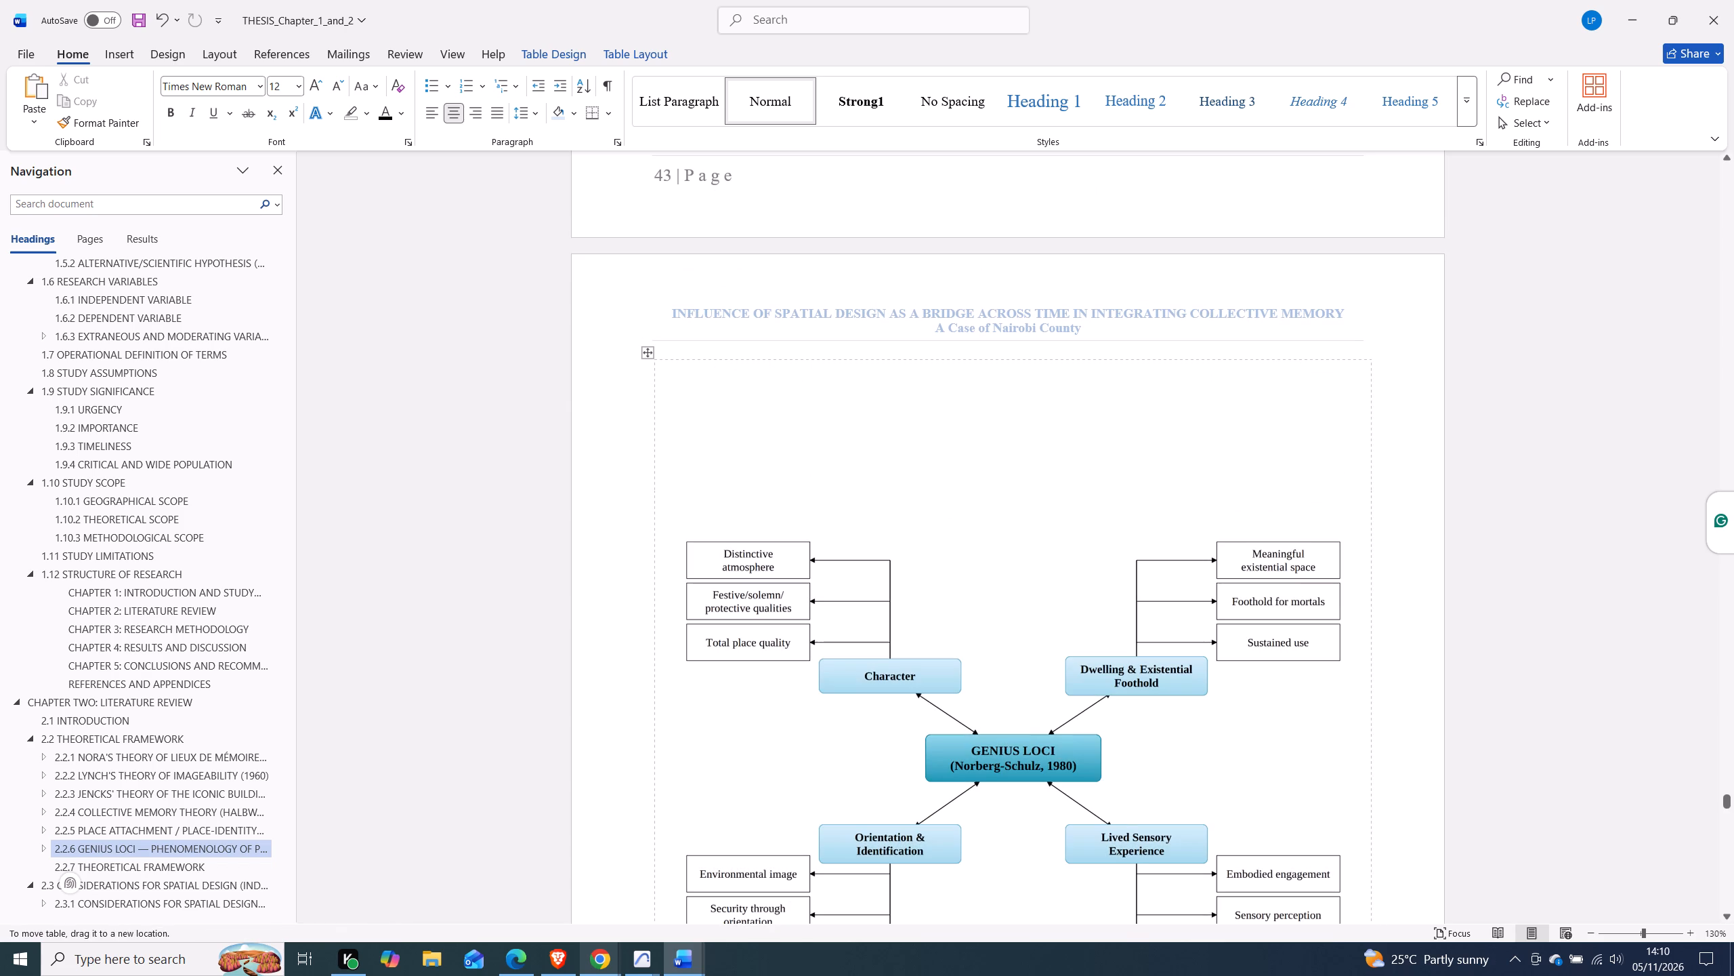
pyautogui.moveTo(651, 384); pyautogui.dragTo(644, 449)
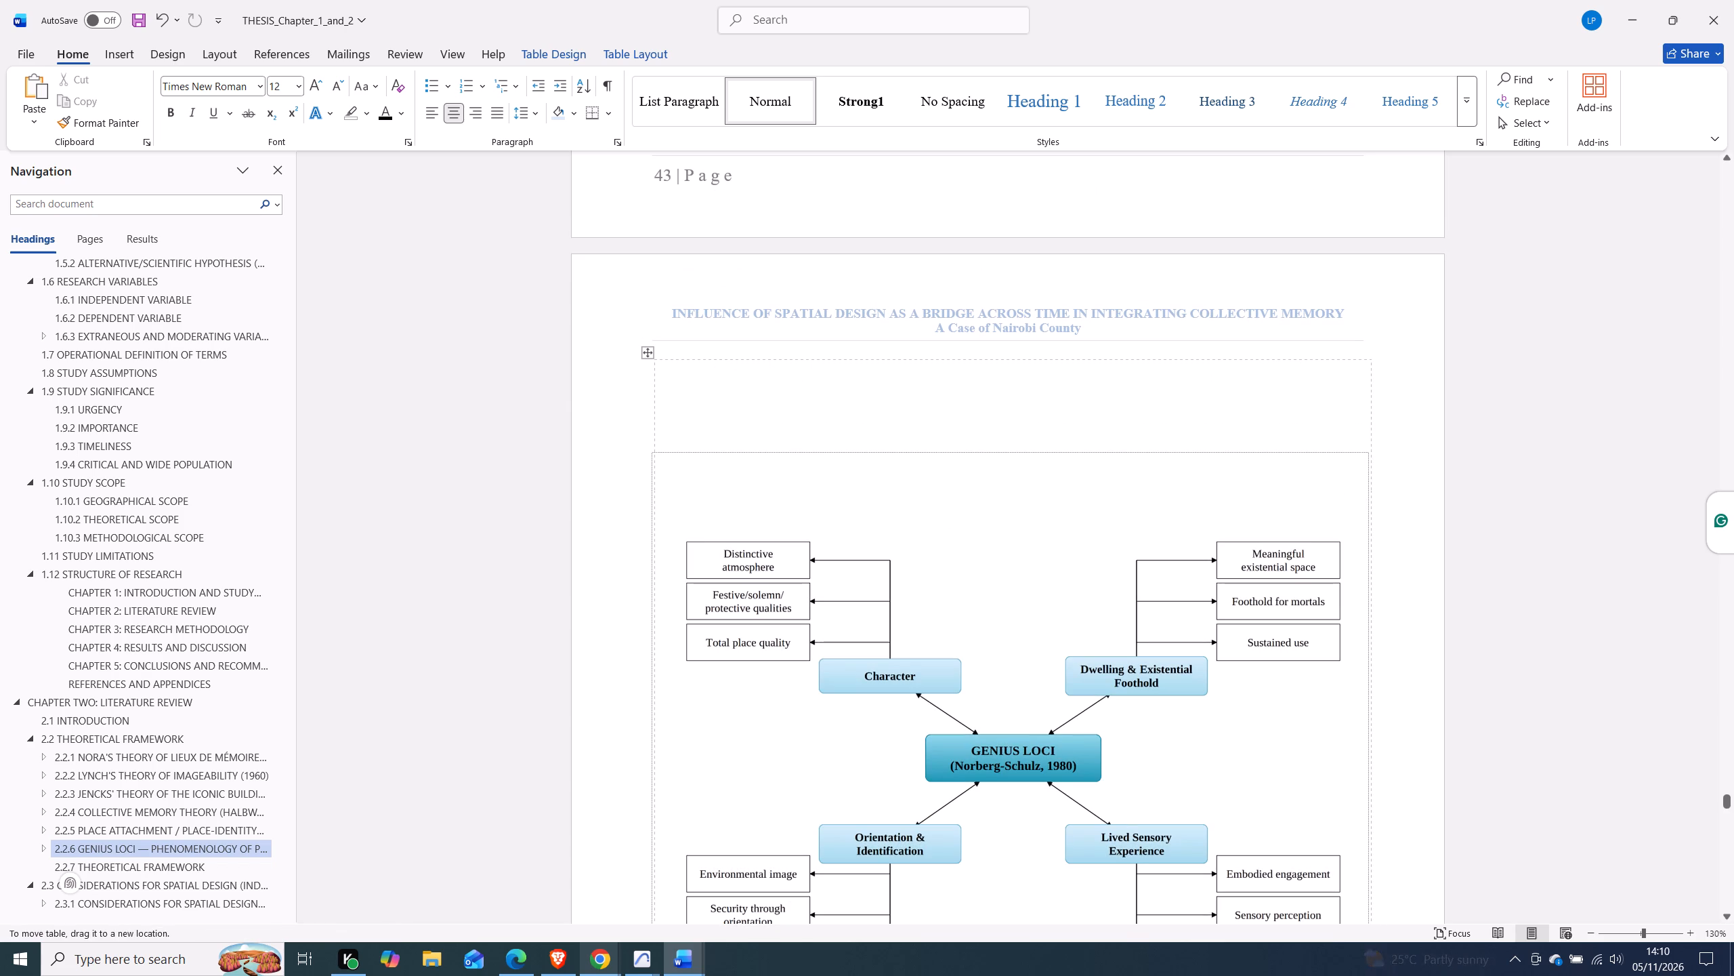
pyautogui.moveTo(644, 449); pyautogui.dragTo(646, 451)
pyautogui.scroll(-7, 719, 420)
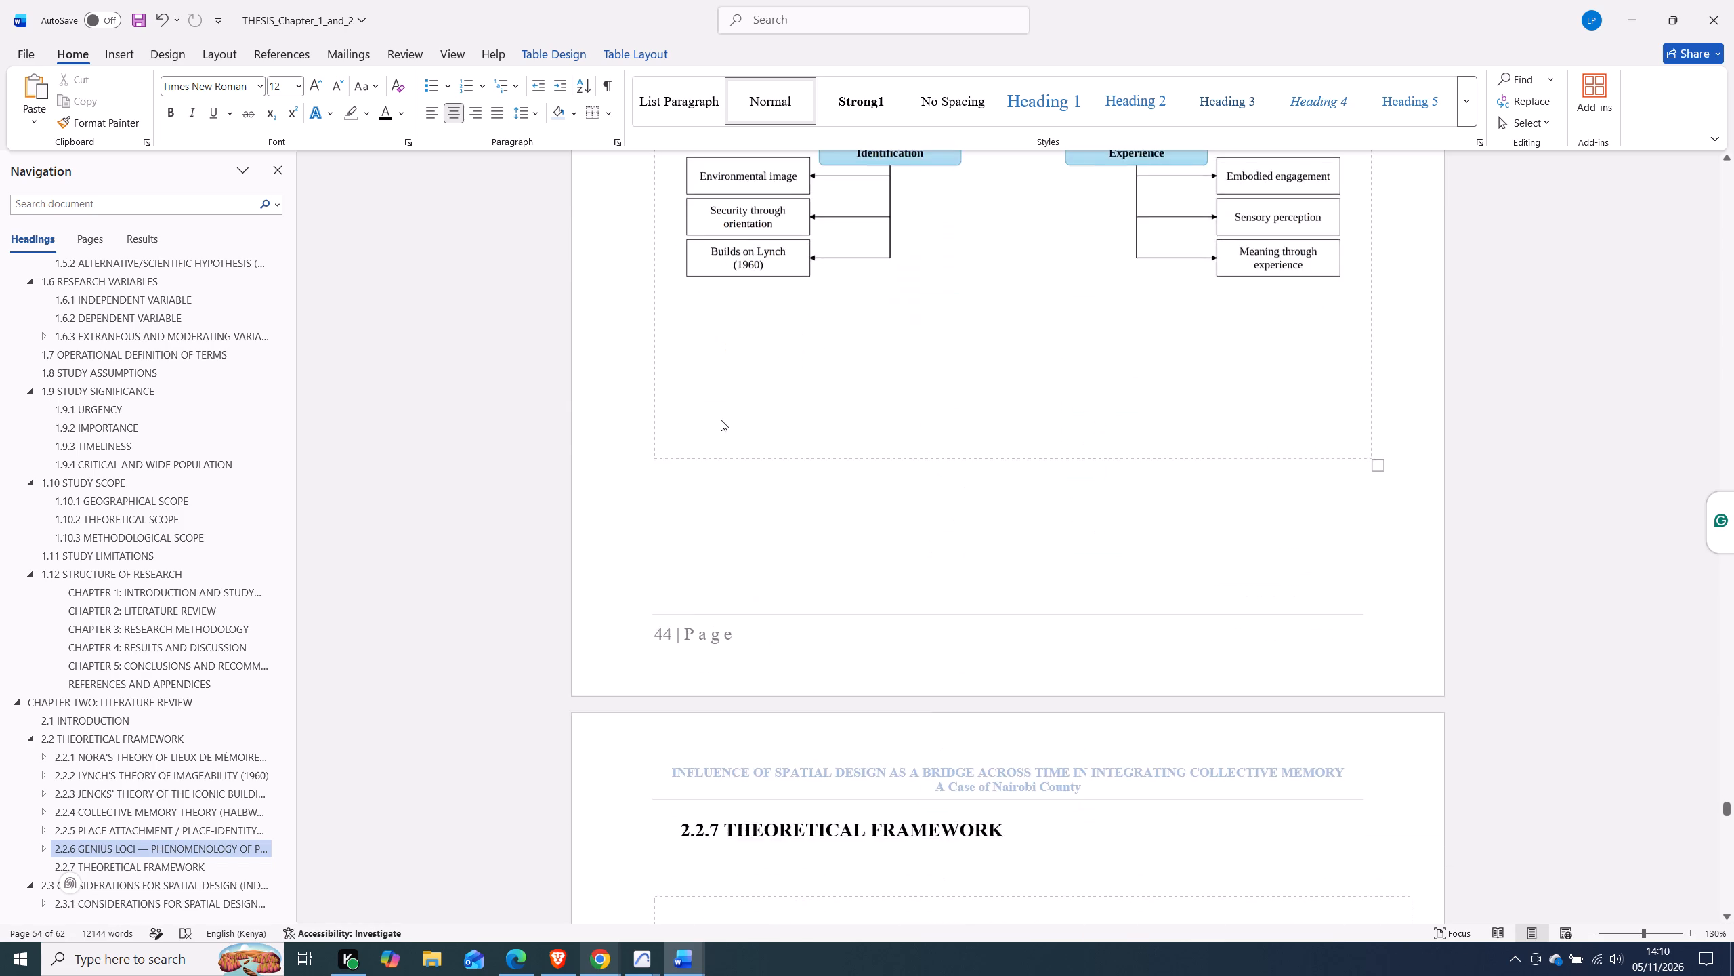
pyautogui.scroll(10, 721, 420)
pyautogui.scroll(-2, 721, 410)
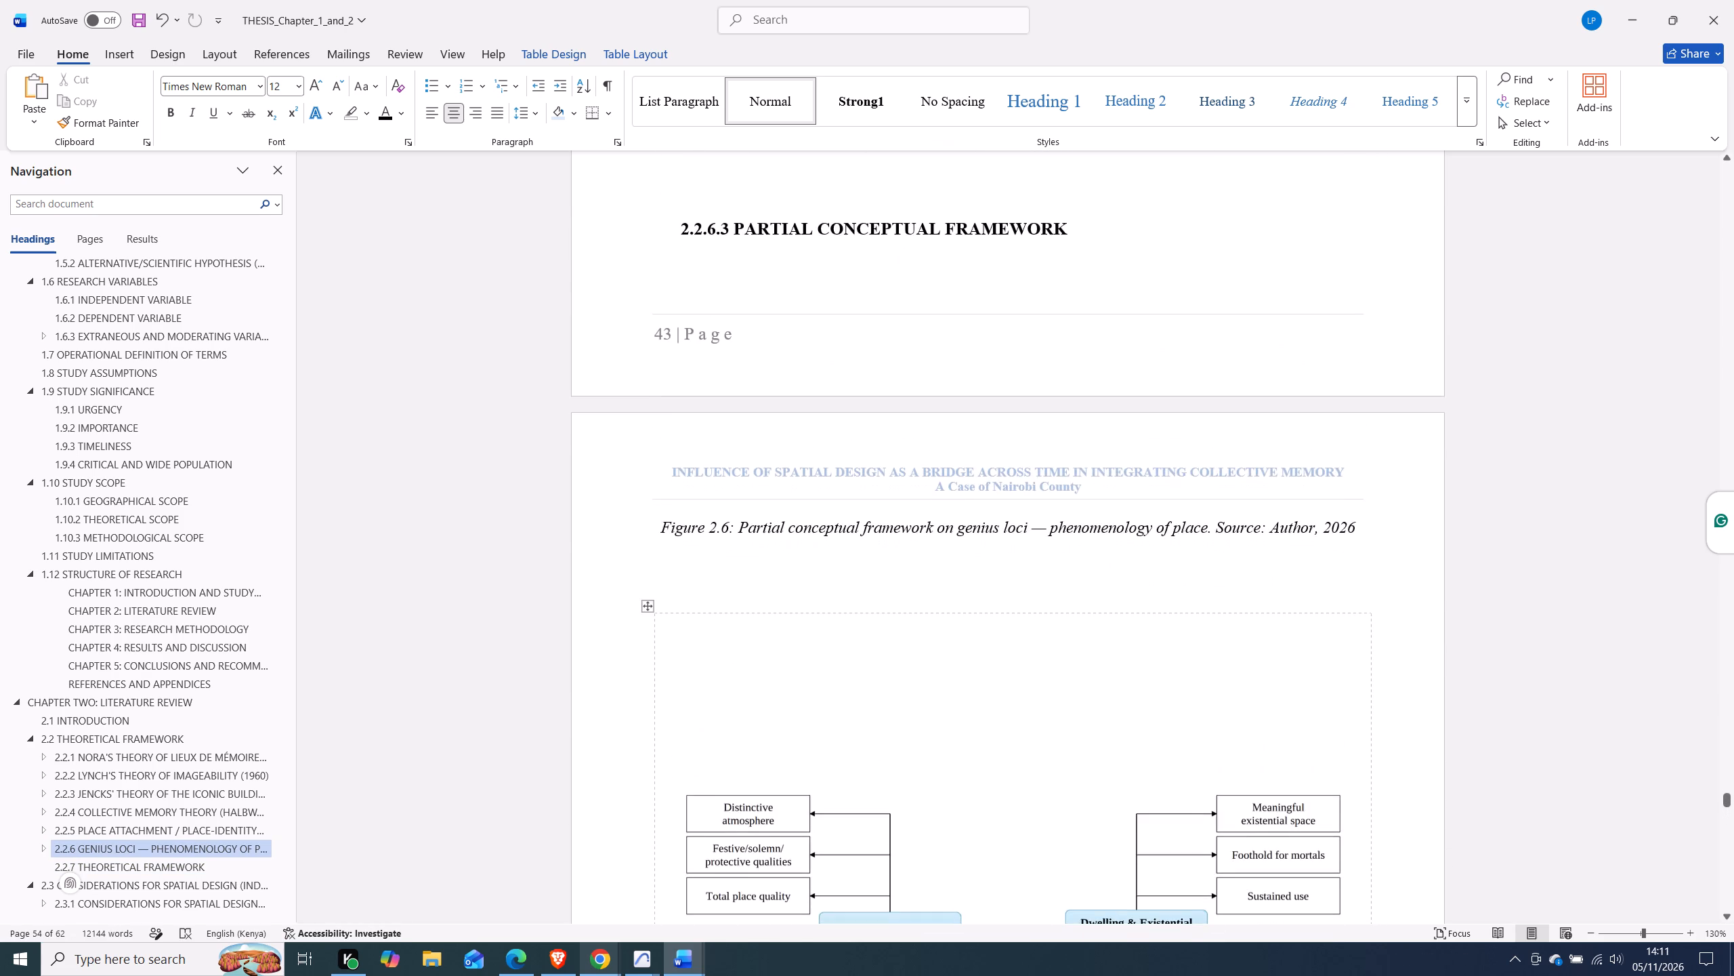
pyautogui.scroll(-3, 721, 410)
pyautogui.scroll(3, 721, 406)
# Insert two blank lines before the Figure 2.6 caption on page 44.
pyautogui.click(1356, 529)
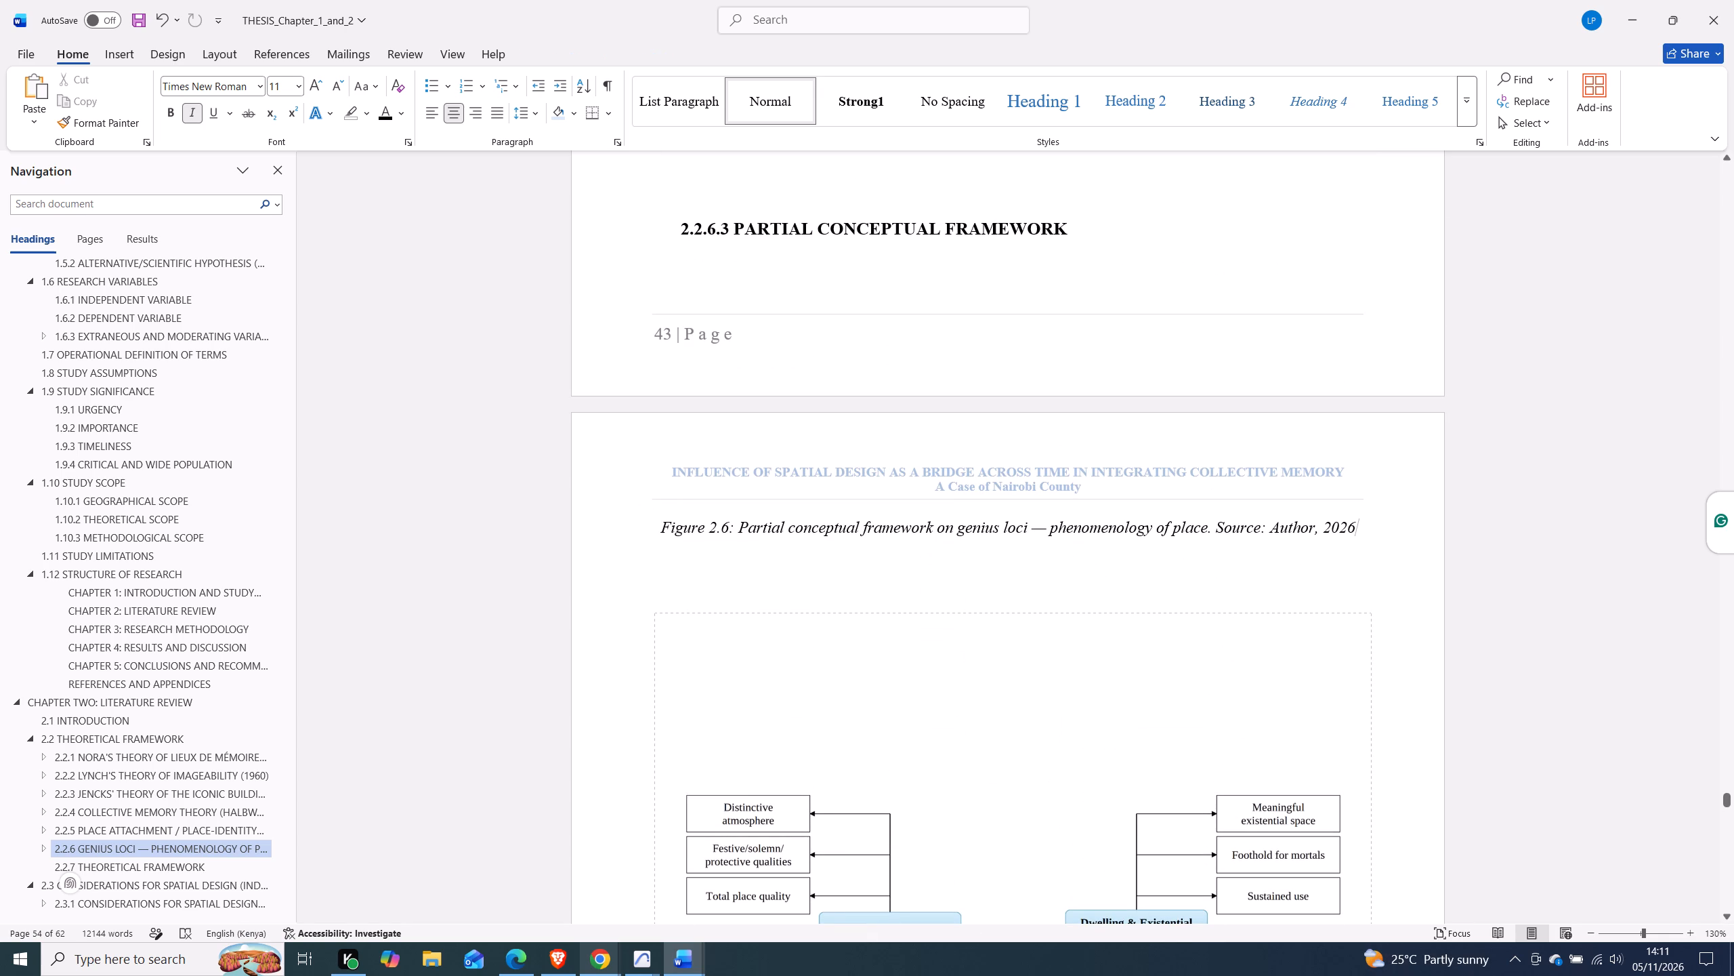
pyautogui.click(664, 527)
pyautogui.press('Return')
pyautogui.press('Return')
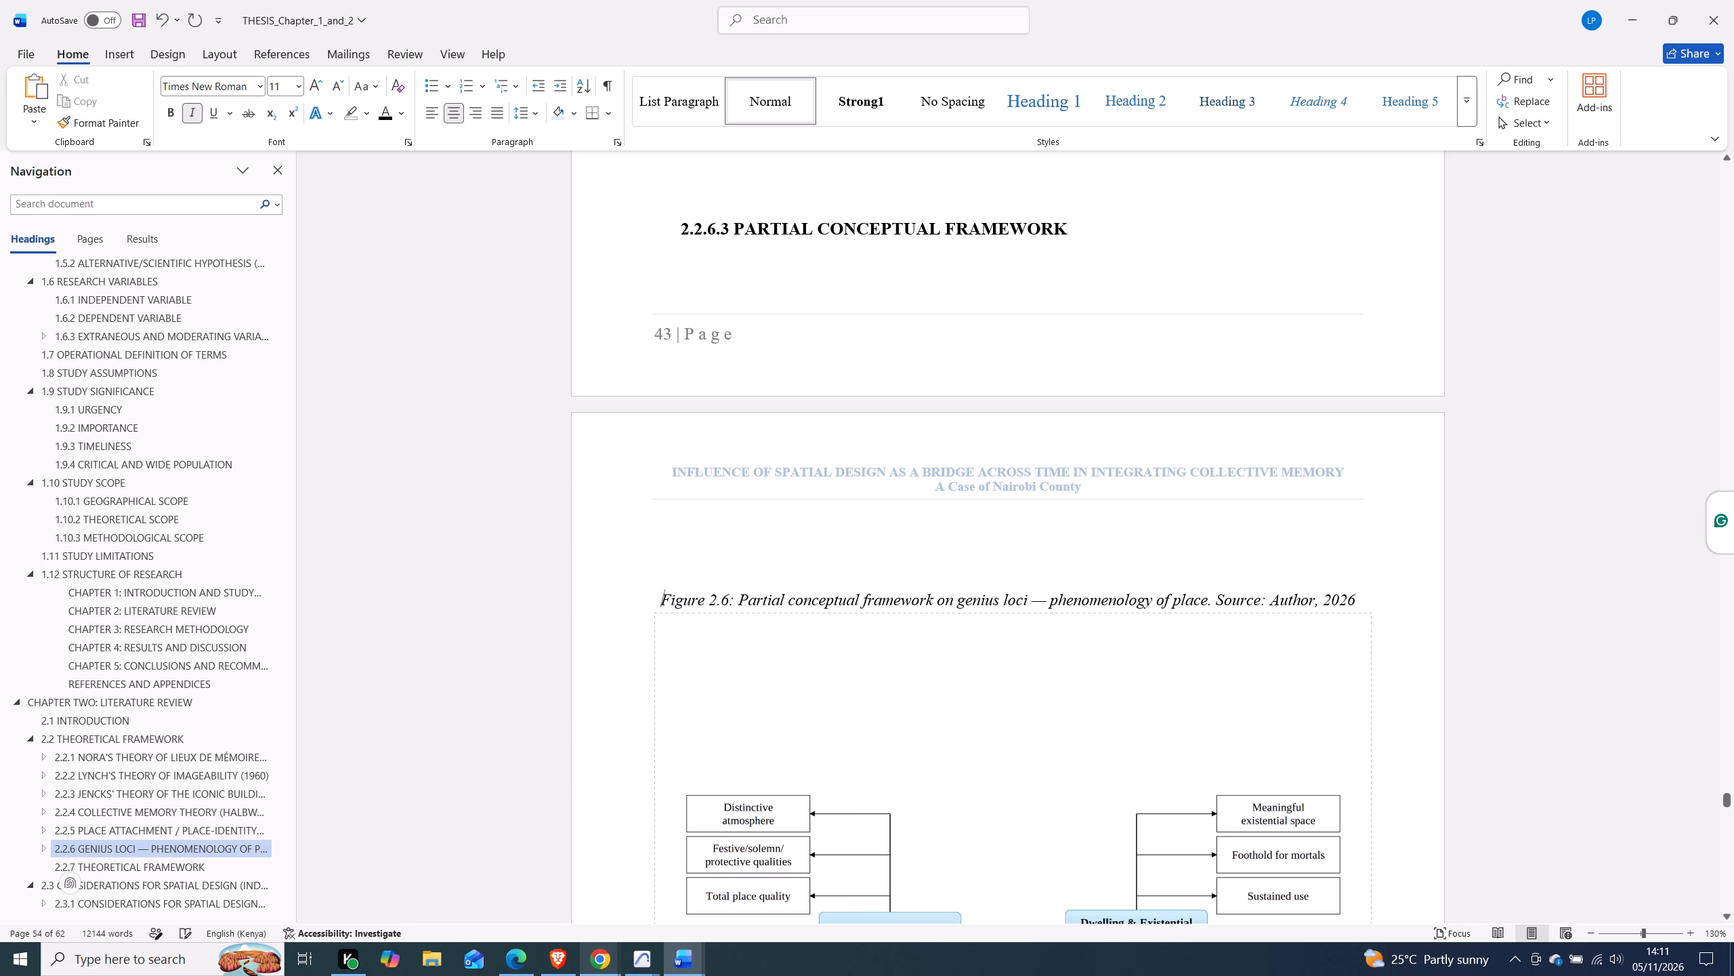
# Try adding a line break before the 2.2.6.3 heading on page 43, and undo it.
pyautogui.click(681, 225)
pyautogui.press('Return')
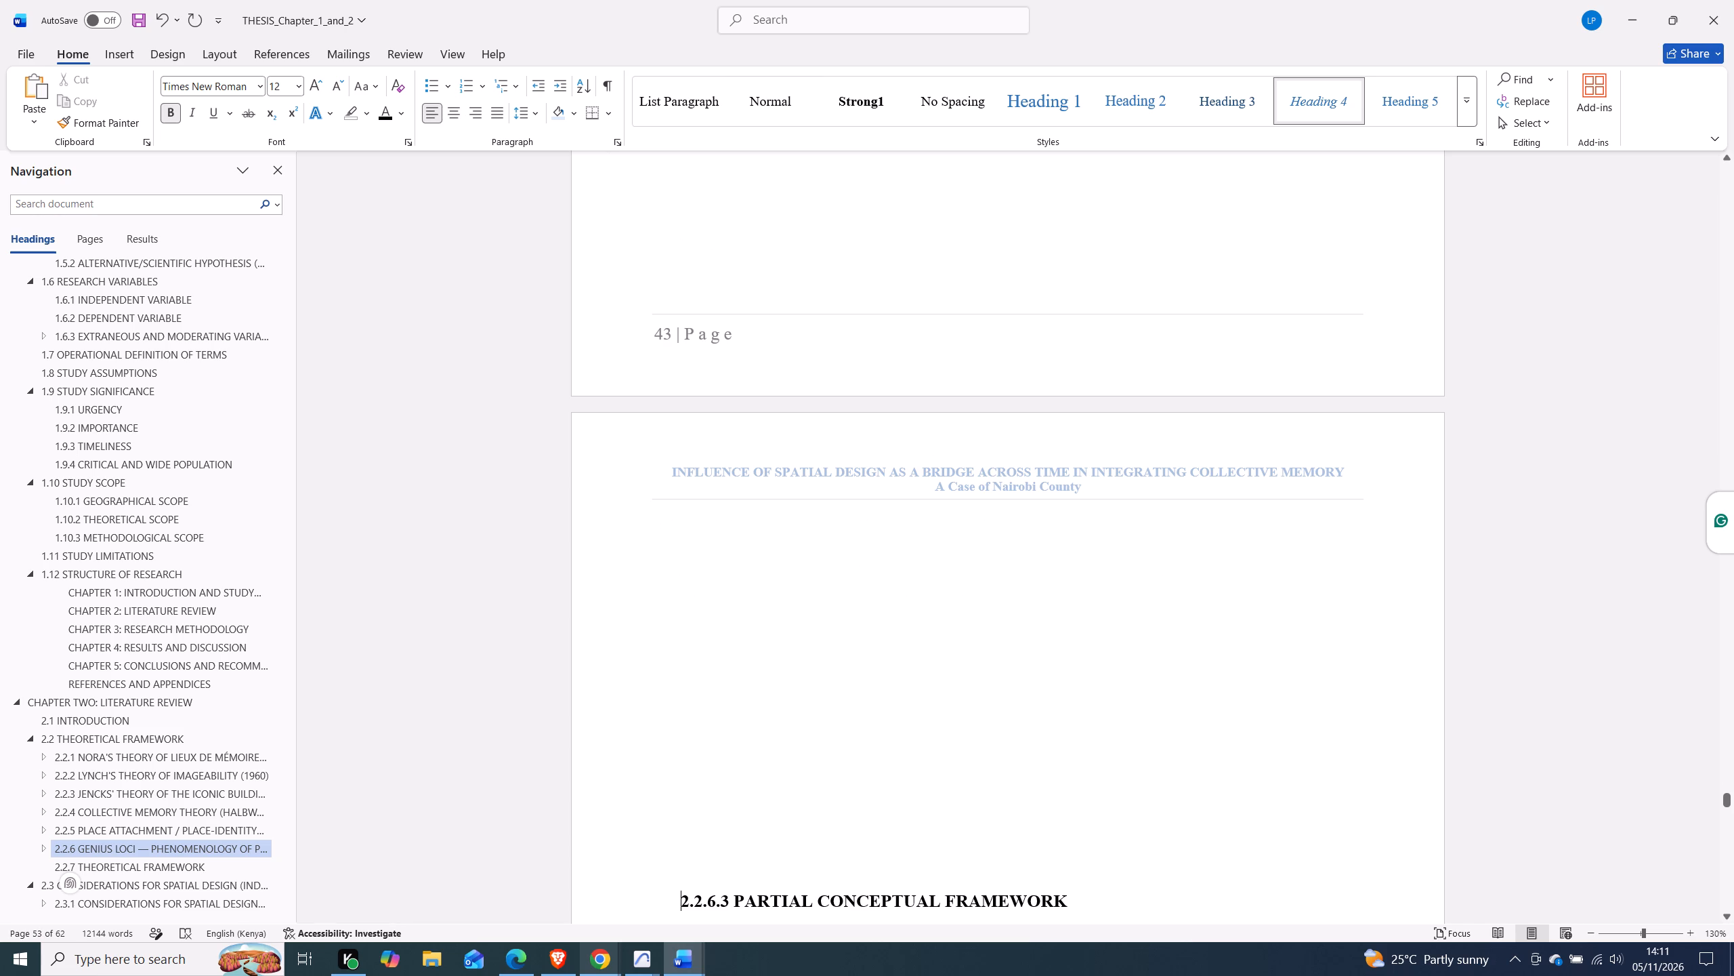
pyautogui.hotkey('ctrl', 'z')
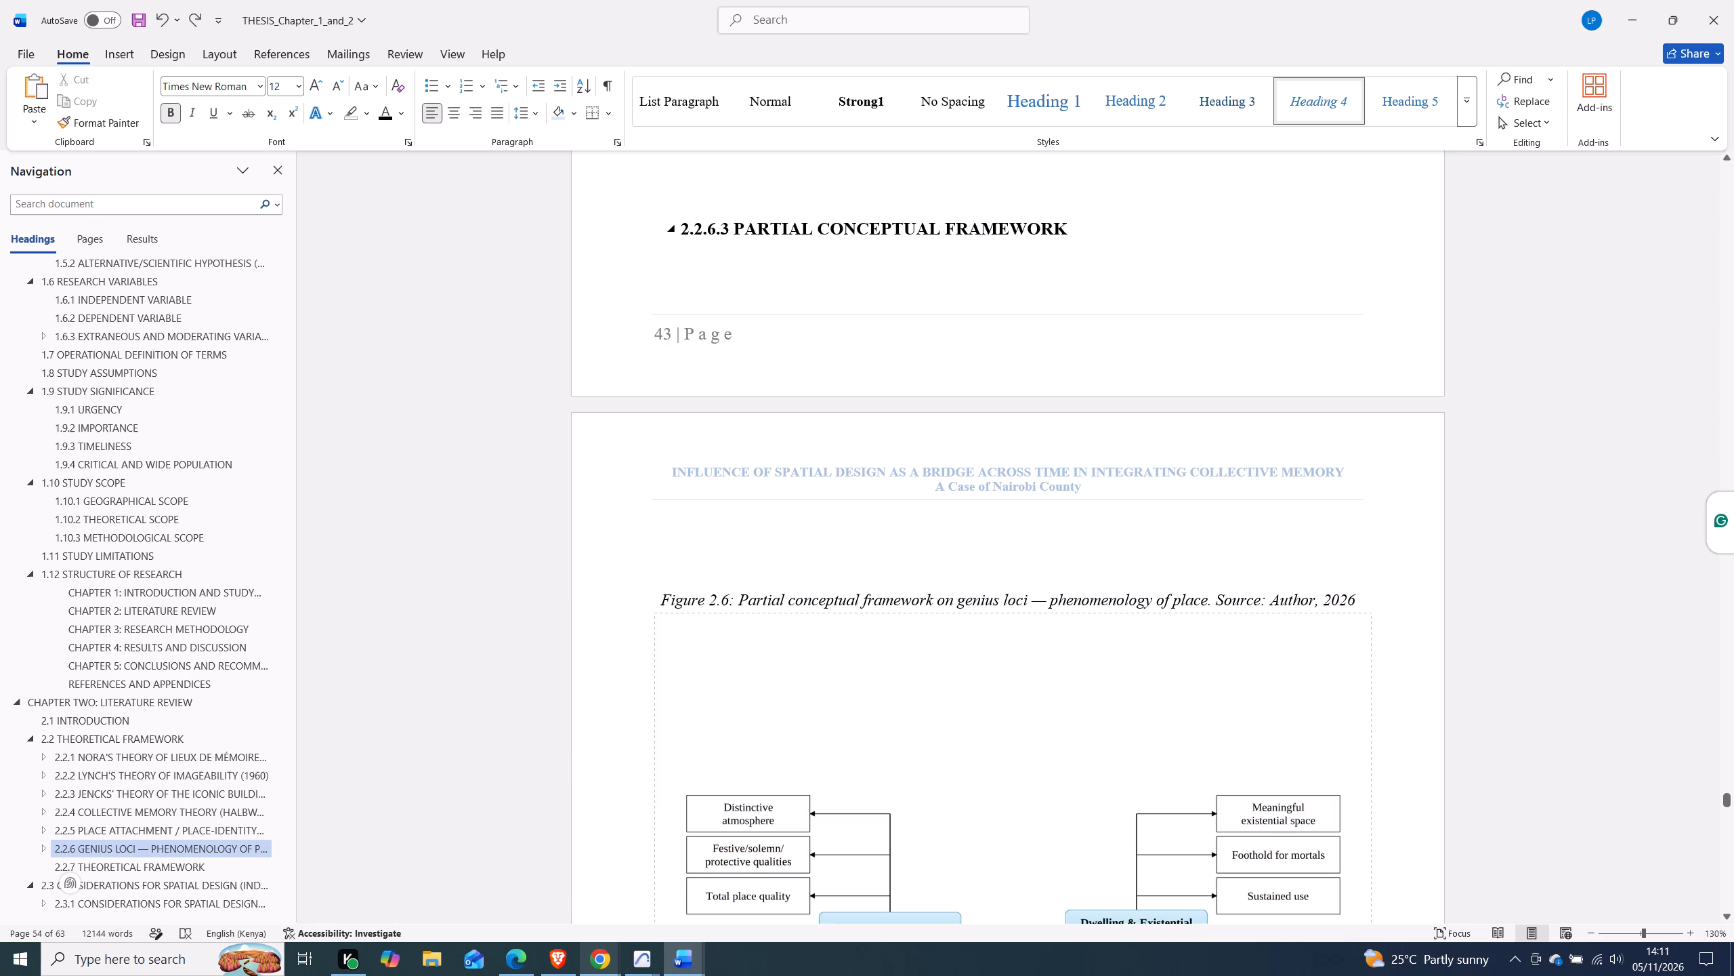
# Copy the 2.2.6.3 PARTIAL CONCEPTUAL FRAMEWORK heading onto the blank line above the genius loci diagram on page 44.
pyautogui.moveTo(1064, 229); pyautogui.dragTo(681, 220)
pyautogui.rightClick(711, 240)
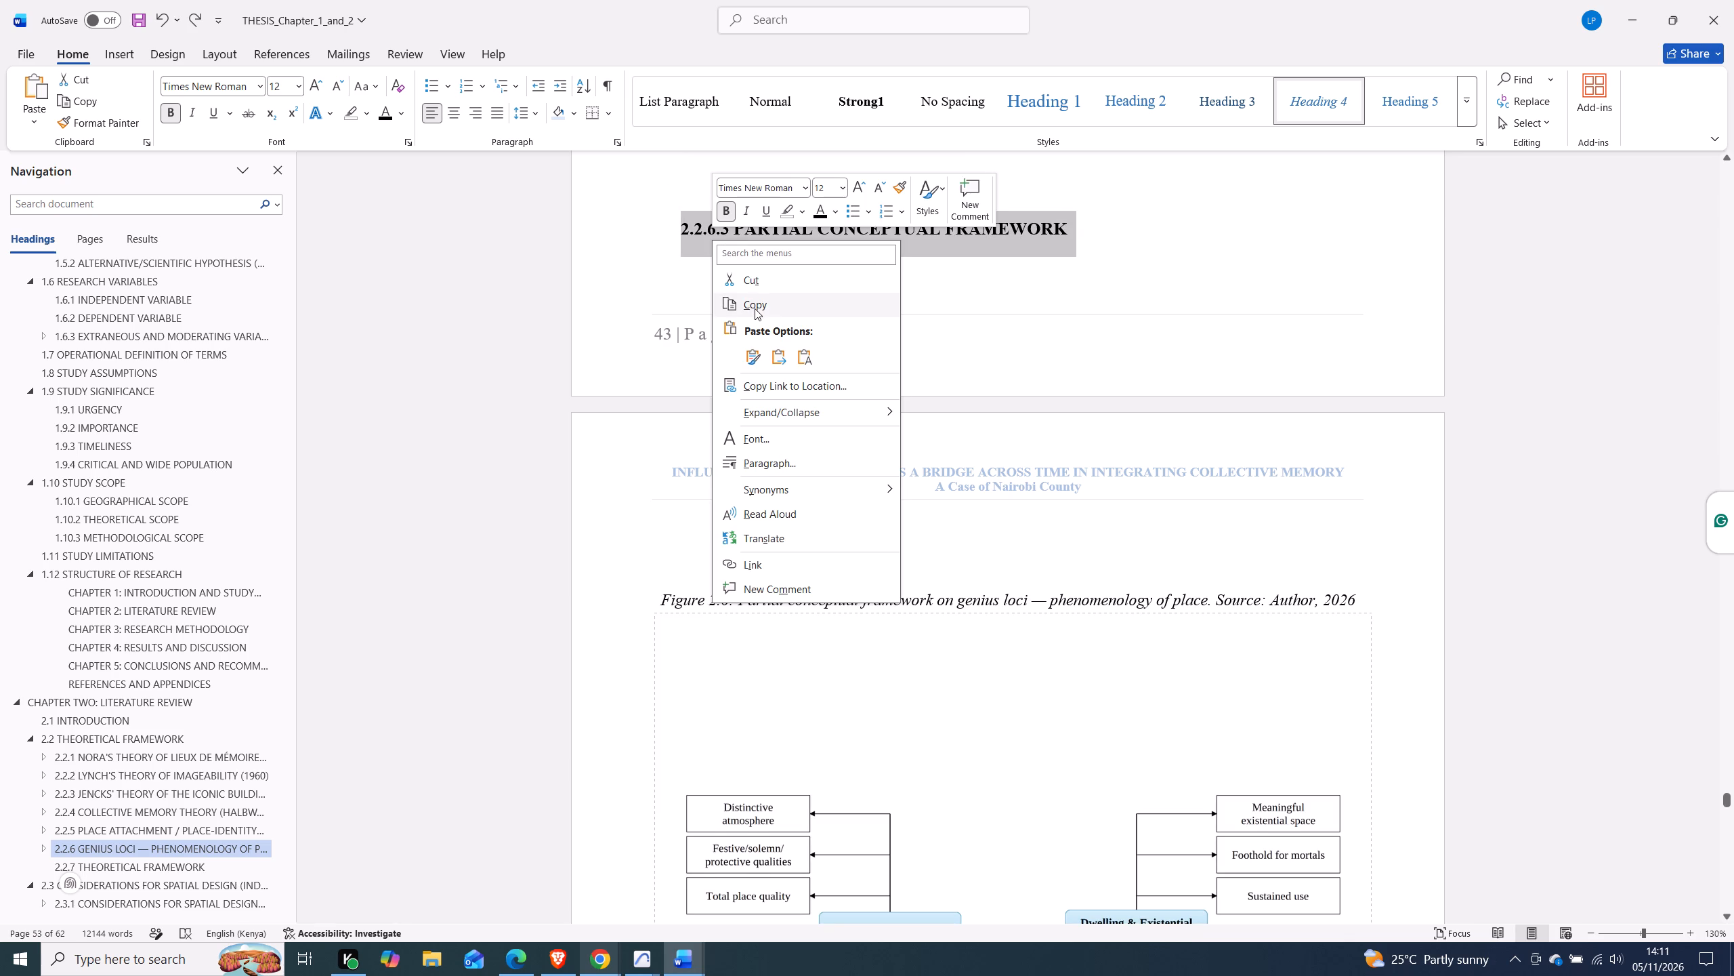
pyautogui.click(755, 308)
pyautogui.click(679, 533)
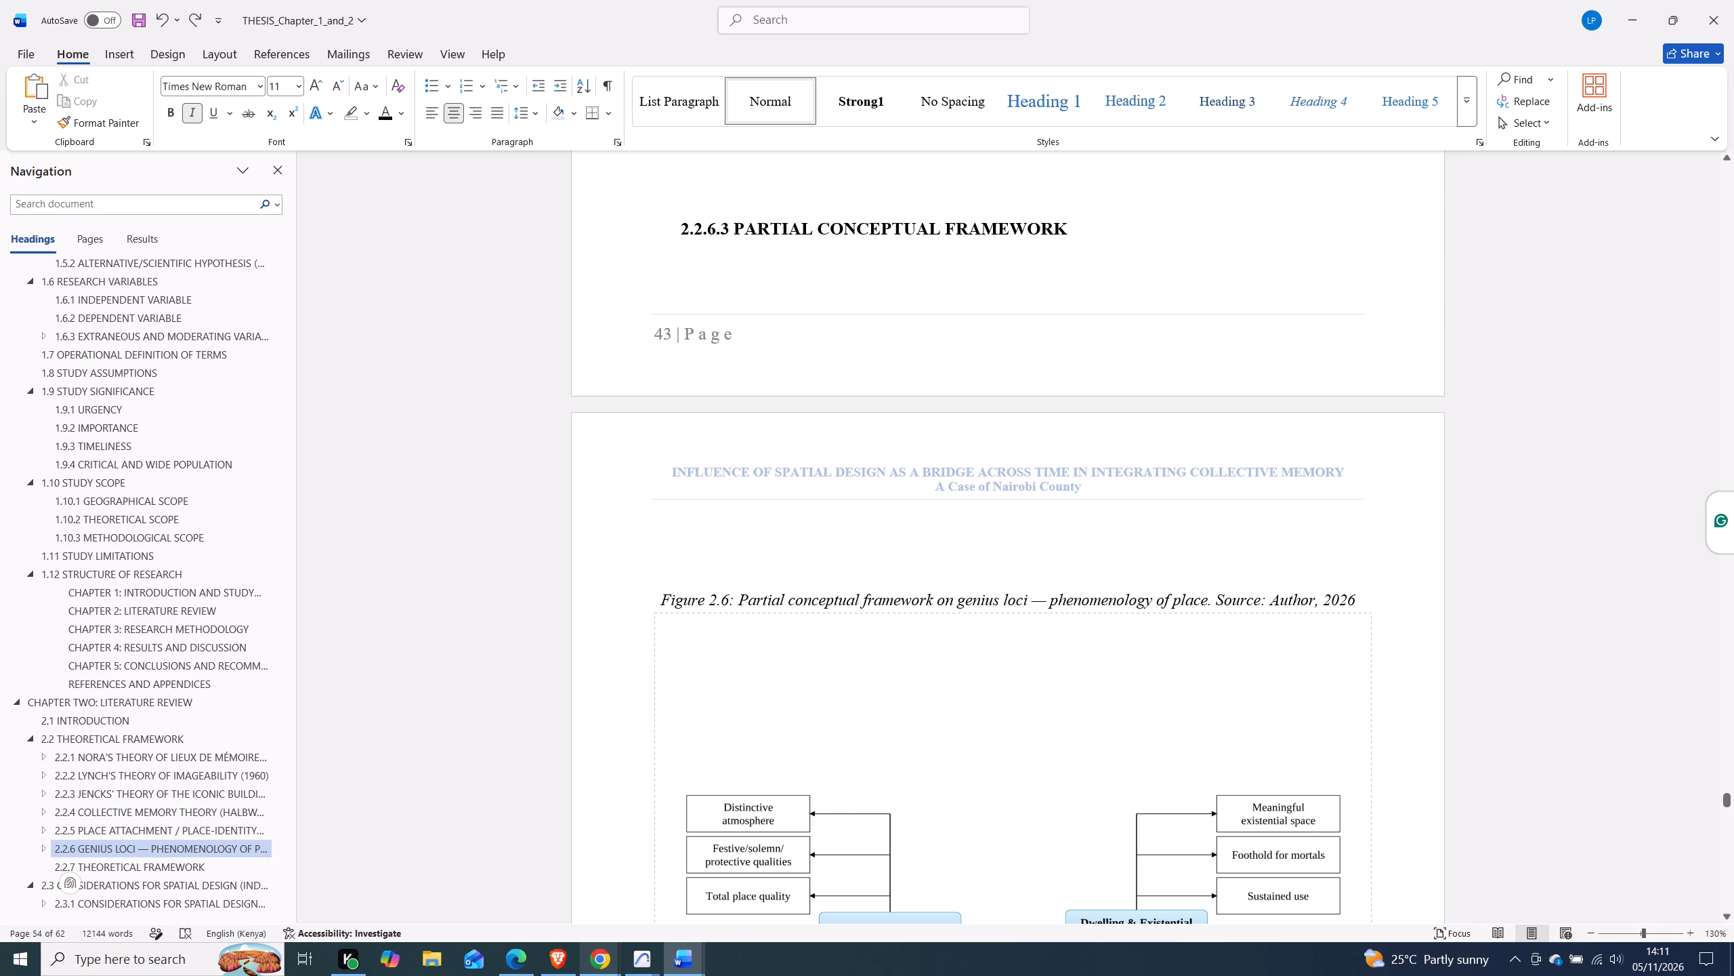
pyautogui.hotkey('ctrl', 'v')
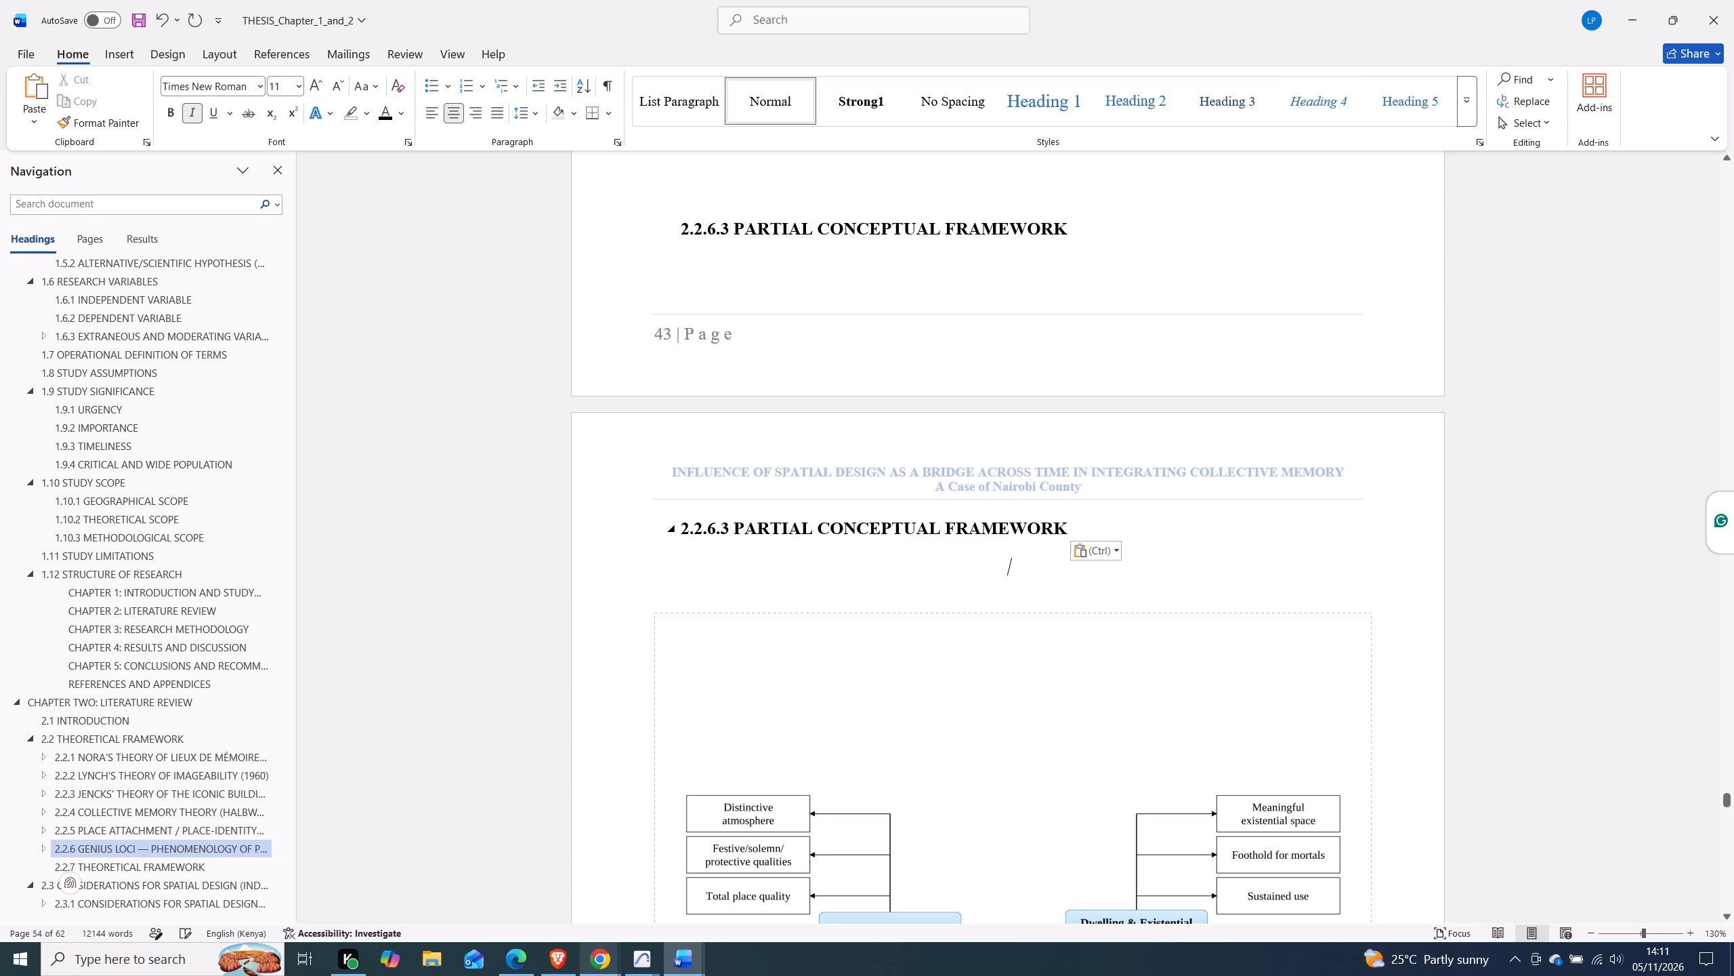
# Check the placement of the pasted heading, the genius loci diagram and the Figure 2.6 caption.
pyautogui.scroll(-3, 766, 518)
pyautogui.scroll(7, 766, 518)
pyautogui.scroll(-12, 766, 518)
pyautogui.scroll(2, 765, 518)
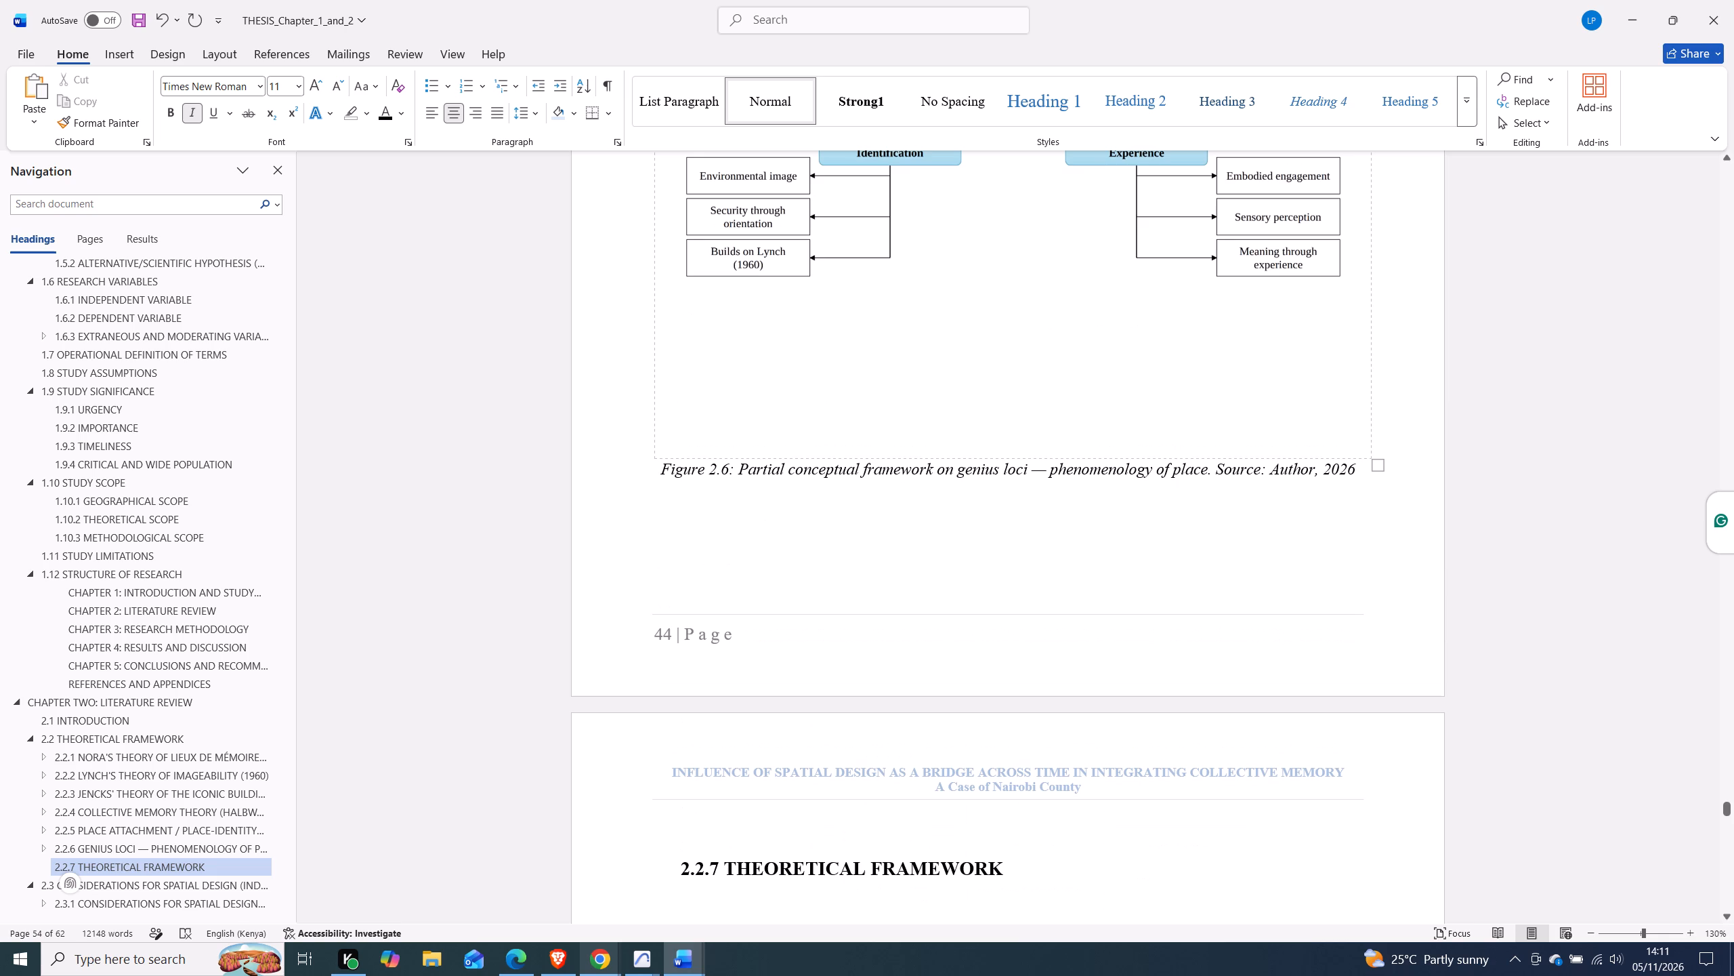
# Delete the duplicate 2.2.6.3 PARTIAL CONCEPTUAL FRAMEWORK heading at the bottom of page 43.
pyautogui.scroll(6, 765, 518)
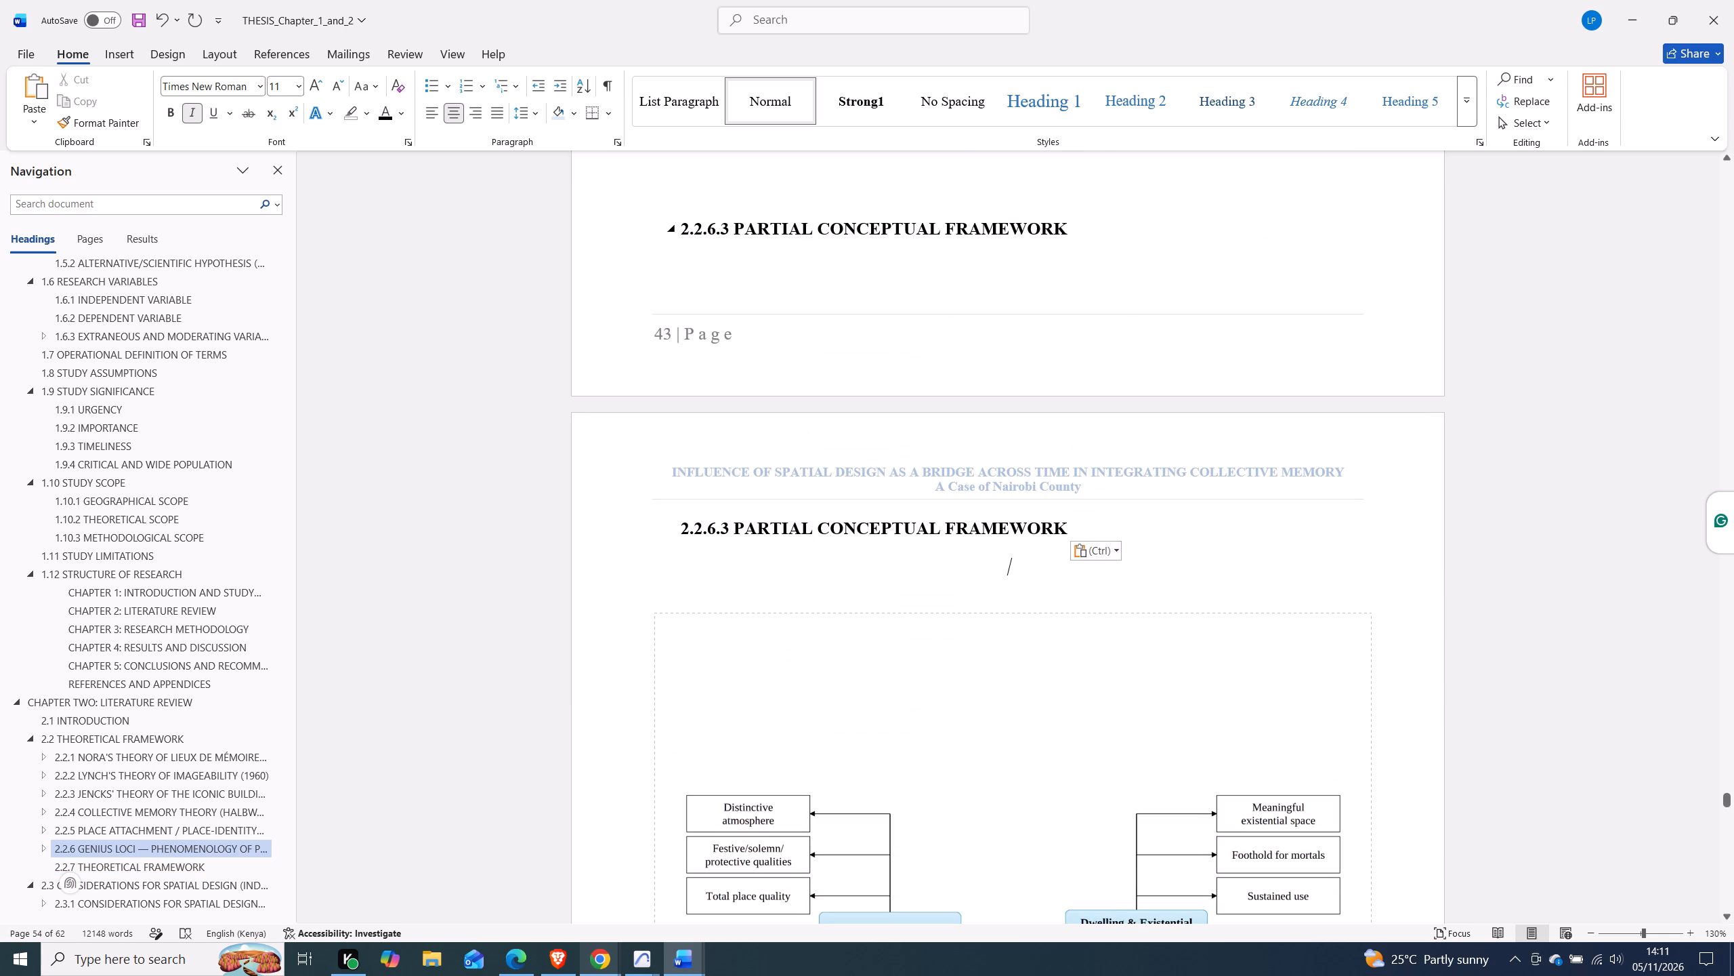
pyautogui.moveTo(1063, 228); pyautogui.dragTo(673, 213)
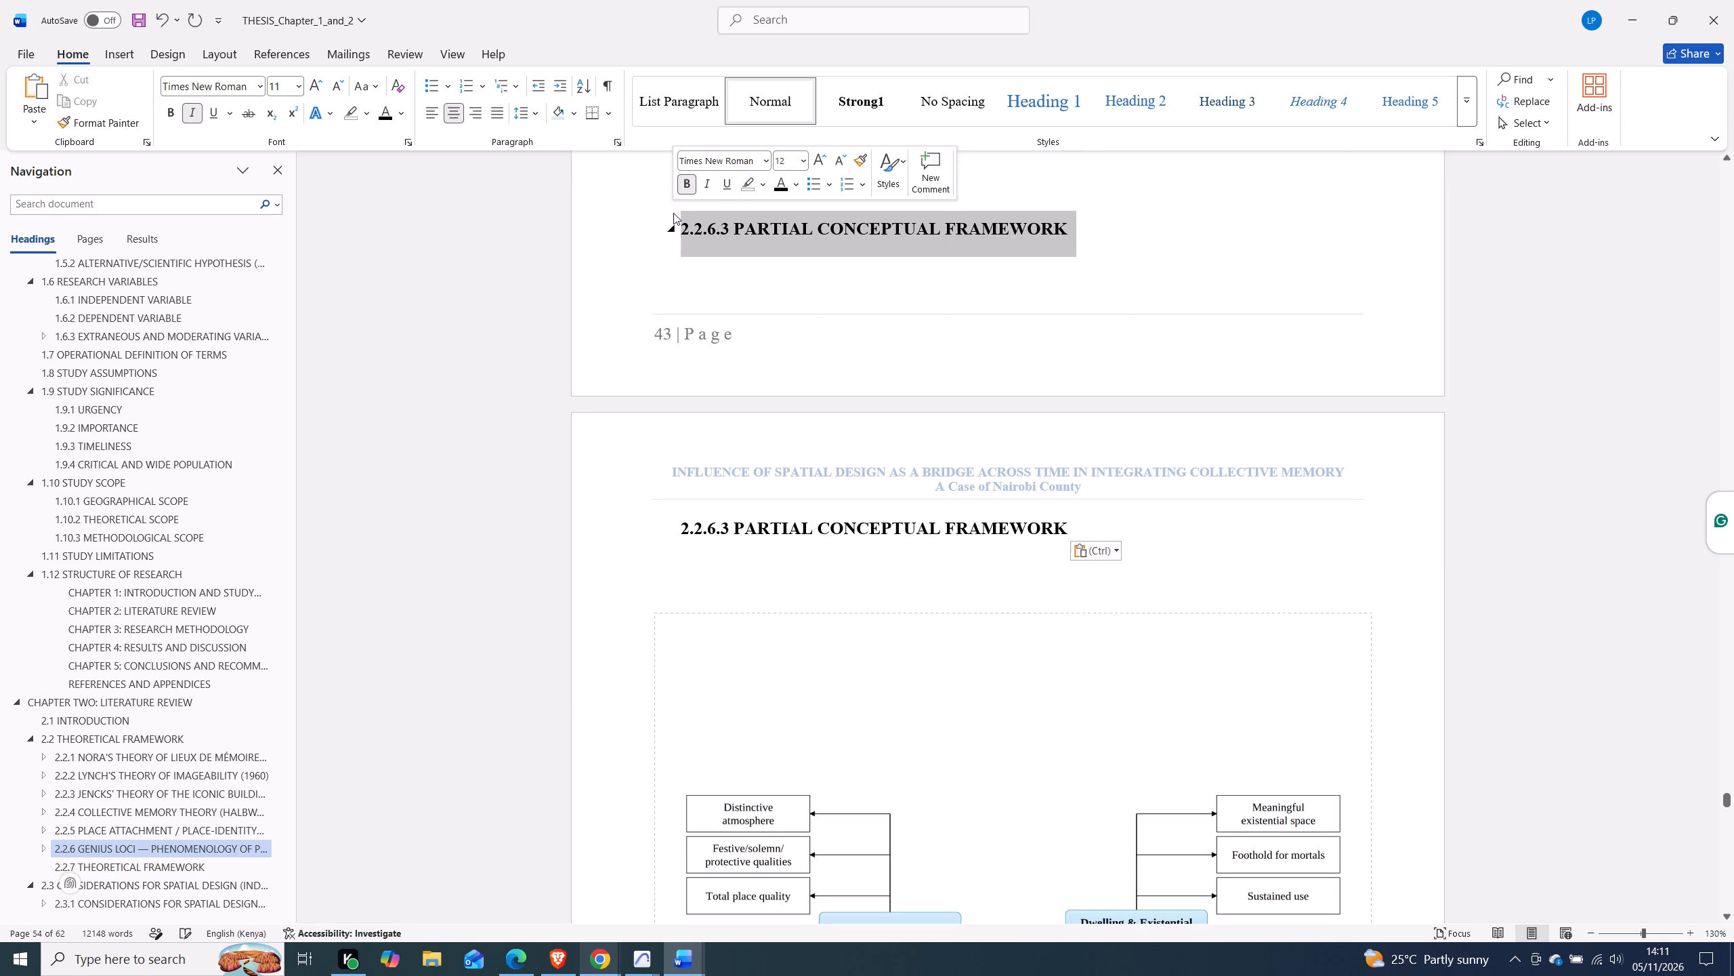
pyautogui.press('BackSpace')
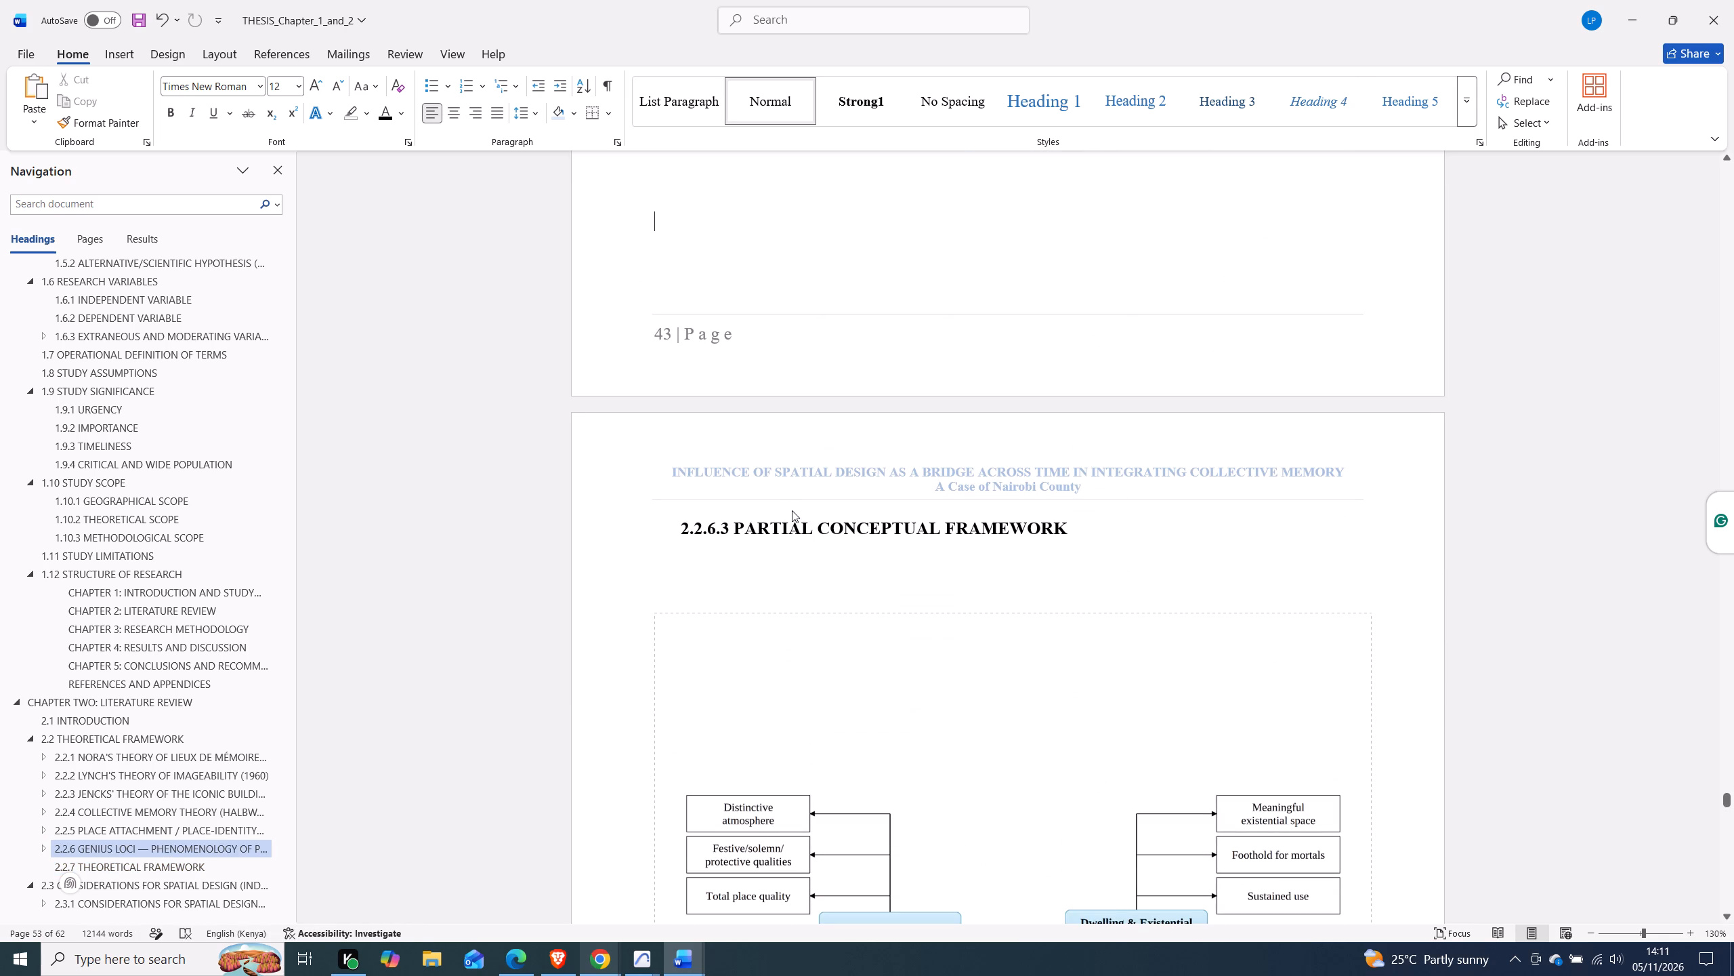
pyautogui.click(792, 510)
pyautogui.click(832, 598)
# Check the layout of the genius loci diagram, its caption and the pages that follow.
pyautogui.scroll(-6, 813, 509)
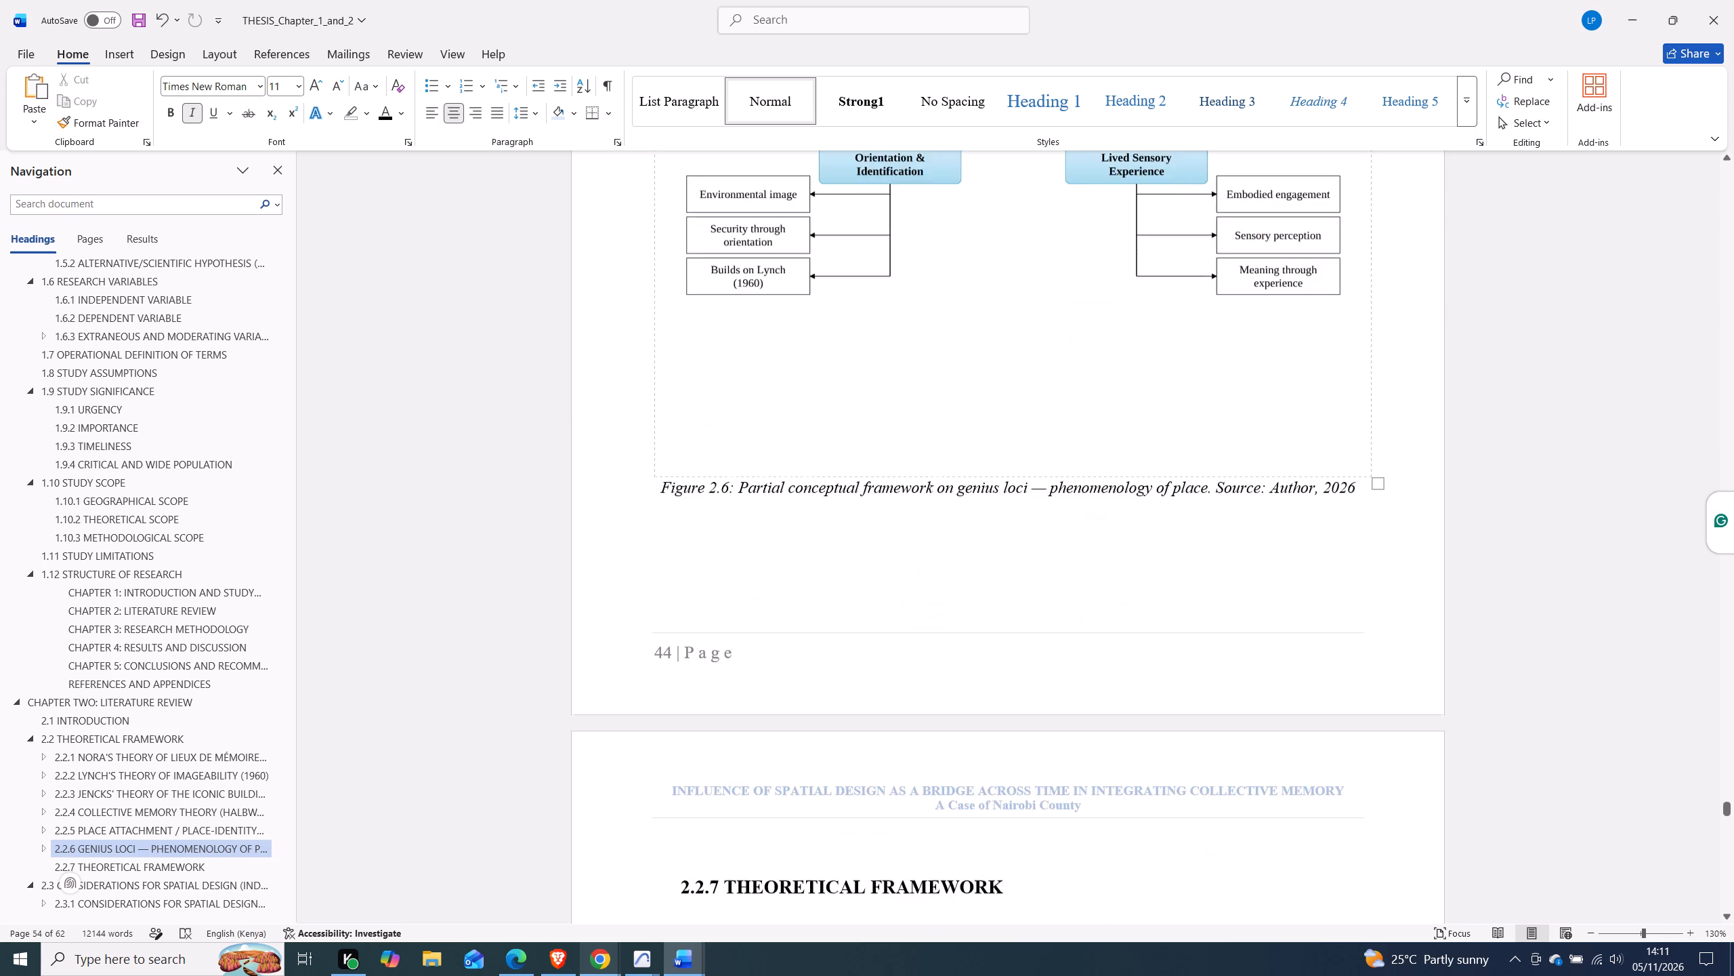
pyautogui.scroll(-3, 817, 474)
pyautogui.scroll(7, 817, 474)
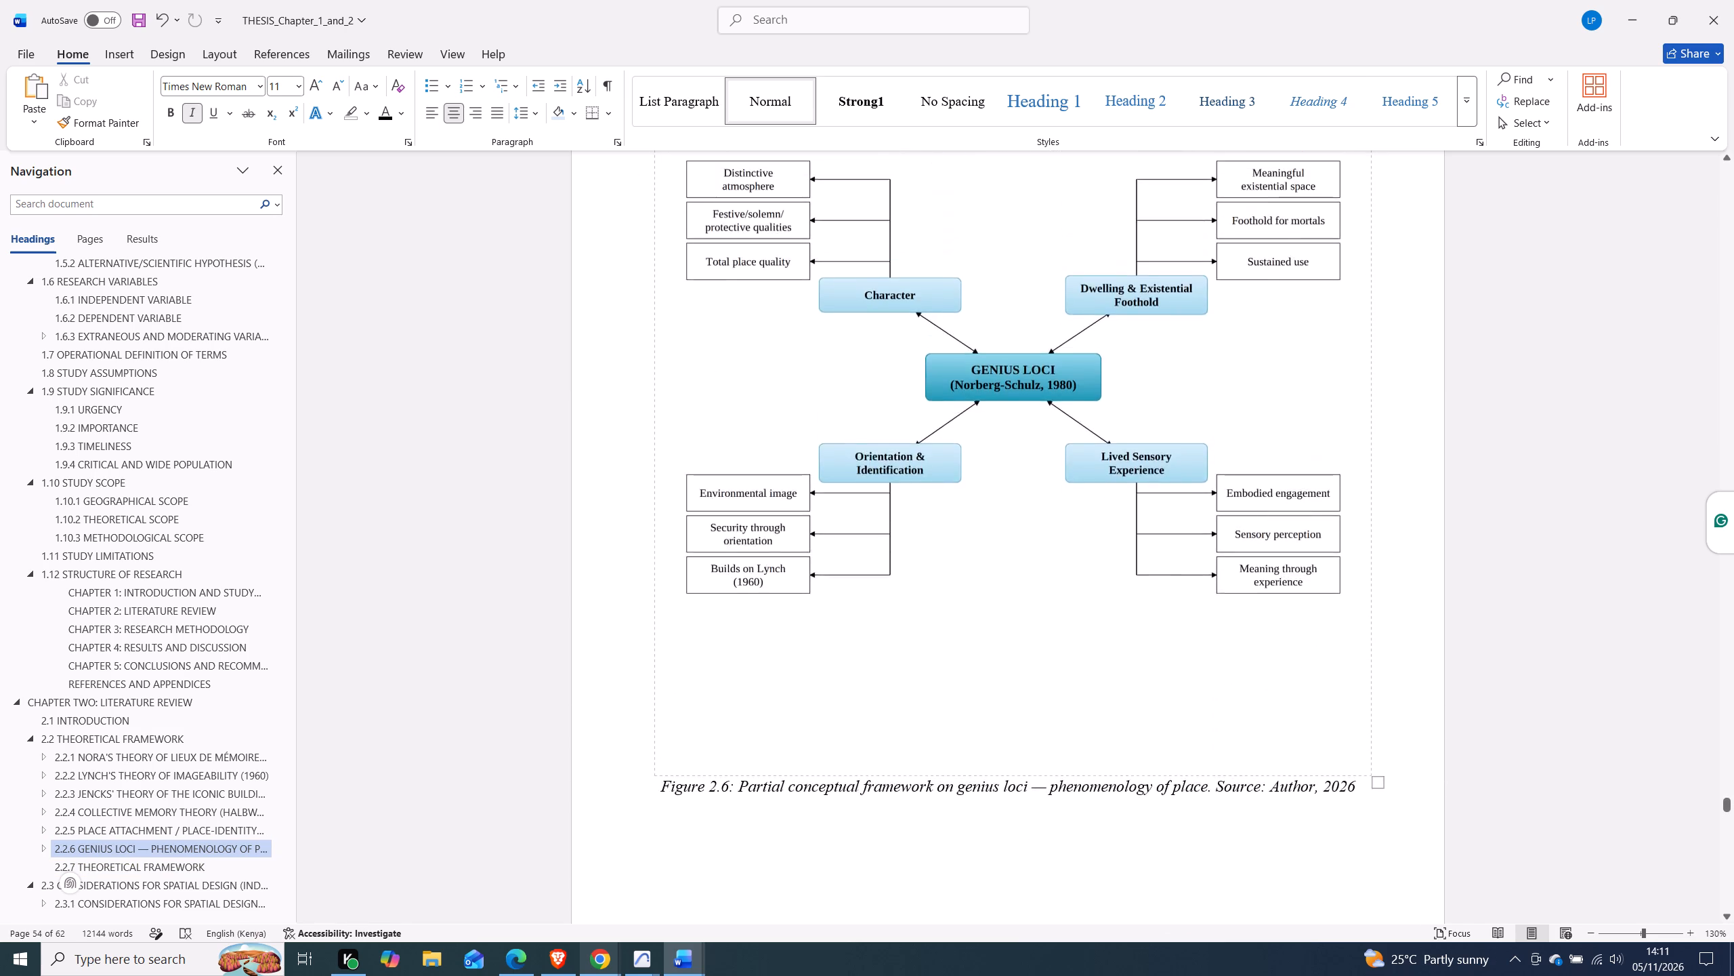
# Check the end of section 2.2.6.2 on page 43 and the 2.2.6.3 heading, genius loci diagram and Figure 2.6 caption on page 44.
pyautogui.scroll(3, 817, 474)
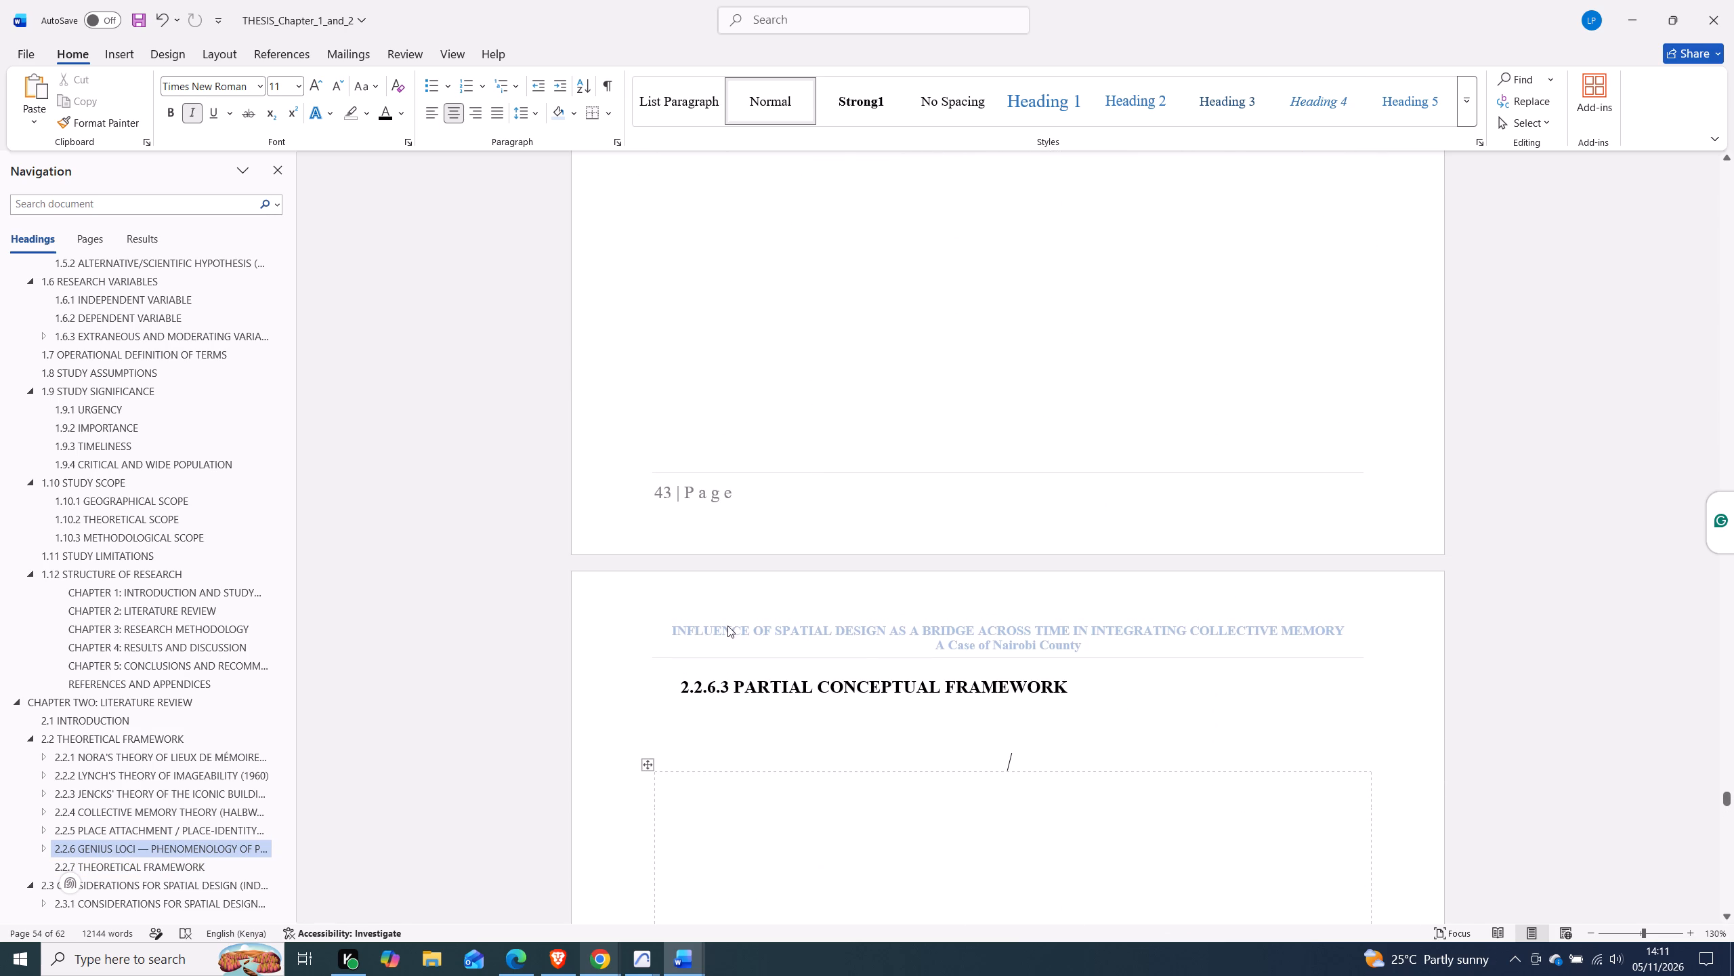
pyautogui.scroll(4, 774, 461)
pyautogui.scroll(-2, 774, 461)
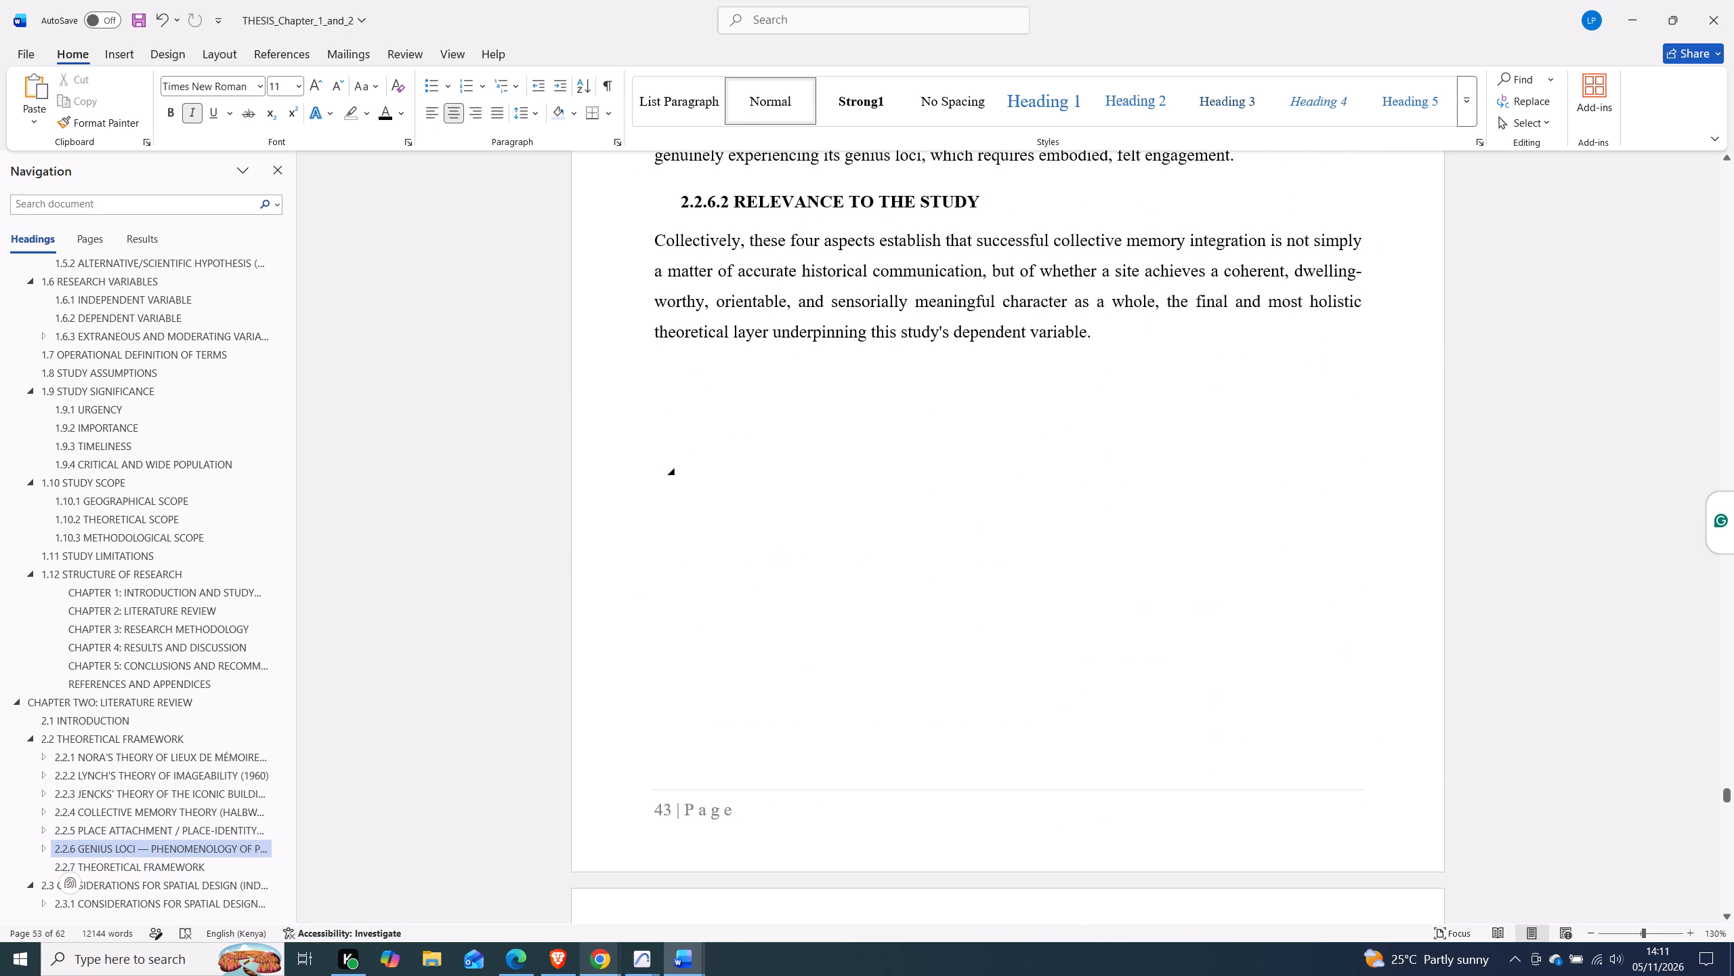
pyautogui.click(879, 416)
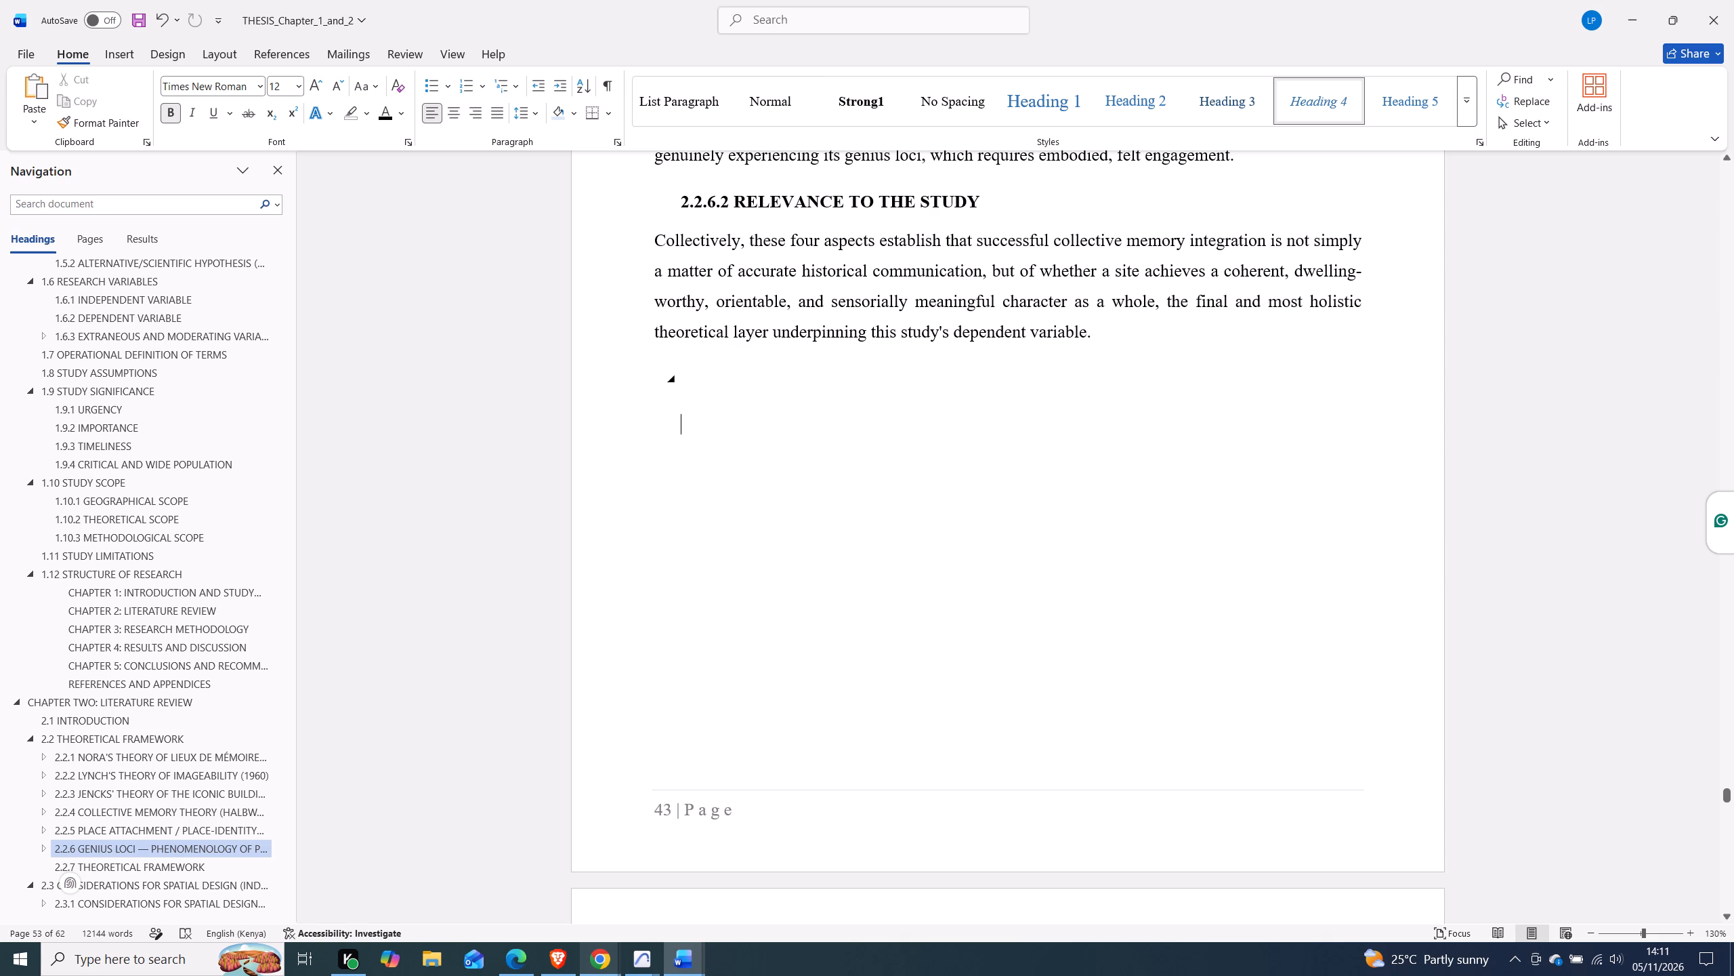
pyautogui.click(1172, 340)
pyautogui.scroll(-3, 888, 297)
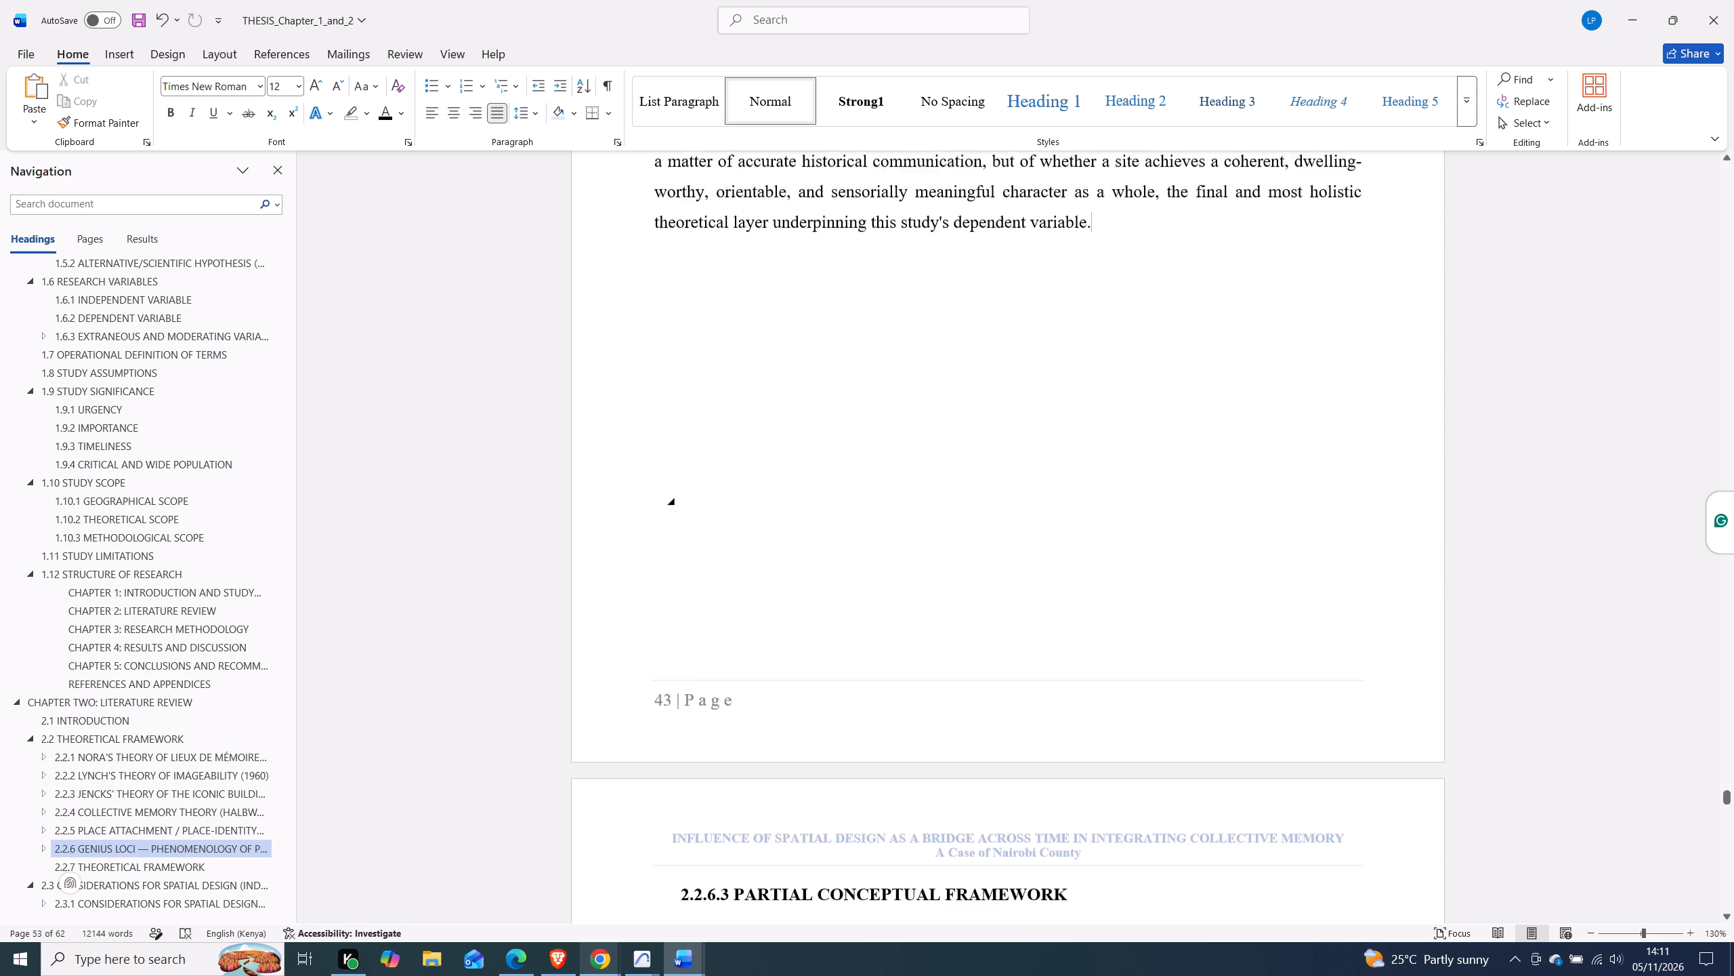
pyautogui.scroll(-3, 888, 299)
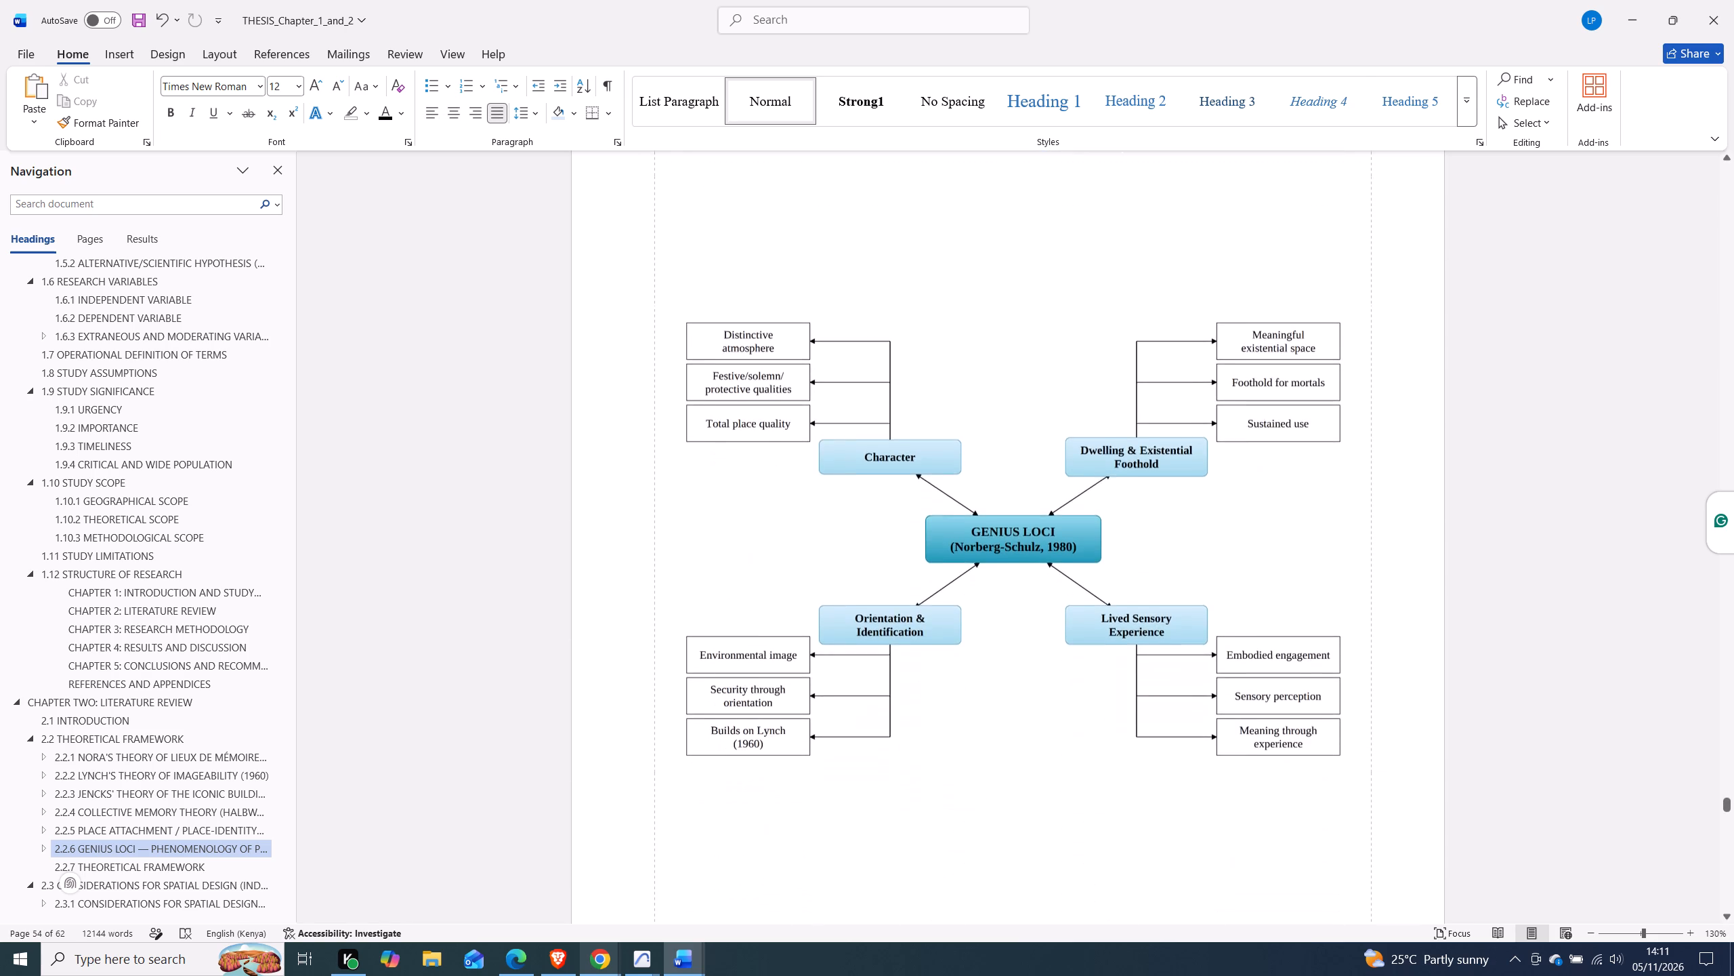
pyautogui.scroll(-3, 888, 299)
pyautogui.scroll(4, 888, 299)
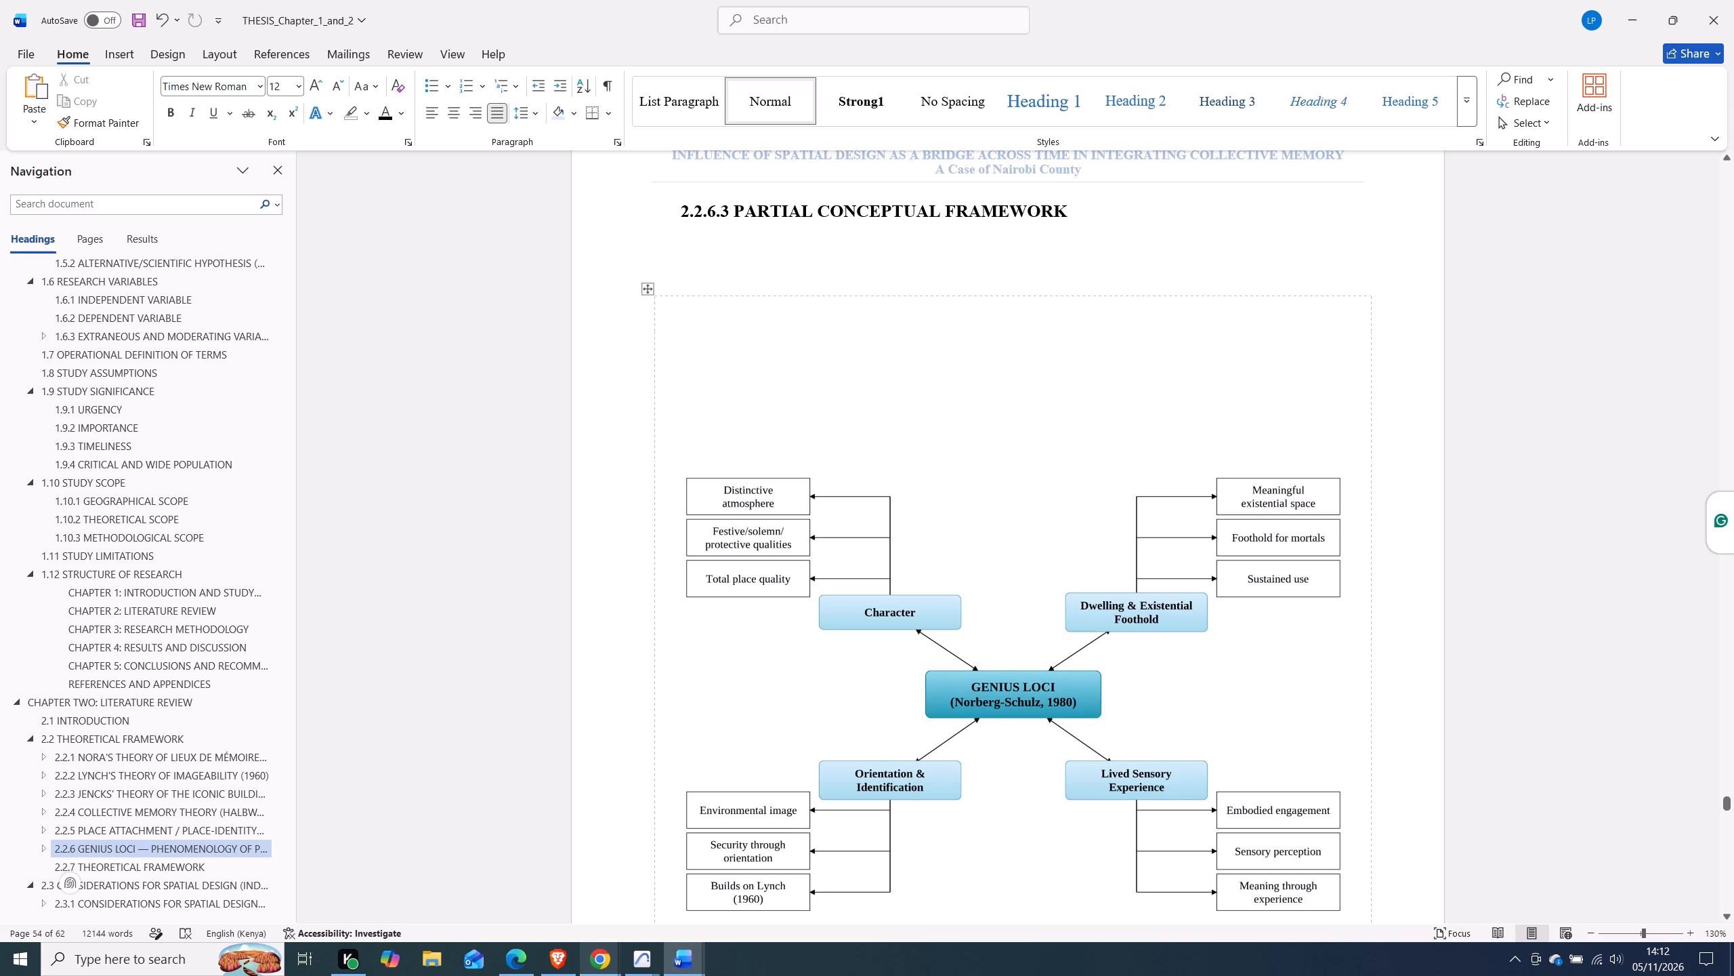
pyautogui.scroll(-3, 886, 298)
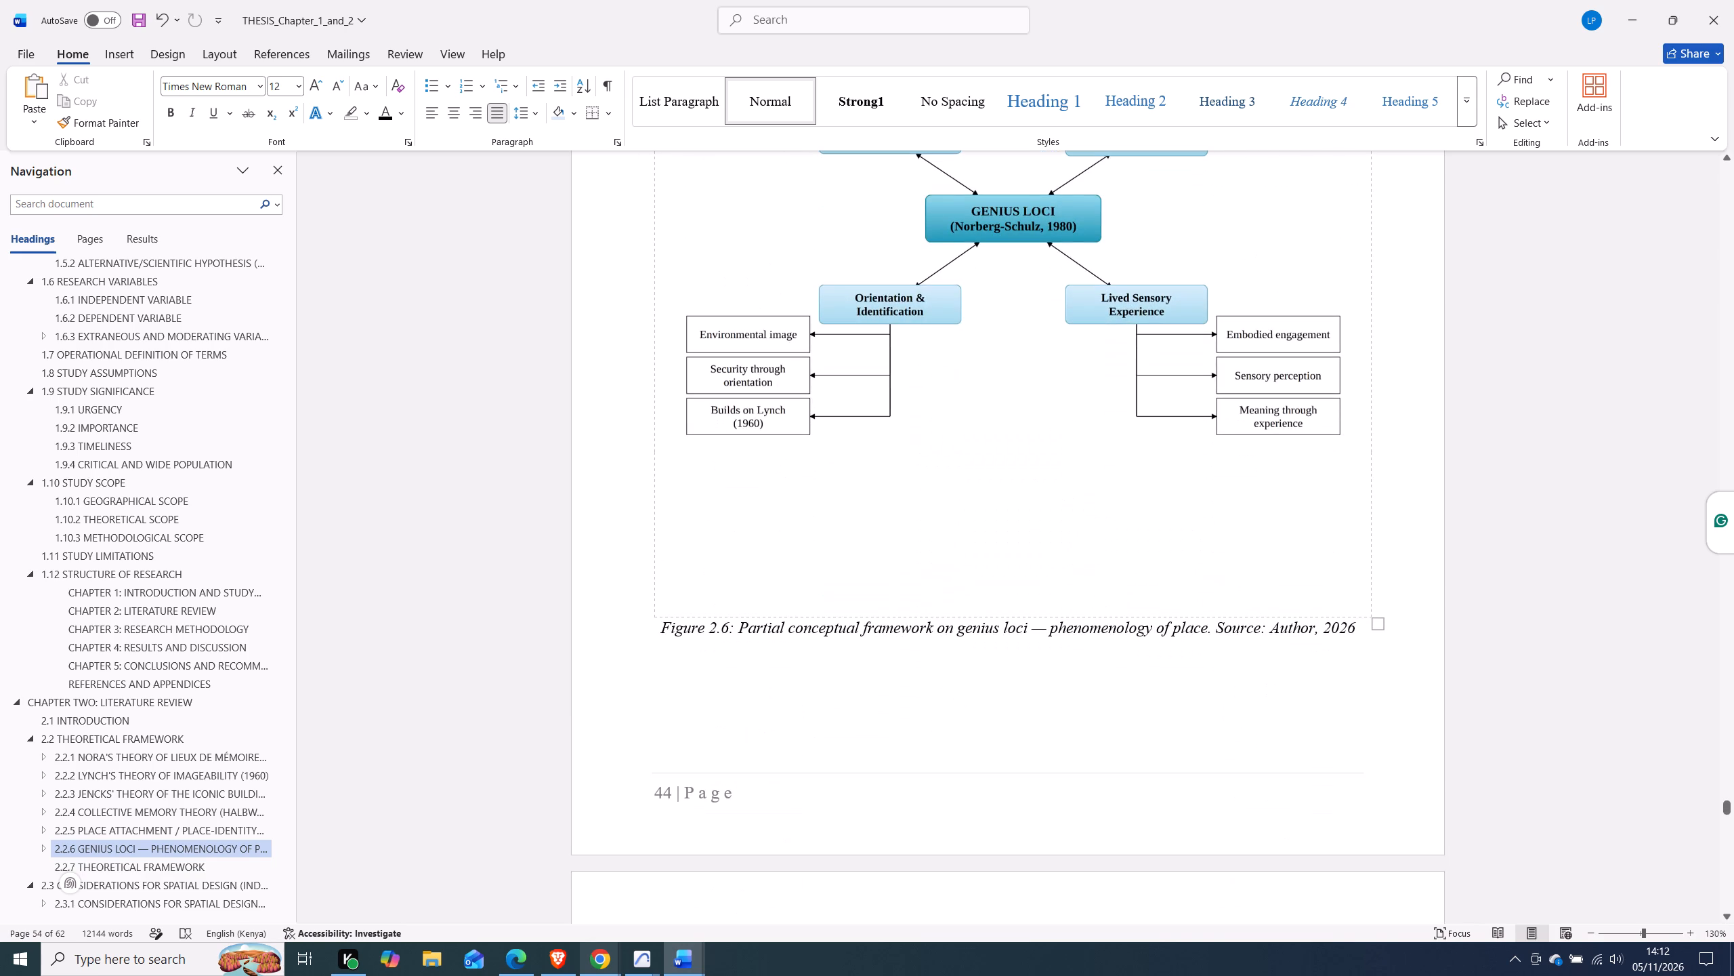
pyautogui.scroll(-3, 886, 298)
# Review the layout of the remaining Chapter Two pages, from 2.2.7 THEORETICAL FRAMEWORK through the conceptual framework and references.
pyautogui.scroll(-2, 886, 298)
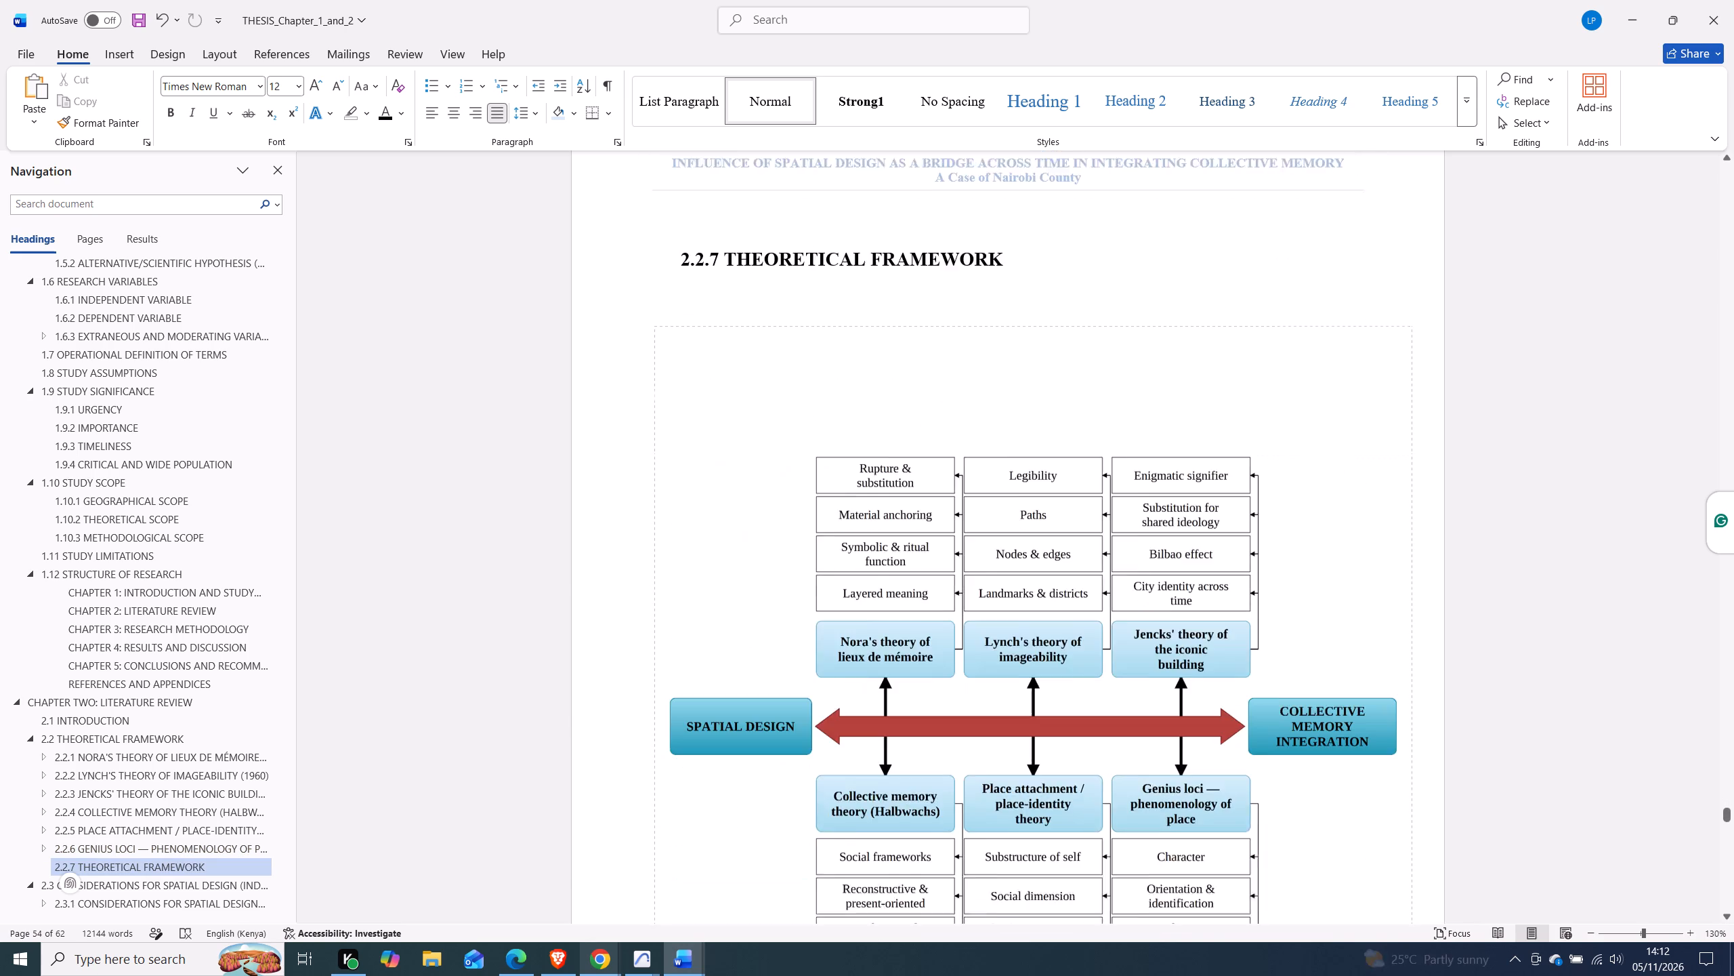
pyautogui.scroll(-11, 886, 298)
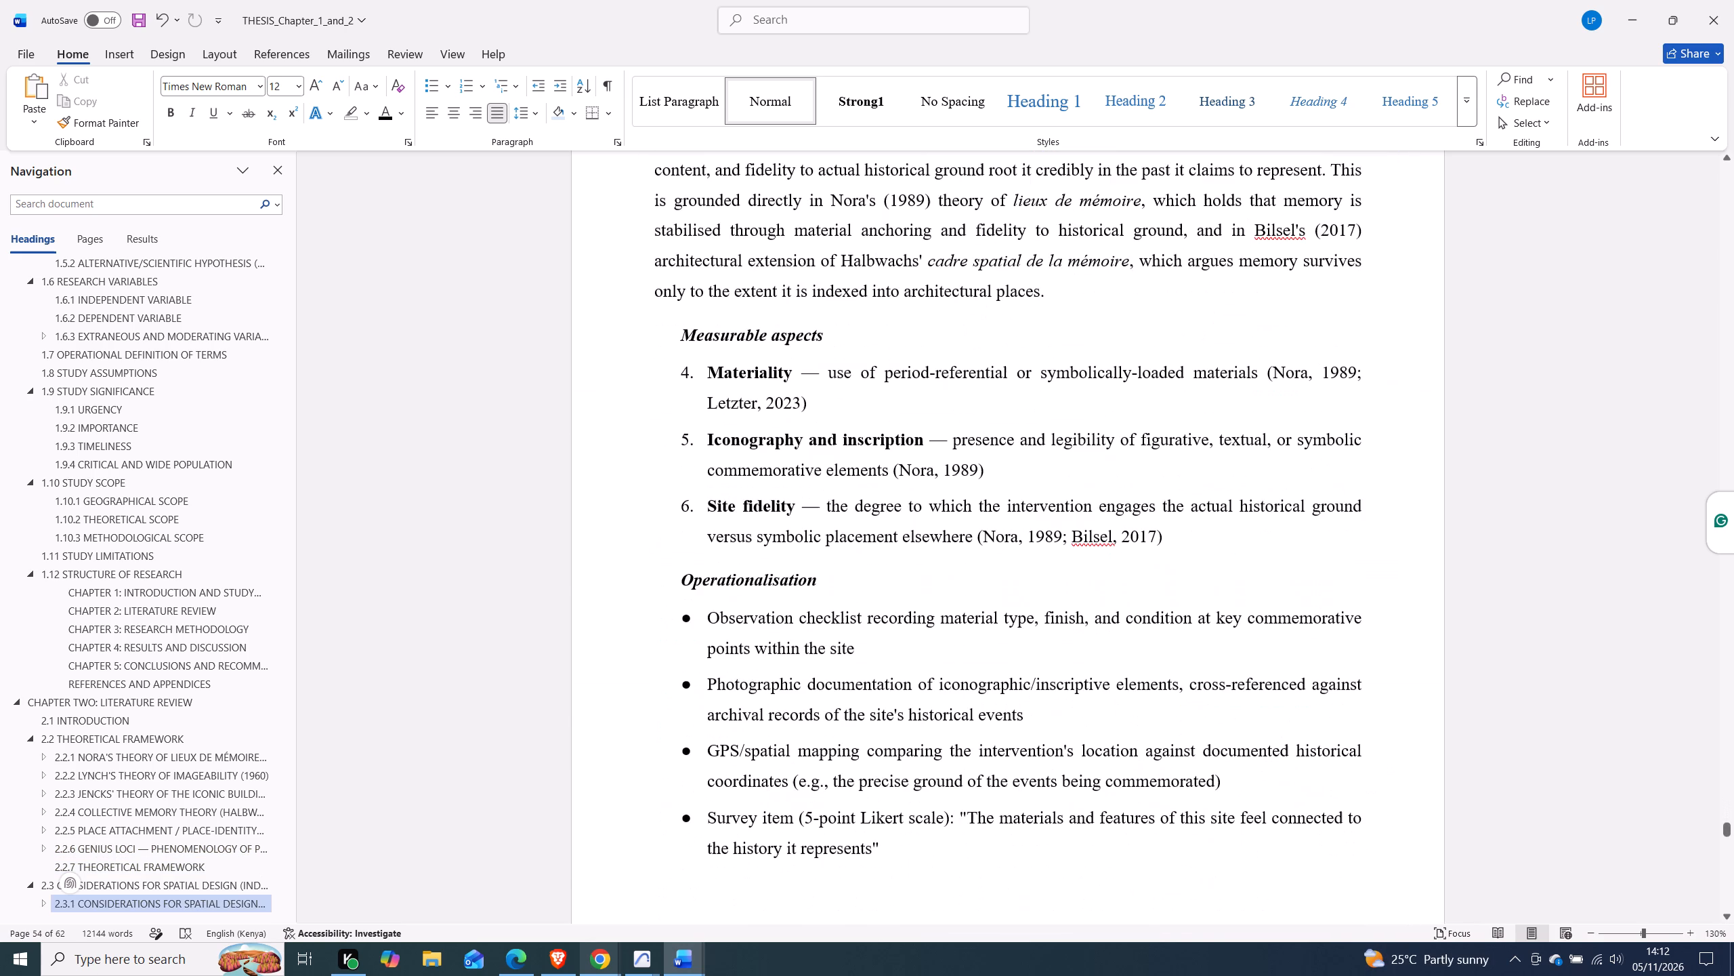
pyautogui.scroll(-16, 886, 298)
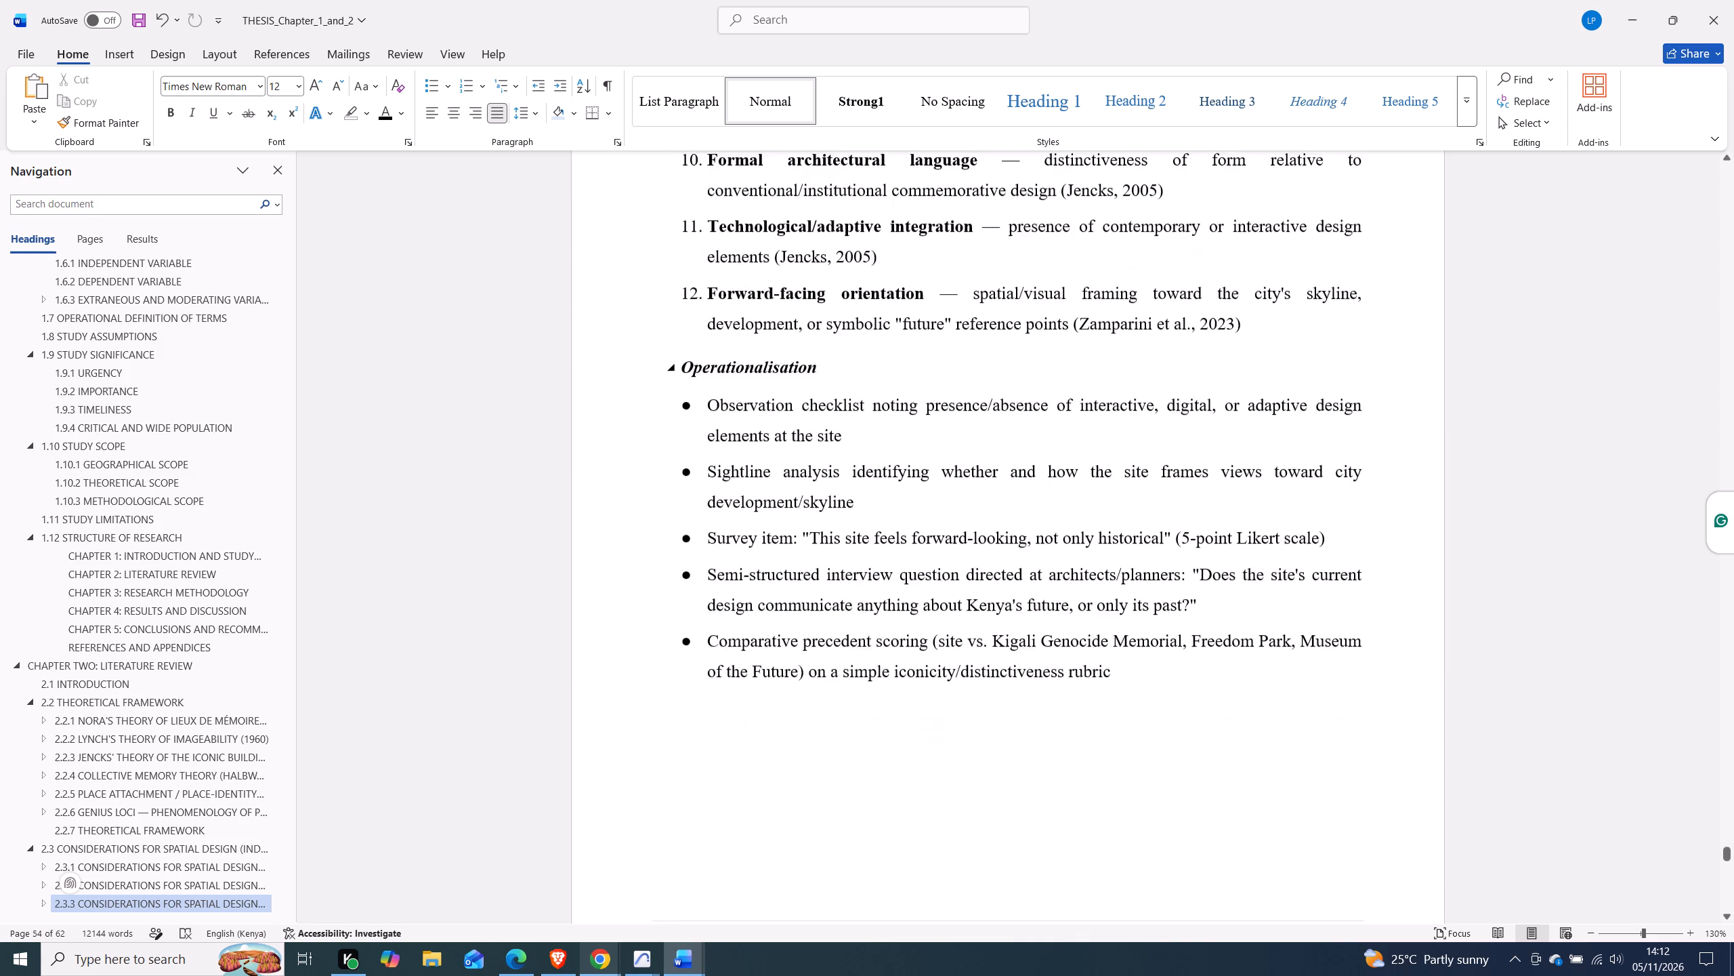
pyautogui.scroll(-18, 886, 298)
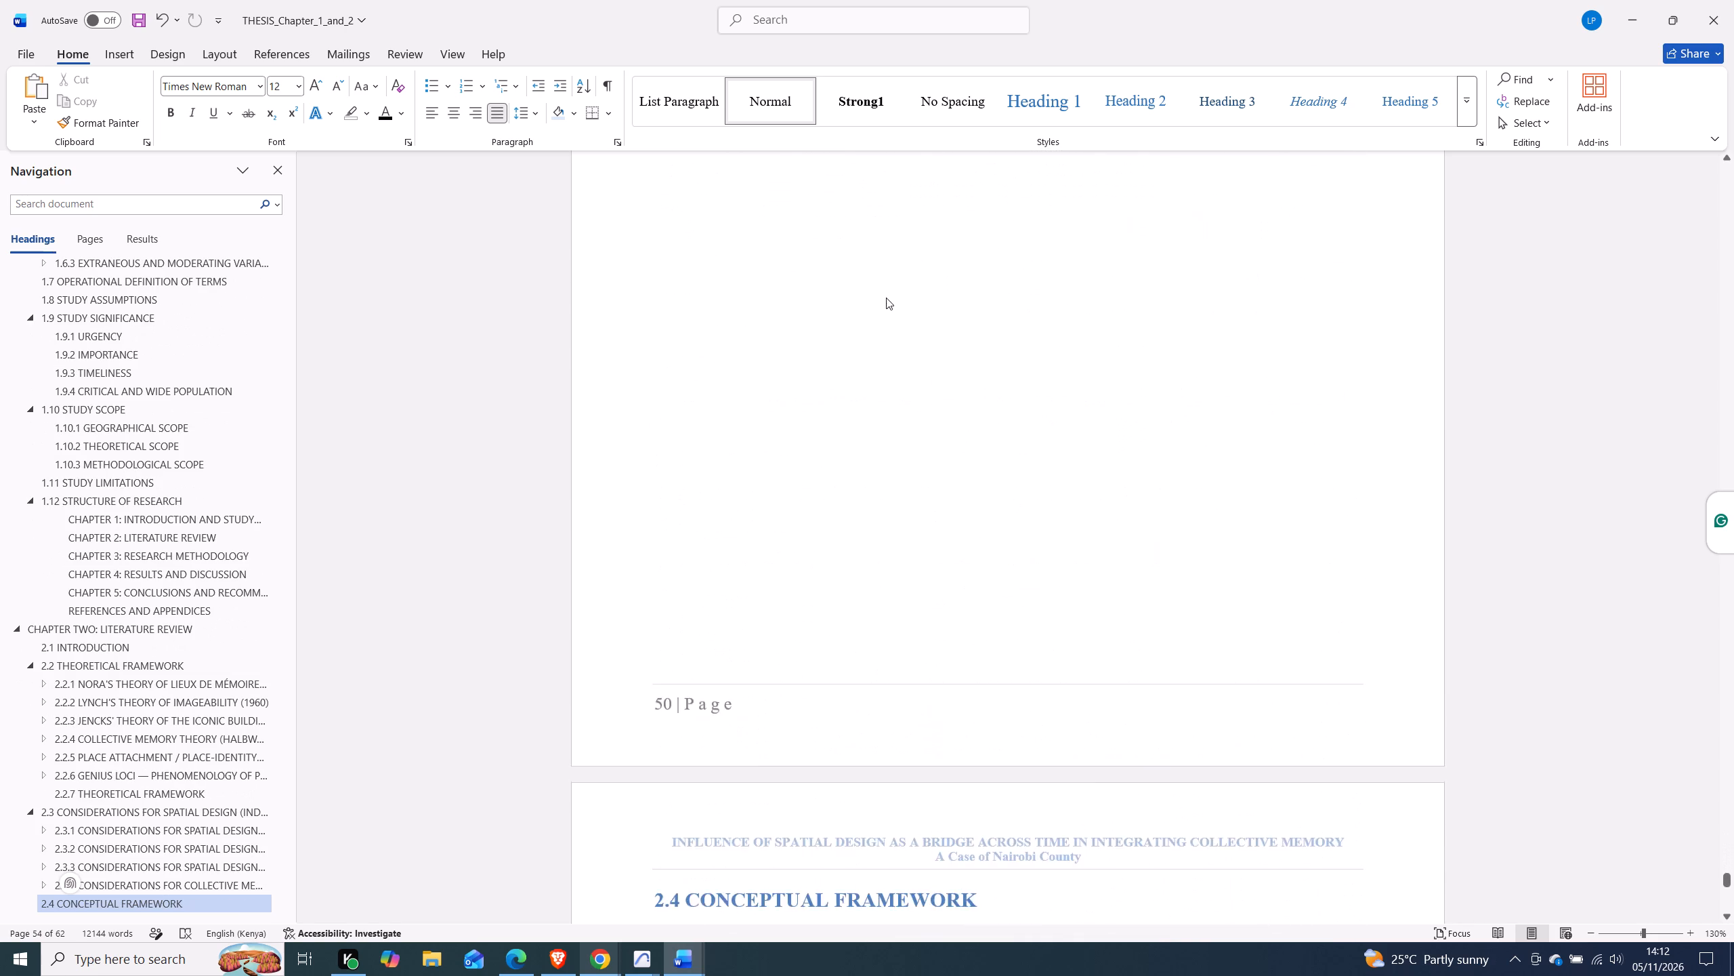
pyautogui.scroll(-5, 886, 298)
pyautogui.scroll(5, 886, 298)
pyautogui.scroll(-2, 886, 298)
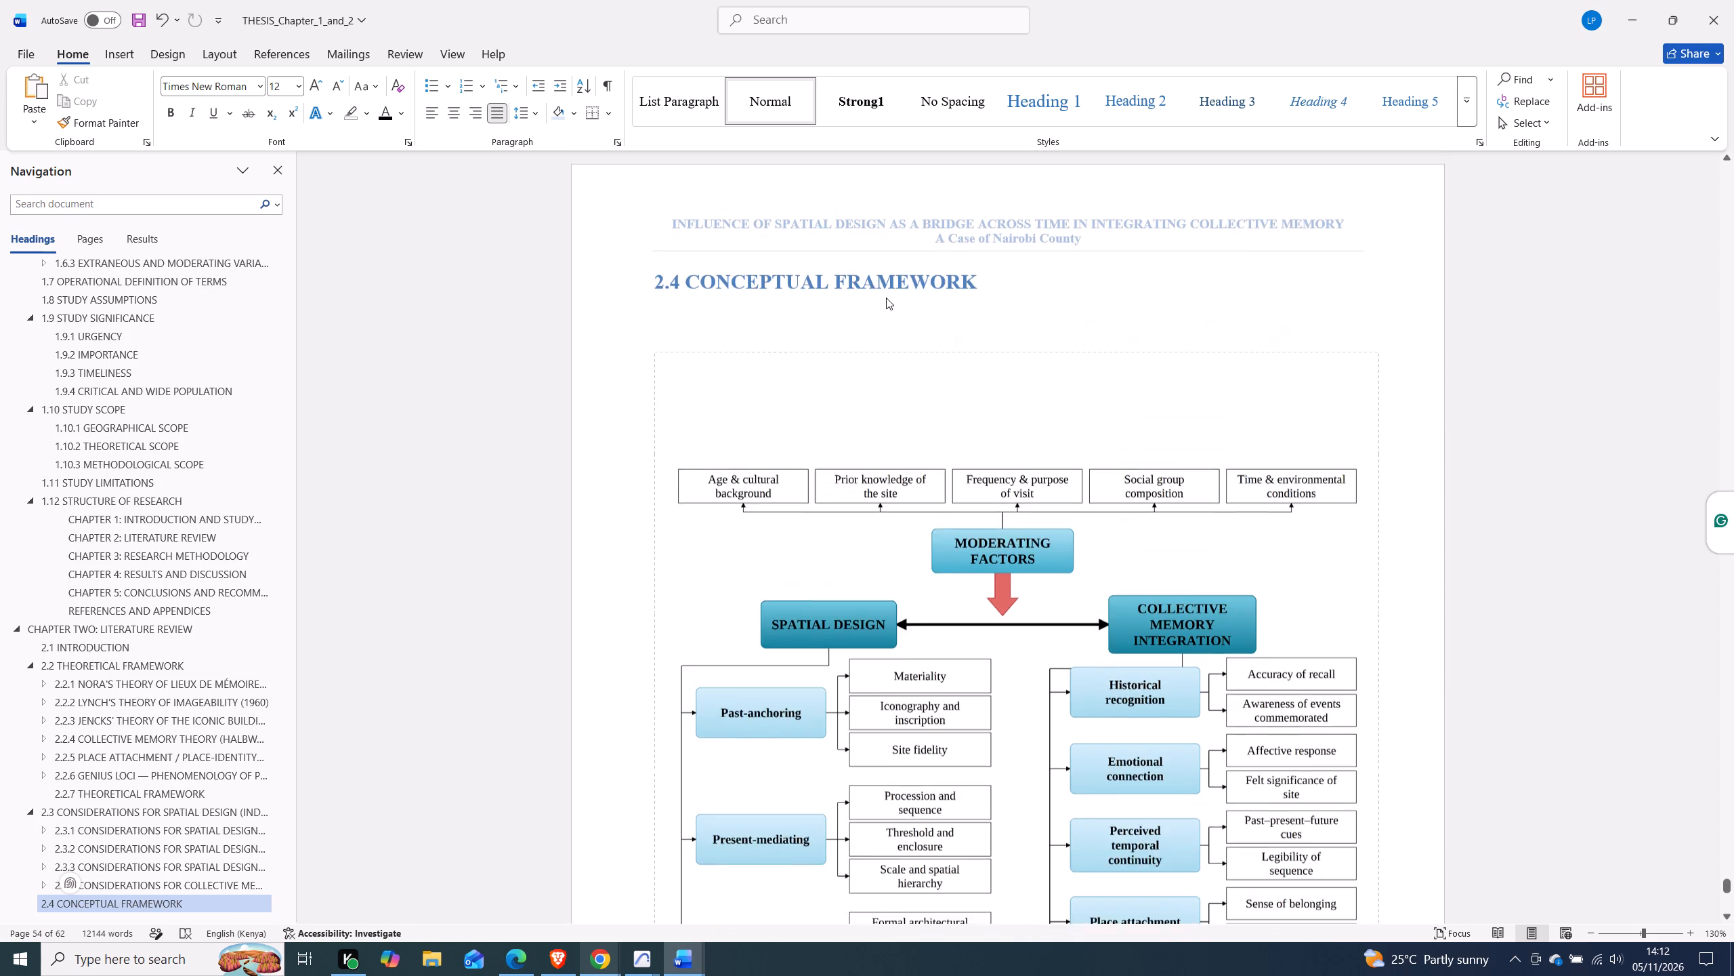
pyautogui.scroll(-18, 886, 298)
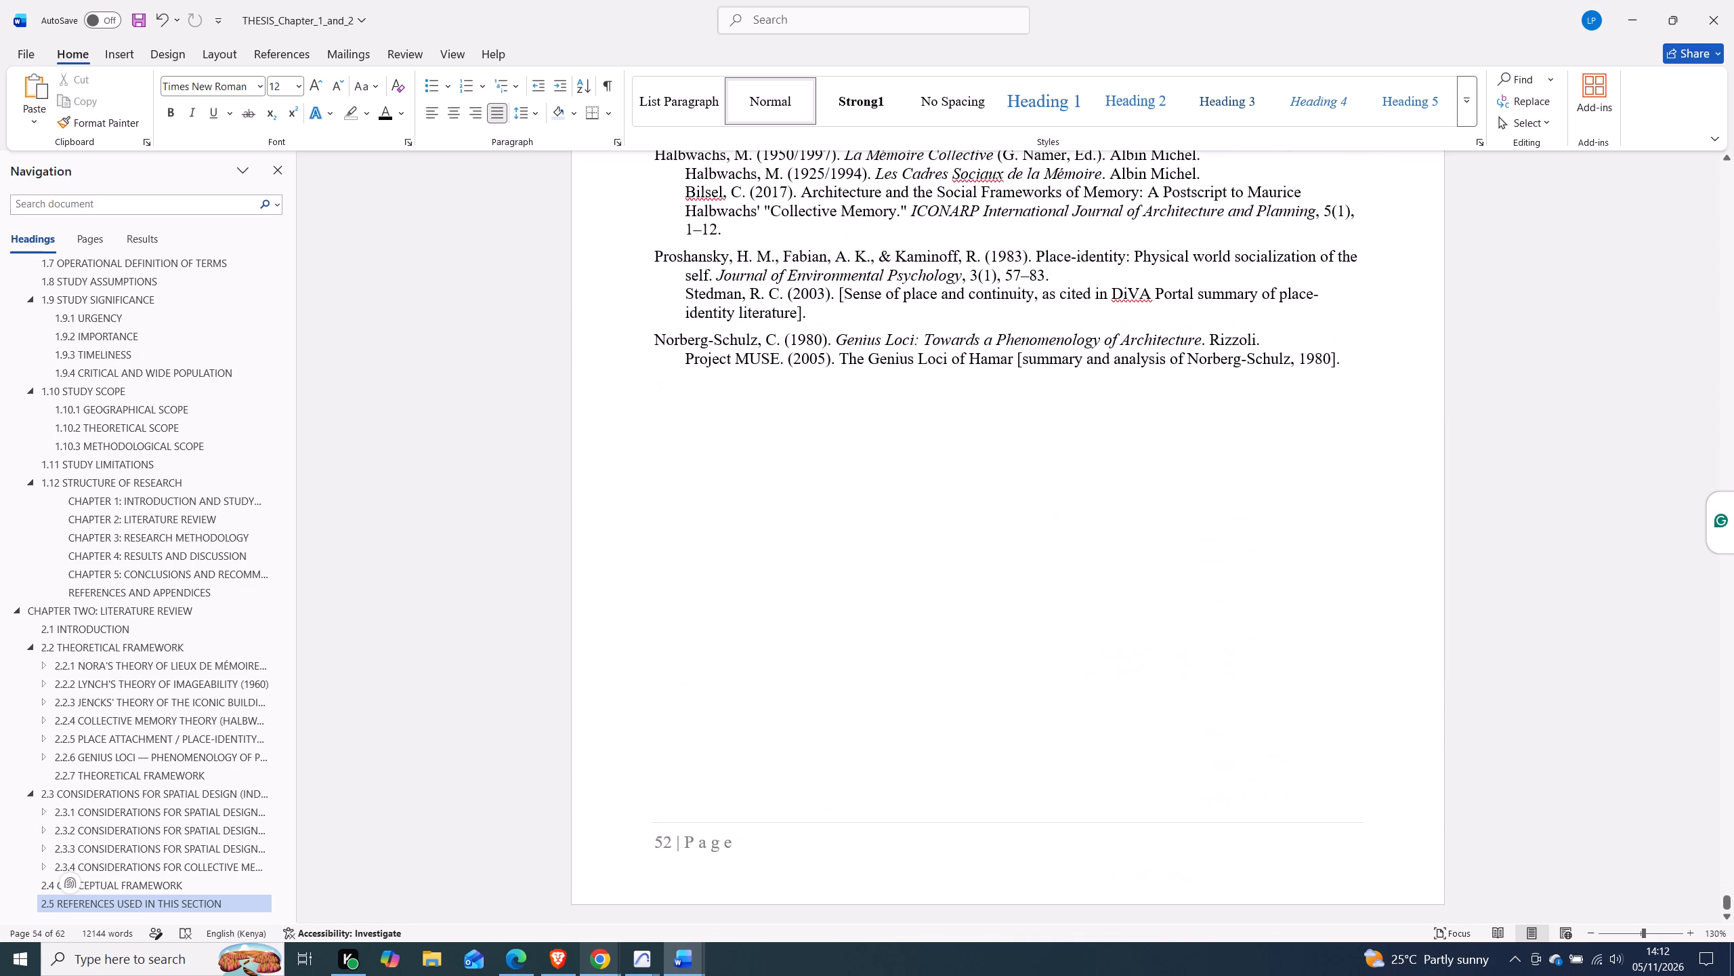
pyautogui.scroll(-2, 886, 298)
pyautogui.scroll(20, 886, 298)
pyautogui.scroll(11, 886, 298)
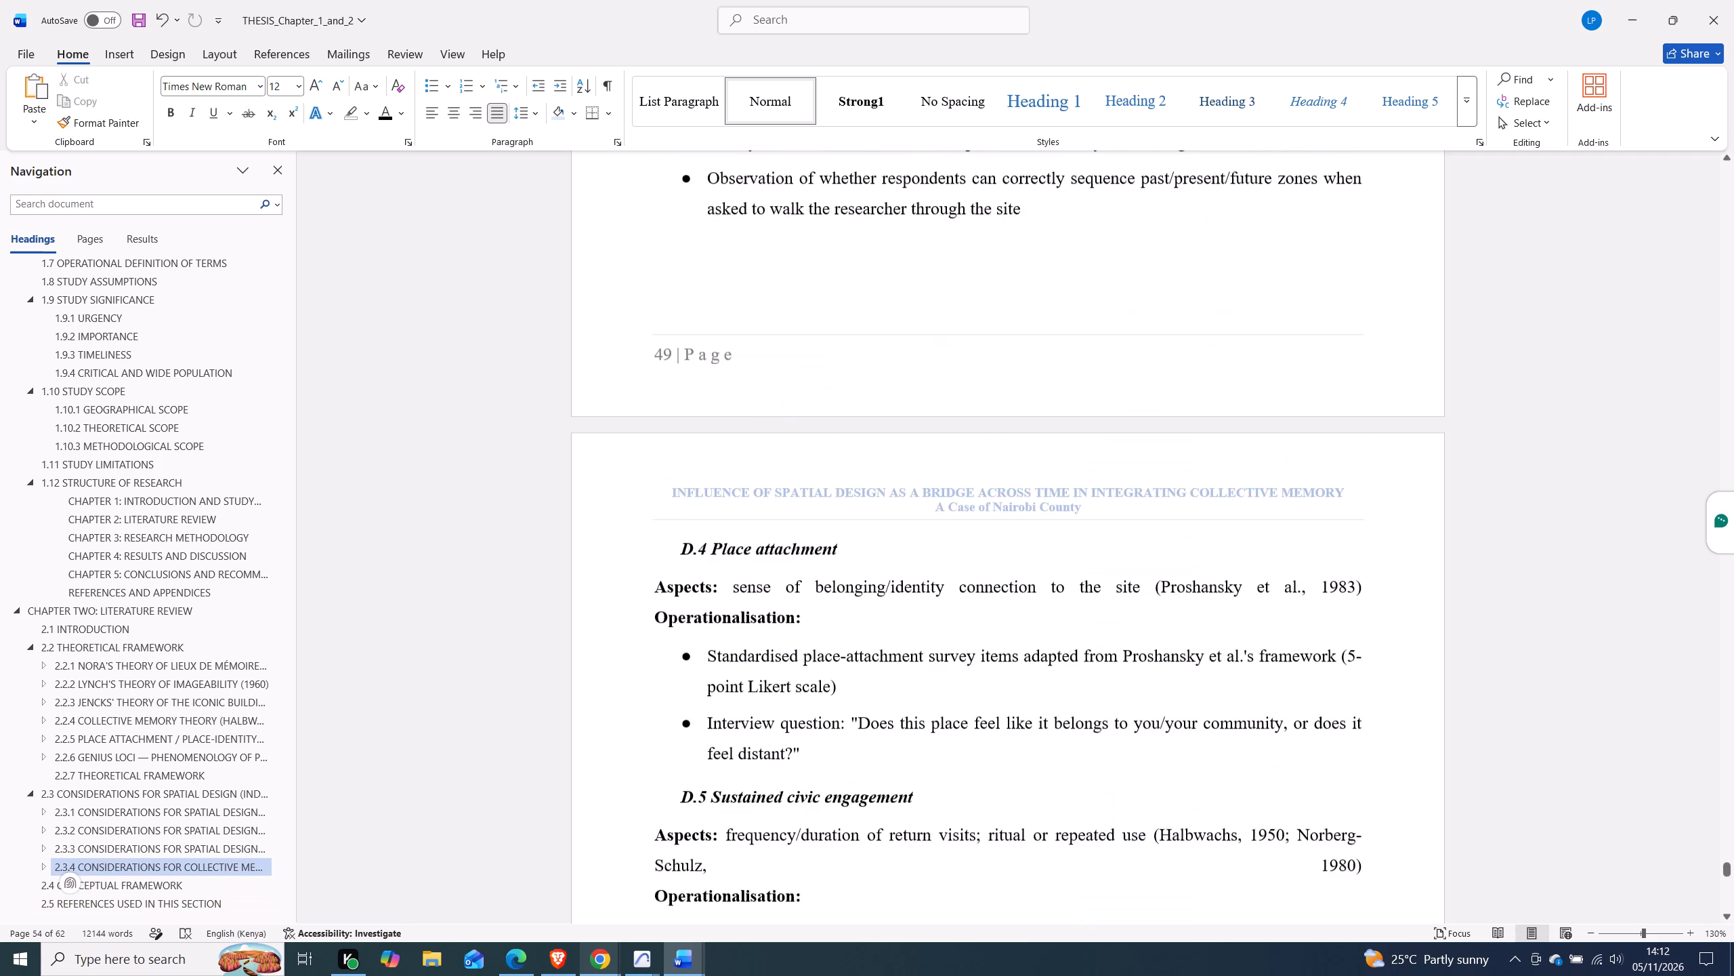
pyautogui.scroll(20, 887, 308)
pyautogui.scroll(2, 887, 308)
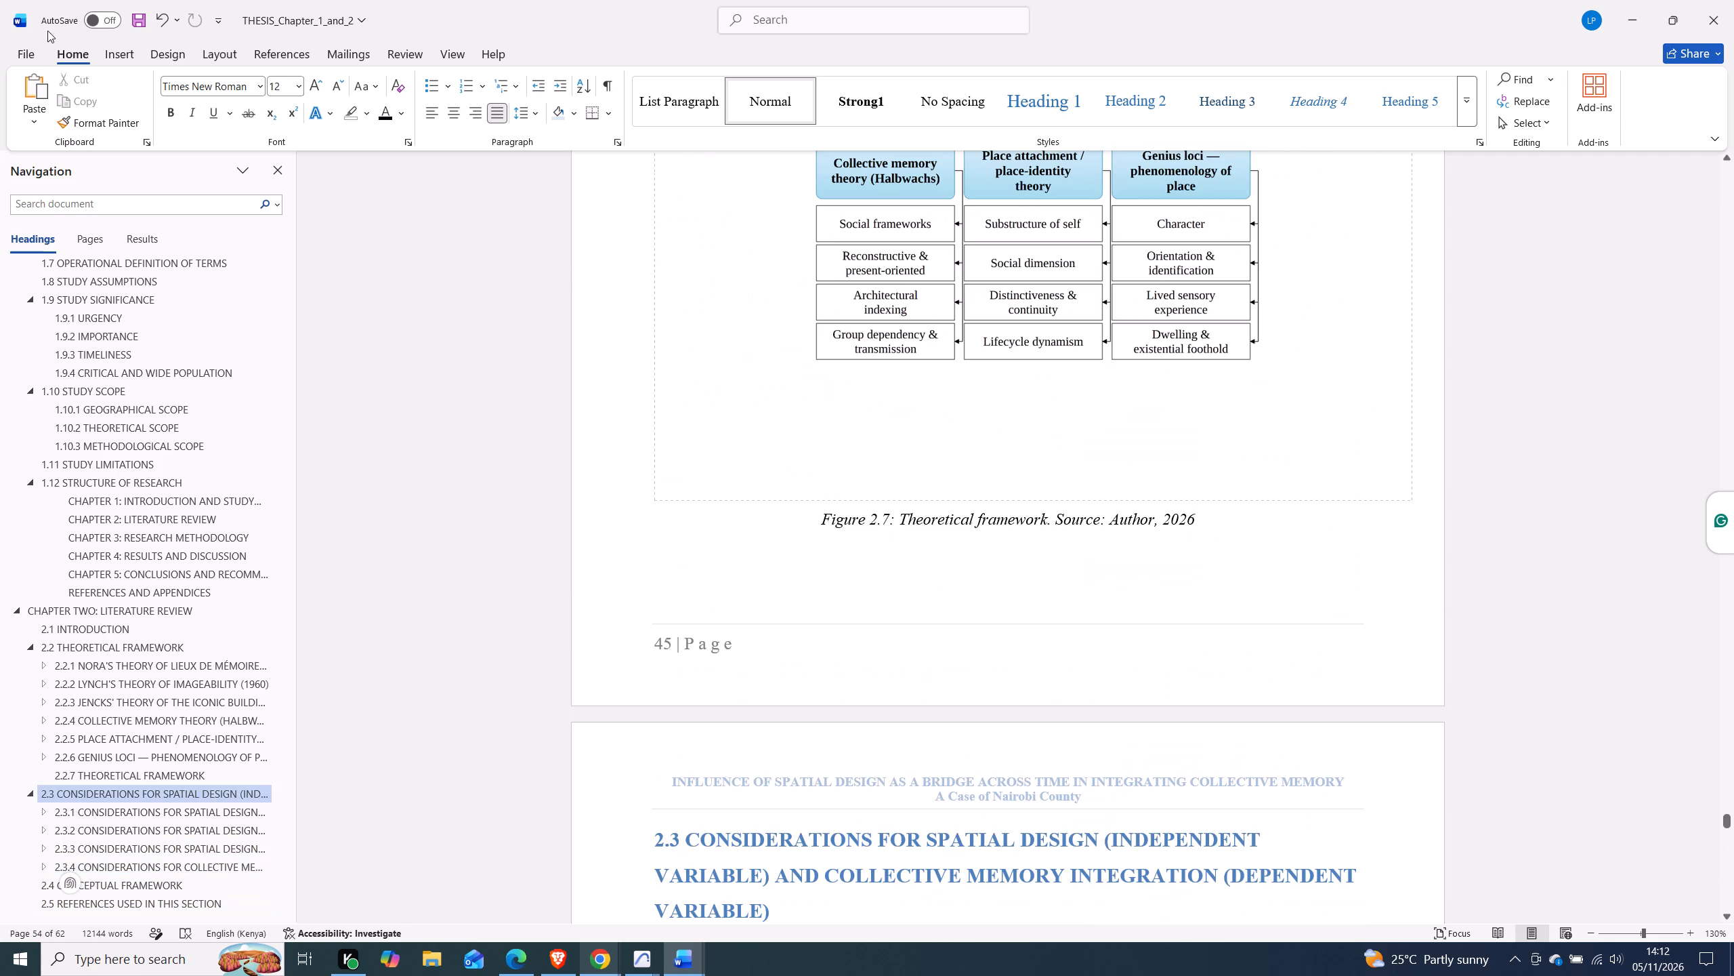
# Save the THESIS_Chapter_1_and_2 document.
pyautogui.click(35, 54)
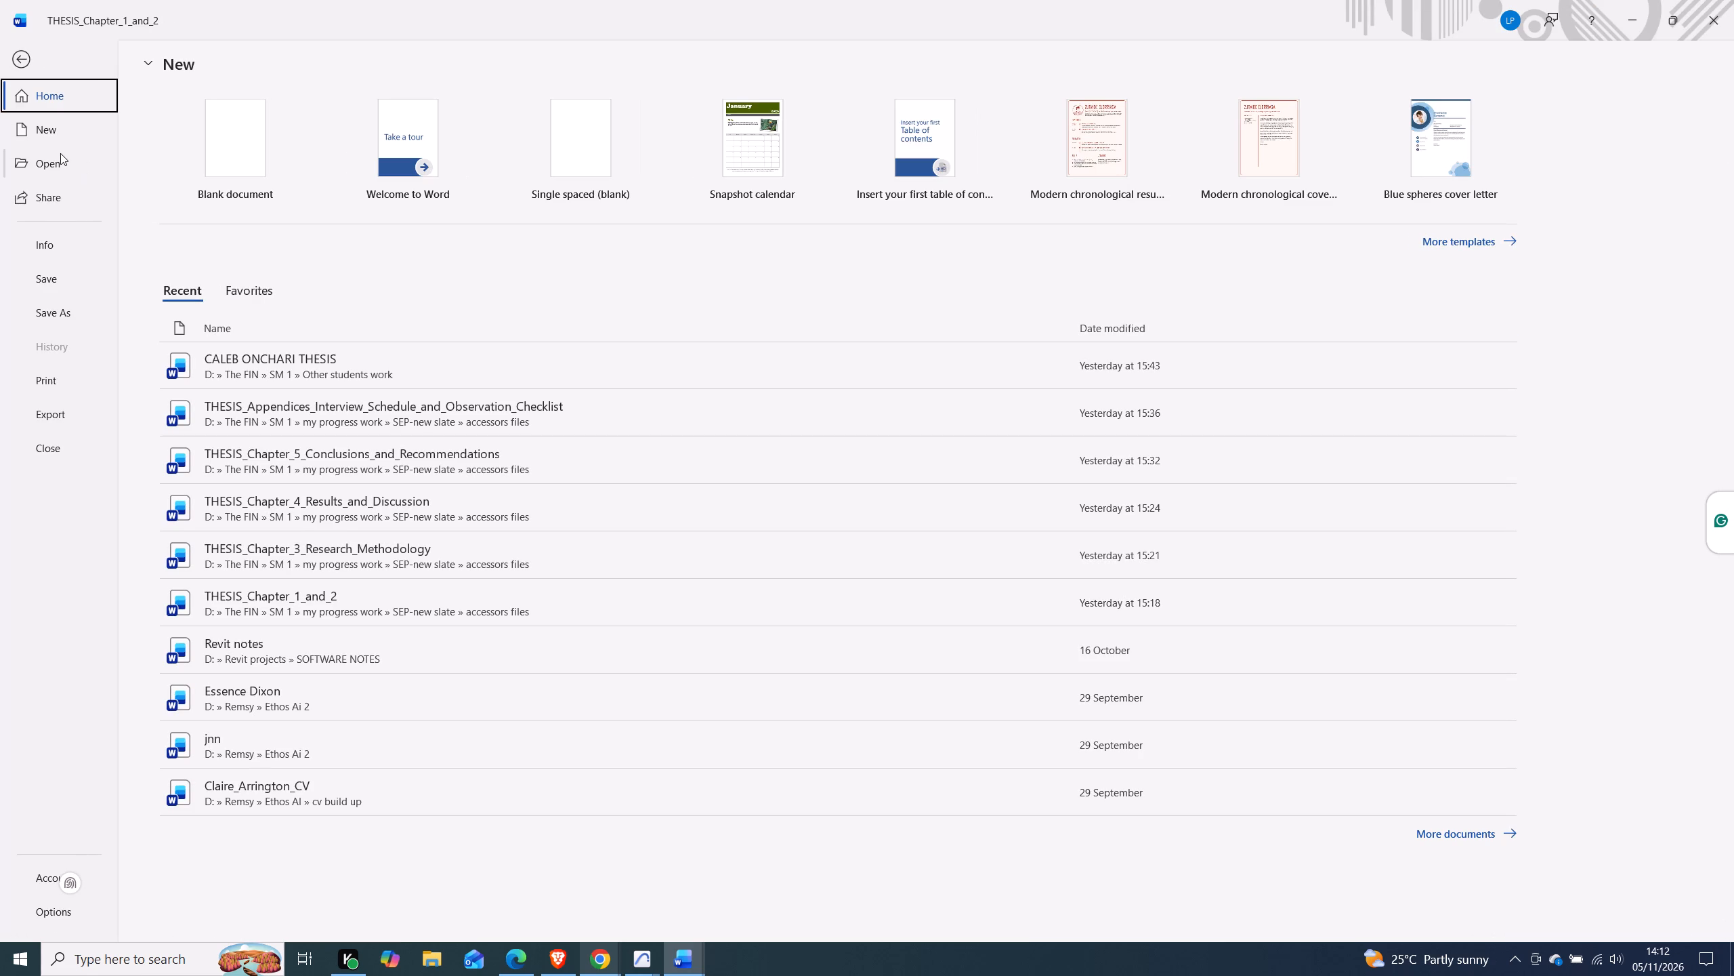
pyautogui.click(39, 278)
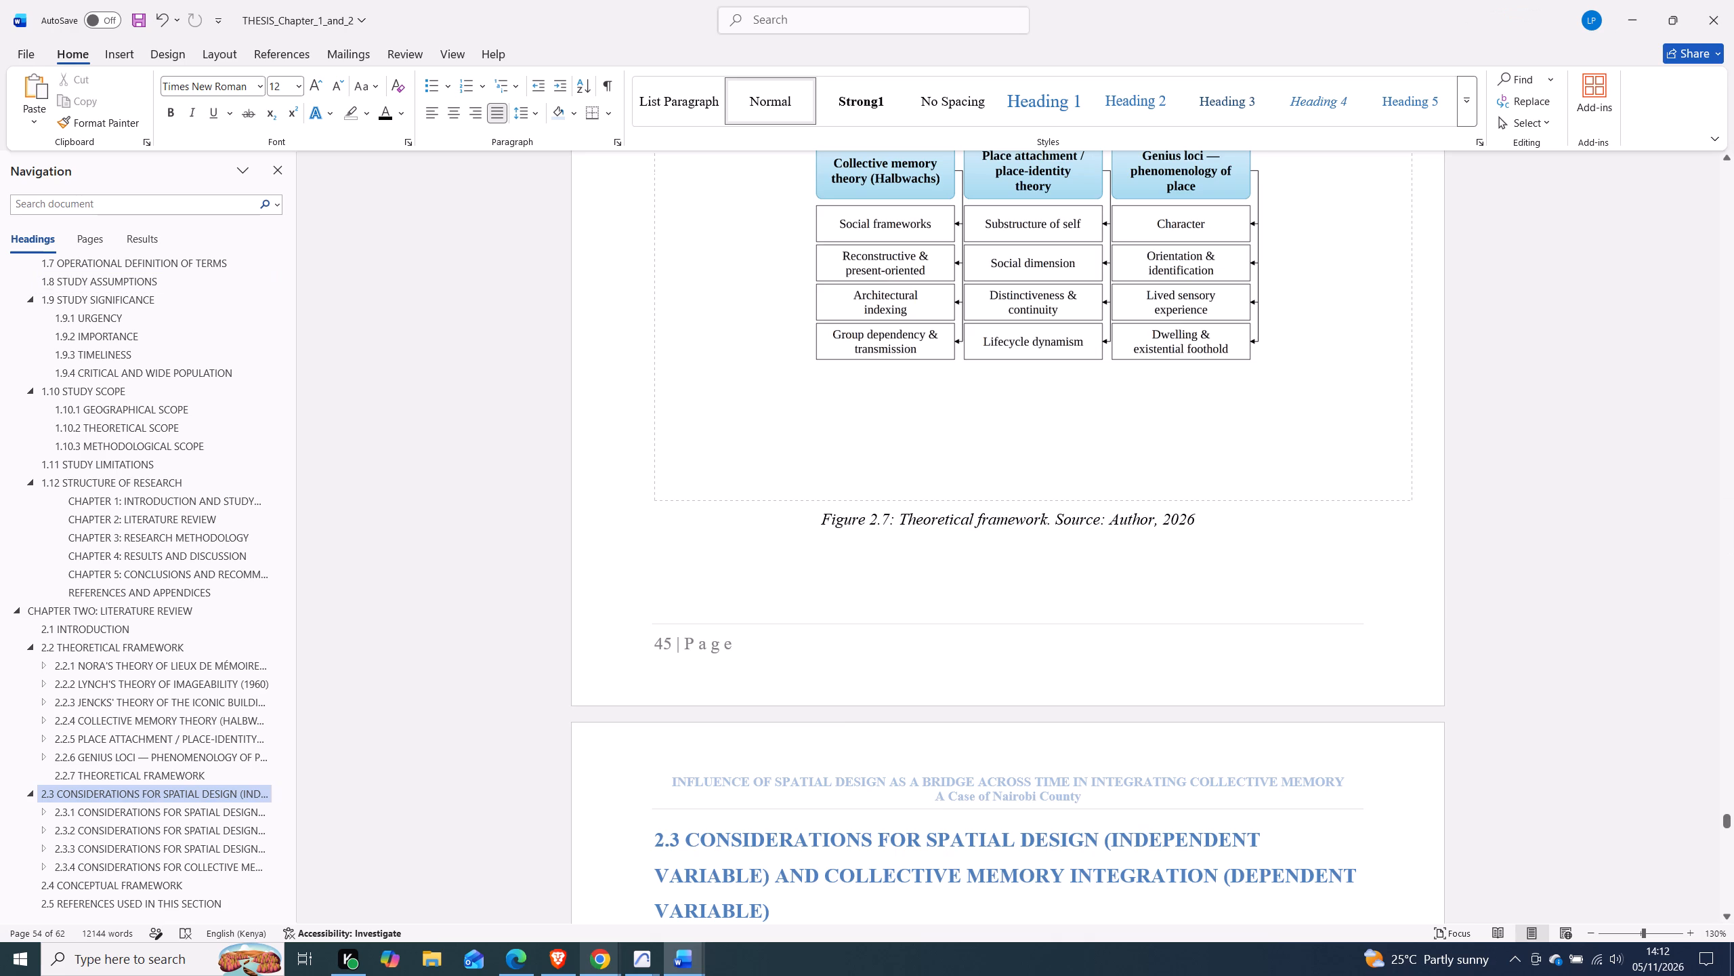
# Switch to File Explorer, look through the recent files and open the New Volume (D:) drive.
pyautogui.scroll(8, 771, 213)
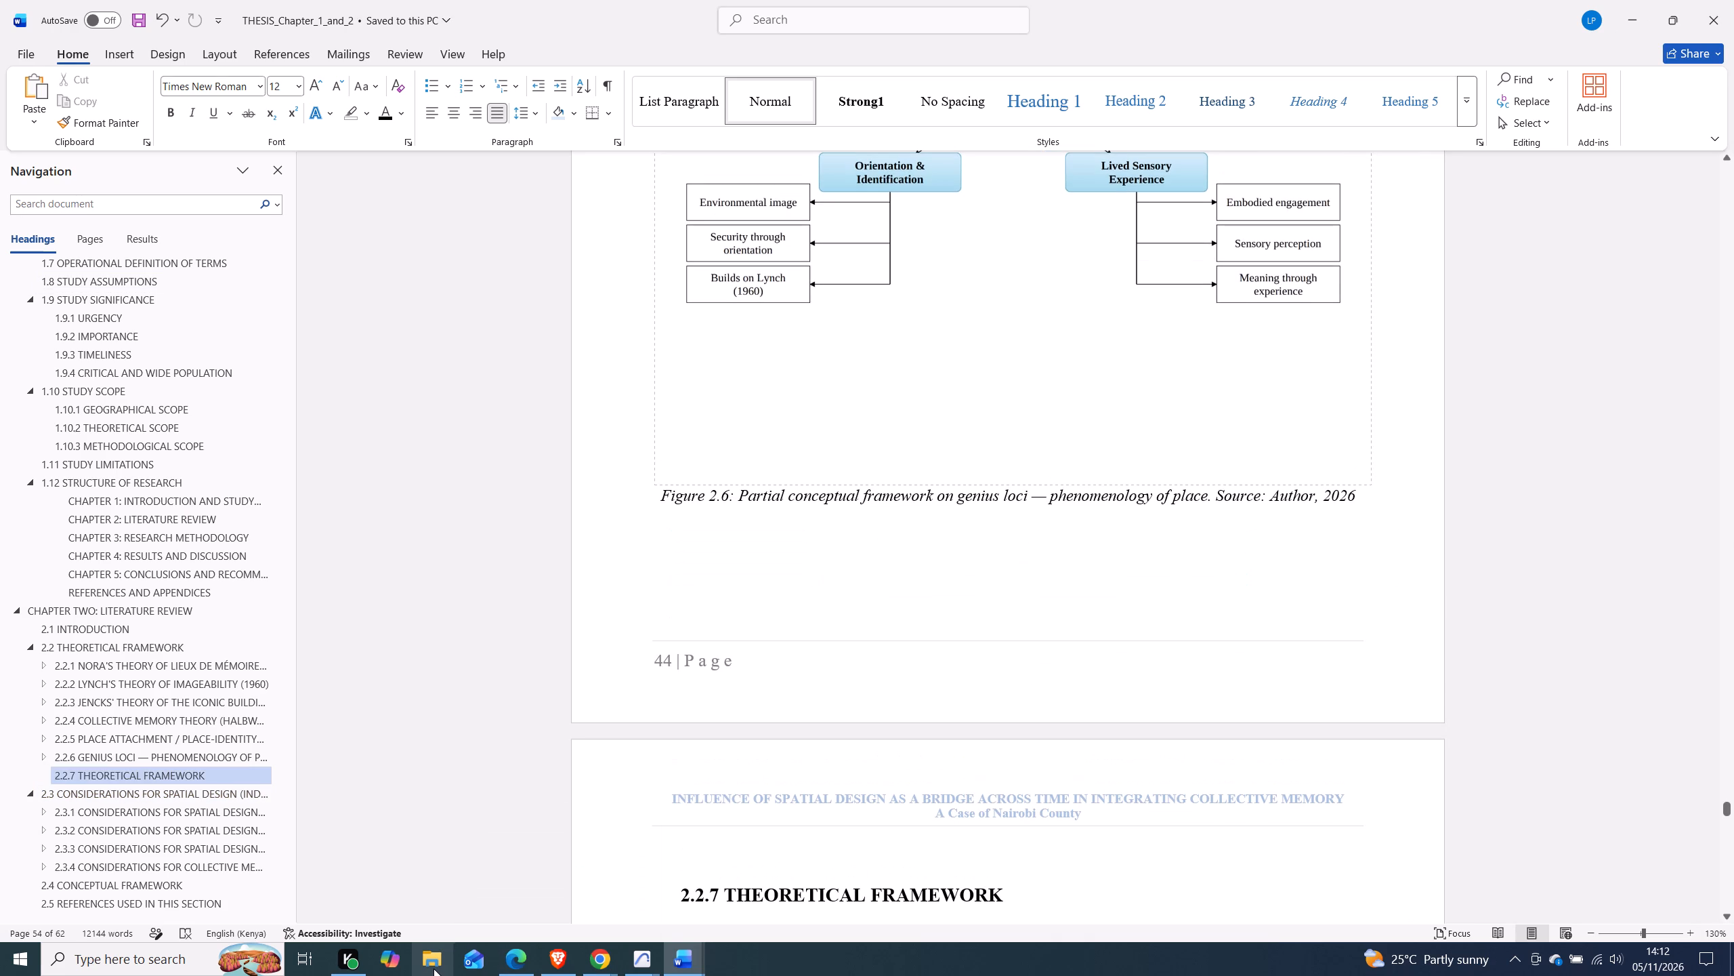
pyautogui.click(433, 969)
pyautogui.click(431, 960)
pyautogui.click(433, 967)
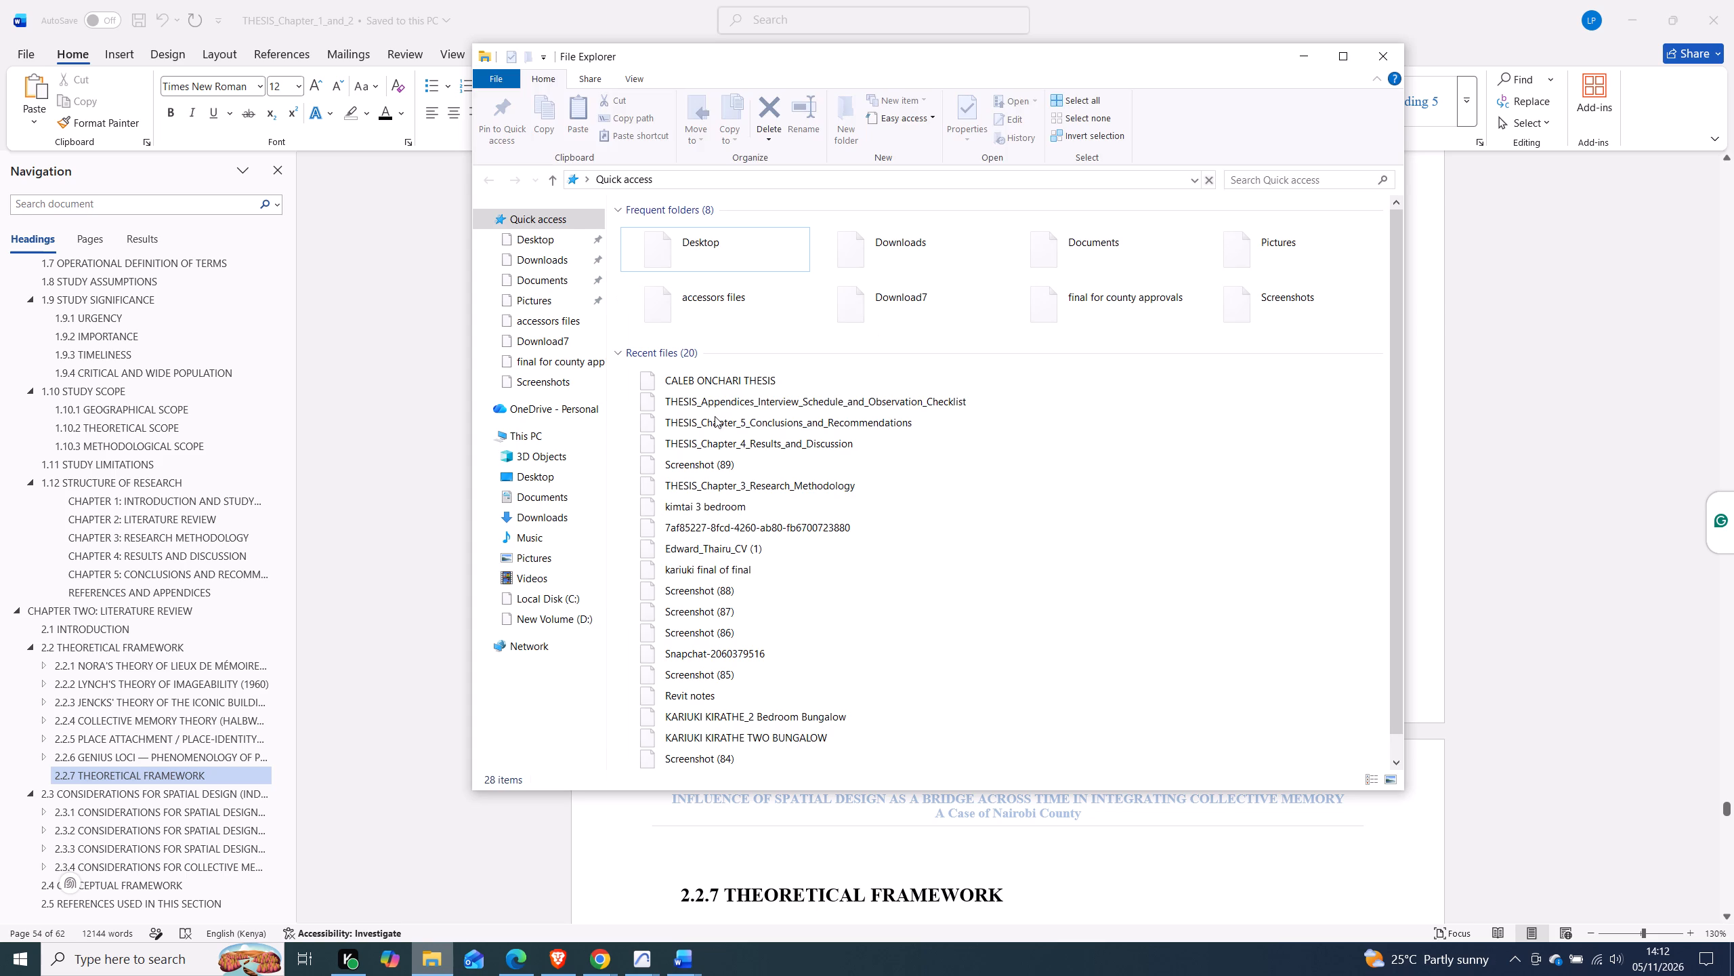
pyautogui.scroll(4, 757, 470)
pyautogui.scroll(-6, 757, 470)
pyautogui.scroll(12, 757, 470)
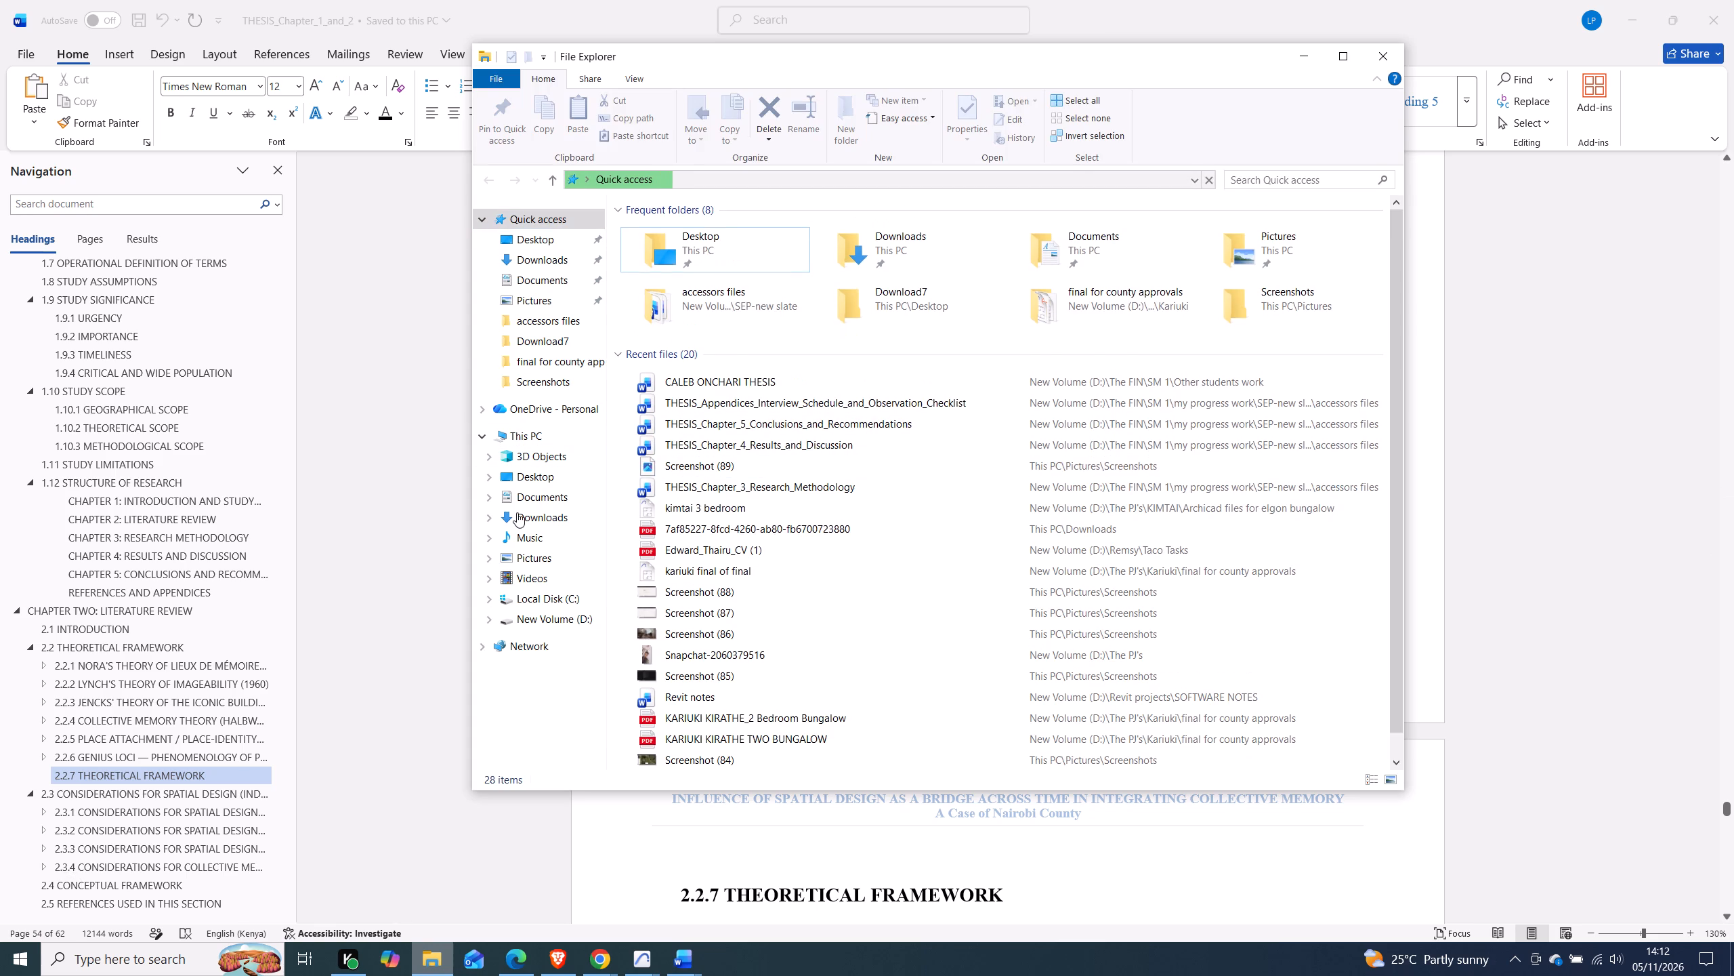
pyautogui.click(550, 632)
pyautogui.click(550, 611)
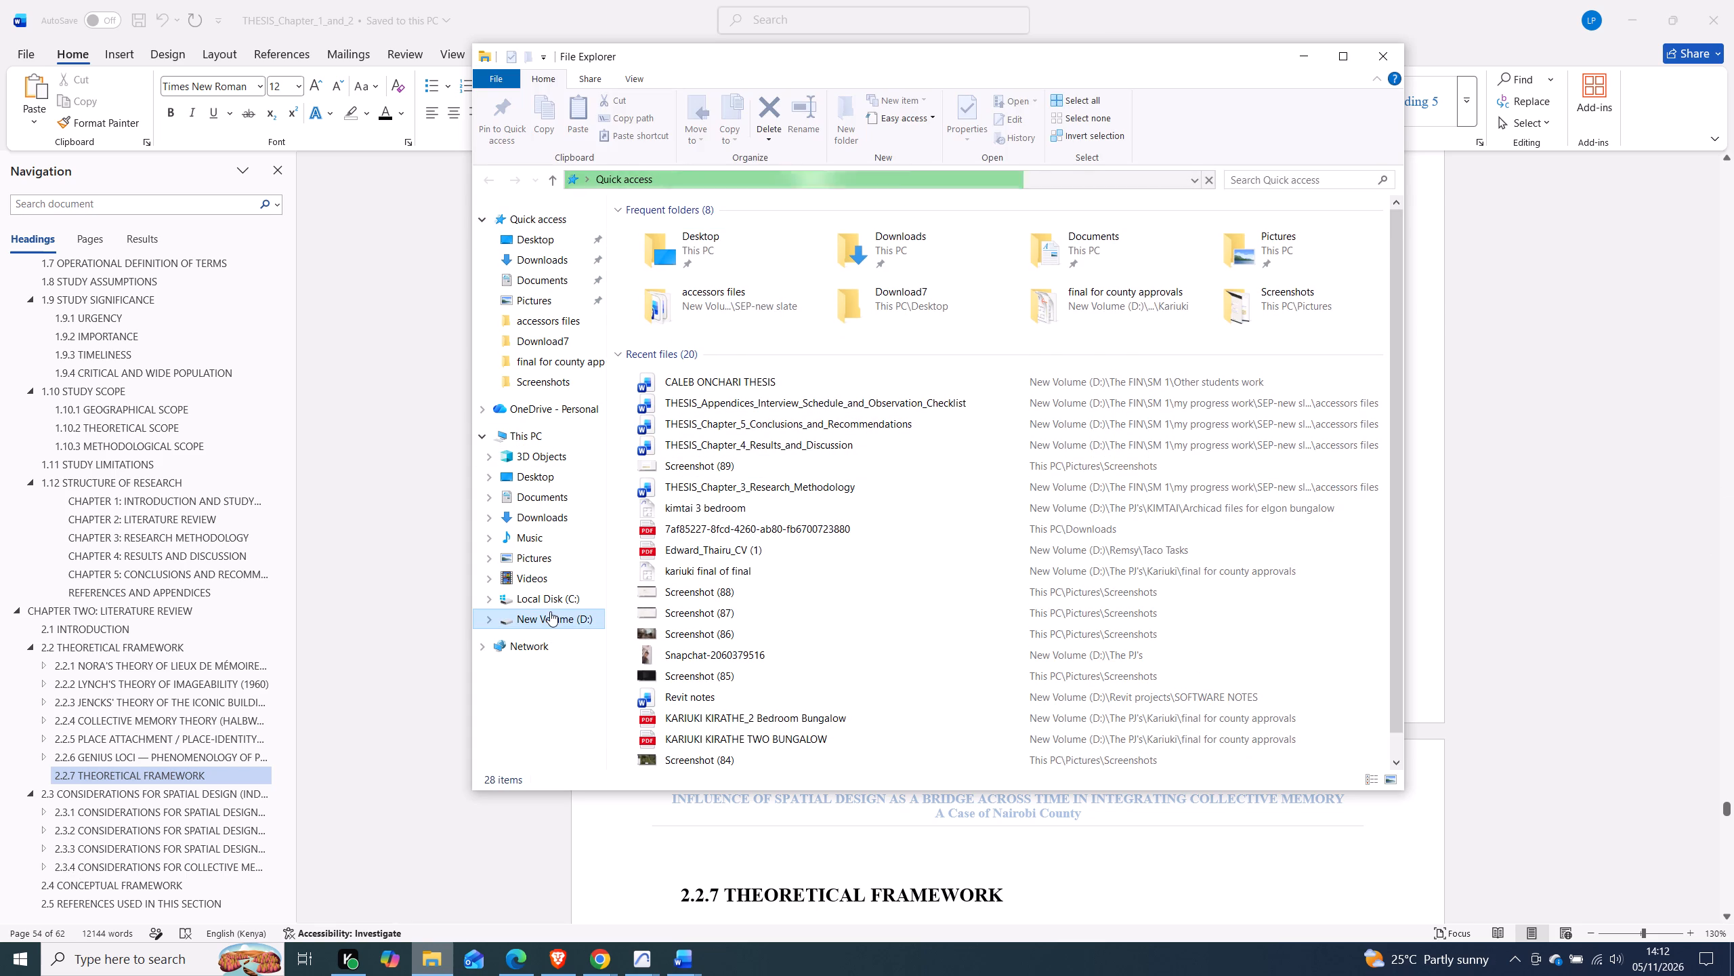
# Switch to Brave and return from the vernacular architecture article to the 2025 SABS issue's contents list.
pyautogui.click(561, 960)
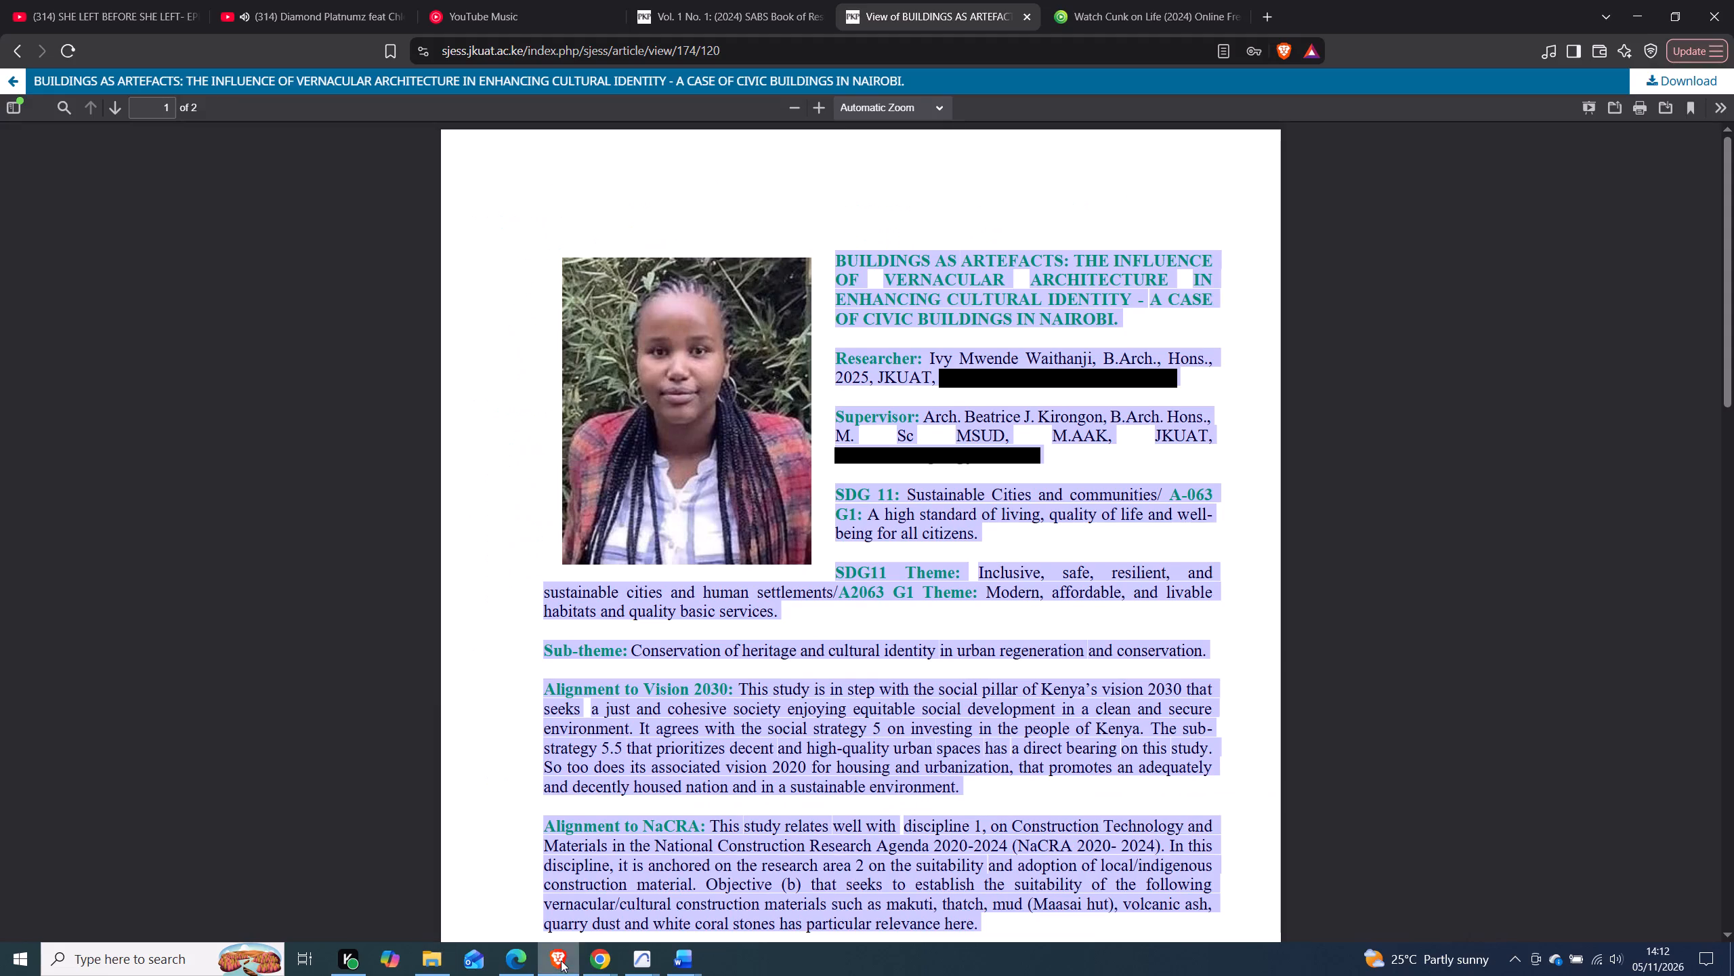
pyautogui.click(22, 52)
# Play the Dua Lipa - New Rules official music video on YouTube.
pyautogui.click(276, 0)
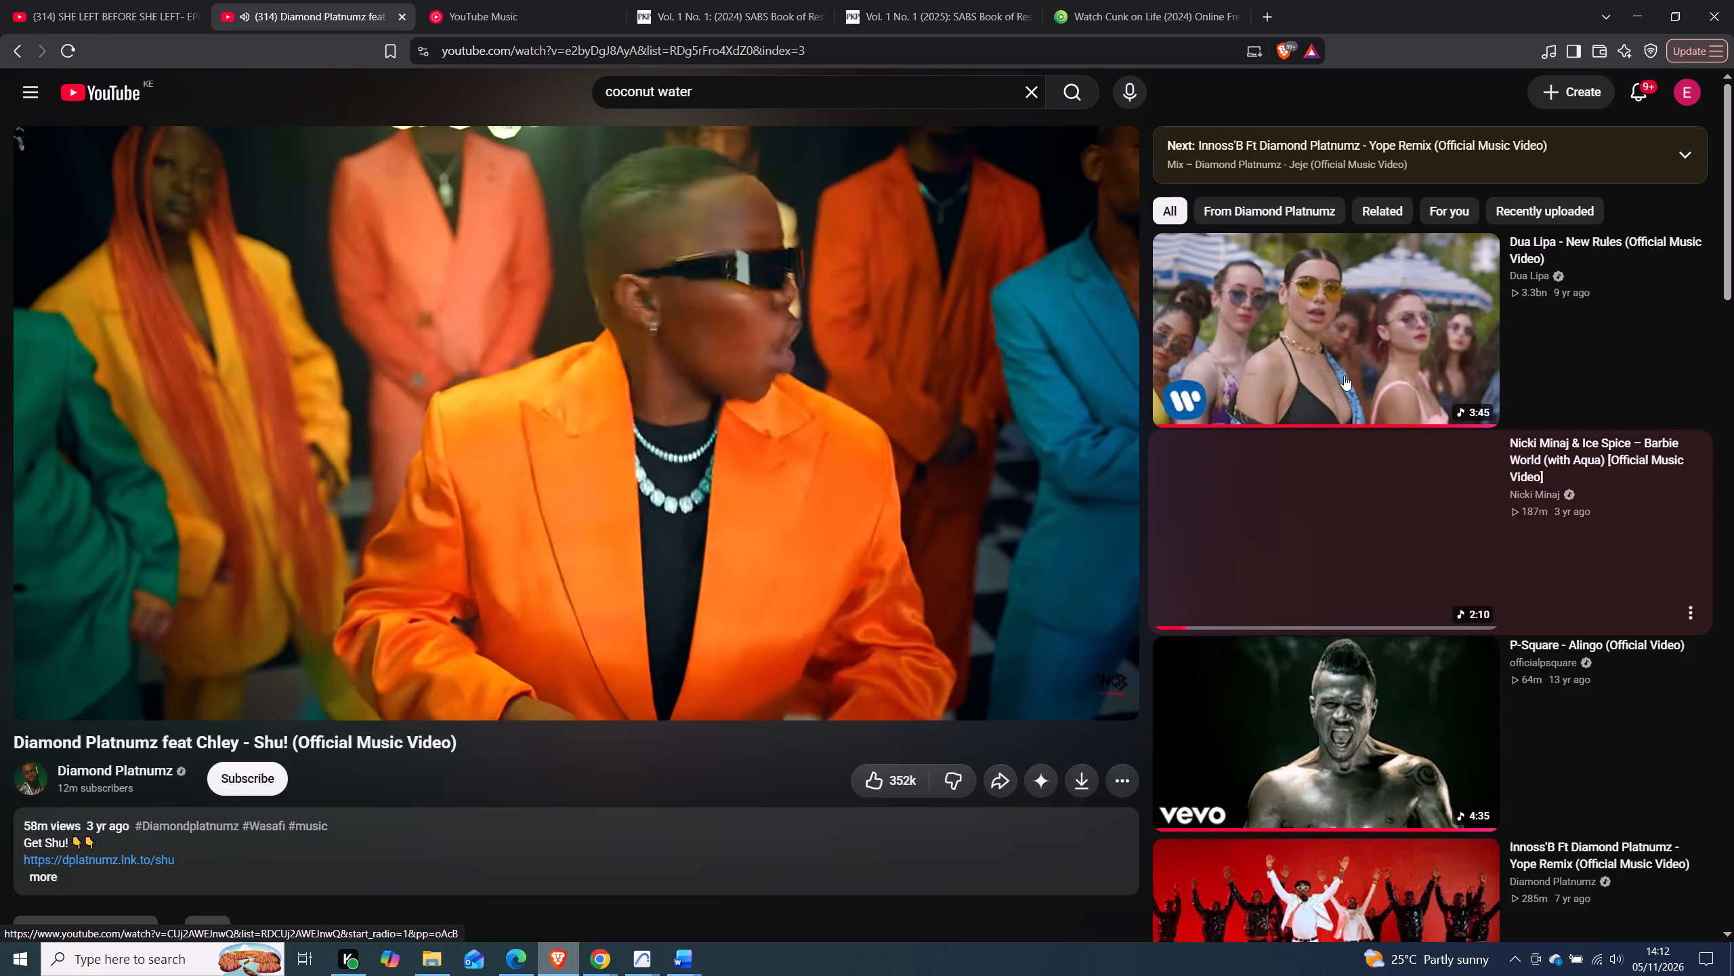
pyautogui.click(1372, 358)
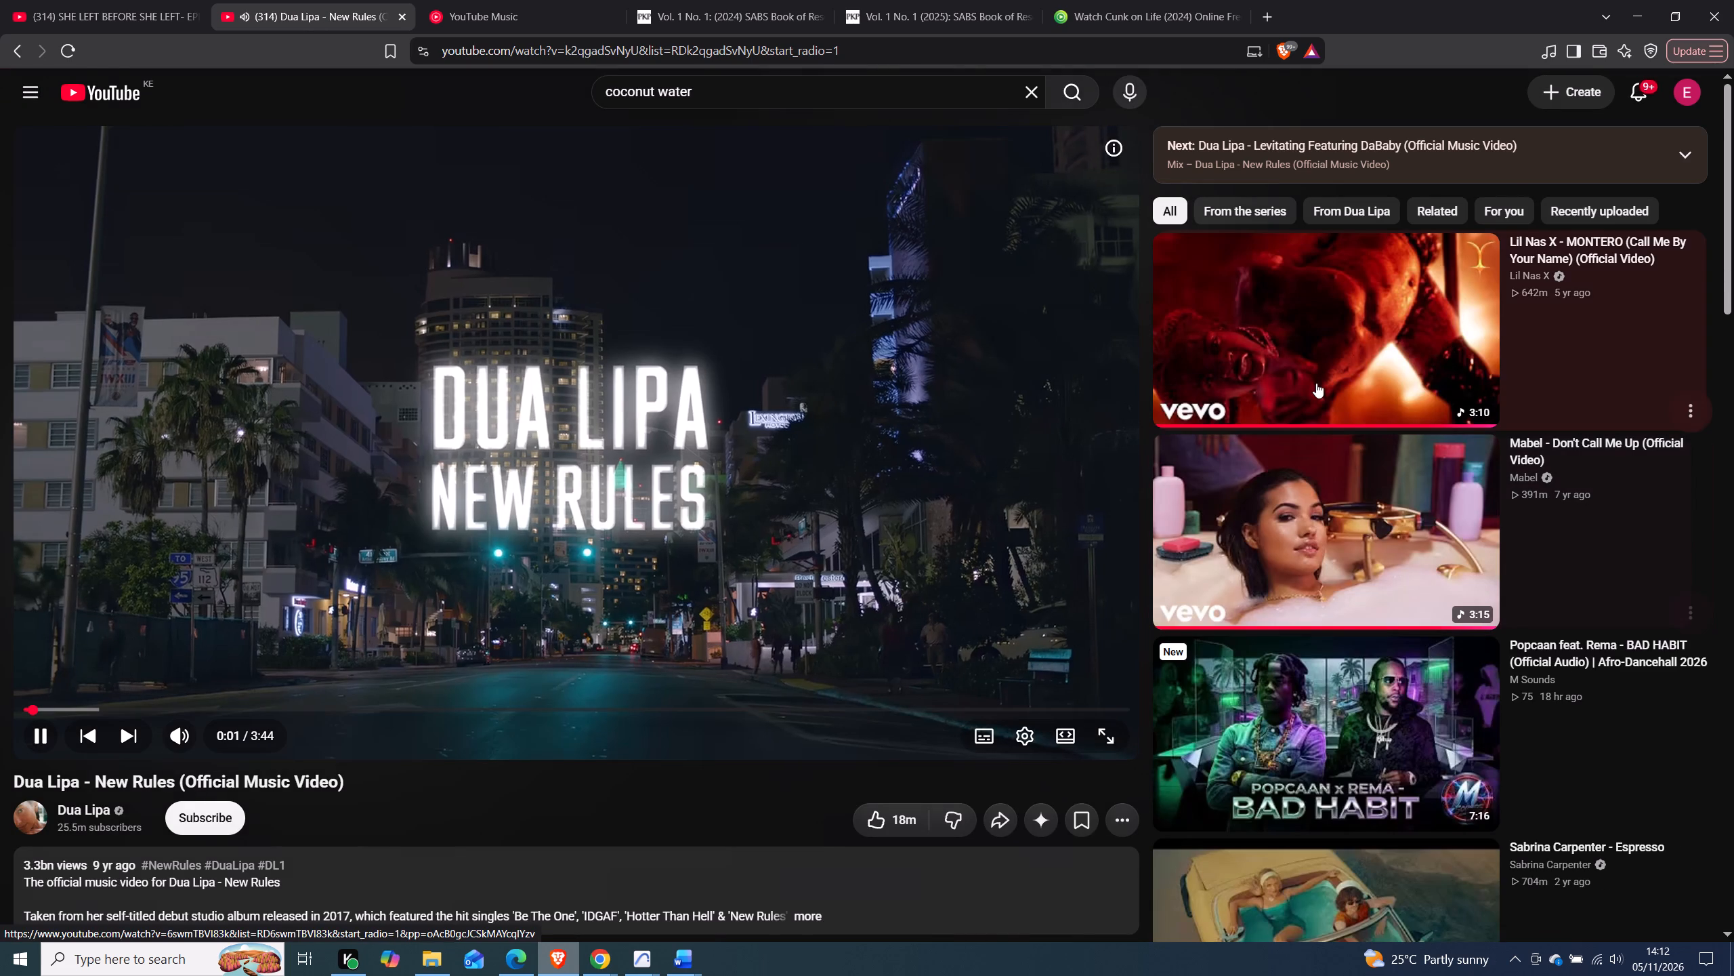
# Play the Dua Lipa - Levitating Featuring DaBaby official music video from the suggested videos.
pyautogui.scroll(-2, 1313, 543)
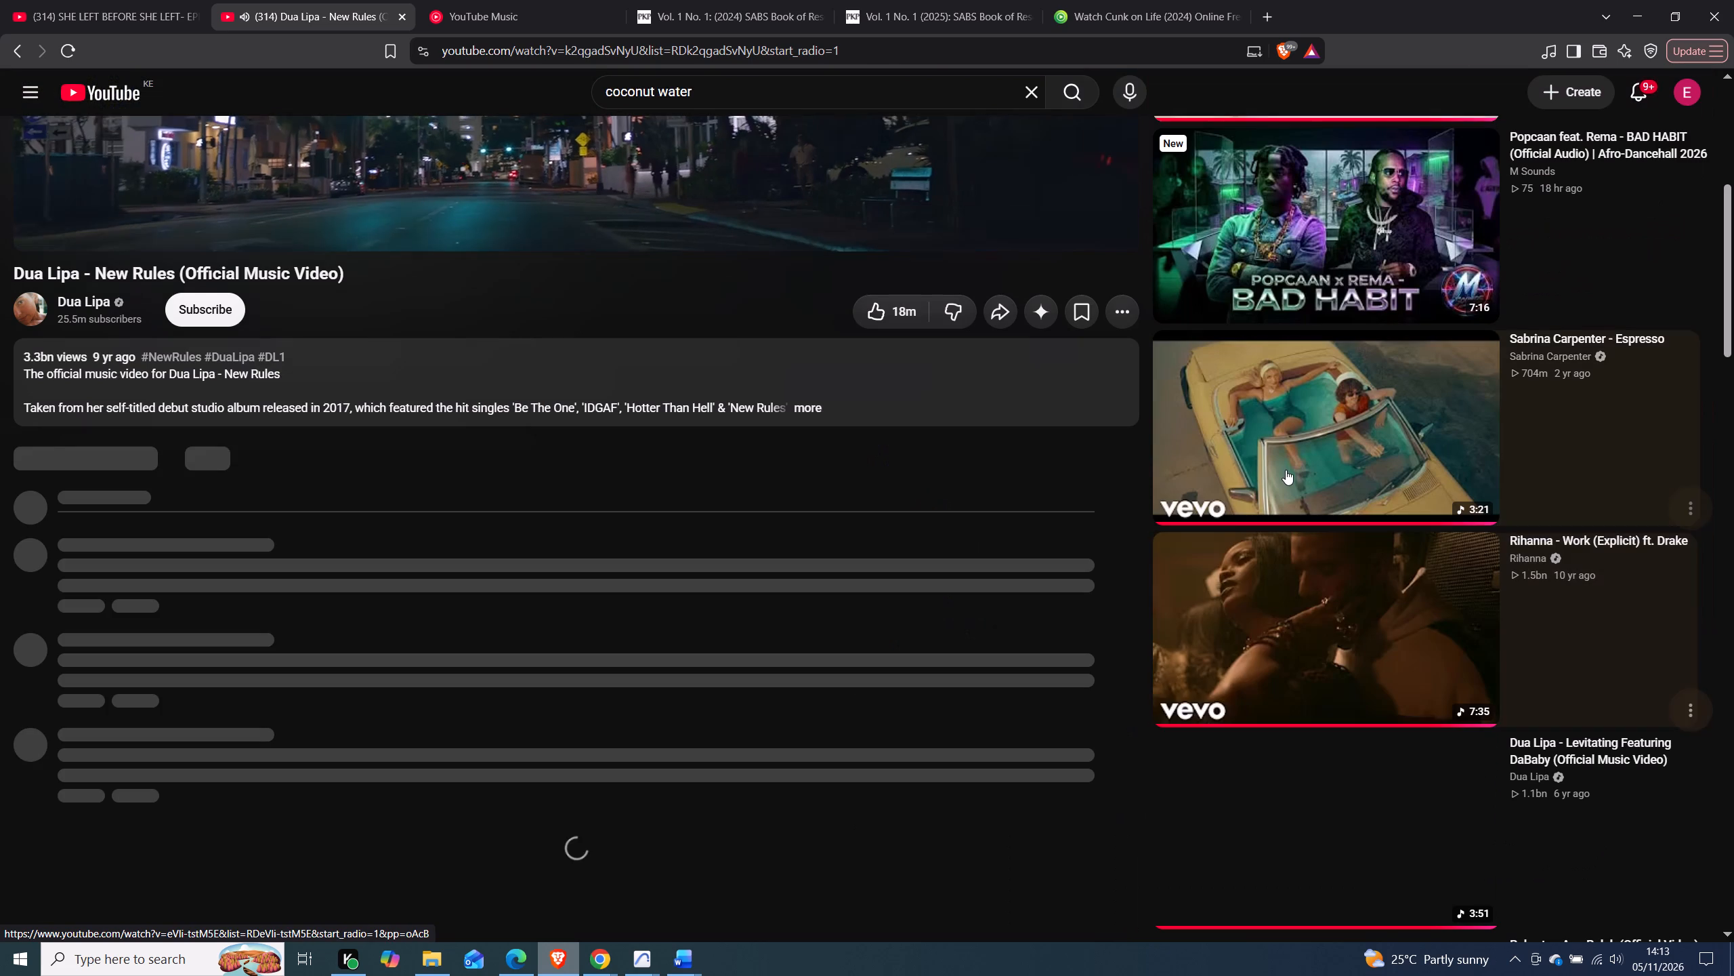
pyautogui.scroll(-2, 1286, 470)
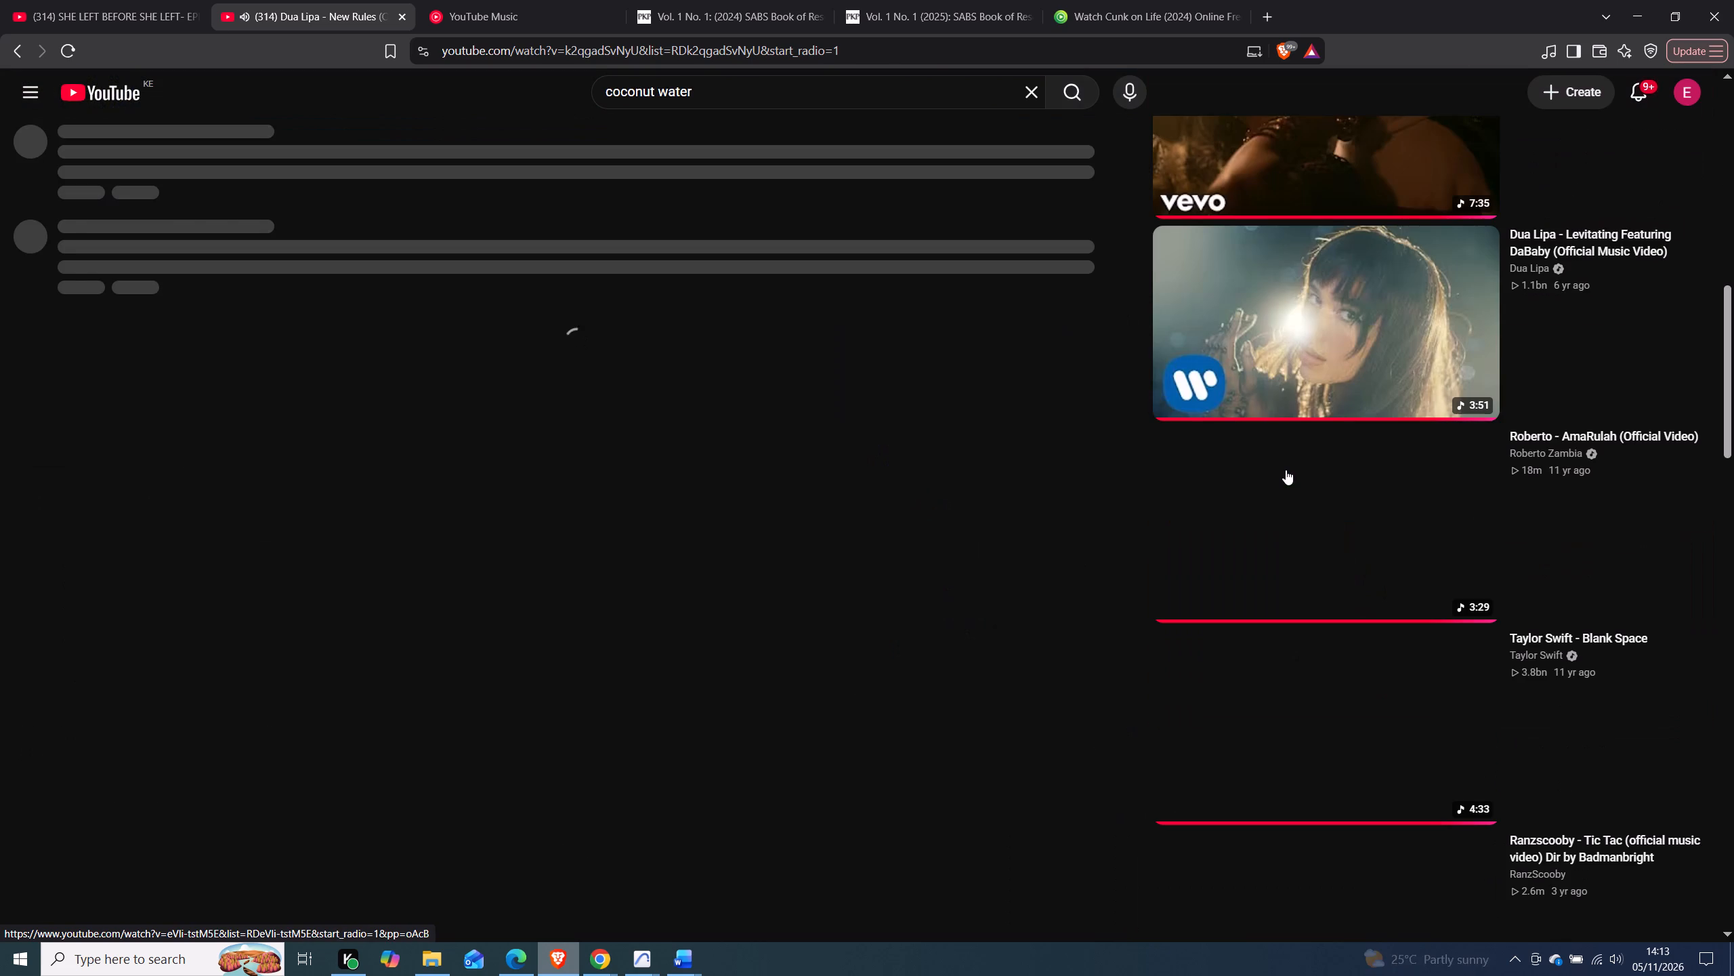
pyautogui.click(1303, 408)
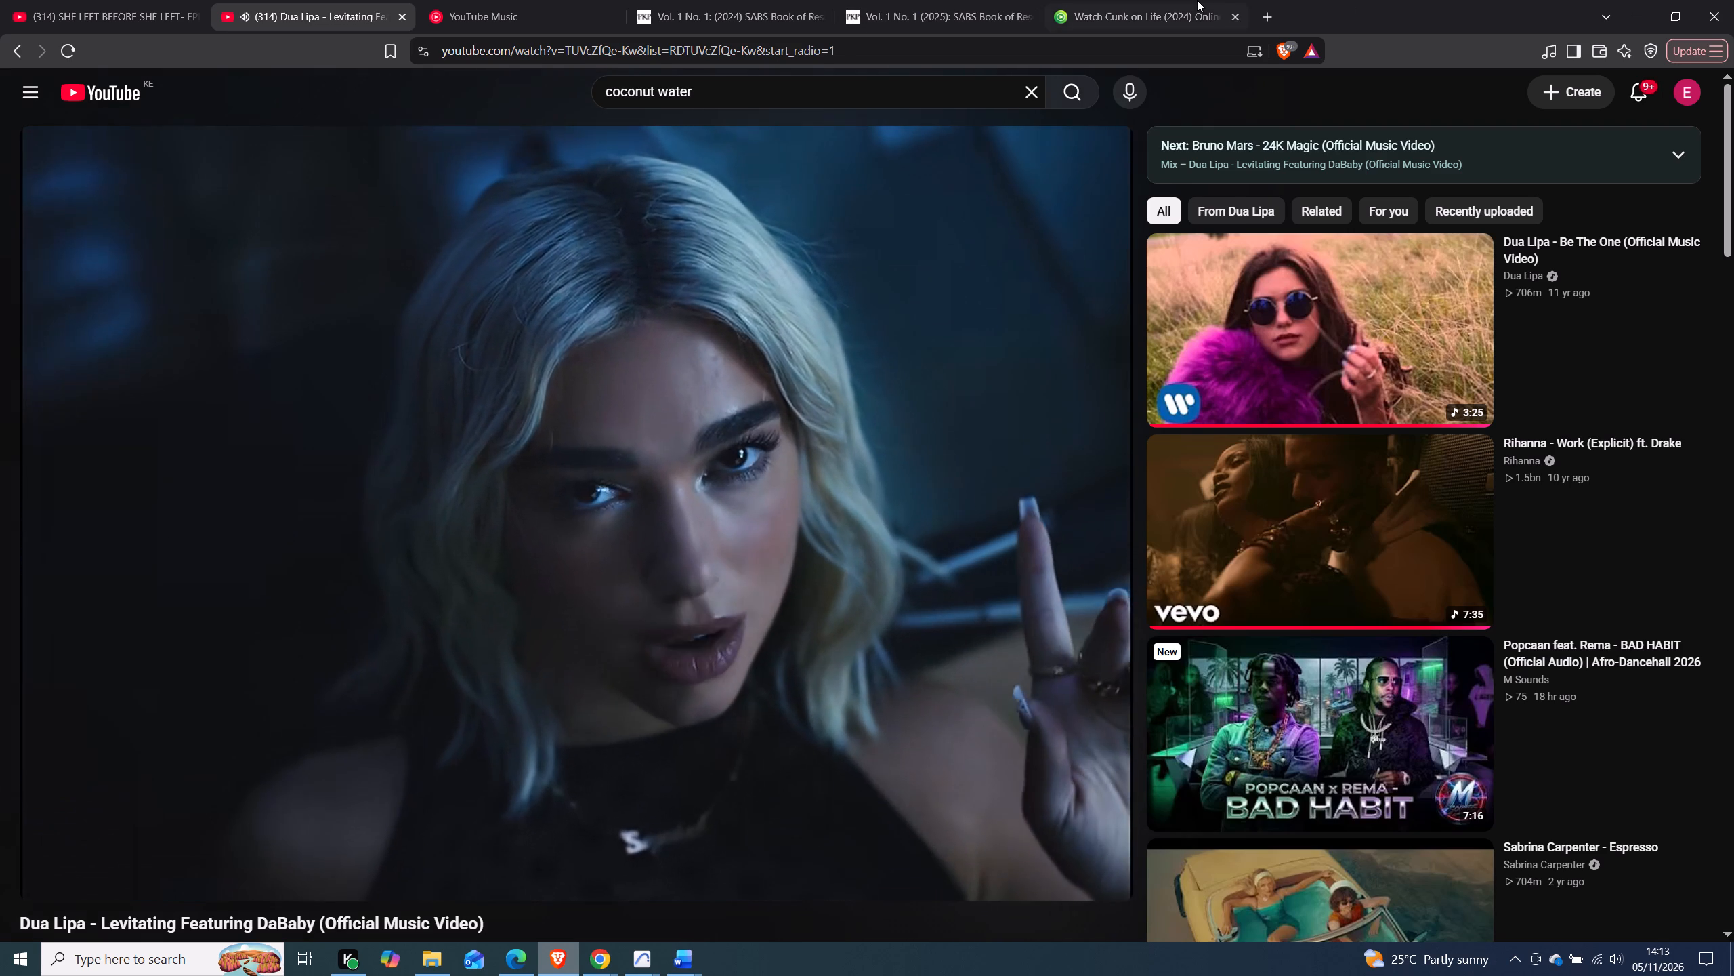
# Compare the ends of the article lists in the 2024 and 2025 SABS Book of Research issues.
pyautogui.click(1197, 0)
pyautogui.click(992, 0)
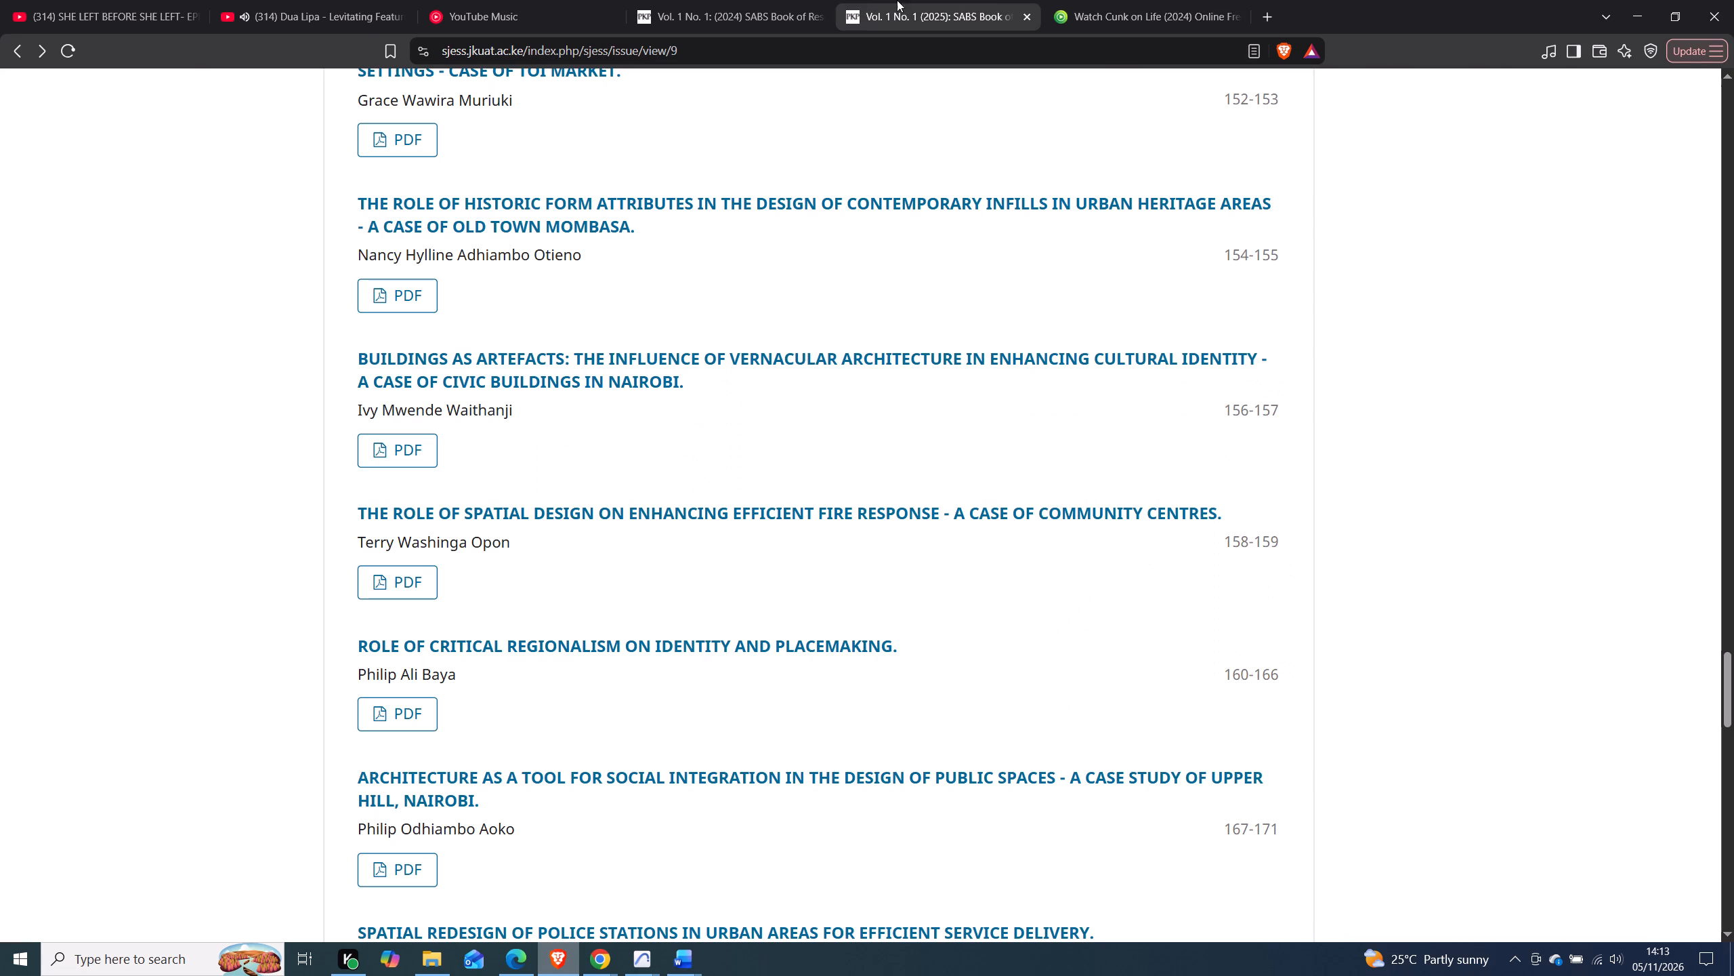
pyautogui.click(771, 0)
pyautogui.scroll(-20, 749, 321)
pyautogui.scroll(-6, 749, 321)
pyautogui.click(905, 0)
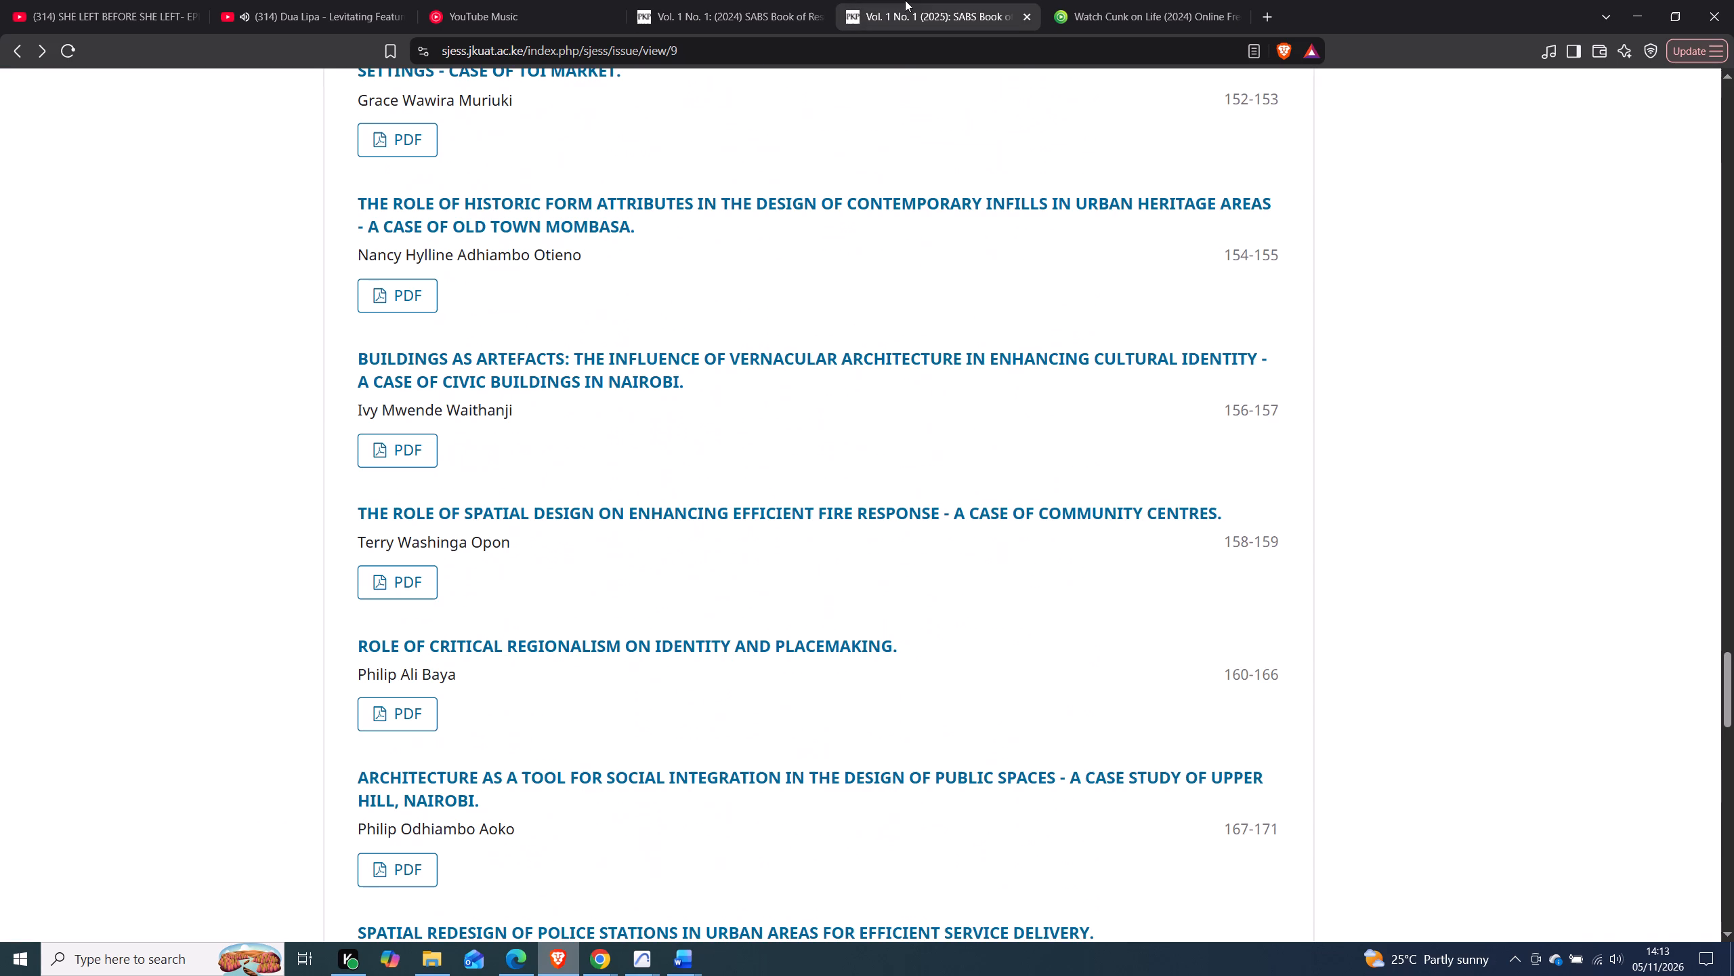
pyautogui.scroll(-20, 721, 392)
pyautogui.scroll(-6, 721, 392)
pyautogui.click(762, 0)
pyautogui.scroll(-3, 707, 253)
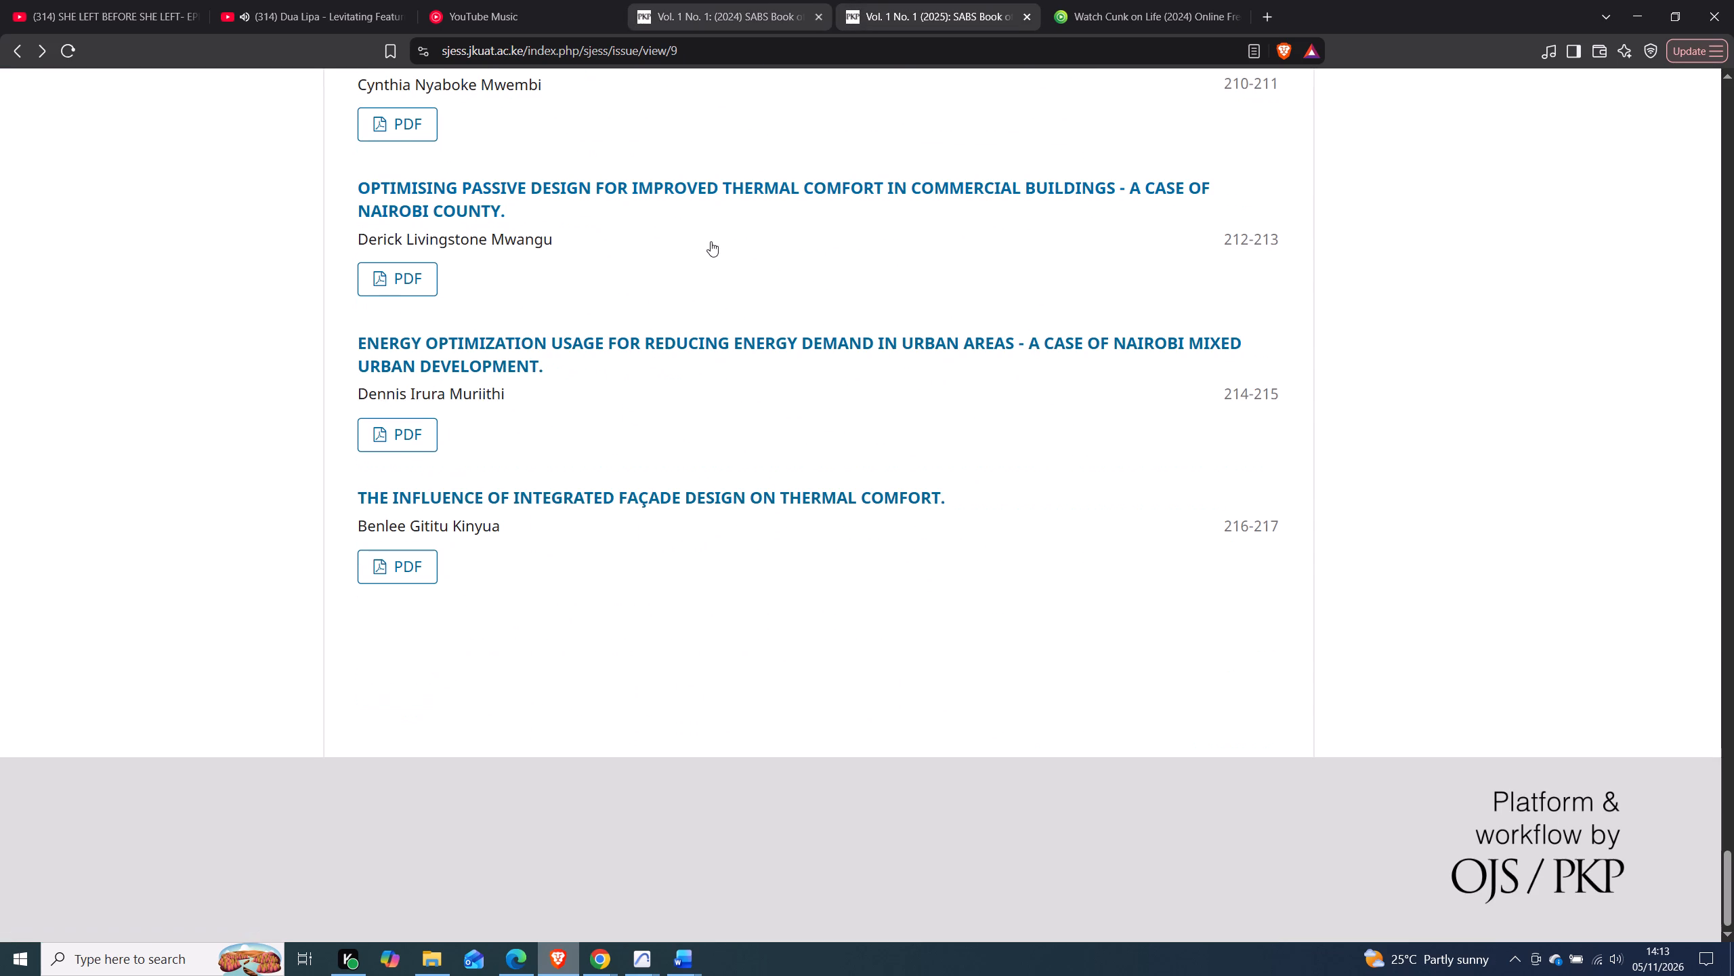
pyautogui.scroll(-17, 711, 241)
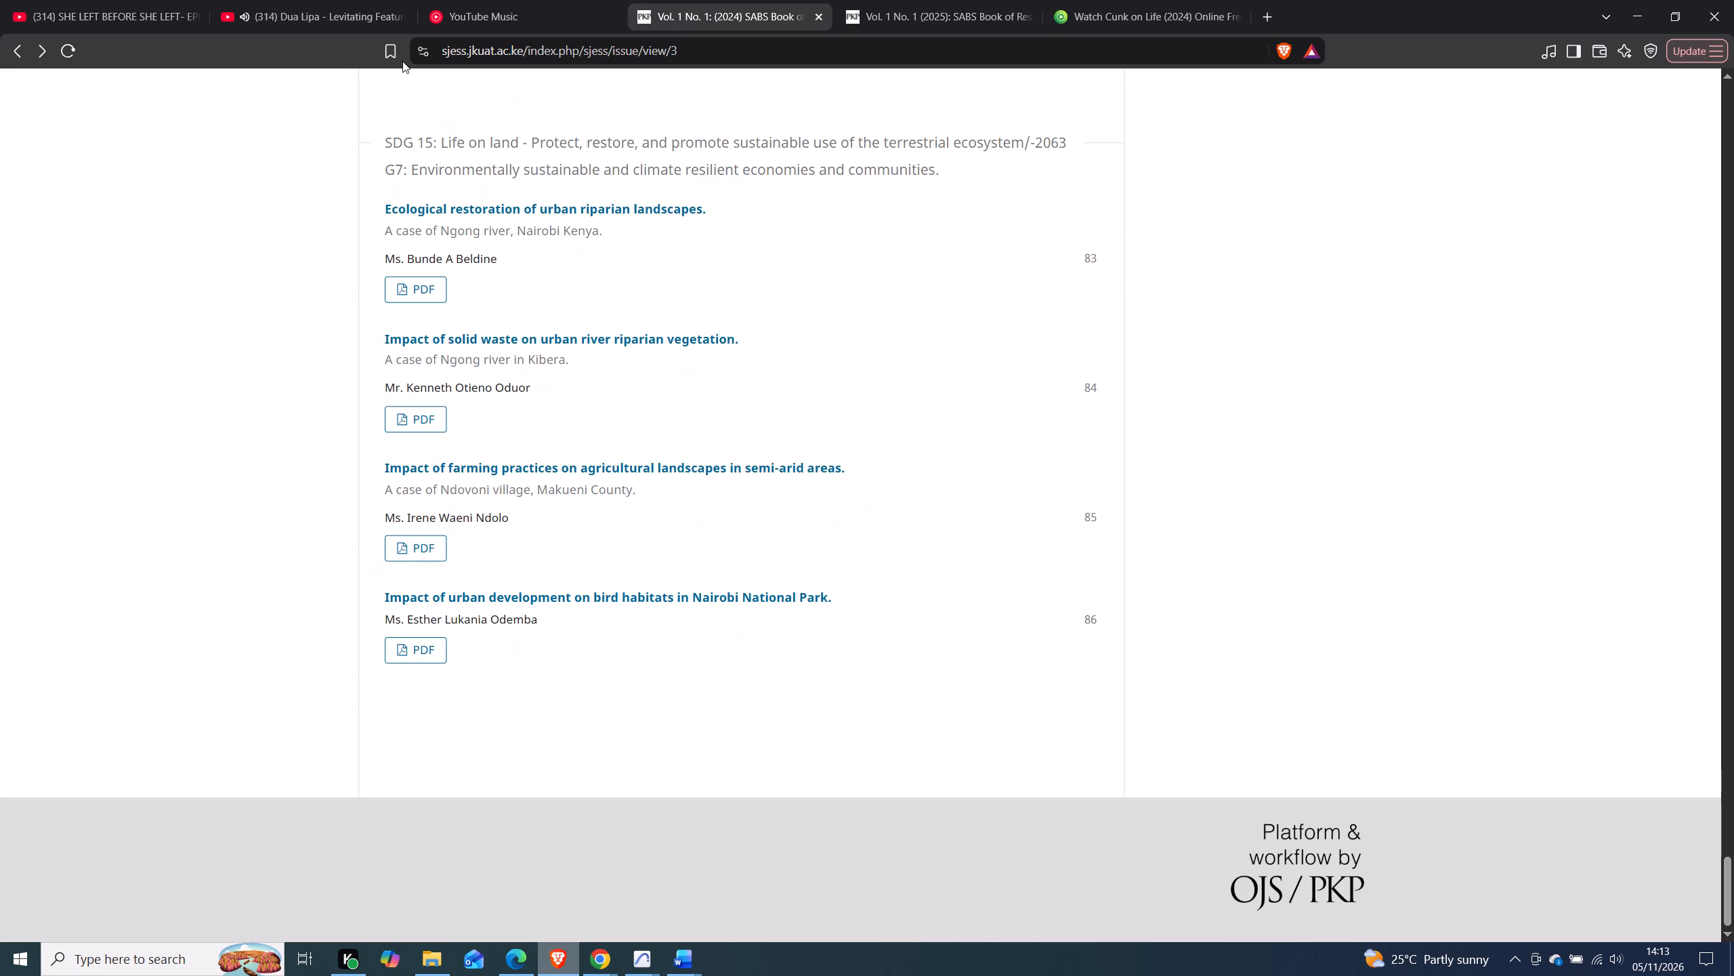
pyautogui.click(889, 0)
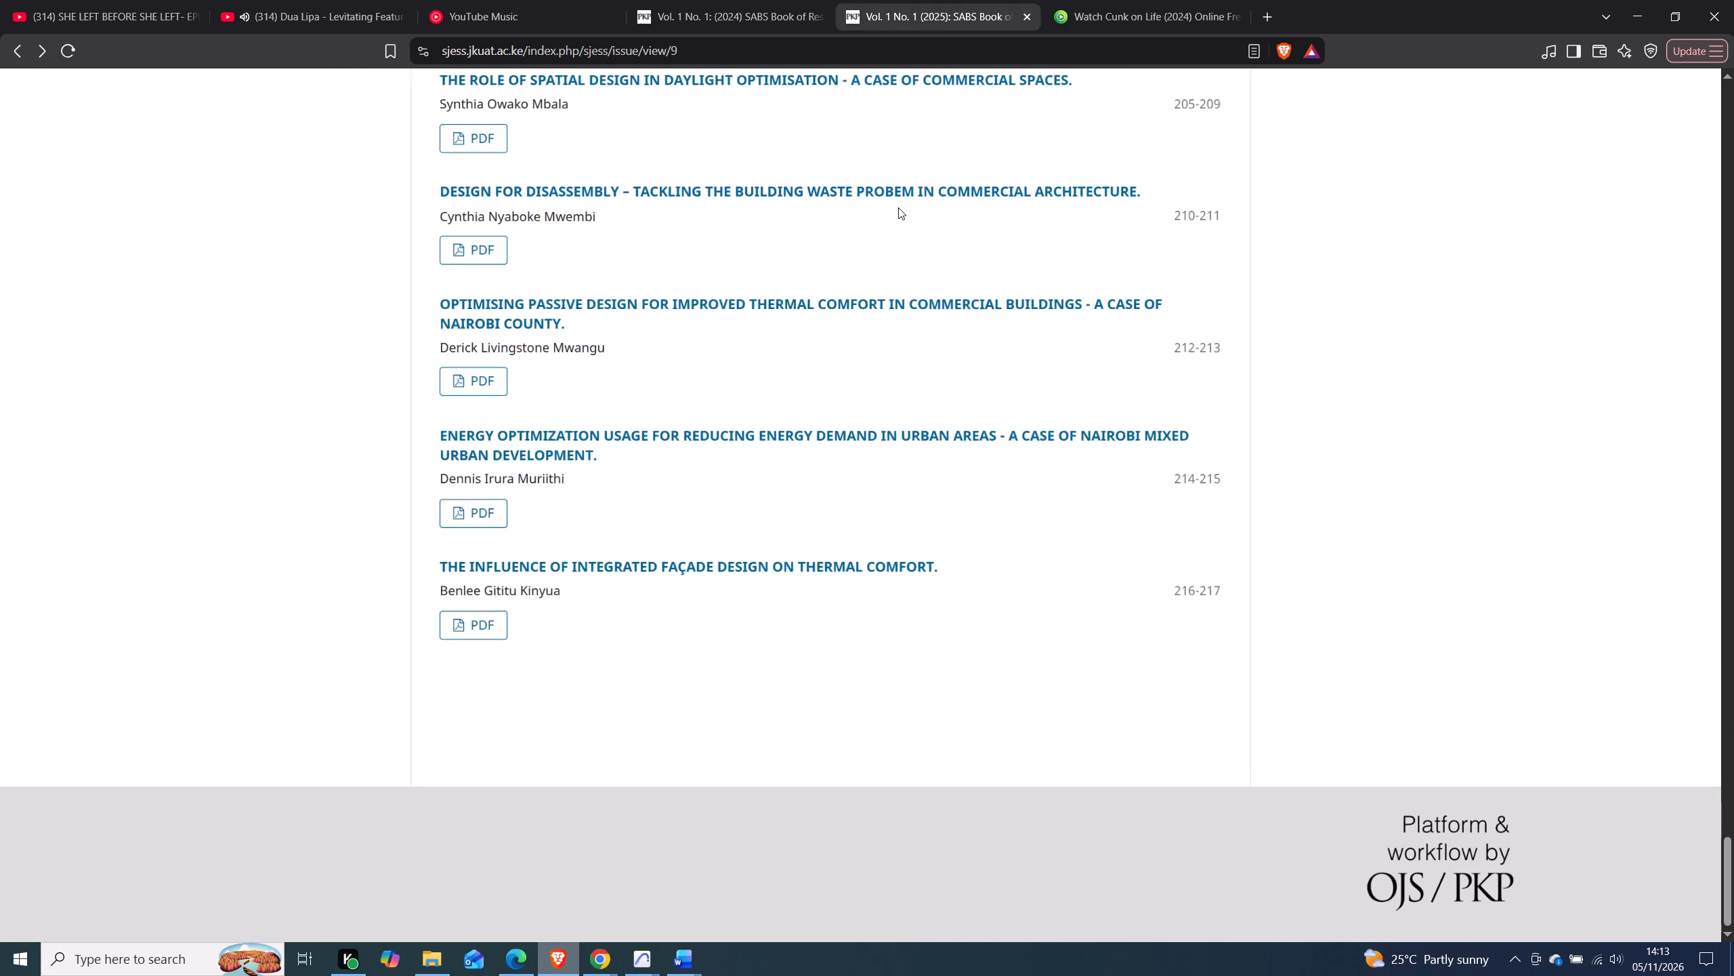
pyautogui.scroll(-4, 862, 256)
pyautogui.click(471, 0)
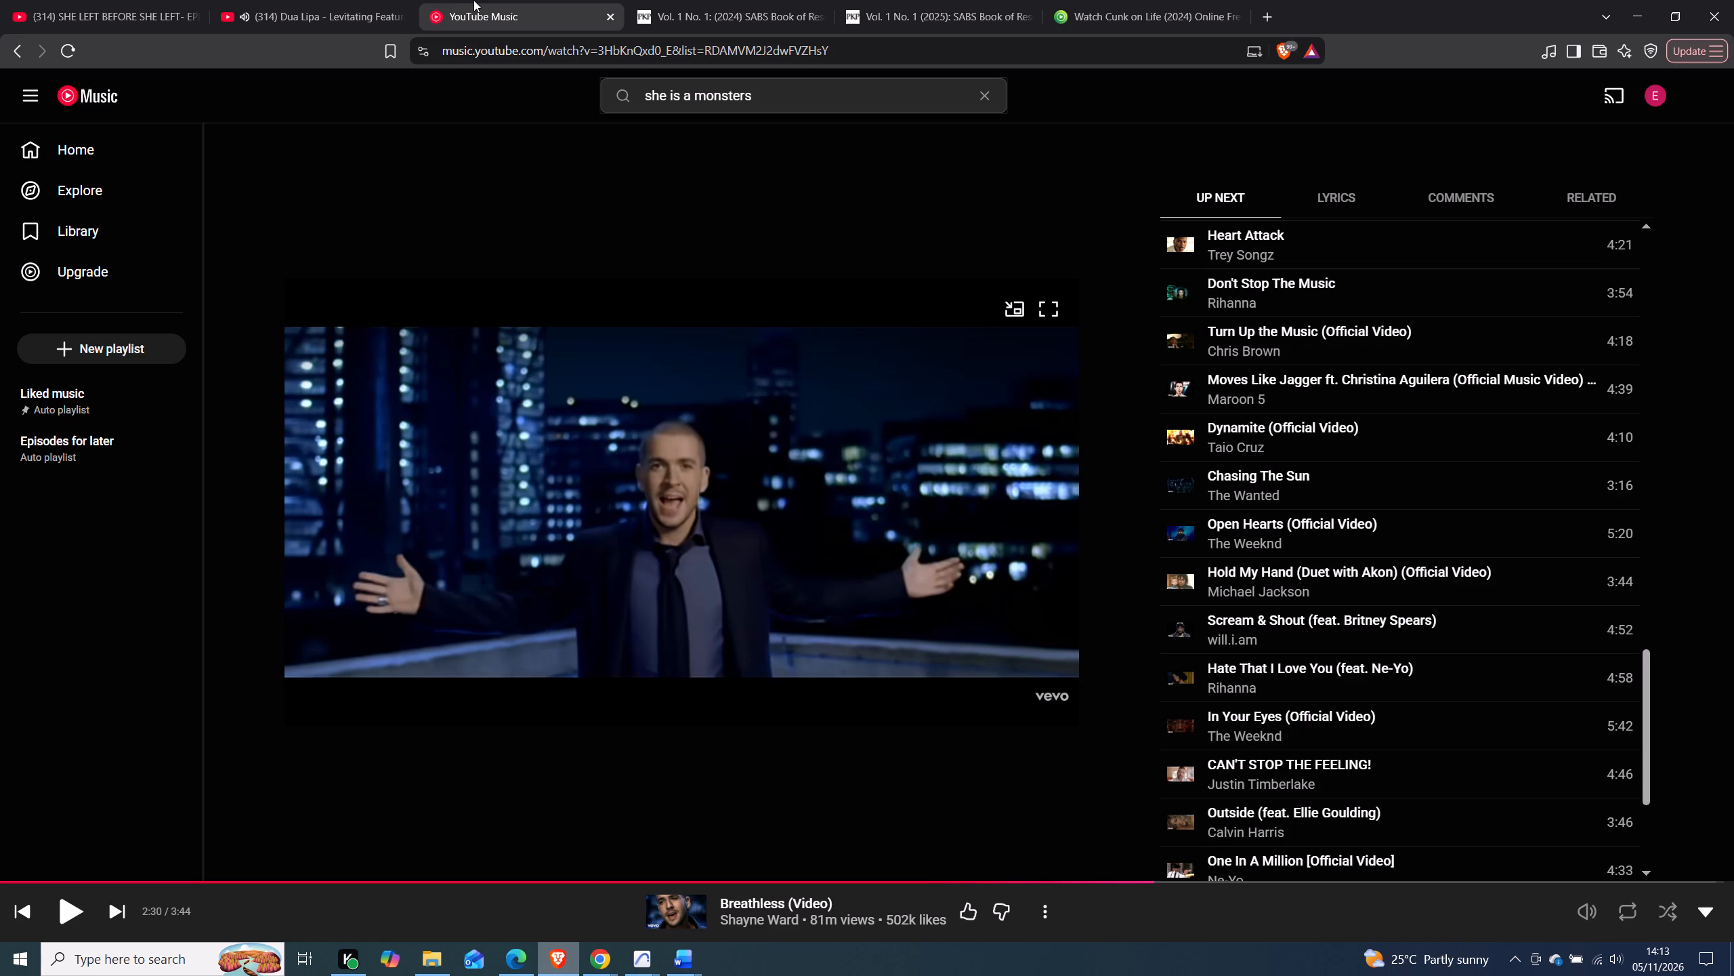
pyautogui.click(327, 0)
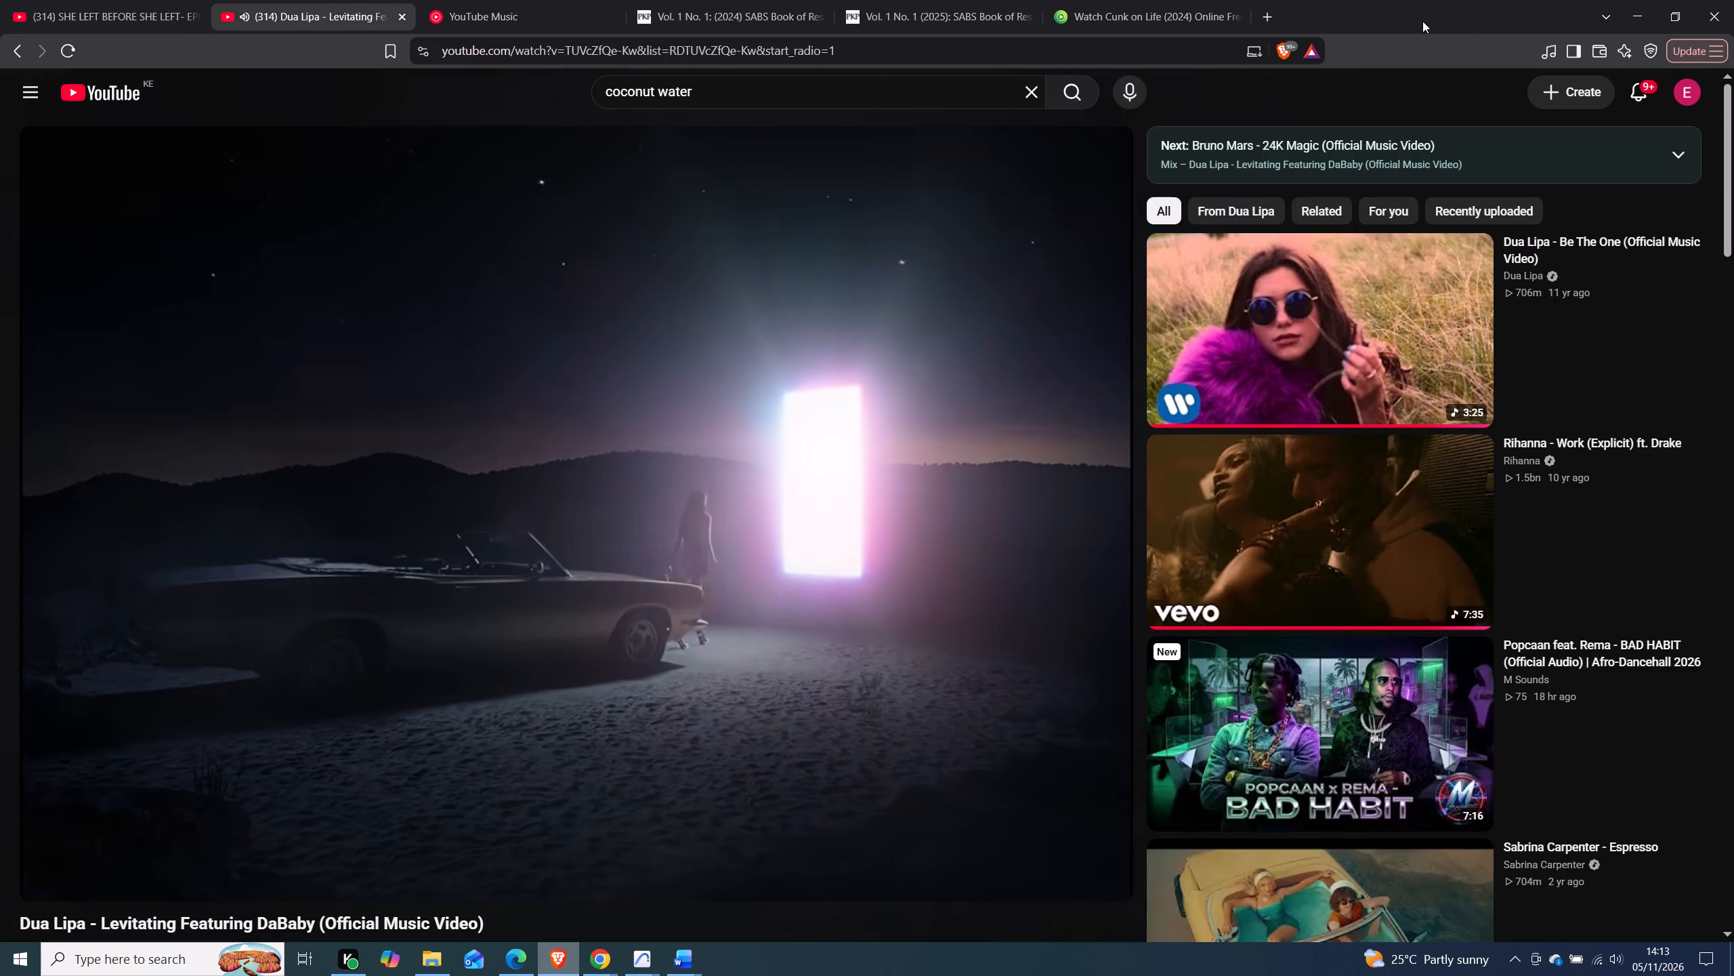
# In File Explorer, browse The FIN folder to the accessors files folder and check its thesis files and the A copy of chapters default subfolder.
pyautogui.click(440, 961)
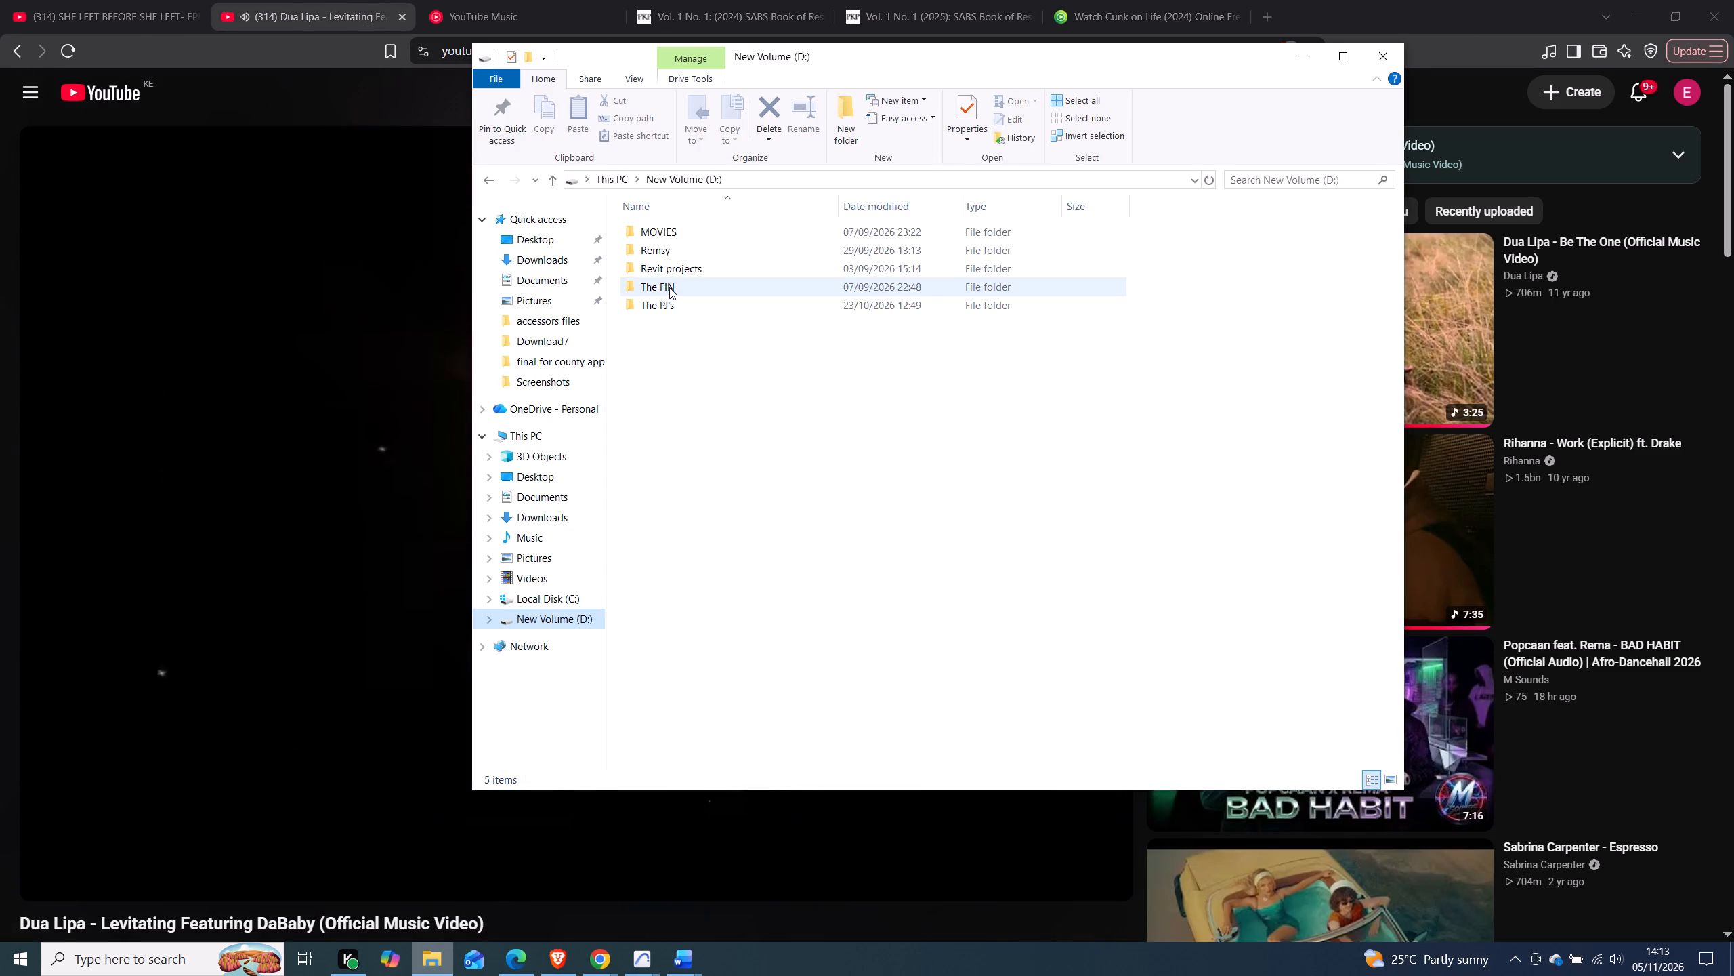
pyautogui.doubleClick(669, 287)
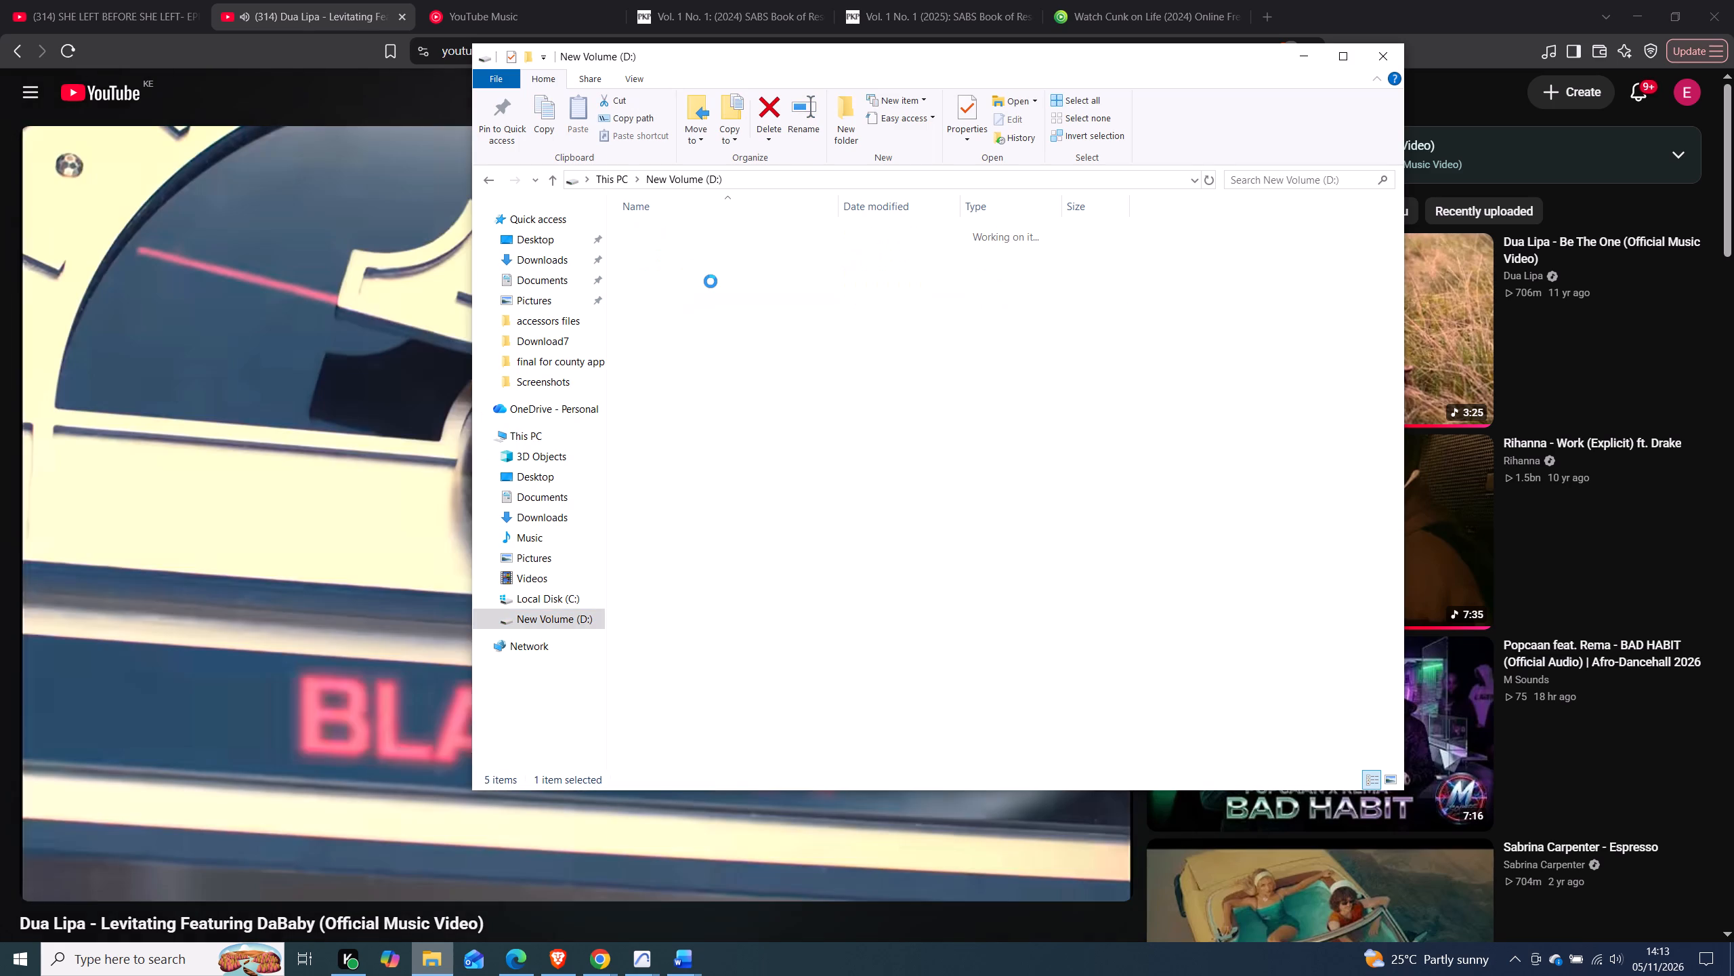
pyautogui.click(691, 240)
pyautogui.doubleClick(691, 240)
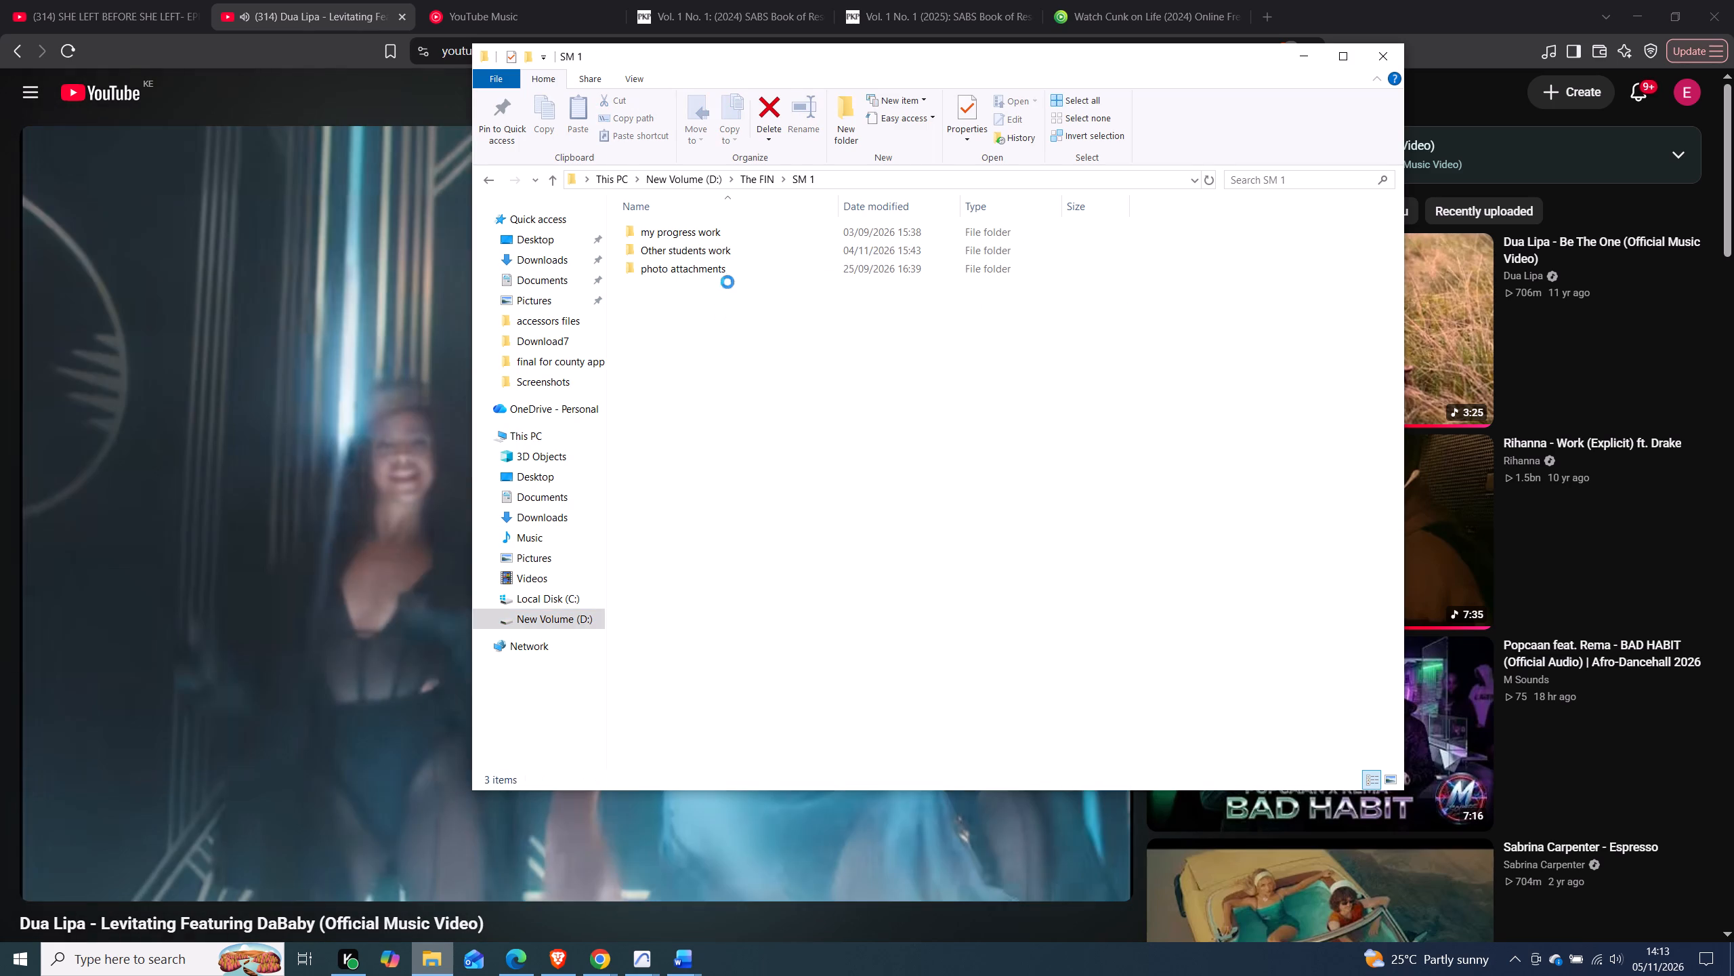
pyautogui.doubleClick(712, 235)
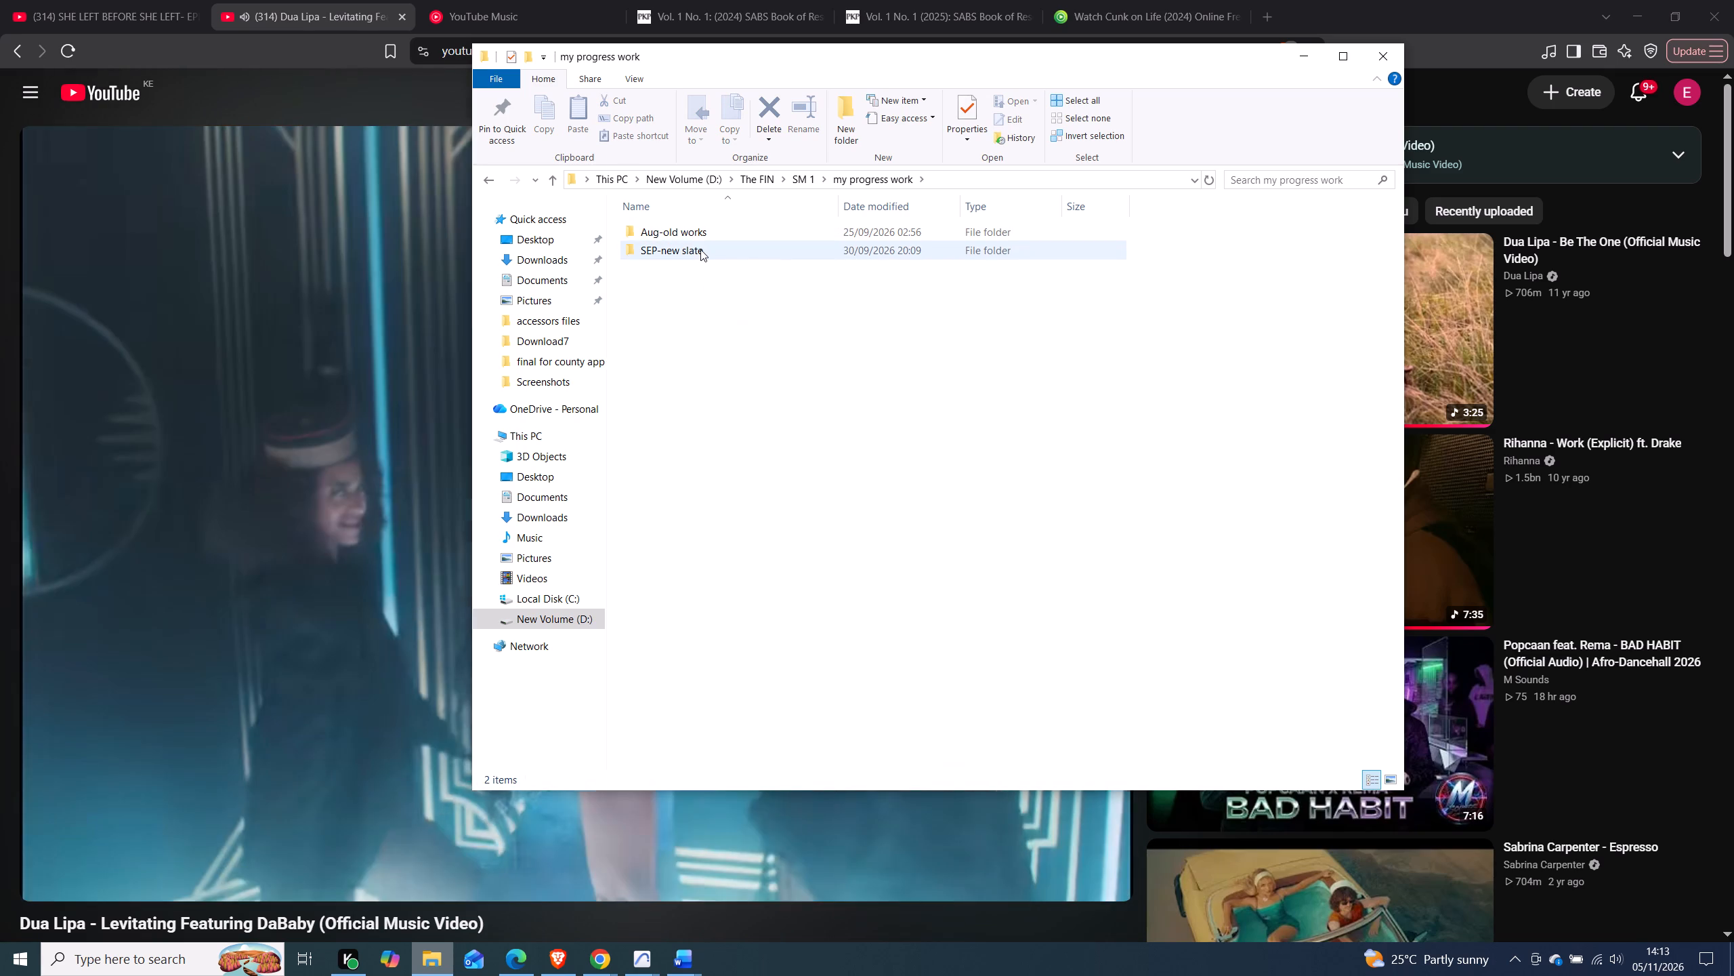
pyautogui.doubleClick(700, 249)
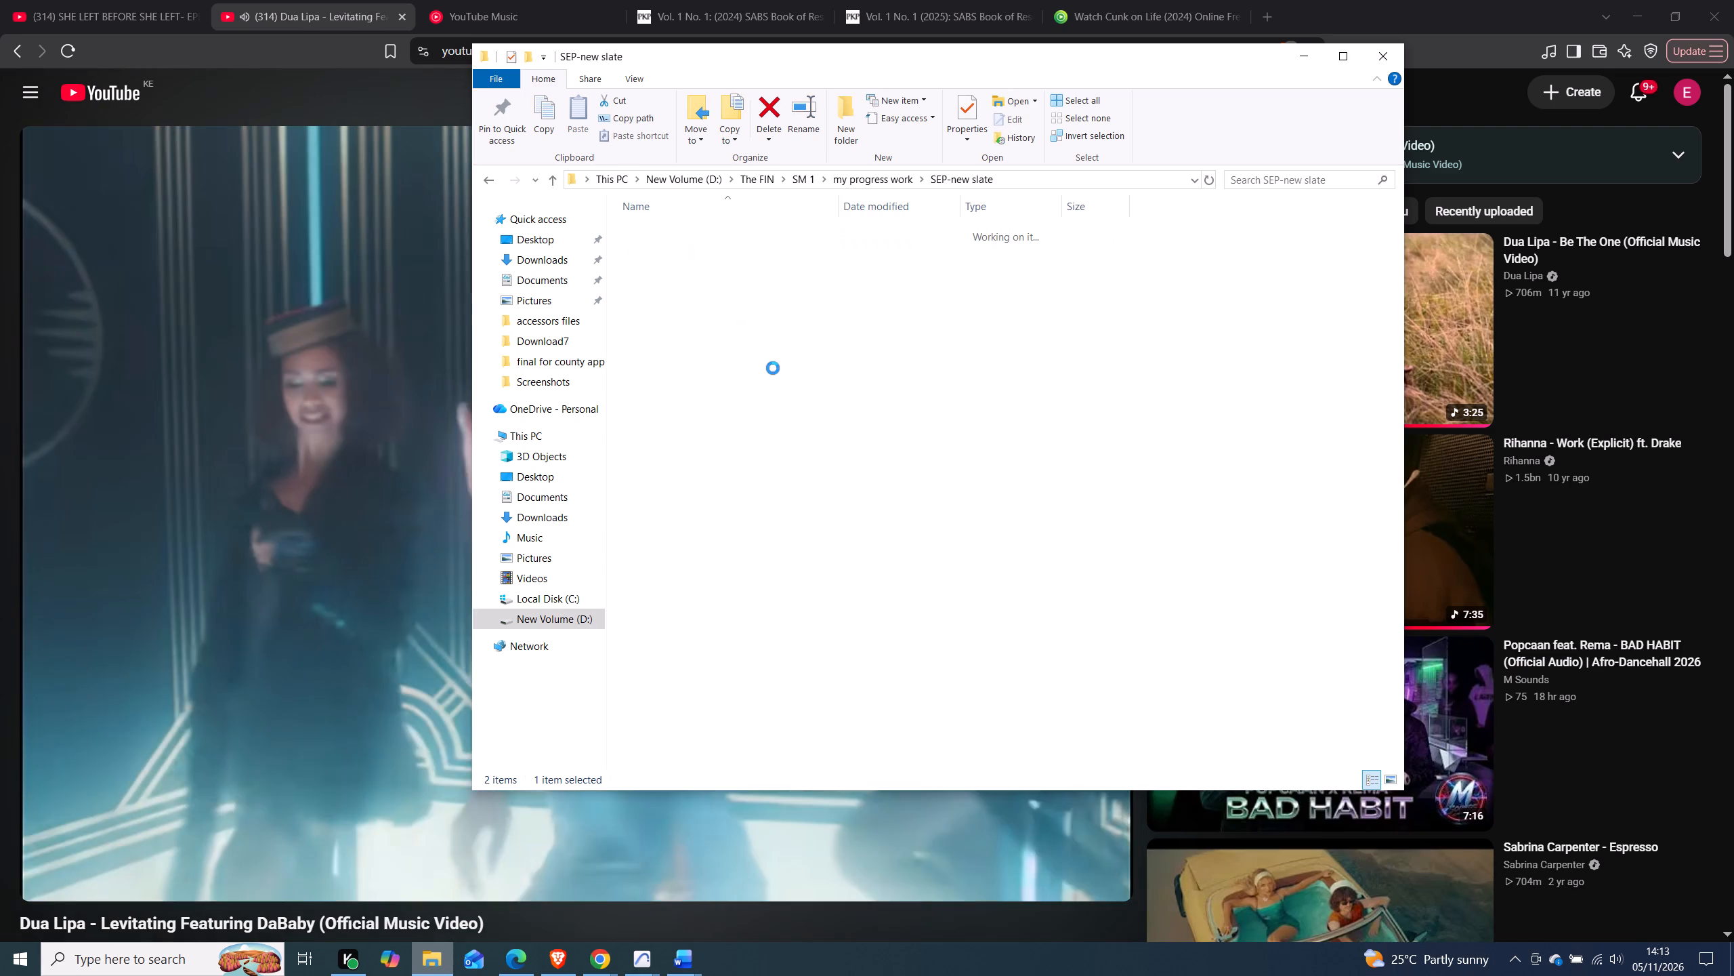
pyautogui.doubleClick(721, 237)
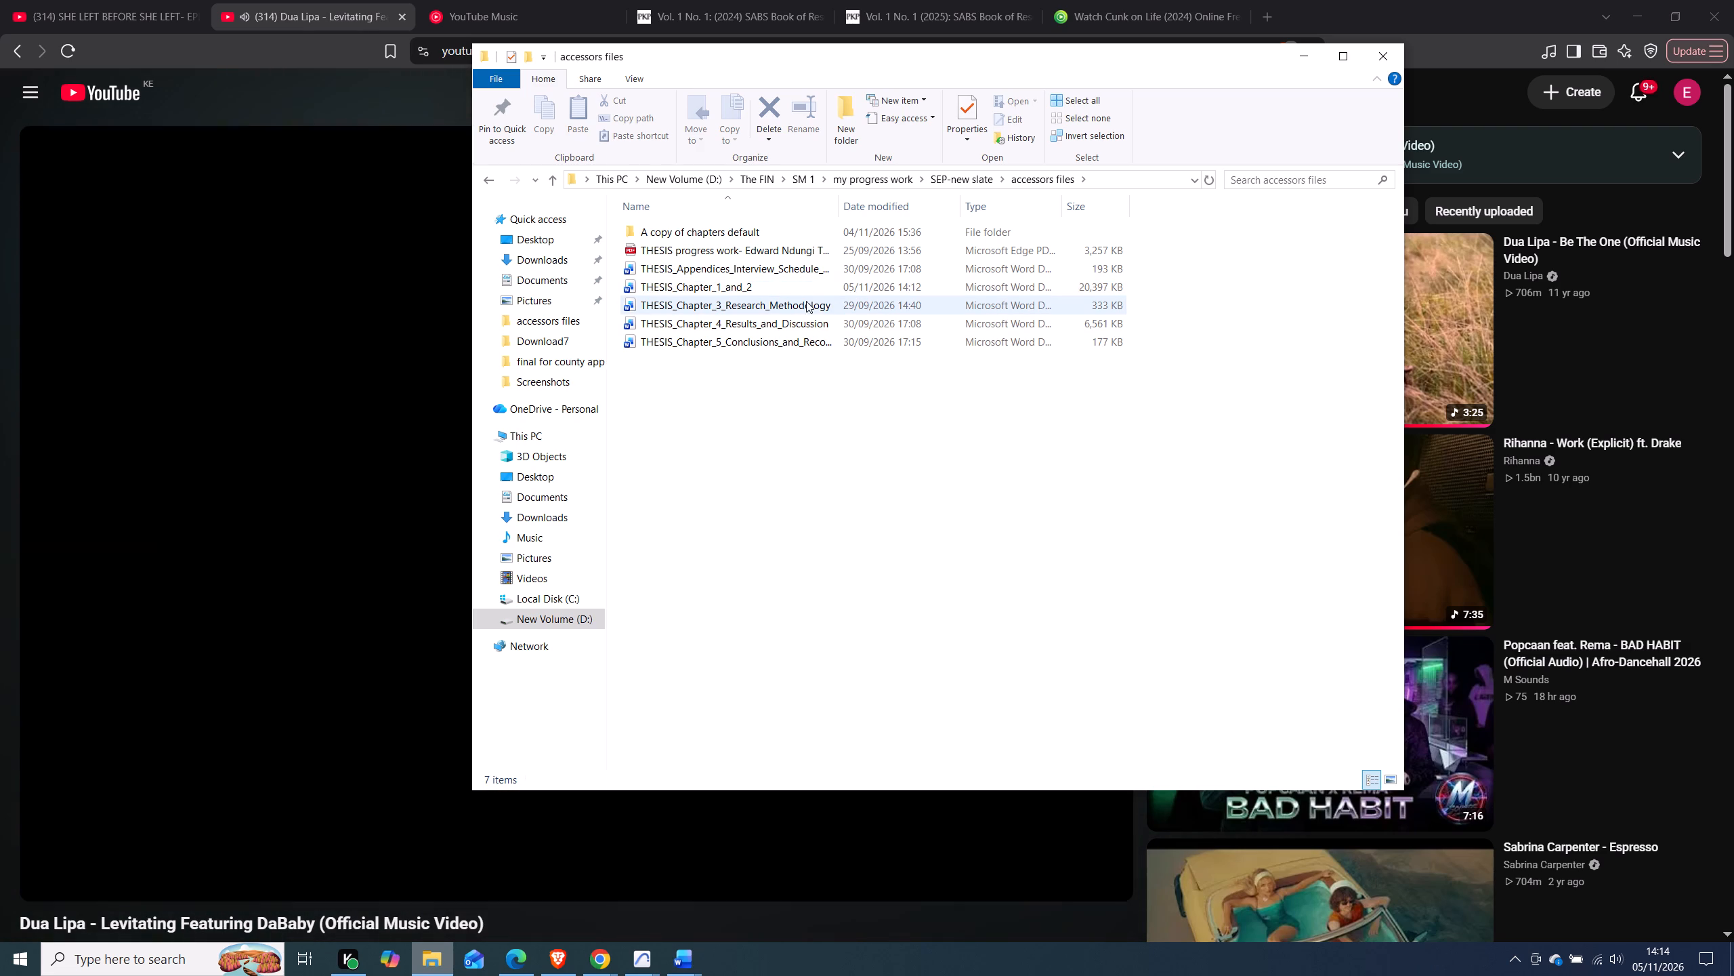
pyautogui.click(754, 251)
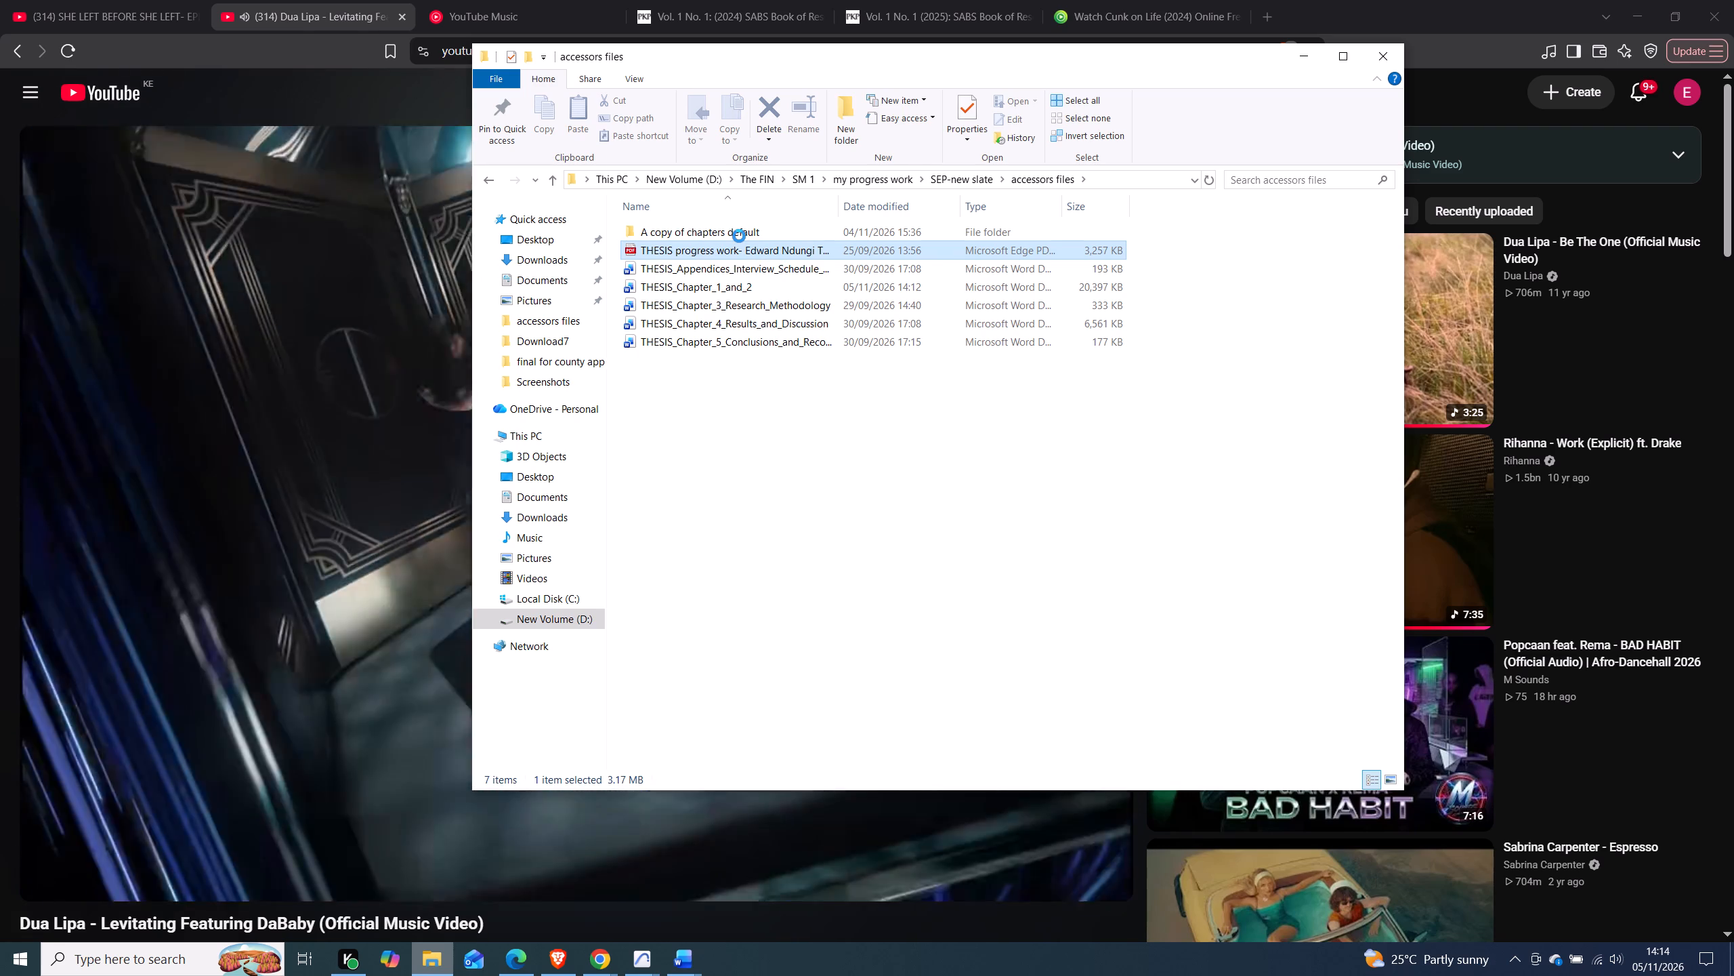
pyautogui.click(739, 236)
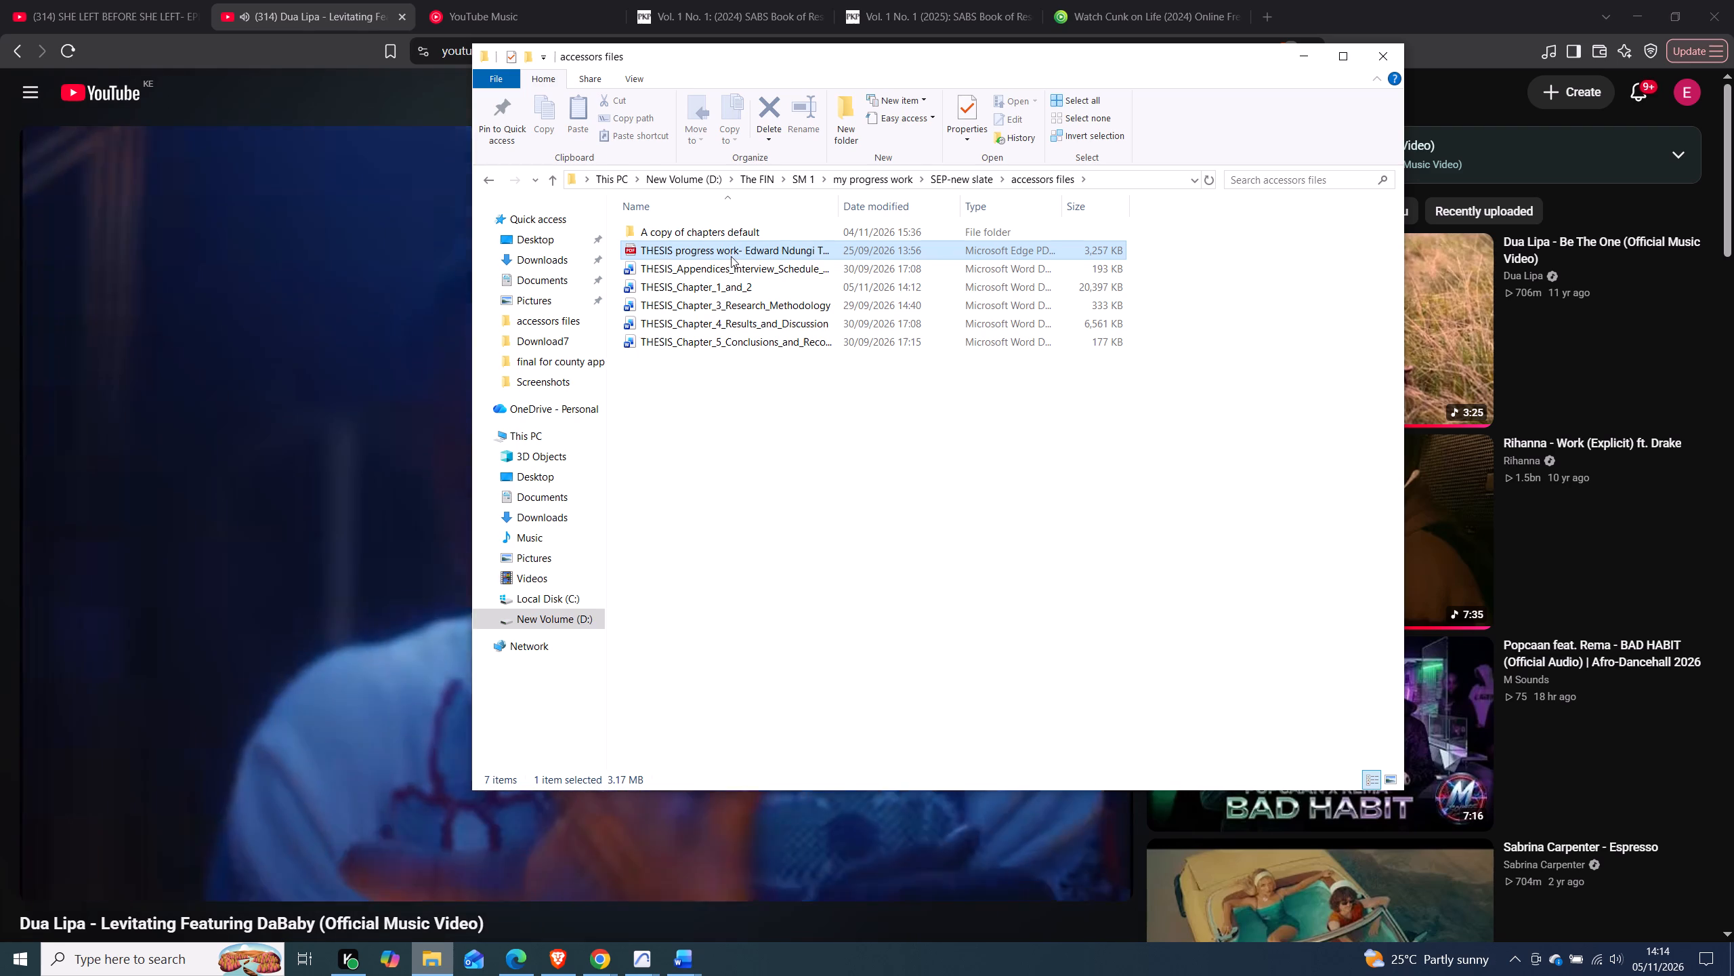
pyautogui.doubleClick(744, 234)
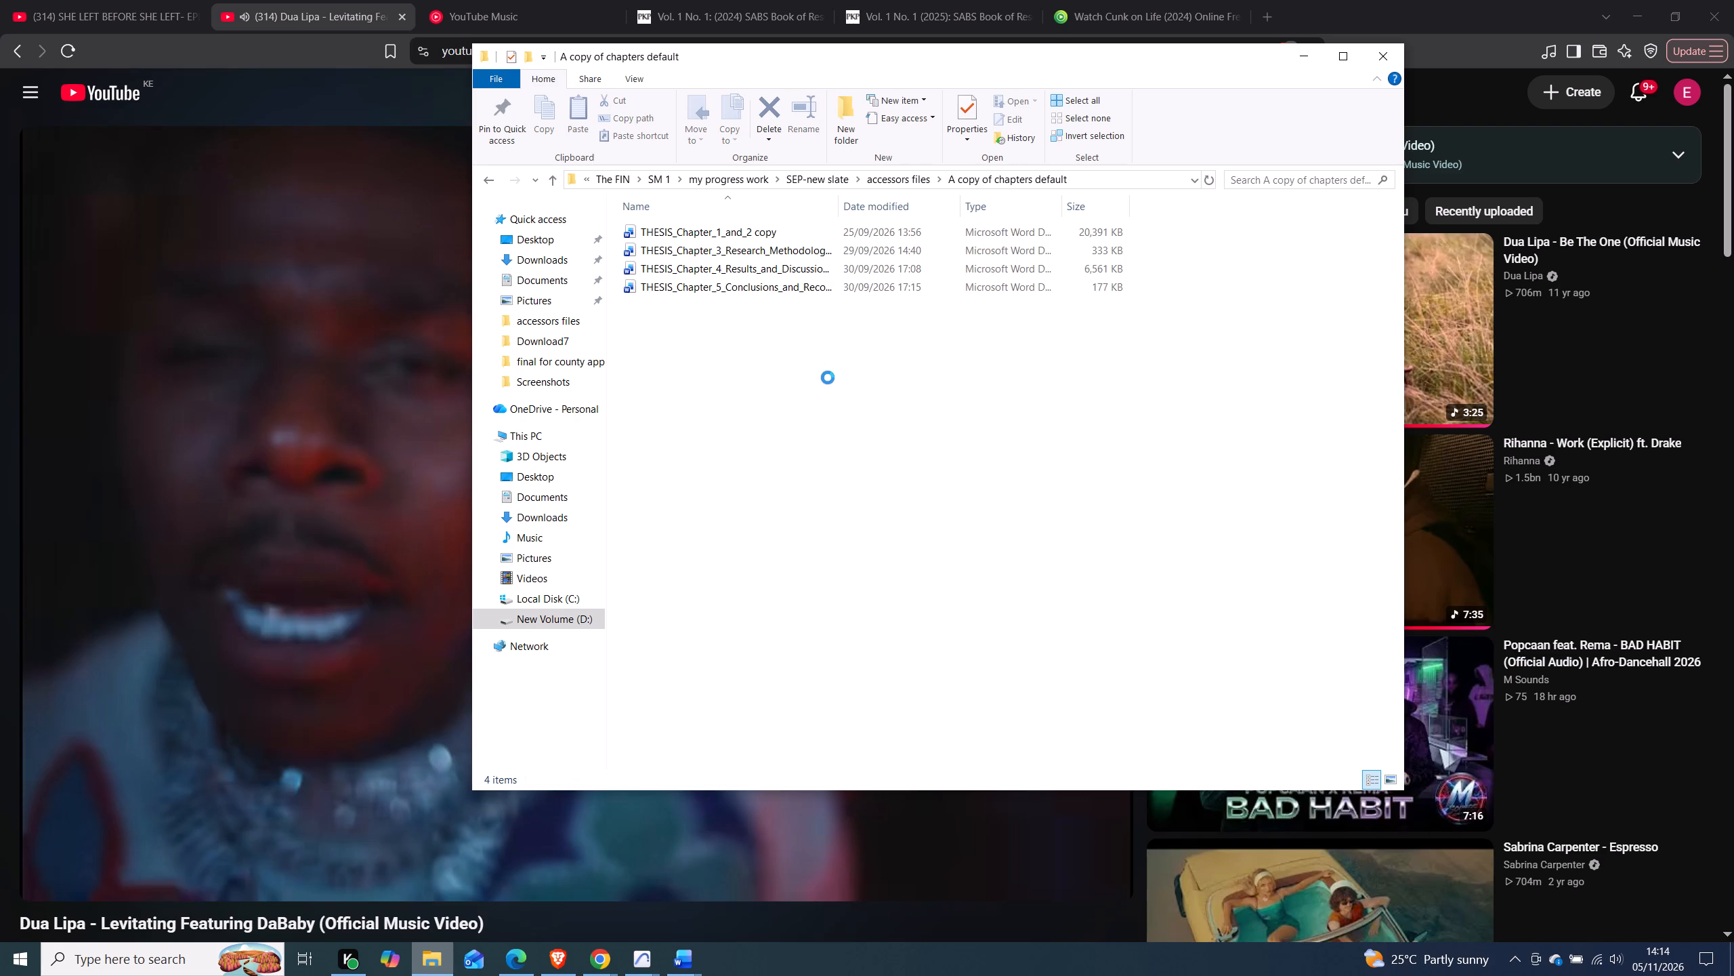
pyautogui.moveTo(492, 180); pyautogui.dragTo(490, 186)
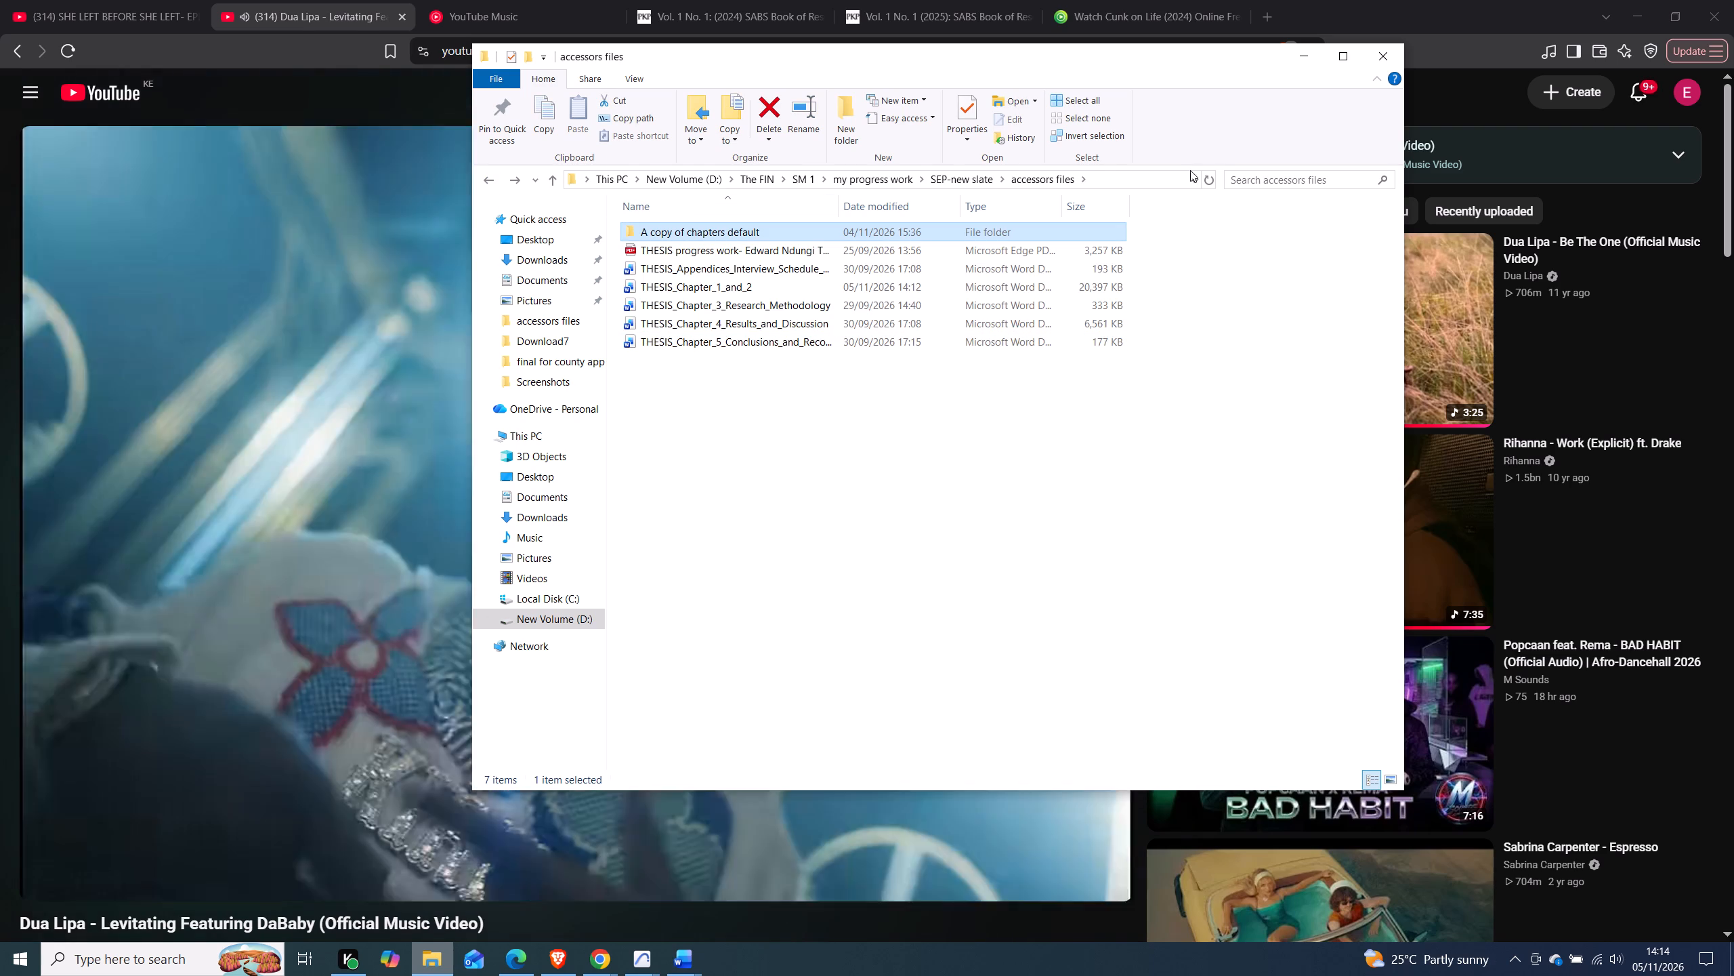
pyautogui.click(1302, 56)
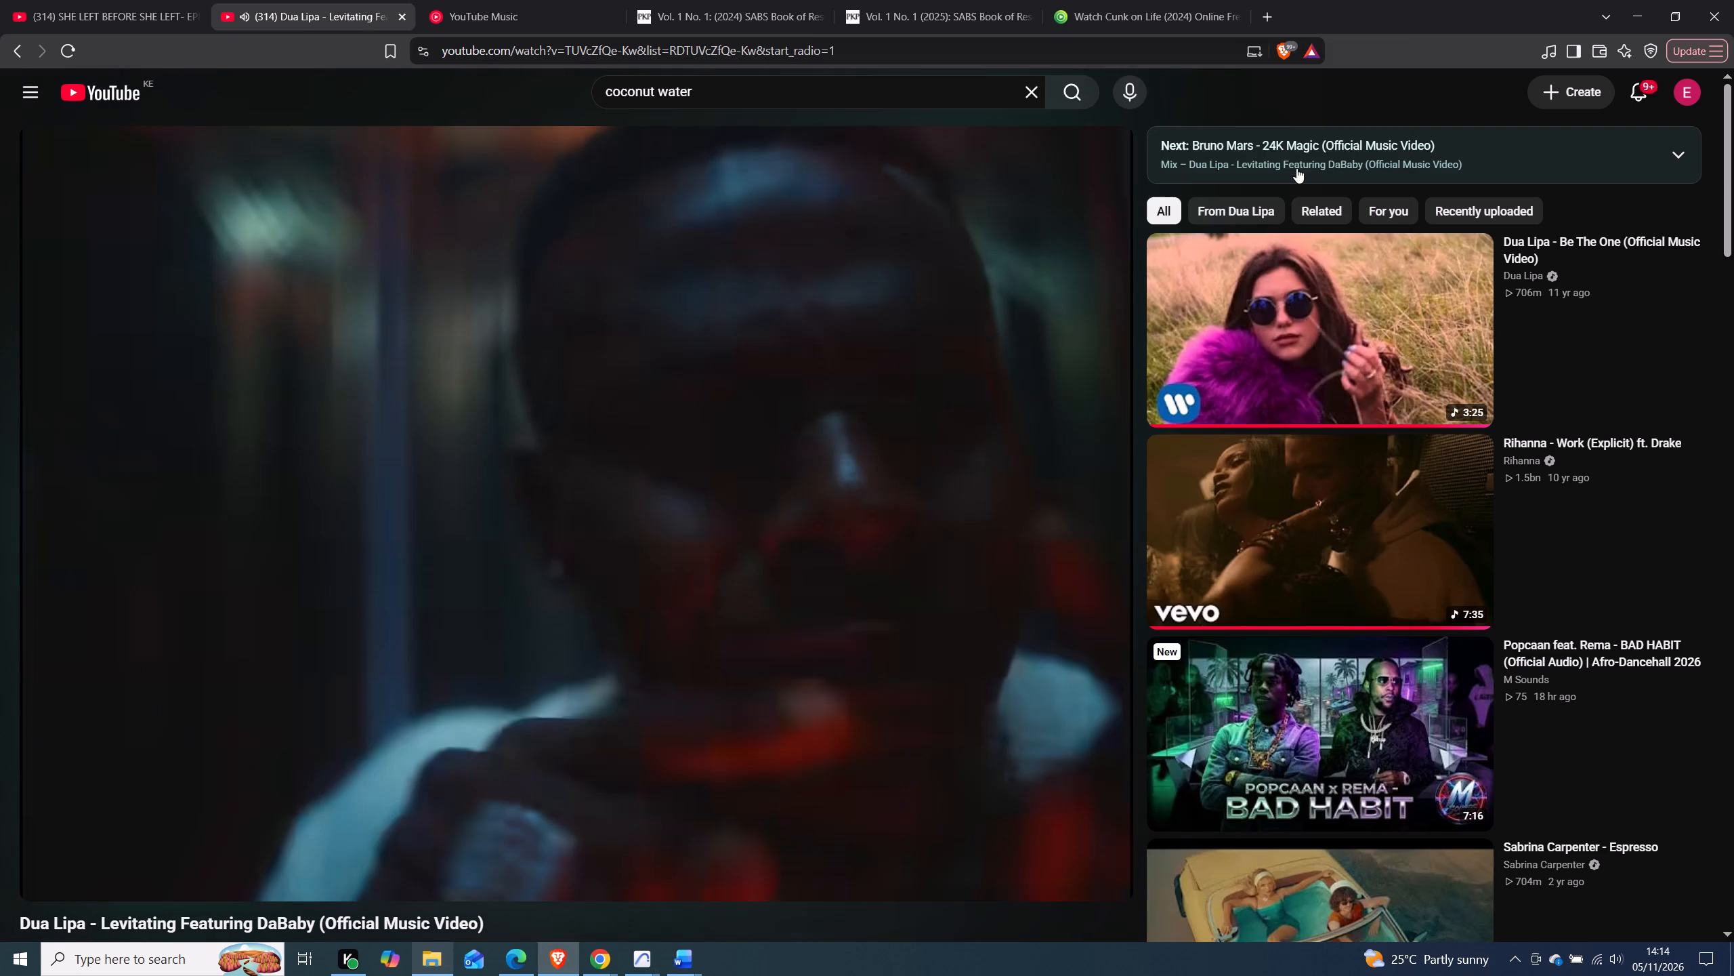
# Play the Tyla - CHANEL official music video from YouTube's suggested videos.
pyautogui.scroll(-2, 1359, 377)
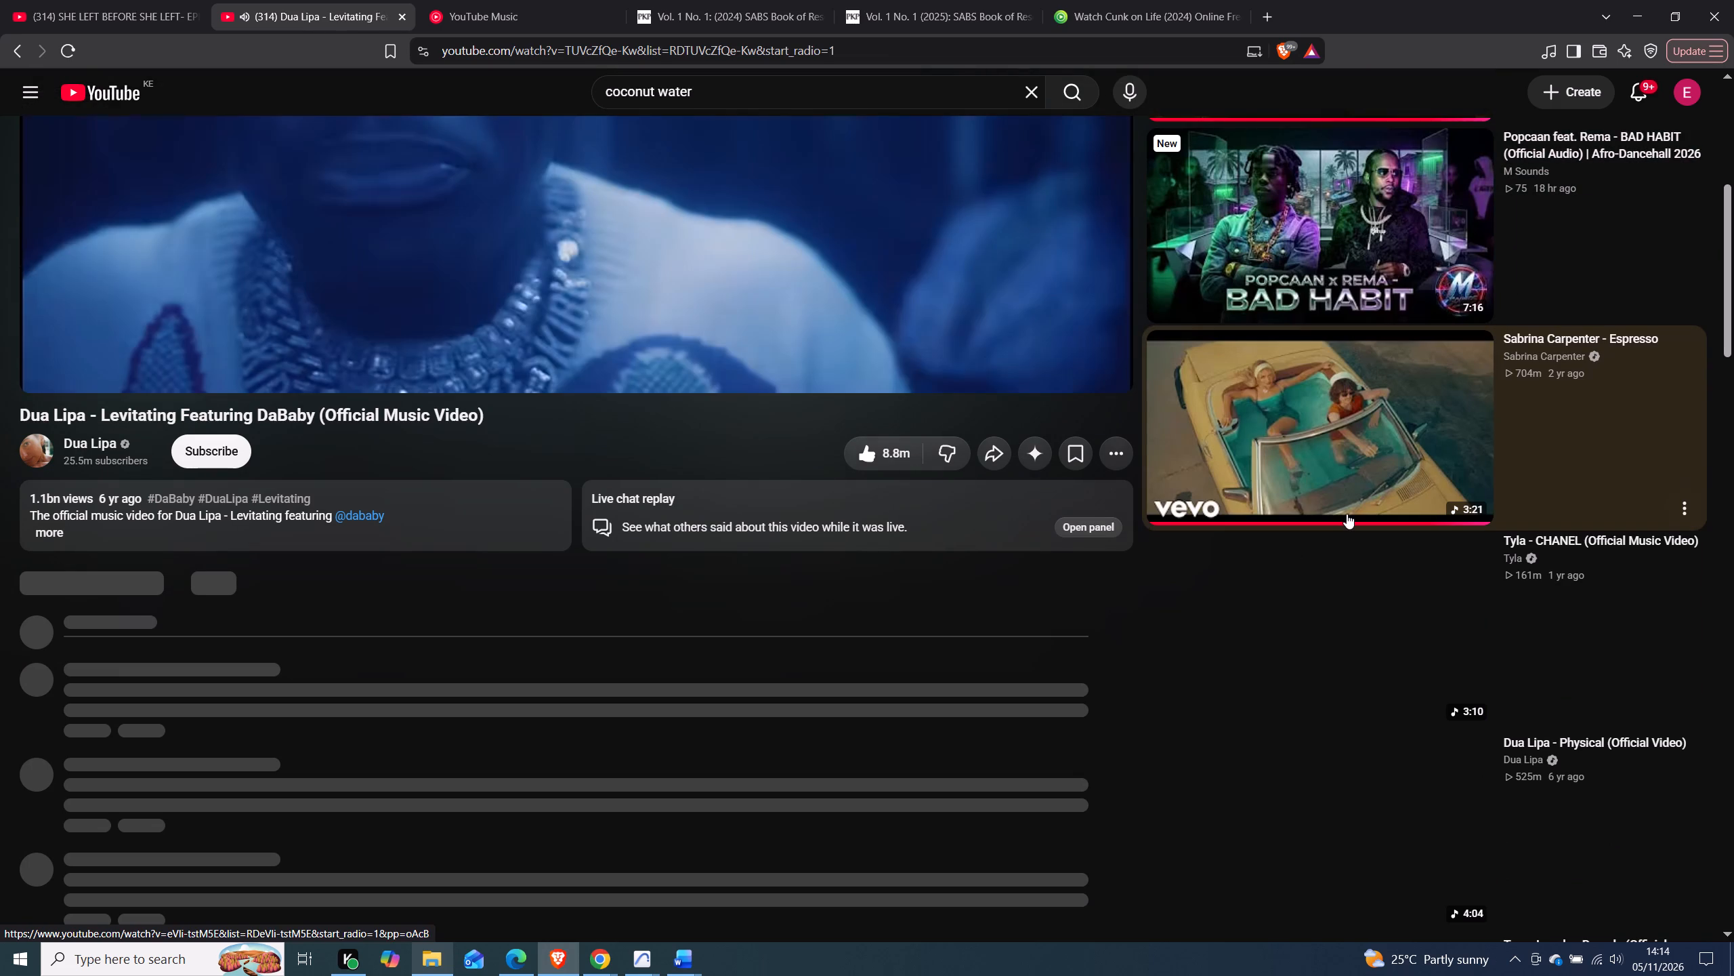
pyautogui.click(1256, 644)
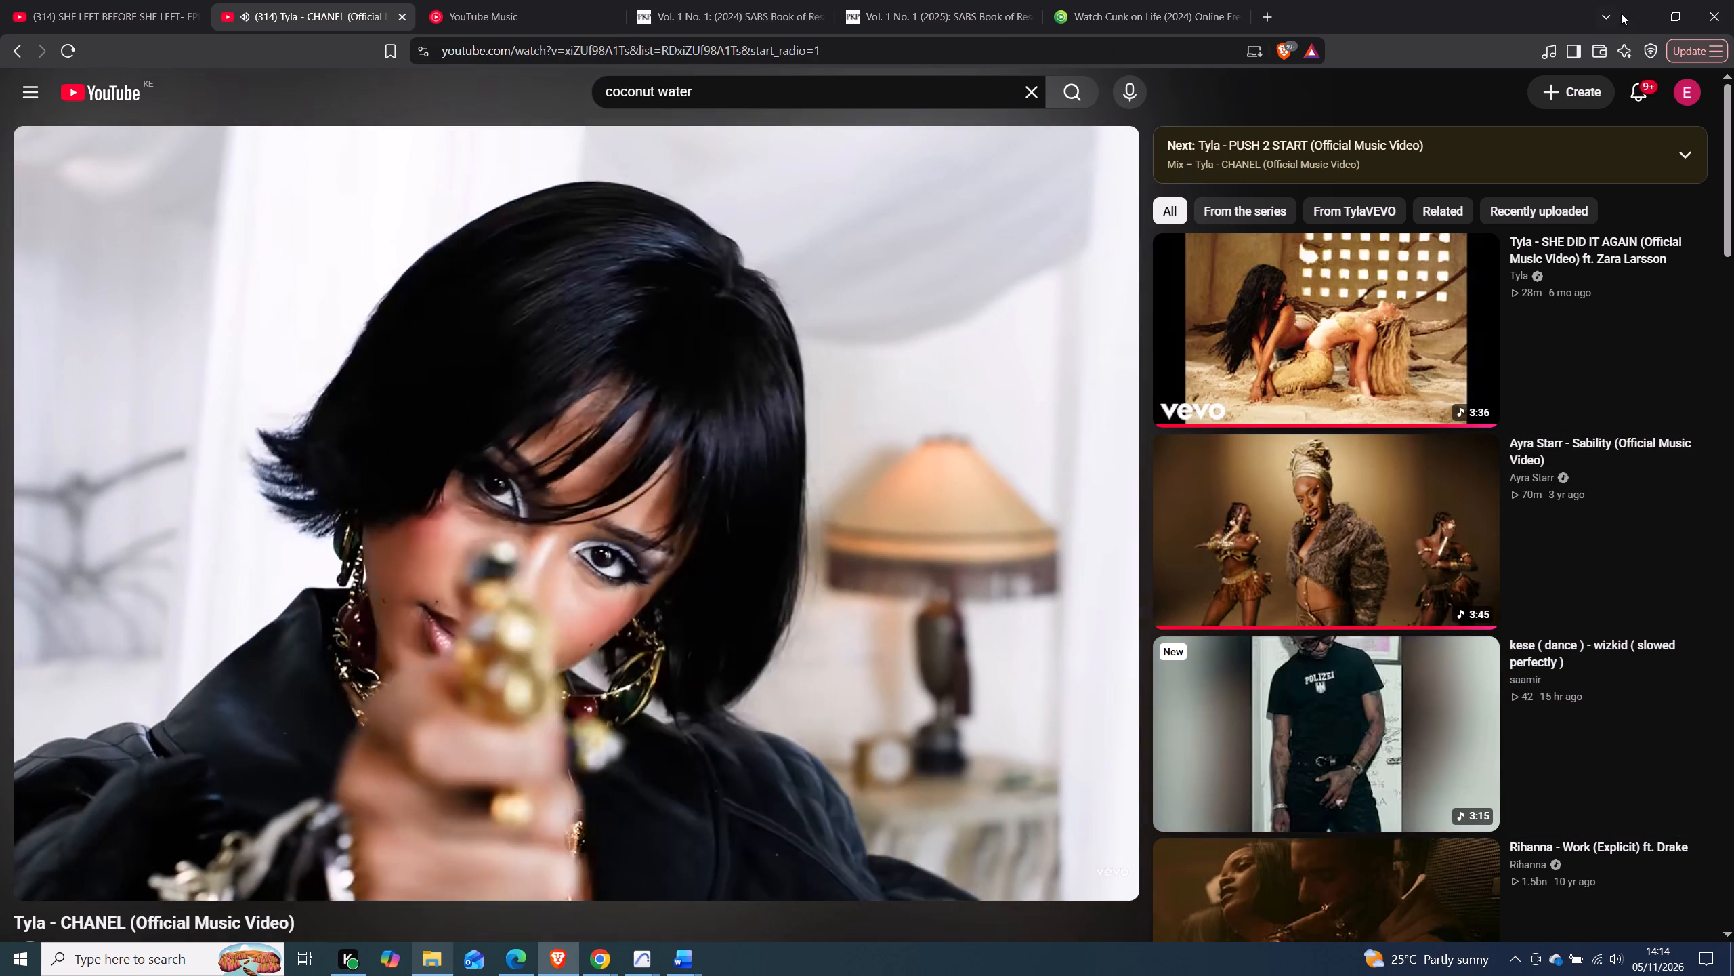
# Switch to Word and save the thesis as a PDF named "THESIS_Chapter_1_and_2 progress work nov" in the accessors files folder.
pyautogui.click(1641, 11)
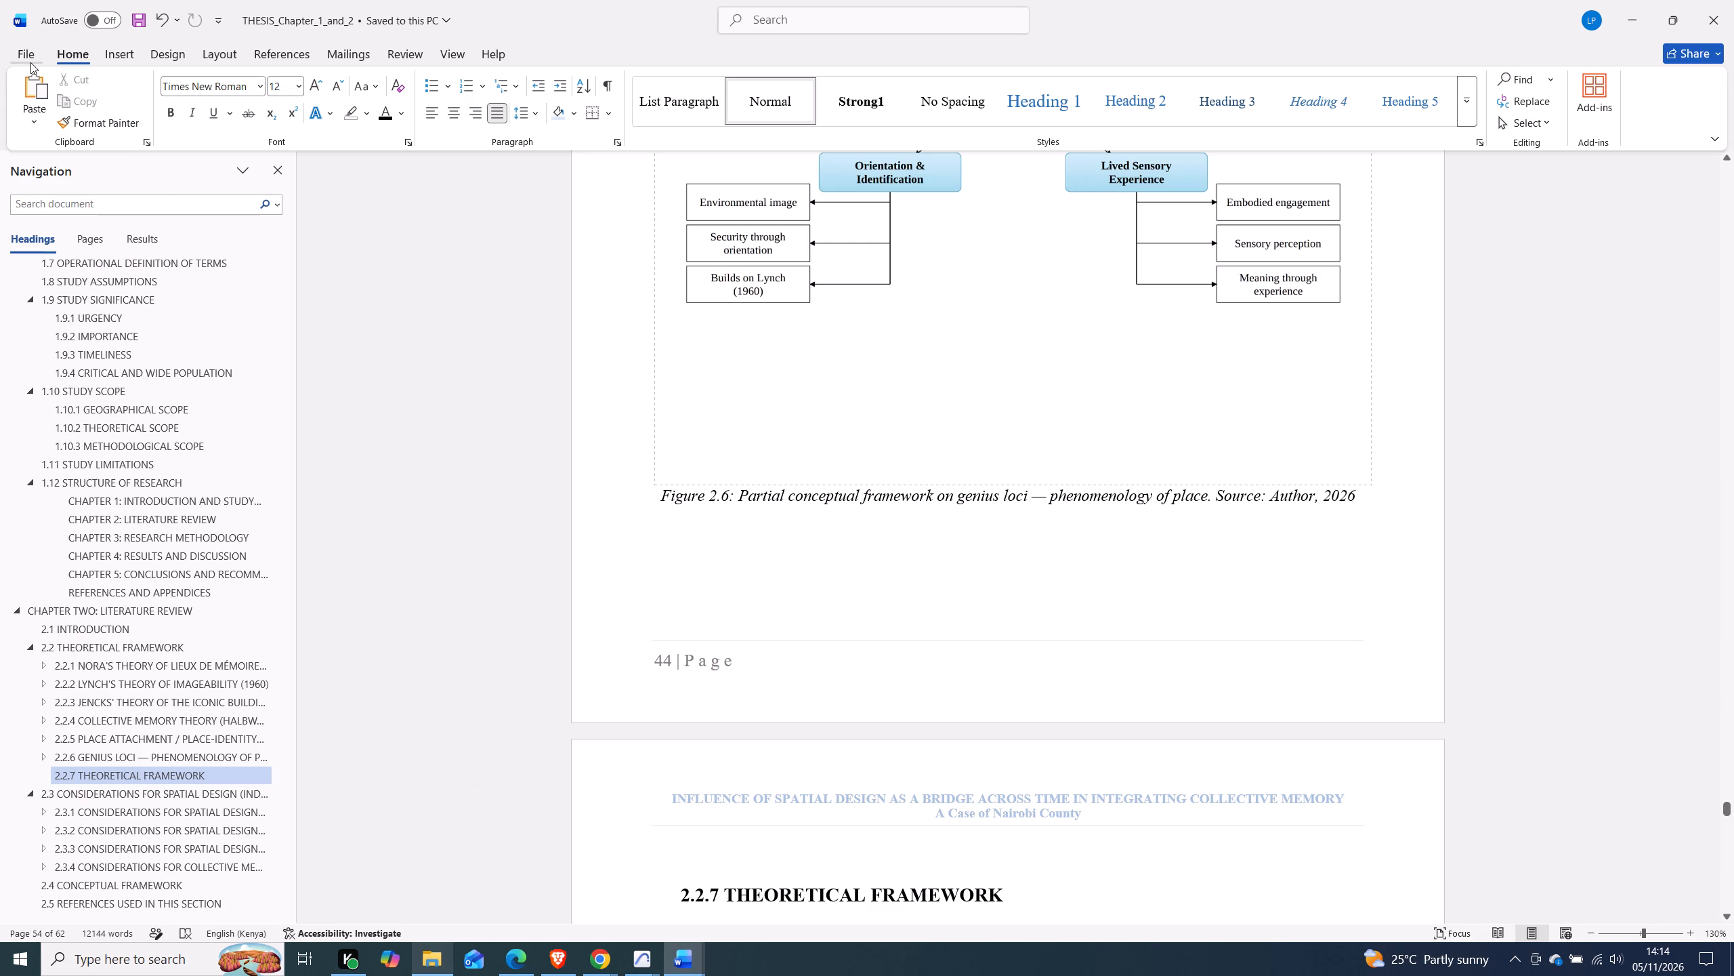
pyautogui.click(30, 62)
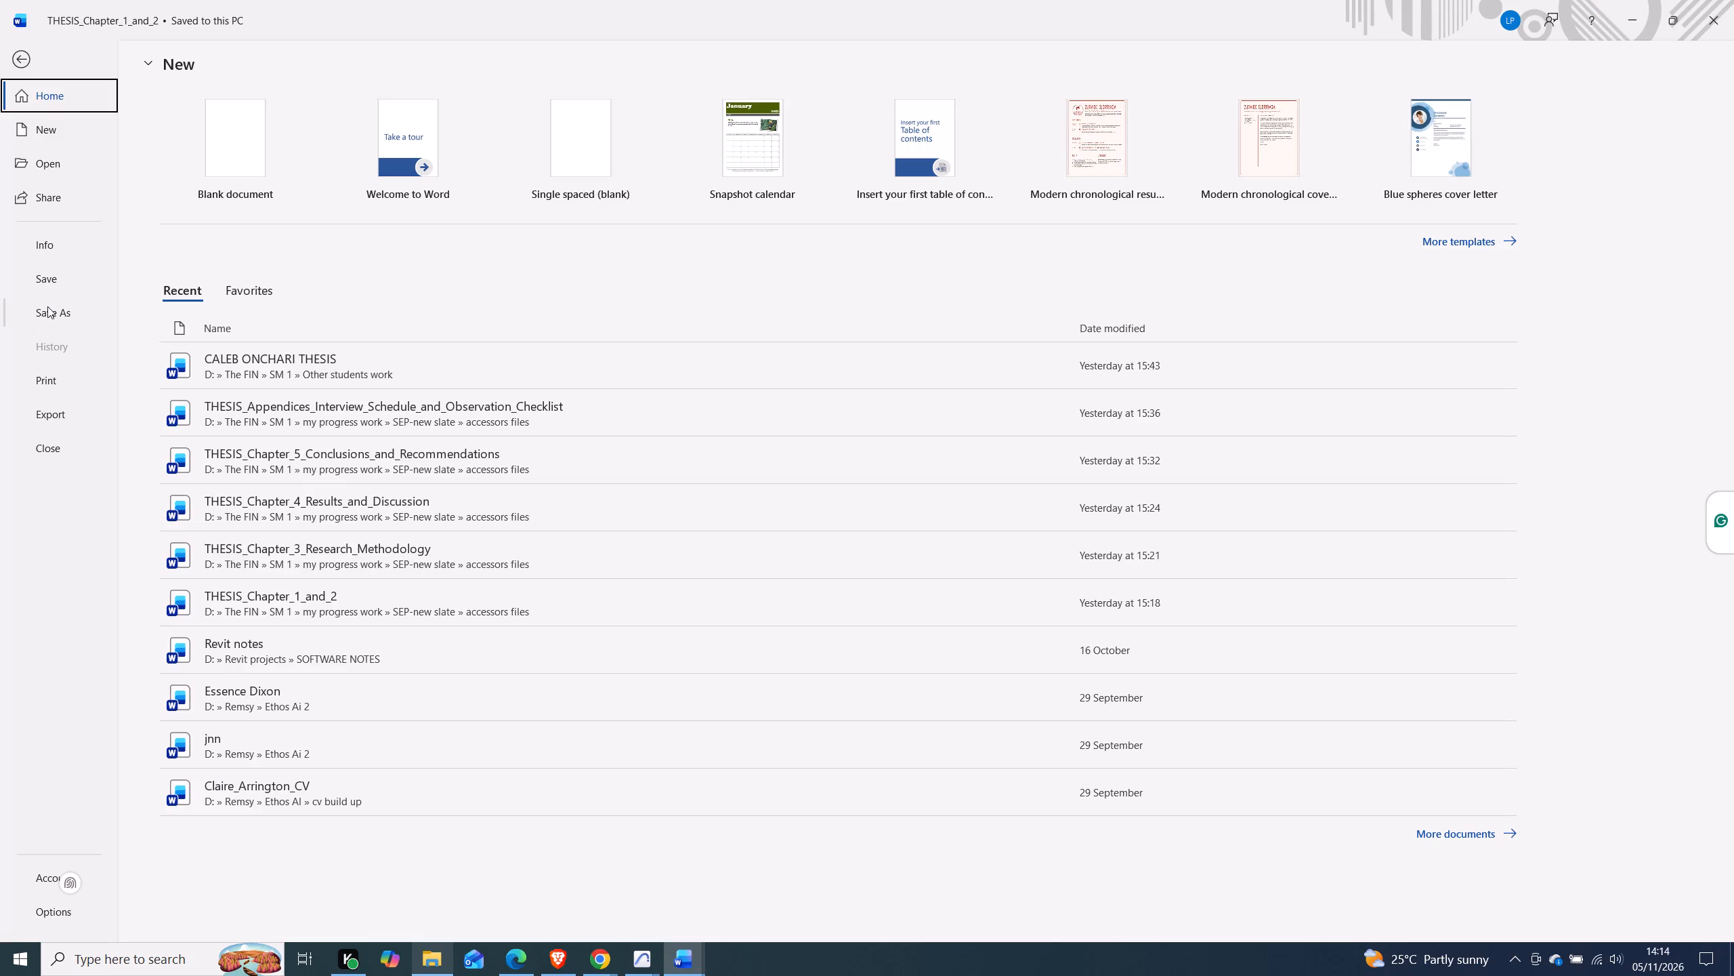
pyautogui.click(47, 306)
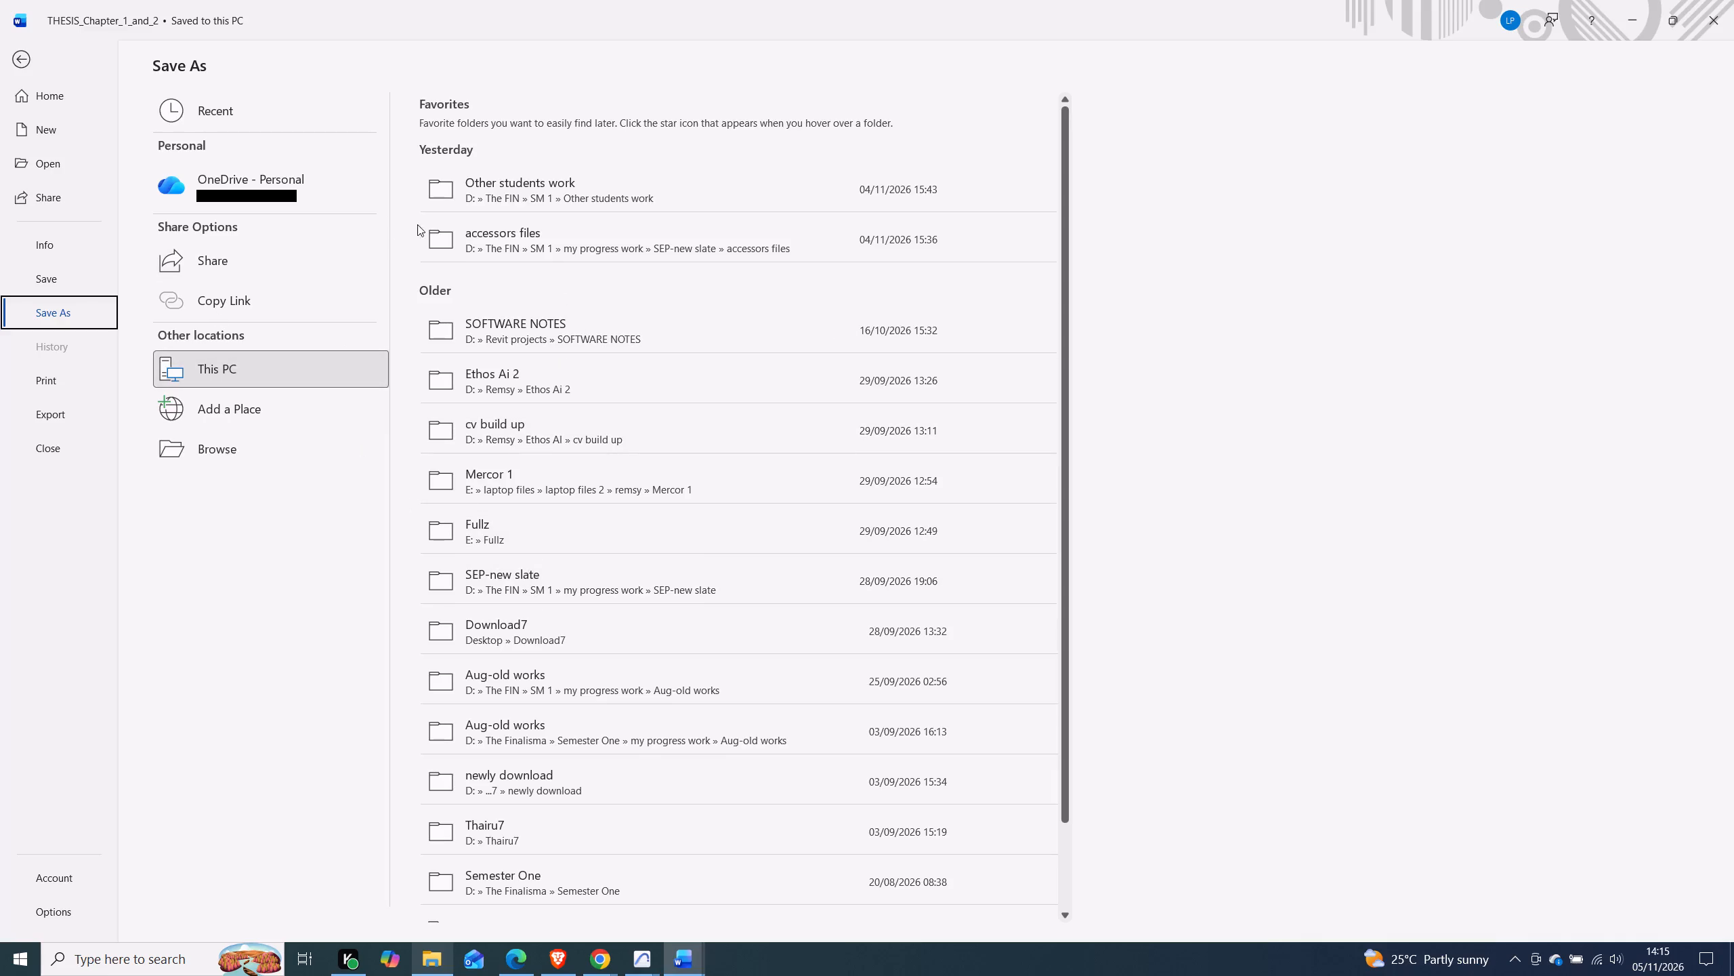
pyautogui.doubleClick(580, 221)
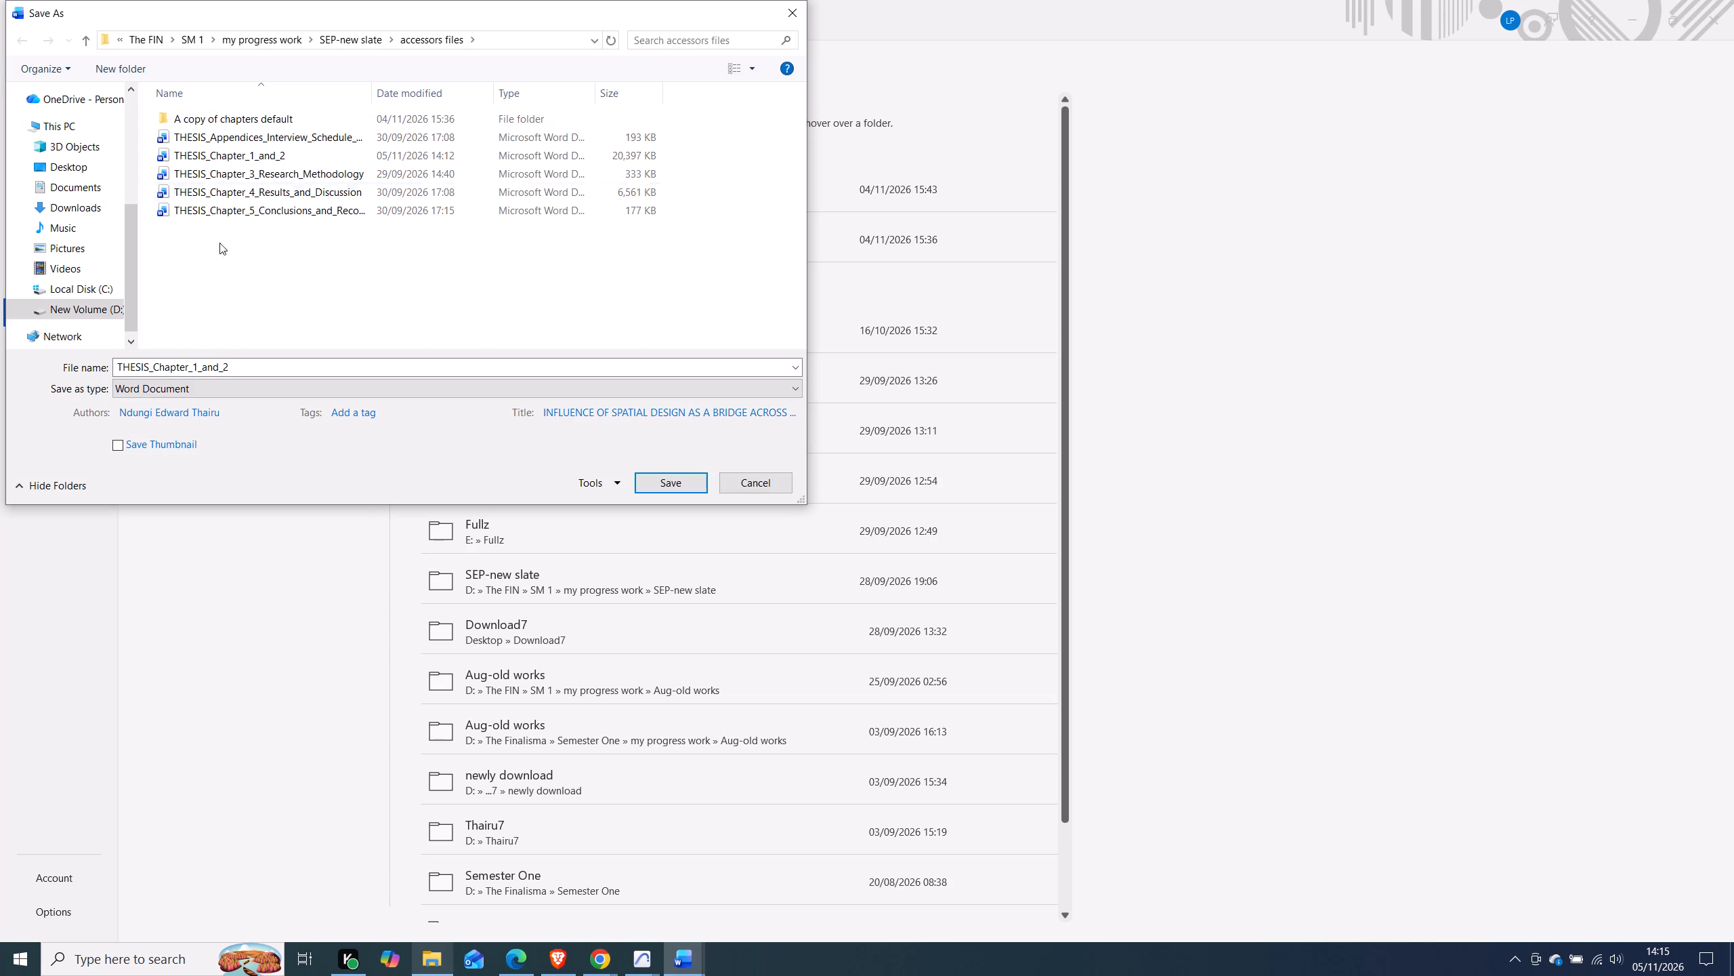
pyautogui.click(218, 386)
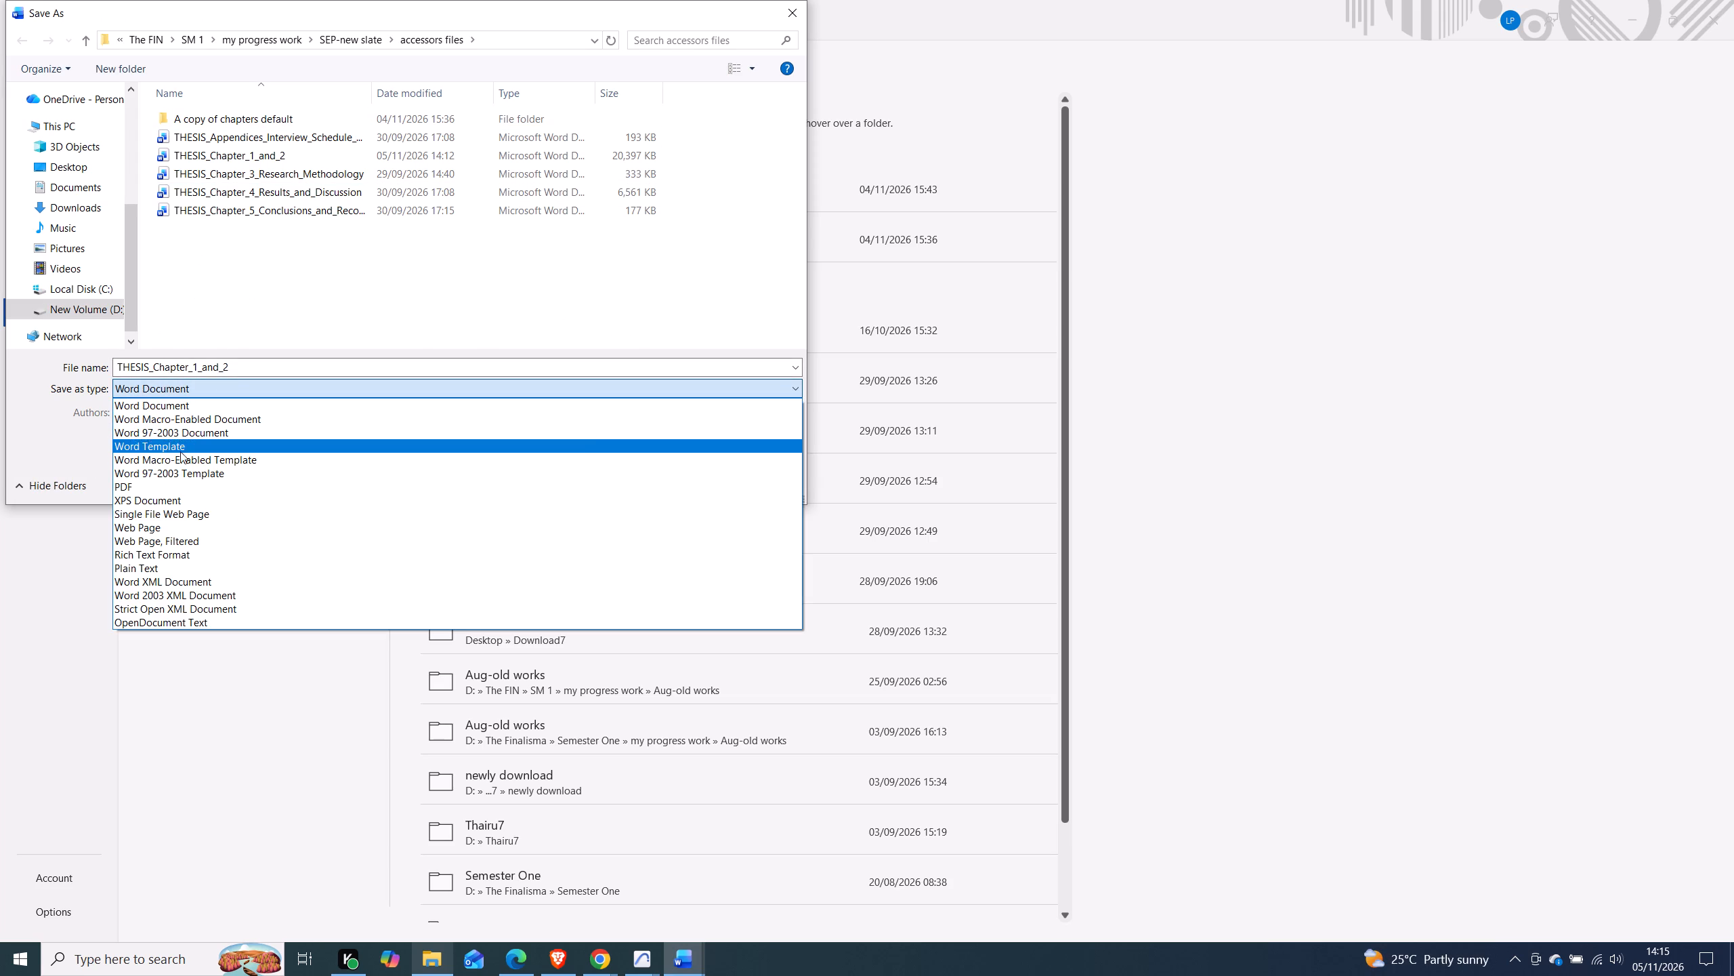
pyautogui.click(140, 484)
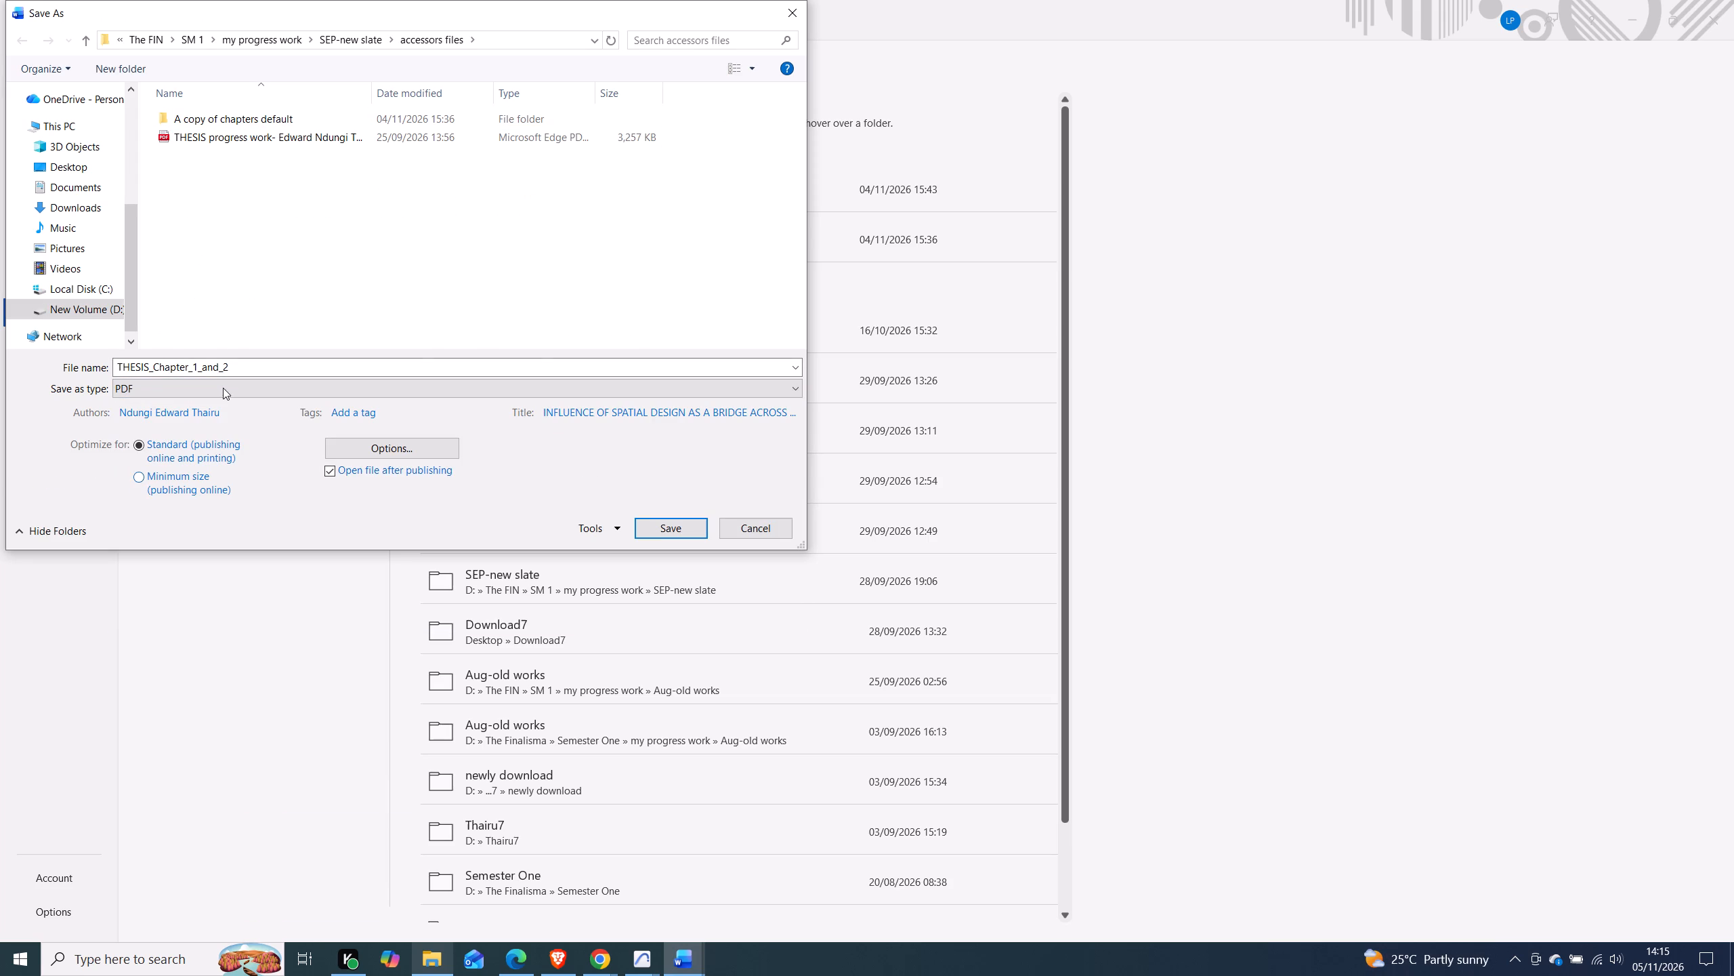
pyautogui.click(240, 370)
pyautogui.click(240, 370)
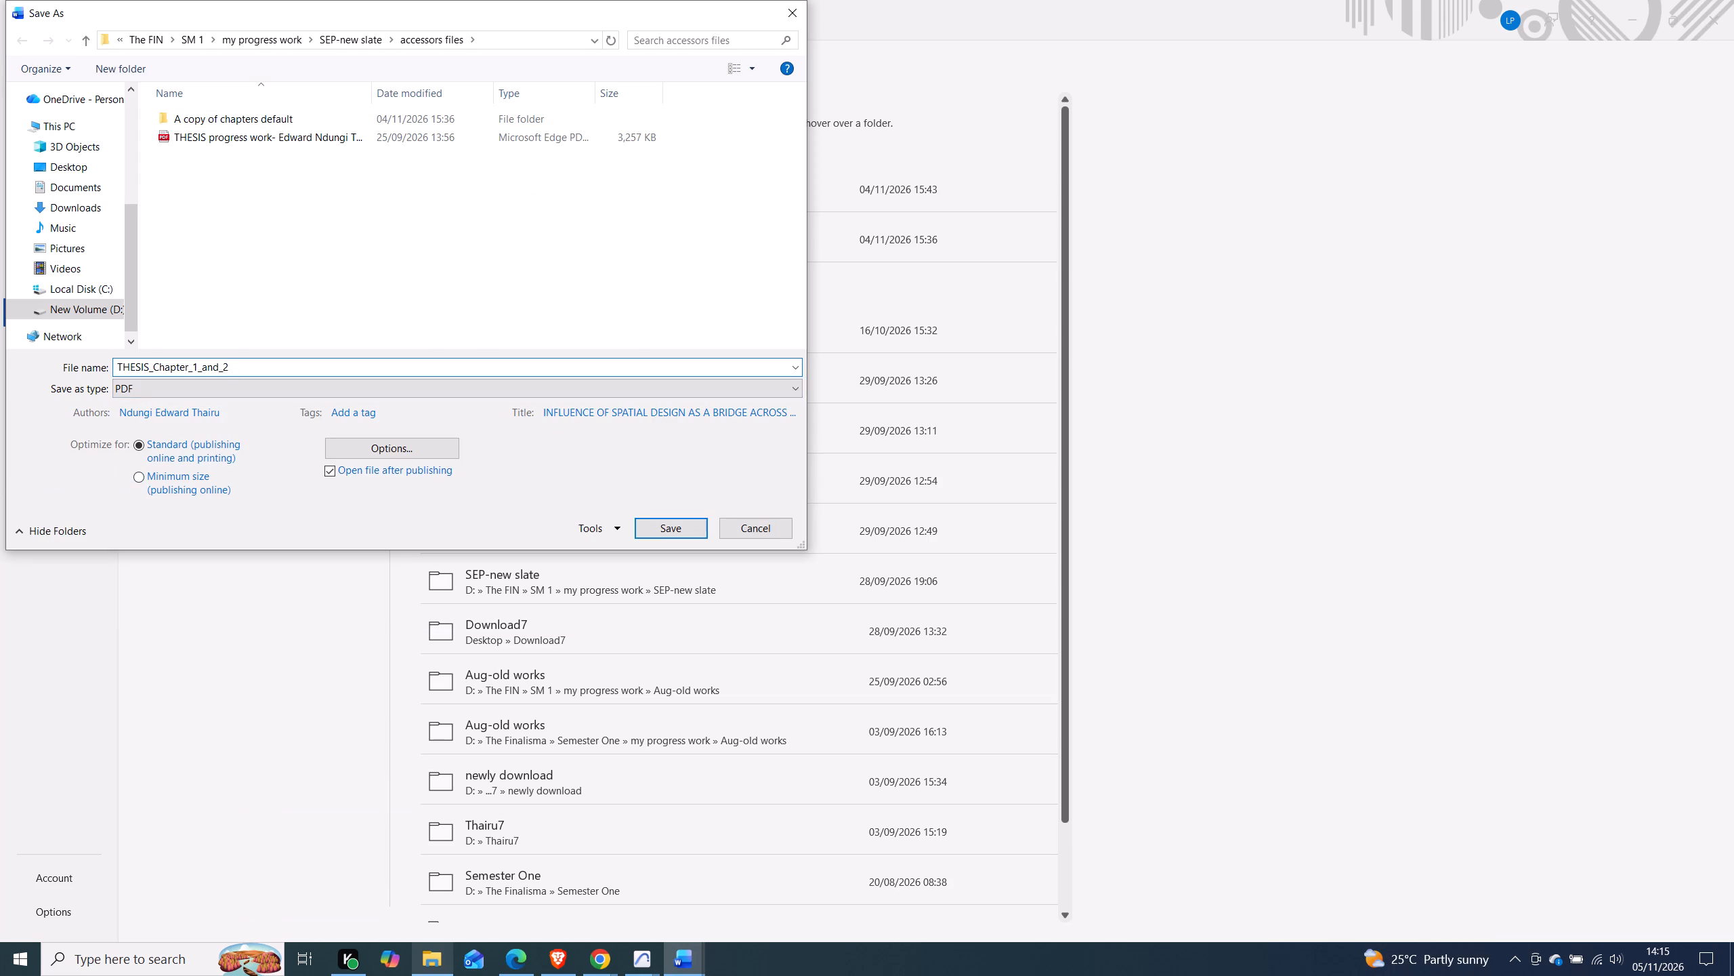
pyautogui.press('space')
pyautogui.write('pro')
pyautogui.write('gress work nov')
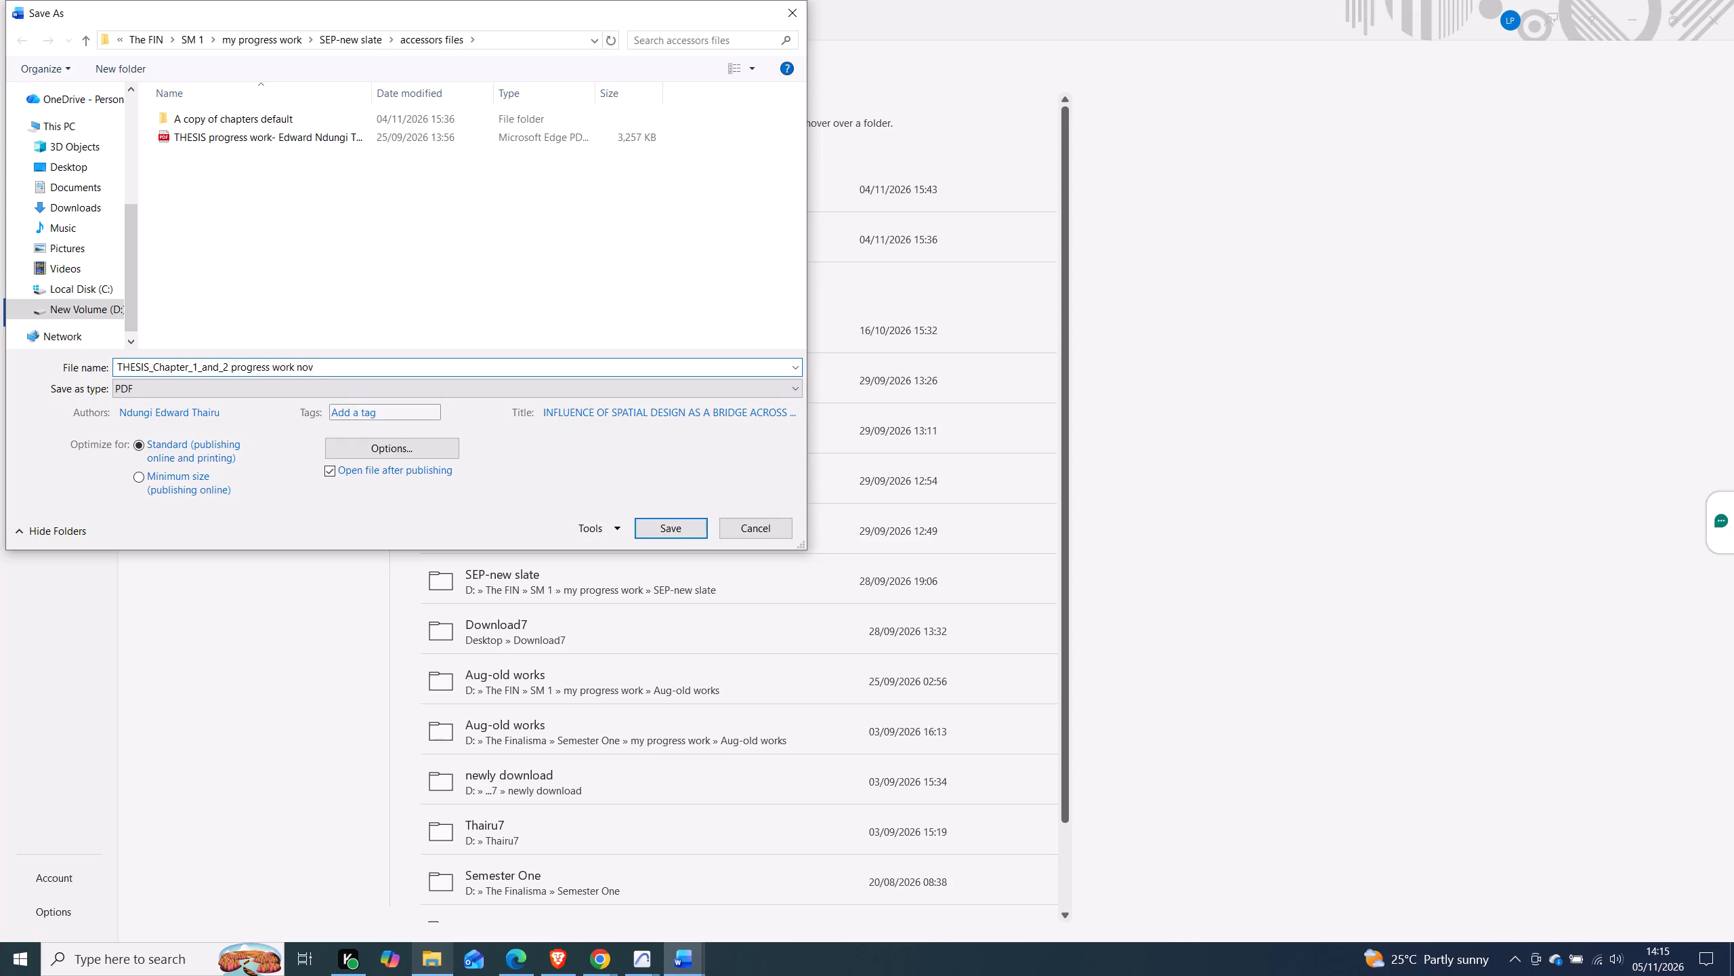
pyautogui.click(697, 534)
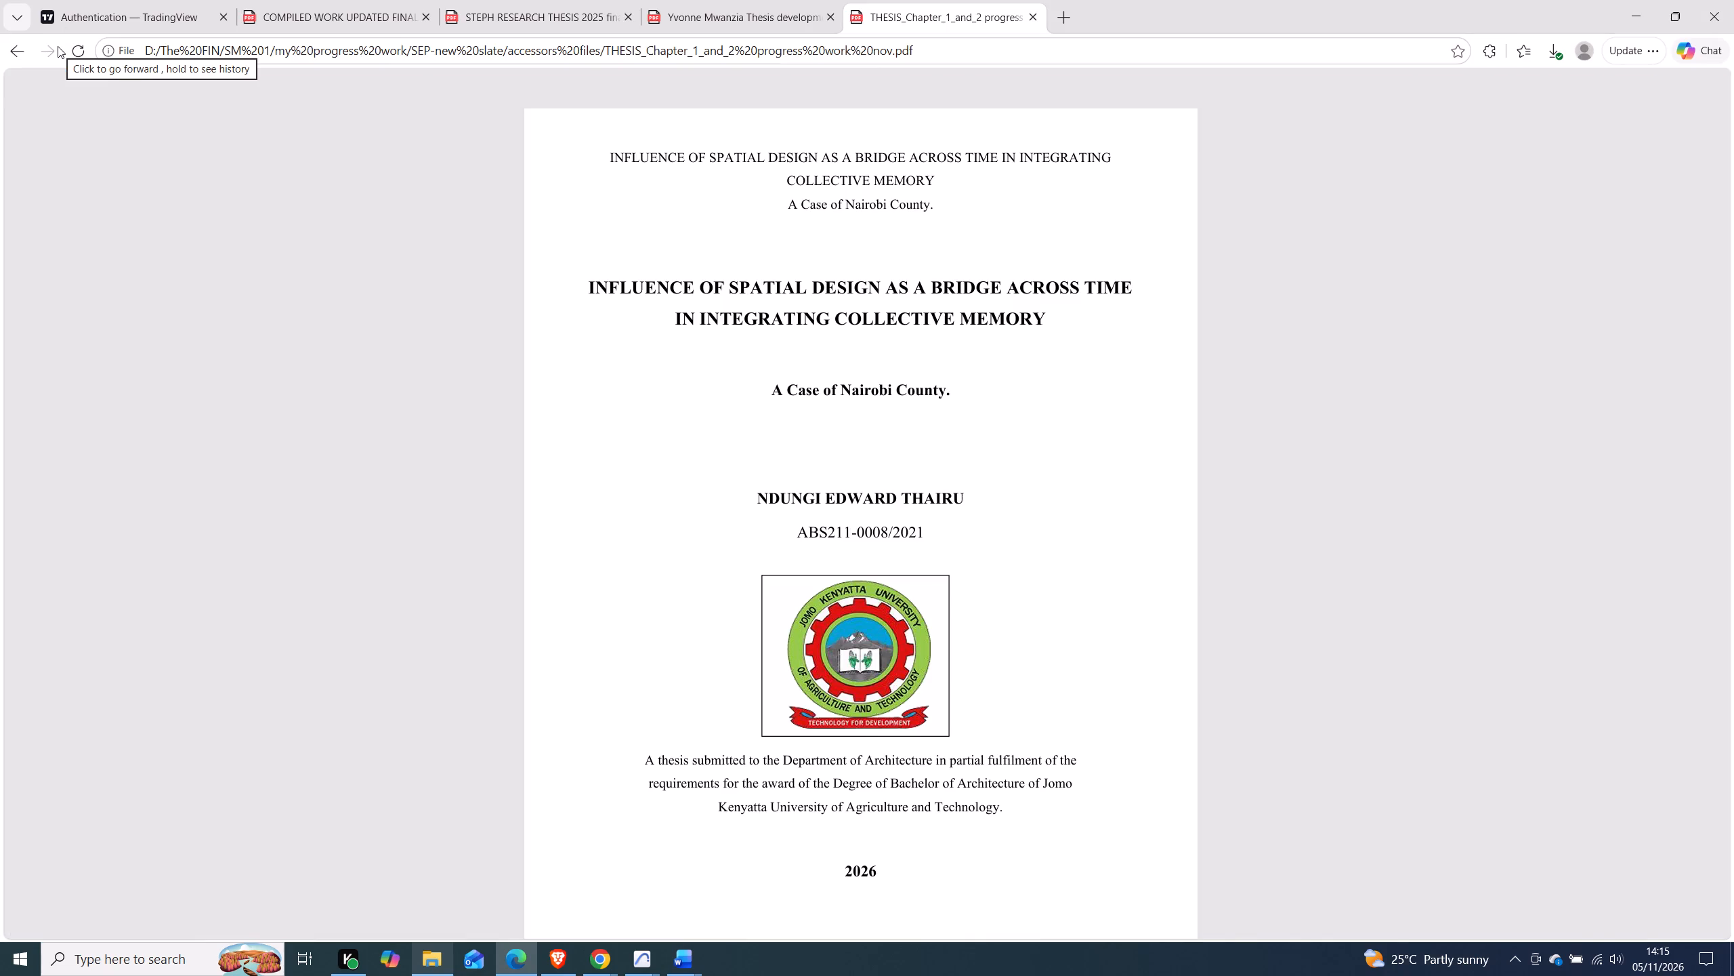
# Review the exported thesis PDF's preliminary pages, from the title page through the acknowledgements and inspiration to the table of contents.
pyautogui.scroll(-9, 749, 293)
pyautogui.scroll(-7, 866, 165)
pyautogui.scroll(4, 853, 218)
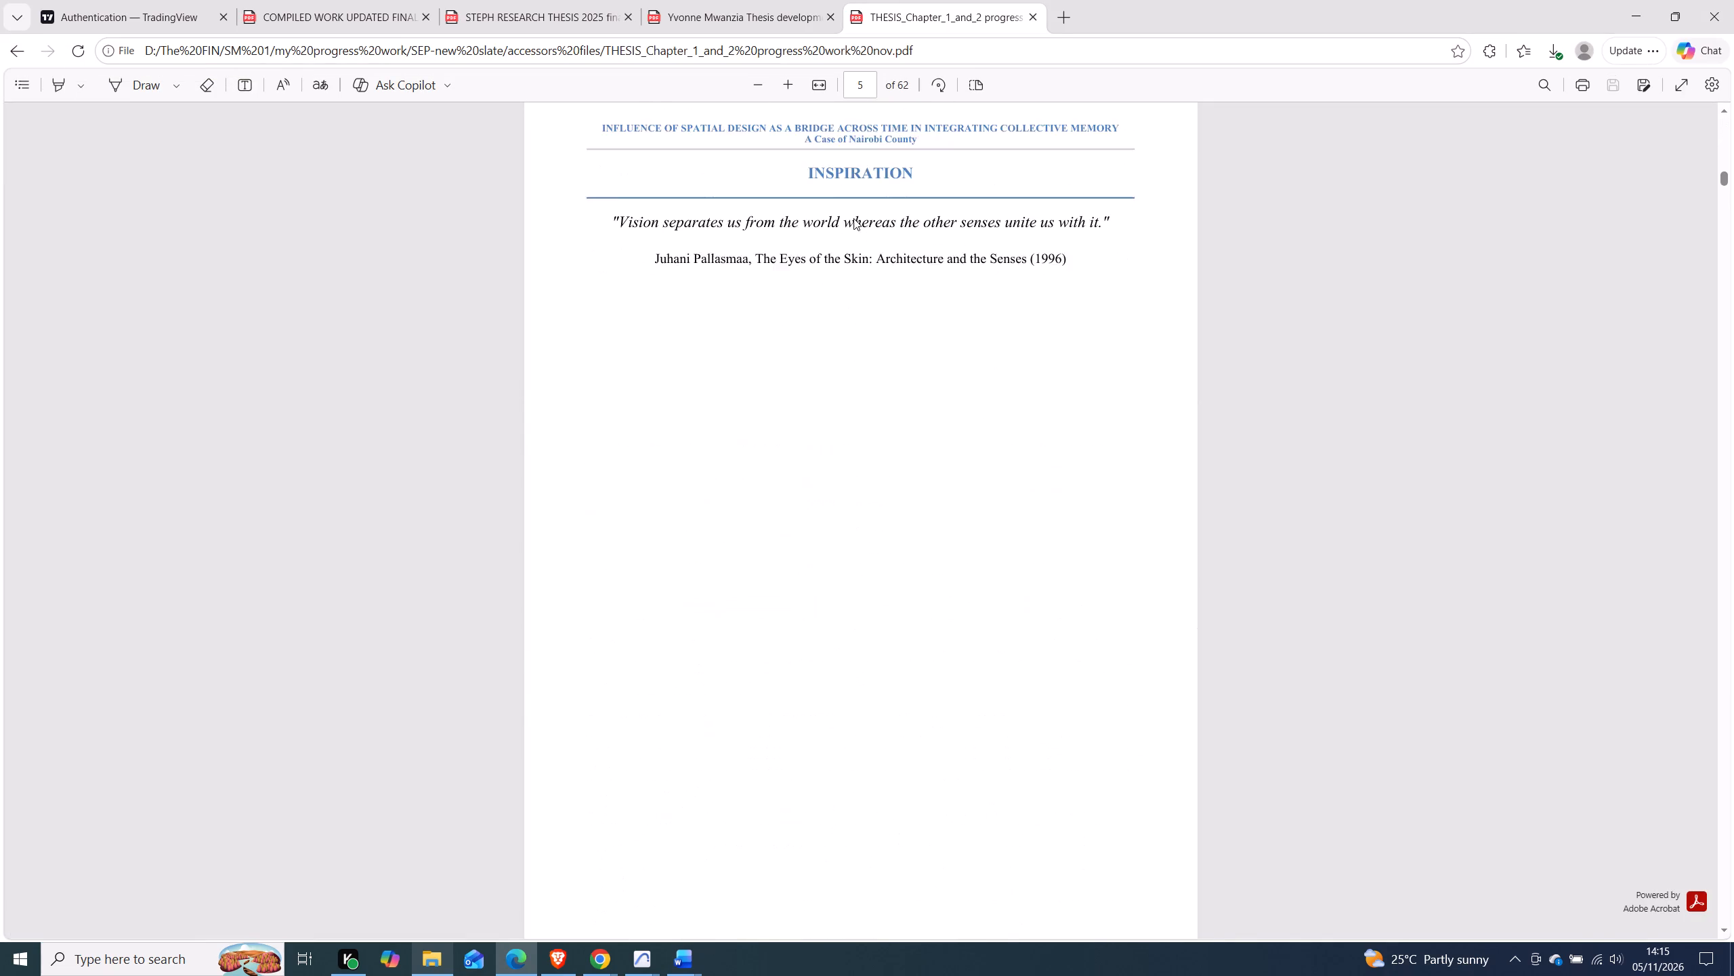
pyautogui.scroll(8, 853, 218)
pyautogui.scroll(-10, 849, 230)
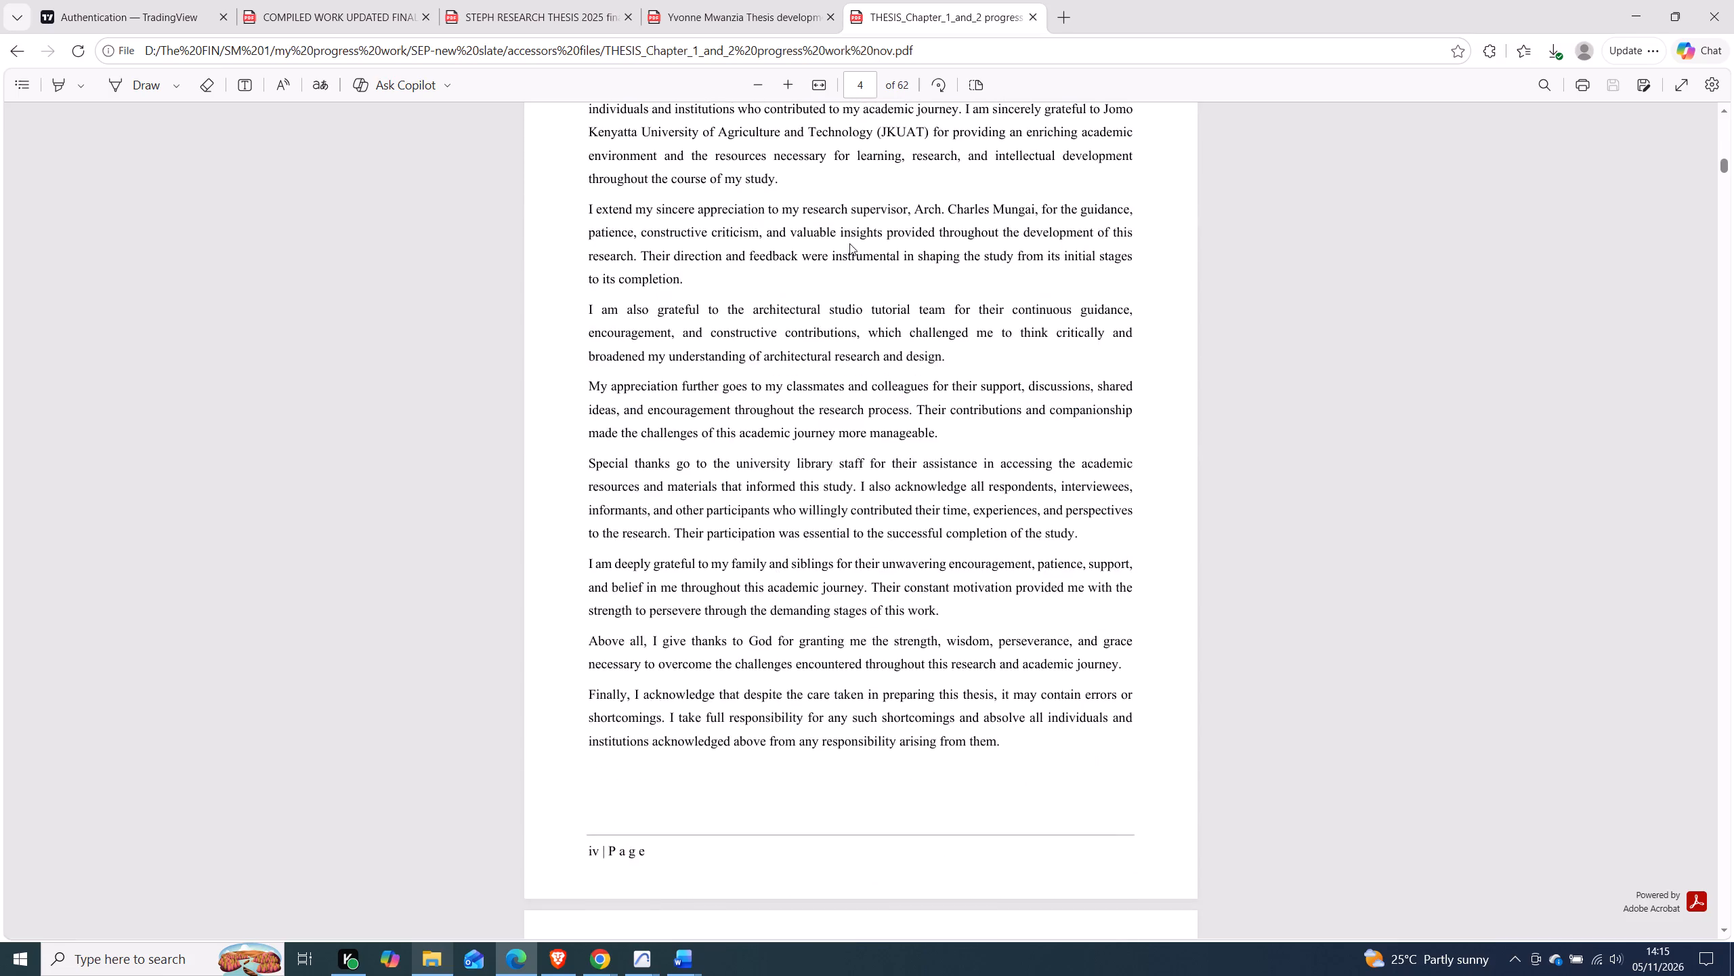
pyautogui.scroll(-10, 849, 243)
pyautogui.scroll(2, 847, 254)
pyautogui.scroll(-6, 847, 254)
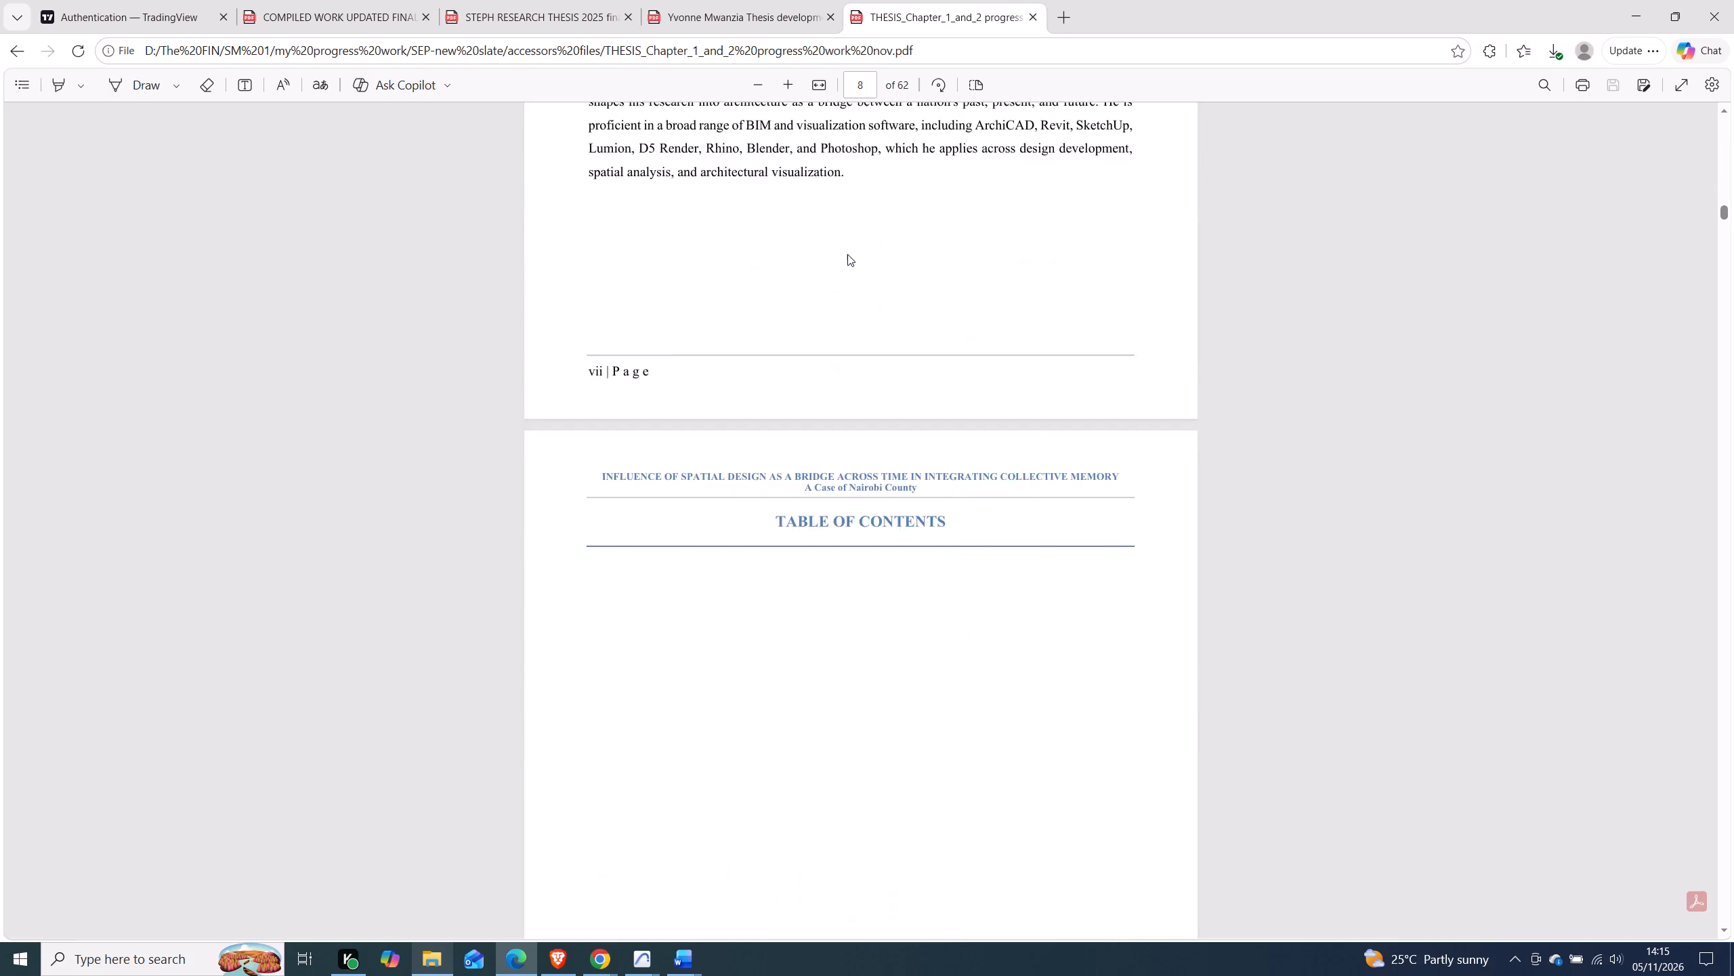
pyautogui.scroll(-13, 847, 254)
# Skim the body pages of Chapters 1 and 2 in the thesis PDF, checking the layout of figures, tables and partial conceptual frameworks.
pyautogui.scroll(-6, 847, 264)
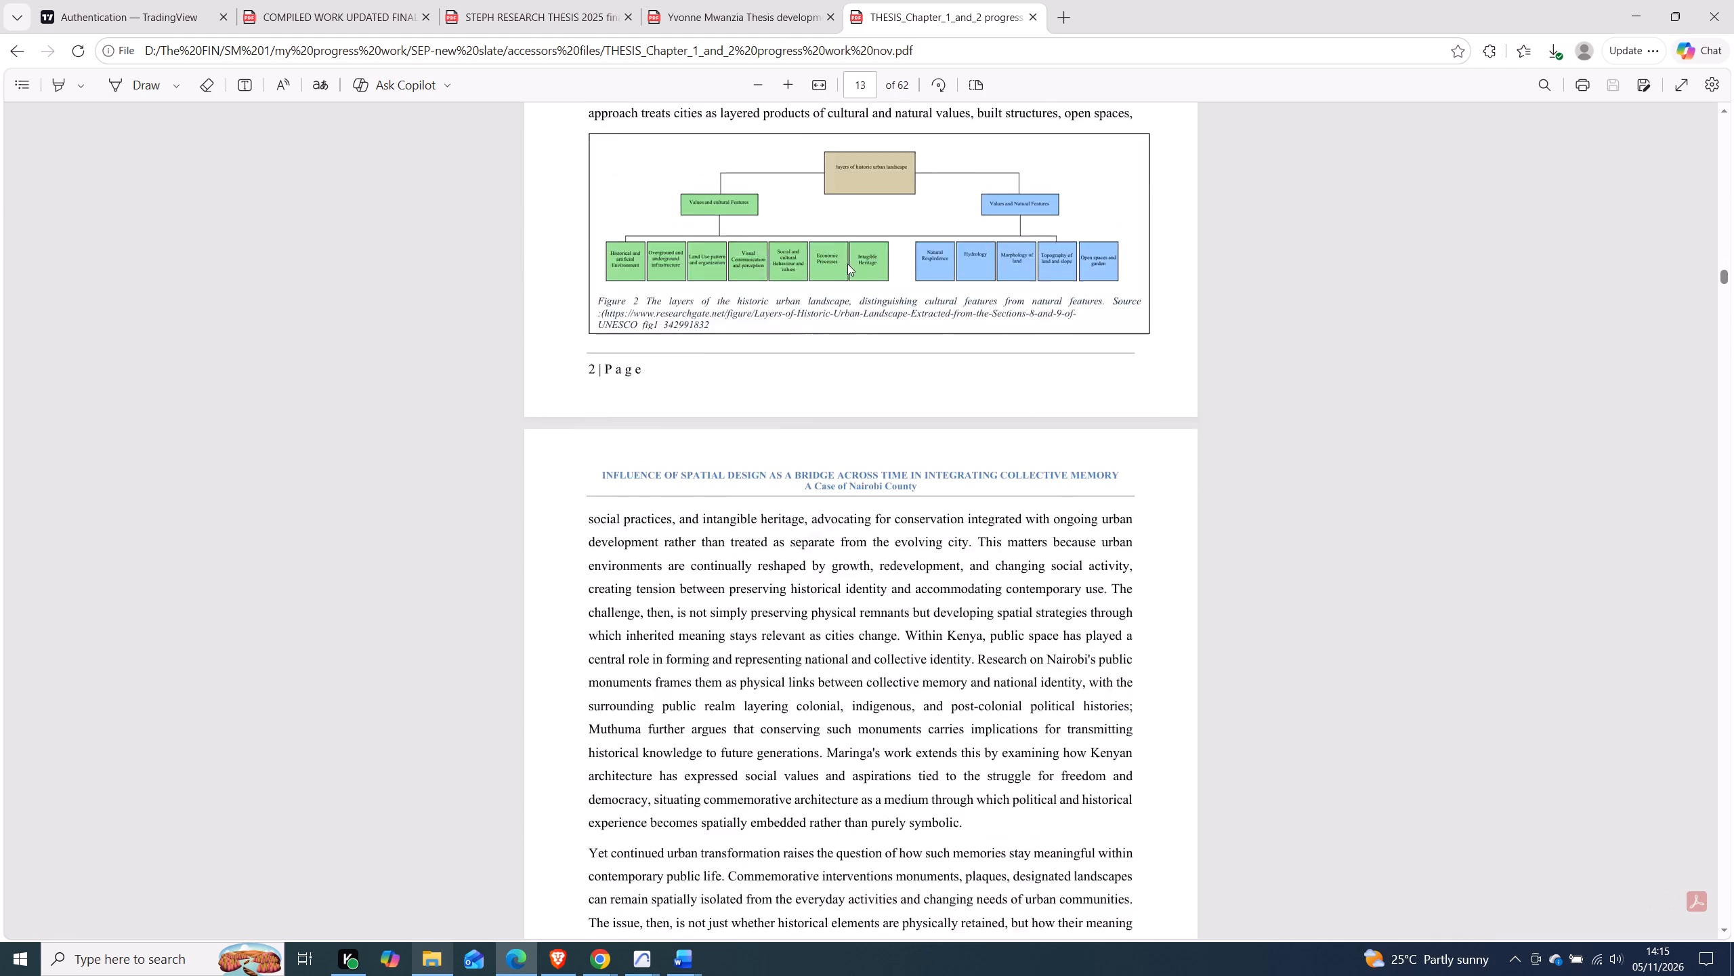
pyautogui.scroll(-20, 847, 264)
pyautogui.scroll(-14, 847, 264)
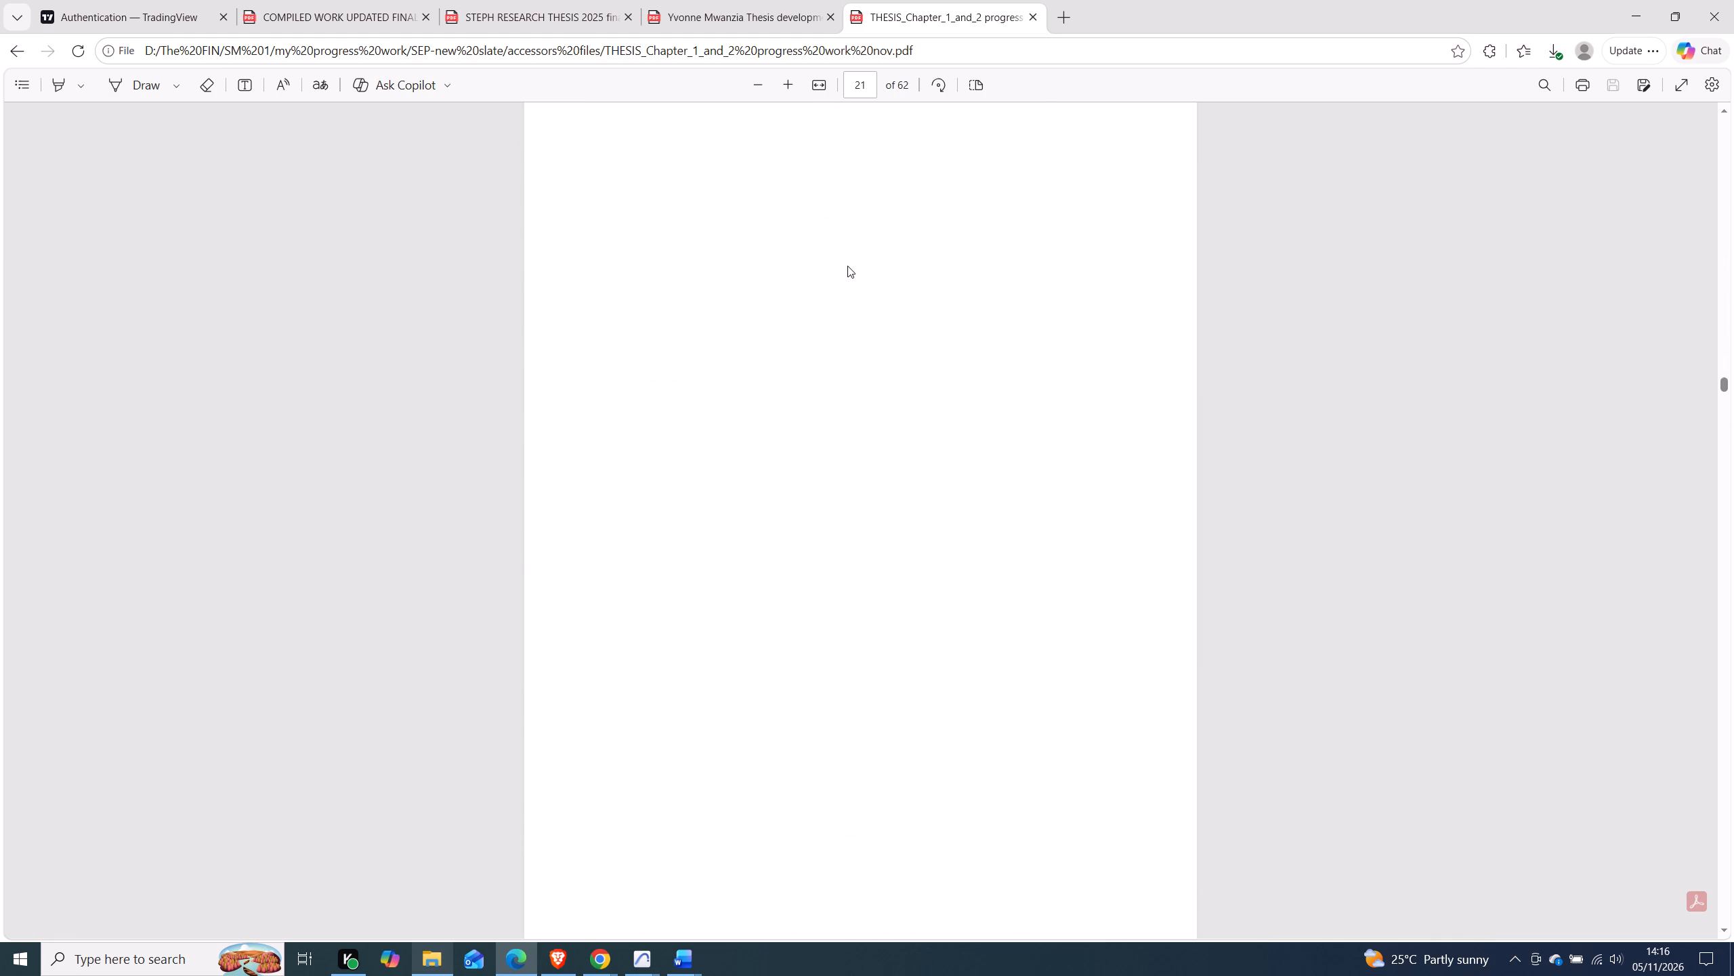
pyautogui.scroll(-20, 847, 266)
pyautogui.scroll(-14, 847, 266)
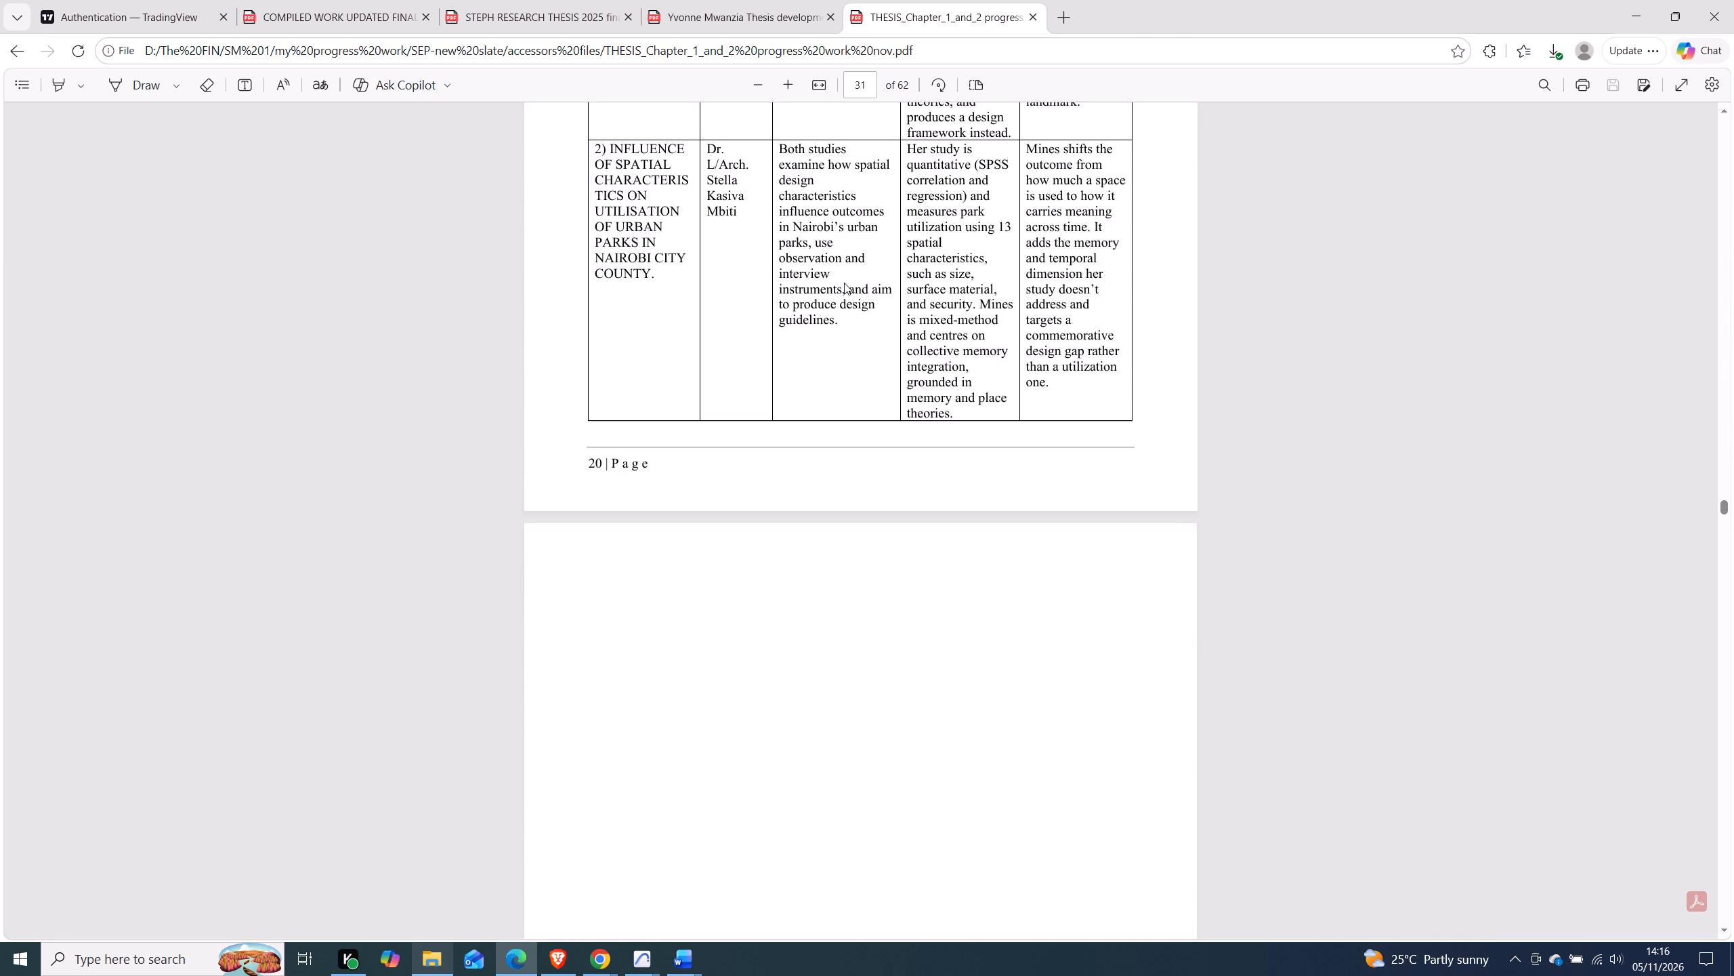
pyautogui.scroll(-9, 844, 283)
pyautogui.scroll(3, 844, 283)
pyautogui.scroll(-9, 844, 283)
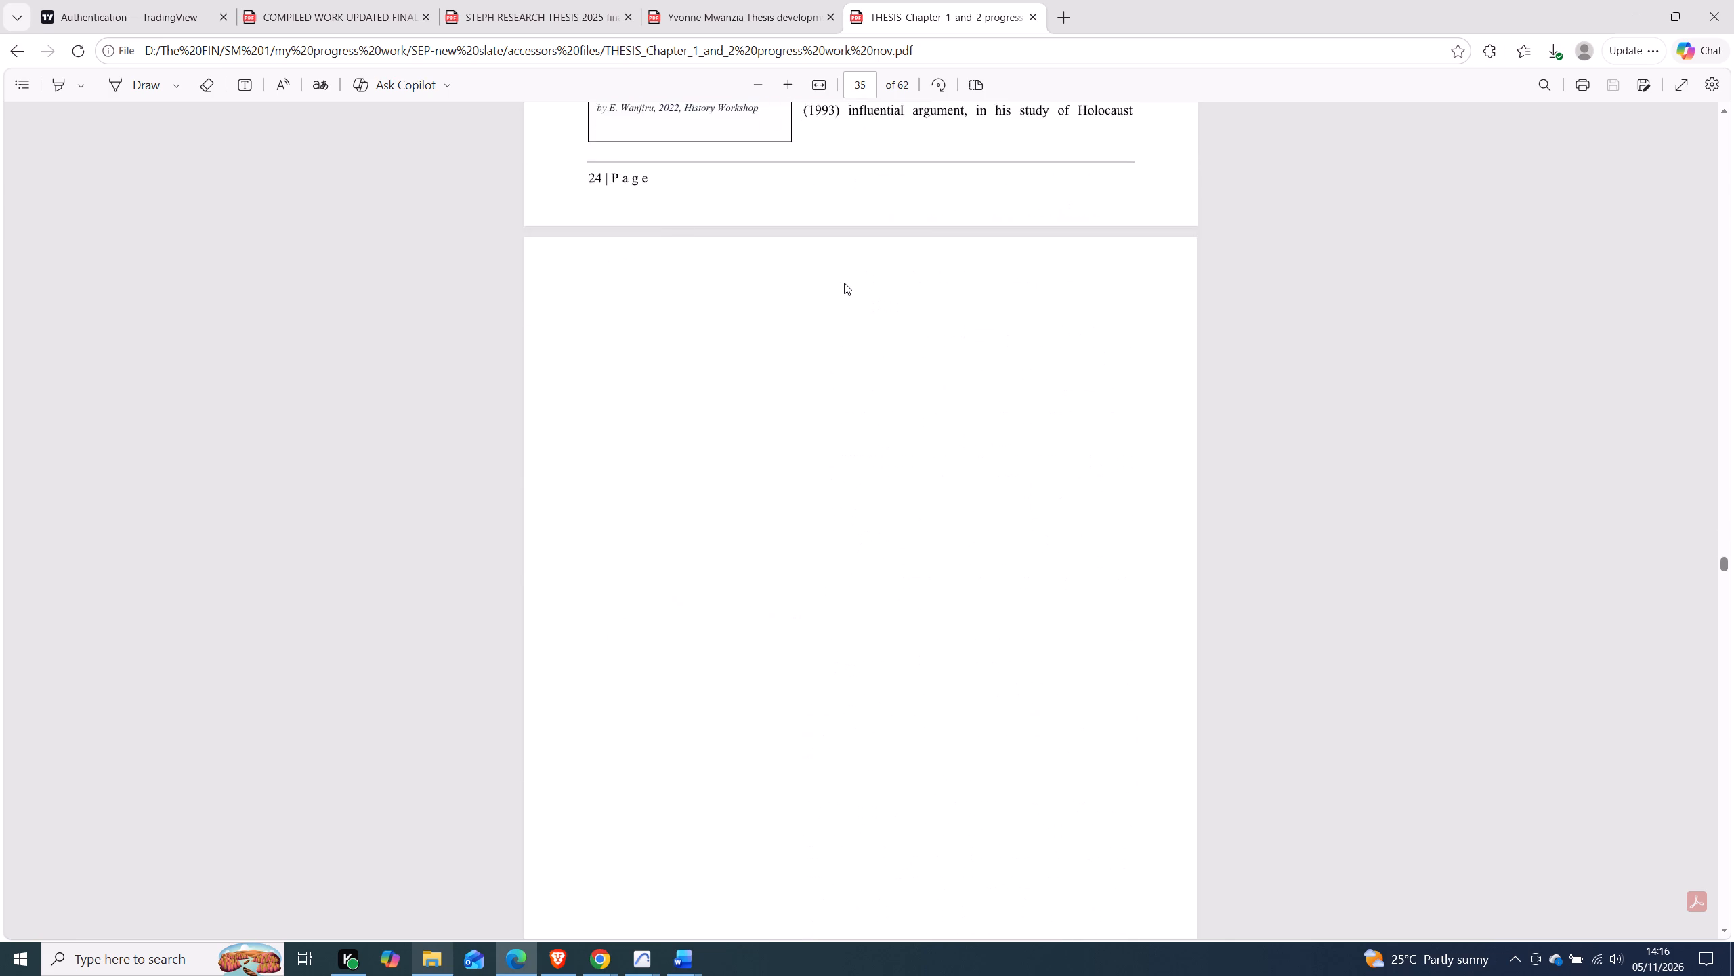
pyautogui.scroll(-10, 844, 283)
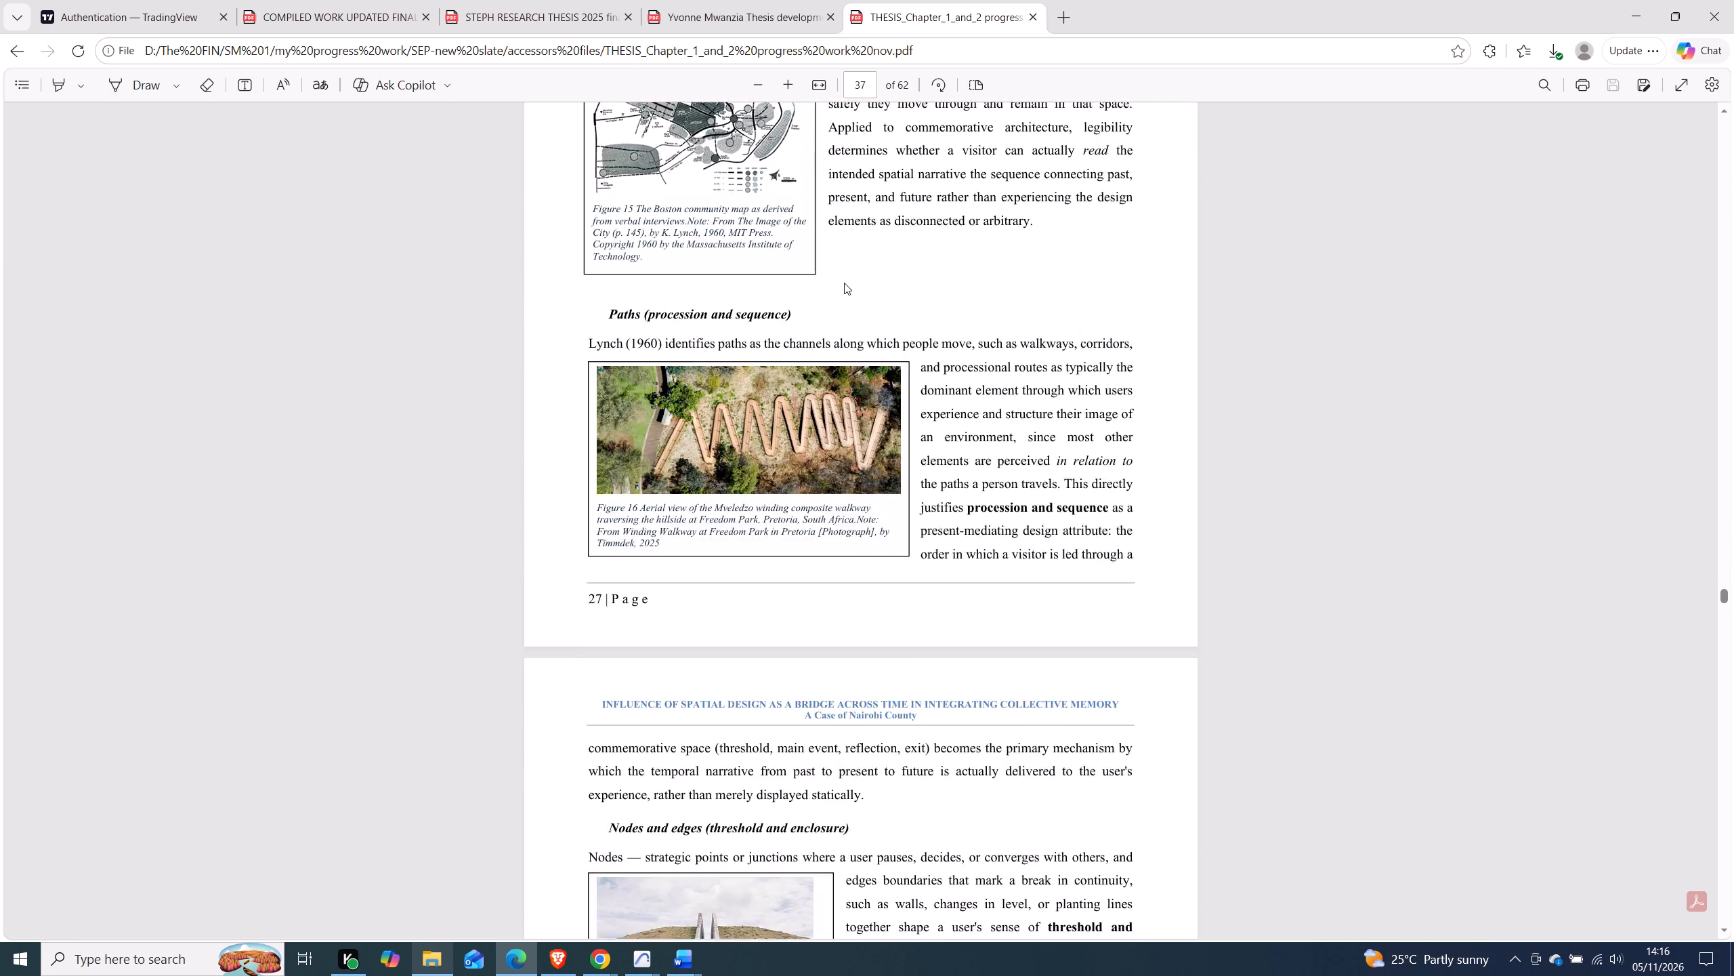
pyautogui.scroll(-11, 844, 283)
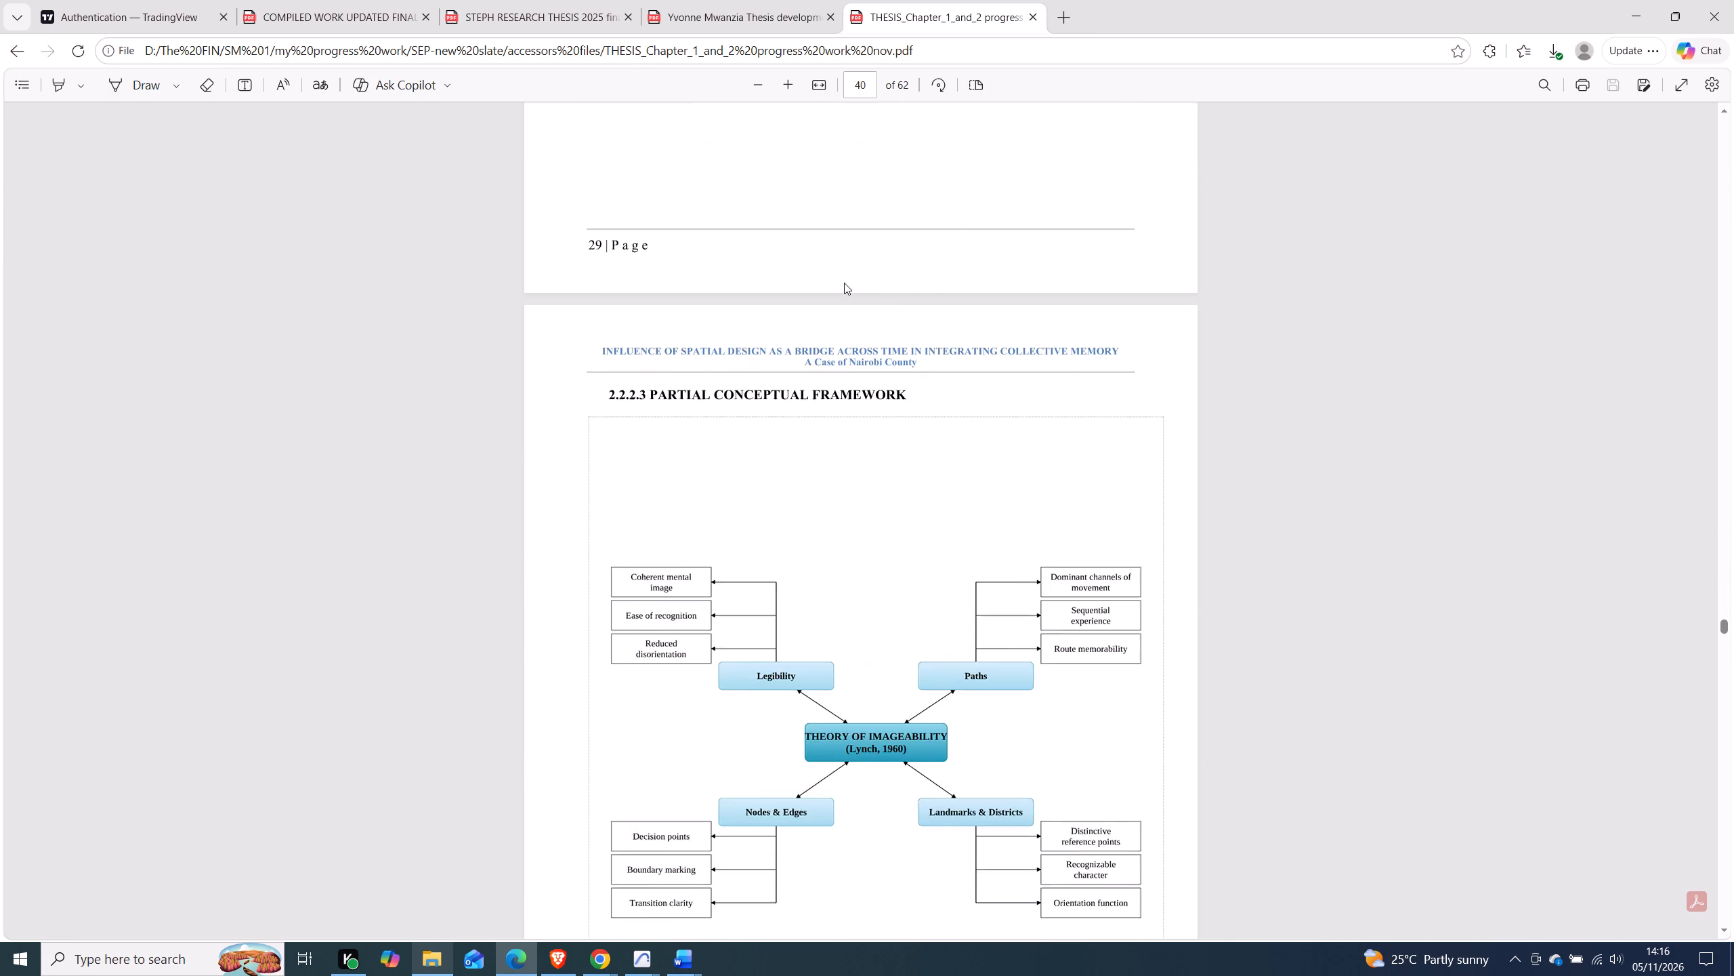
pyautogui.scroll(-20, 844, 283)
pyautogui.scroll(-6, 844, 283)
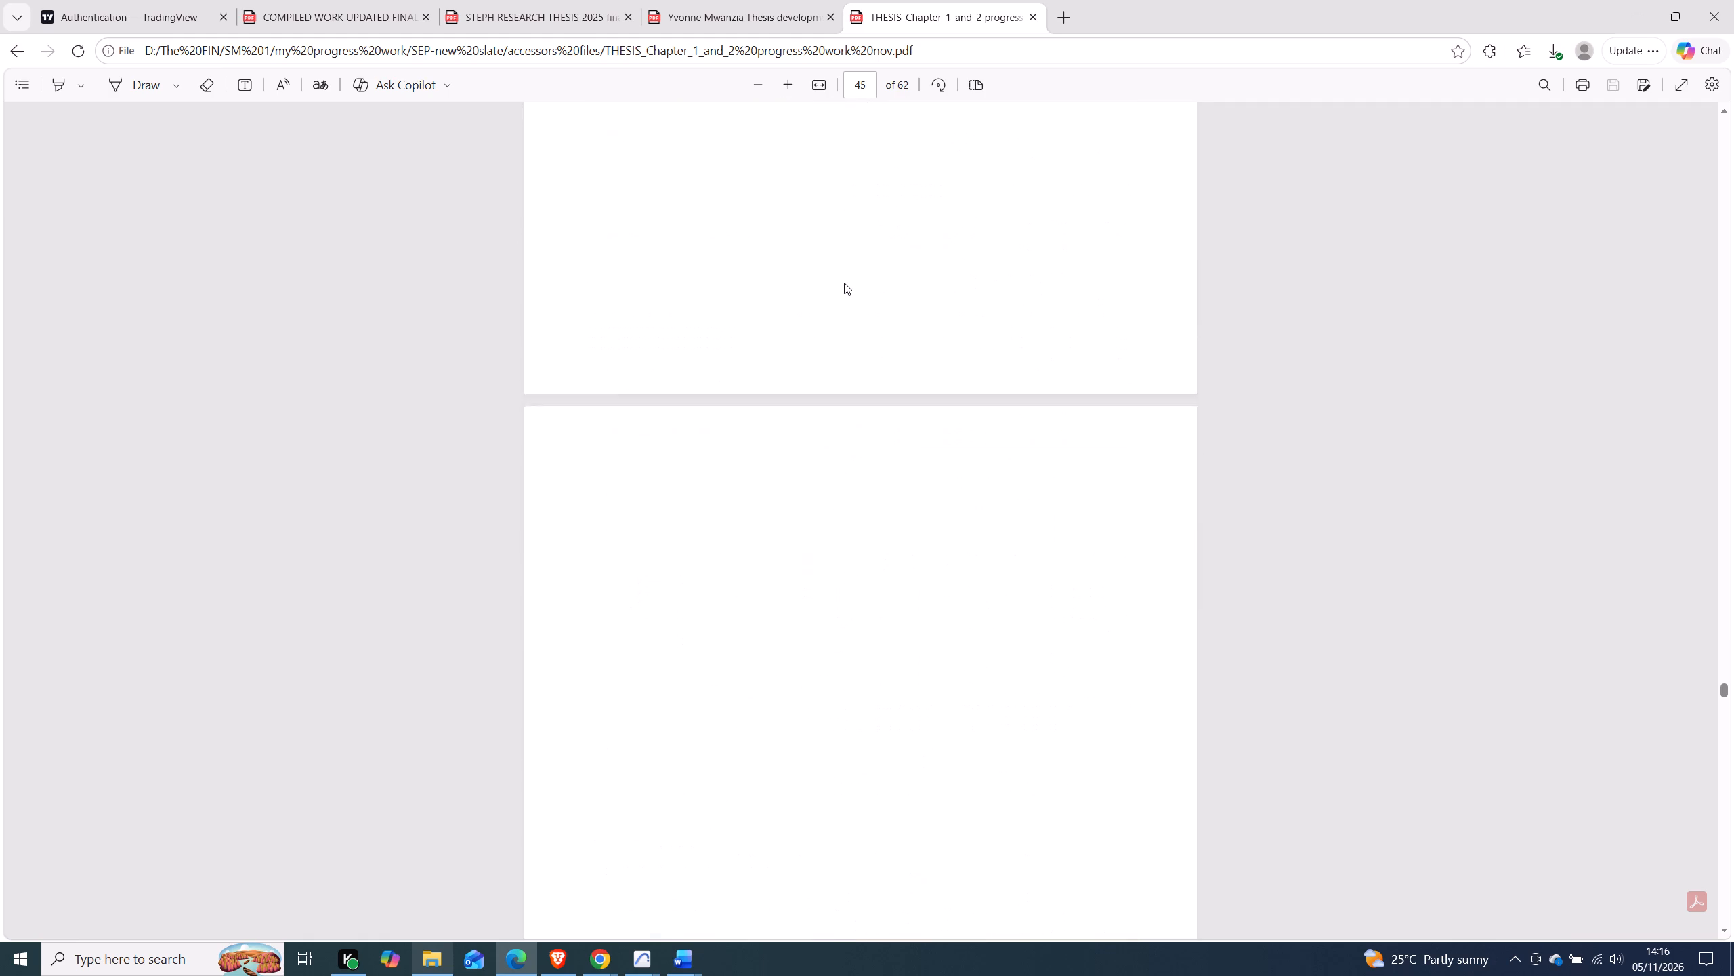
pyautogui.scroll(-20, 844, 283)
pyautogui.scroll(-6, 844, 283)
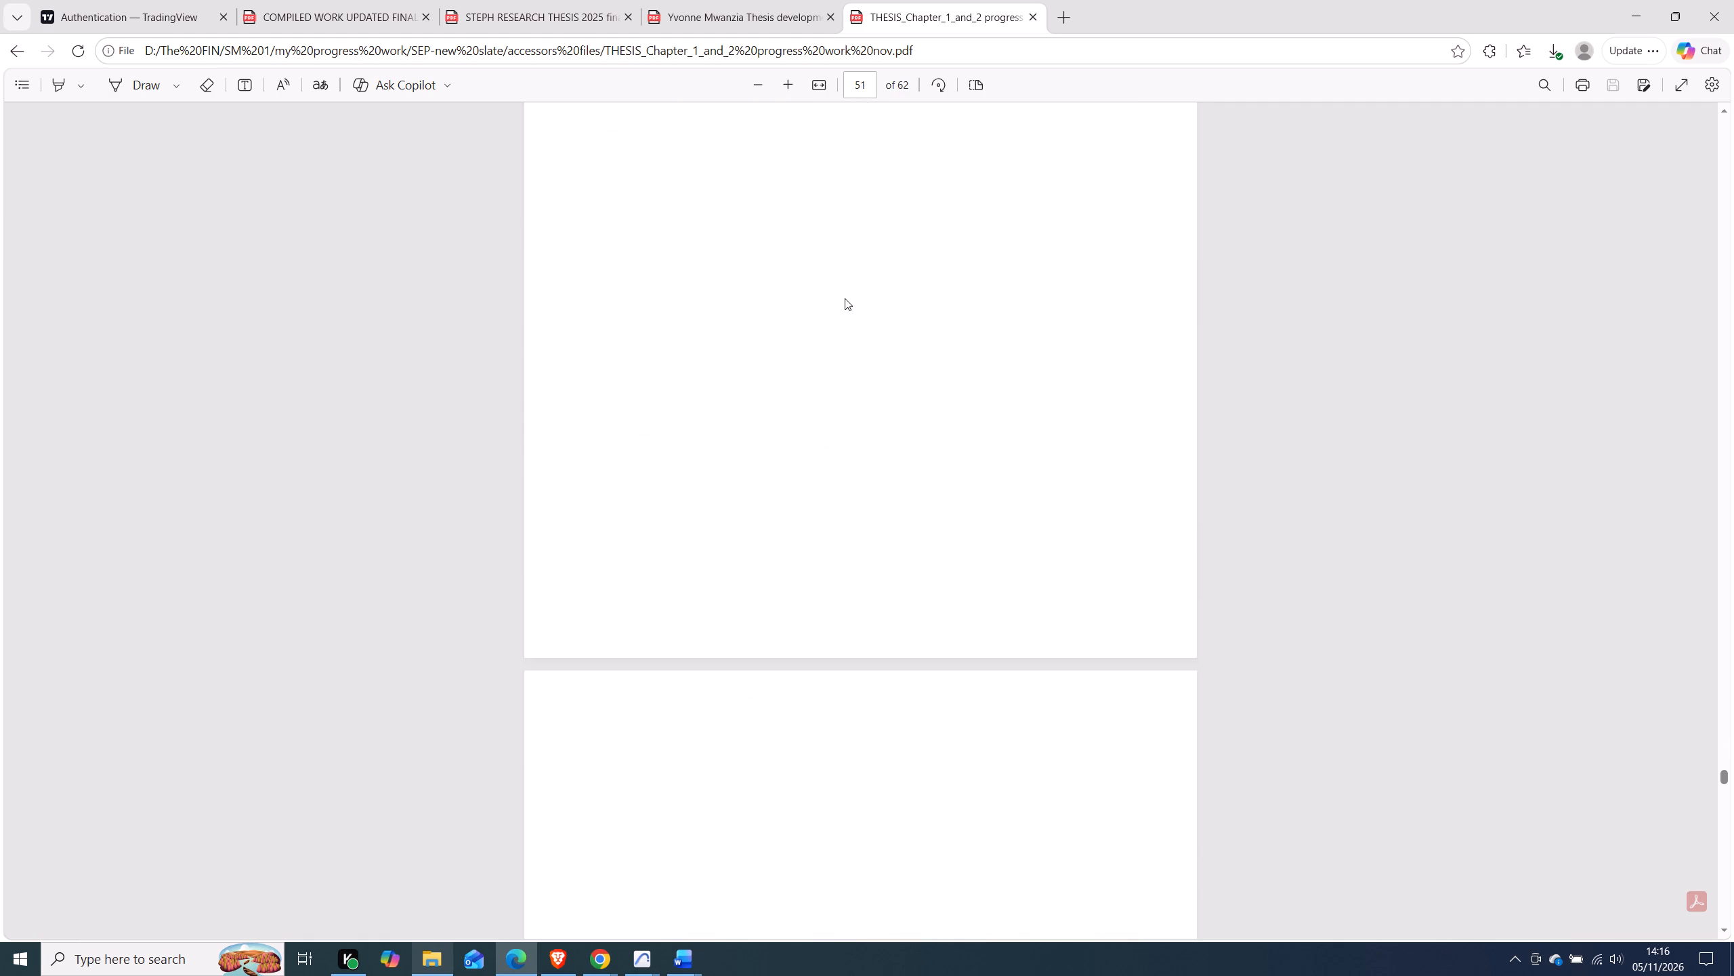
pyautogui.scroll(-20, 845, 298)
pyautogui.scroll(-4, 845, 298)
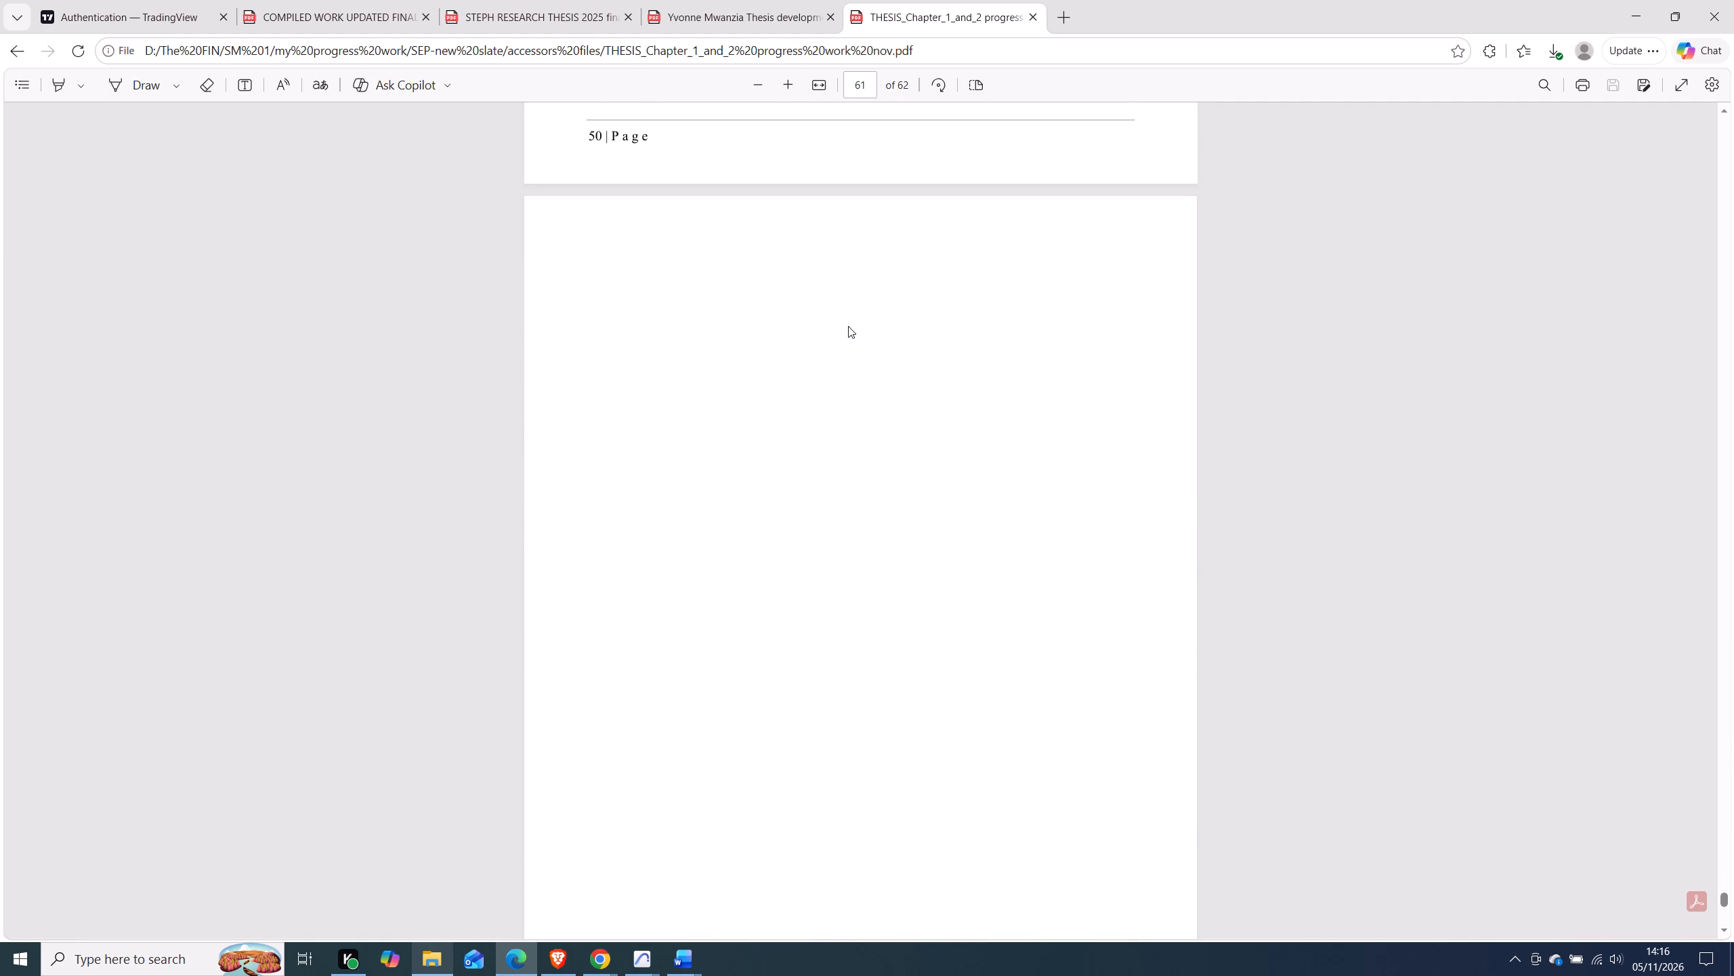
# Examine the closing pages of the thesis PDF: the references, the 2.4 Conceptual Framework diagram and the operationalisation sections before it.
pyautogui.scroll(-10, 848, 326)
pyautogui.scroll(3, 848, 326)
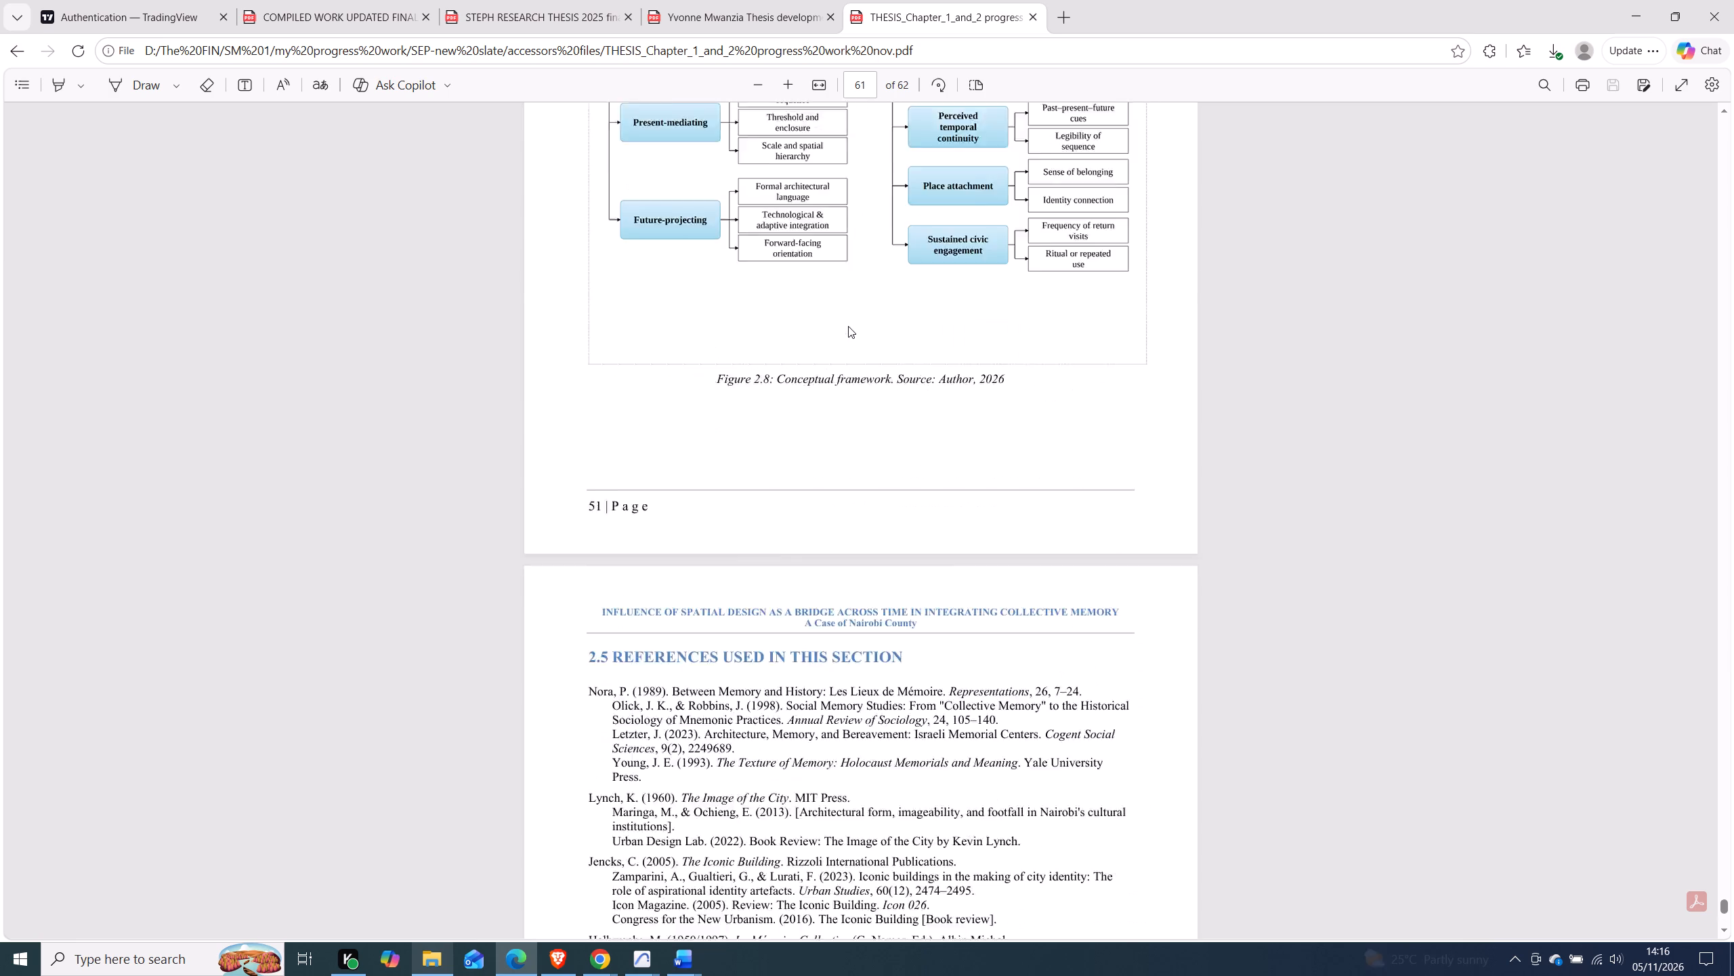
pyautogui.scroll(2, 848, 326)
pyautogui.scroll(-1, 848, 326)
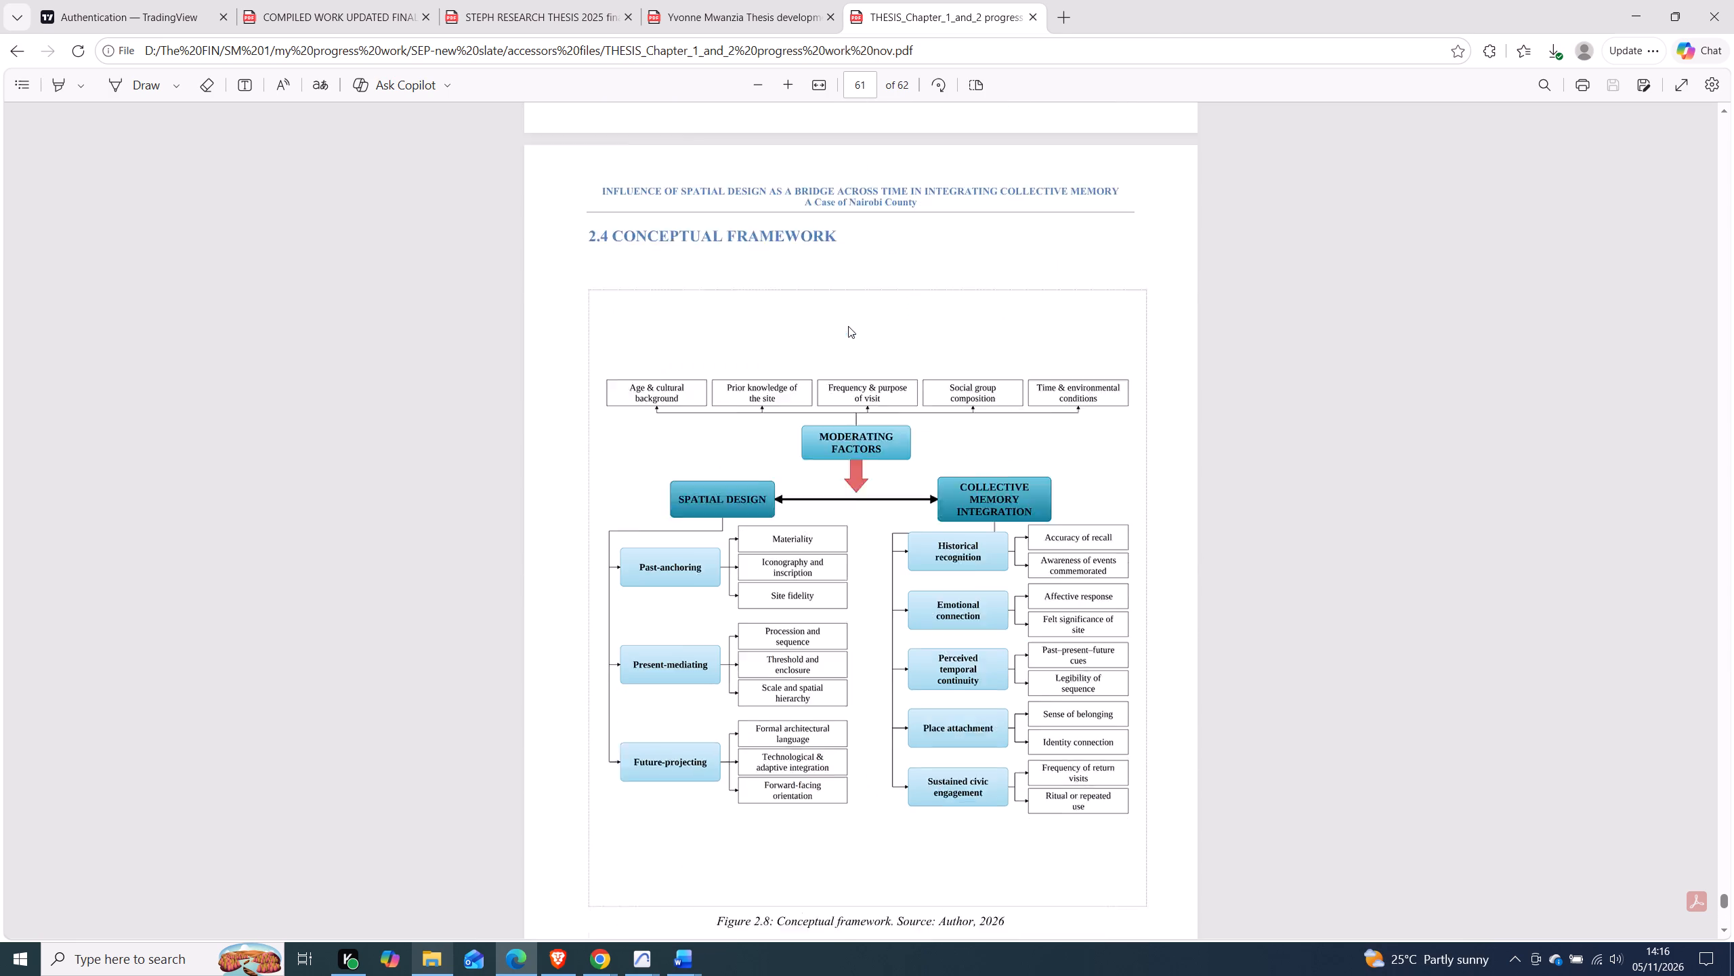
pyautogui.scroll(4, 848, 326)
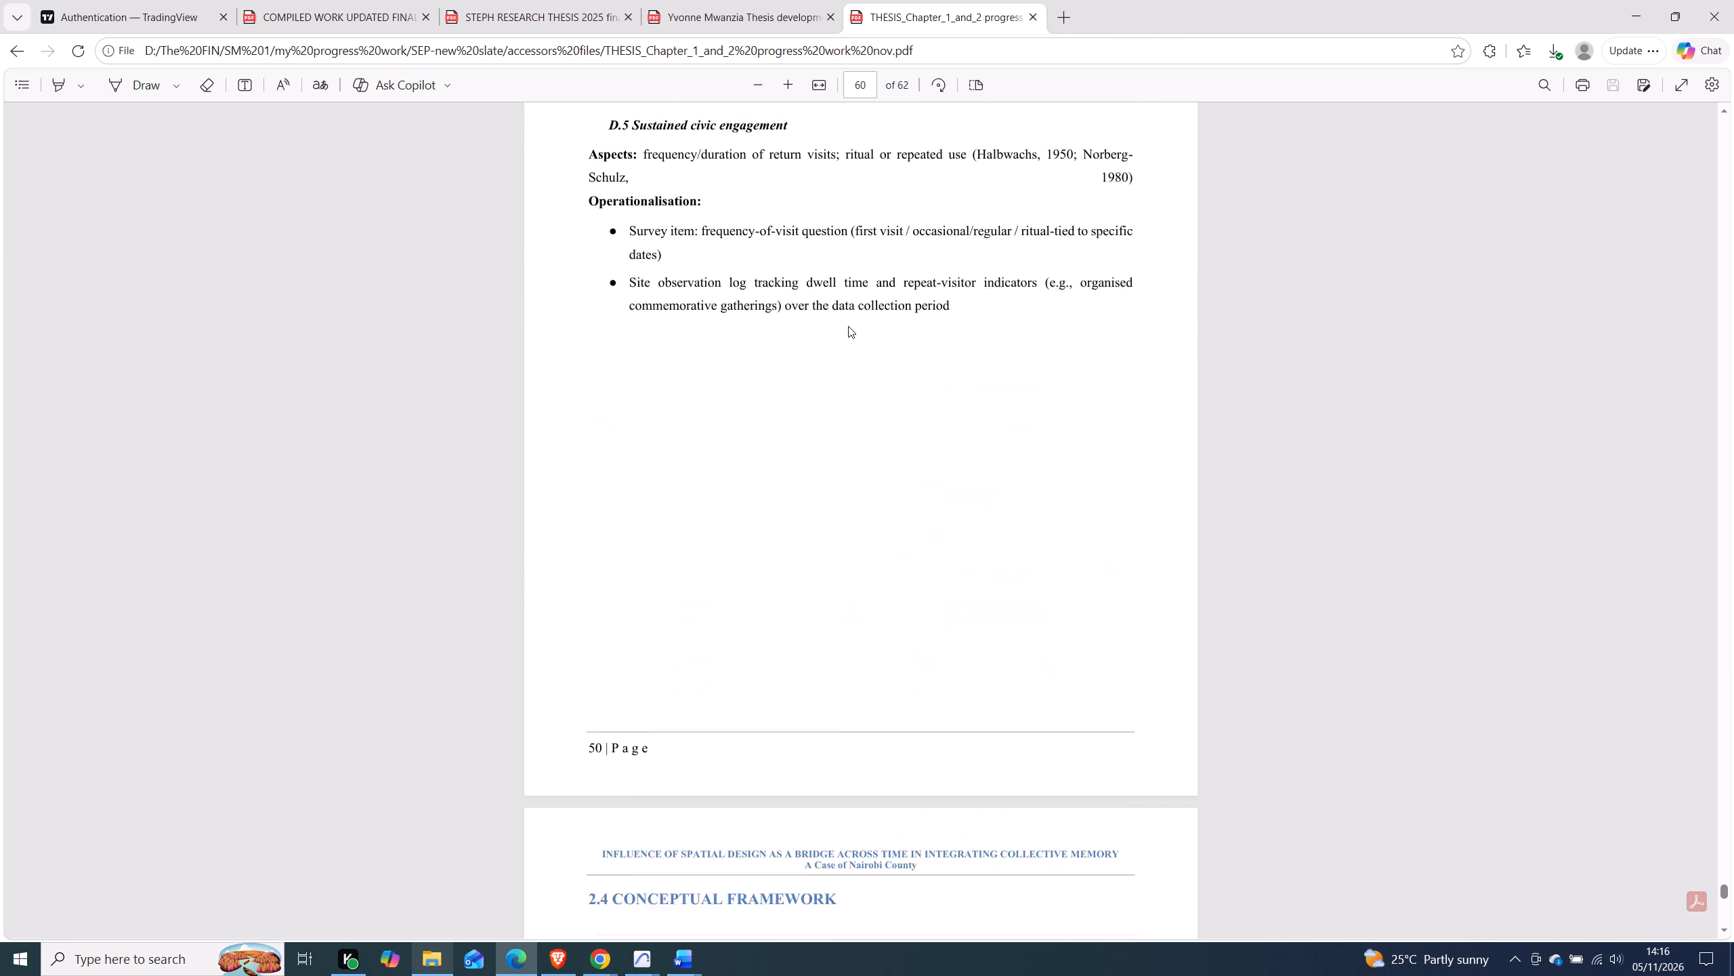
pyautogui.scroll(2, 848, 326)
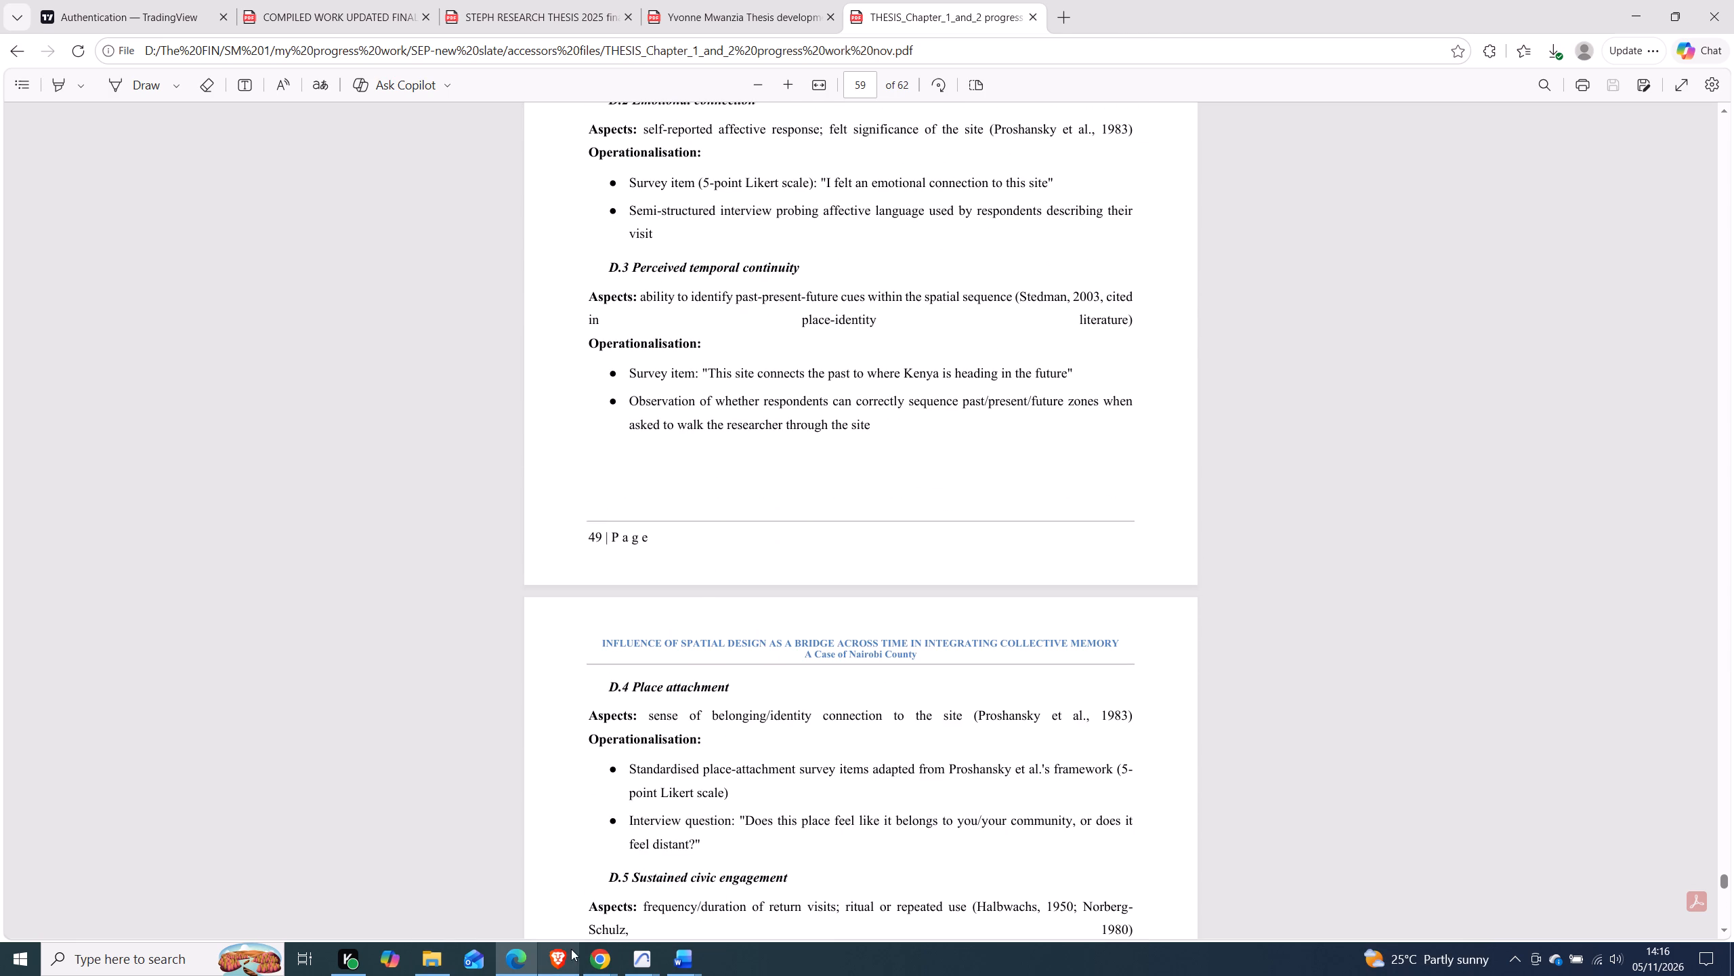
# Switch to Brave, play the Tyla - SHE DID IT AGAIN official music video from YouTube's suggestions, and return to the thesis PDF.
pyautogui.click(573, 956)
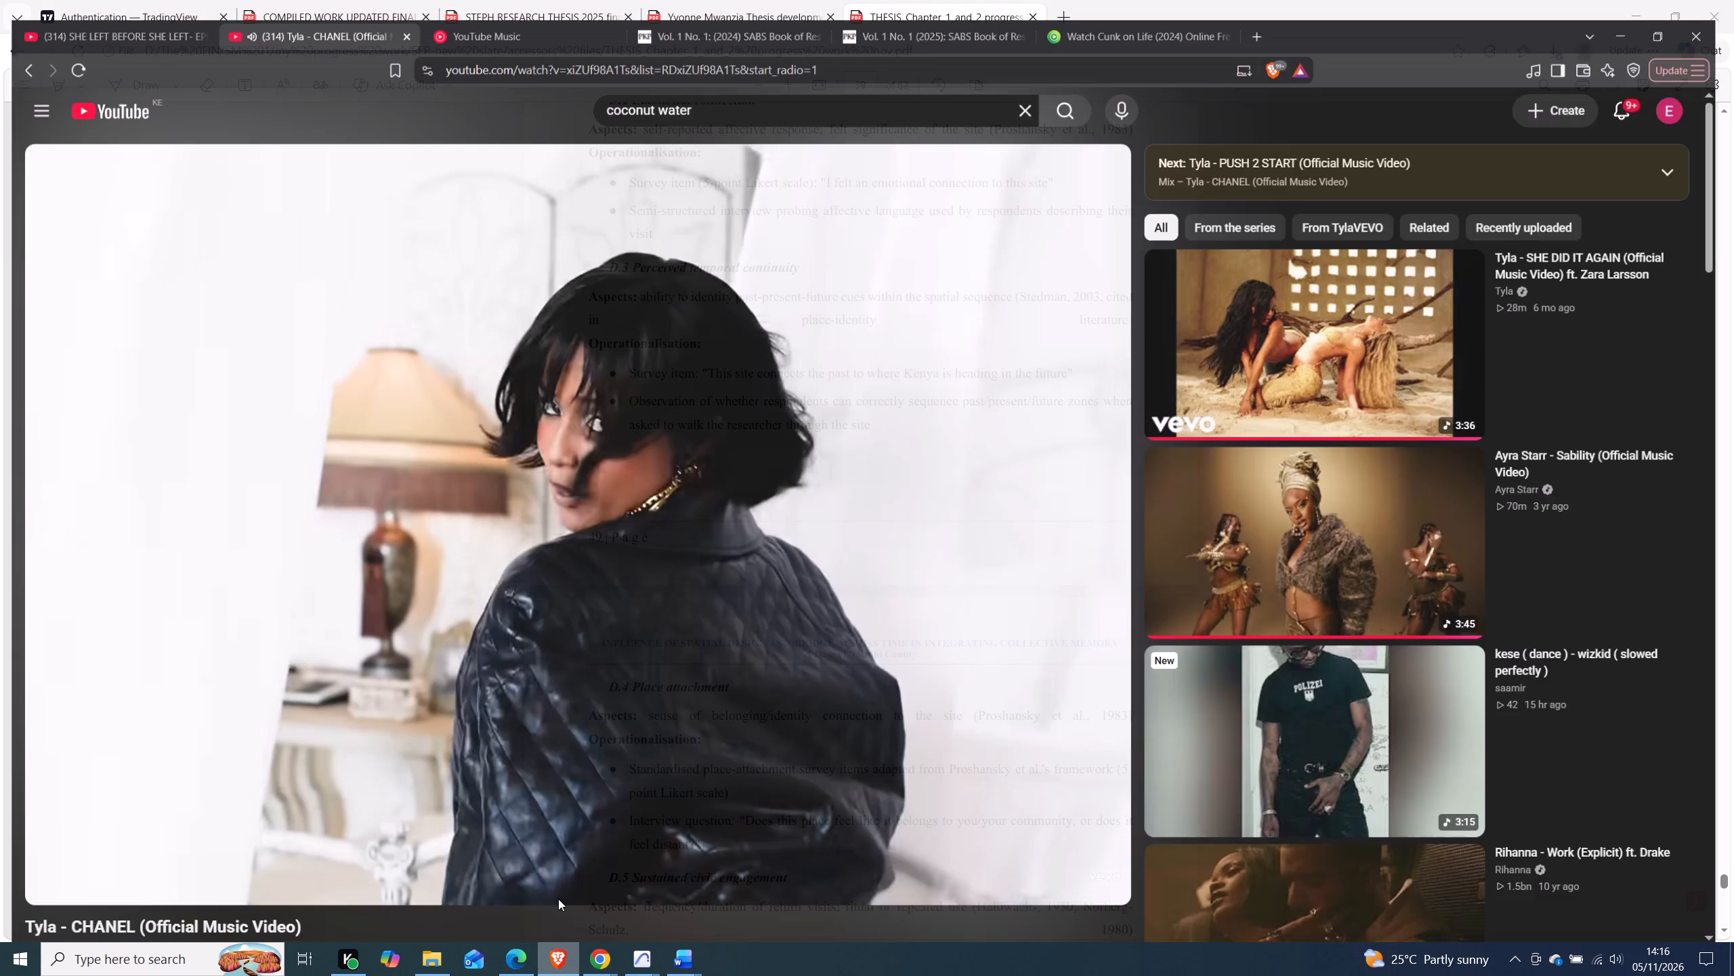
pyautogui.click(1319, 296)
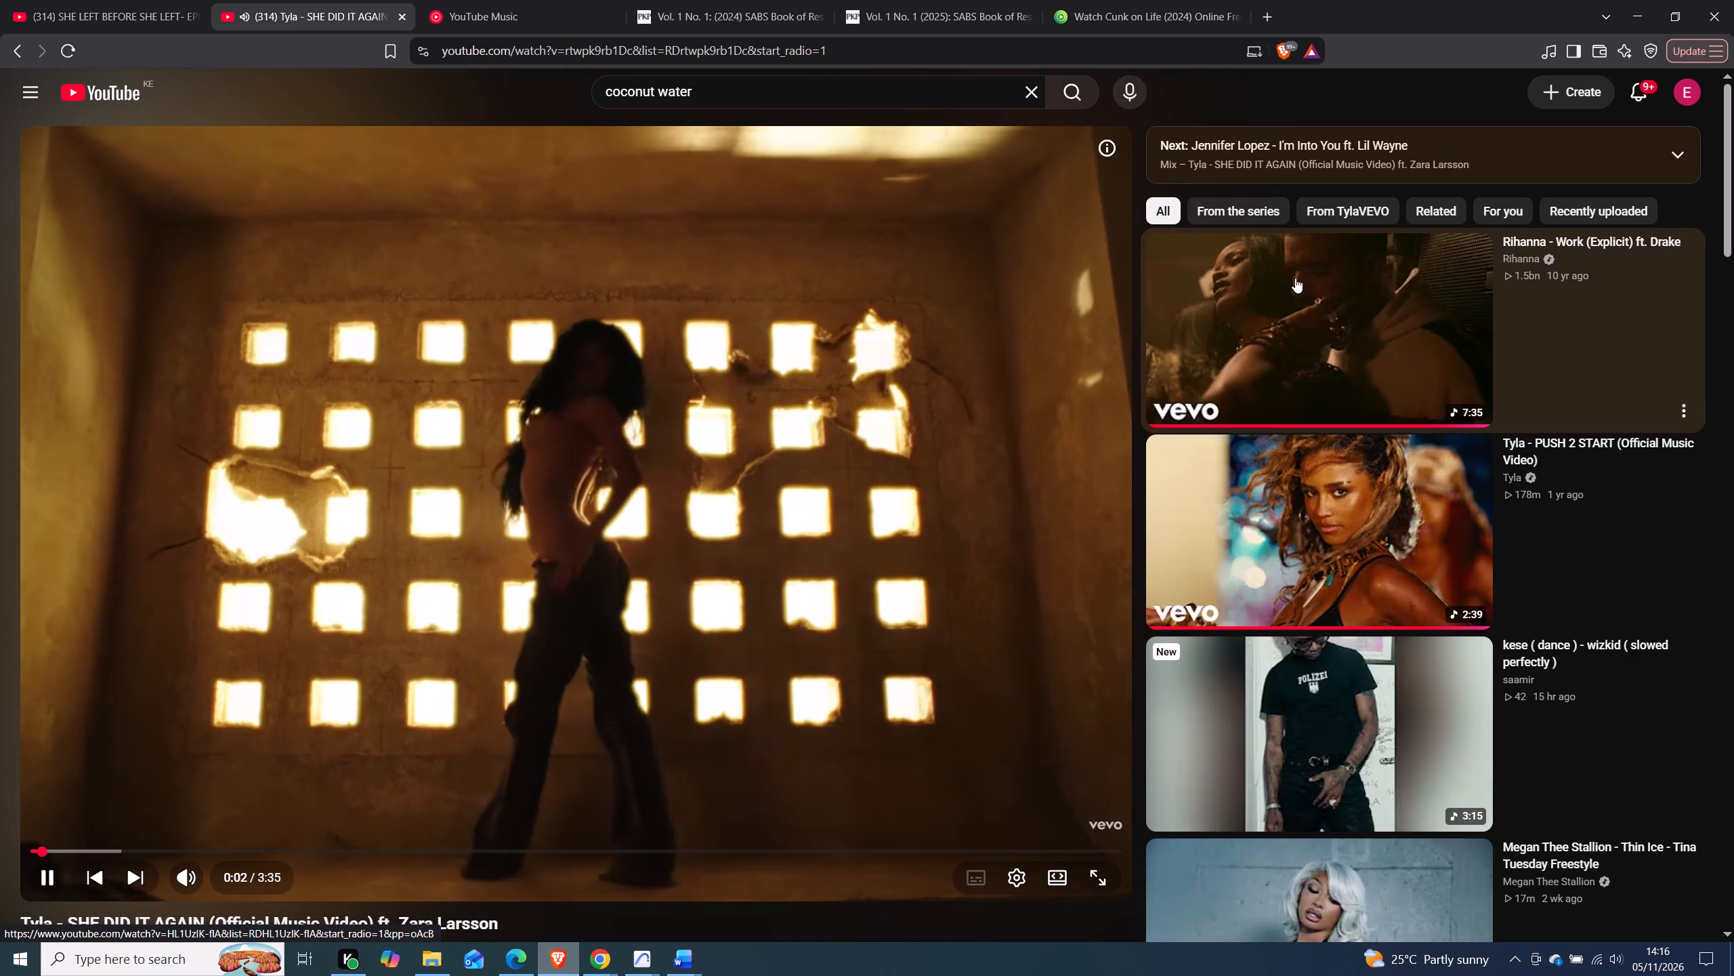
pyautogui.scroll(-2, 899, 223)
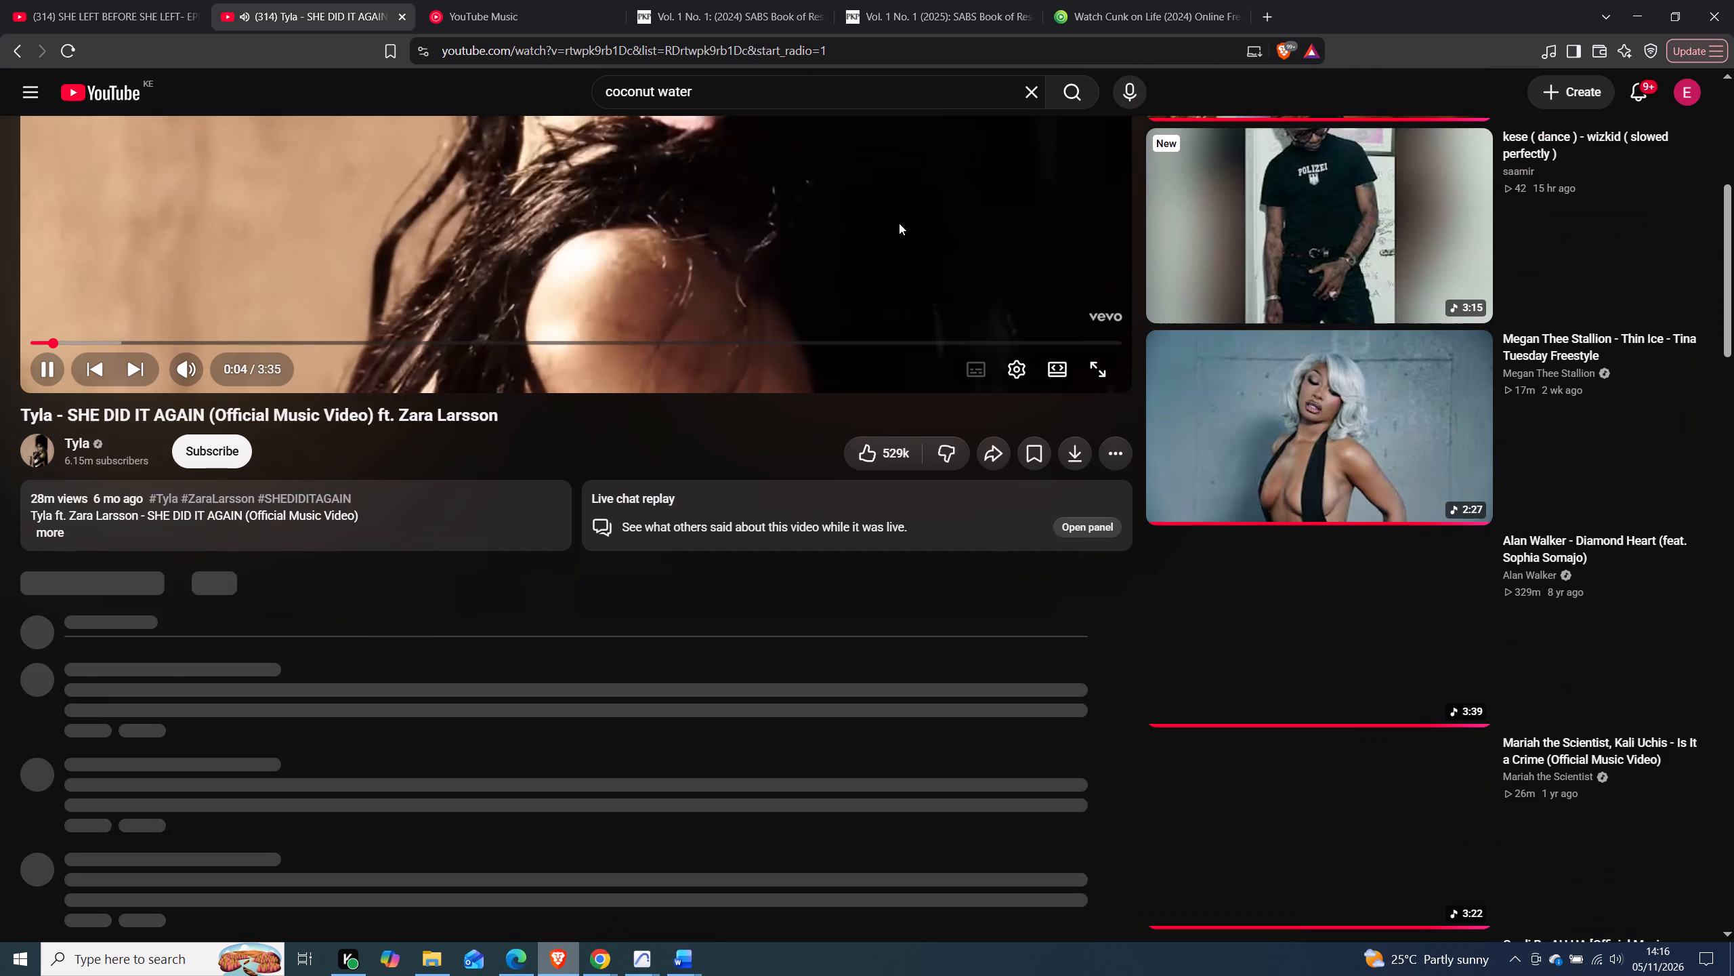
pyautogui.scroll(5, 906, 275)
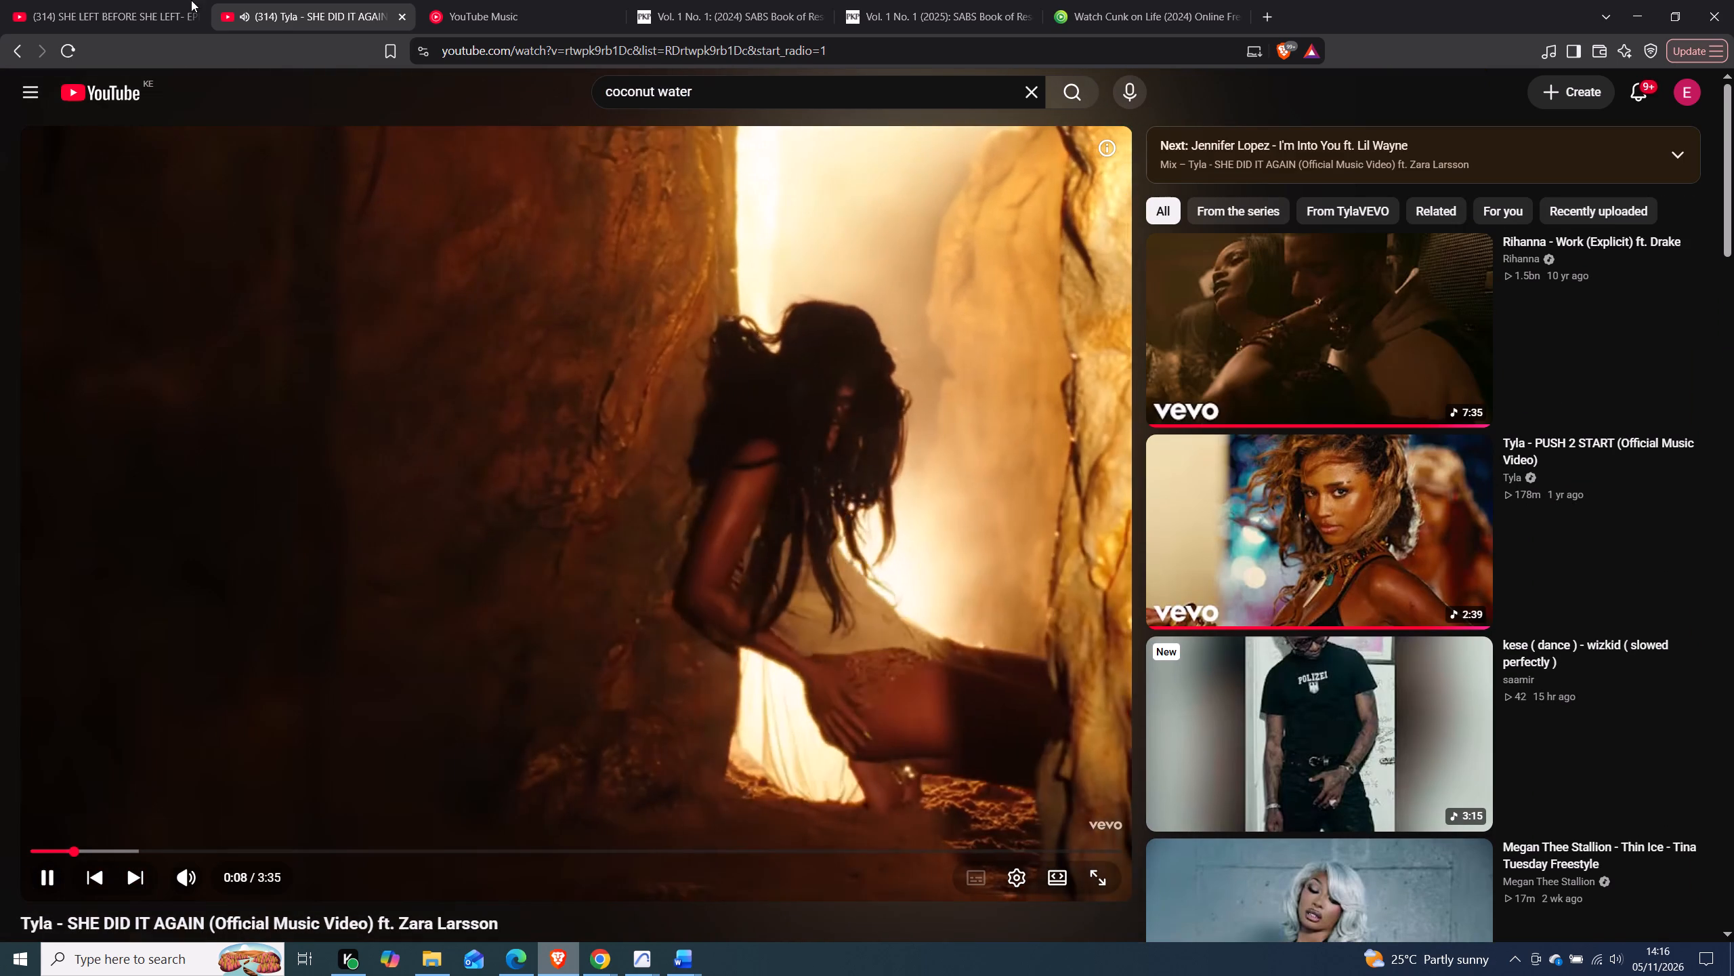
pyautogui.click(144, 0)
pyautogui.click(271, 0)
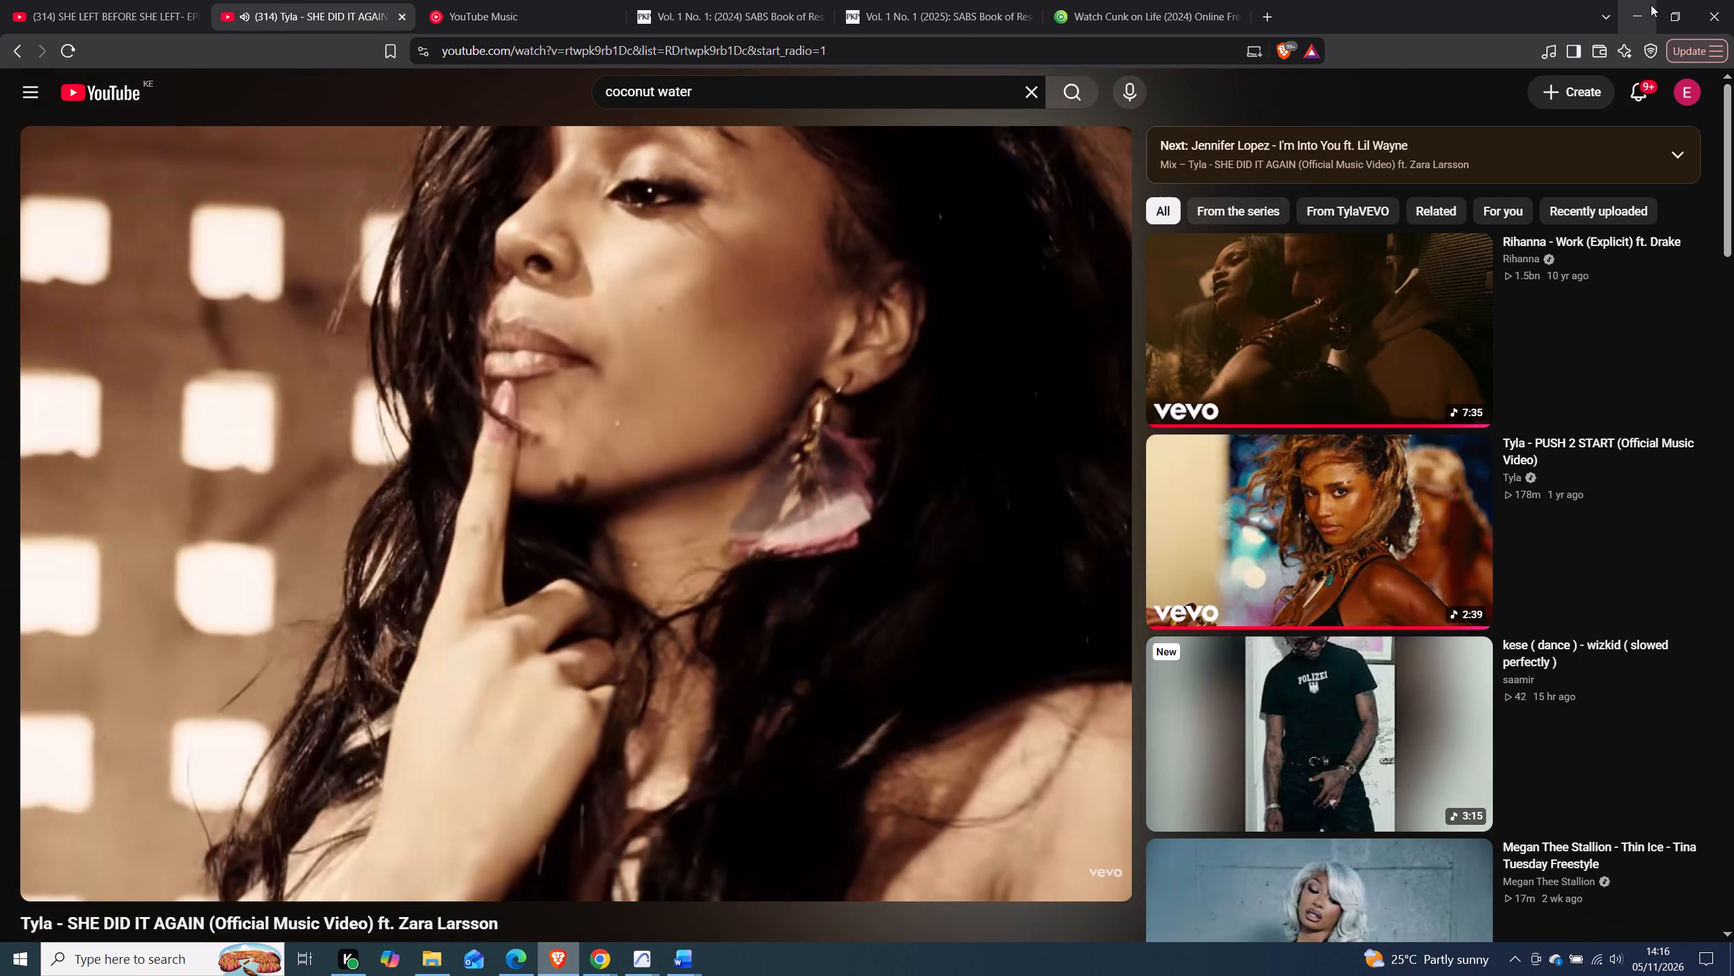
pyautogui.click(1634, 0)
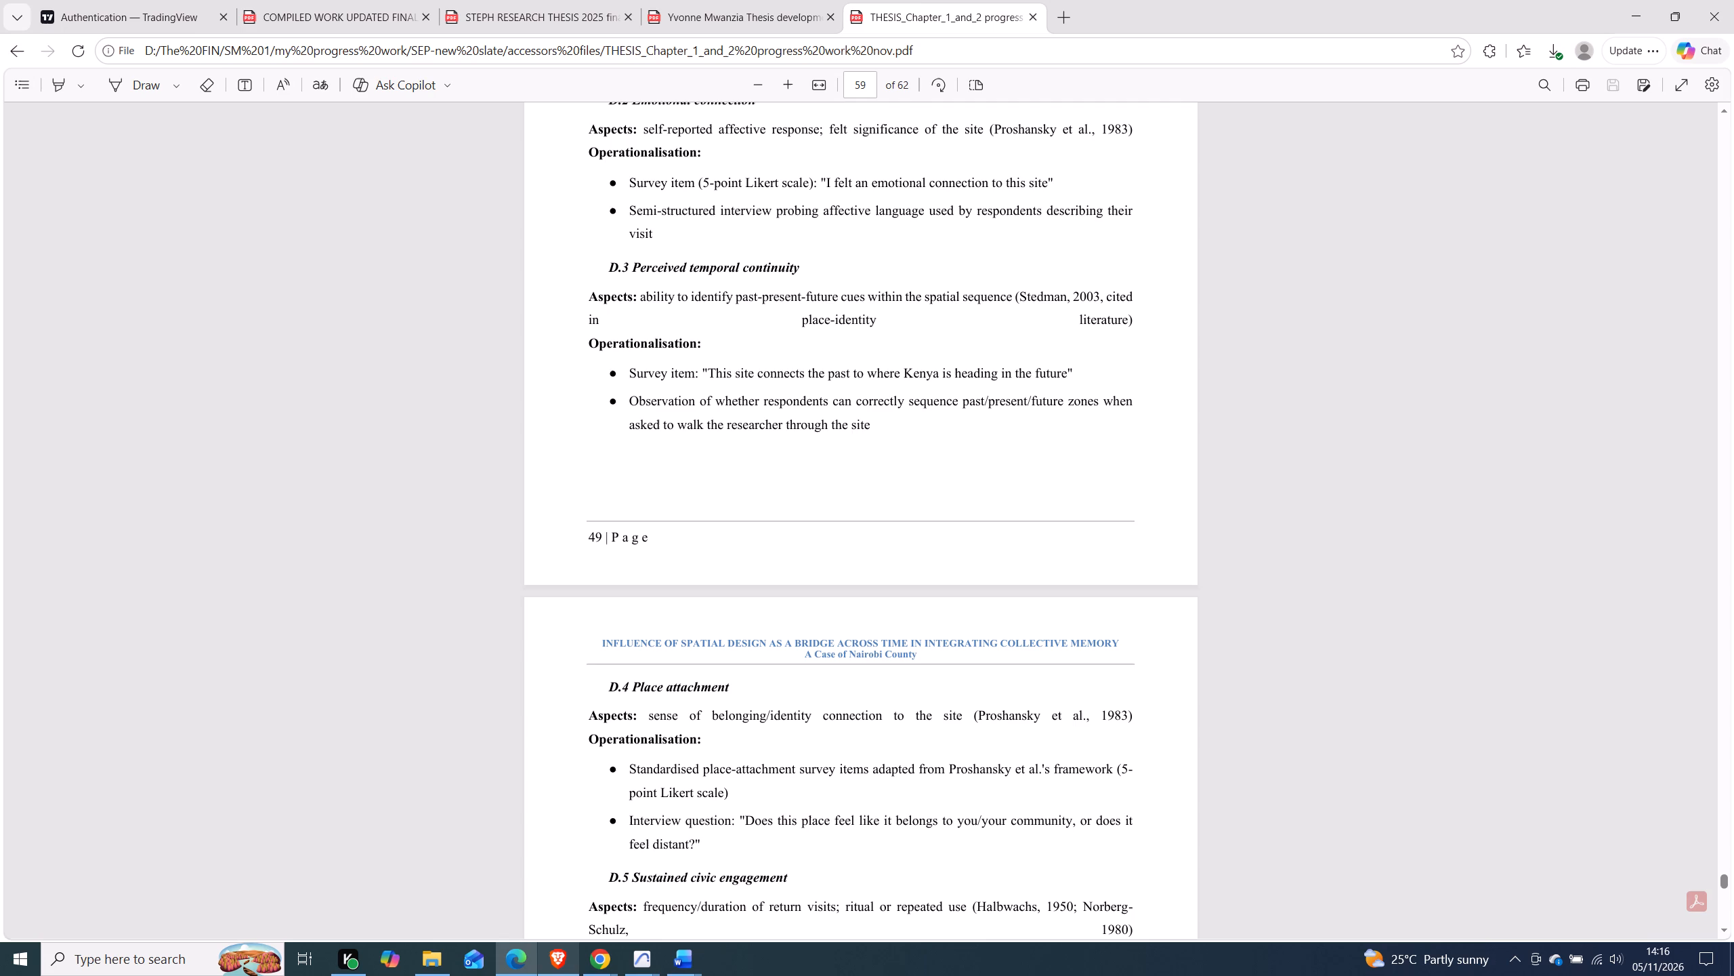
# Check the page layout around the D.4 Place attachment and D.5 Sustained civic engagement sections in the thesis PDF.
pyautogui.scroll(-2, 965, 384)
pyautogui.scroll(3, 965, 384)
pyautogui.scroll(-2, 965, 384)
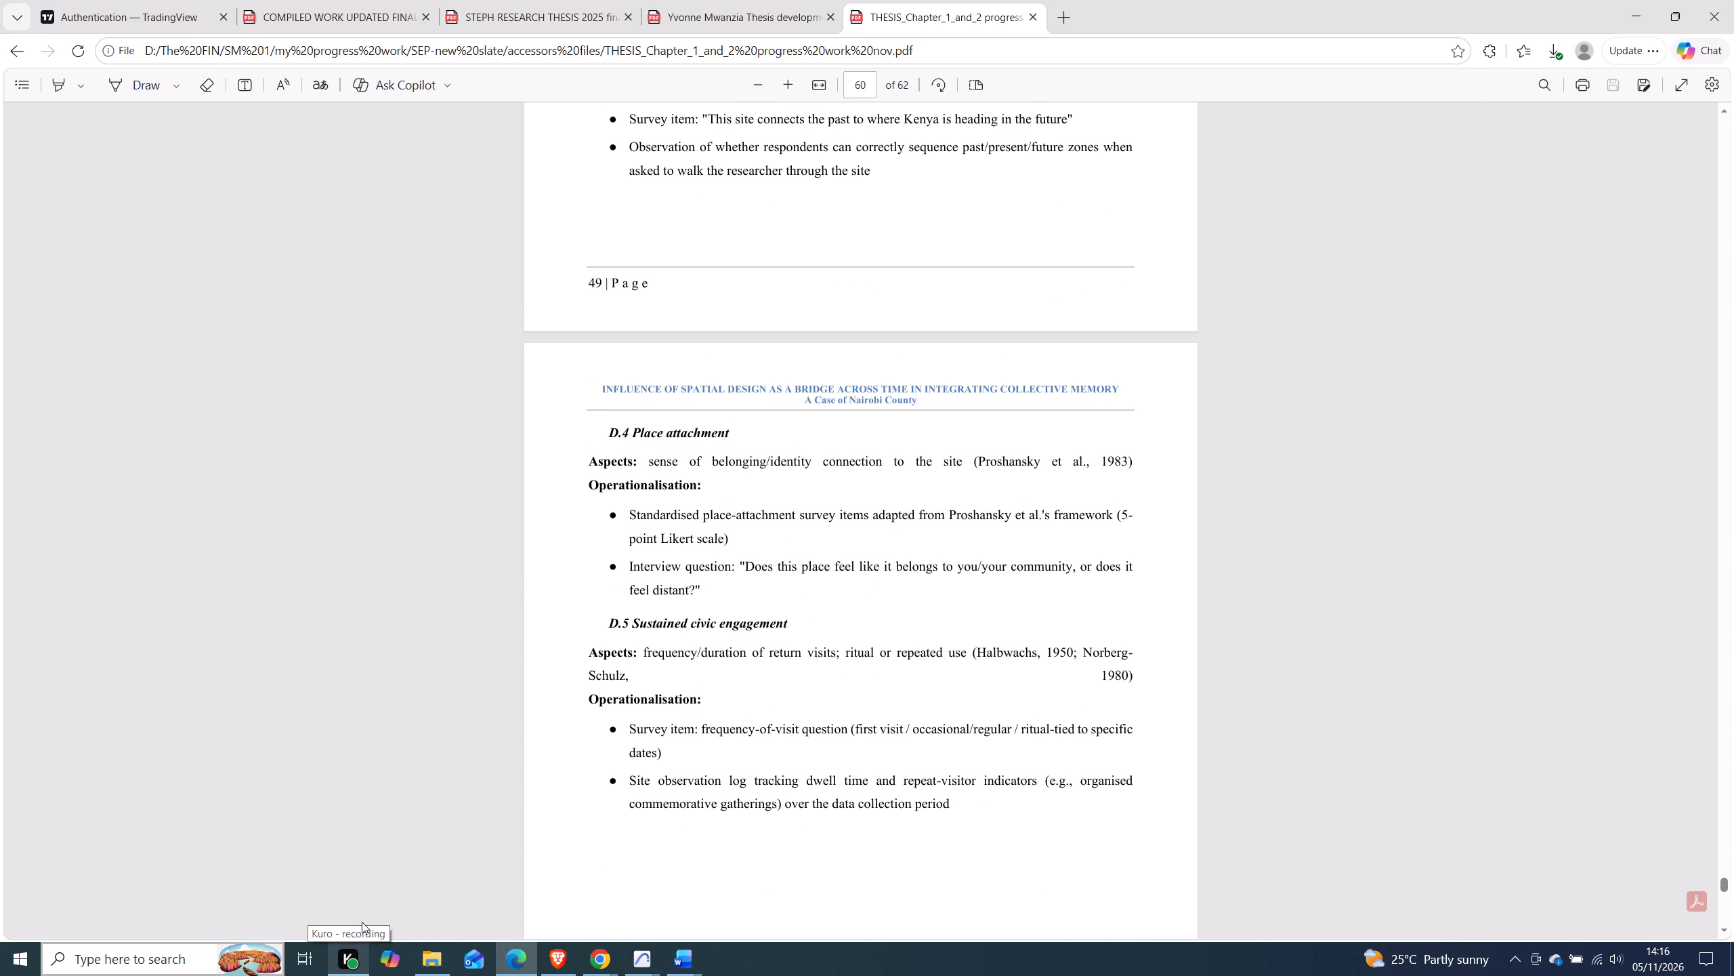
# Copy the PDF file "THESIS_Chapter_1_and_2 progress work nov" from the accessors files folder in File Explorer.
pyautogui.click(434, 953)
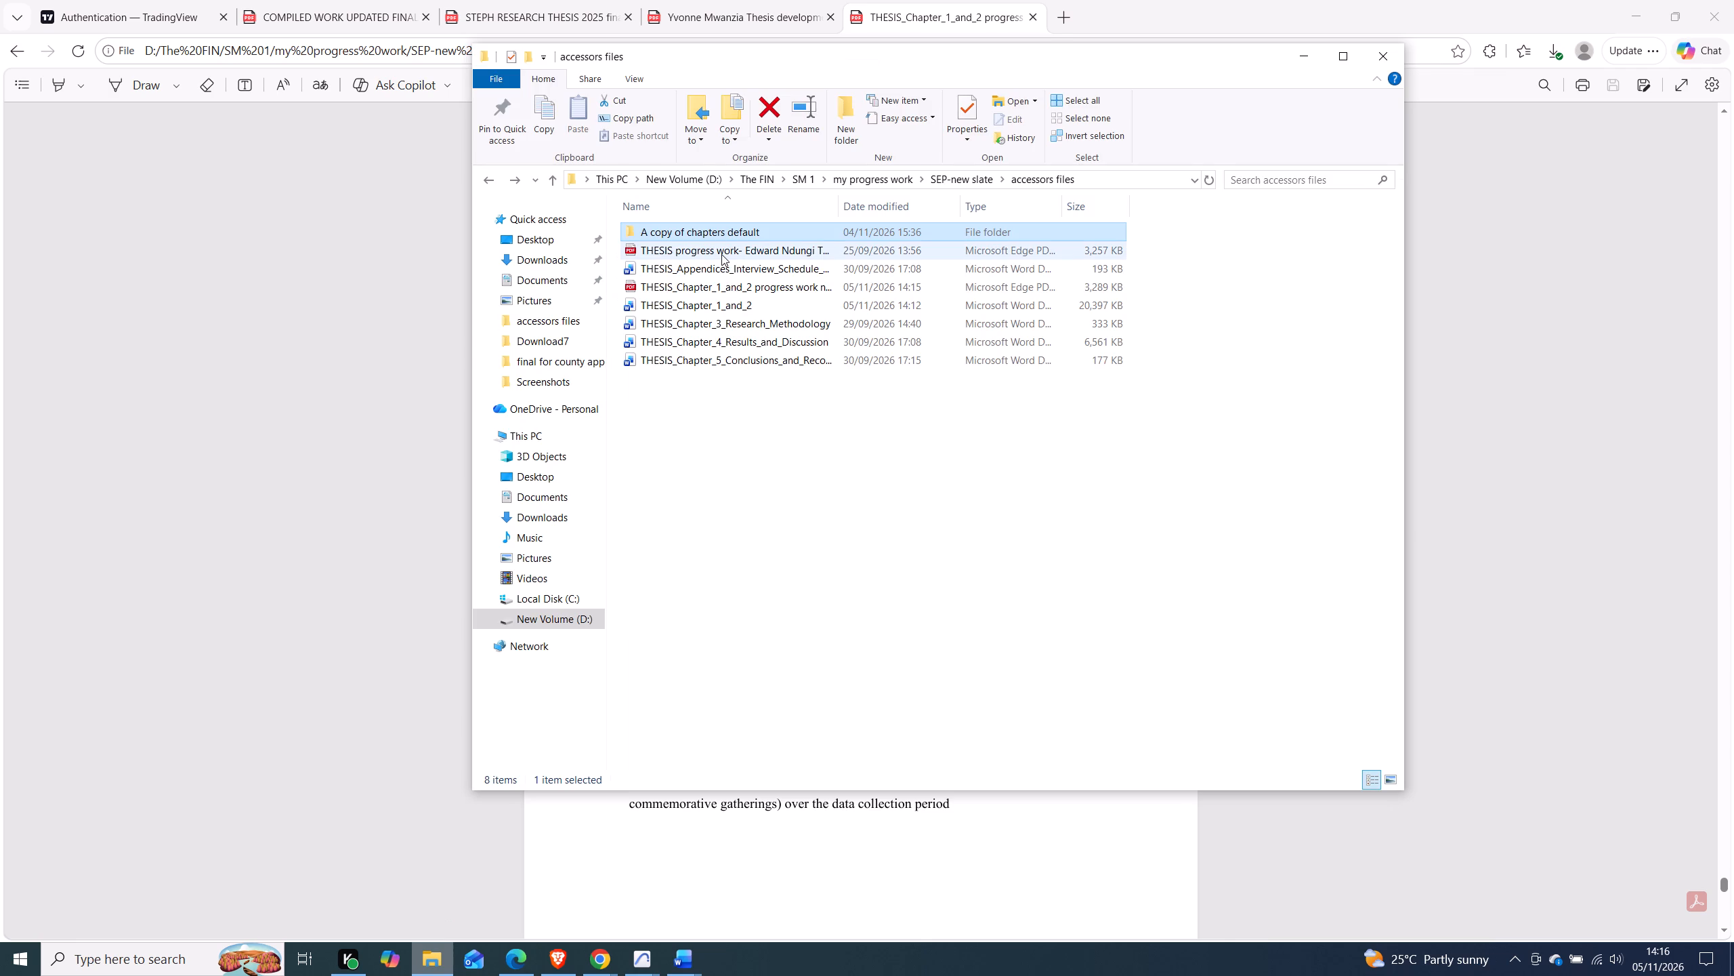
pyautogui.click(689, 289)
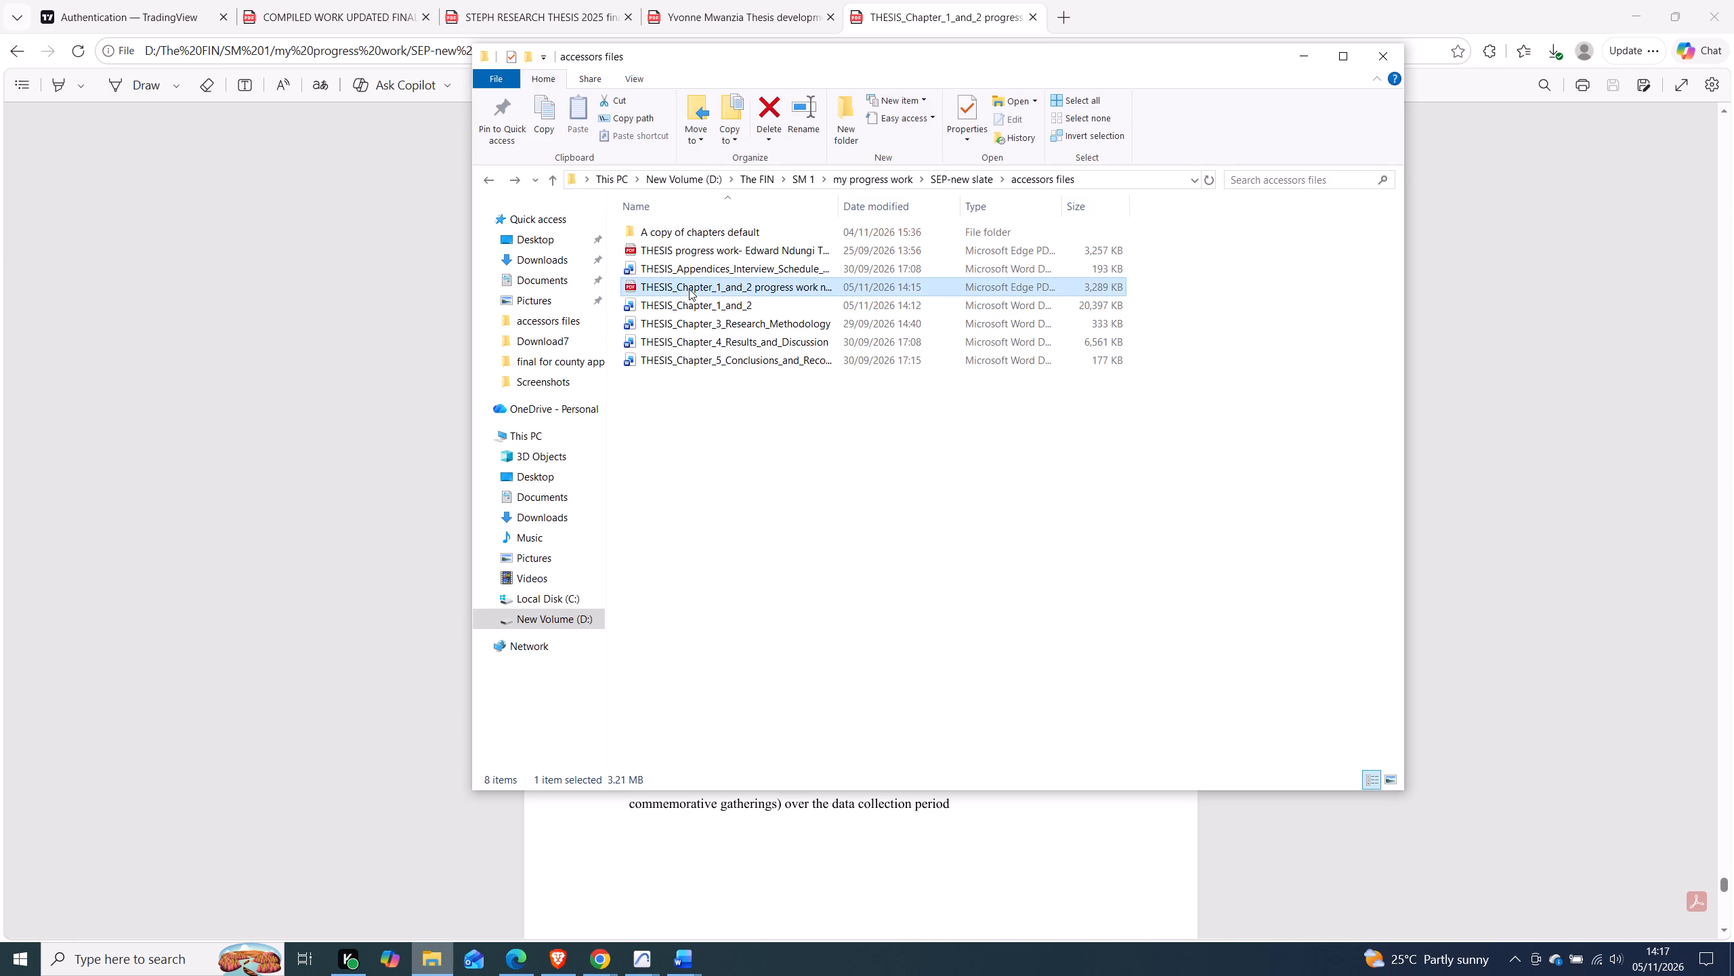
pyautogui.rightClick(786, 286)
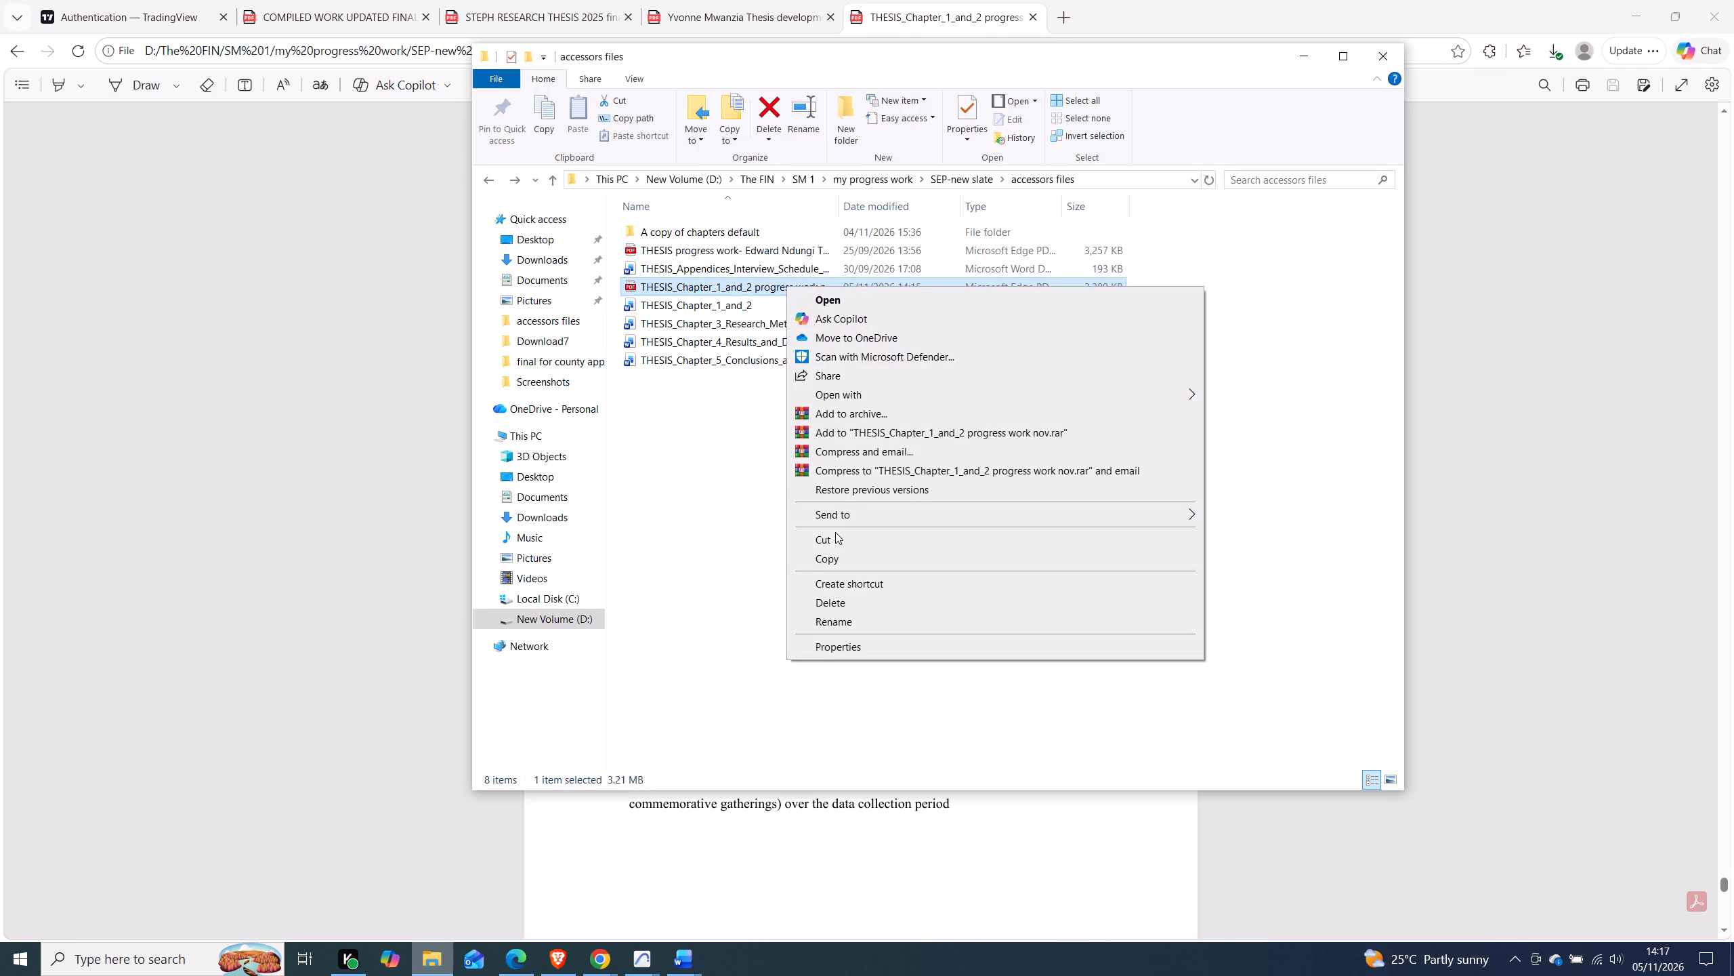
pyautogui.click(828, 560)
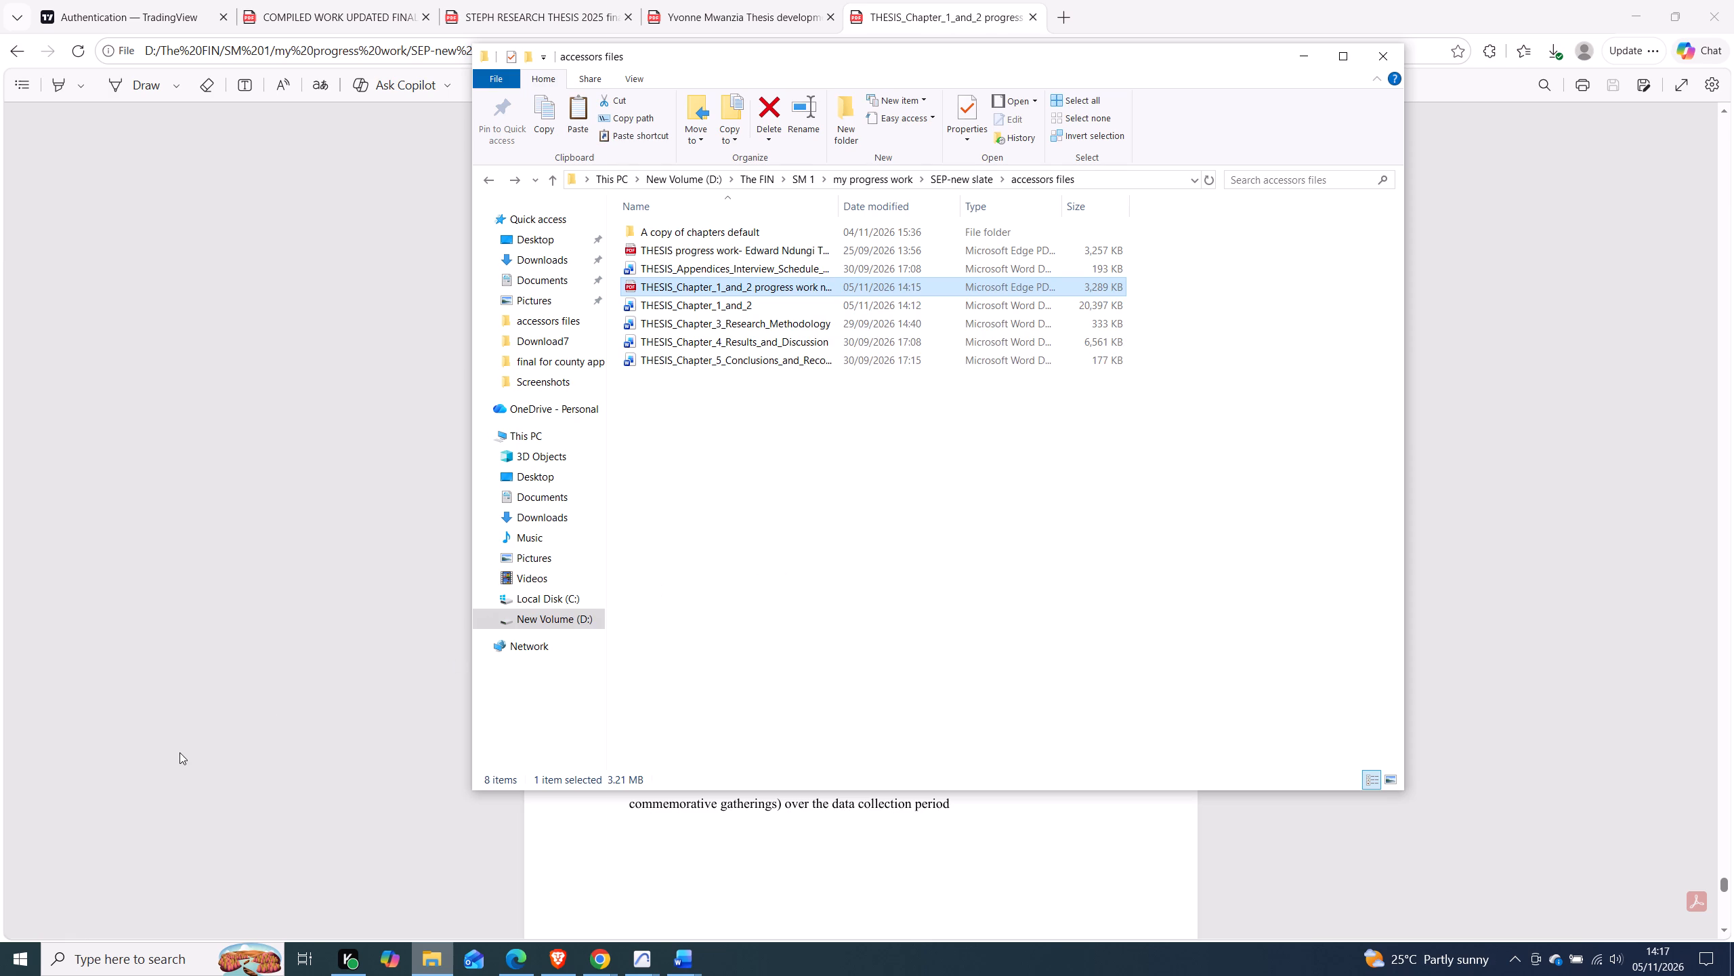
pyautogui.rightClick(717, 287)
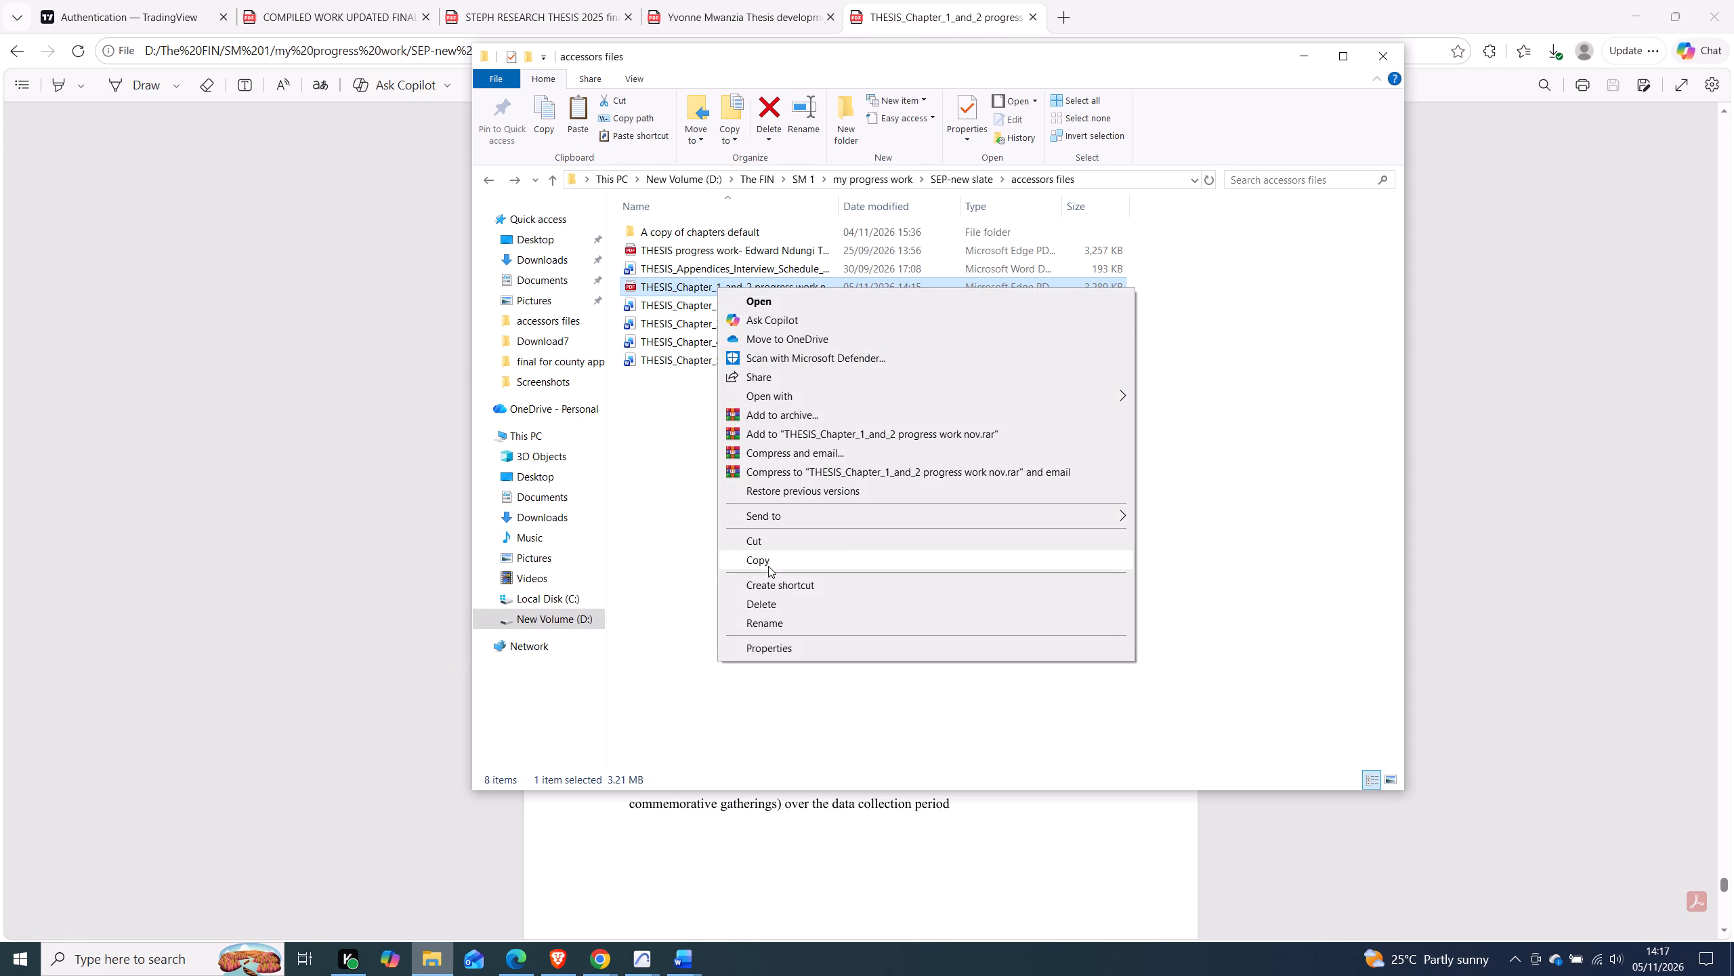
pyautogui.click(768, 566)
# Launch the WhatsApp desktop app.
pyautogui.click(103, 975)
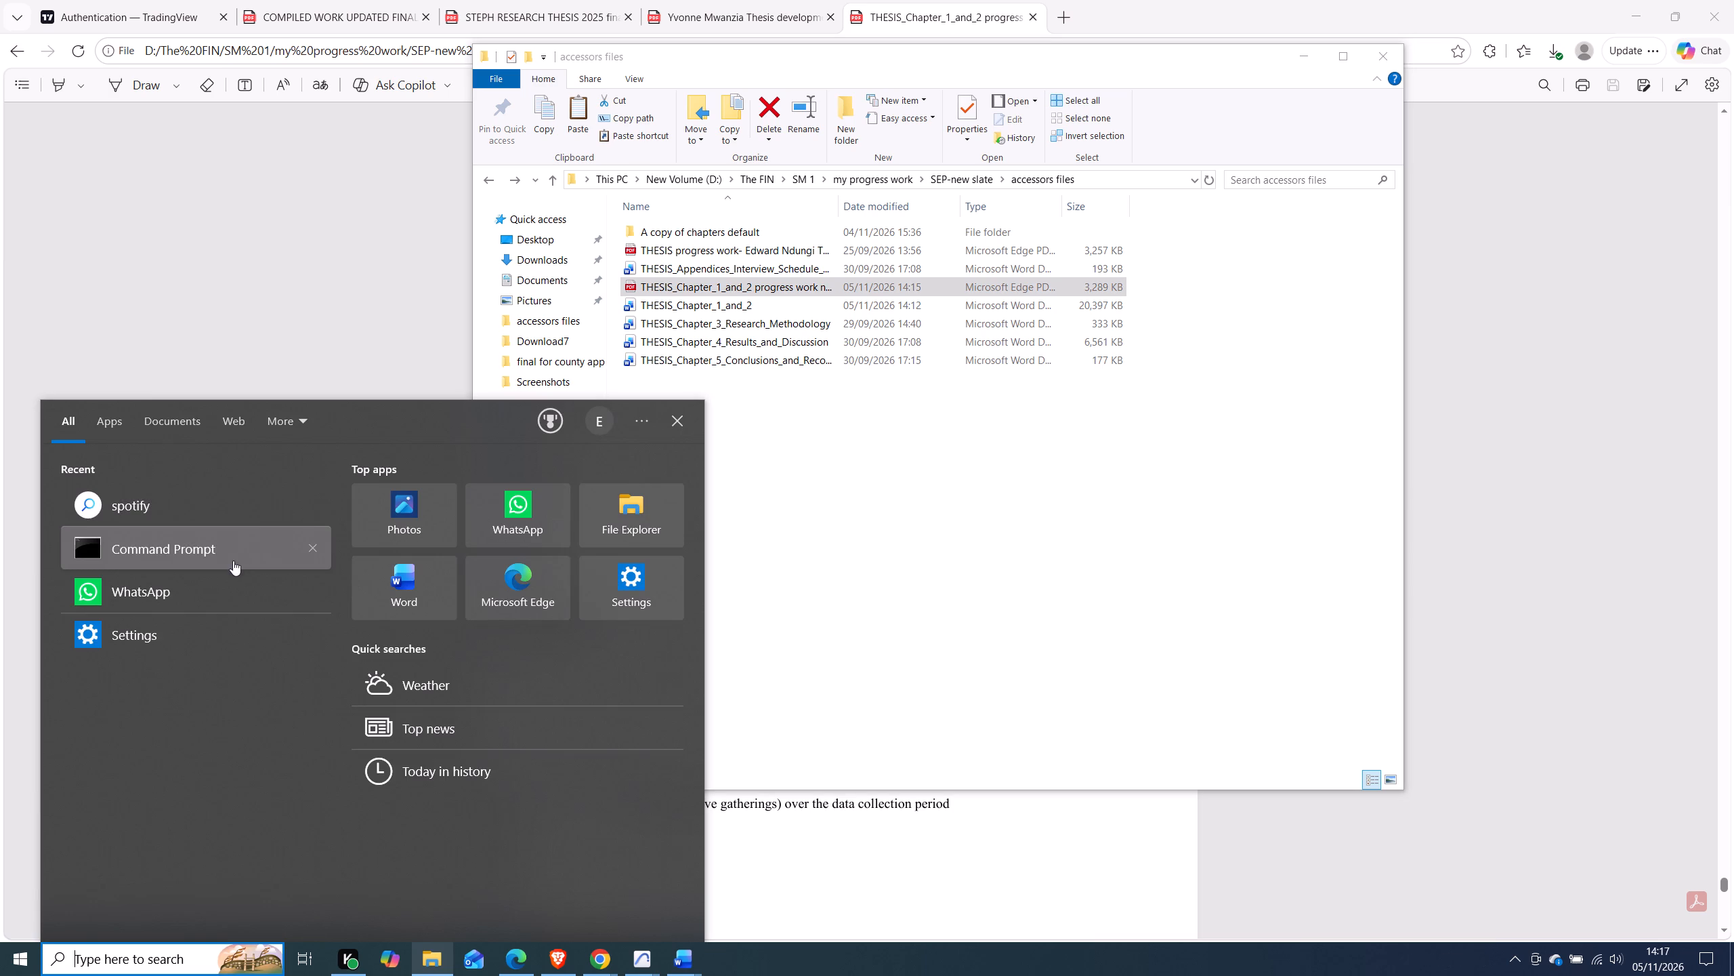
pyautogui.click(183, 586)
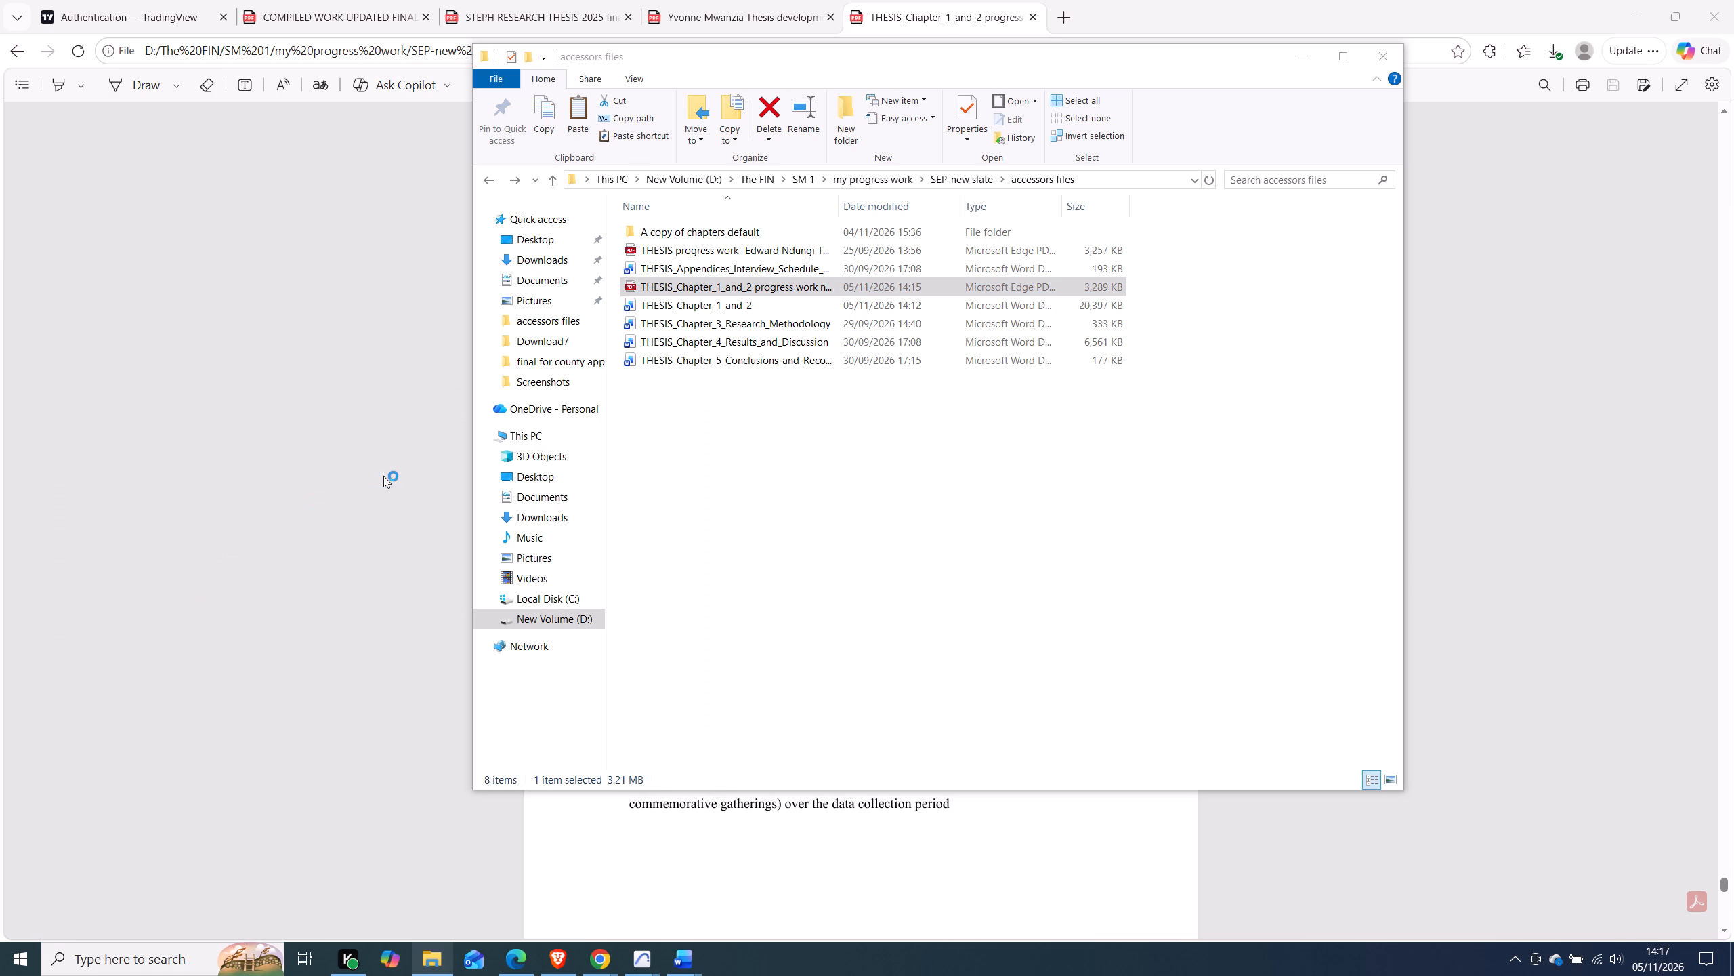
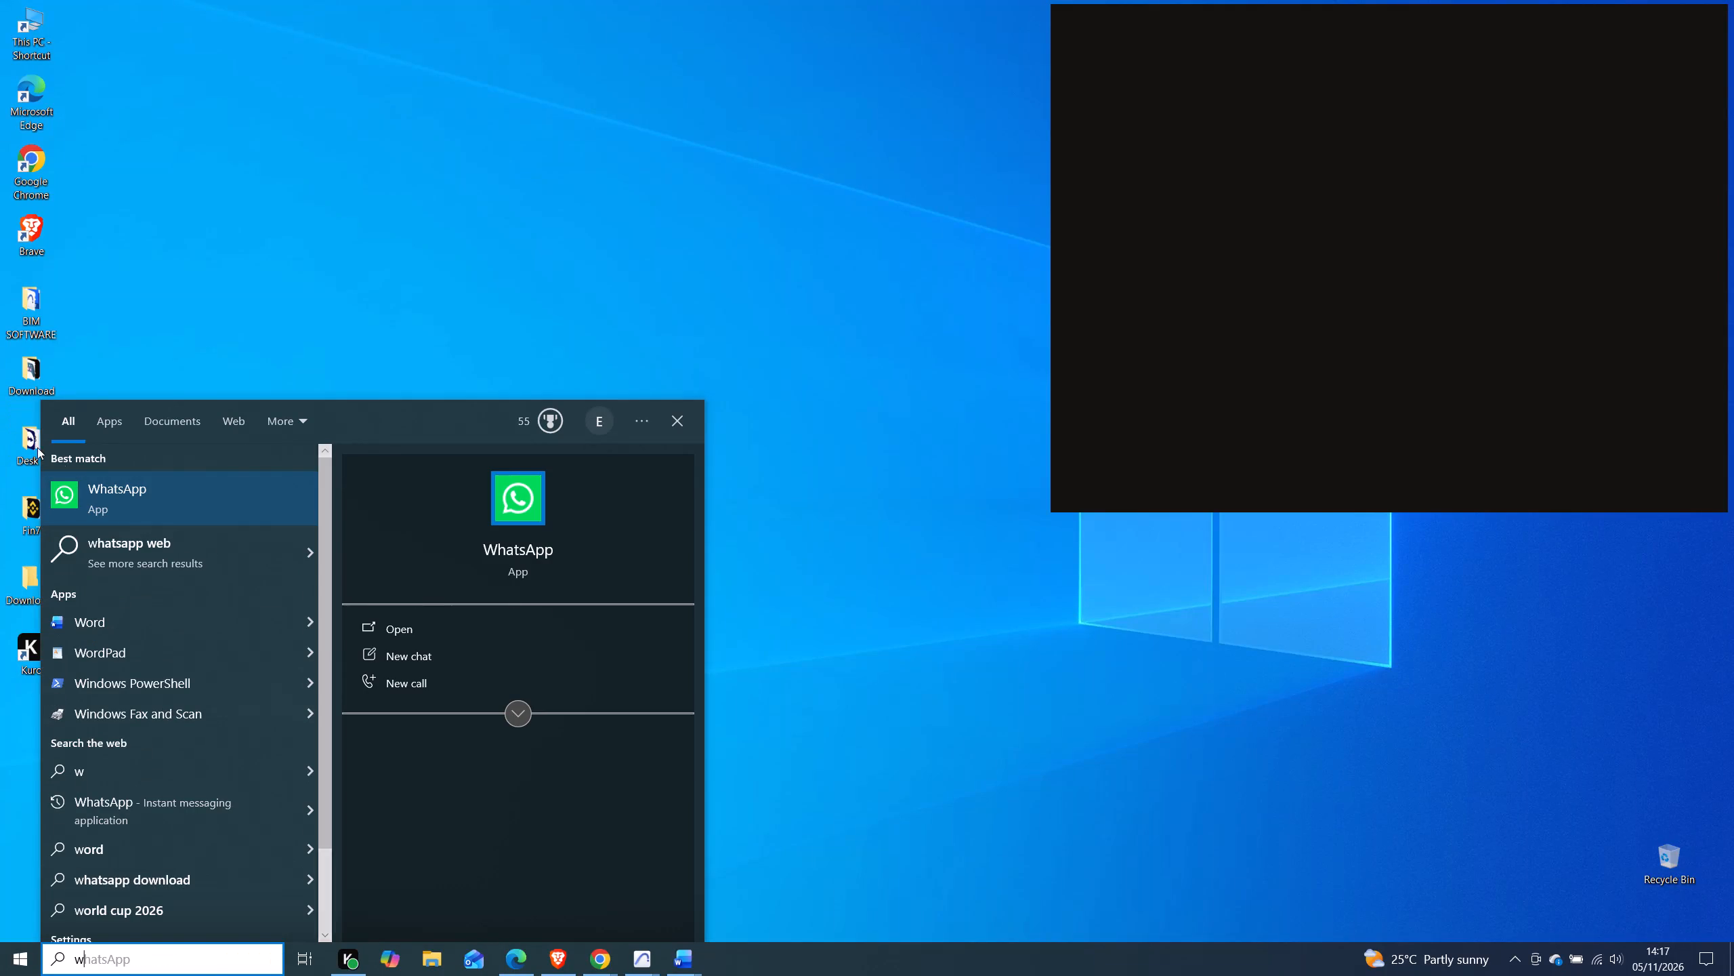
# Launch WhatsApp from the Windows search results.
pyautogui.click(133, 500)
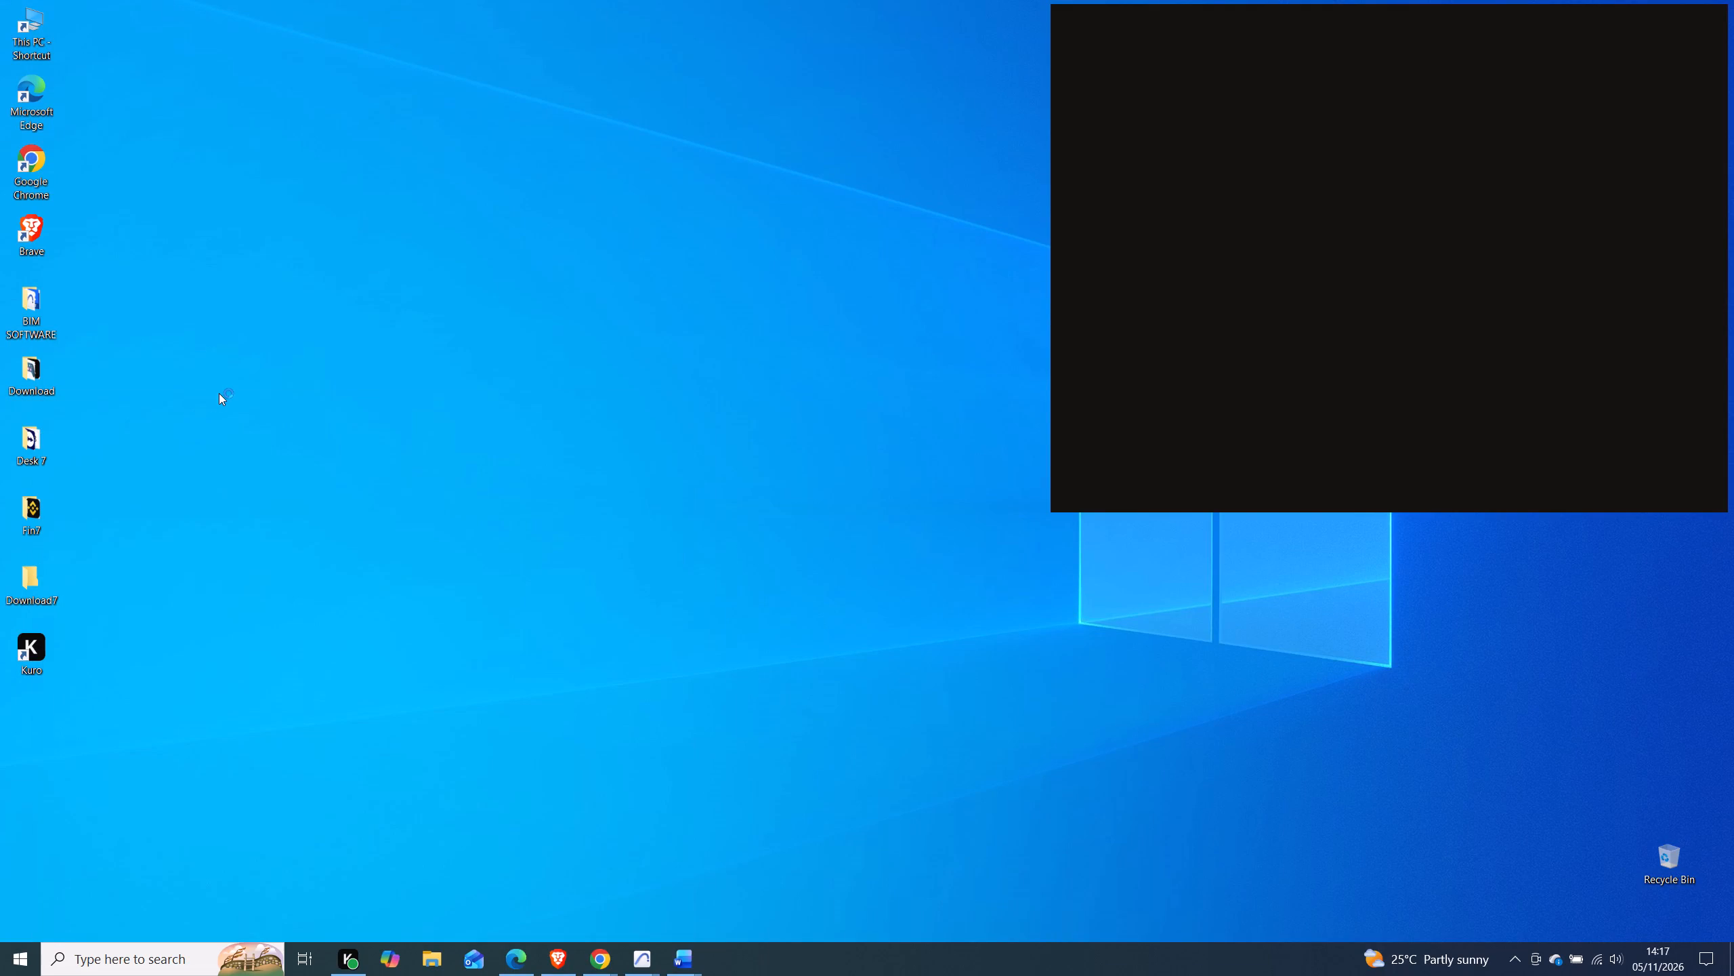